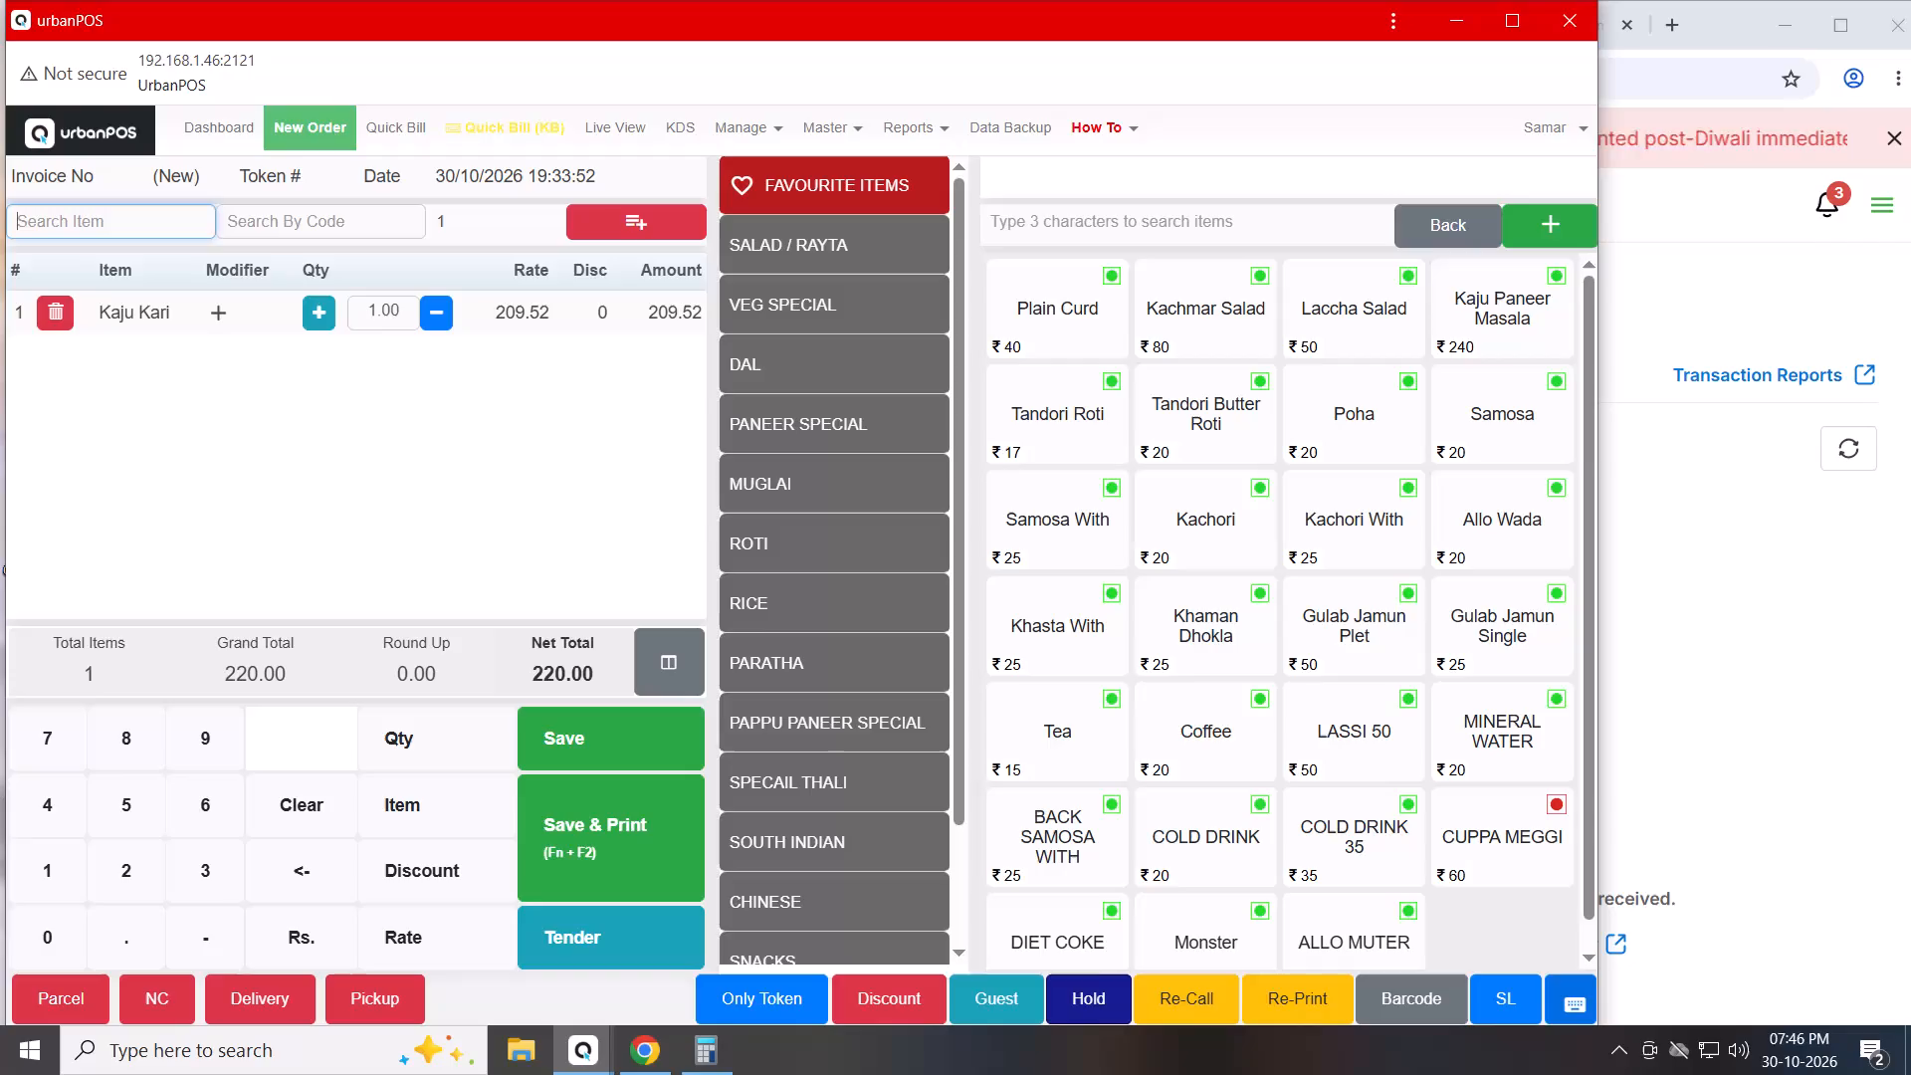
Save and print the current Kaju Kari order.
key(F2)
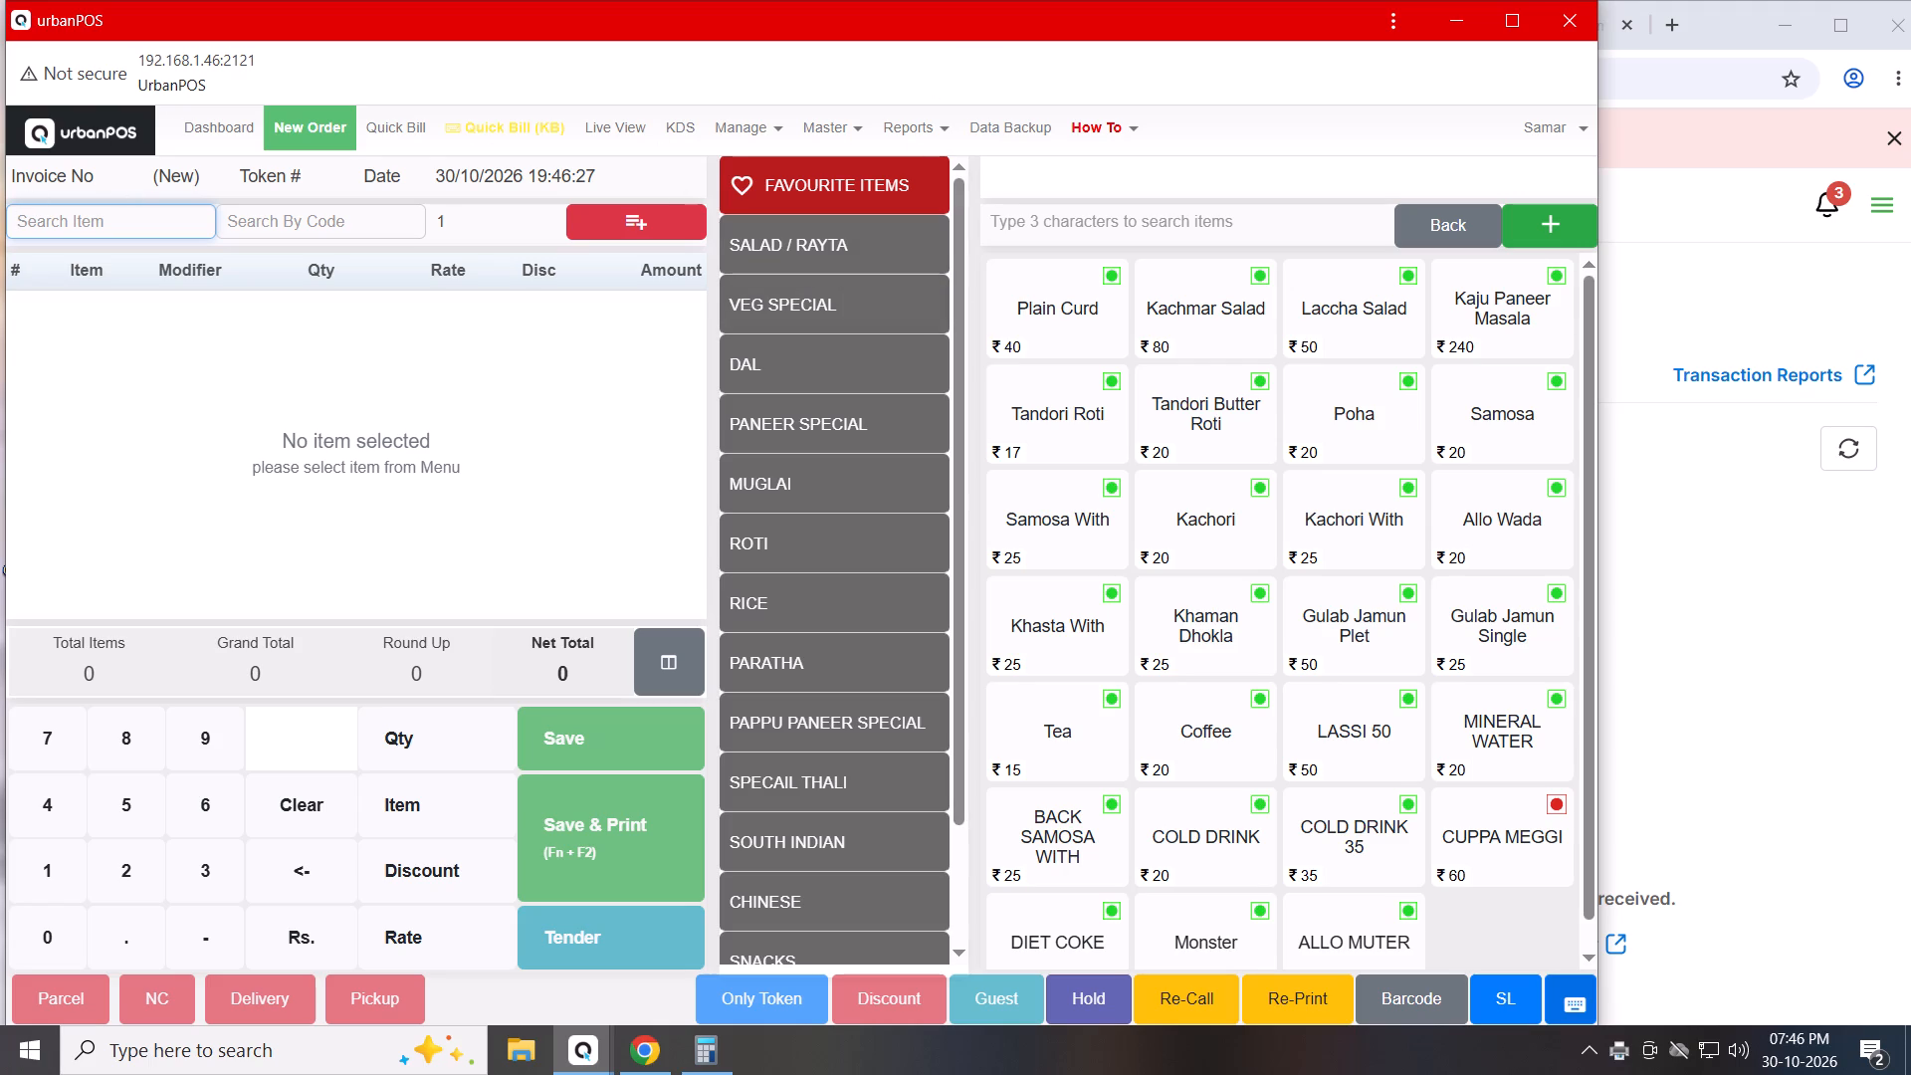
Search the items for "kaju", add Kaju Kari to a new order, and save and print the bill.
text(kaju)
key(Down)
key(Down)
key(Down)
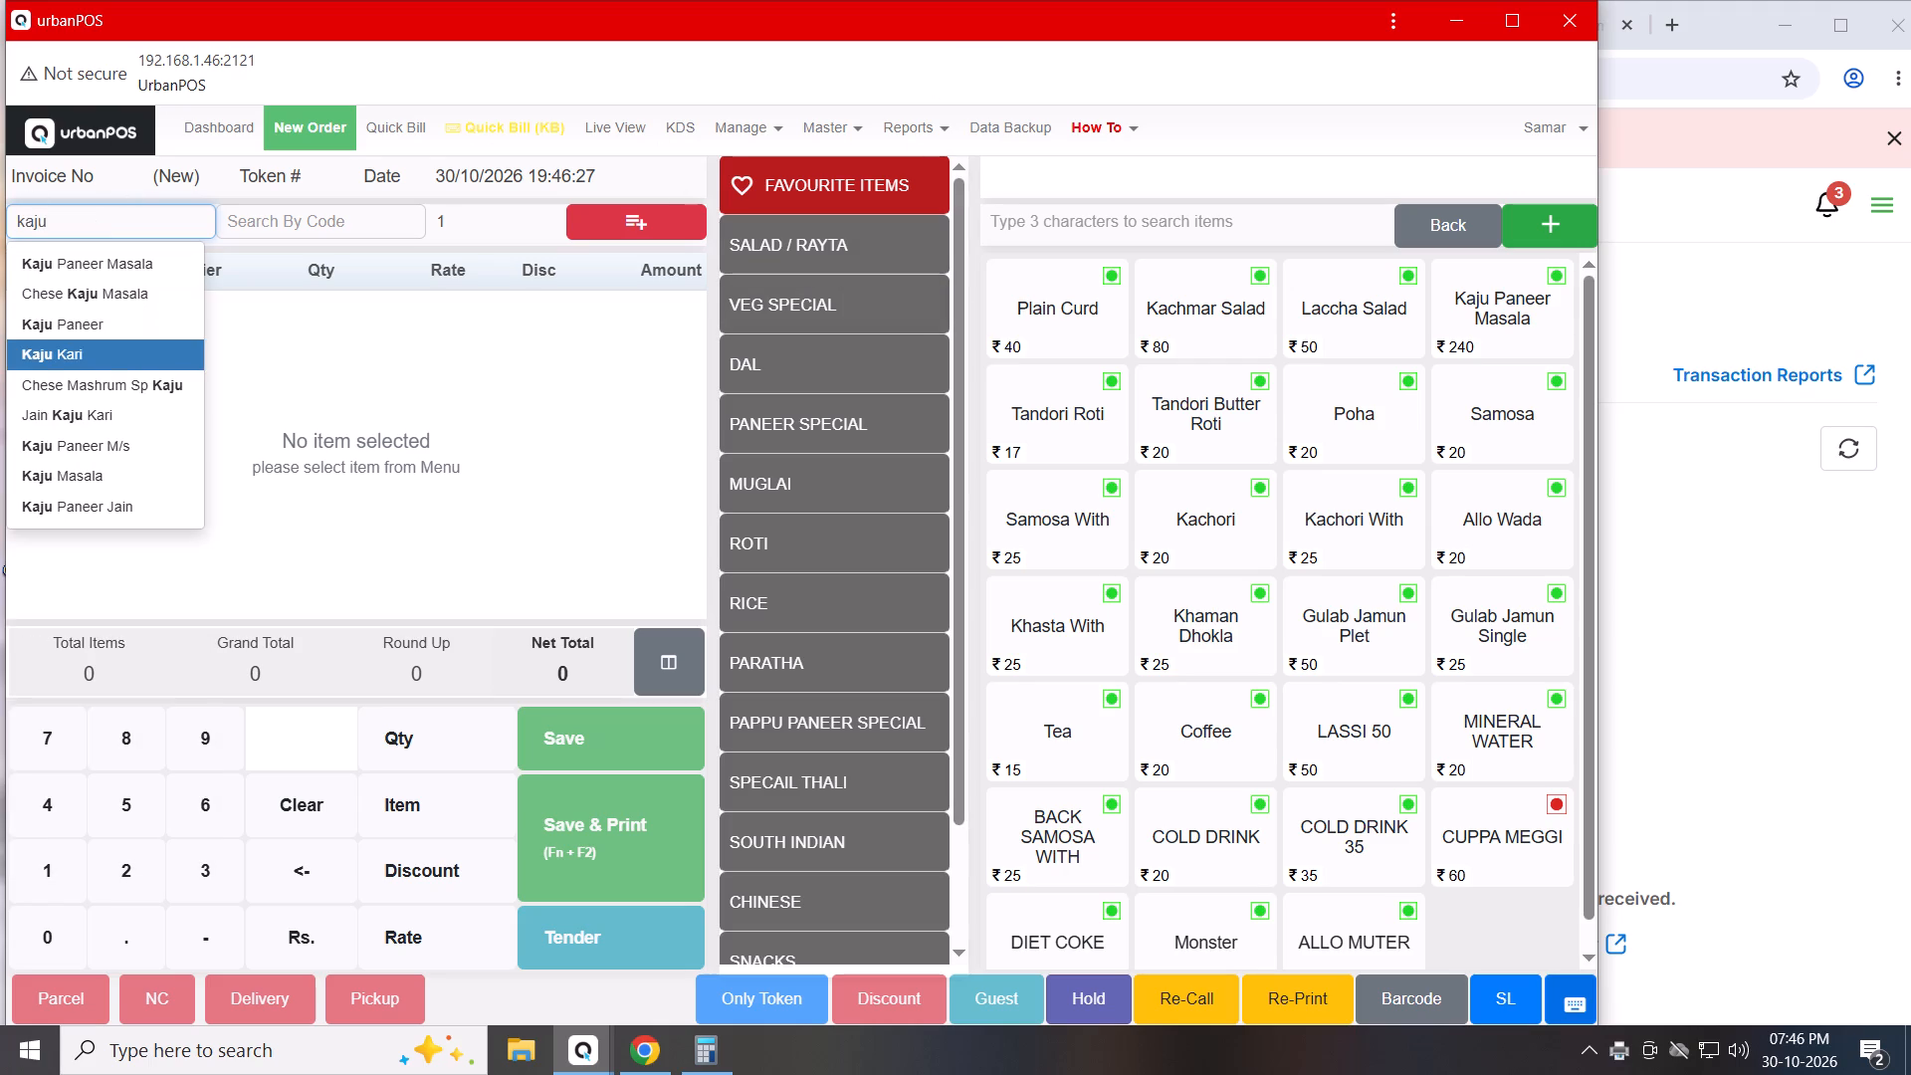
key(Return)
key(Return)
key(F2)
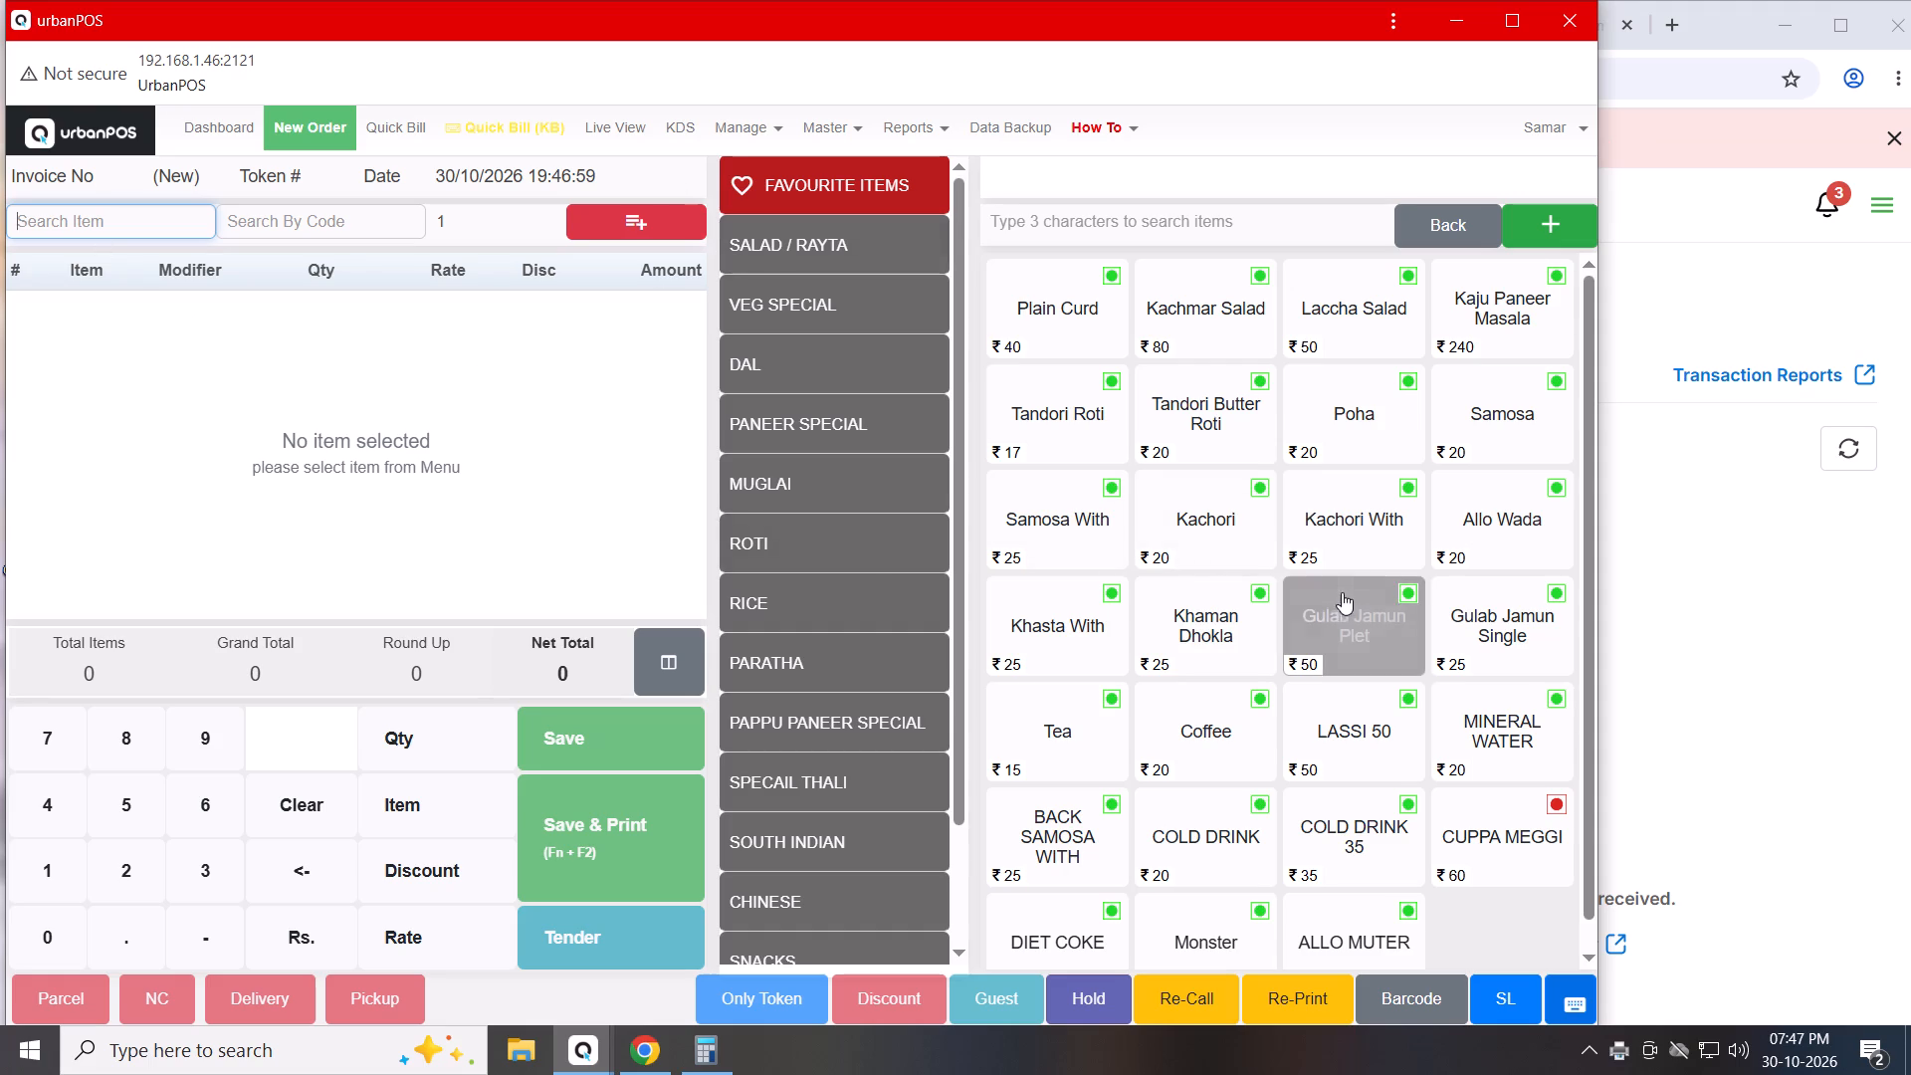
Add Poha from the favourite items to a new order, and save and print the bill.
double_click(1368, 434)
click(586, 854)
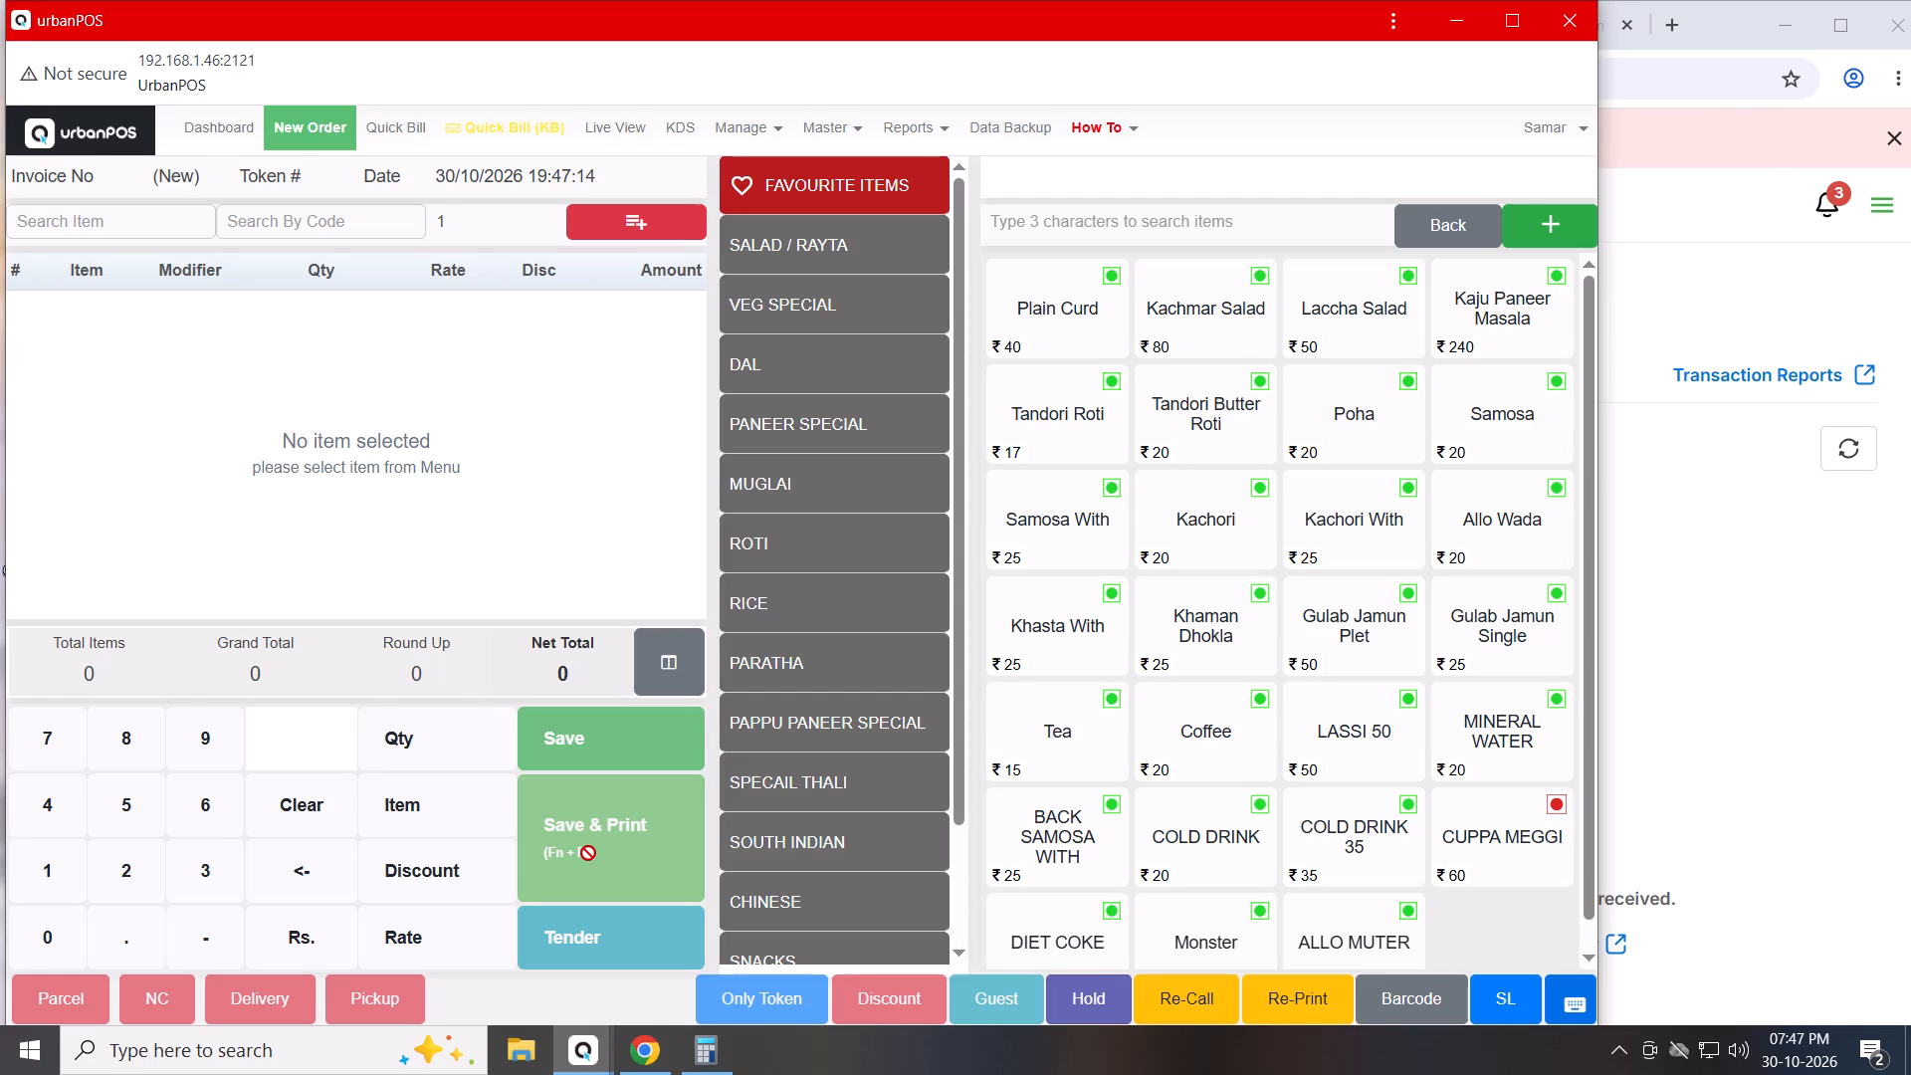
Add one Mineral Water, one Tea and one Samosa to a new order, and save and print the bill.
click(1428, 750)
click(1438, 743)
click(1087, 748)
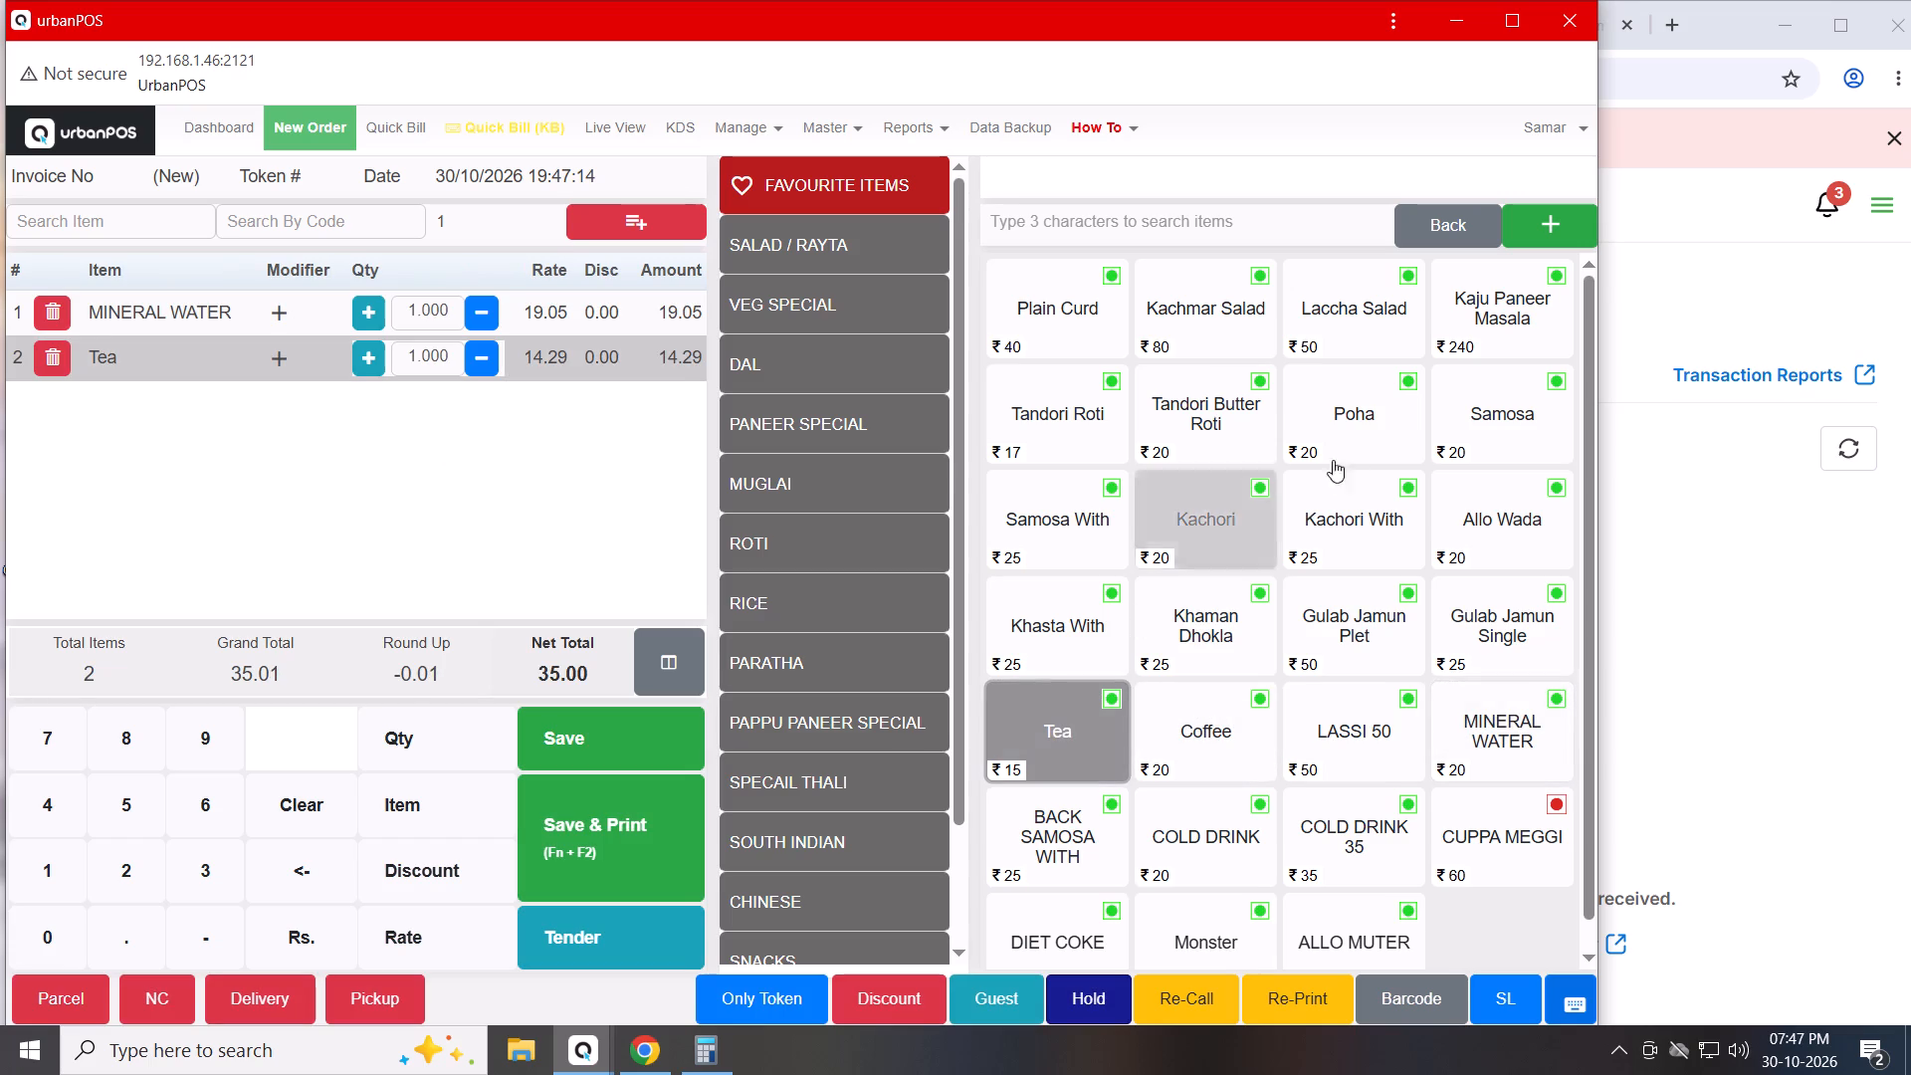
click(1461, 429)
click(612, 876)
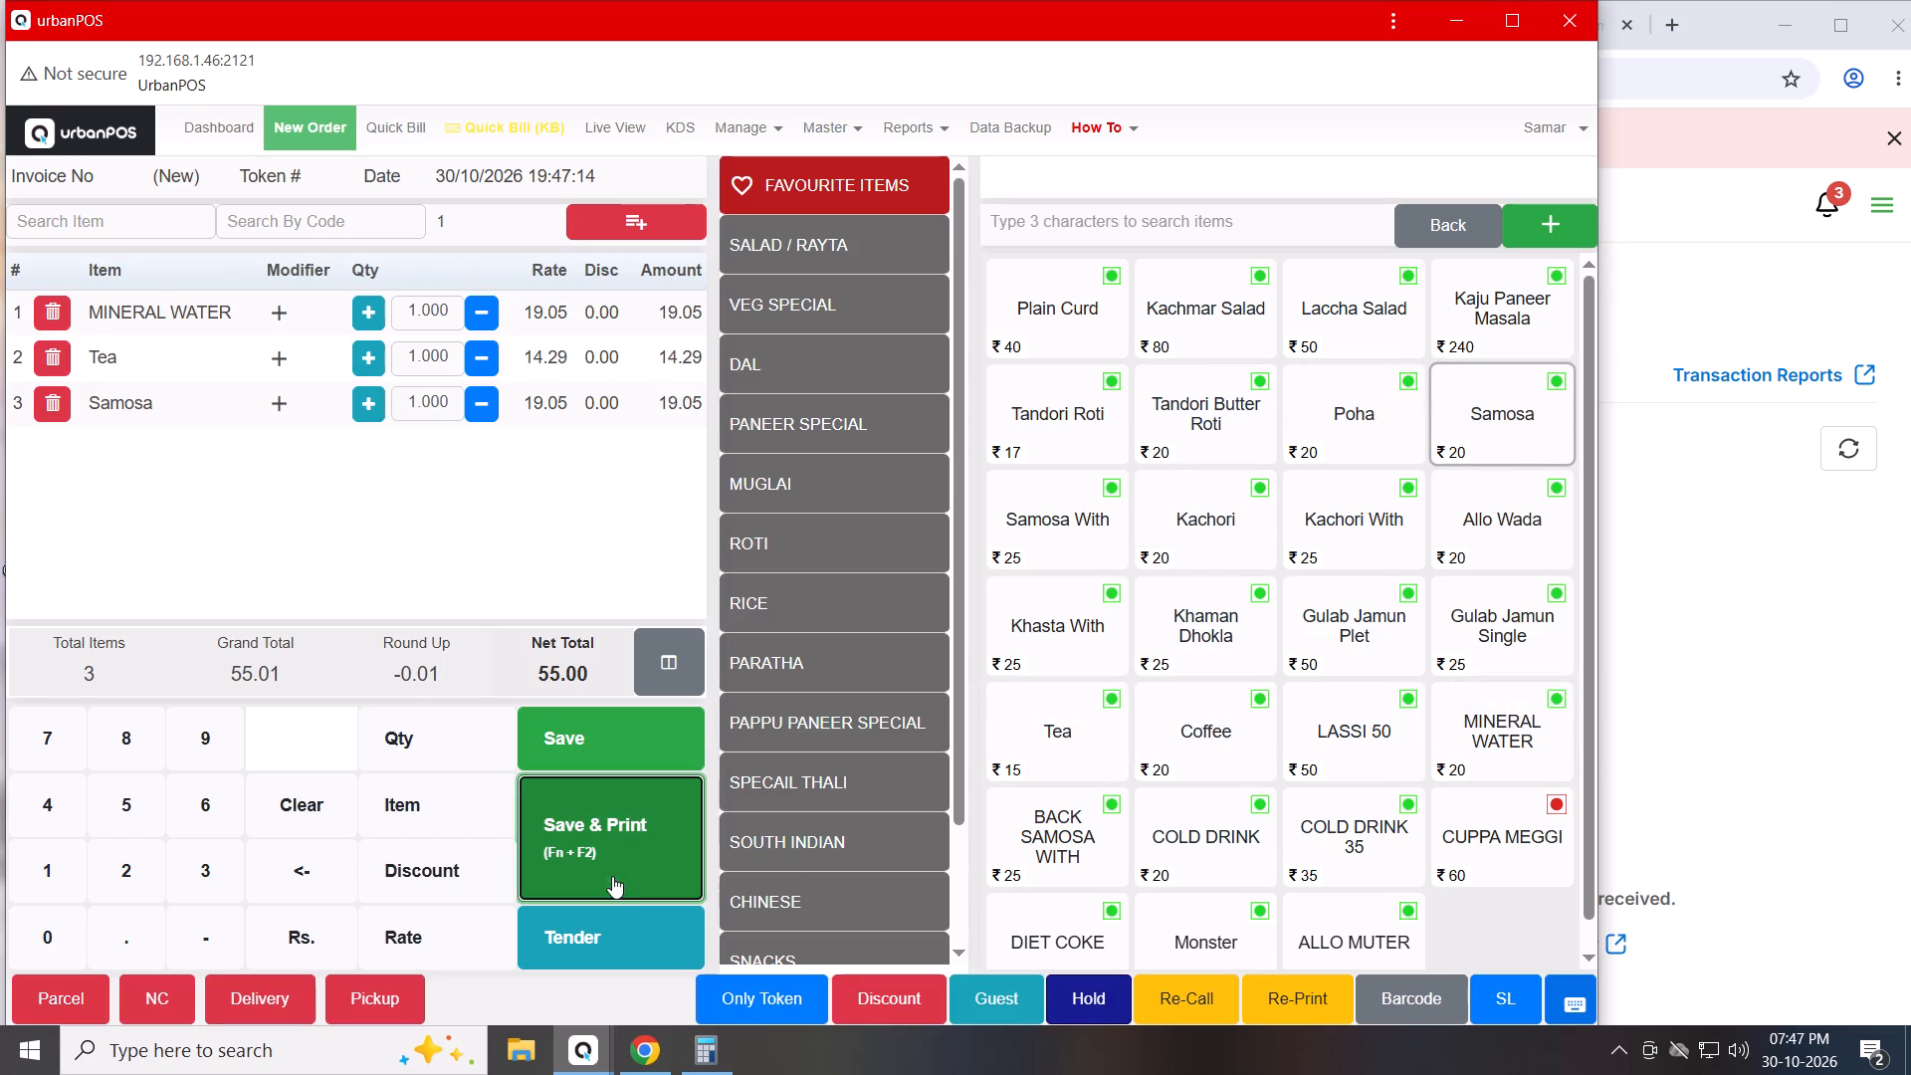
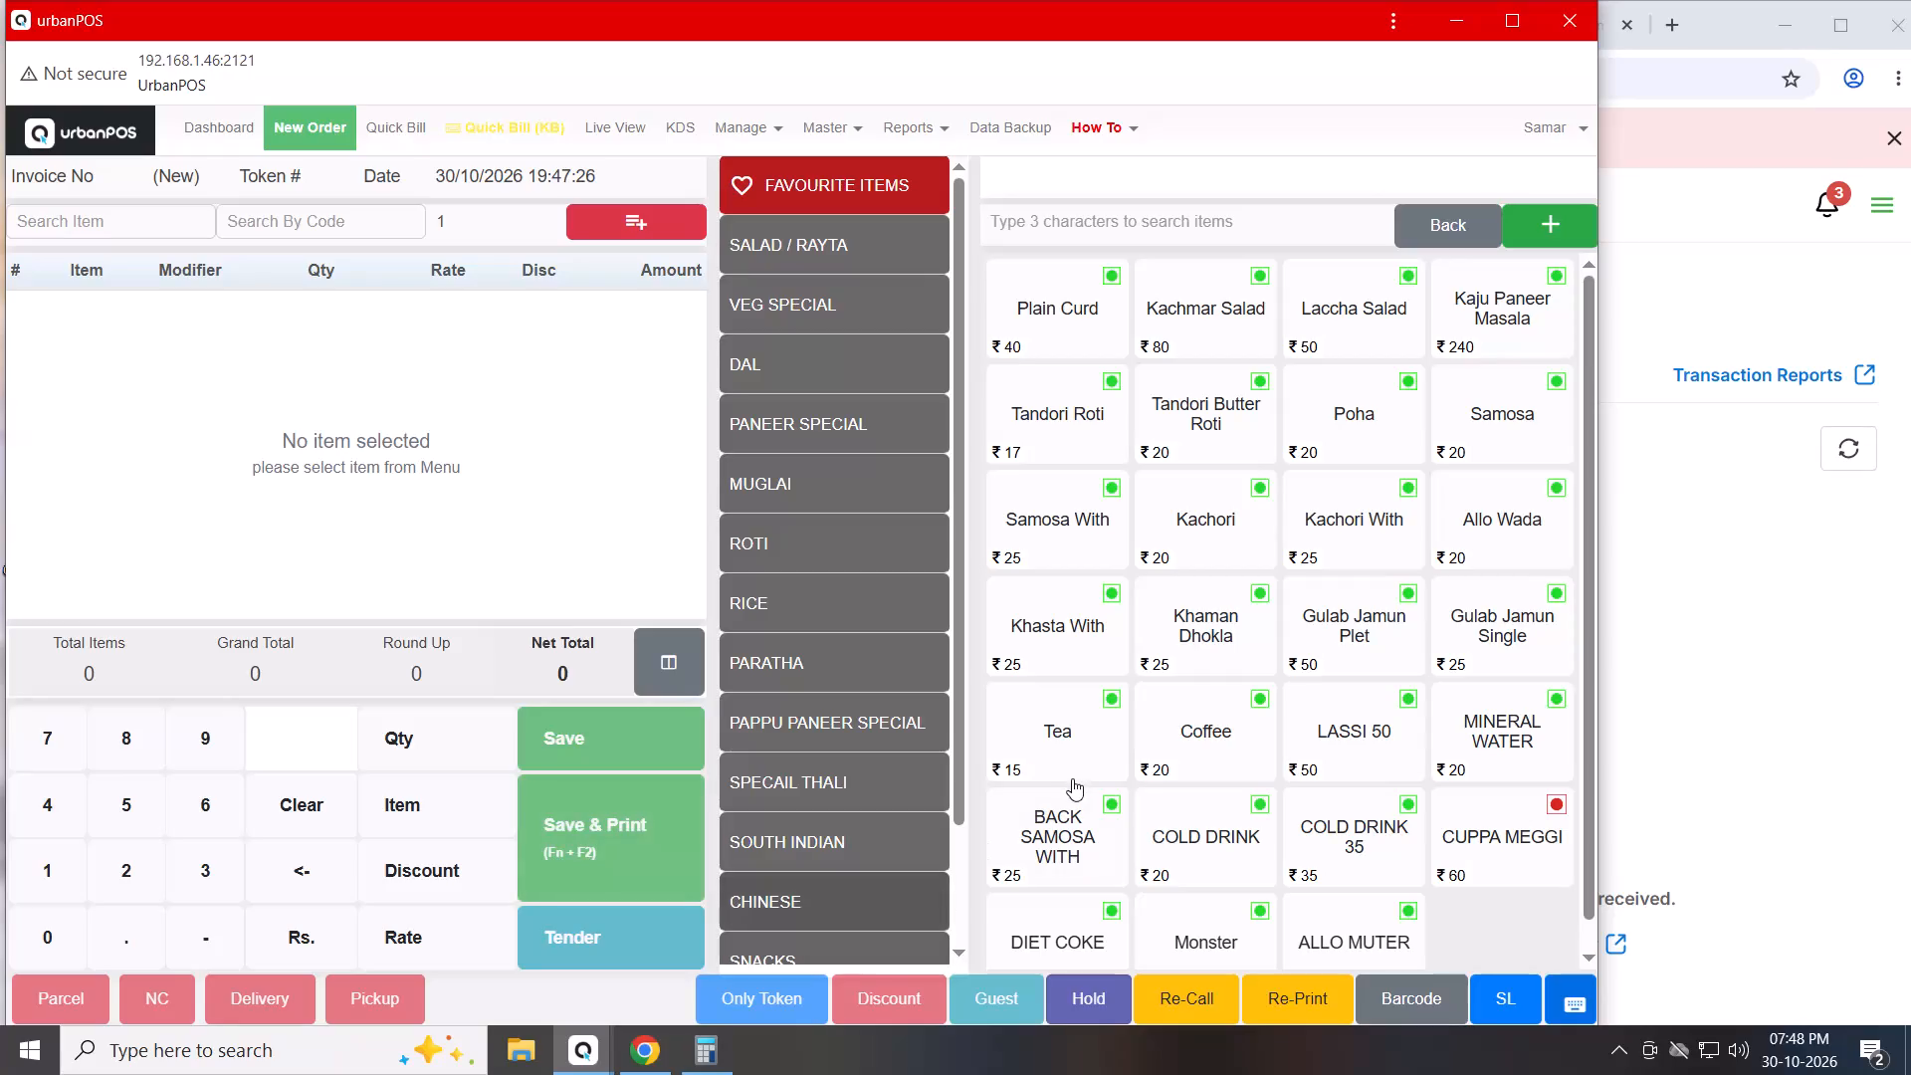
Add Tea from the favourite items to a new order, and save and print the bill.
double_click(1076, 773)
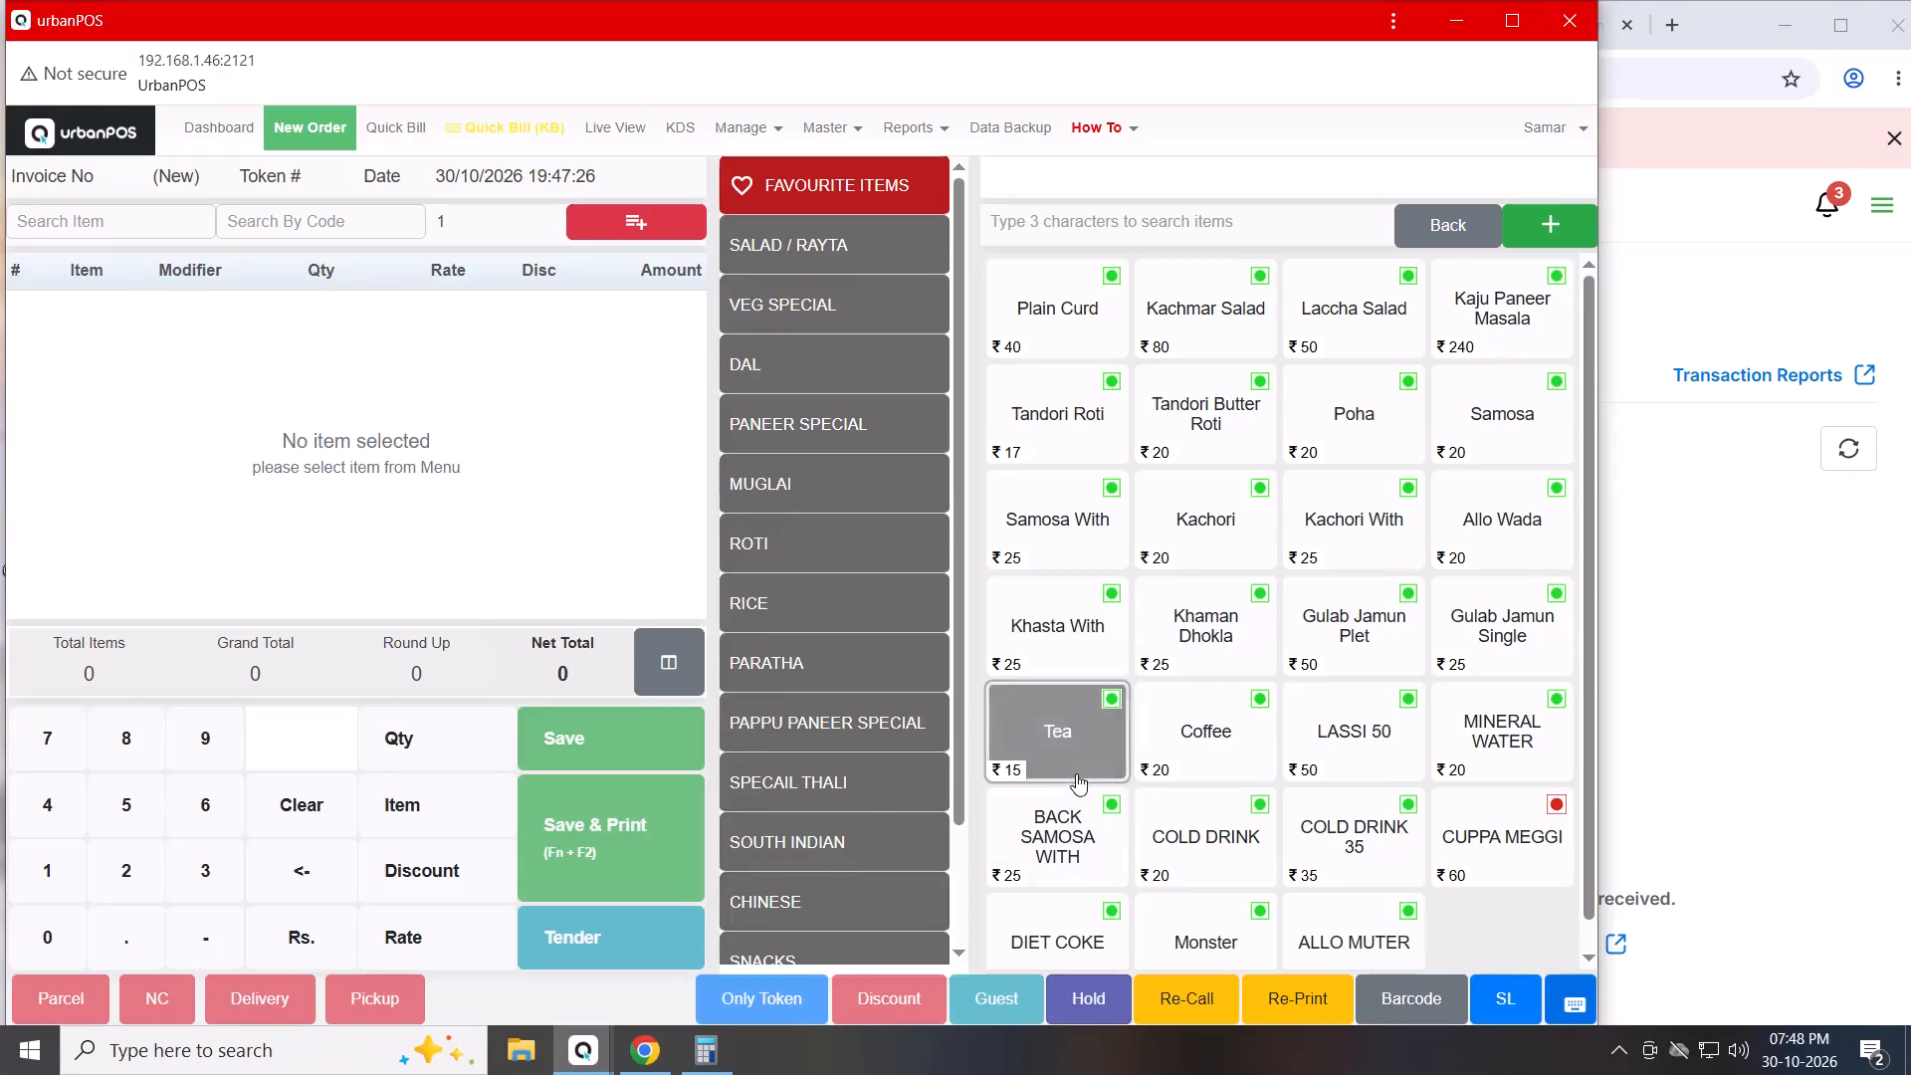
click(663, 814)
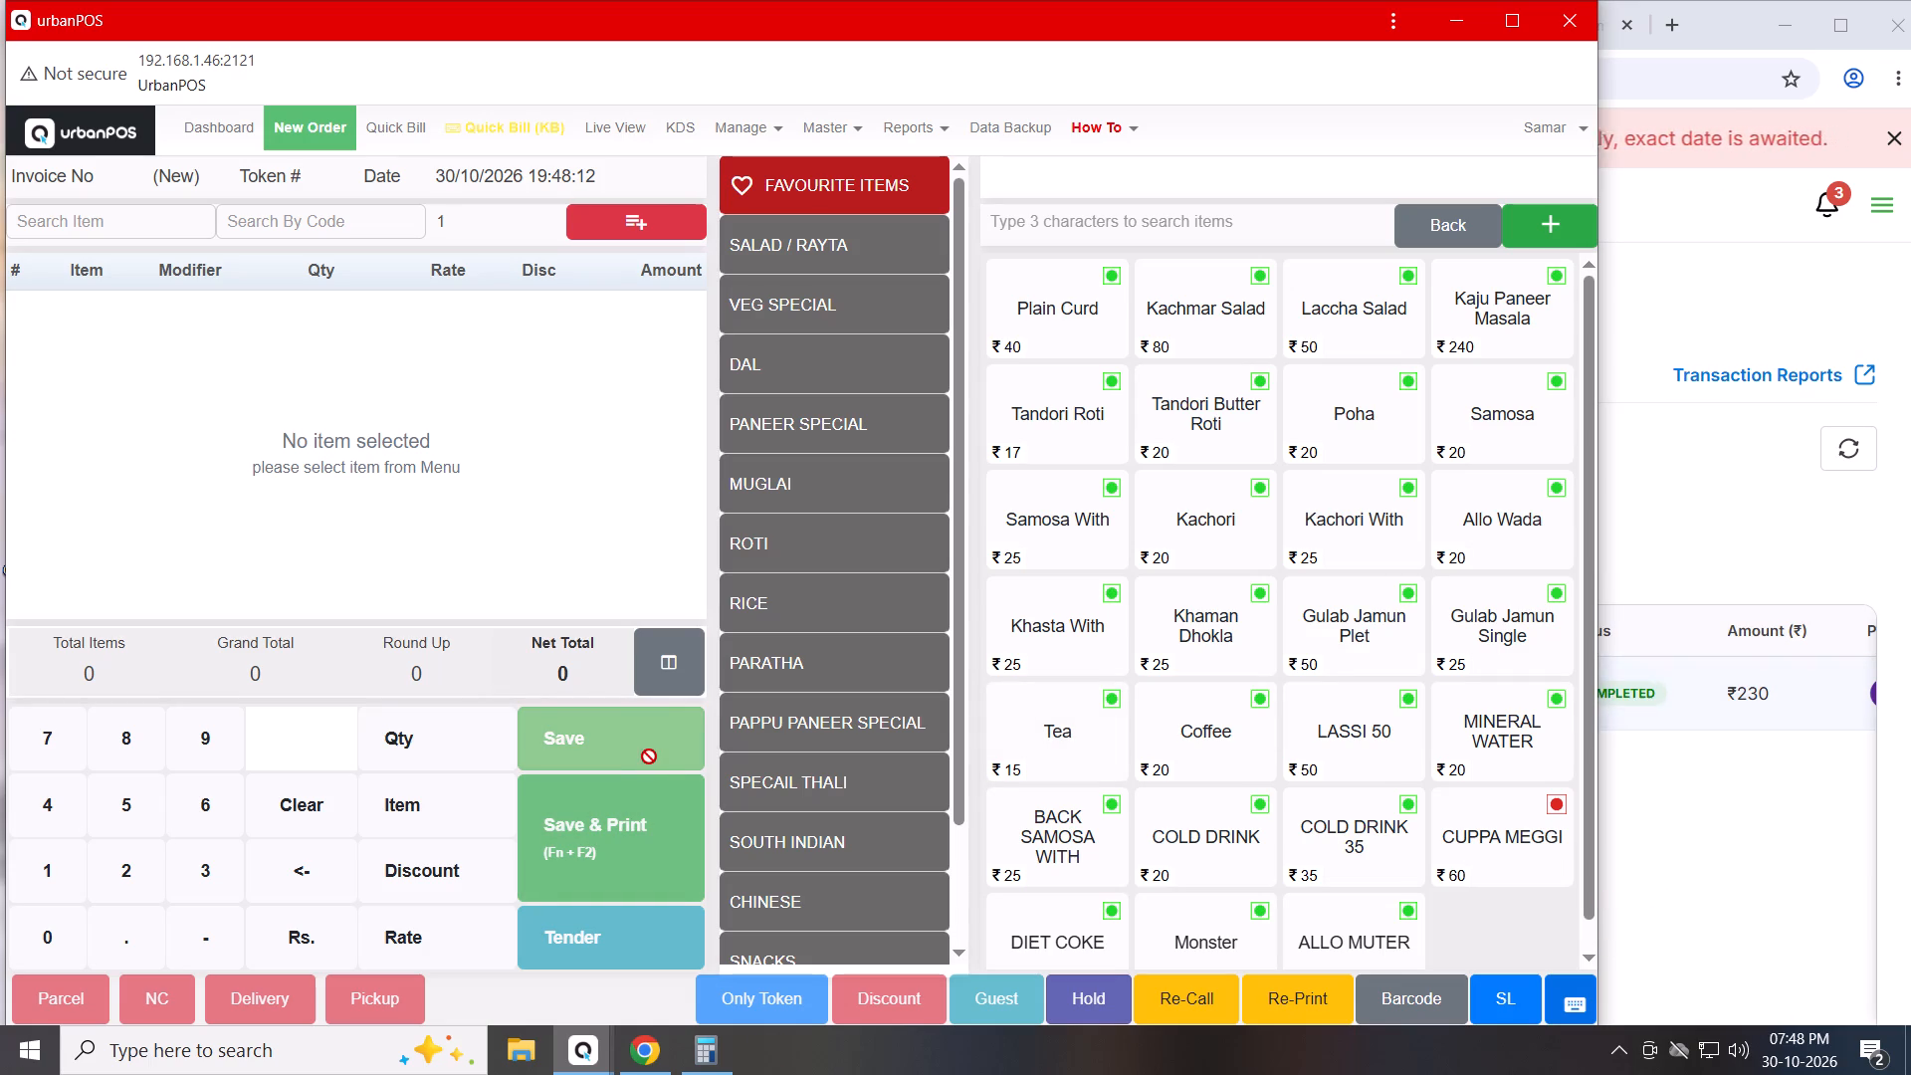
Add one Tea to another new order, and save and print the bill.
click(1015, 732)
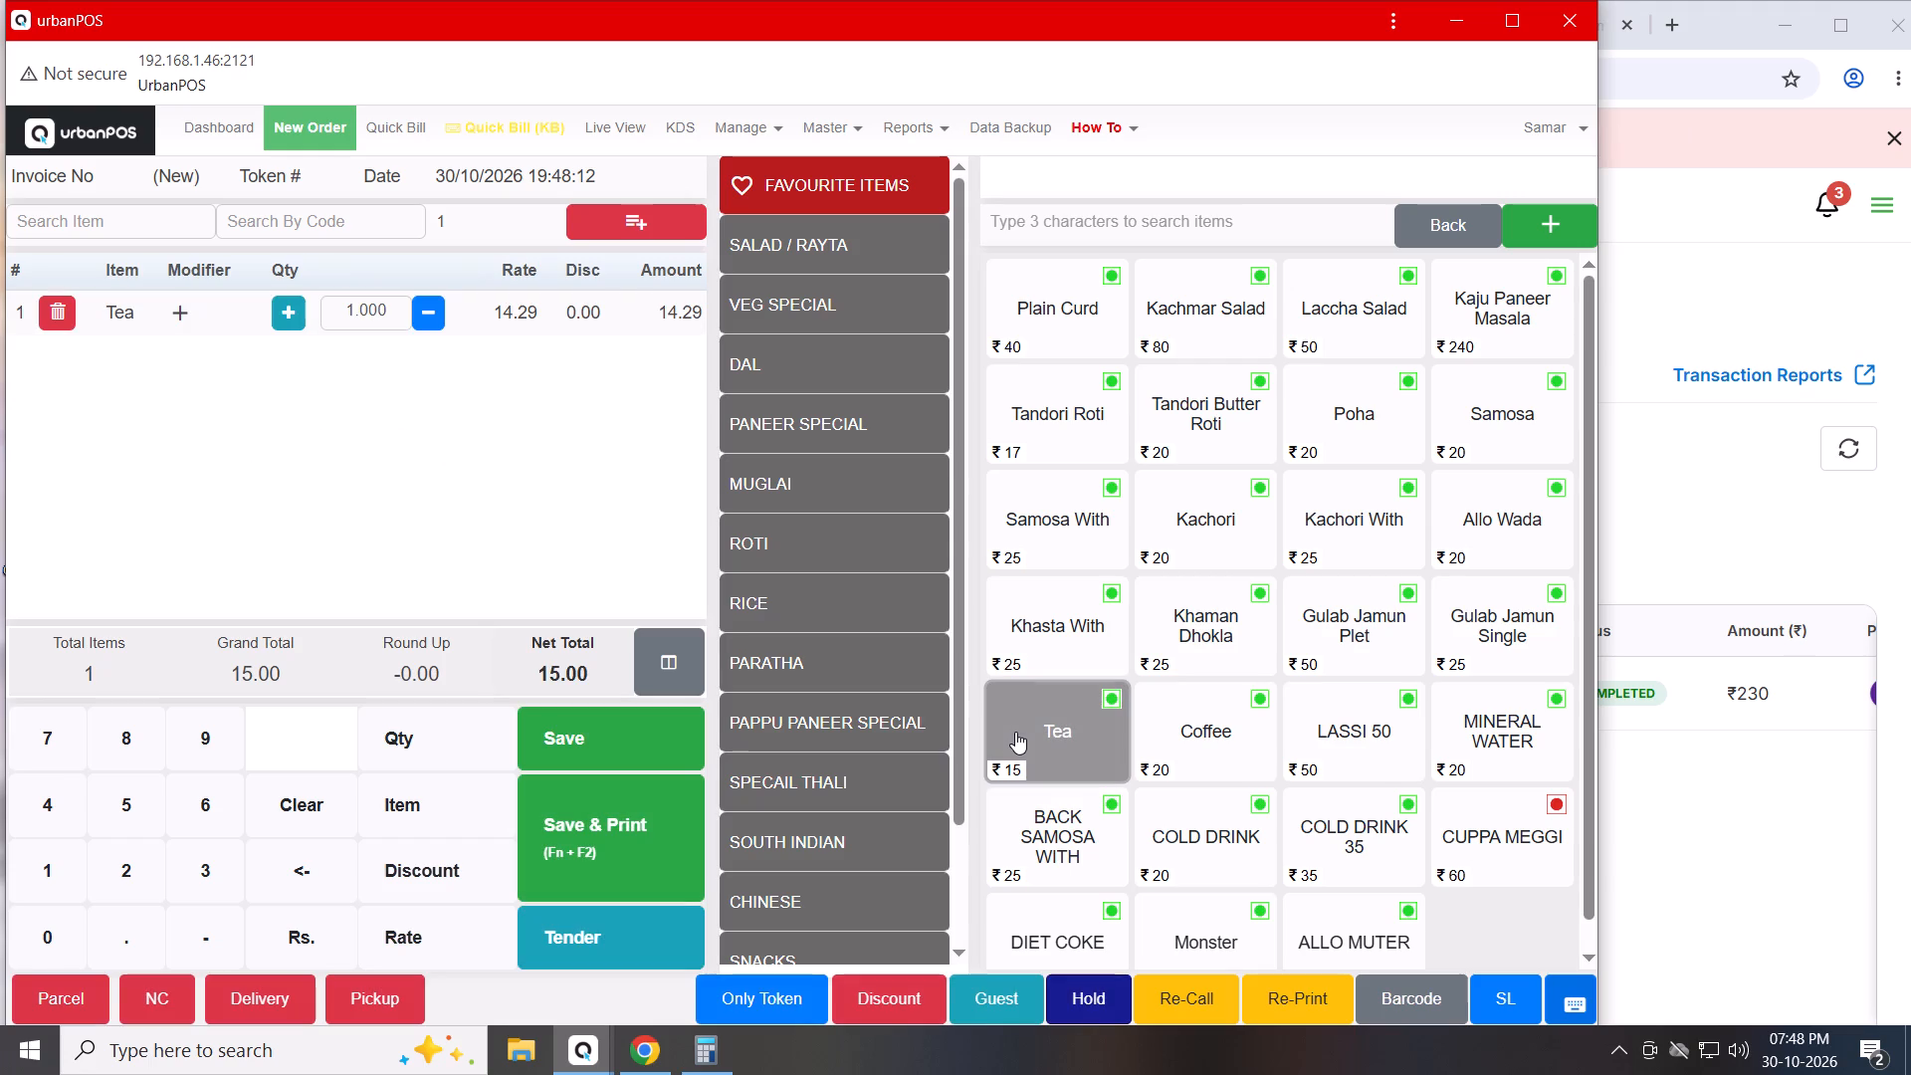
key(F2)
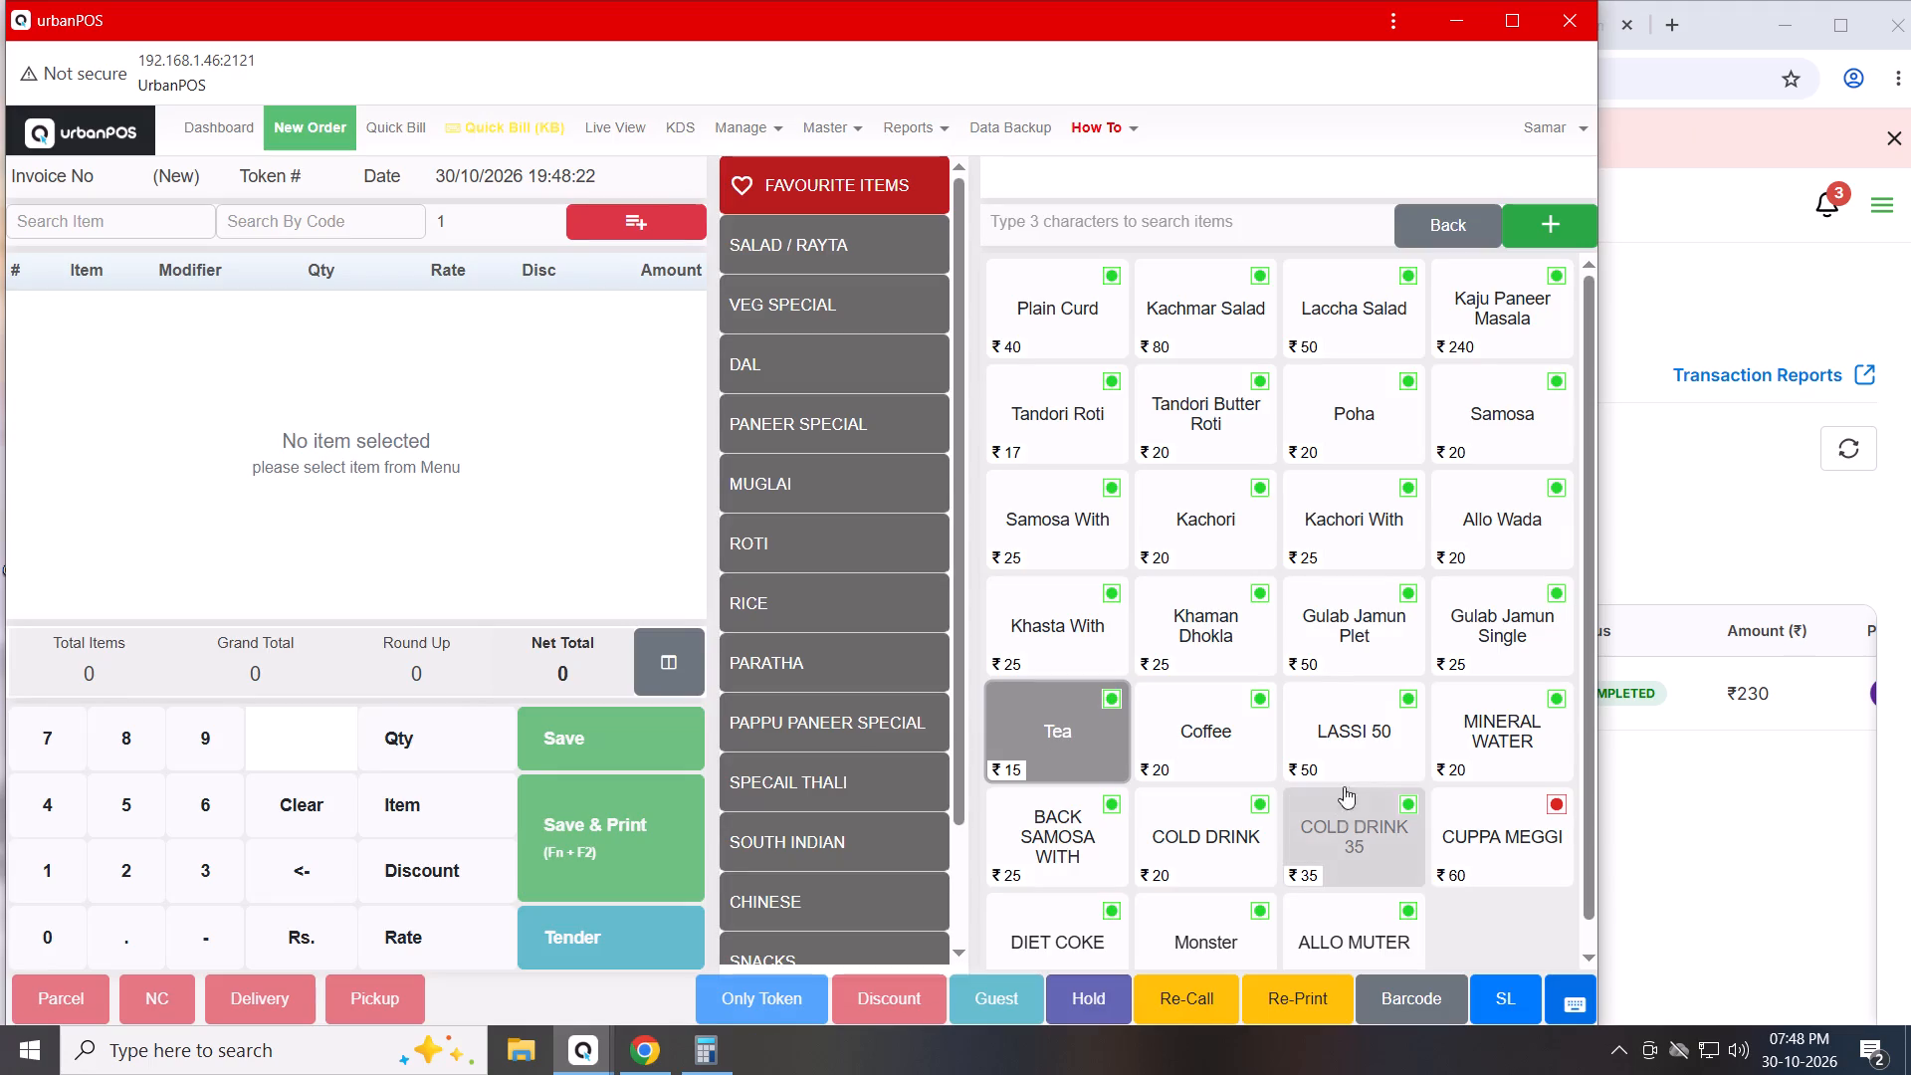
Add one Mineral Water to a new order, and save and print the bill.
click(1481, 705)
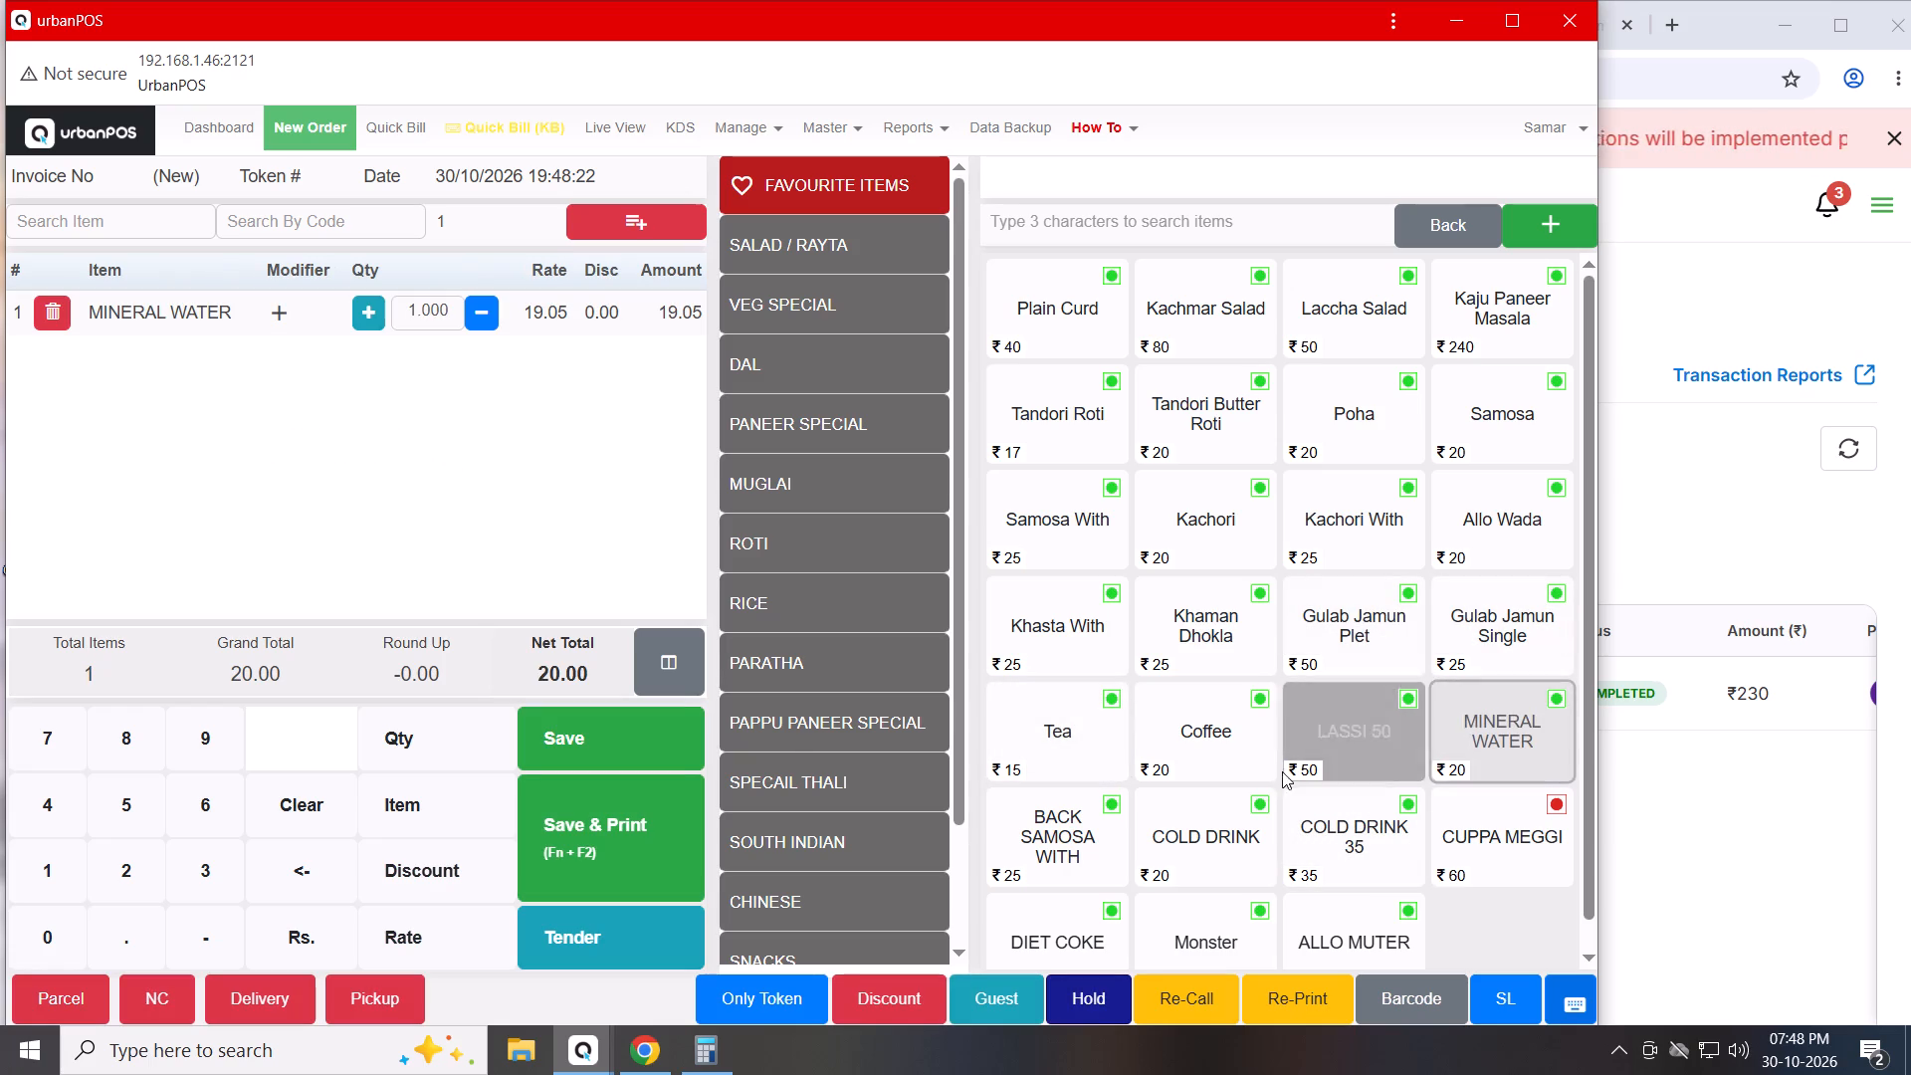
click(629, 864)
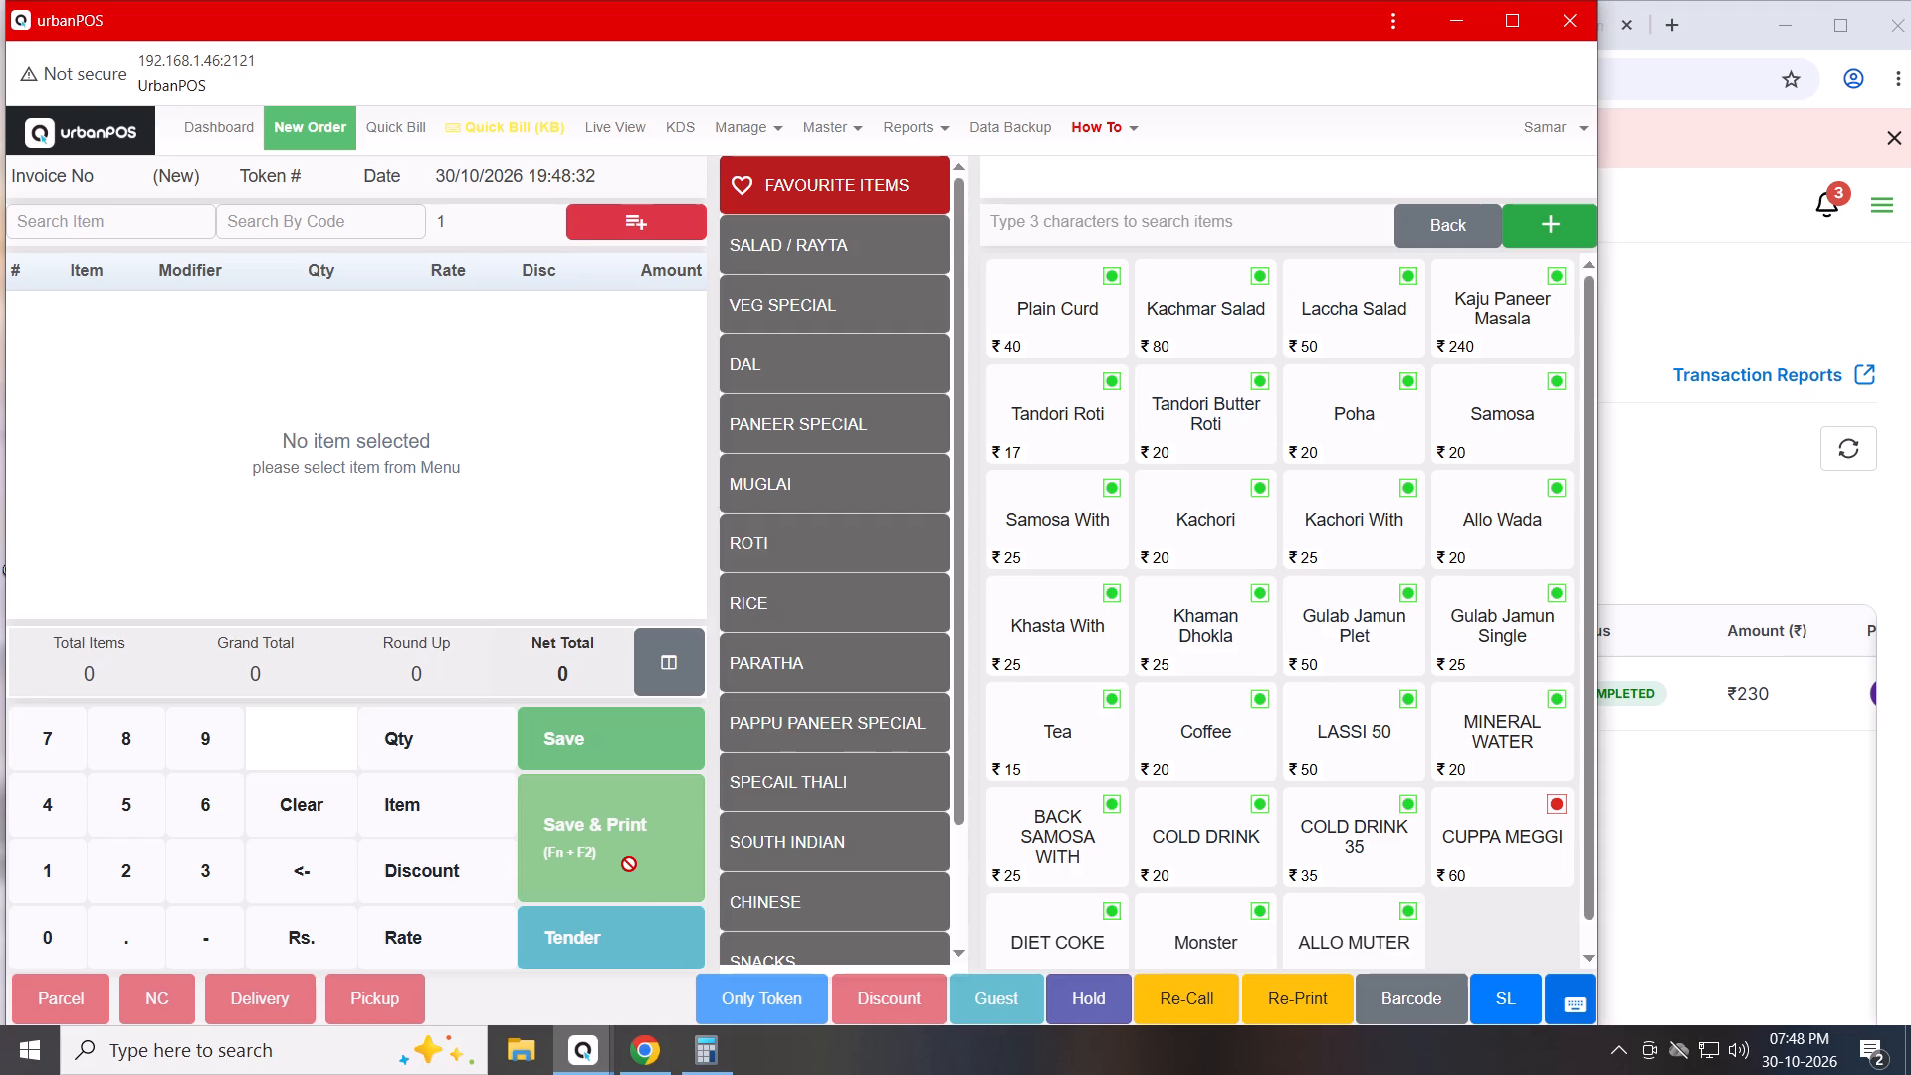
Add one Cold Drink priced ₹20 to a new order, and save and print the bill.
click(1232, 800)
click(665, 851)
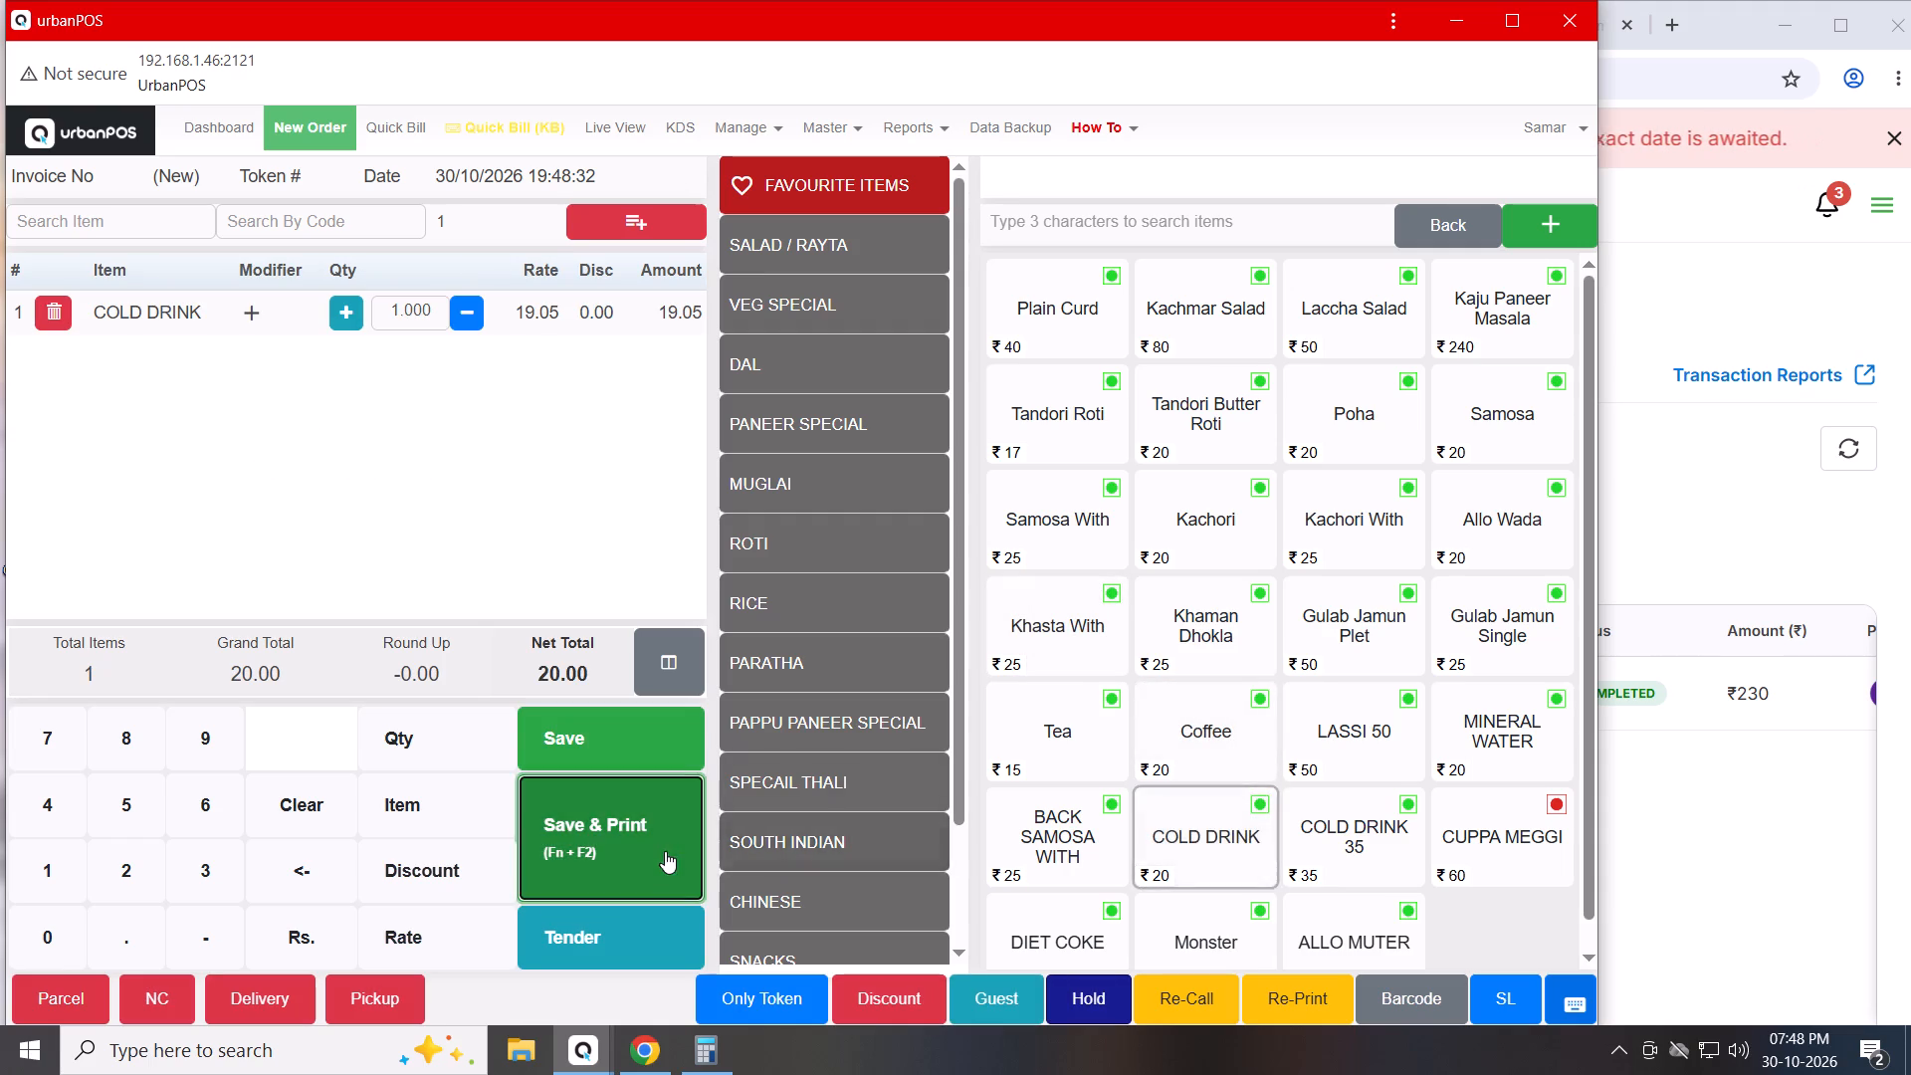
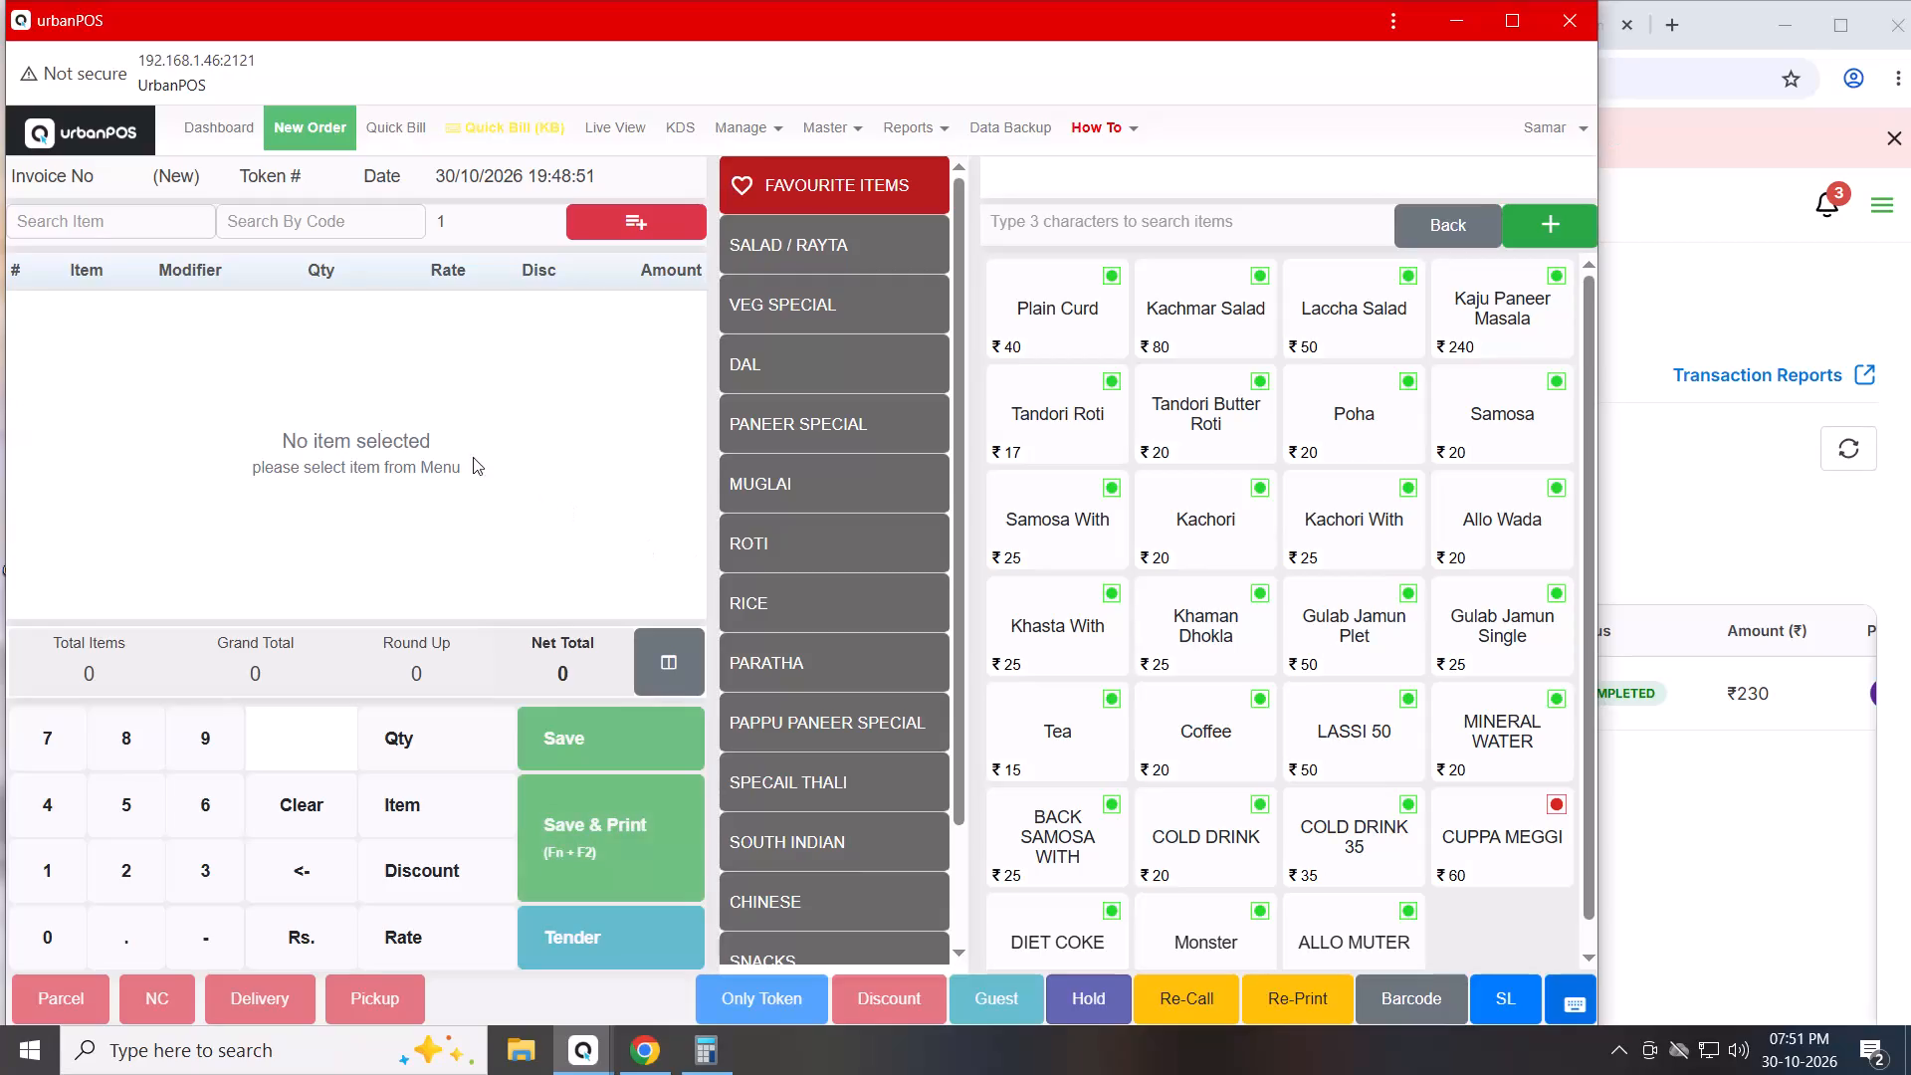
Find Butter Khichdi by searching for "butter k", add one to a new order, and save and print the bill.
click(188, 222)
text(butter k)
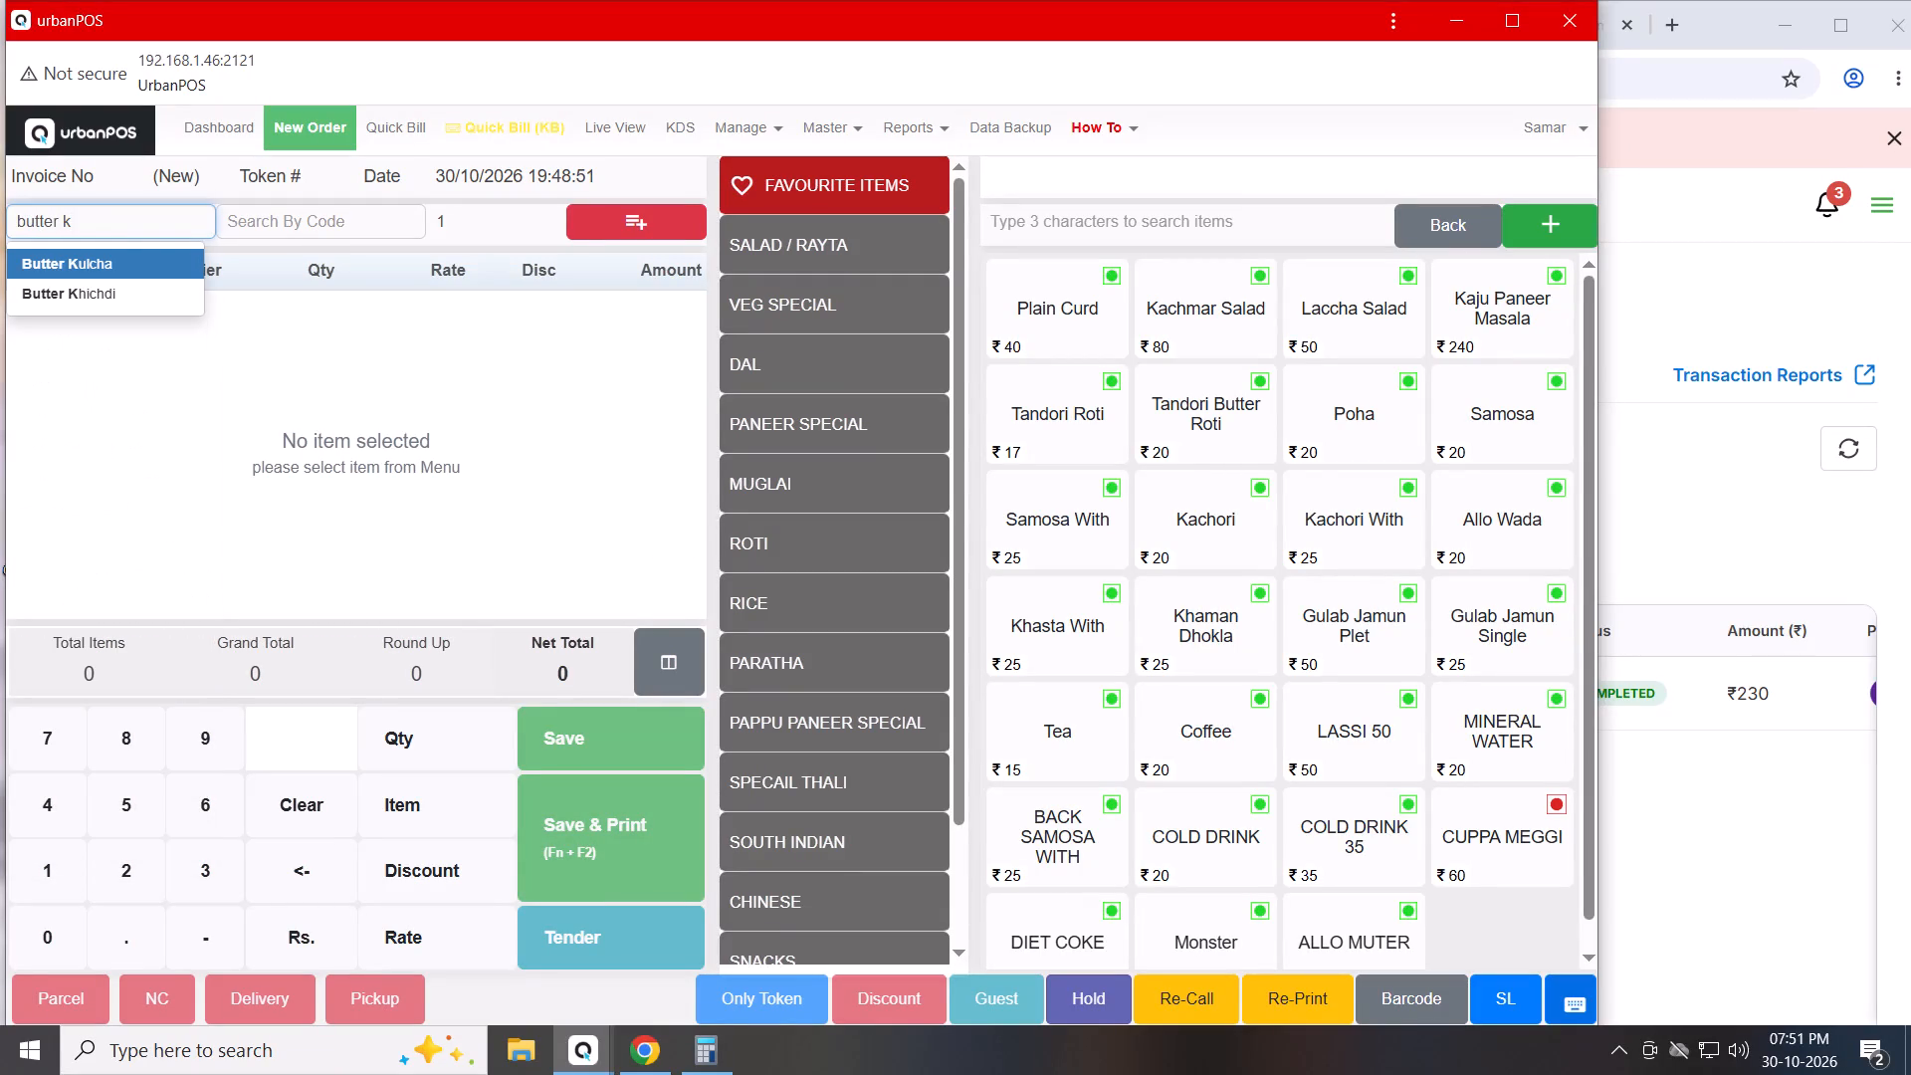
key(Down)
key(Return)
key(Return)
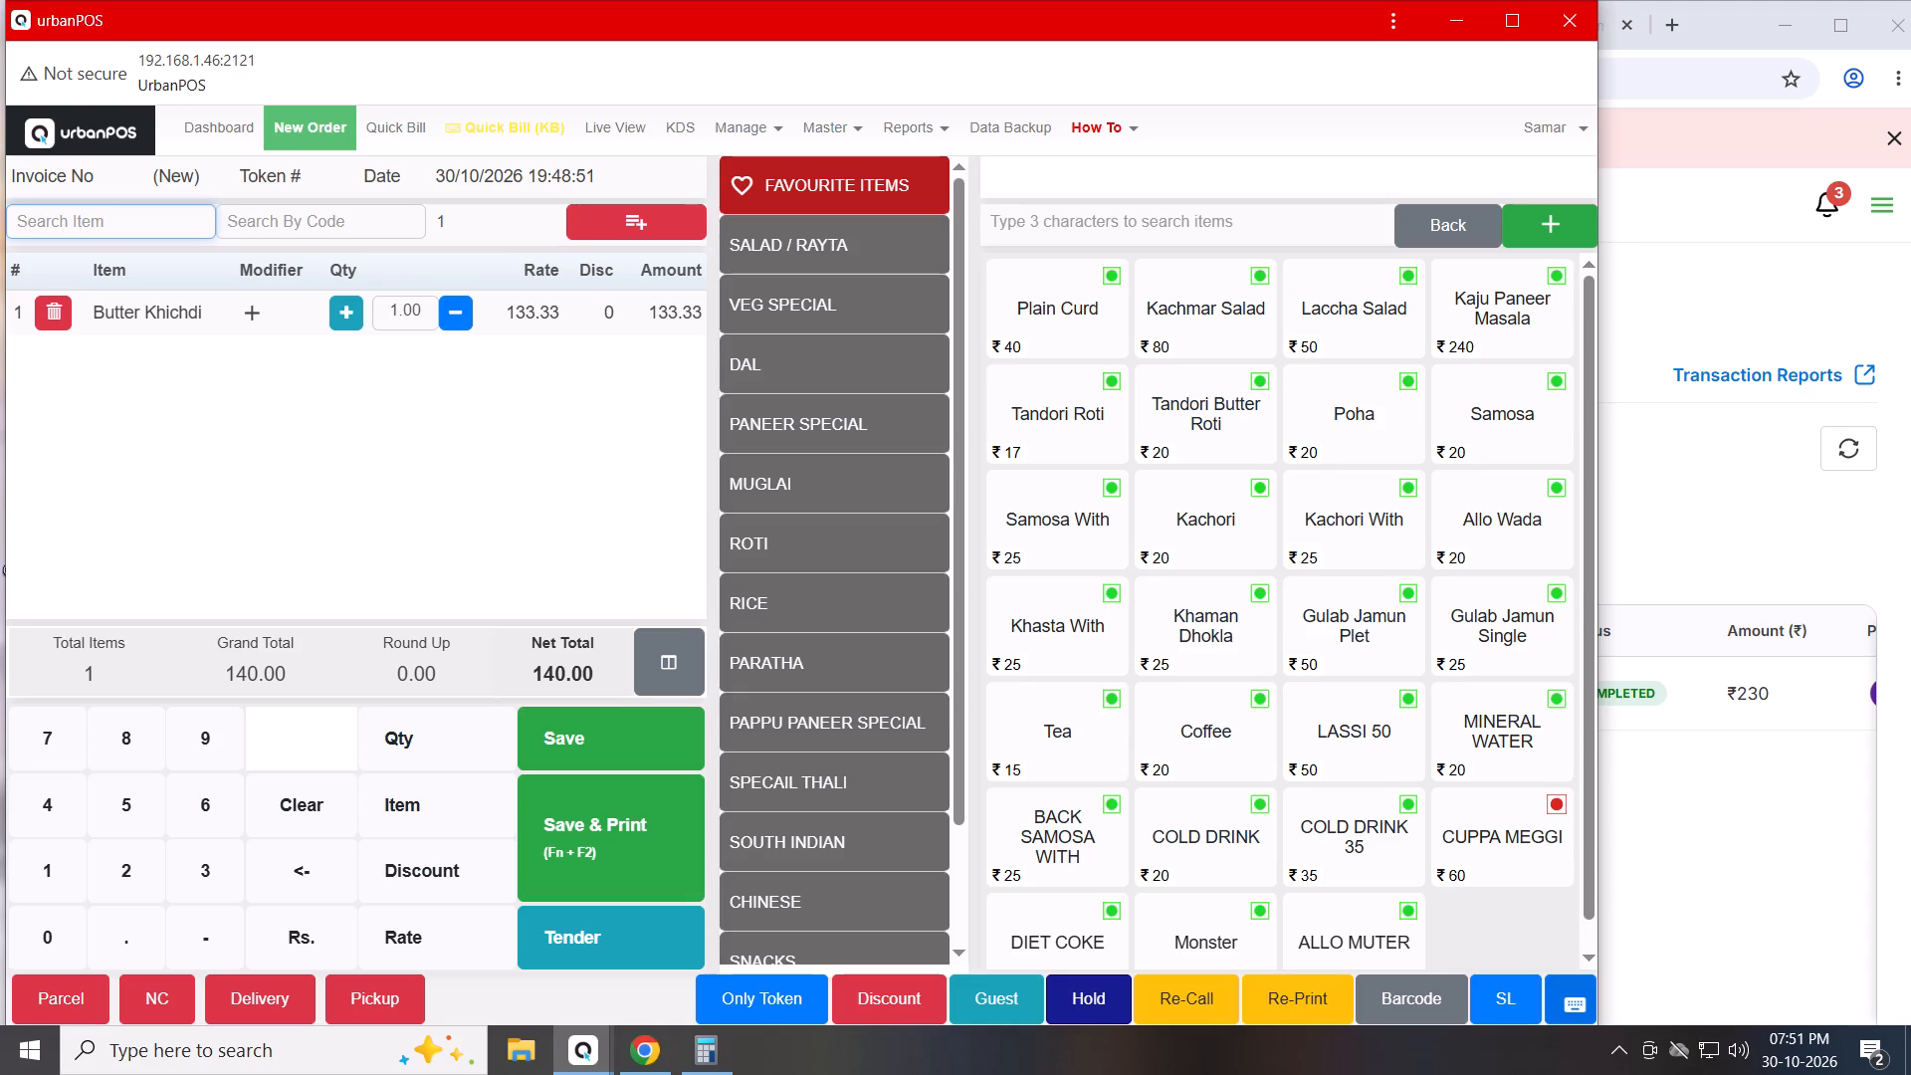
key(F2)
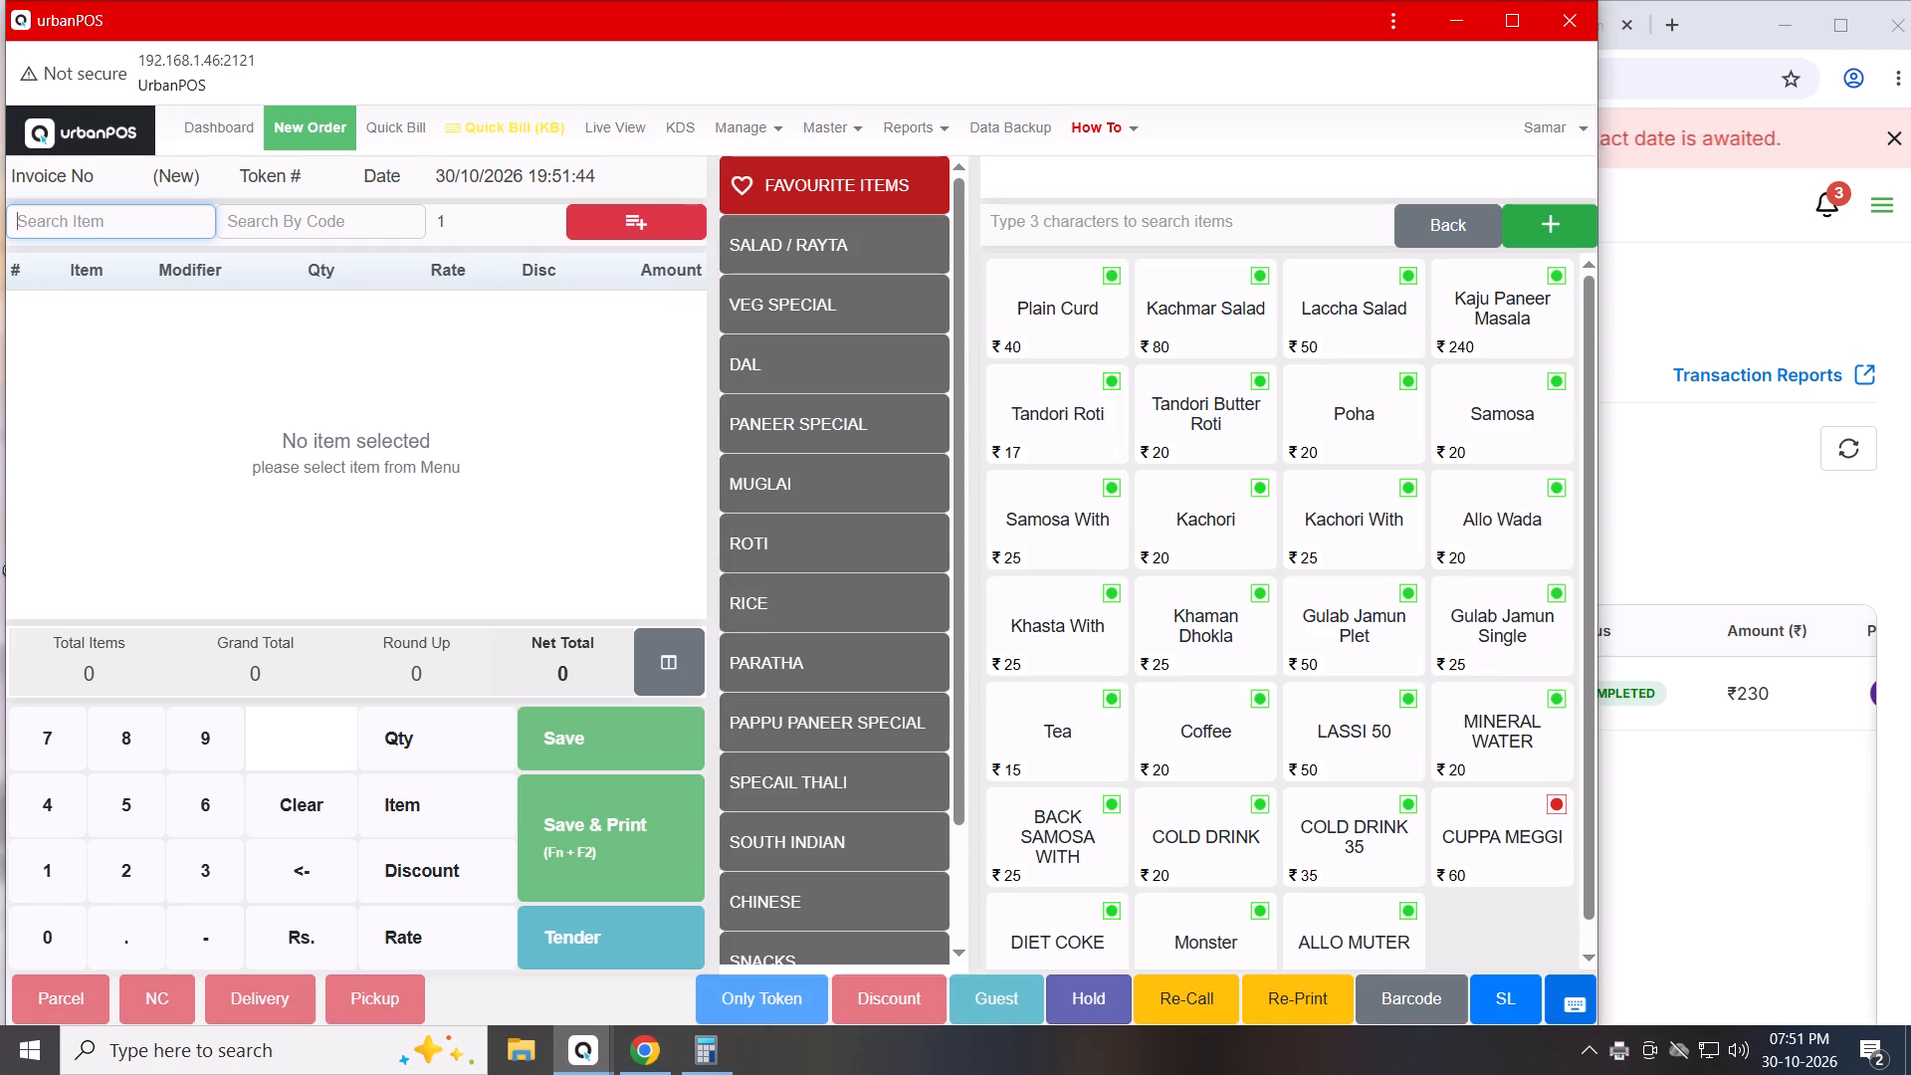
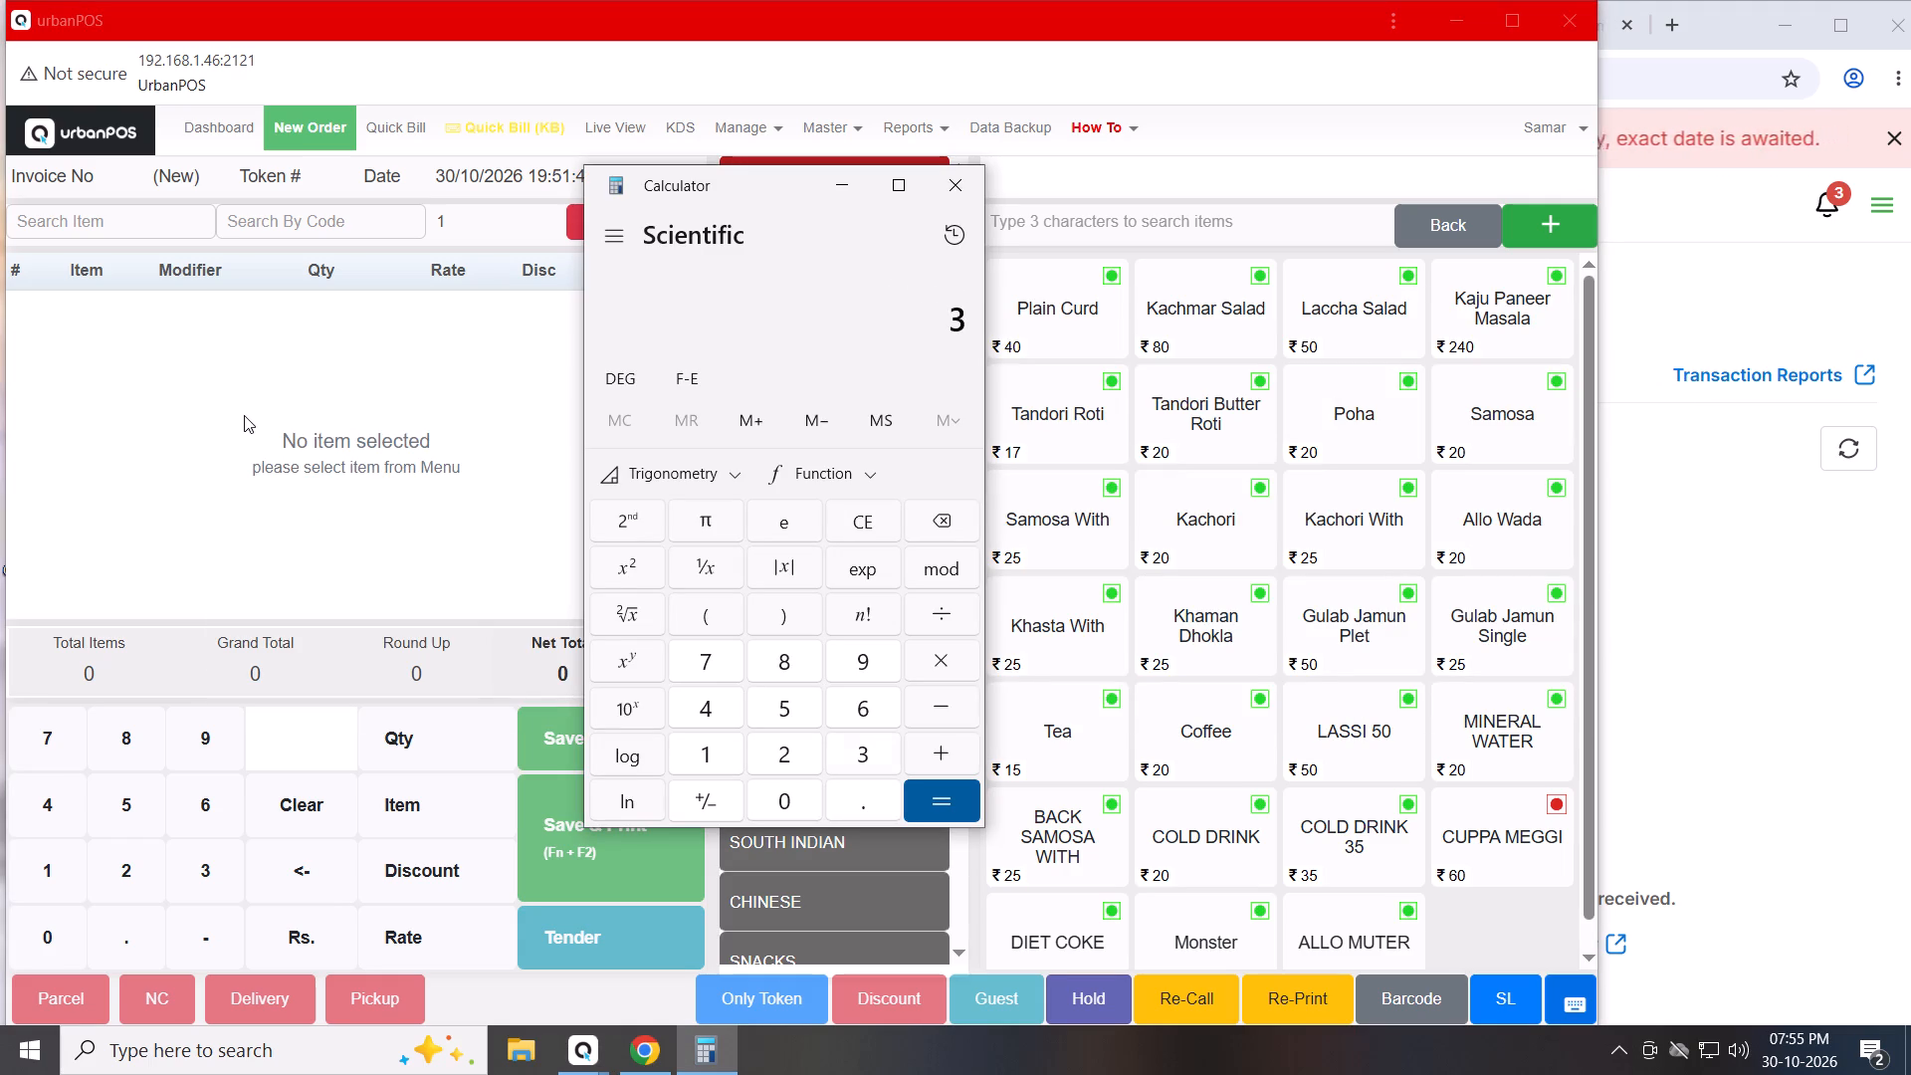
Sum 350 four times, 550, 700, 350, 300, 330, 1050, 500, 350 and 390 in the calculator.
text(50+350+35)
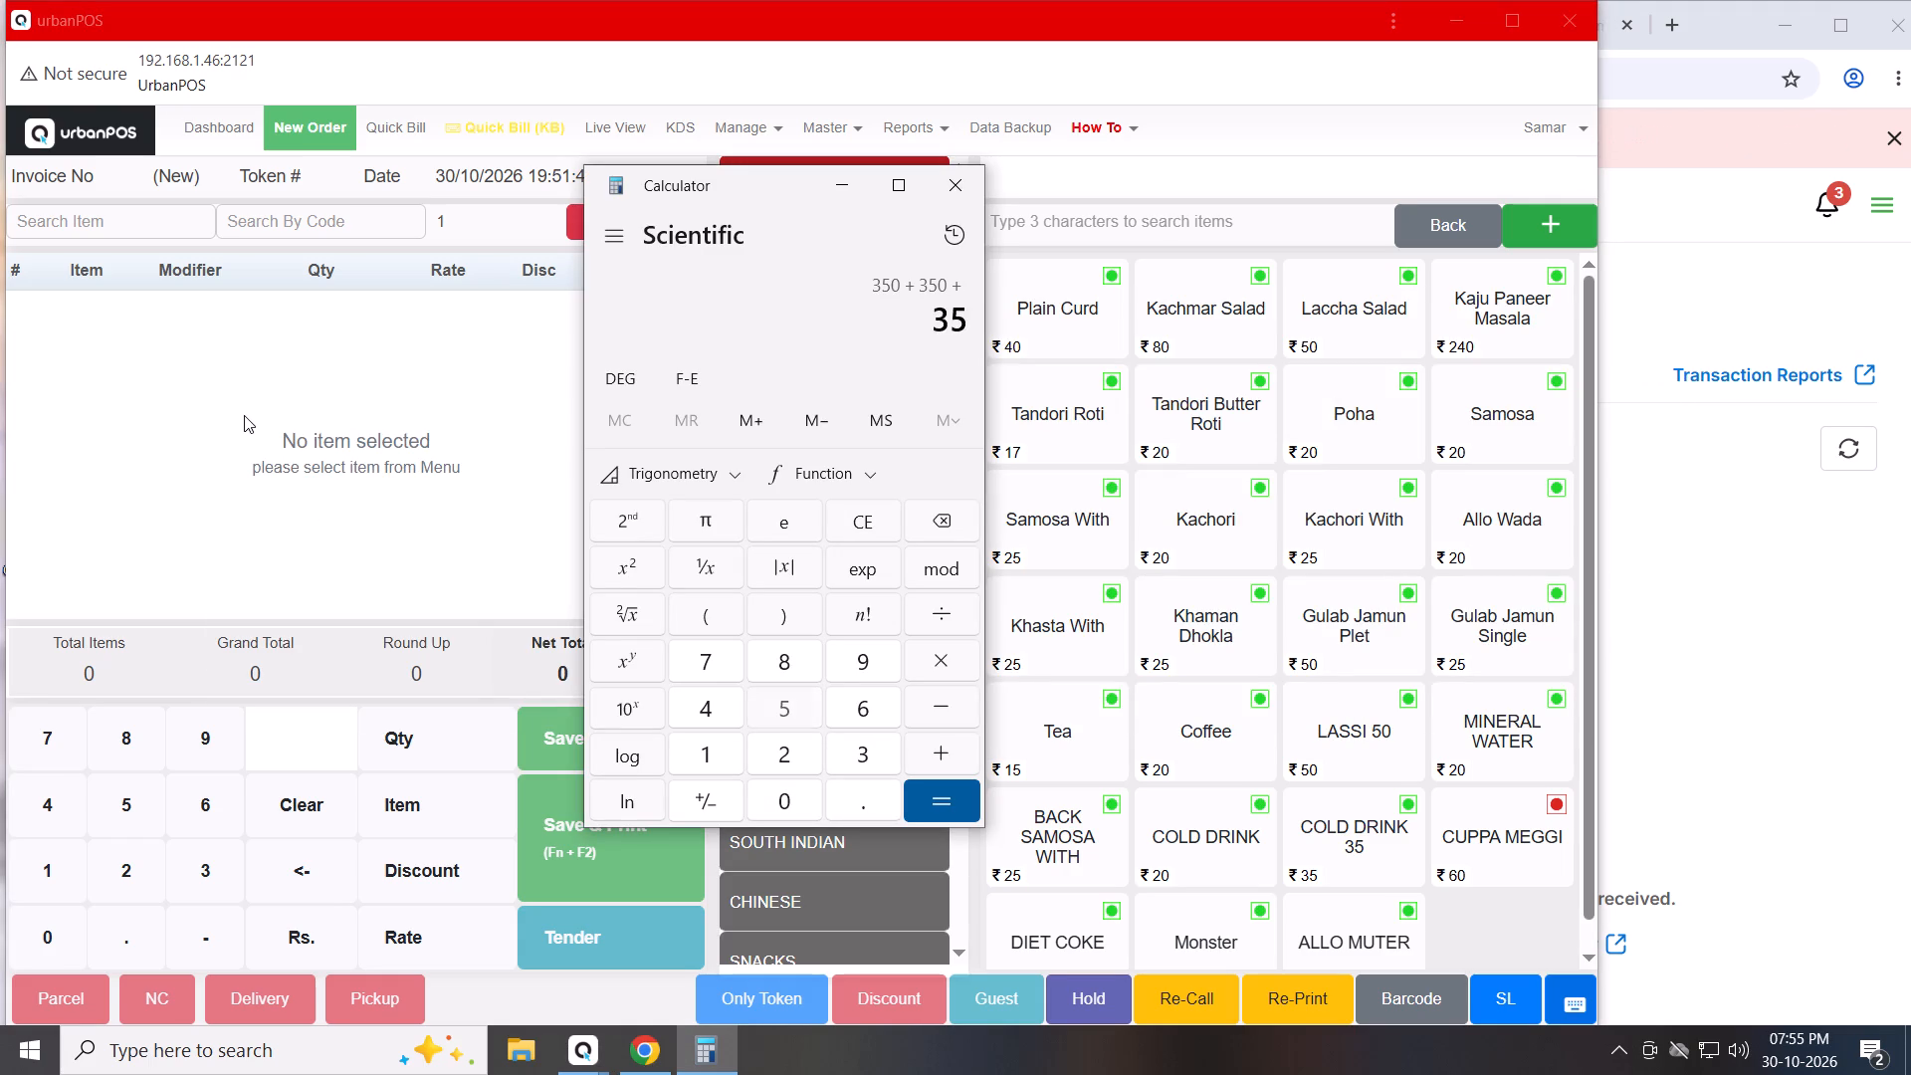
text(0+350+)
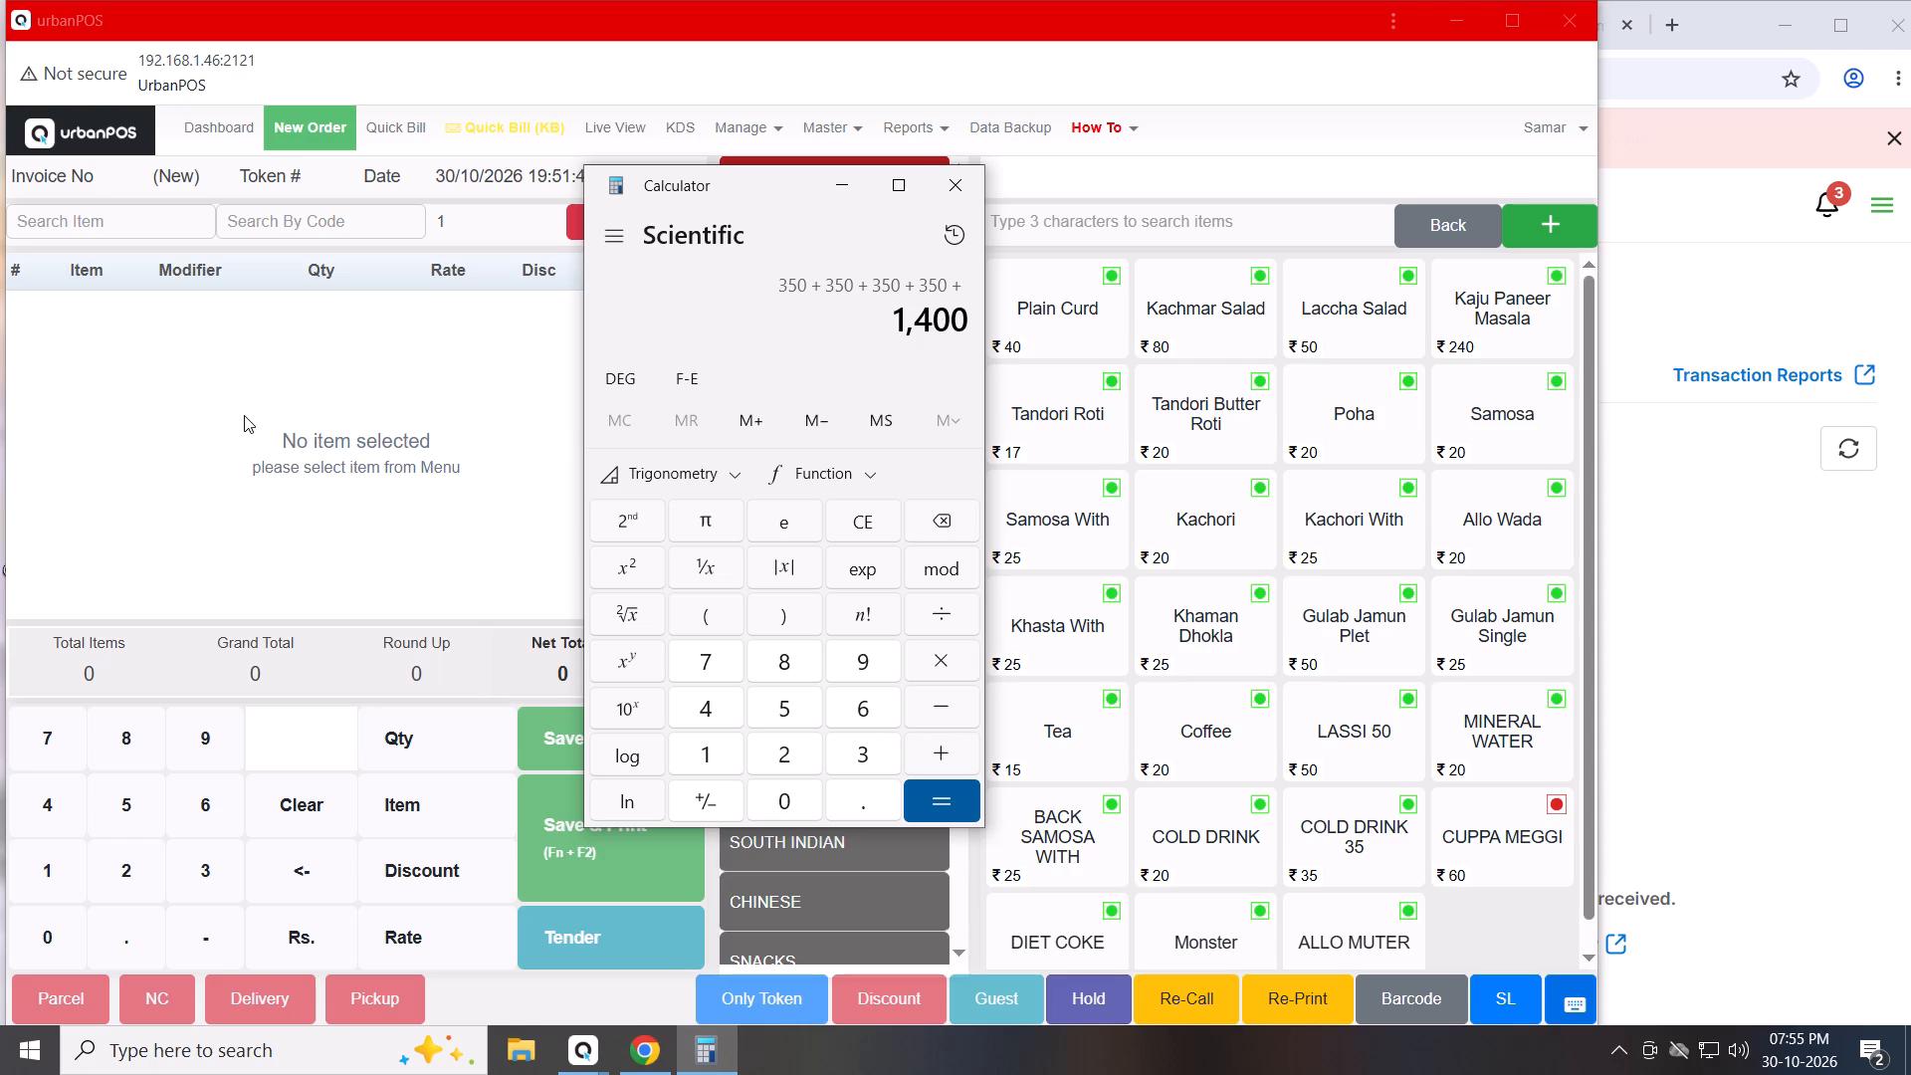
text(550+700+)
text(350+300+)
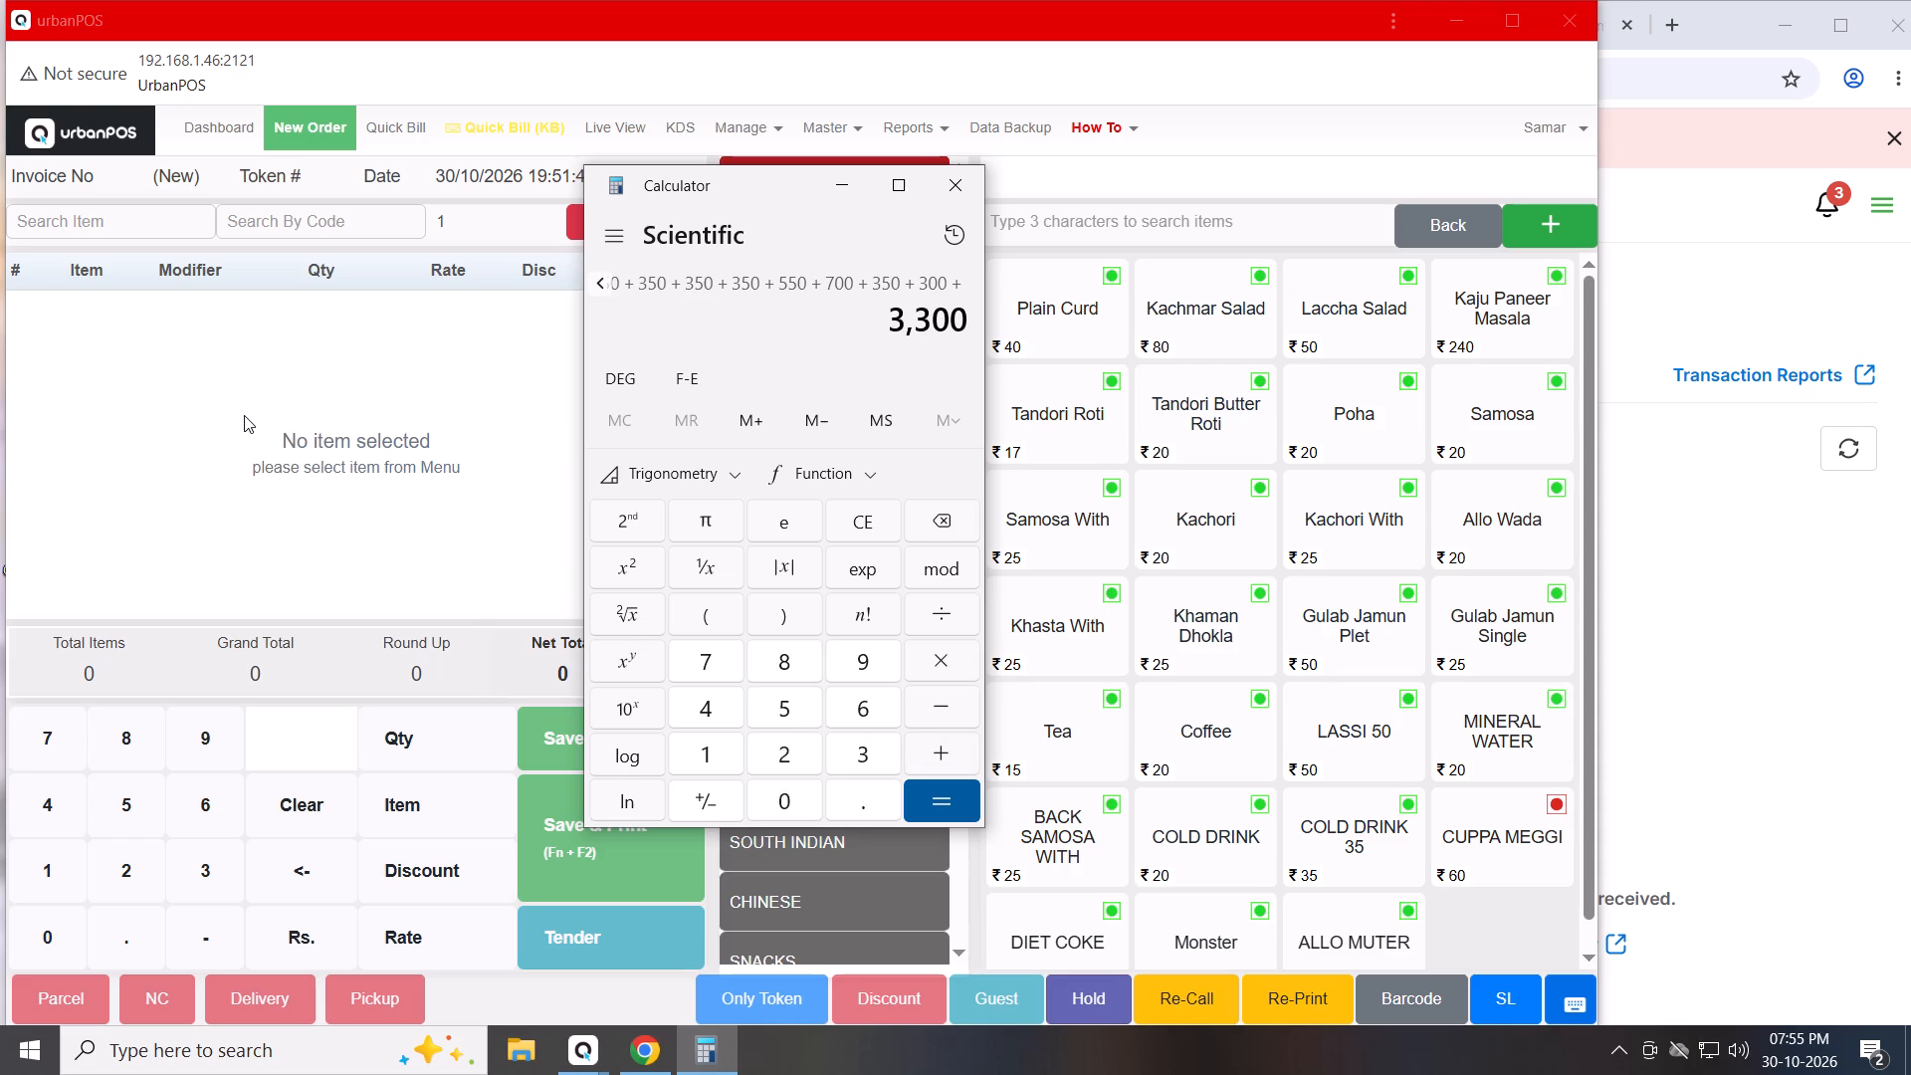
text(330+1050+)
text(500+350+)
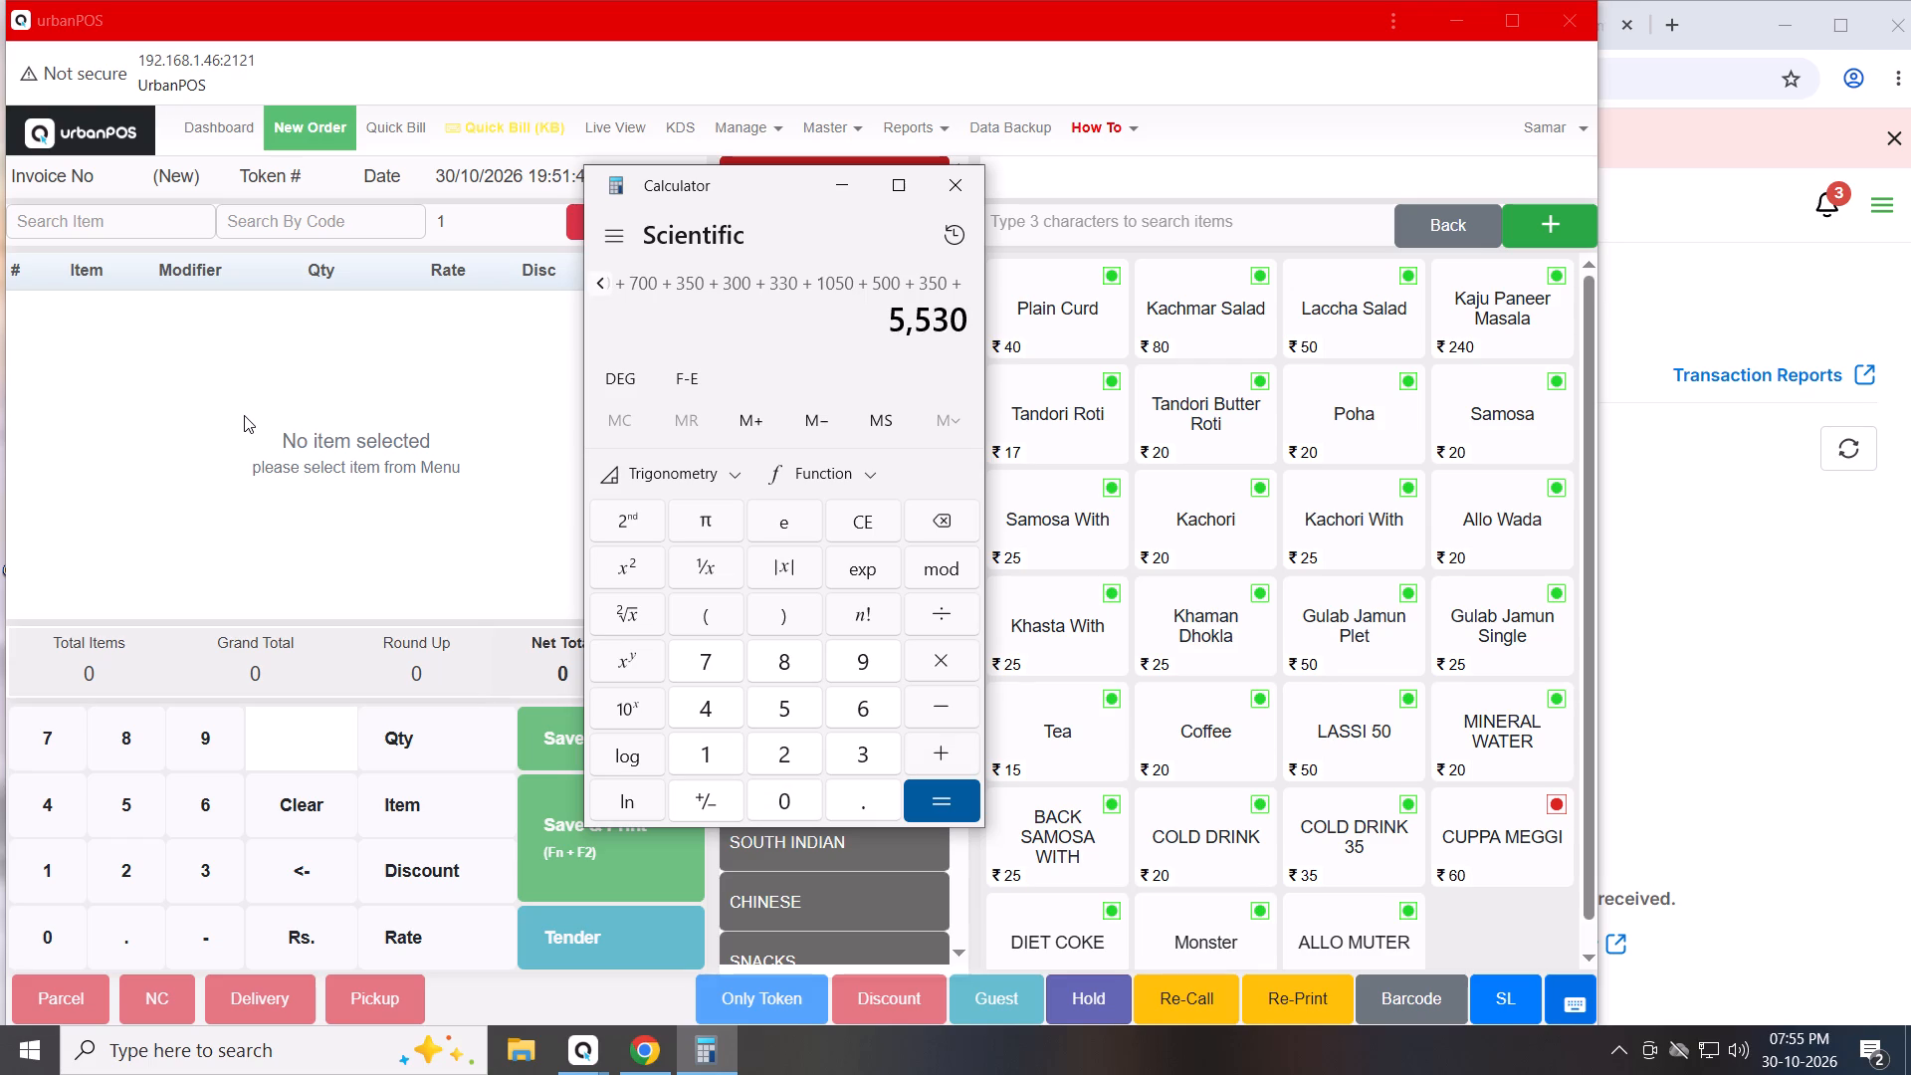
text(390+)
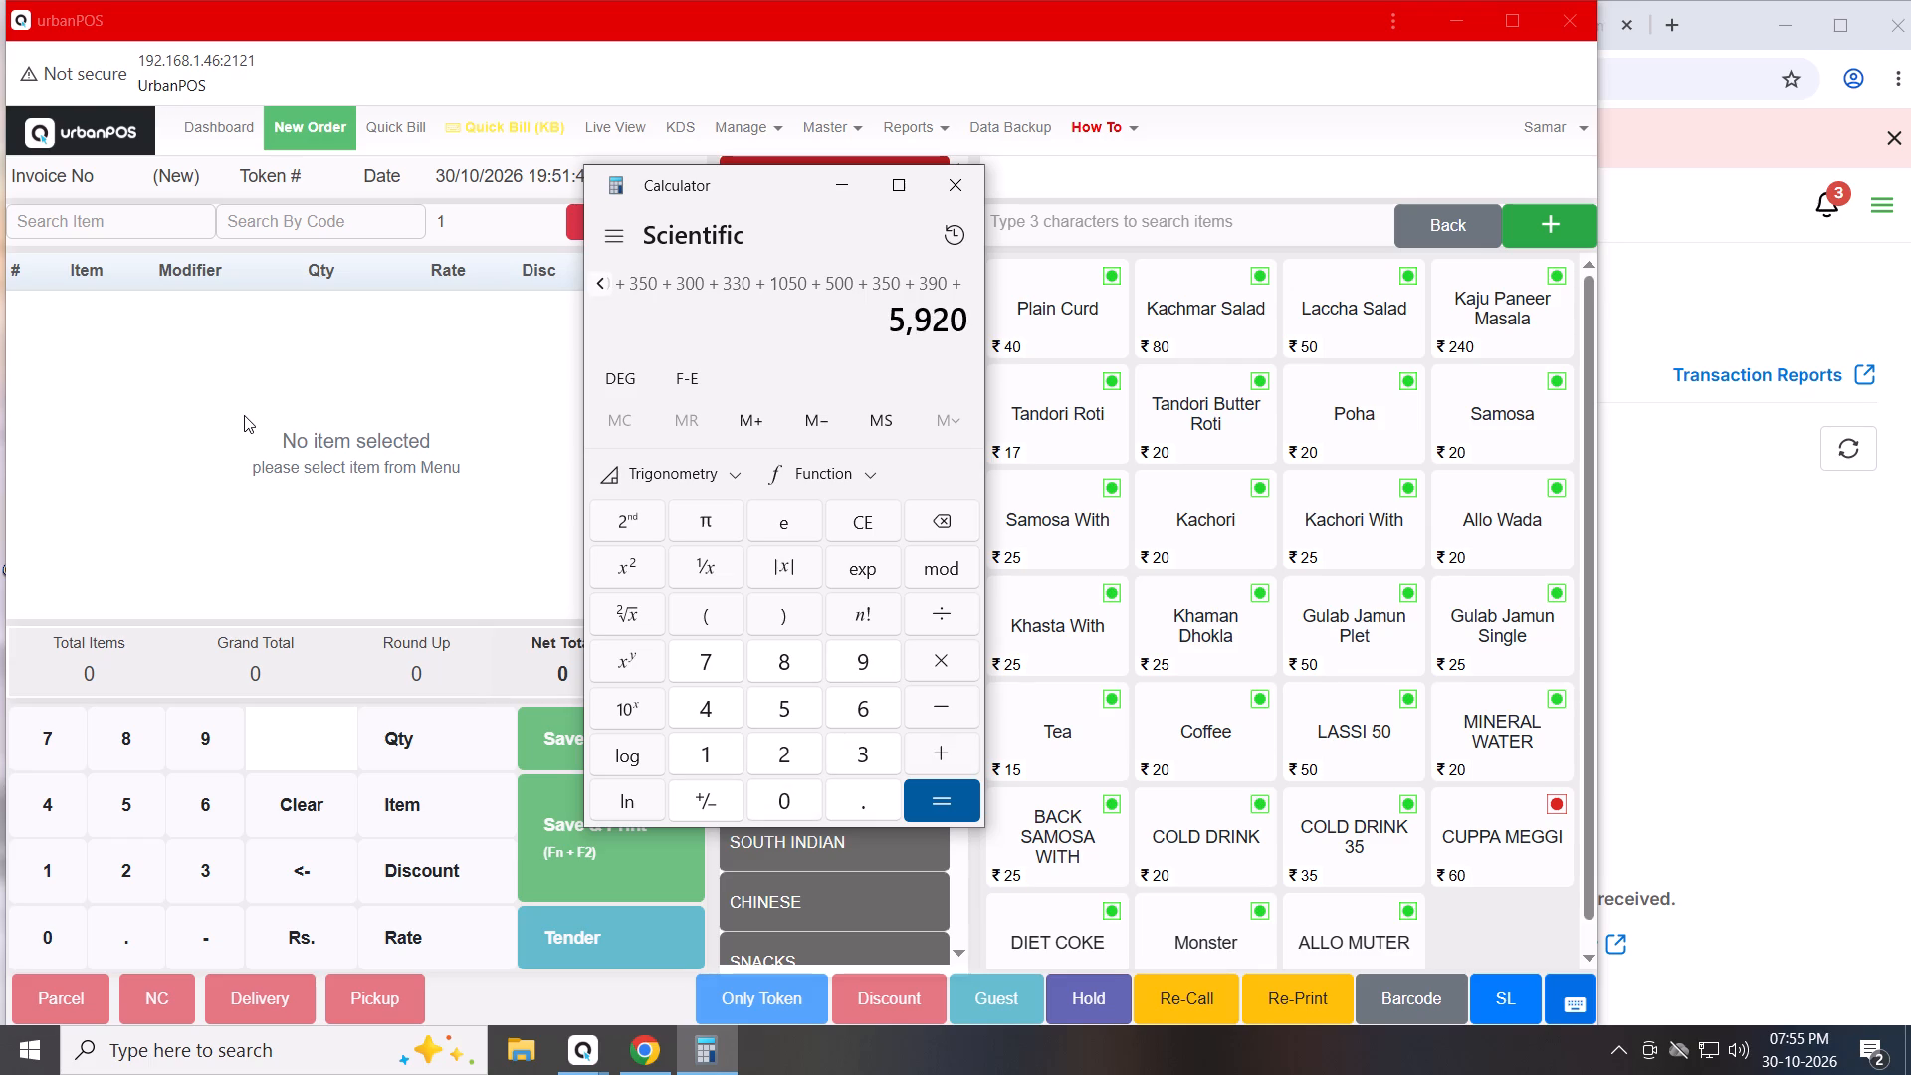
Clear the calculation and add up 390, 350, 500, 1050 and 330.
key(Escape)
text(390+350+500+1)
text(050+330+)
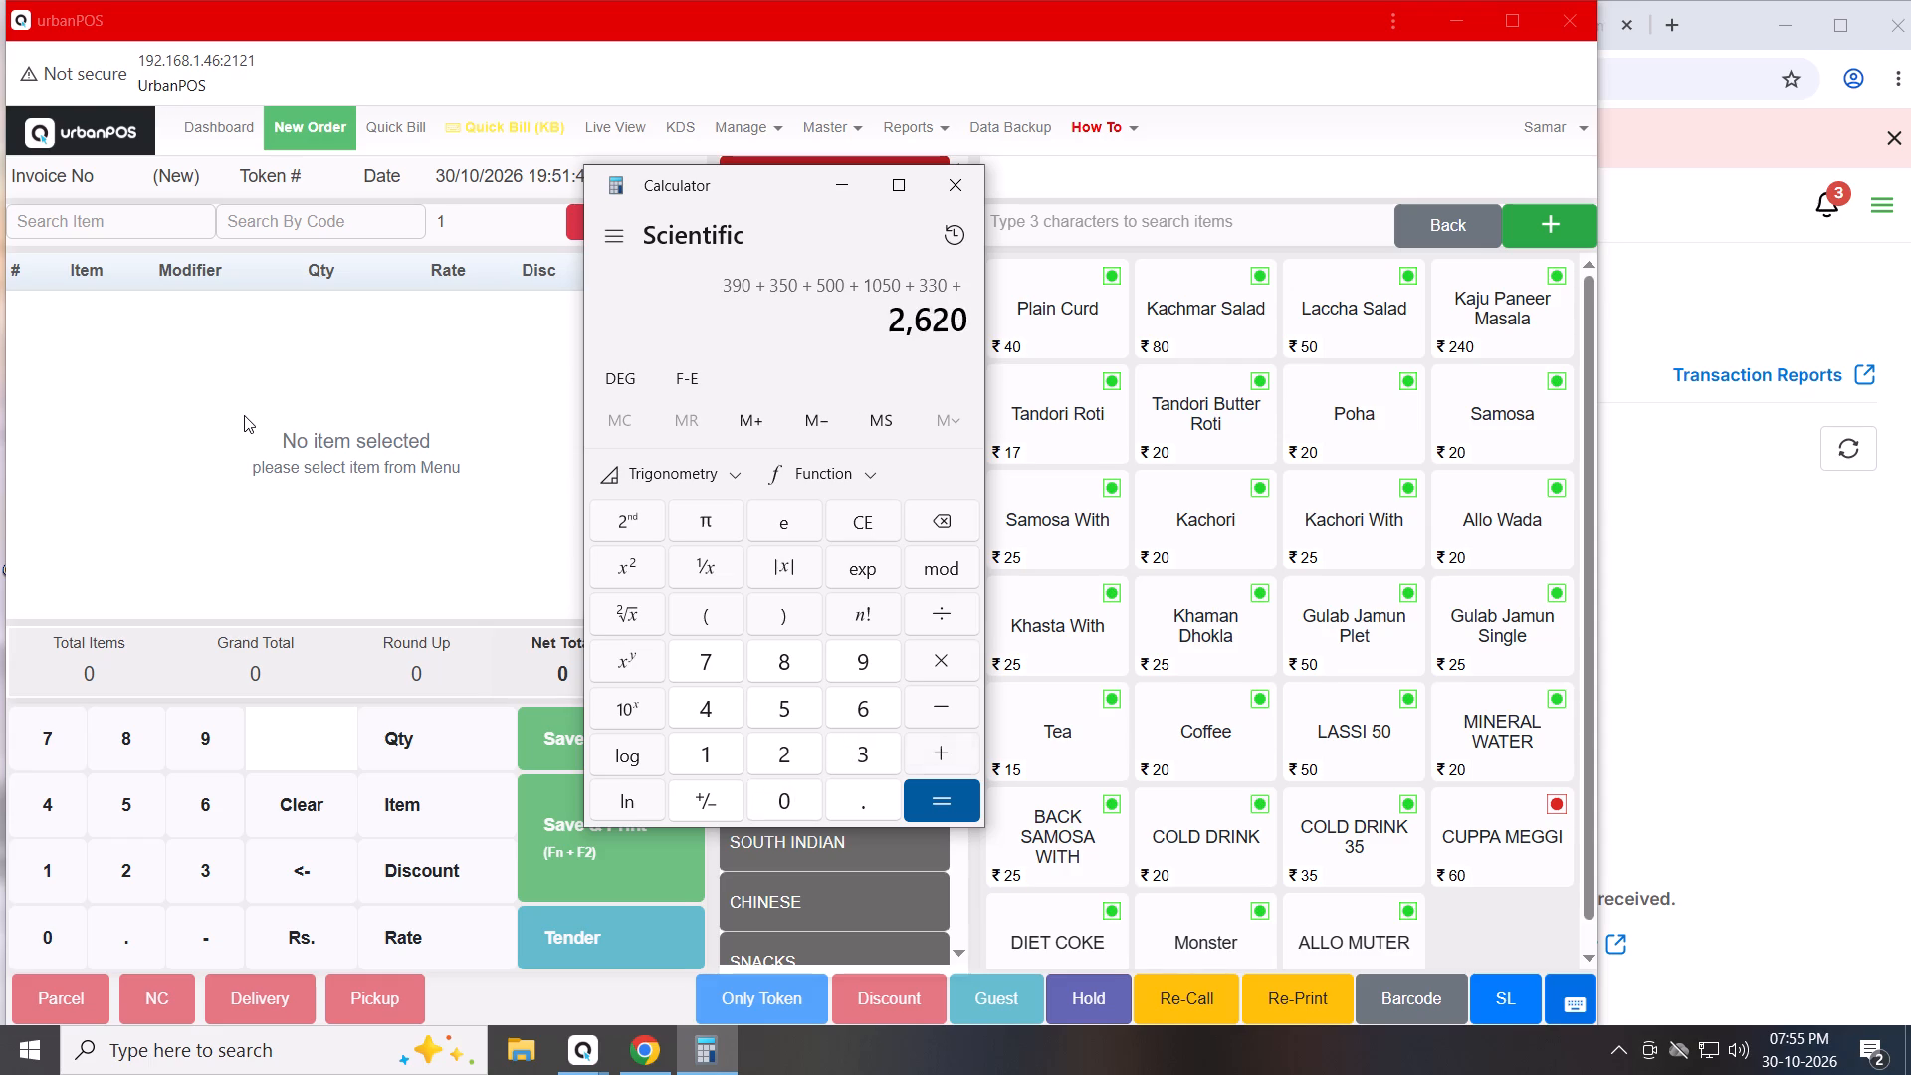
text(+++++++)
Switch to urbanPOS, find Special Thali by searching for "spec", add one to the order, and save and print the bill.
click(147, 423)
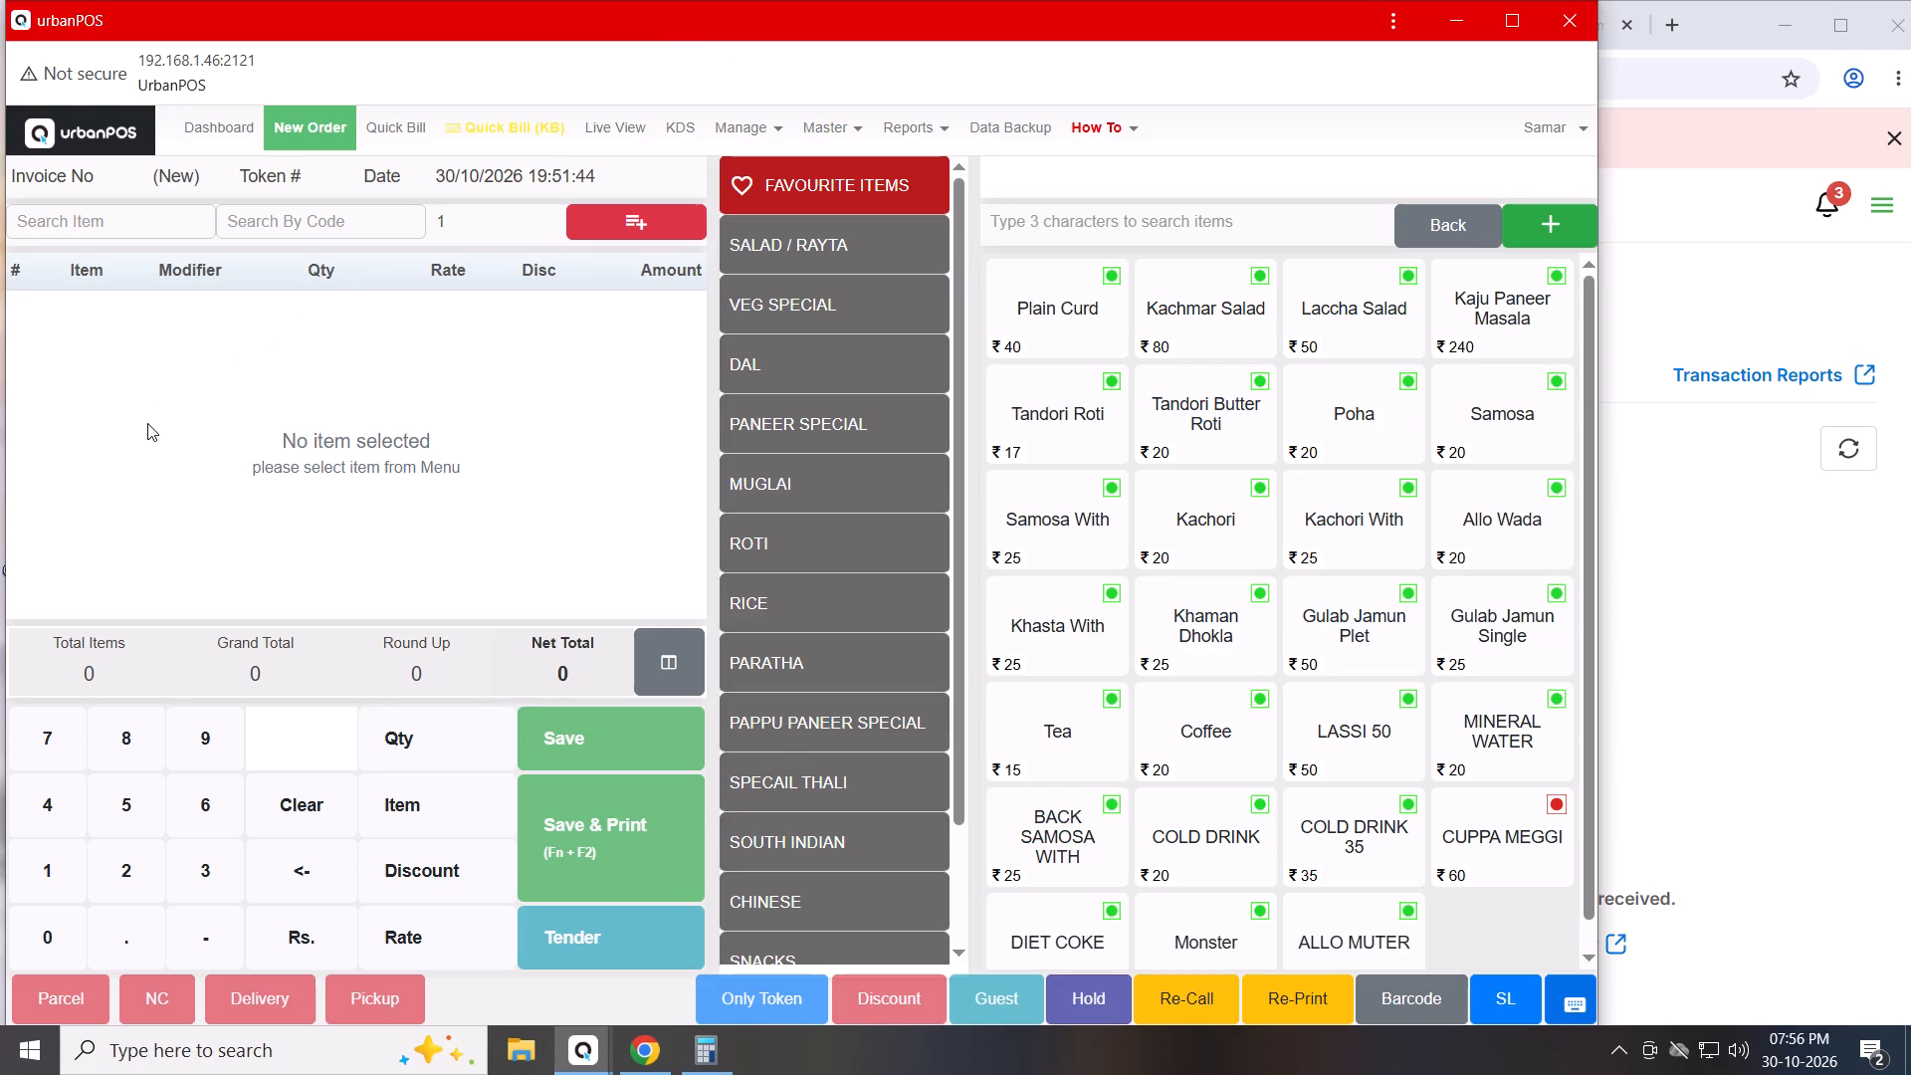
click(99, 232)
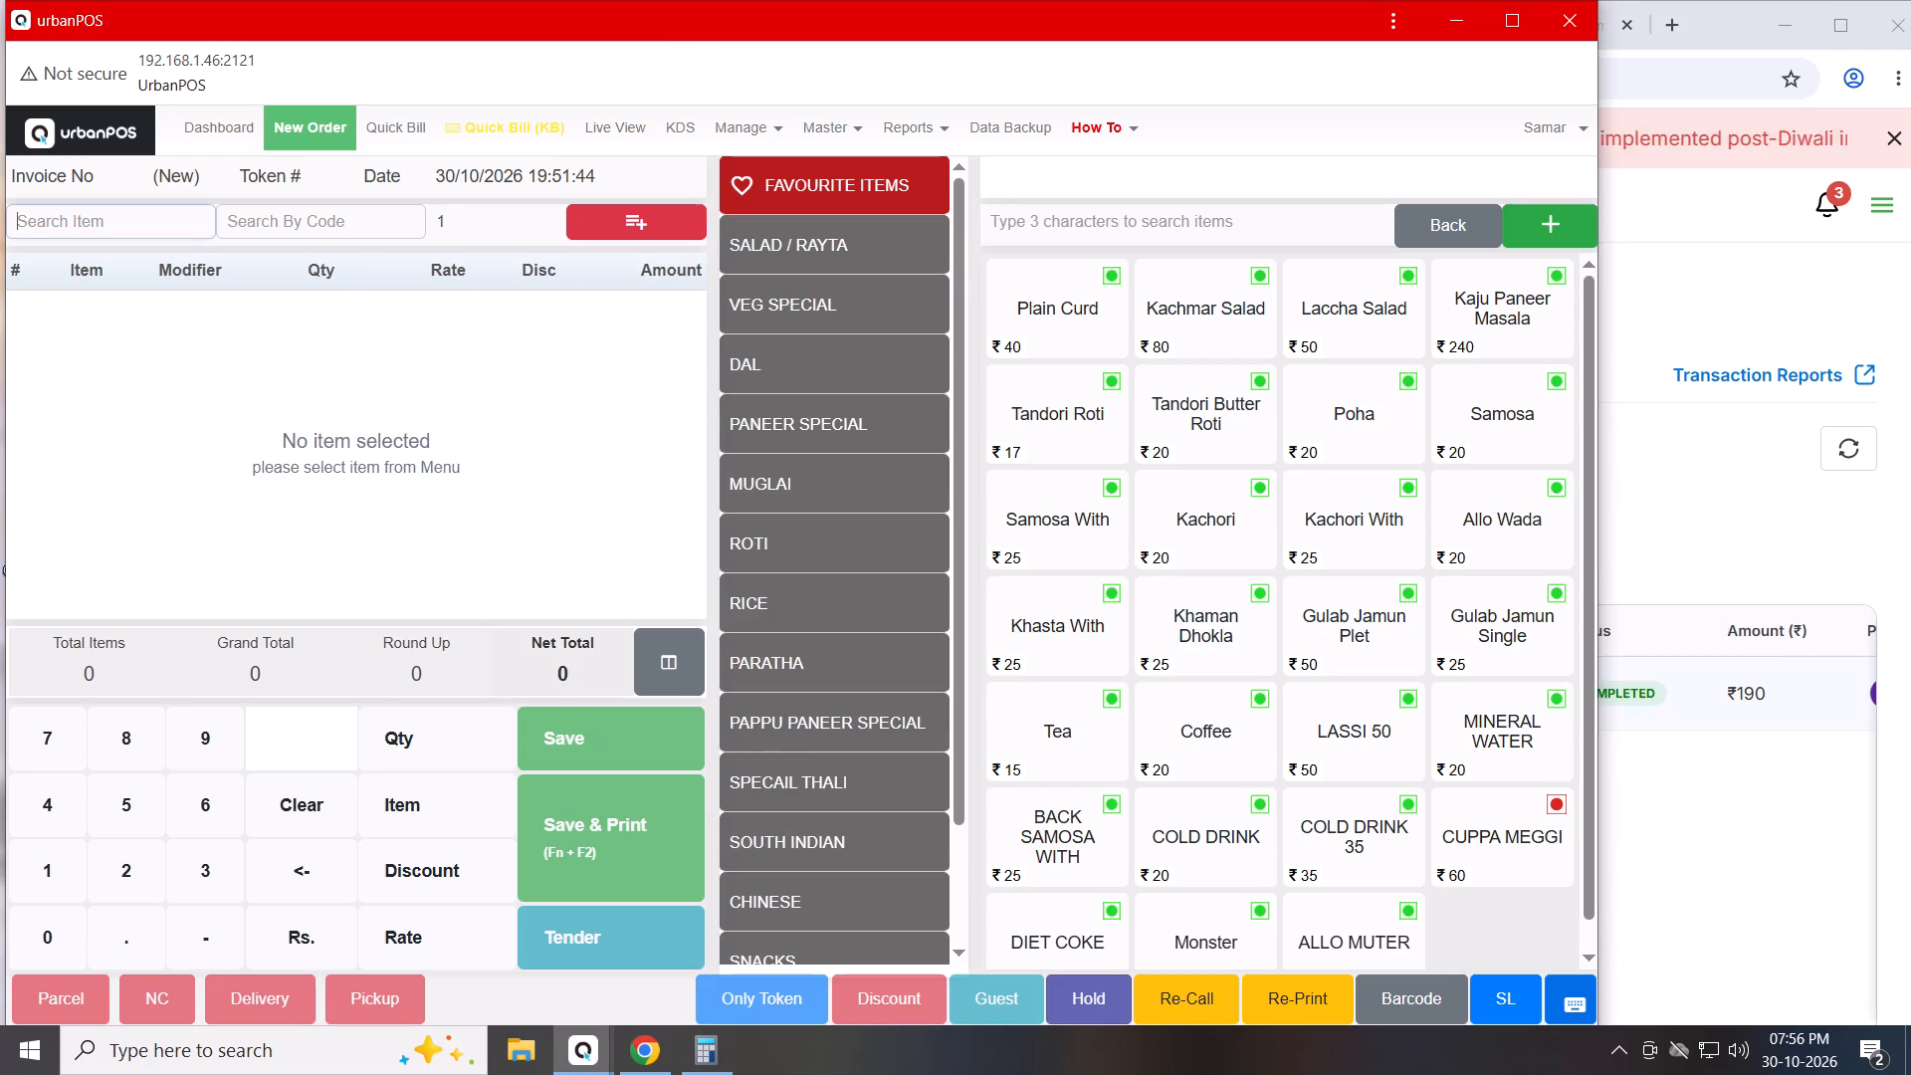
text(spec)
key(Up)
key(Return)
key(Return)
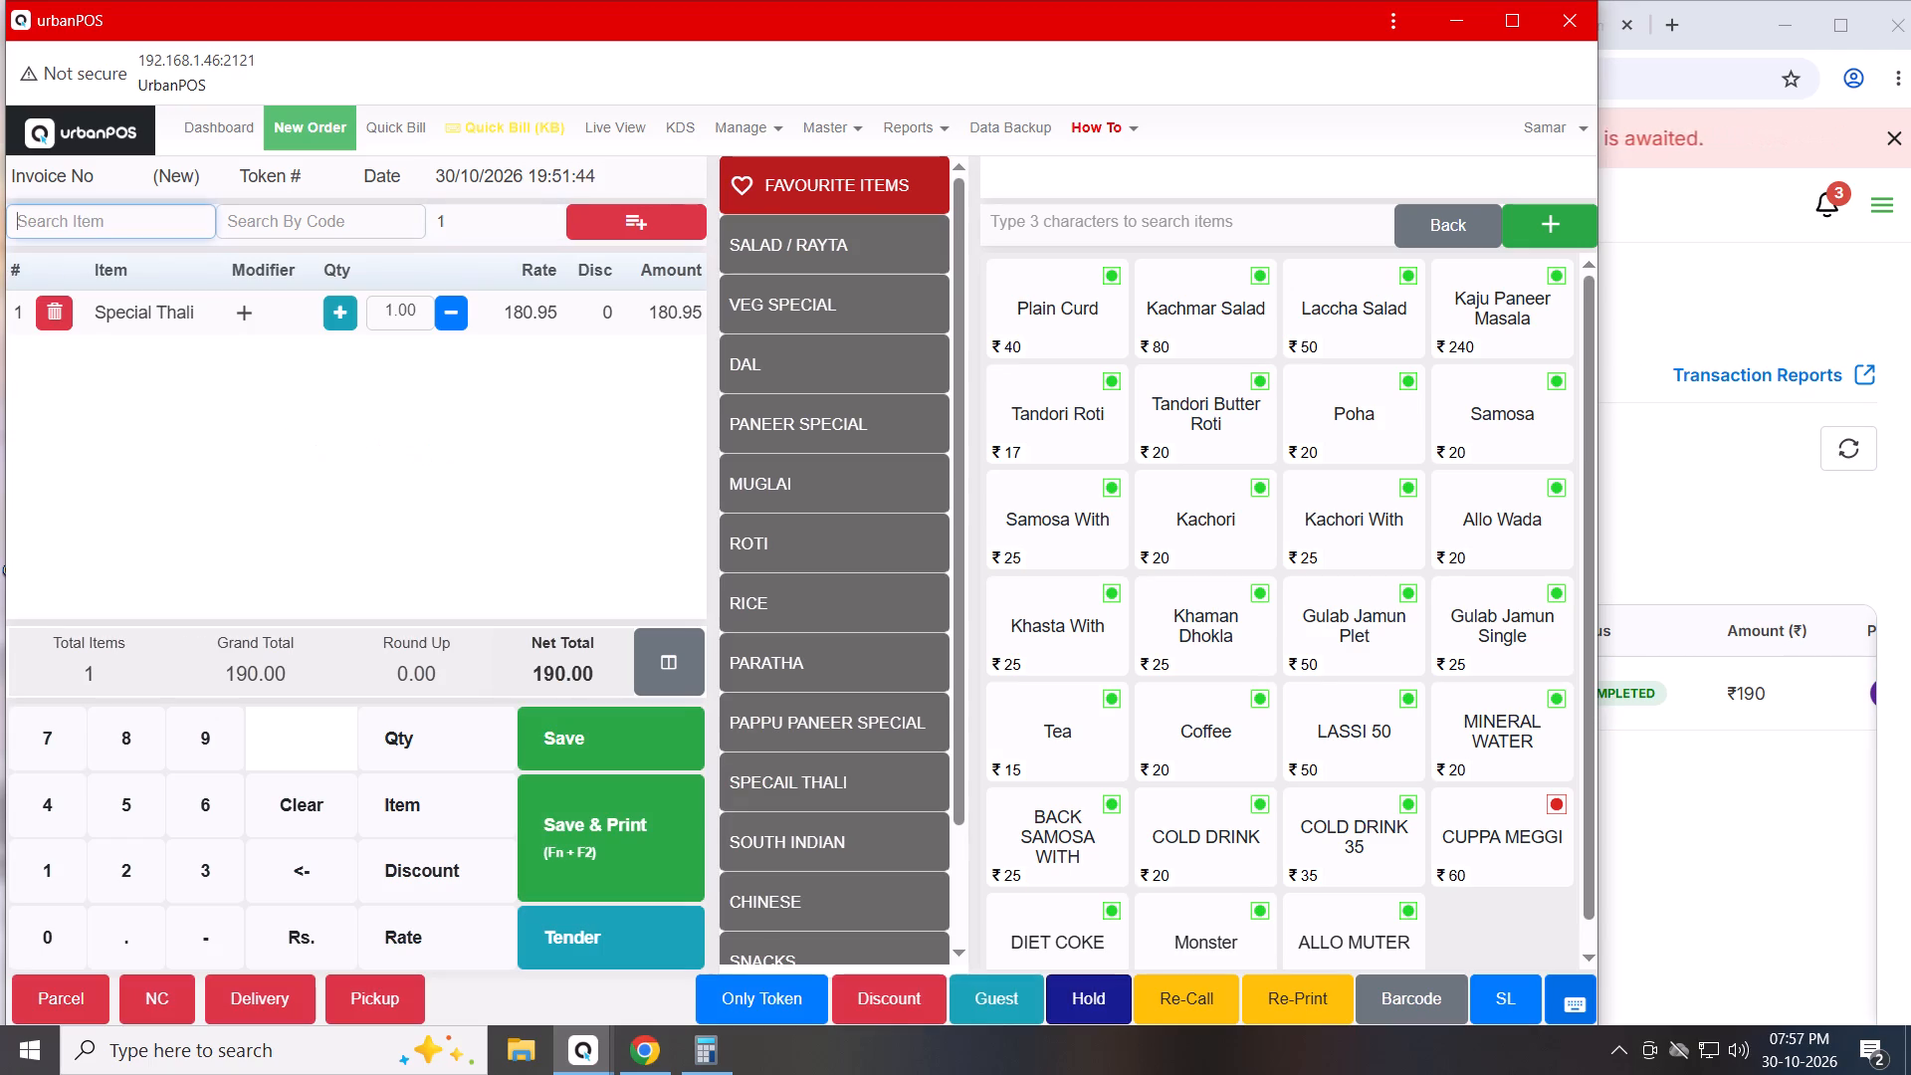
key(F2)
key(F1)
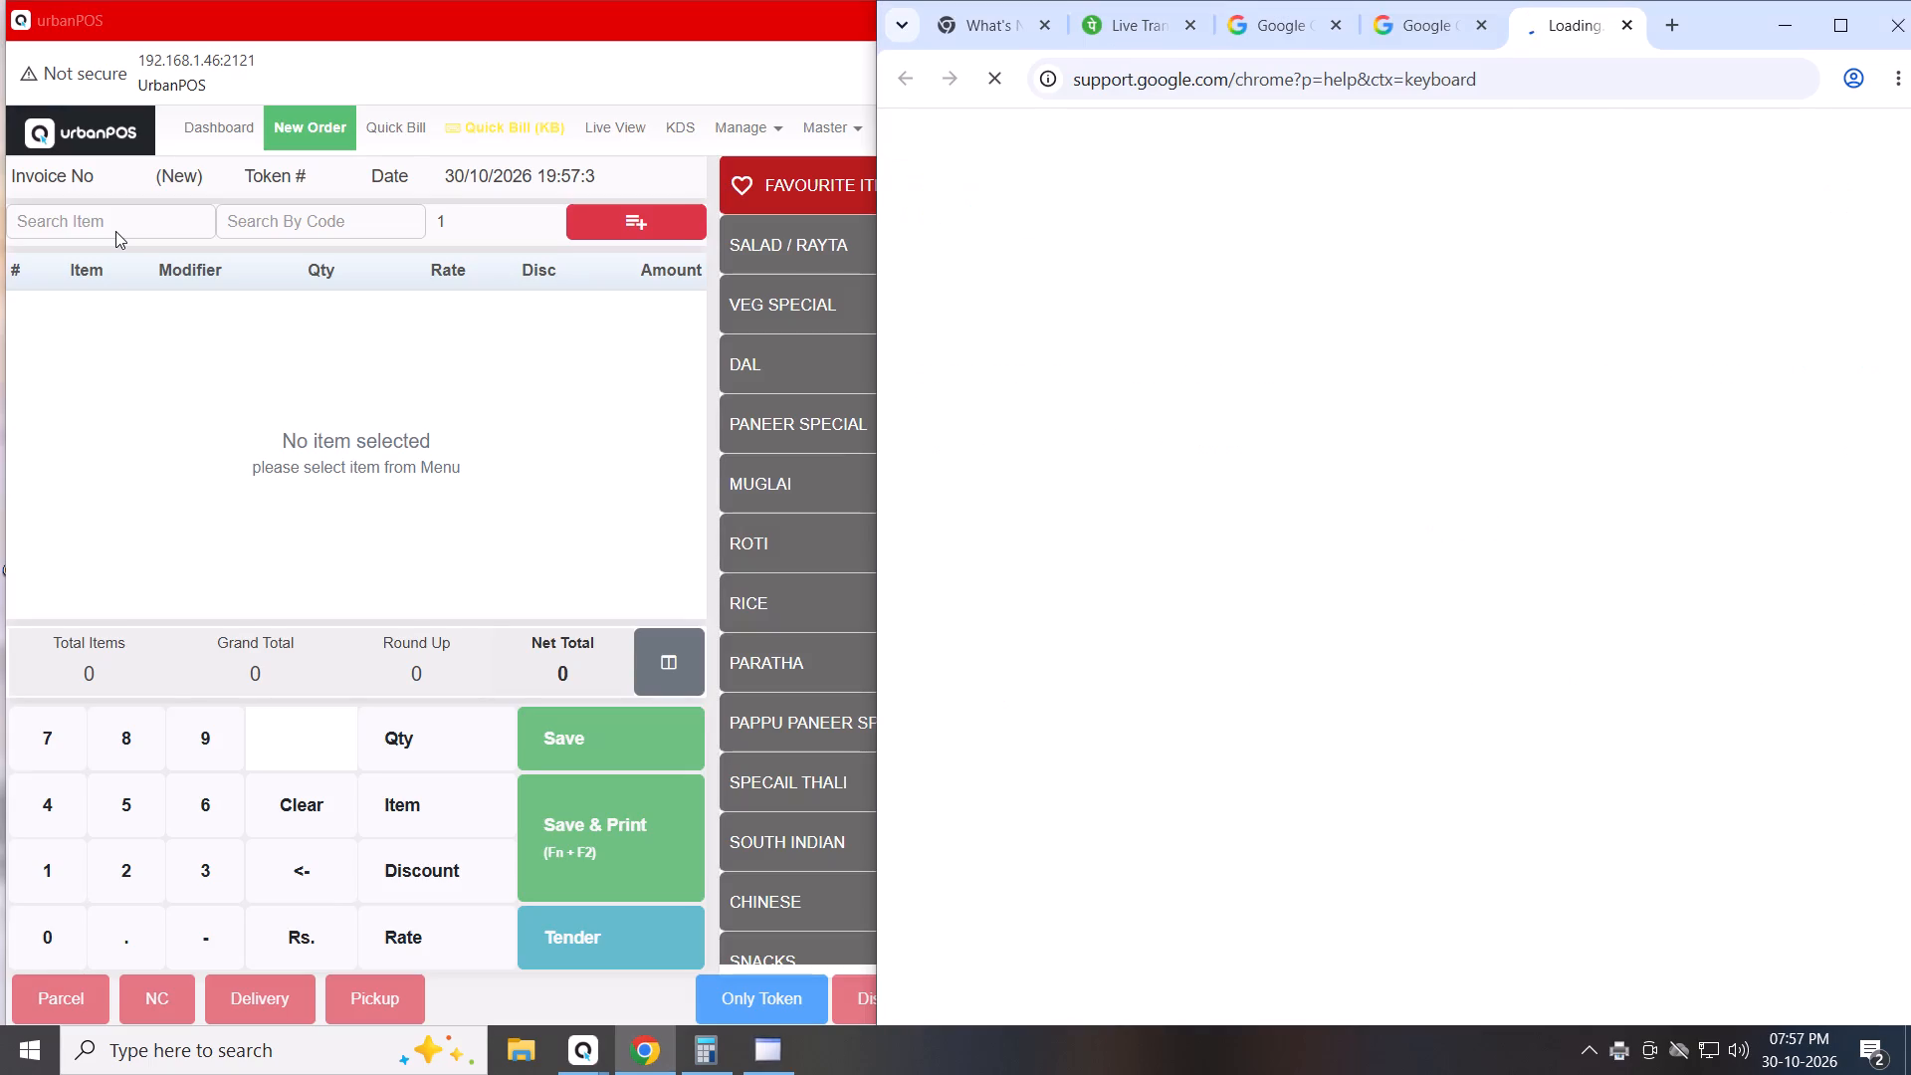
click(384, 342)
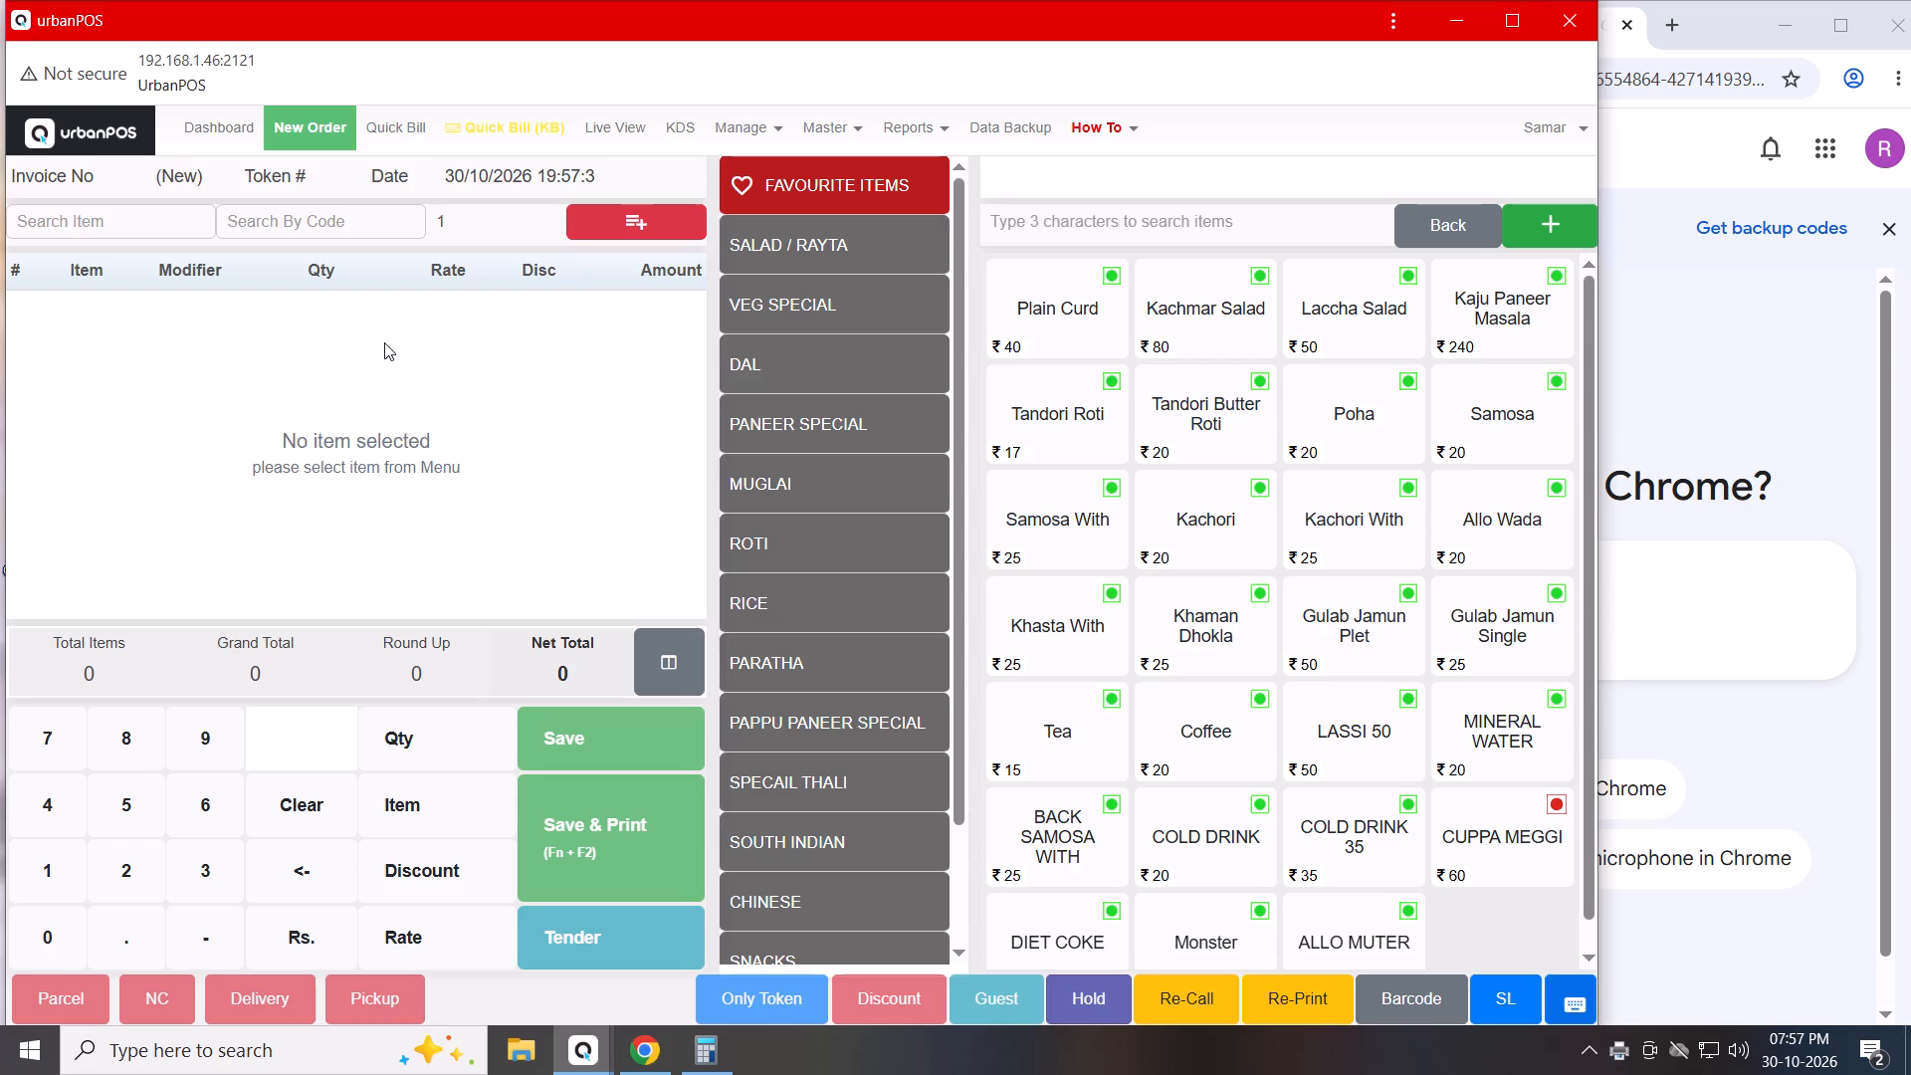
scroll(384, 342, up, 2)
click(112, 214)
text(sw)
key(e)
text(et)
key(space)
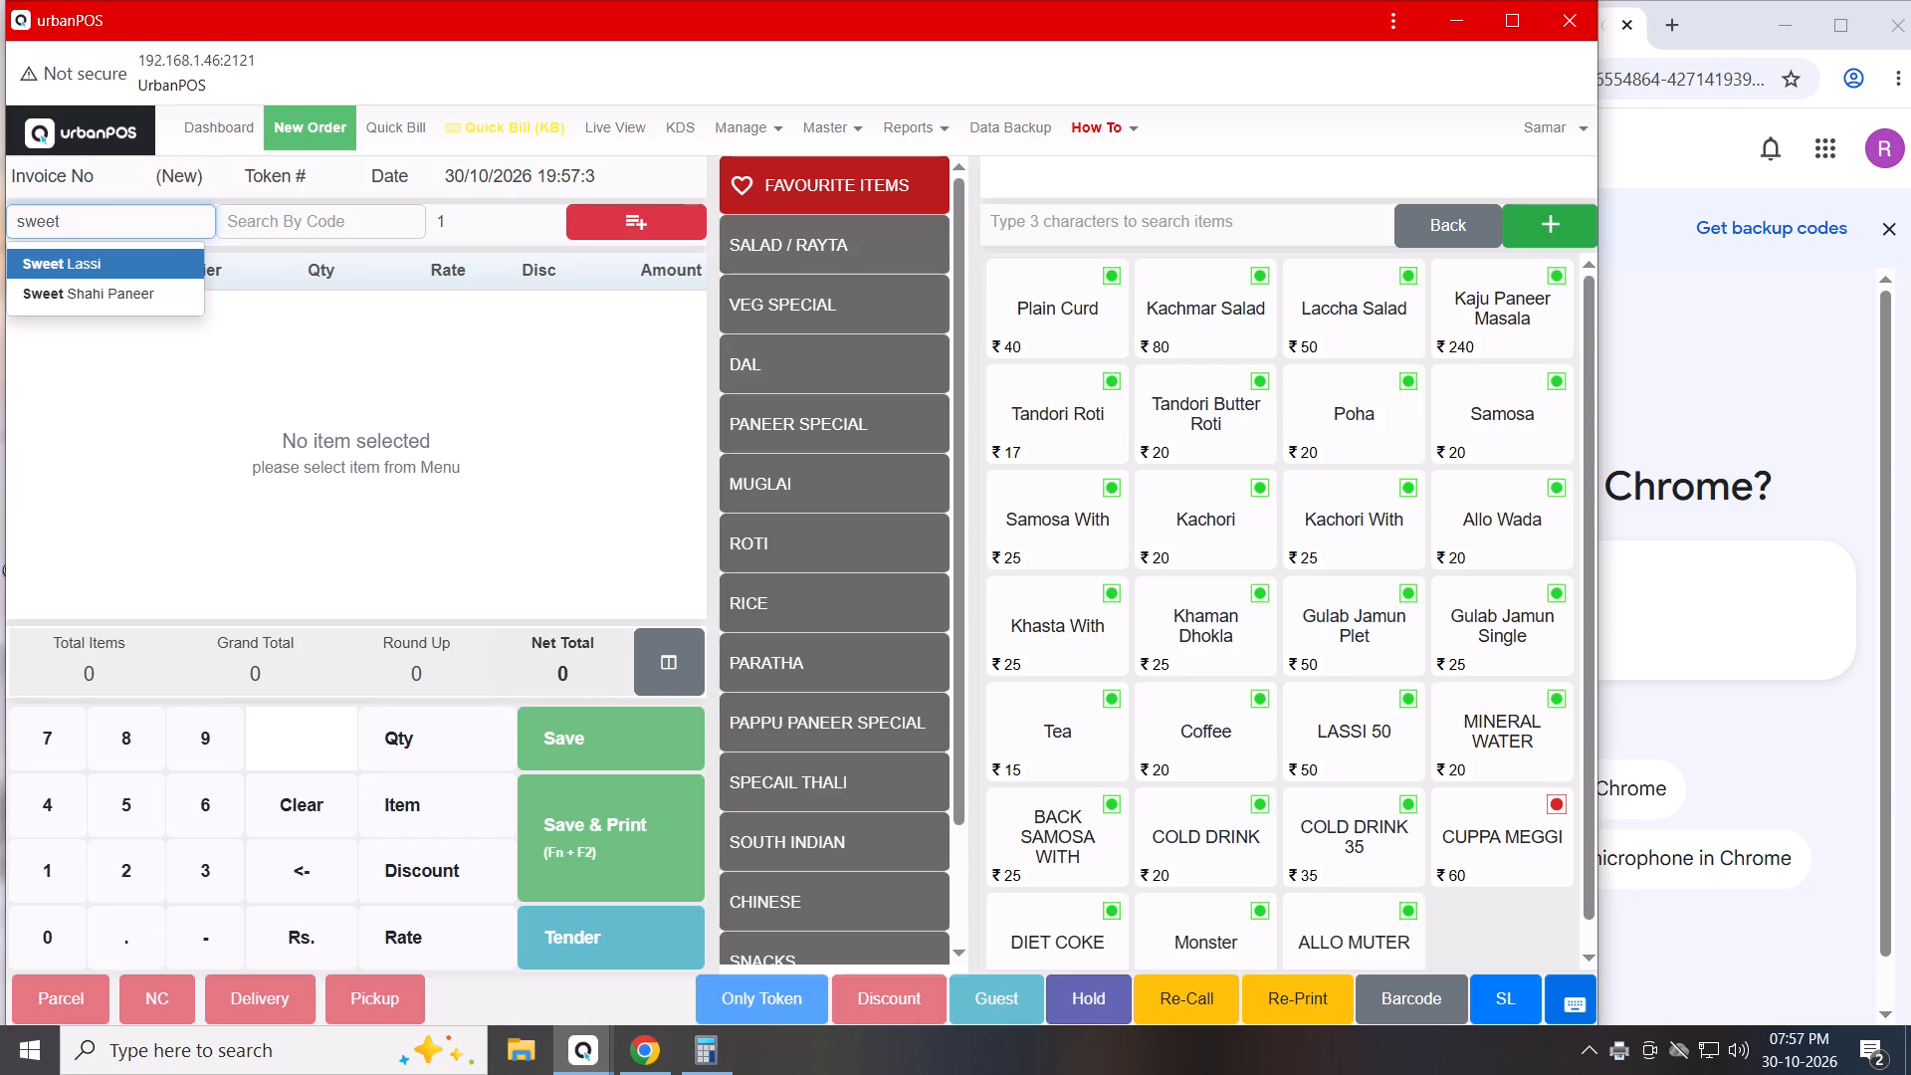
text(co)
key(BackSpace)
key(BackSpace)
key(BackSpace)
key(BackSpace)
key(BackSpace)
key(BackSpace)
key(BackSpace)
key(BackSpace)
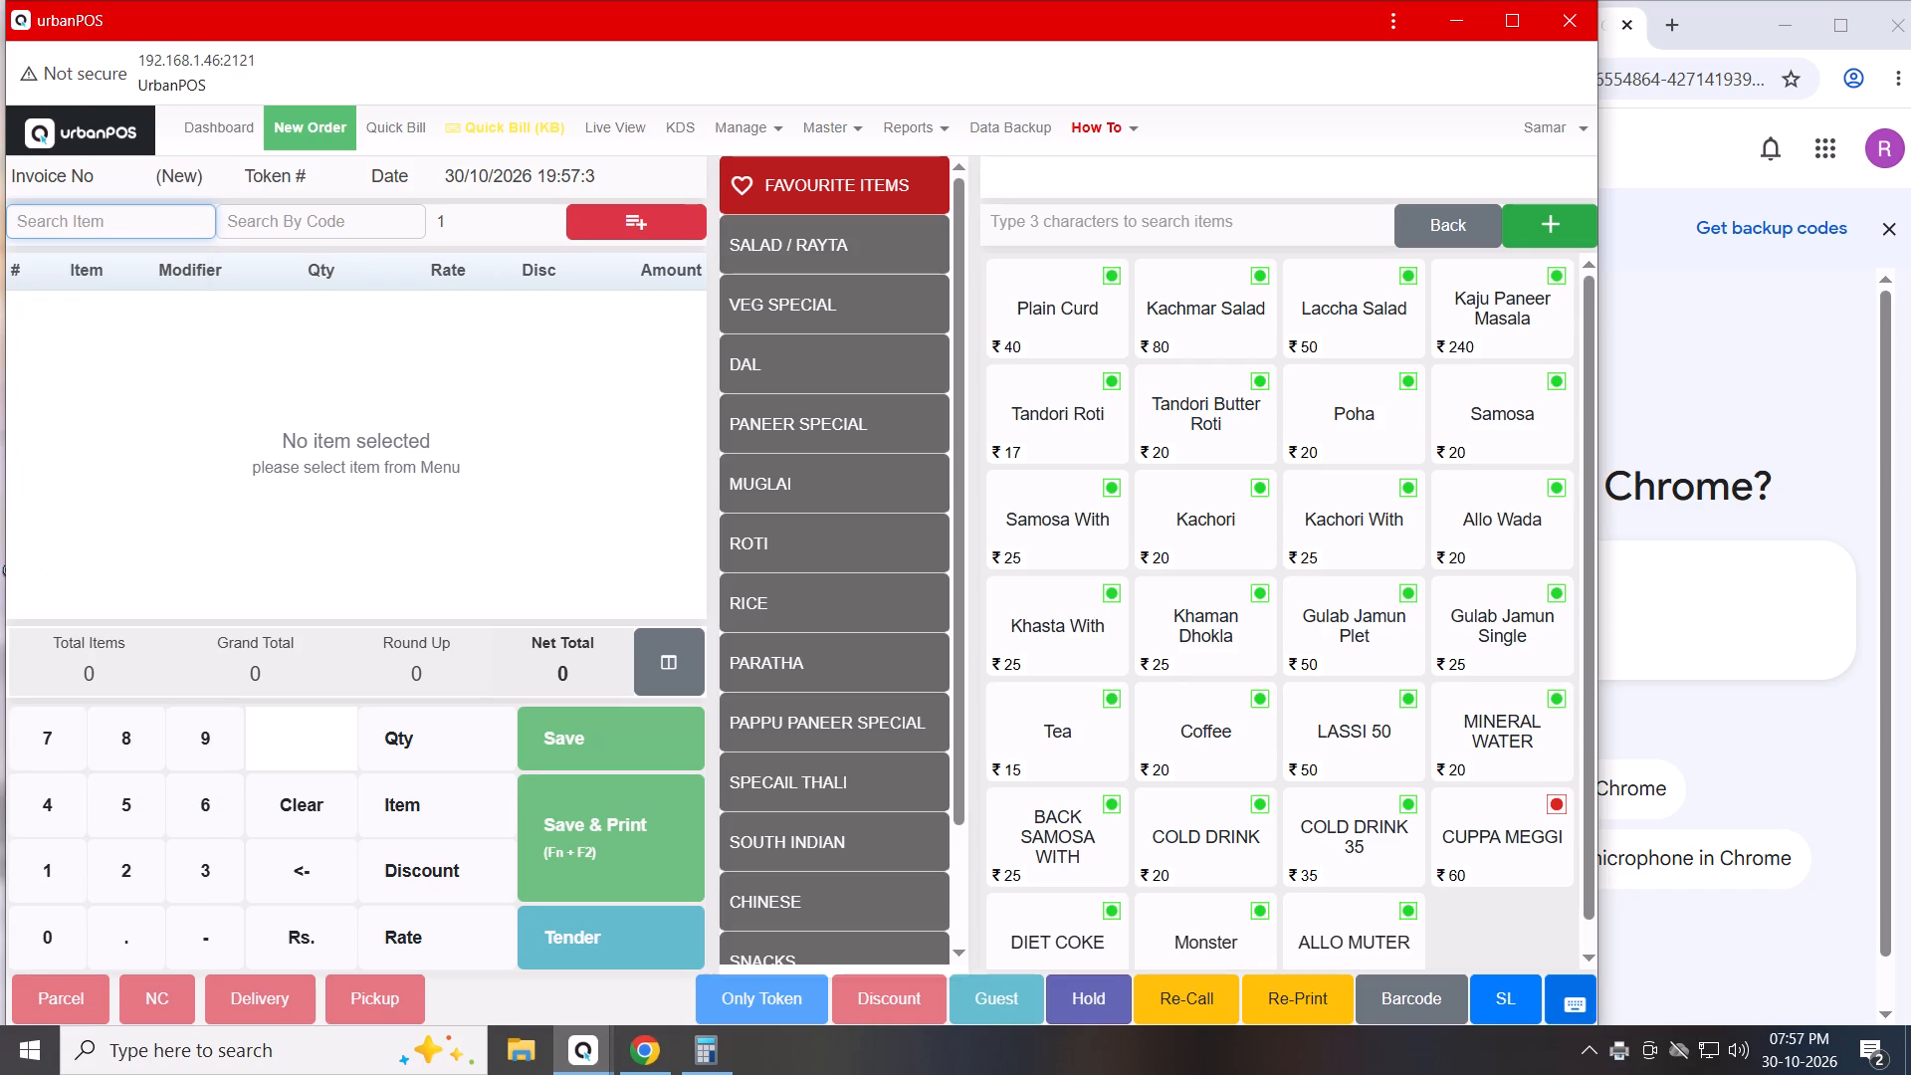
Find Mutter Paneer by searching for "mutter" and add one to the new order.
text(mutter)
key(space)
key(Down)
key(Right)
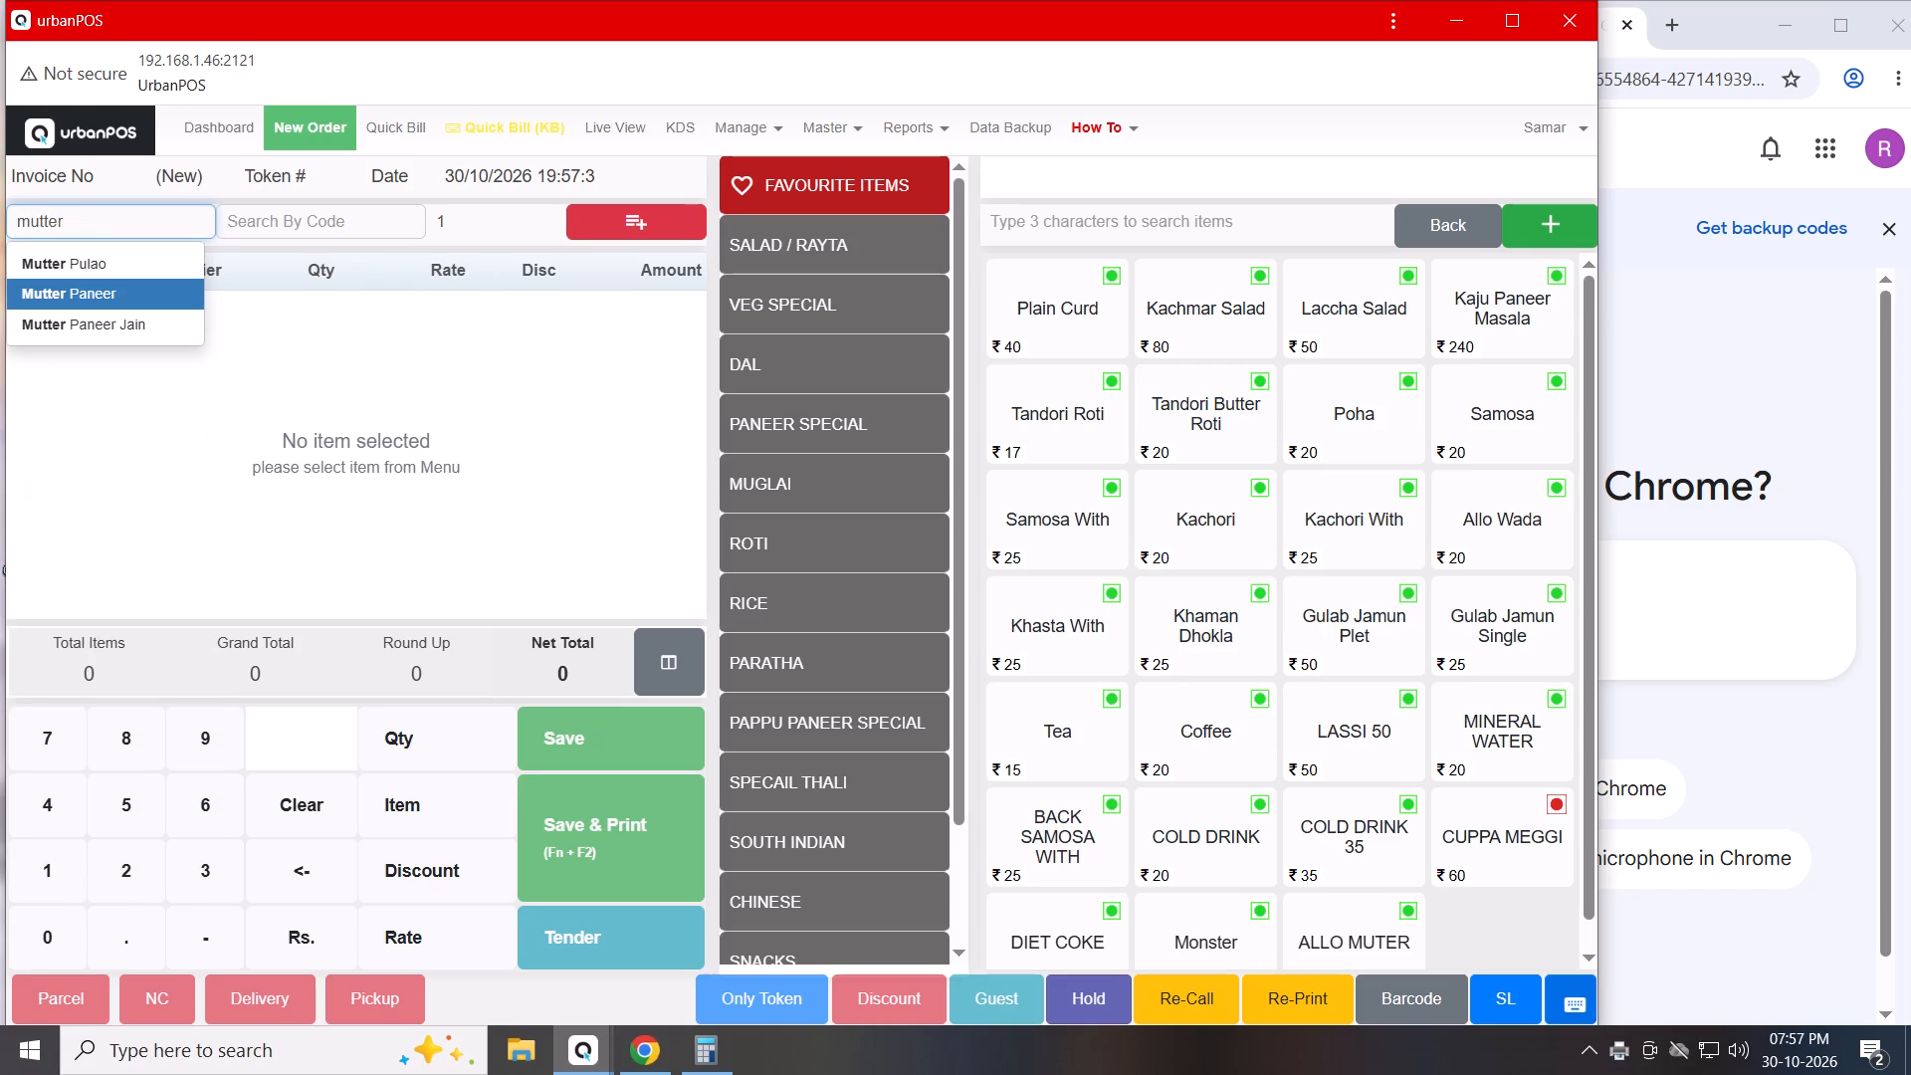
key(Return)
key(Return)
Find Tandori Butter Roti by searching for "roti" and add it to the order with a quantity of 4.
text(roti)
key(Up)
key(Up)
key(Up)
key(Return)
key(4)
key(Return)
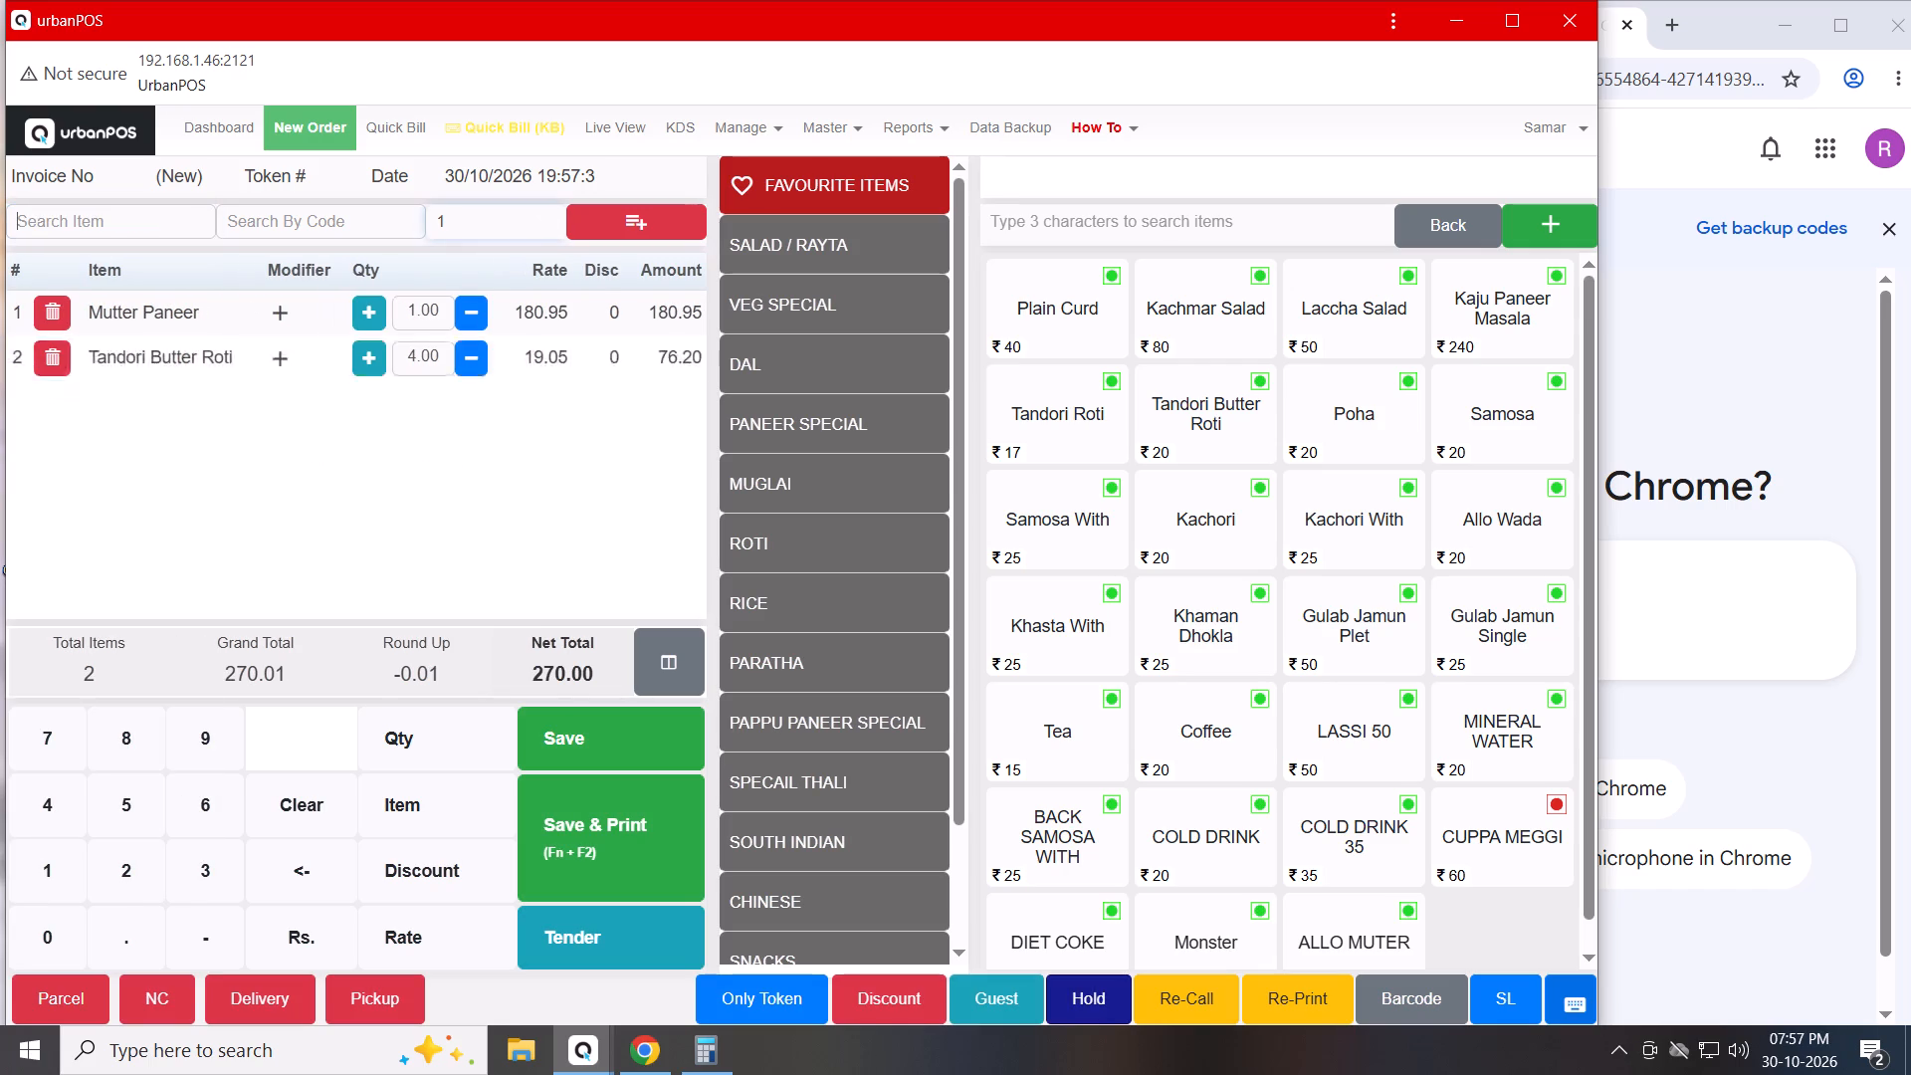
Find Laccha Paratha by searching for "lac" and add it to the order with a quantity of 2.
text(lacjh)
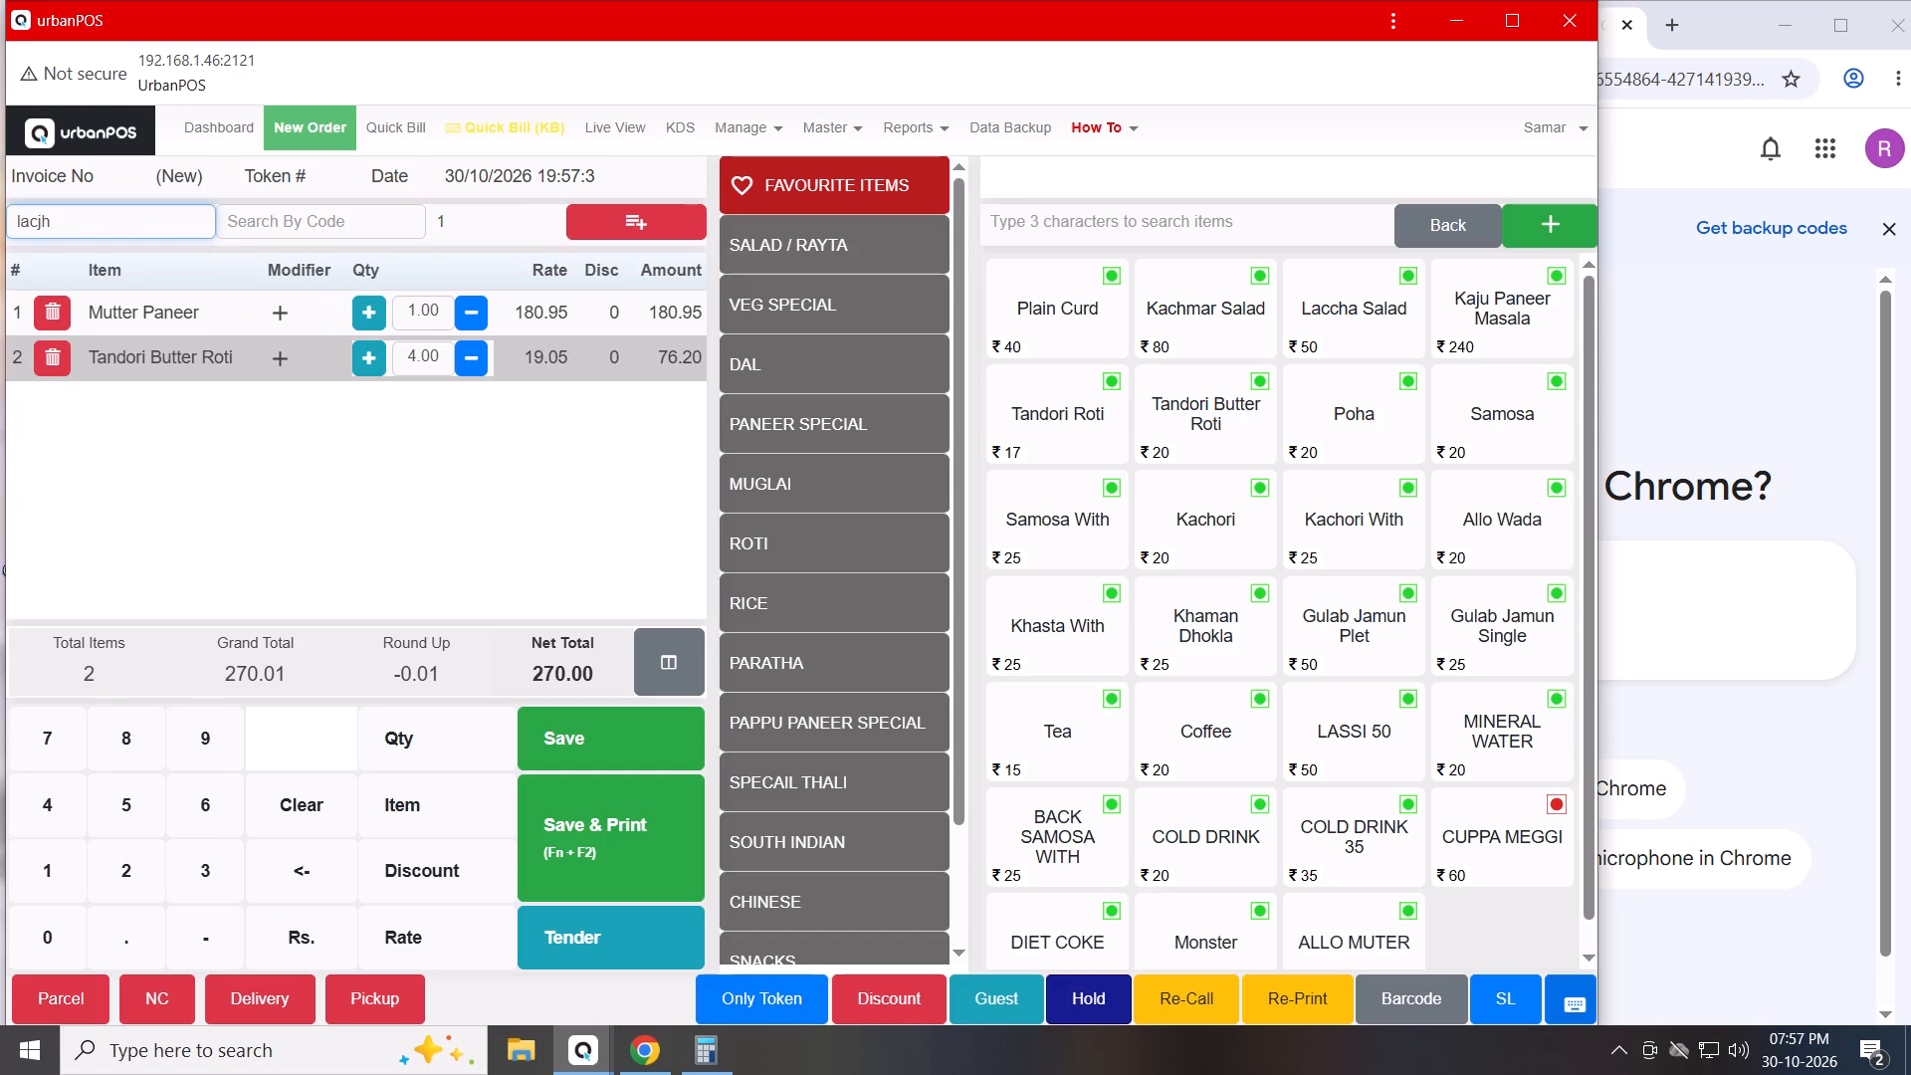
key(BackSpace)
key(BackSpace)
key(Up)
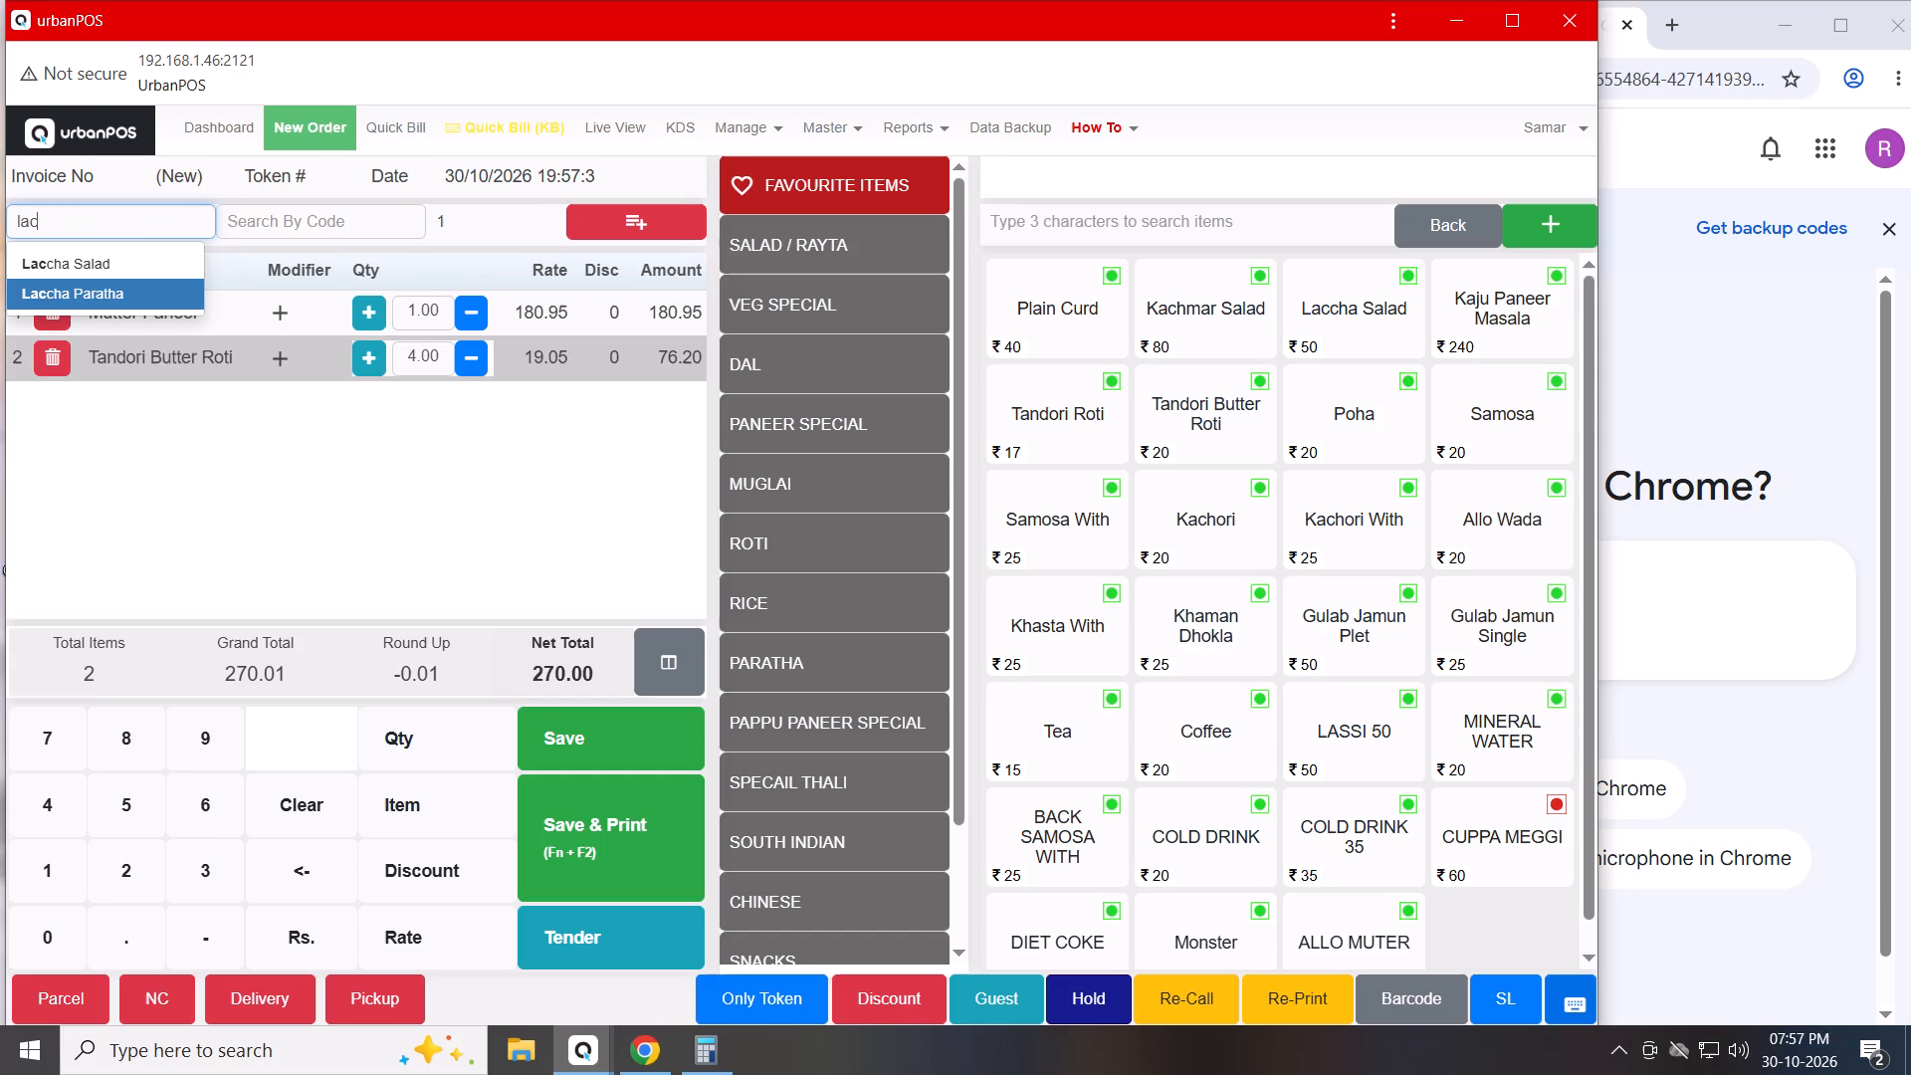
key(Return)
key(2)
key(Return)
Find Onion Salad by searching for "on", add one to the order, and save and print the bill.
text(on)
key(Return)
key(Return)
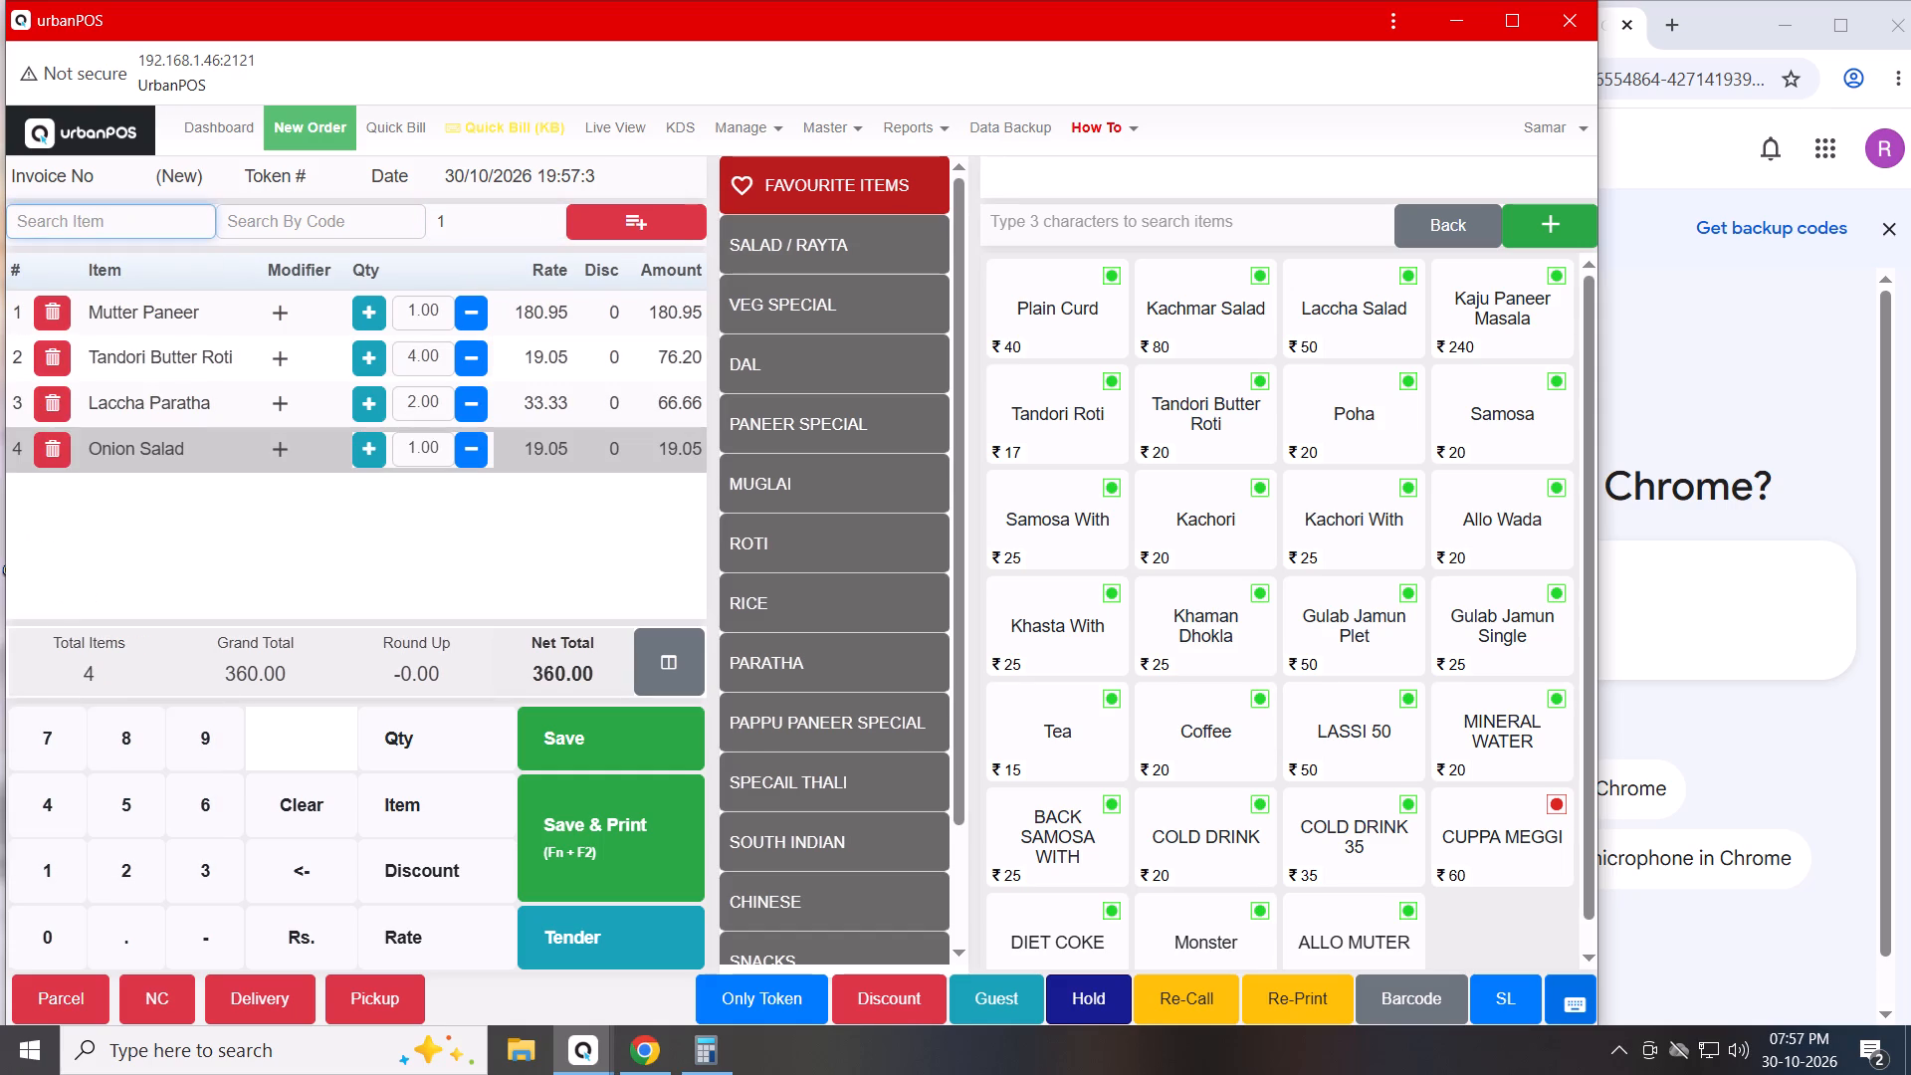
key(F2)
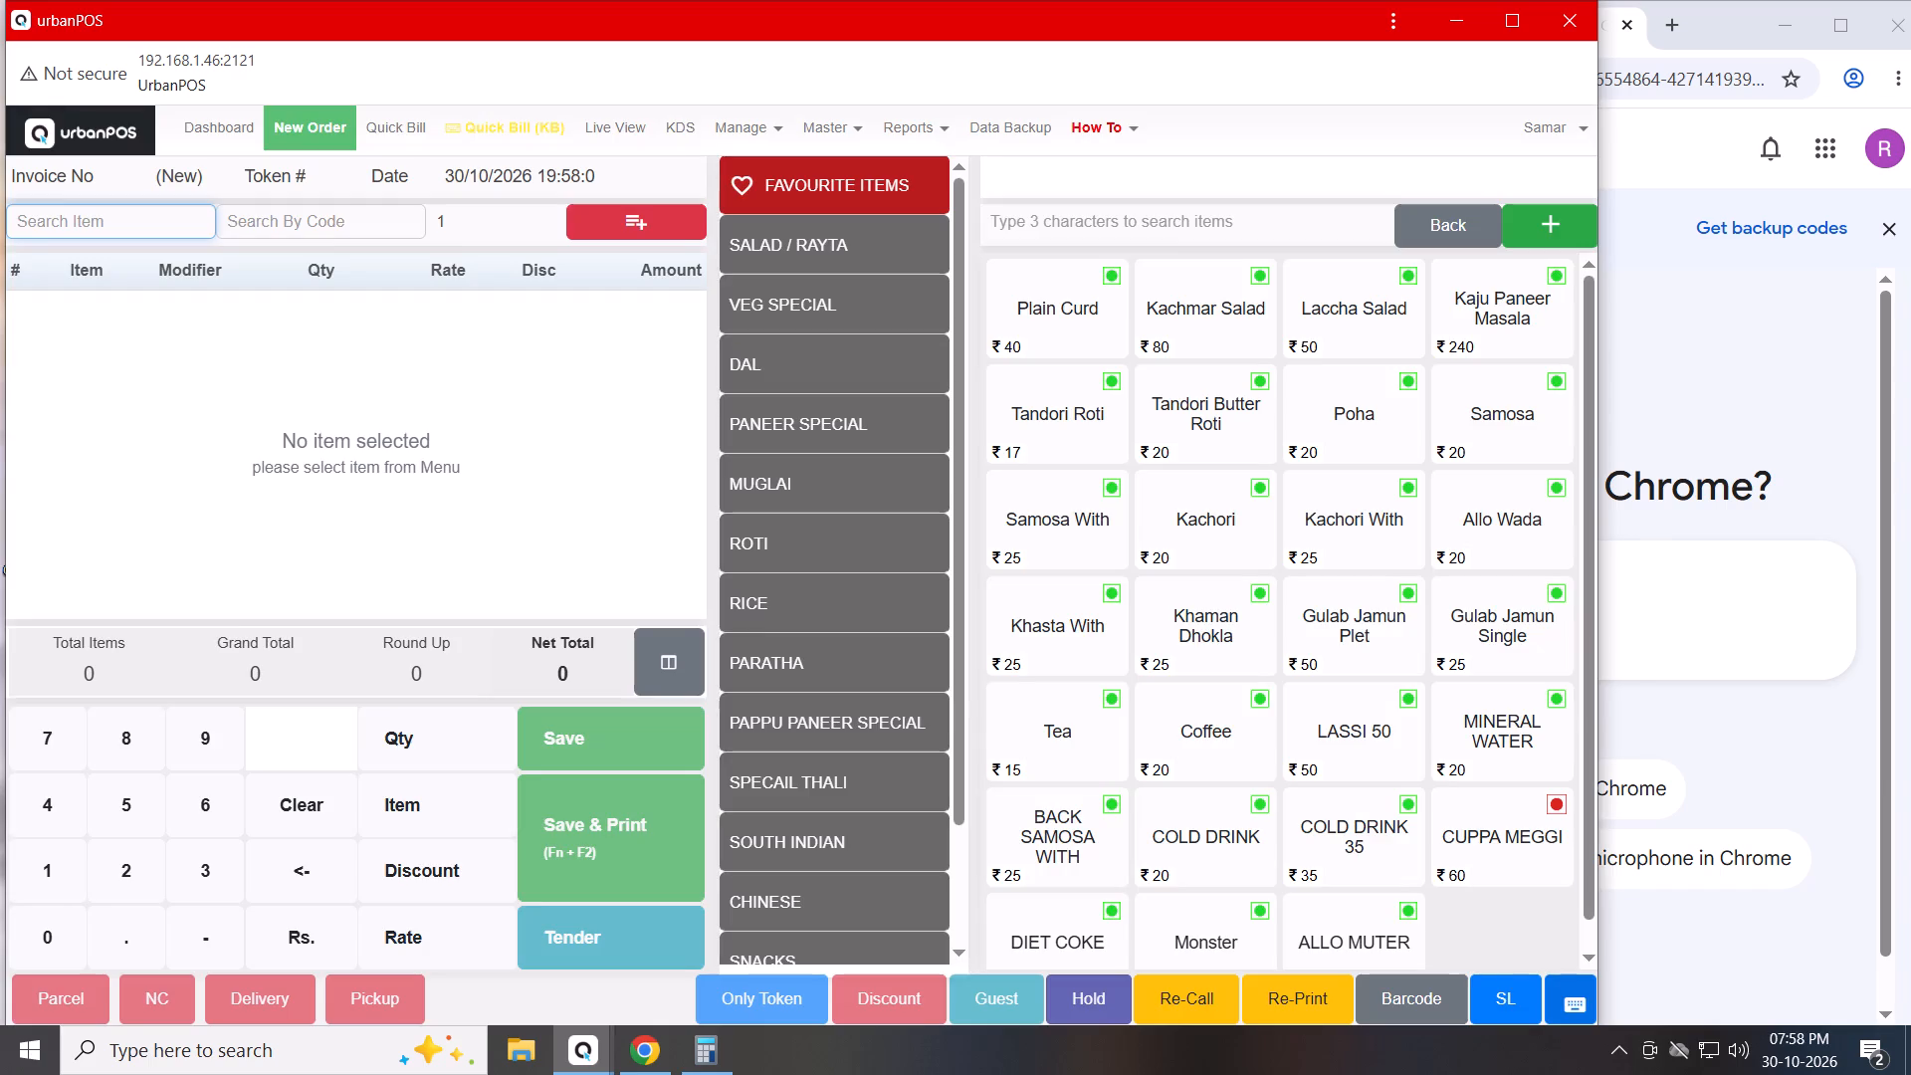
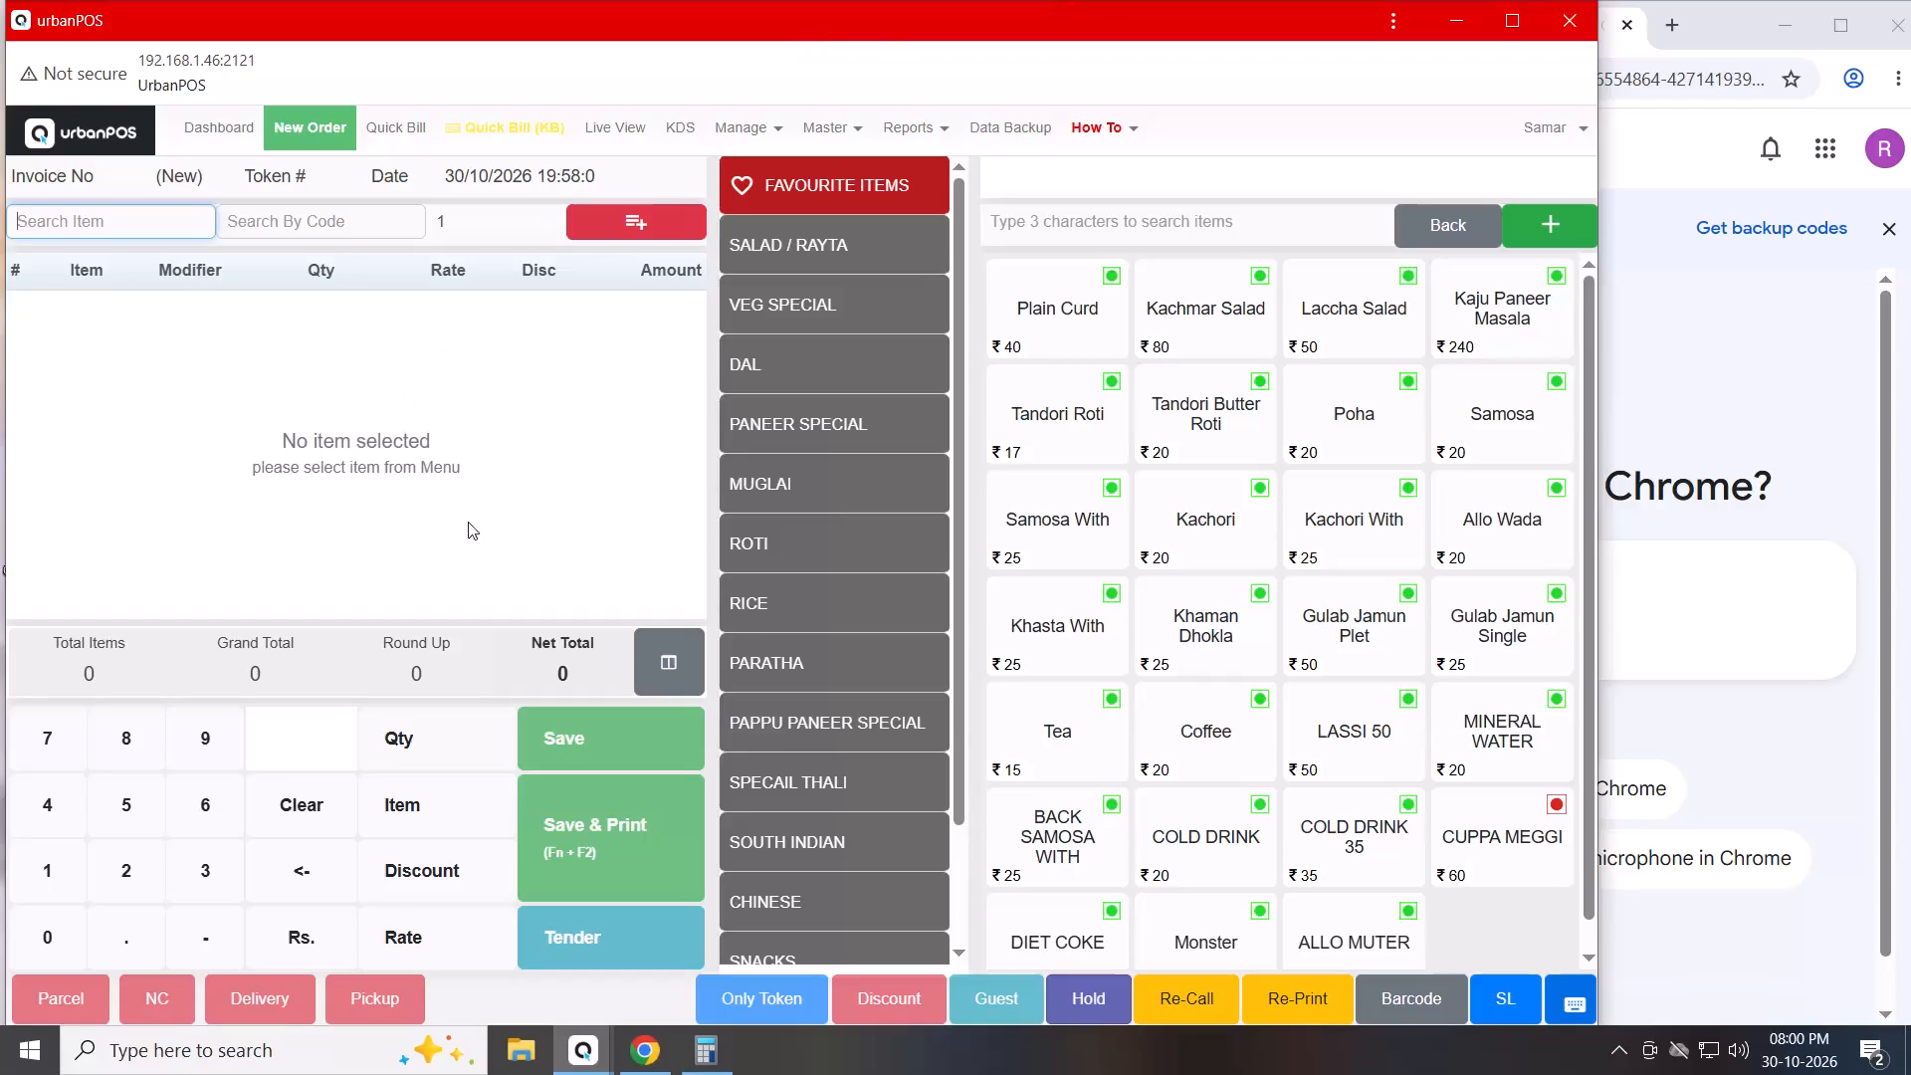
Switch from the point-of-sale system to the Google Chrome window showing the Chrome Help page.
drag(1765, 353, 1763, 363)
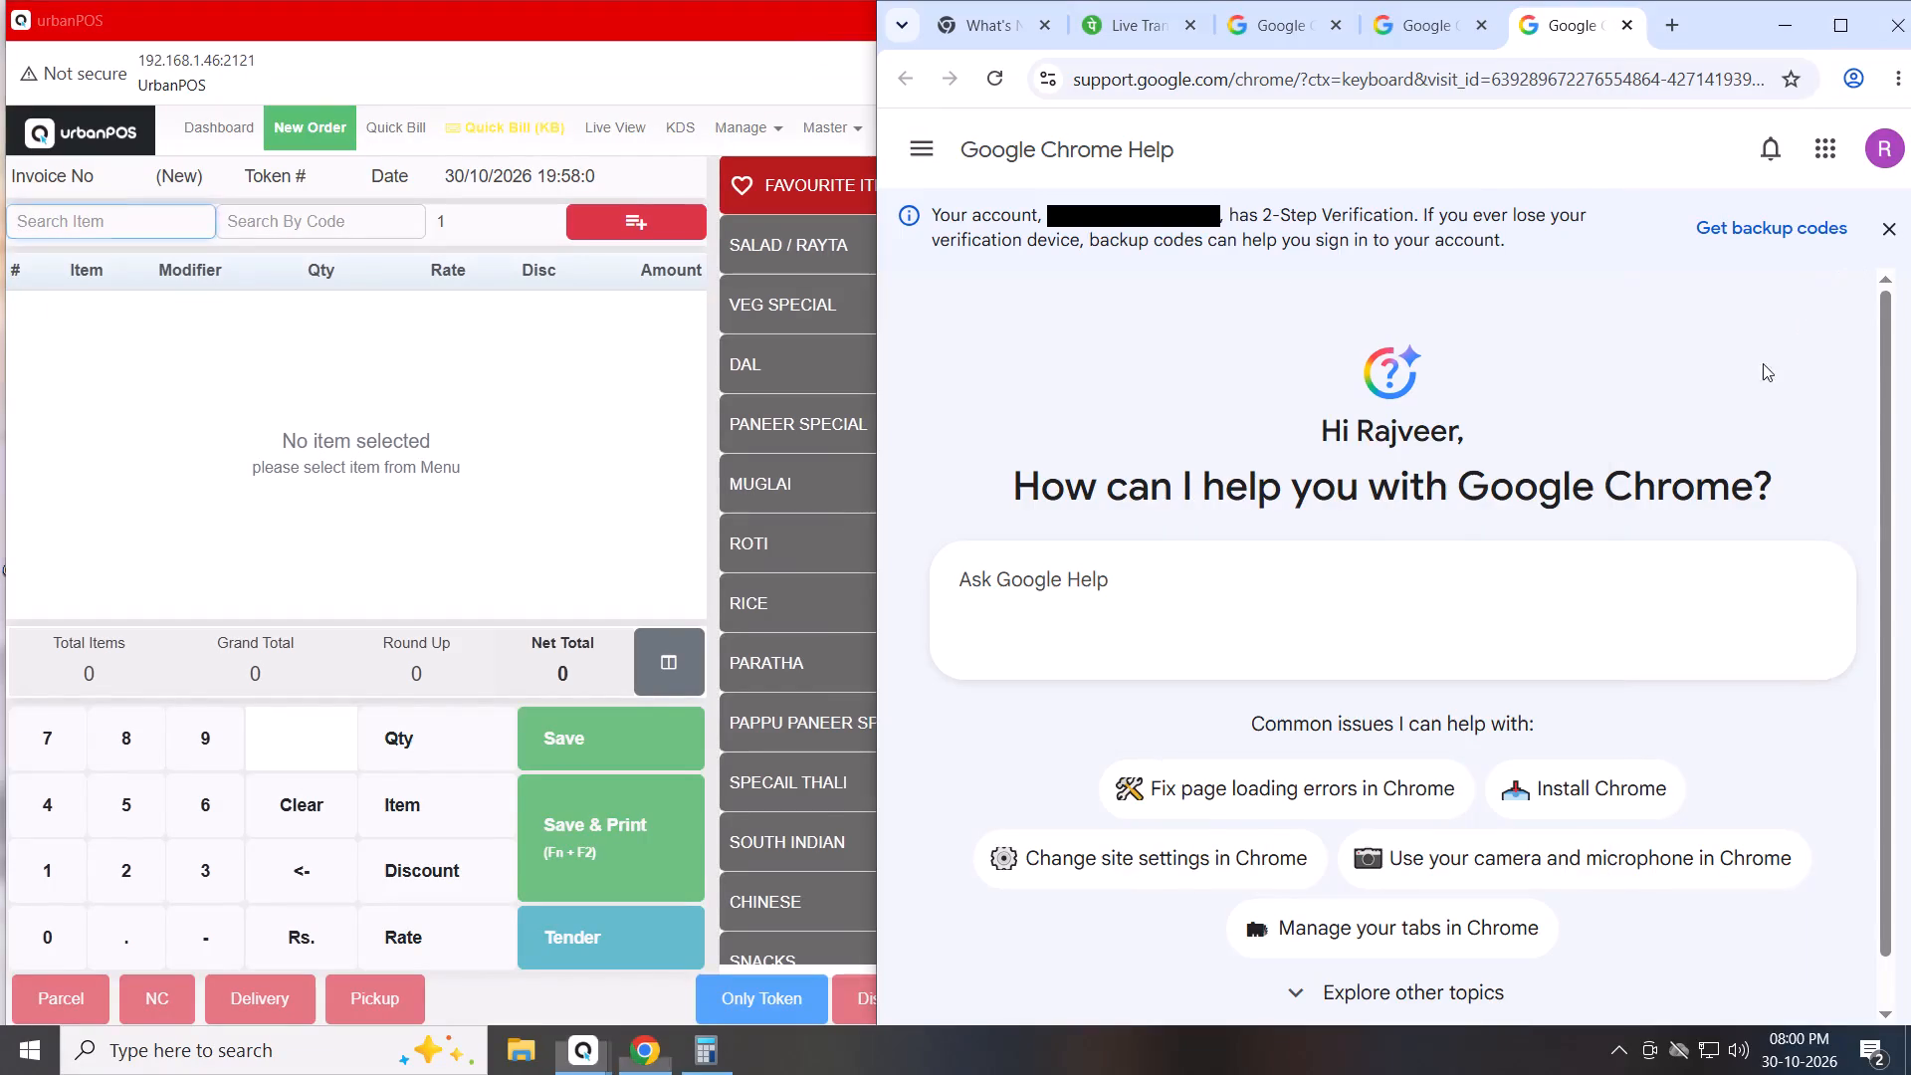
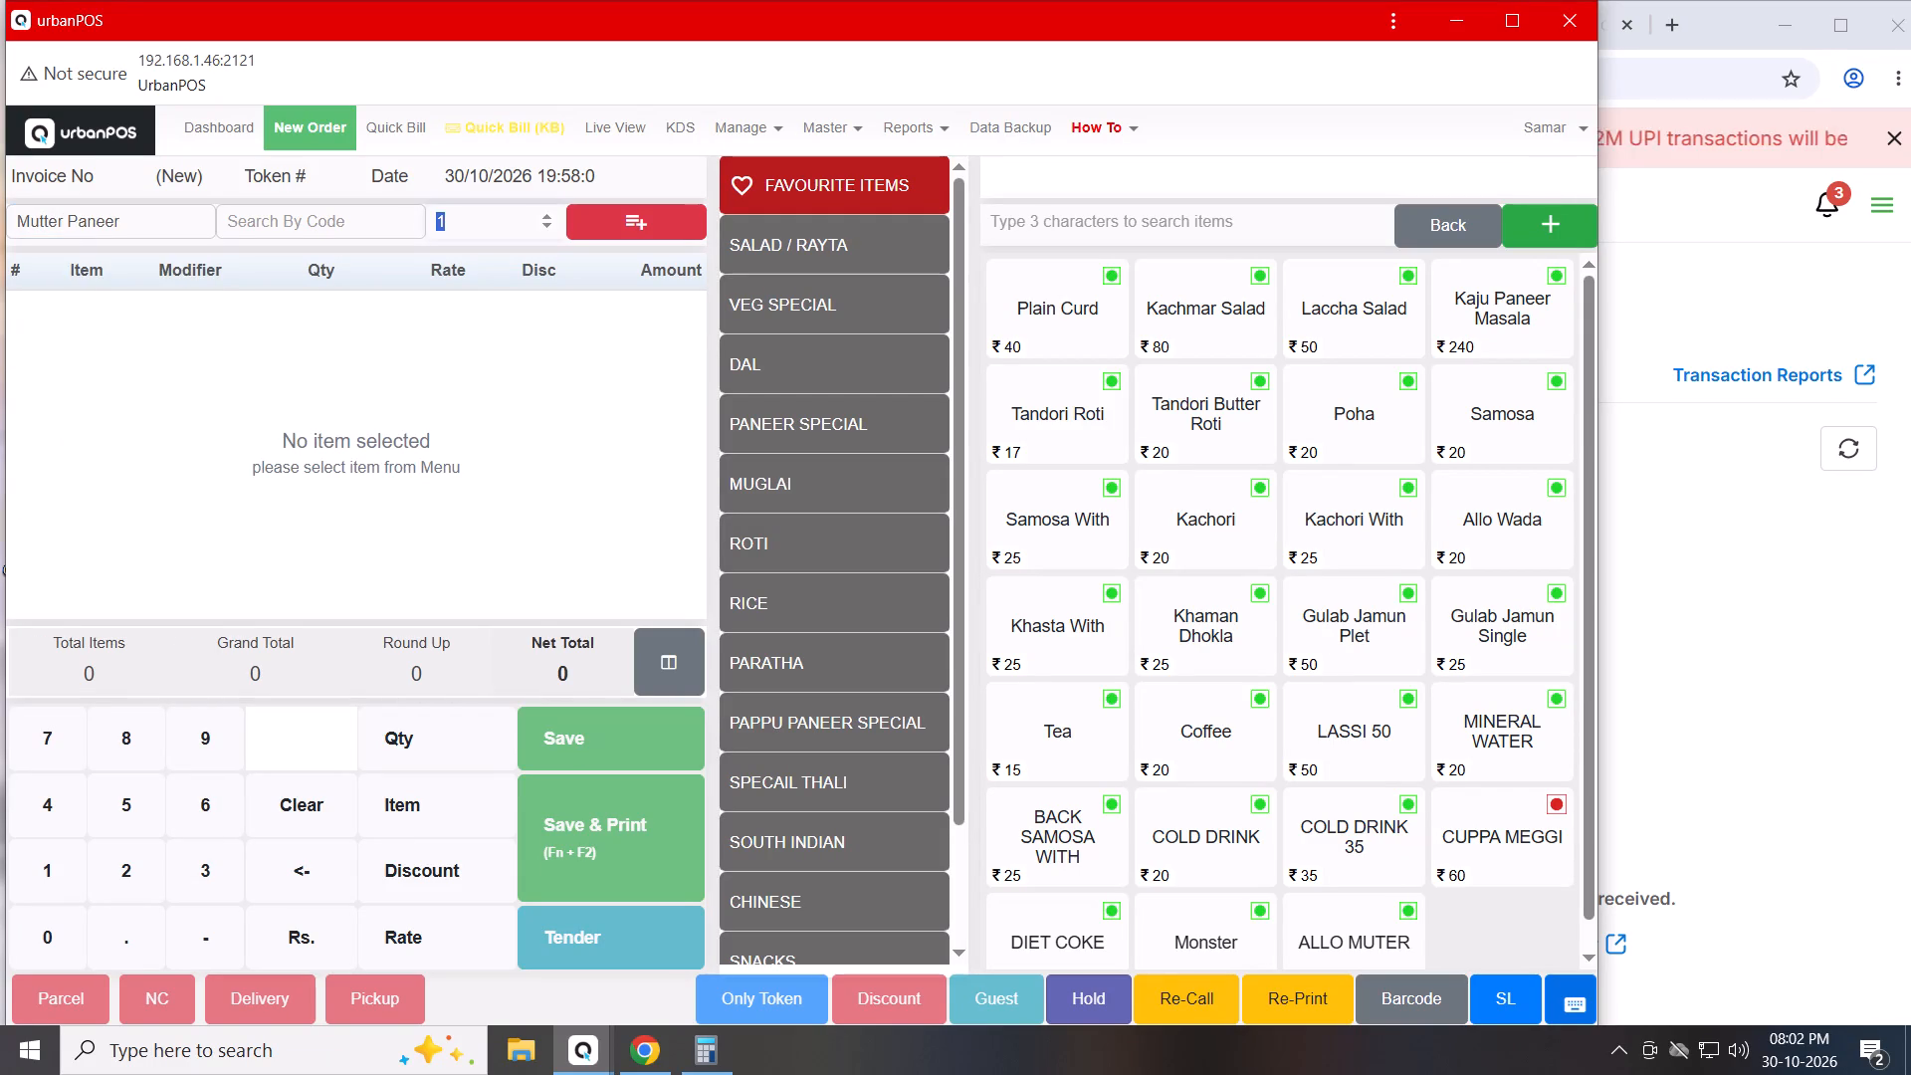
Add one Mutter Paneer to the new order, and save and print the bill.
key(Return)
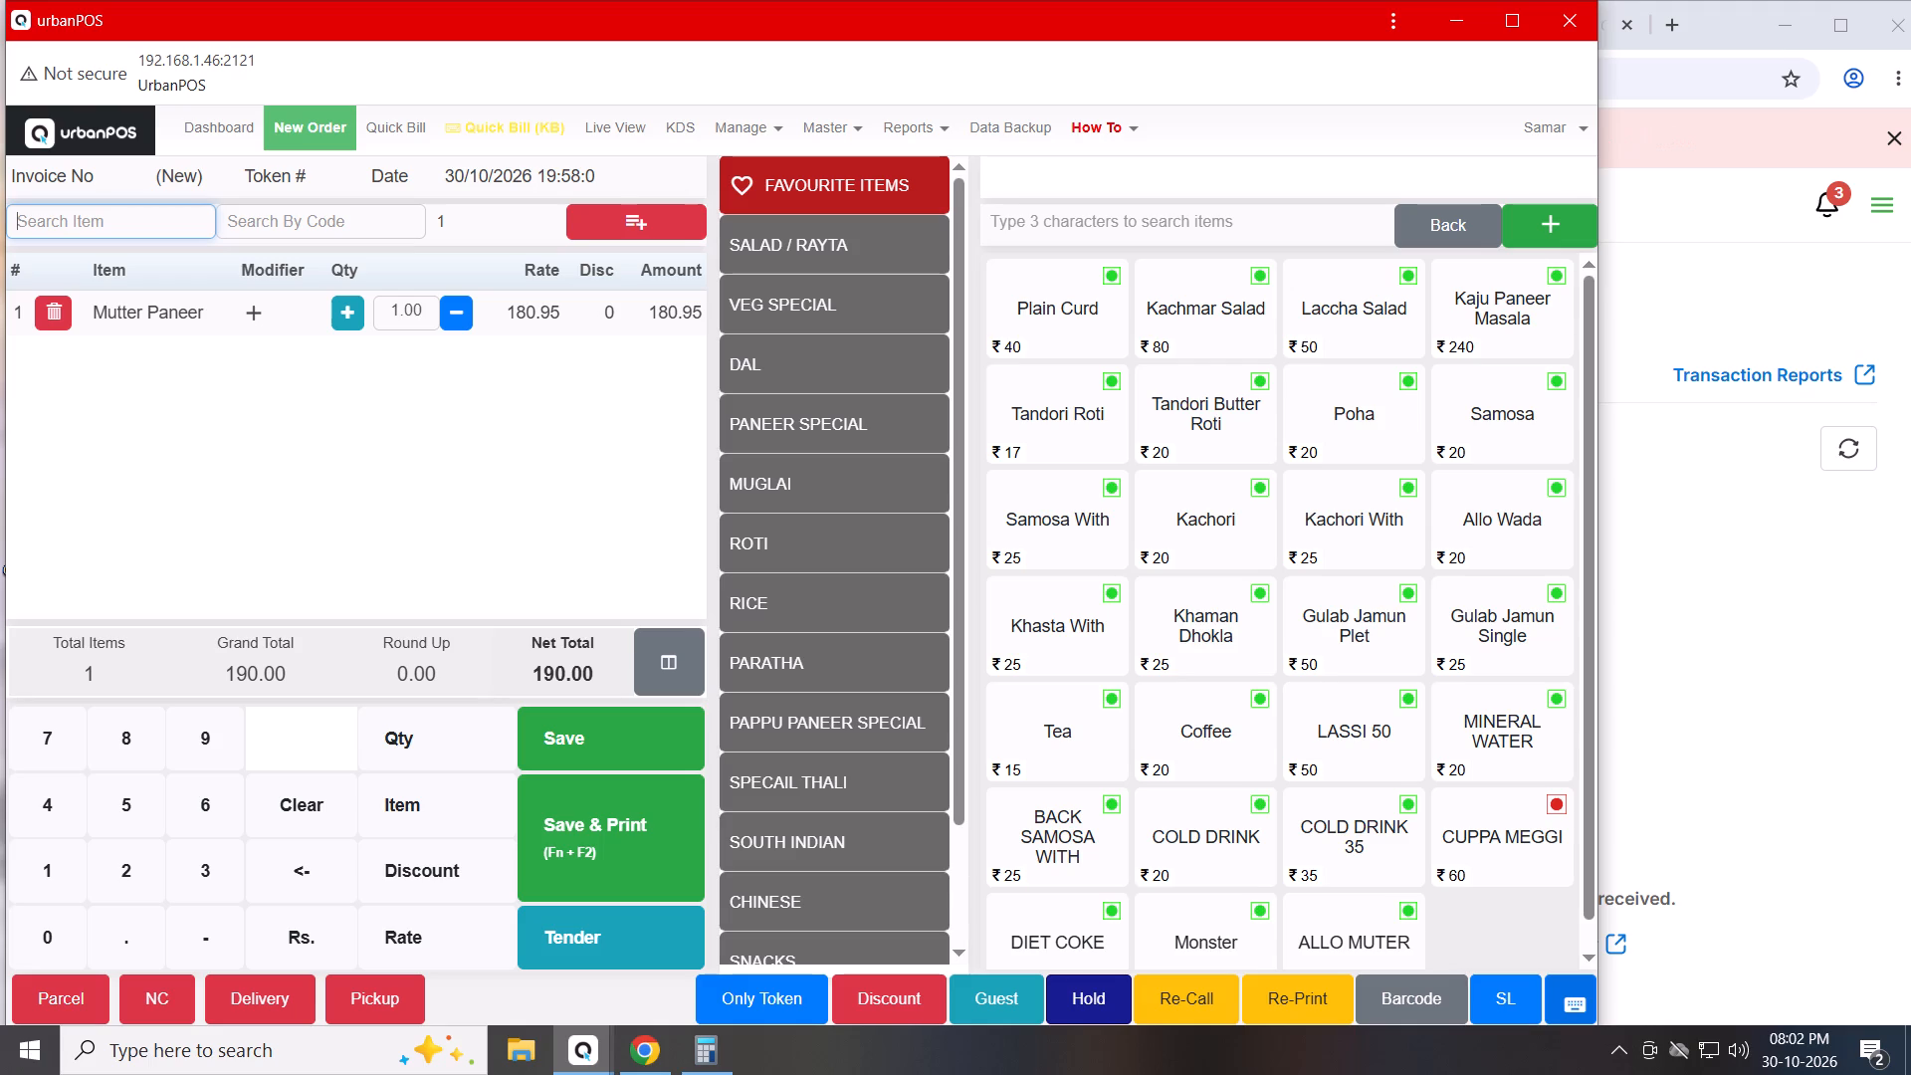
key(F2)
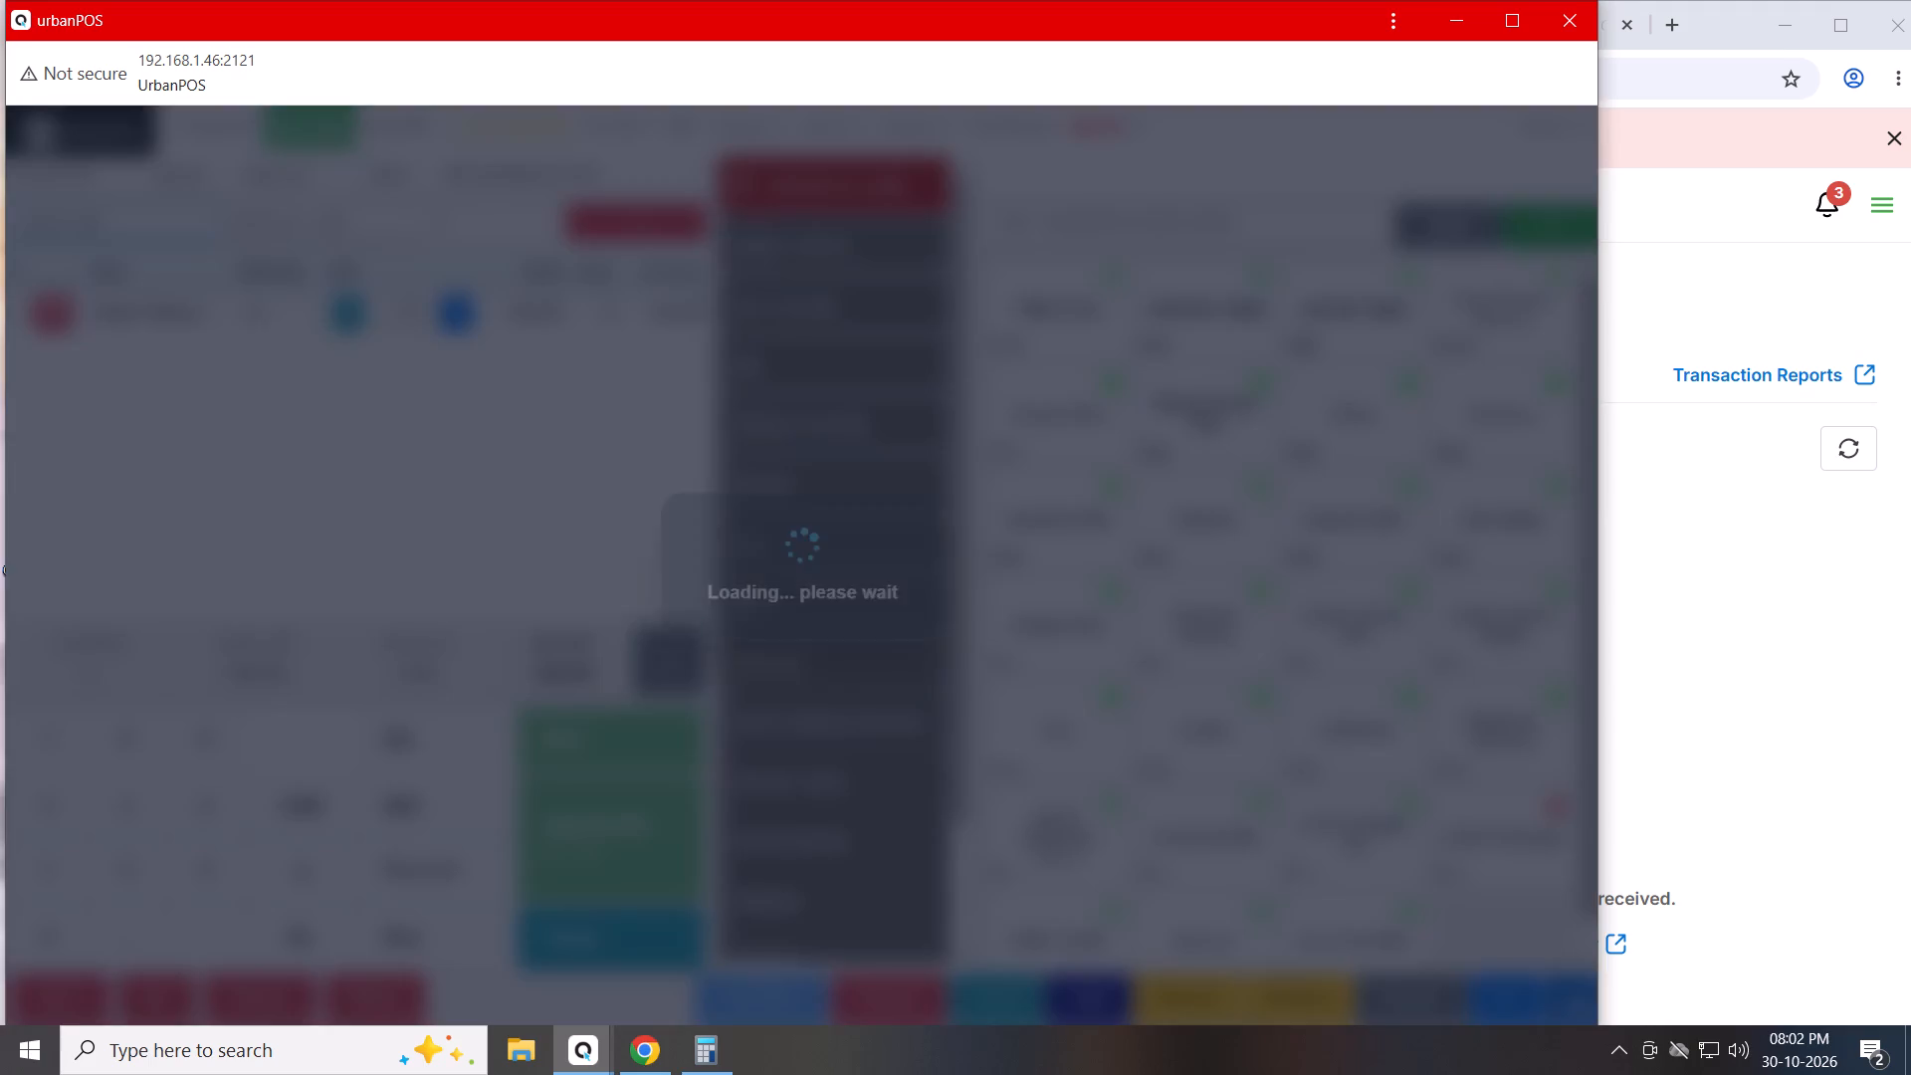
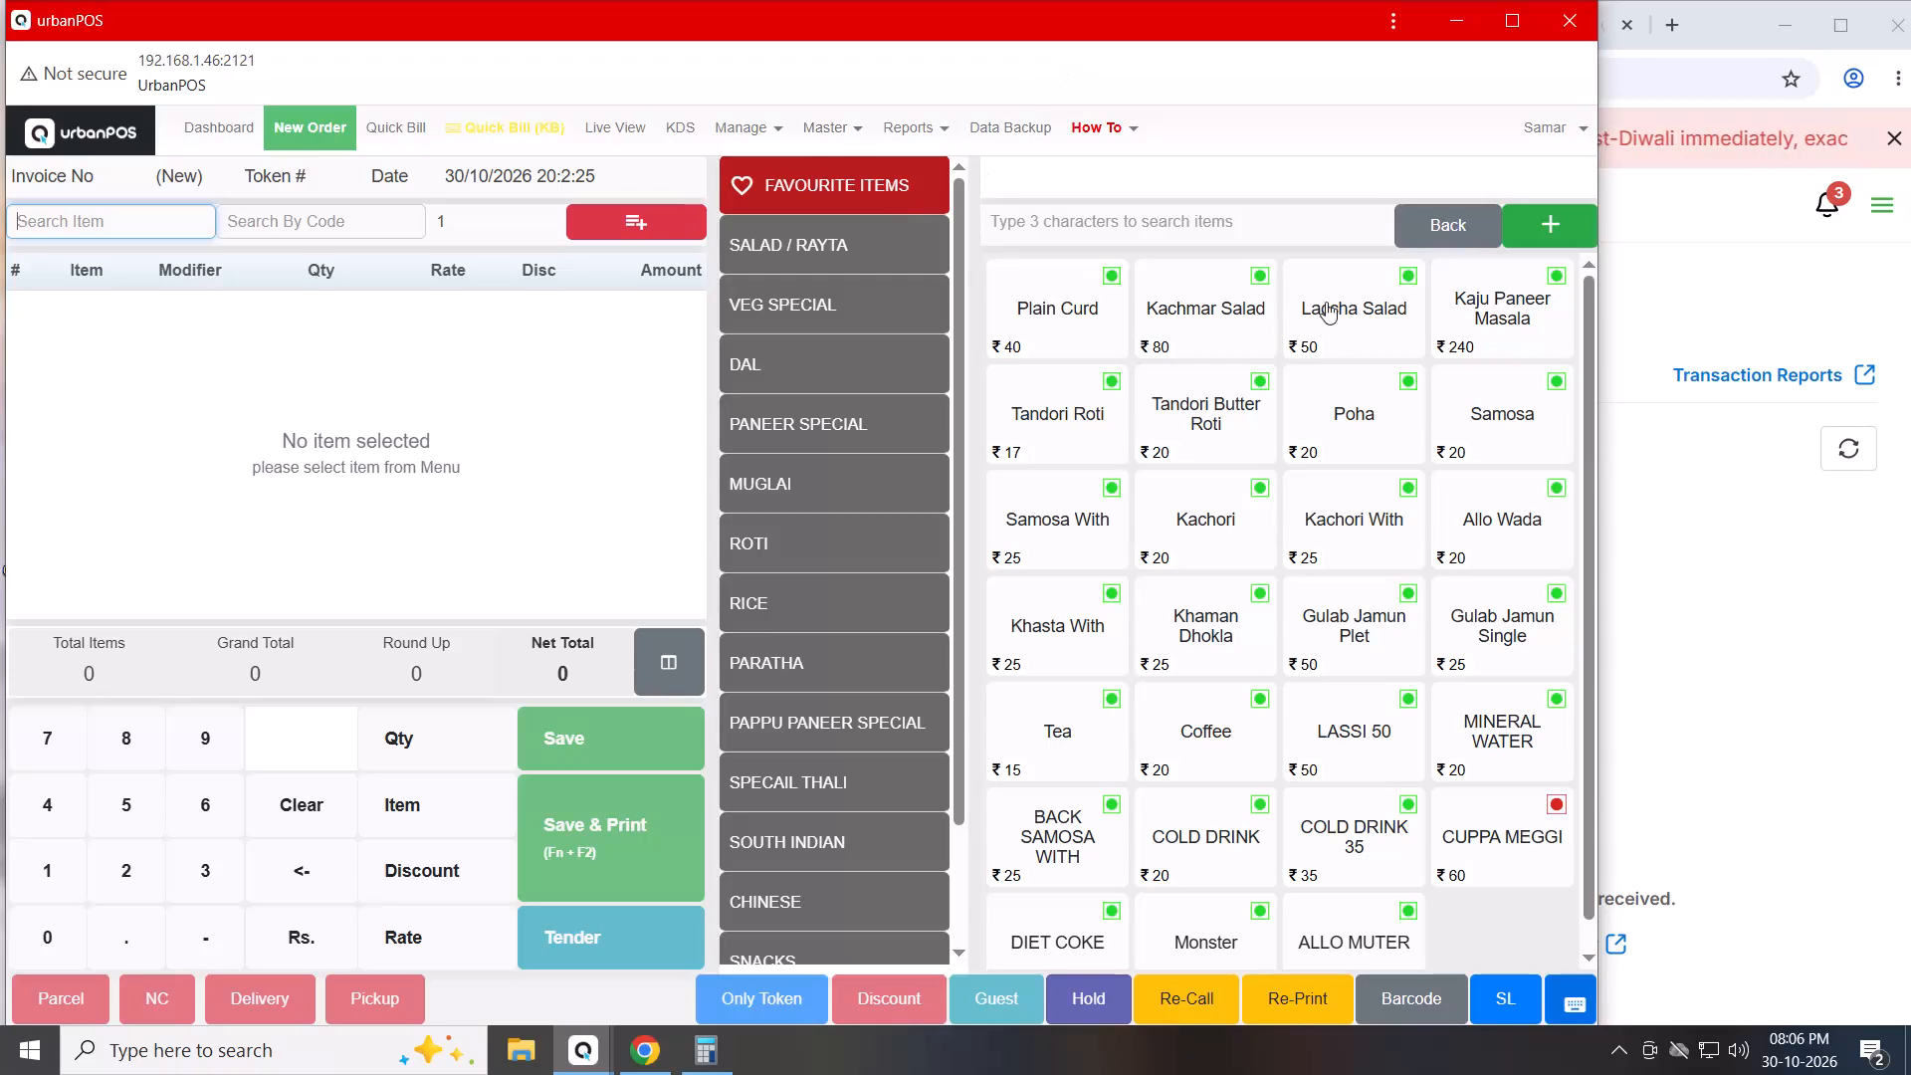
Add Poha to the new order with a quantity of 10, and save and print the bill.
drag(1377, 376, 1367, 380)
triple_click(1363, 381)
triple_click(1363, 381)
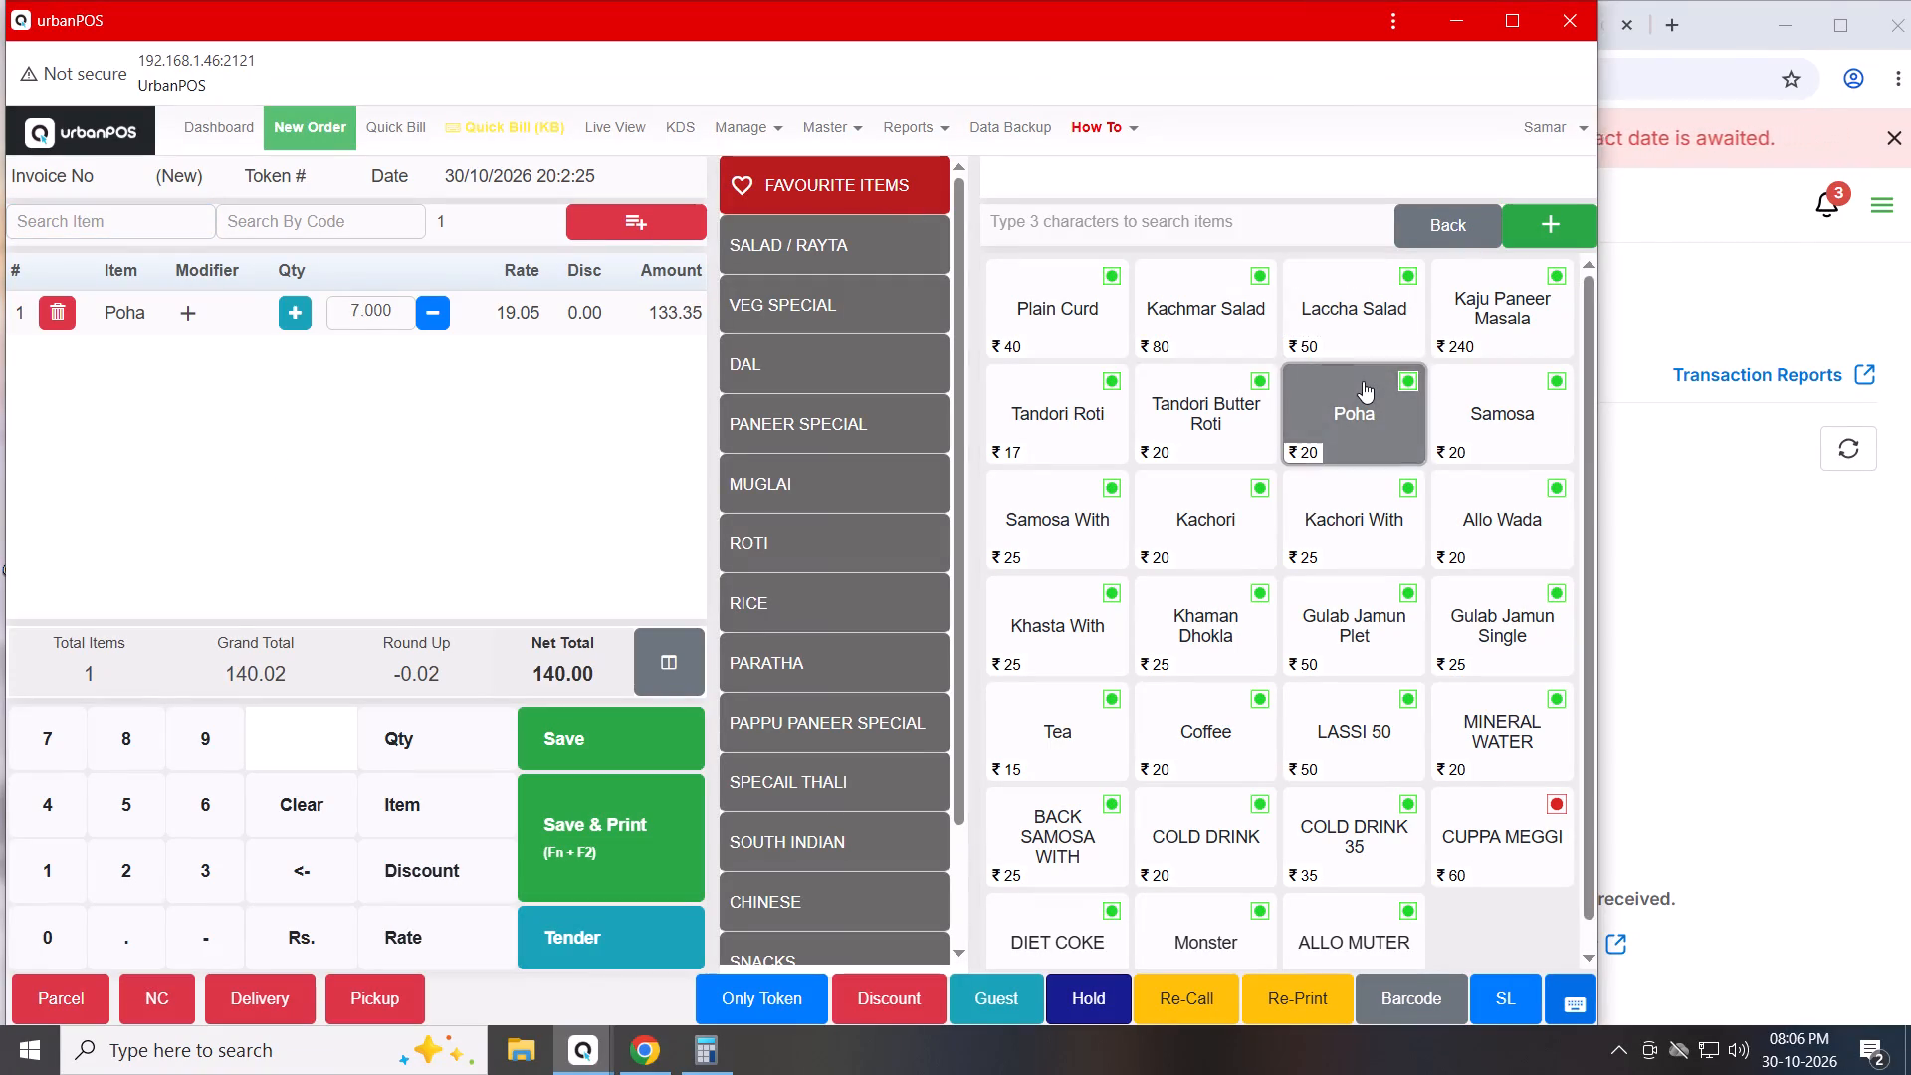
triple_click(1363, 381)
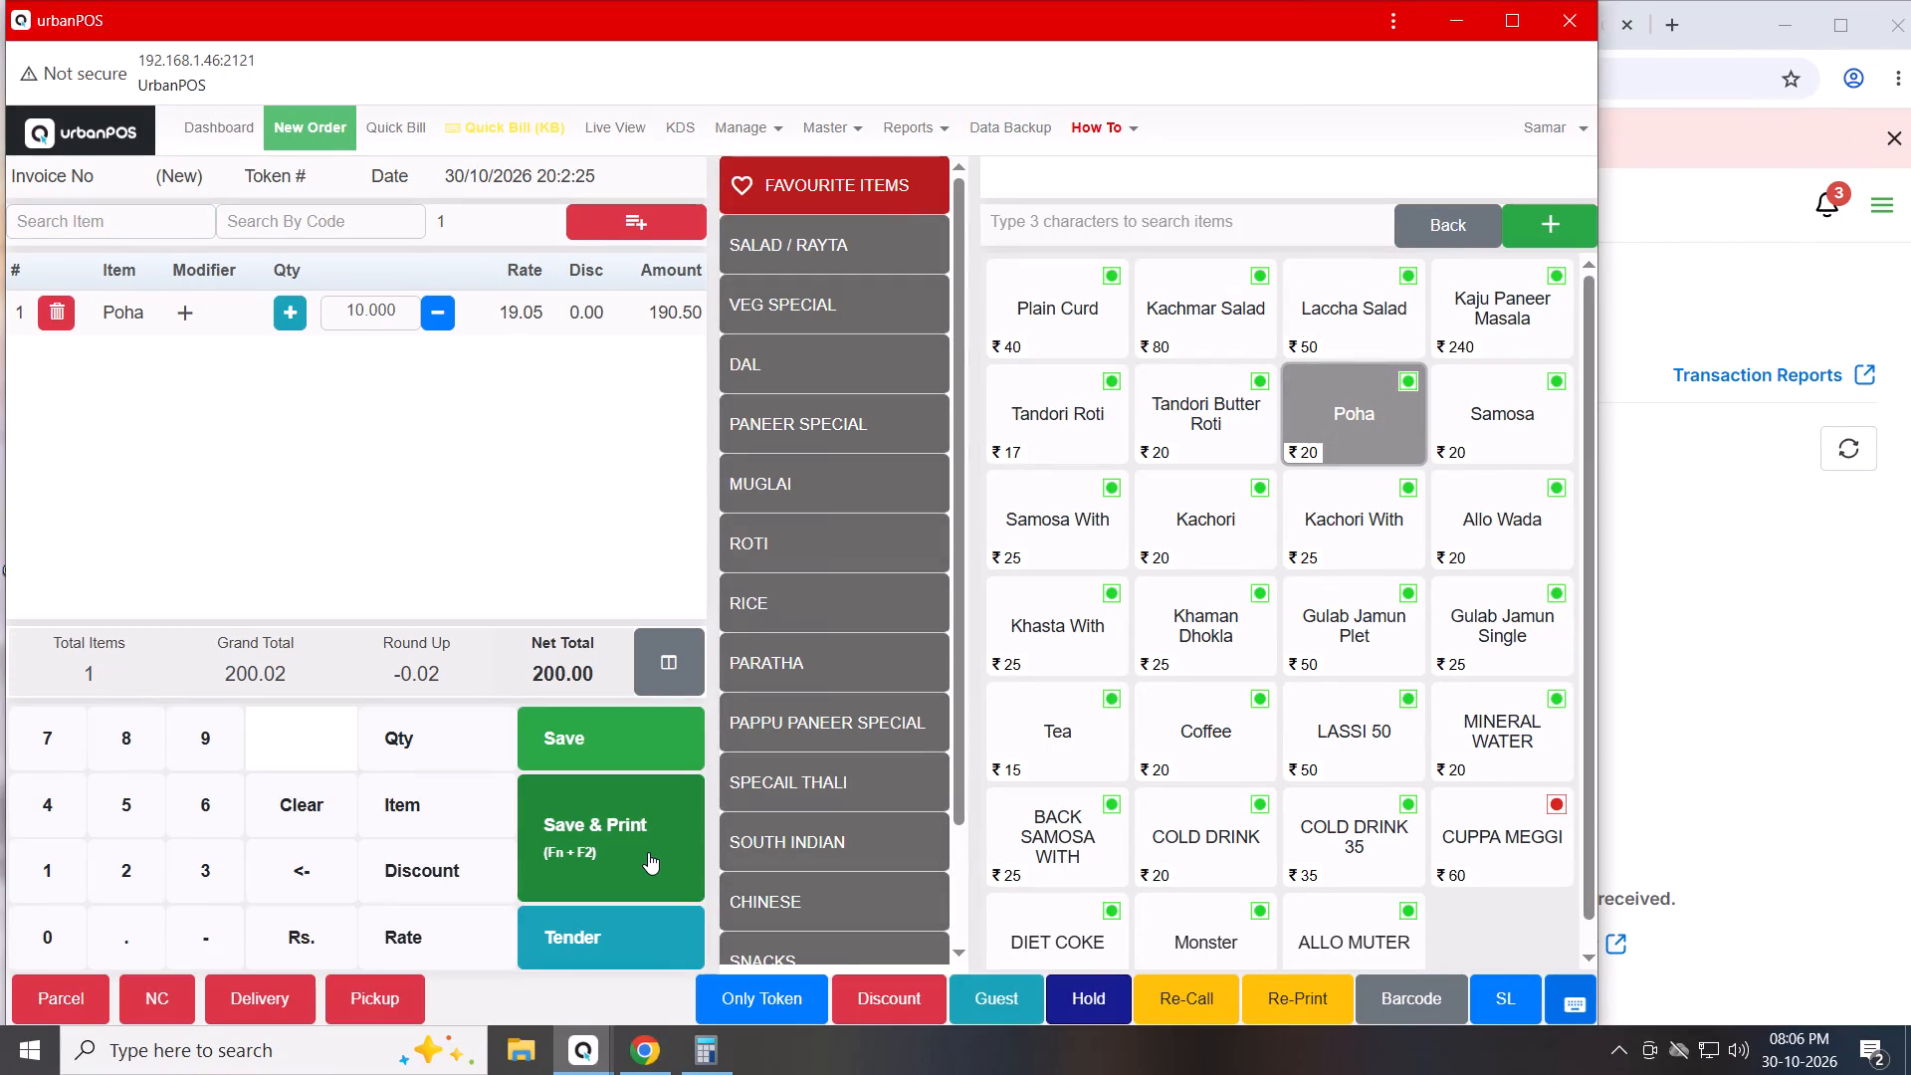
double_click(439, 320)
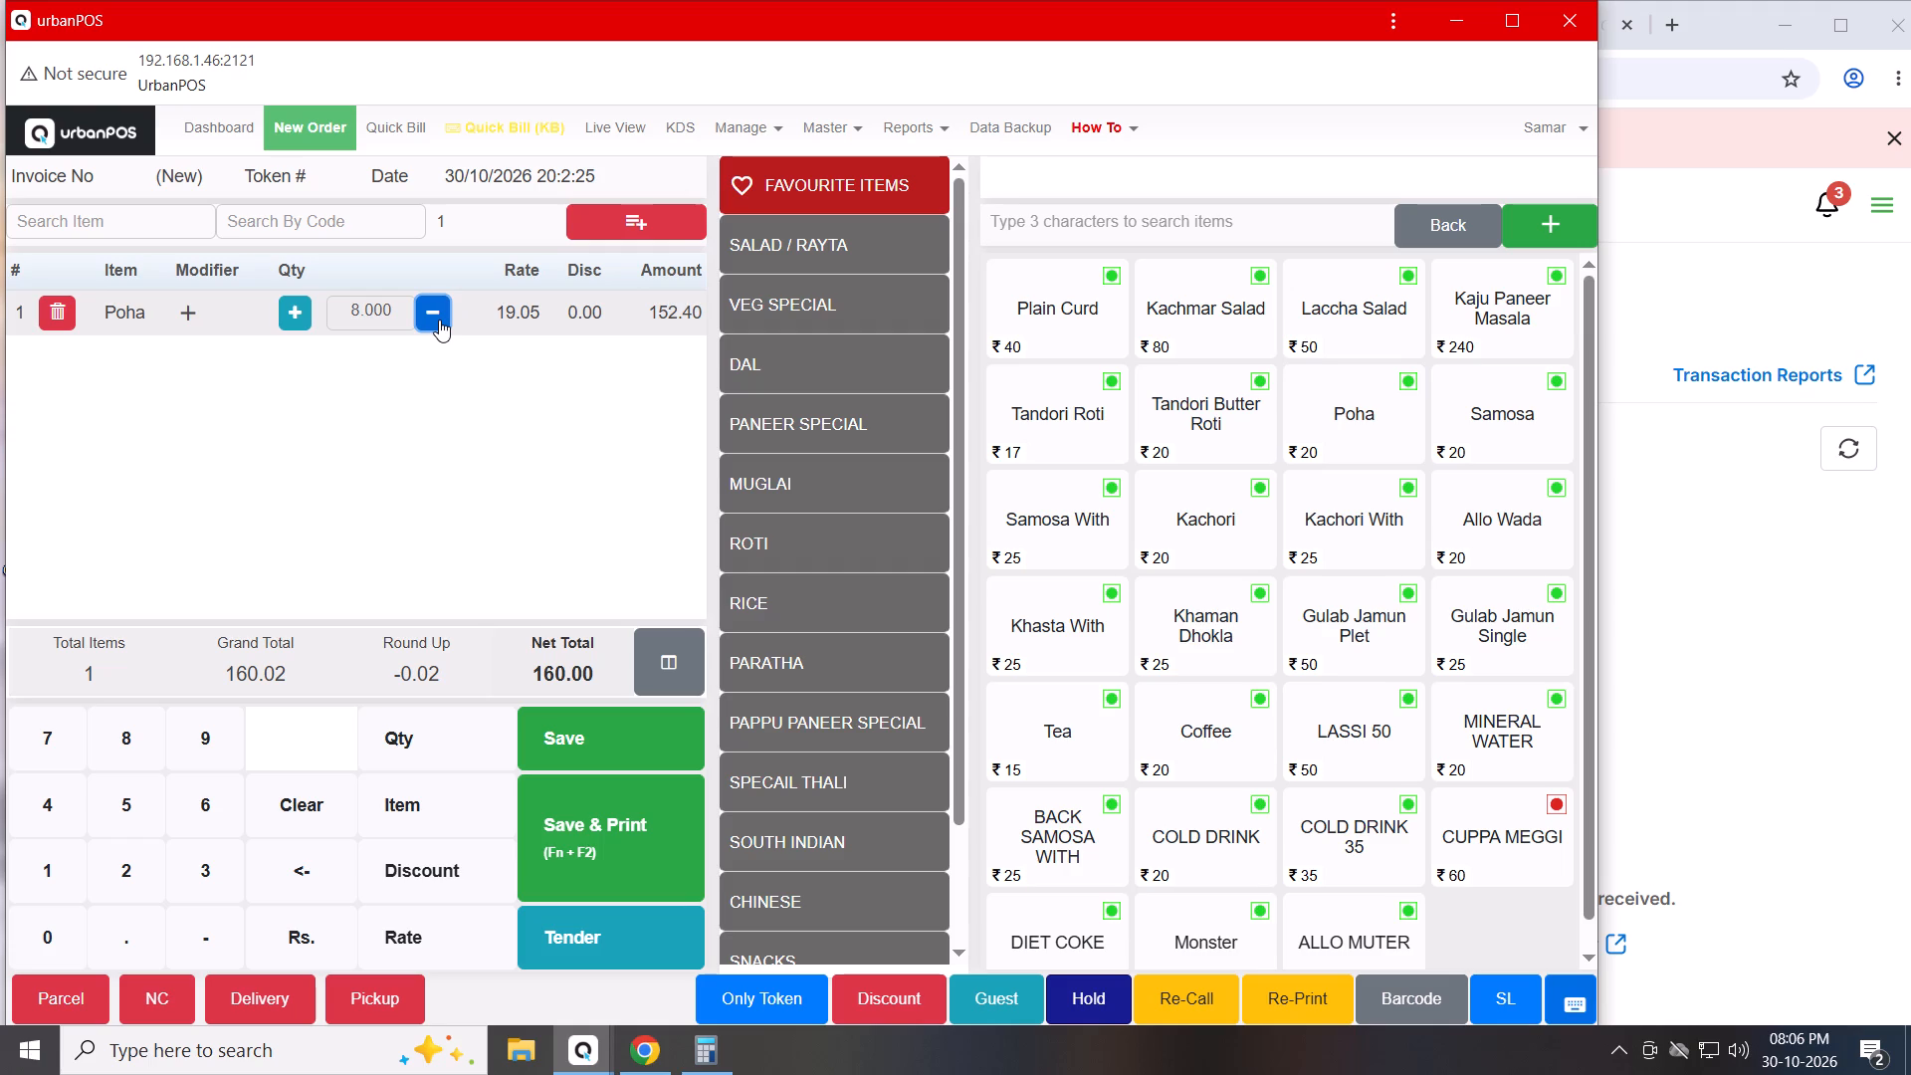
double_click(301, 321)
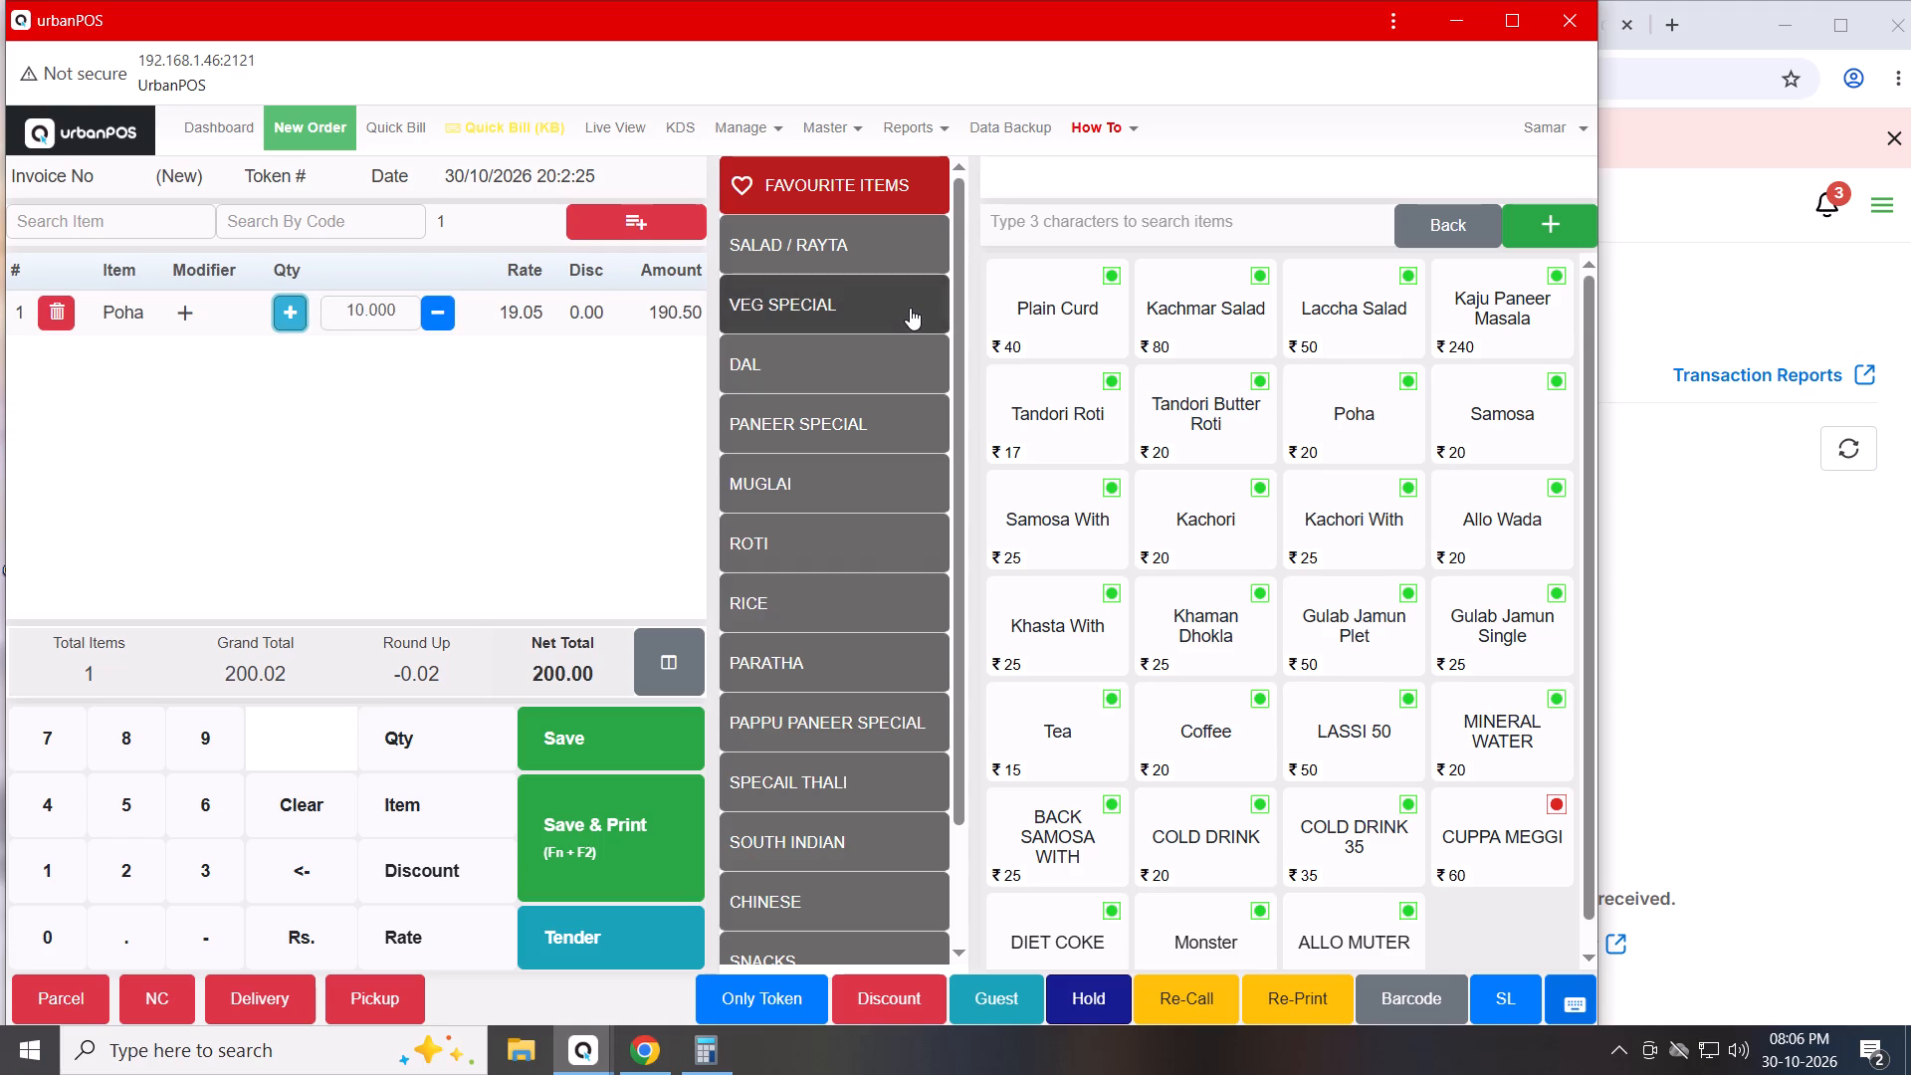
key(F2)
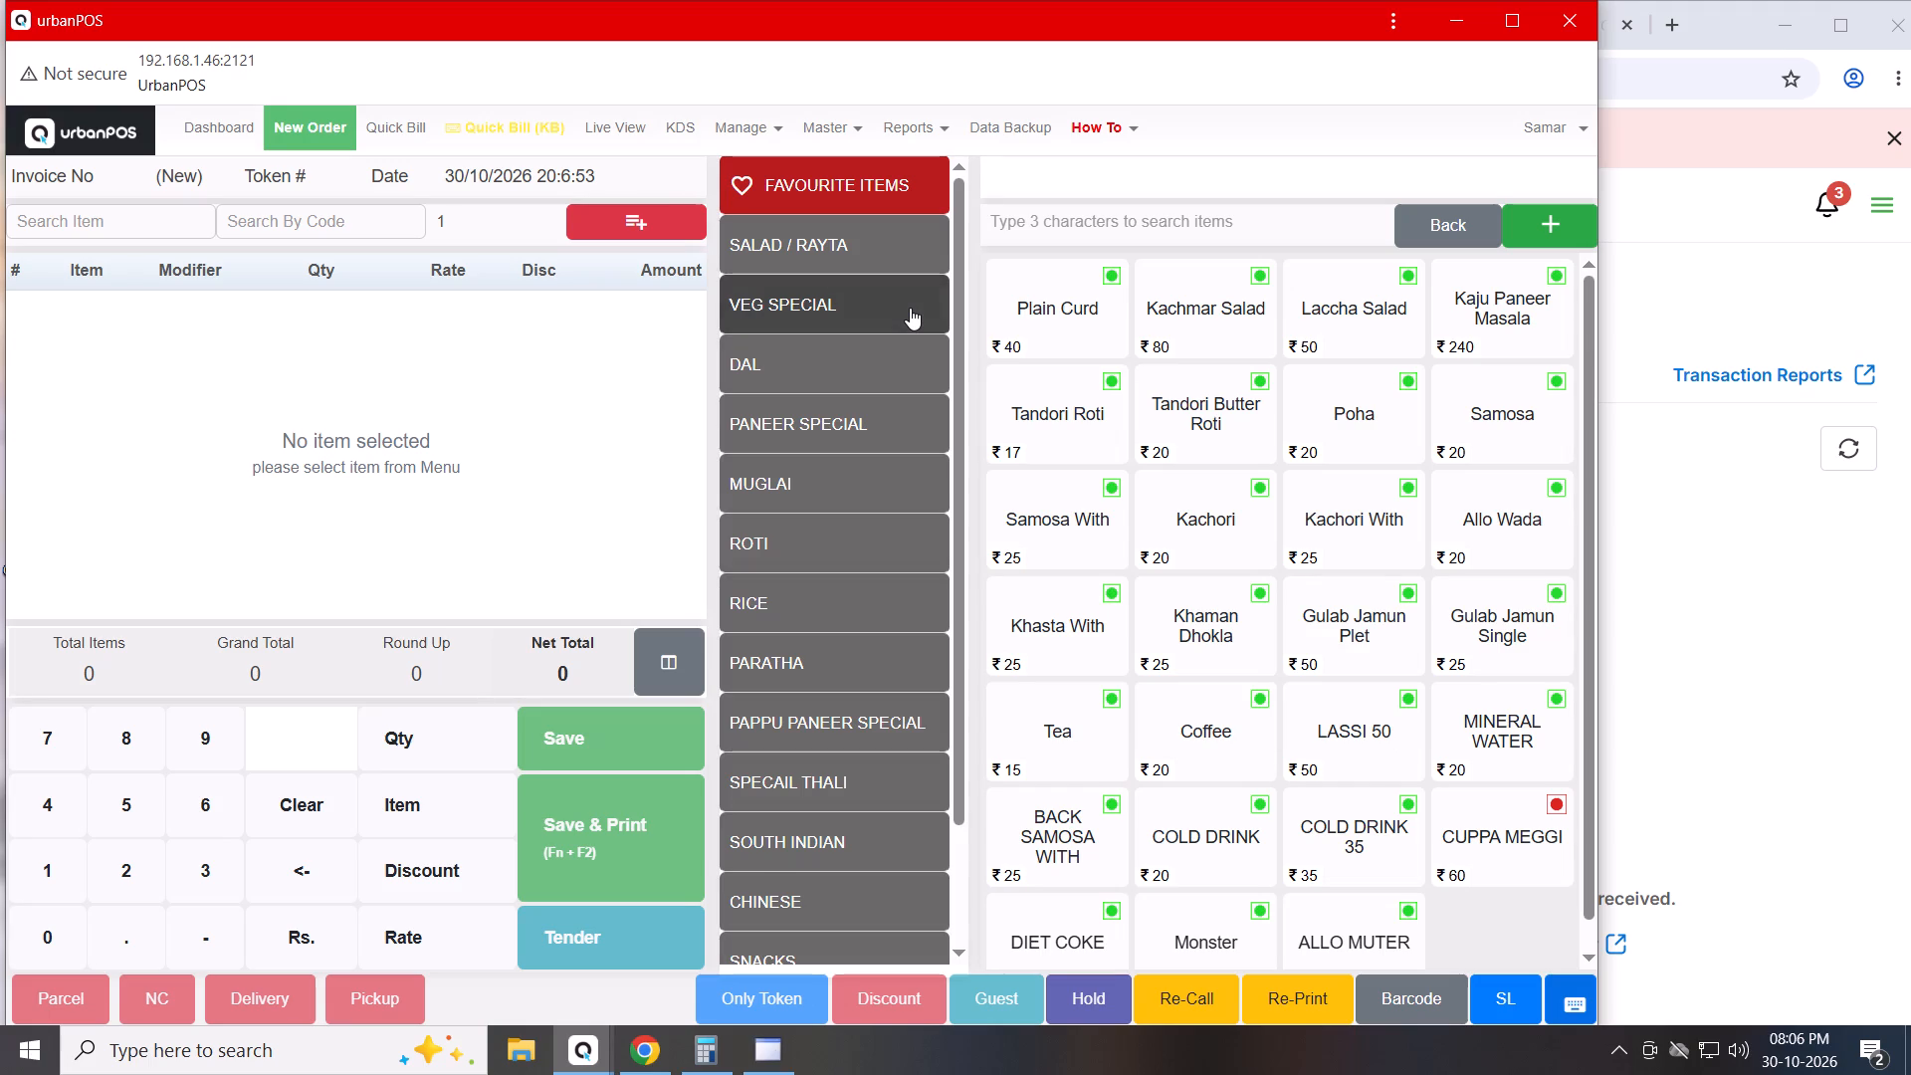
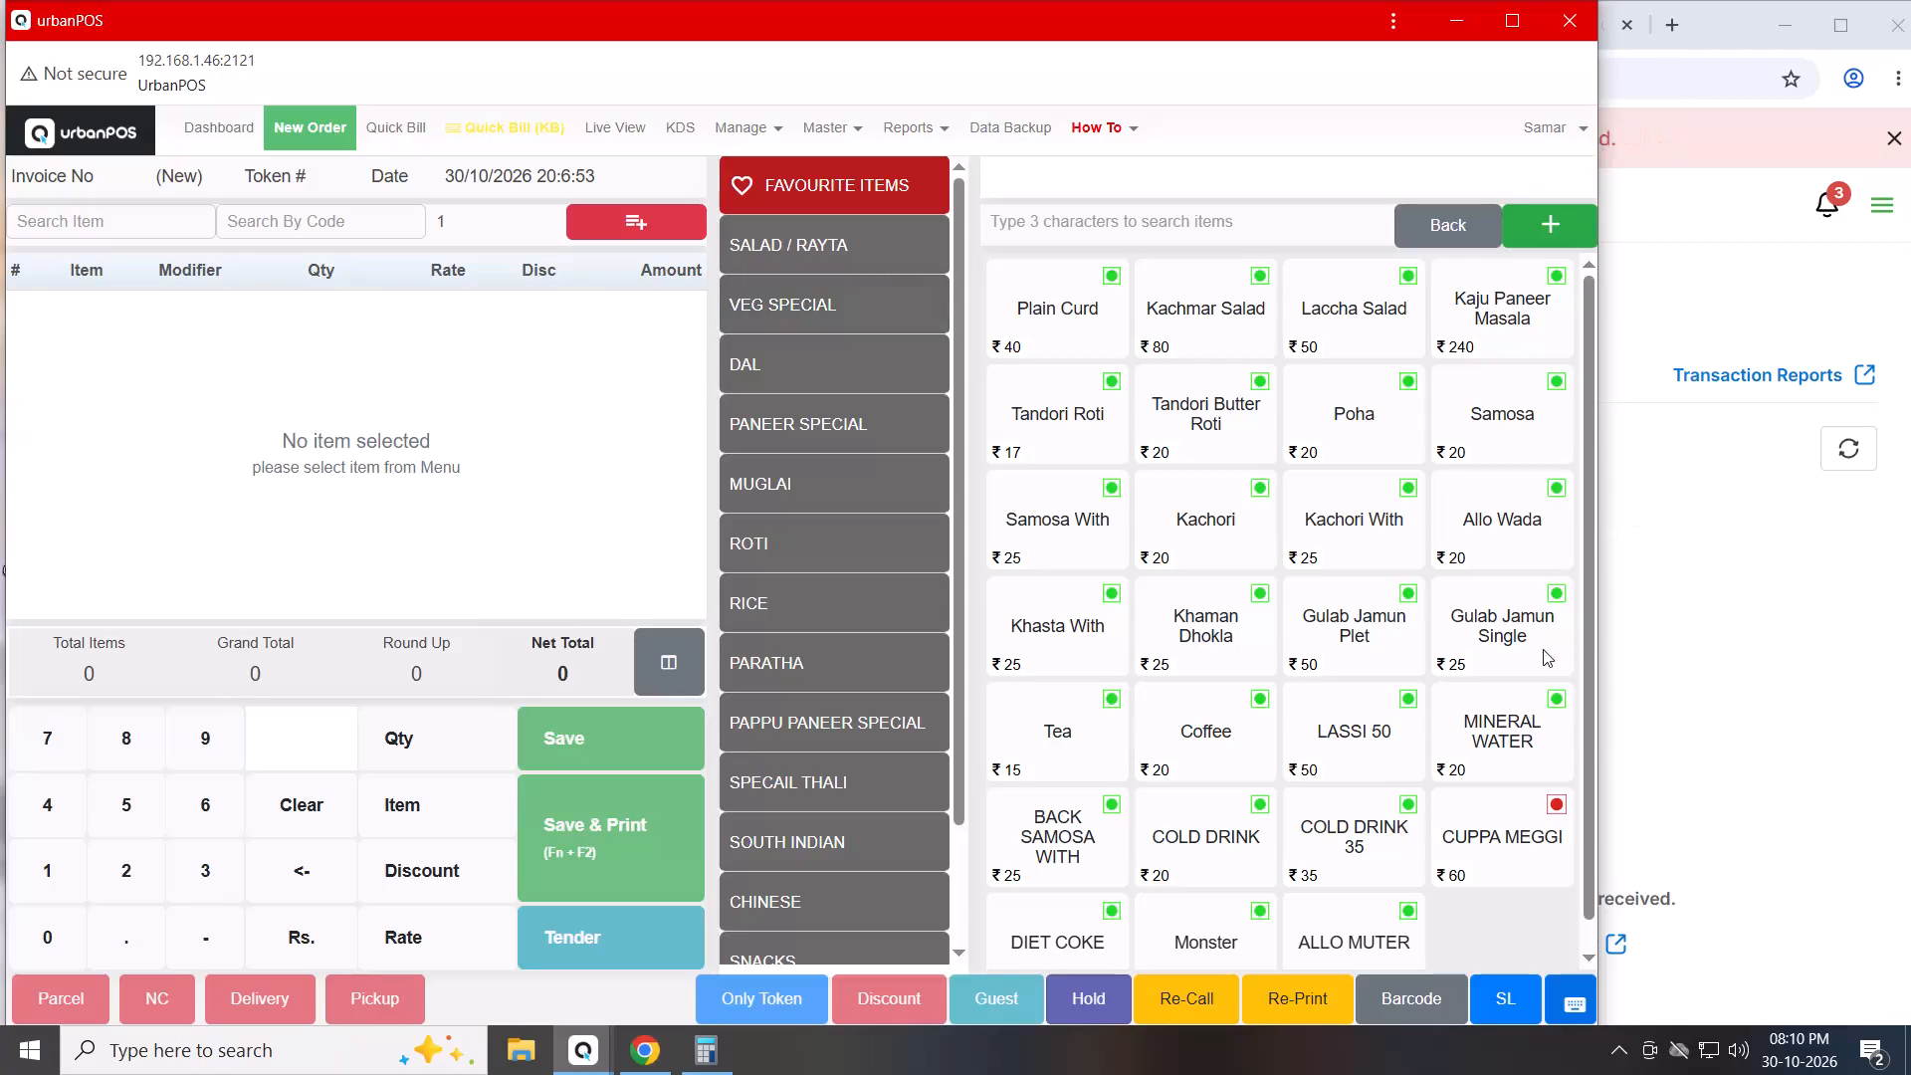
Add one Mineral Water to the new order, and save and print the bill.
click(1471, 764)
key(F2)
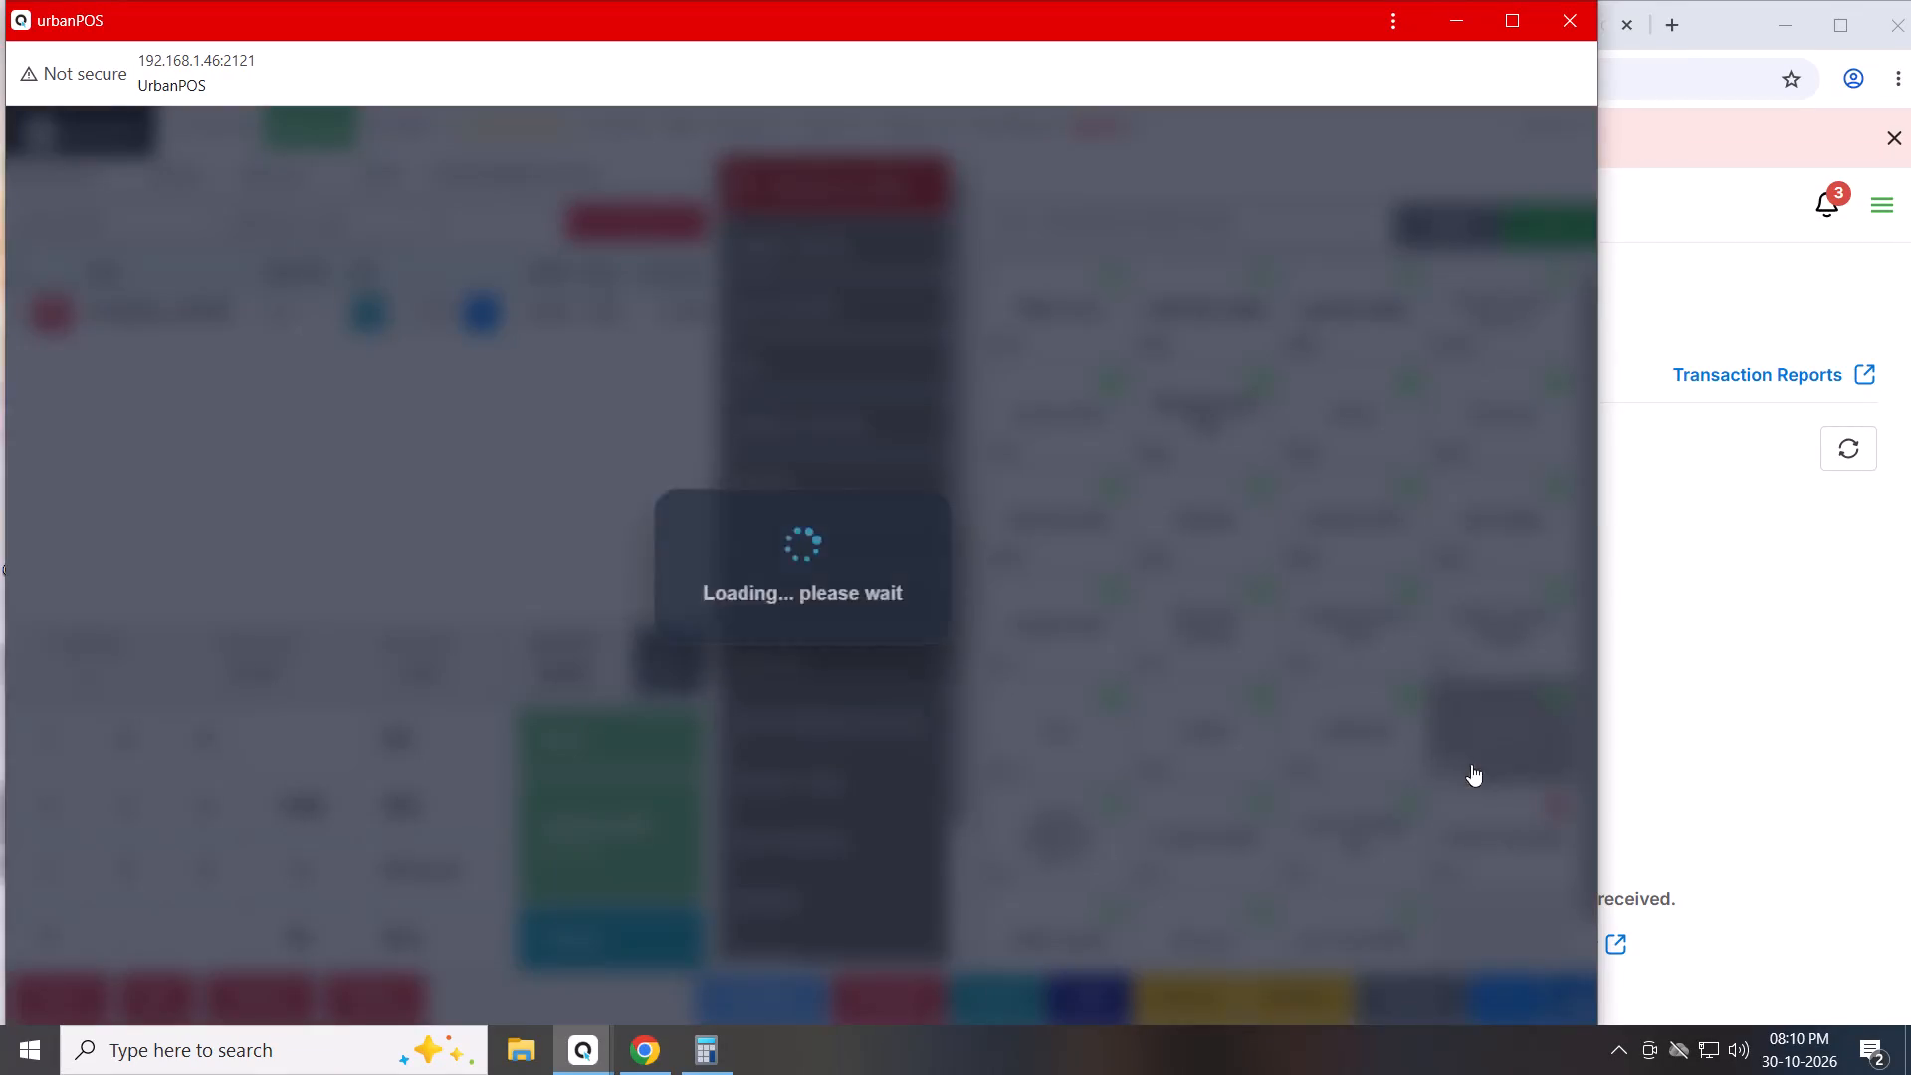
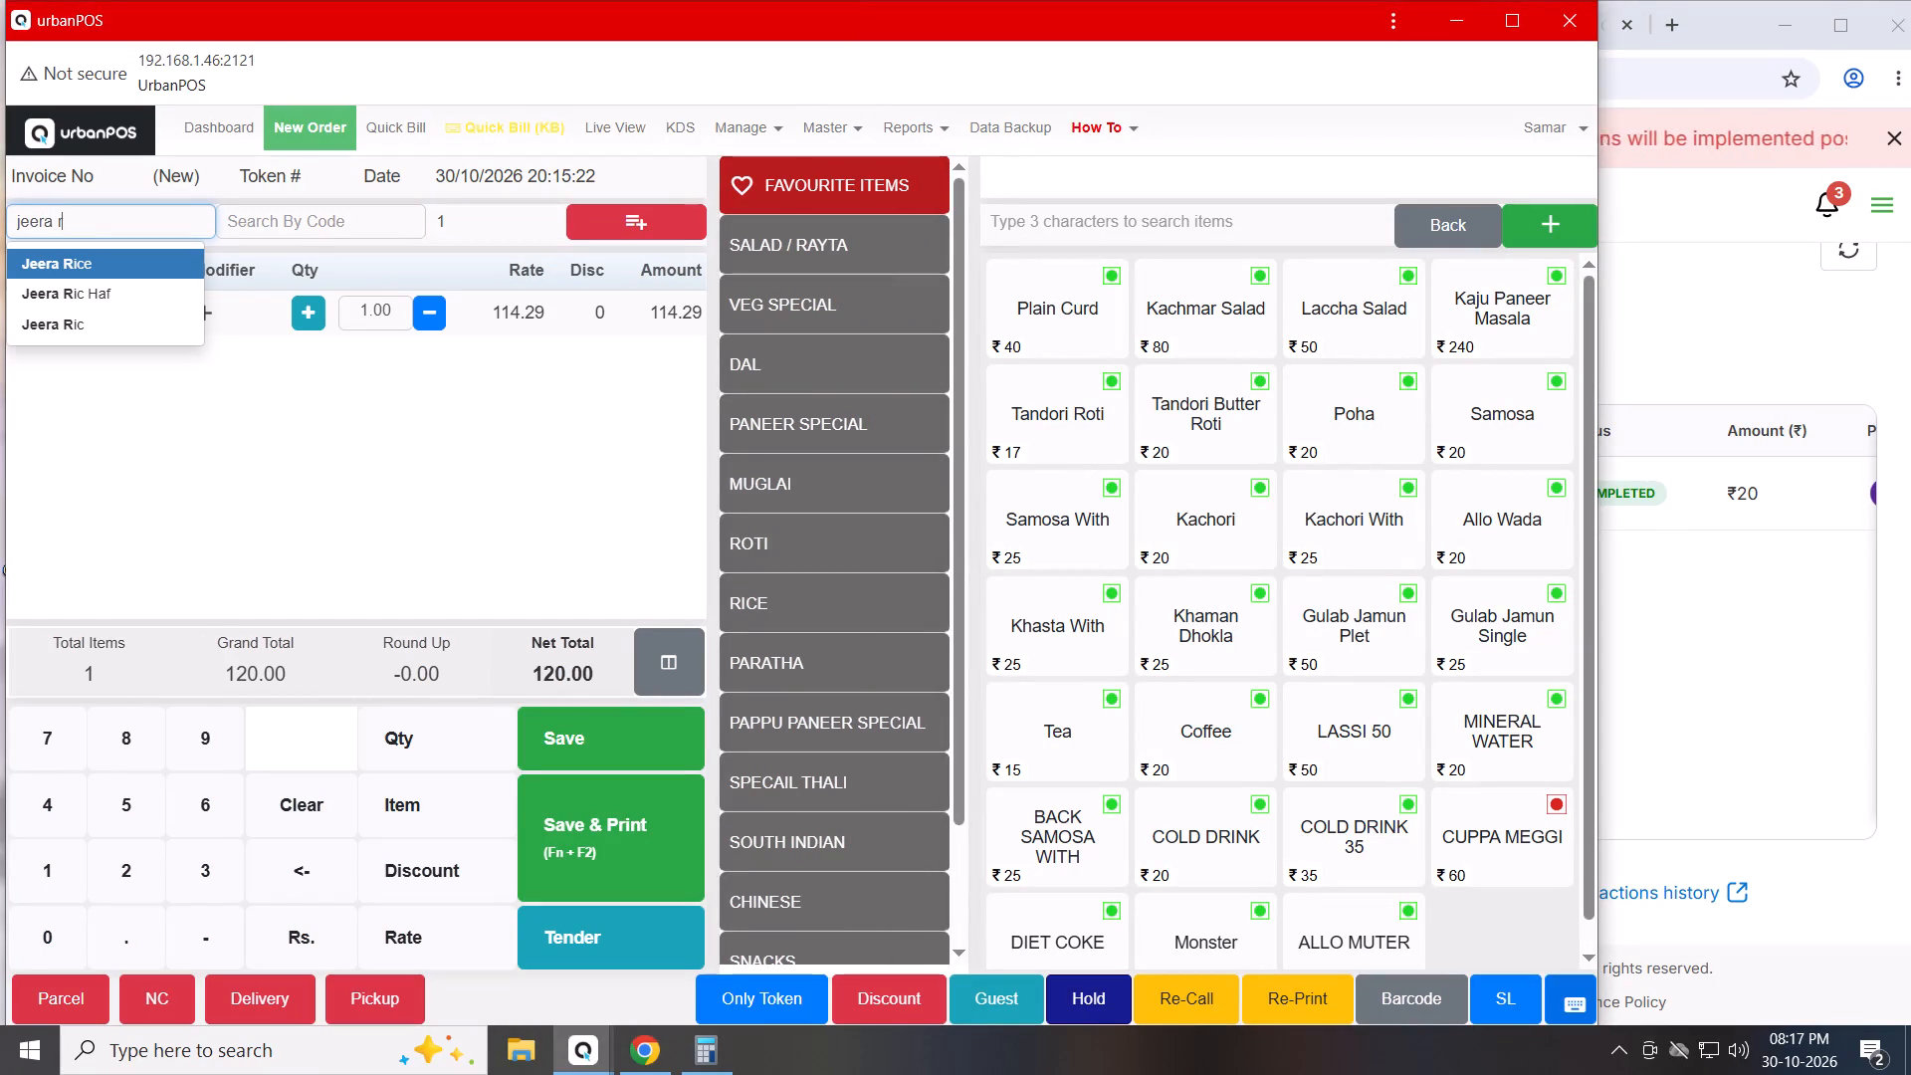
Complete the Dal Fry order with one Jeera Rice and one additional Dal Fry, and save and print the bill.
key(Return)
key(Return)
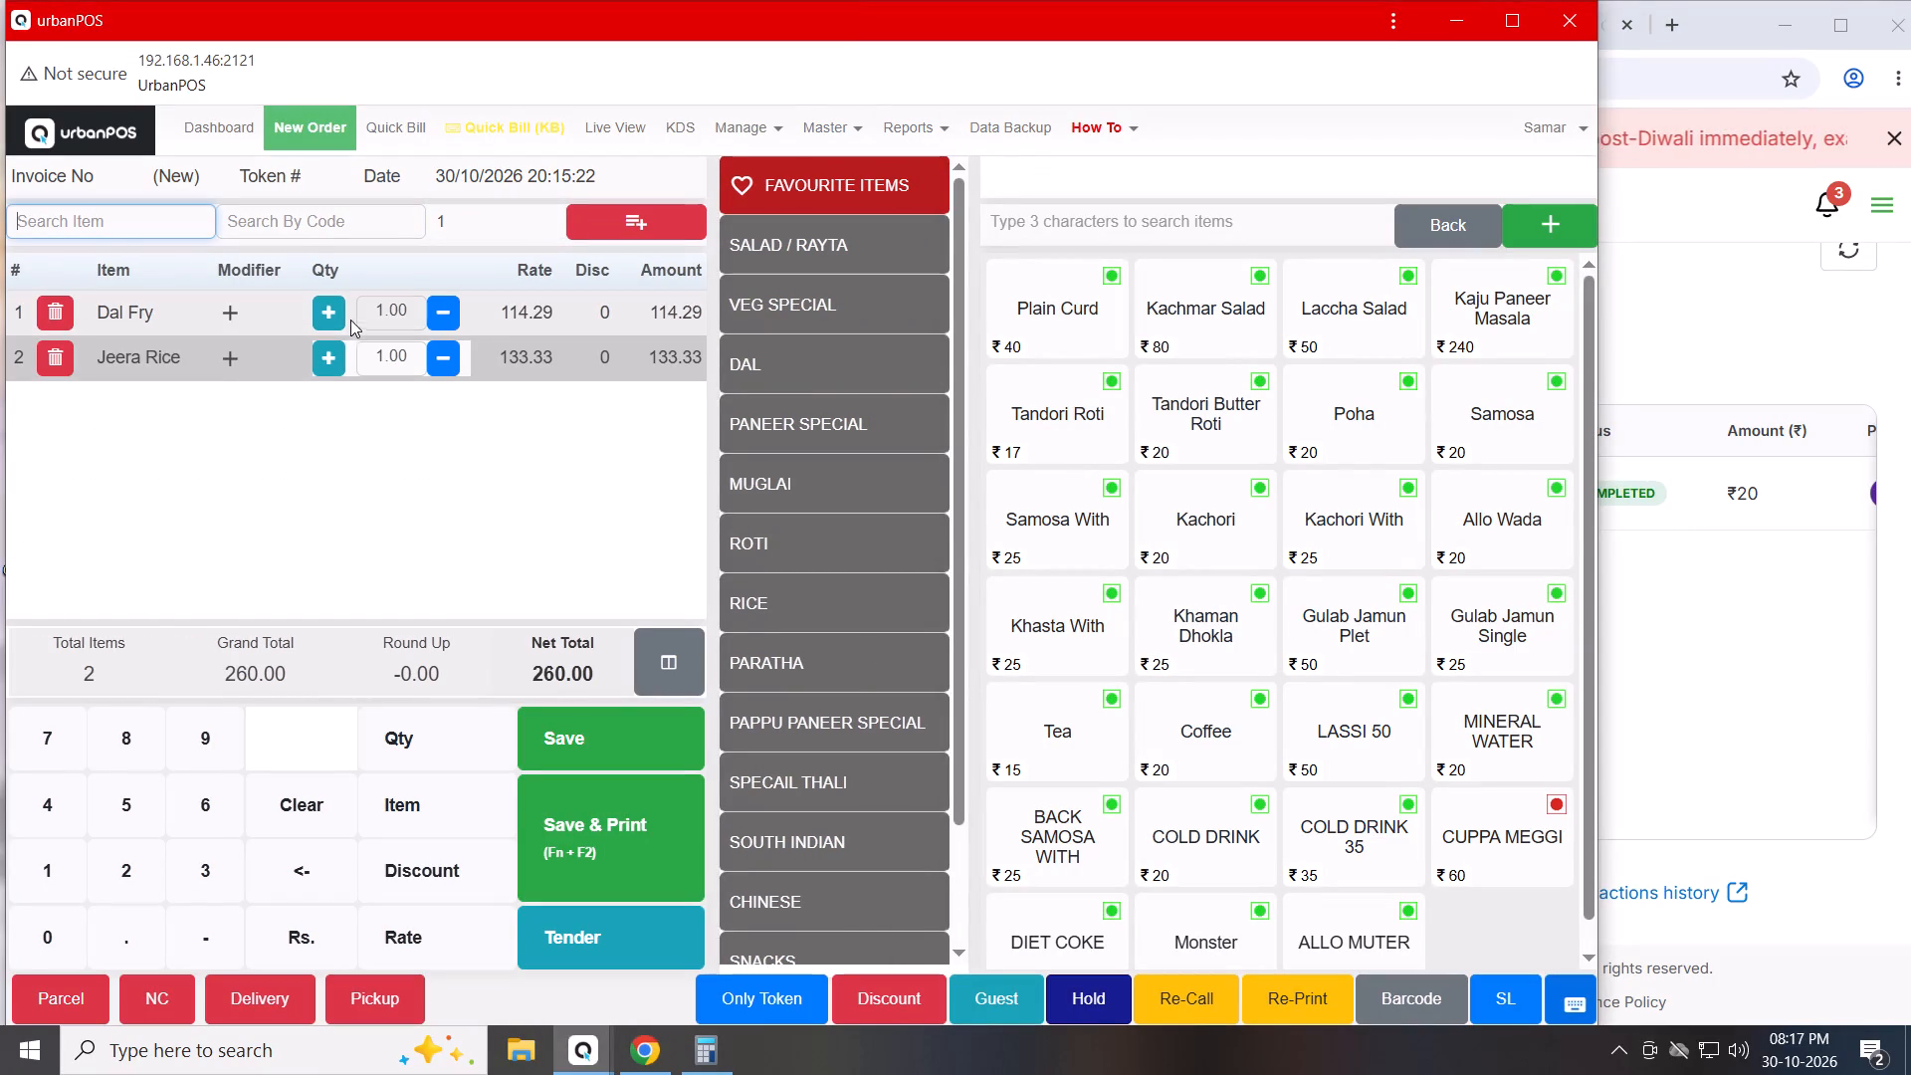
click(337, 312)
key(F2)
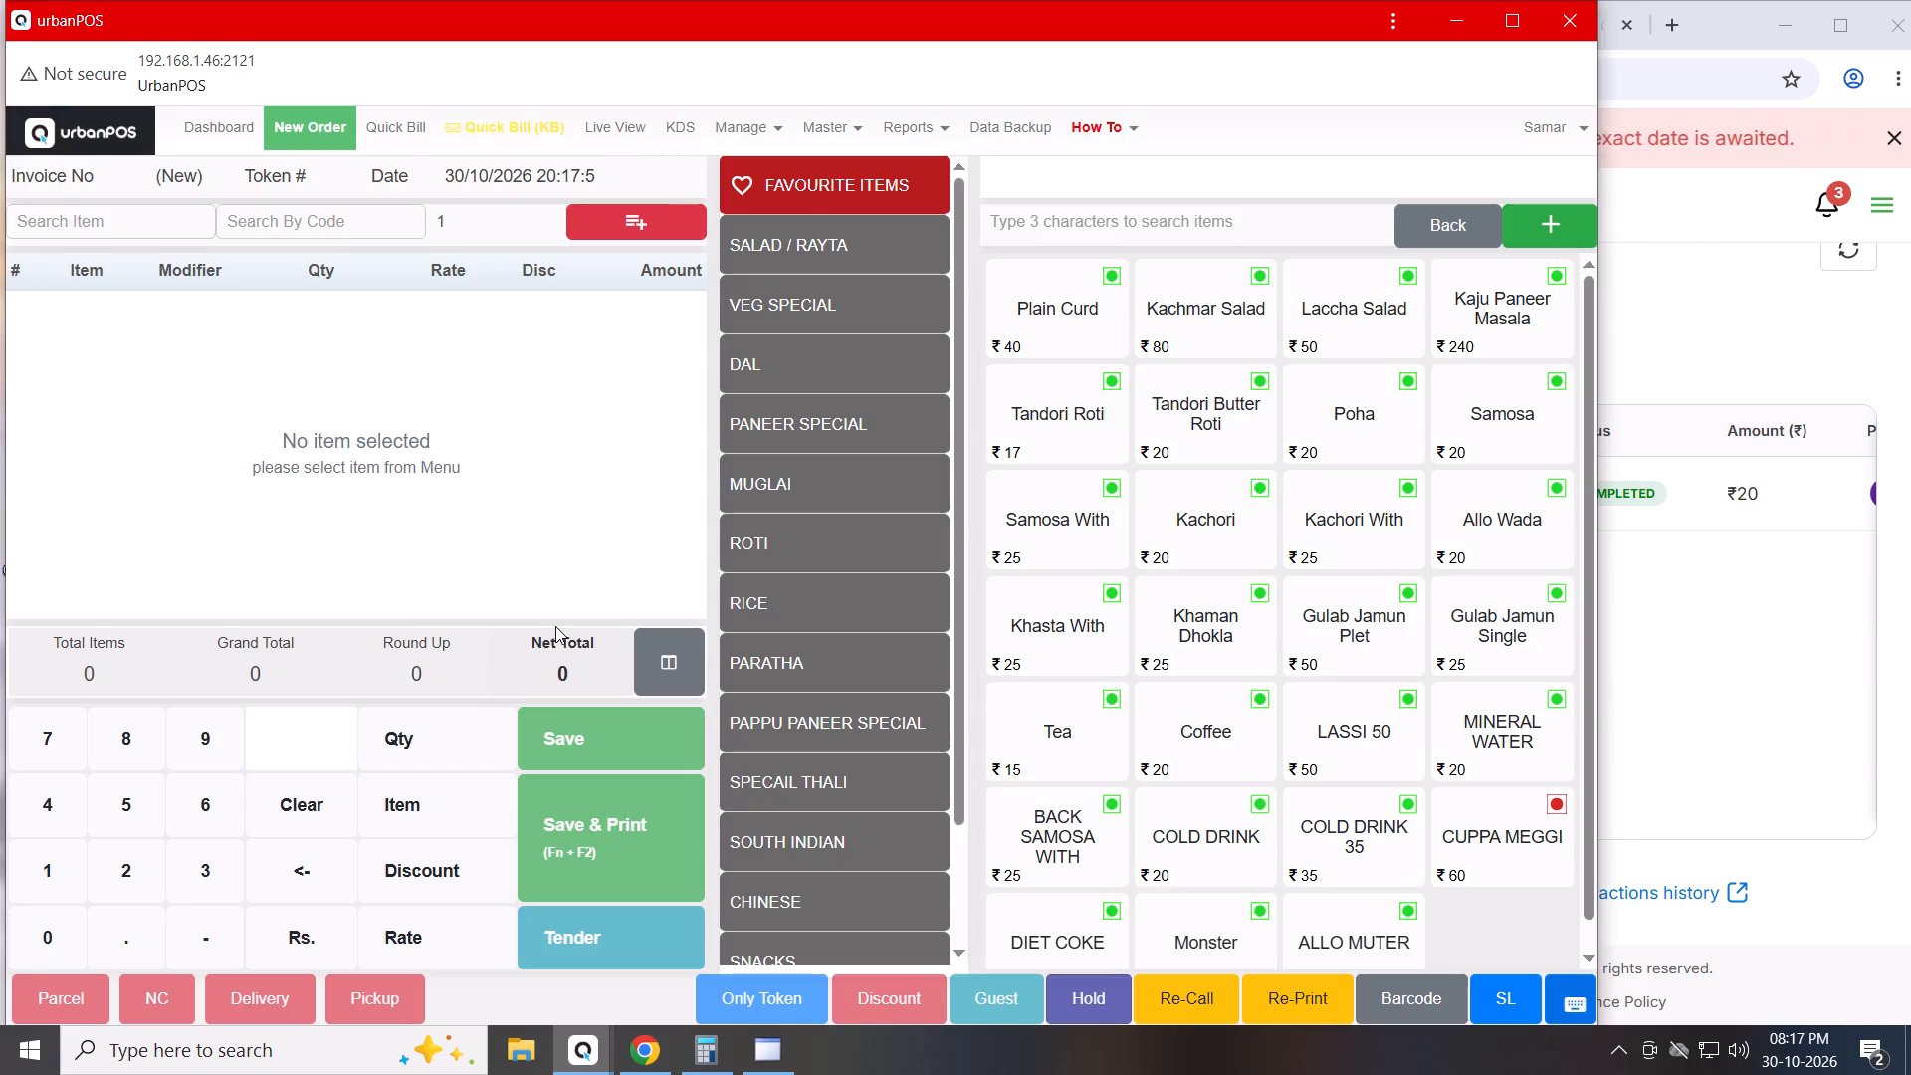
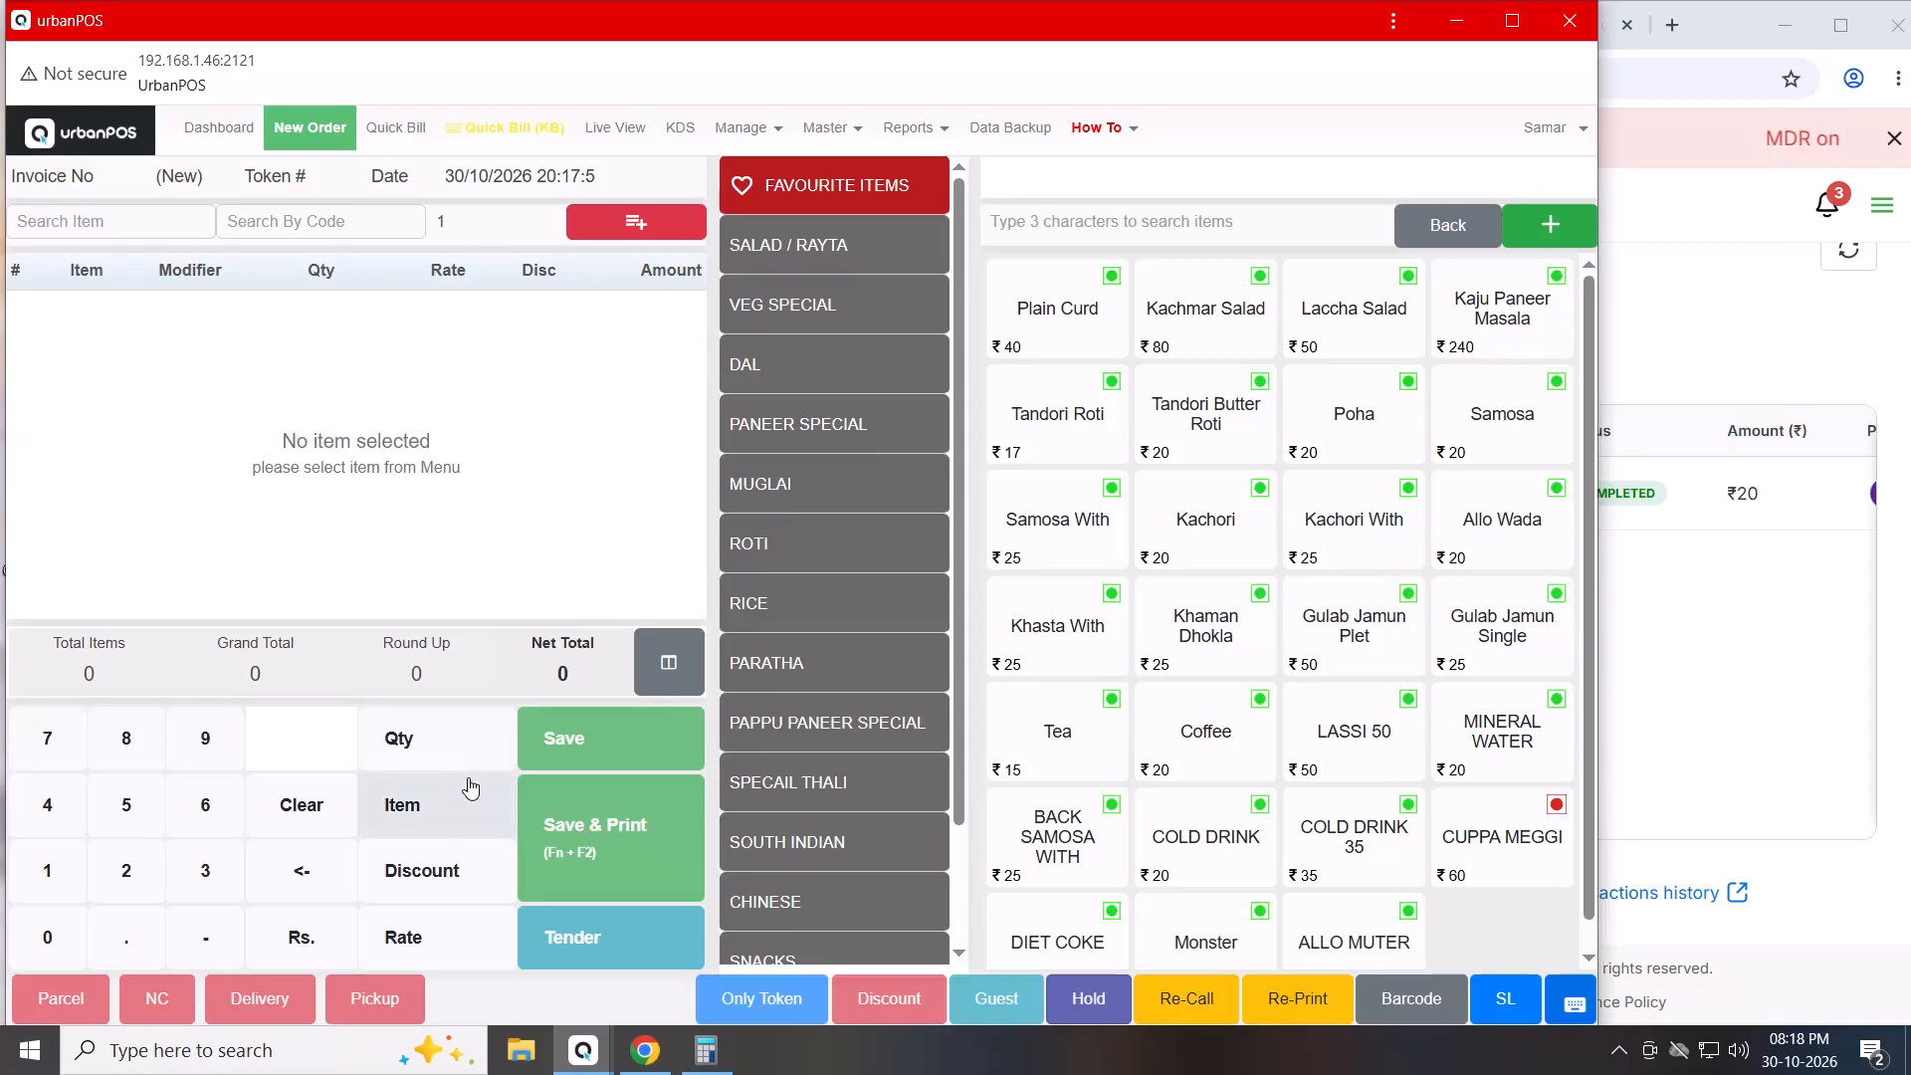
Enter an order for one COLD DRINK 35, and save and print the bill.
click(1412, 847)
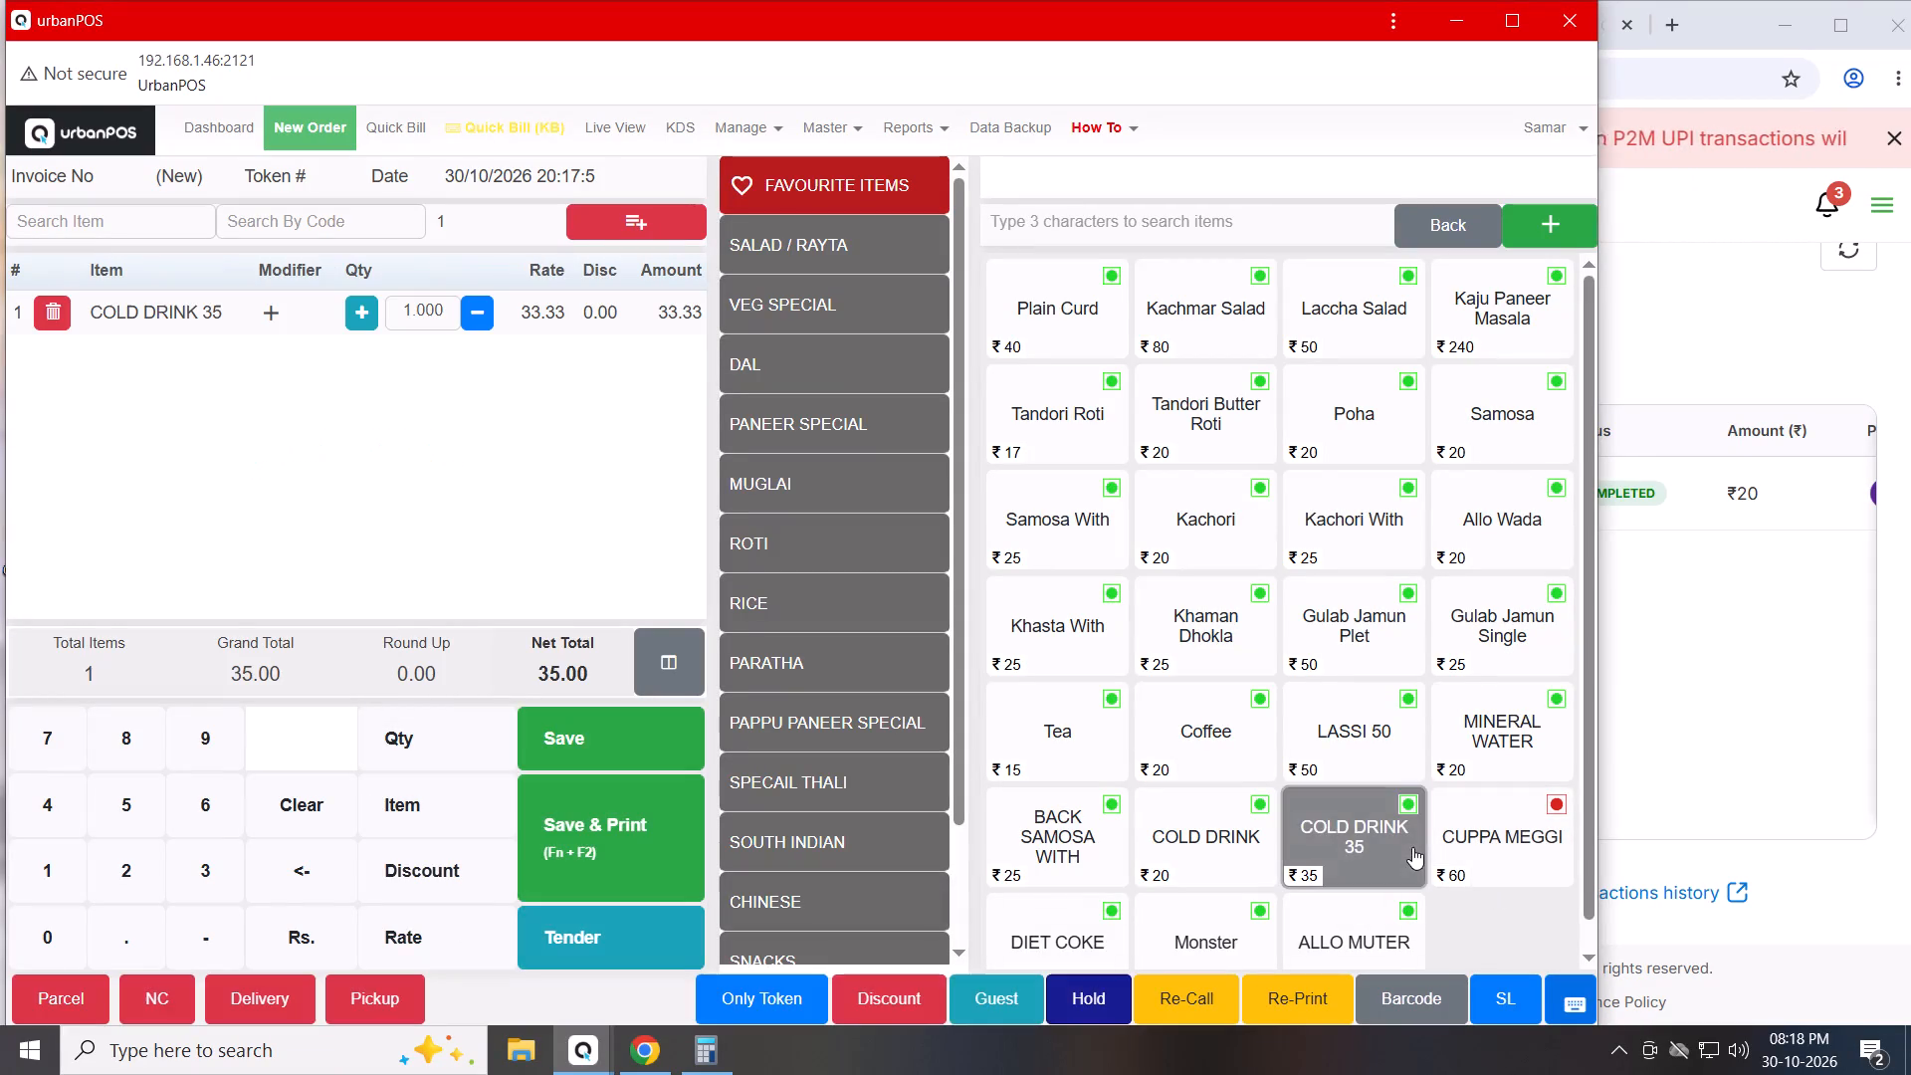
key(F2)
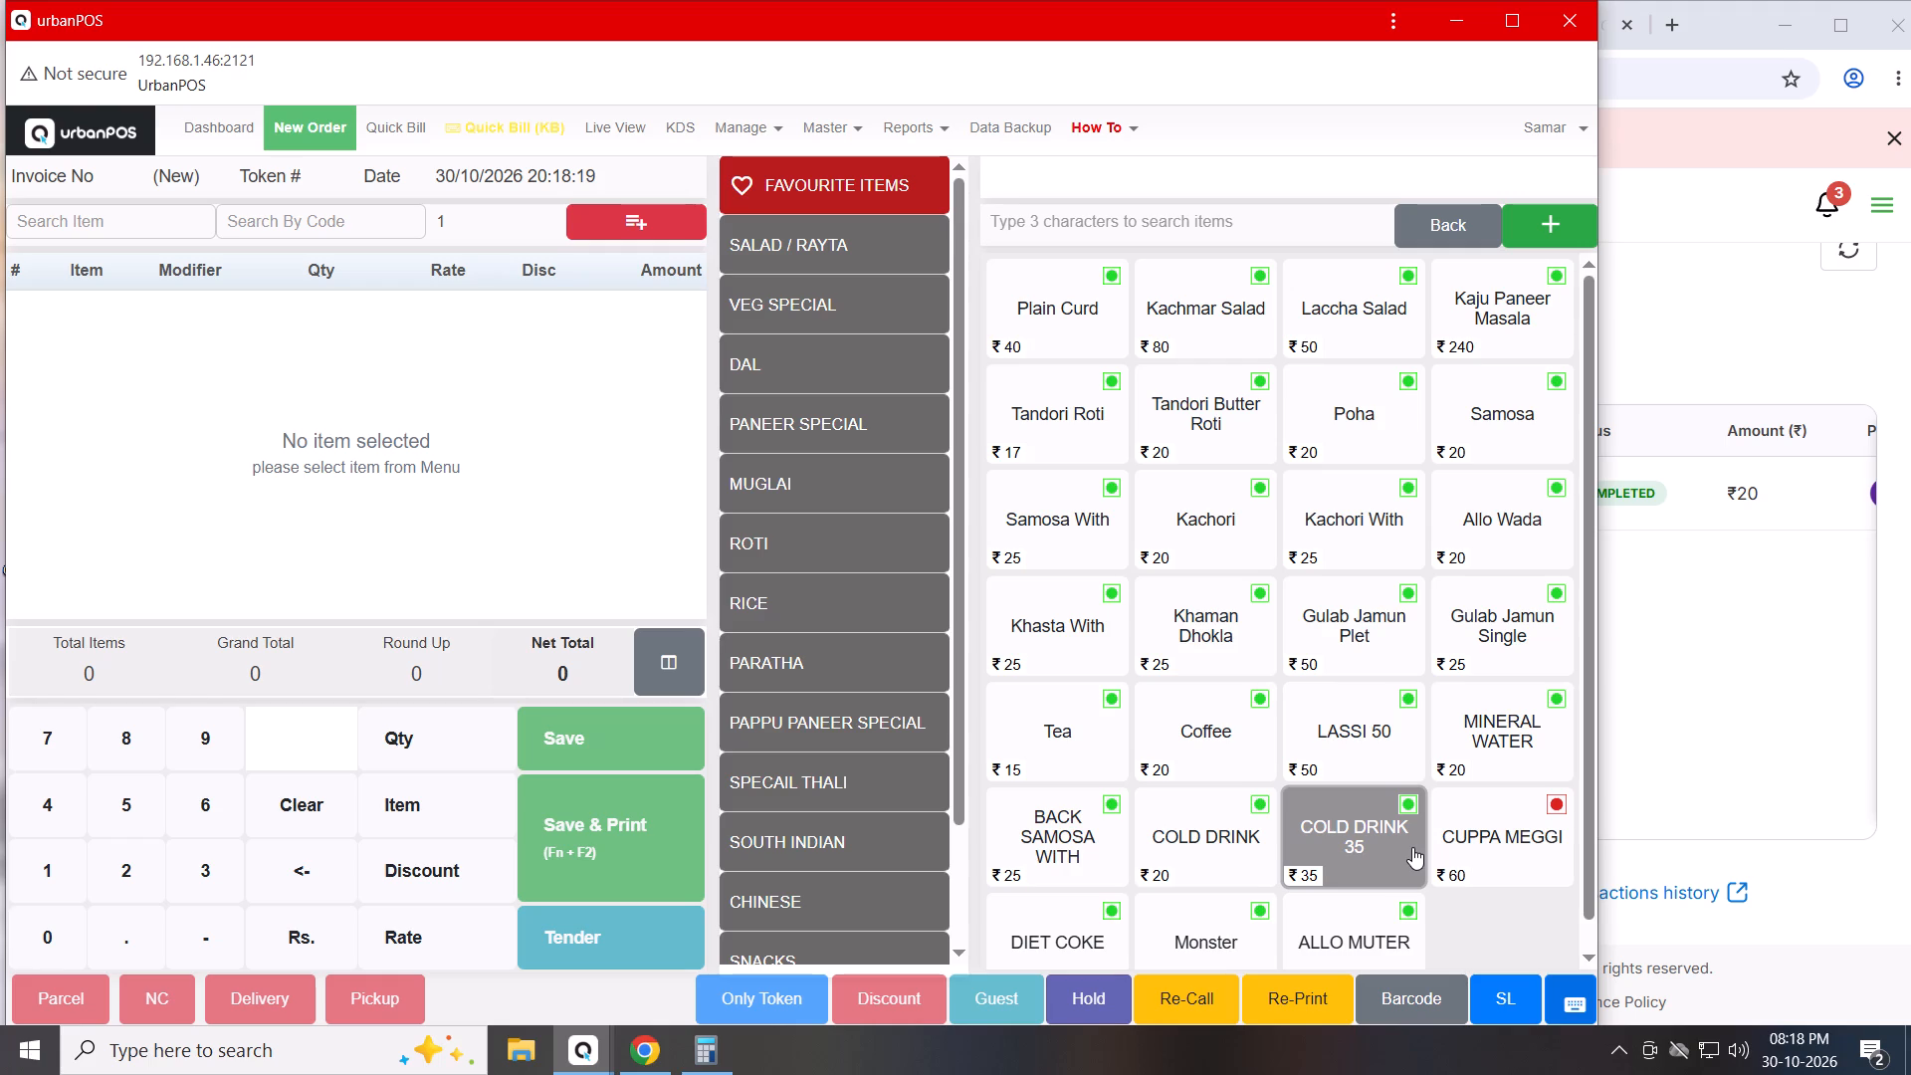
Check the list of recent invoices available for reprinting and close it.
click(1338, 978)
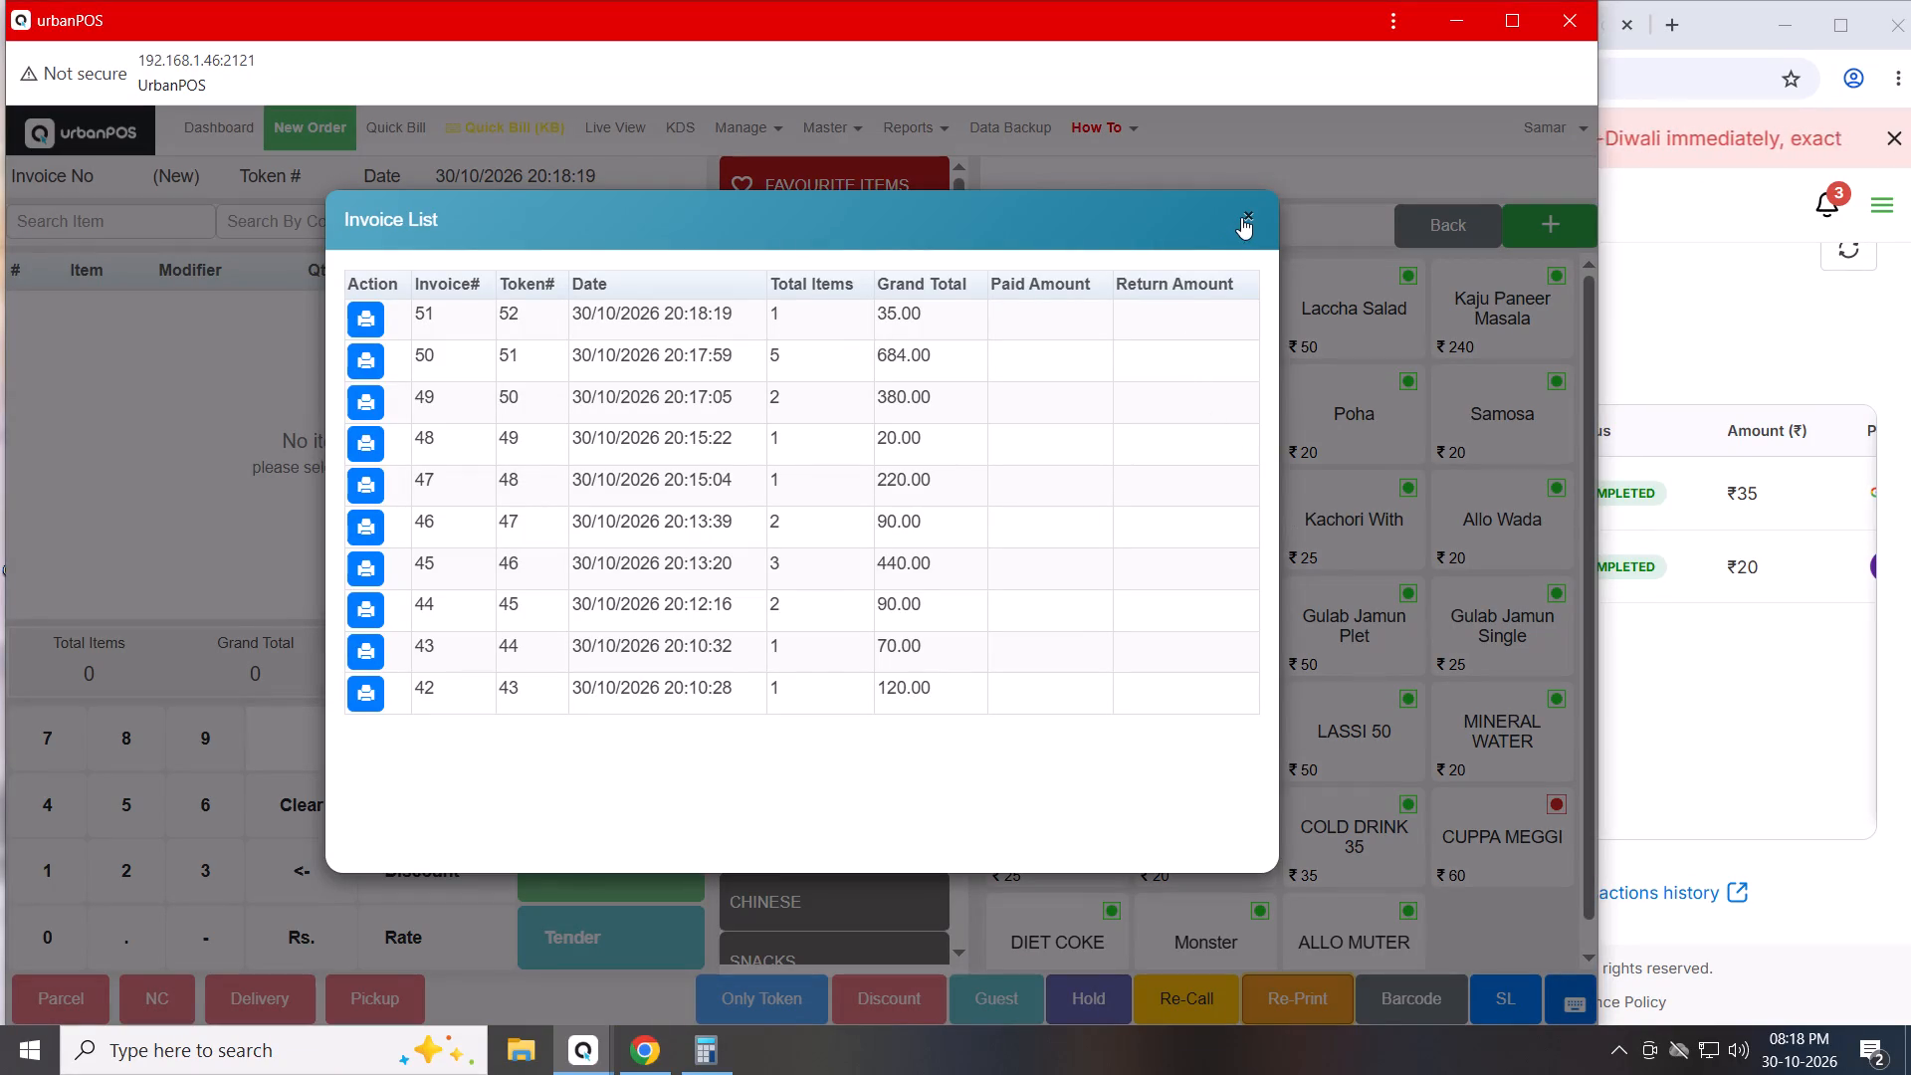
click(1241, 217)
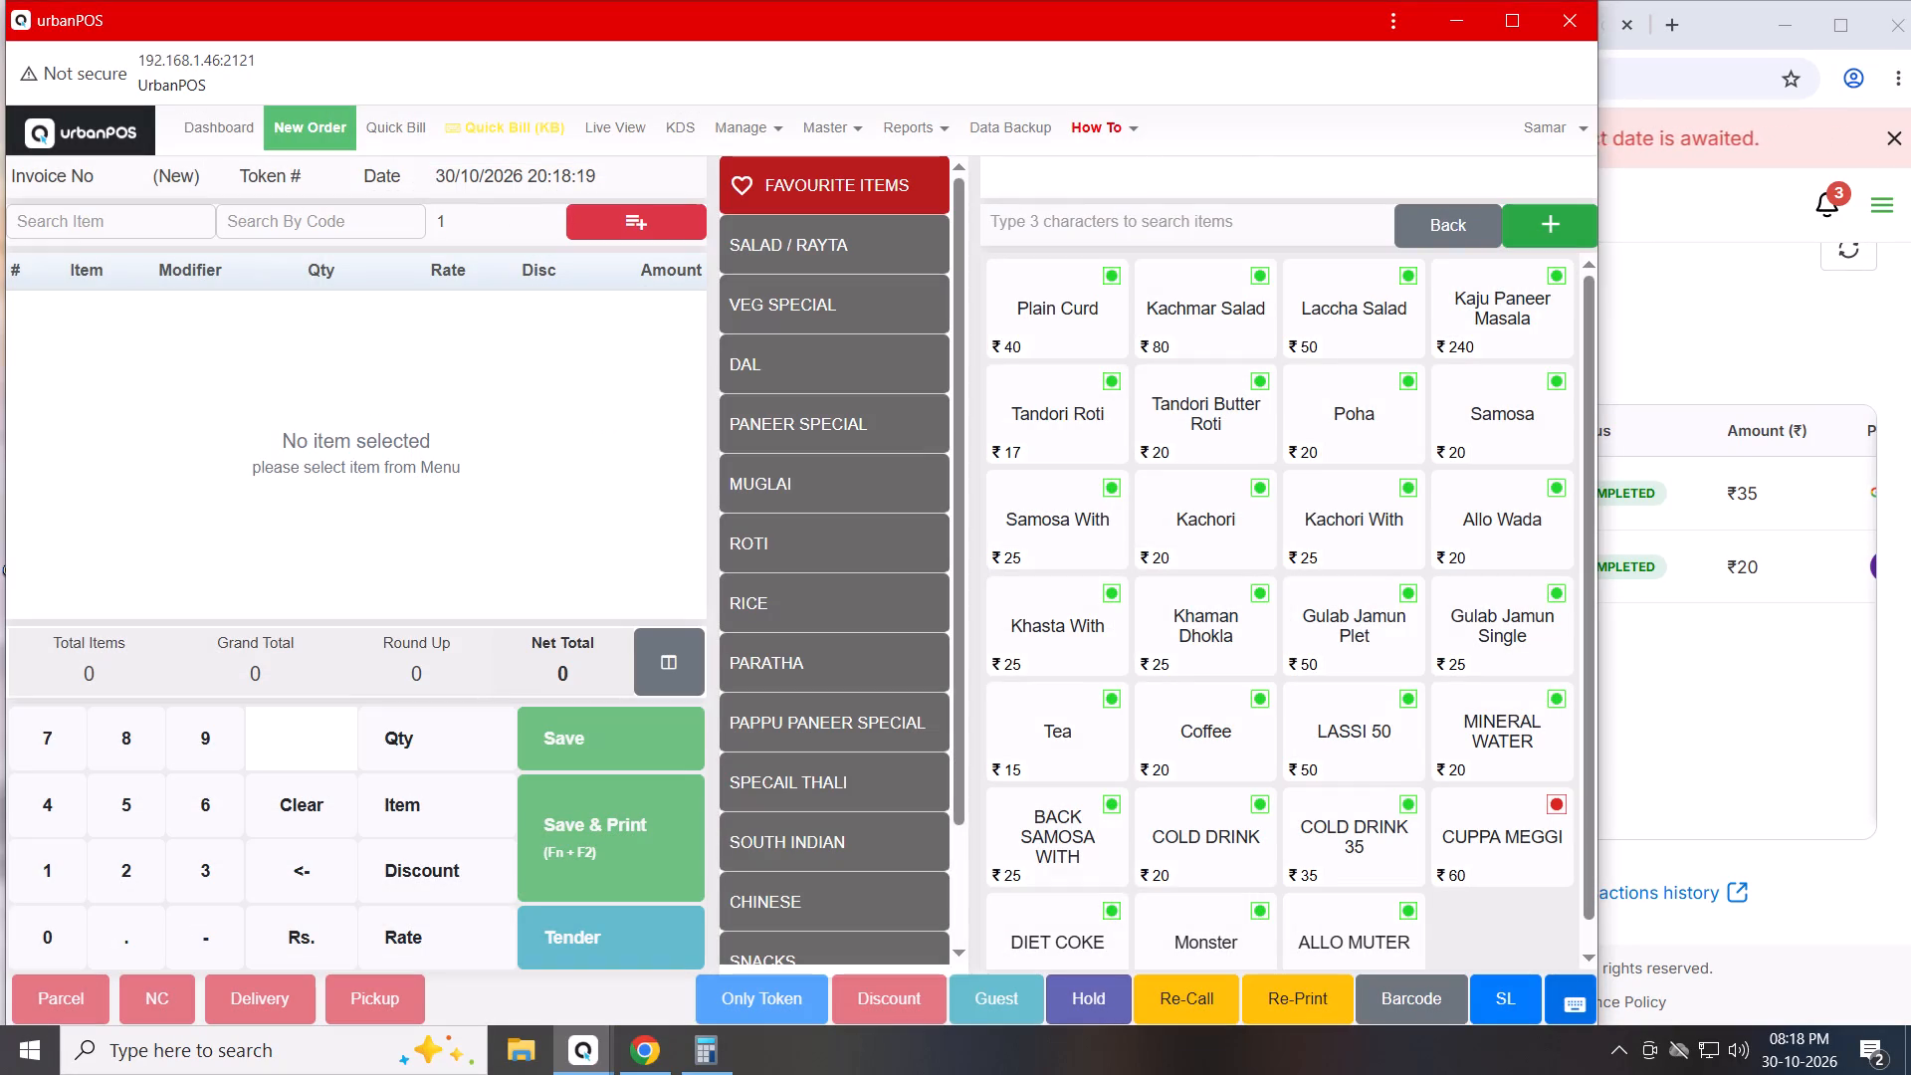
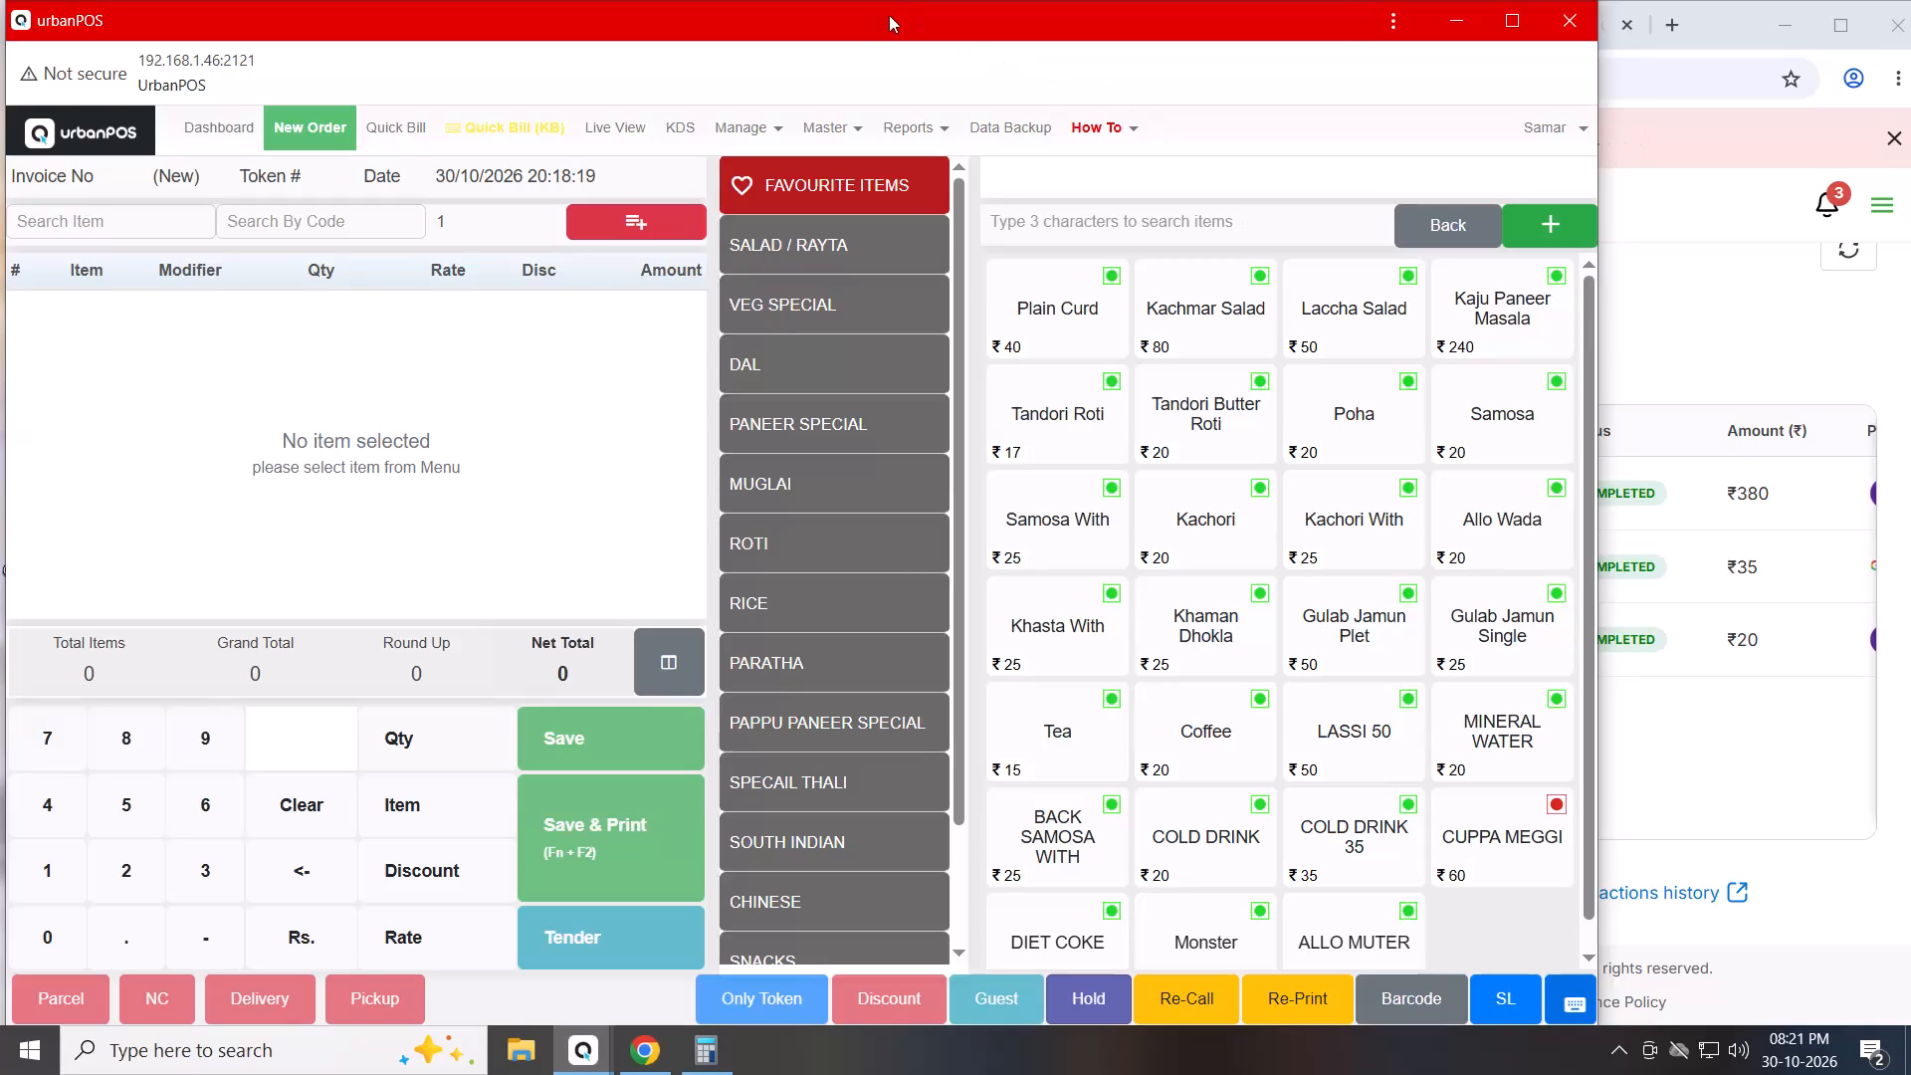
Enter an order for one of the item with code 5050, and save and print the bill.
click(379, 220)
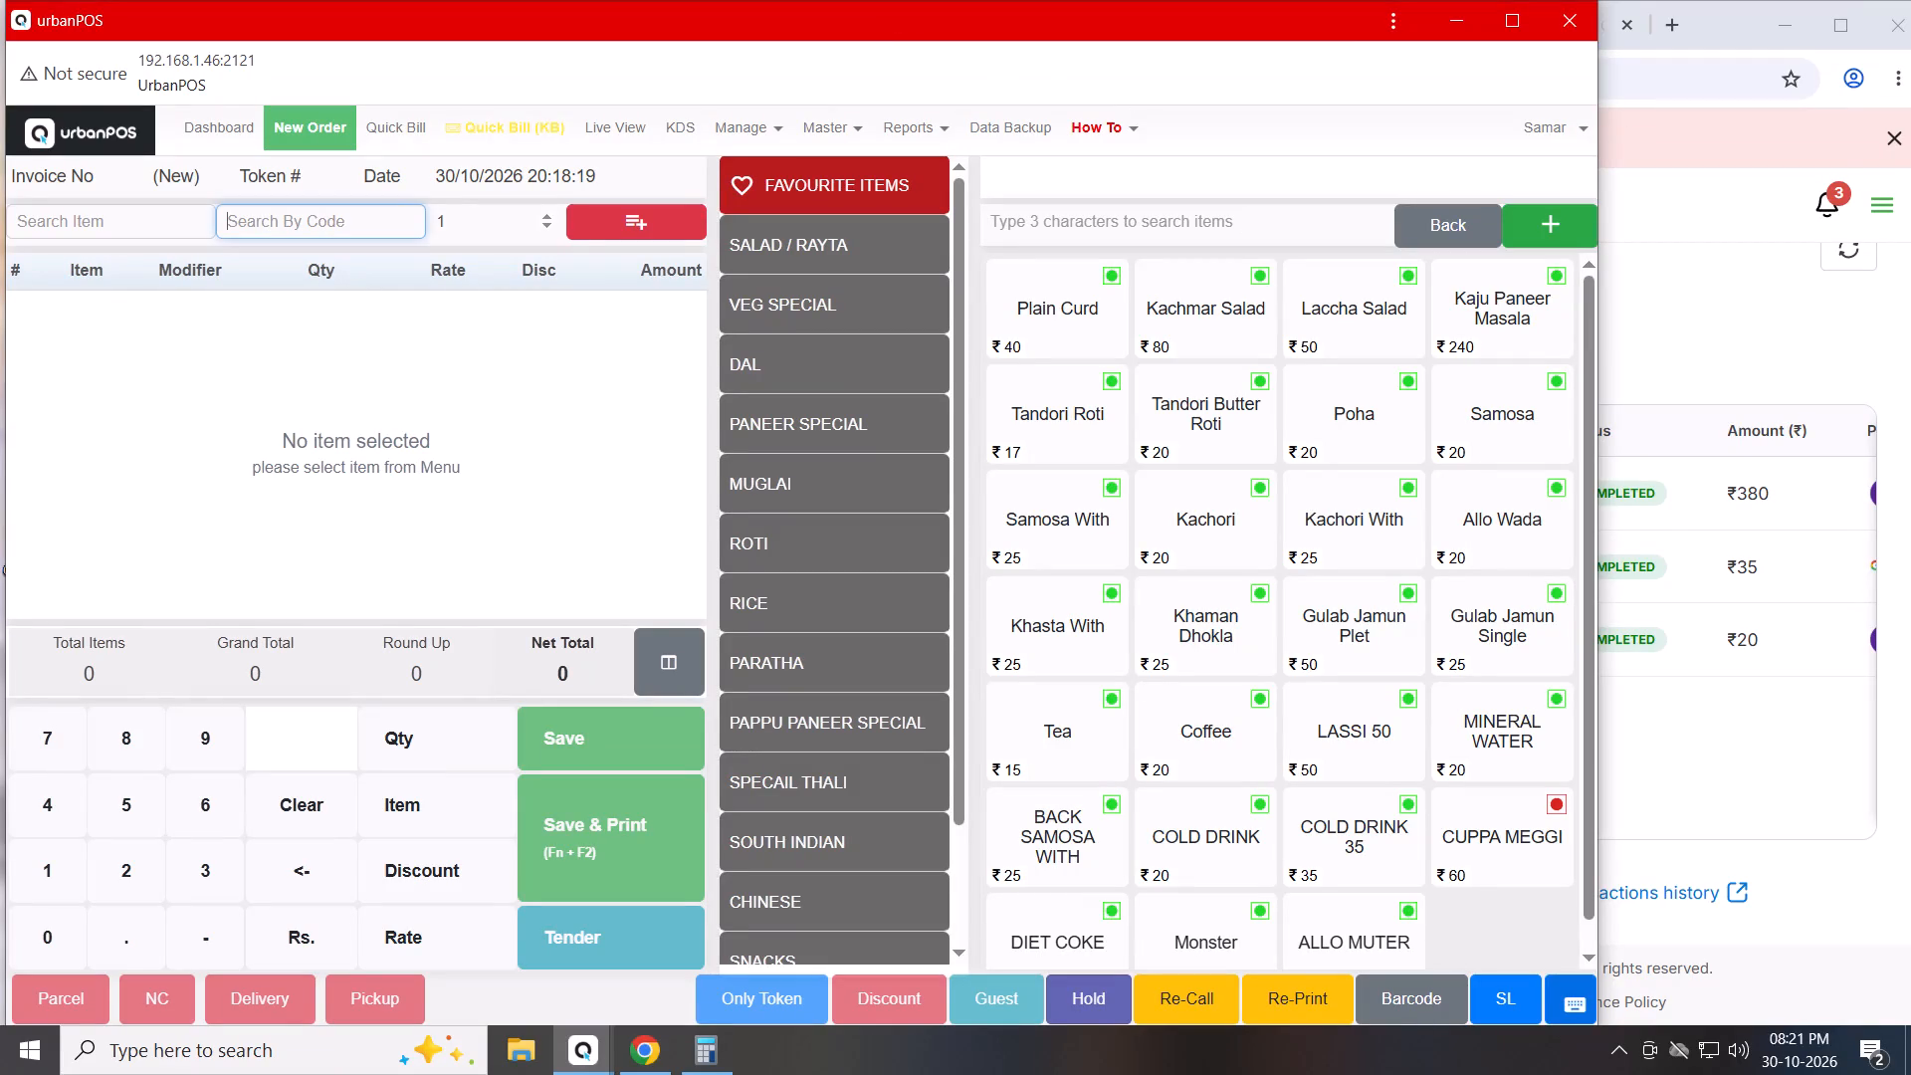
text(5050)
key(Return)
key(Return)
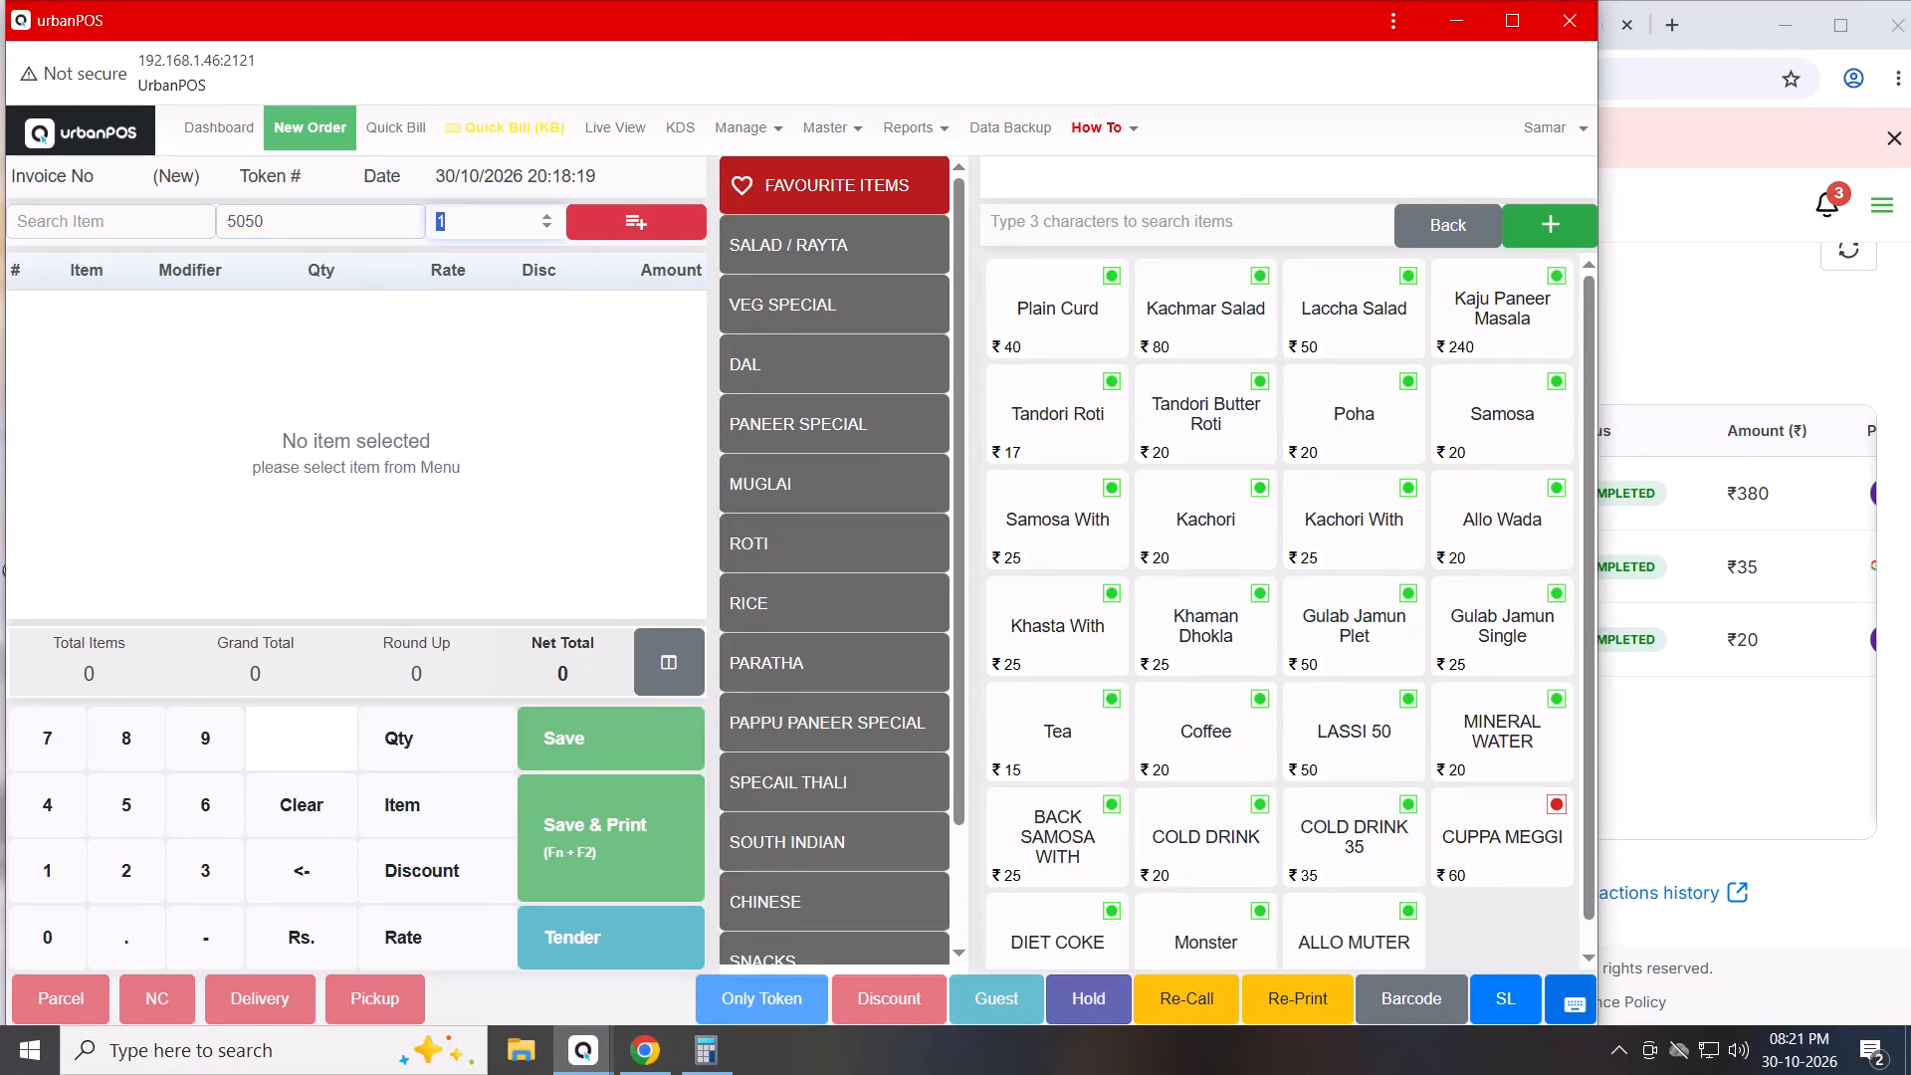
key(F2)
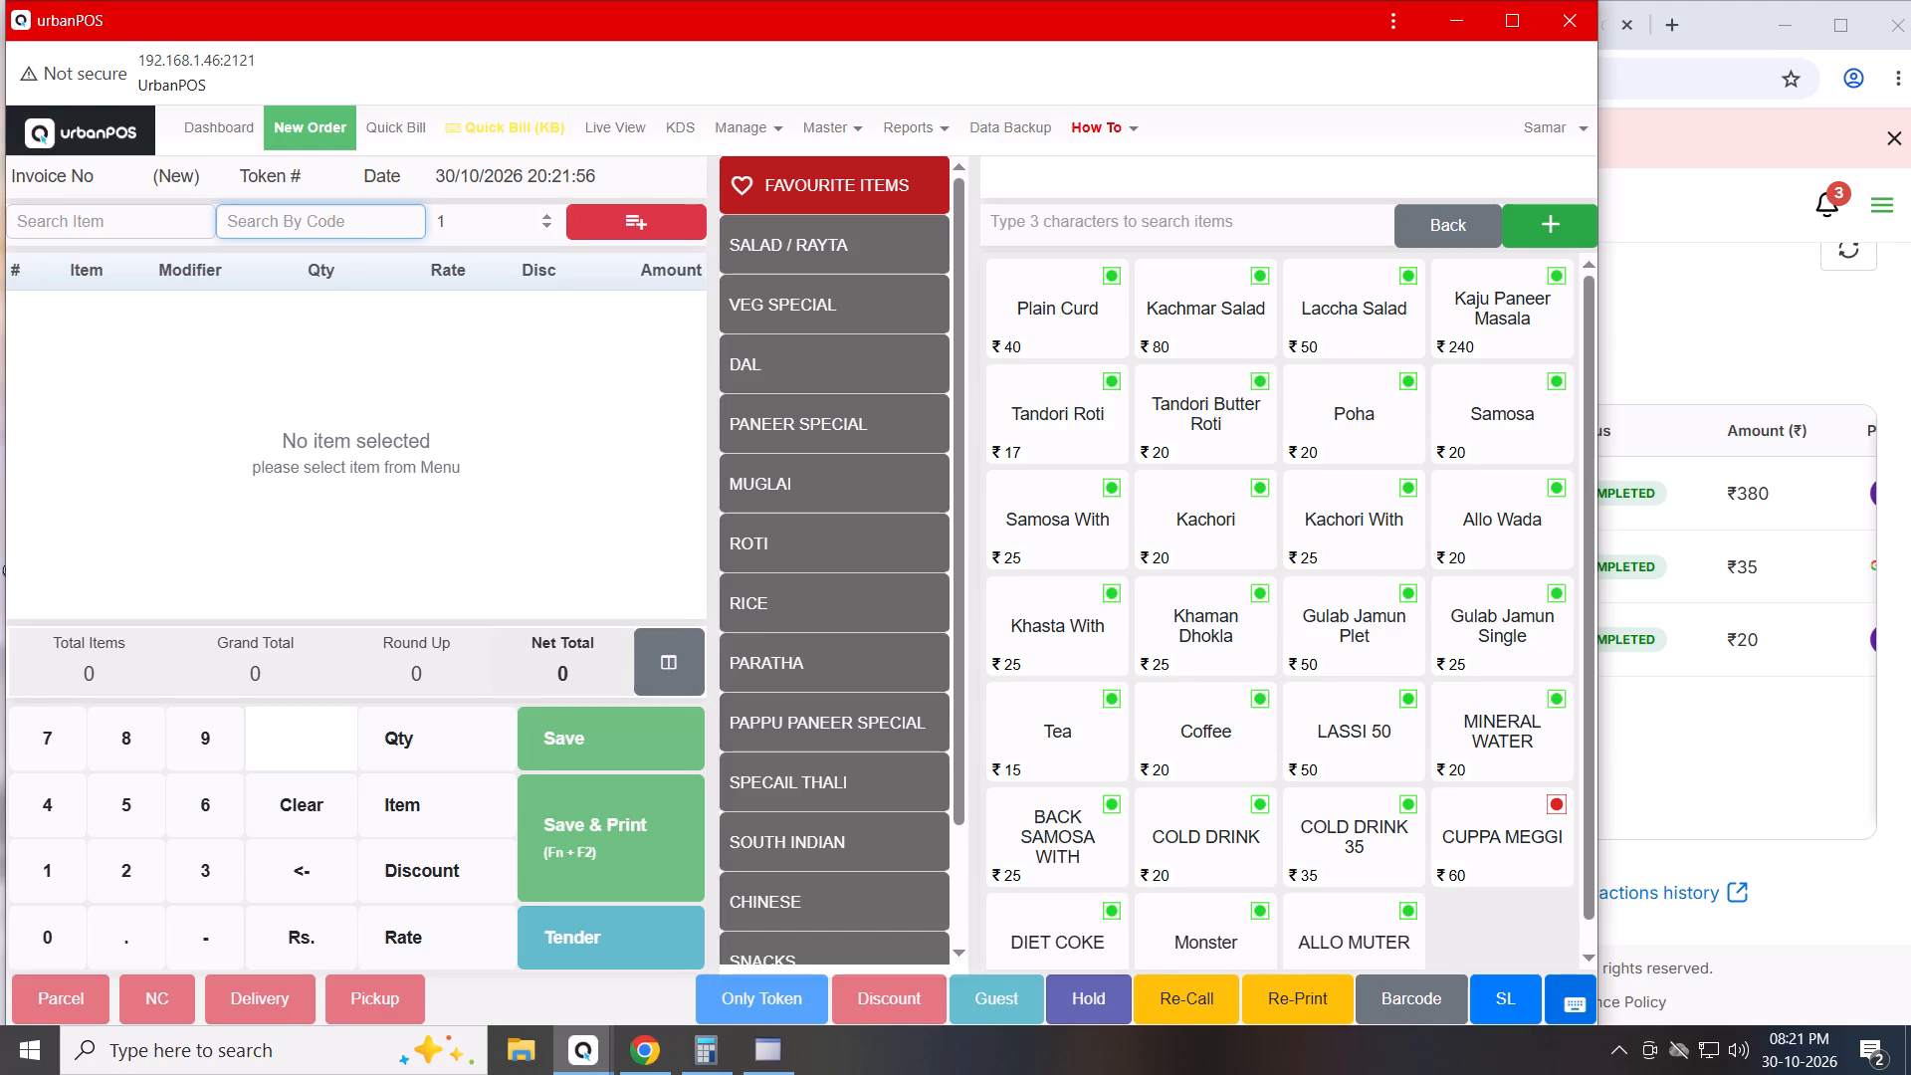
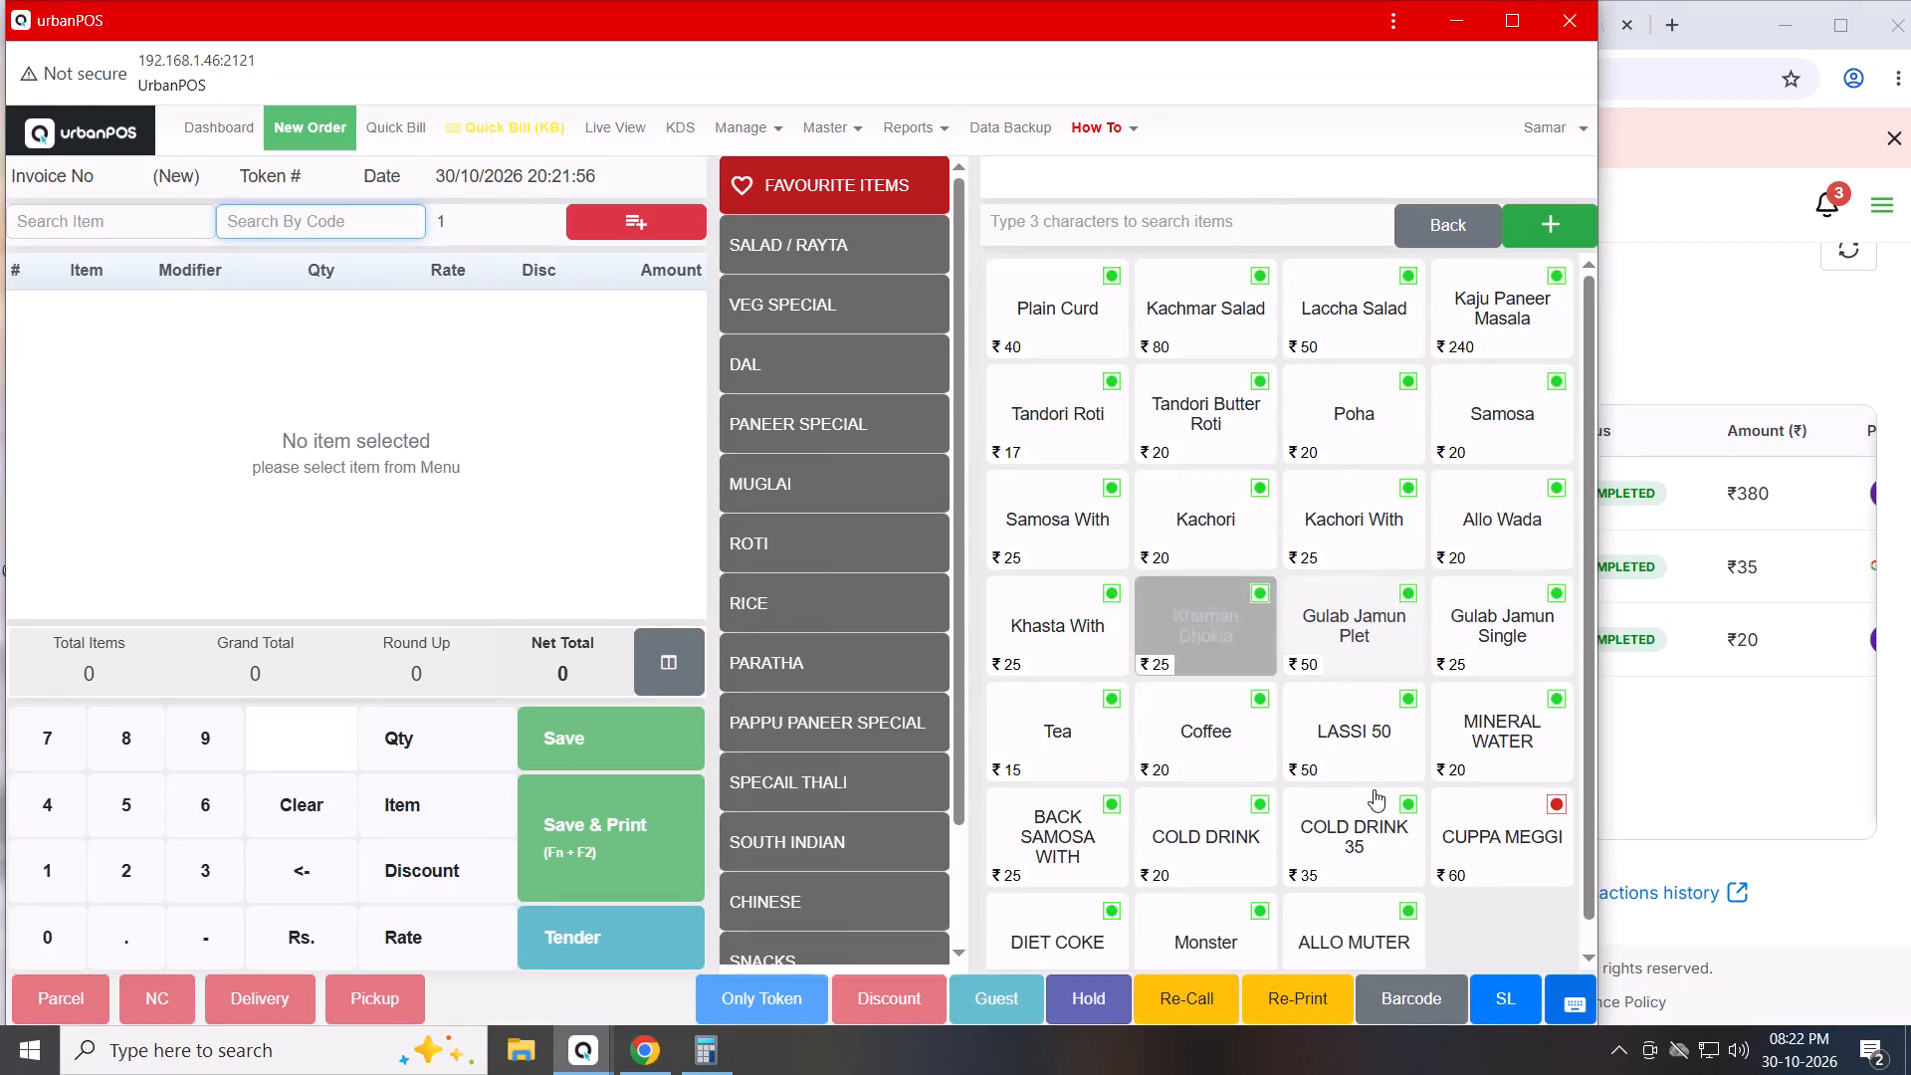
Enter an order for one MINERAL WATER and one COLD DRINK at ₹20 each, and save and print the bill.
click(1458, 749)
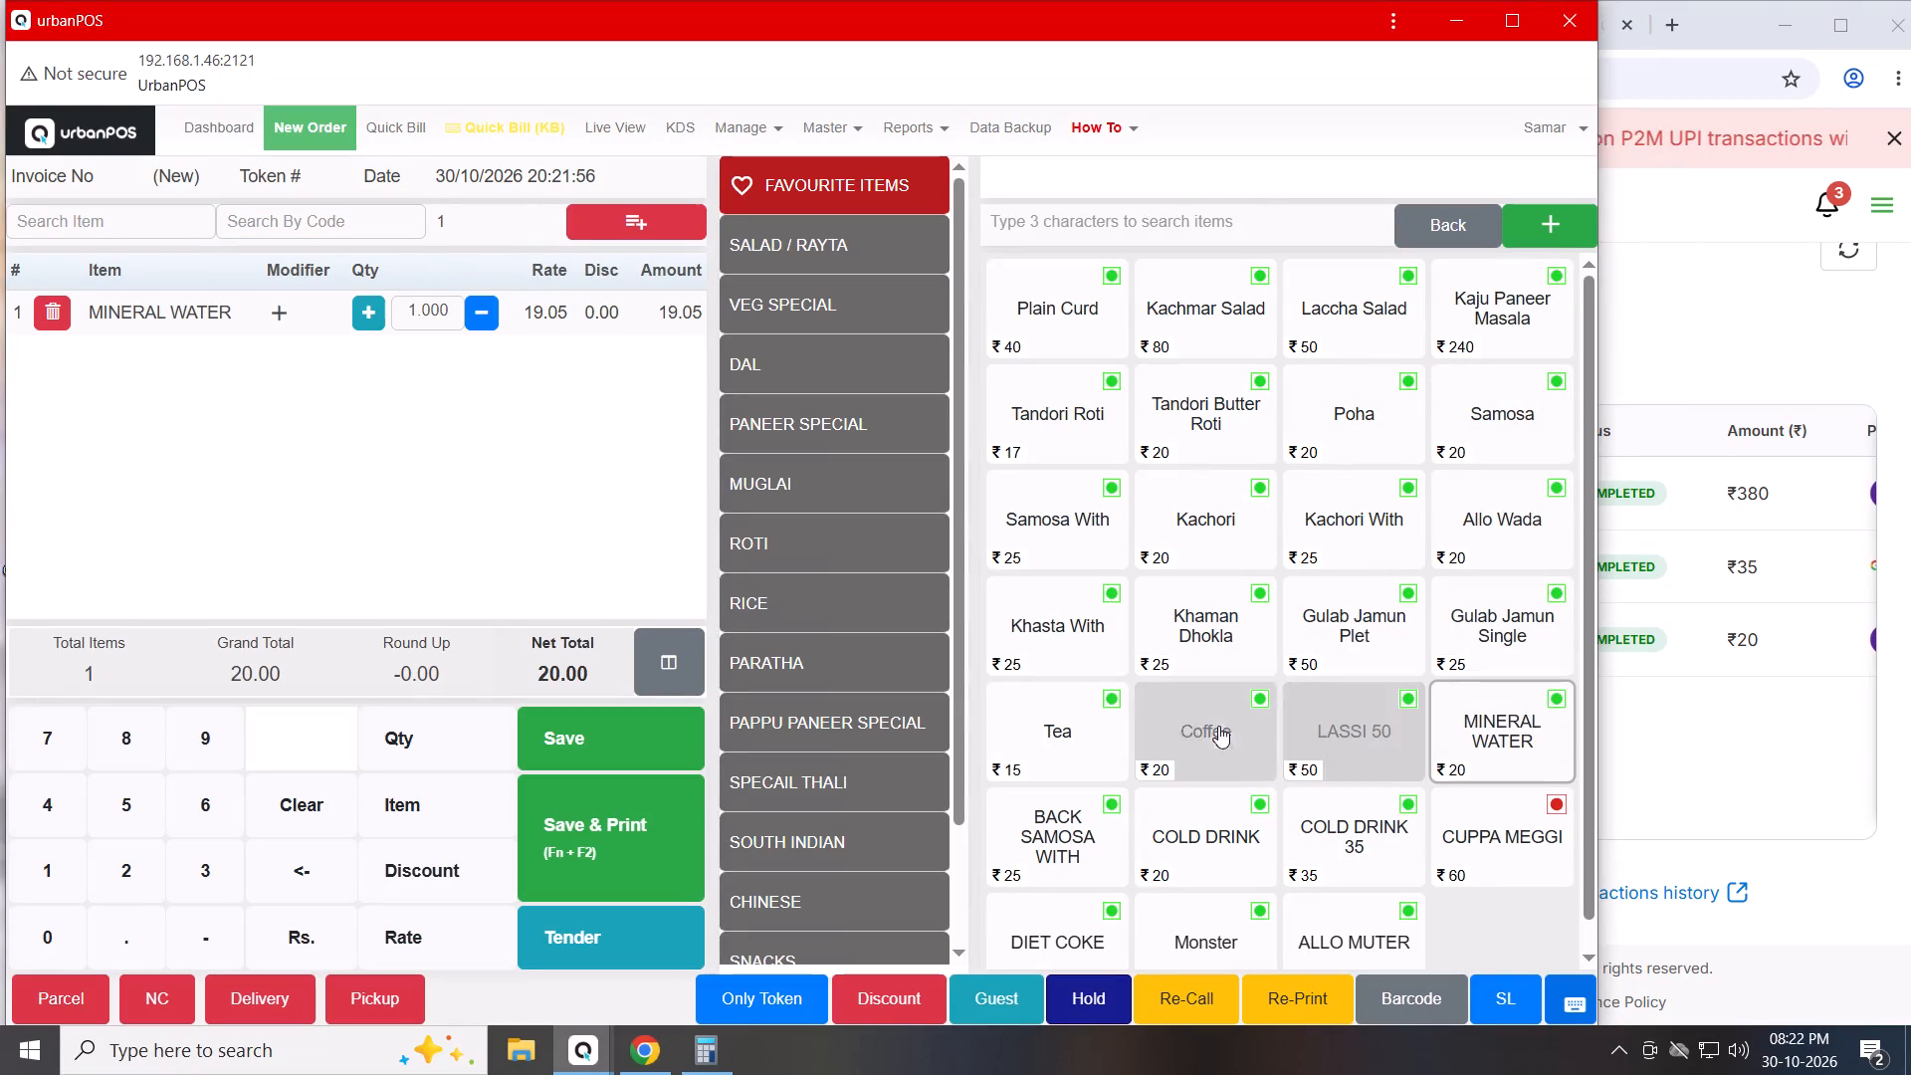
click(1207, 819)
click(630, 870)
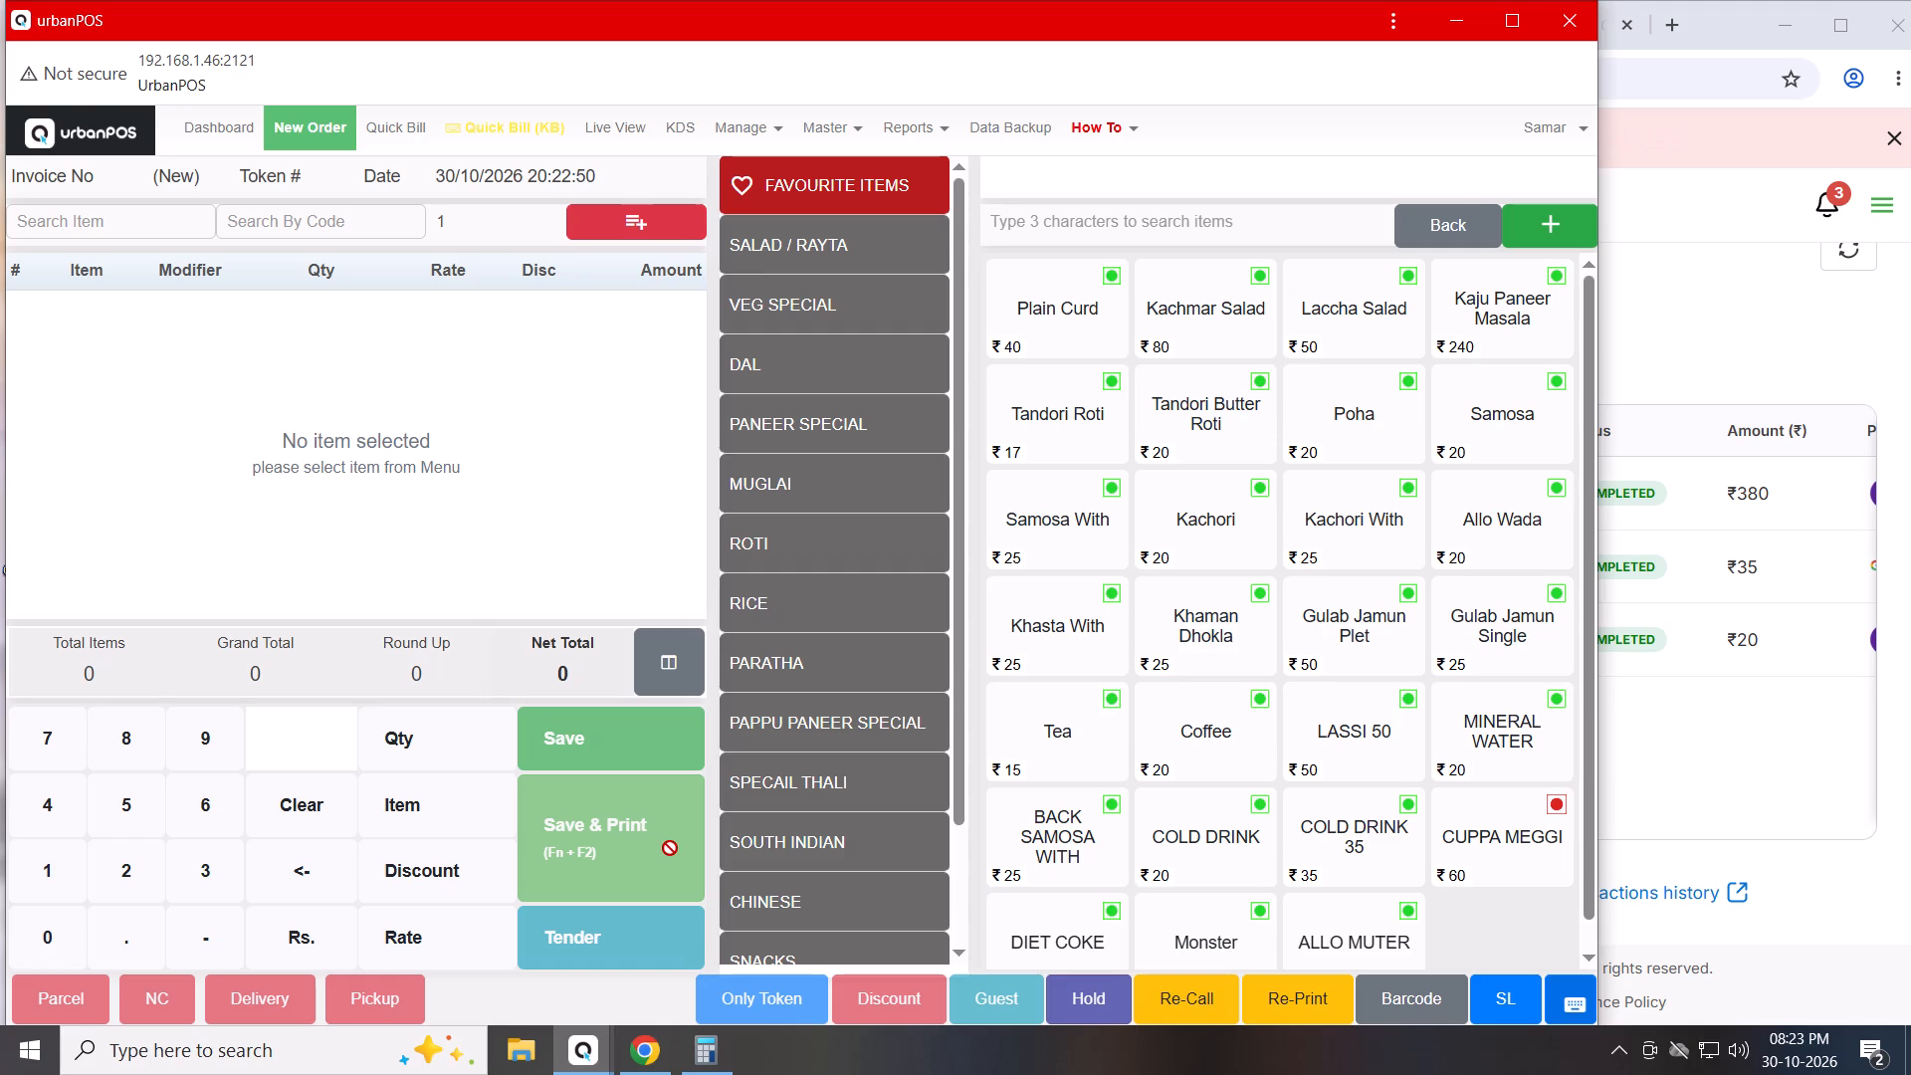
Enter an order for Ice Cream 45 from the ice-cream category with quantity 9, and save and print the bill.
scroll(974, 869, down, 6)
click(829, 876)
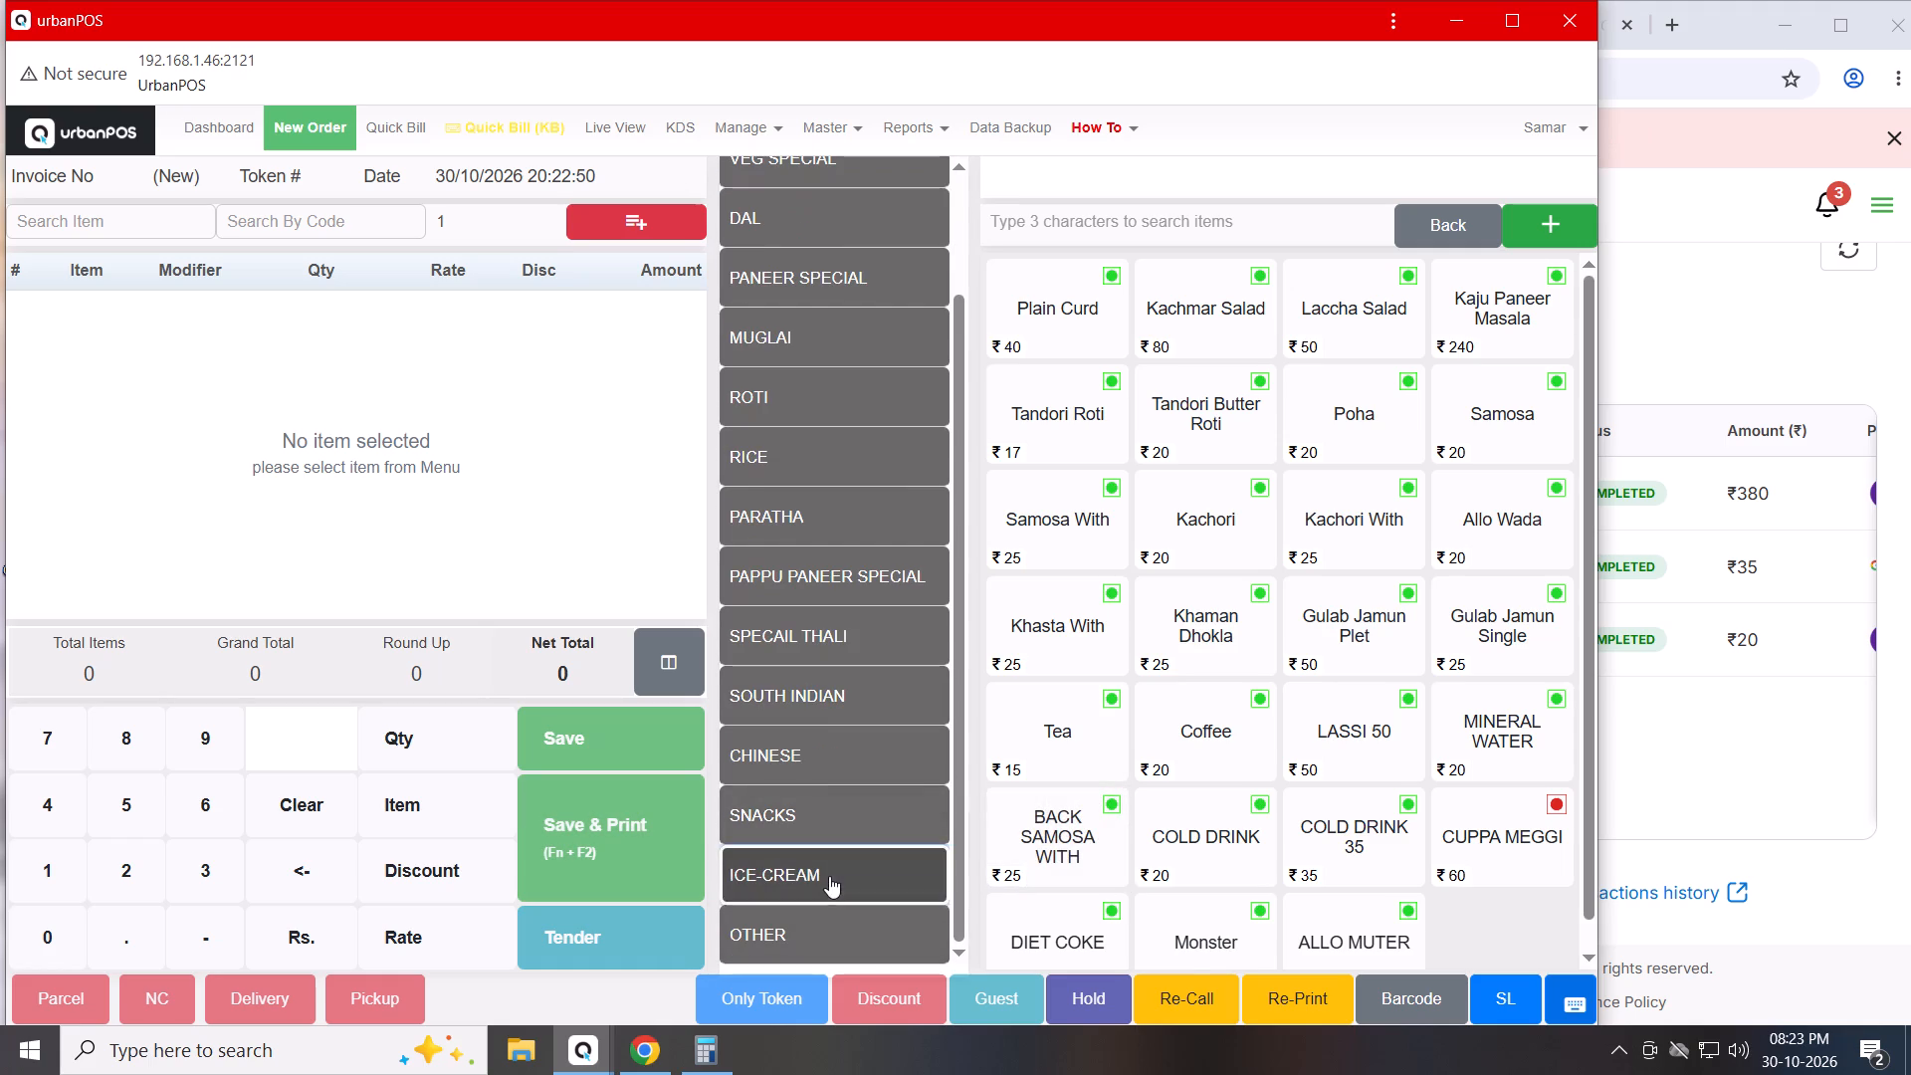
click(1538, 383)
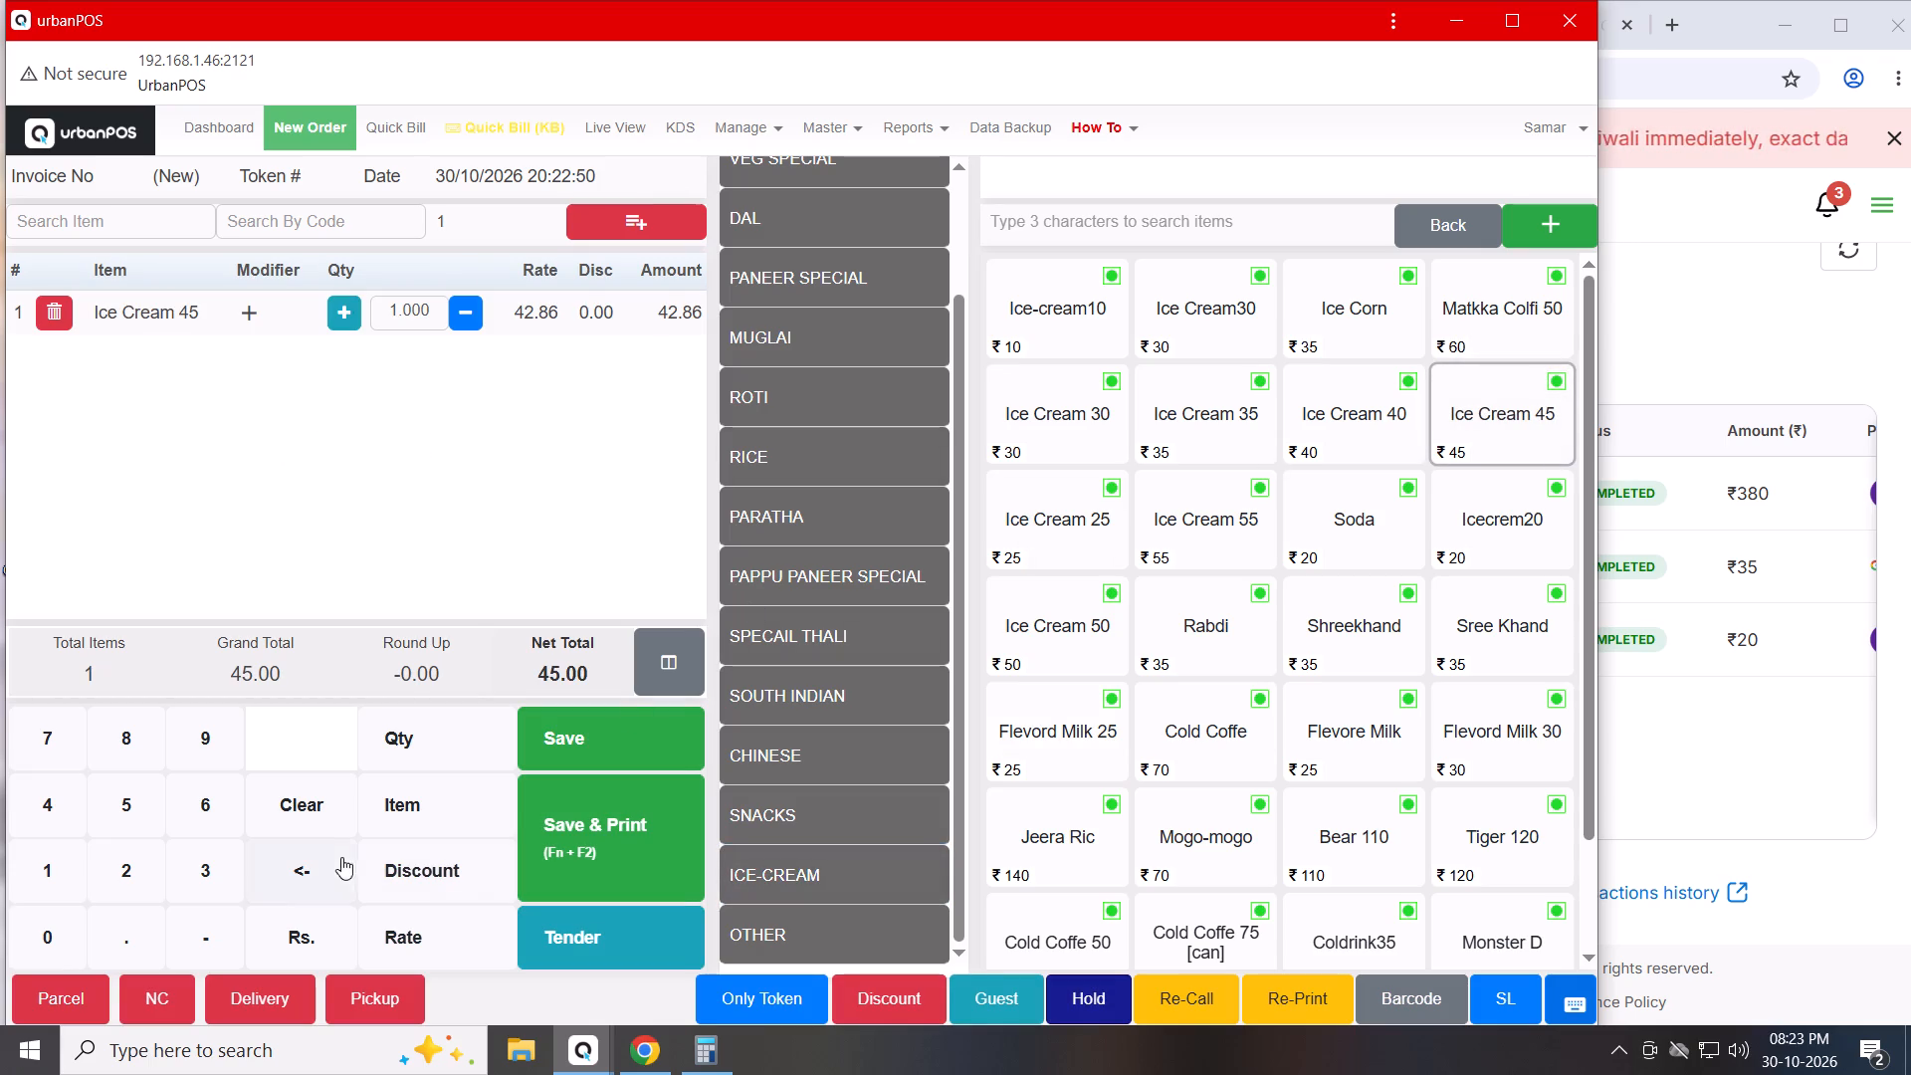
click(214, 736)
click(385, 745)
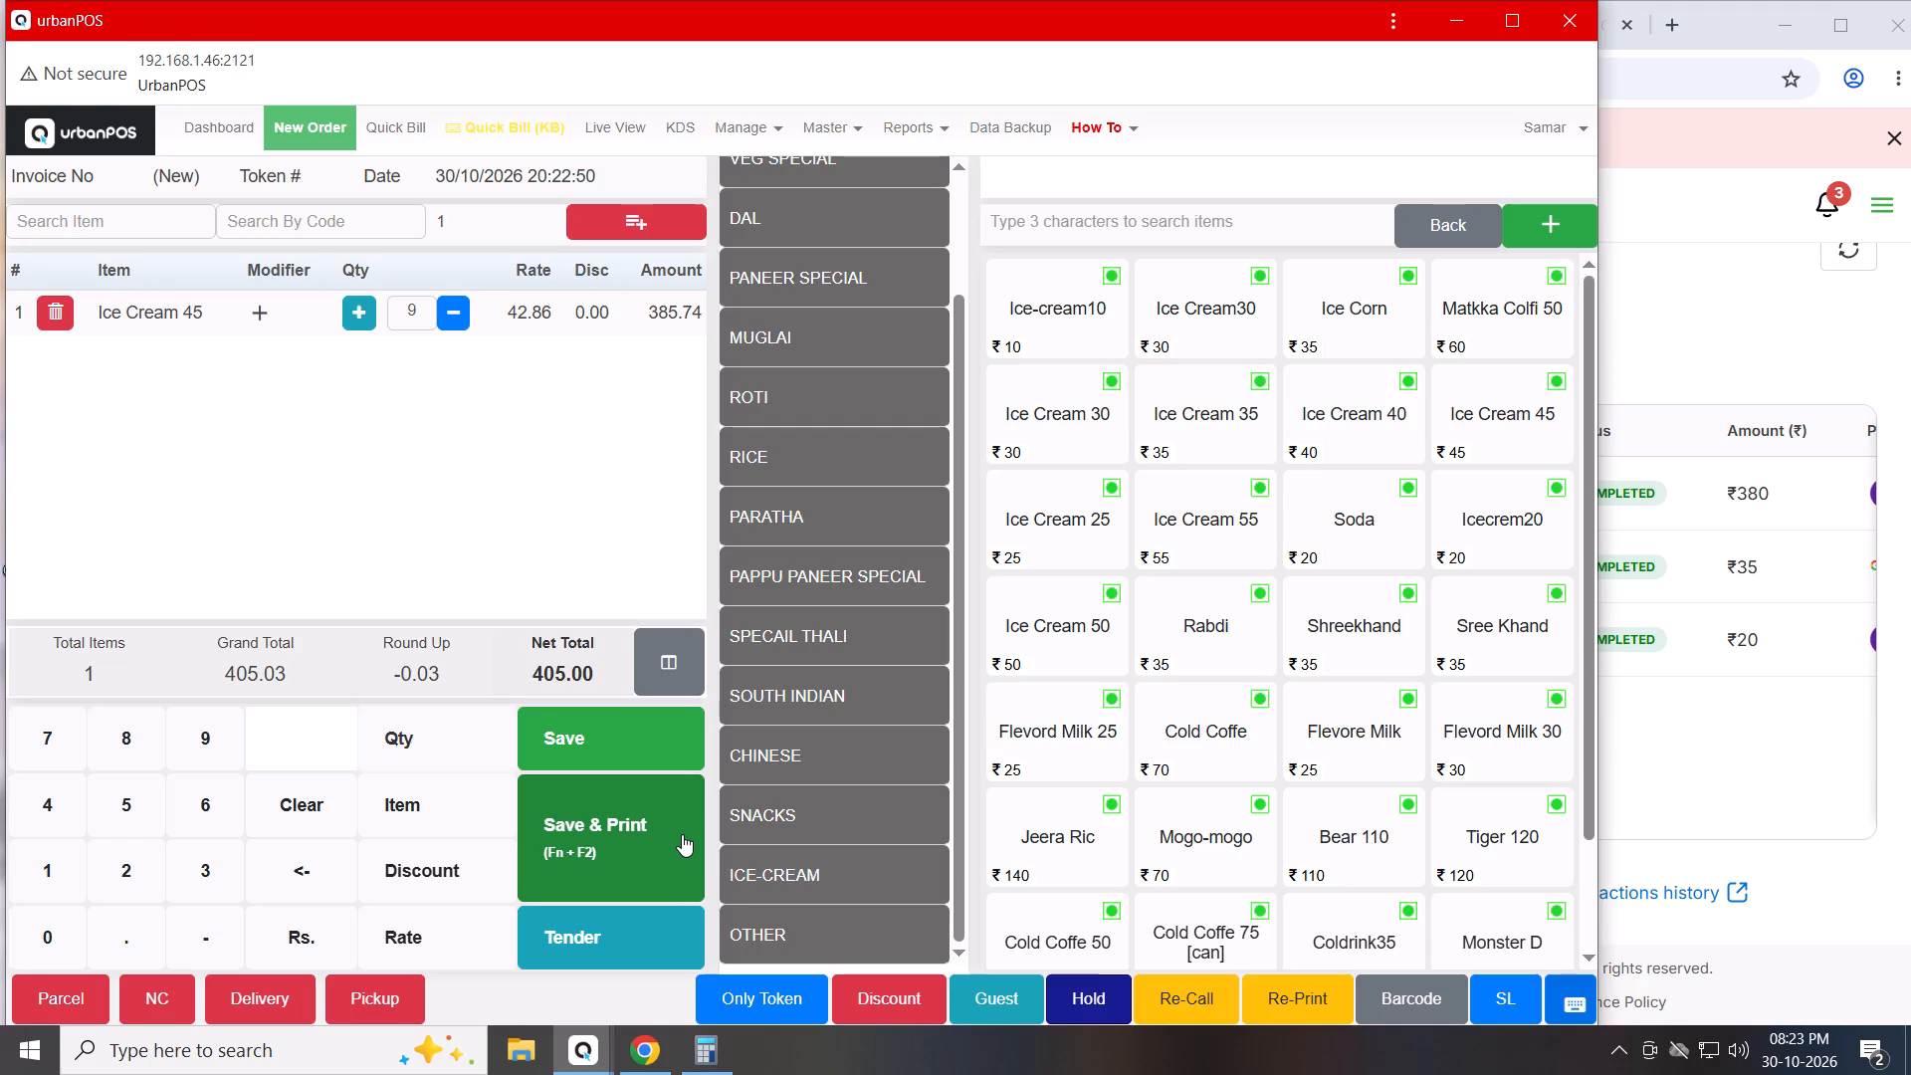
key(F2)
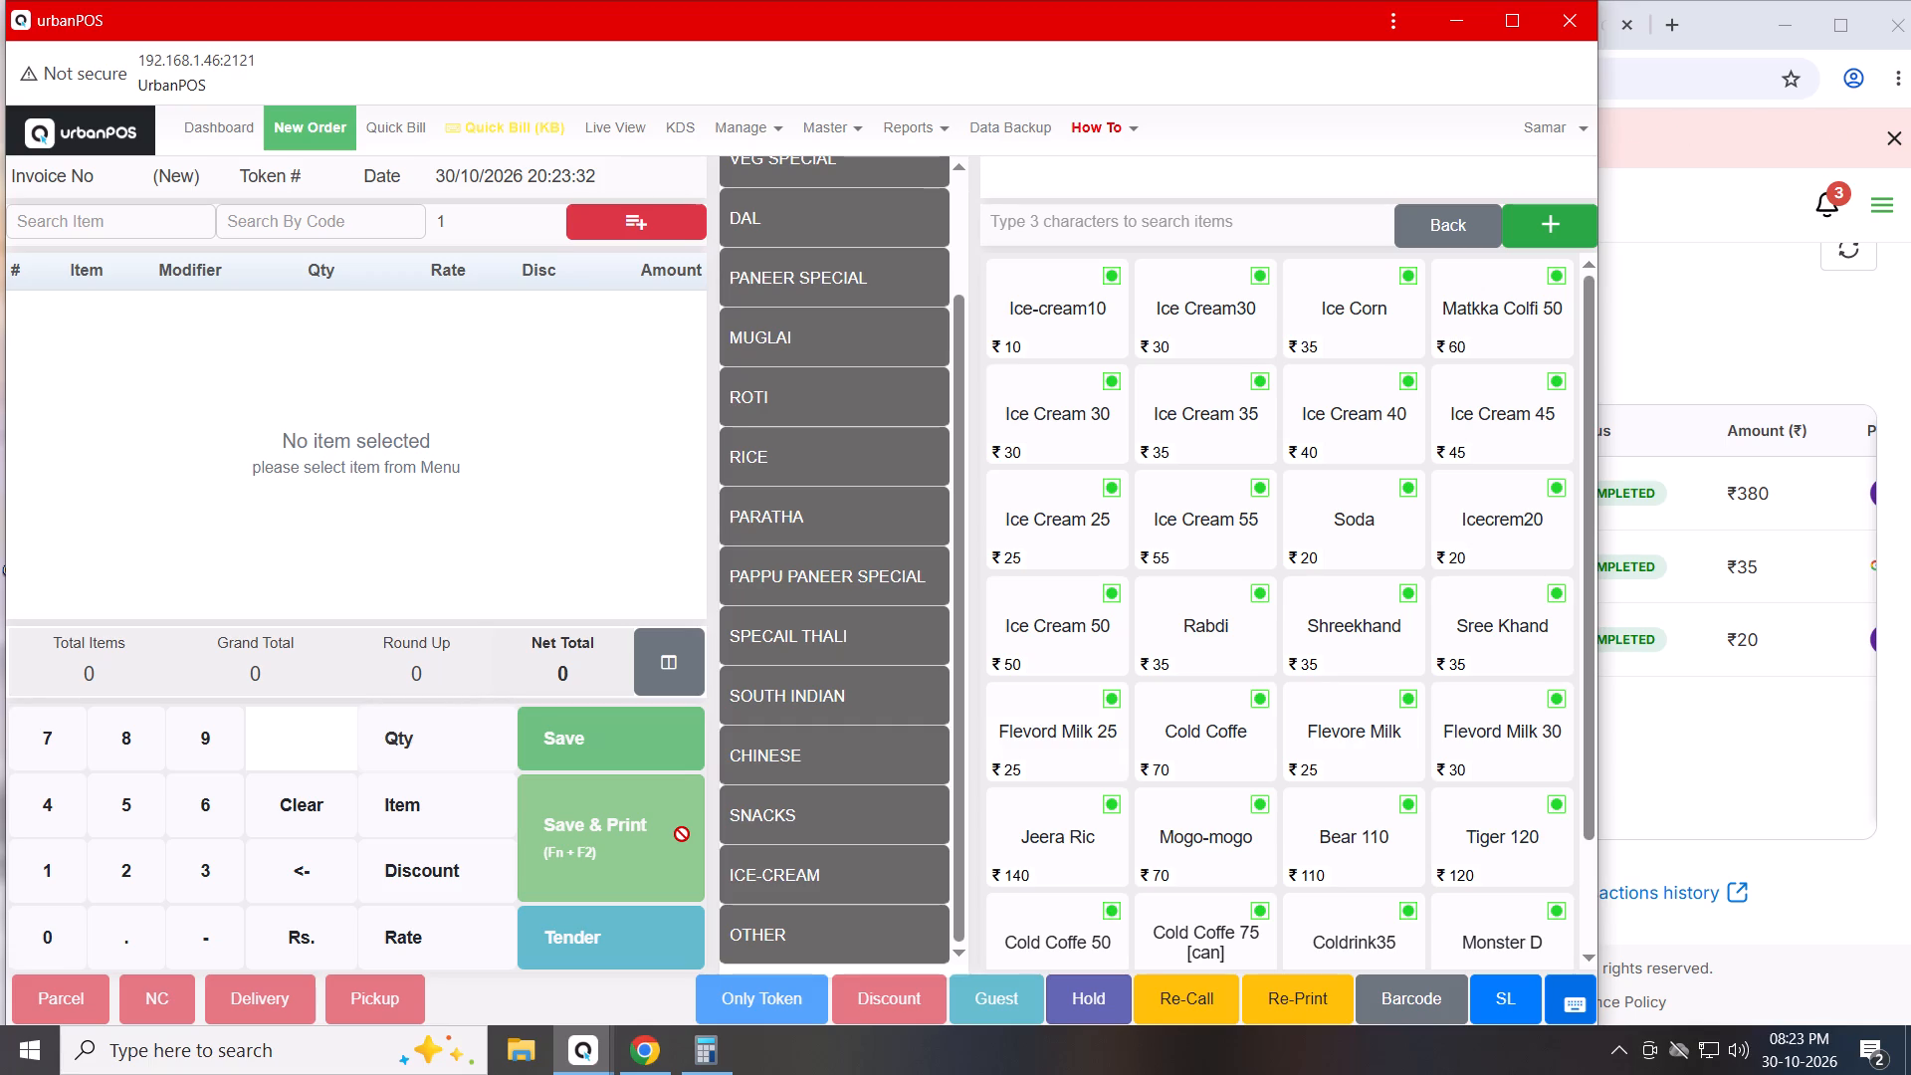
Find the item Can by name, add one to the order, and save and print the bill.
click(153, 231)
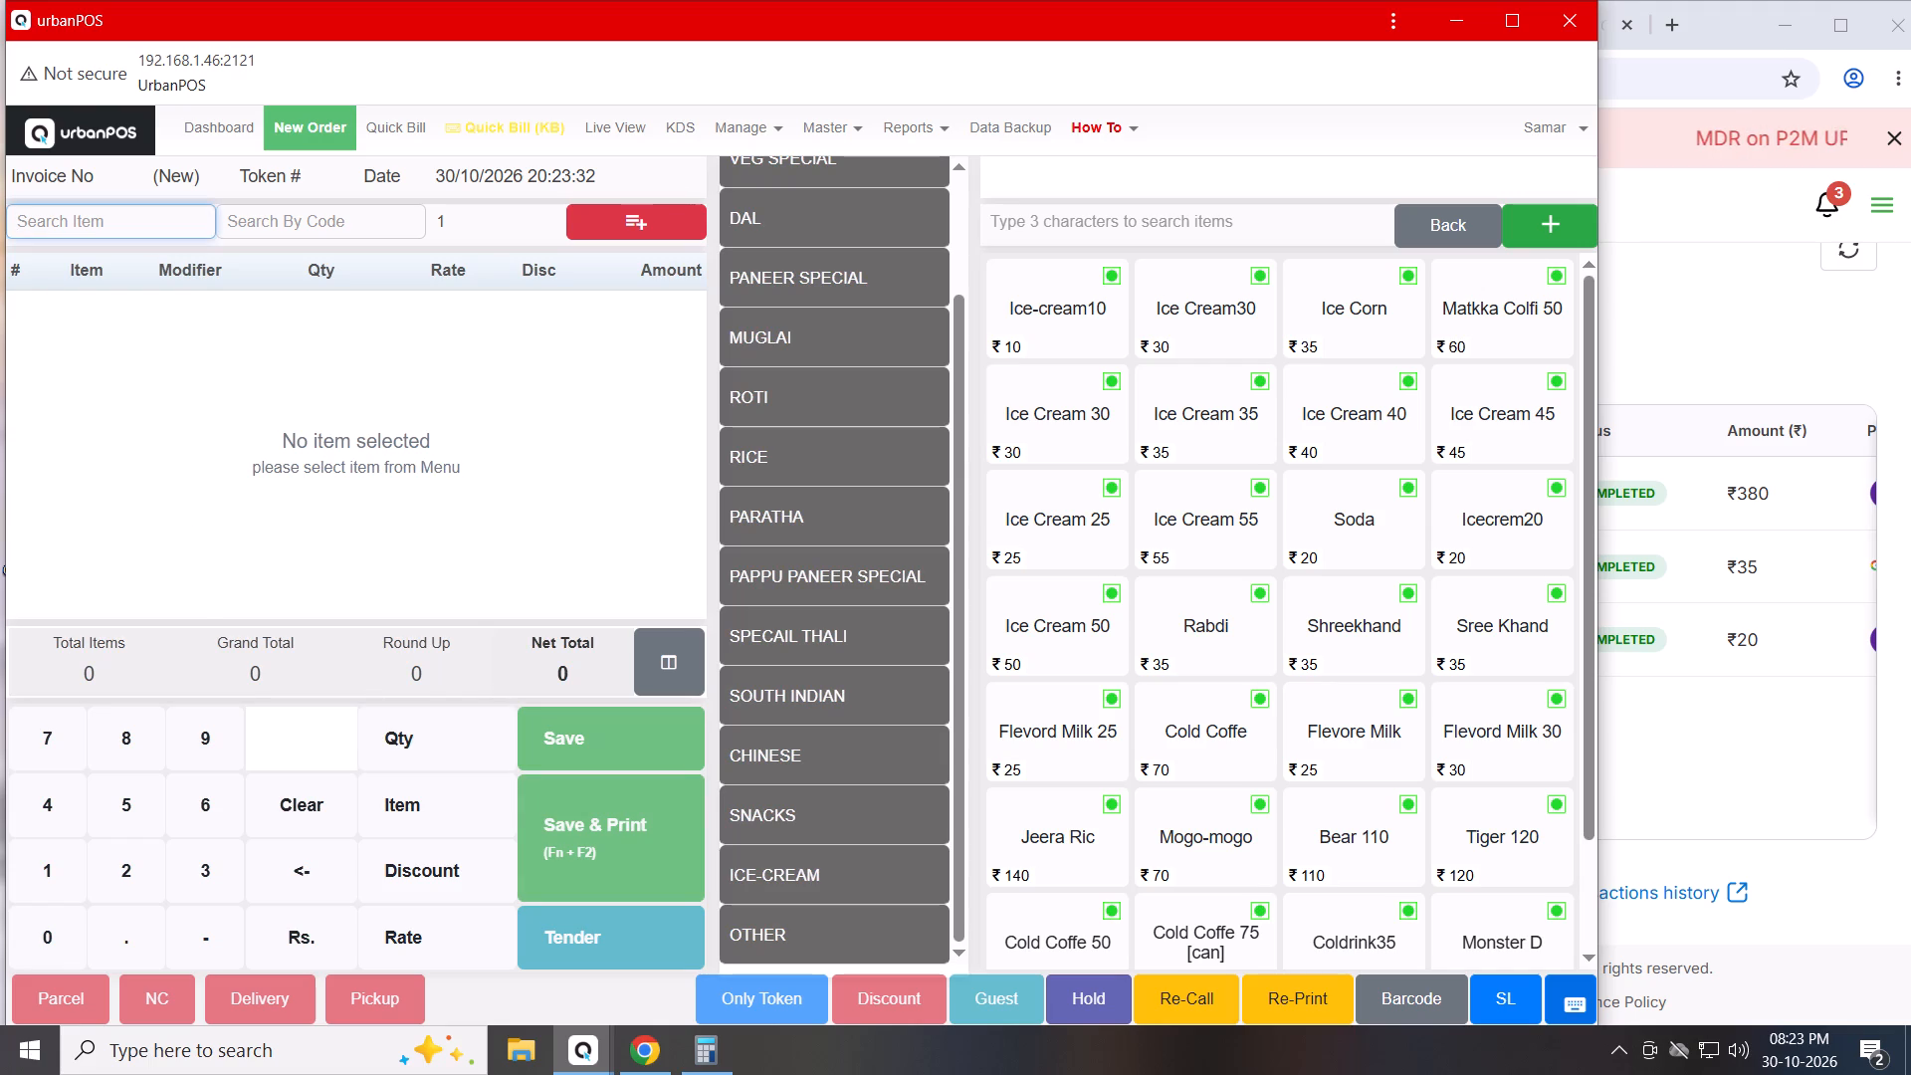
key(x)
key(BackSpace)
text(ca)
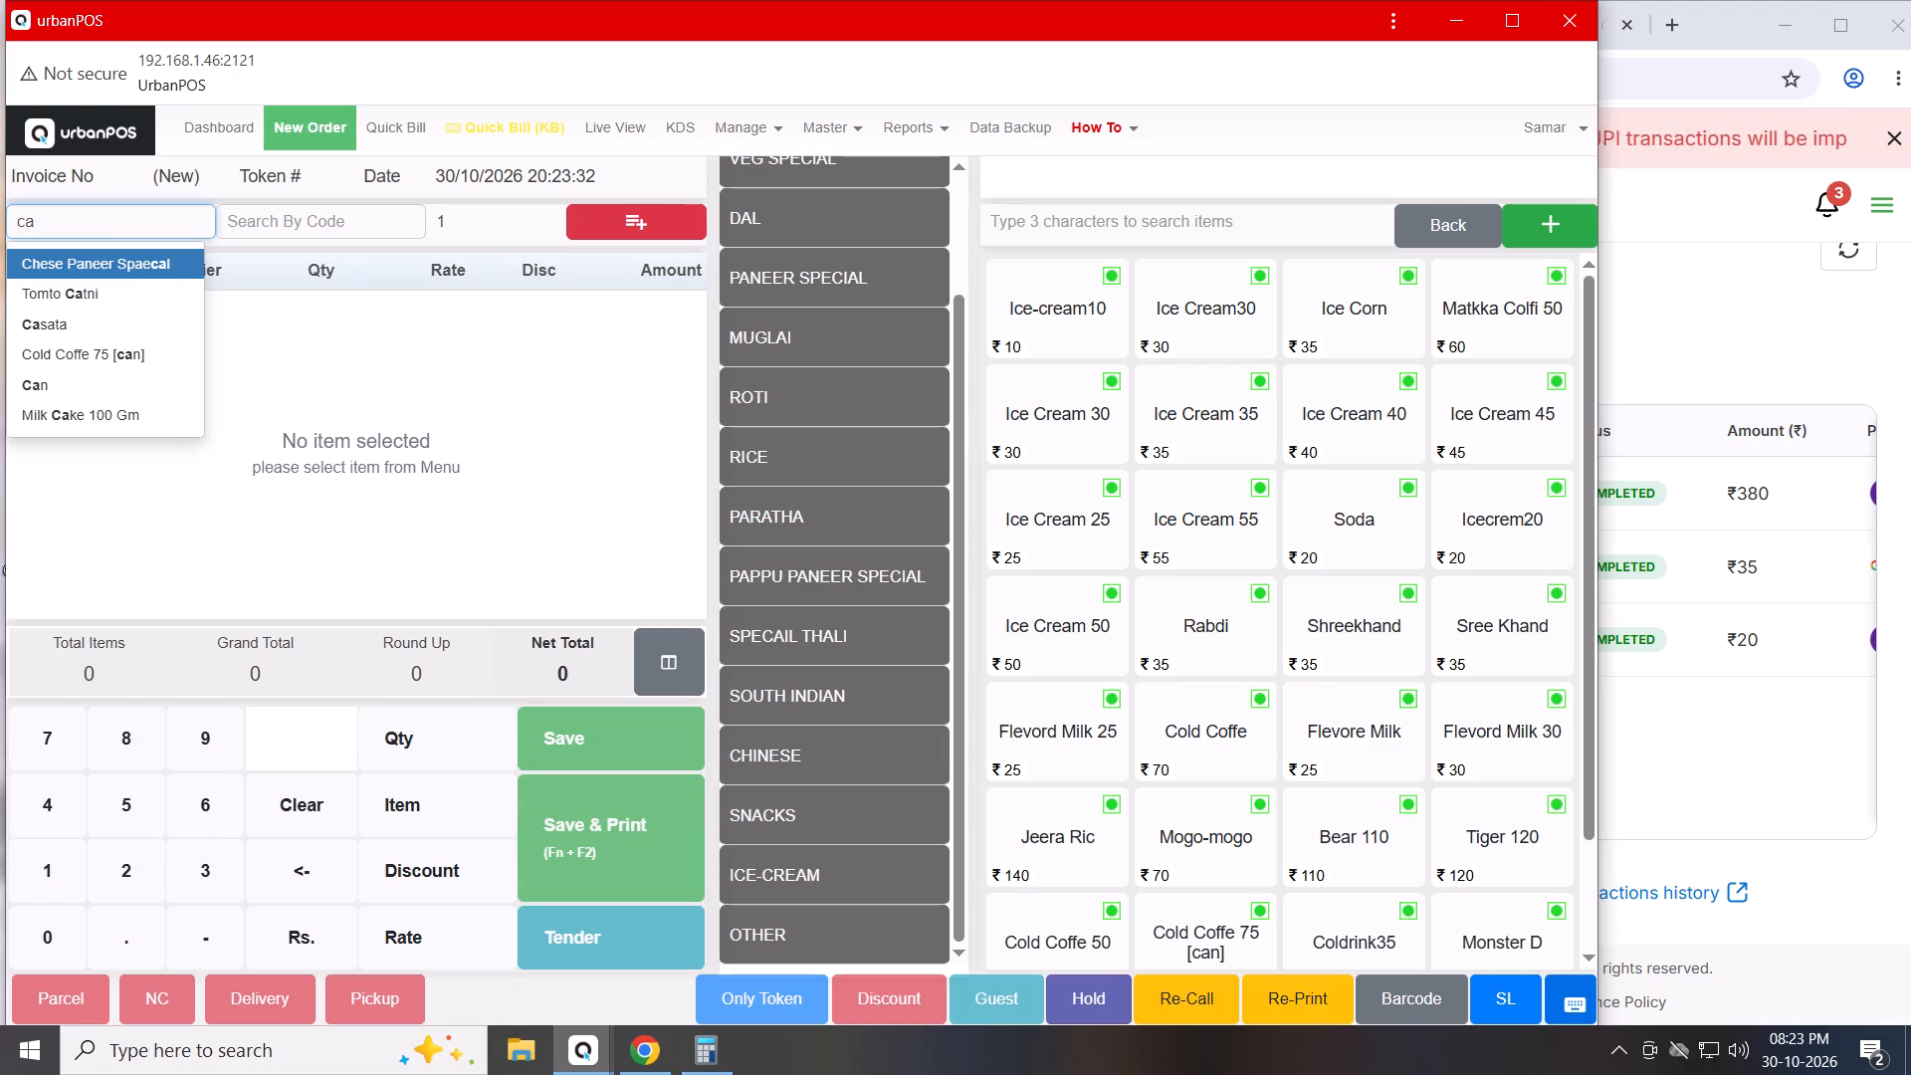
key(n)
key(Down)
key(Return)
key(Return)
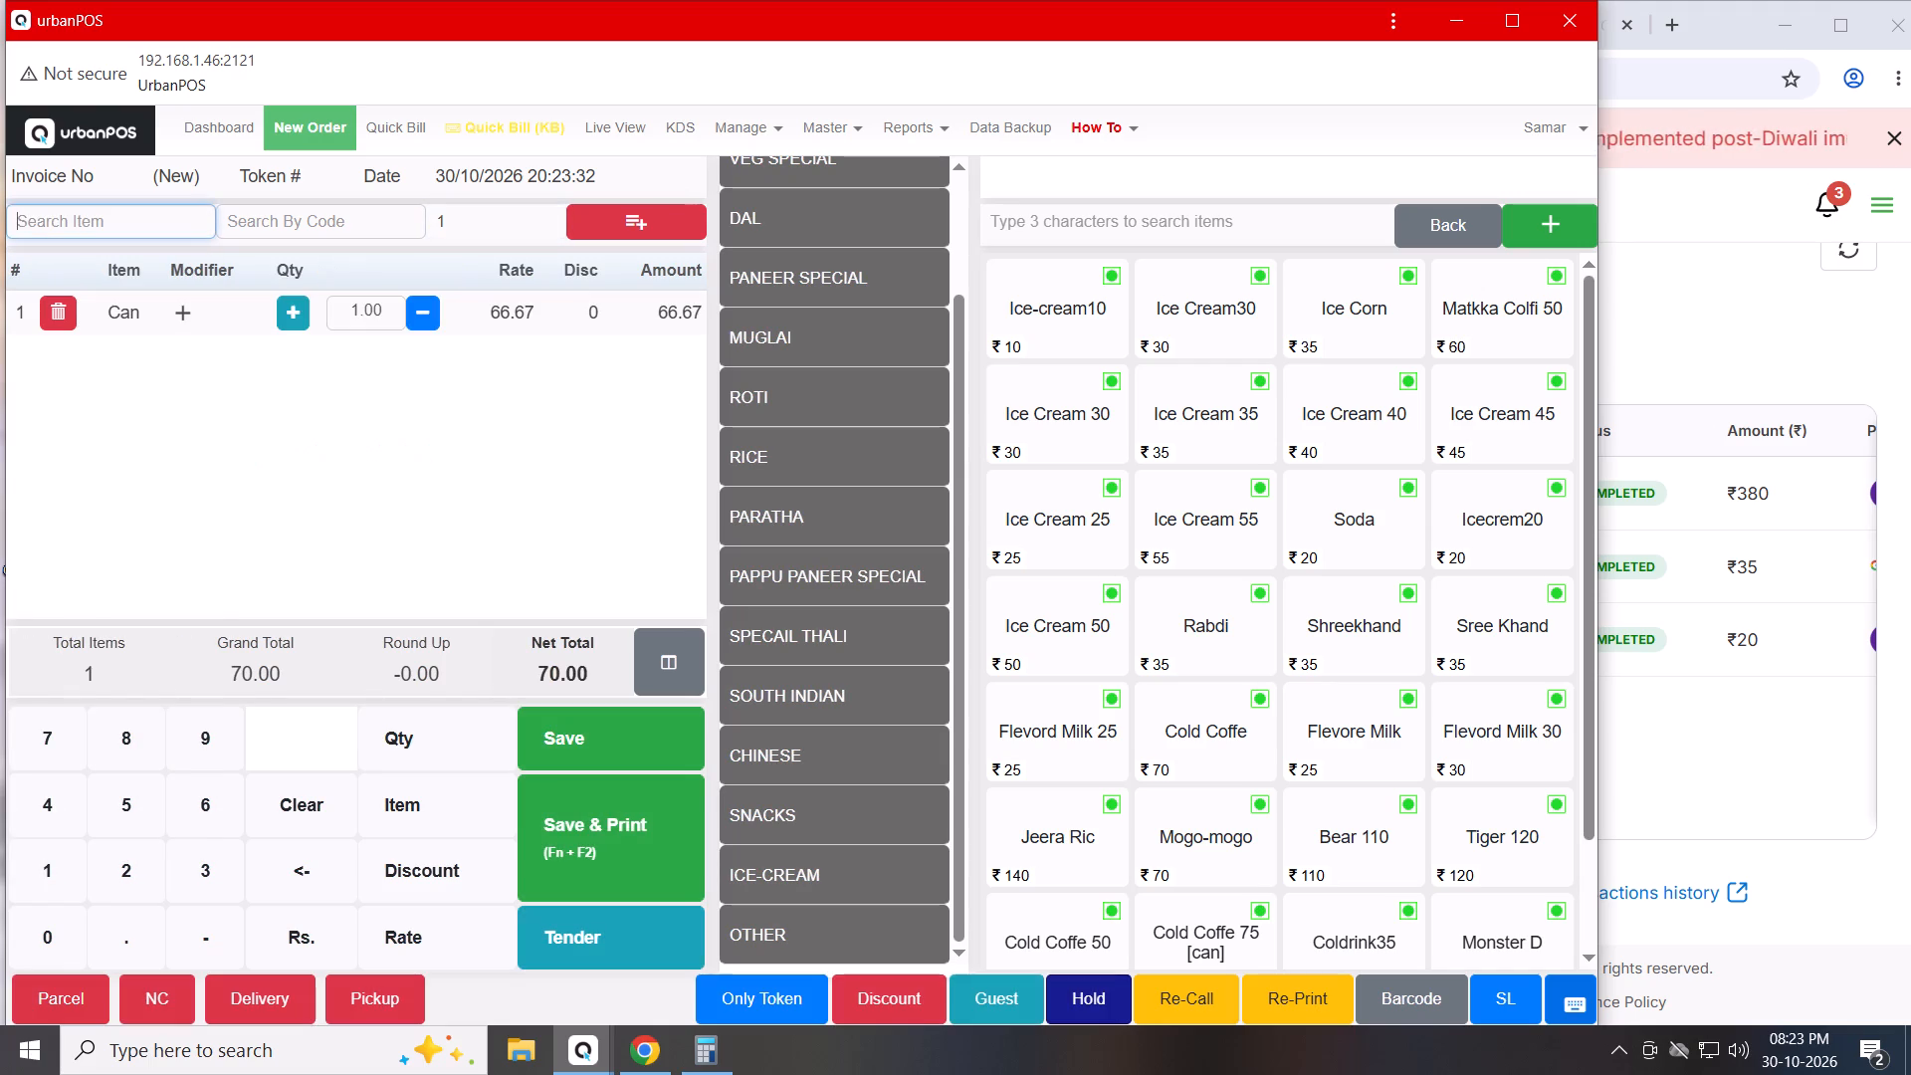
key(F2)
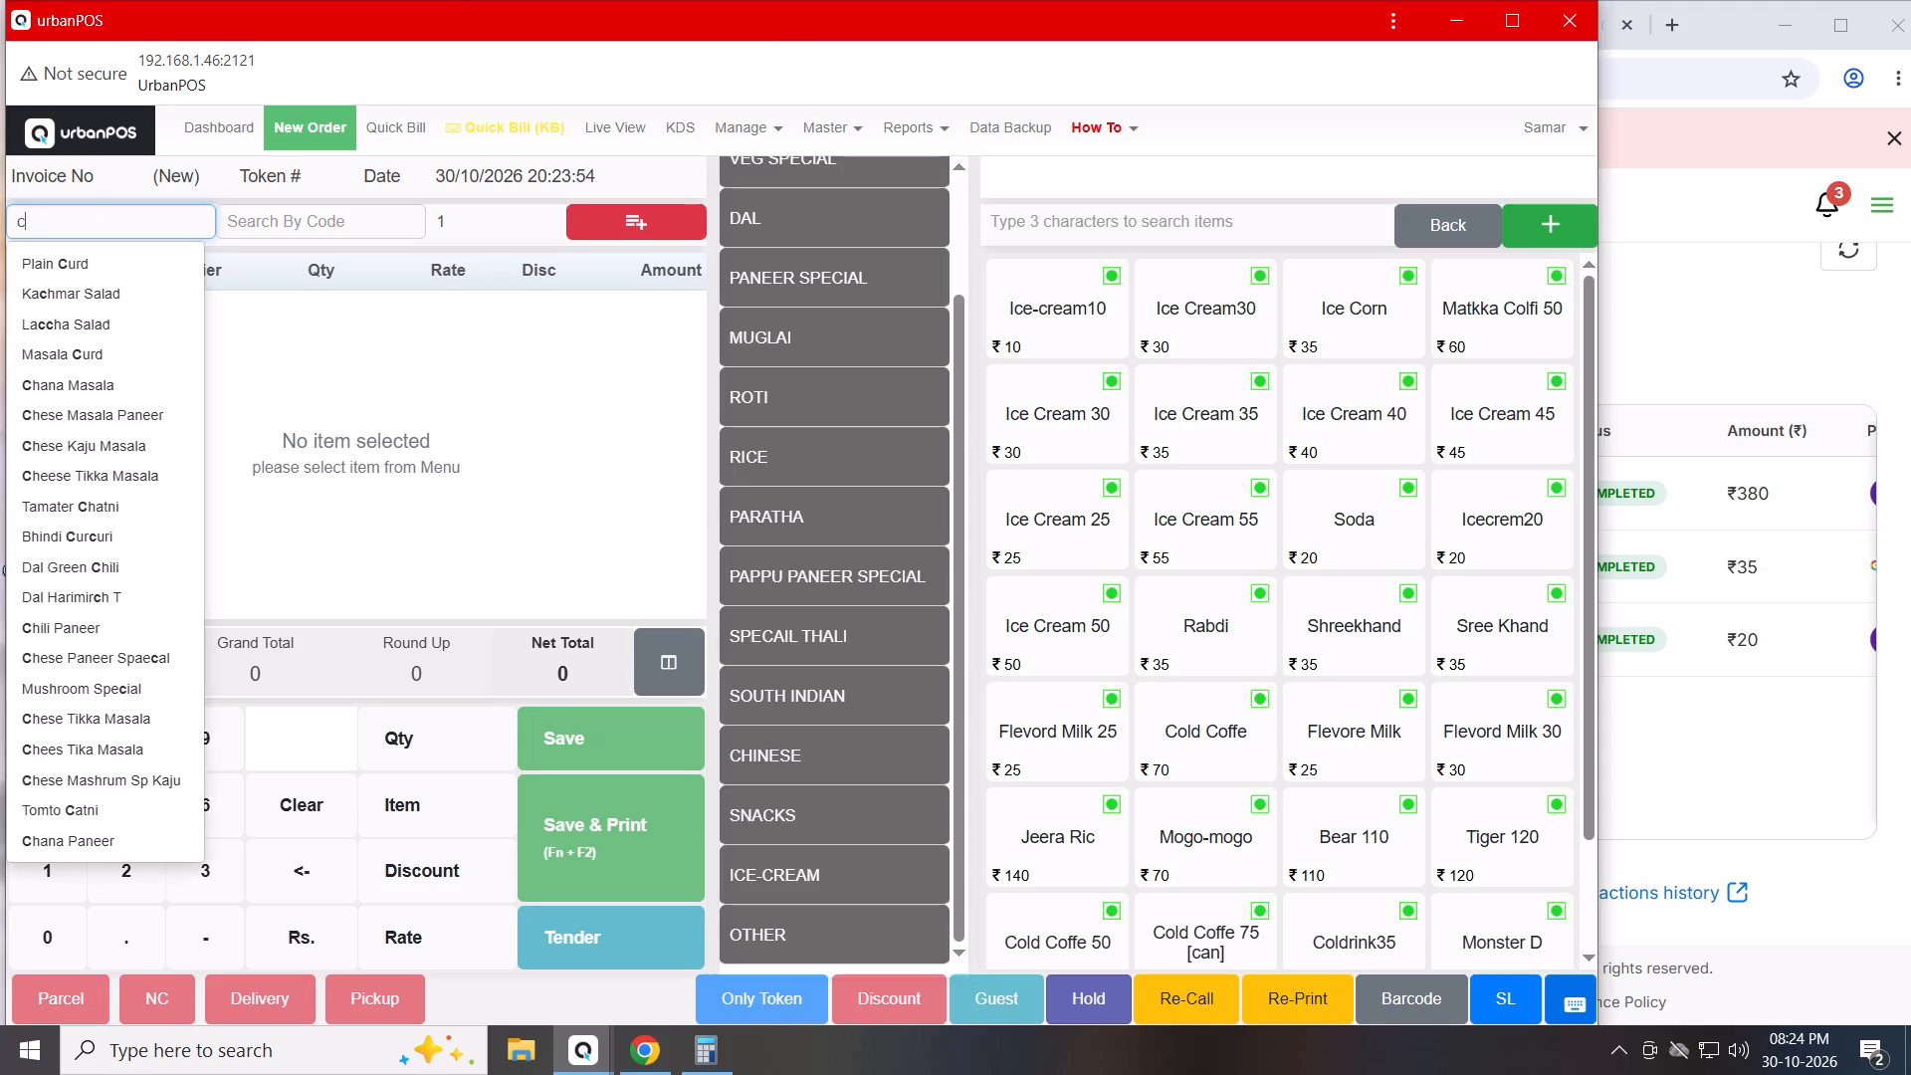
Enter an order for the item Can with quantity 2, and save and print the bill.
key(a)
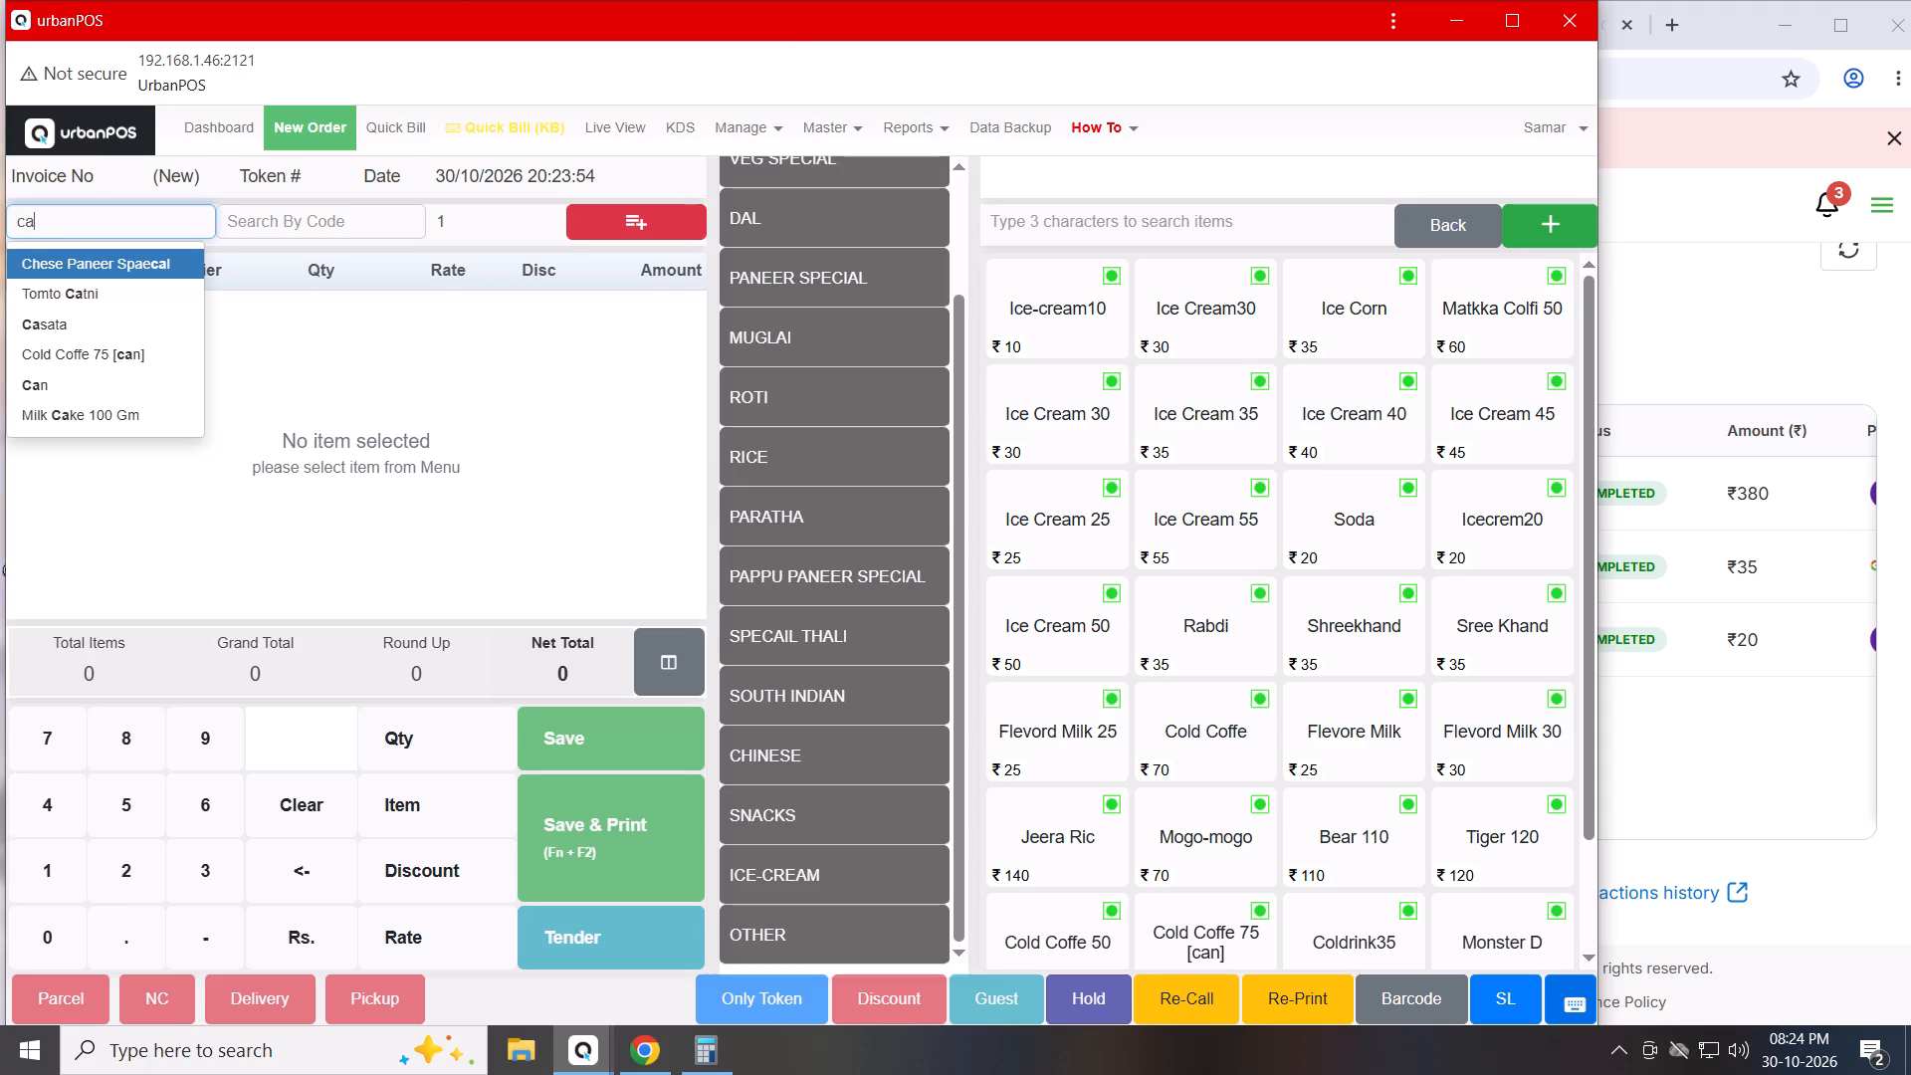
key(n)
key(Up)
key(Return)
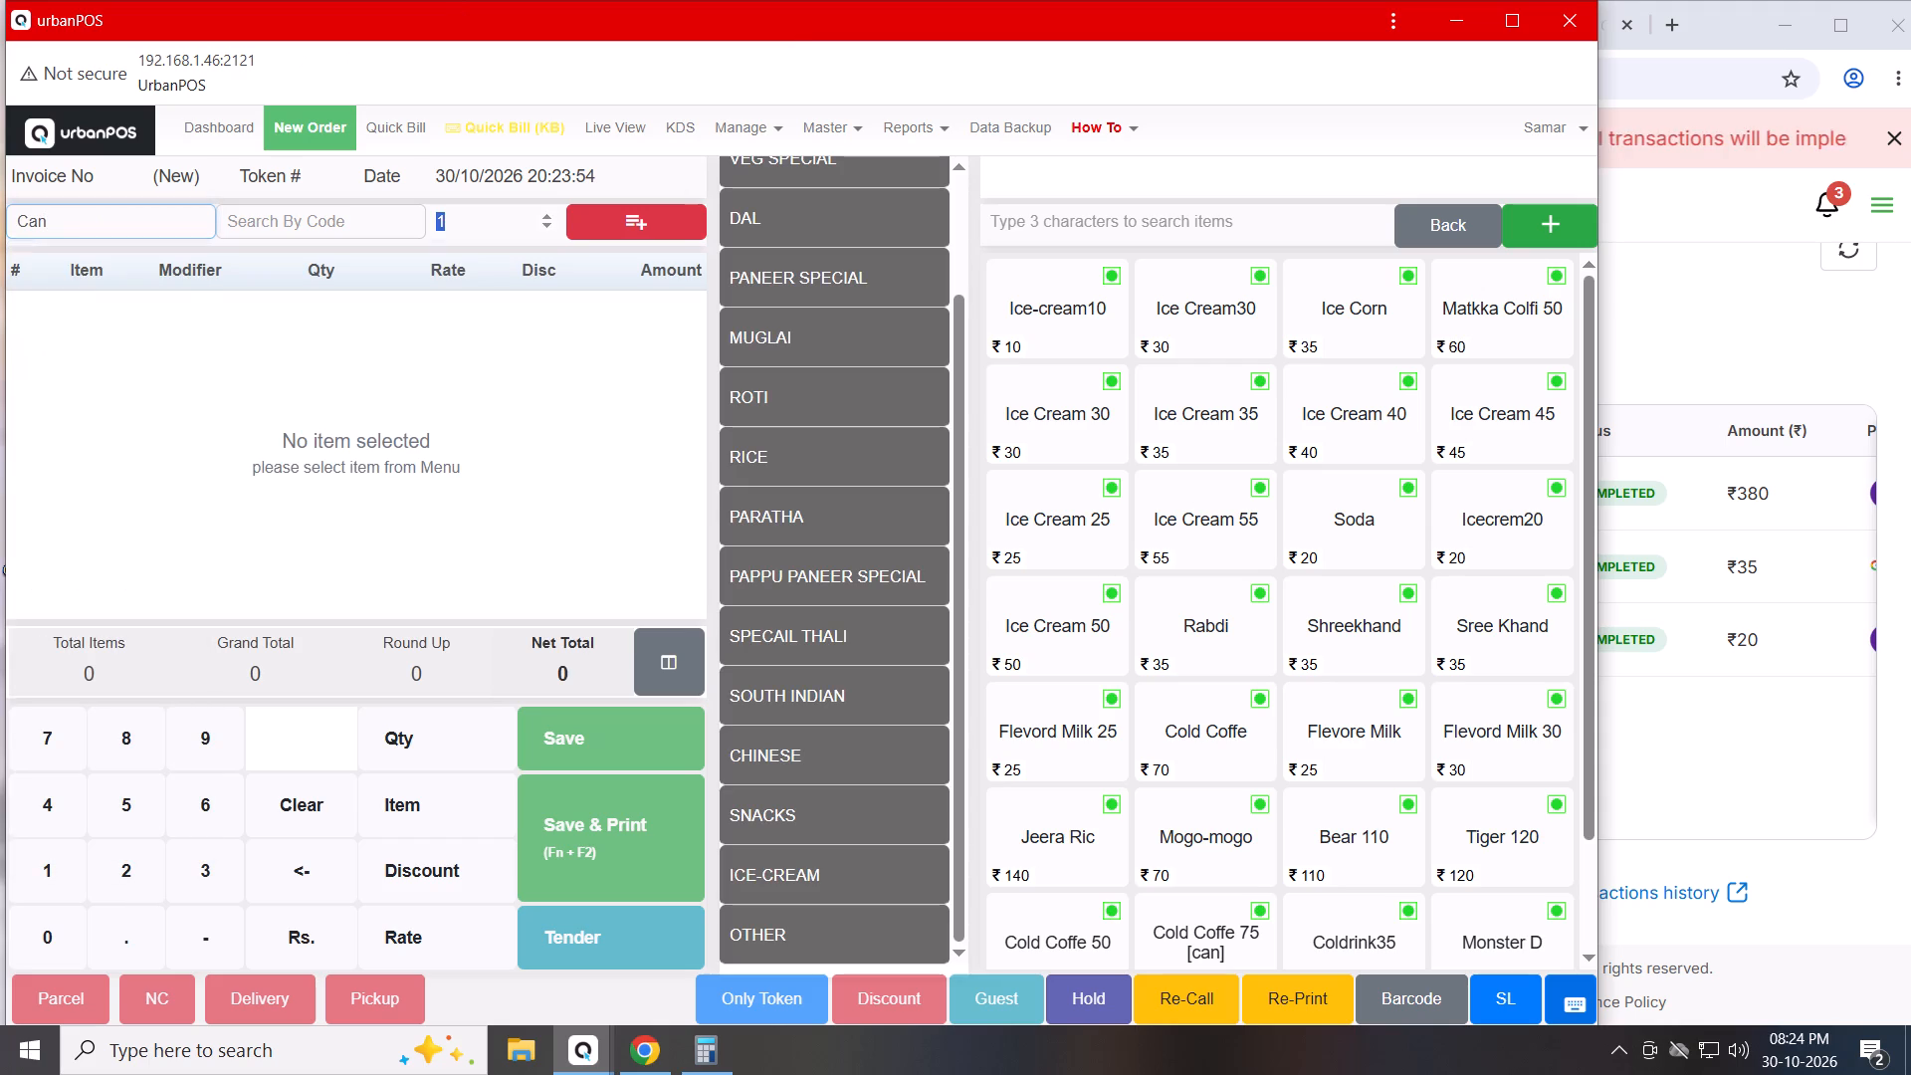
key(2)
key(Return)
key(F2)
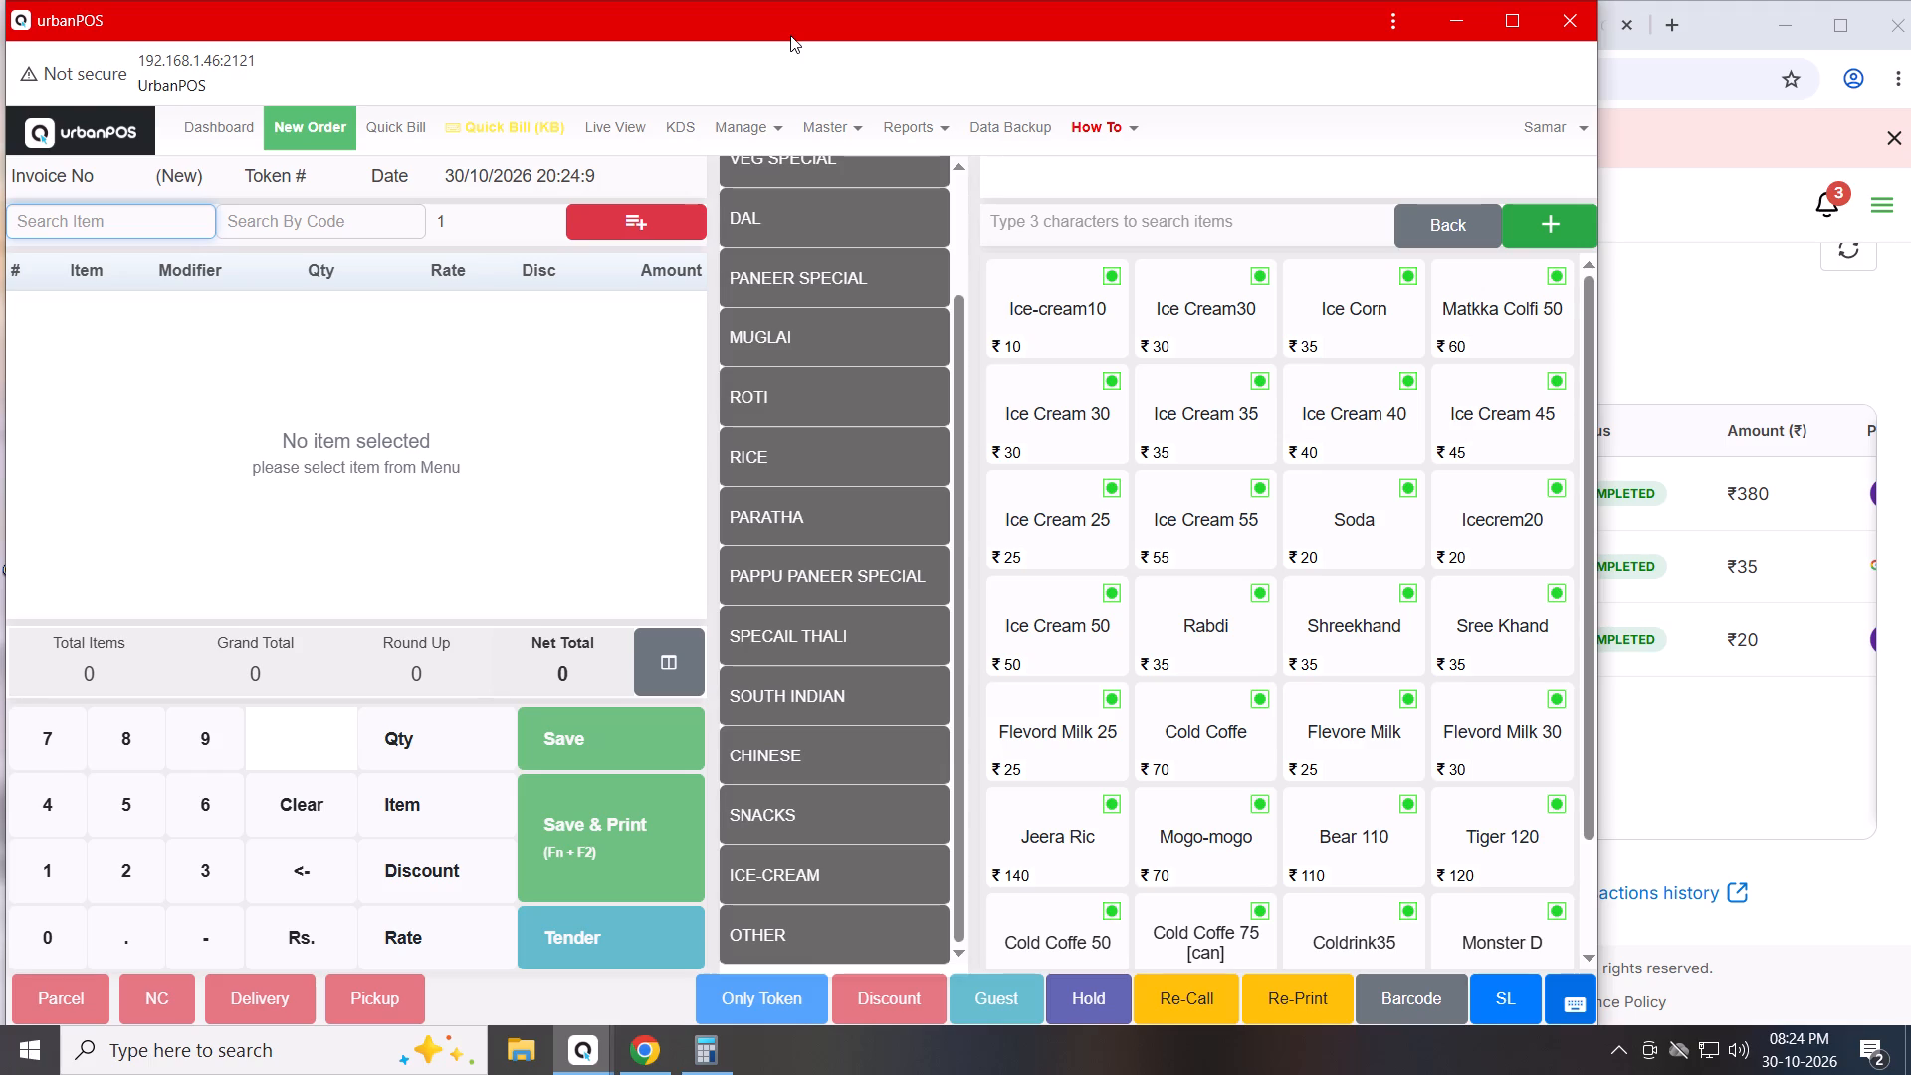
Enter an order for one Tea from the favourite items, and save and print the bill.
scroll(789, 371, up, 4)
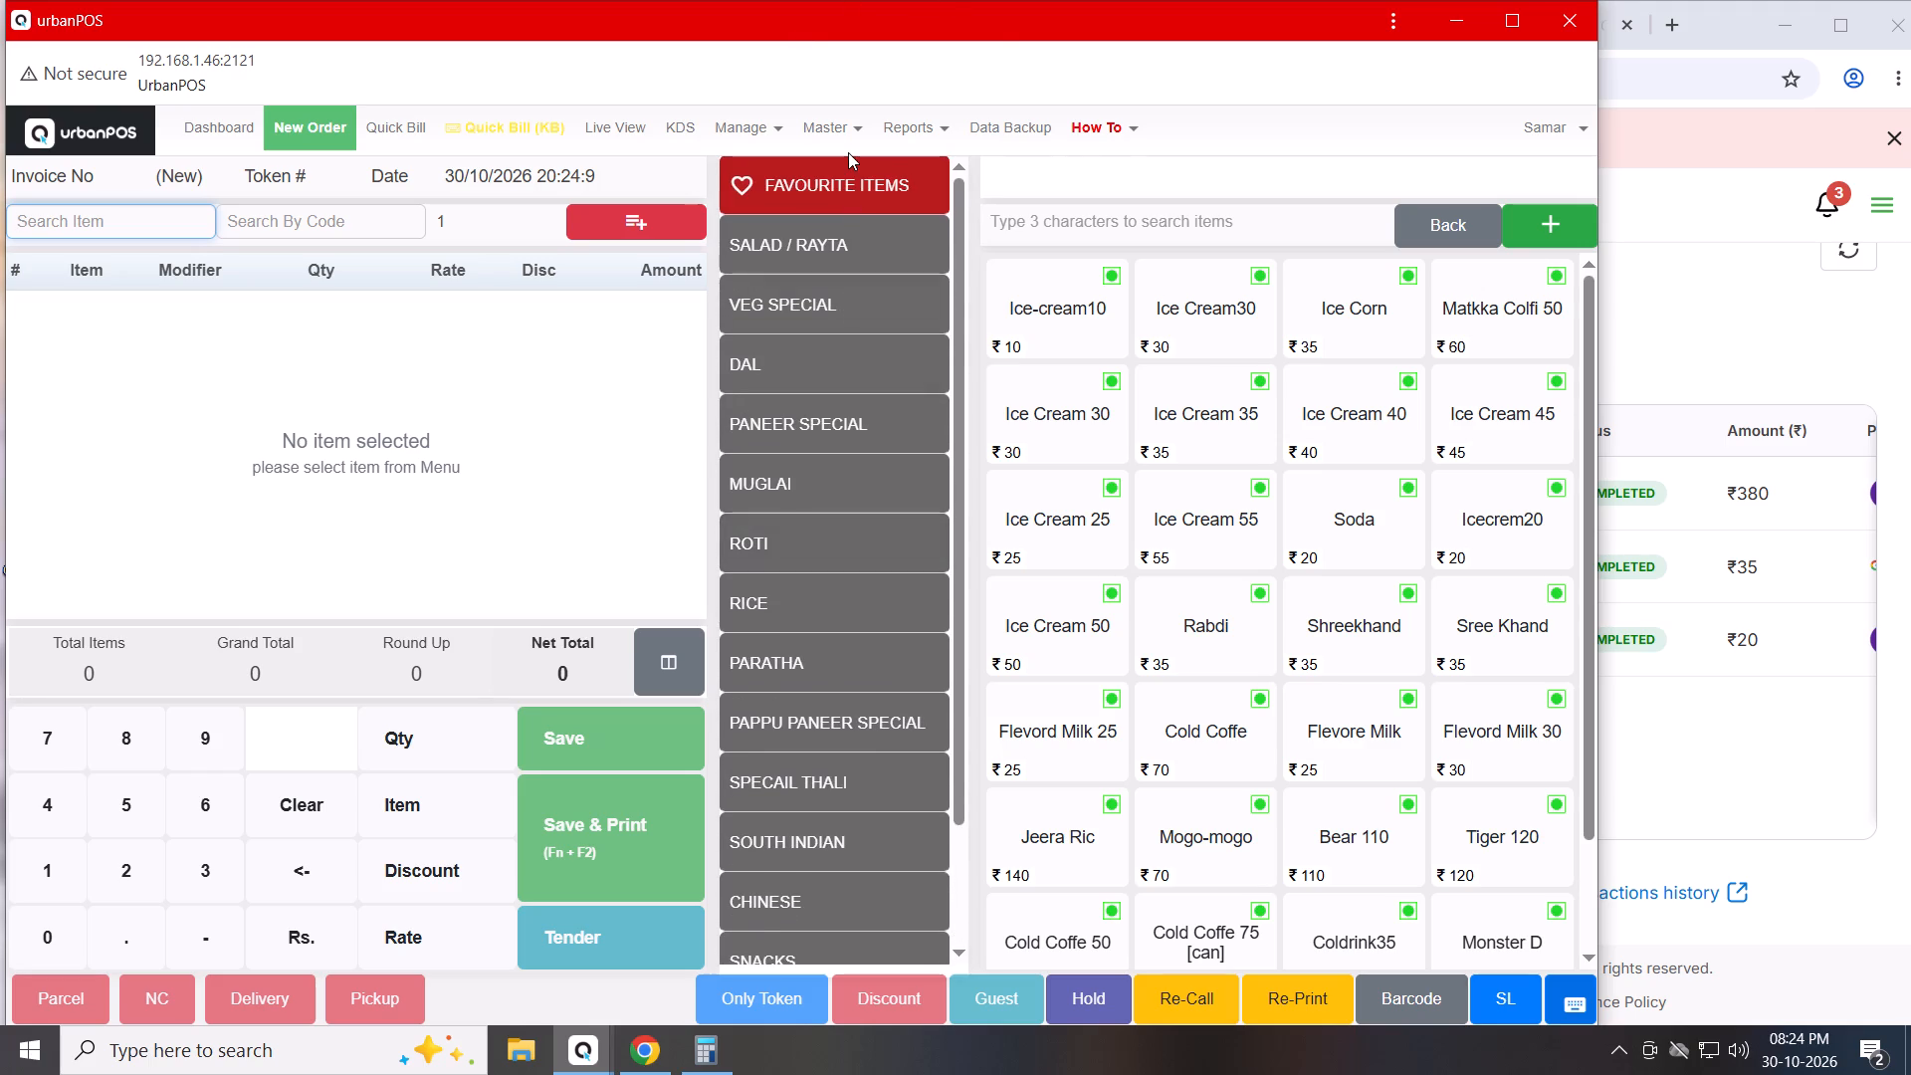
click(845, 179)
click(1027, 742)
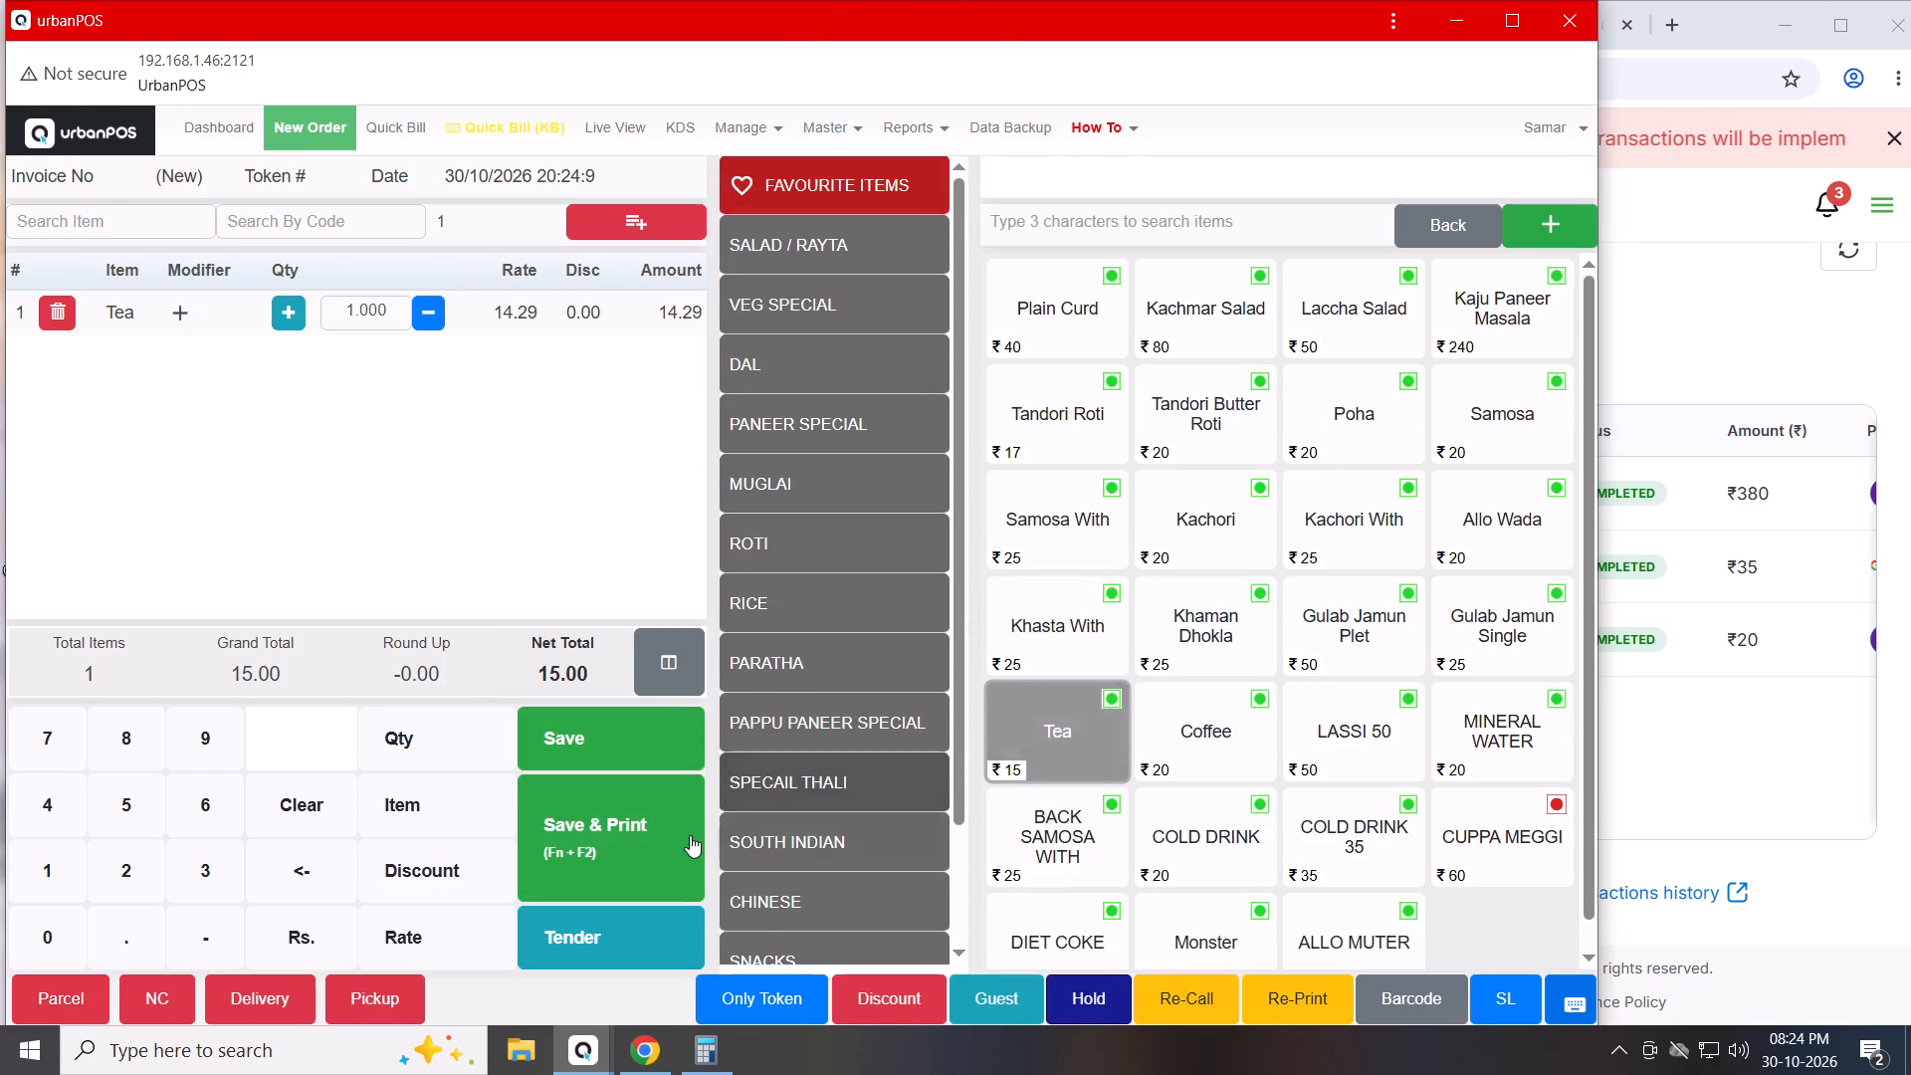
click(690, 835)
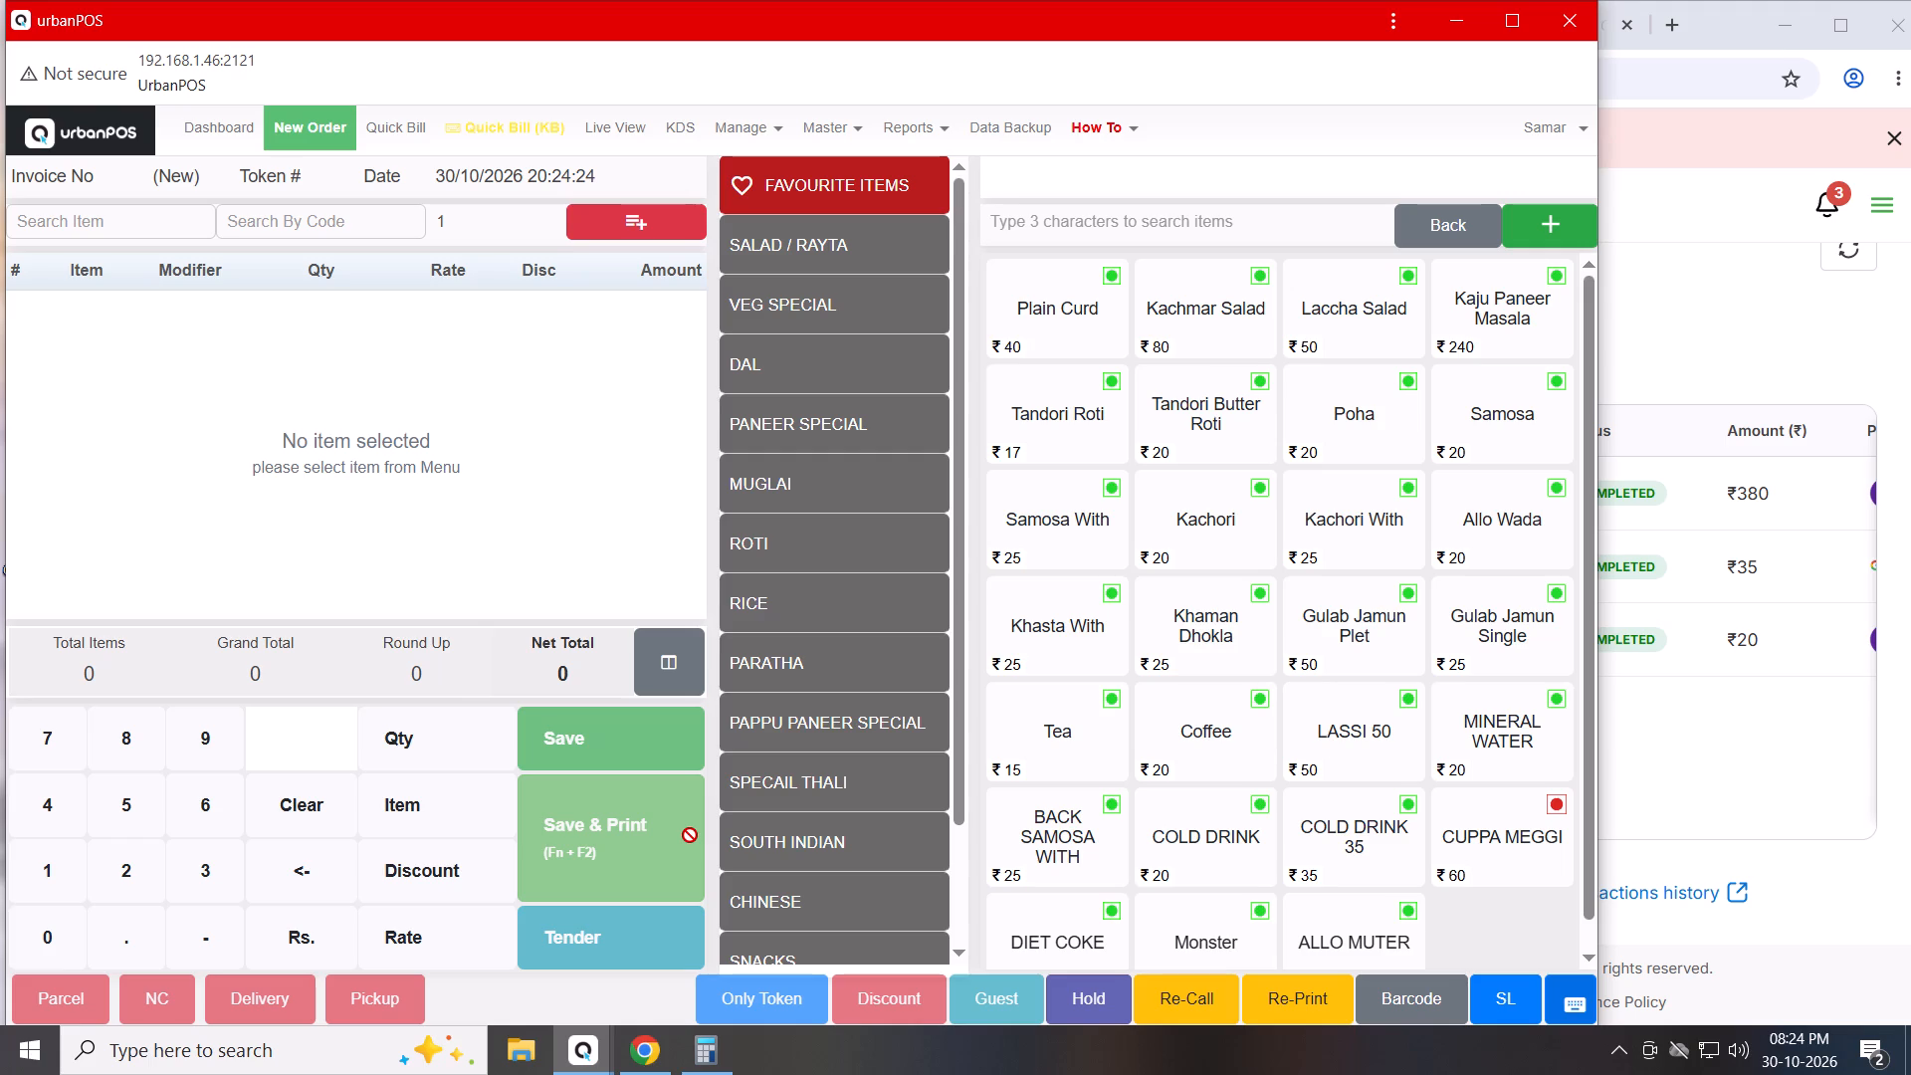
Enter another order for one Tea, and save and print the bill.
click(1069, 727)
click(592, 817)
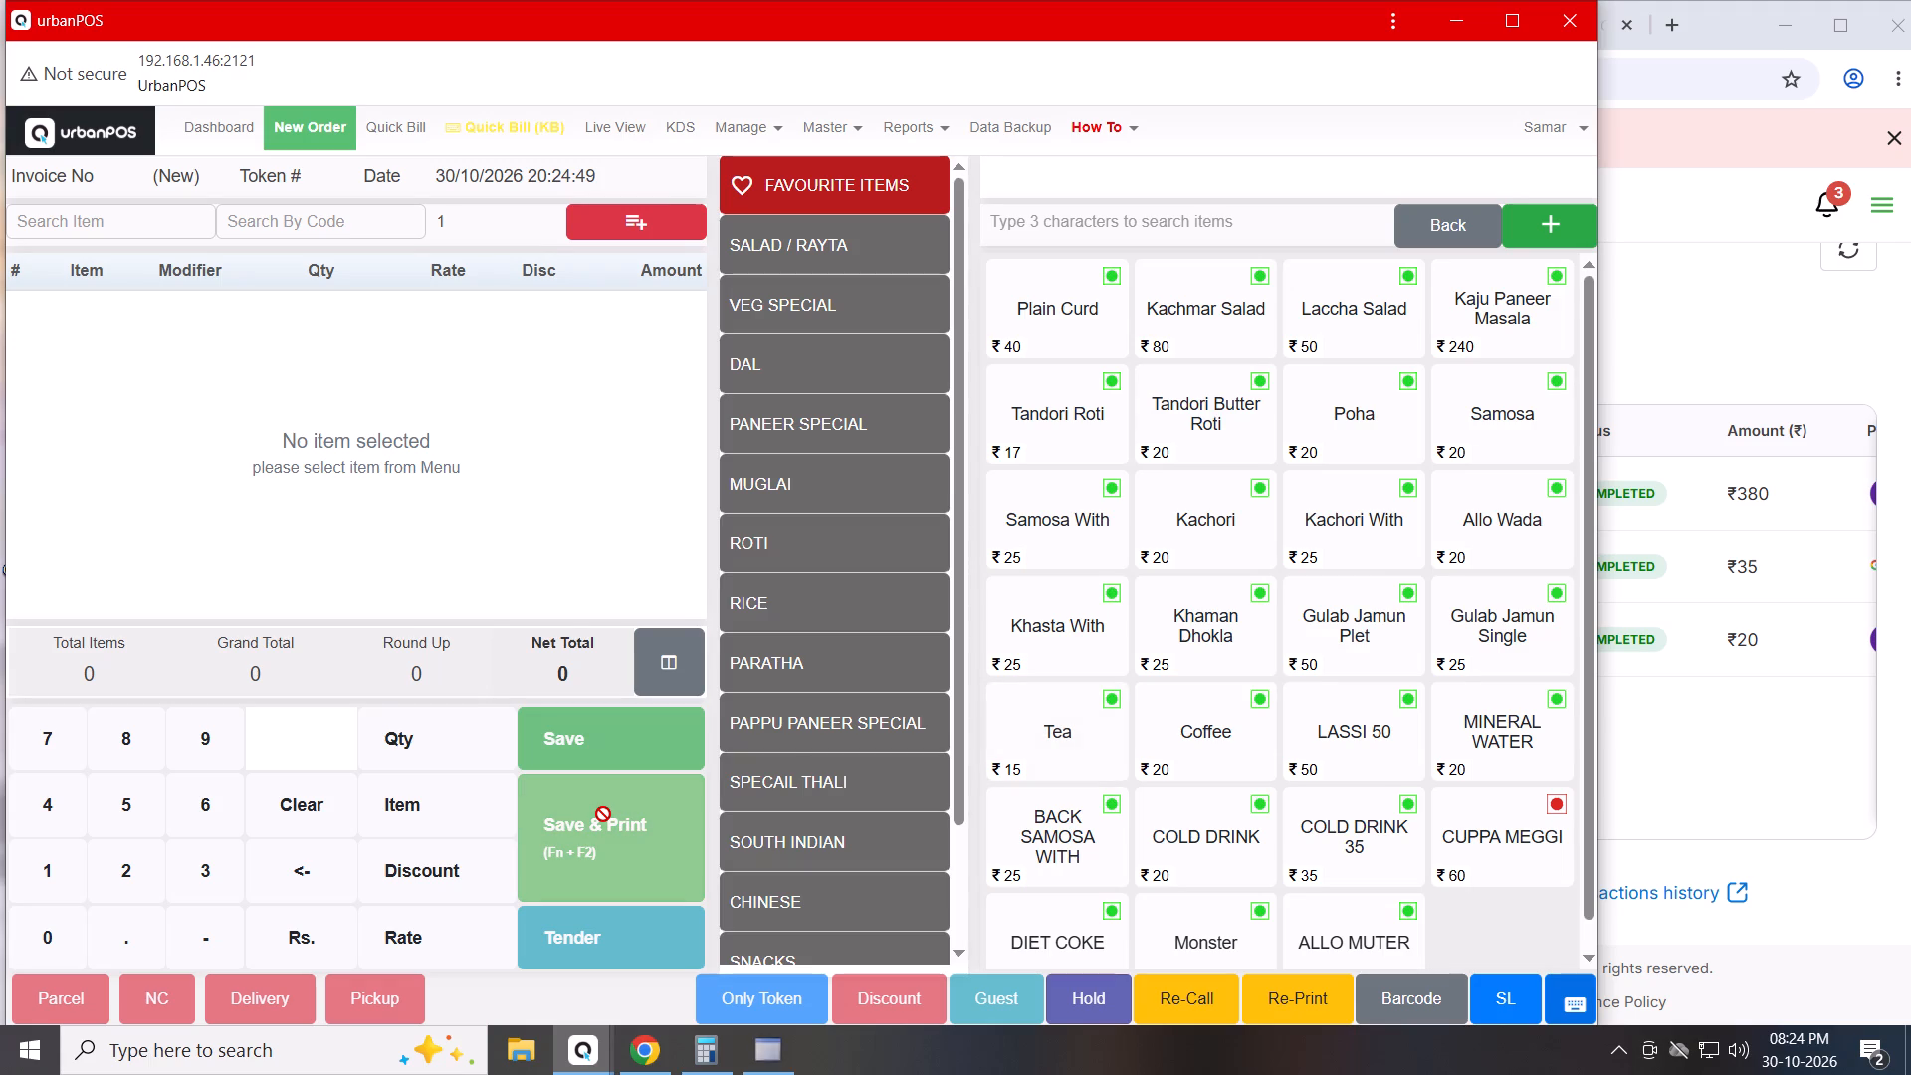
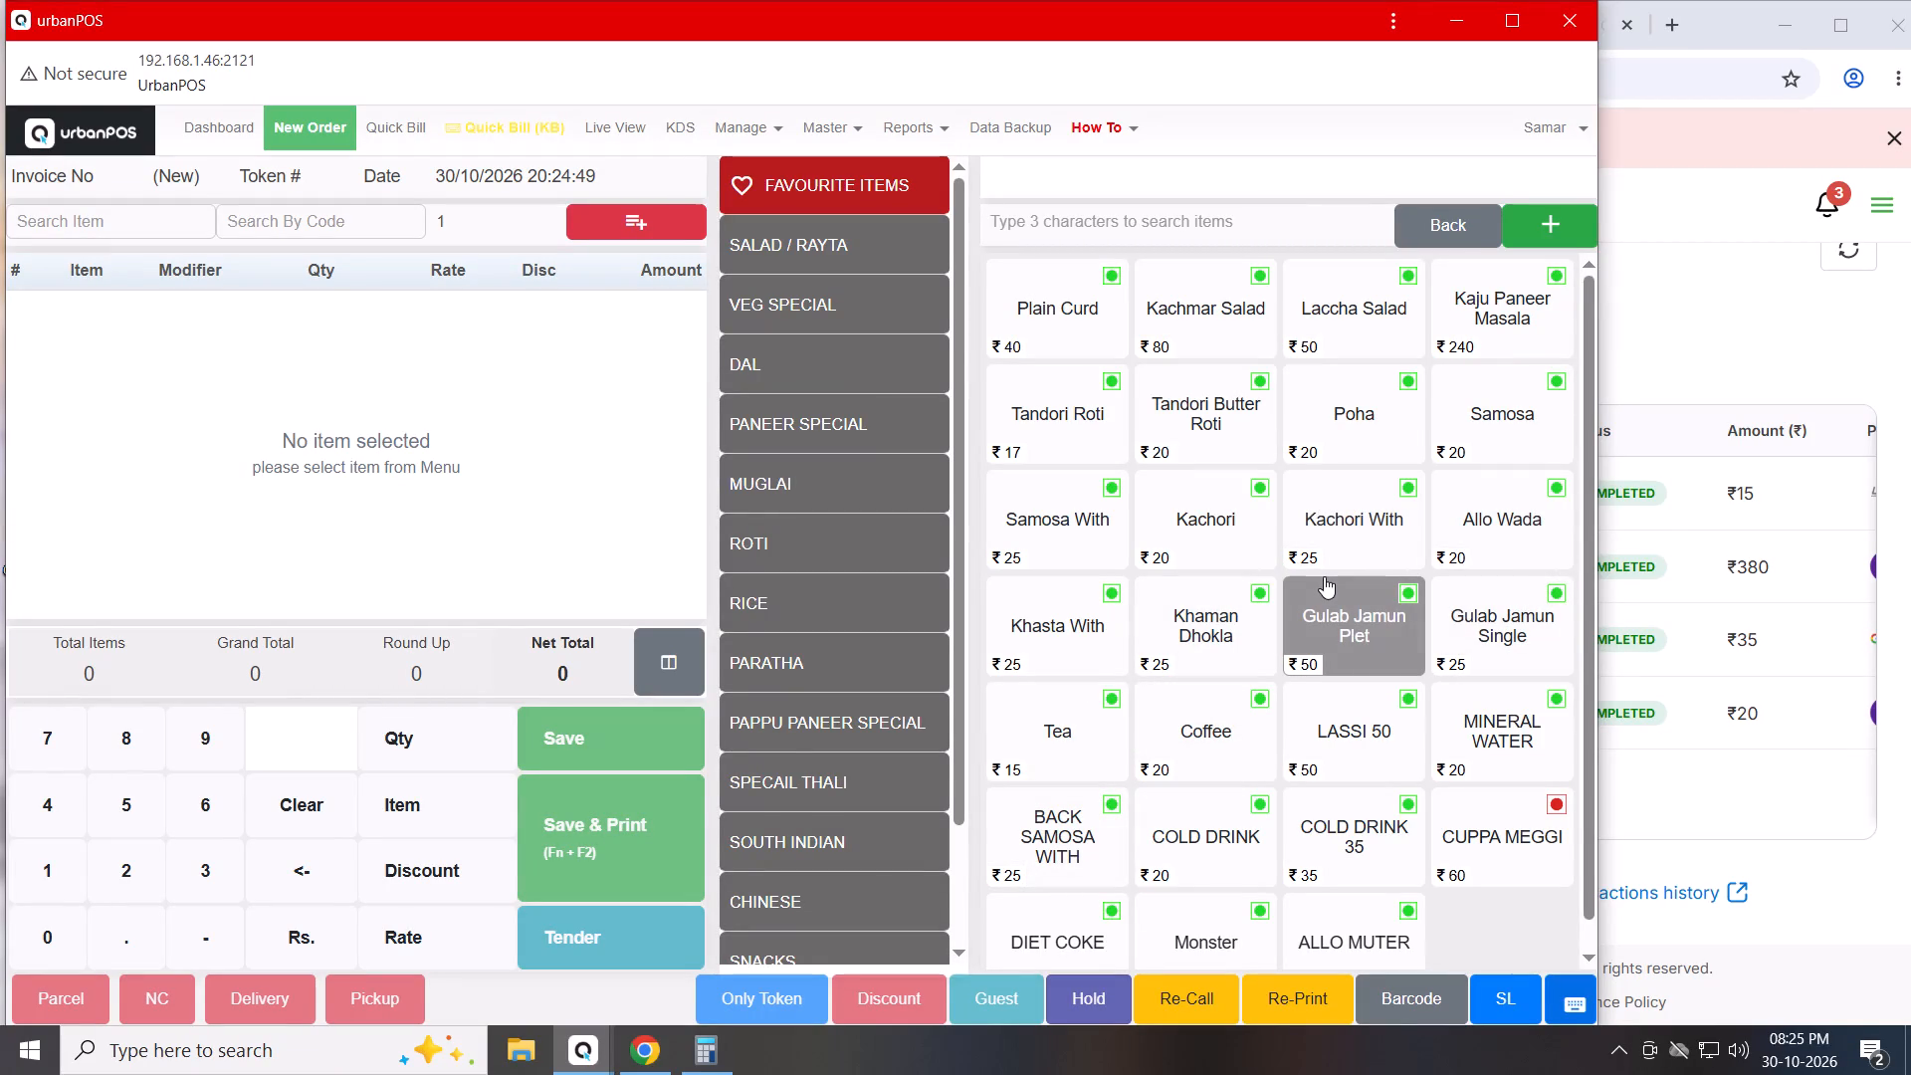
Enter an order for one Mineral Water and one Cold Drink from the favourite items, and save and print the bill.
click(1488, 729)
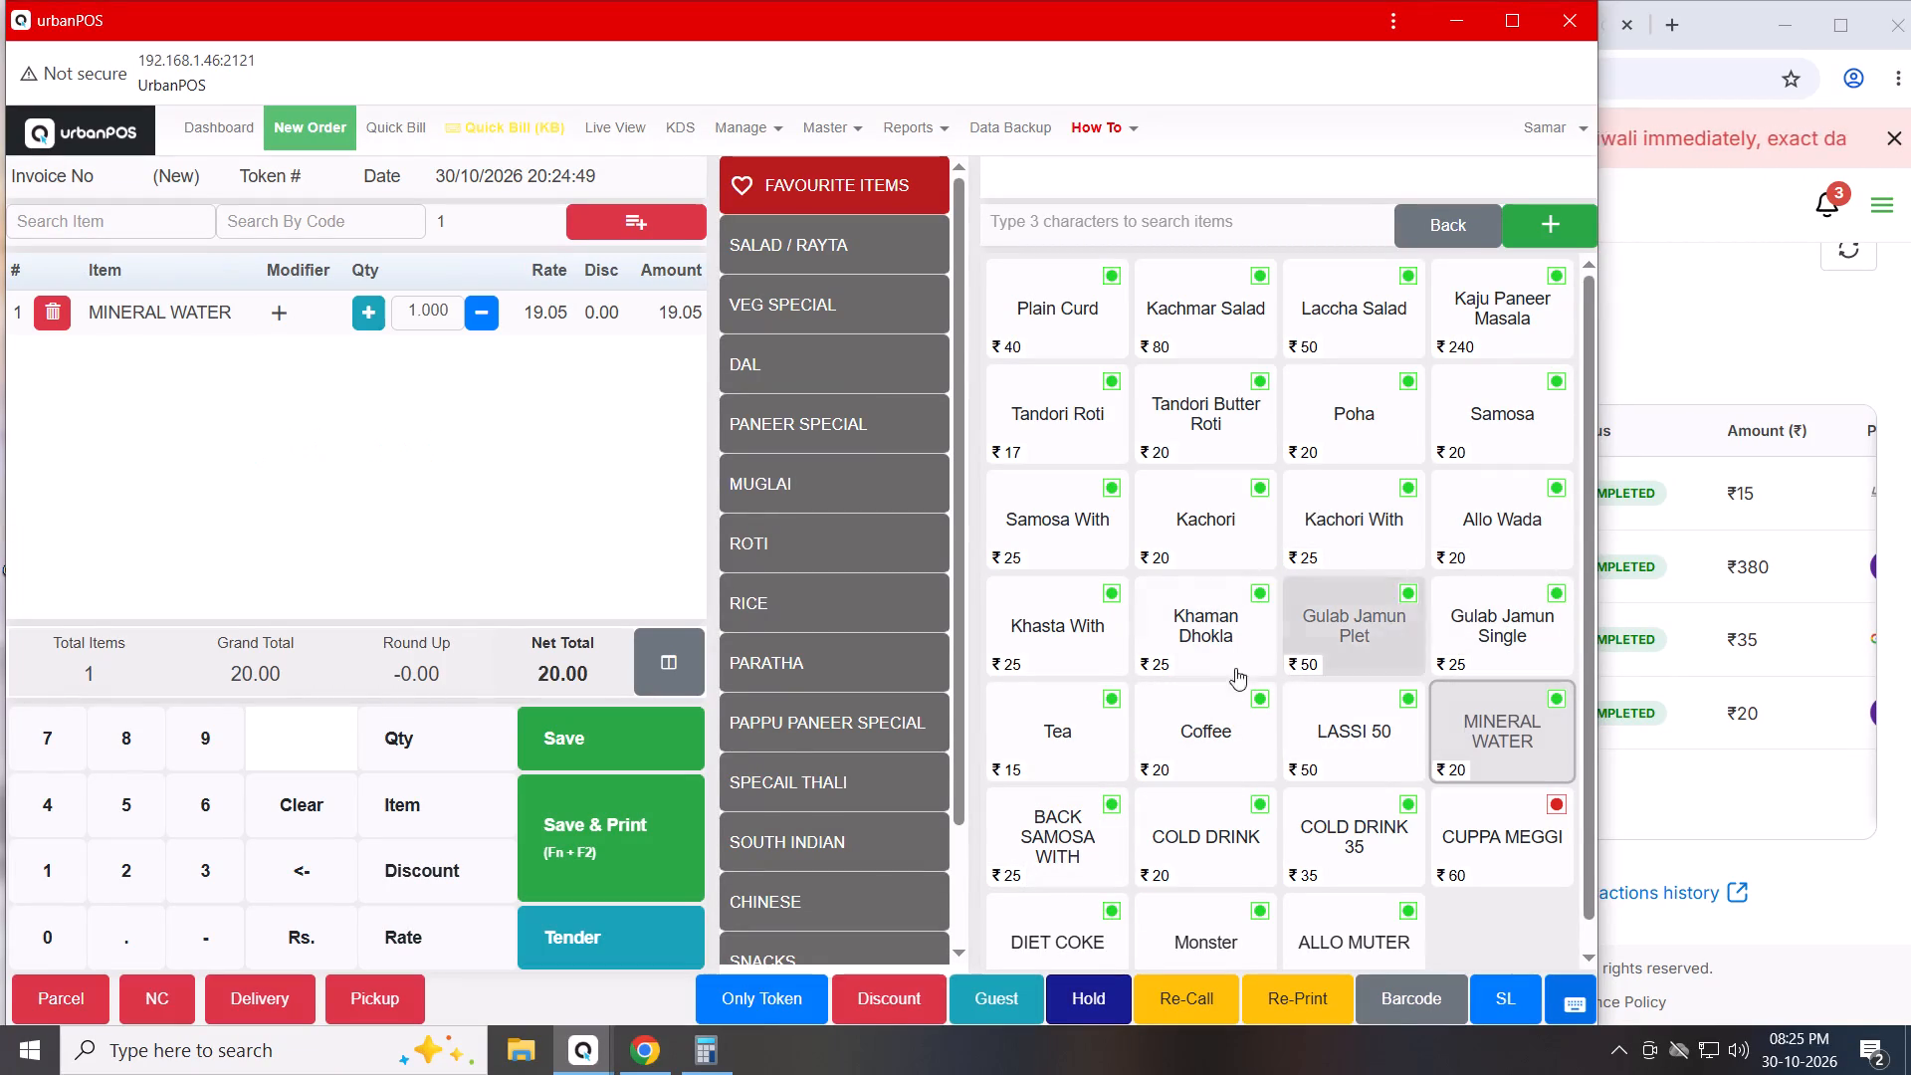
click(1147, 850)
click(650, 867)
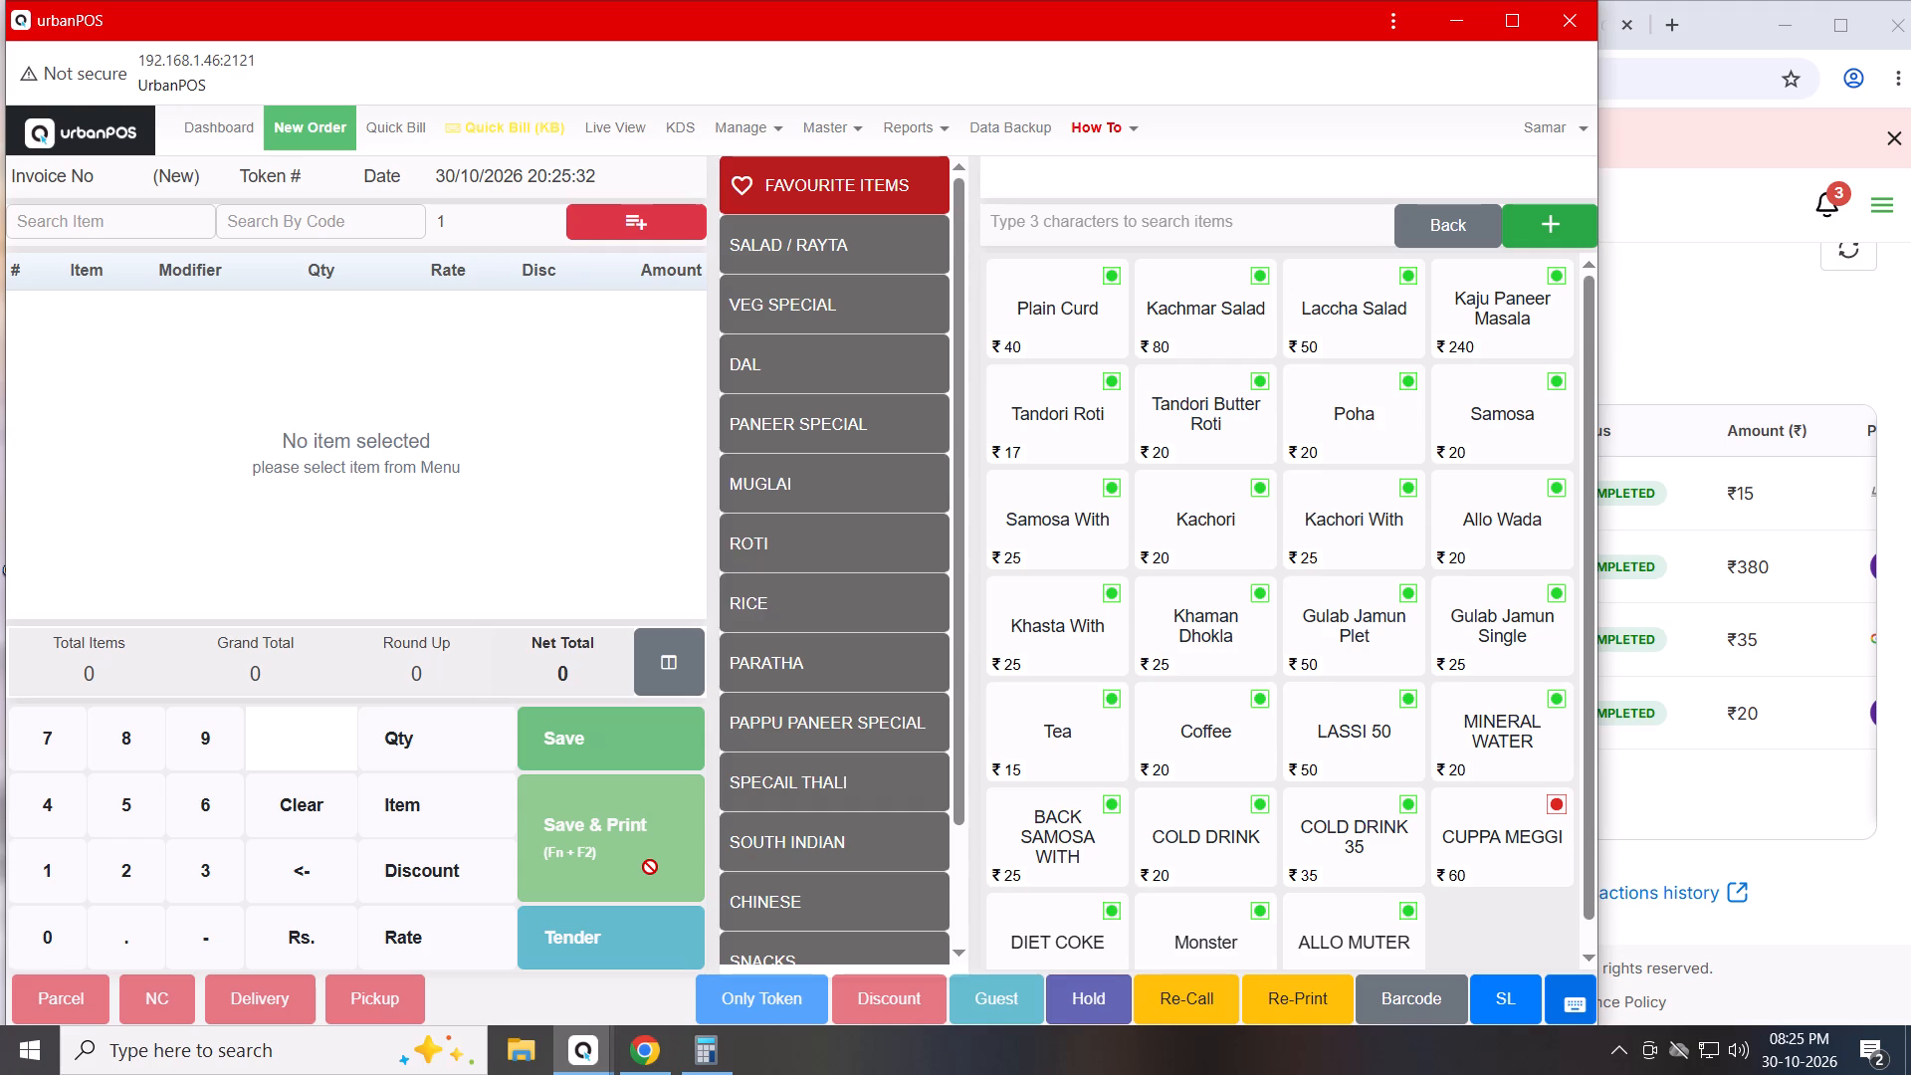
Enter an order for one Masala Dosa using item code 76, and save and print the bill.
click(392, 206)
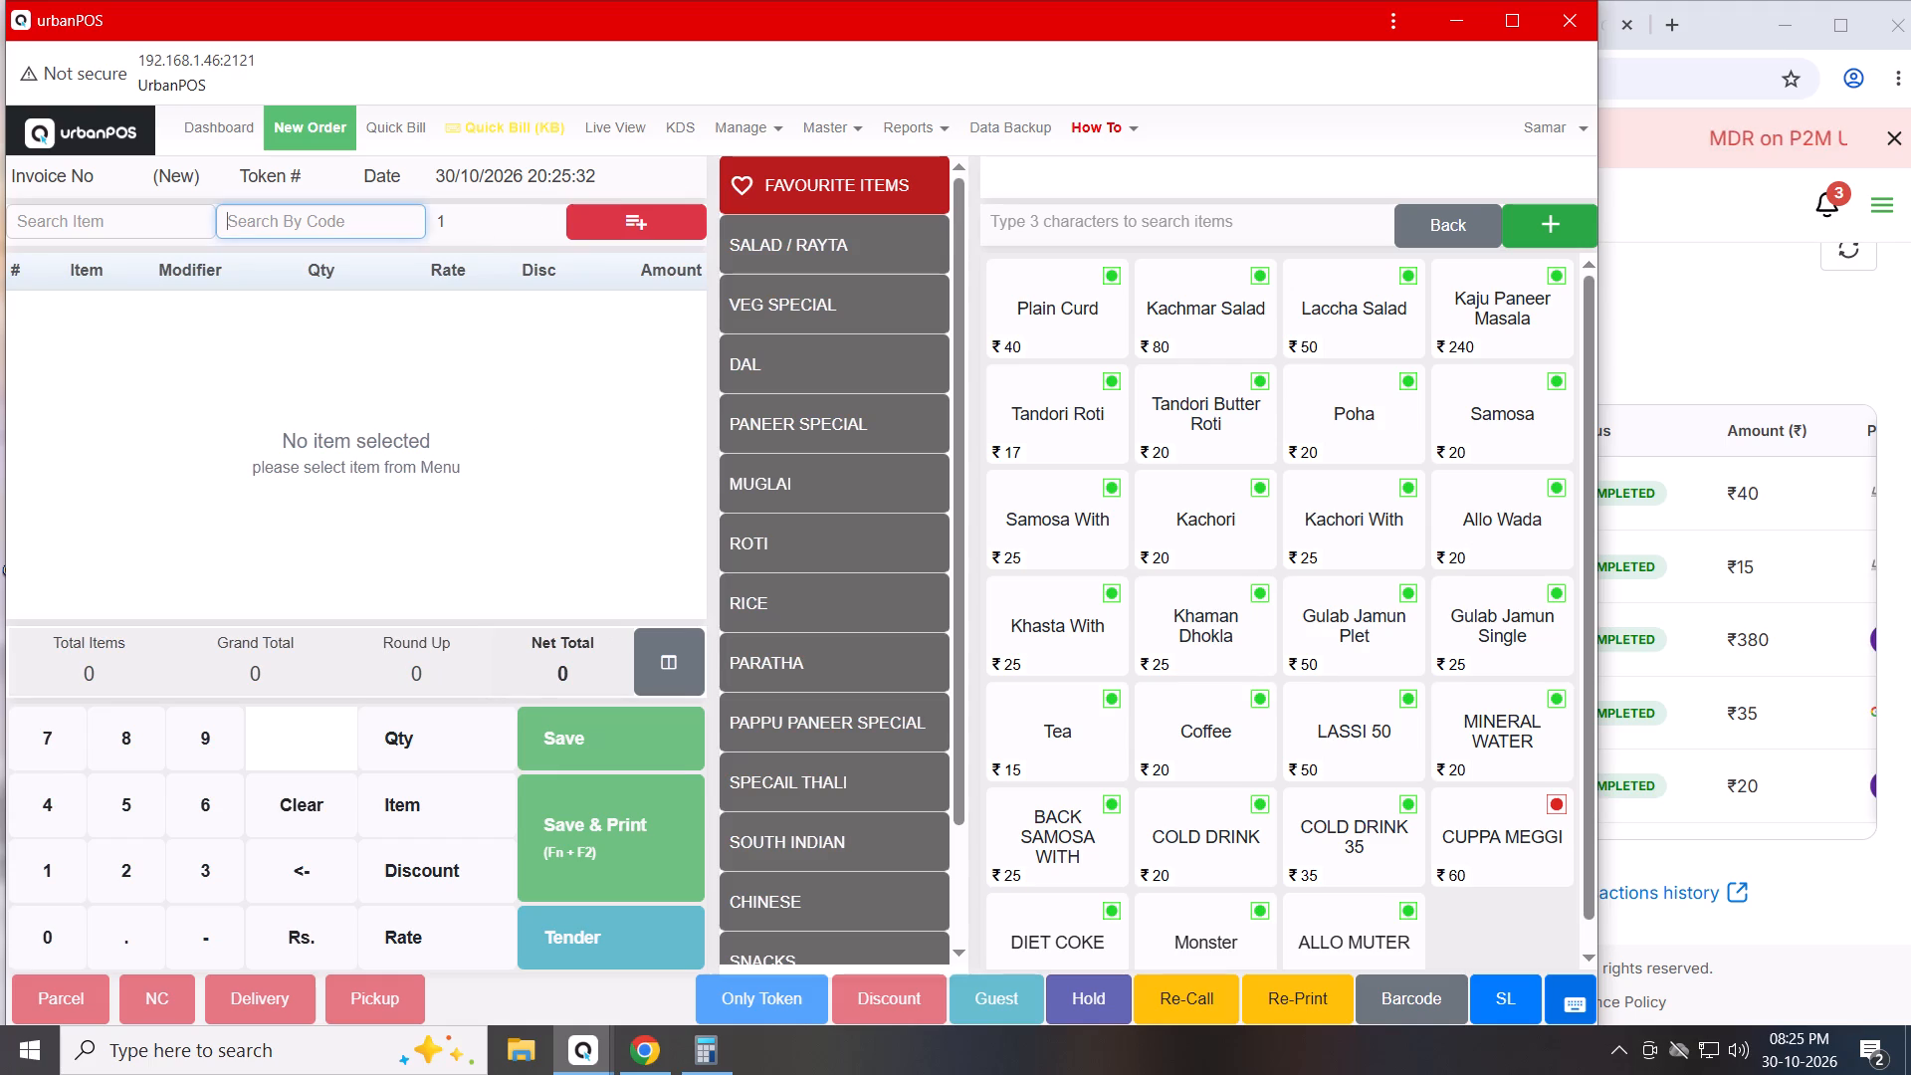
text(76)
key(Return)
key(Return)
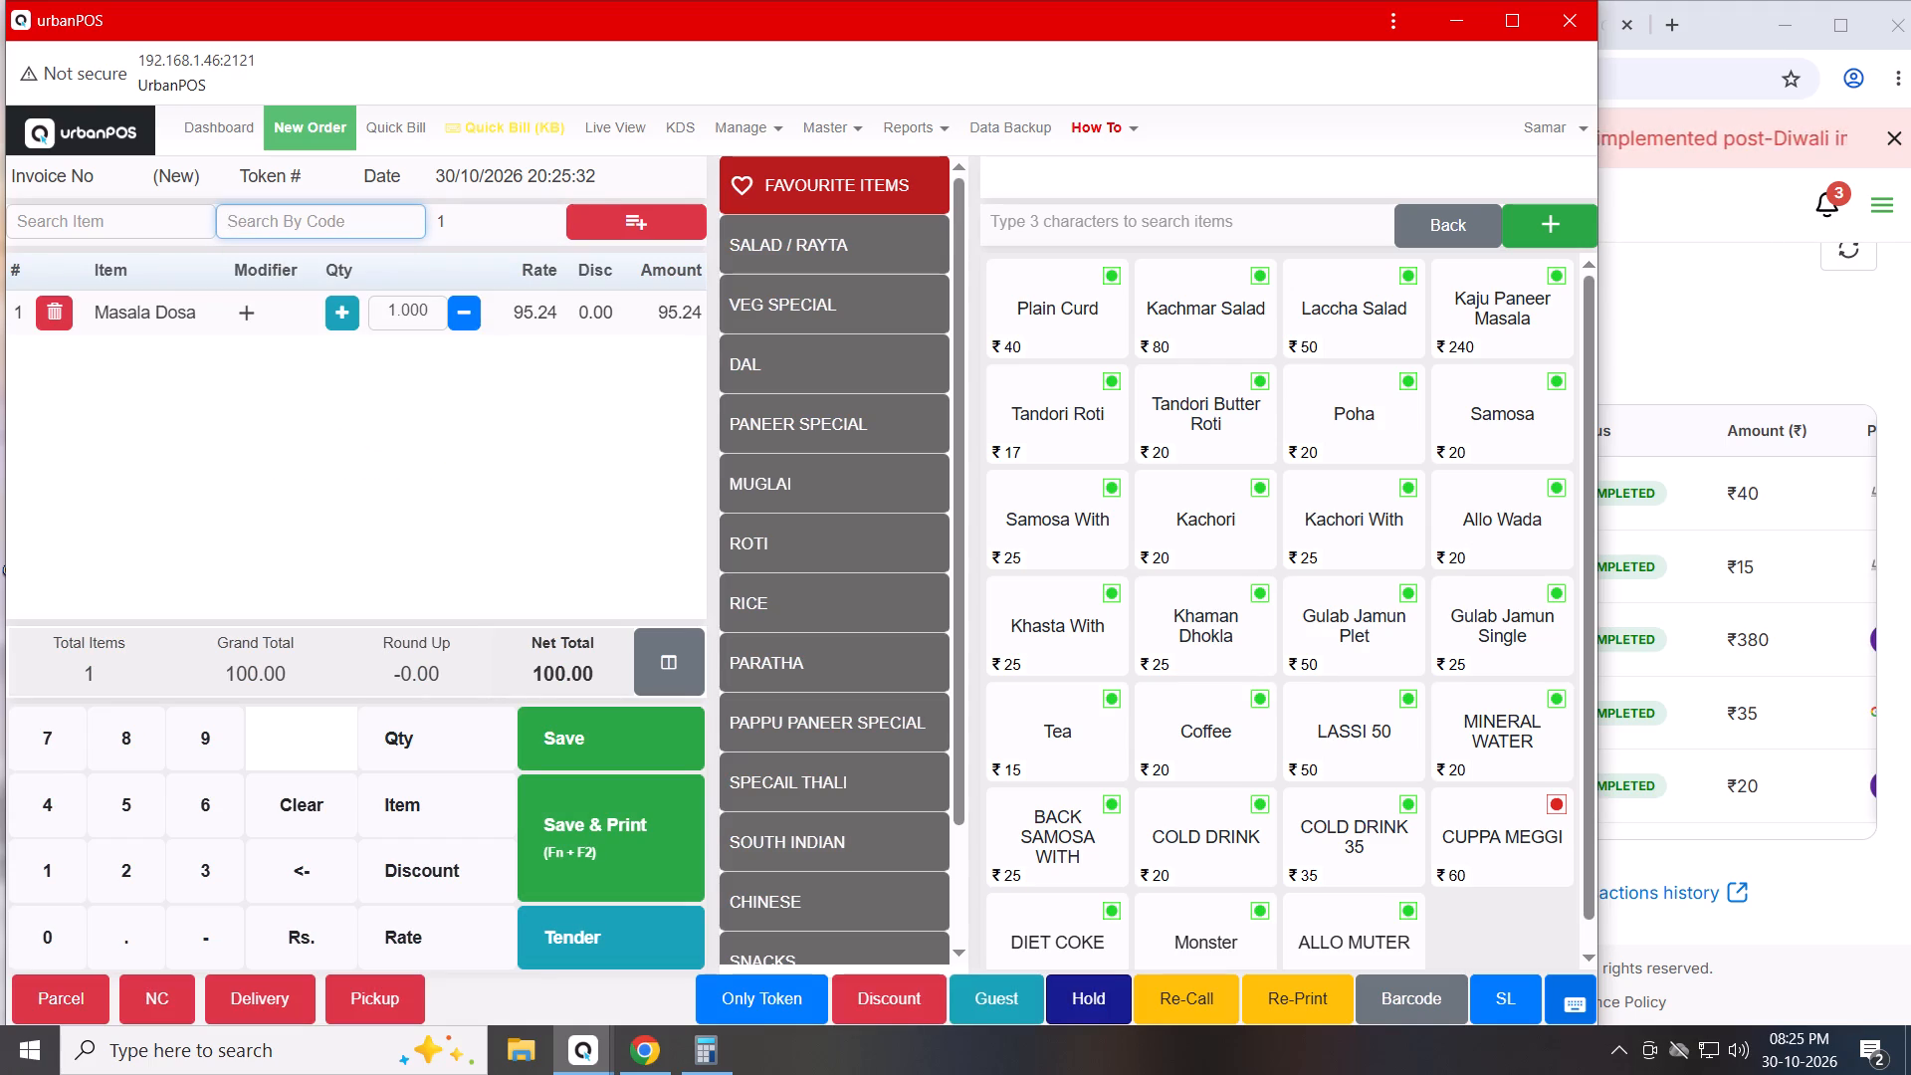
key(F2)
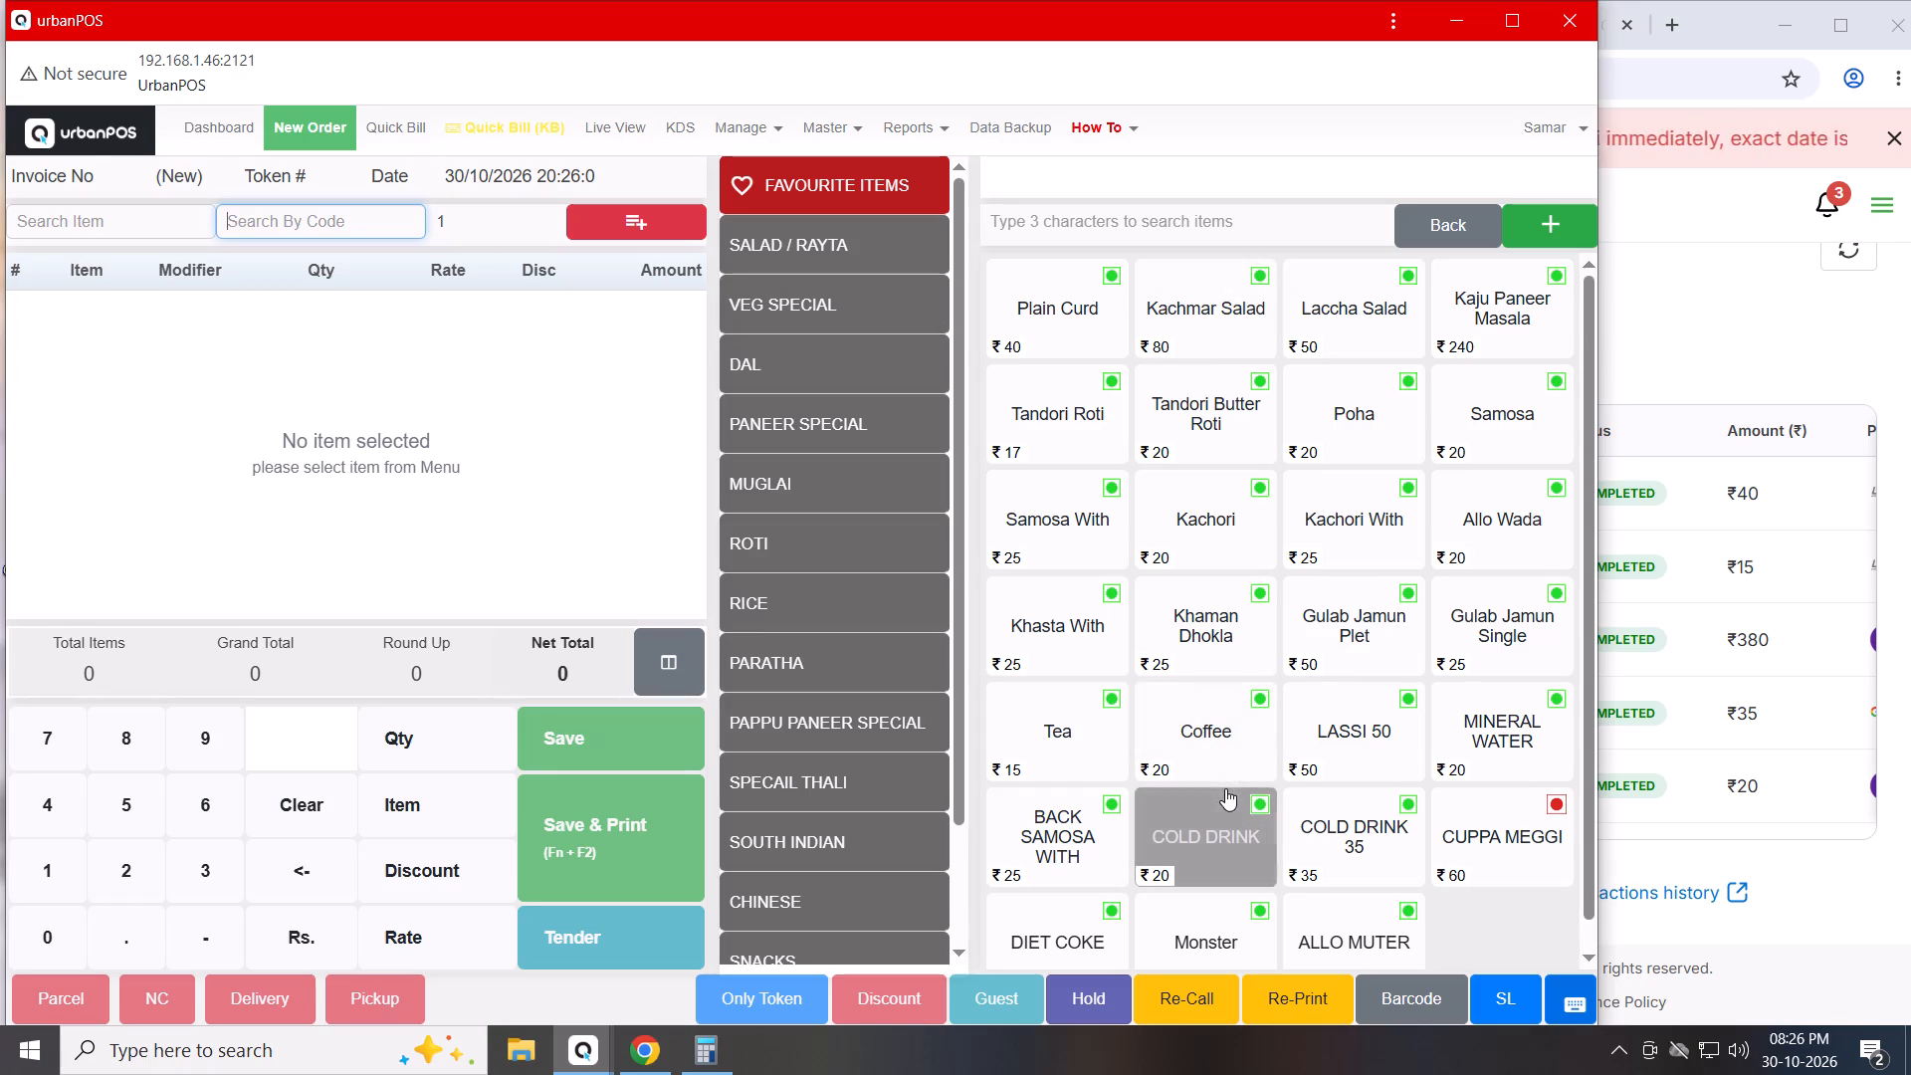
Enter an order for one Cold Drink at ₹20 from the favourite items, and save and print the bill.
click(1225, 788)
key(F2)
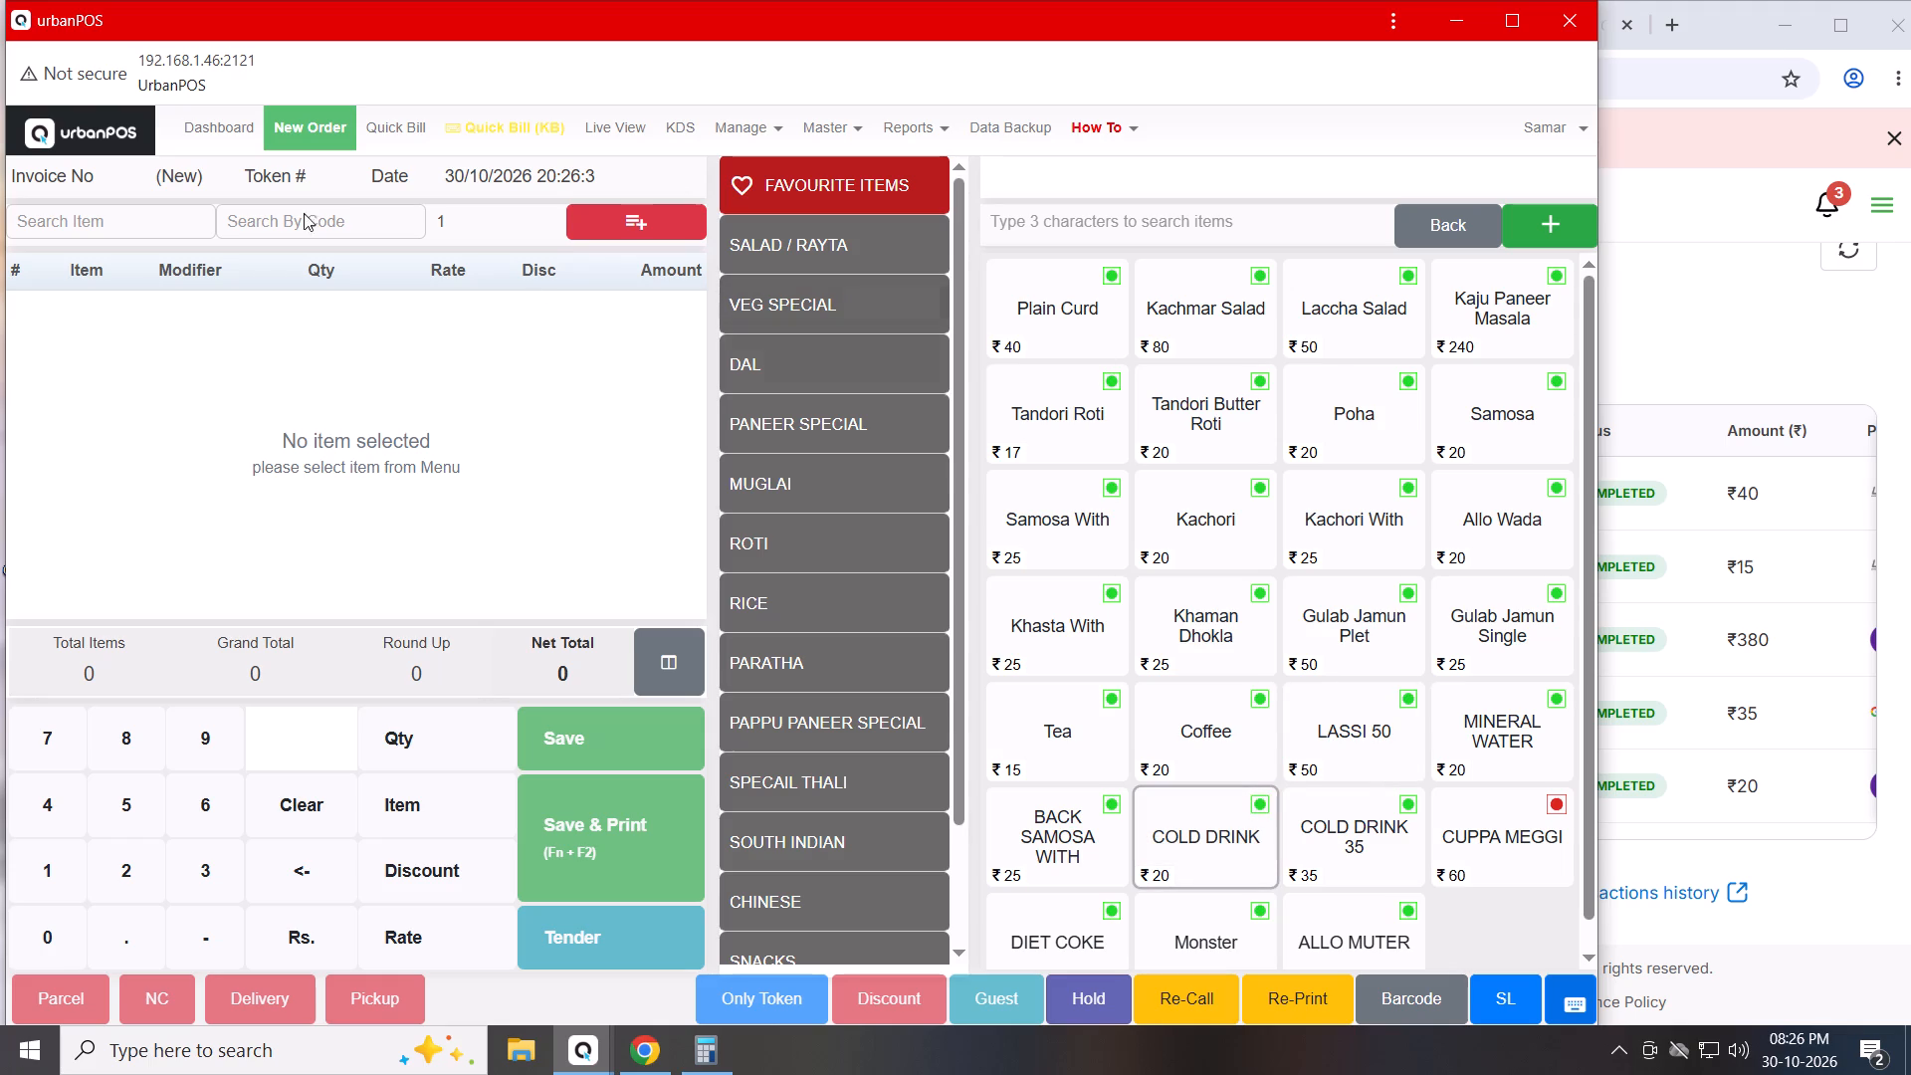
Add two Ice Cream 40 and two Ice Cream 50 from the Ice-Cream category, remove the Ice Cream 40 line, and save and print the bill.
scroll(720, 800, down, 4)
click(823, 867)
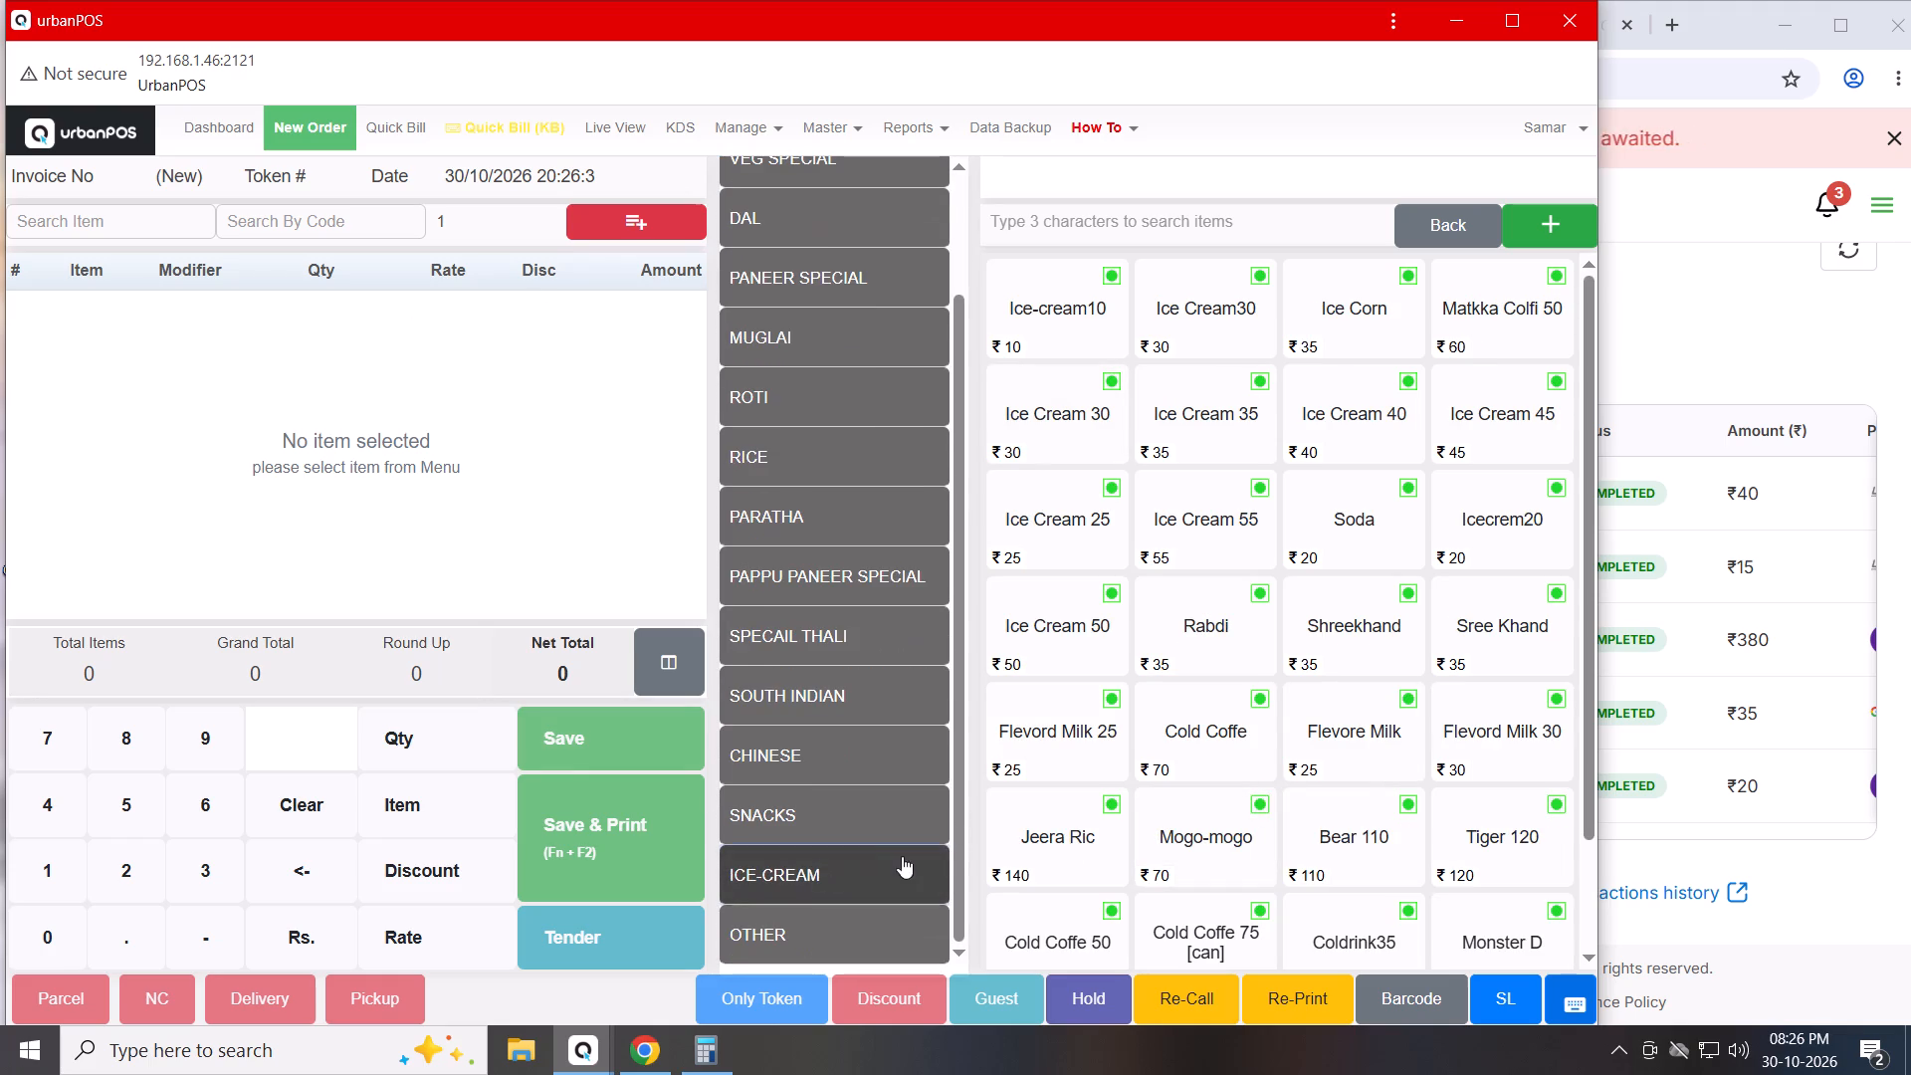
scroll(949, 839, down, 4)
scroll(1368, 666, down, 3)
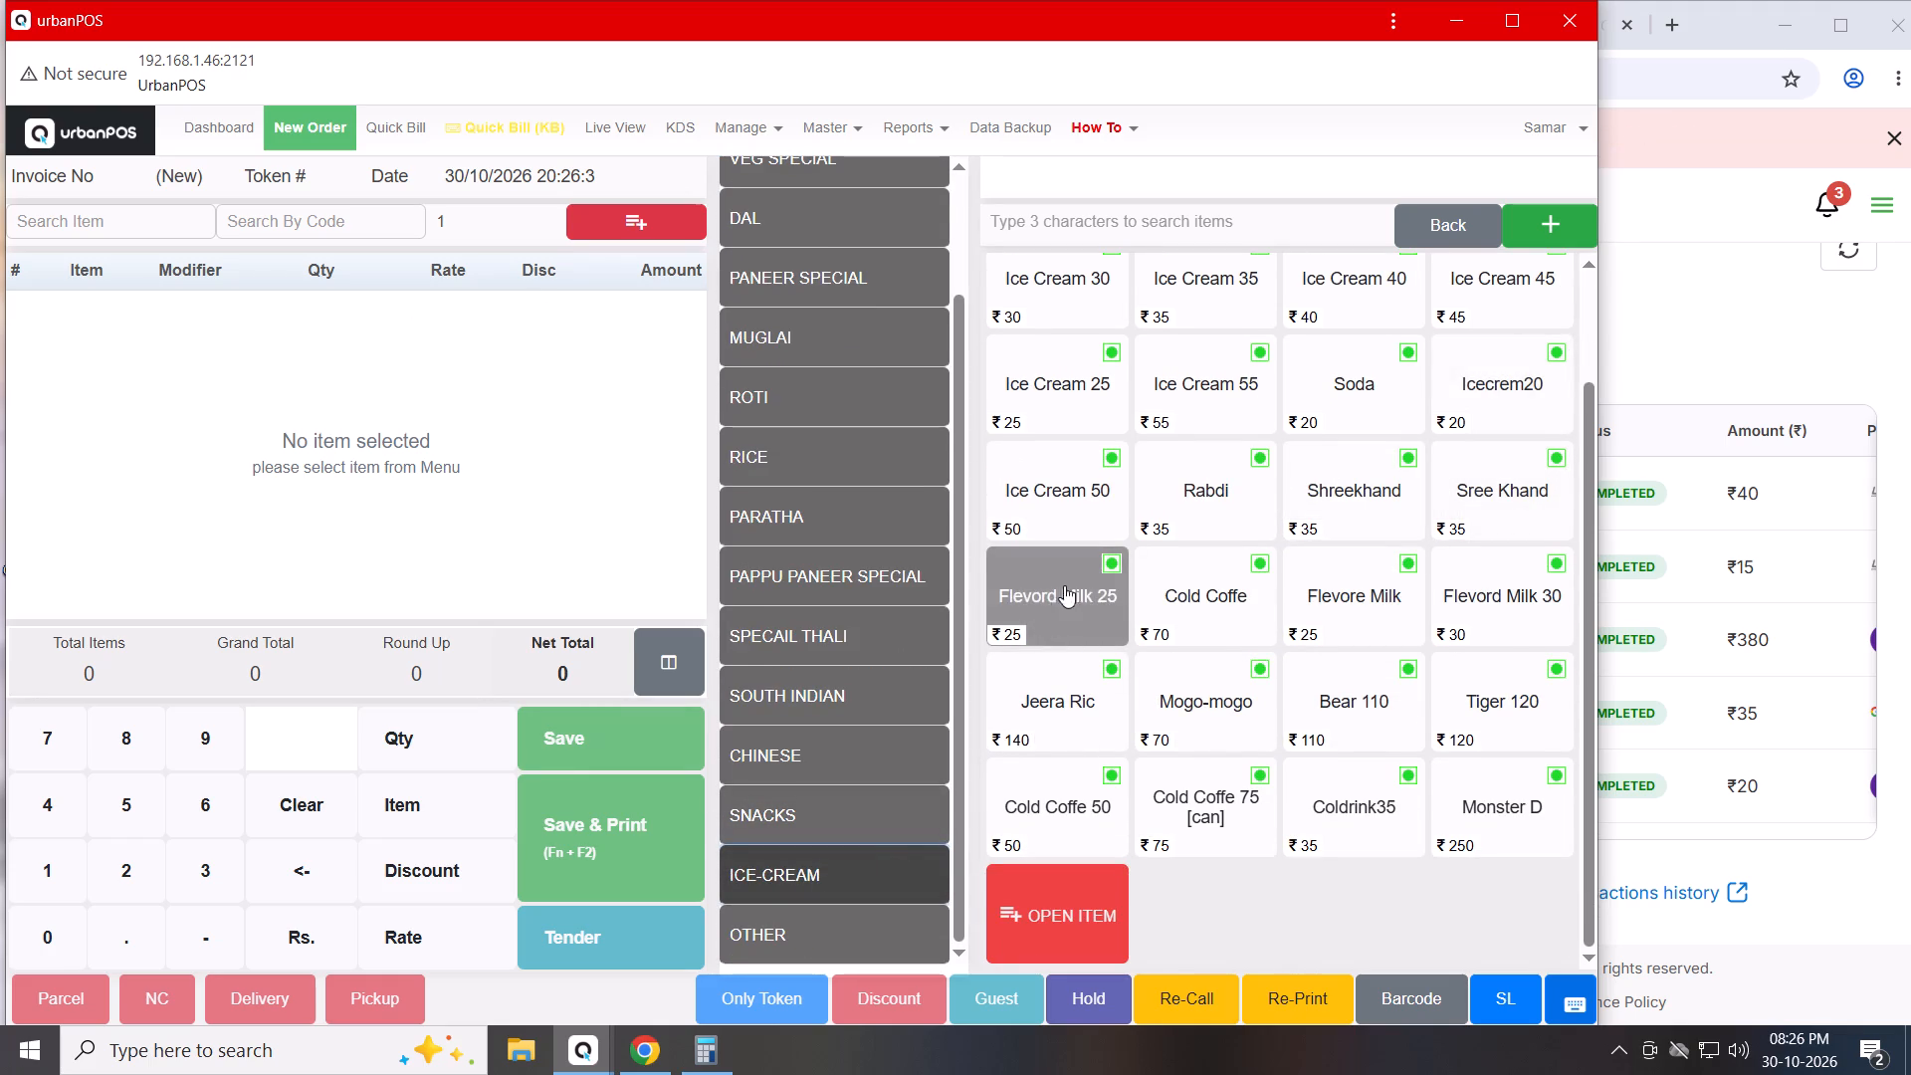
scroll(1064, 585, up, 3)
scroll(1194, 505, up, 3)
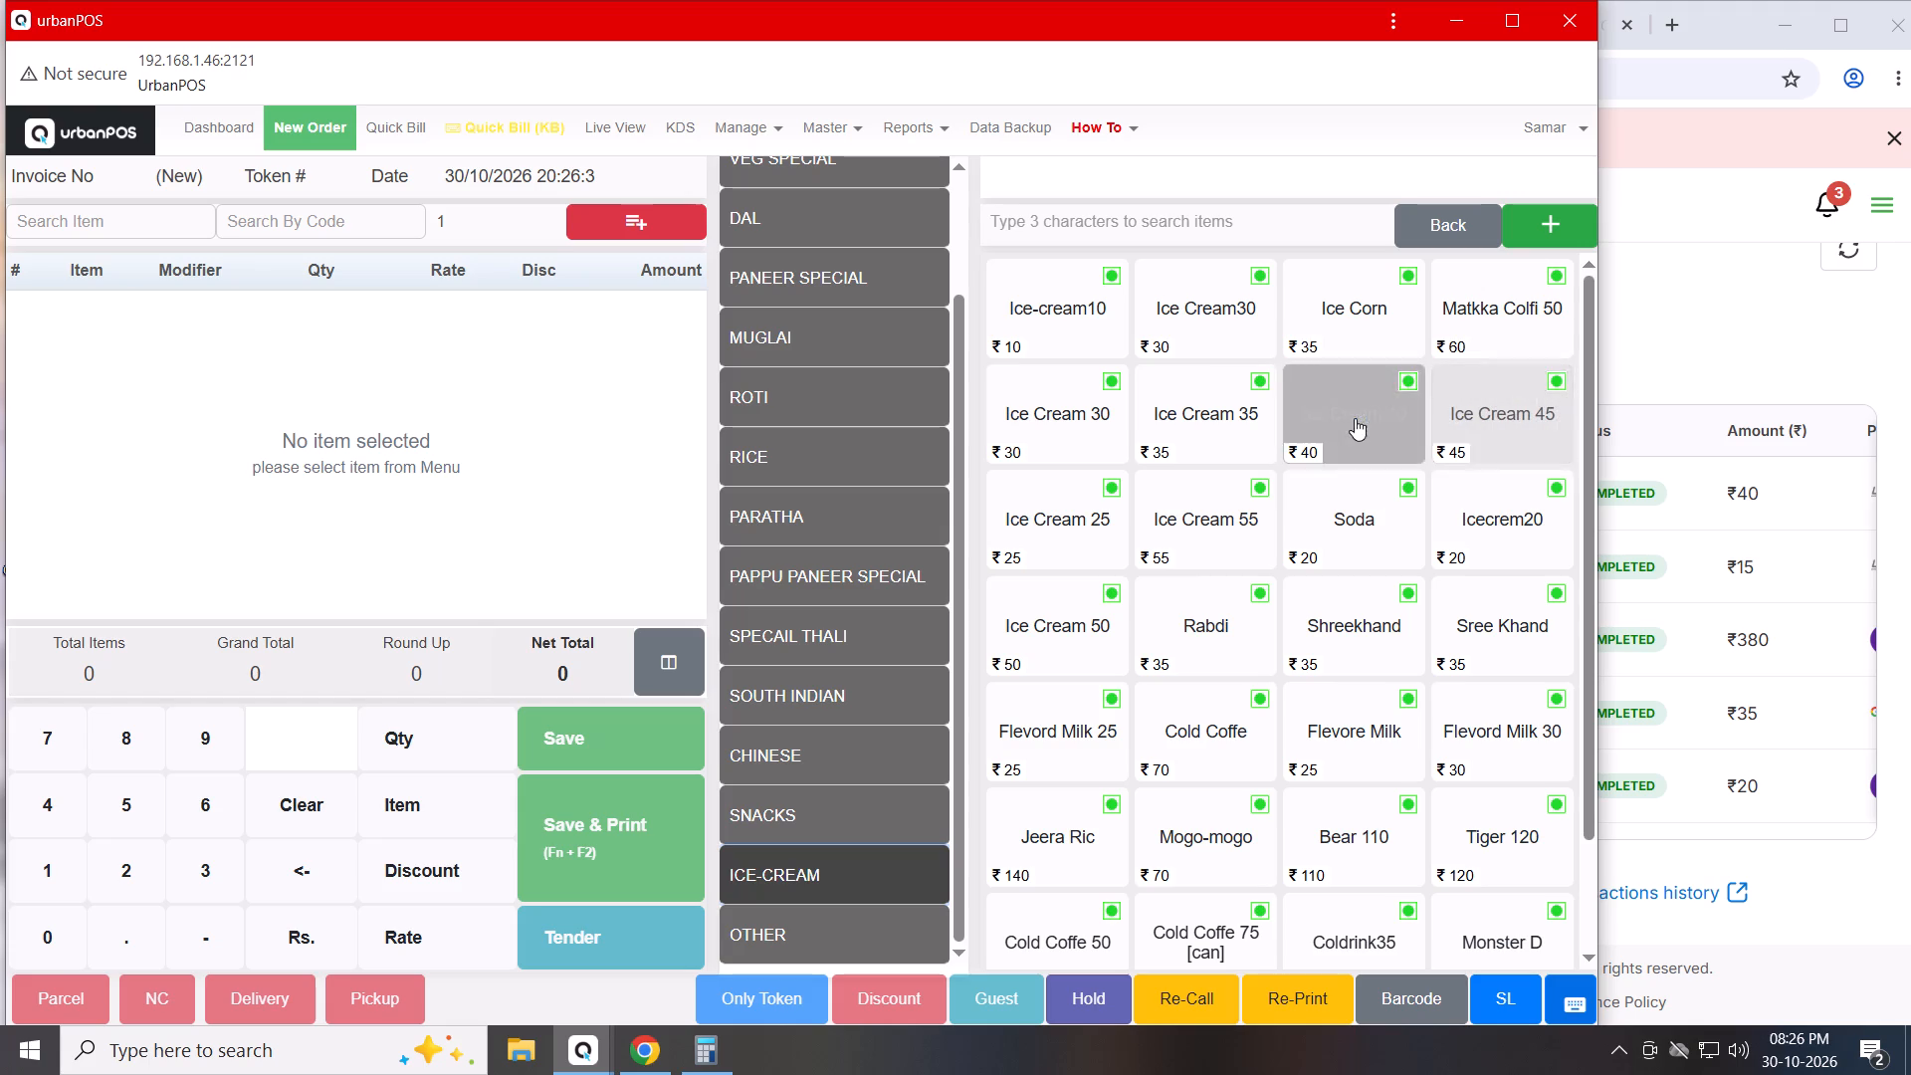
double_click(1355, 418)
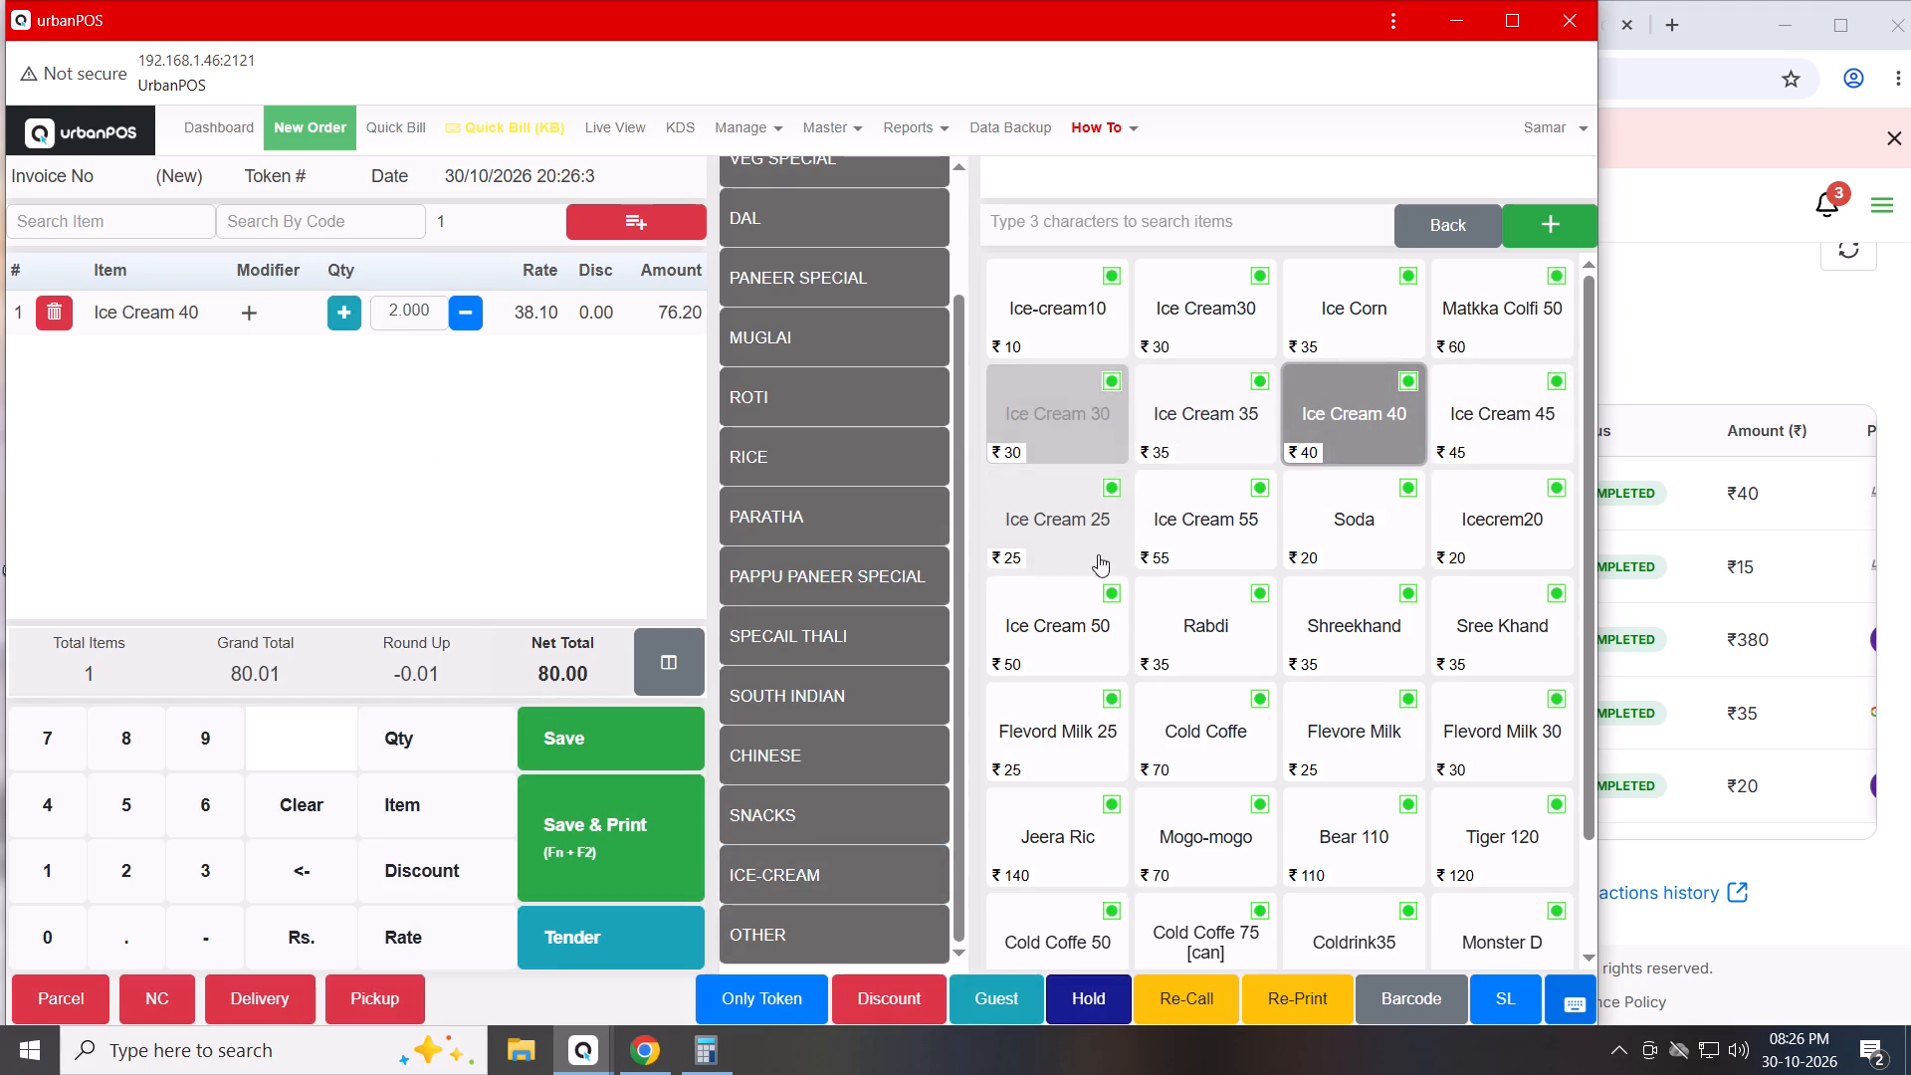
double_click(1115, 606)
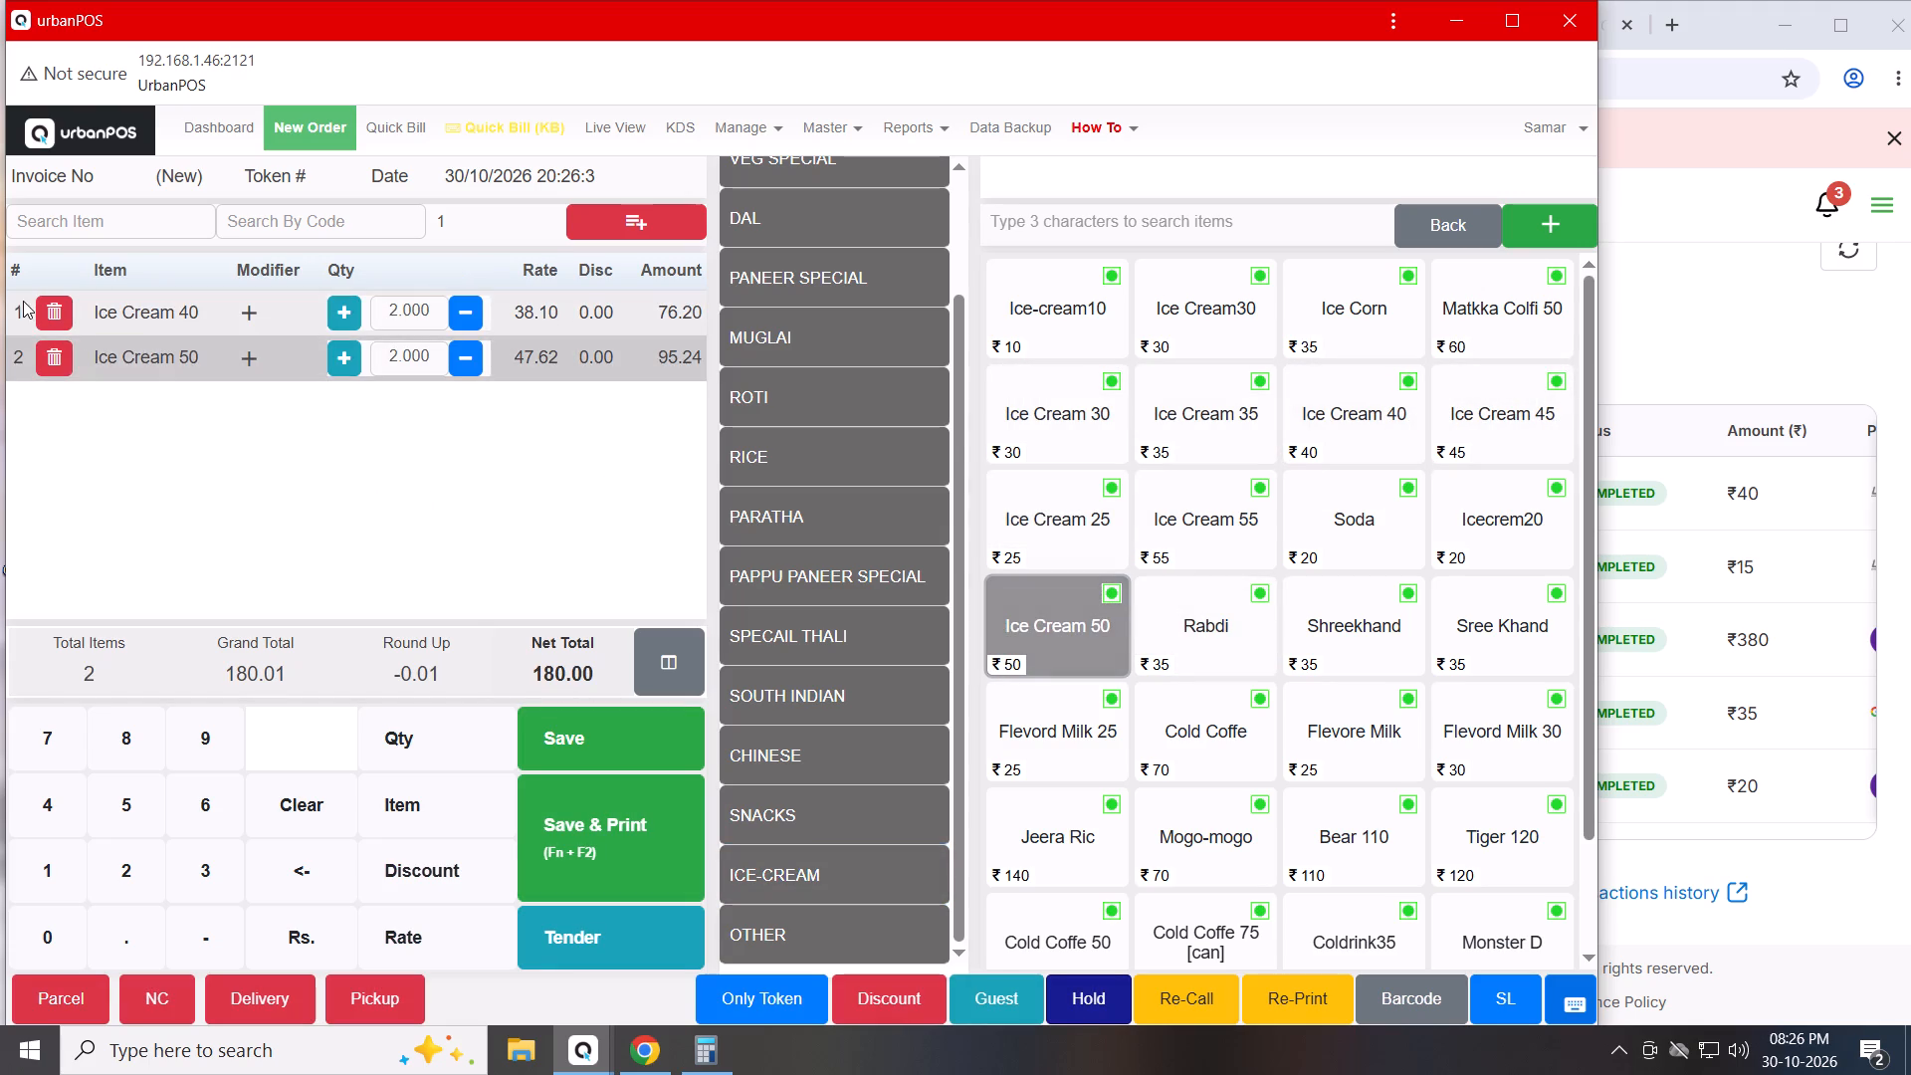
click(50, 318)
click(612, 848)
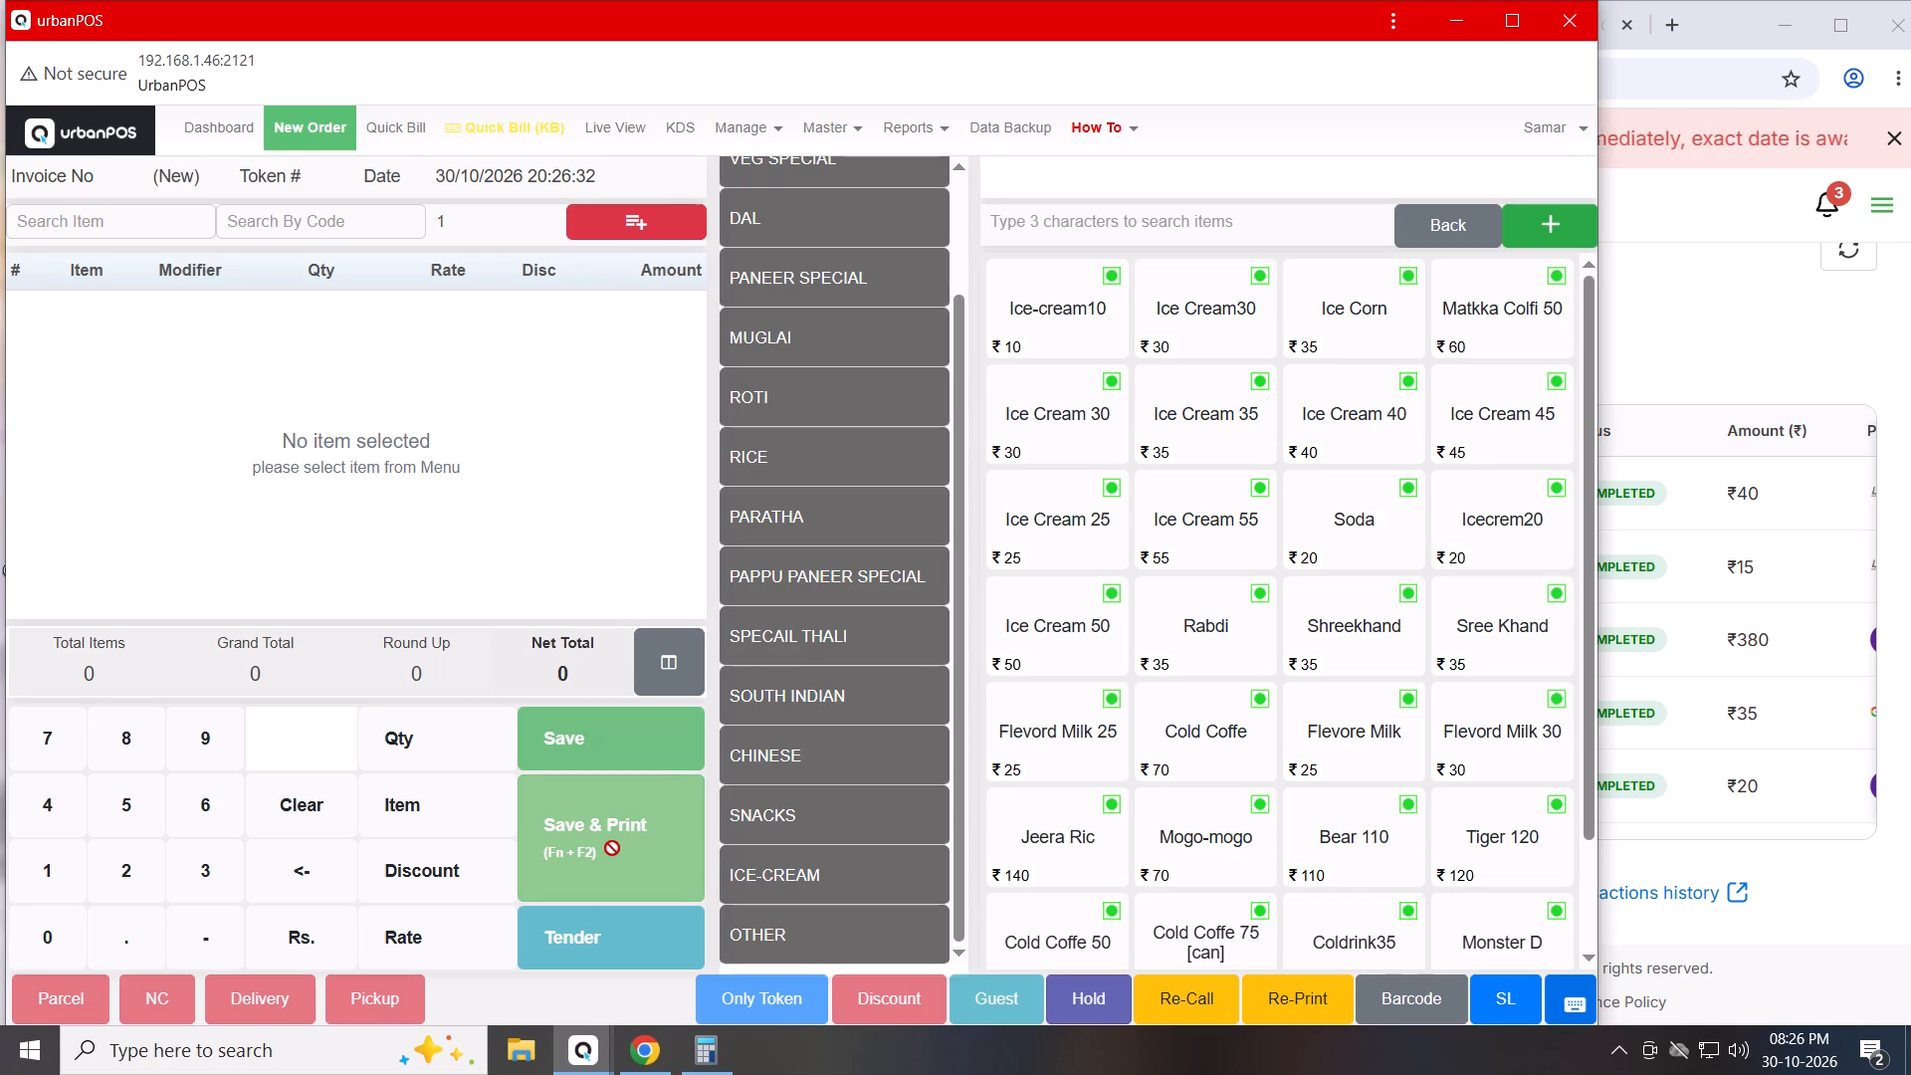
Find Veg 111 Sezvan Noodels by name, add one to the order, and save and print the bill.
text(se)
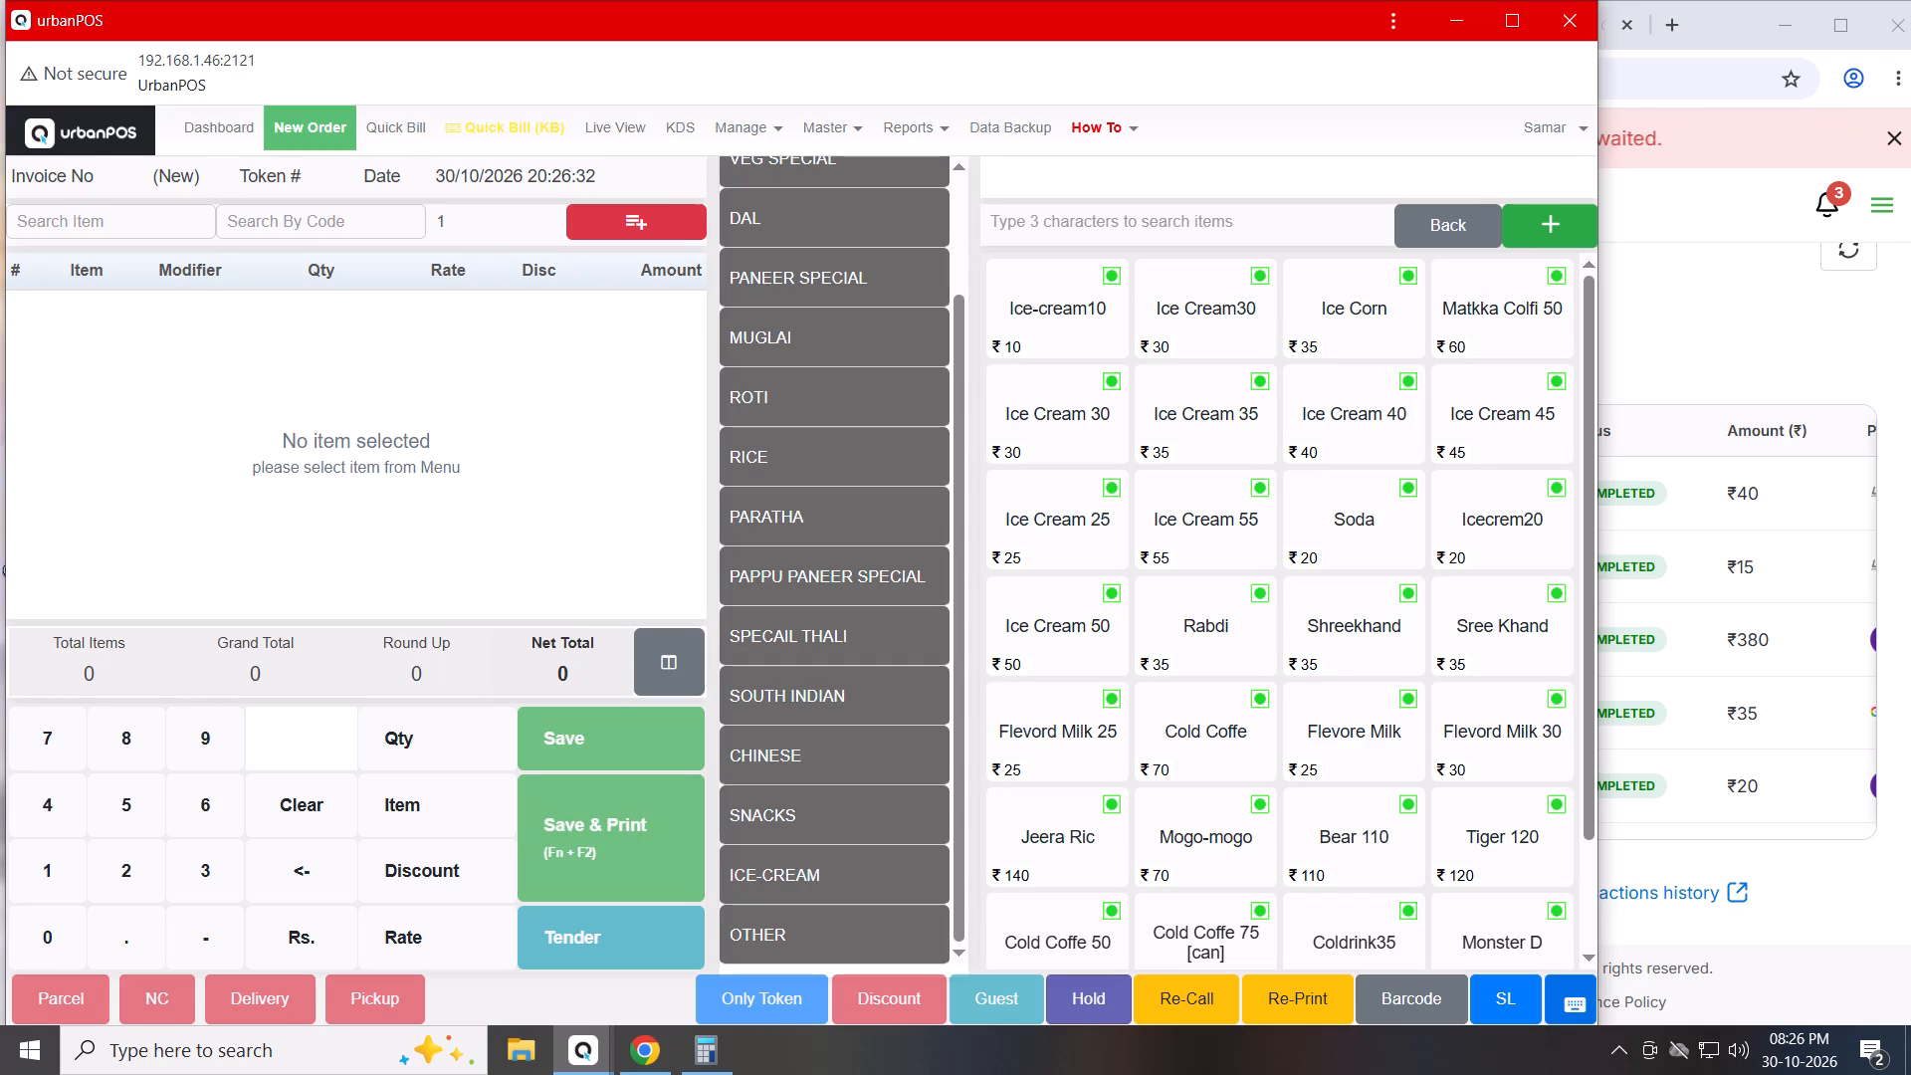
click(193, 227)
text(se)
key(z)
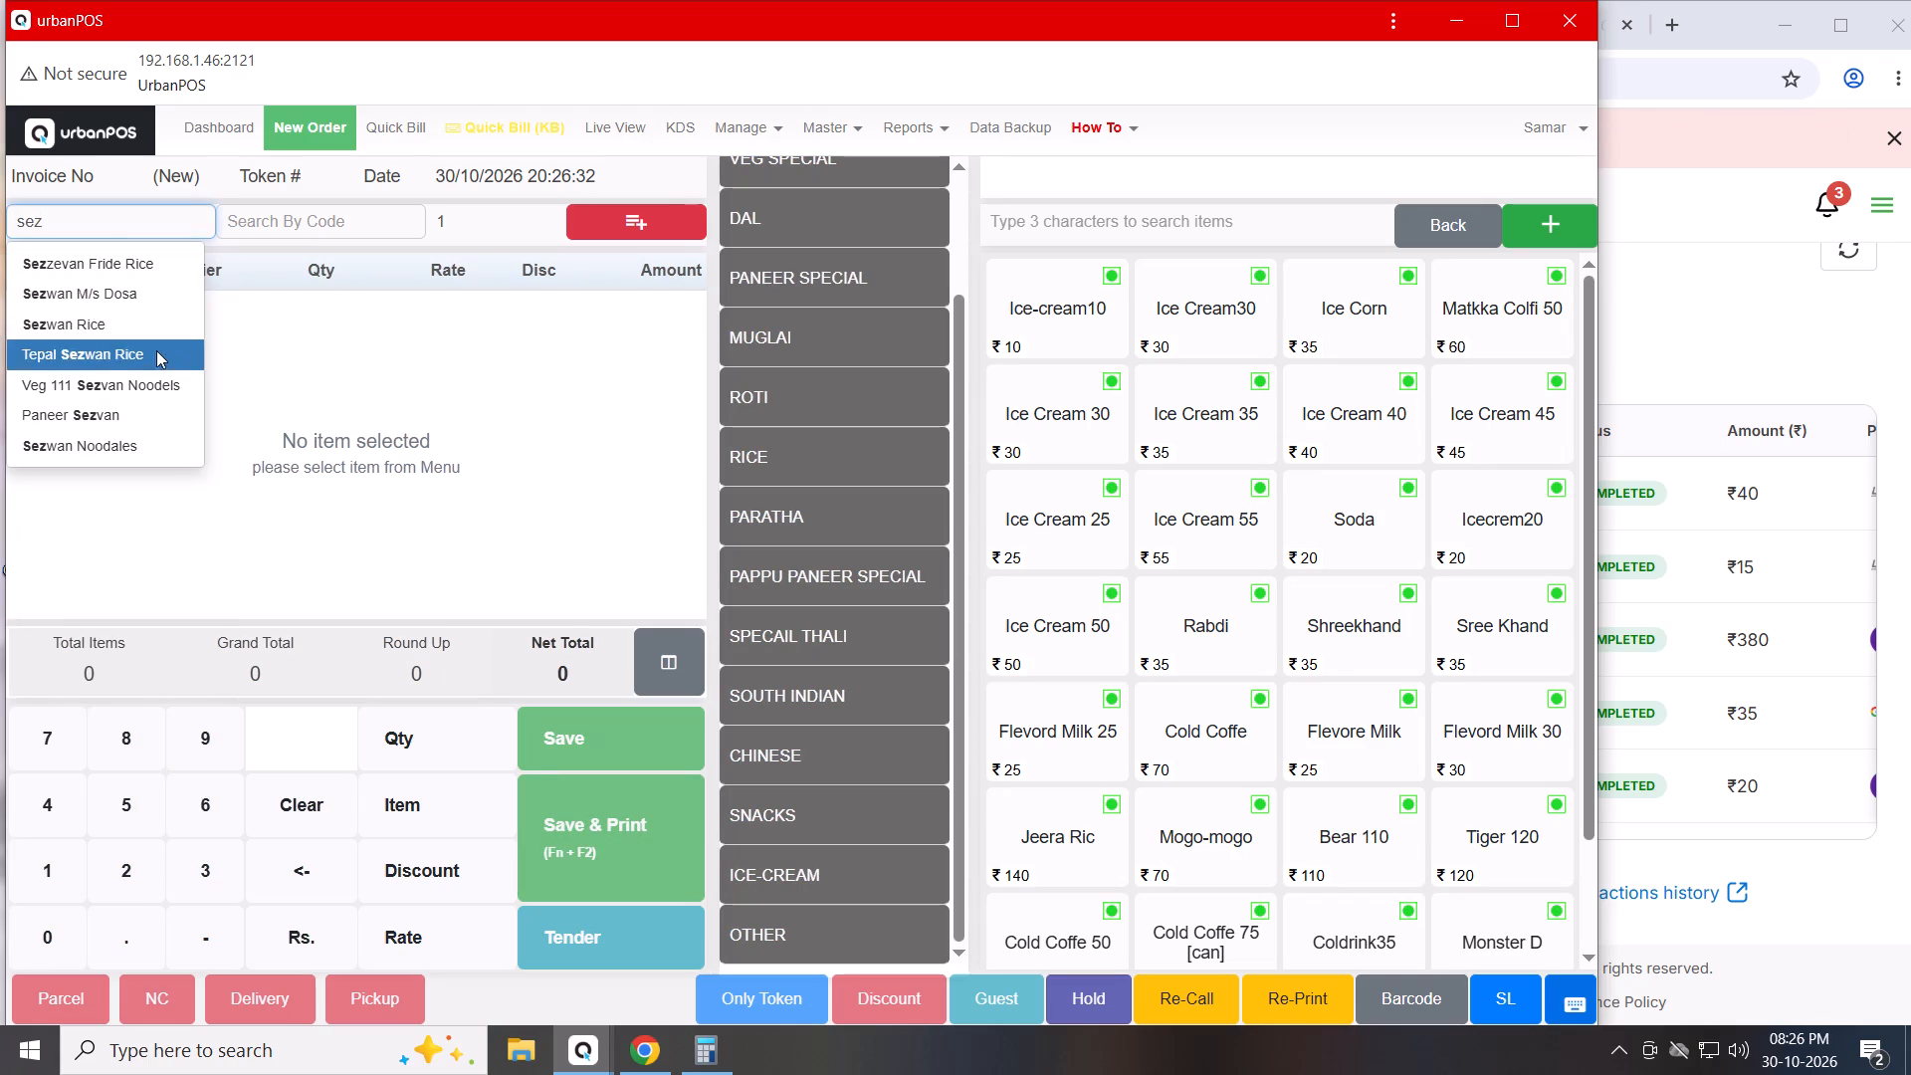
click(140, 395)
key(Return)
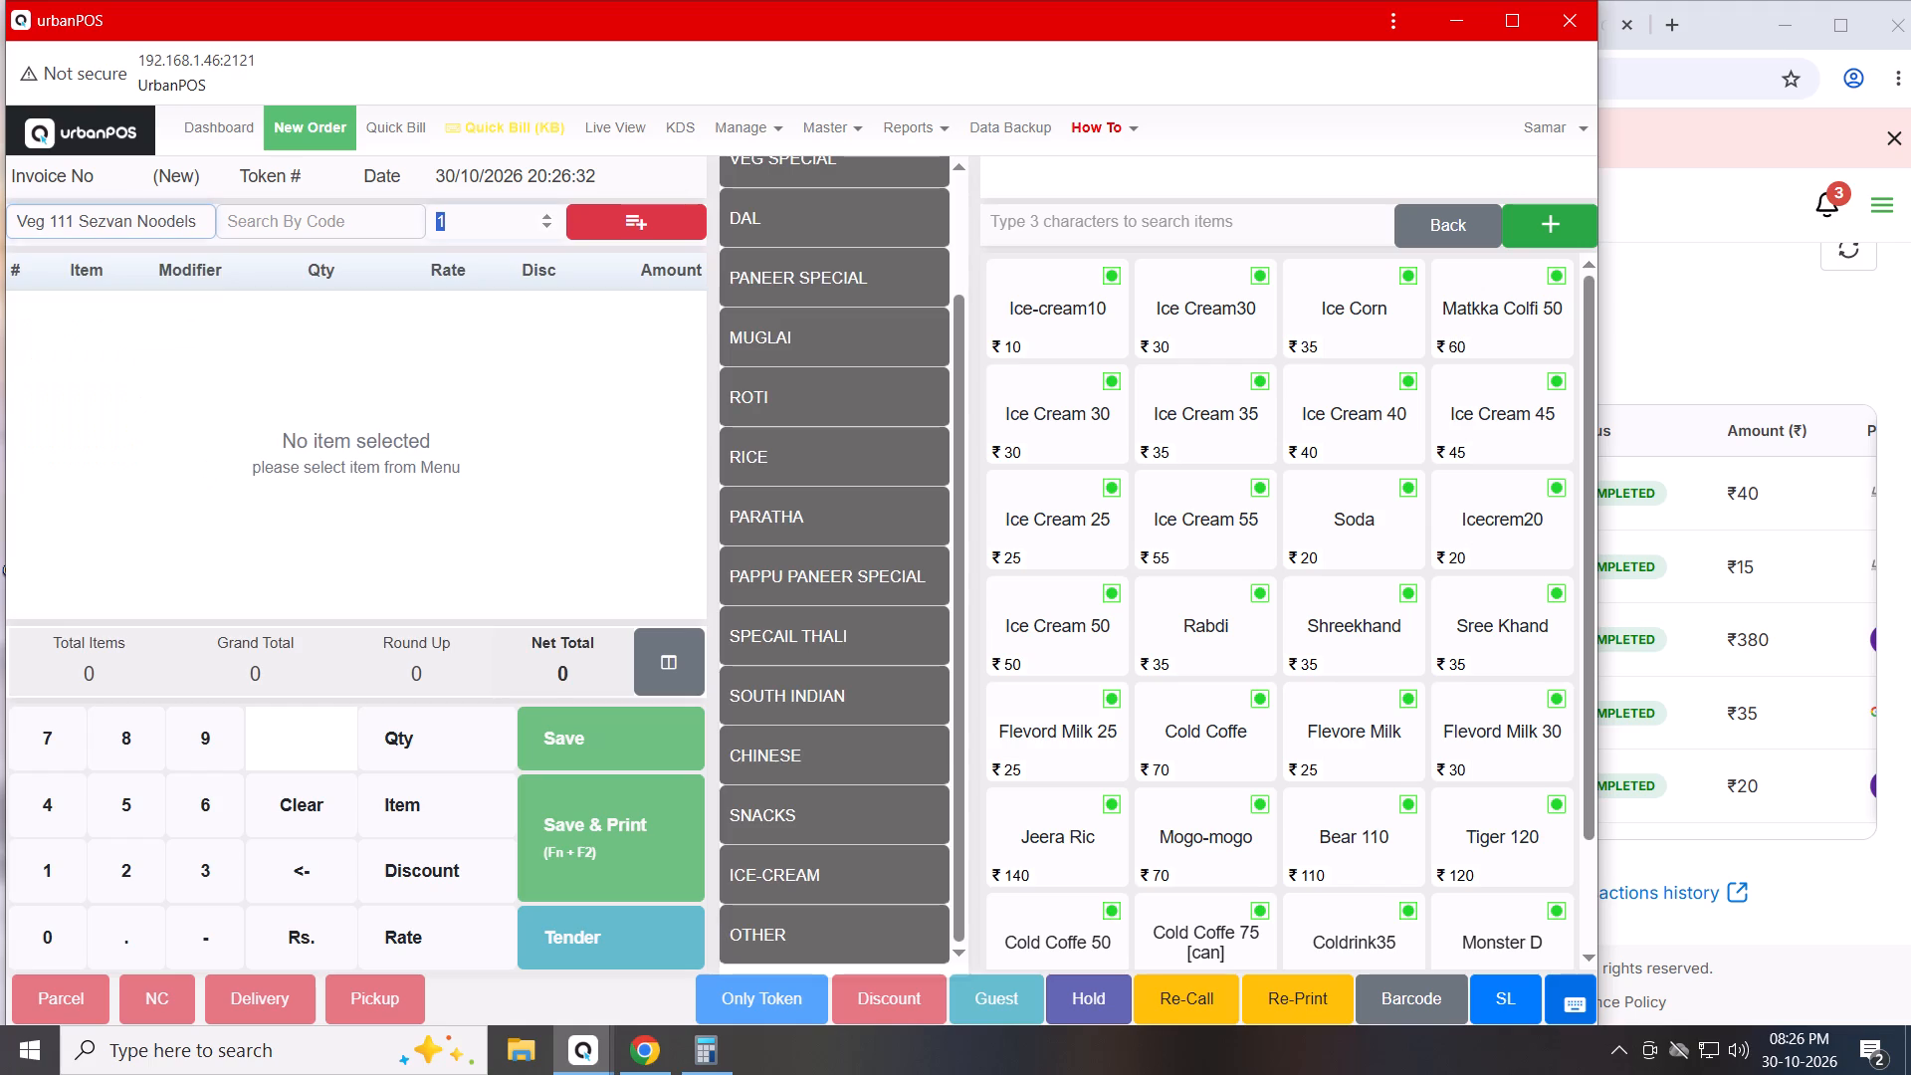
key(Return)
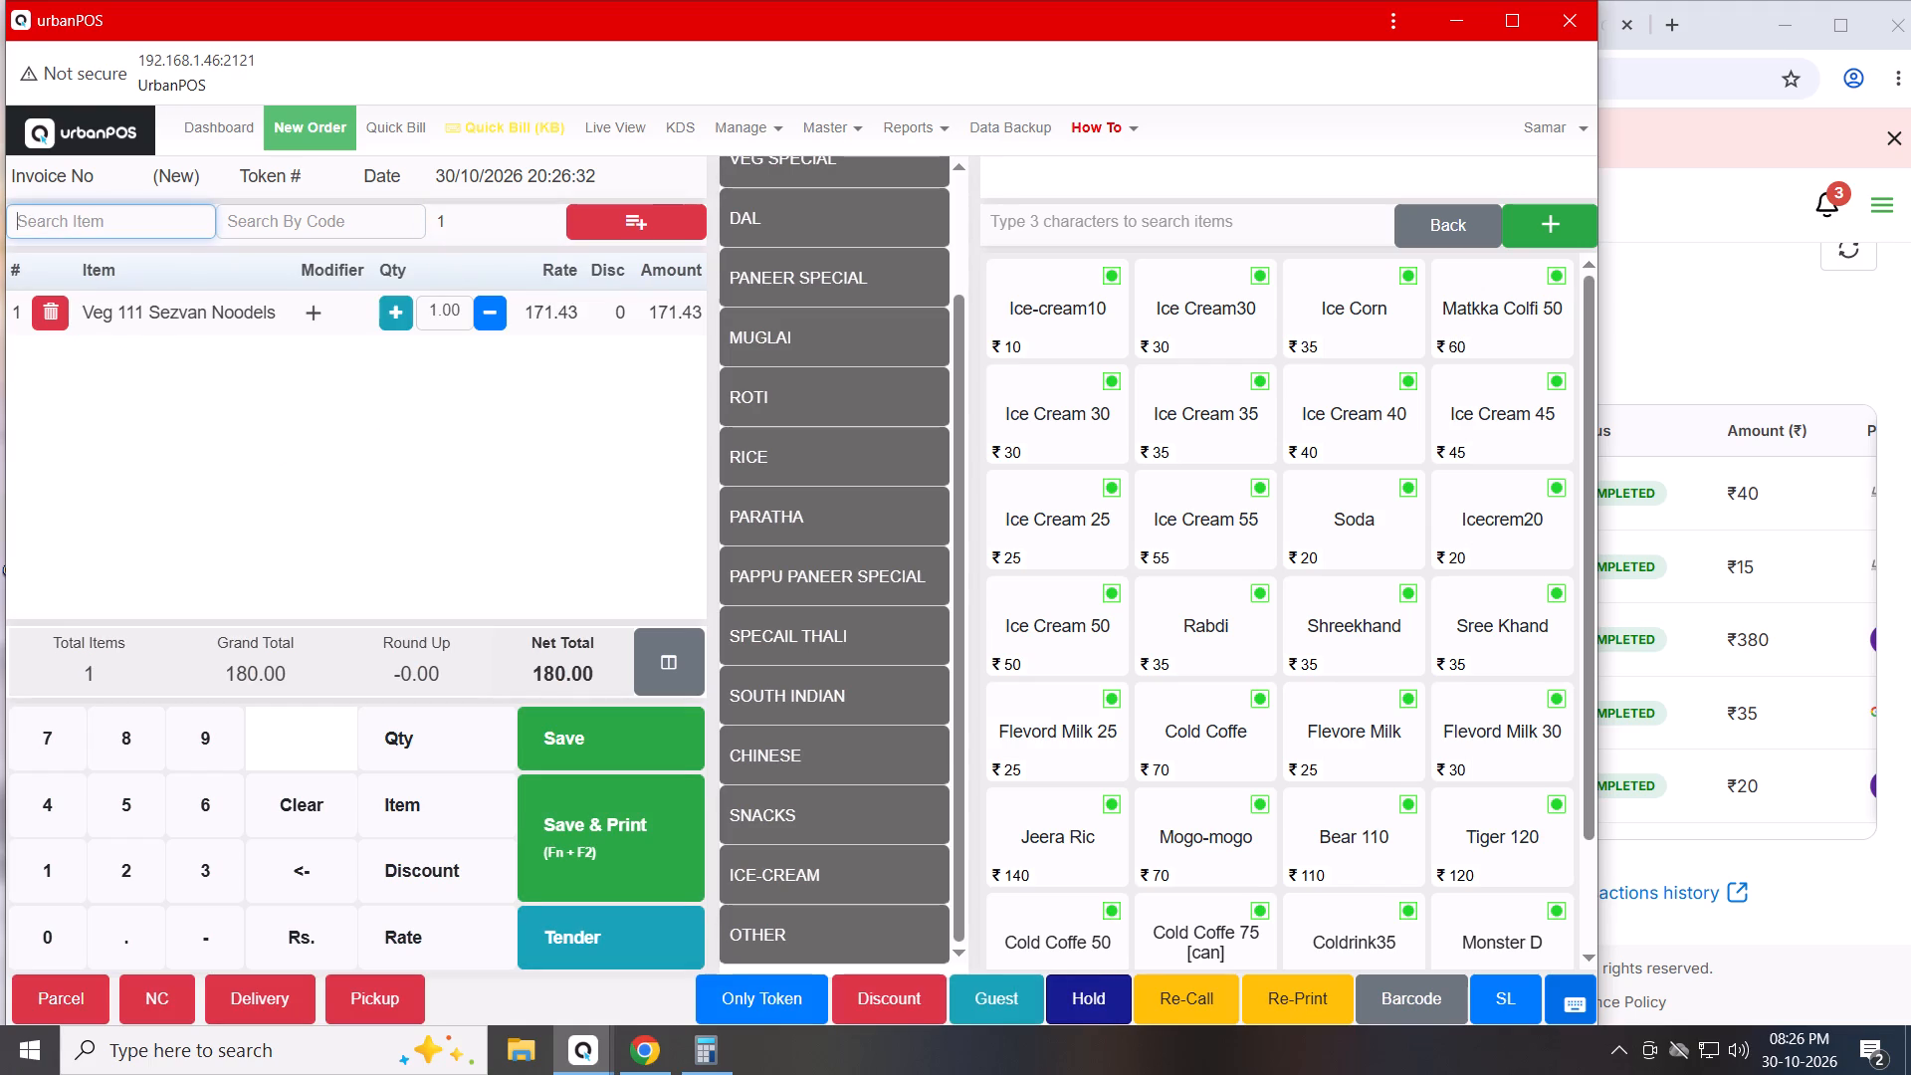
key(F2)
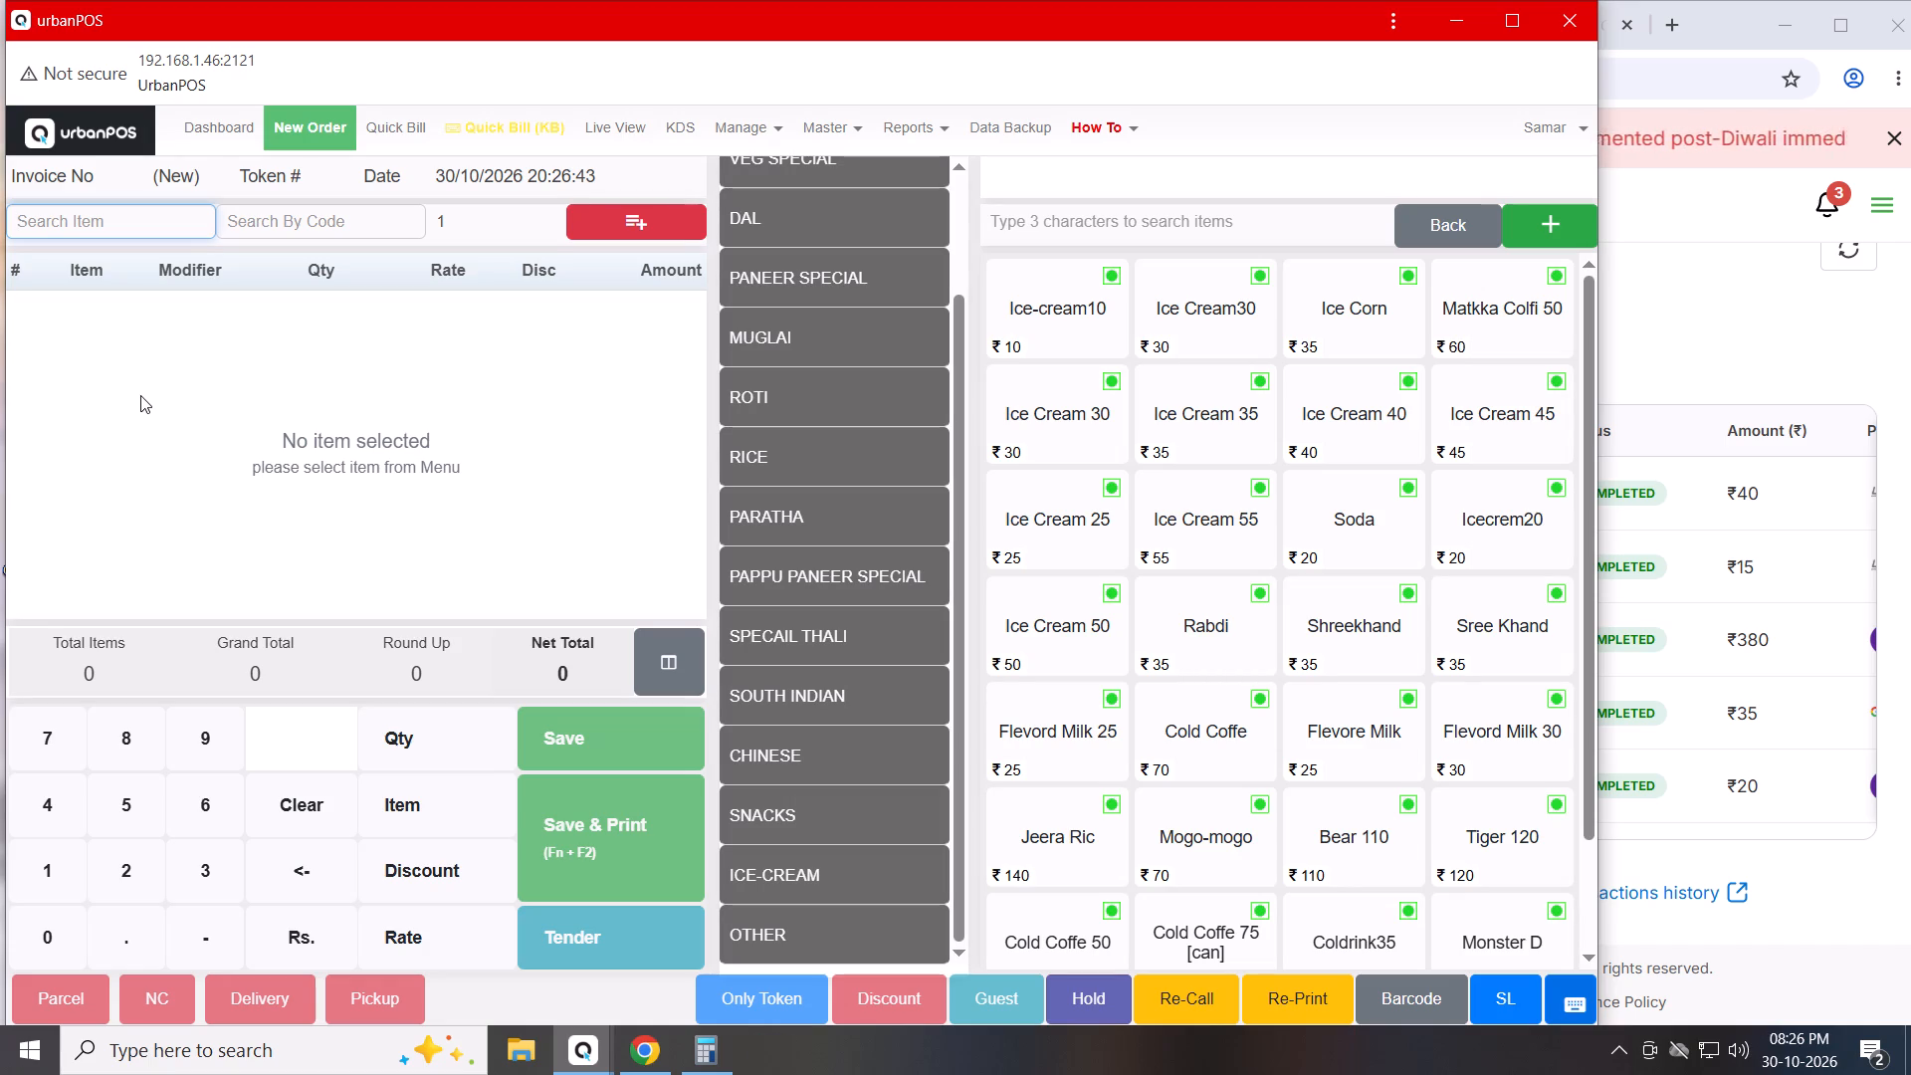
Enter an order for three Coffees from the favourite items, and save and print the bill.
scroll(661, 214, up, 6)
click(784, 191)
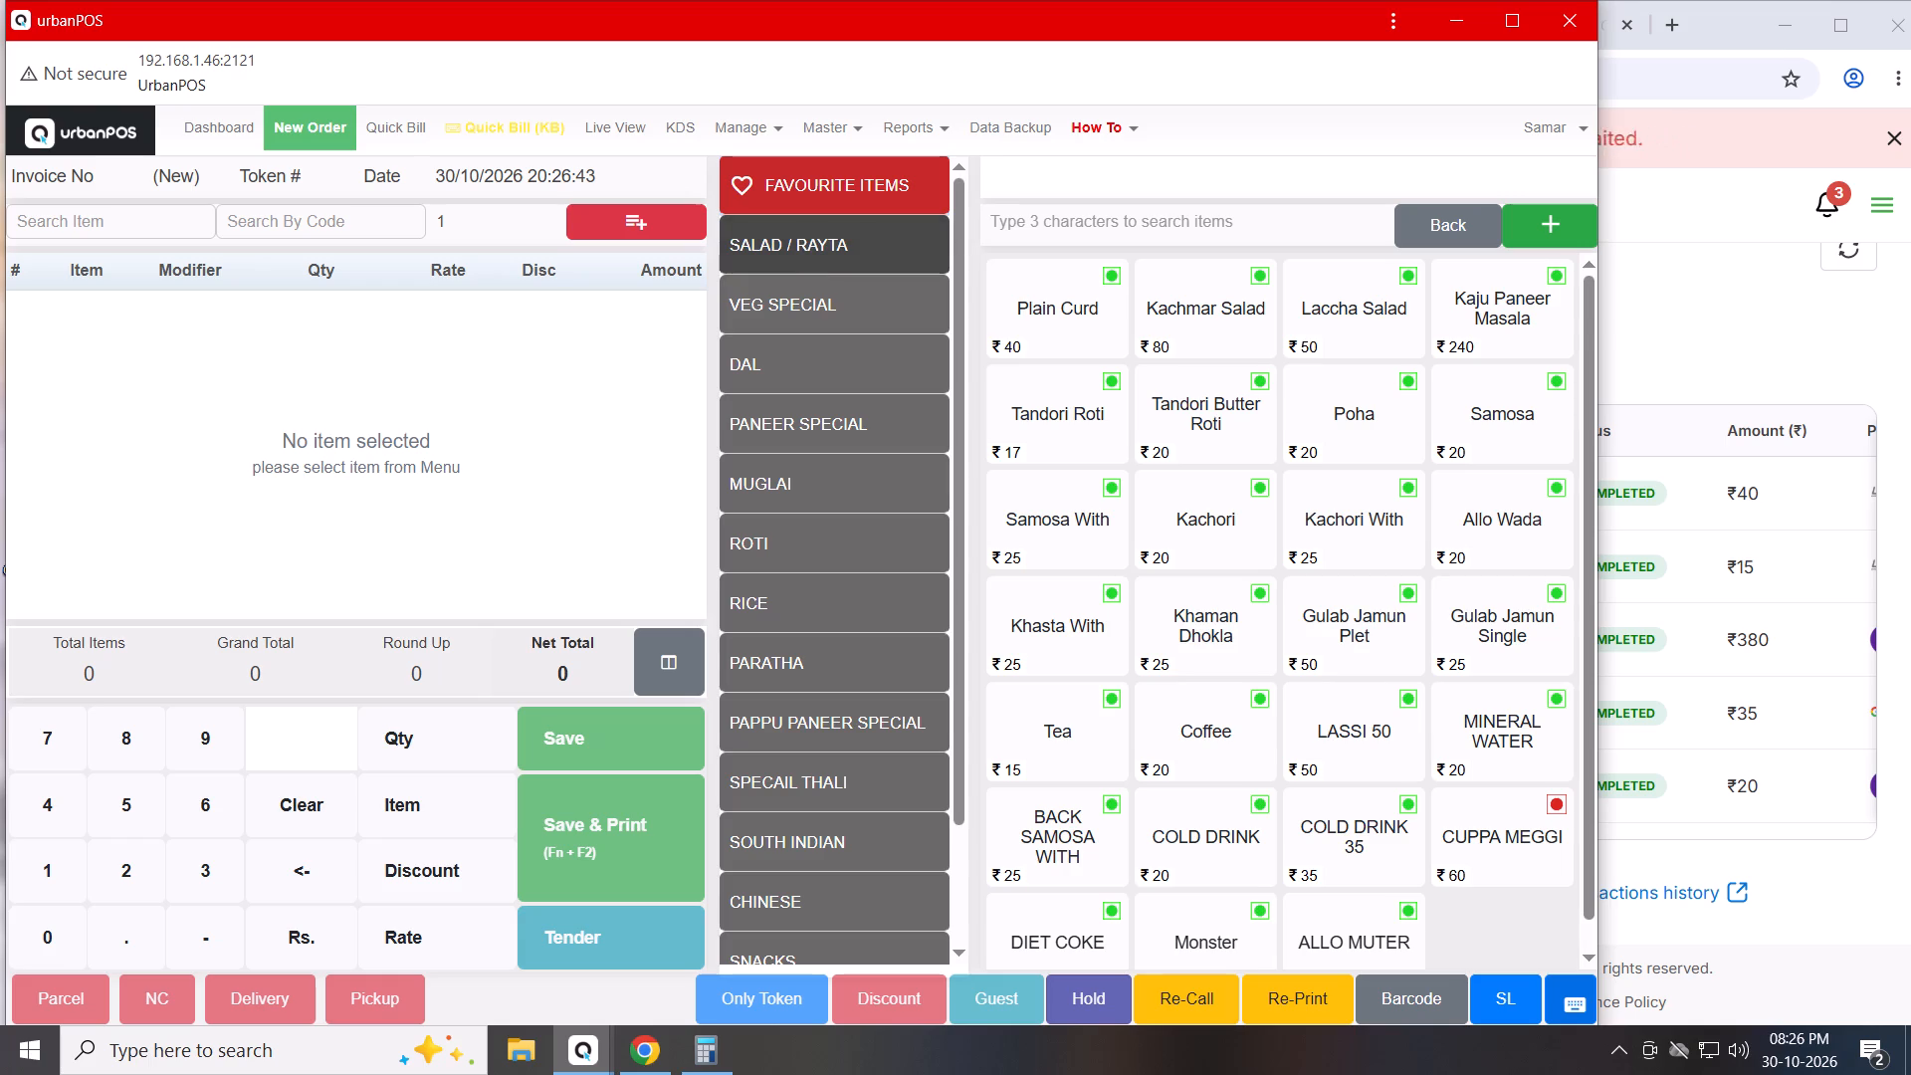
double_click(1255, 728)
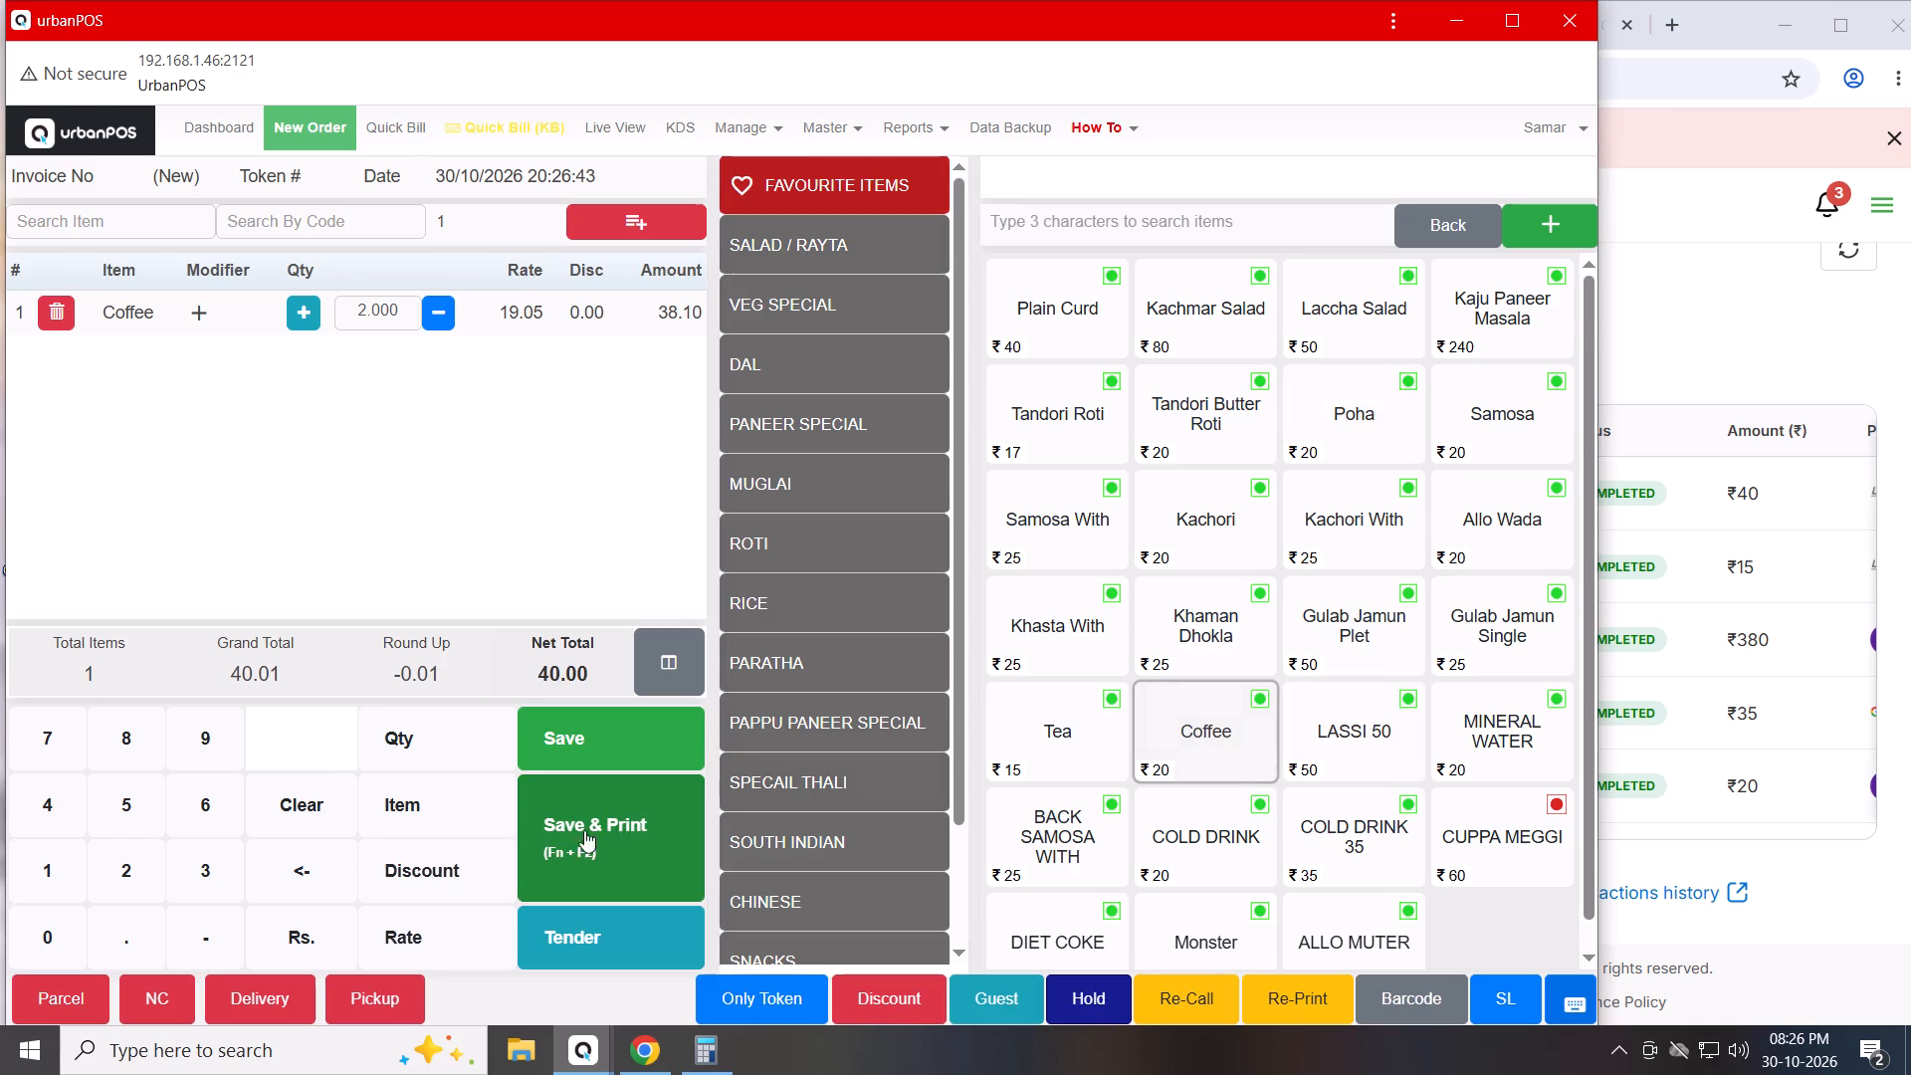
click(1163, 742)
click(623, 864)
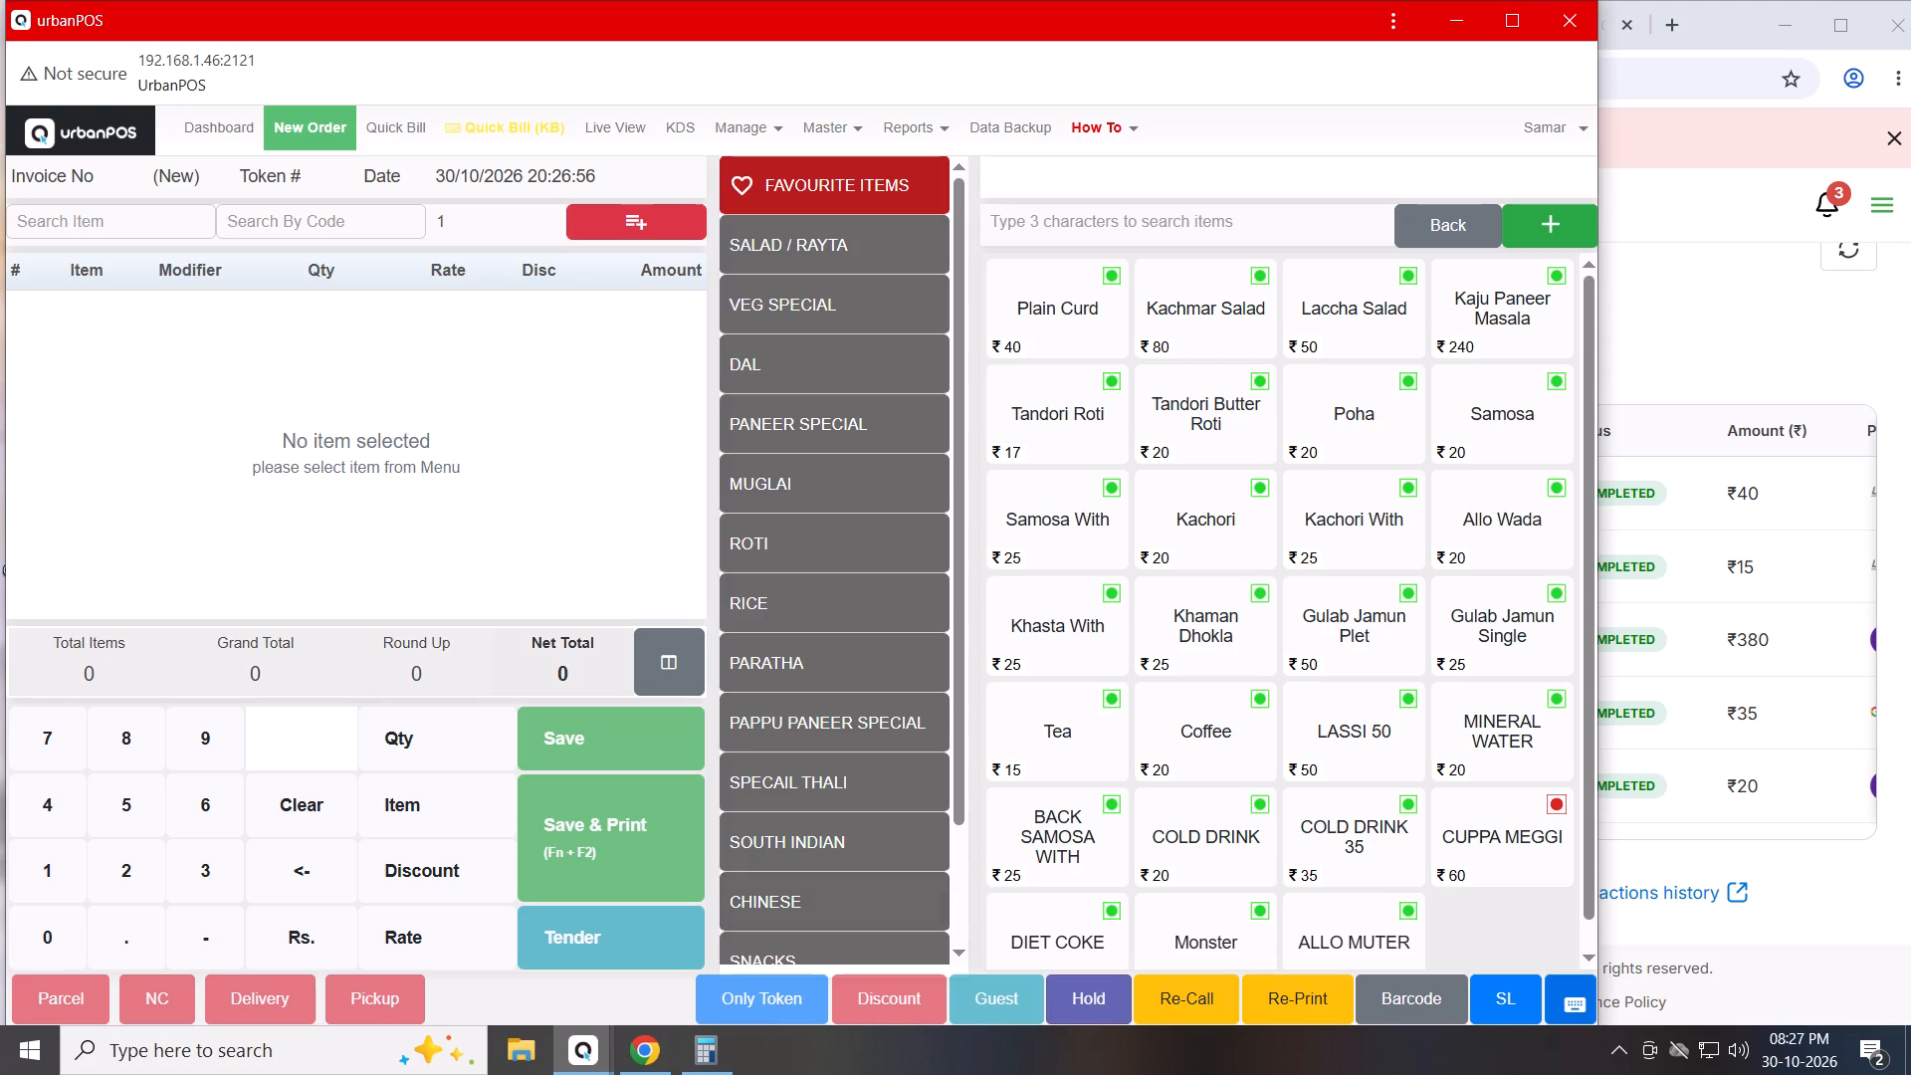
Find Red Bull by name, add one to the order, and save and print the bill.
click(177, 234)
text(red)
key(Down)
key(Return)
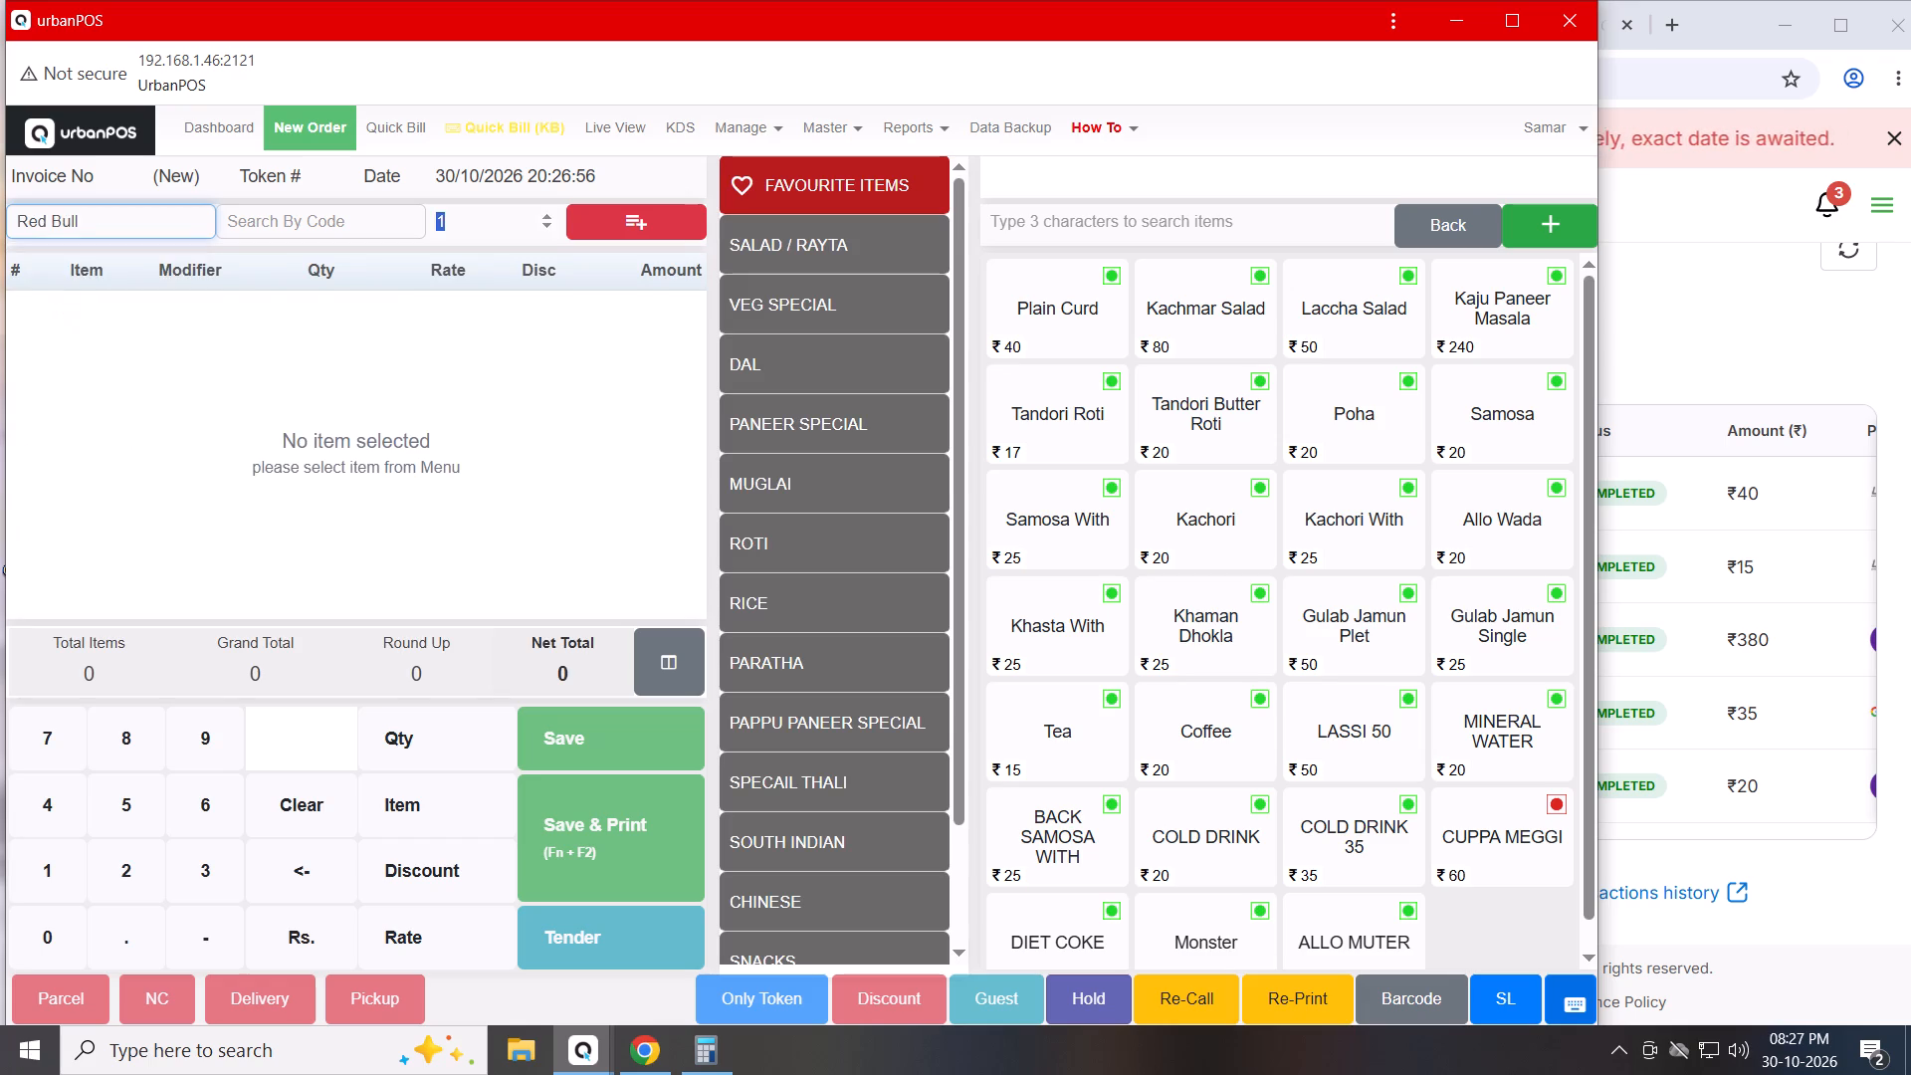
key(Return)
key(F2)
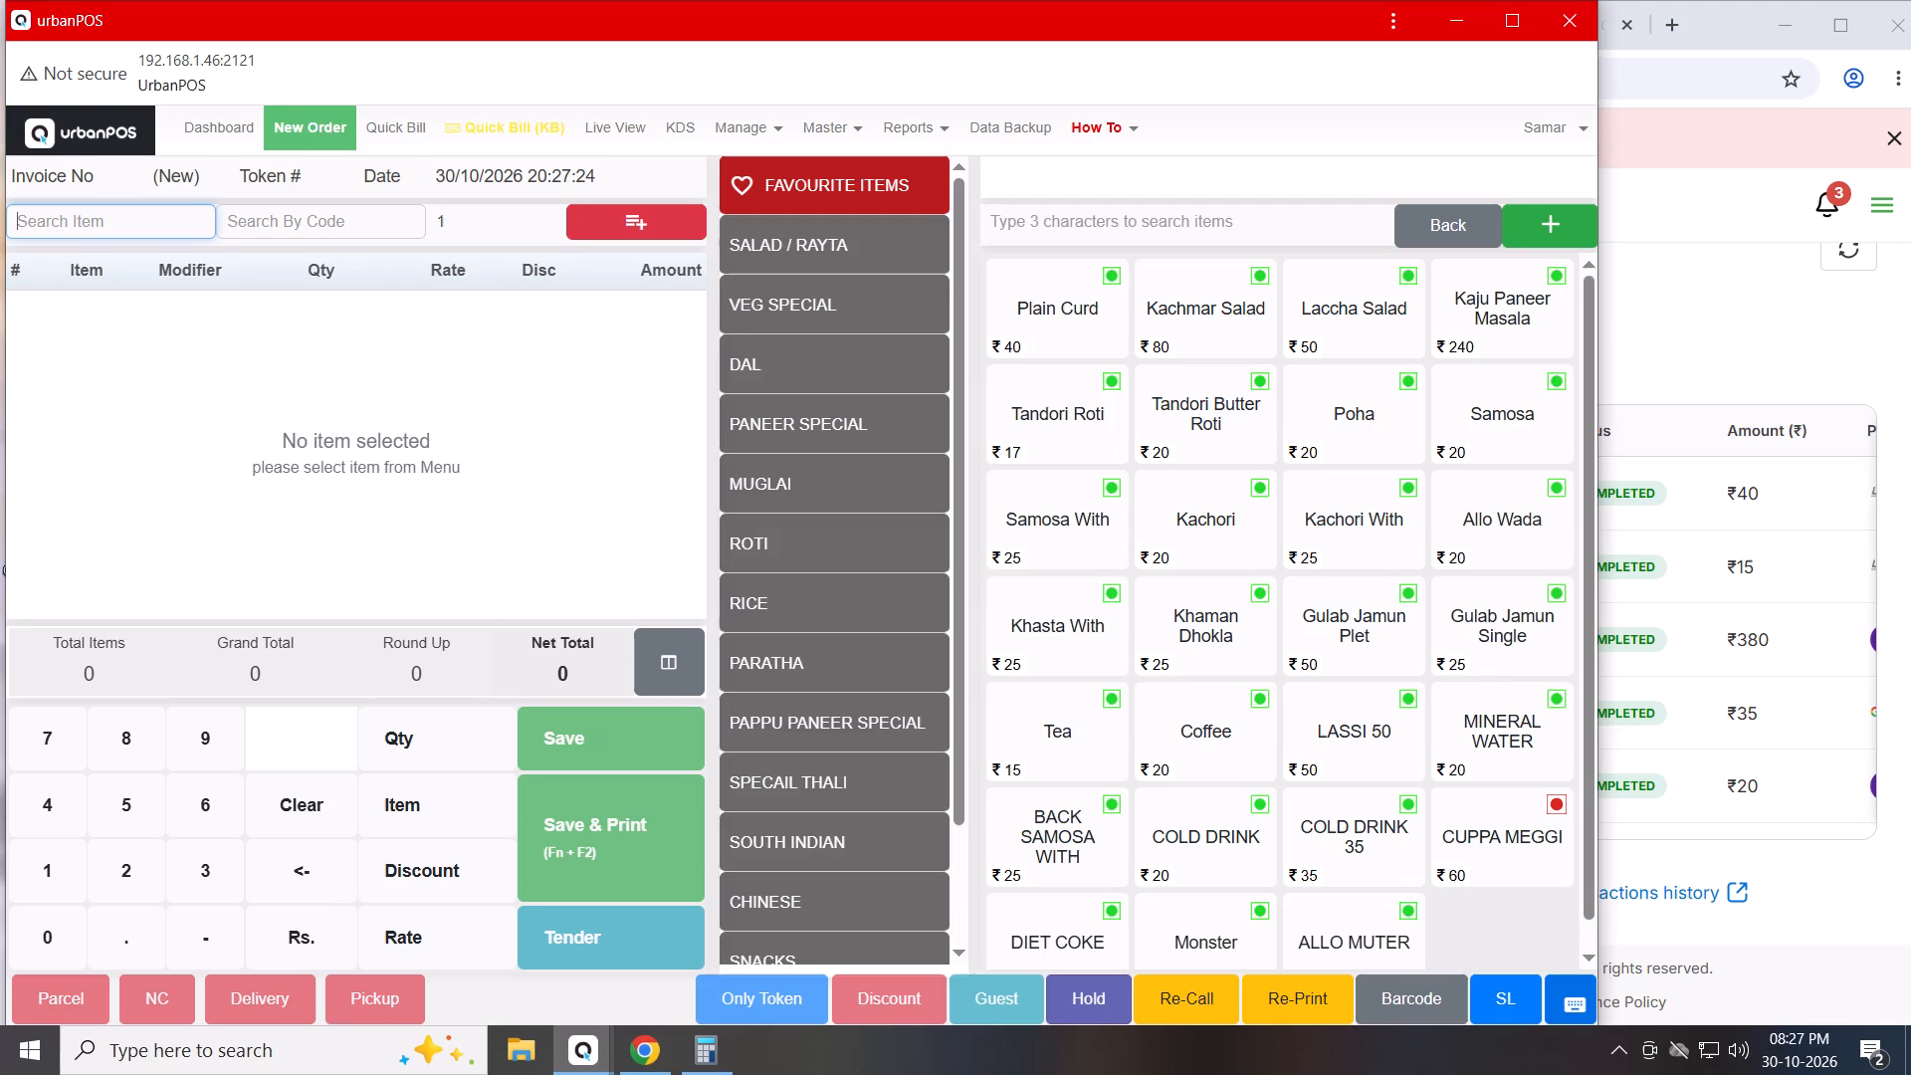
Enter another order for one Cold Drink at ₹20, and save and print the bill.
click(1214, 842)
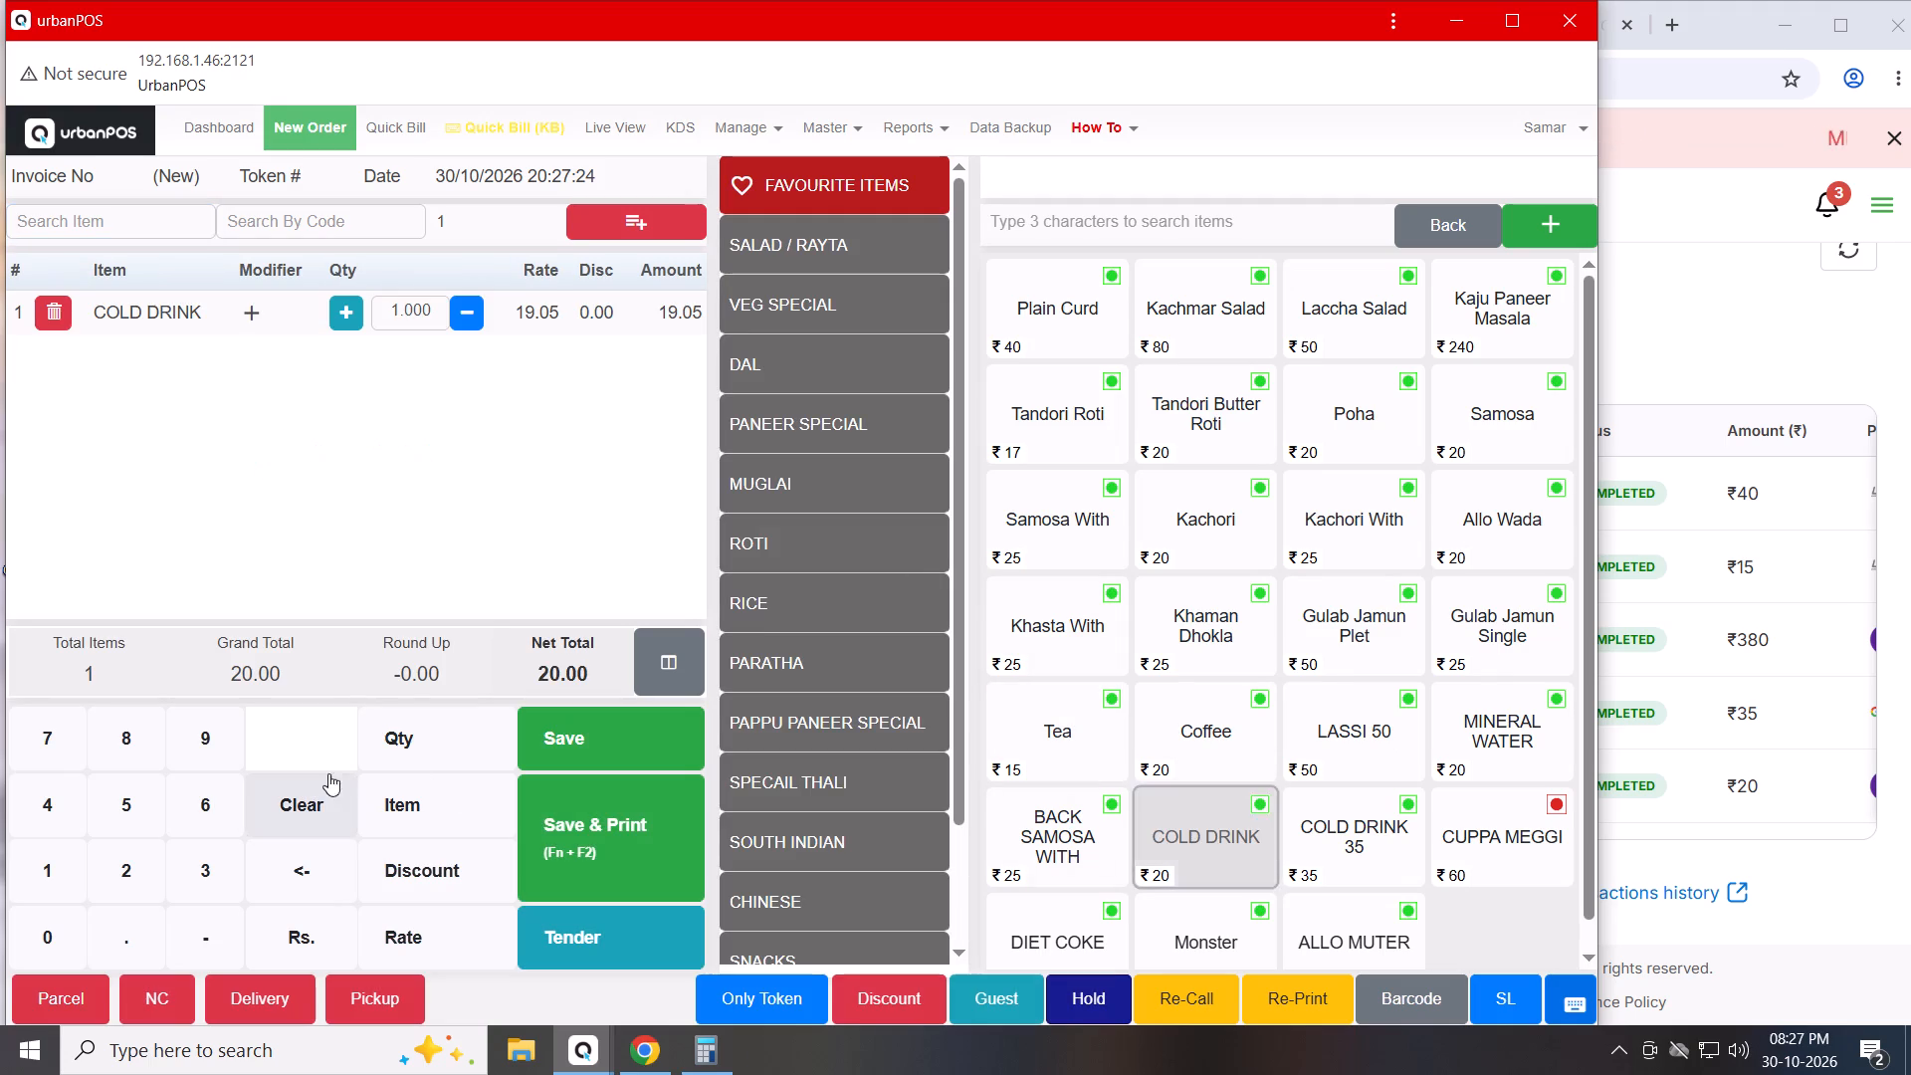
click(582, 834)
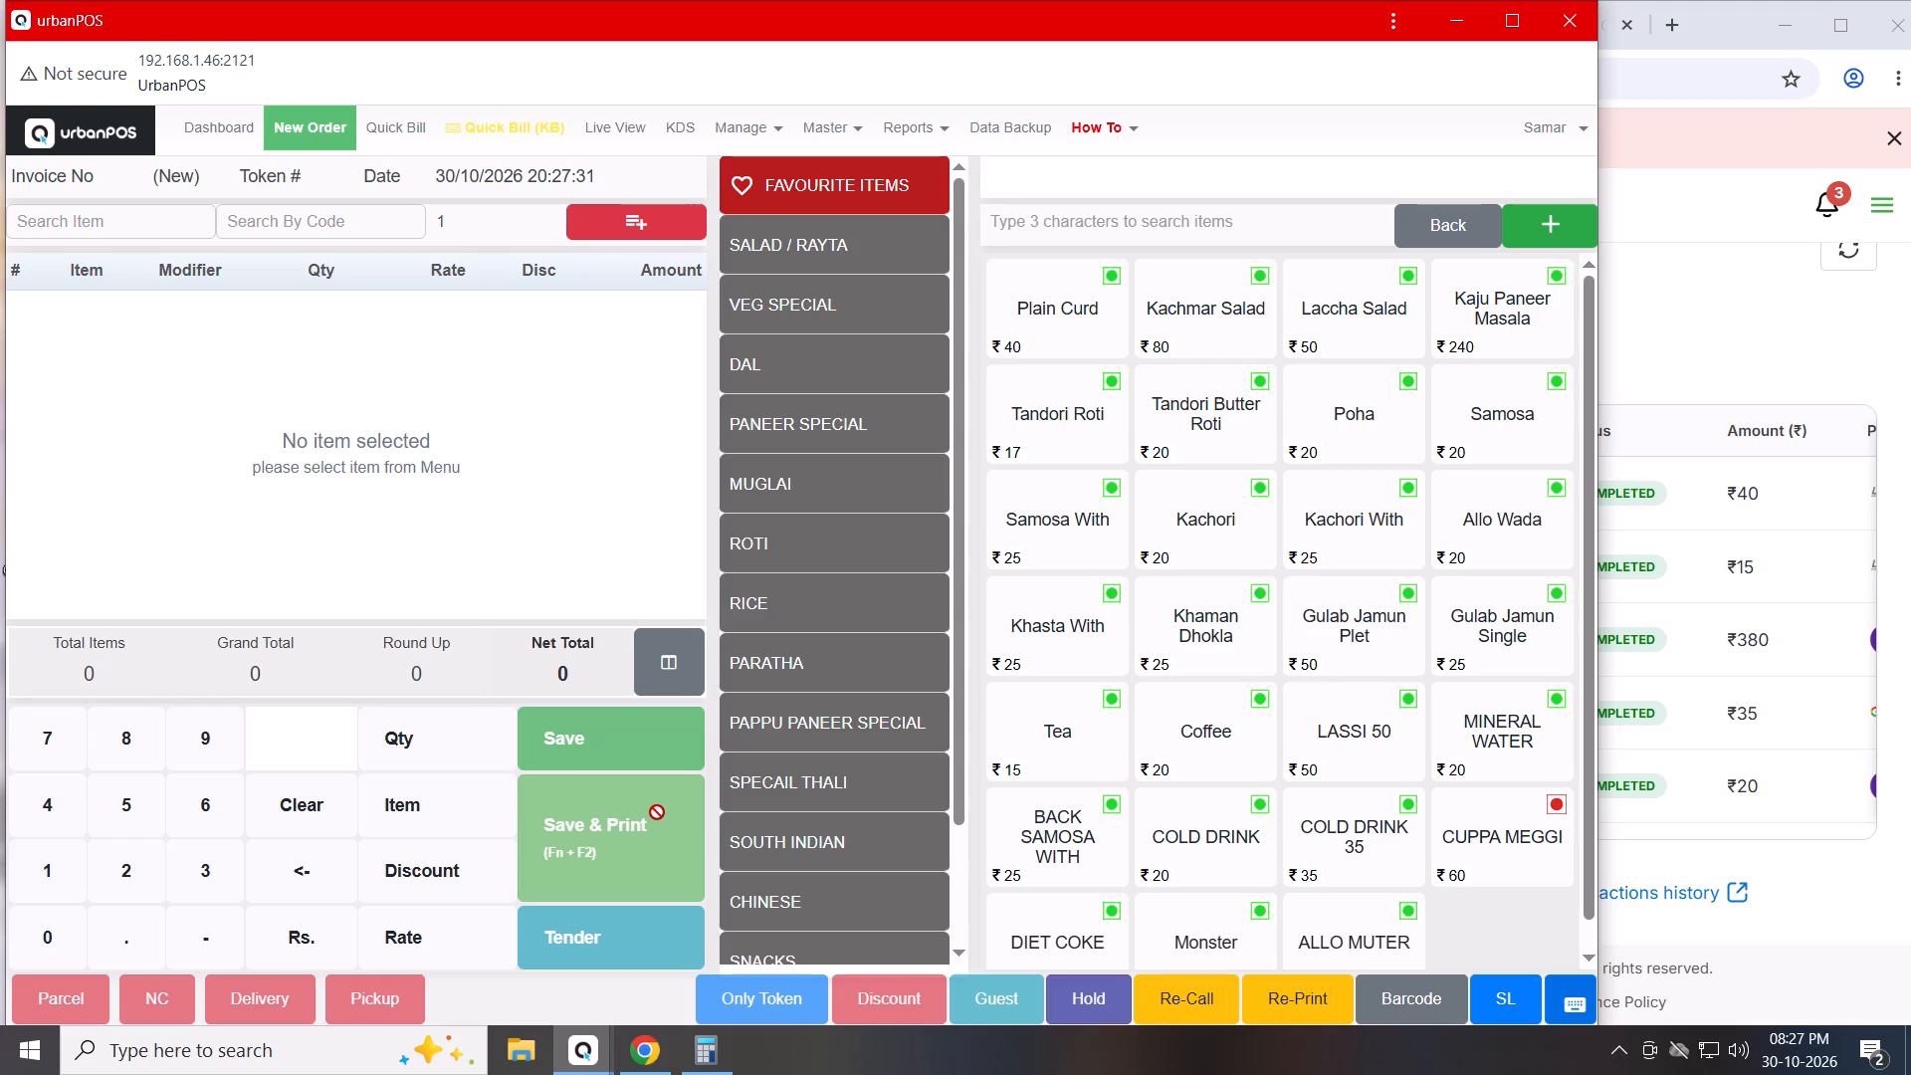
Find Idli Sambhar by name and add one to a new order.
scroll(657, 812, up, 1)
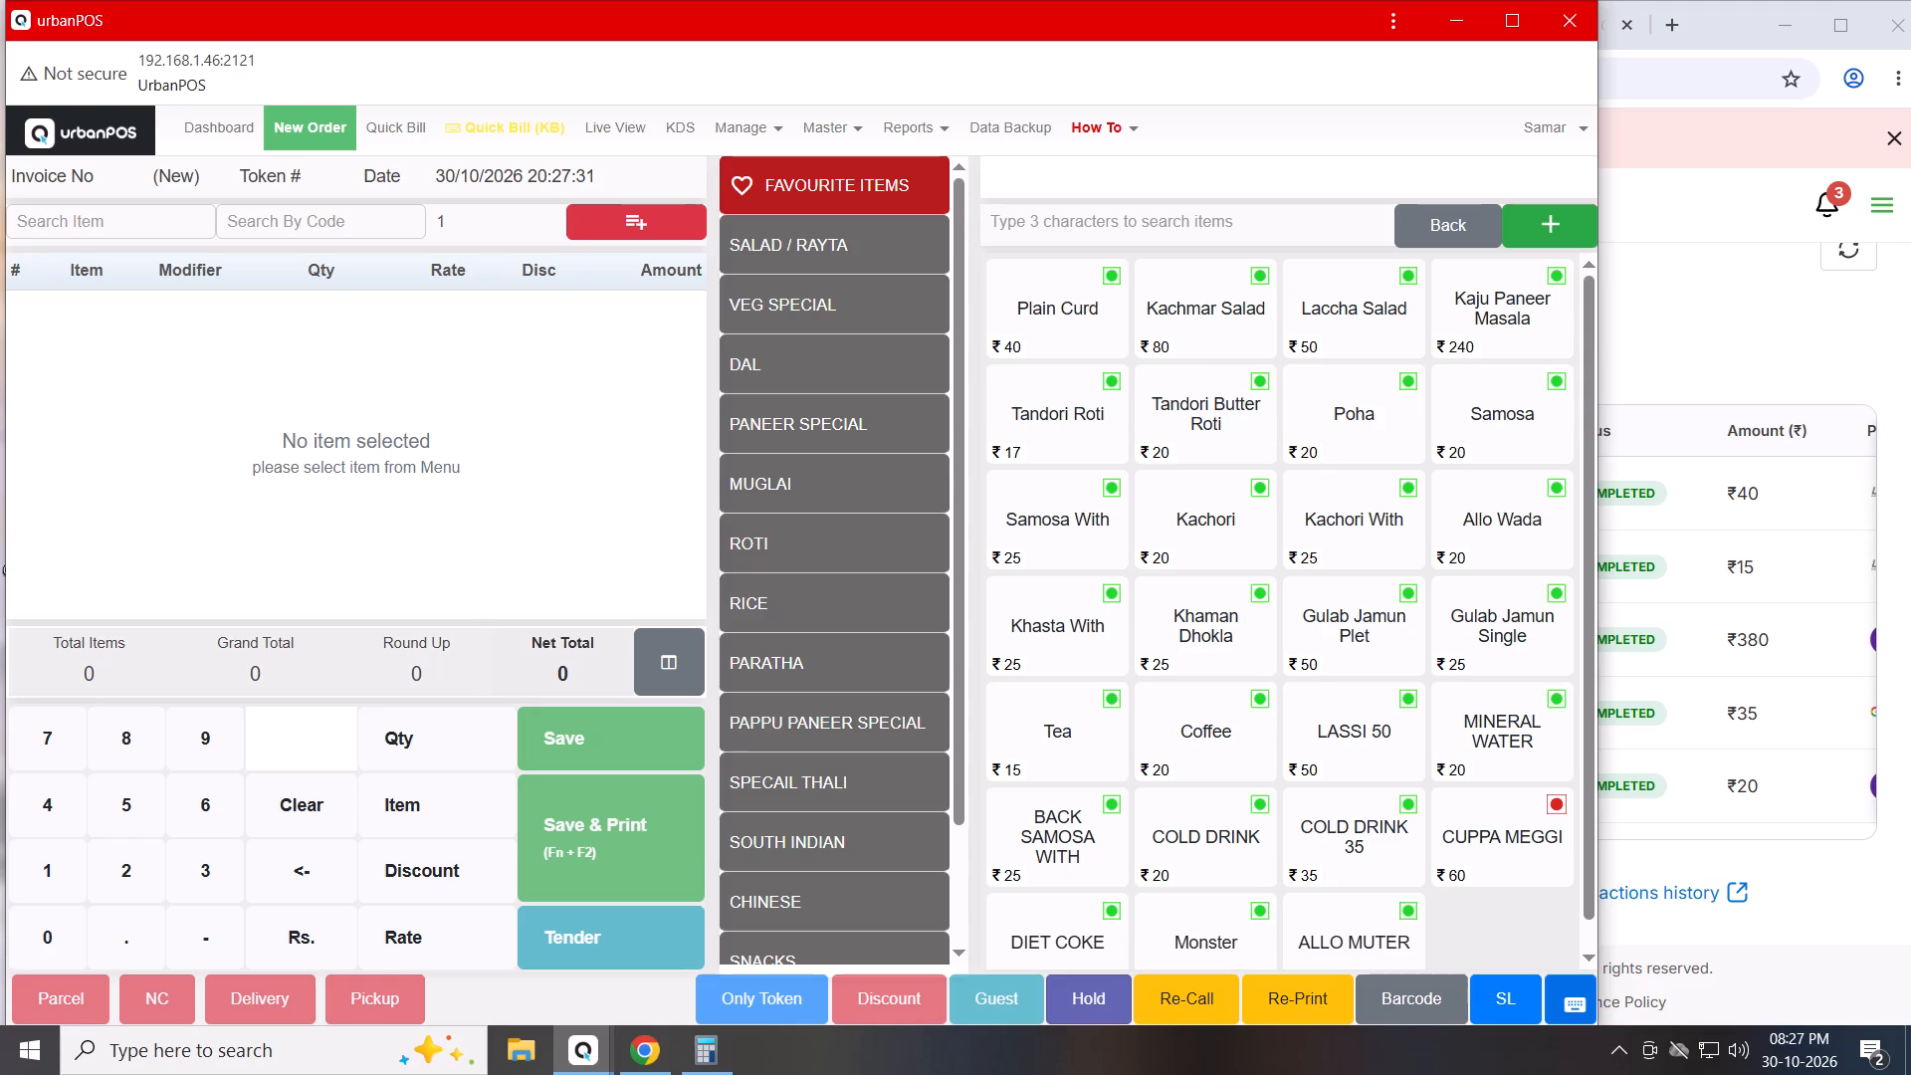
click(80, 229)
text(idli)
key(space)
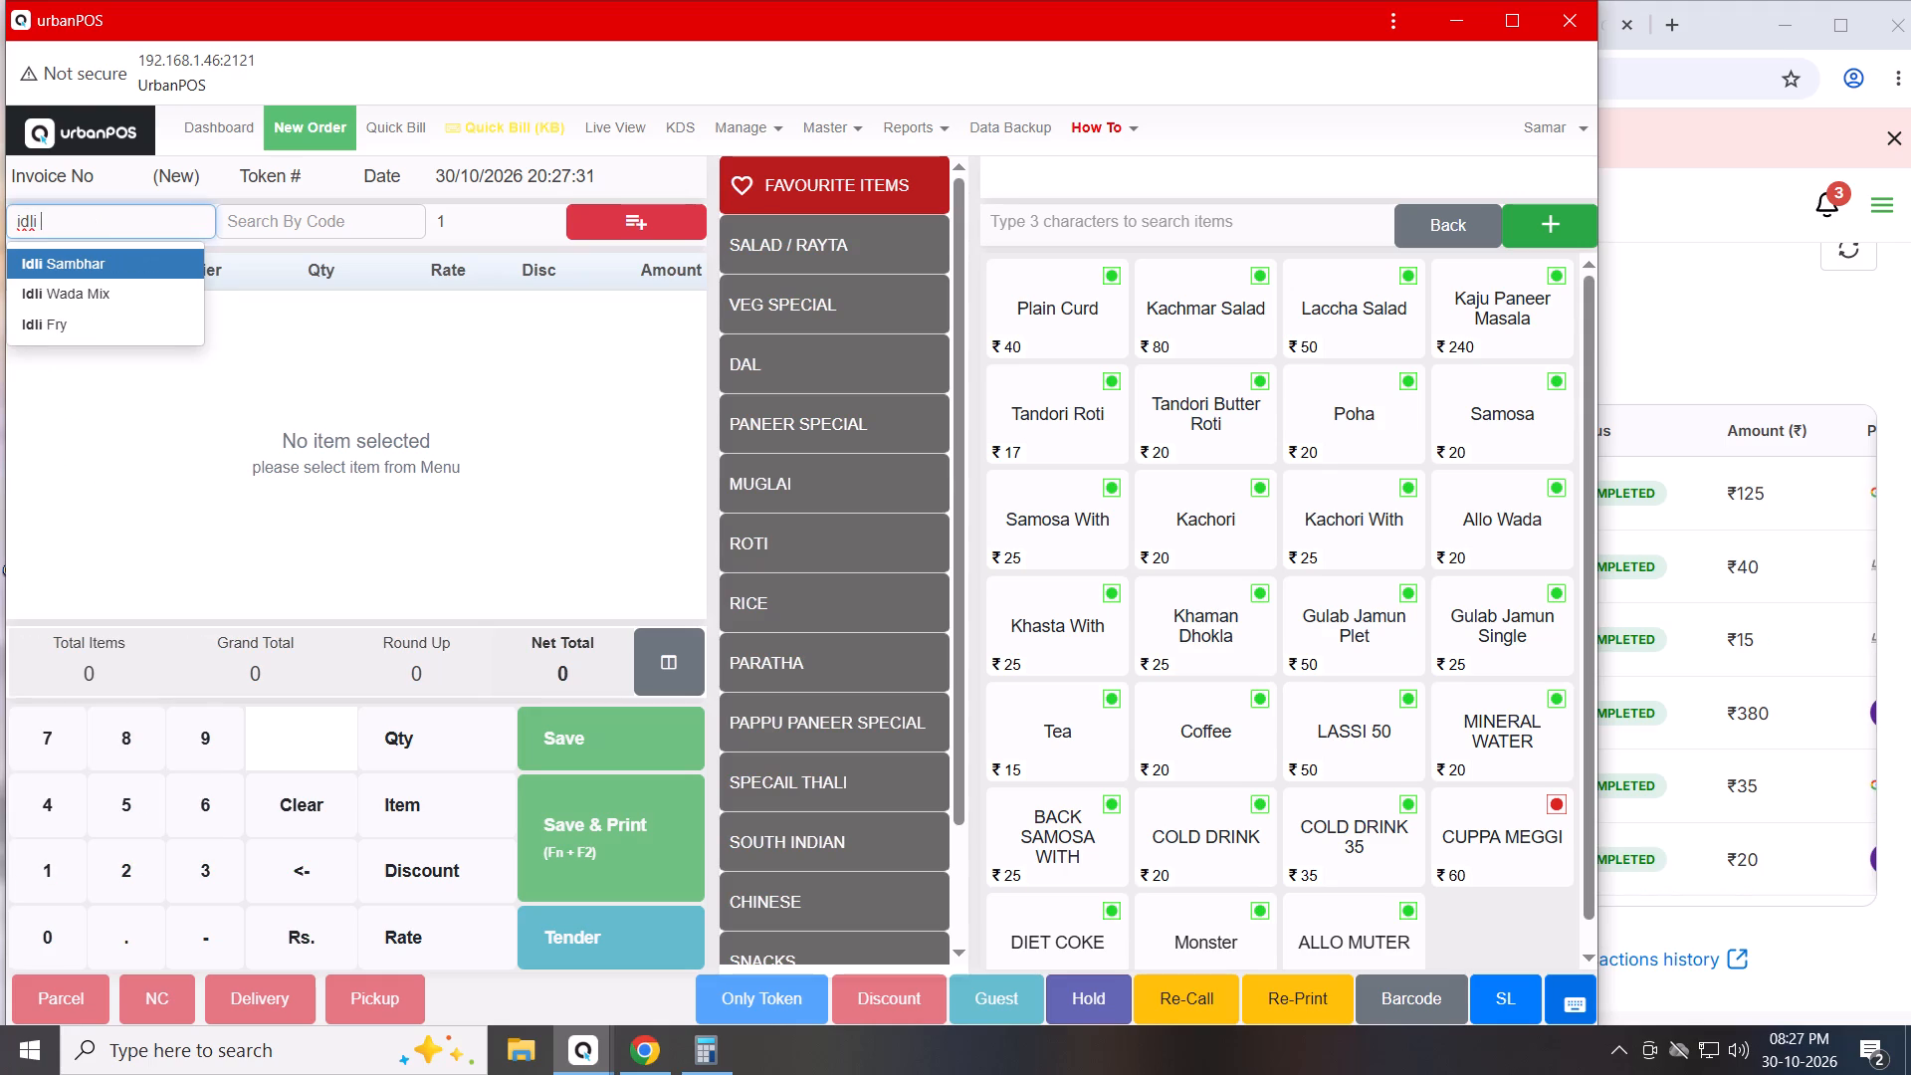
key(Return)
key(Return)
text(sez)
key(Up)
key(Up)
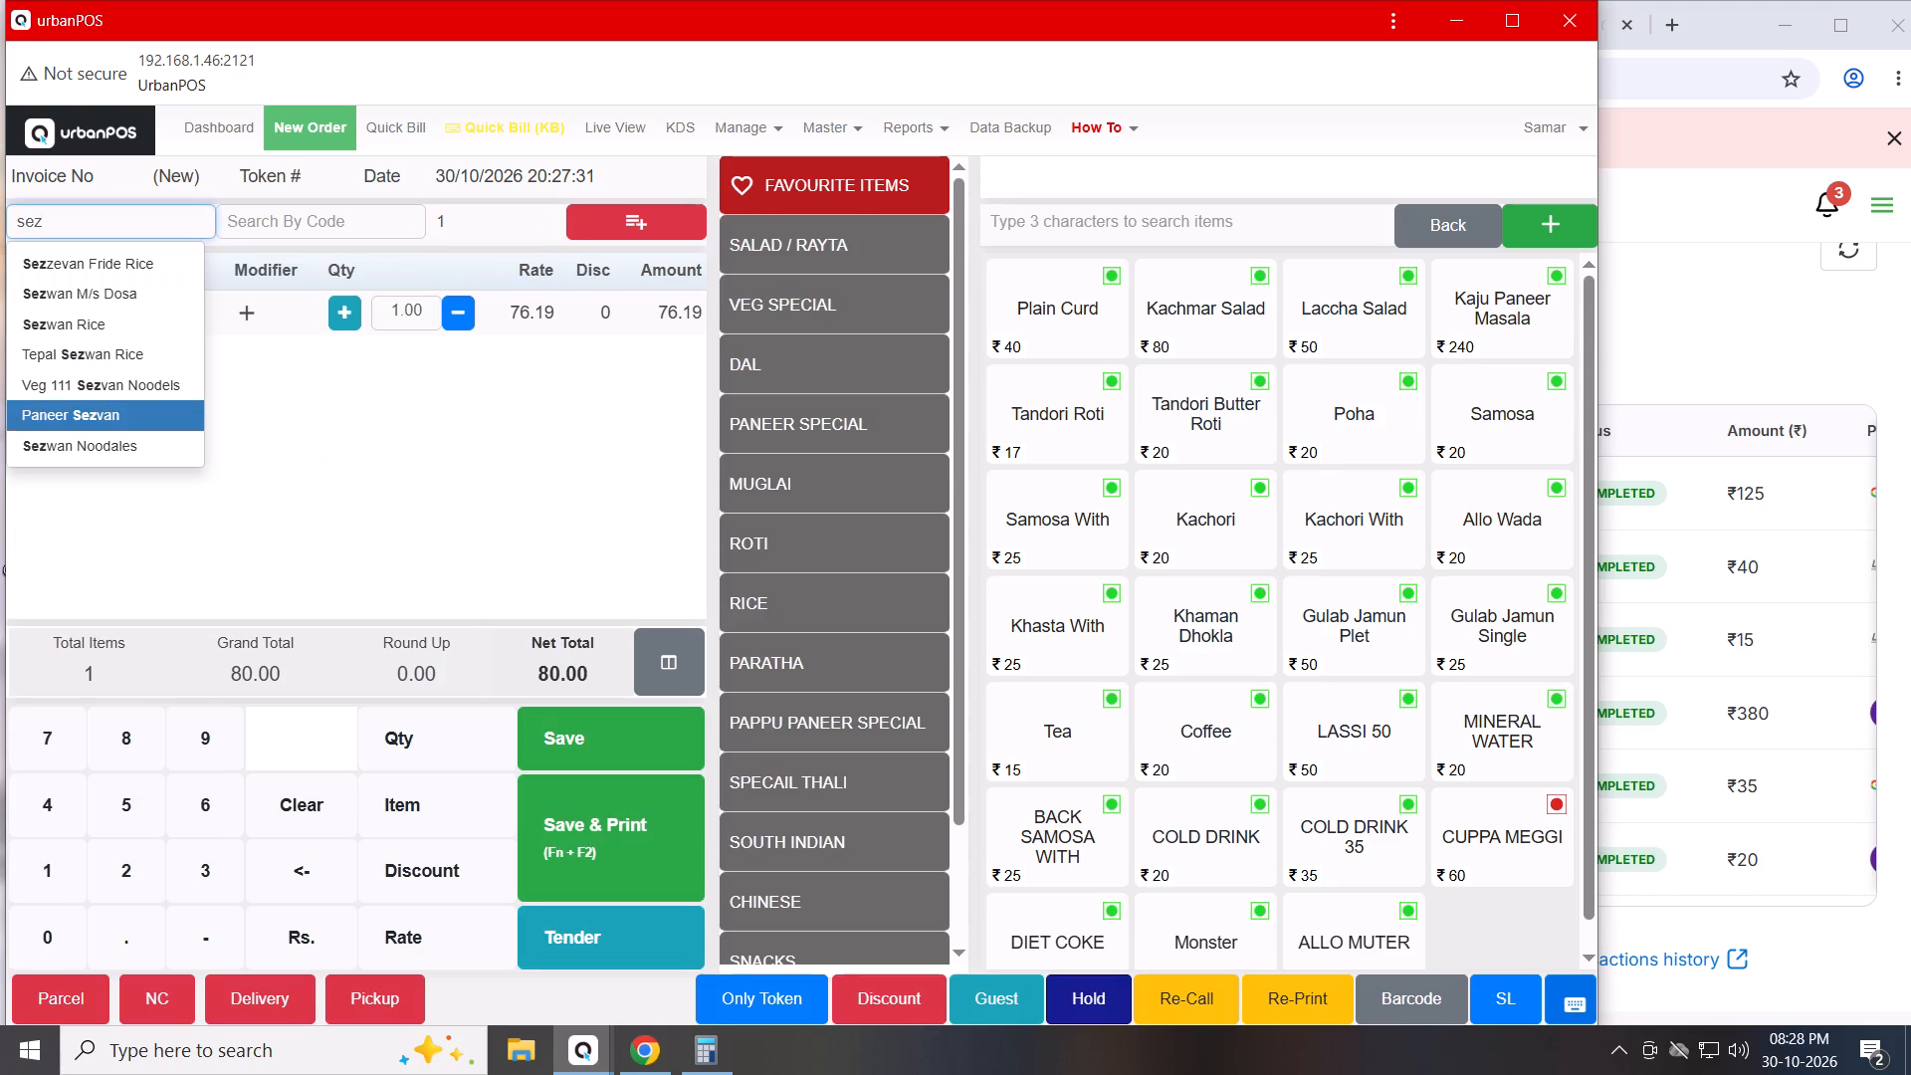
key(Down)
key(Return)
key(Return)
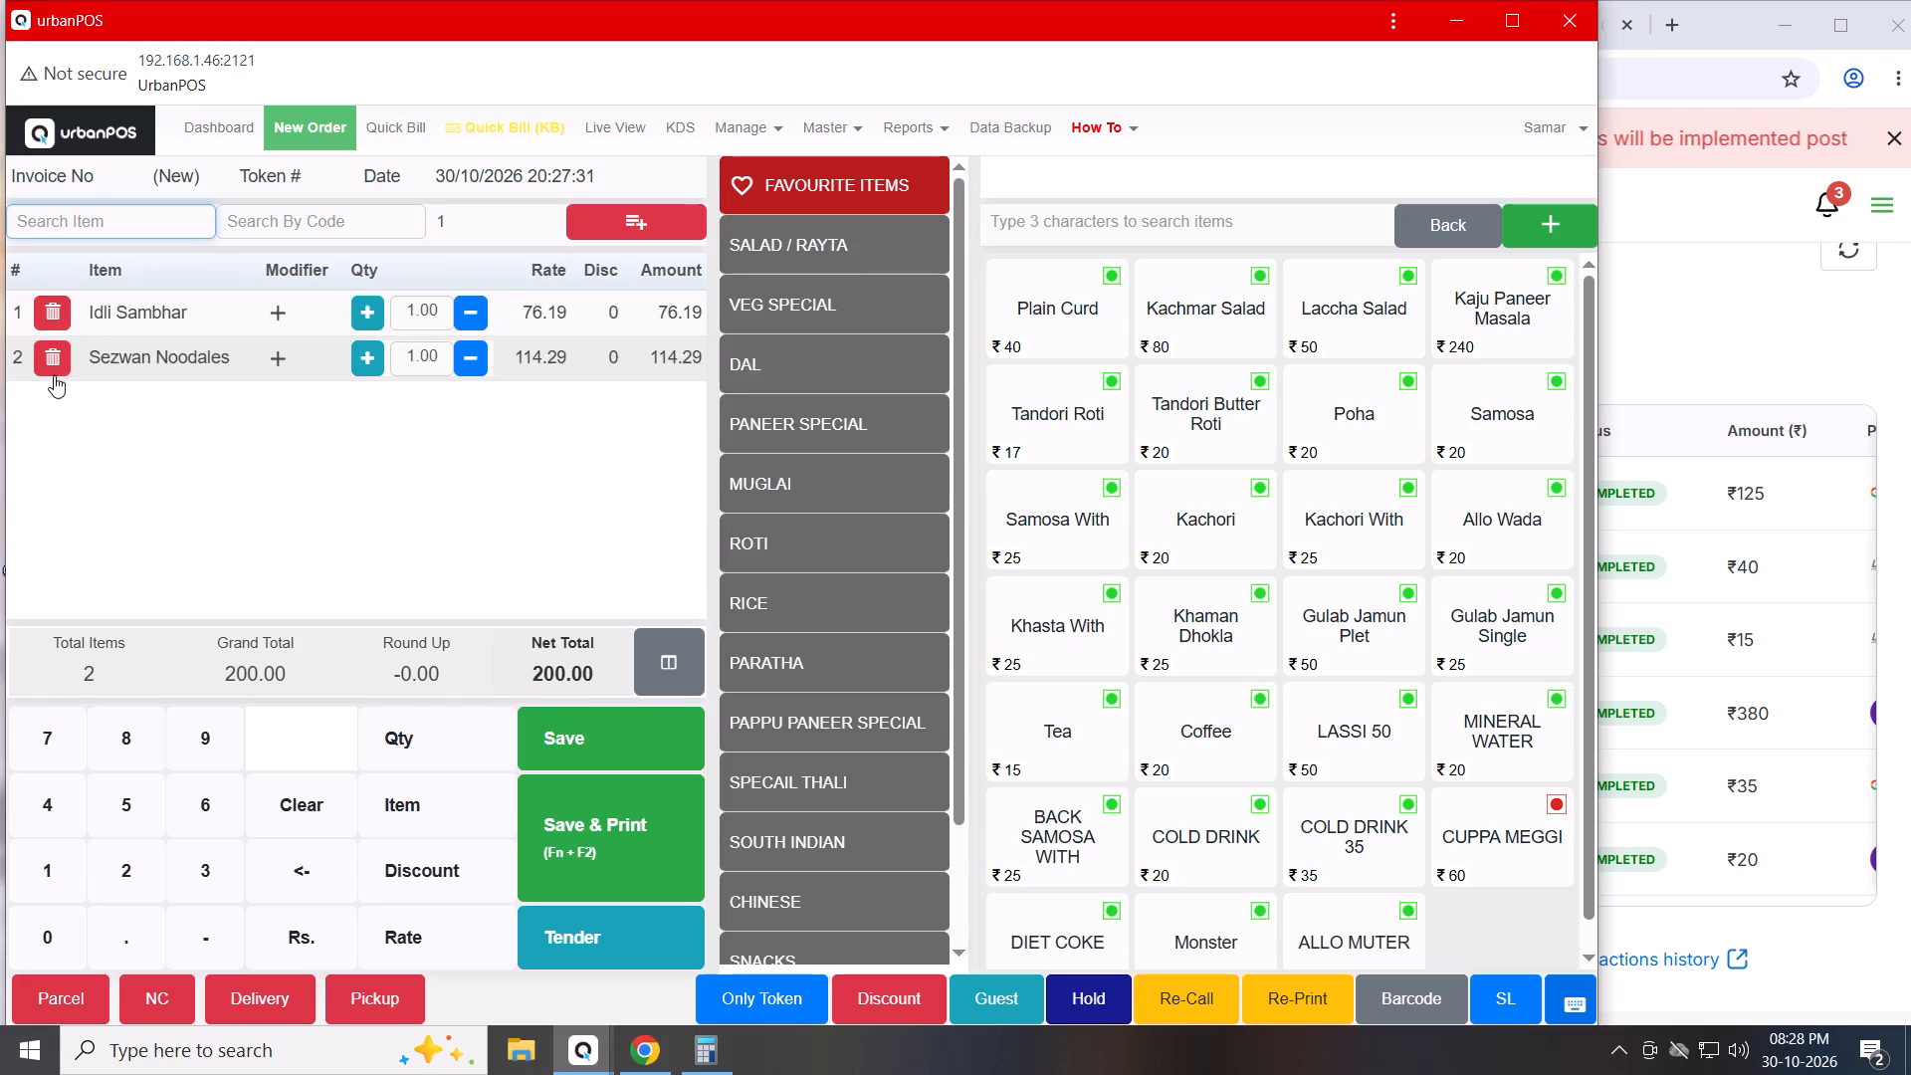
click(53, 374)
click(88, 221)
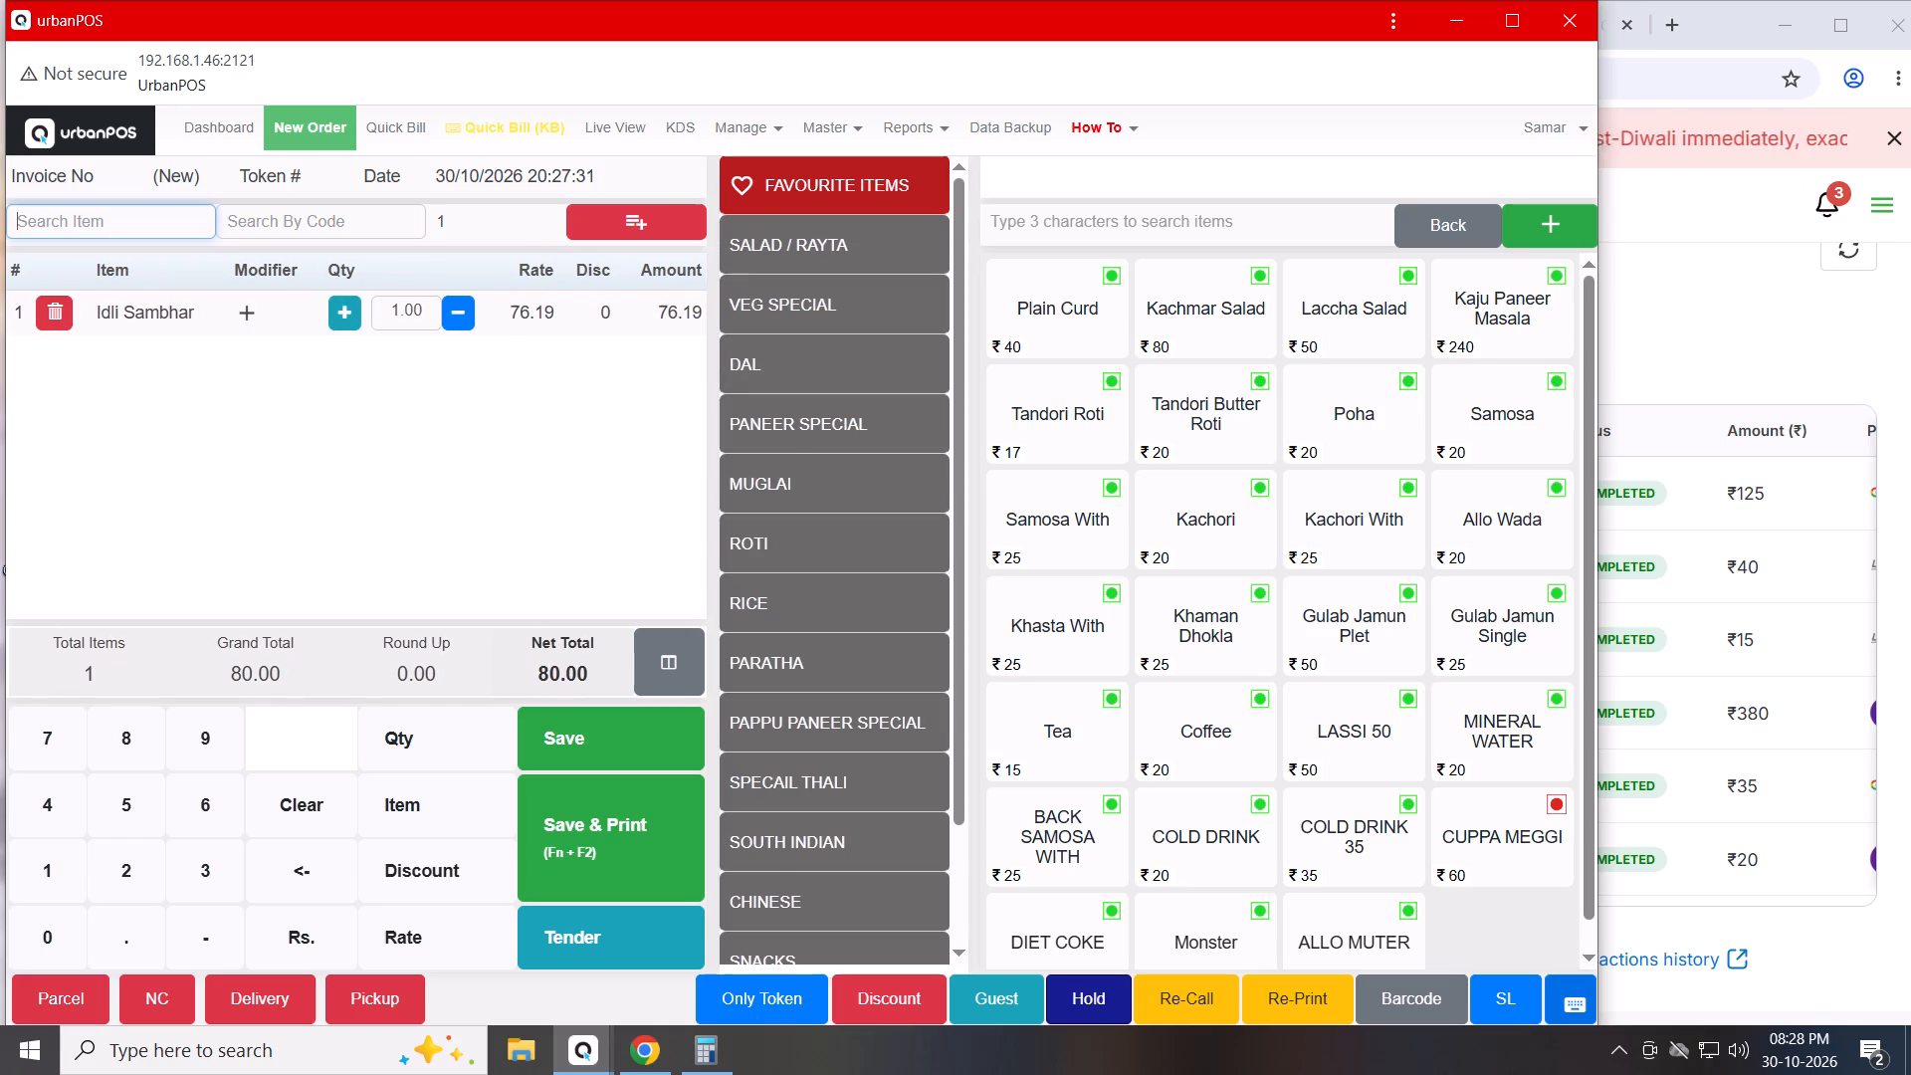
Add one Cuppa Meggi from the favourite items to the Idli Sambhar order, and save and print the bill.
click(1502, 824)
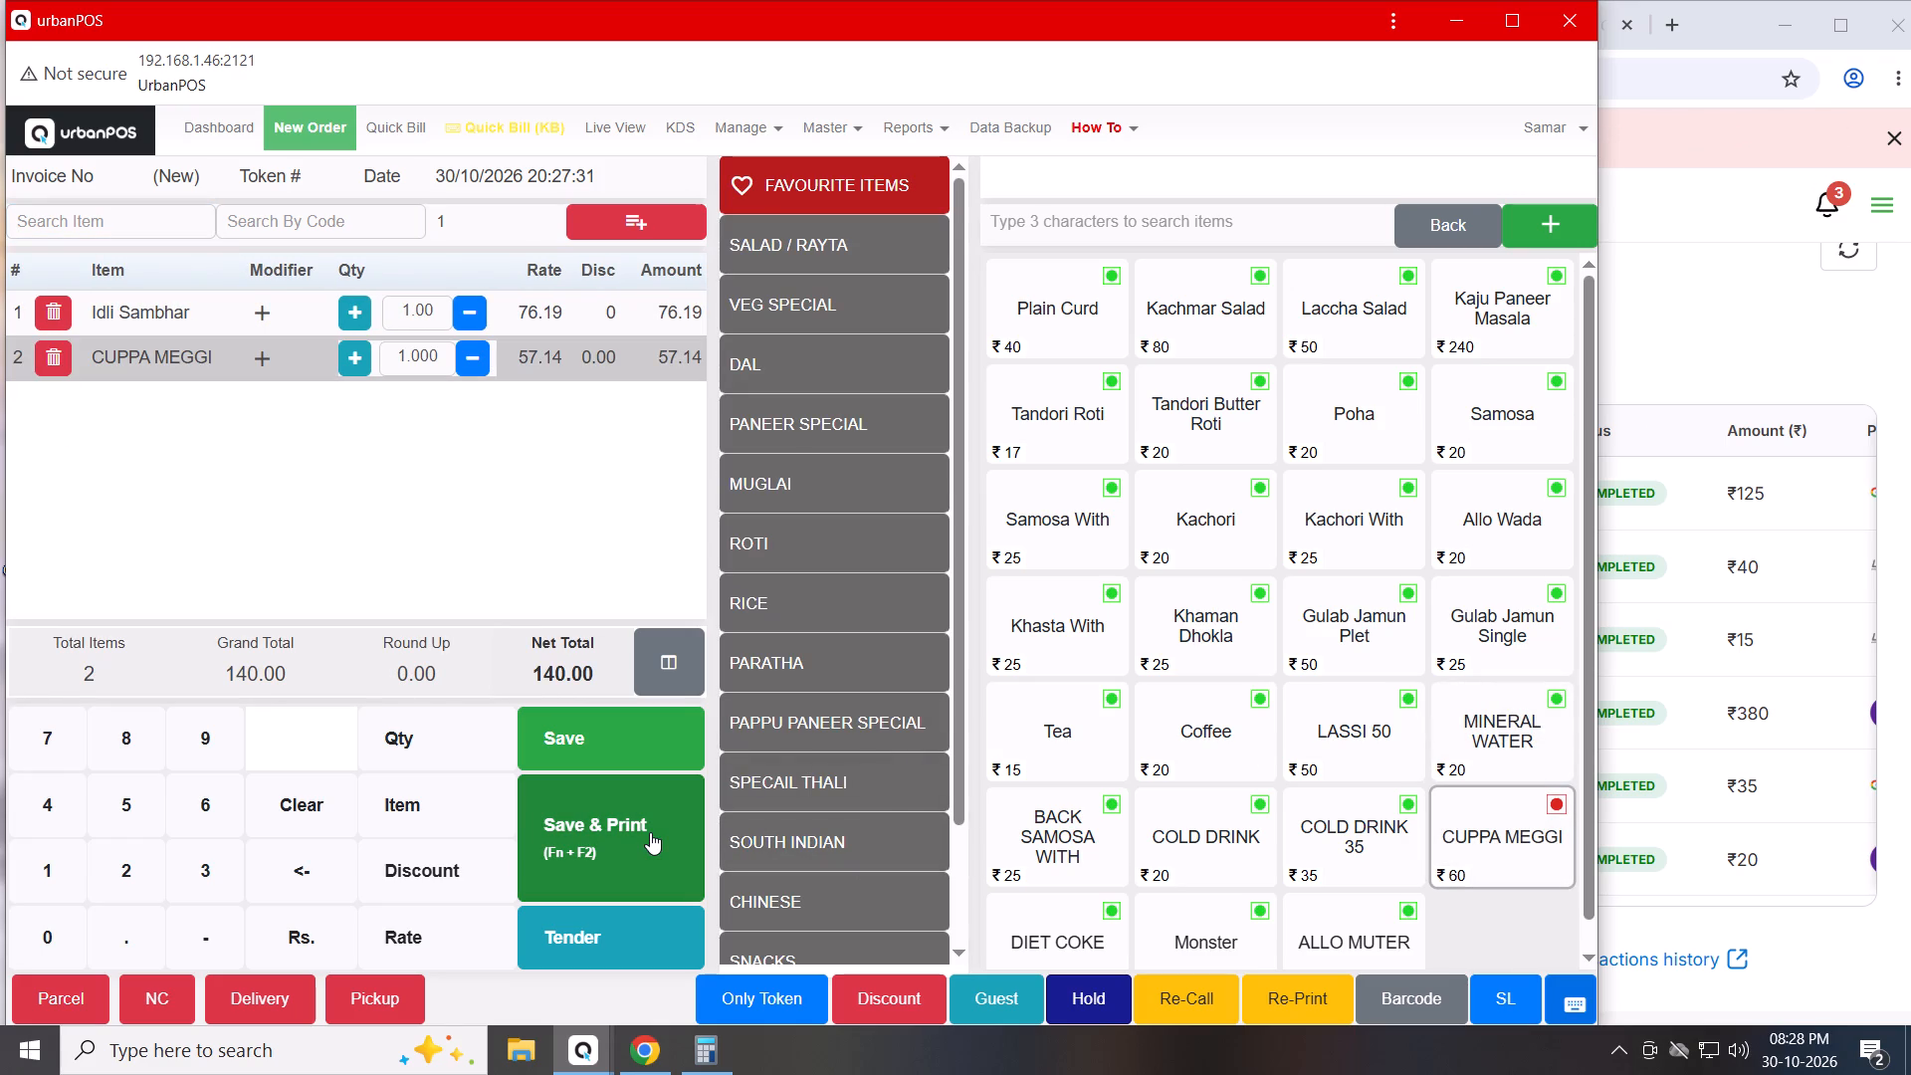
key(F2)
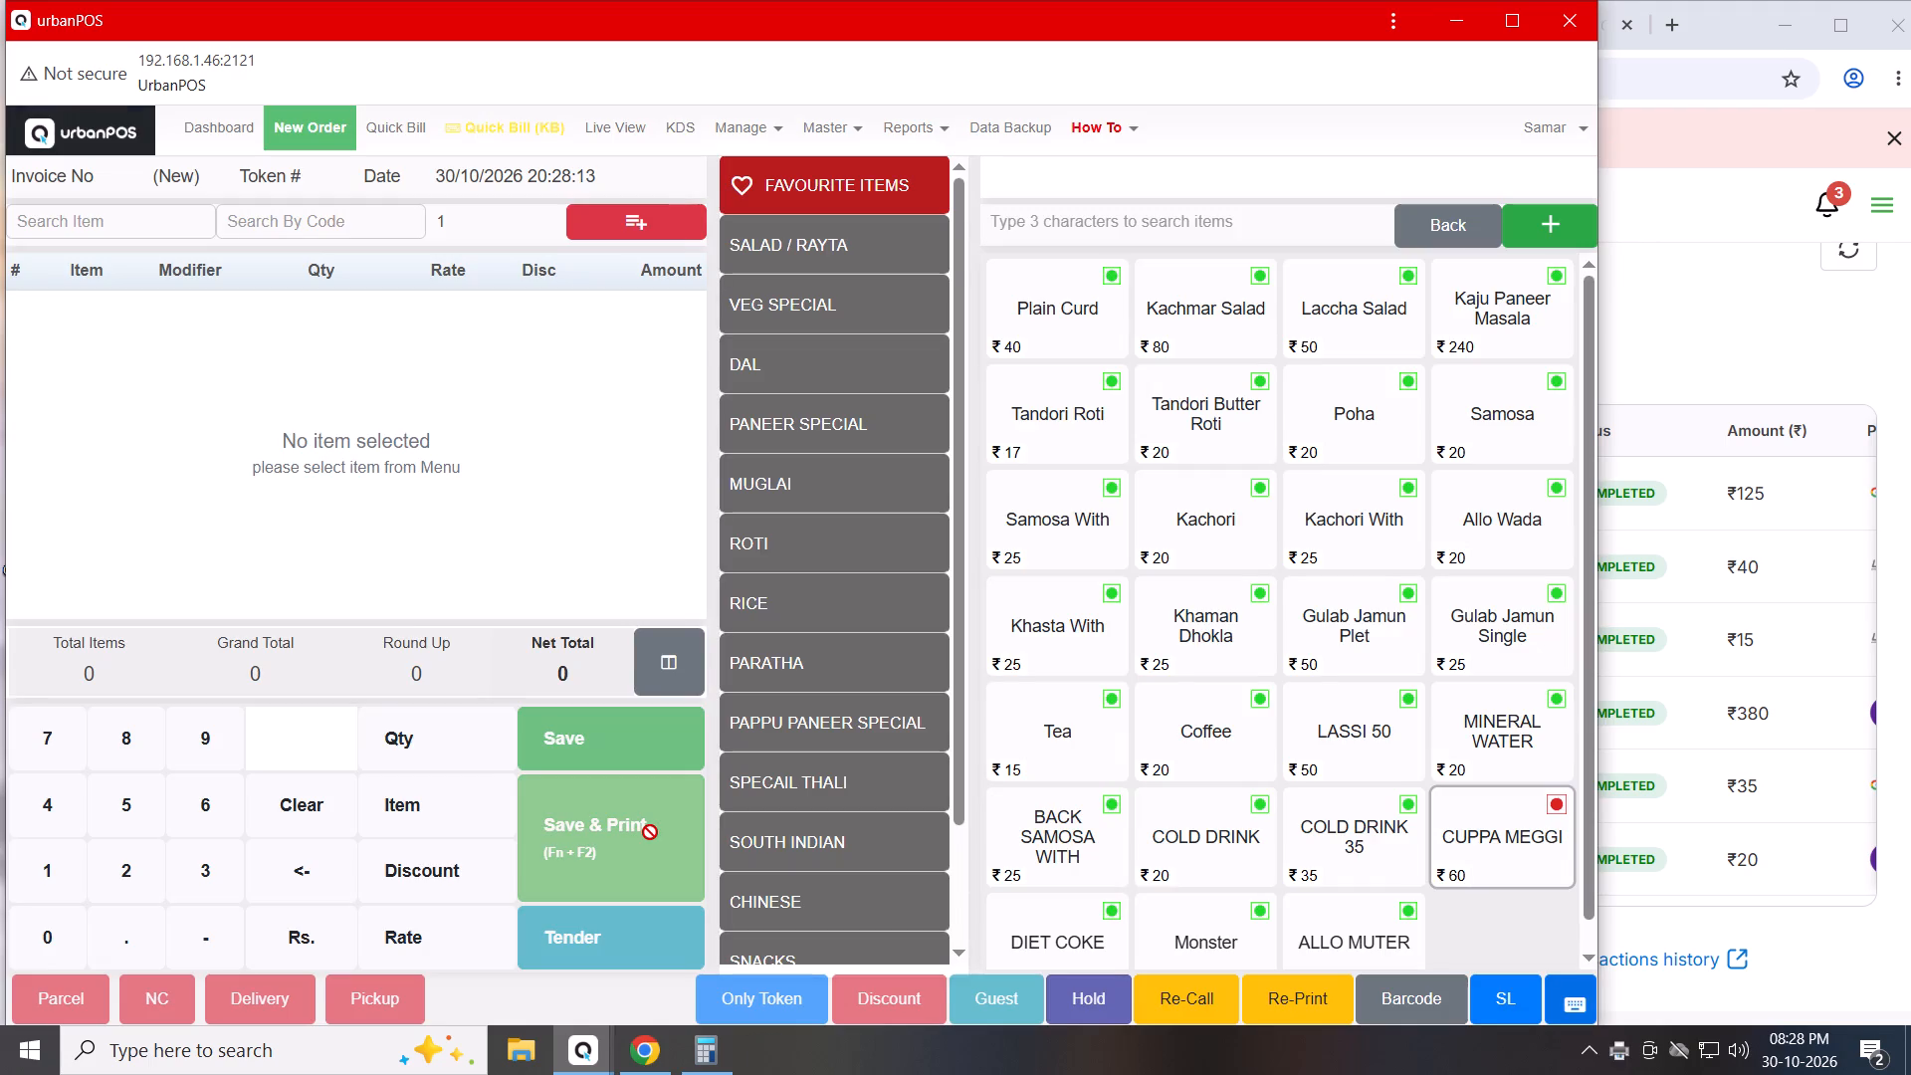
Enter an order for one unit of the item with code 8, and save and print the bill.
click(287, 228)
key(8)
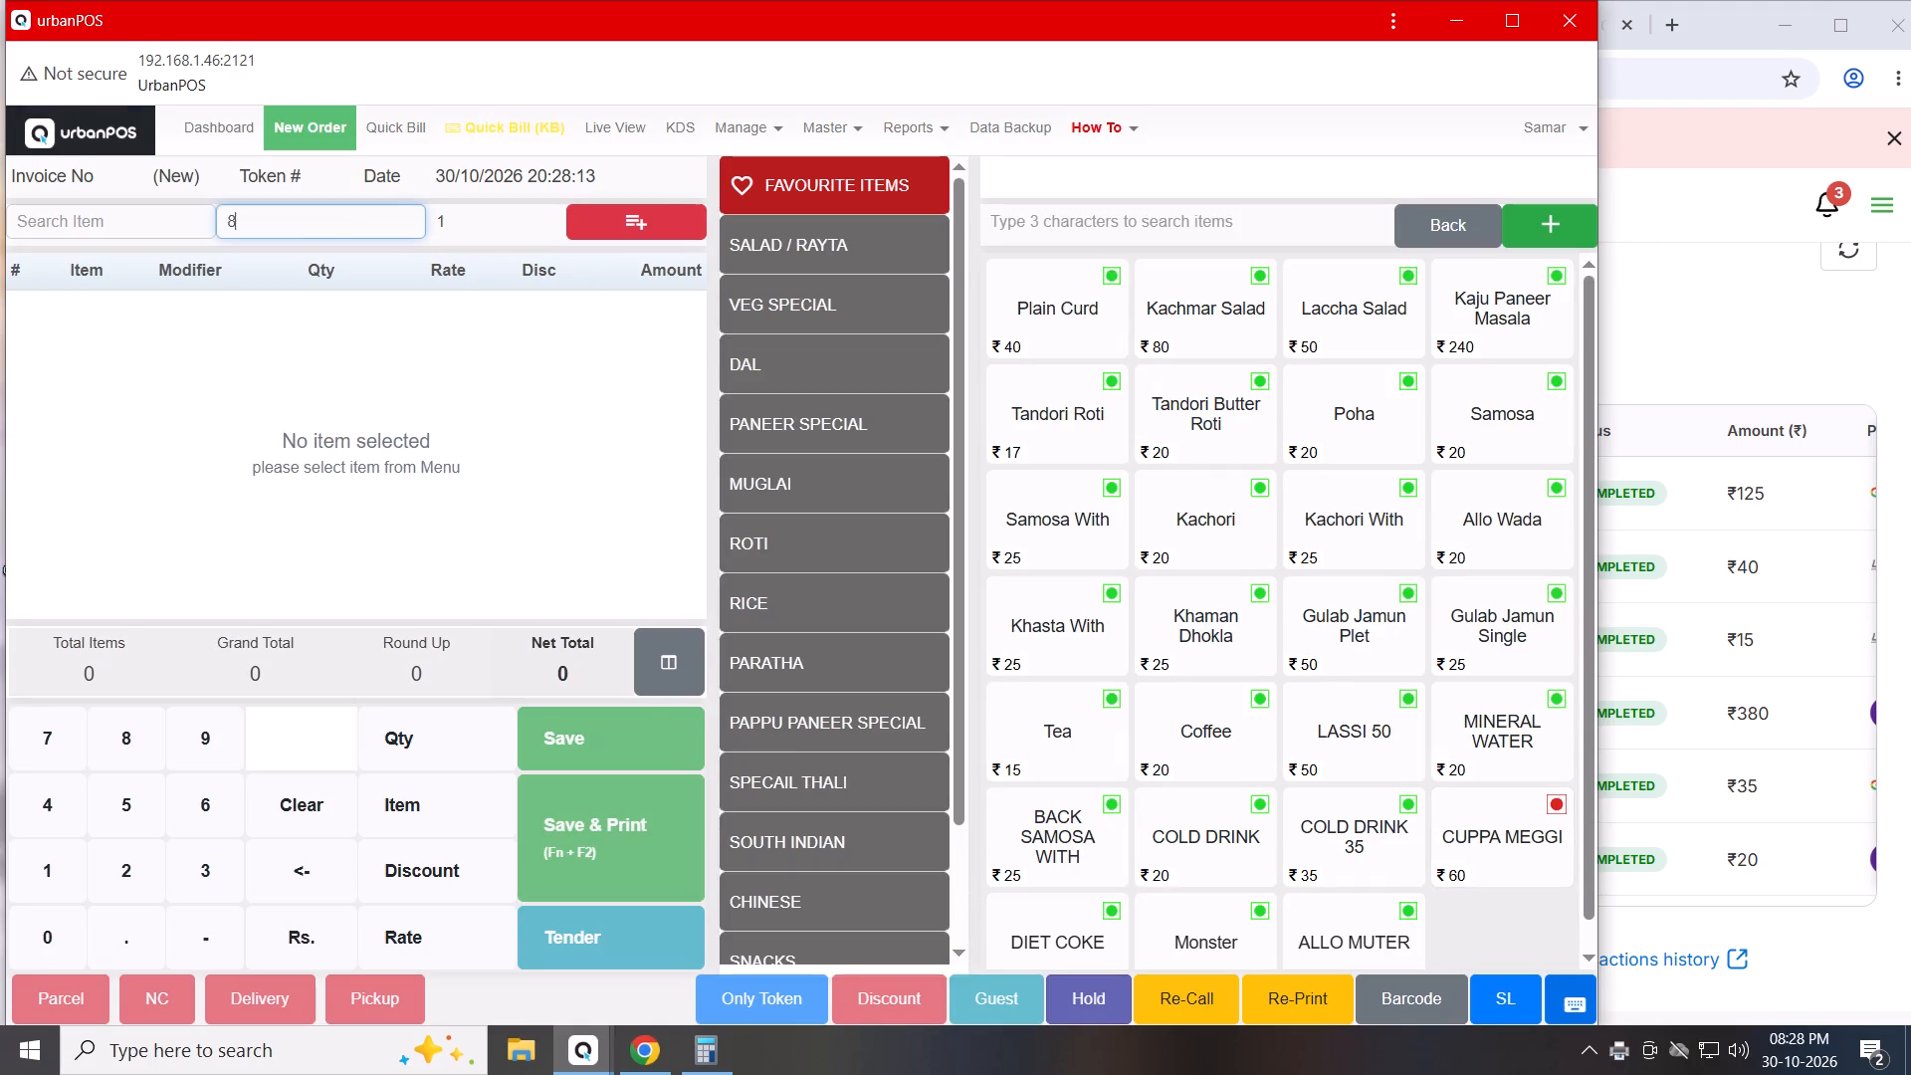
key(Return)
key(Return)
key(F2)
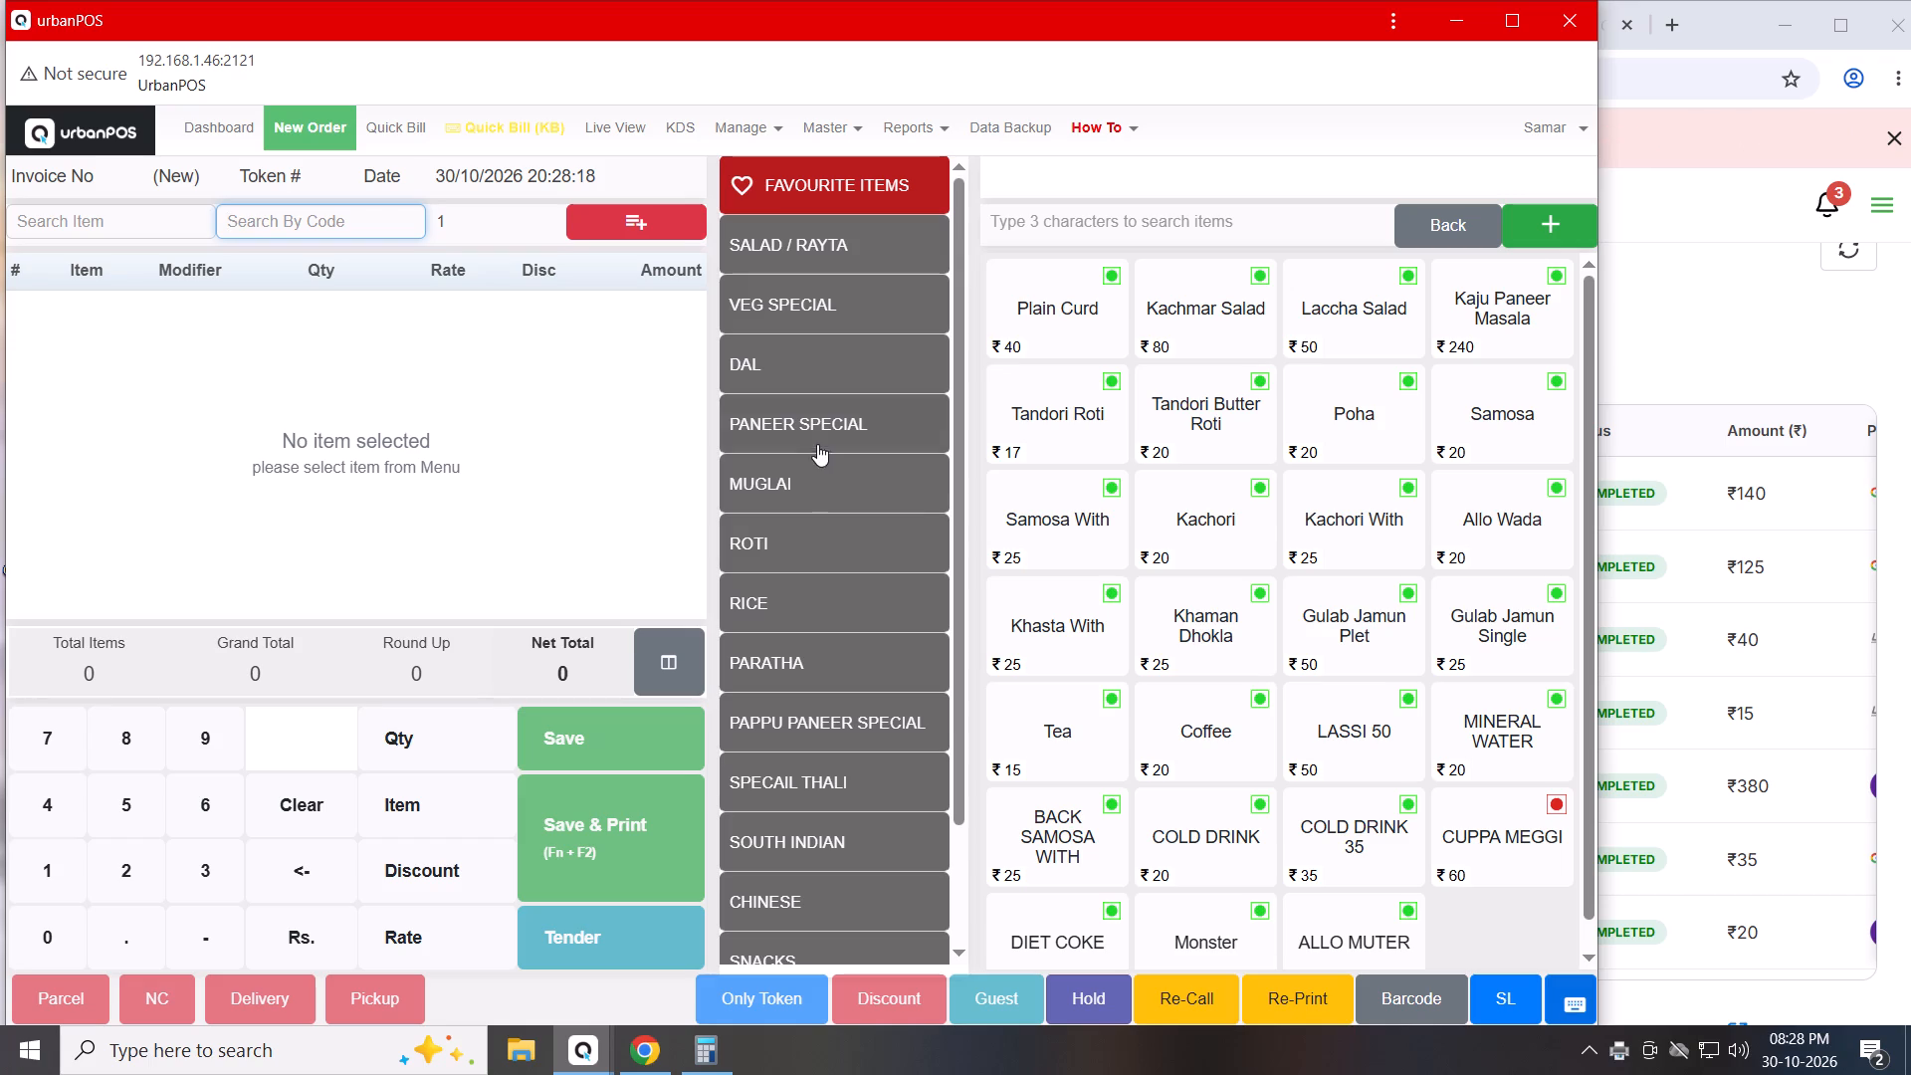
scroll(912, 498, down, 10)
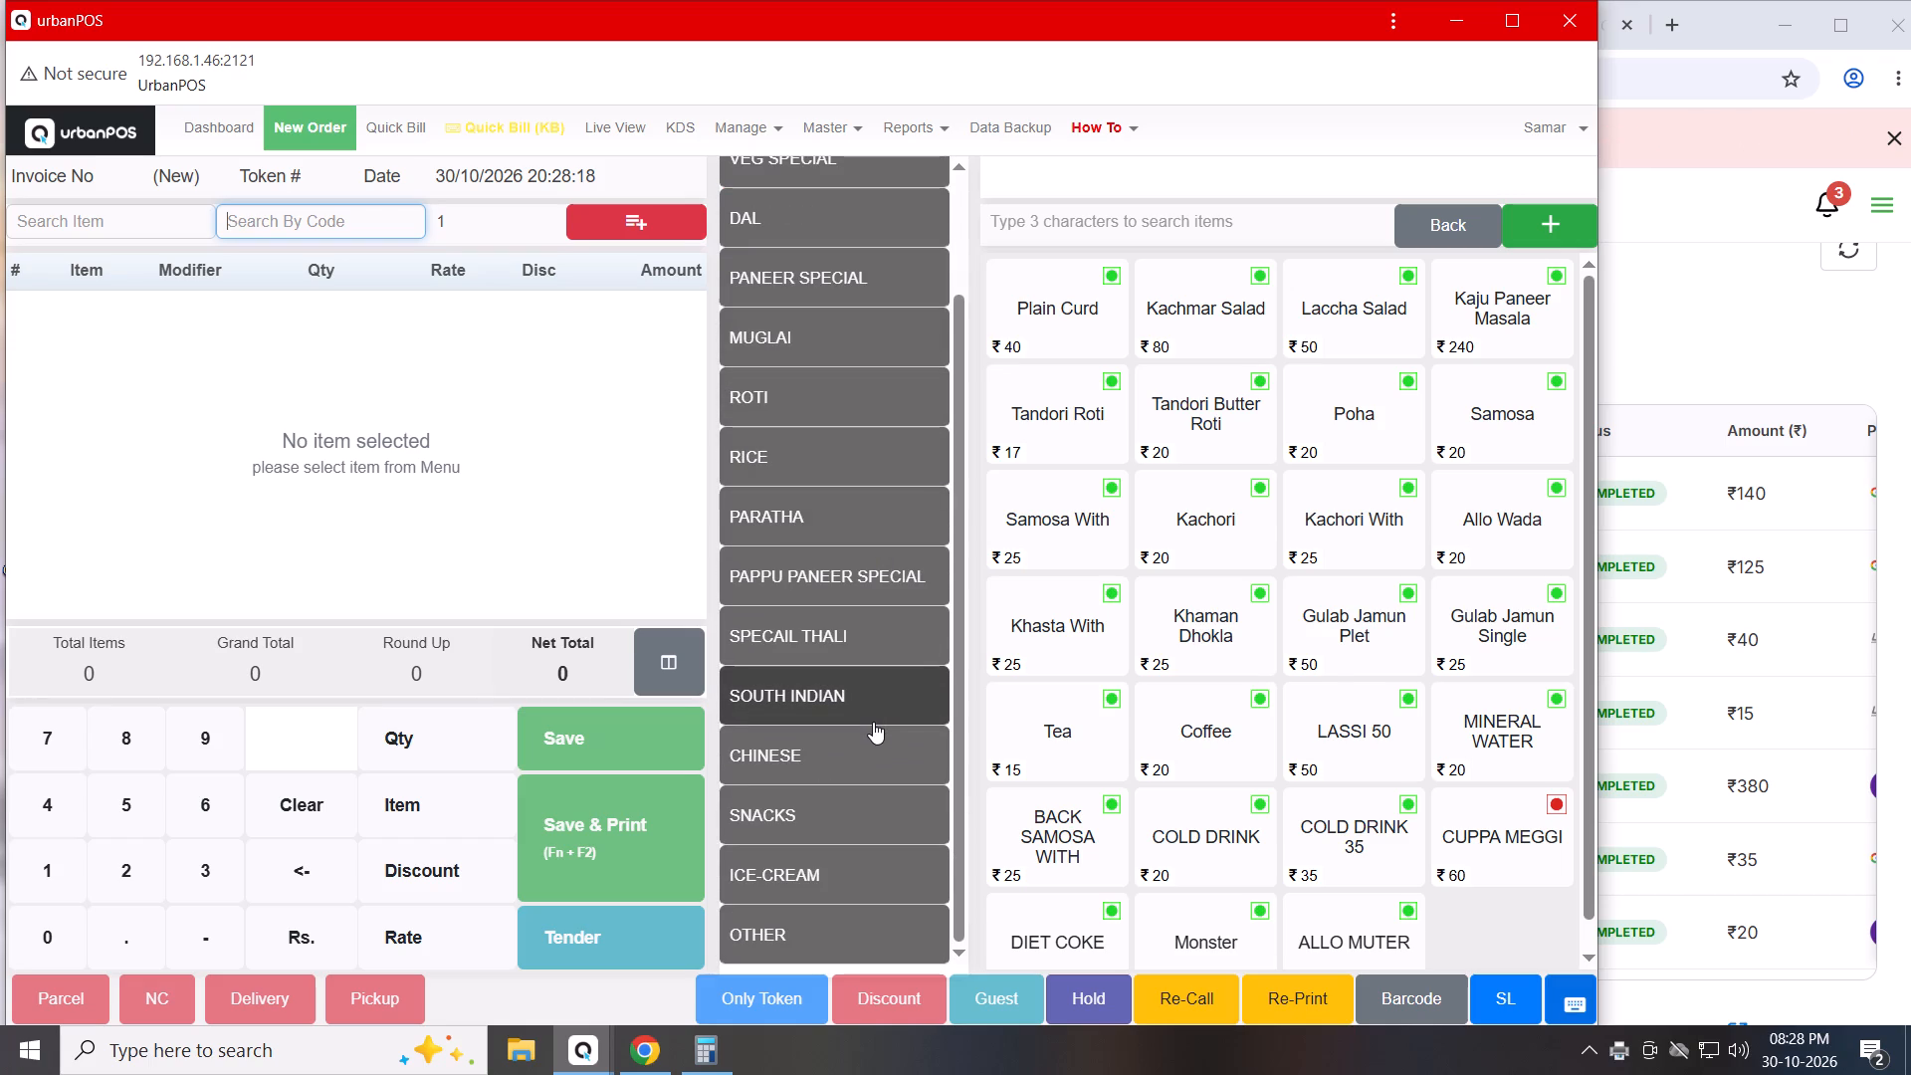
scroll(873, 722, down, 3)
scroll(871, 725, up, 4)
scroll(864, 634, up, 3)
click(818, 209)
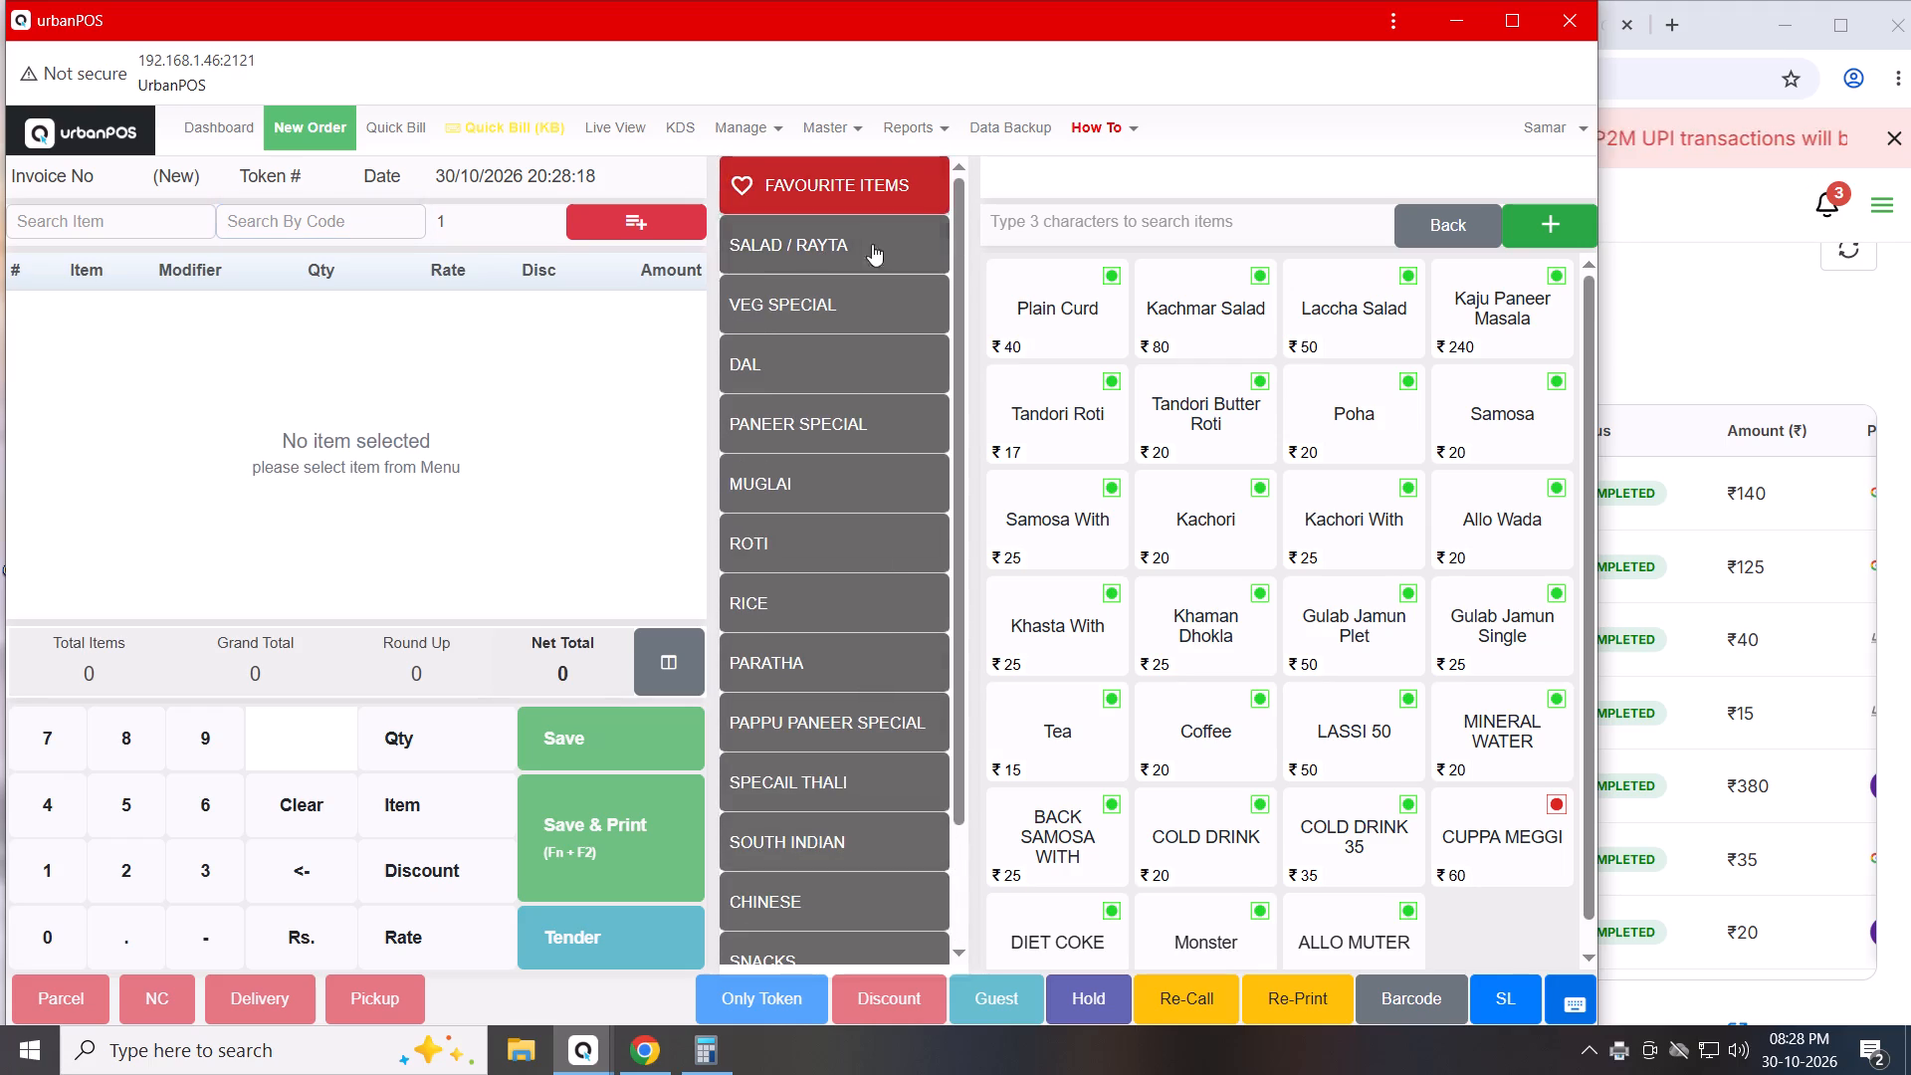
Enter a new order for Cold Drink at ₹20 from the favourite items, and save and print the bill.
click(870, 199)
double_click(1222, 816)
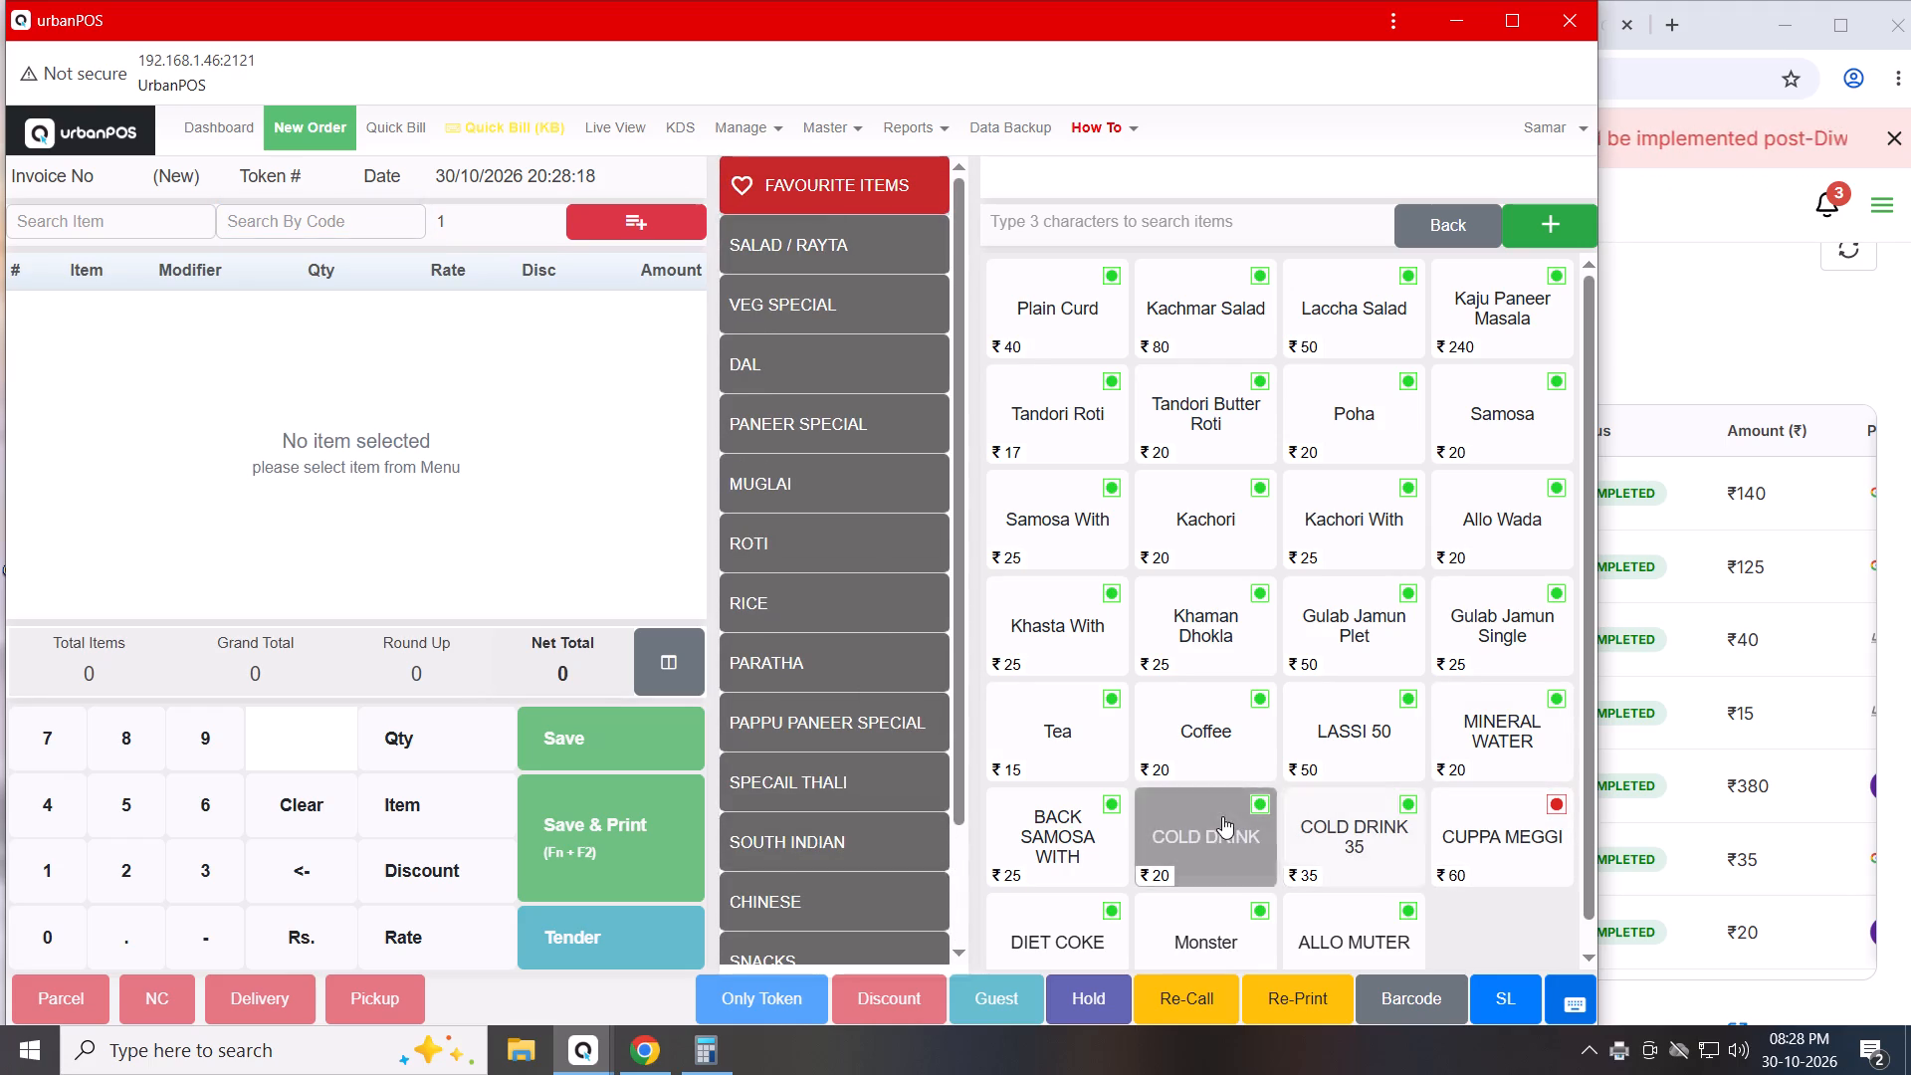
click(580, 825)
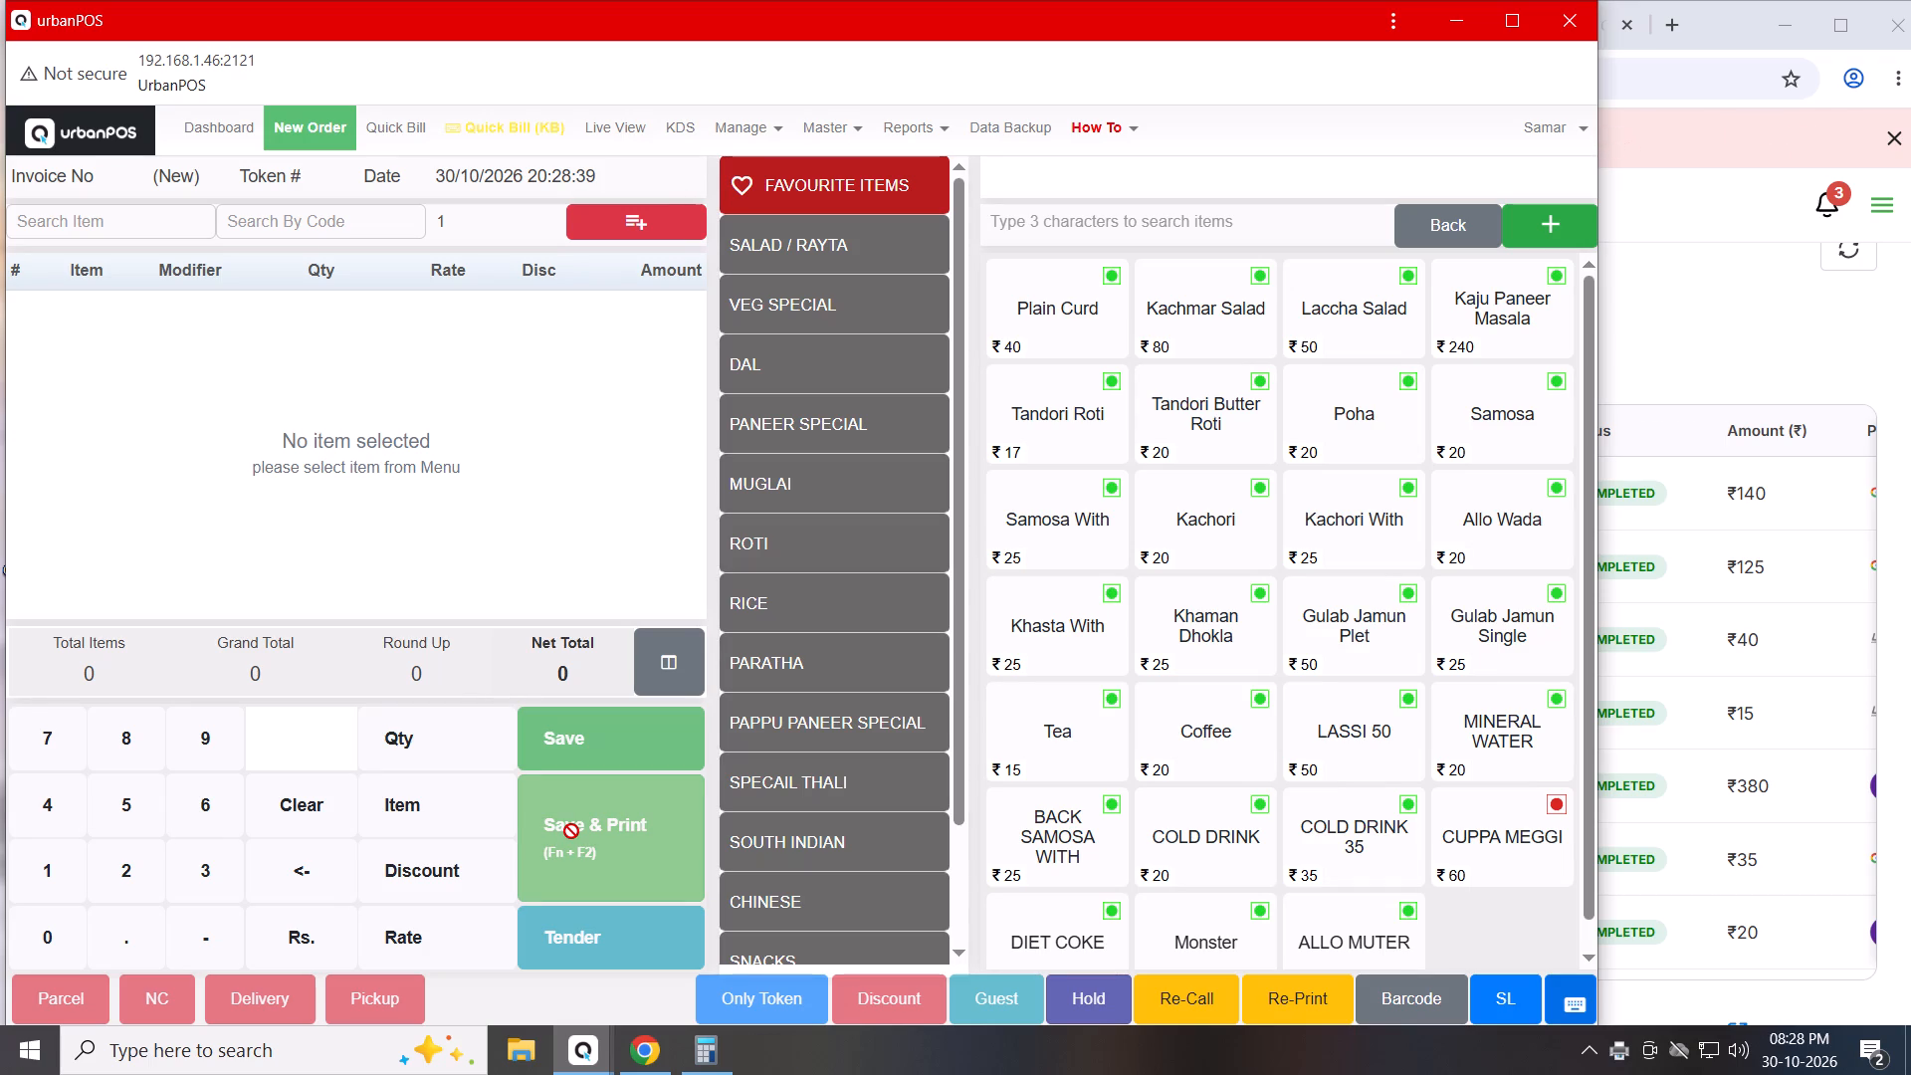
Enter a new order for Tea at ₹15 each, and save and print the bill.
double_click(1097, 737)
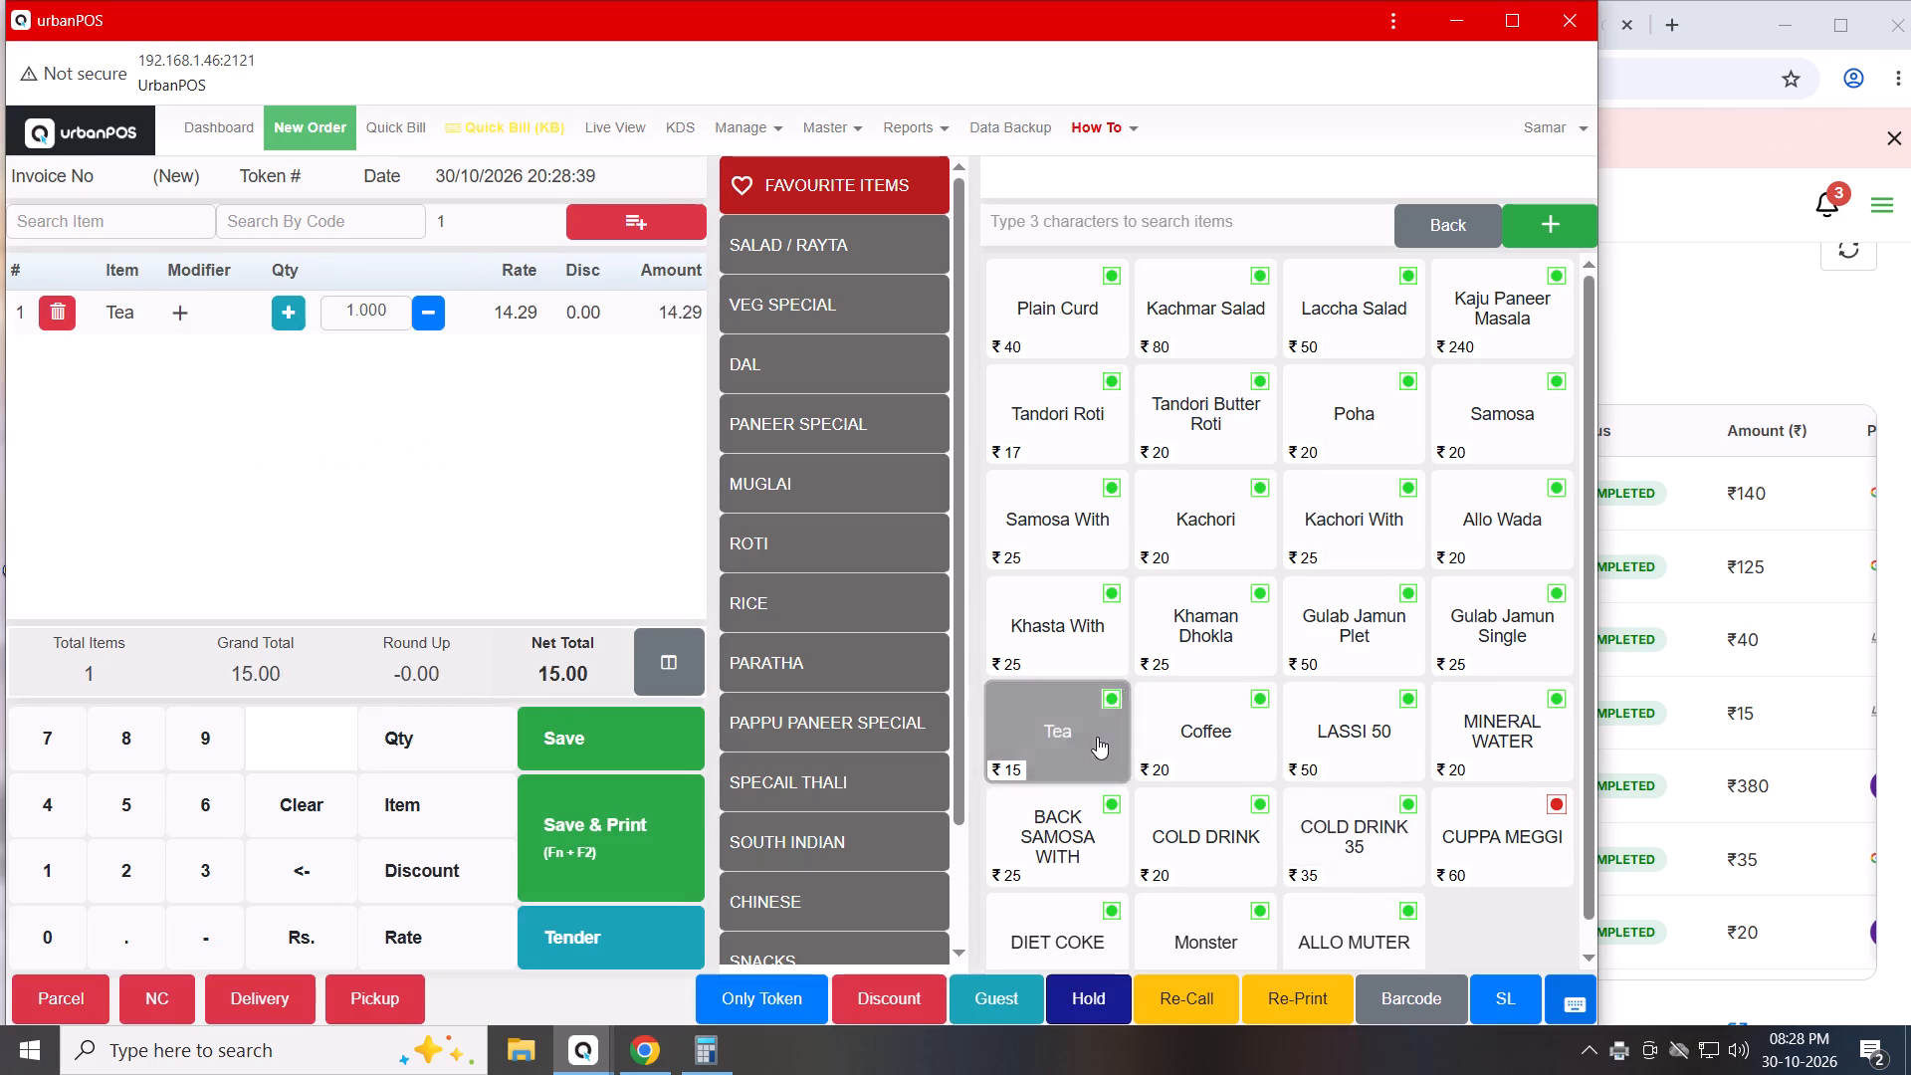
click(666, 813)
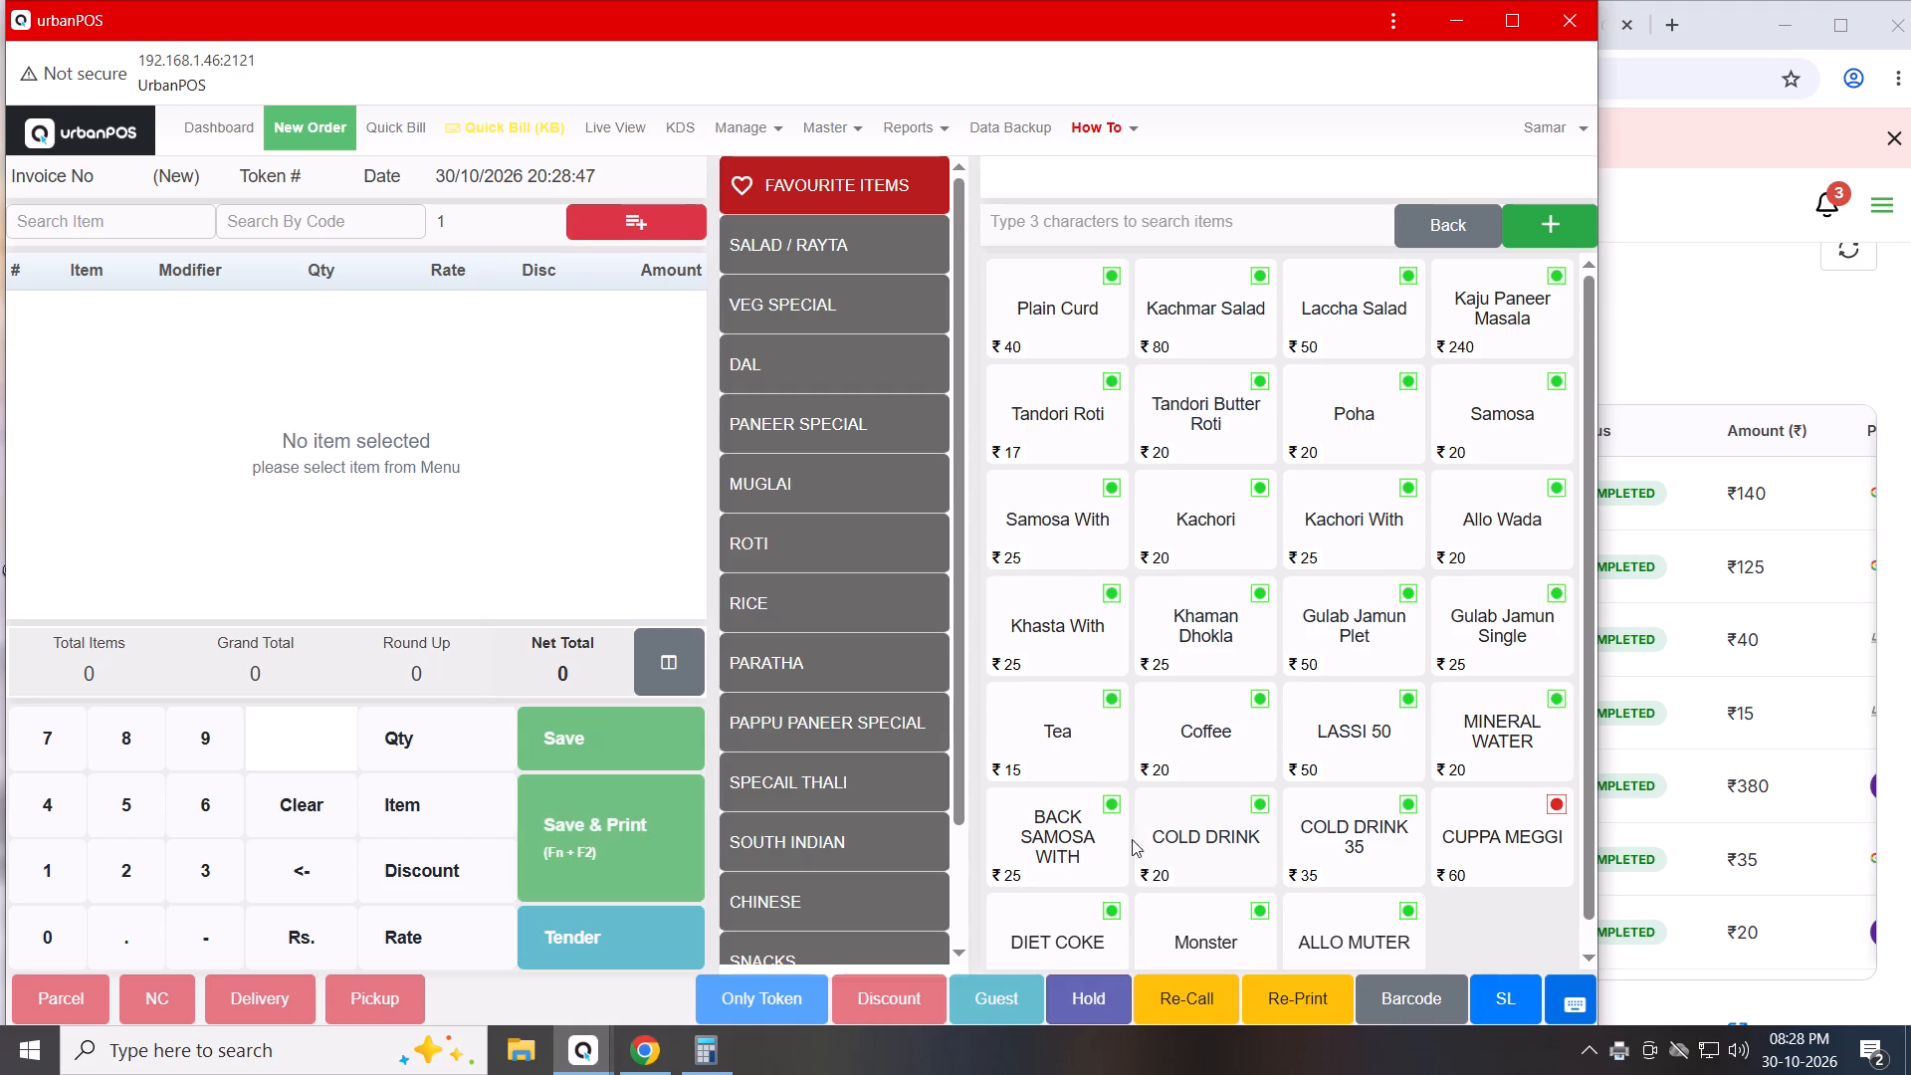
Enter a new order for Ice Cream 30 from the ice-cream category, and save and print the bill.
scroll(1123, 846, down, 4)
click(820, 869)
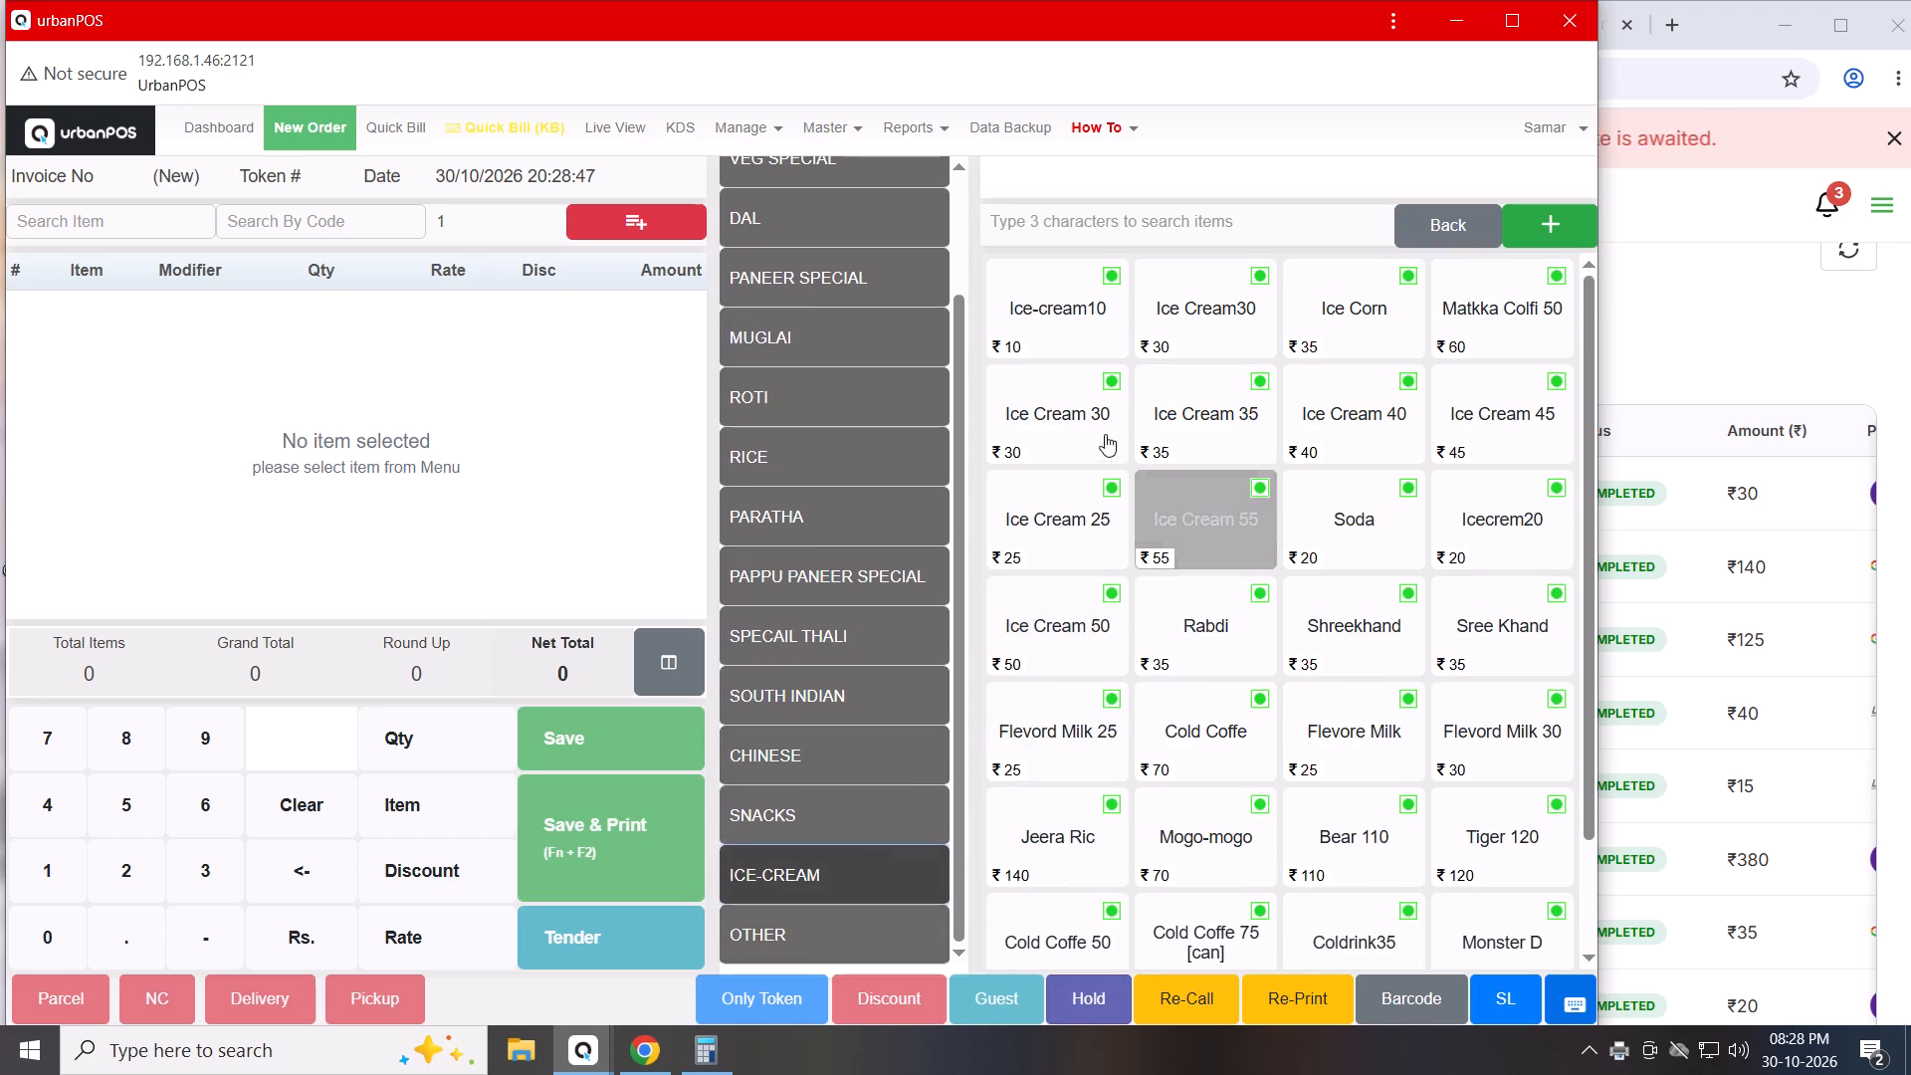
triple_click(1086, 422)
click(691, 808)
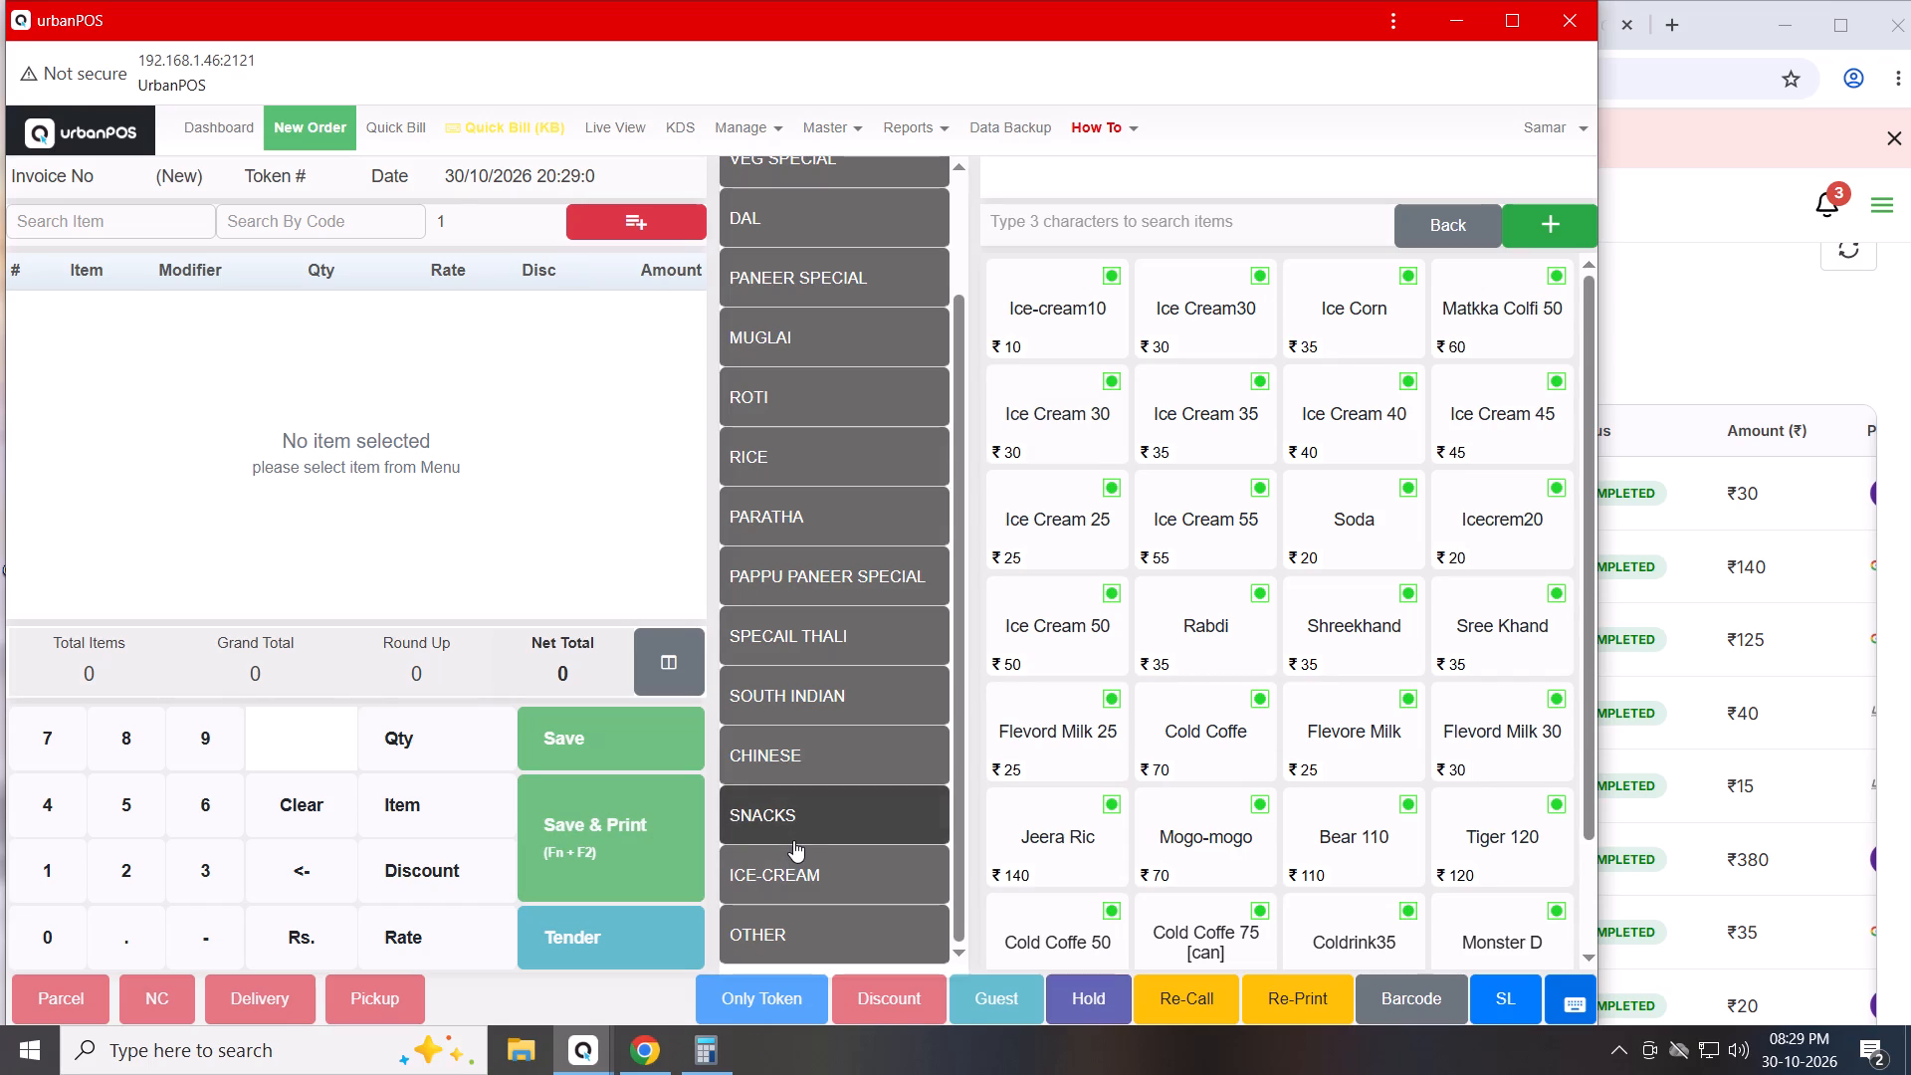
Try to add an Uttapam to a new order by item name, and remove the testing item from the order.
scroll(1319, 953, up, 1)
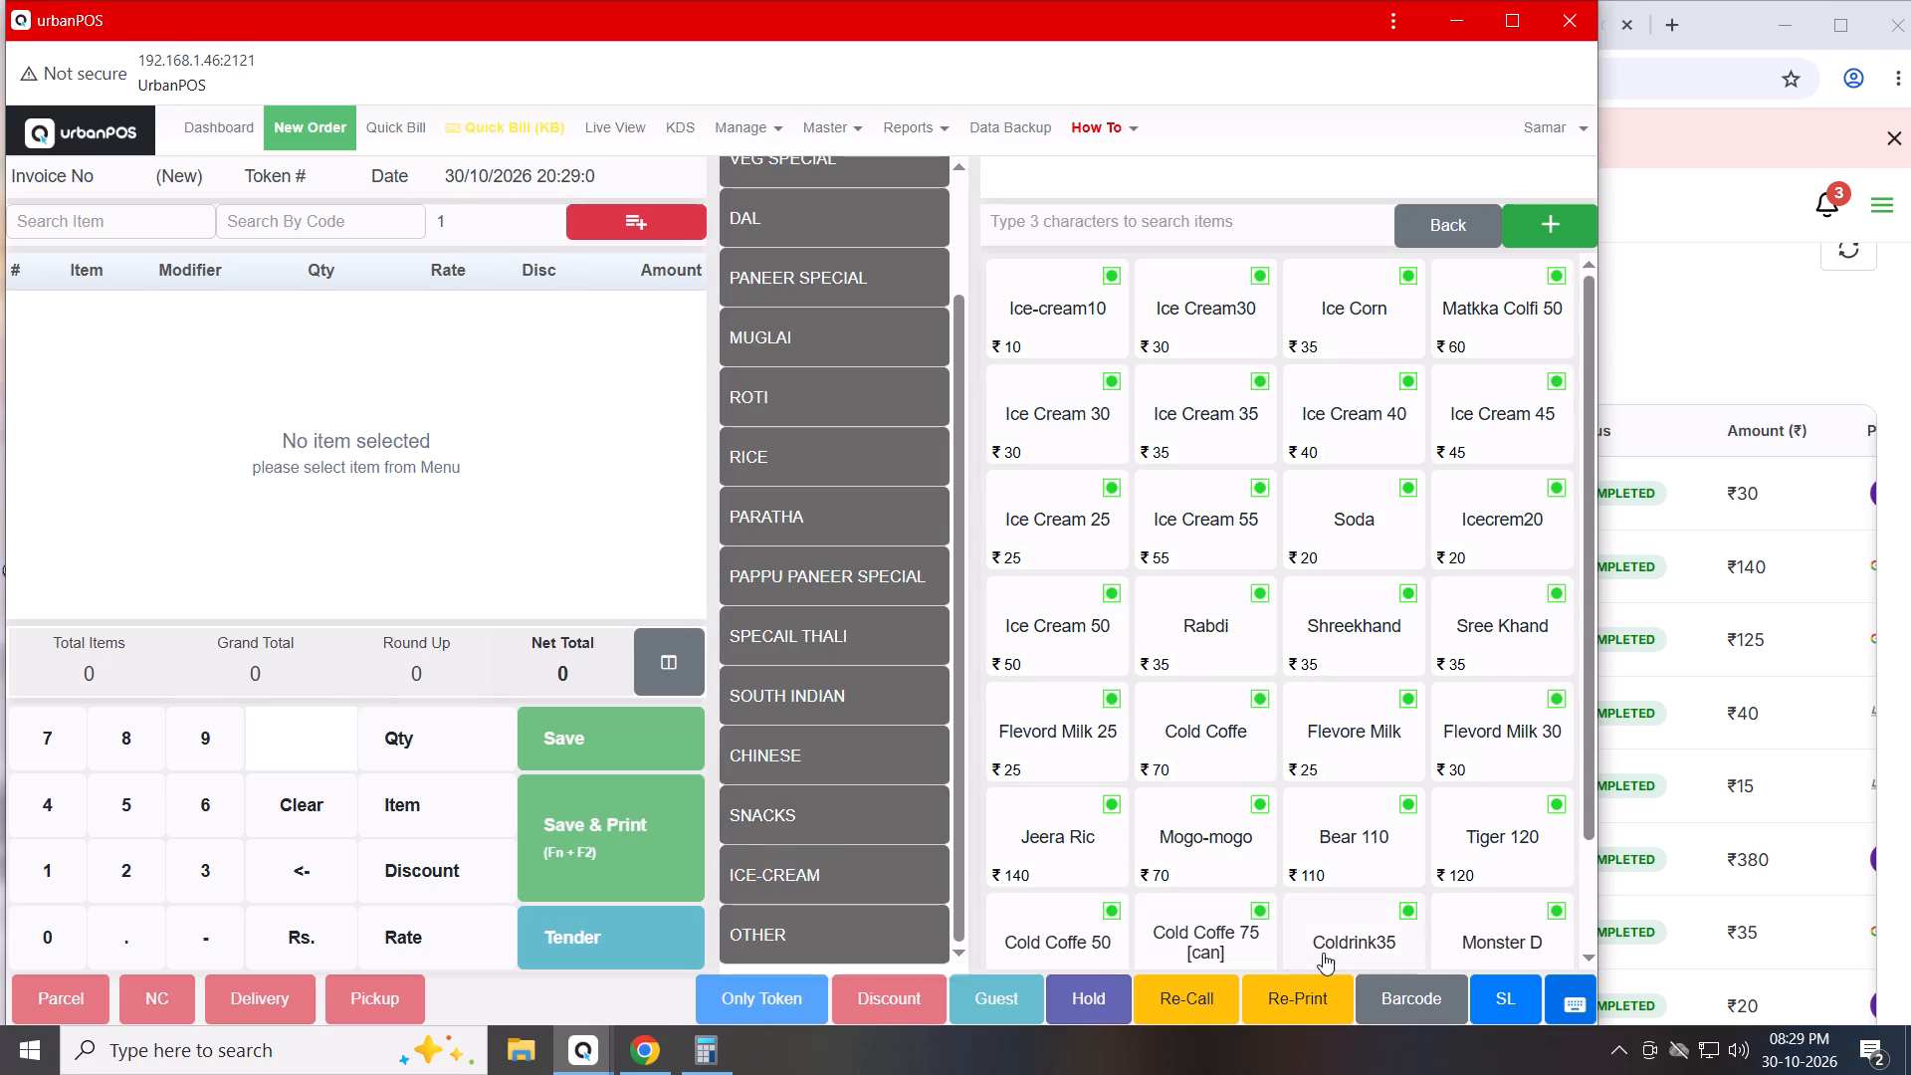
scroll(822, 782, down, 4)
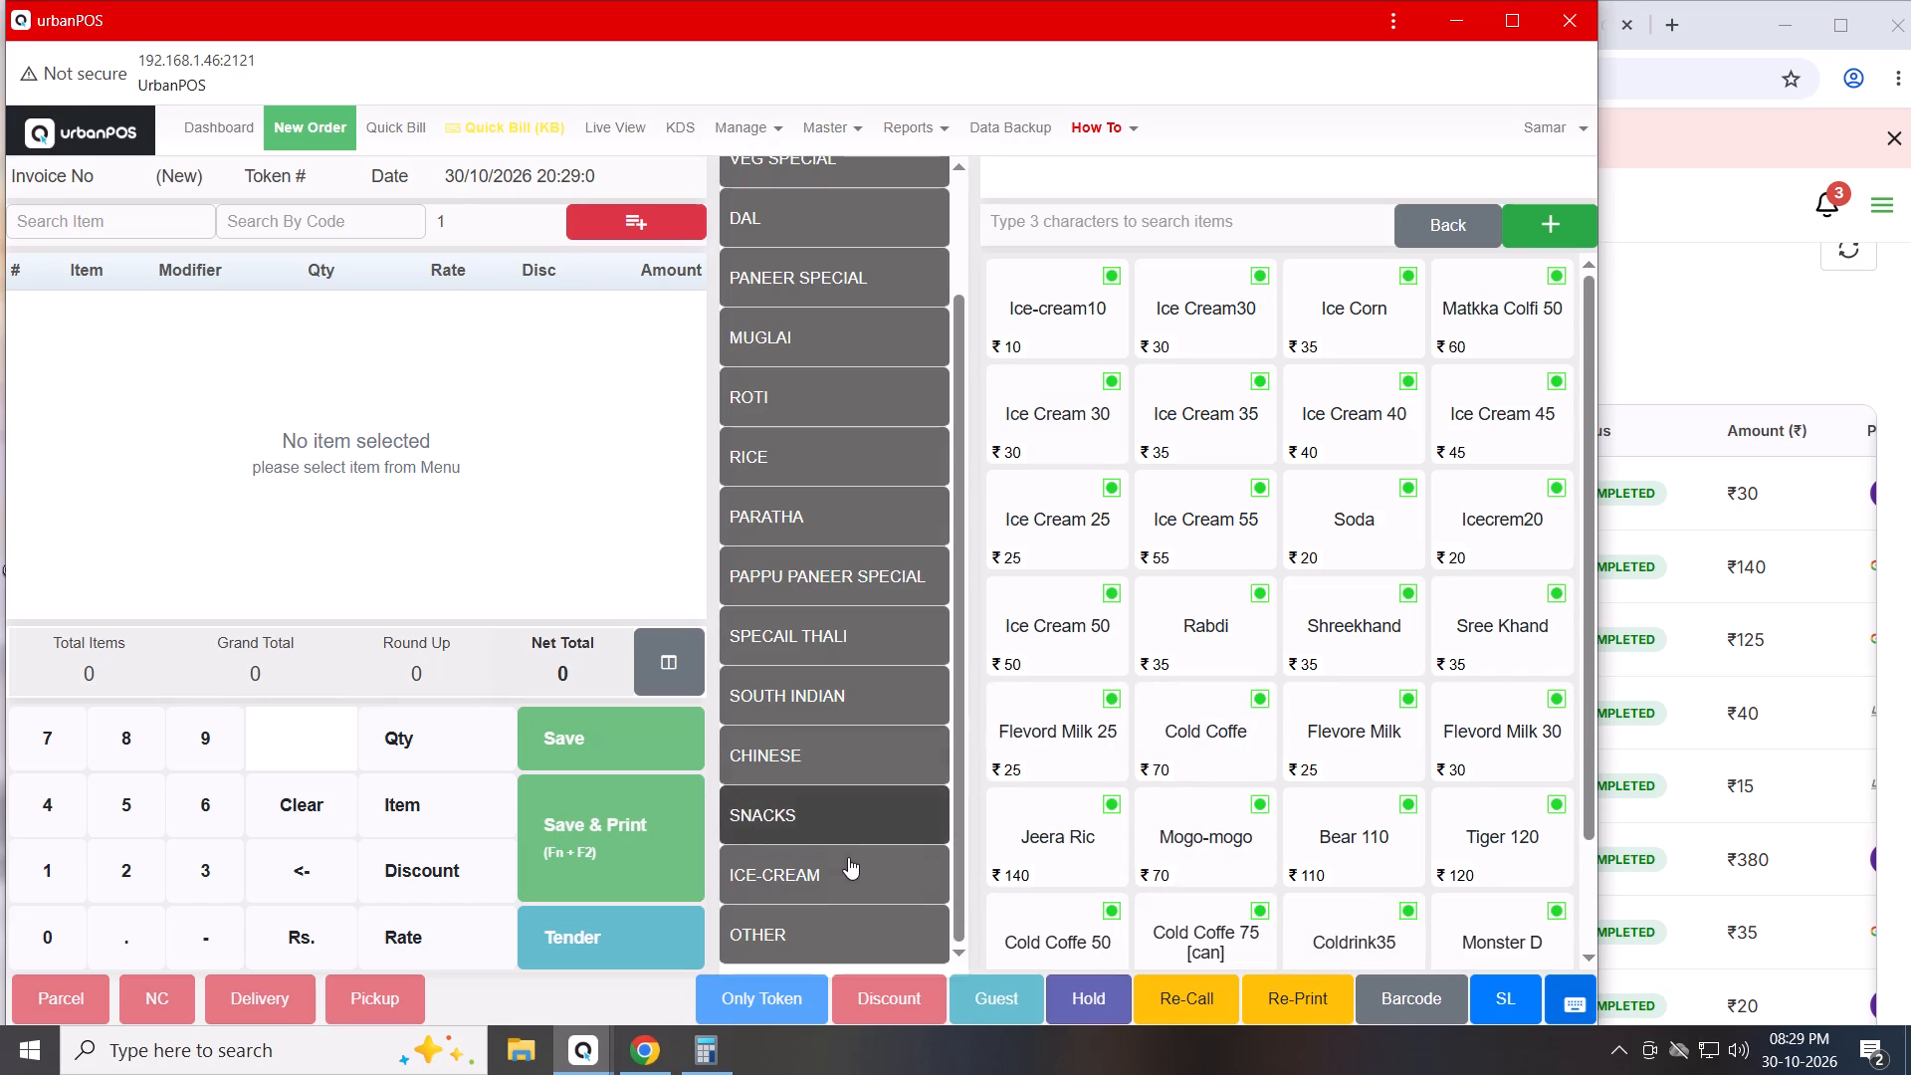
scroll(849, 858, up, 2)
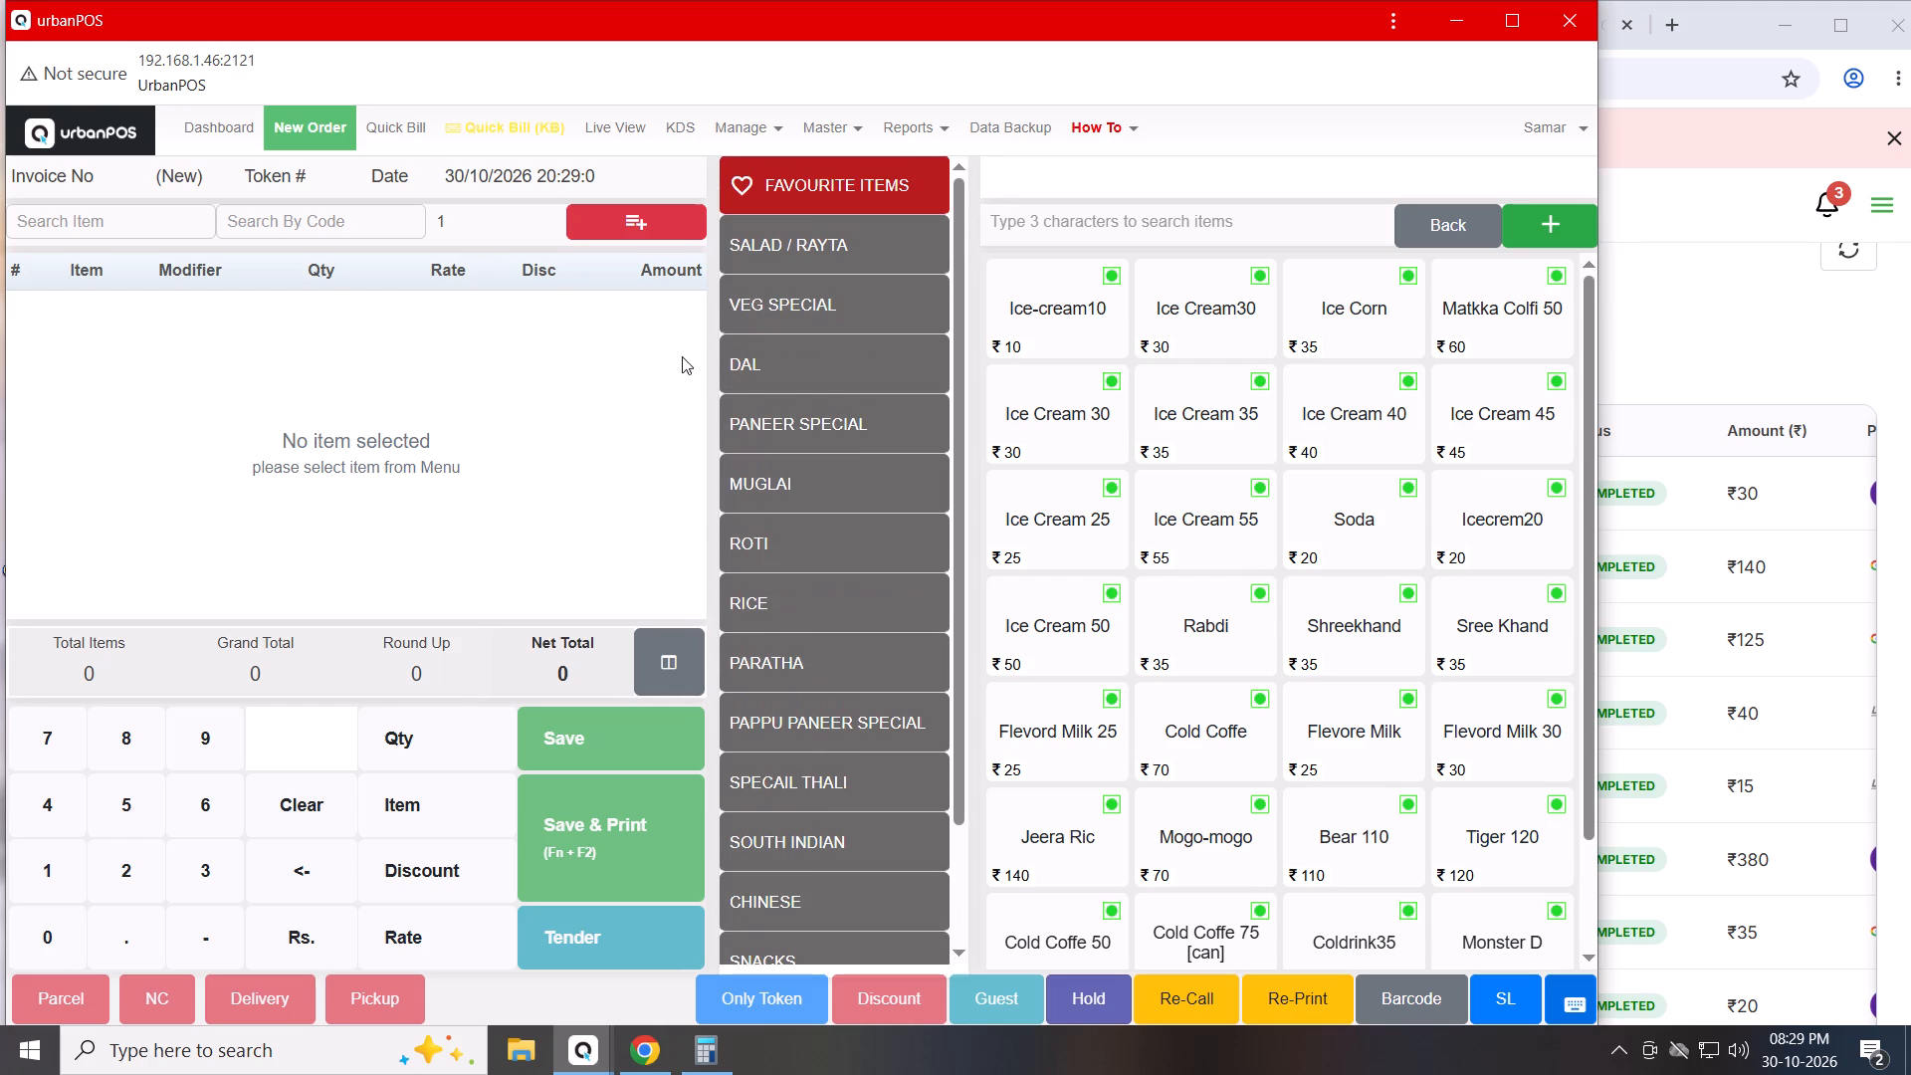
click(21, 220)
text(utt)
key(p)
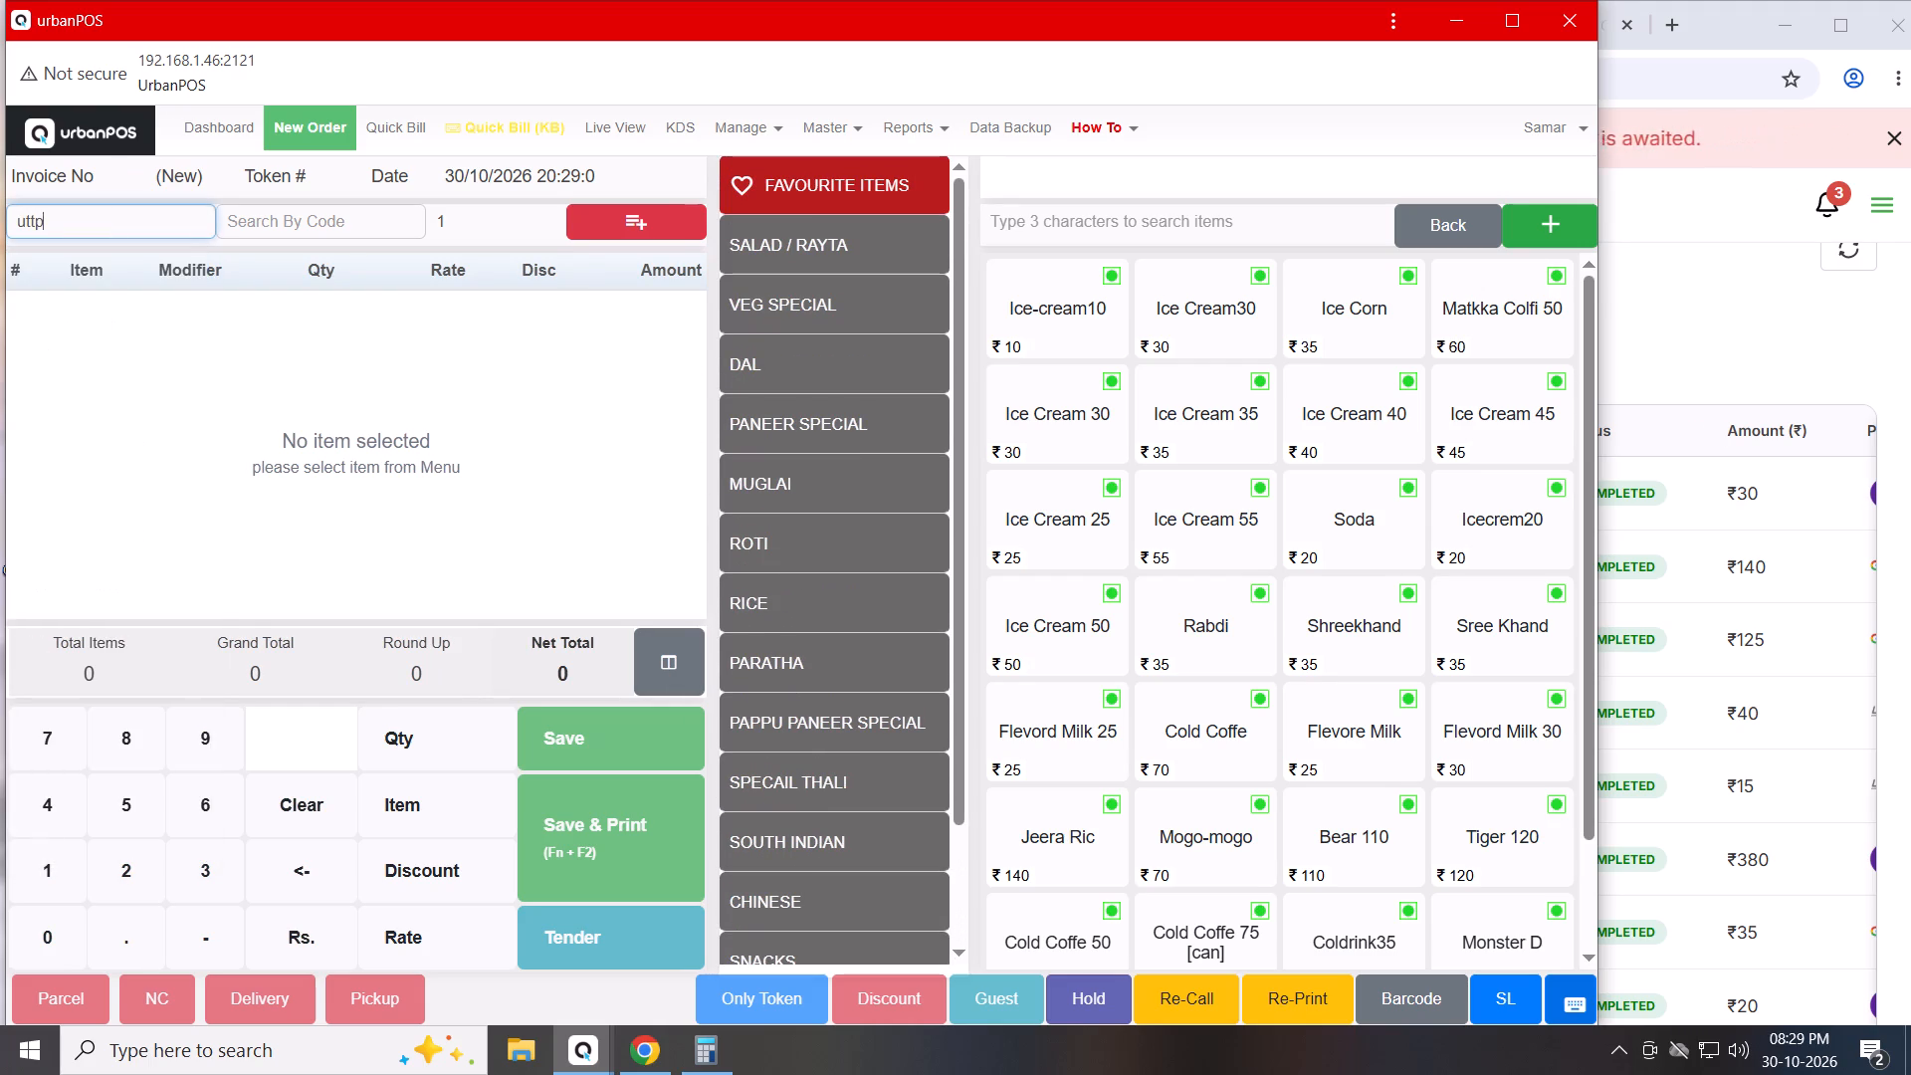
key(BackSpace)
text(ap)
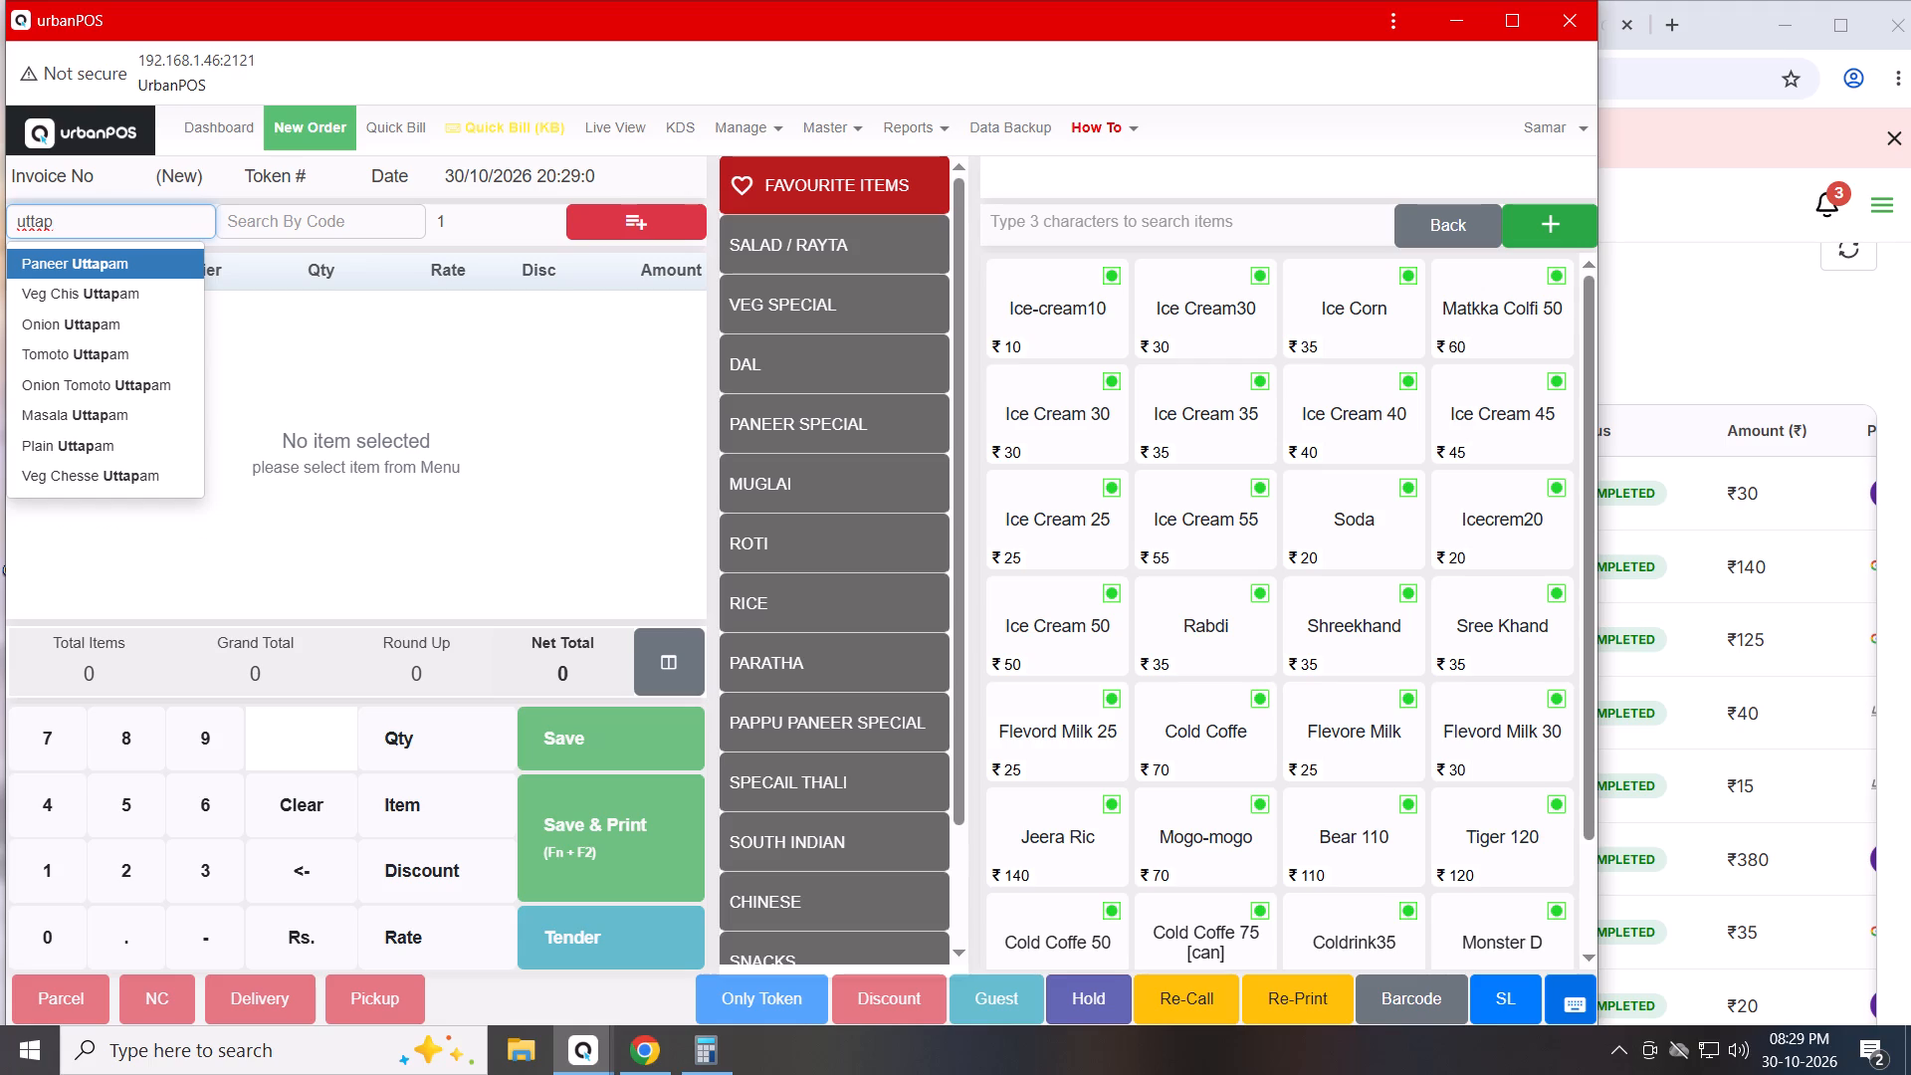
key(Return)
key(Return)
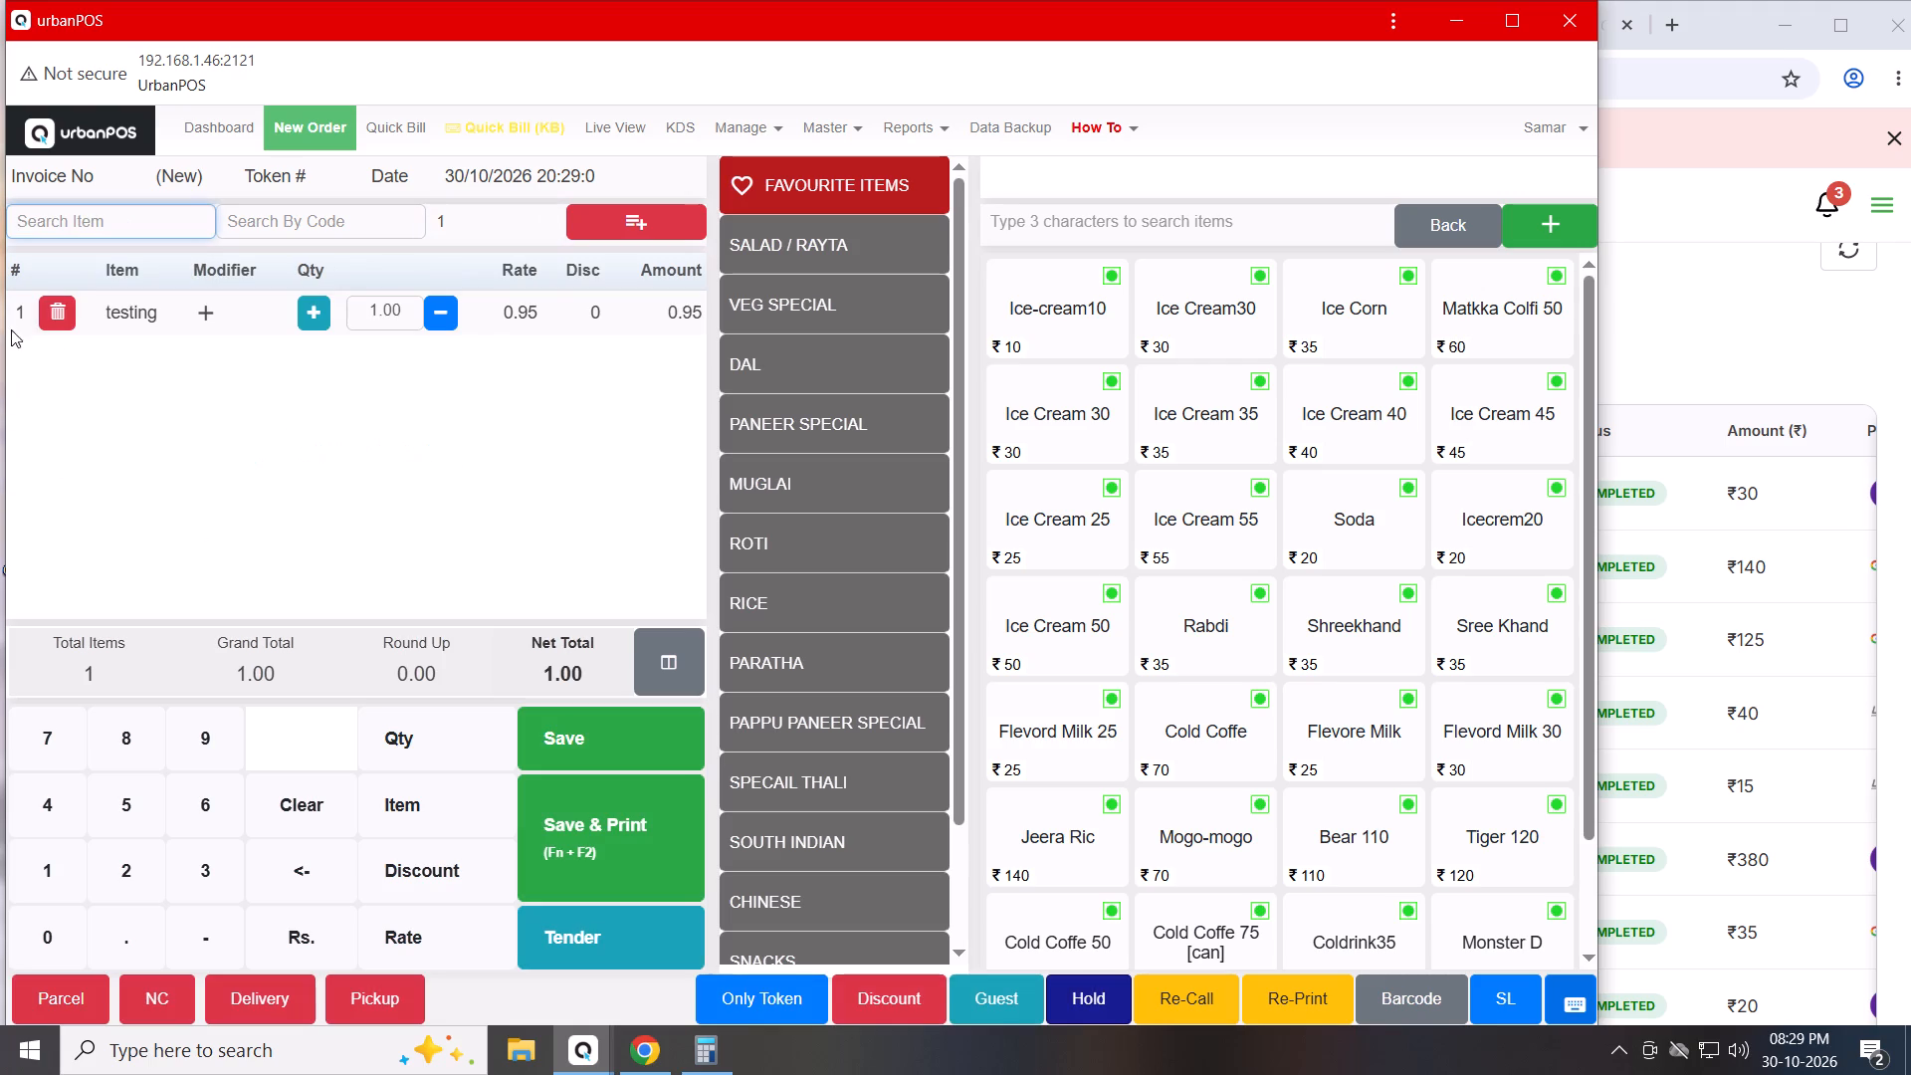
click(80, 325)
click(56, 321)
Search the menu items for "uttap", add one Masala Uttapam at ₹90, and save and print the bill.
click(1051, 223)
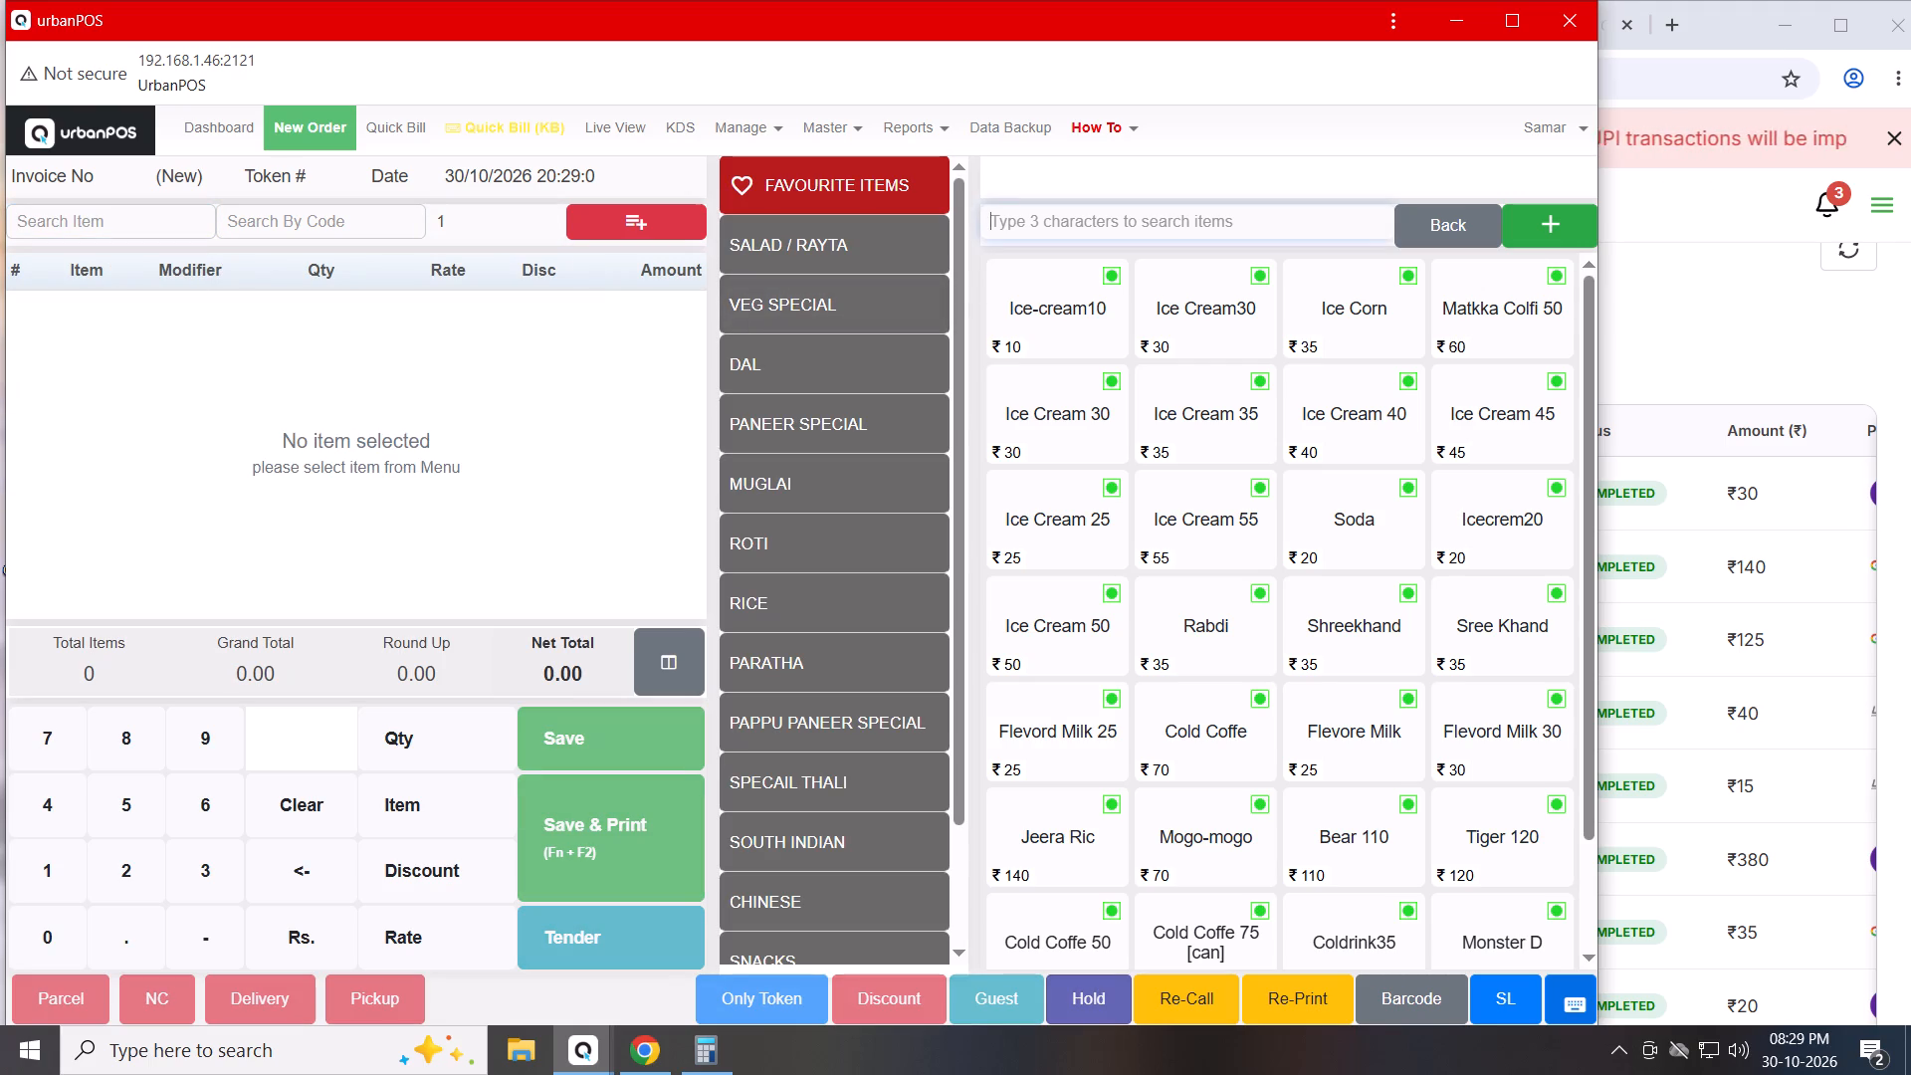
text(uttap)
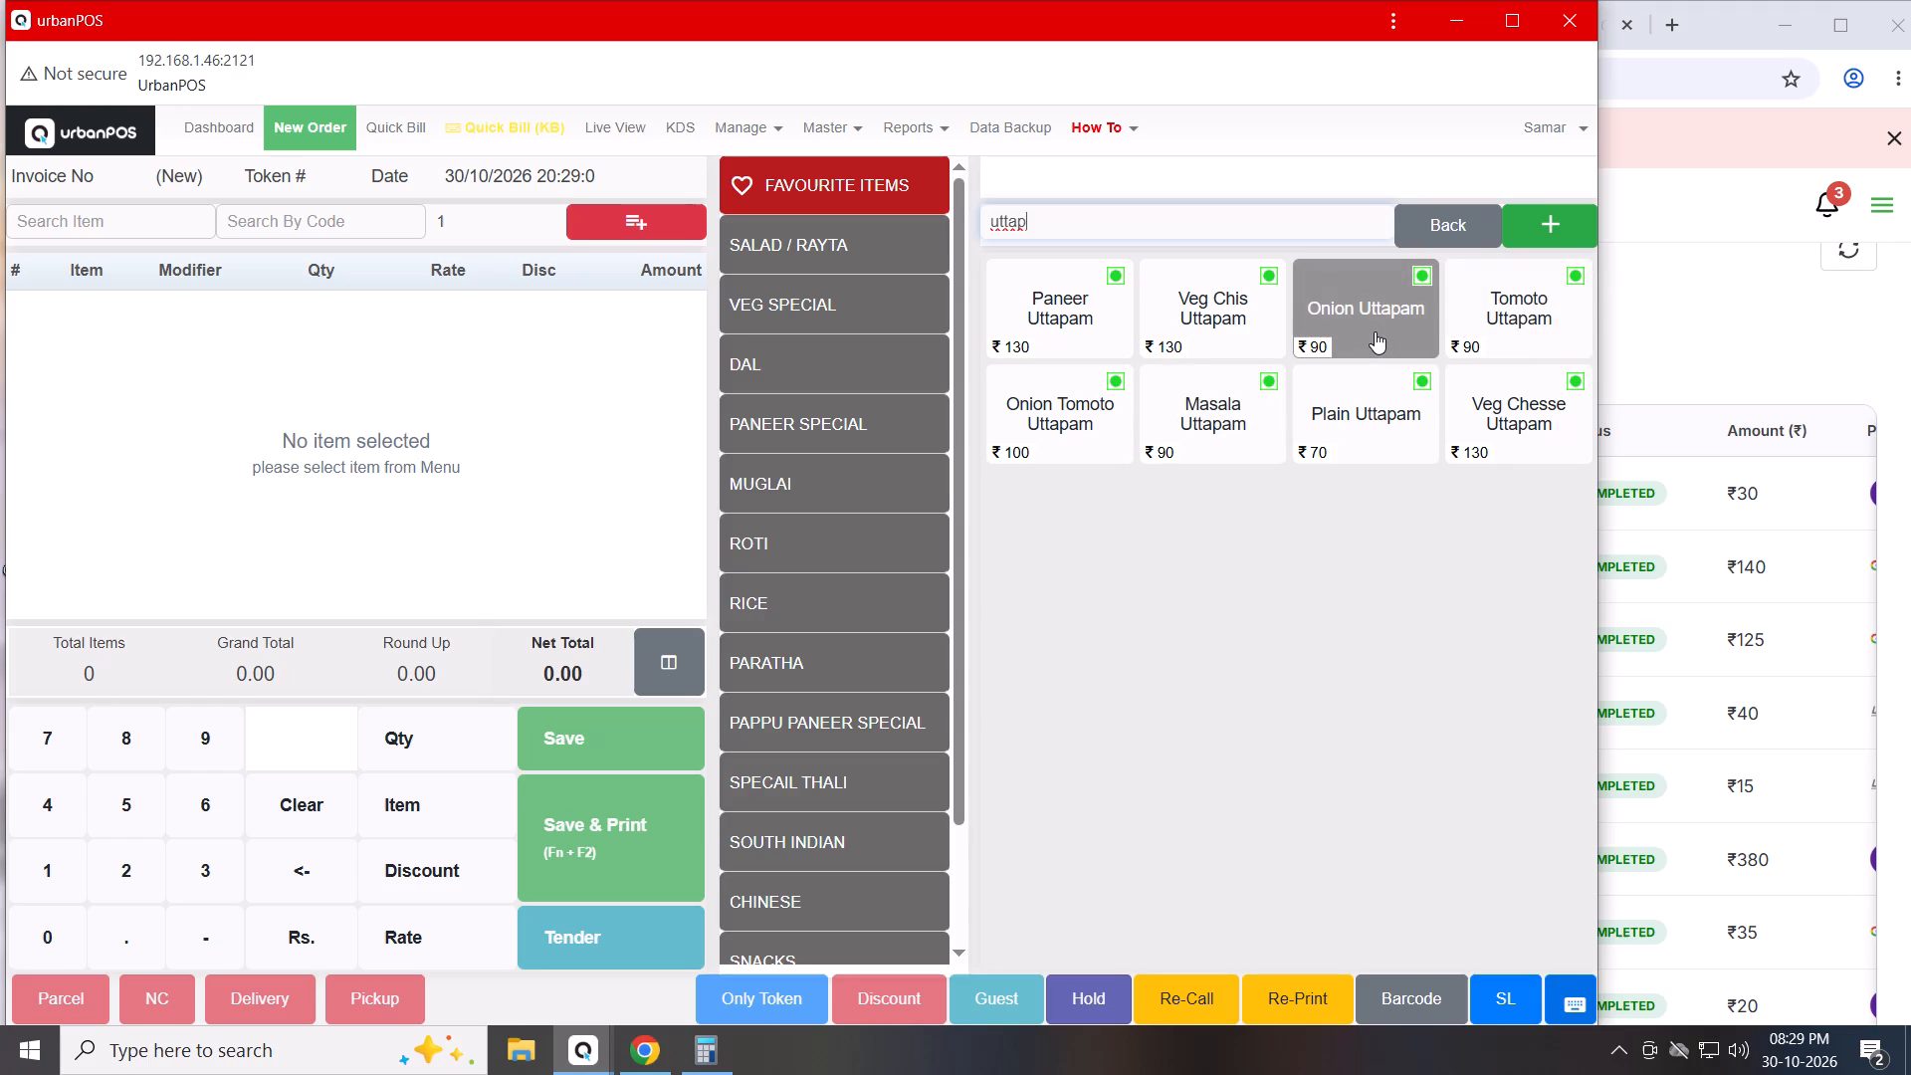
click(1142, 413)
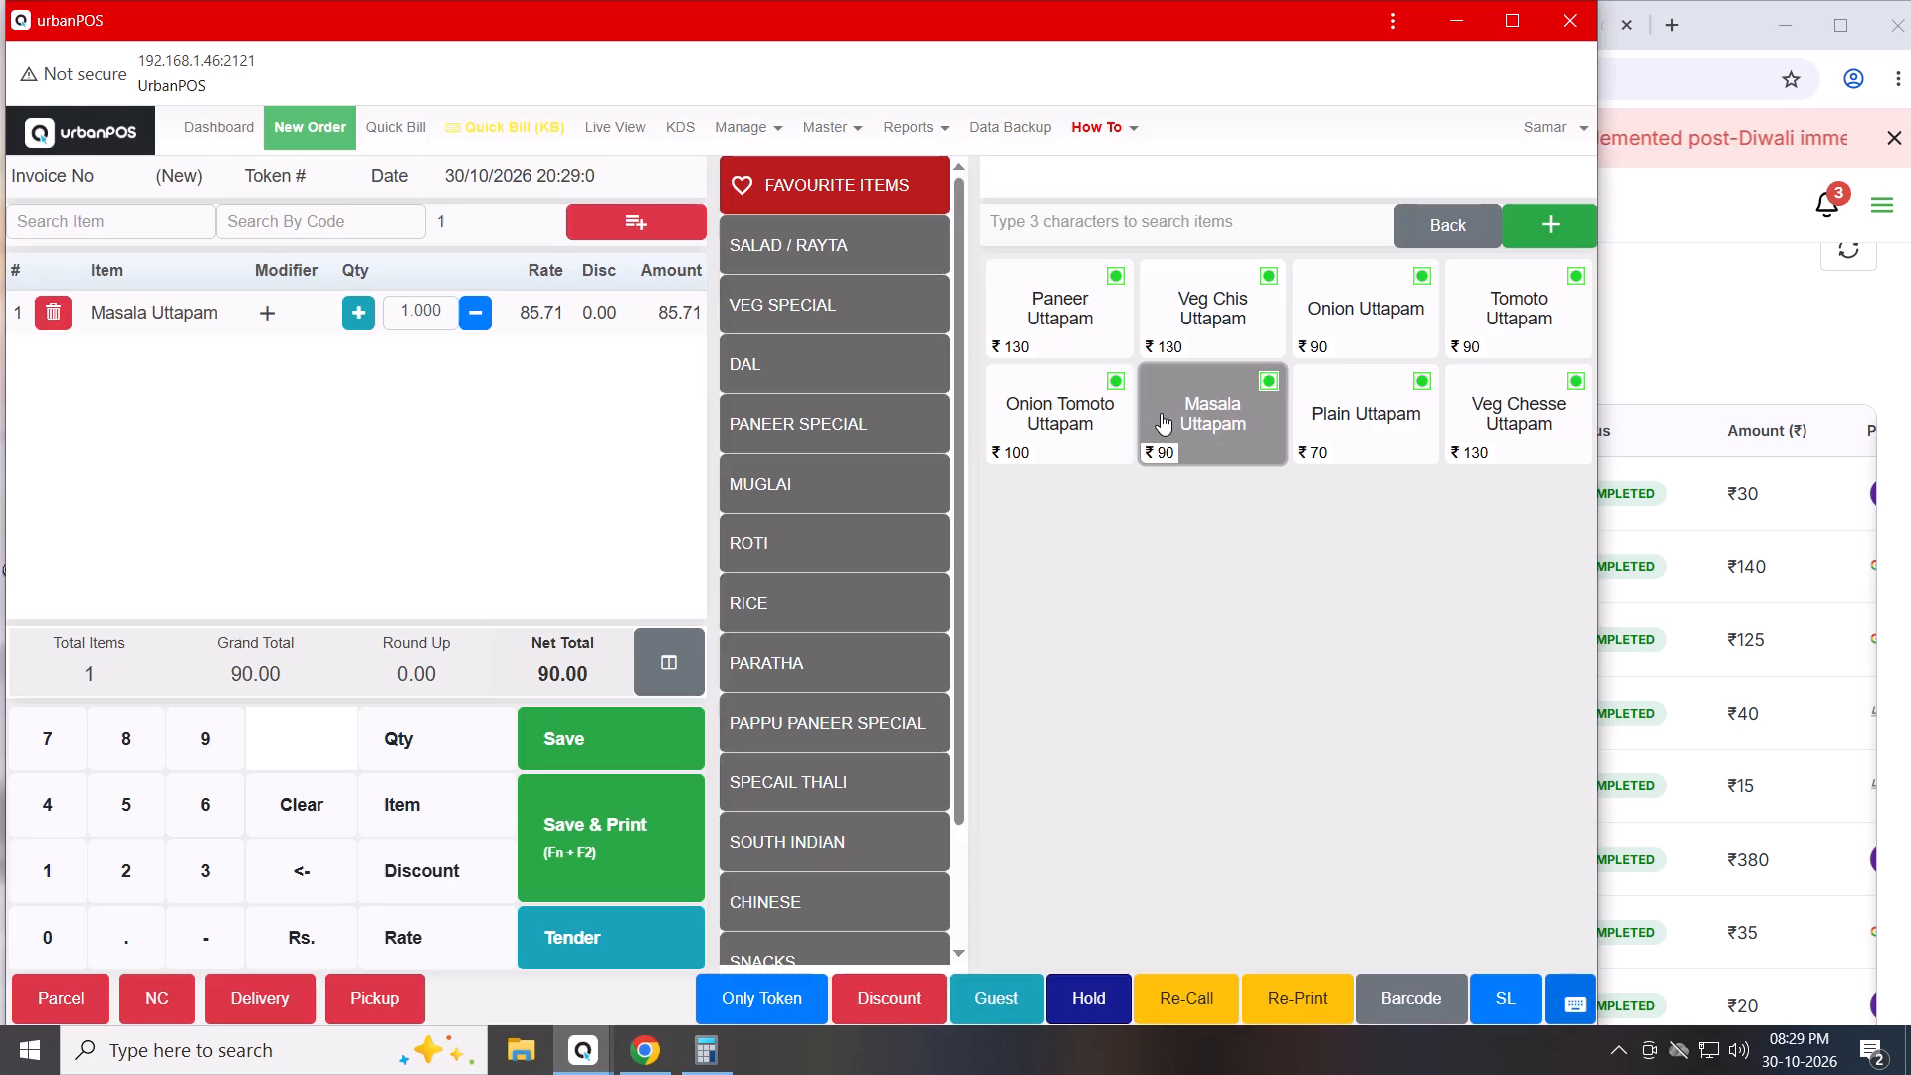
key(F2)
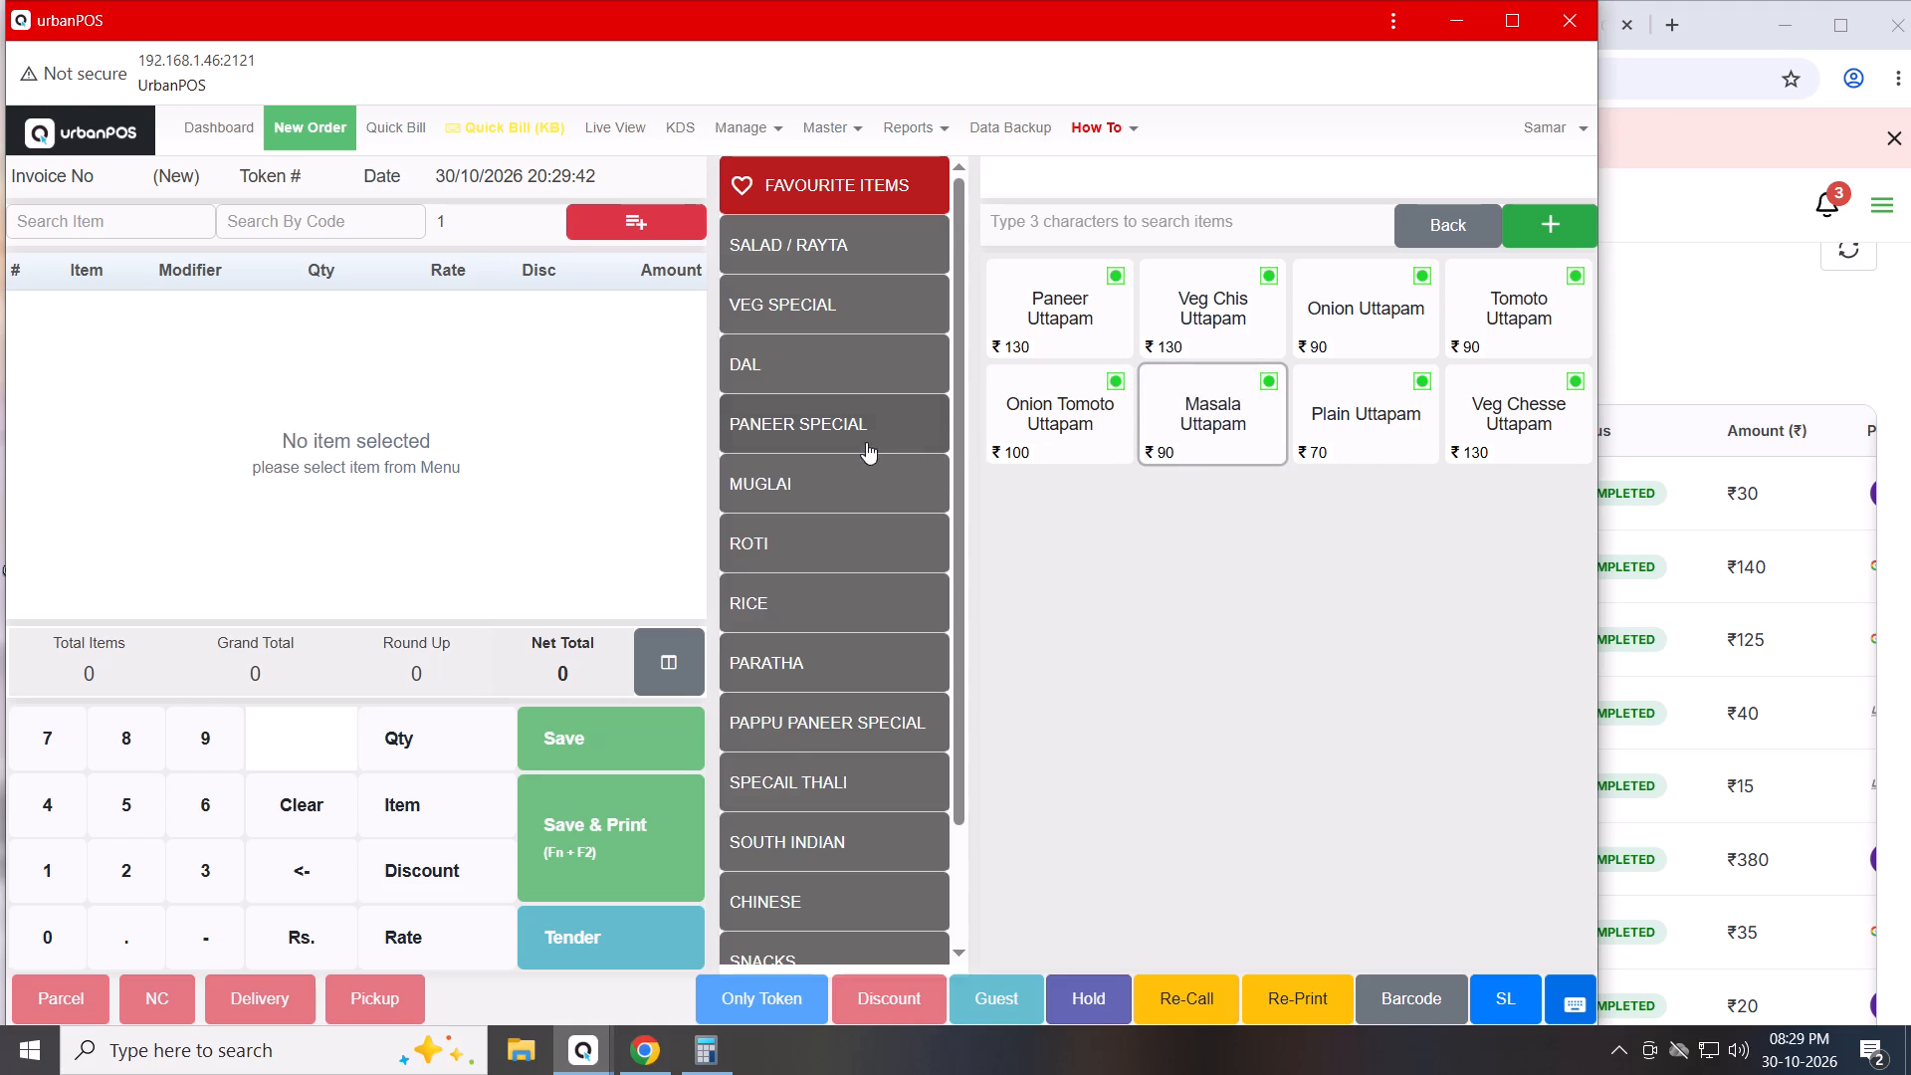
Enter a new order for several Teas at ₹15 each from the favourite items, and save and print the bill.
click(149, 217)
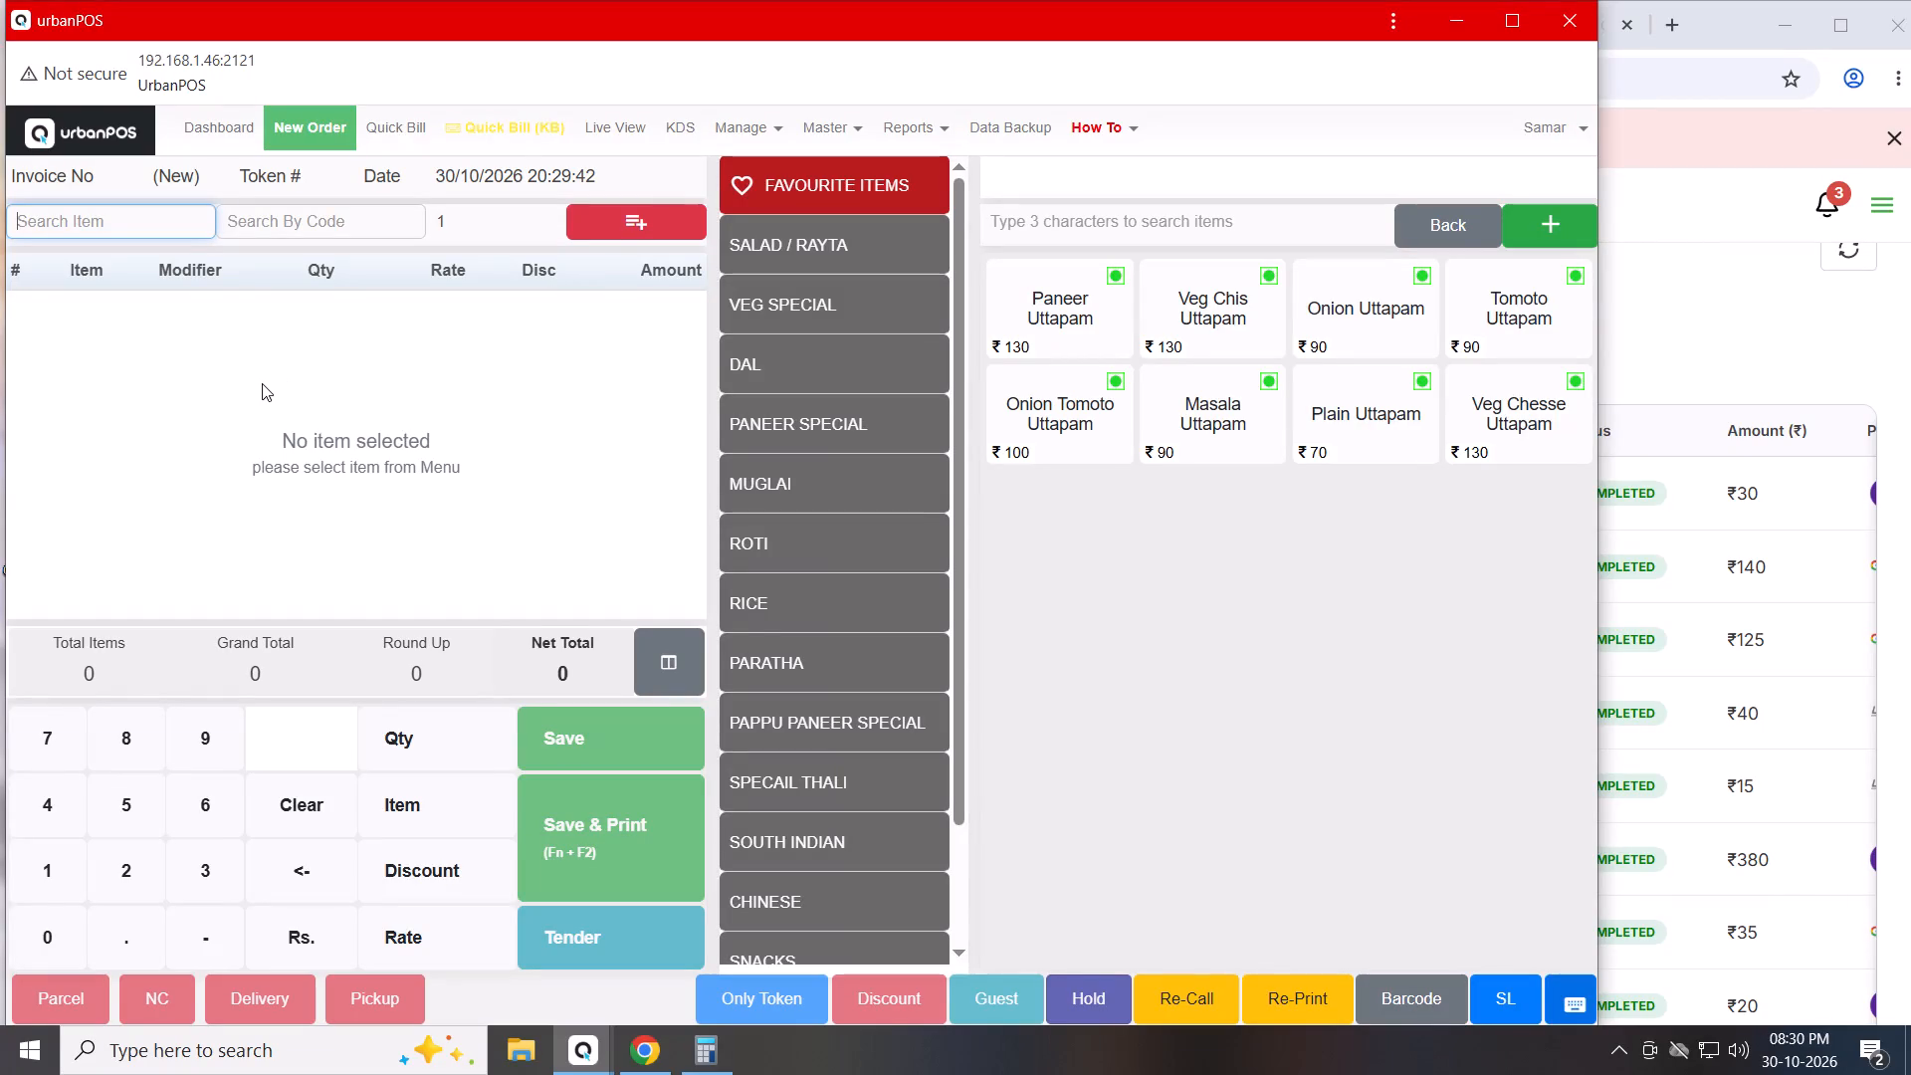
scroll(262, 383, up, 4)
click(767, 193)
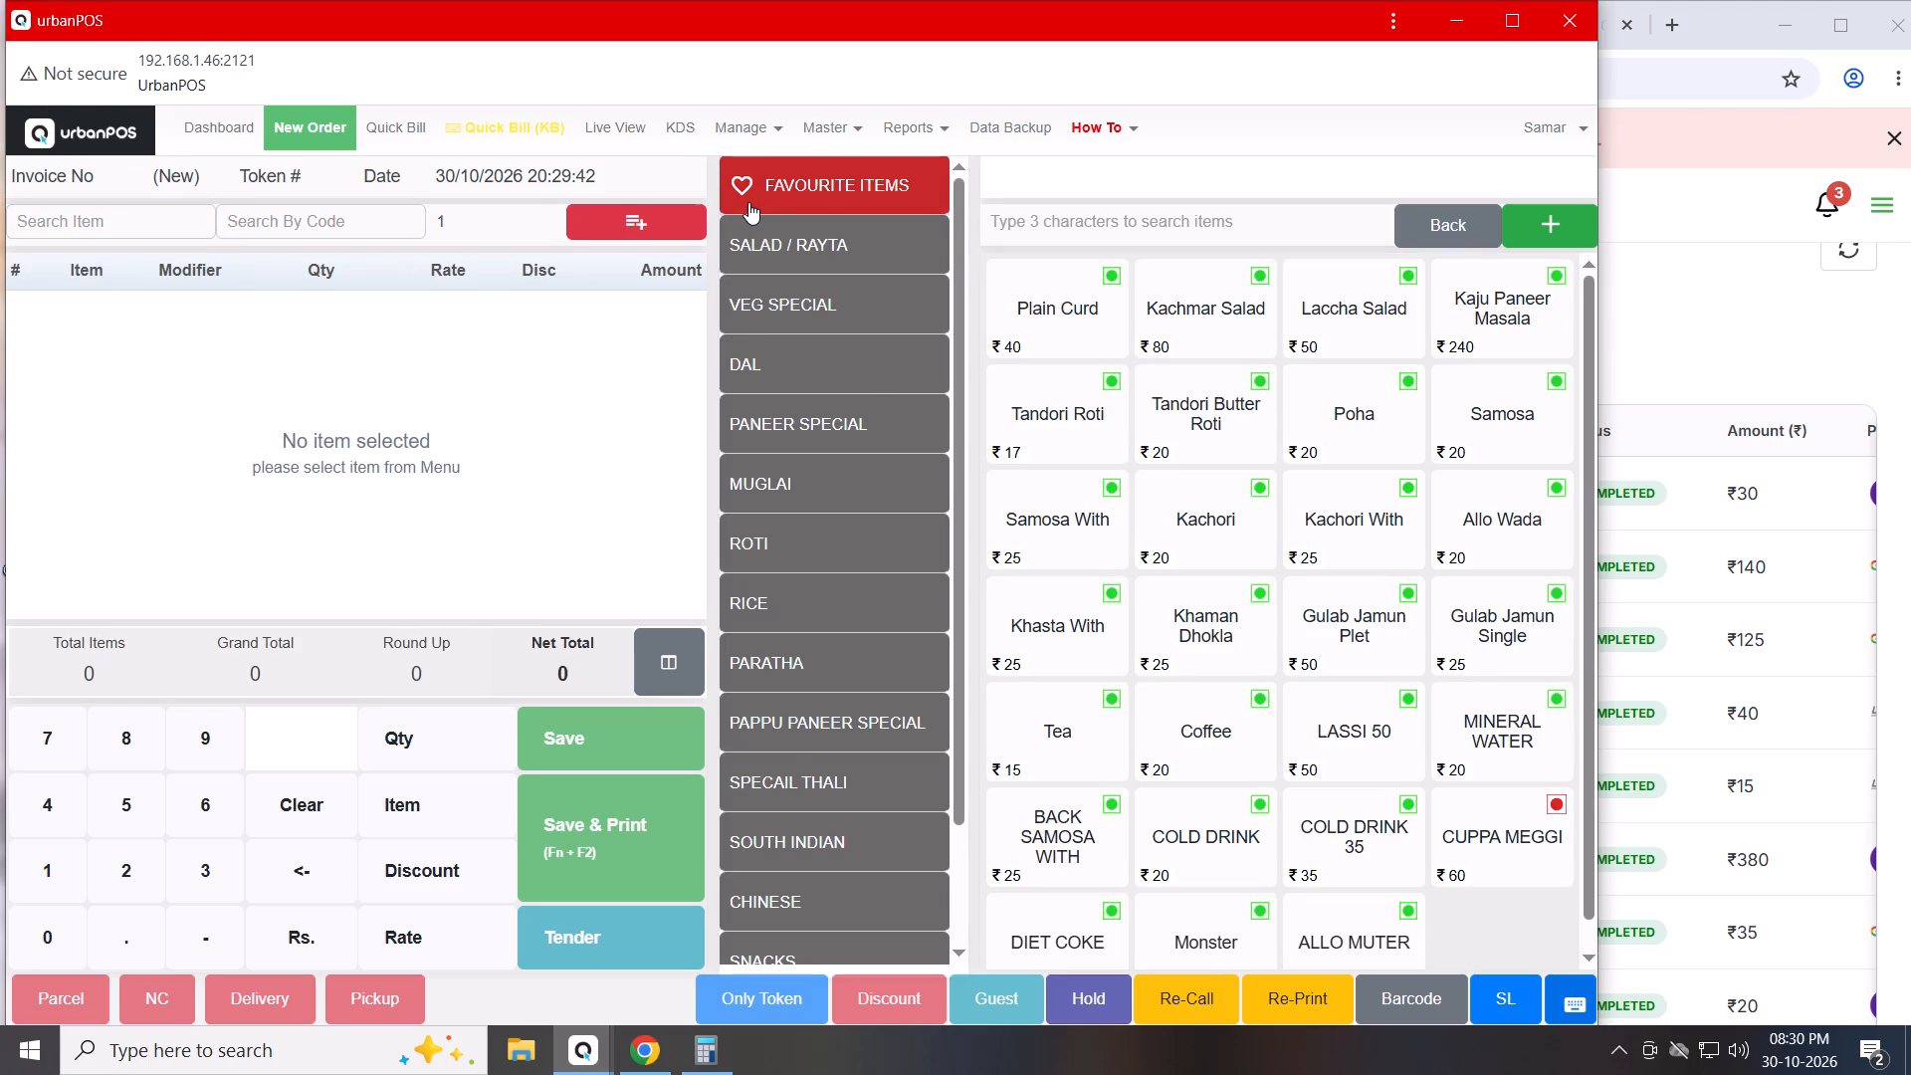
triple_click(1035, 742)
click(1035, 742)
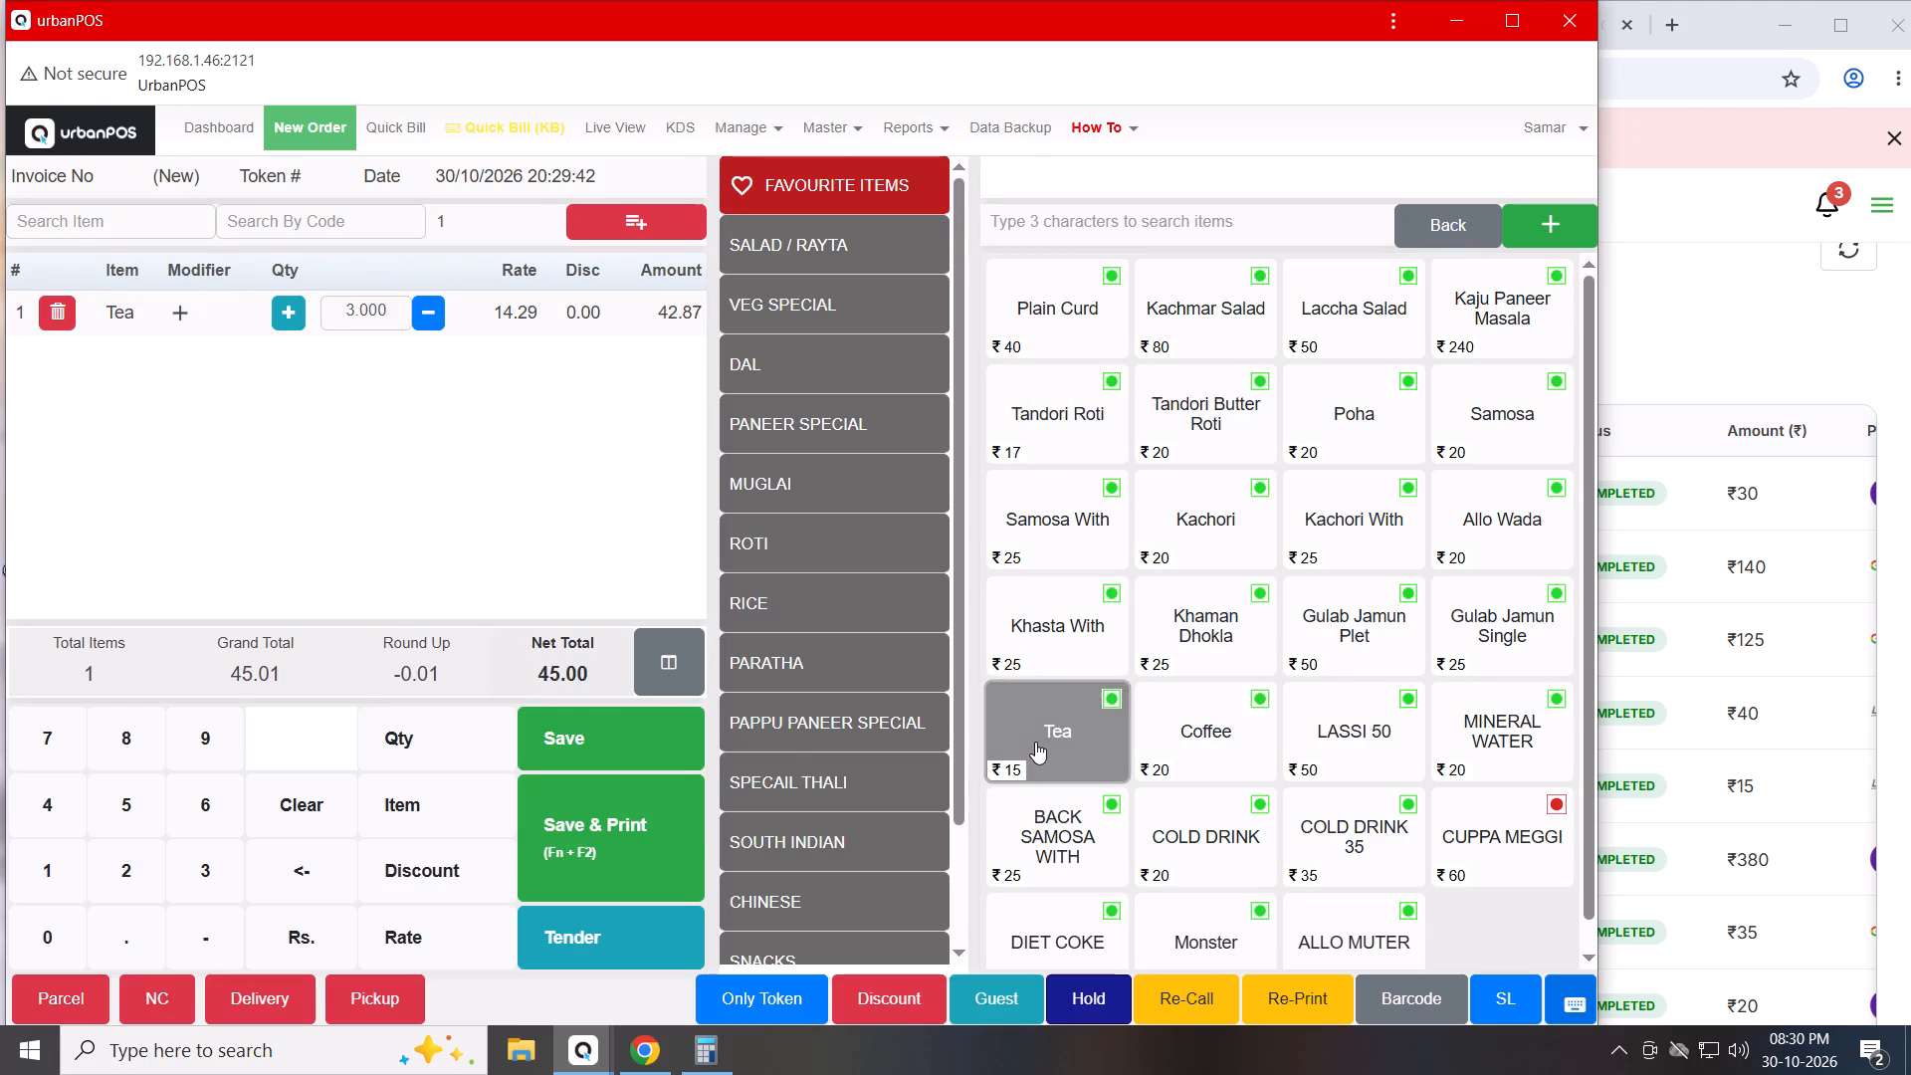
click(647, 831)
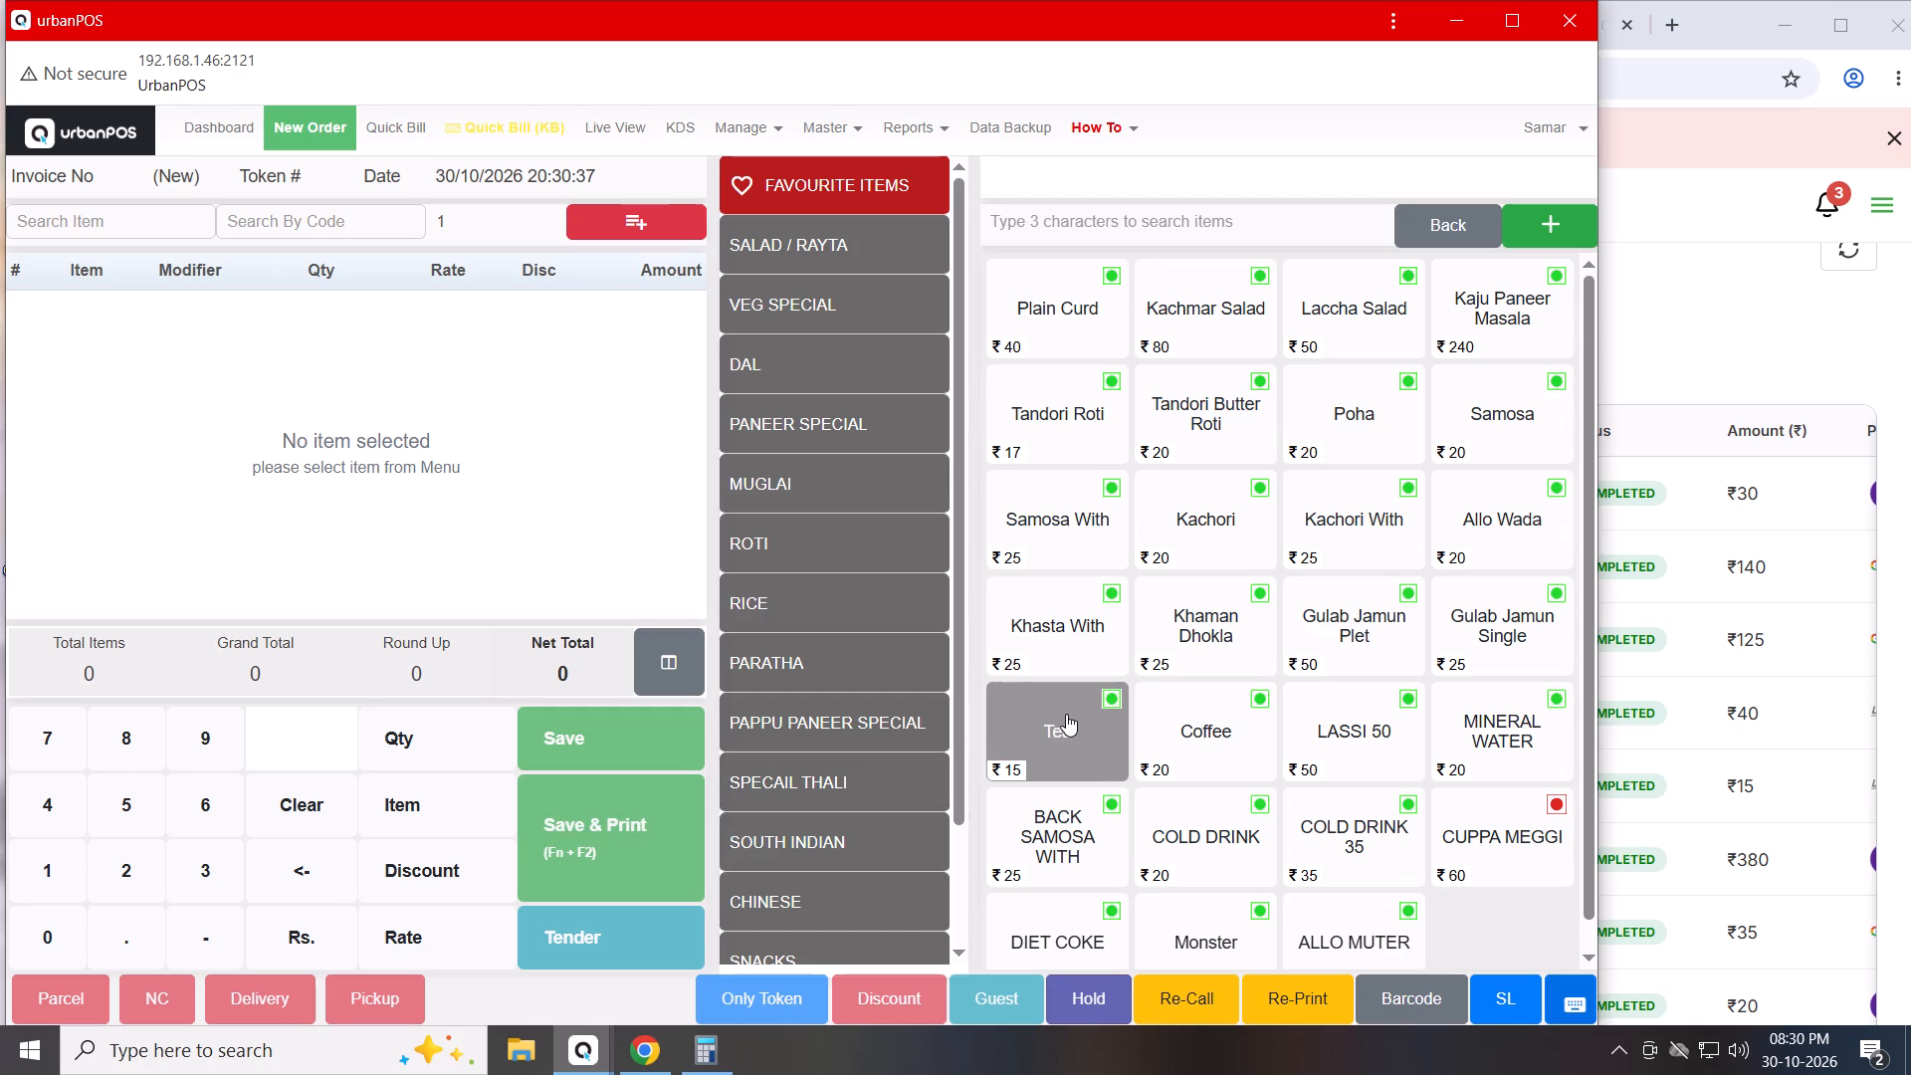
Enter a new order for three Coffees at ₹20 each, and save and print the bill.
scroll(986, 723, up, 2)
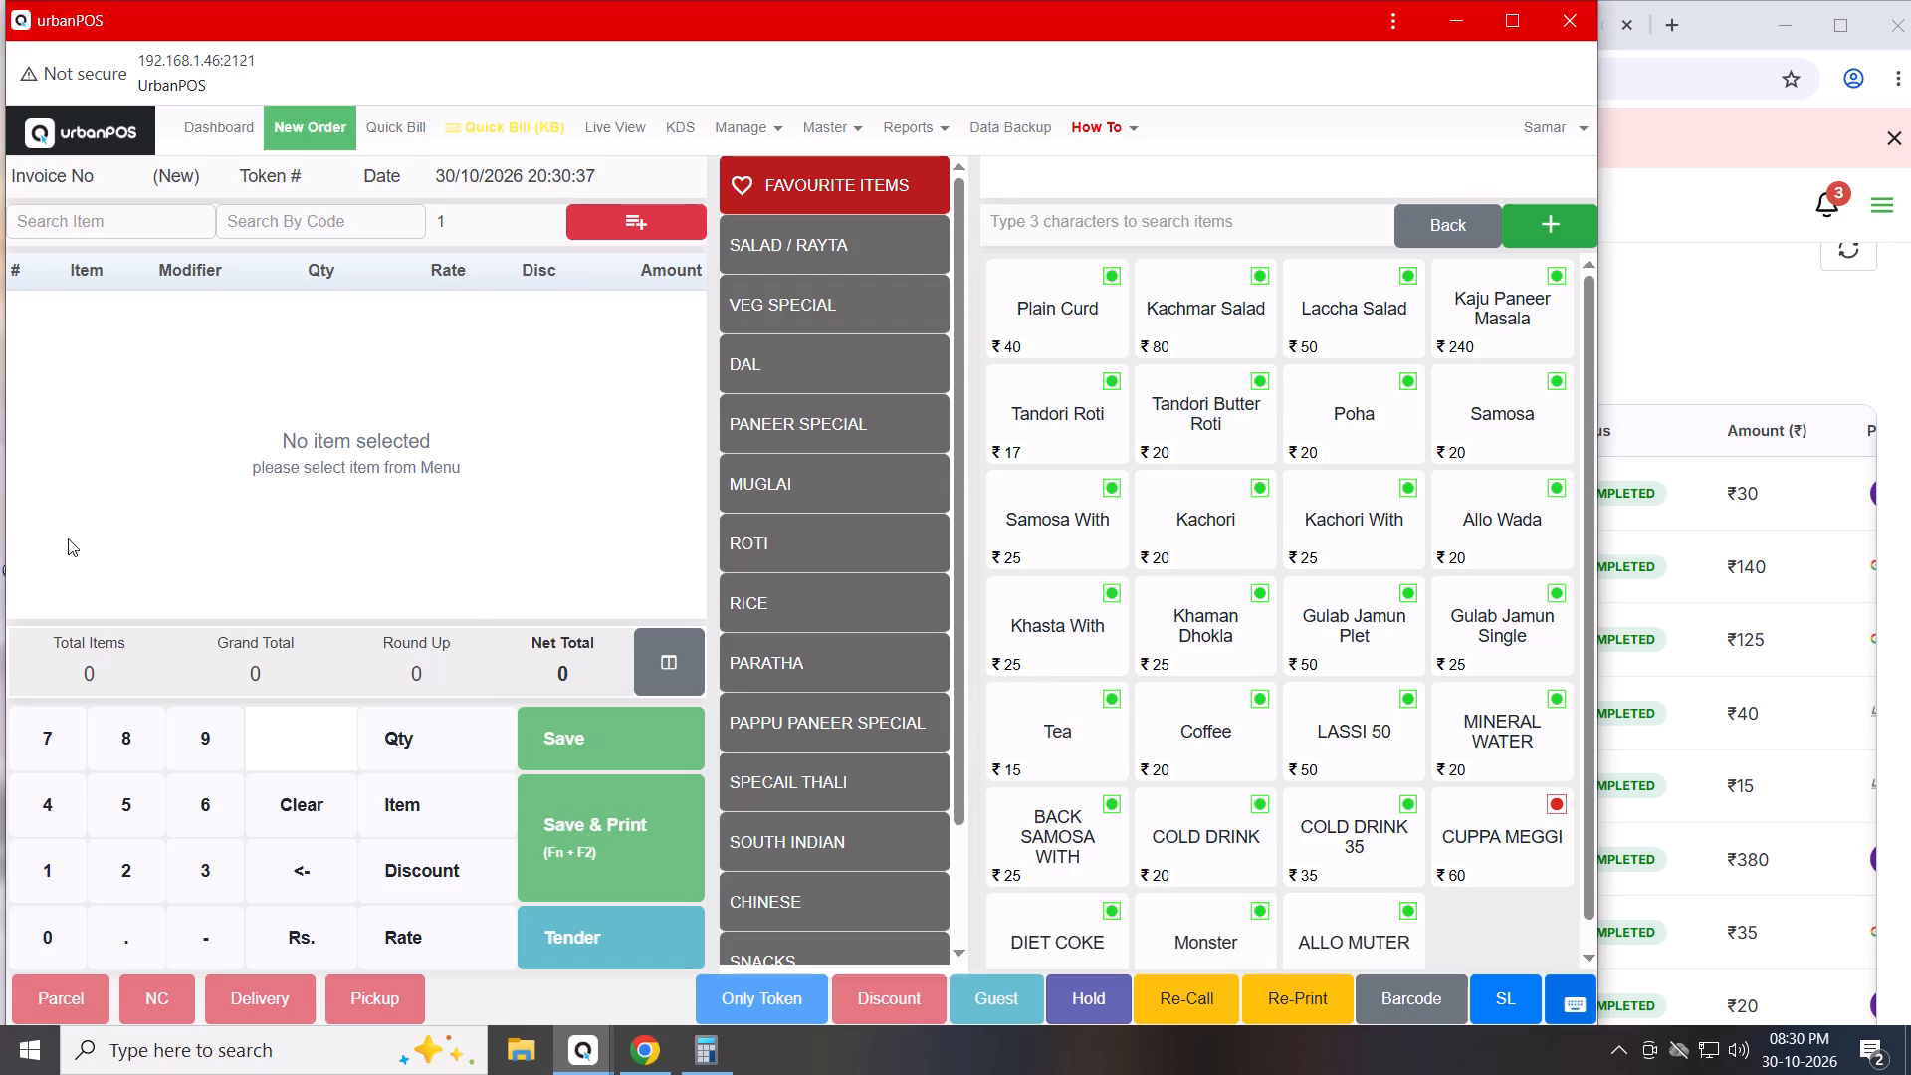
click(71, 218)
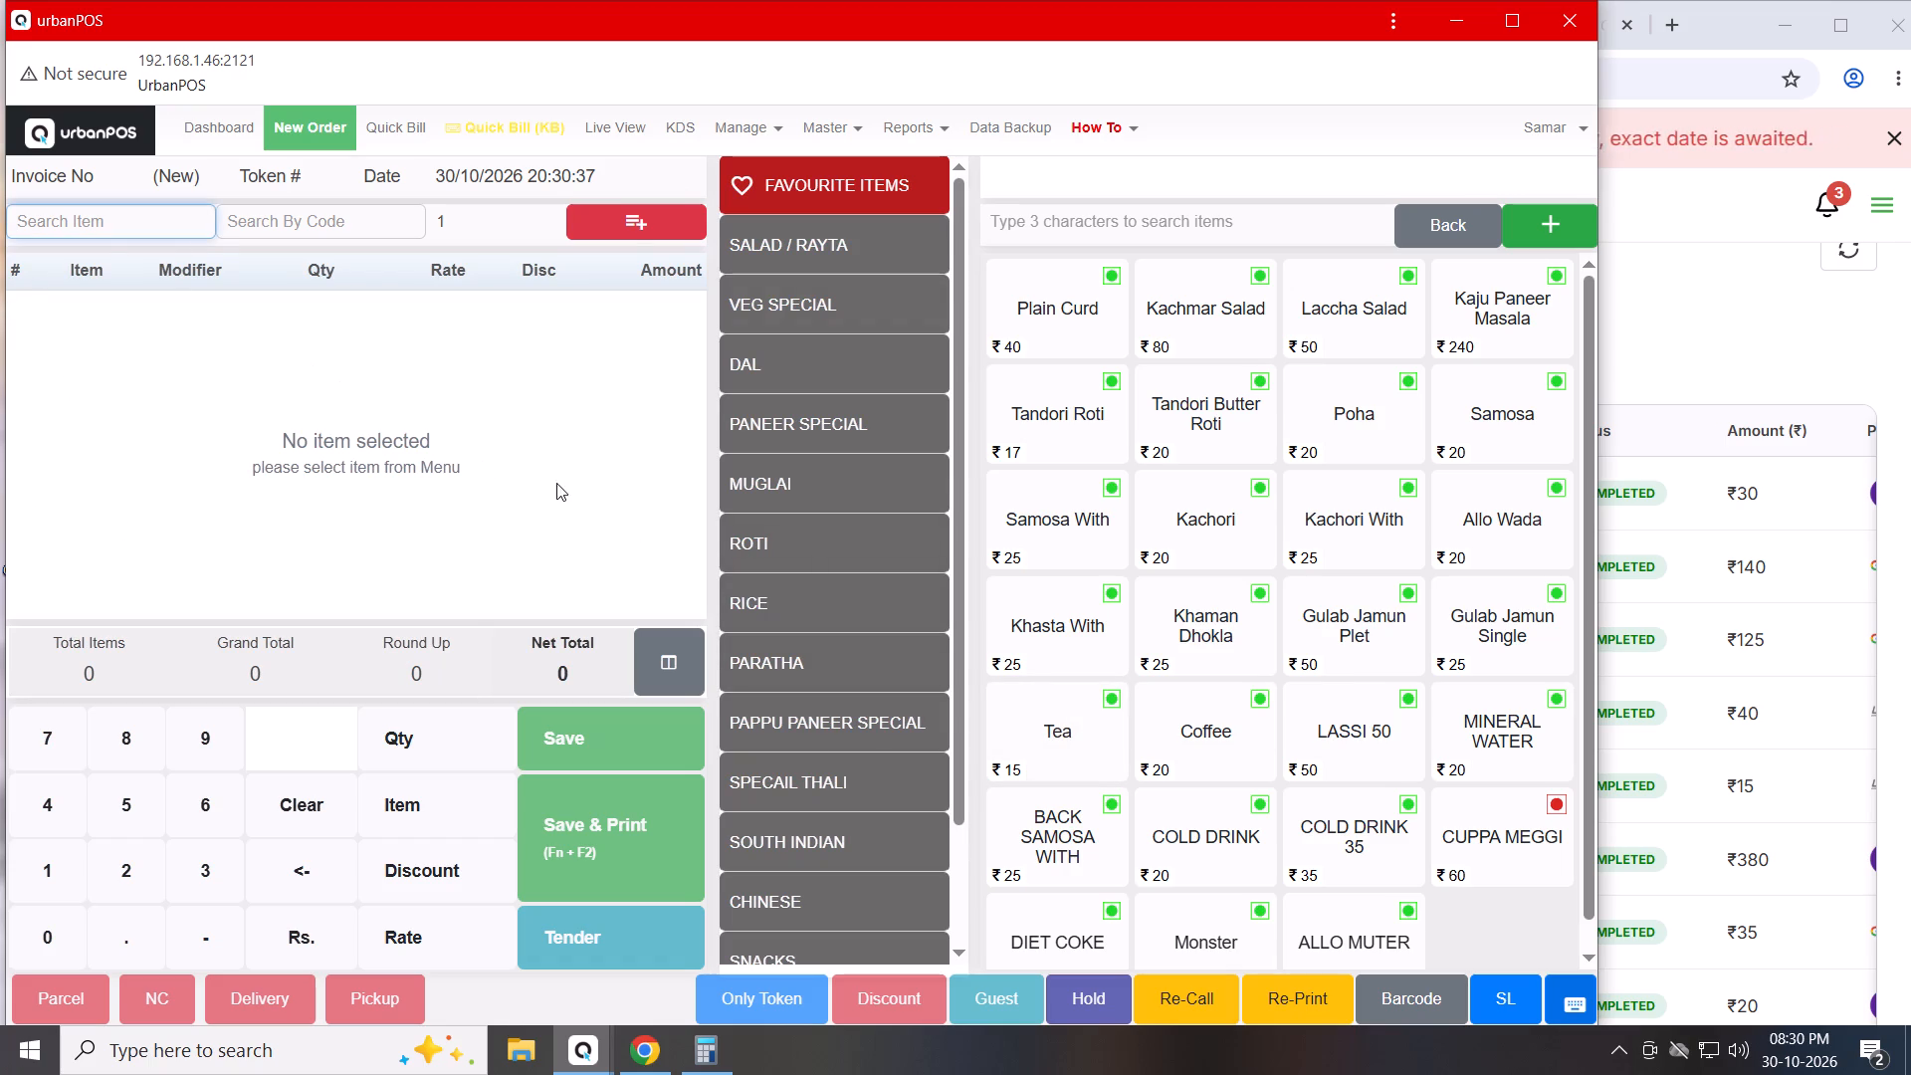
scroll(1047, 836, down, 2)
click(1184, 710)
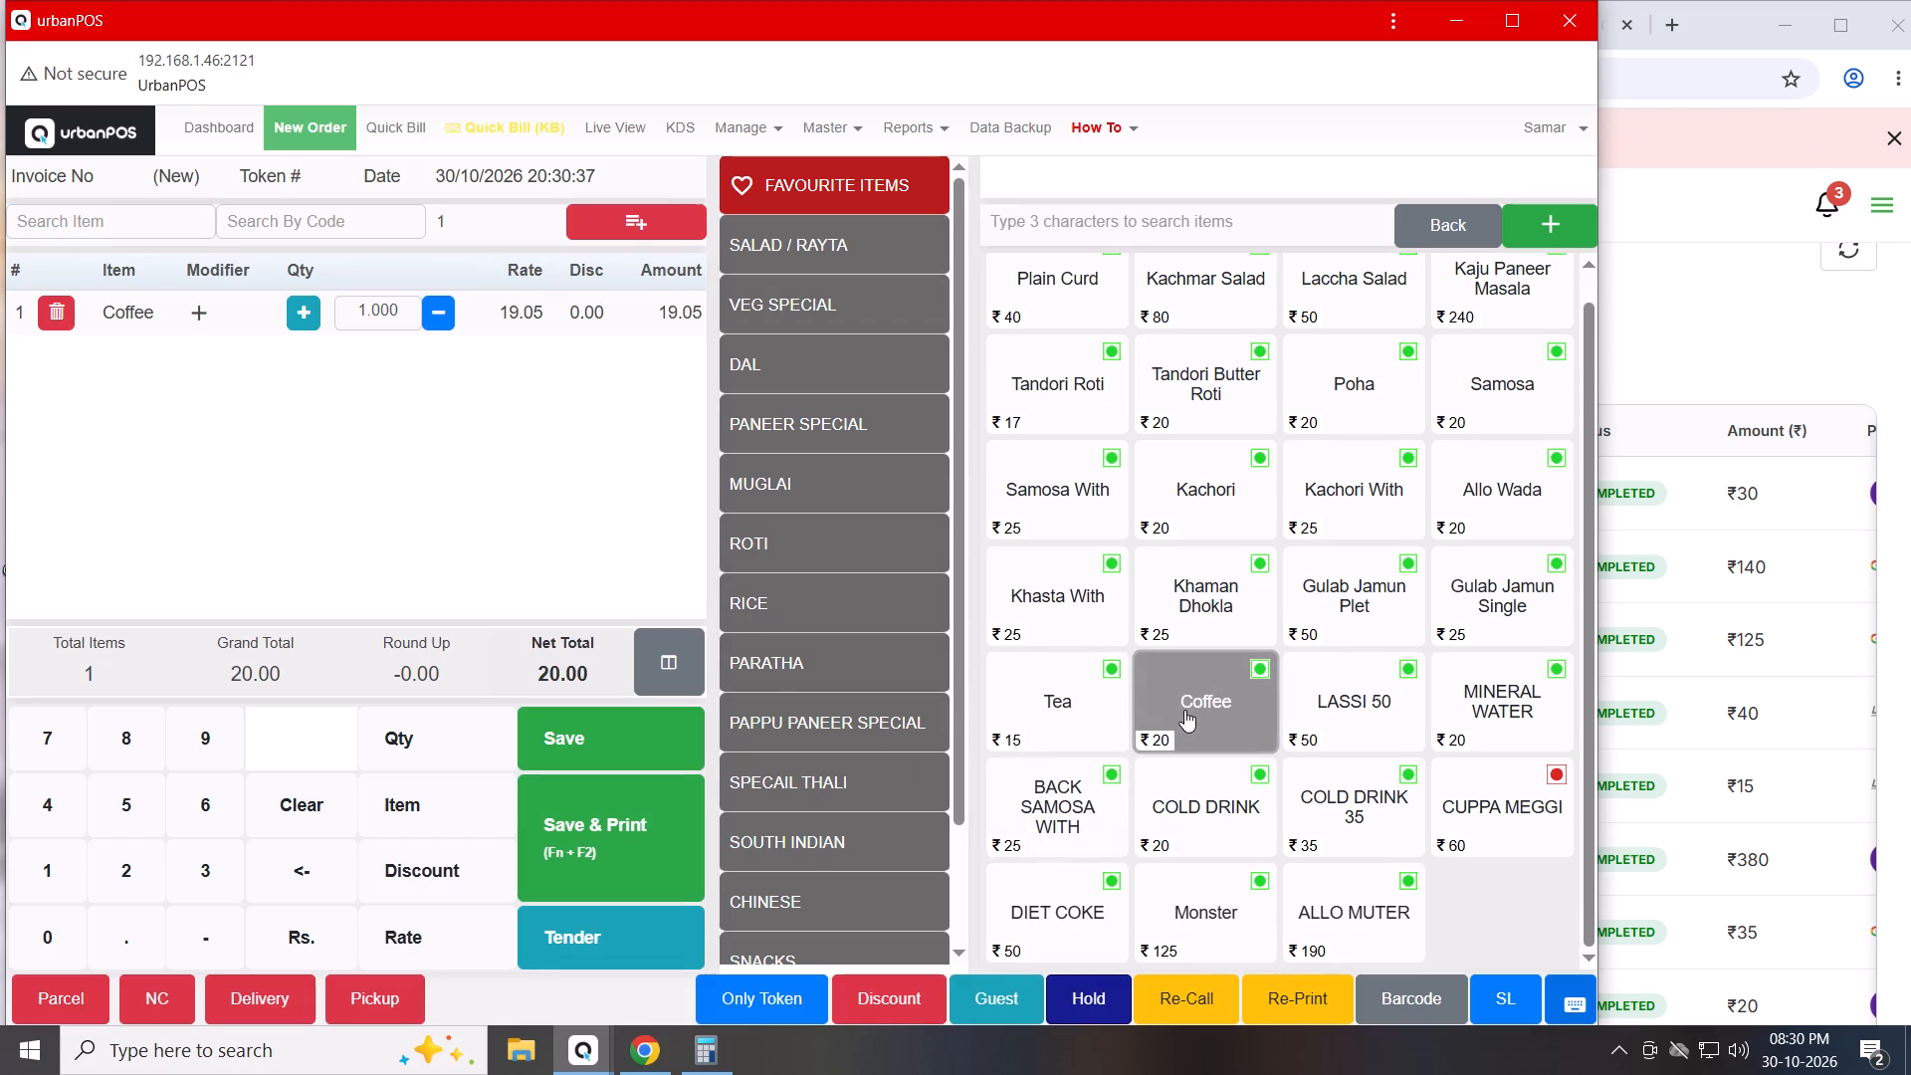
double_click(1184, 710)
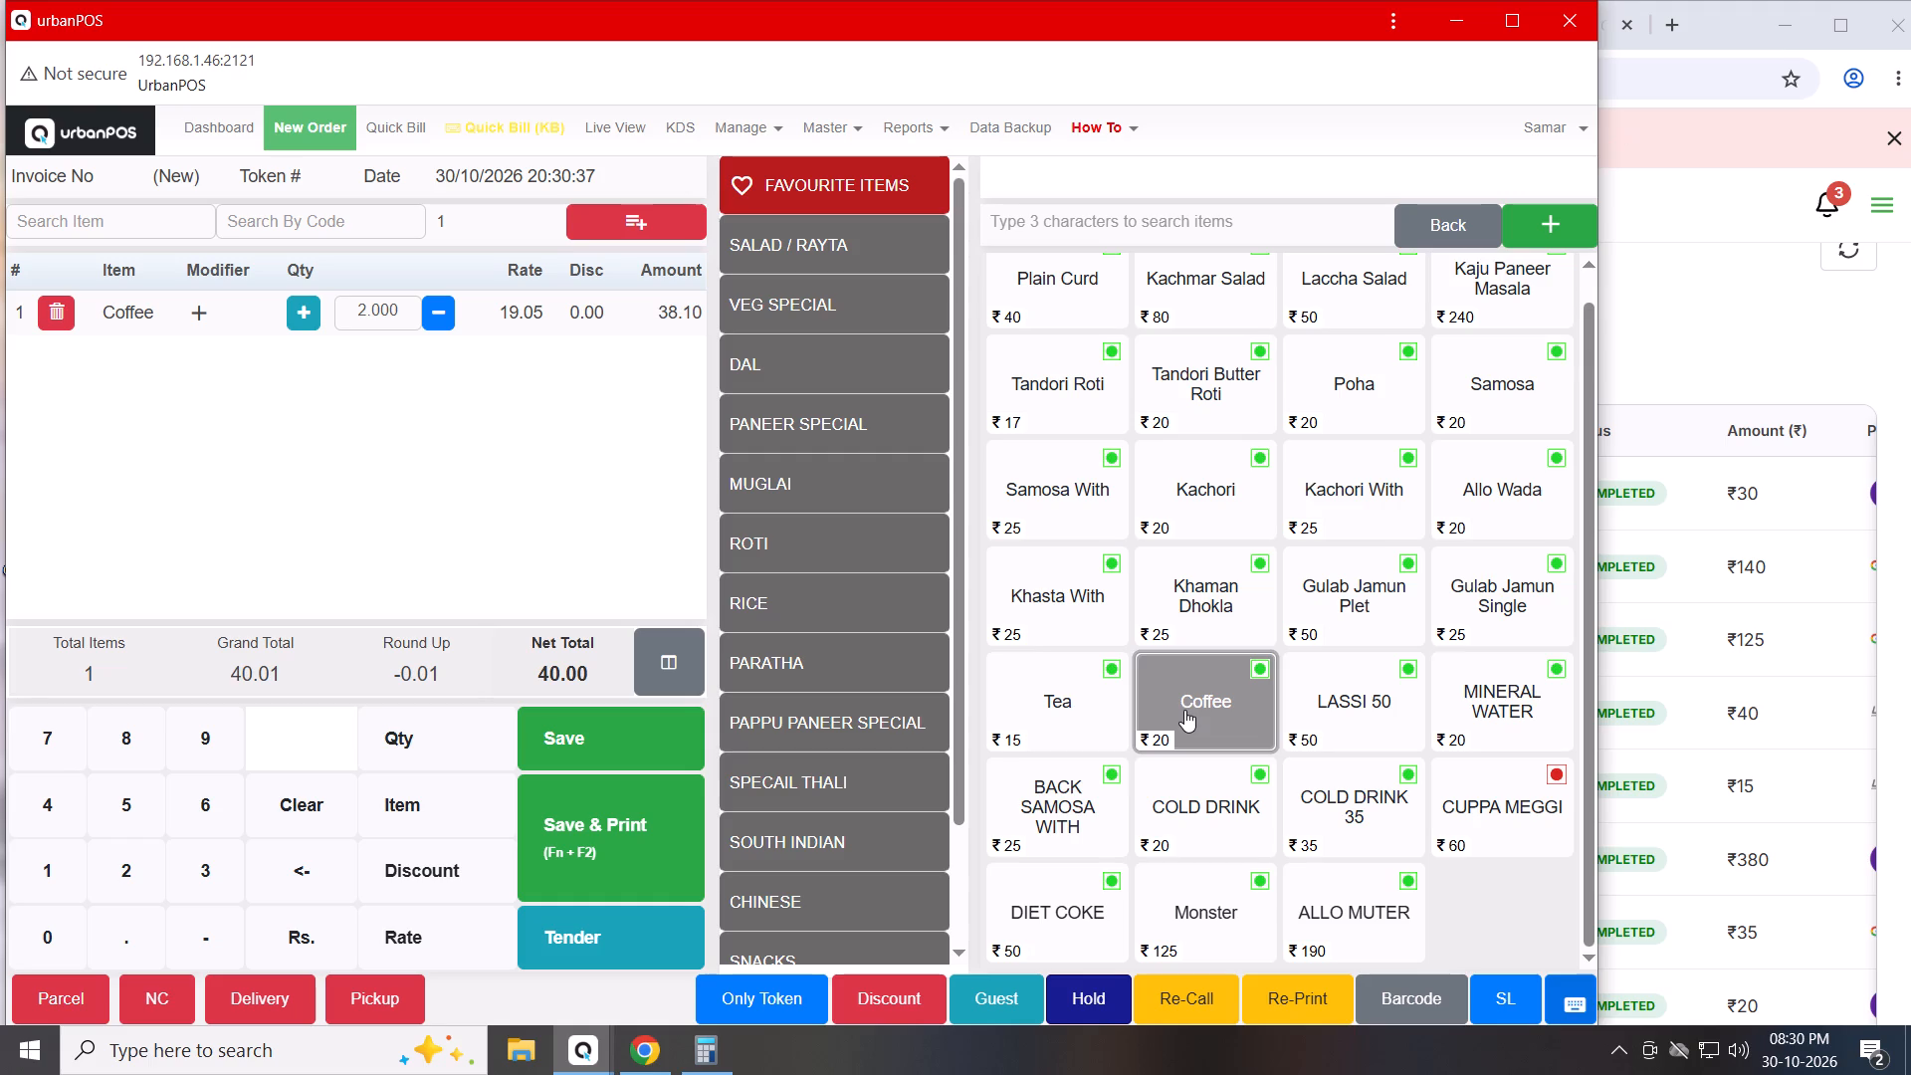
click(1233, 709)
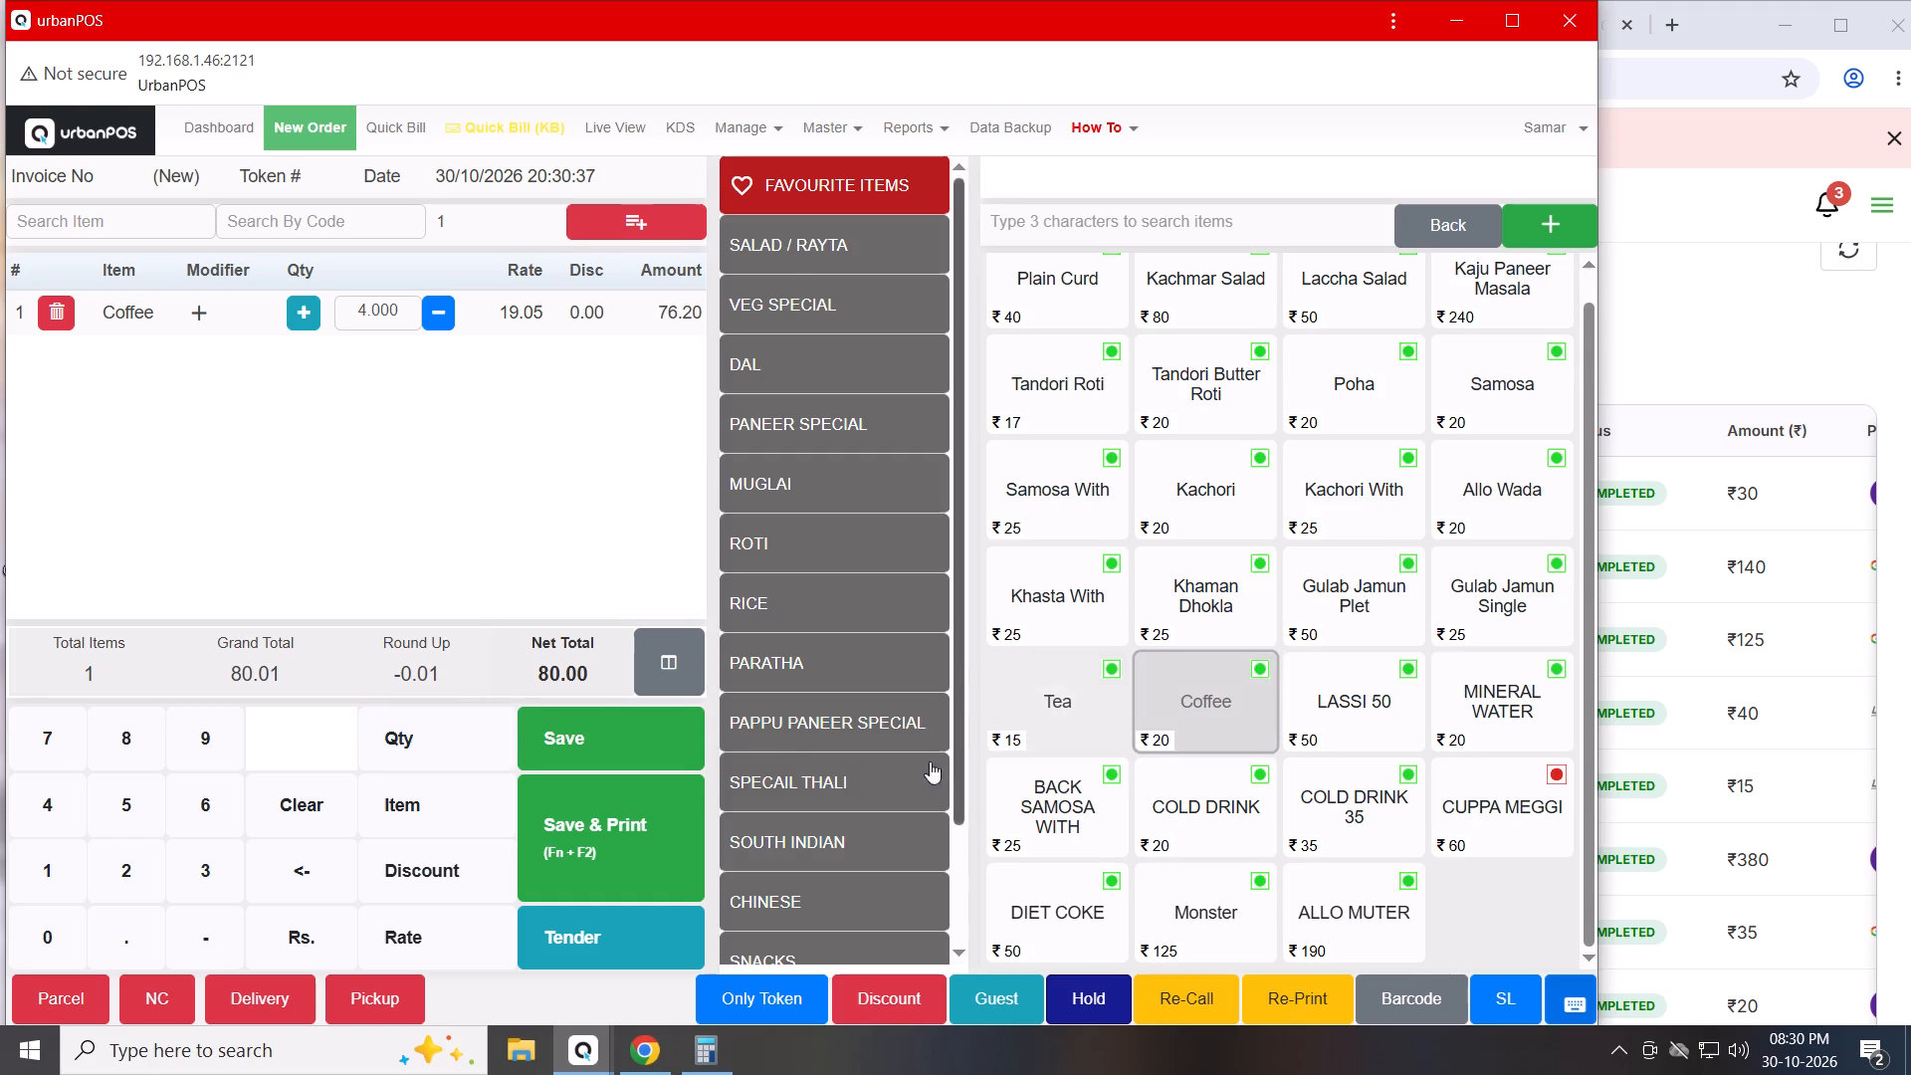
click(434, 322)
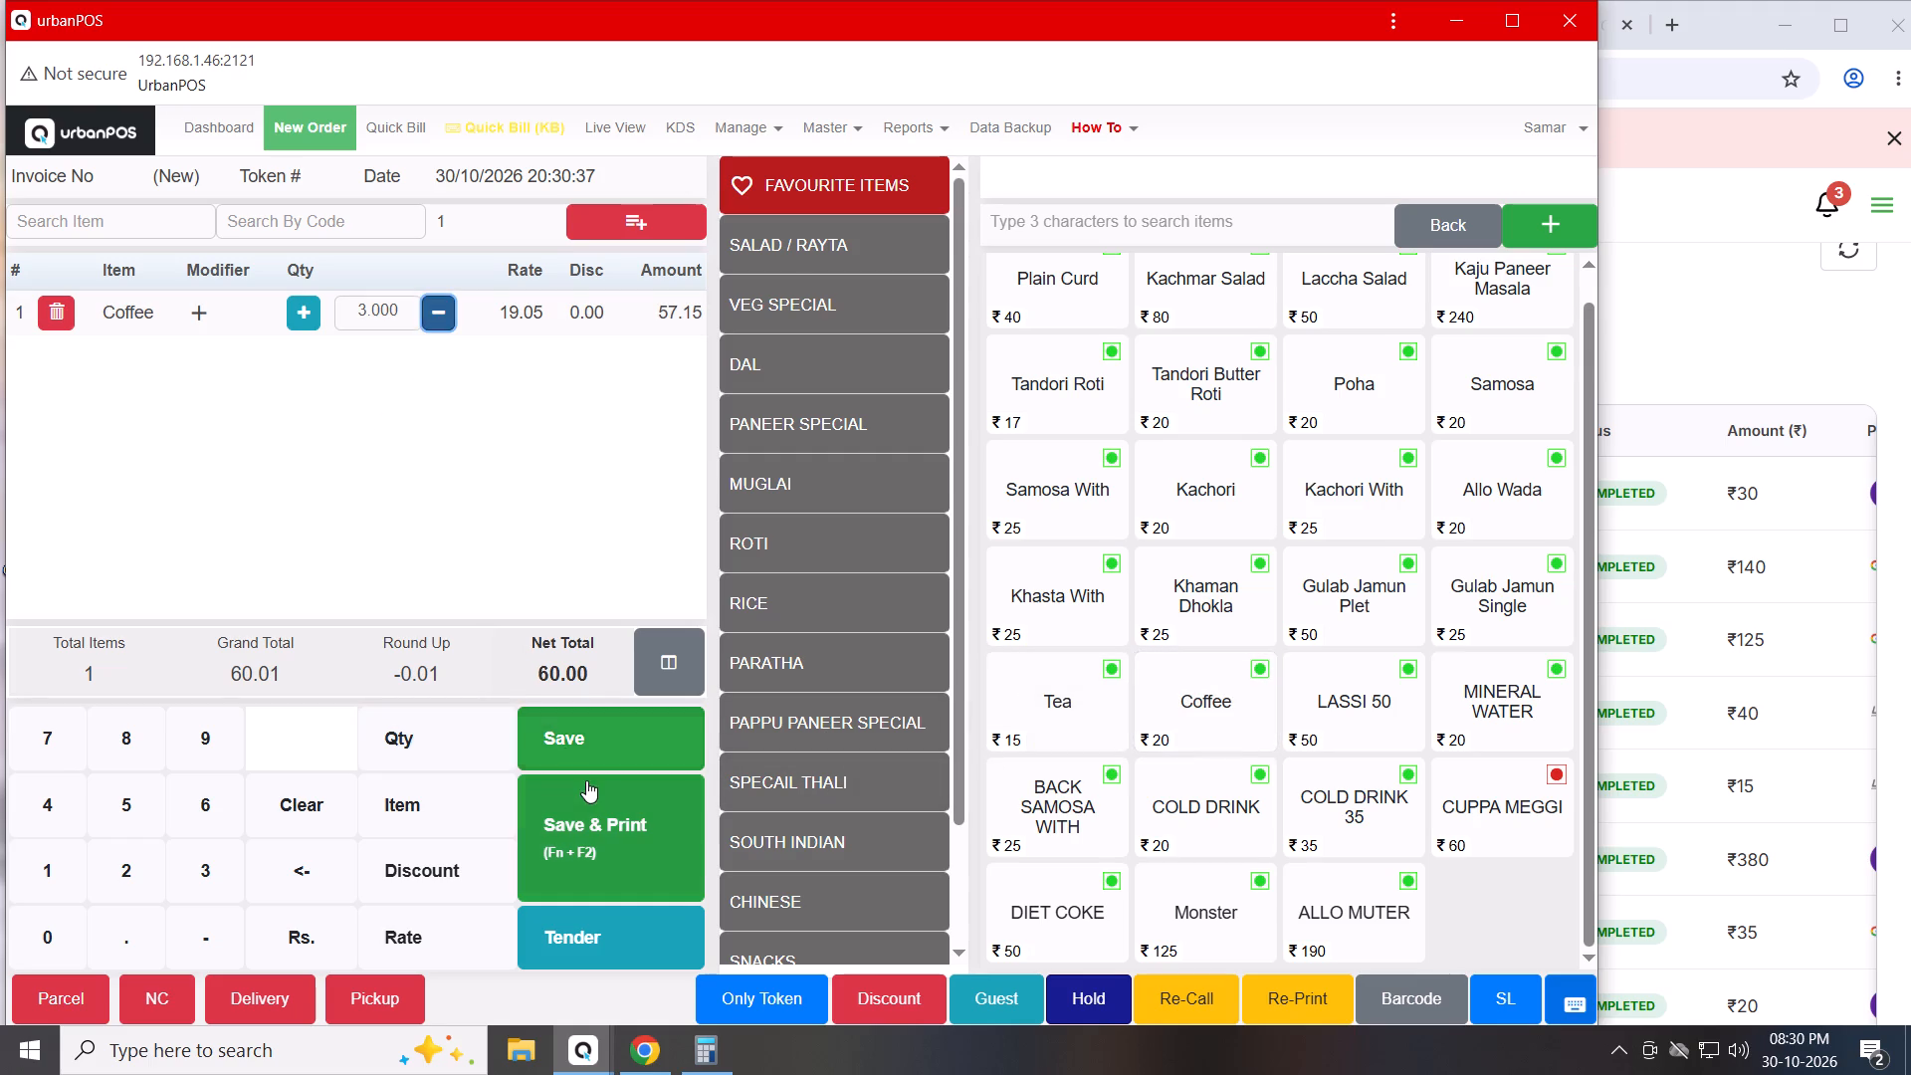
click(586, 780)
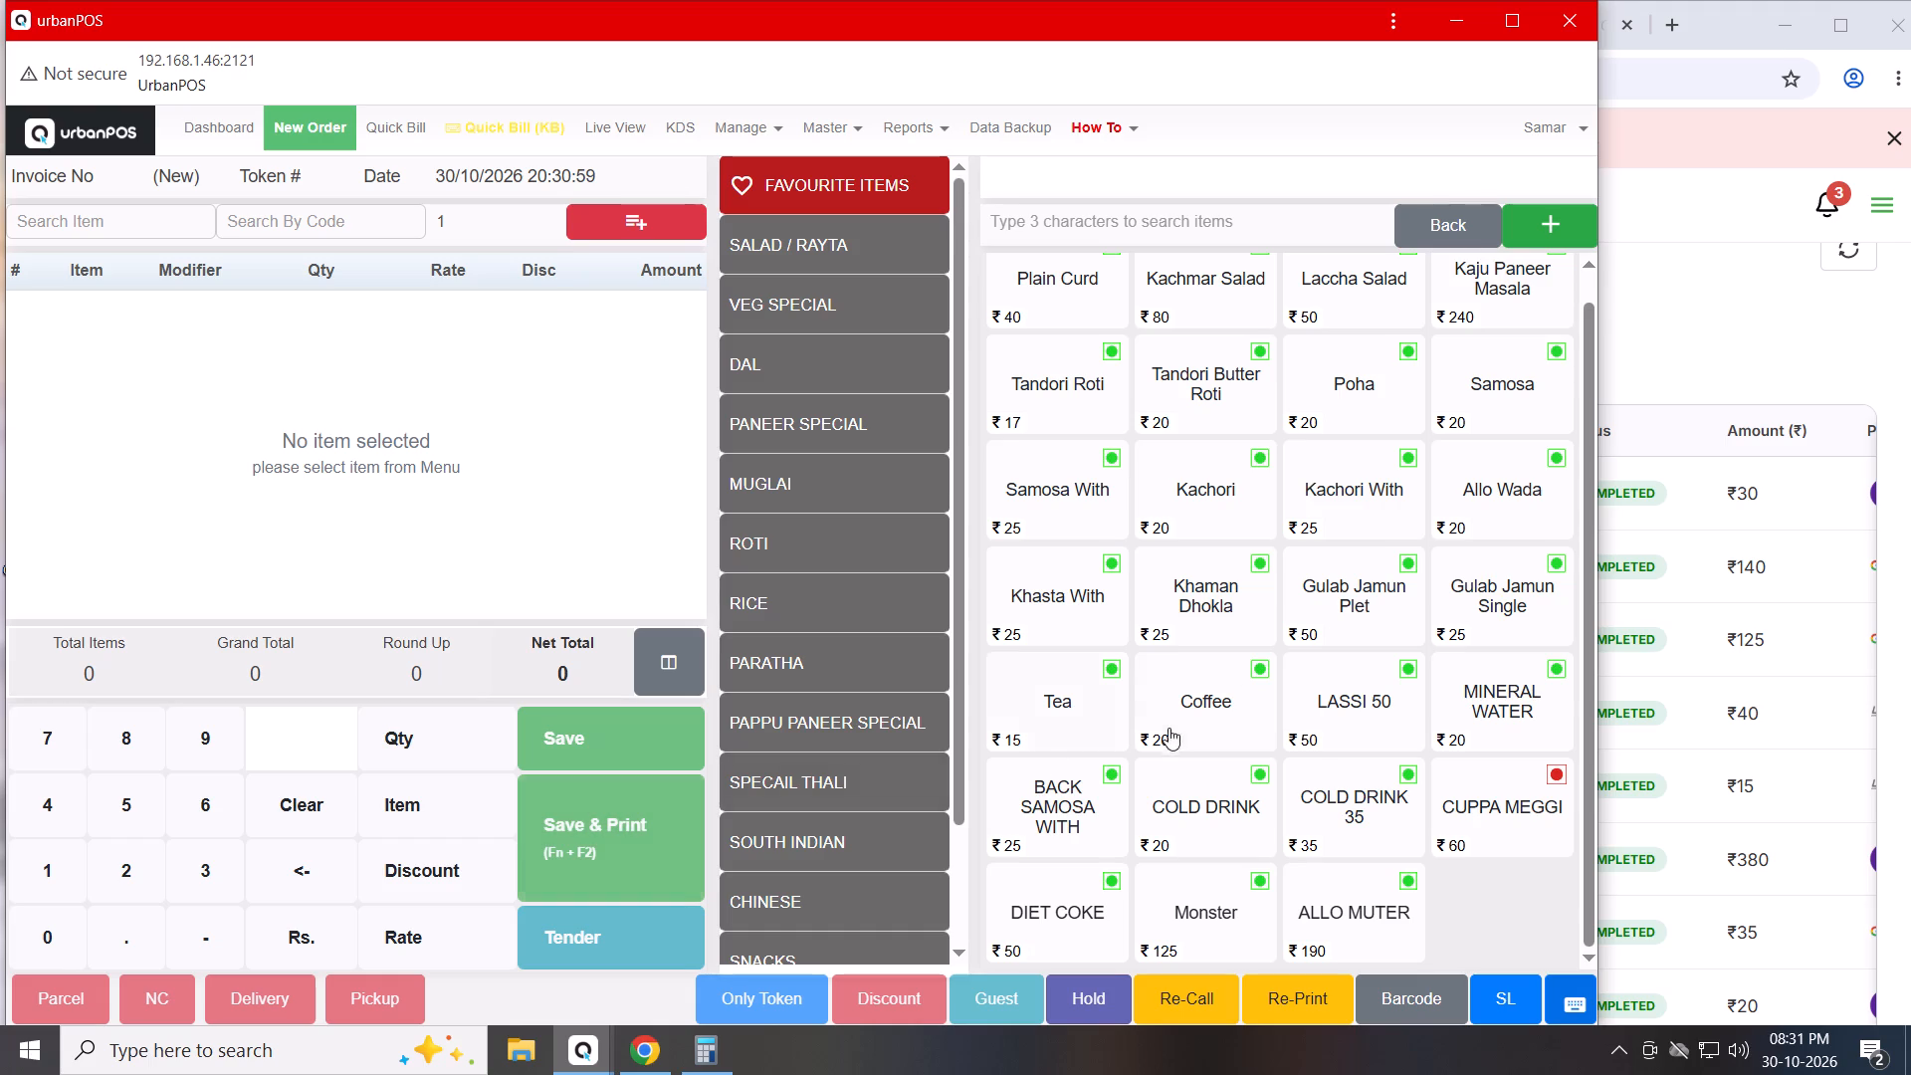
Find Veg Hakka Noodles by name and add one to a new order.
click(25, 233)
text(hakka)
key(Return)
key(Return)
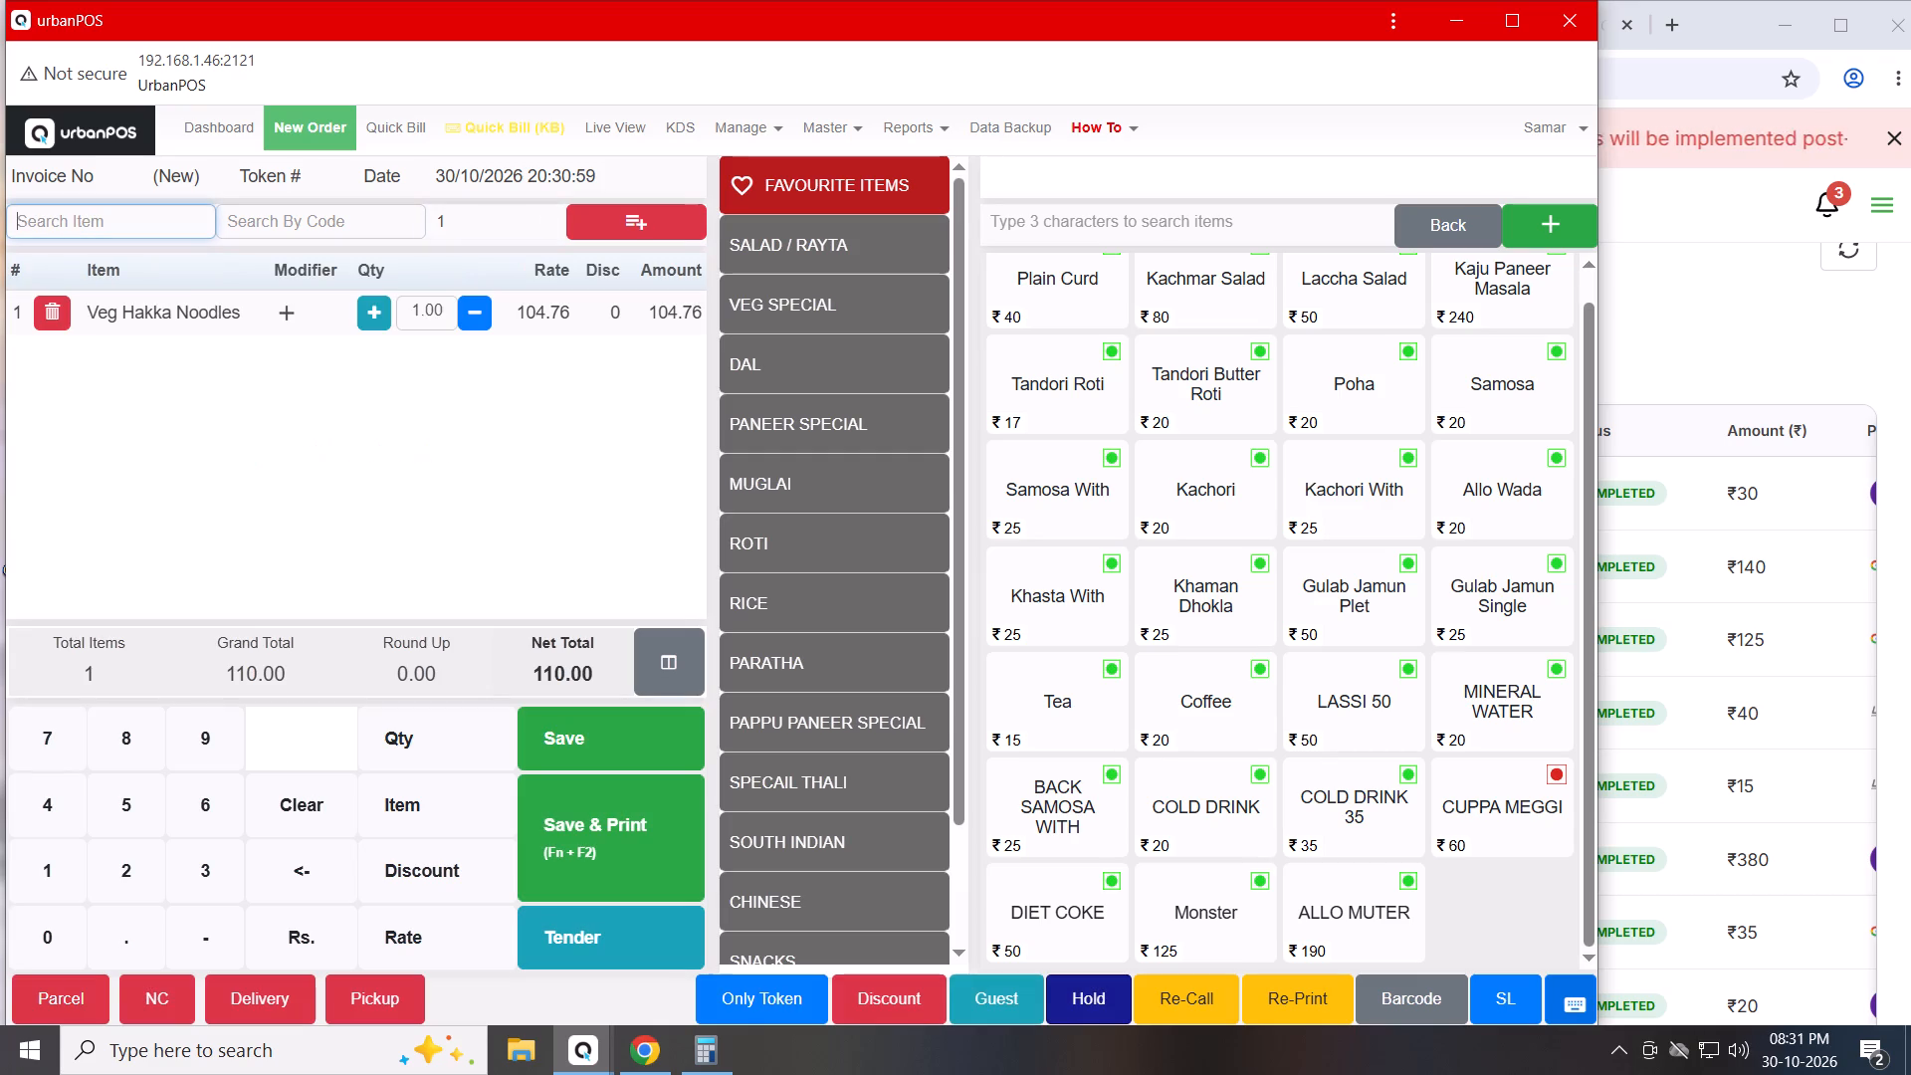
Find Palain Dosa by name and add one to the Veg Hakka Noodles order.
text(dosa)
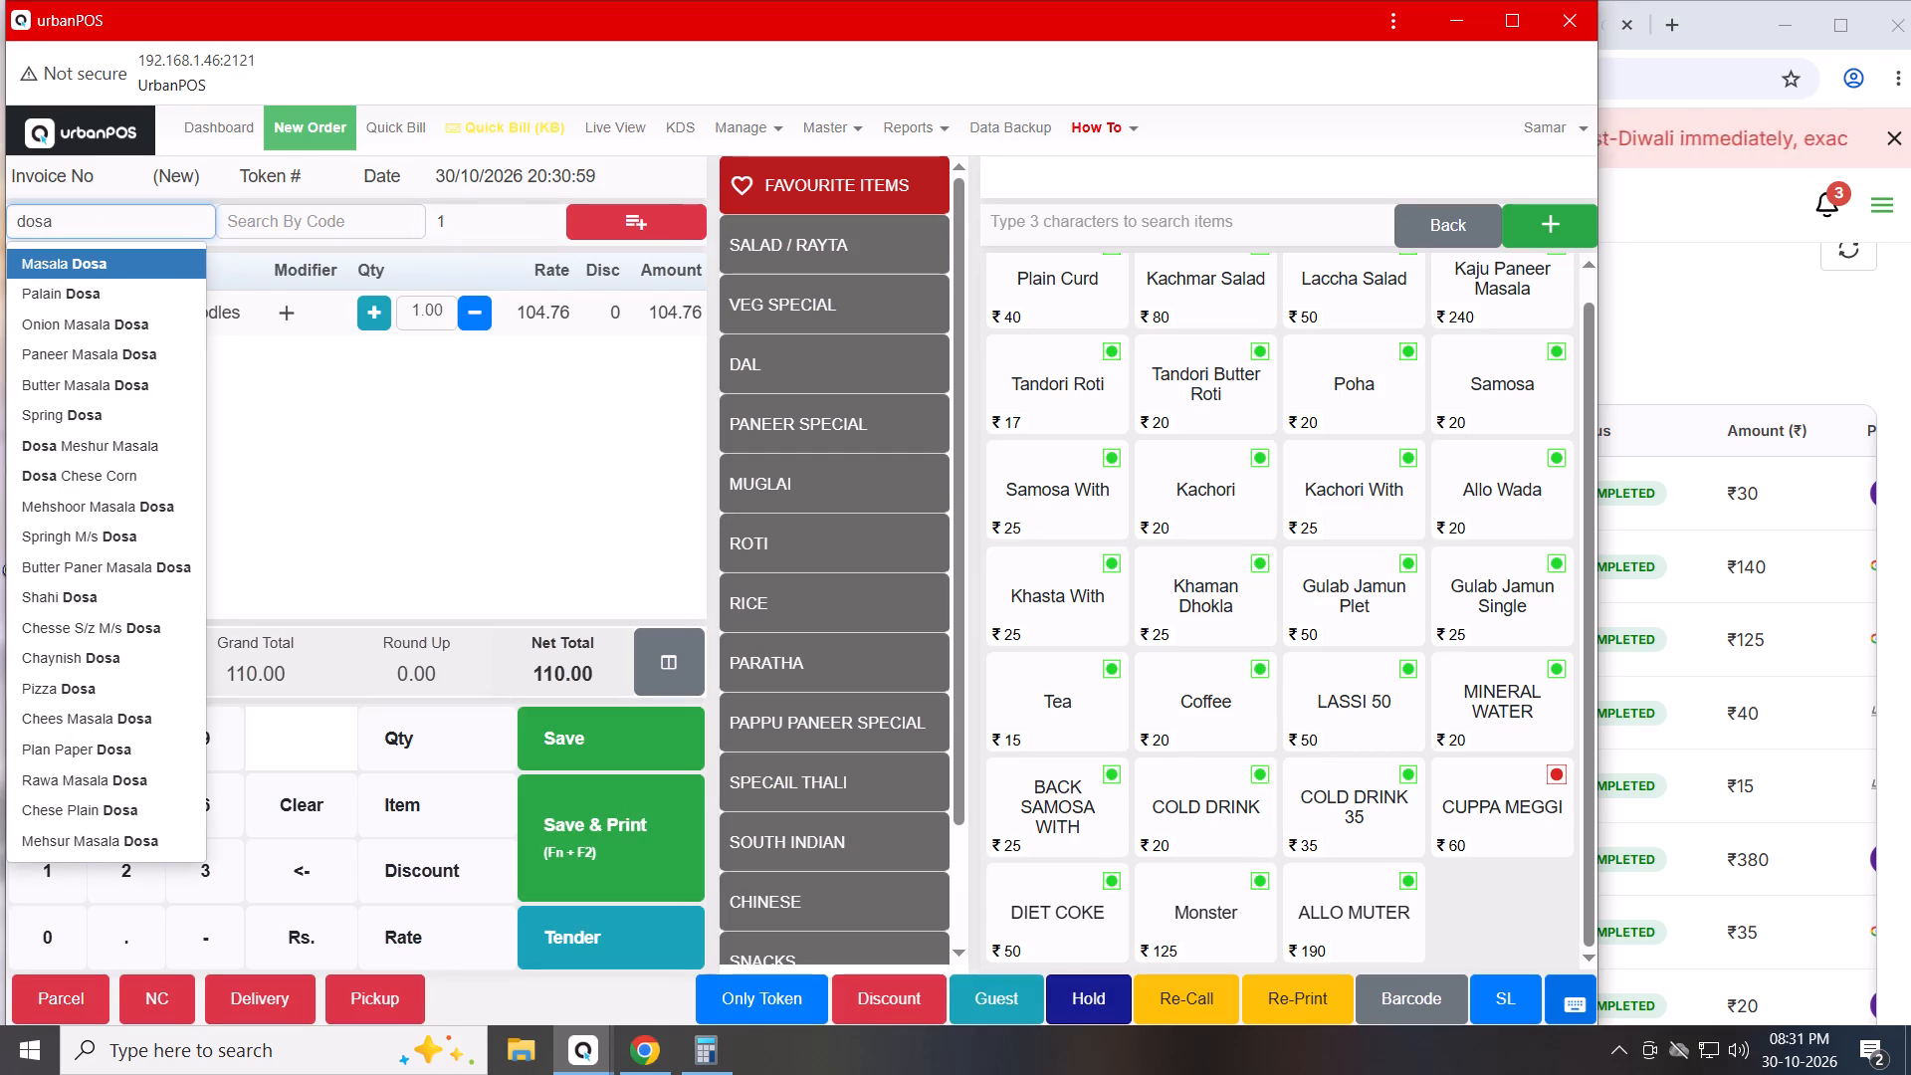
key(Down)
key(Return)
key(Return)
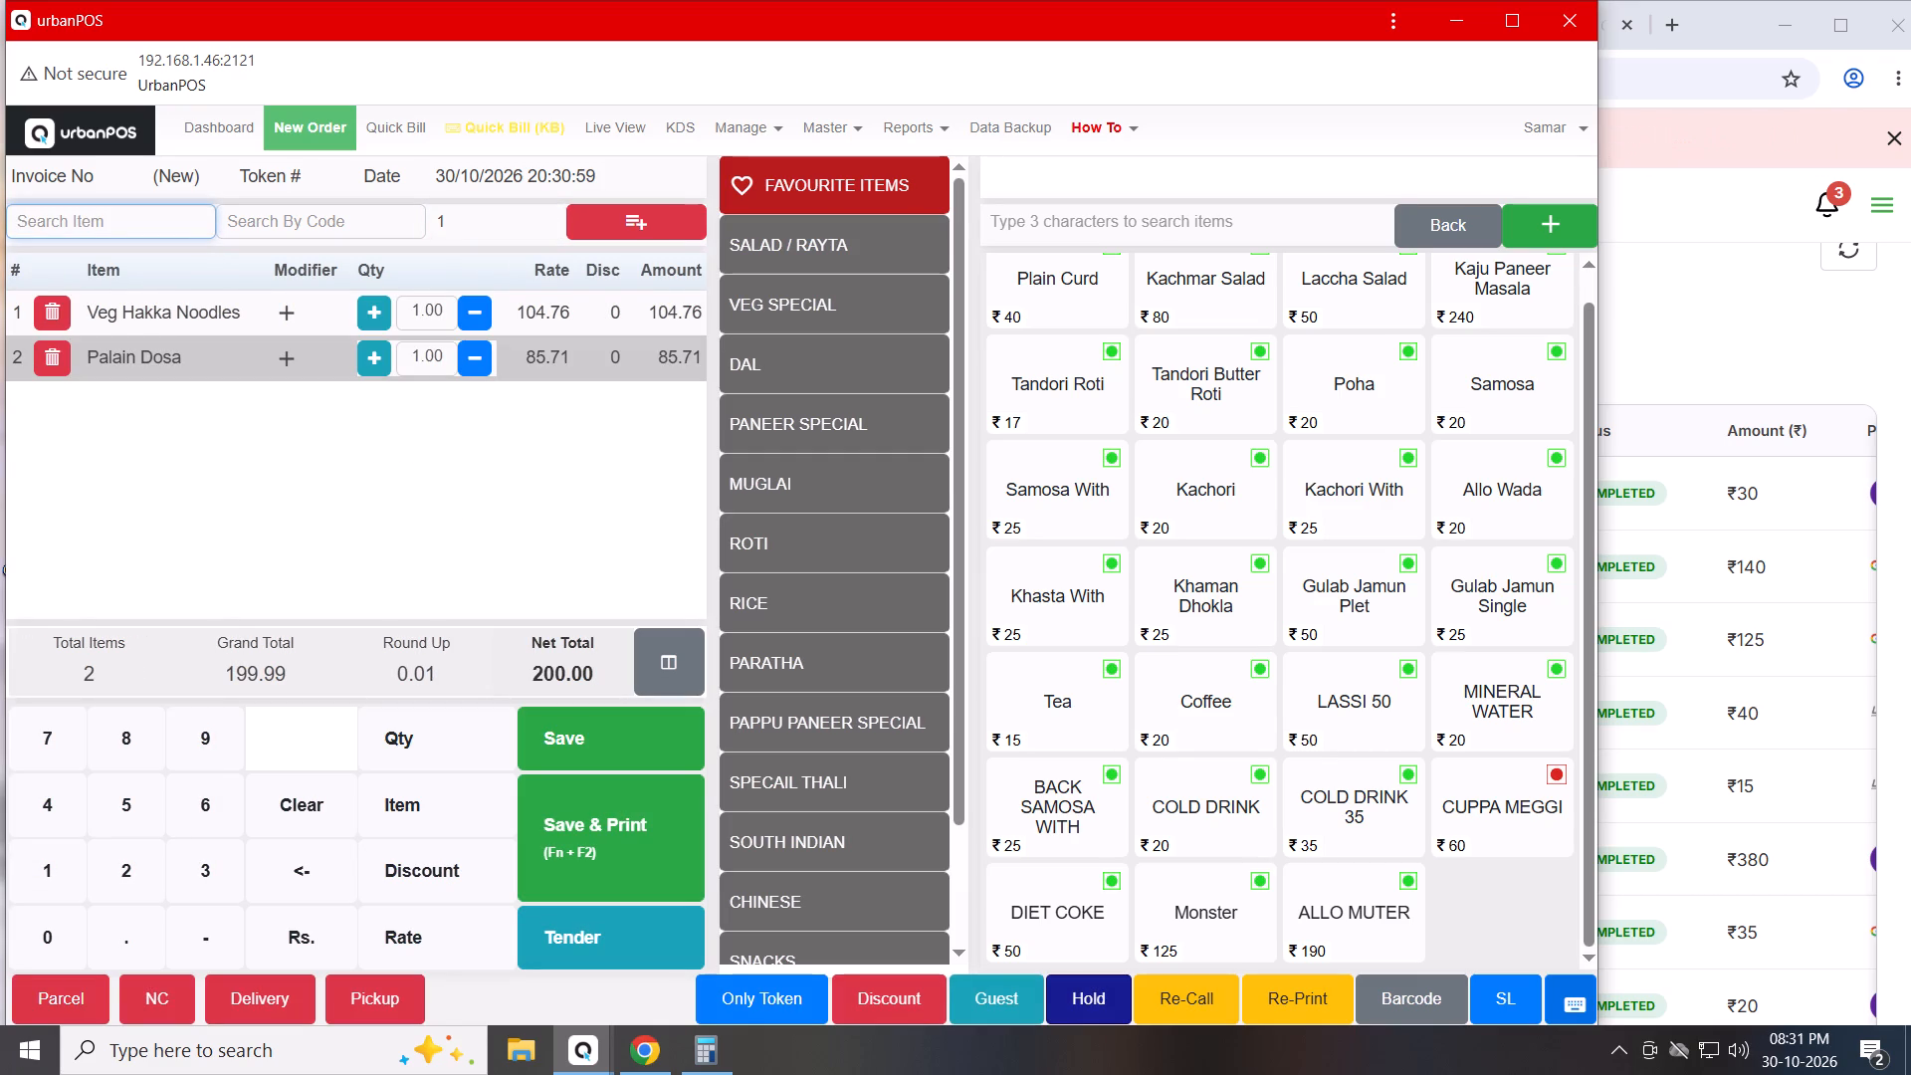
Find Corn Ches Sendwich by name and add one to the same order.
text(corn)
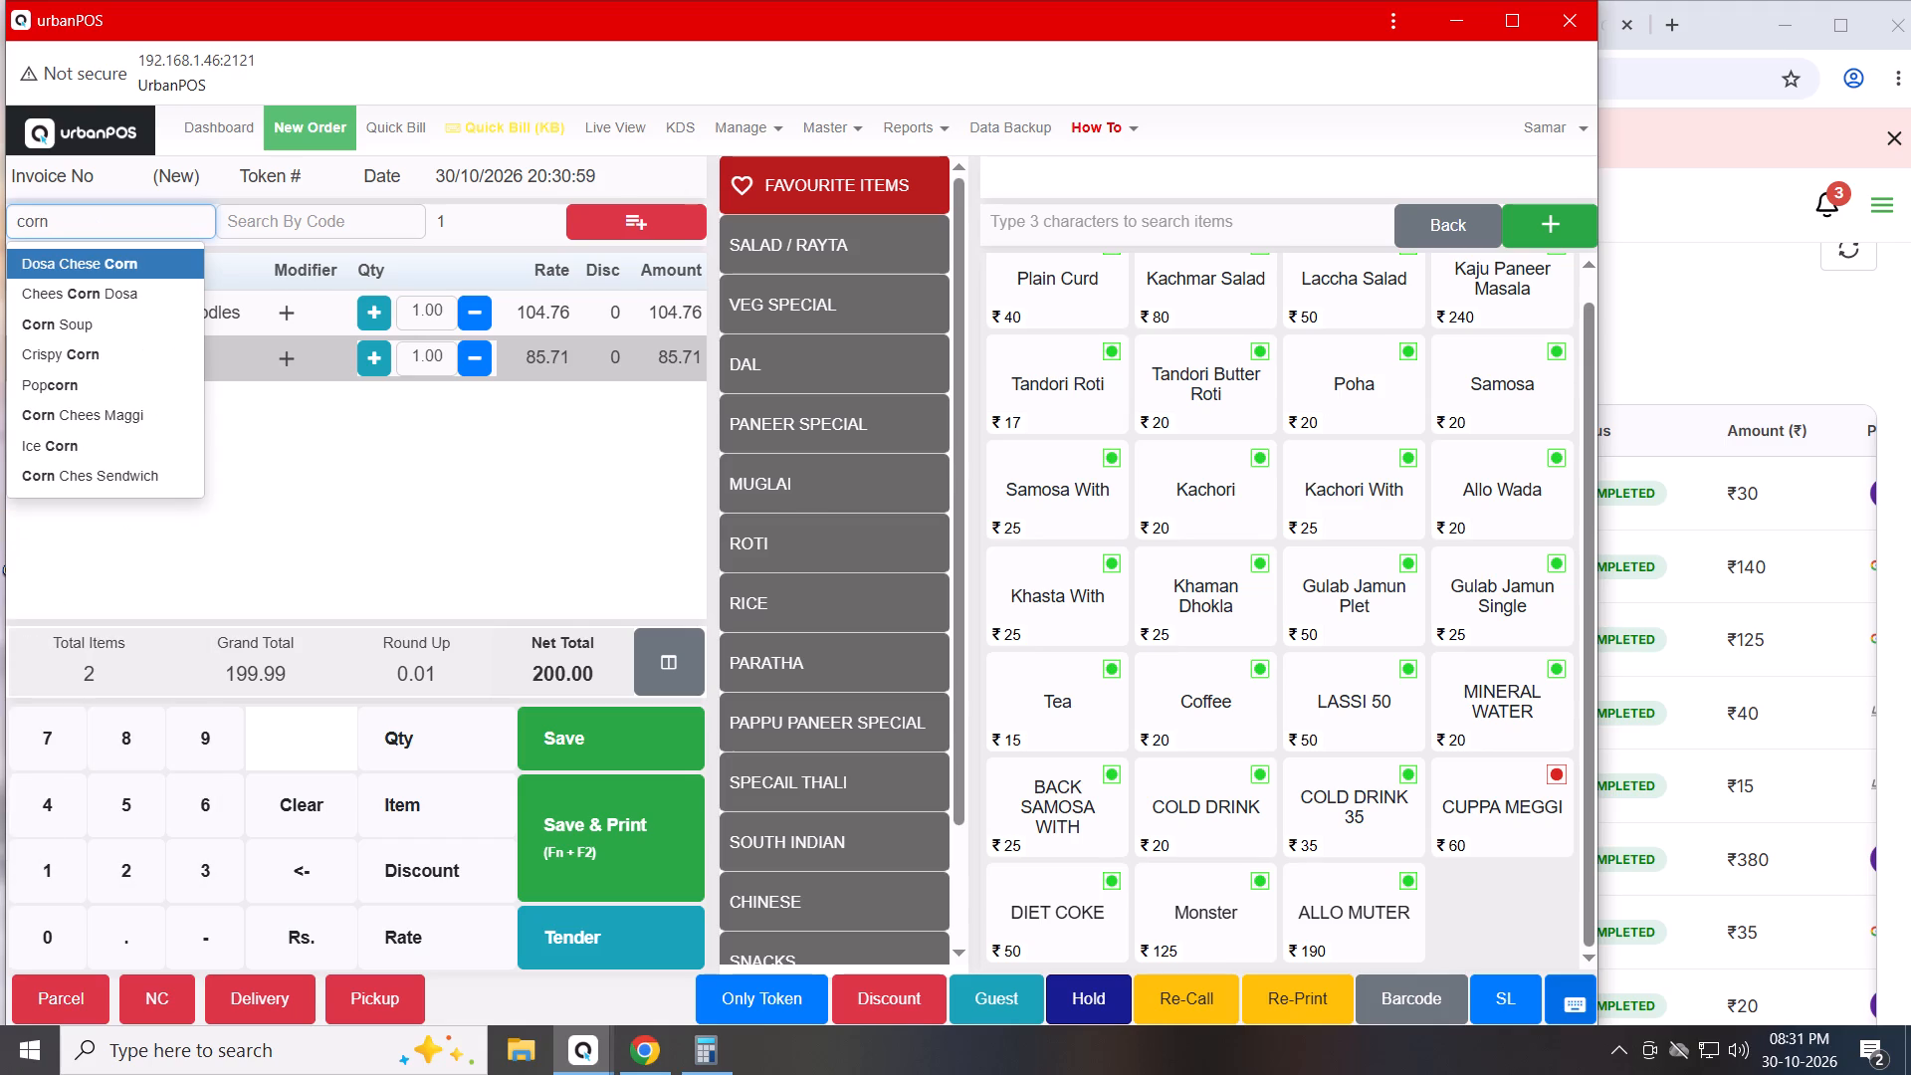
key(Up)
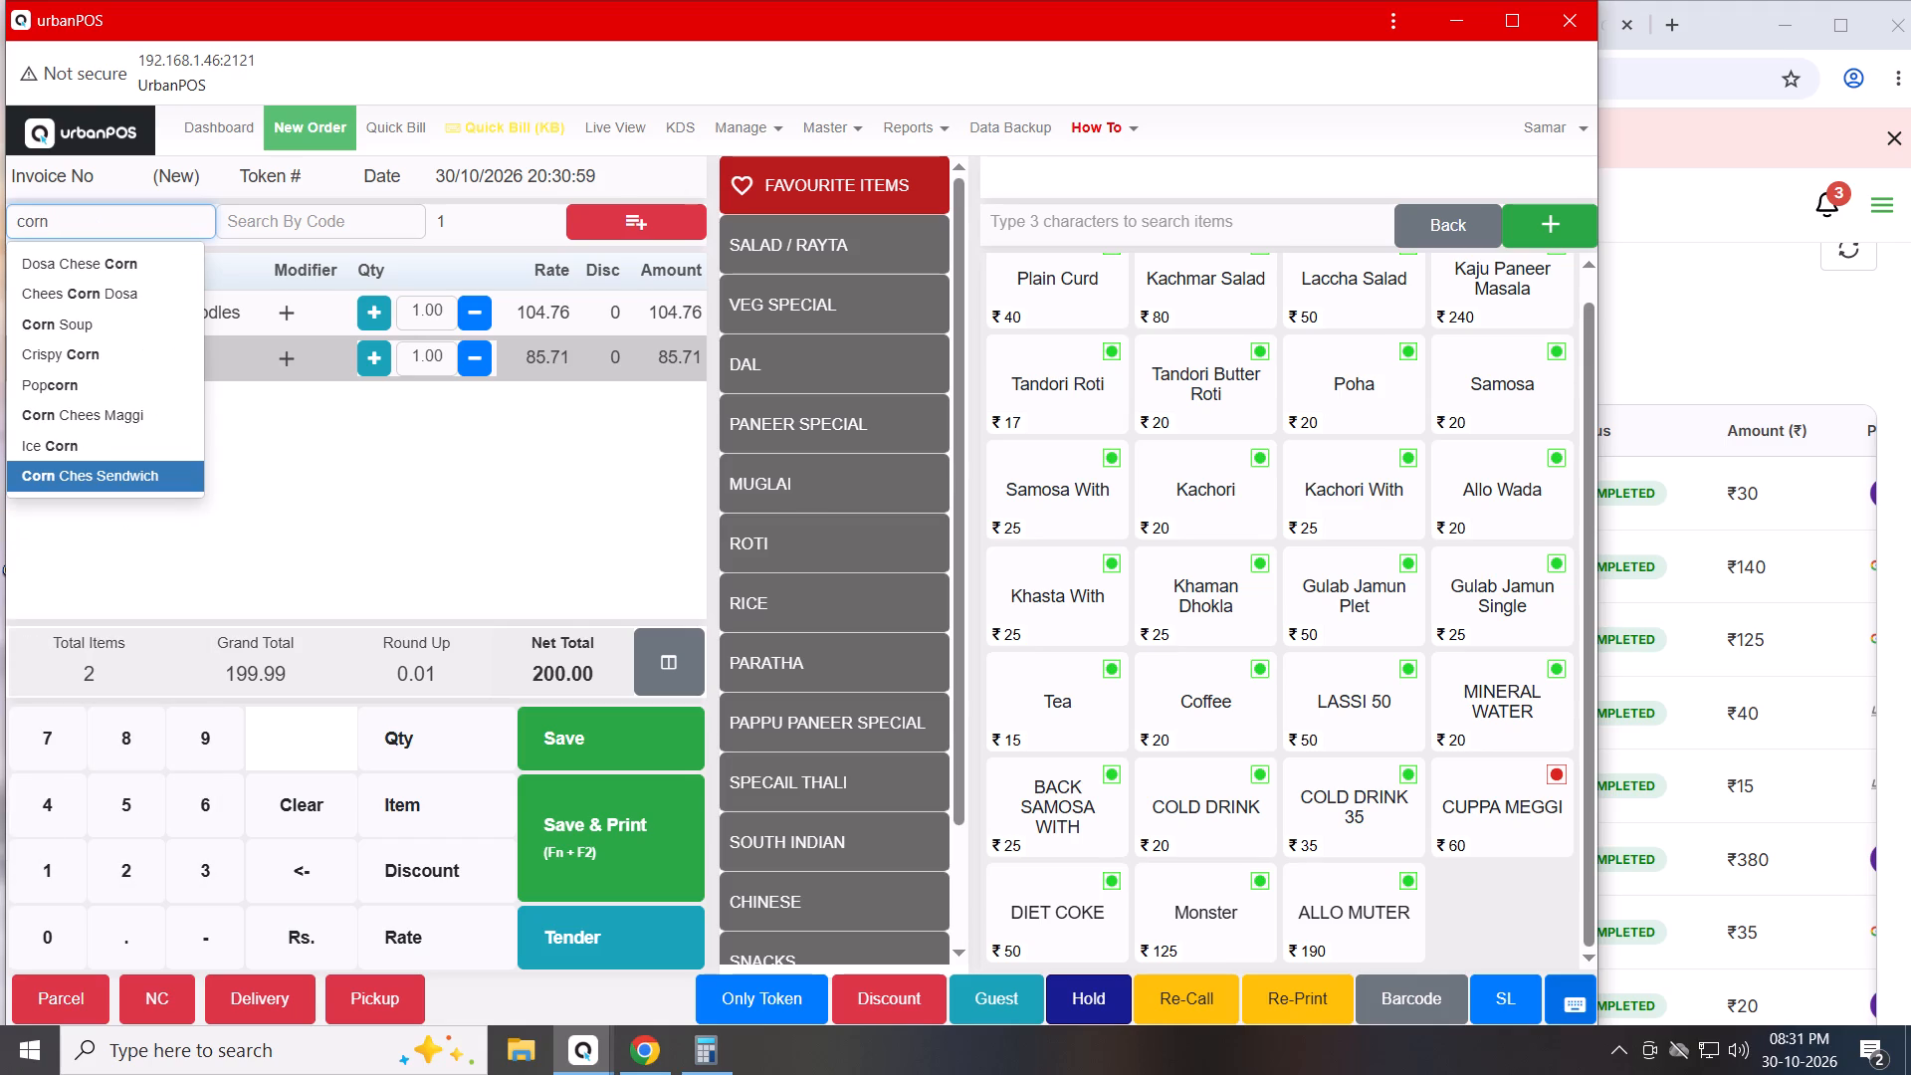
key(Return)
key(Return)
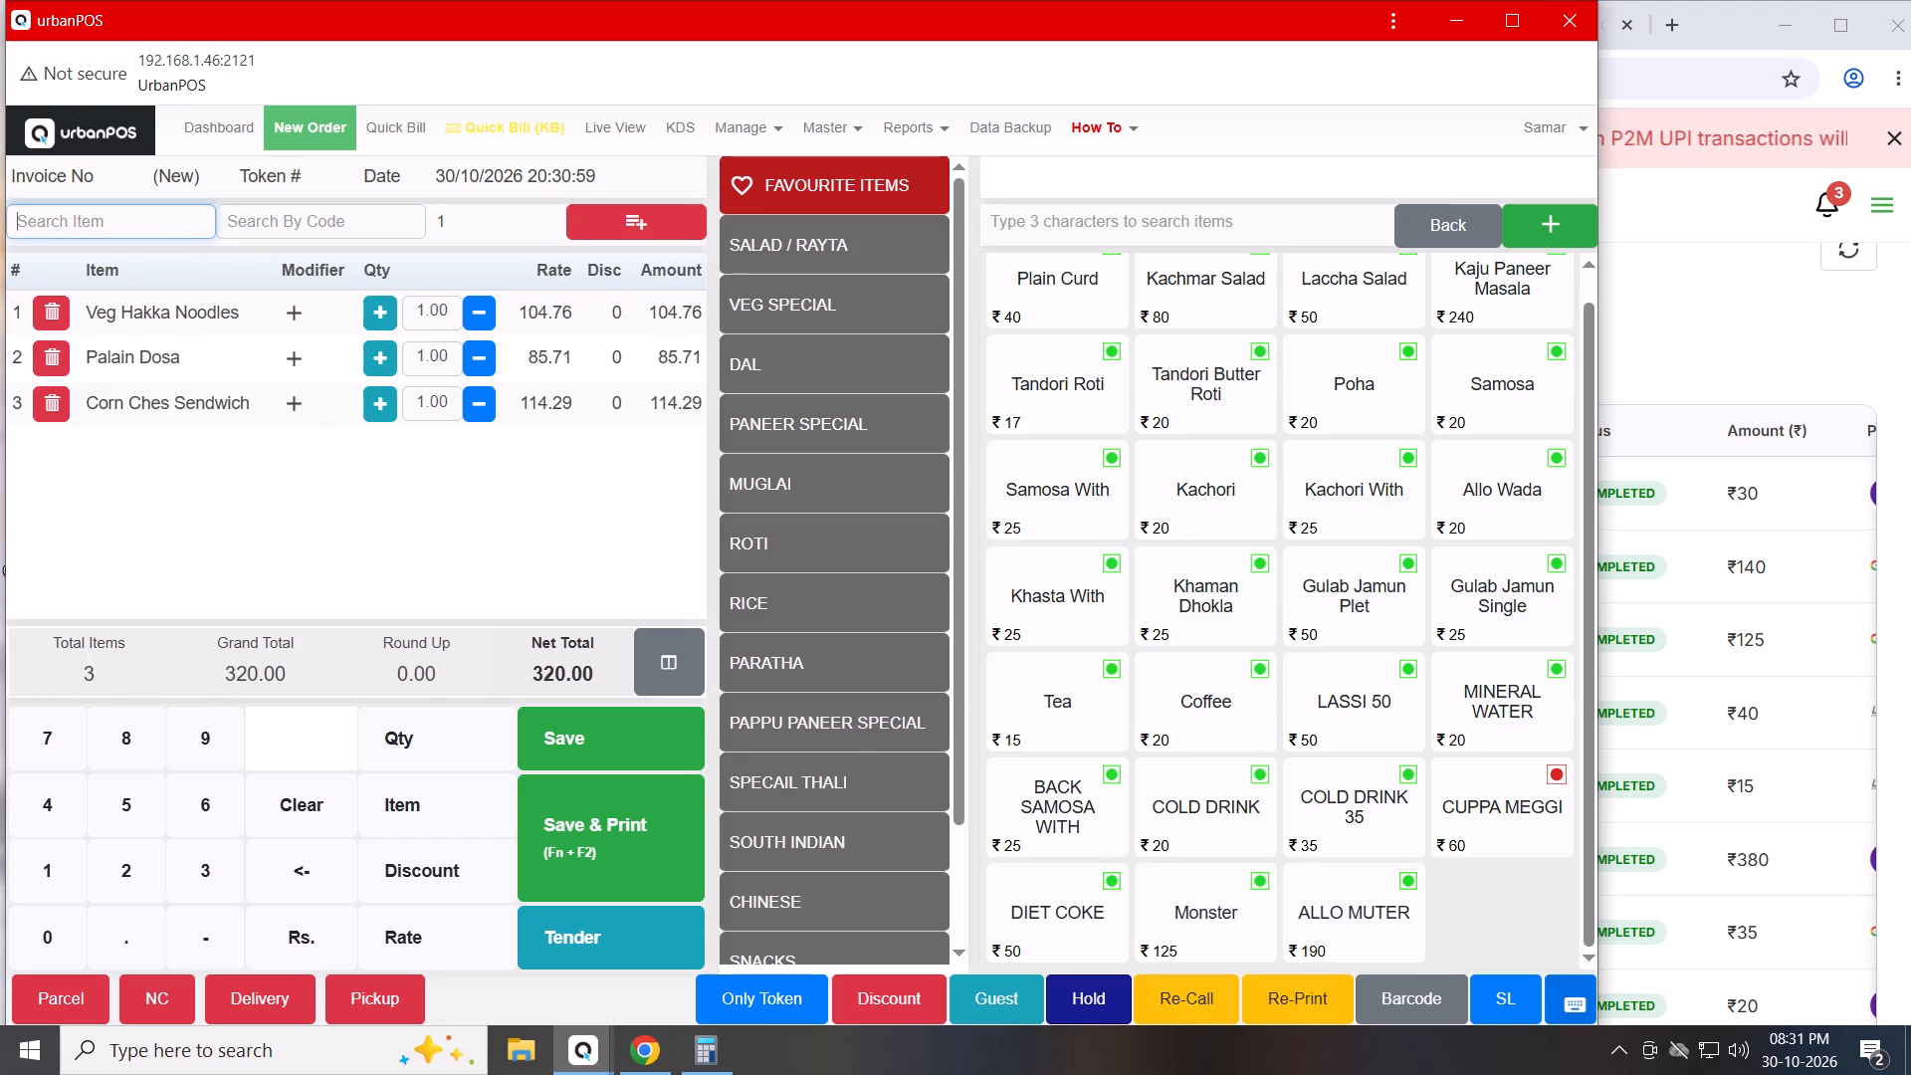
Find Tea by name and add two to the order with Veg Hakka Noodles, Palain Dosa and Corn Ches Sendwich.
text(tea)
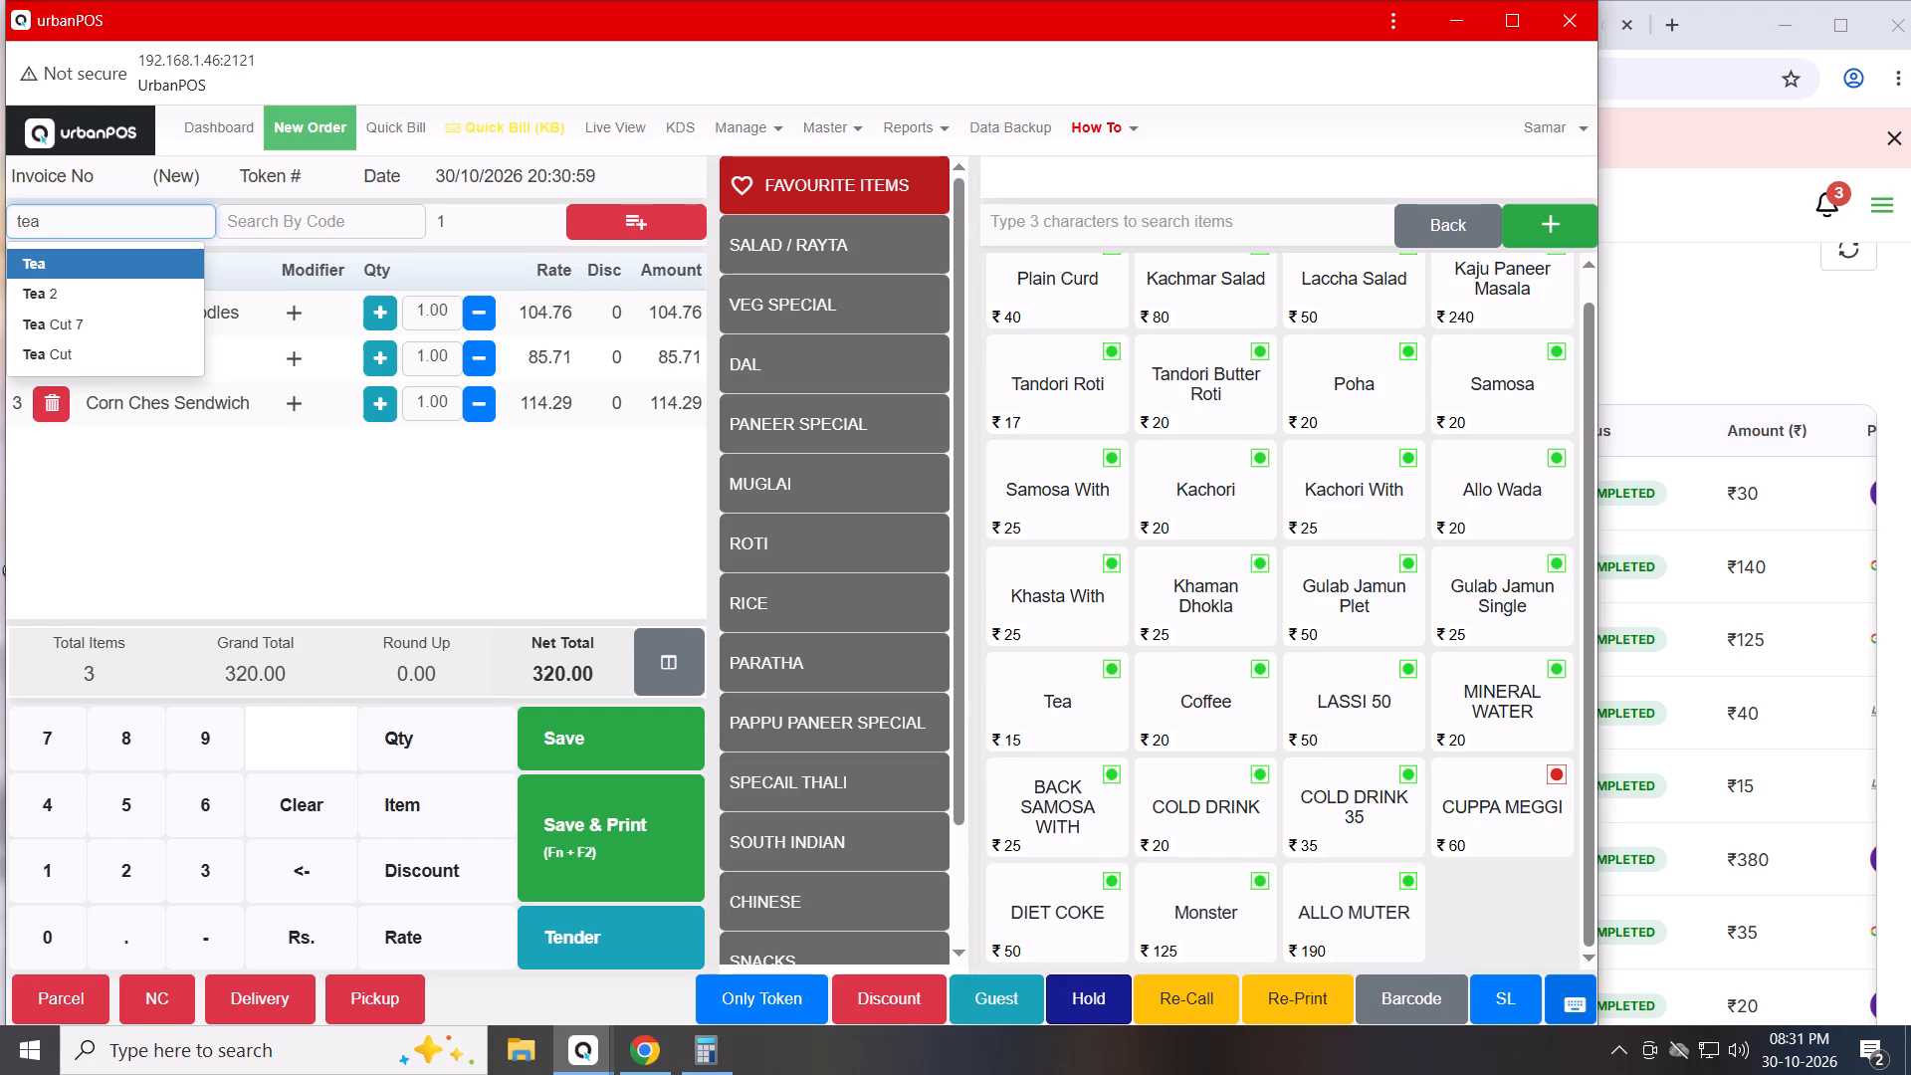
click(26, 482)
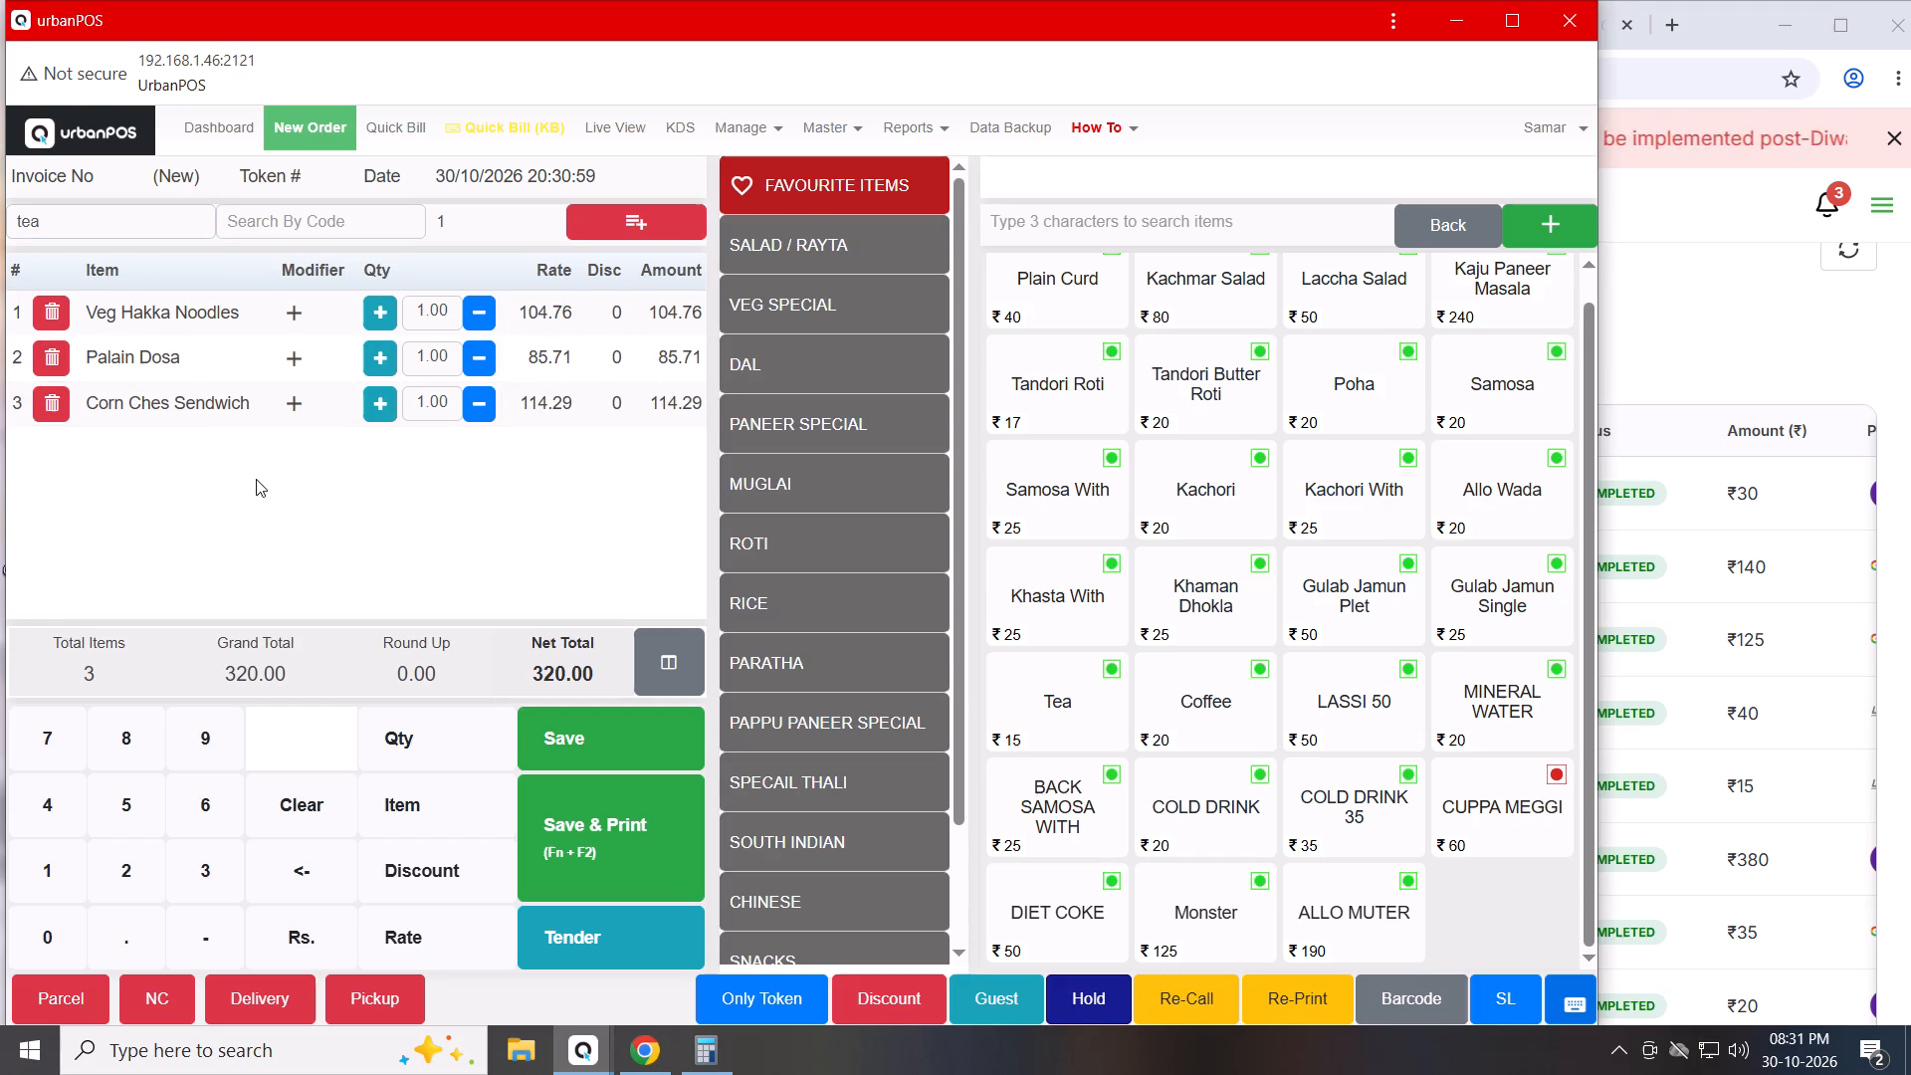
drag(60, 231, 0, 232)
key(BackSpace)
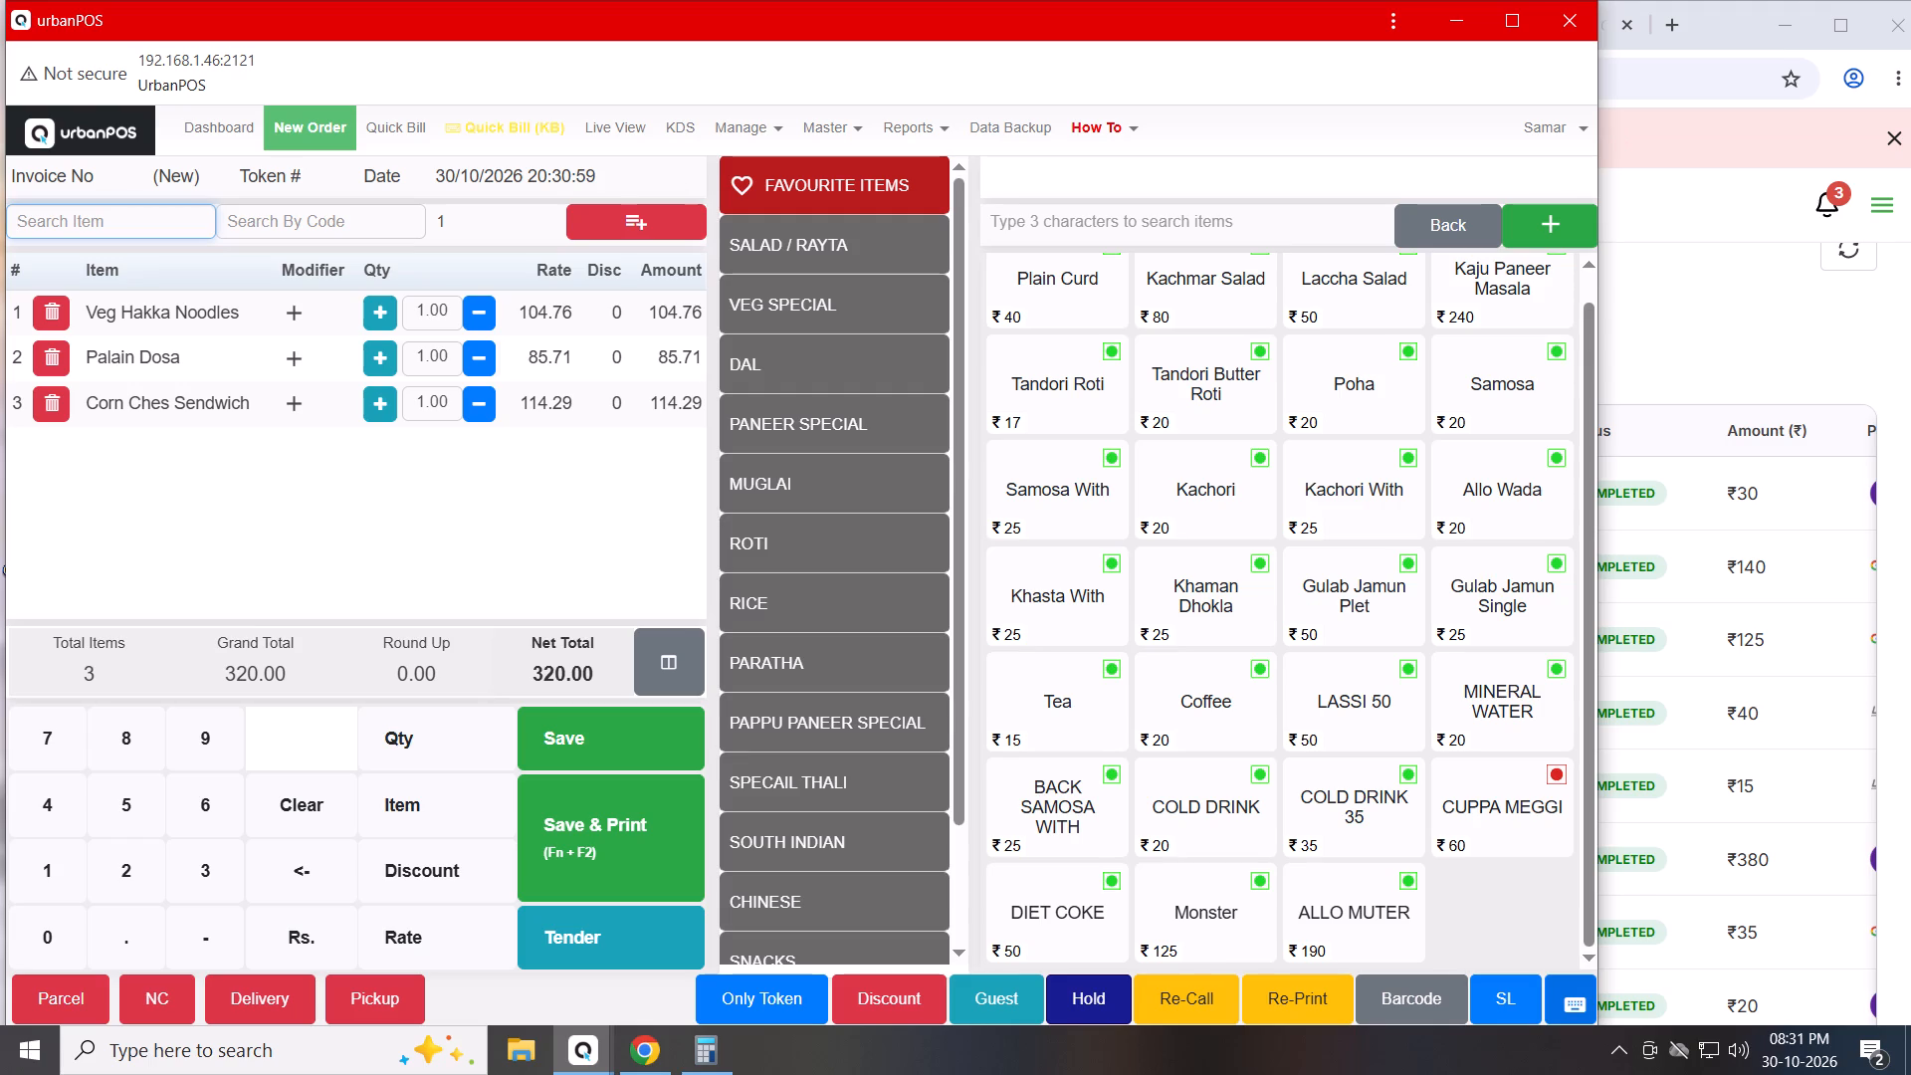
text(tea)
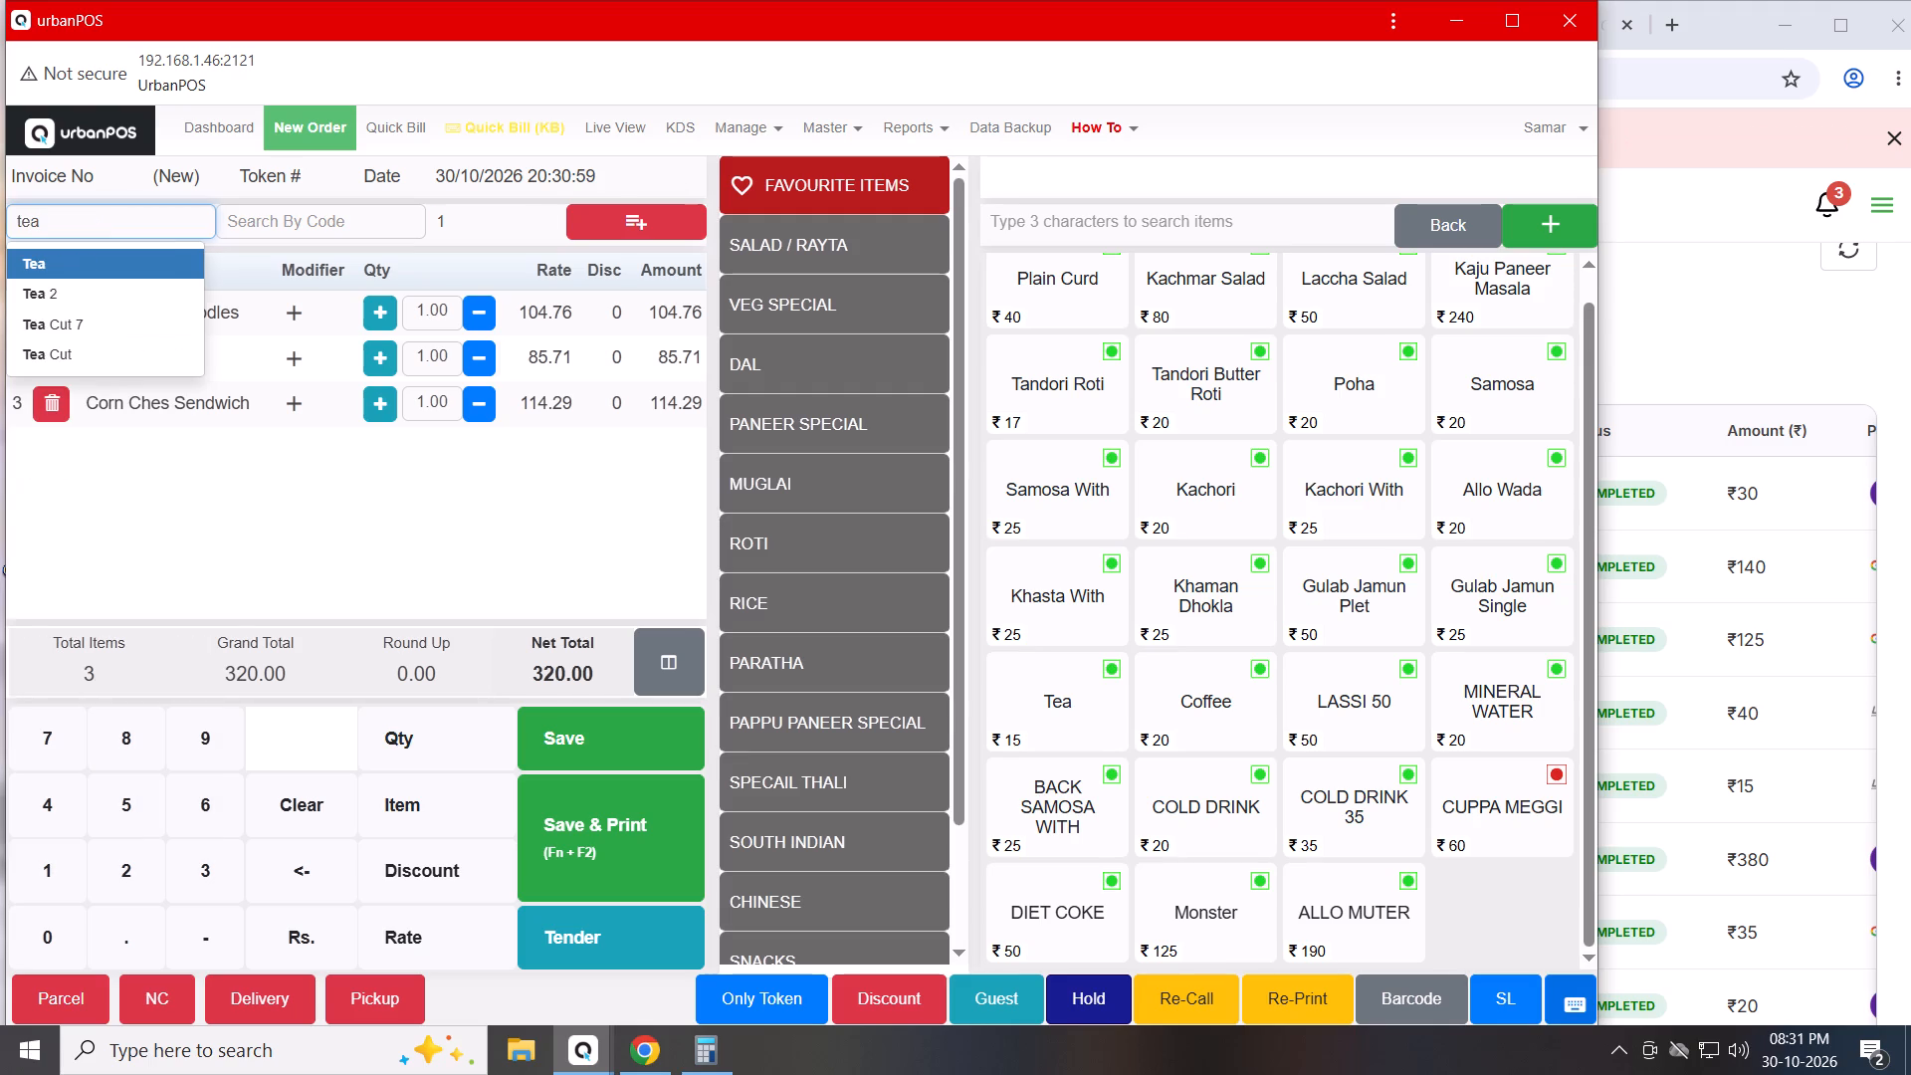
key(Return)
key(2)
key(Return)
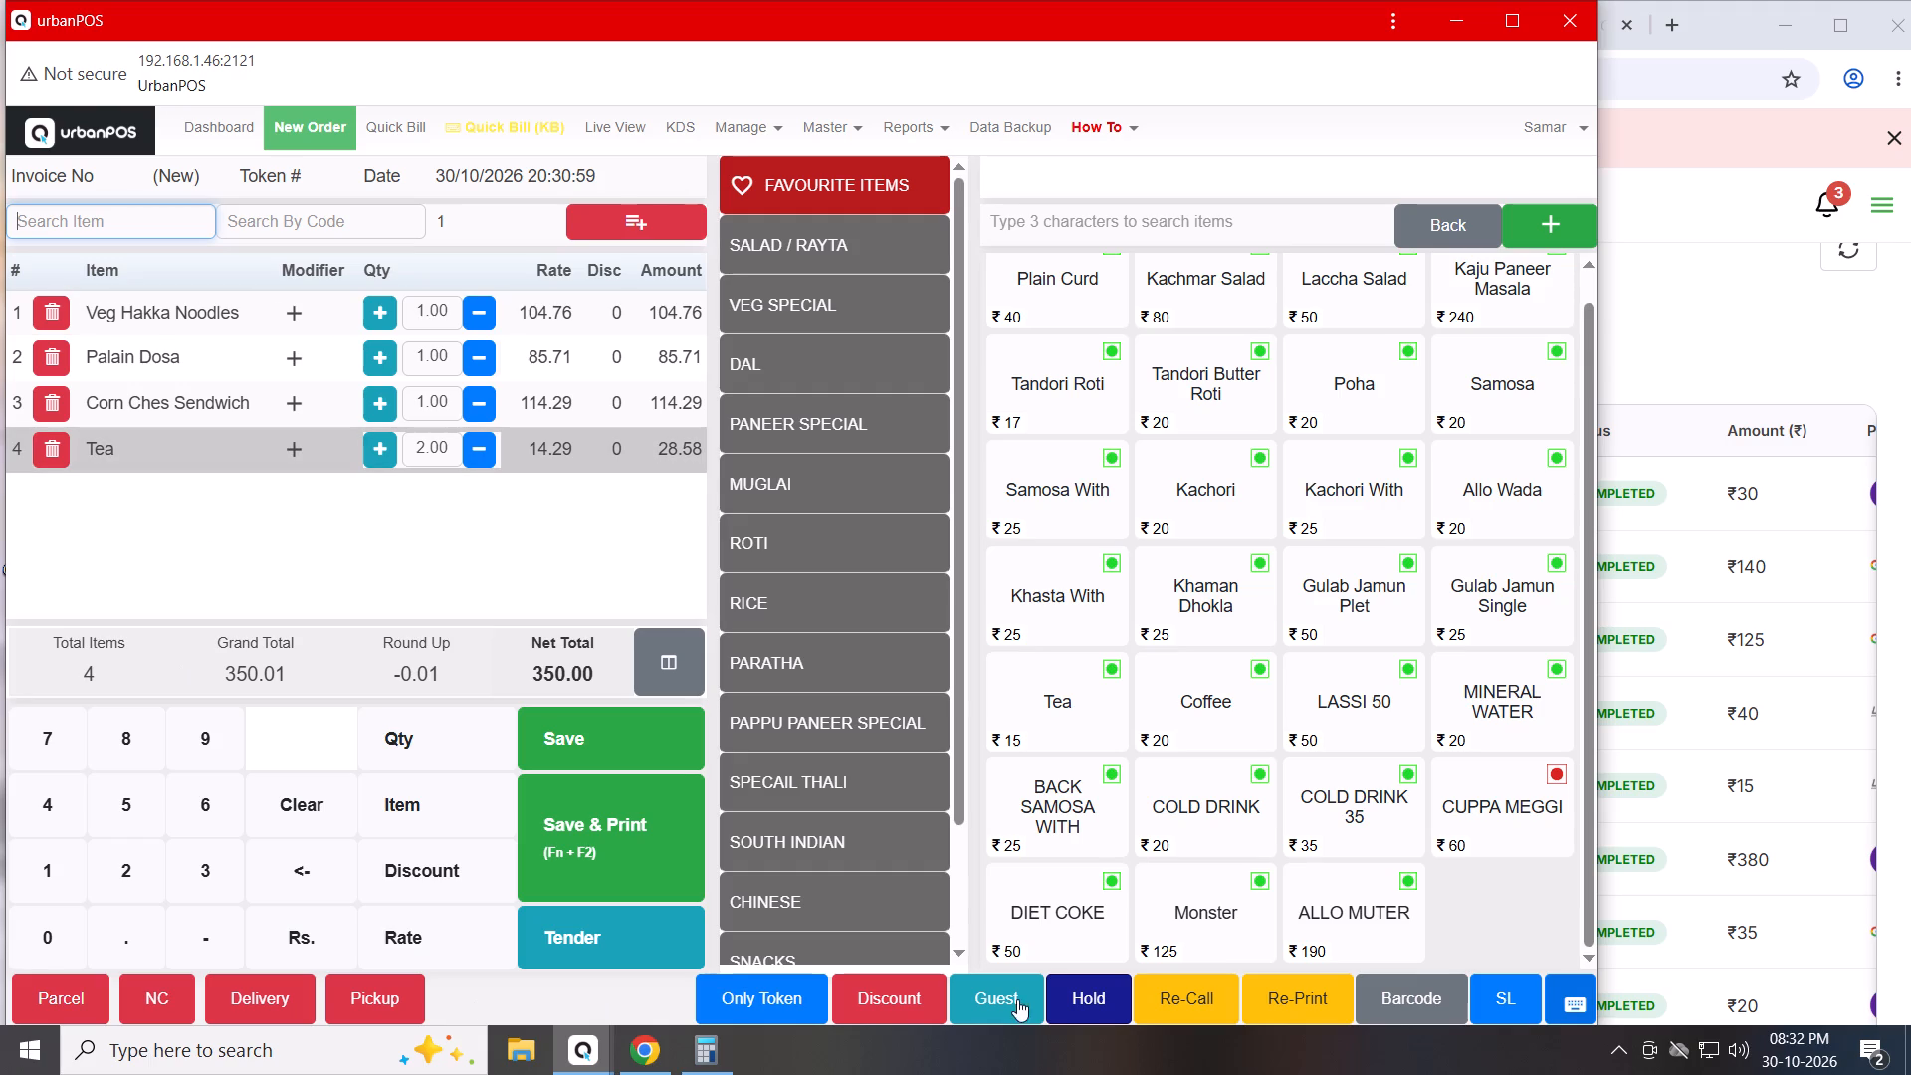
Put the order with the noodles, dosa, sandwich and teas on hold.
click(1109, 1005)
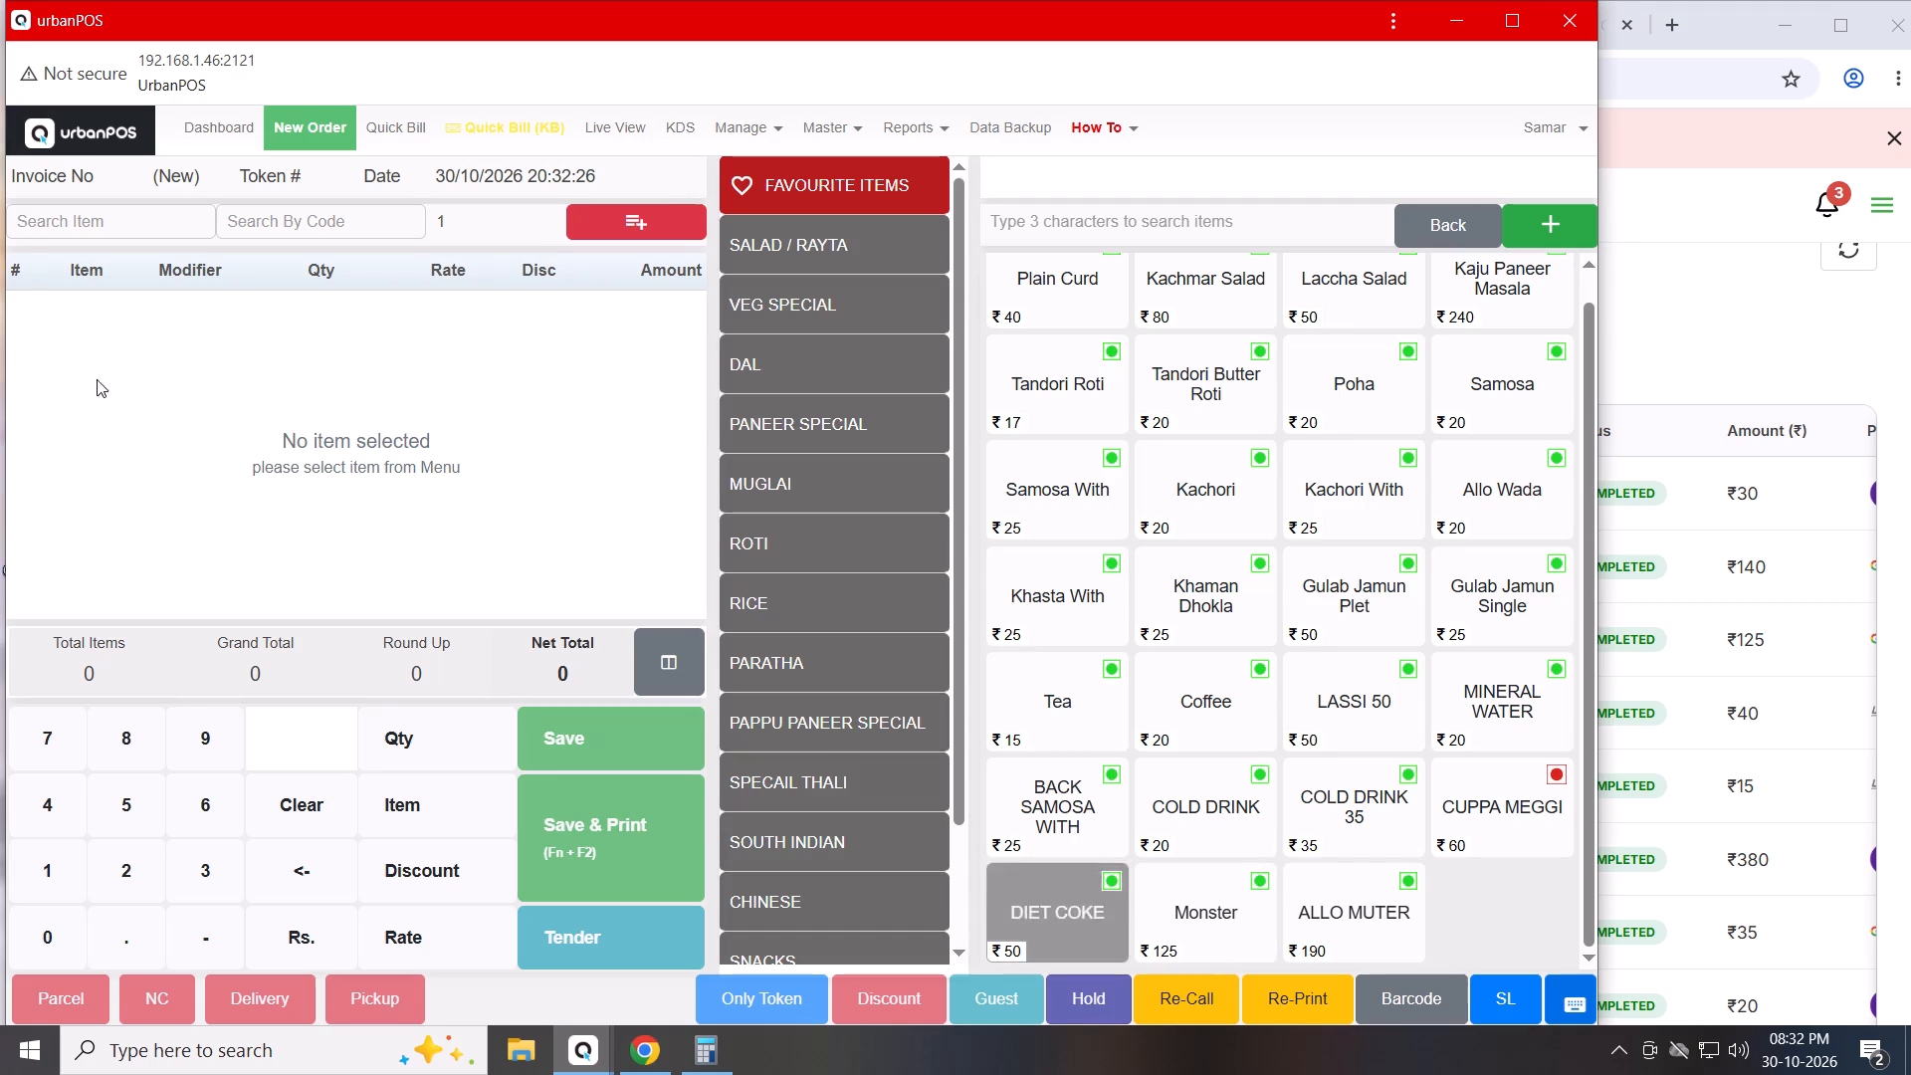
Enter a new order for one Coldrink N25, finding it by name, and save and print the bill.
click(8, 223)
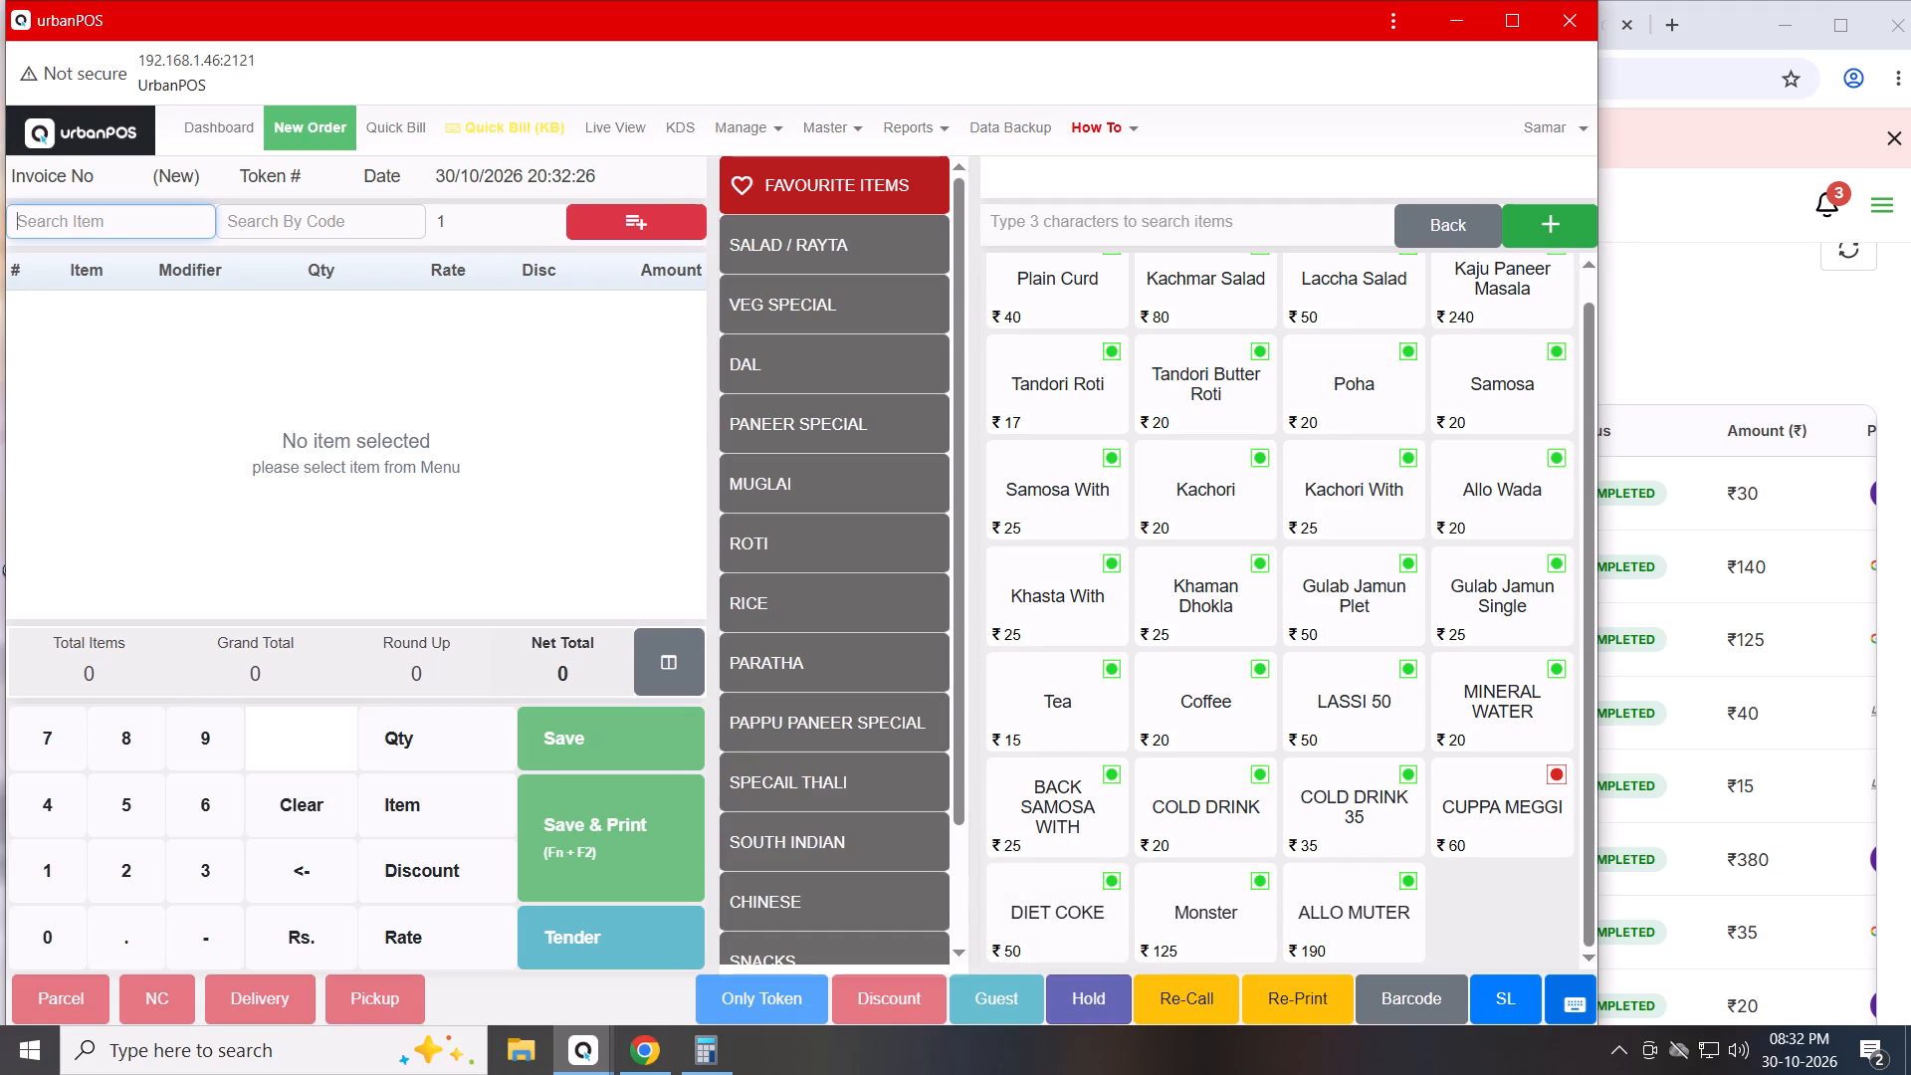
text(n25)
key(Return)
key(Return)
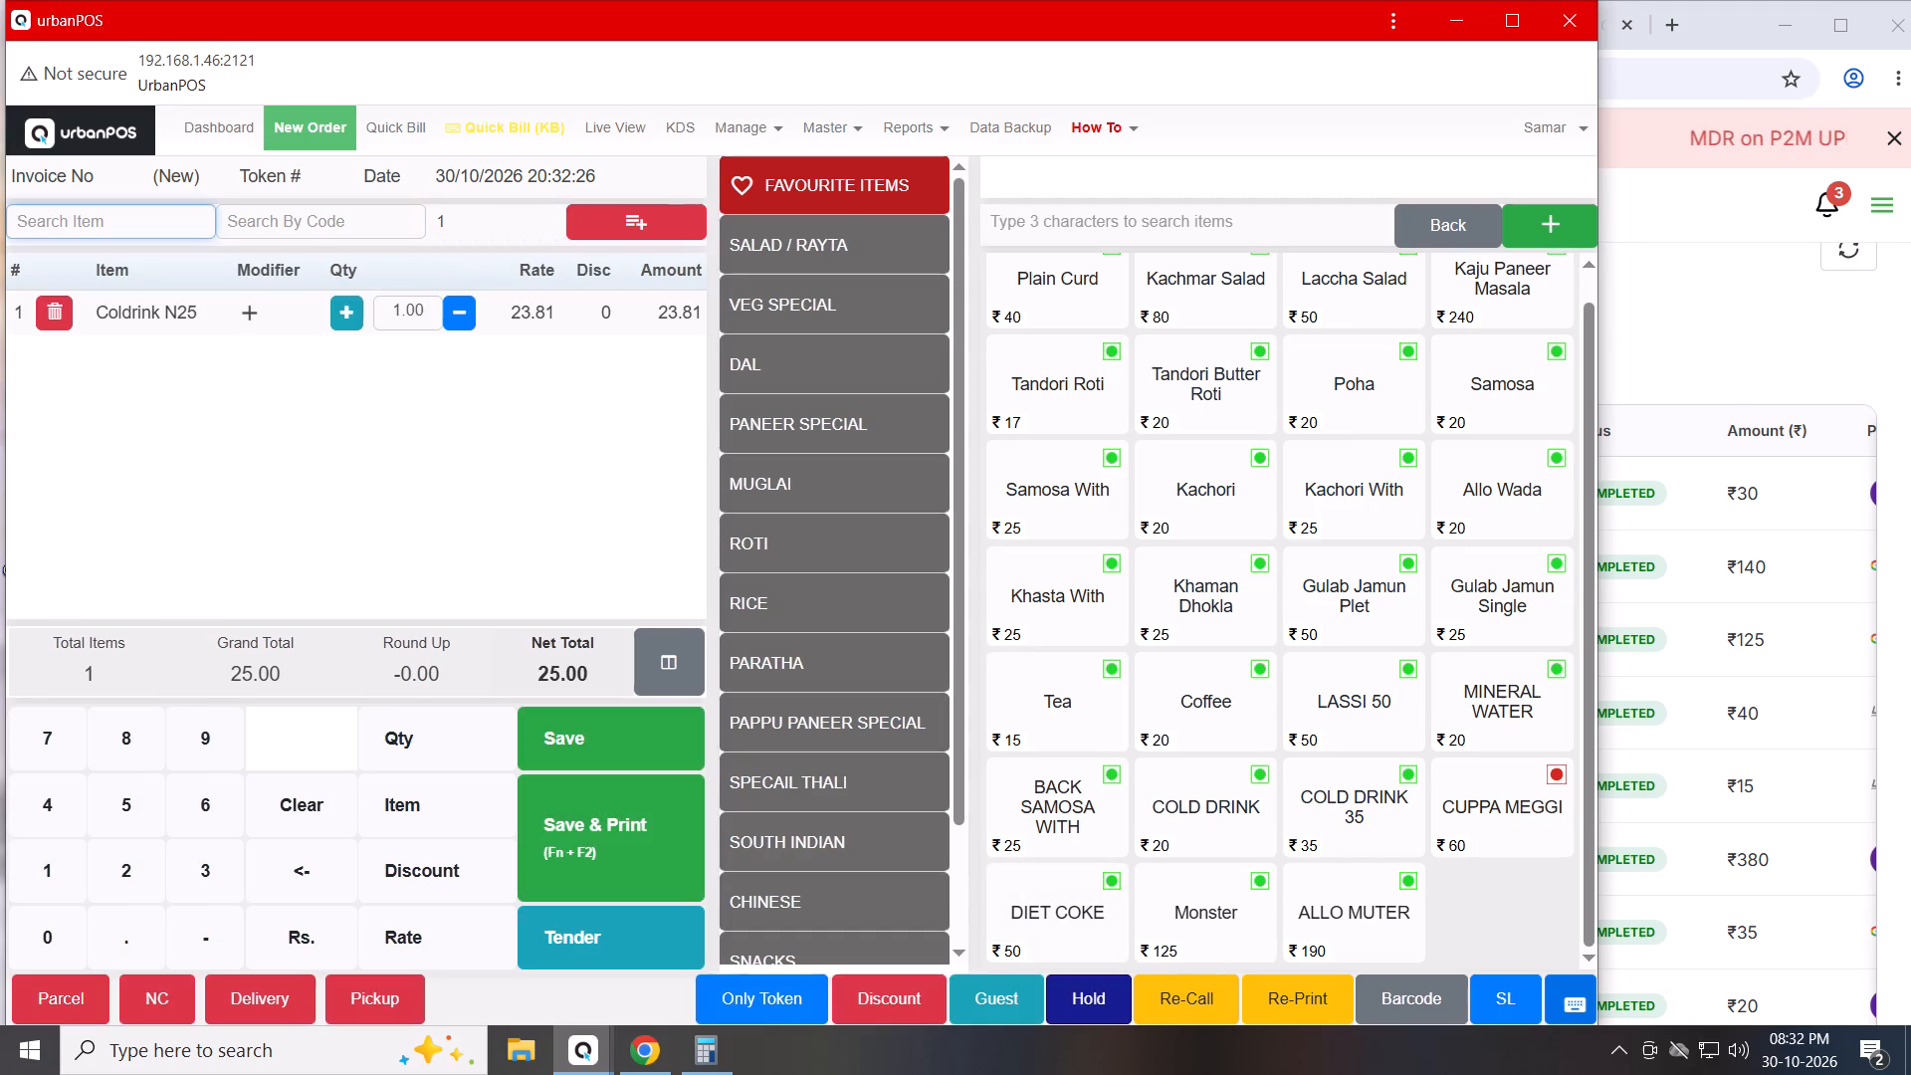
key(F2)
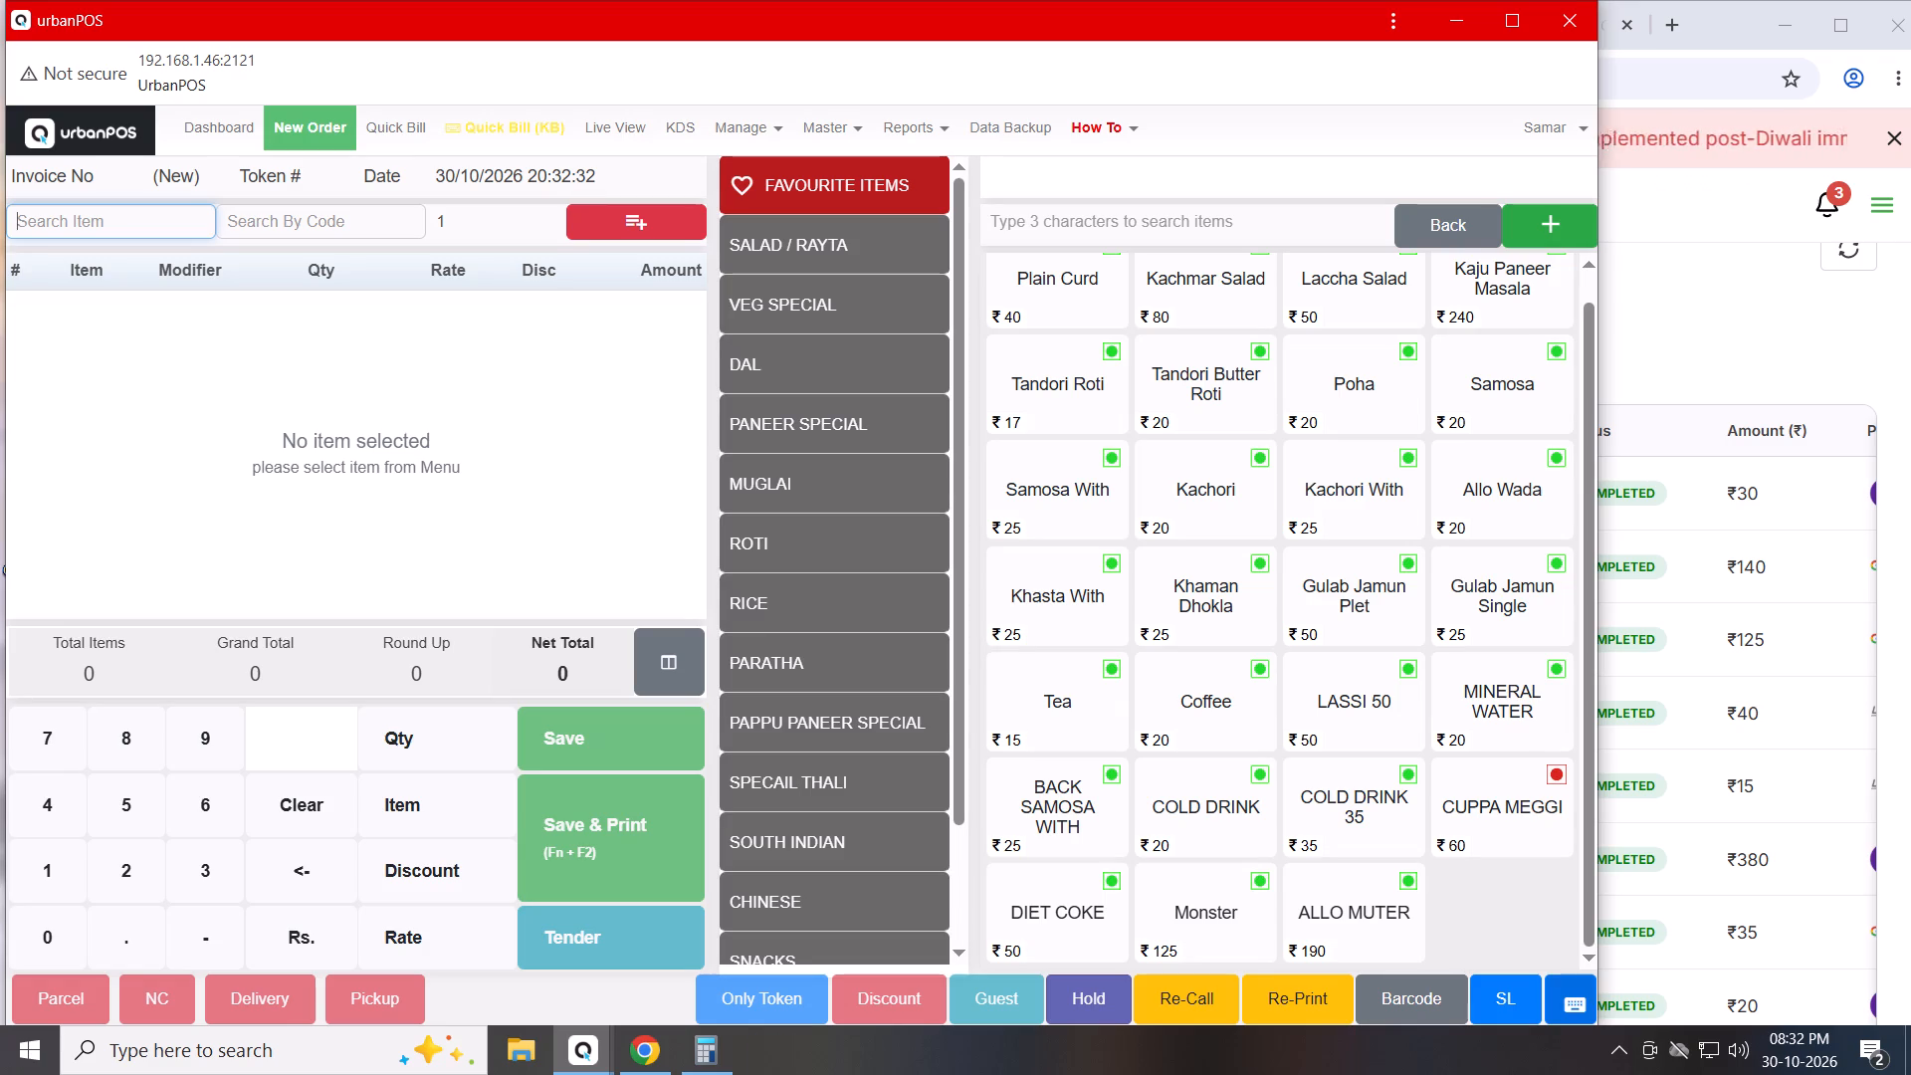
Enter another separate order for one Coldrink N25, and save and print the bill.
text(n25)
key(Return)
key(Return)
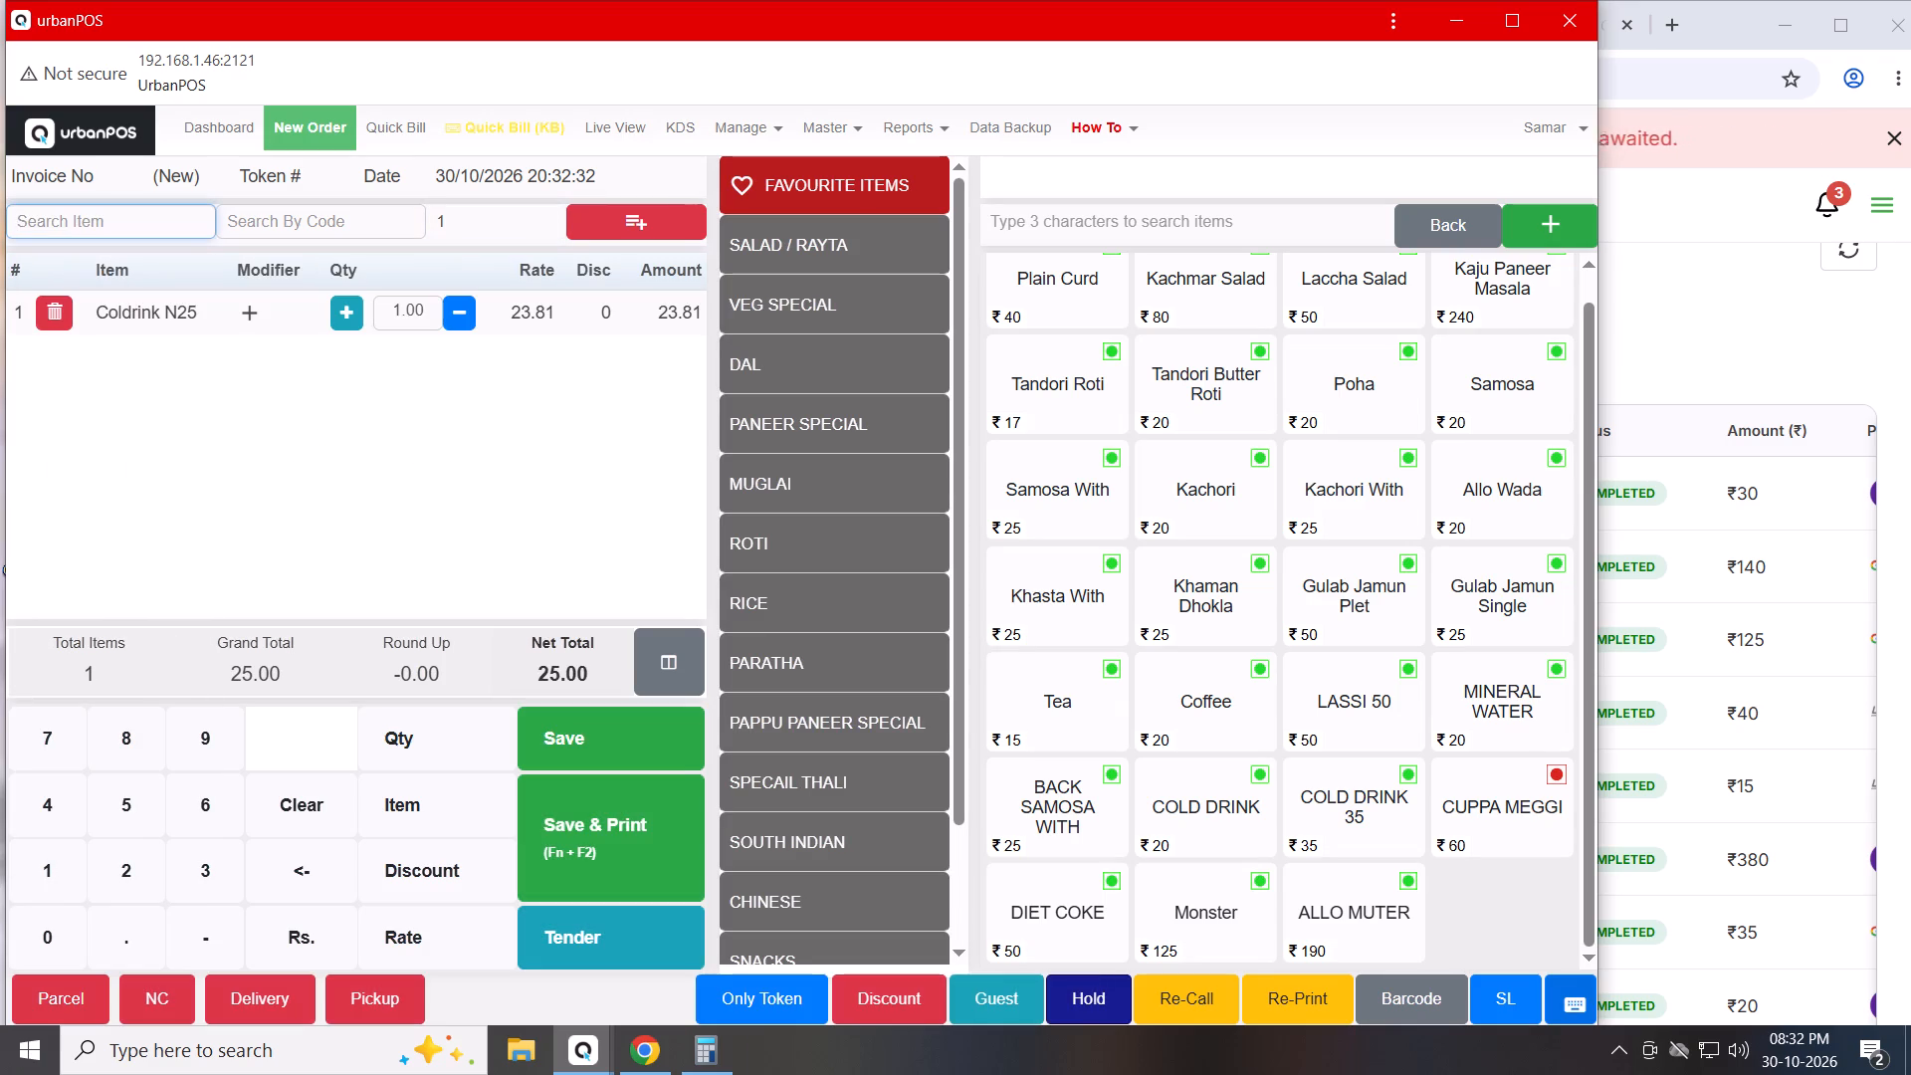
key(F2)
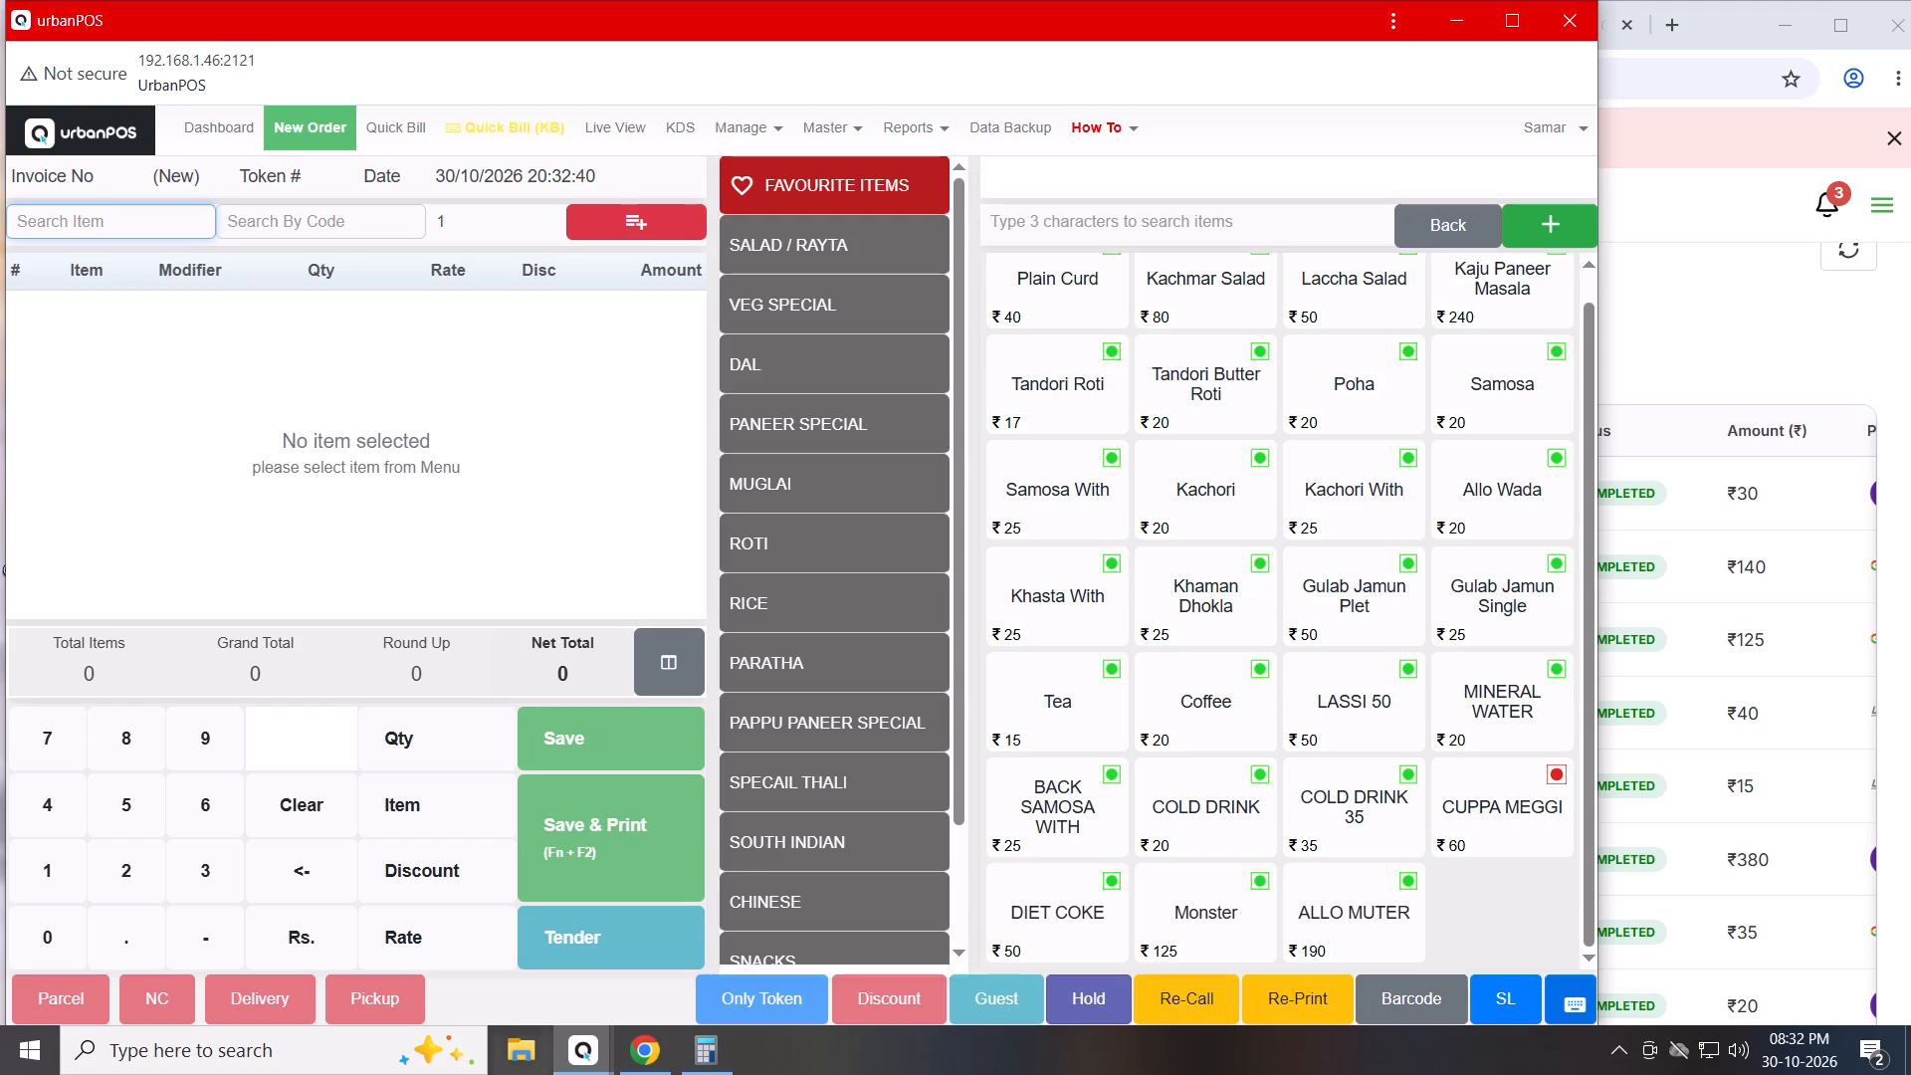
Recall the held order of Veg Hakka Noodles, Palain Dosa, Corn Ches Sendwich and two Teas, and save and print its bill.
click(1264, 991)
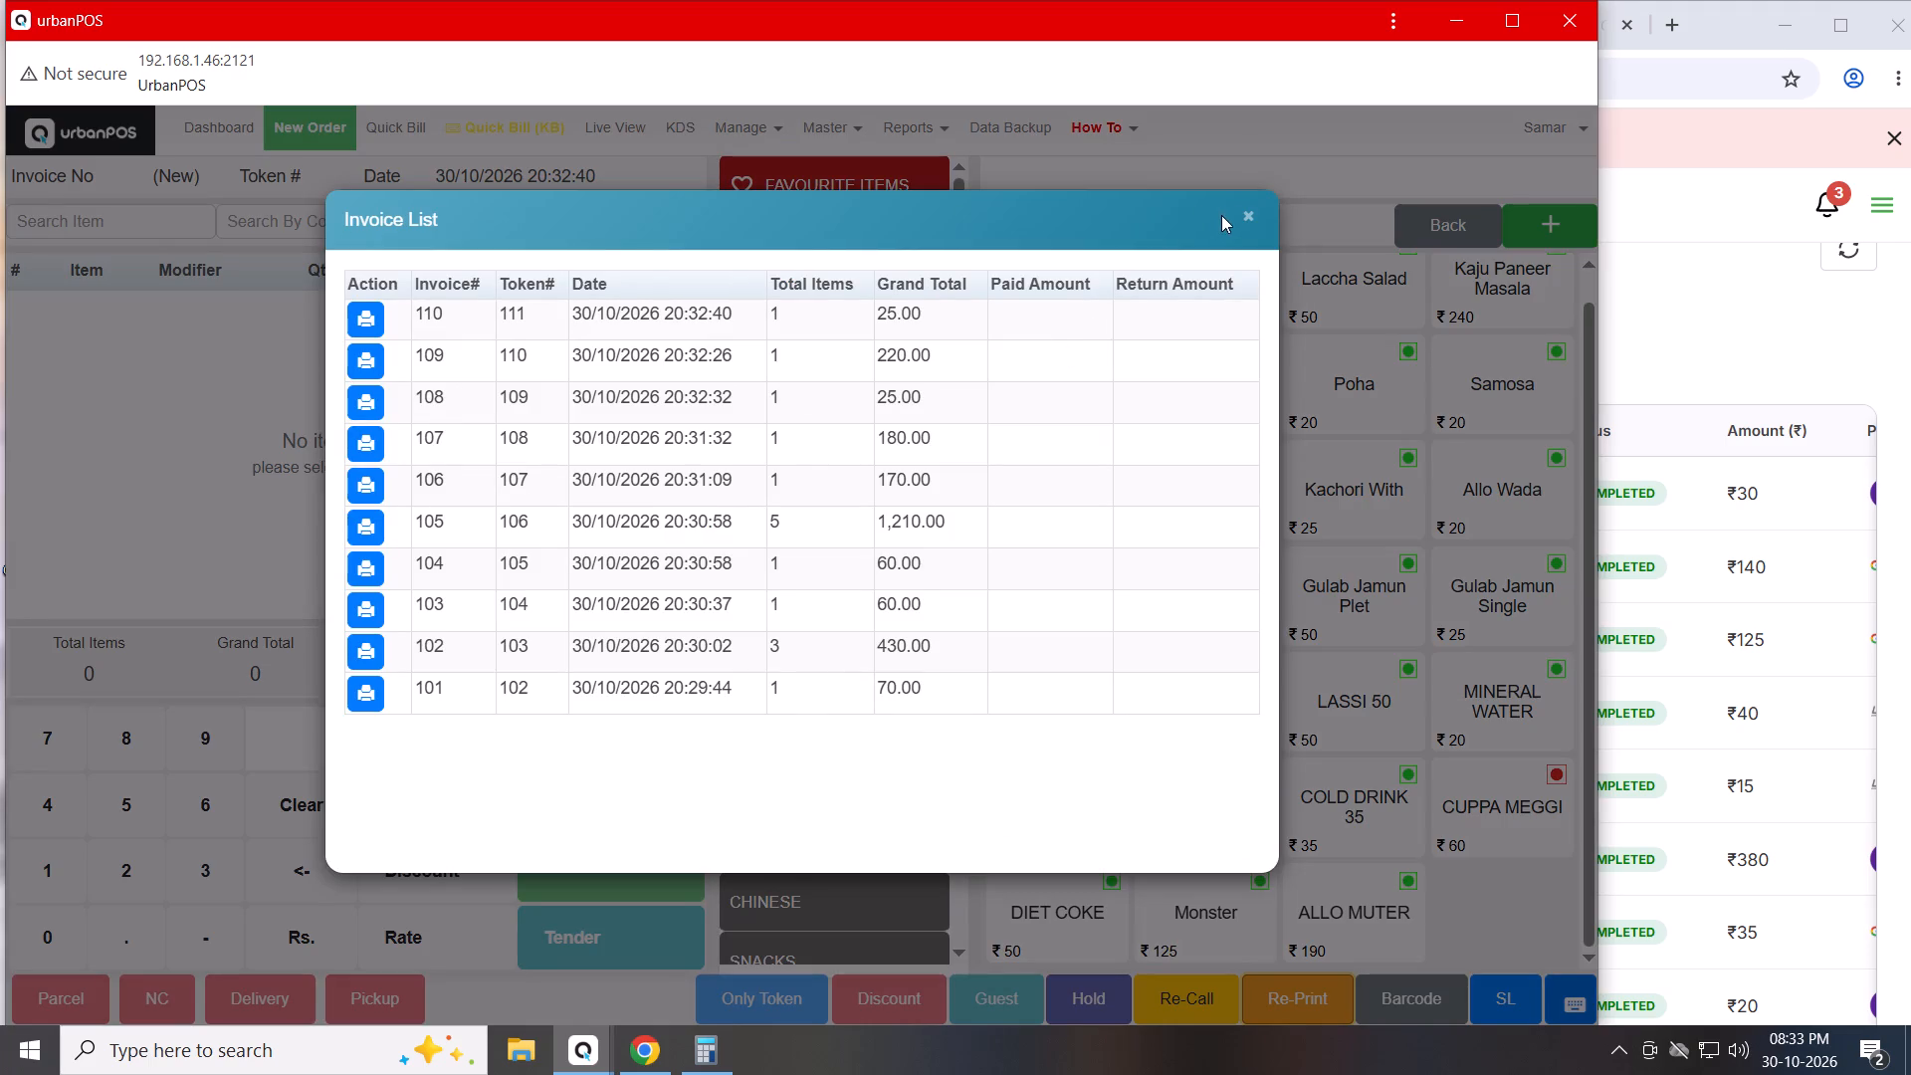
click(1231, 209)
click(1204, 998)
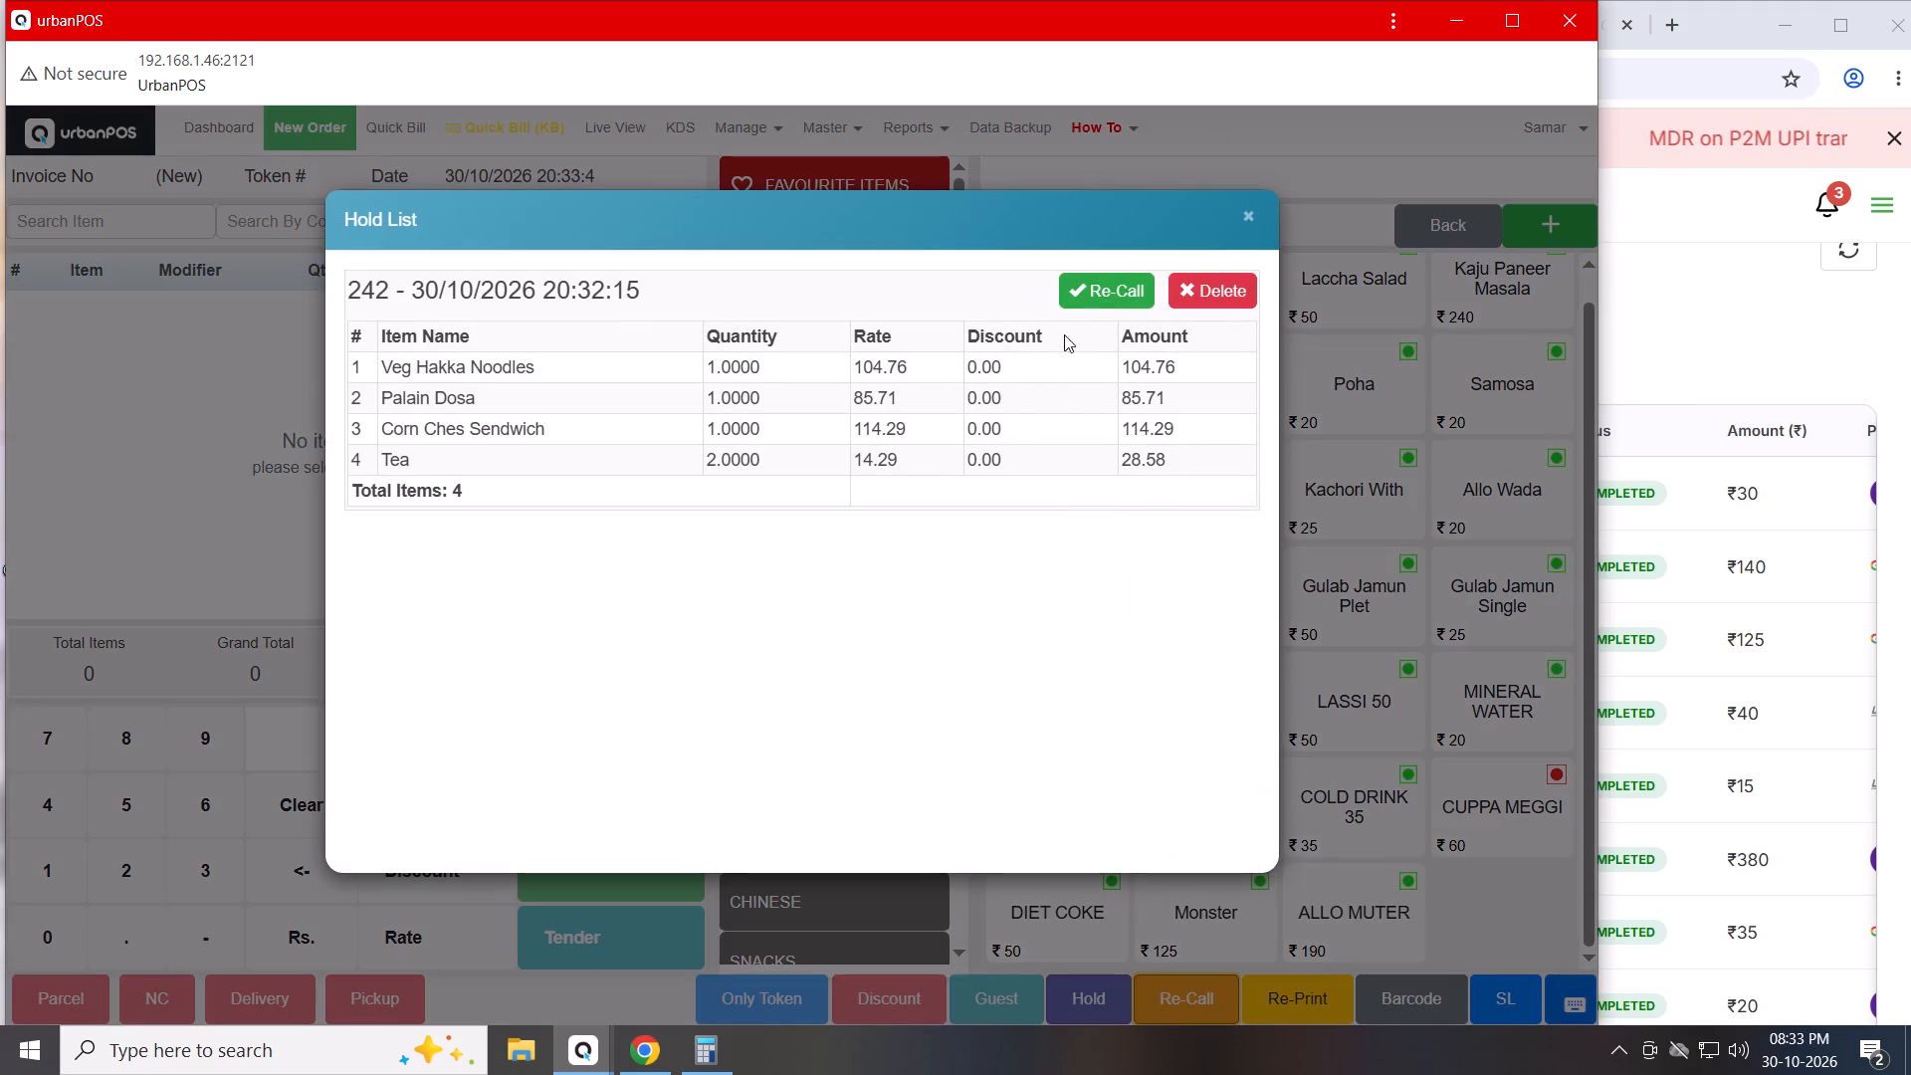
click(1095, 293)
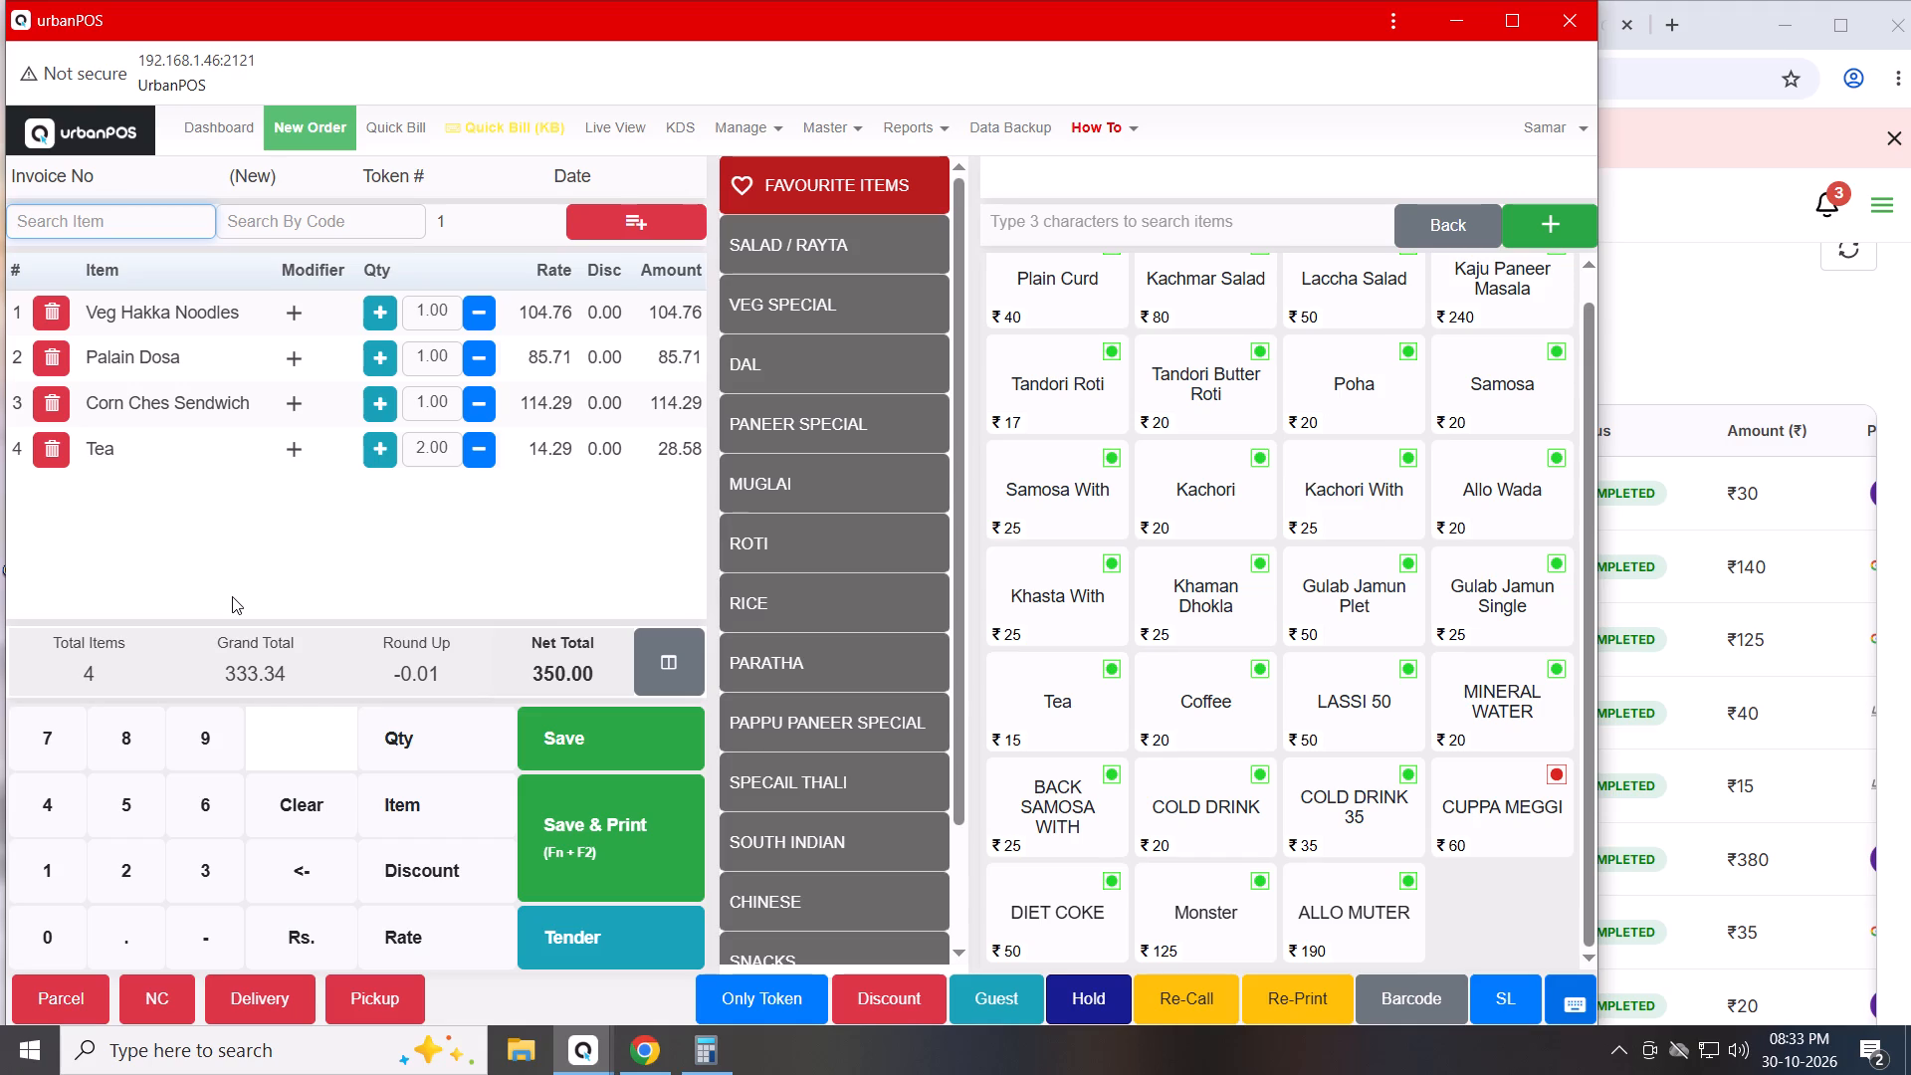
key(F2)
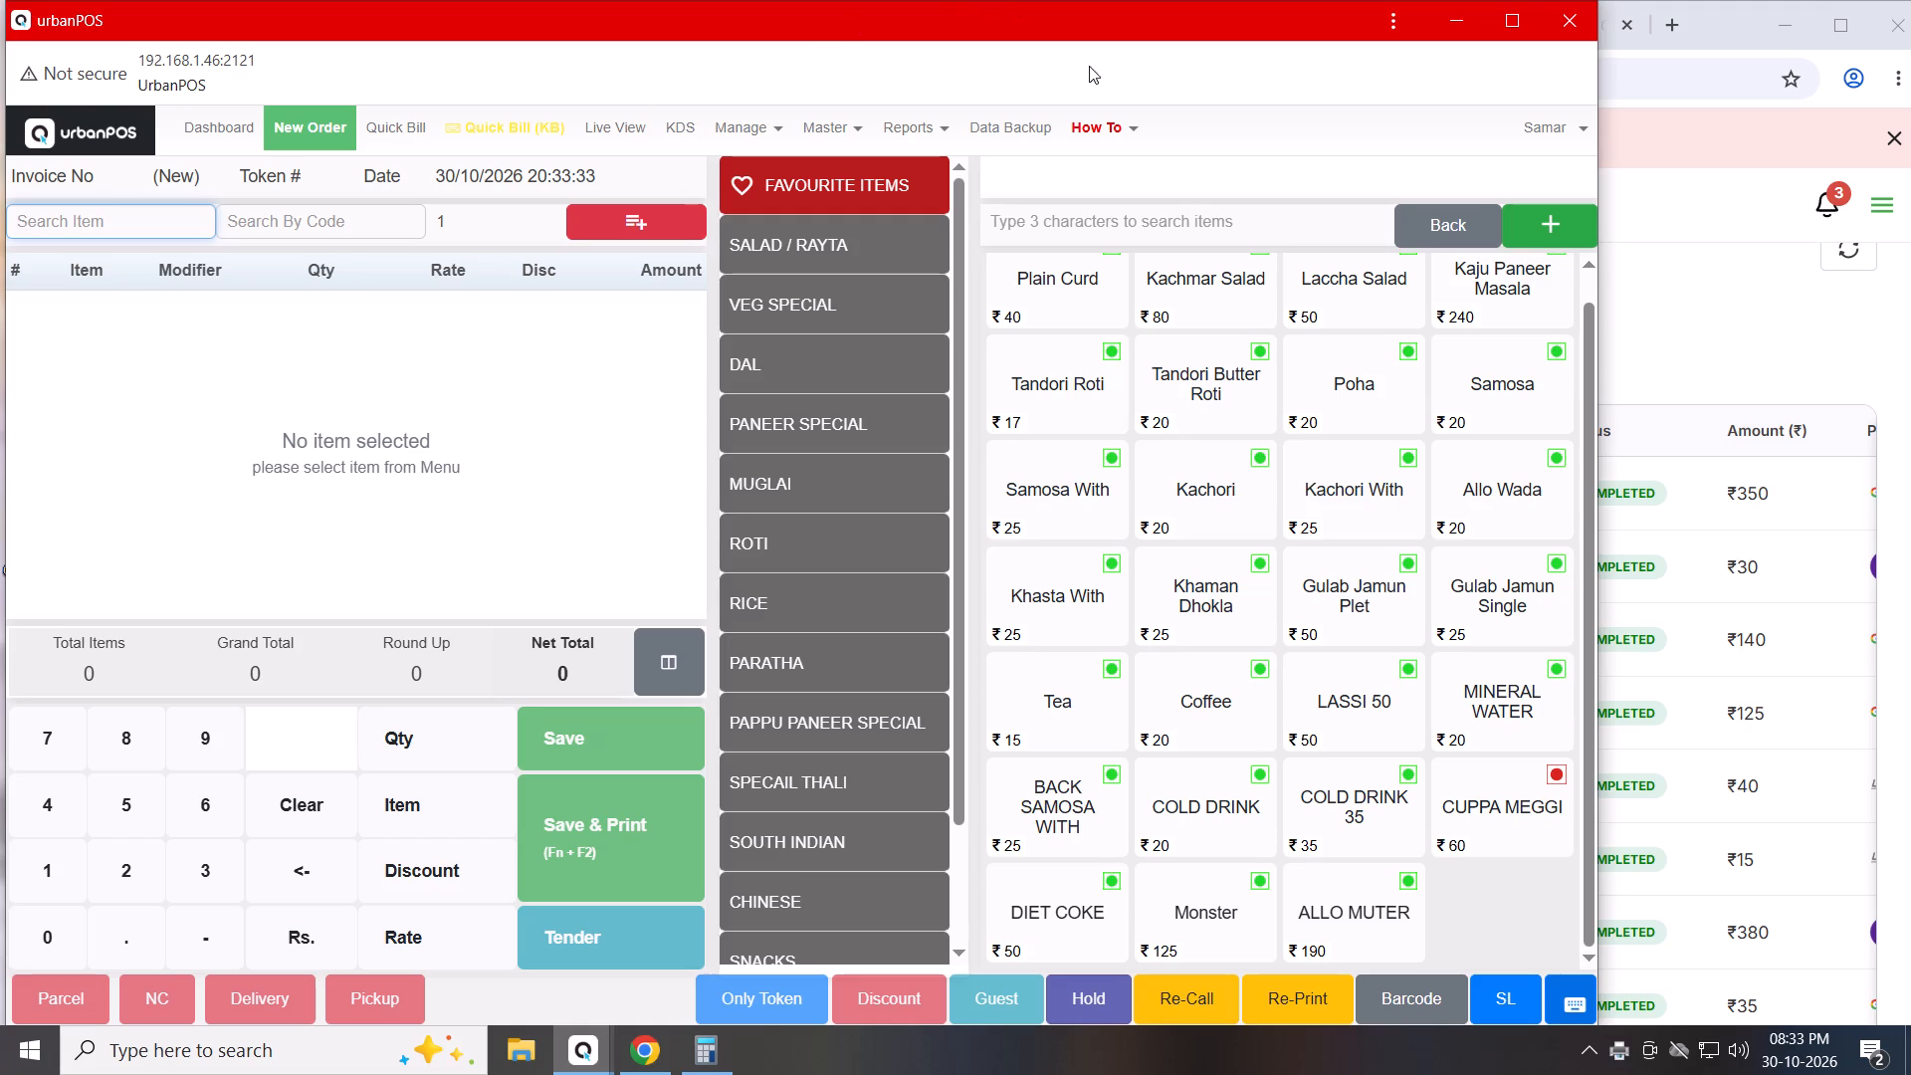
Enter a new order for one Poha at ₹20, and save and print the bill.
click(1353, 358)
click(605, 867)
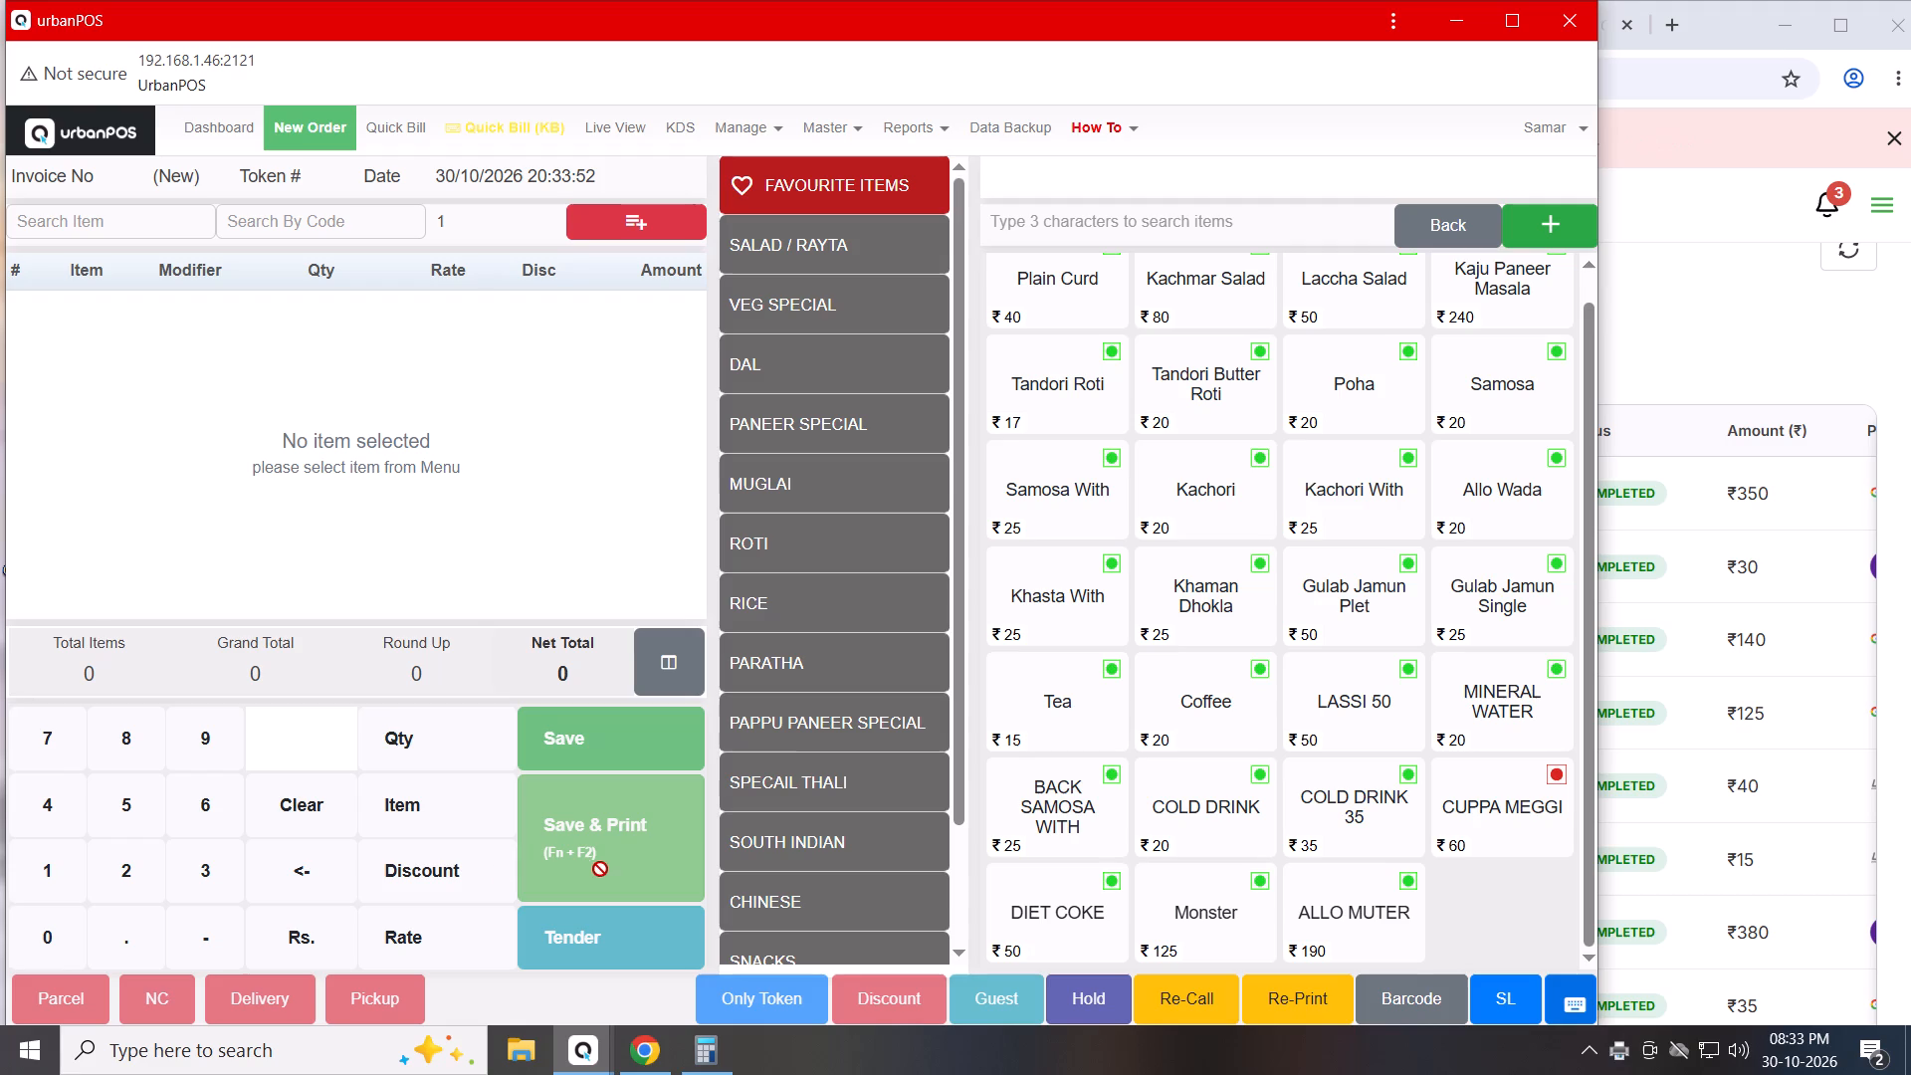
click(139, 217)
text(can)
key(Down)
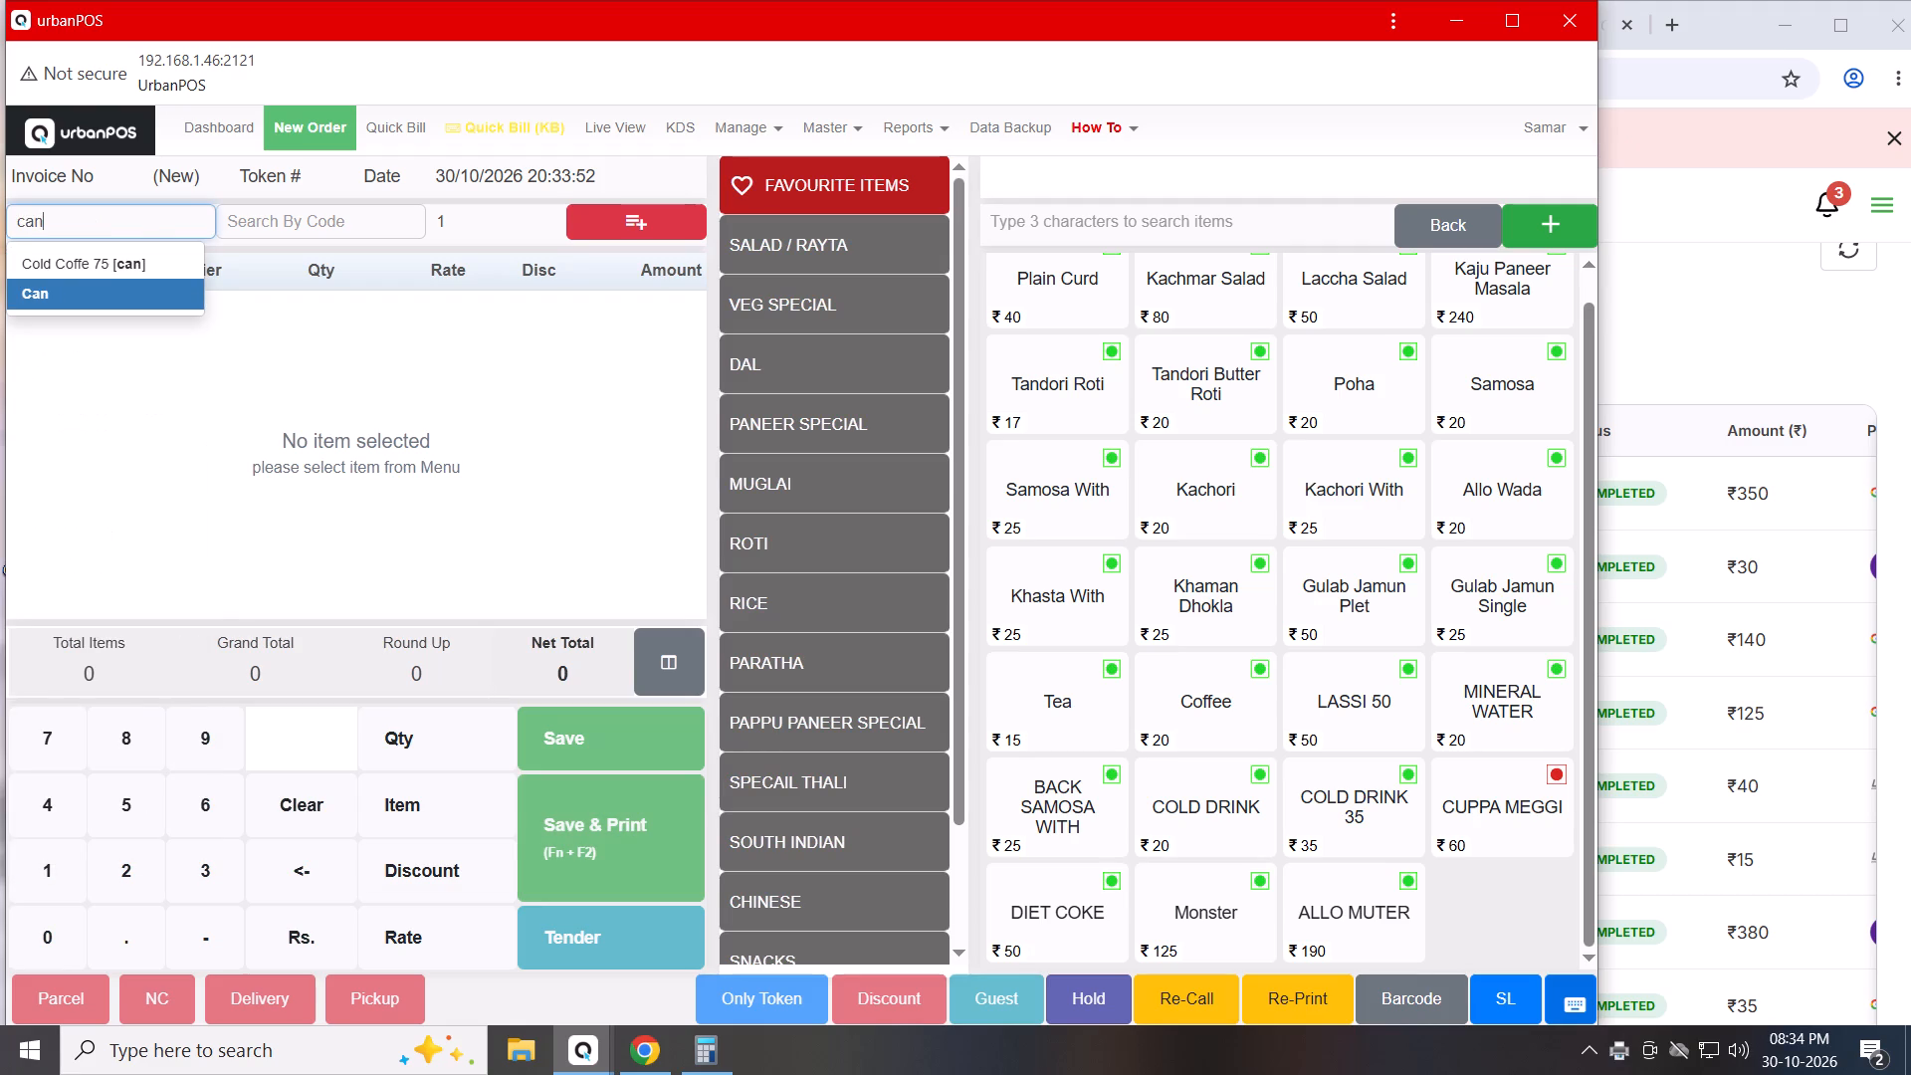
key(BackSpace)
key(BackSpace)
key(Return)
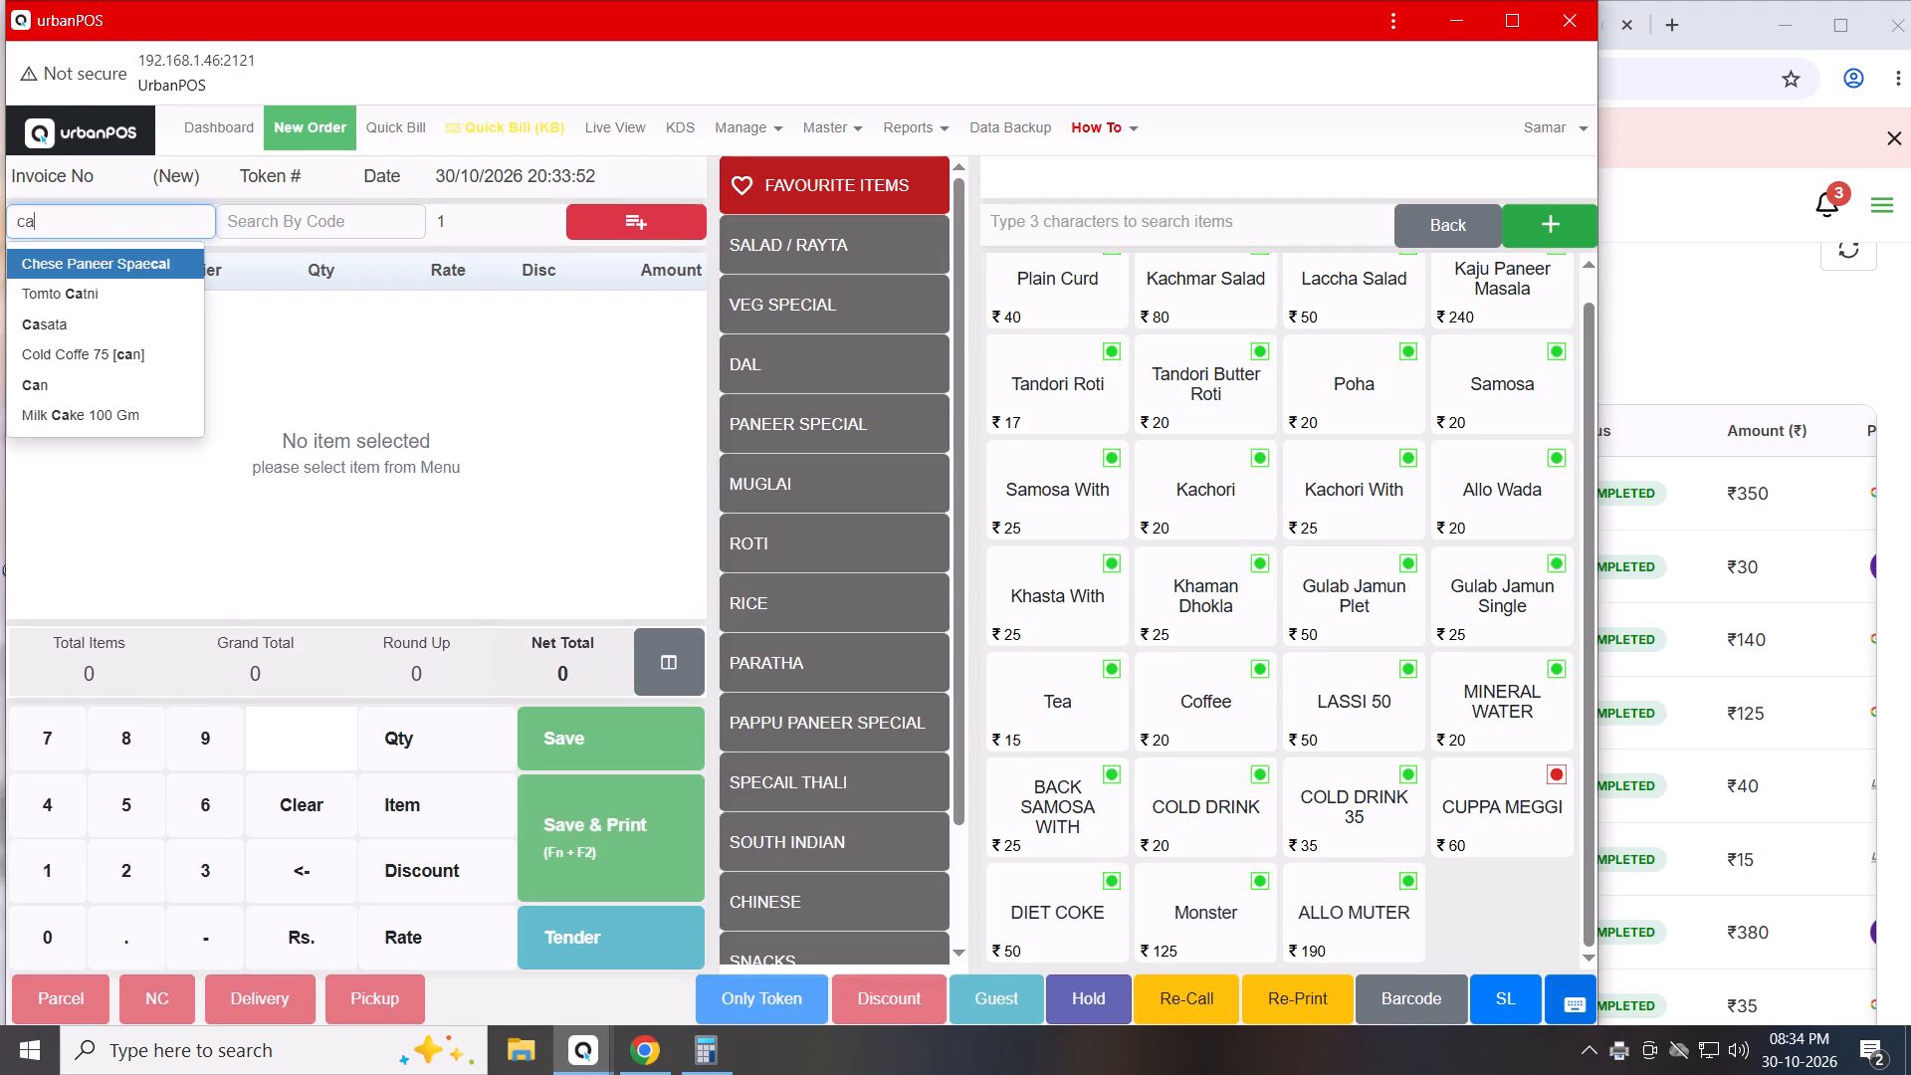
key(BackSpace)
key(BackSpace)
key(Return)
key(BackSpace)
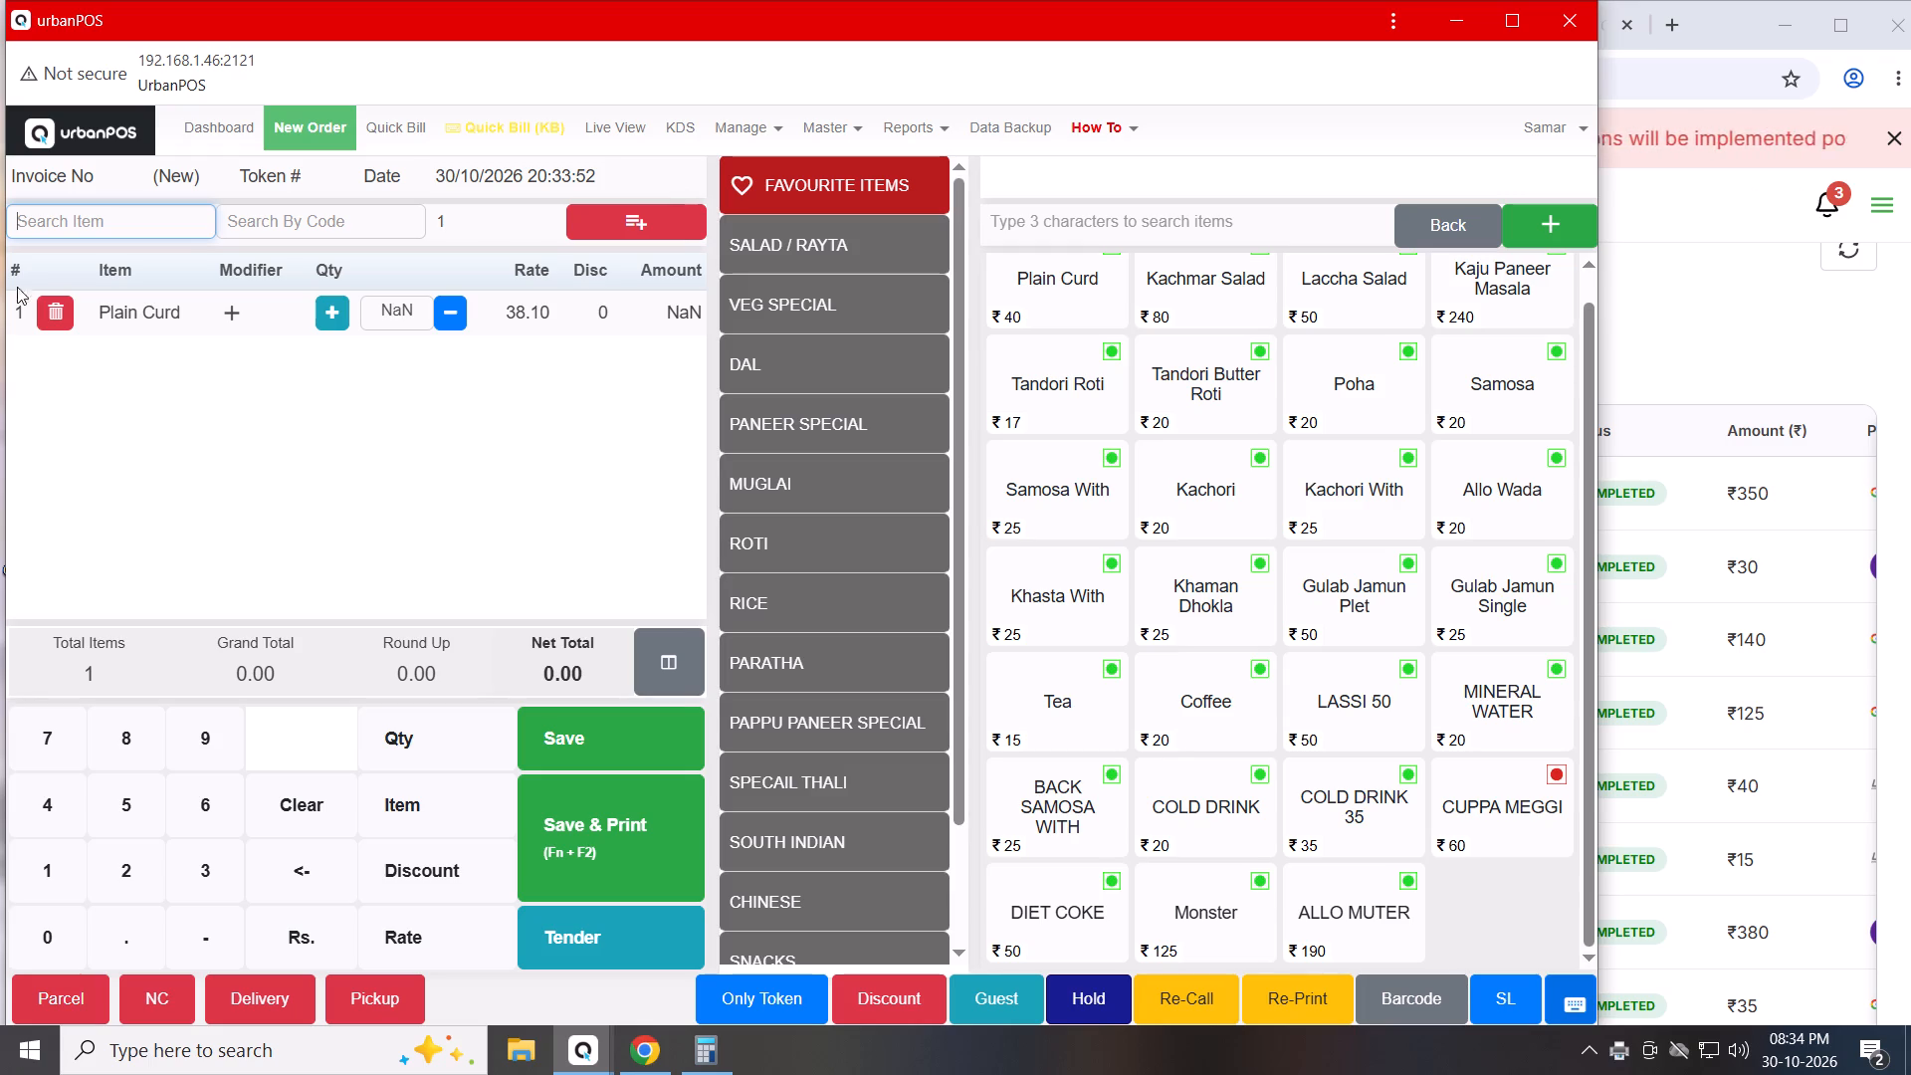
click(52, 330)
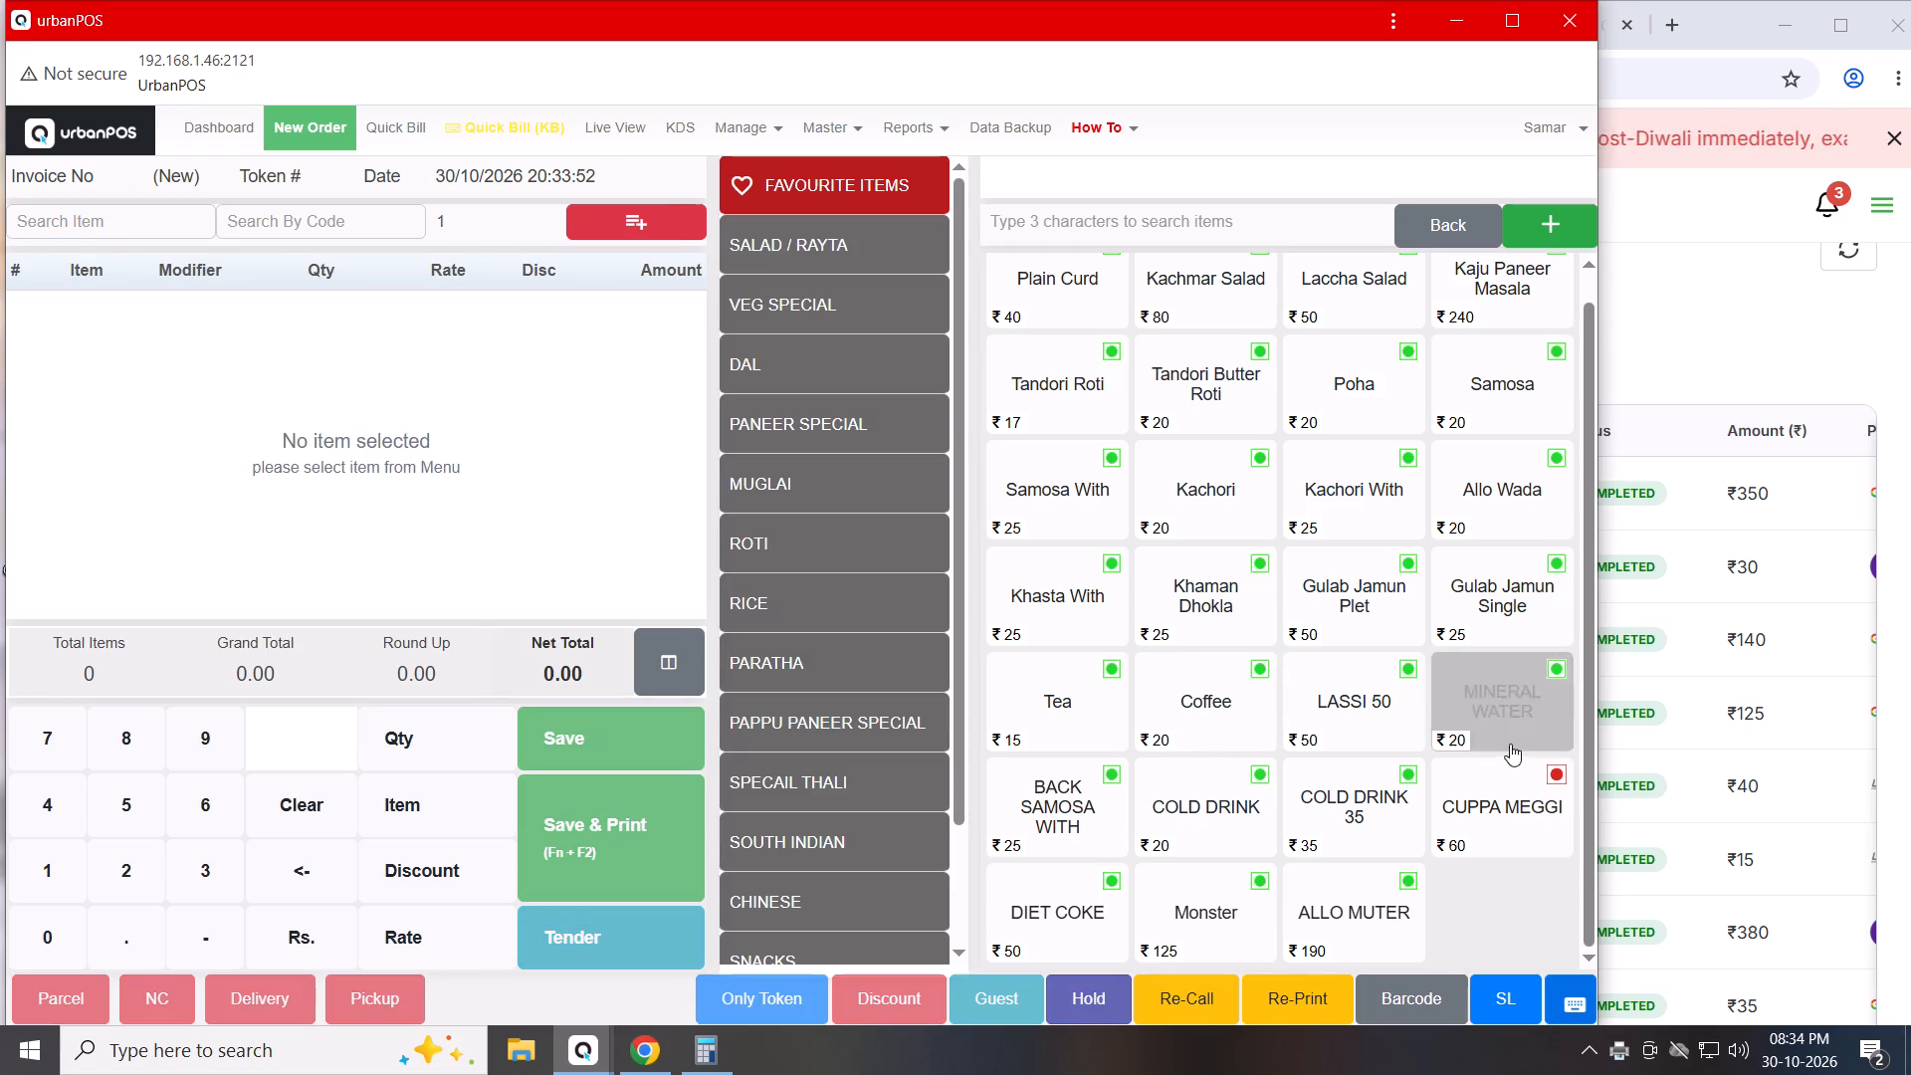
Enter a new order for four COLD DRINK items at ₹20 each.
triple_click(1274, 829)
click(1274, 829)
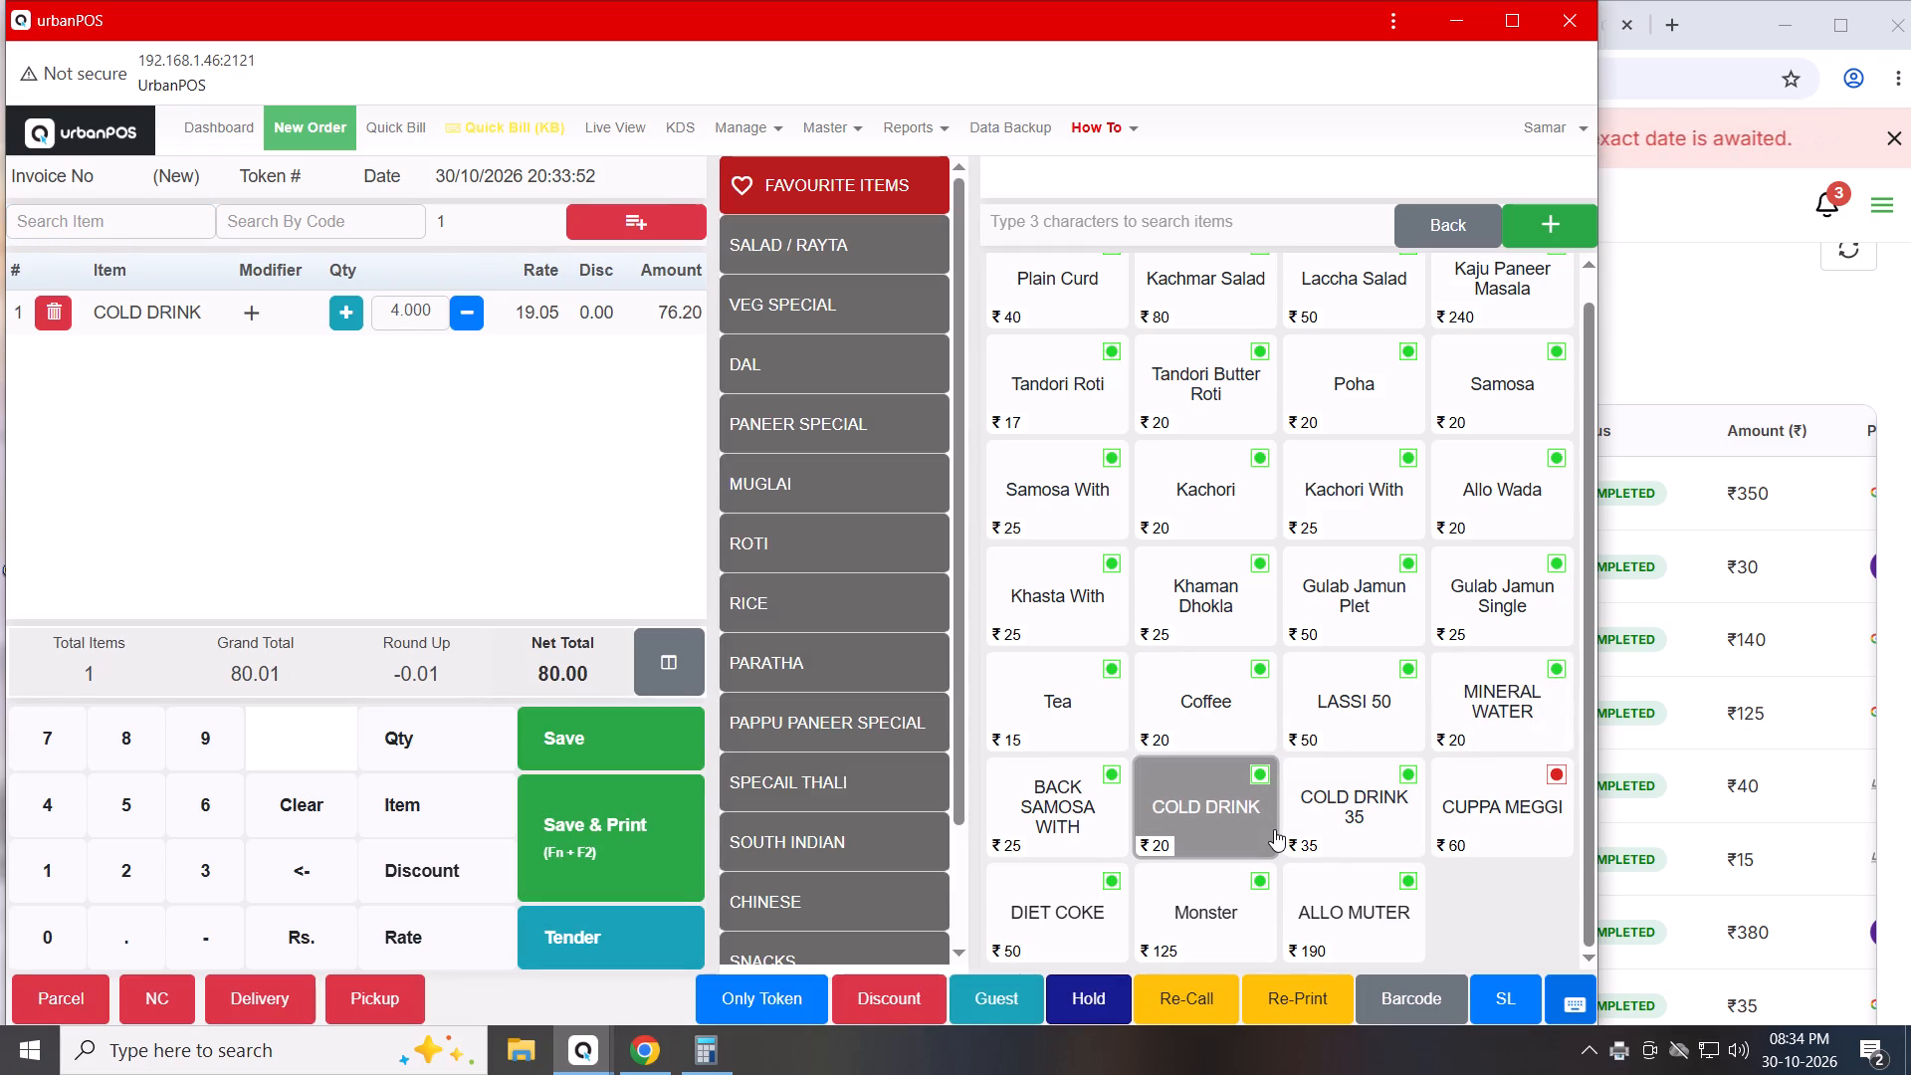
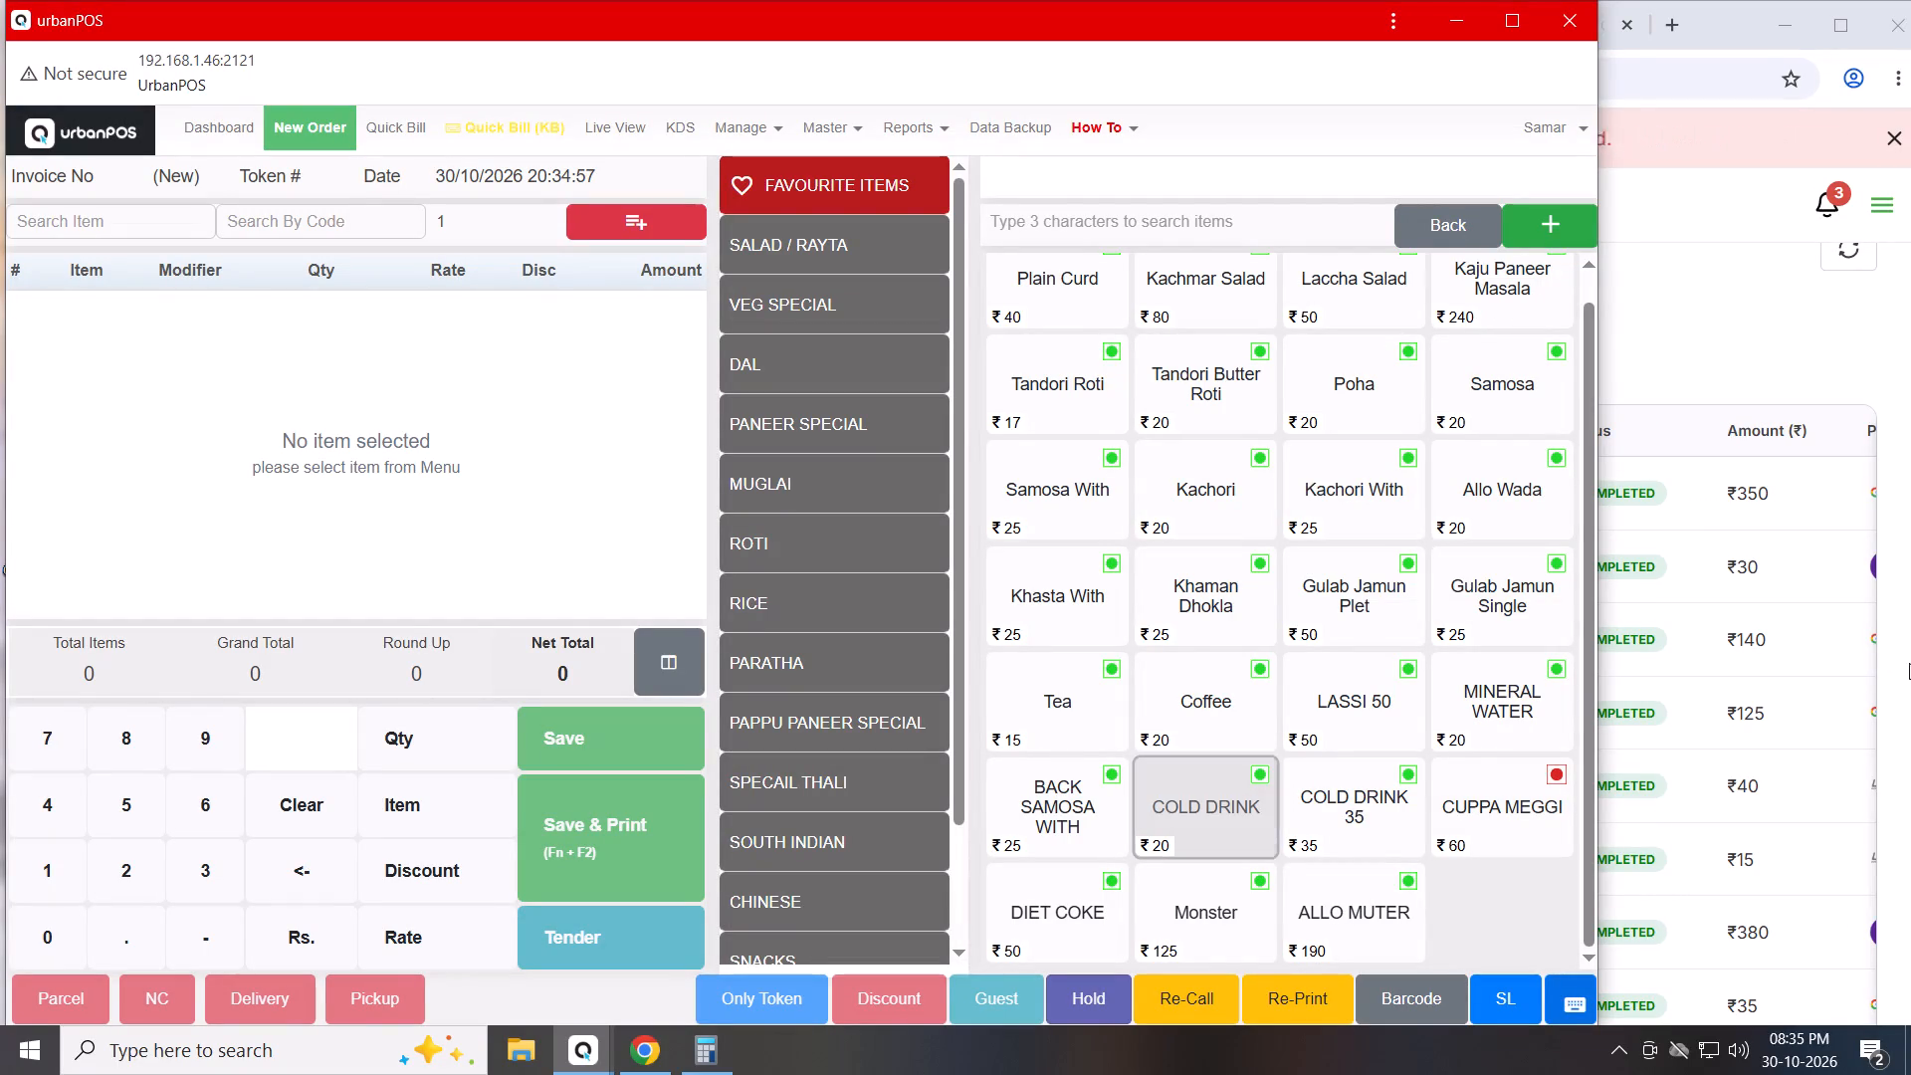
Enter a new order for one Ice Cream 30 from the ice-cream category, and save and print the bill.
scroll(722, 873, down, 3)
click(747, 895)
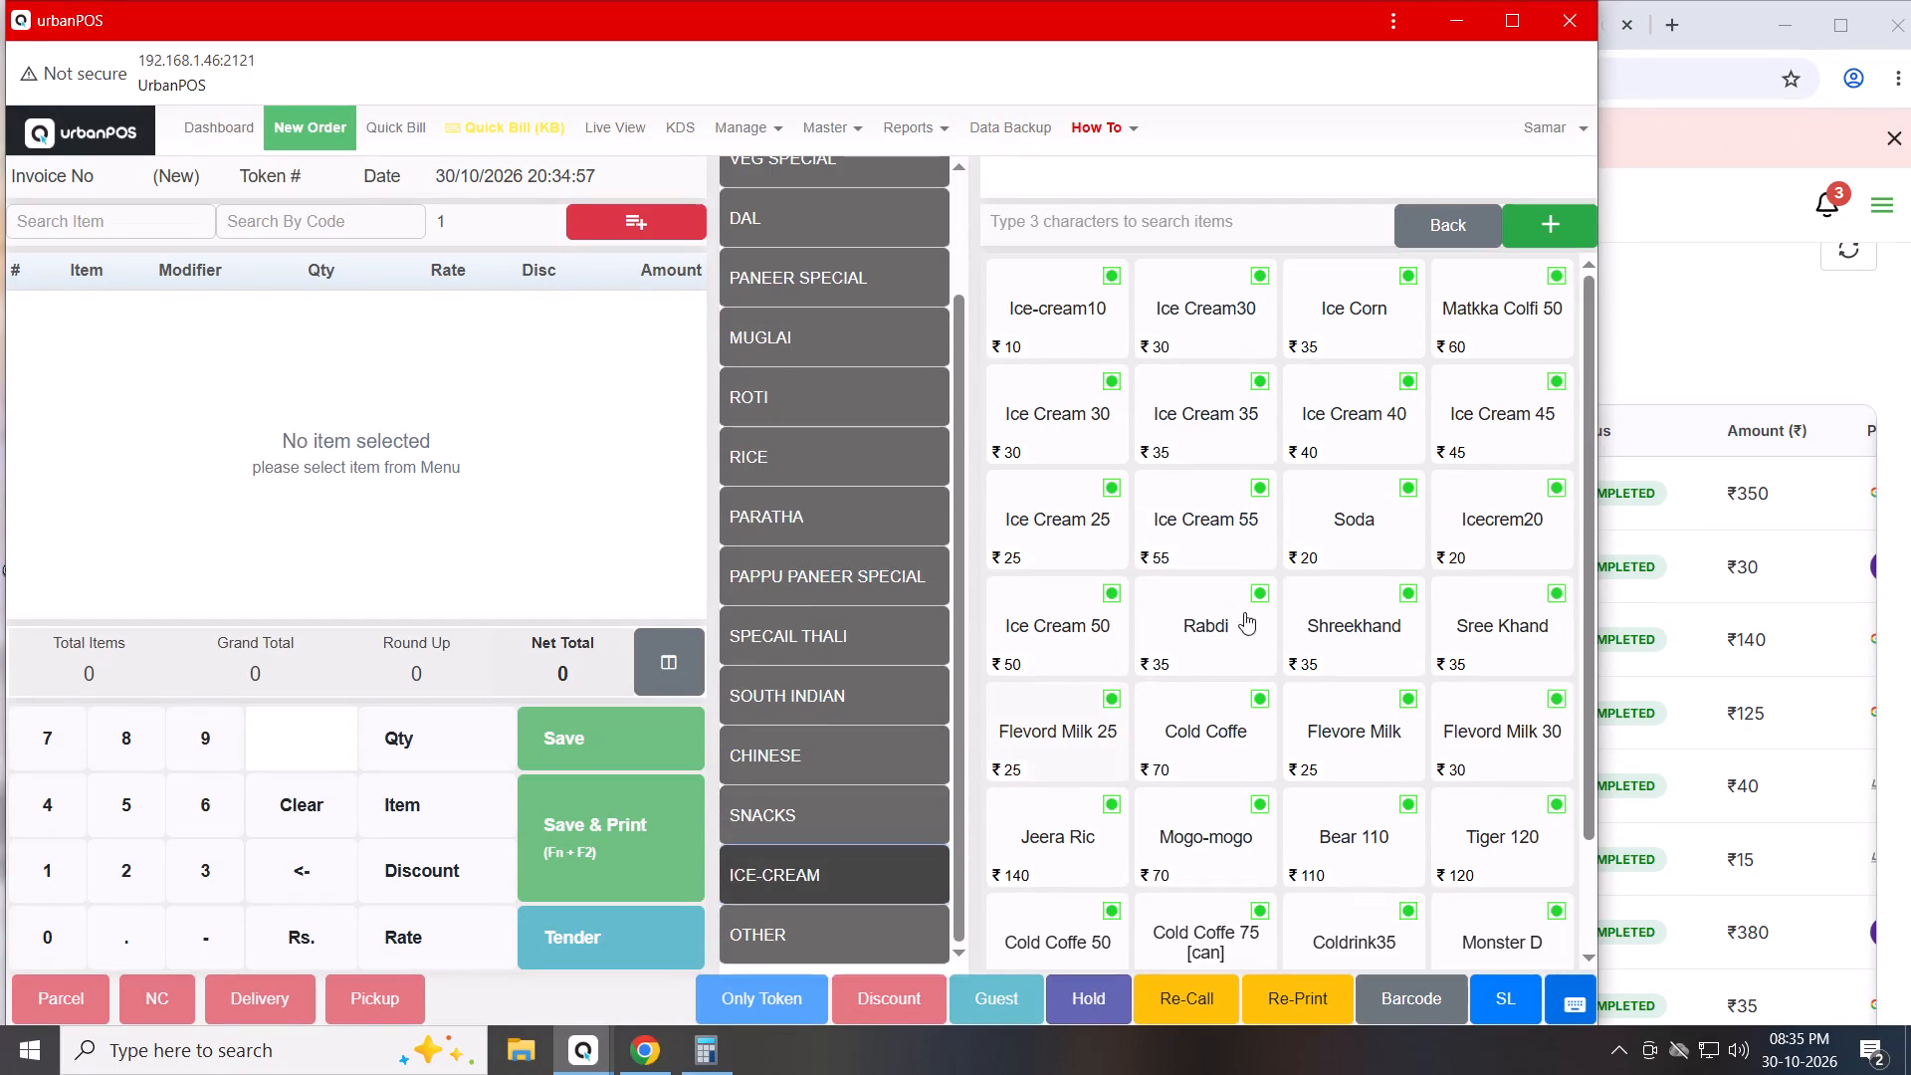
click(1004, 418)
click(535, 827)
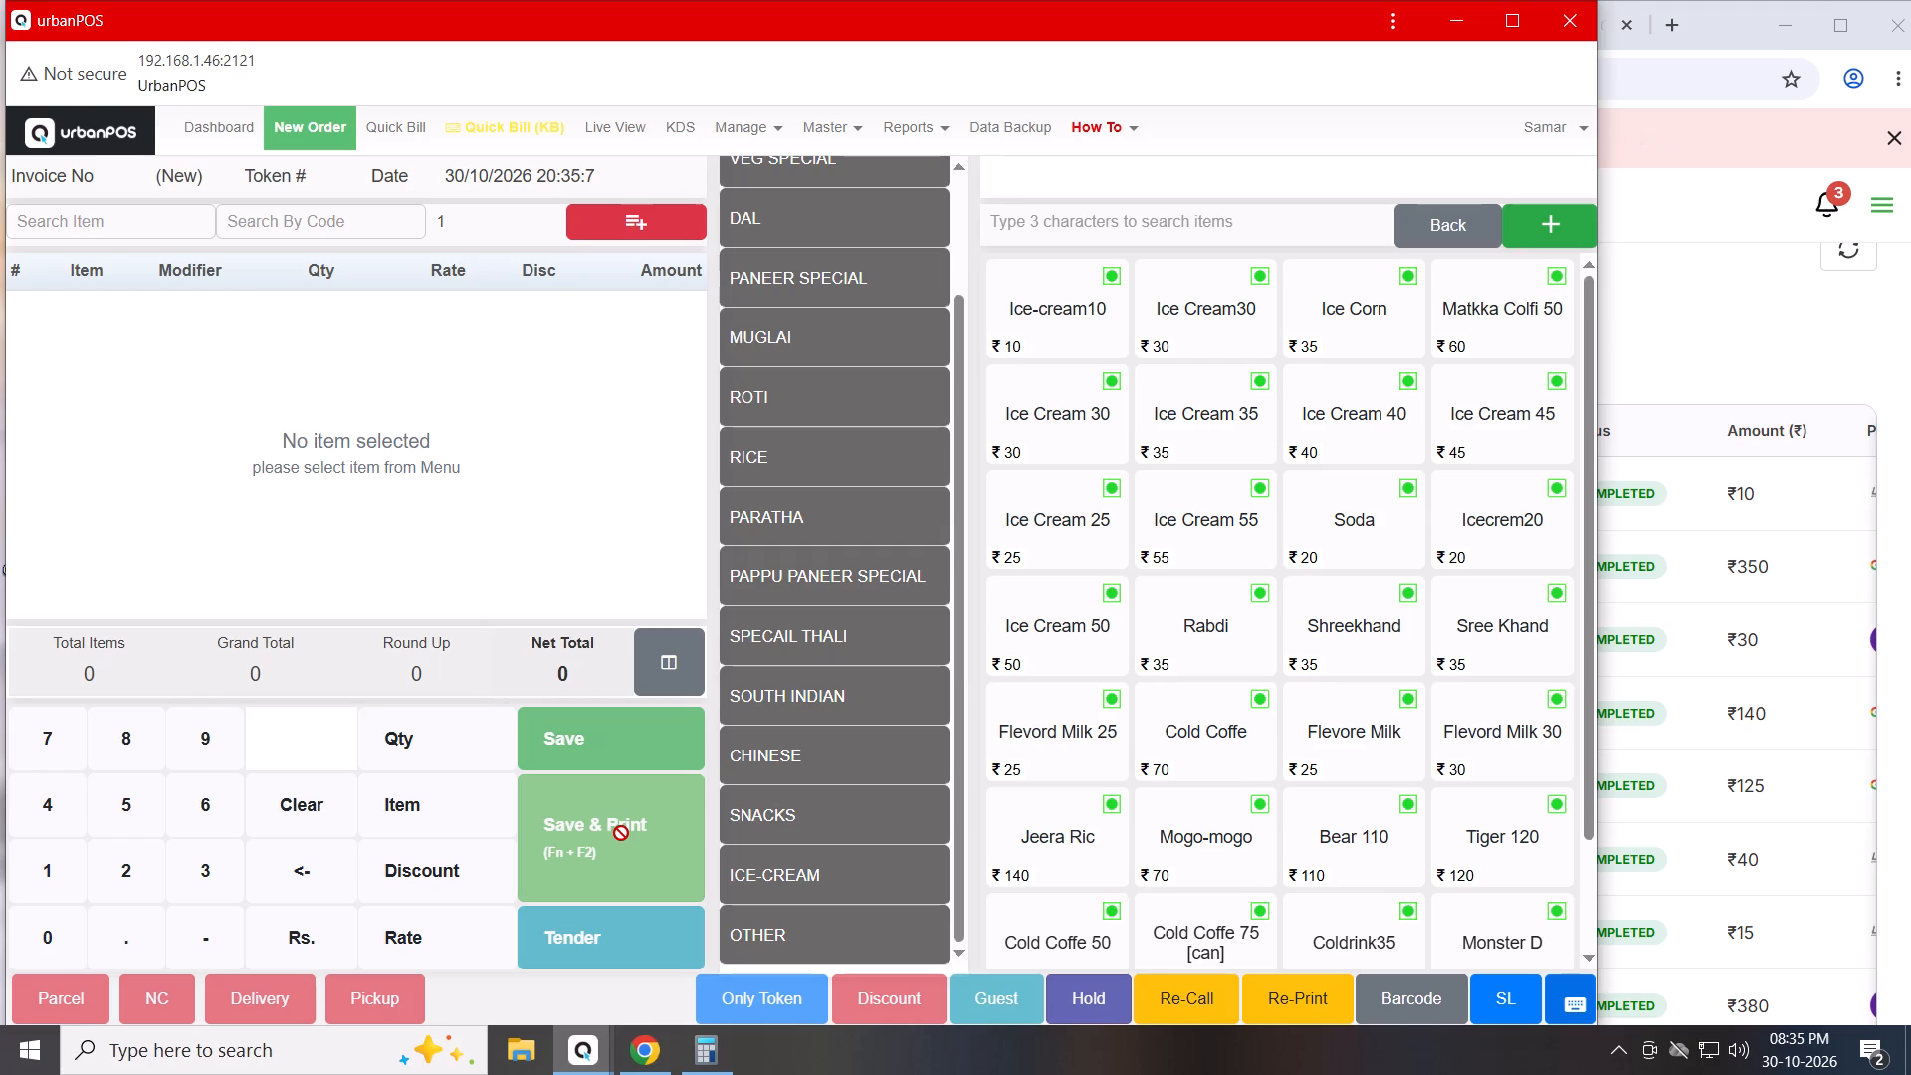
Enter a new order for one Poha at ₹20 from the favourite items, and save and print the bill.
scroll(621, 833, down, 1)
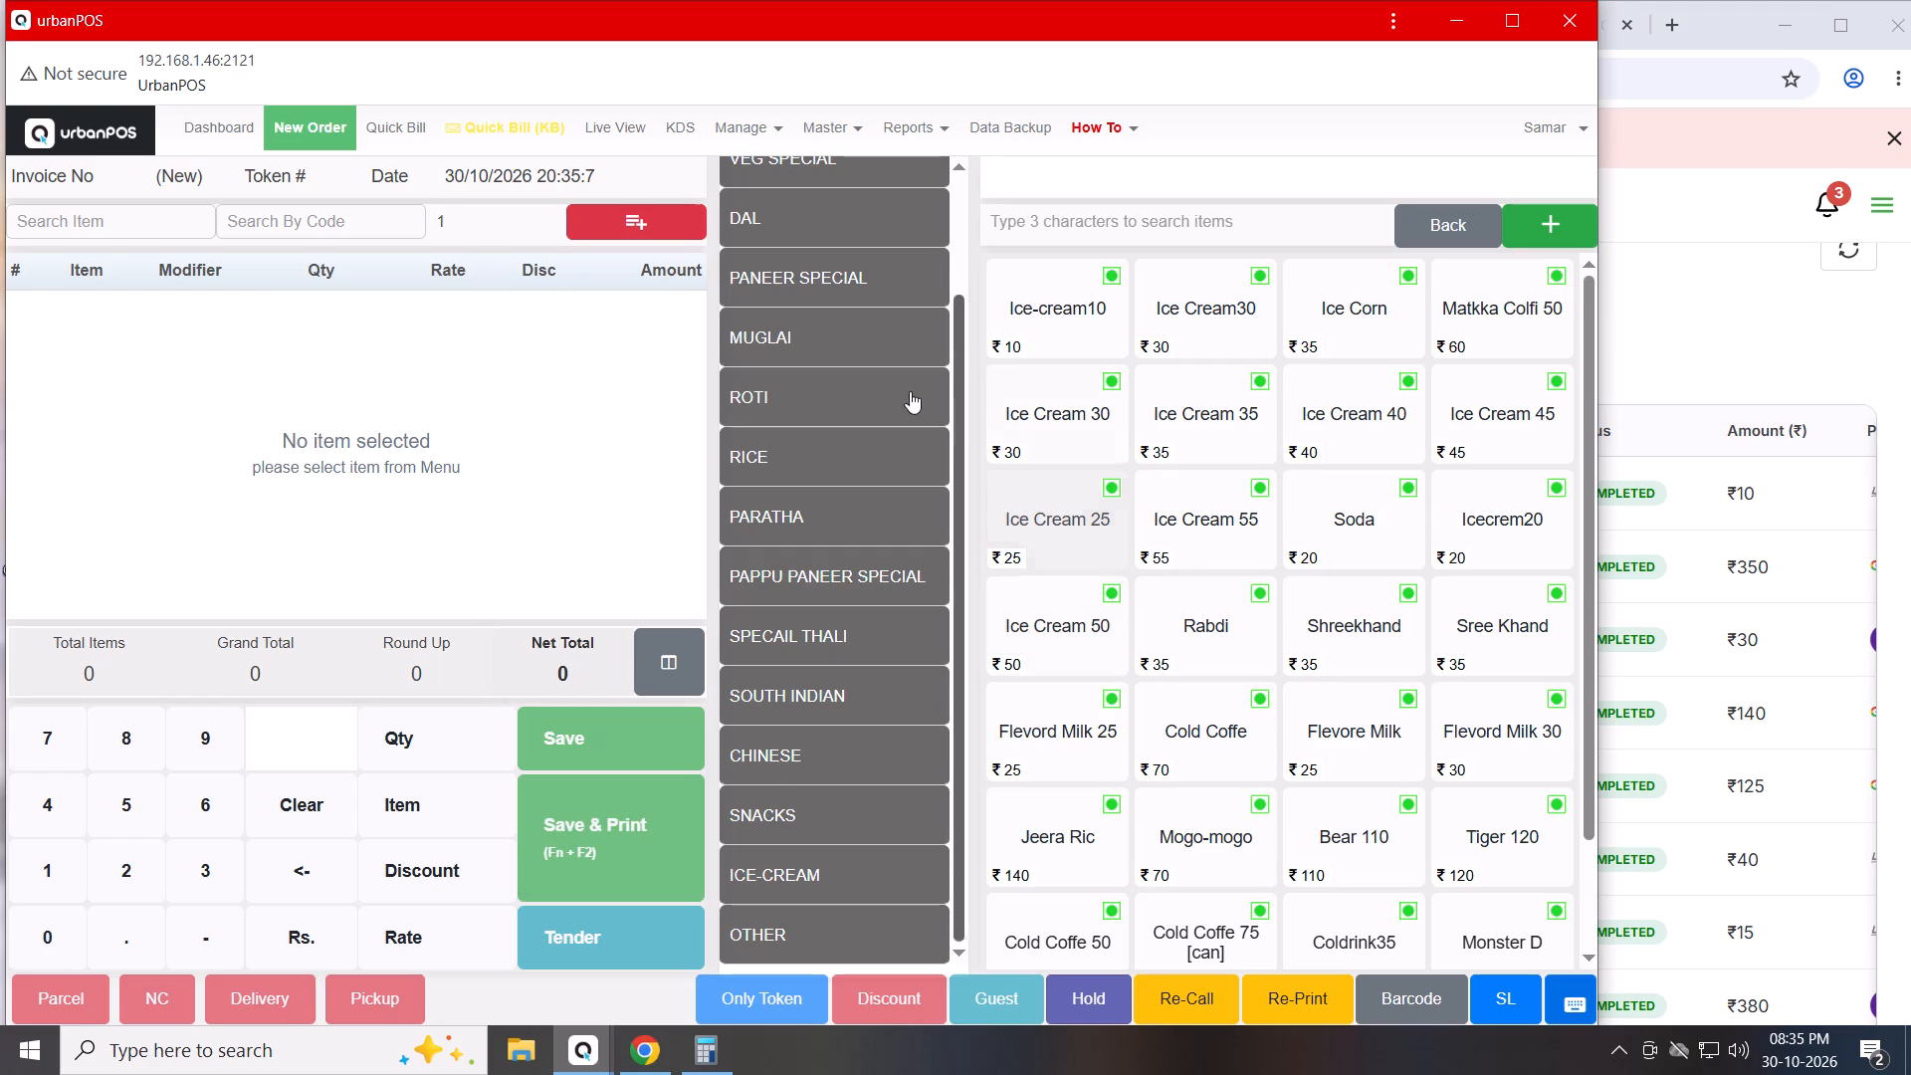
scroll(906, 387, up, 6)
click(897, 186)
click(1331, 387)
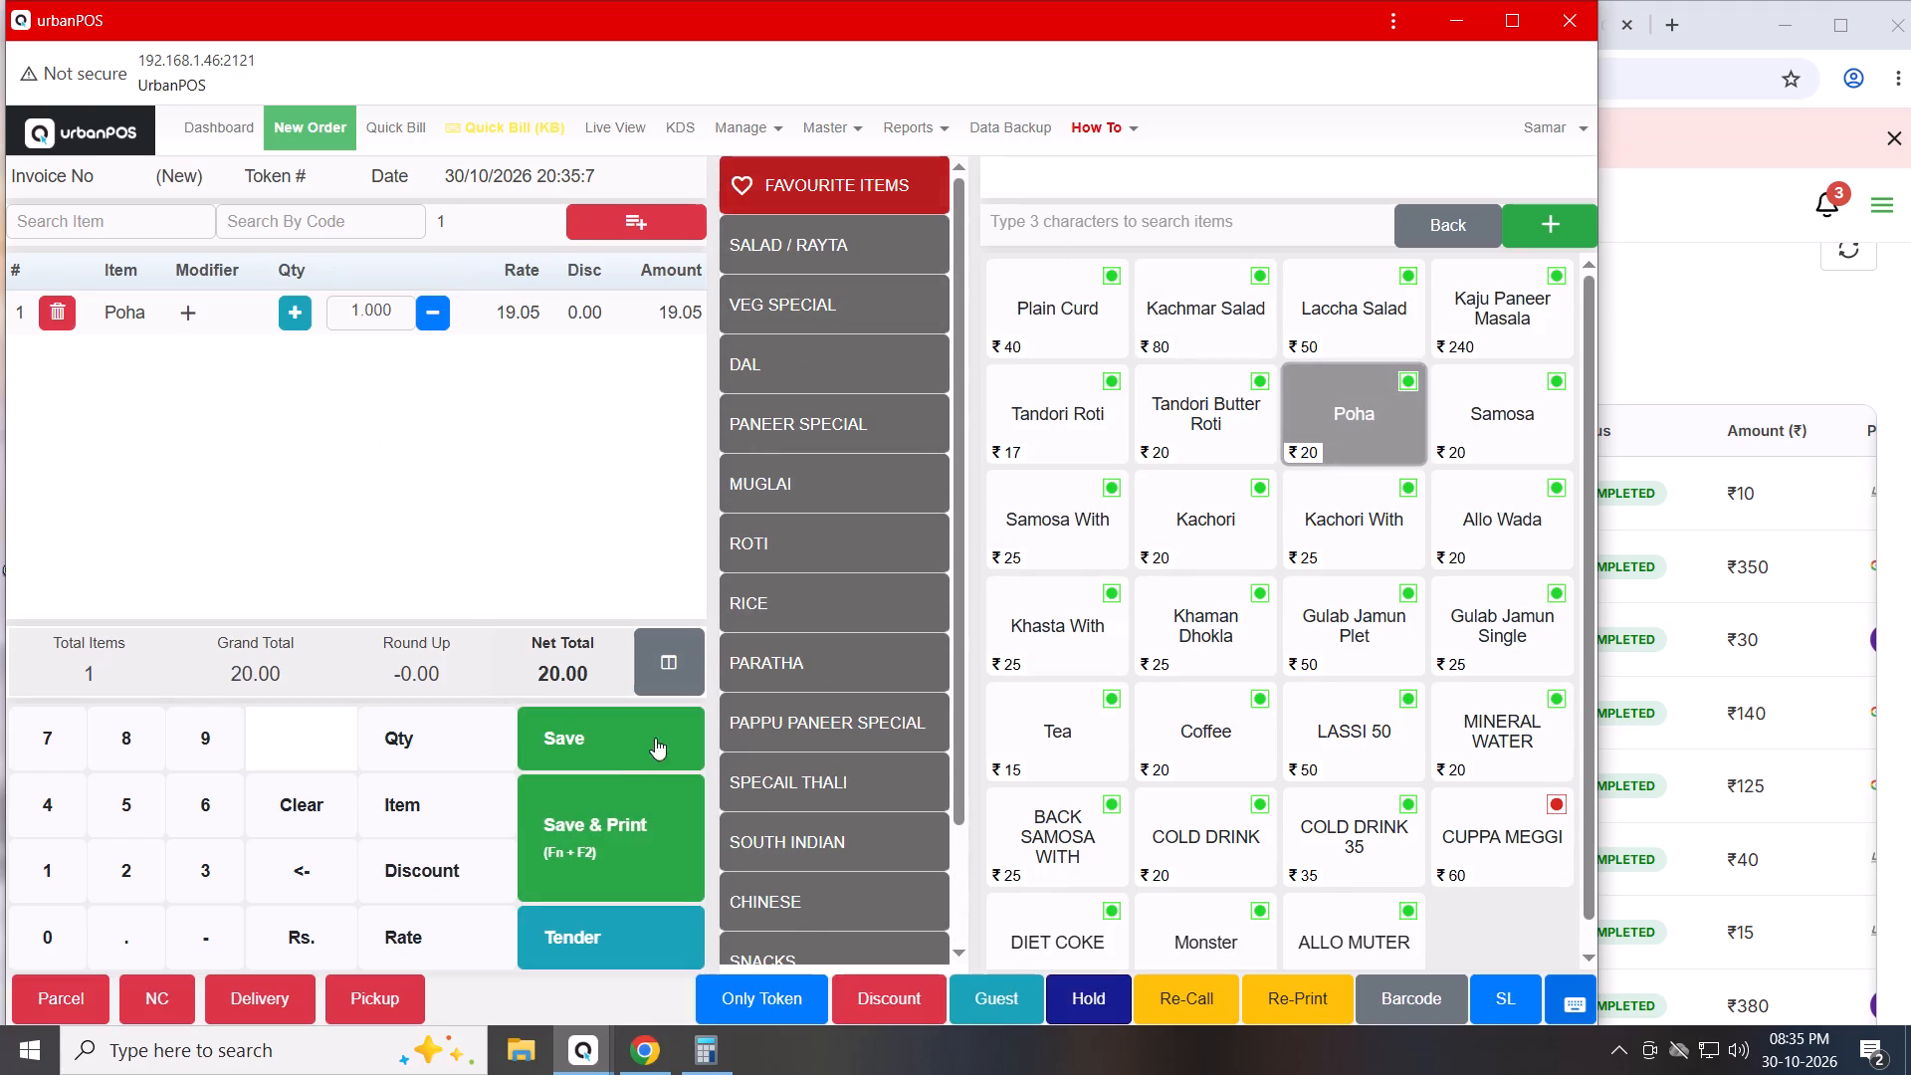
click(627, 816)
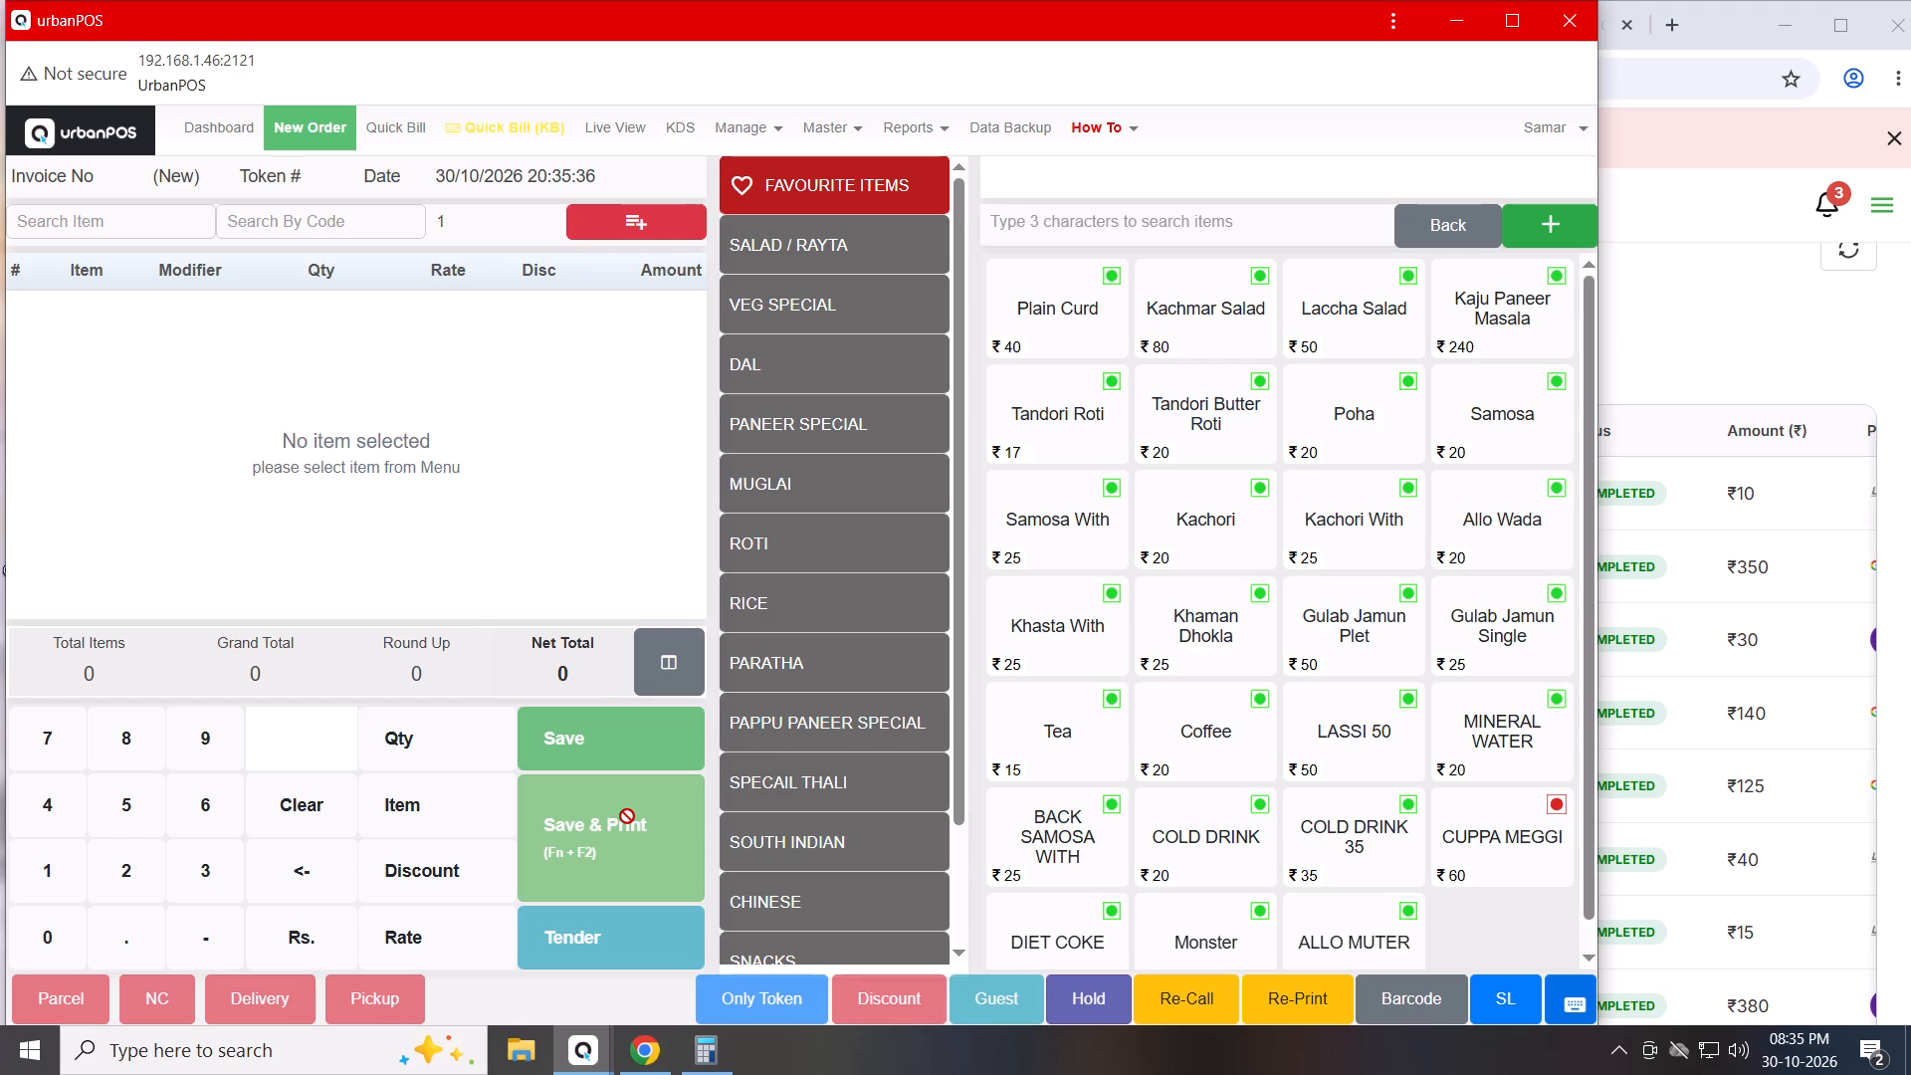
Search for Kaju Kari by name, add one to a new order, and save and print the bill.
click(85, 221)
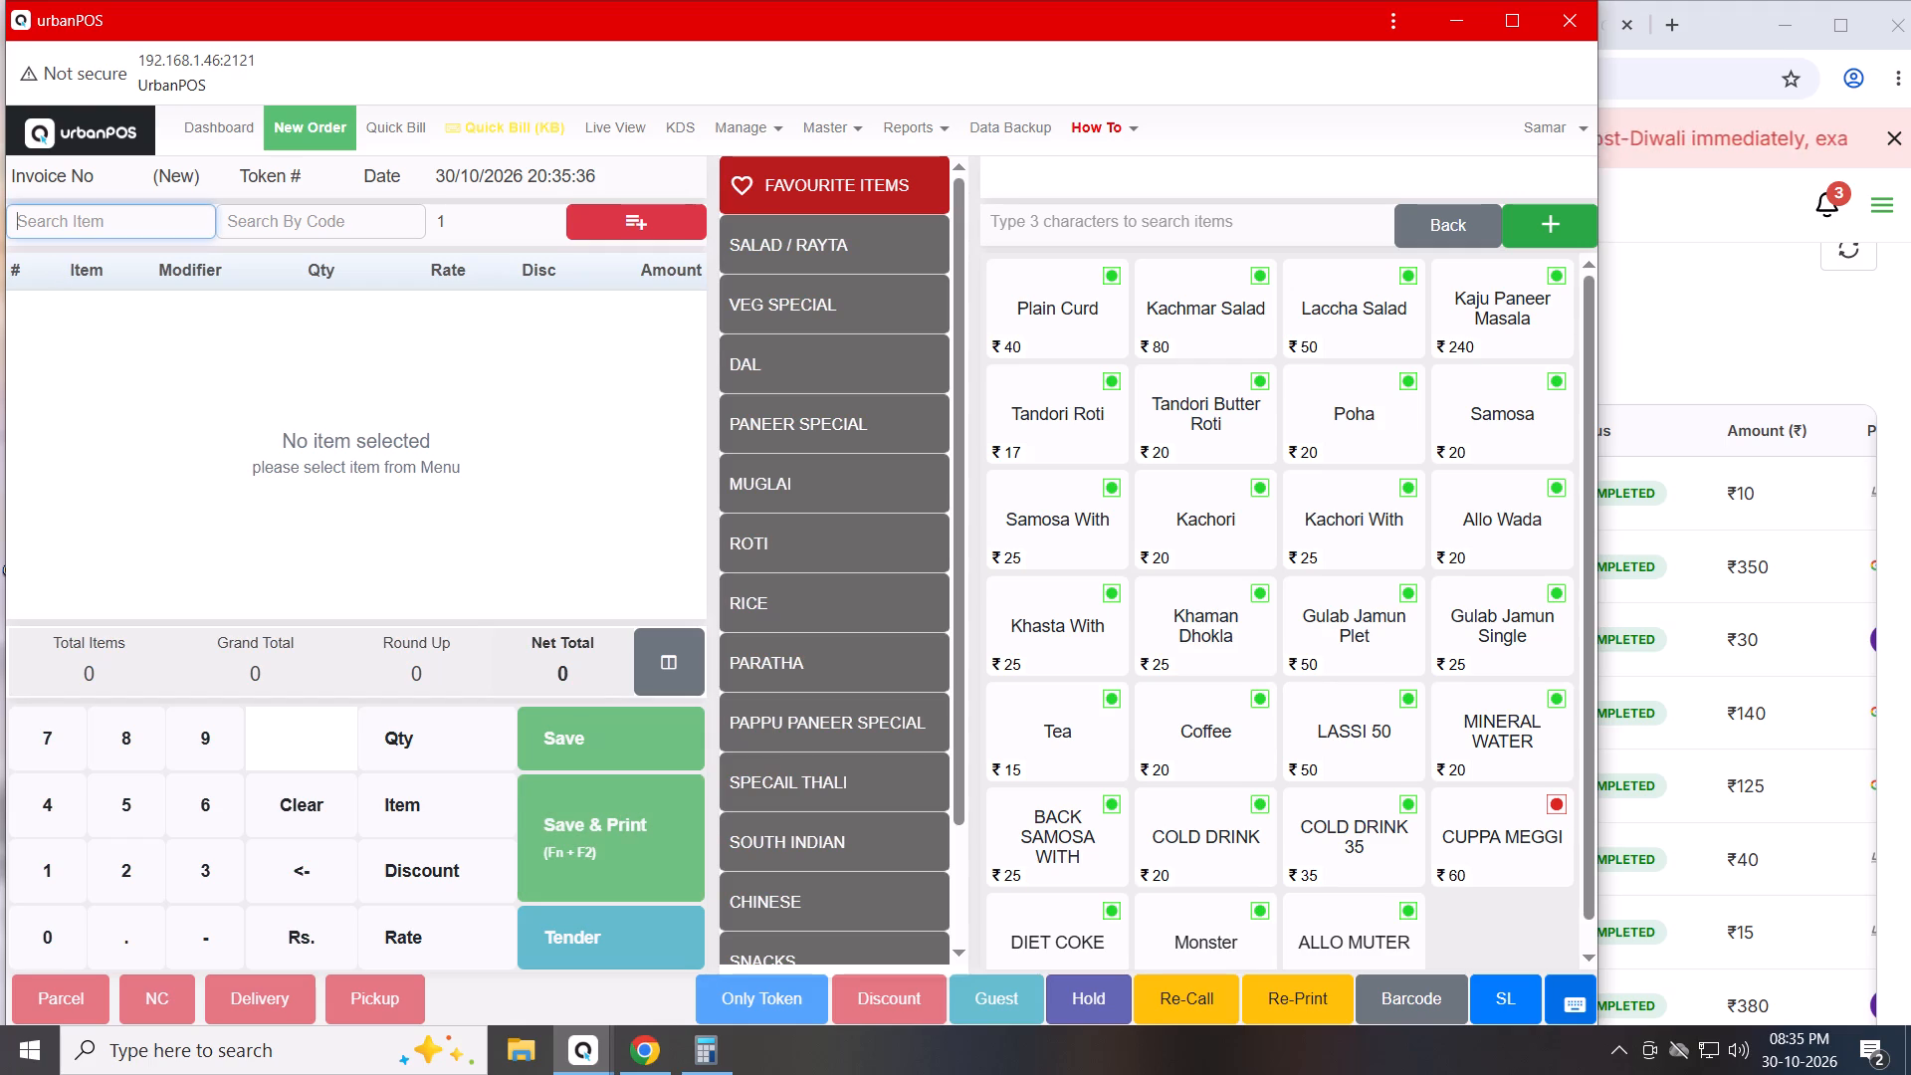
text(kaju jk)
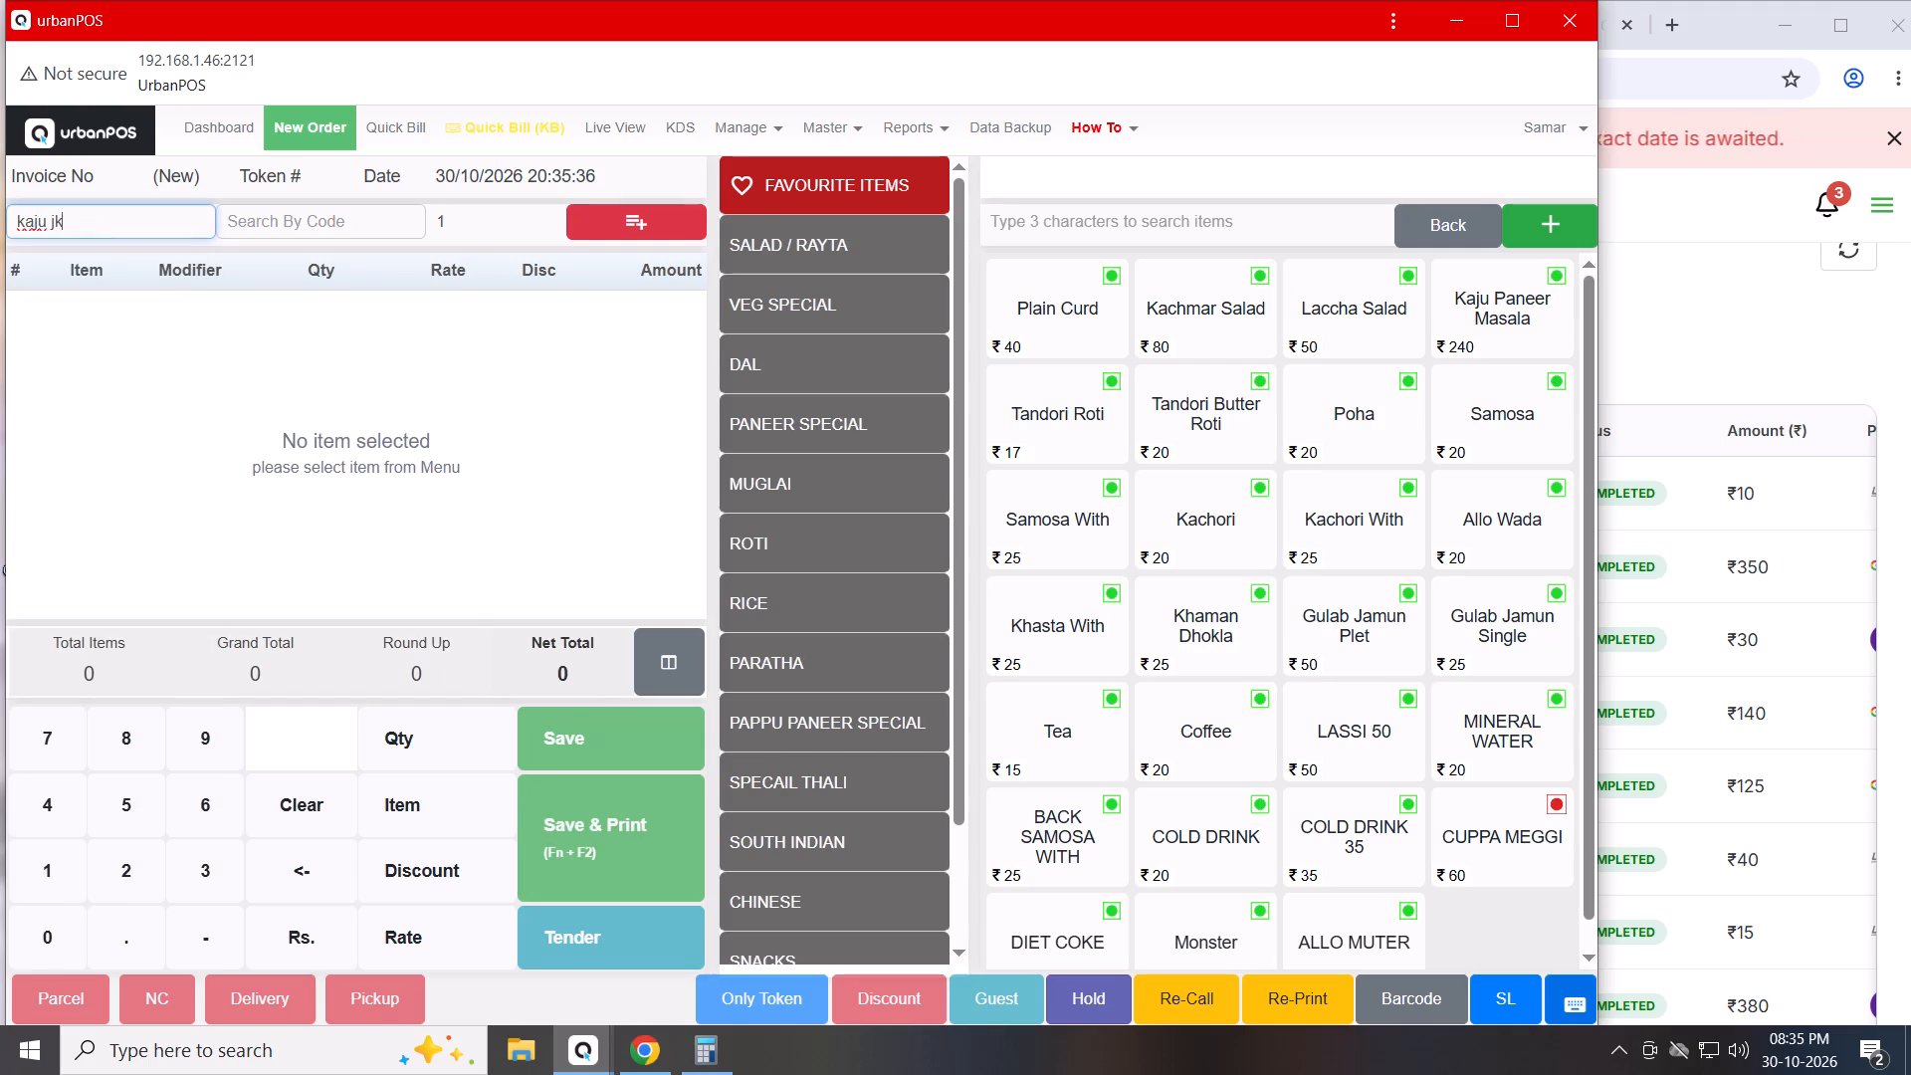
key(BackSpace)
key(BackSpace)
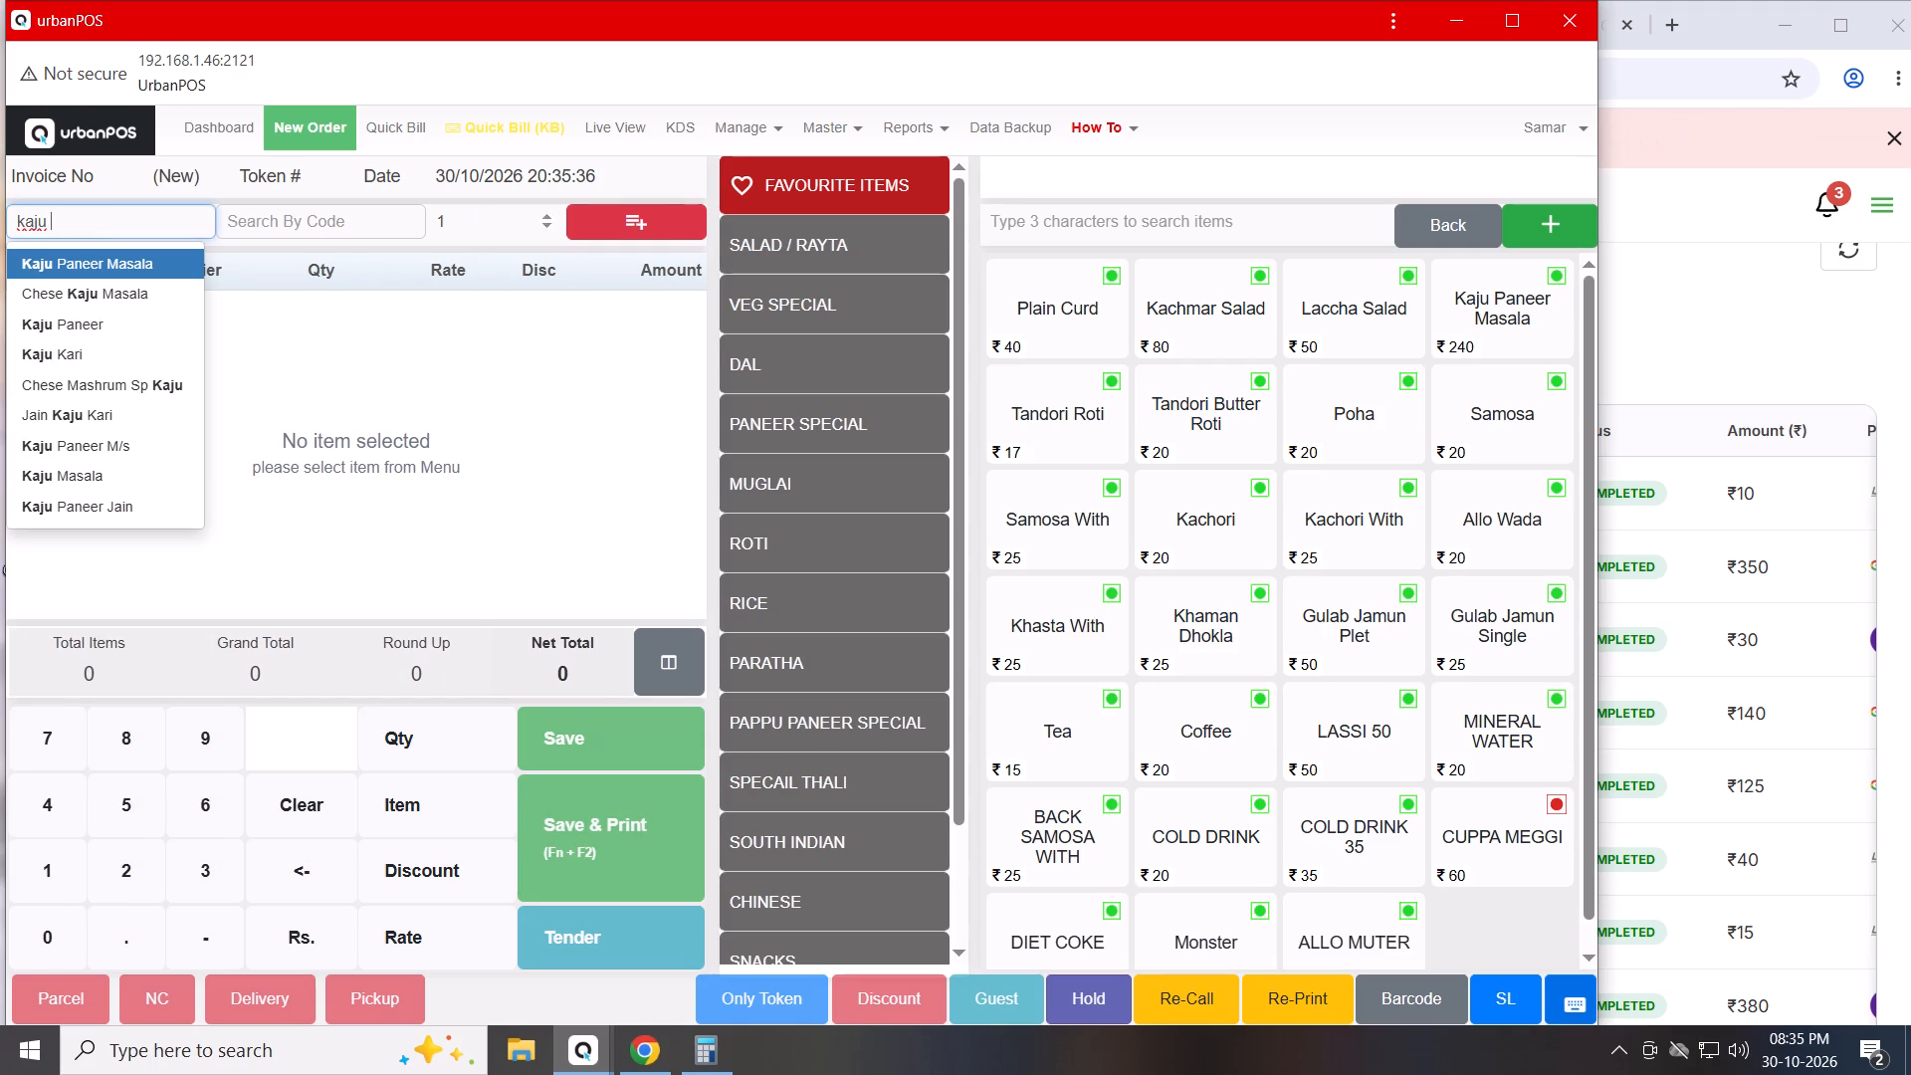
drag(69, 222, 0, 212)
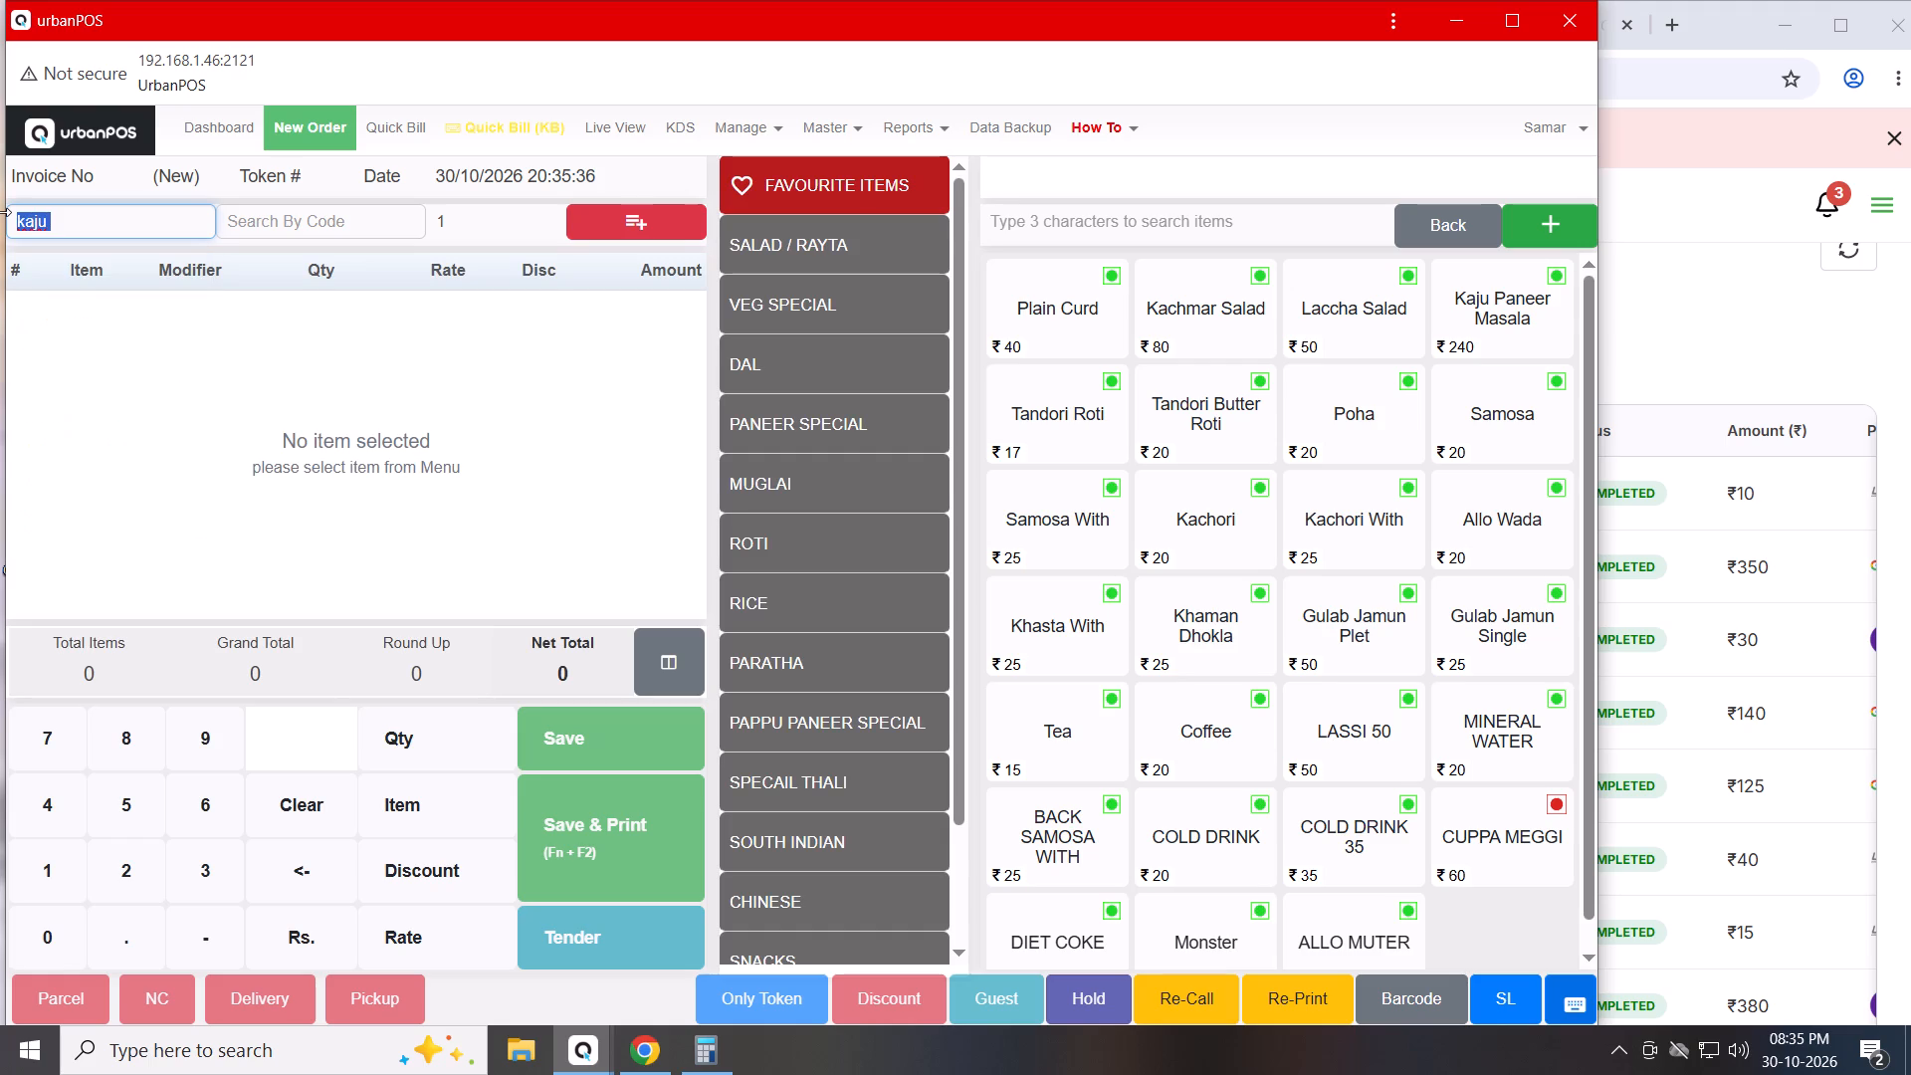
text(kaju k)
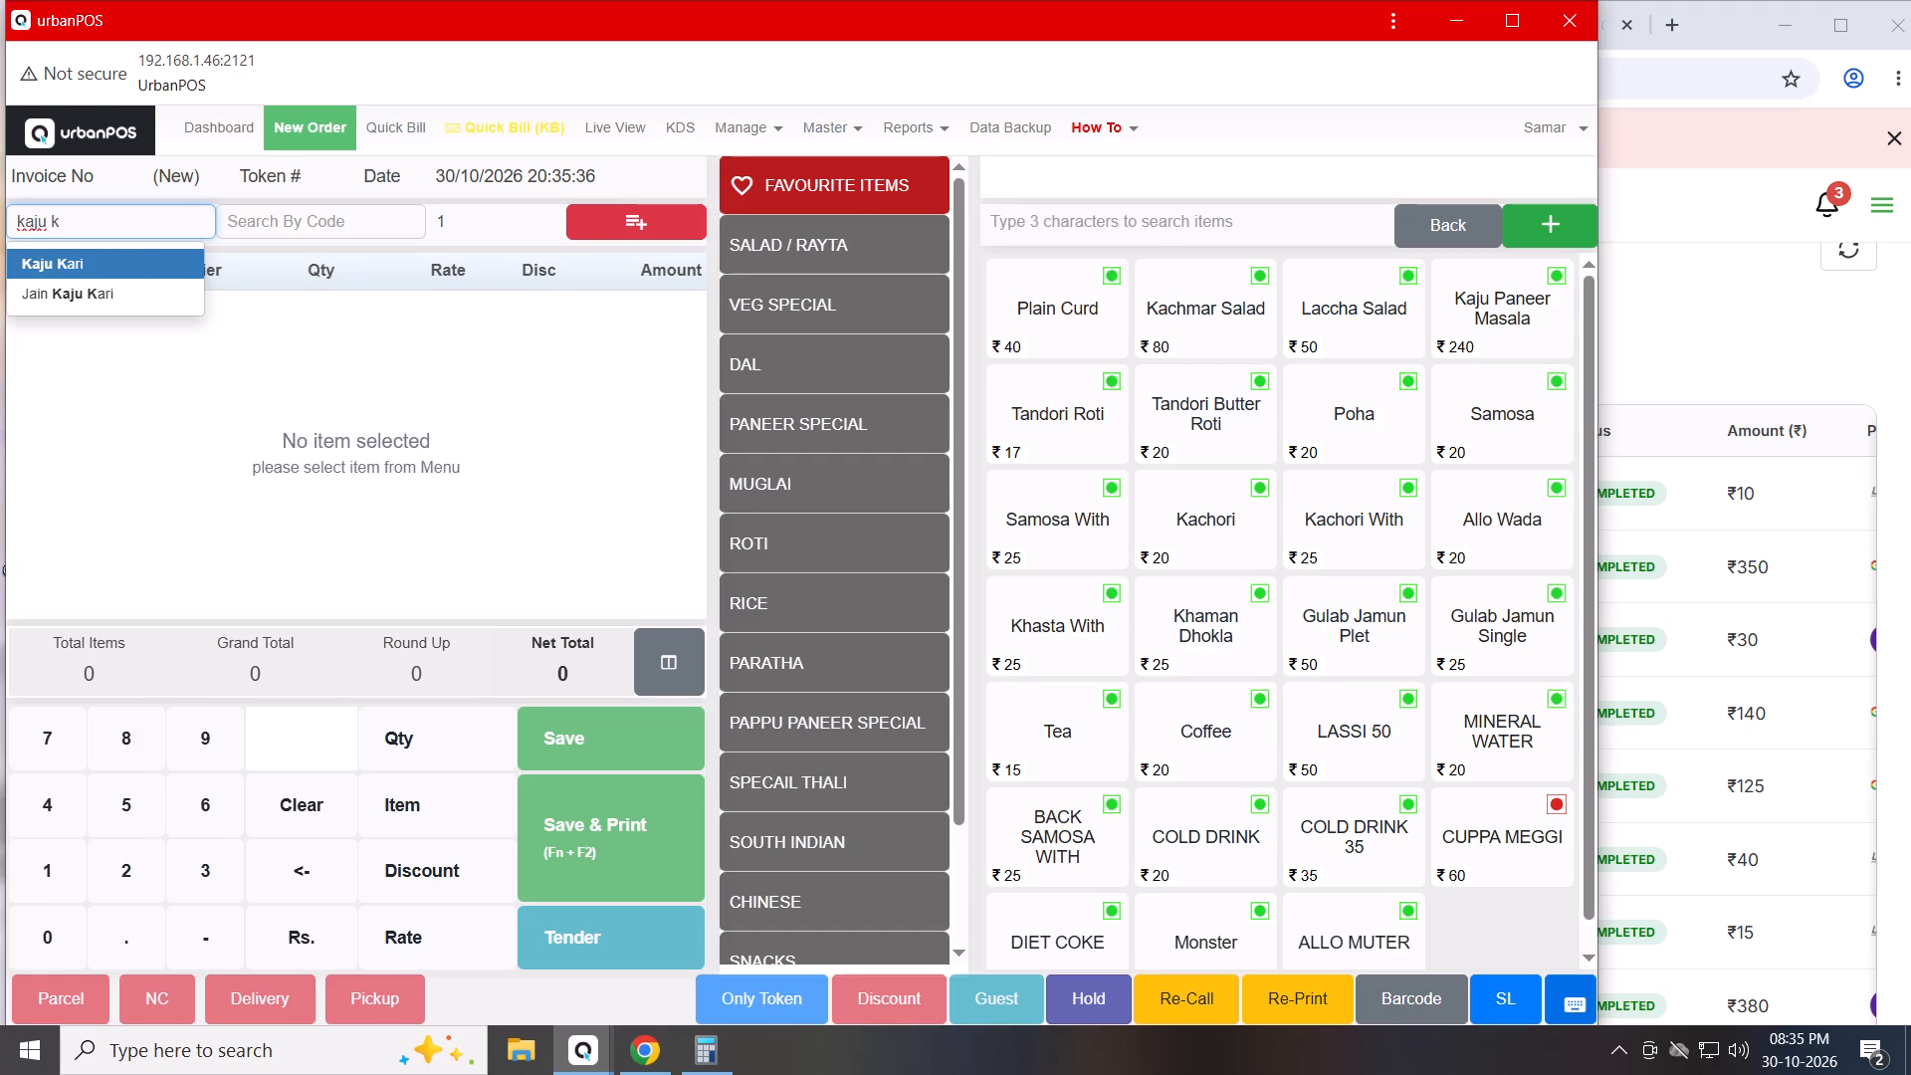
key(Return)
key(Return)
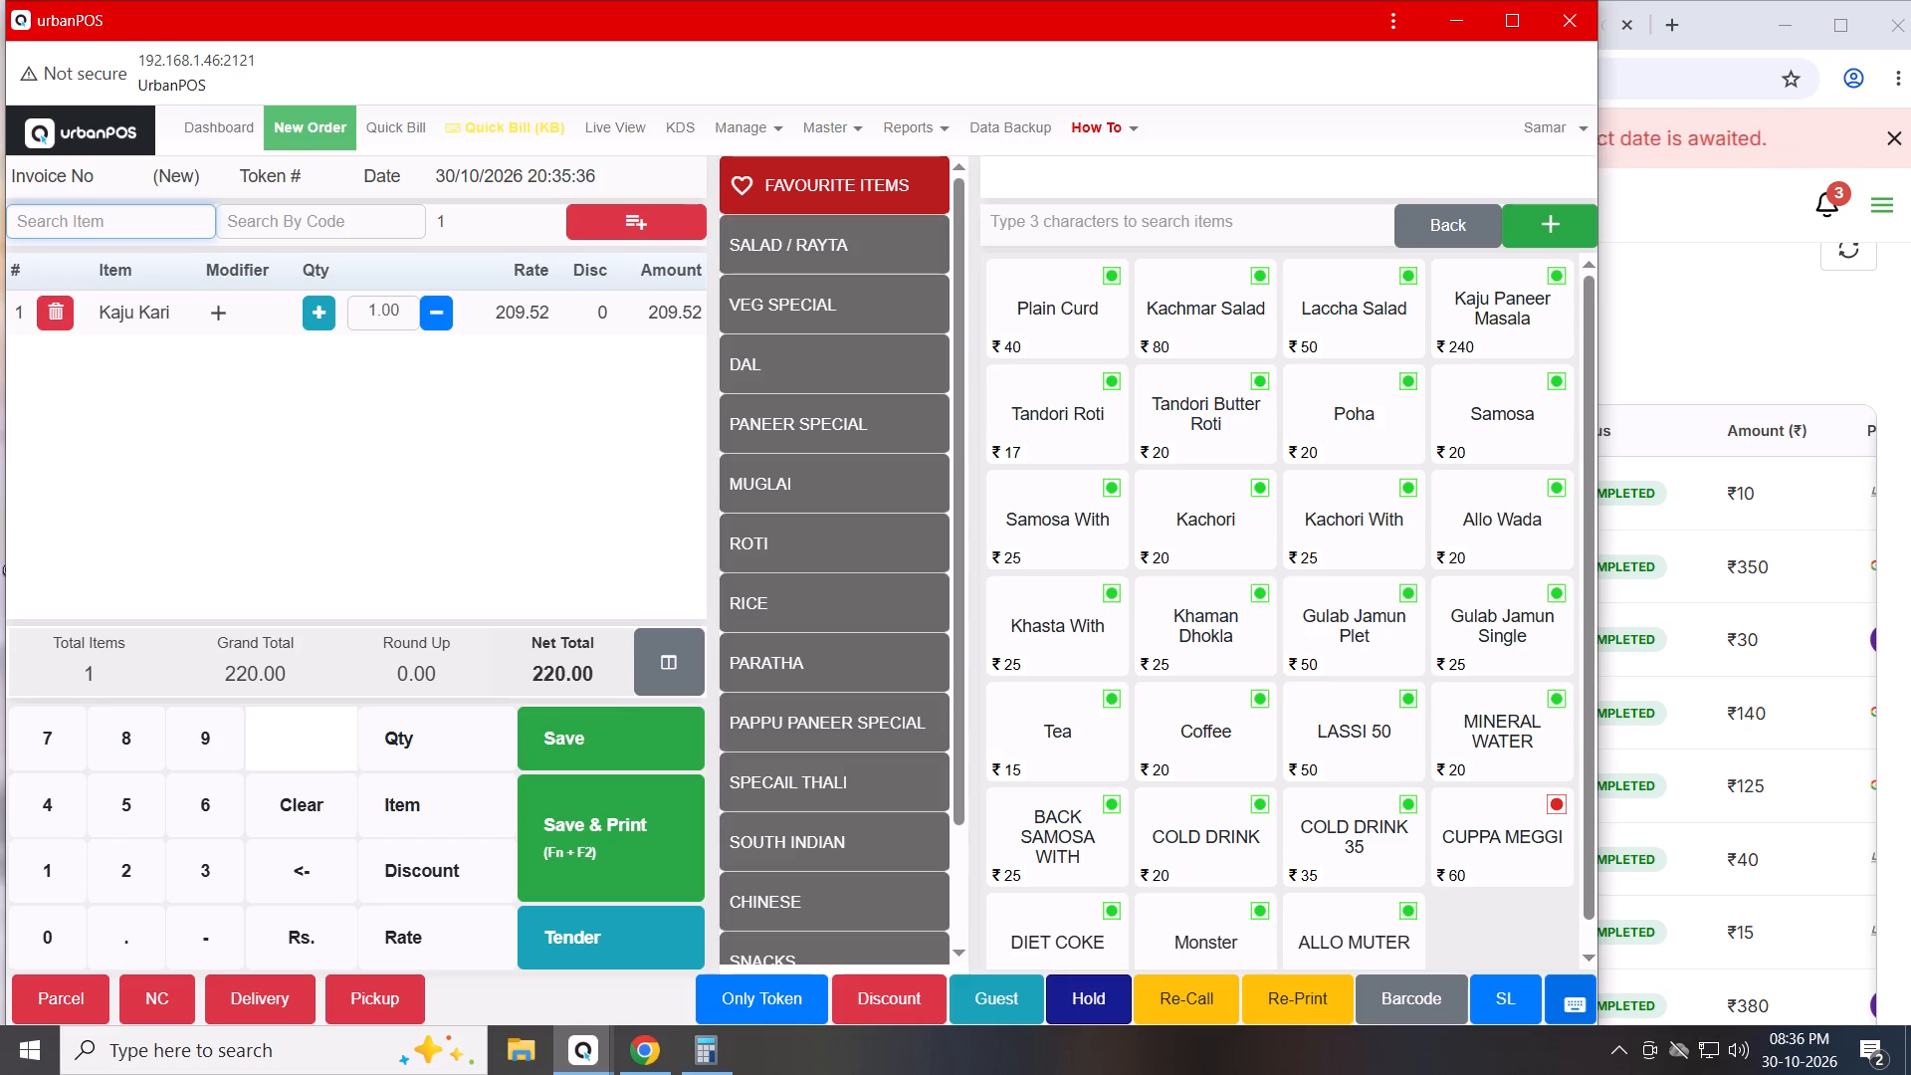
key(F2)
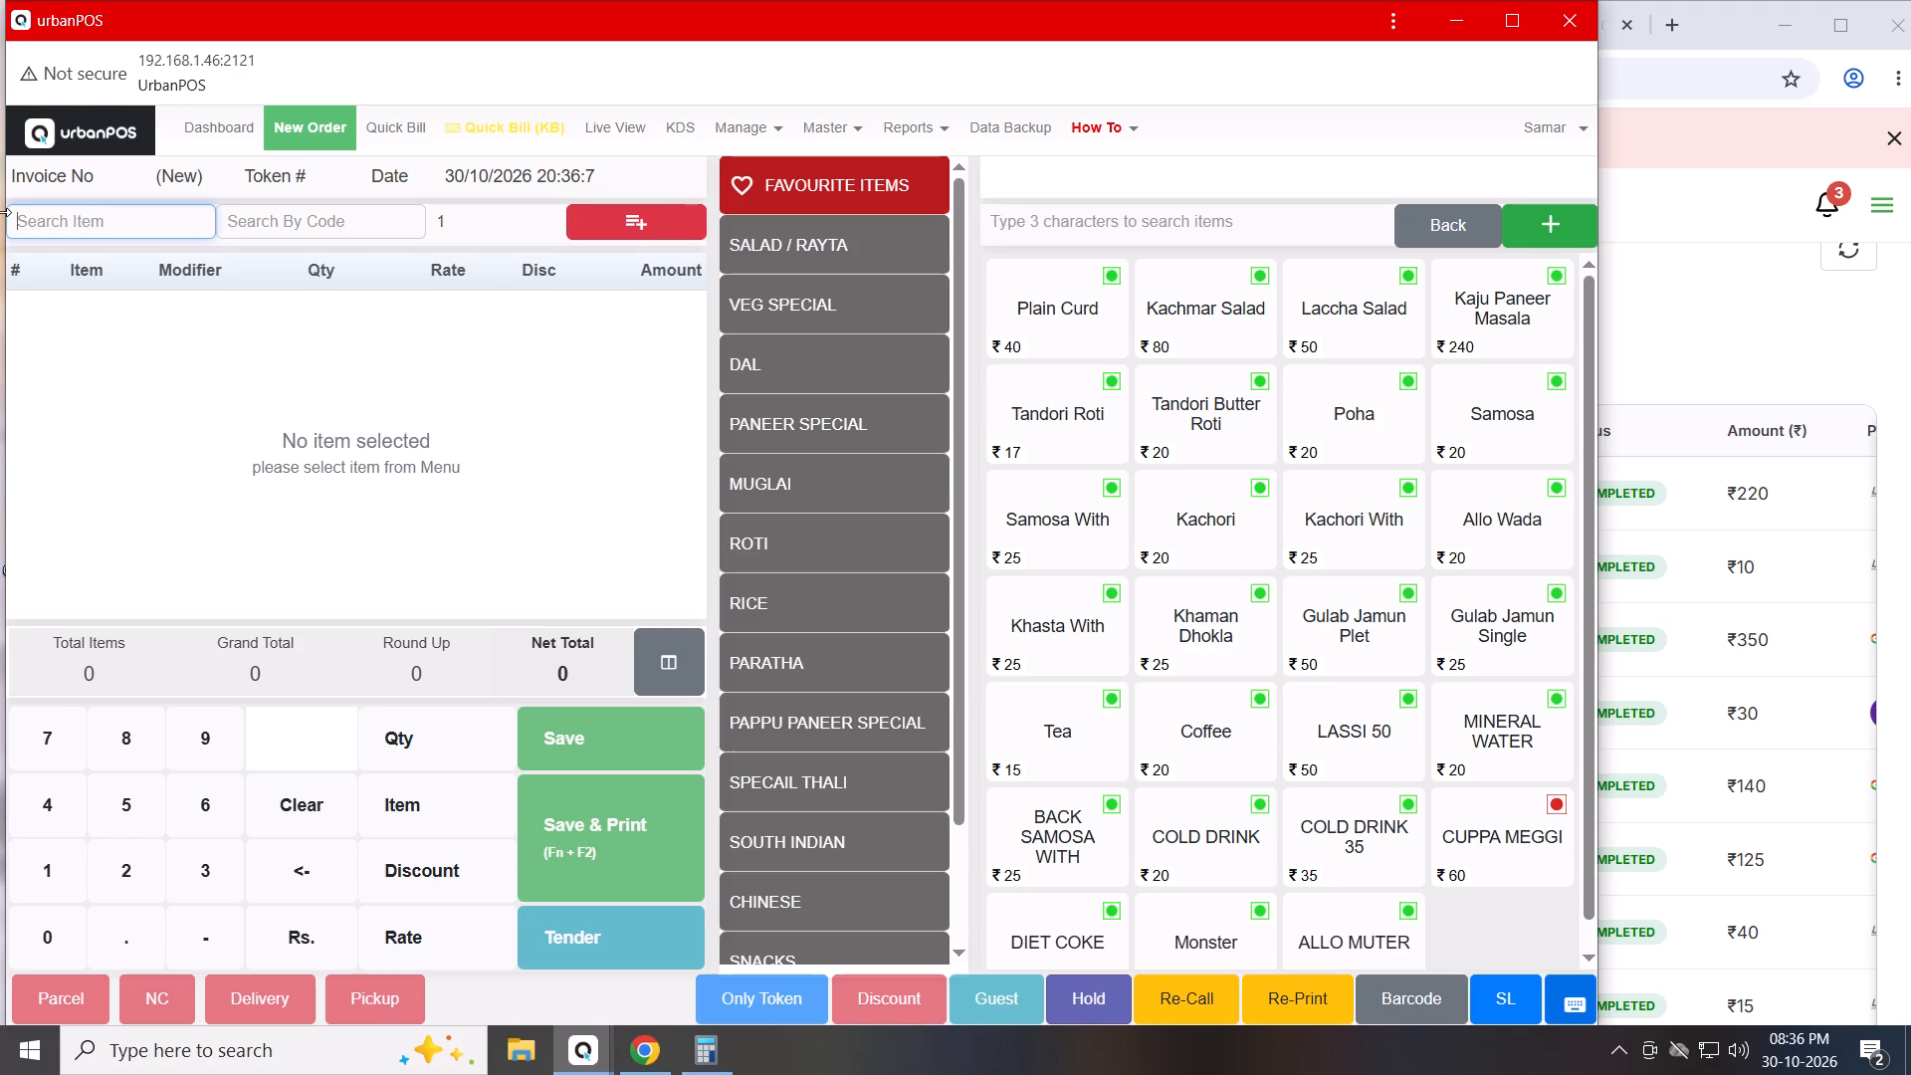
click(1602, 360)
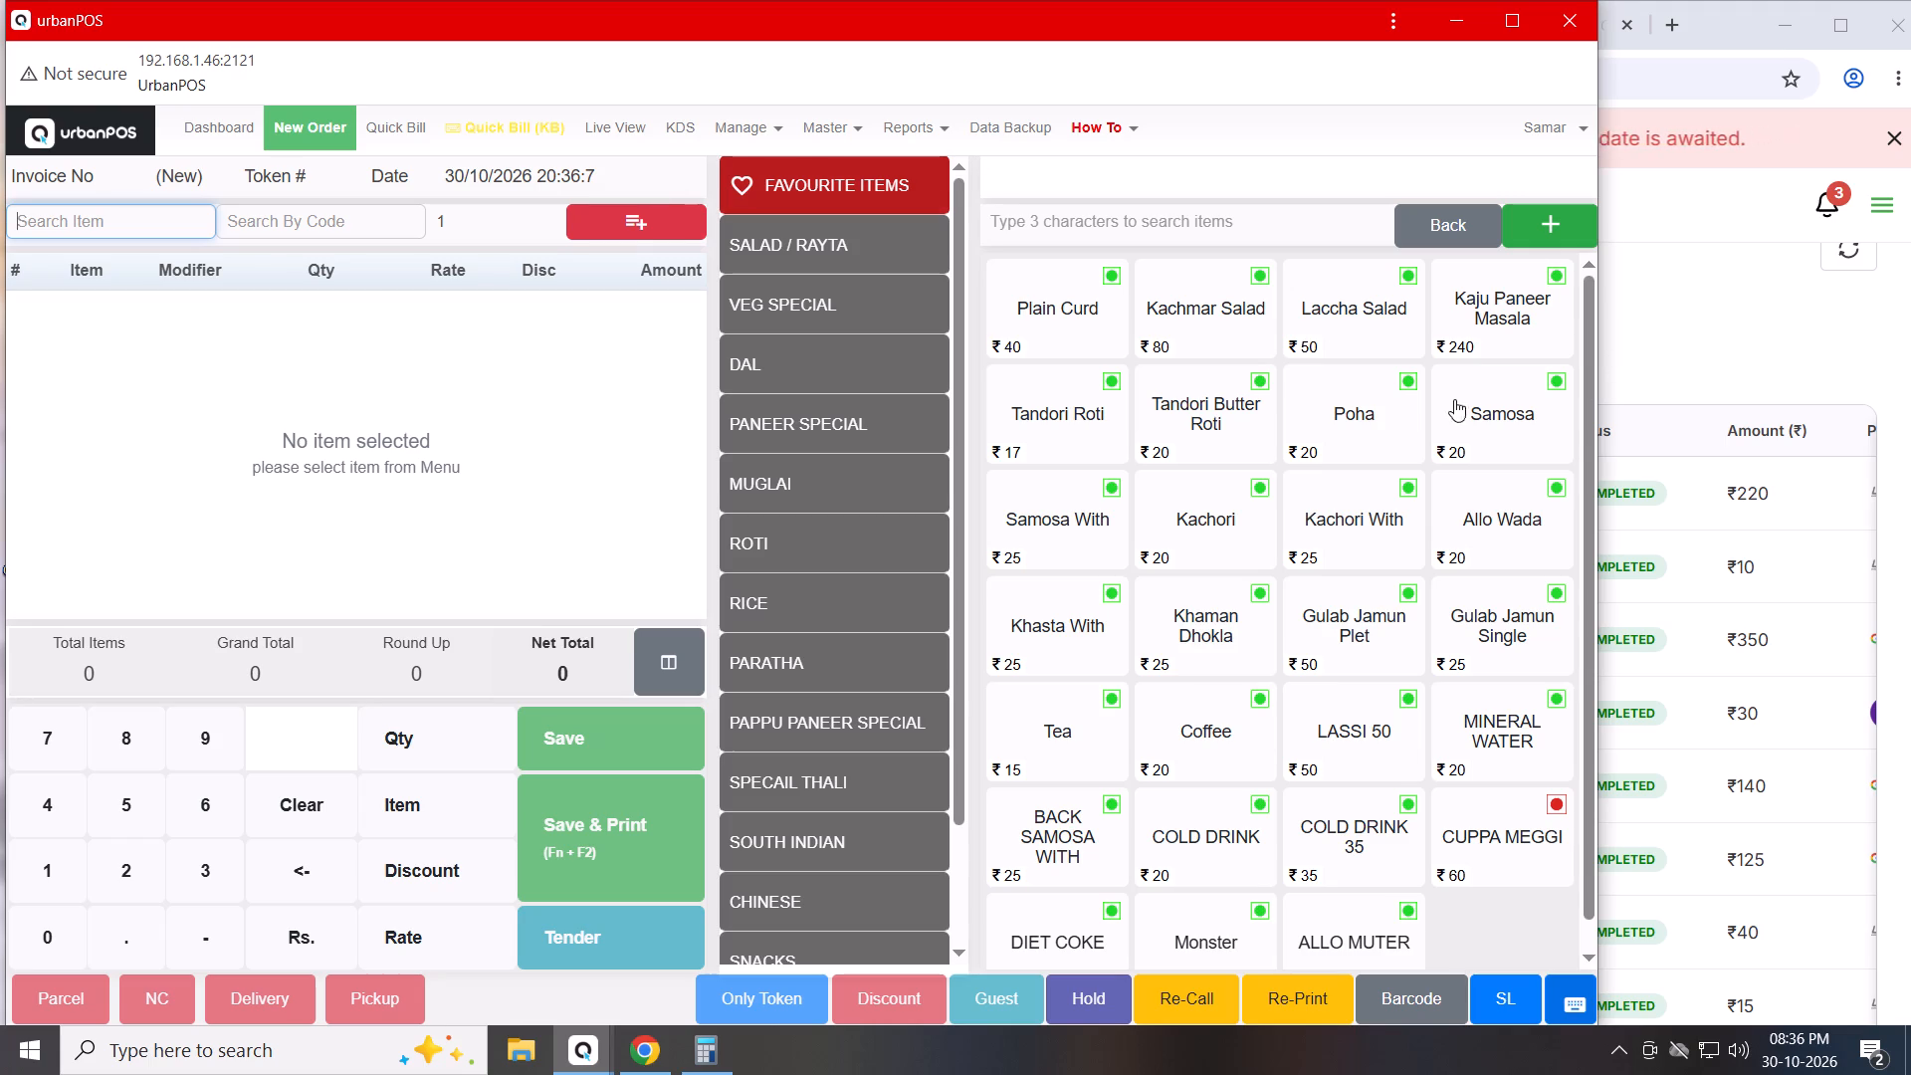
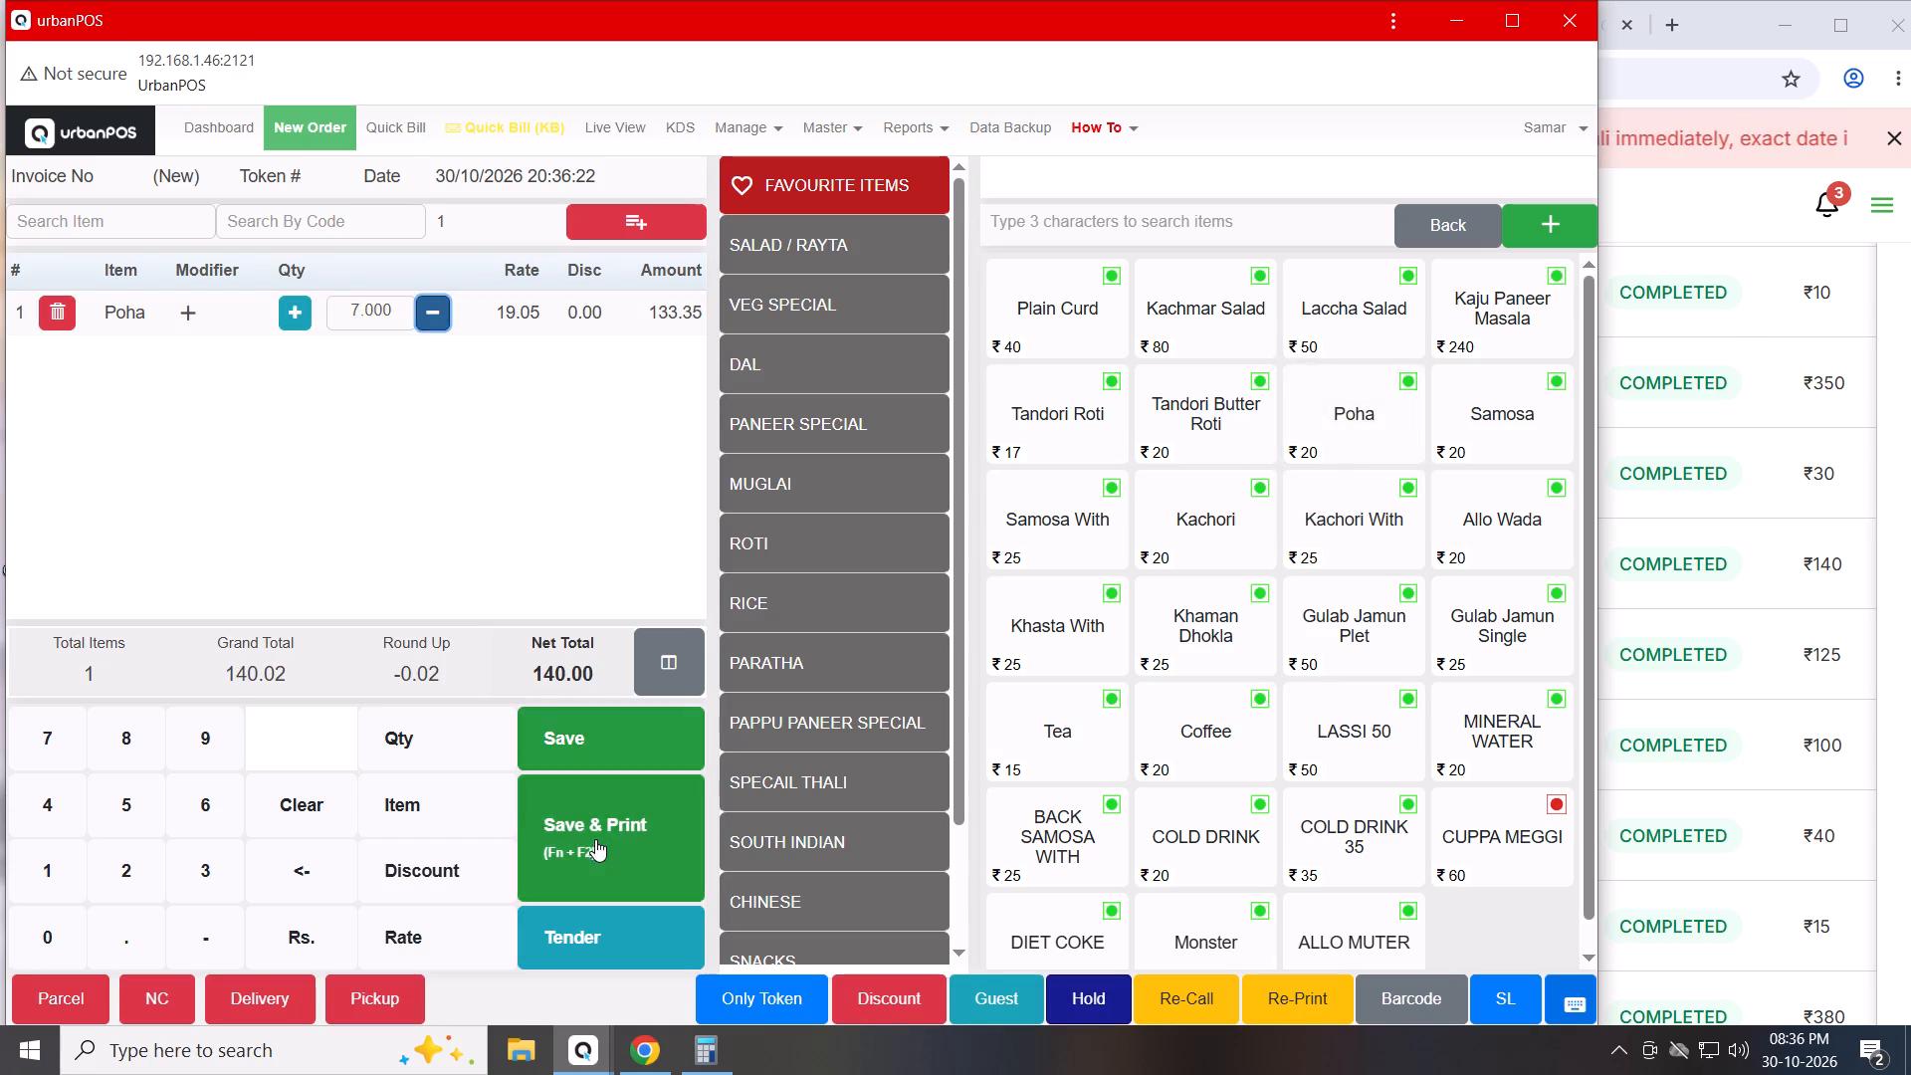
Save and print the bill for the current order of seven Poha.
click(594, 839)
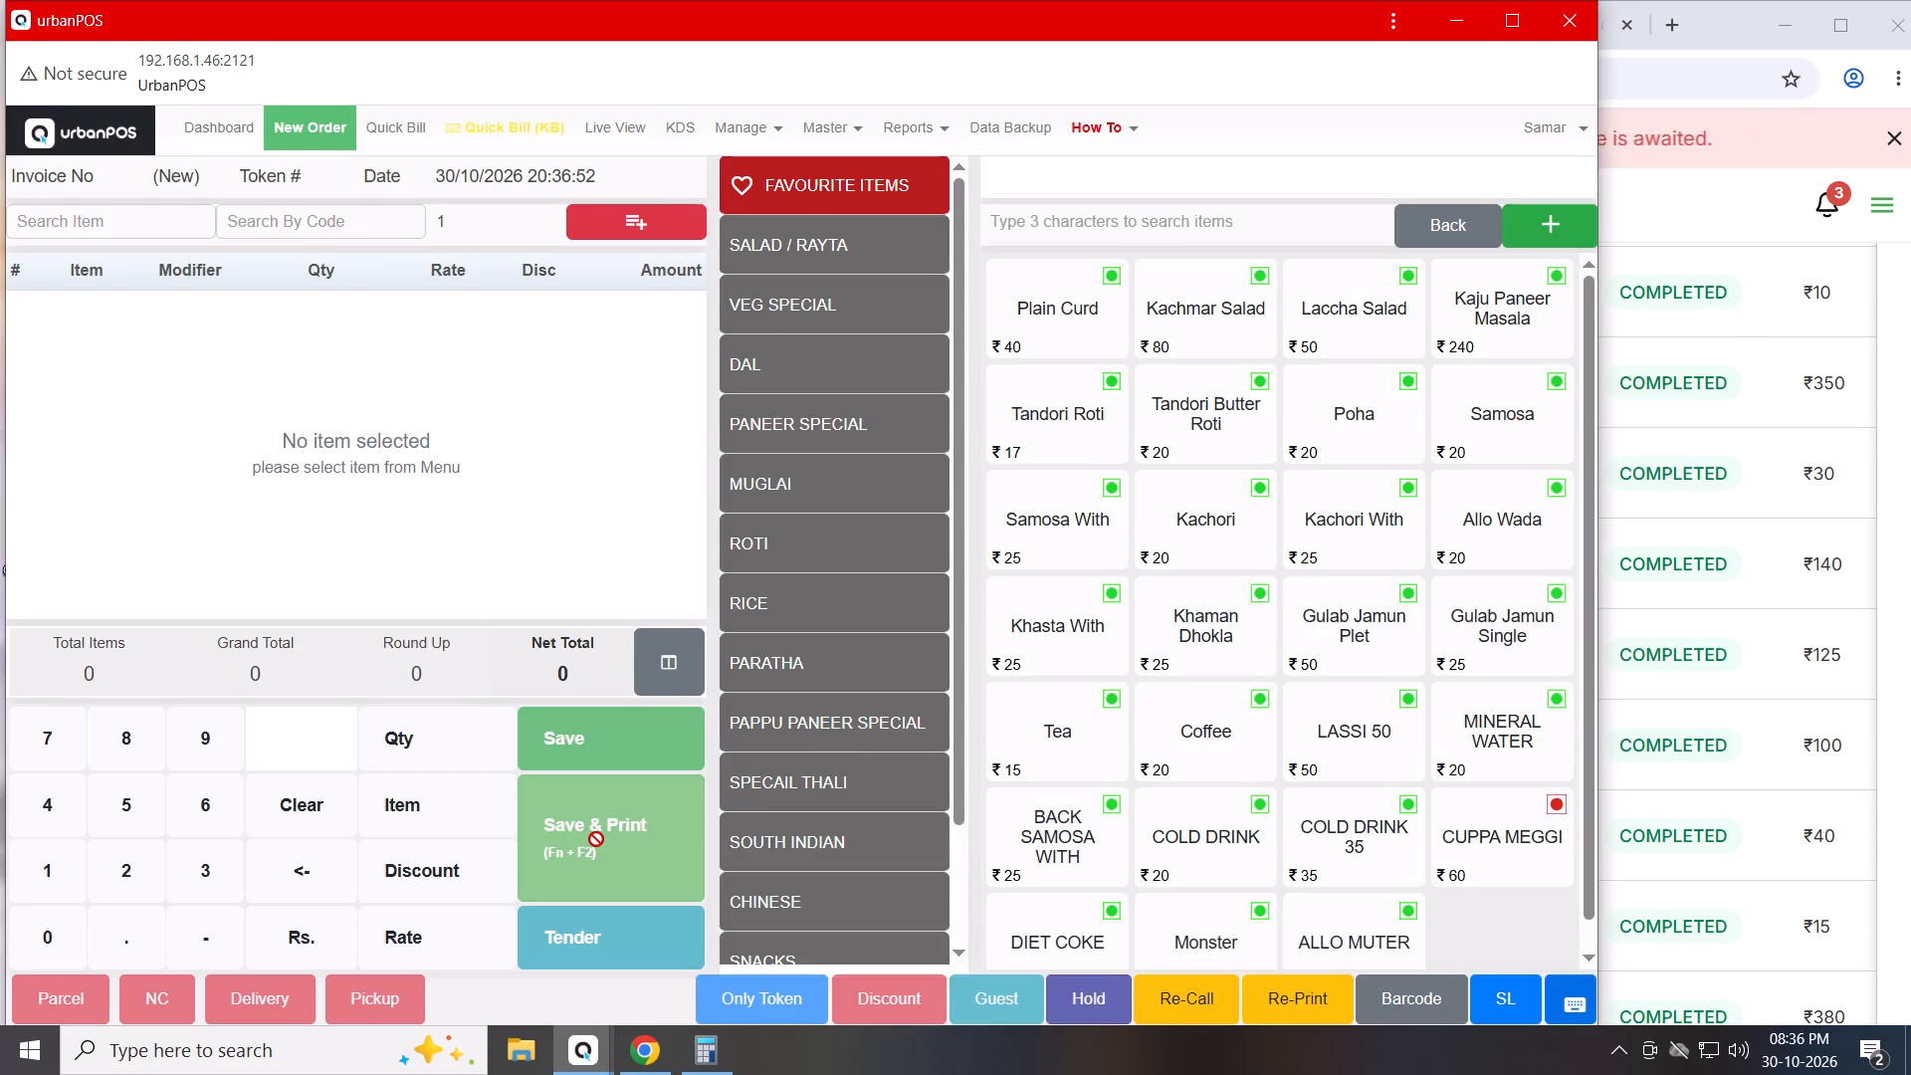
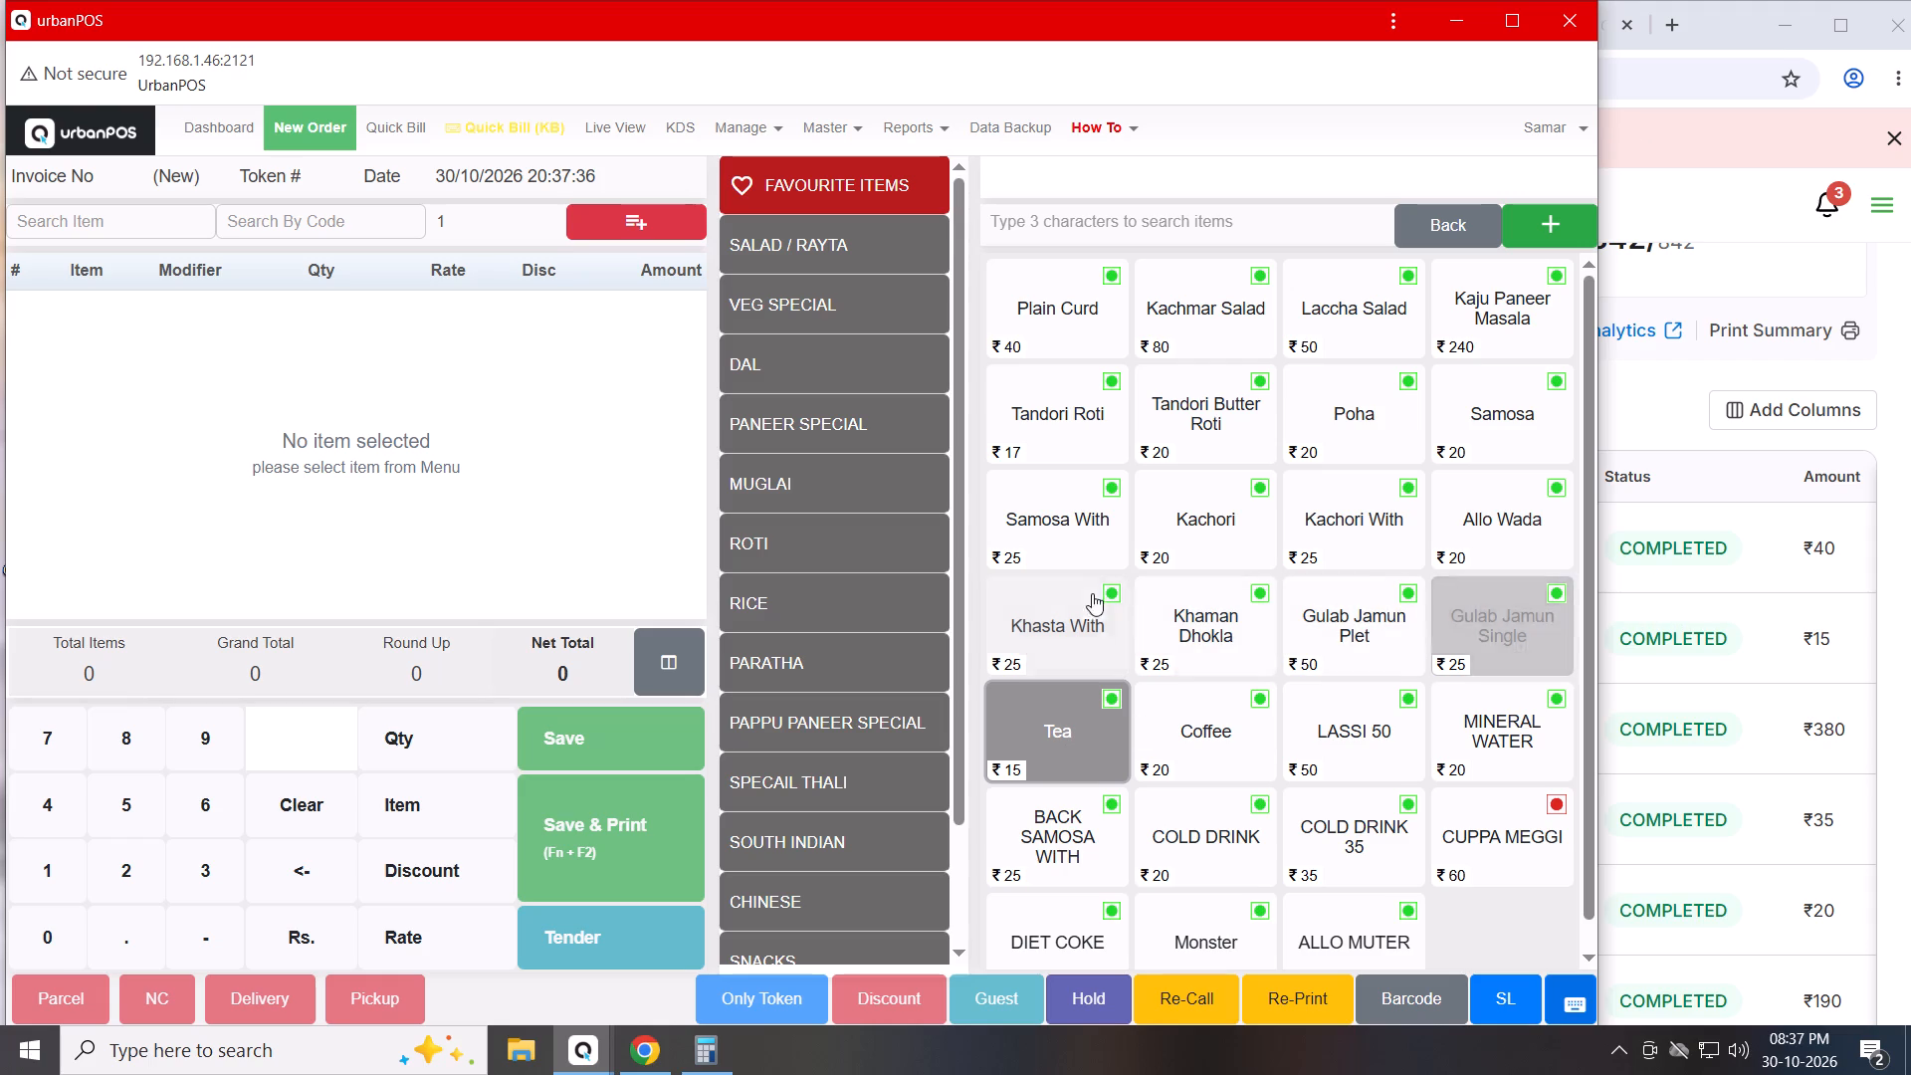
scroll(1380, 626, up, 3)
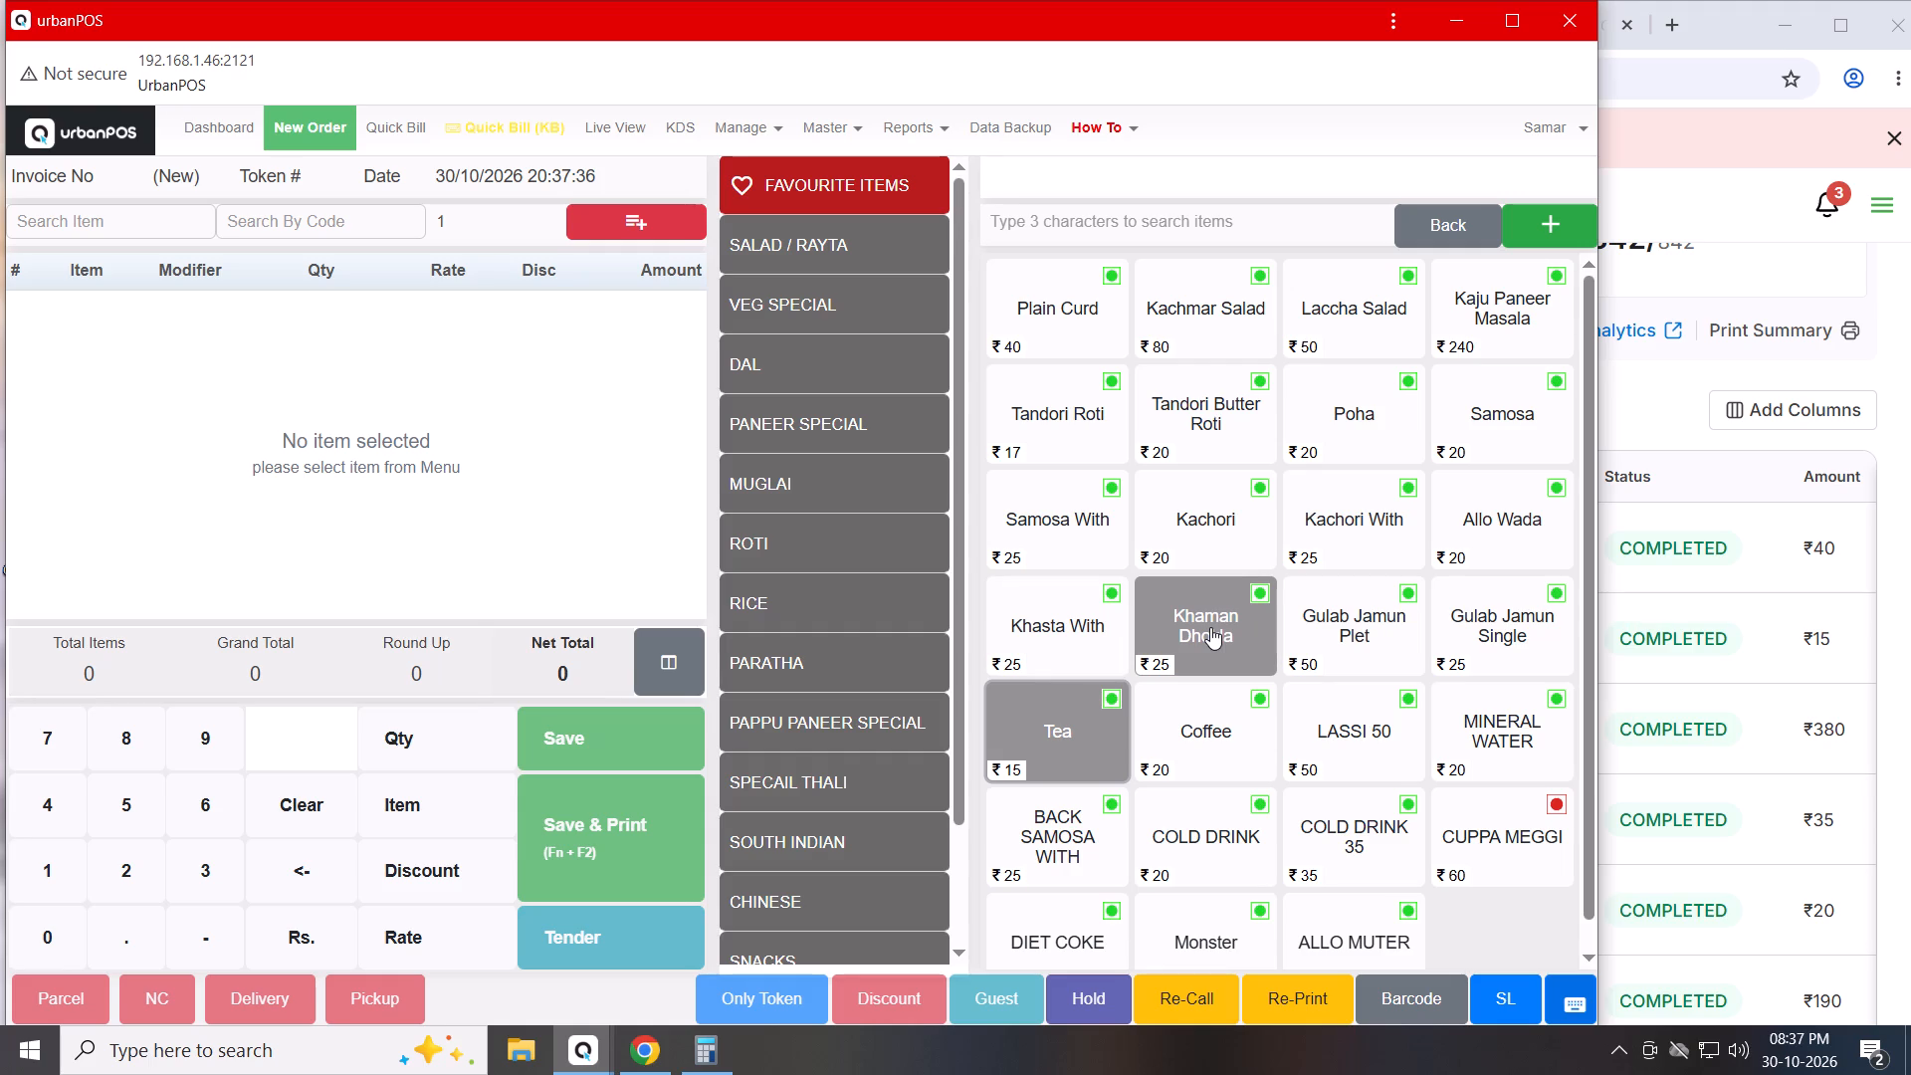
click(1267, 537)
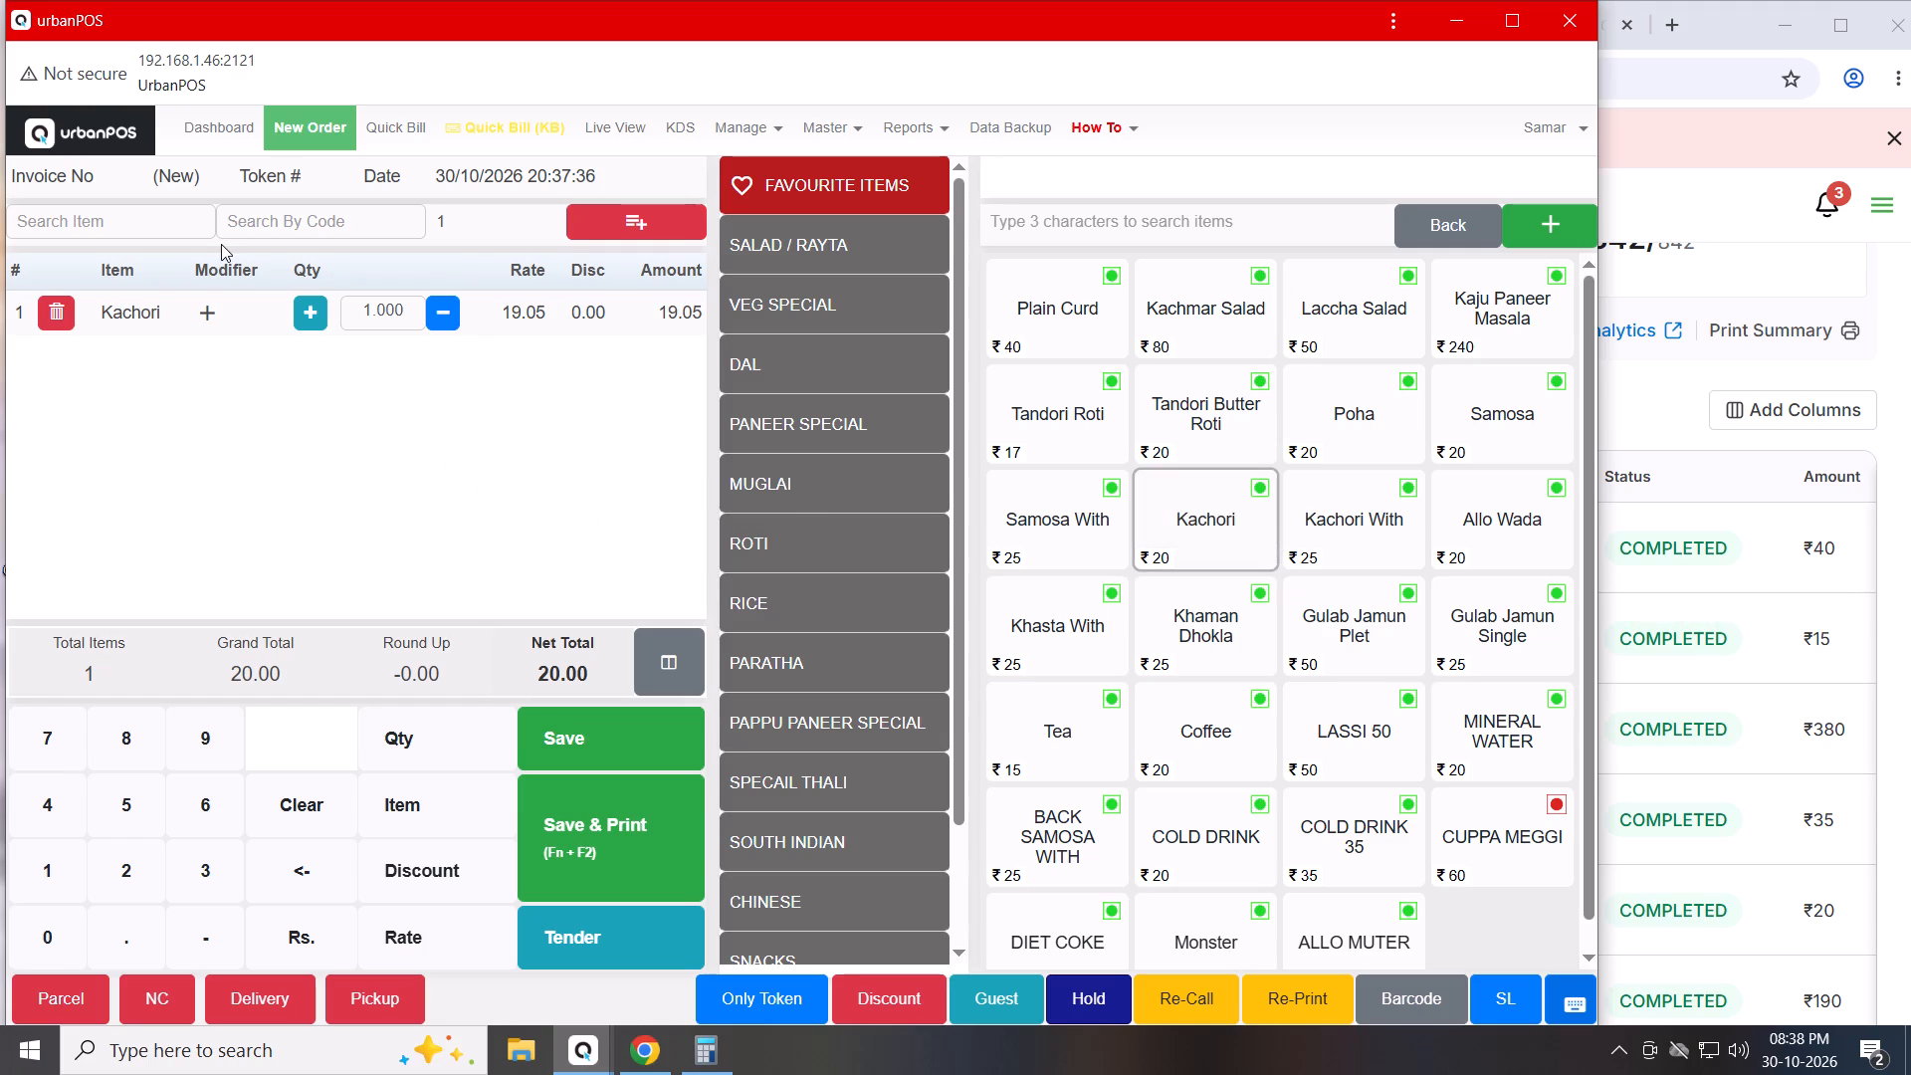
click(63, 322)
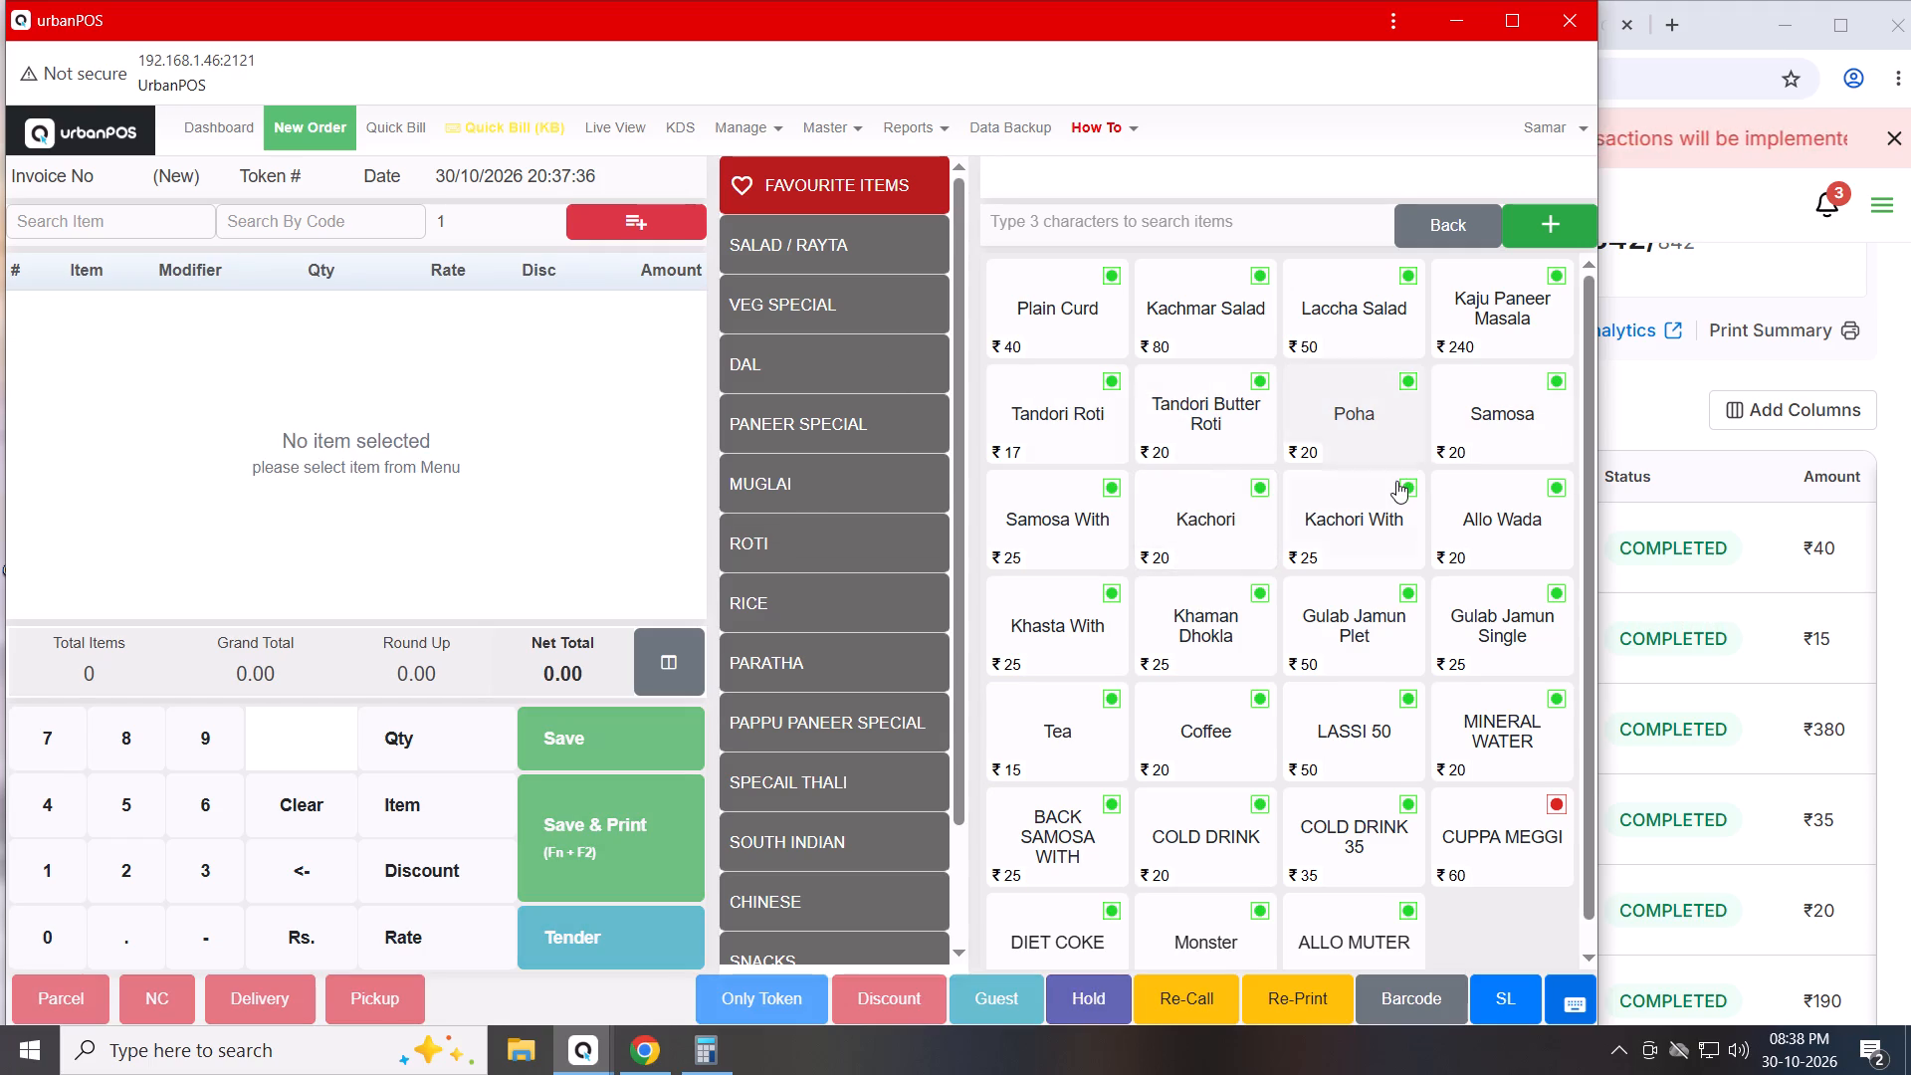
Add one Kachori With to the new order, and save and print its bill.
click(1396, 481)
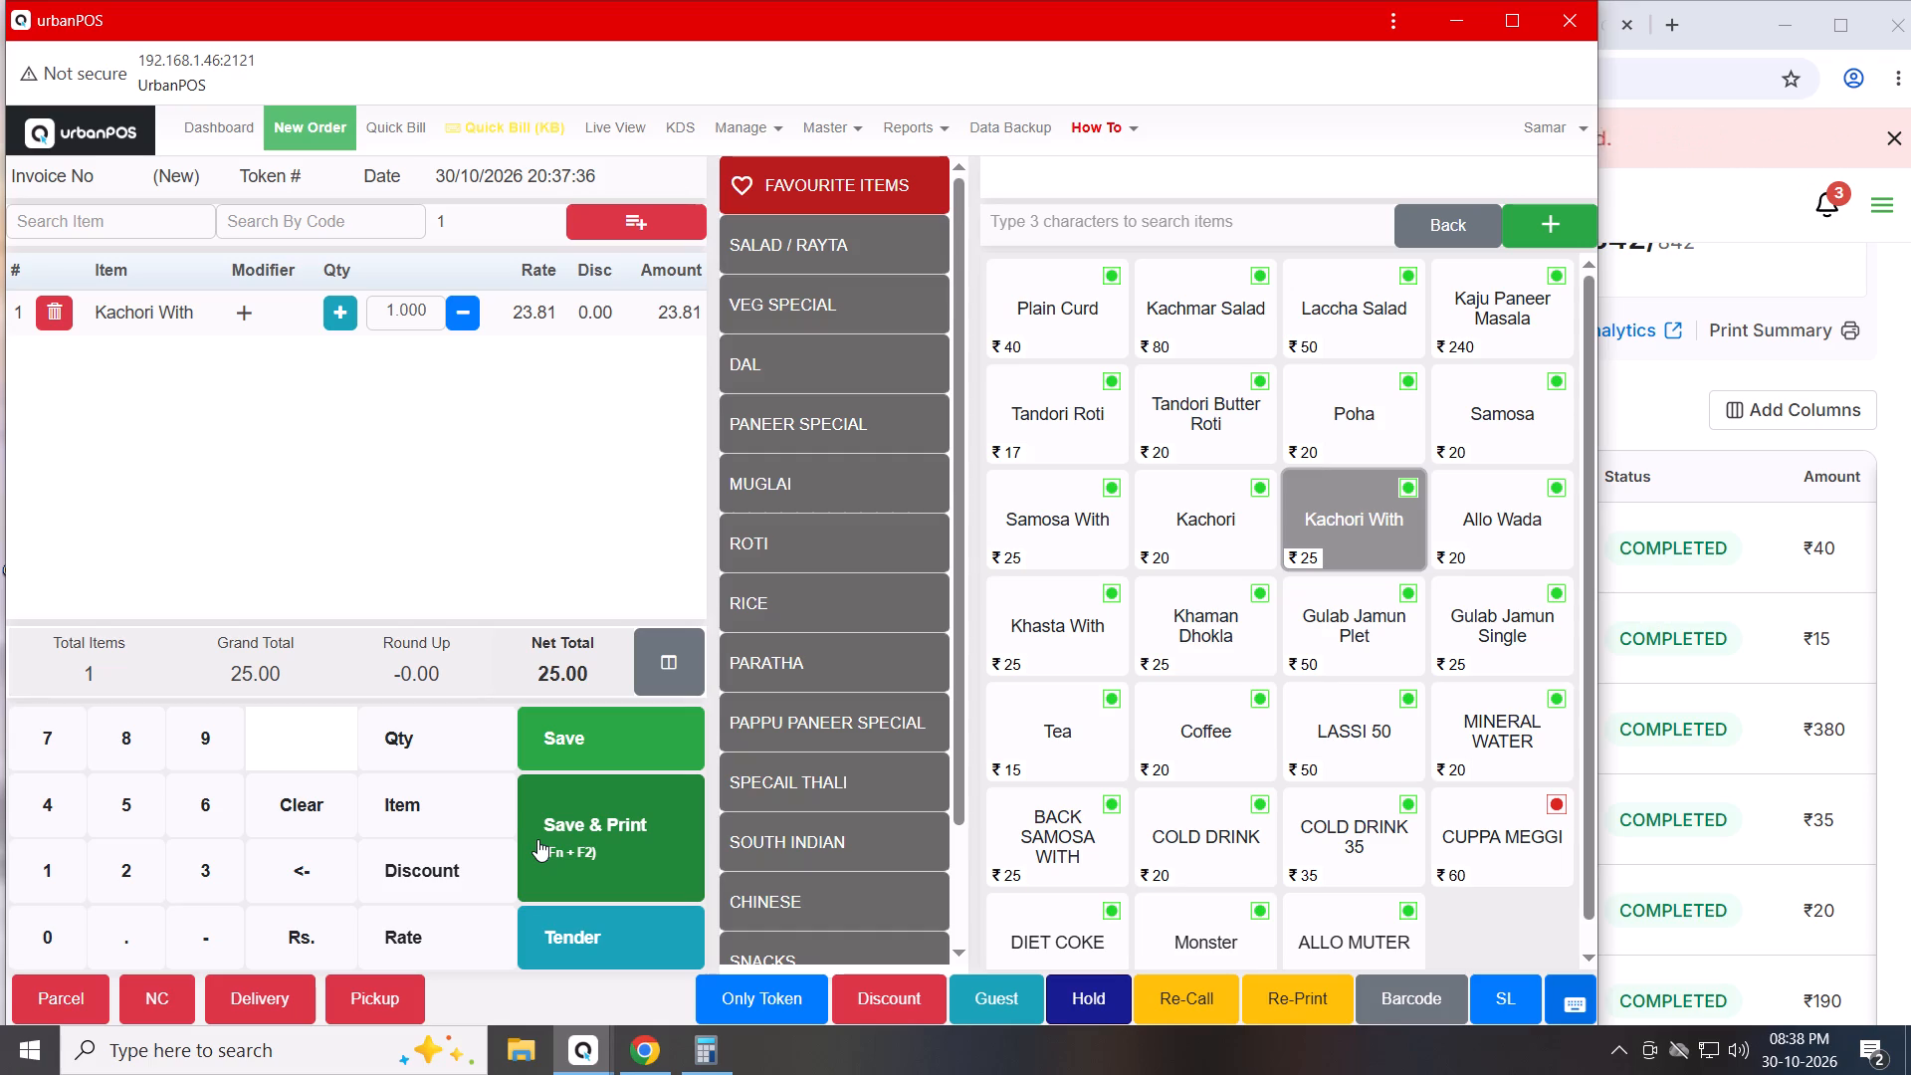
key(F2)
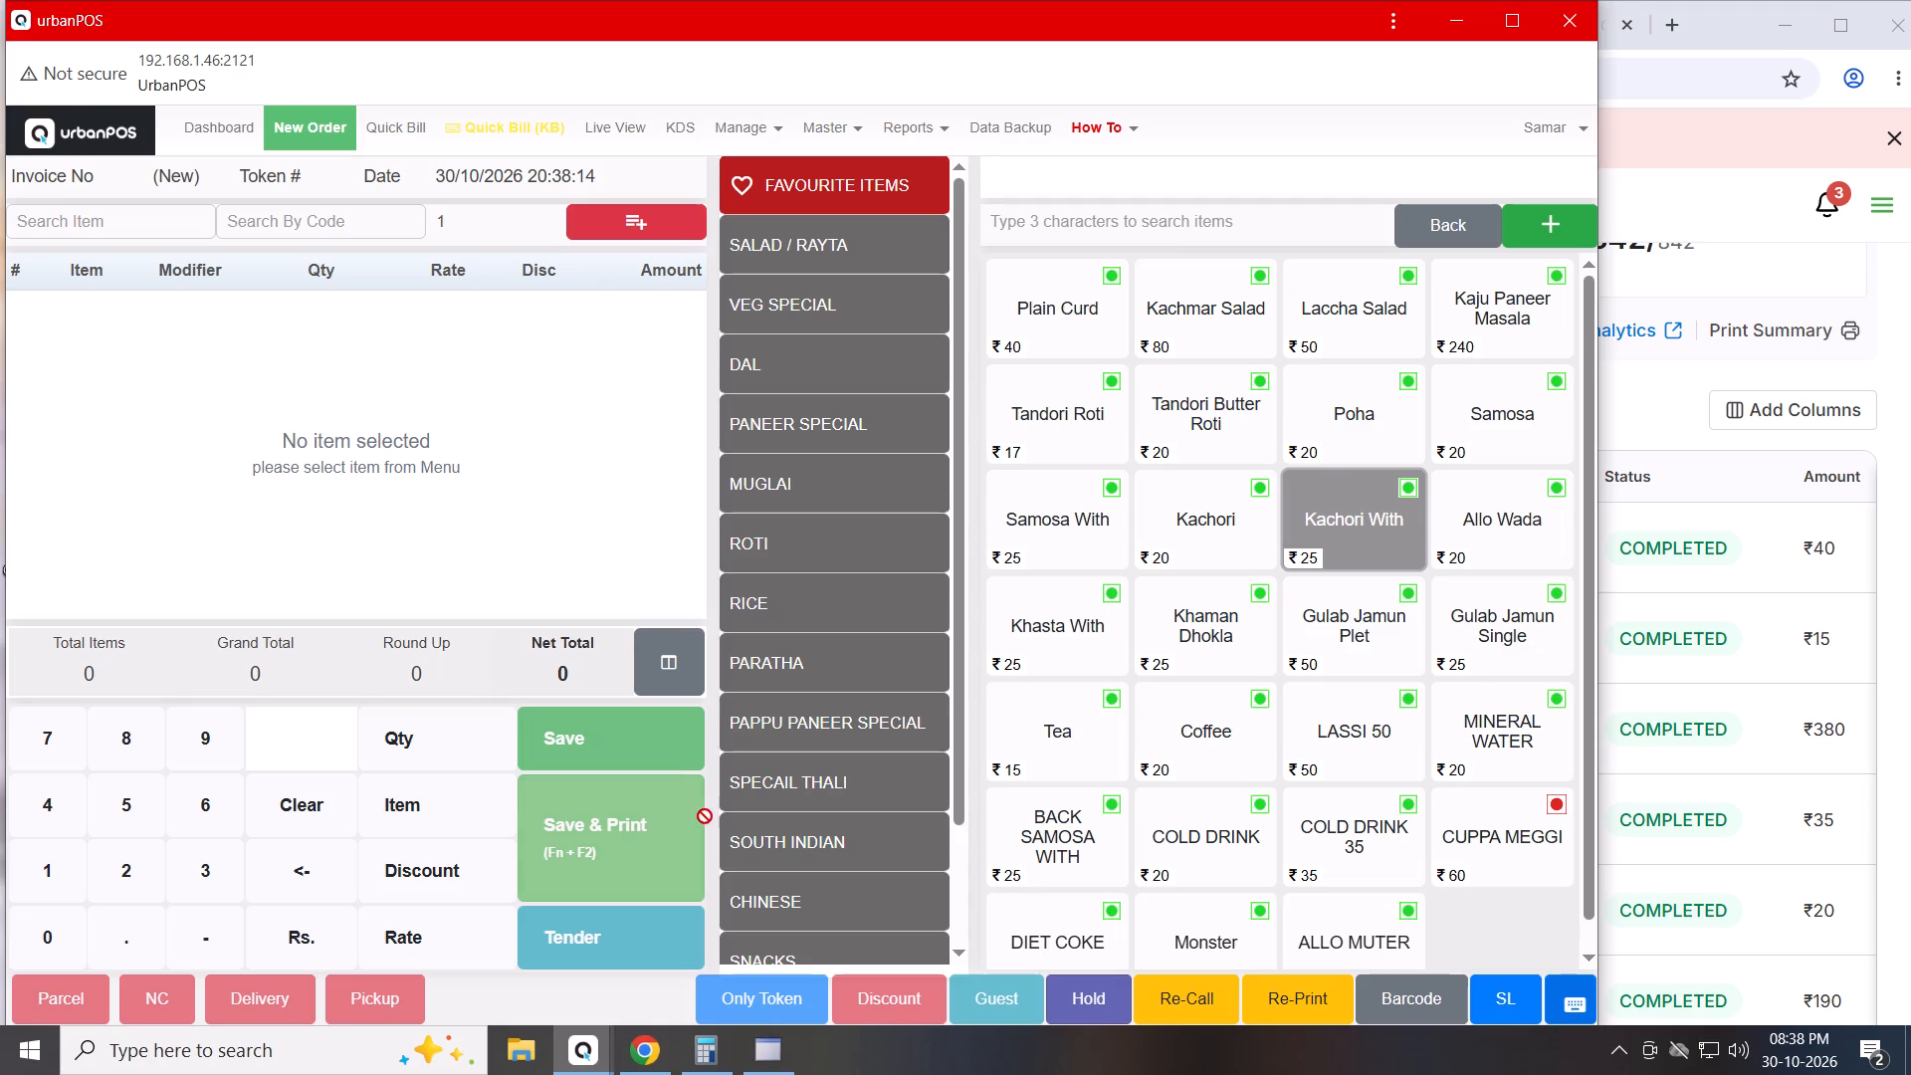
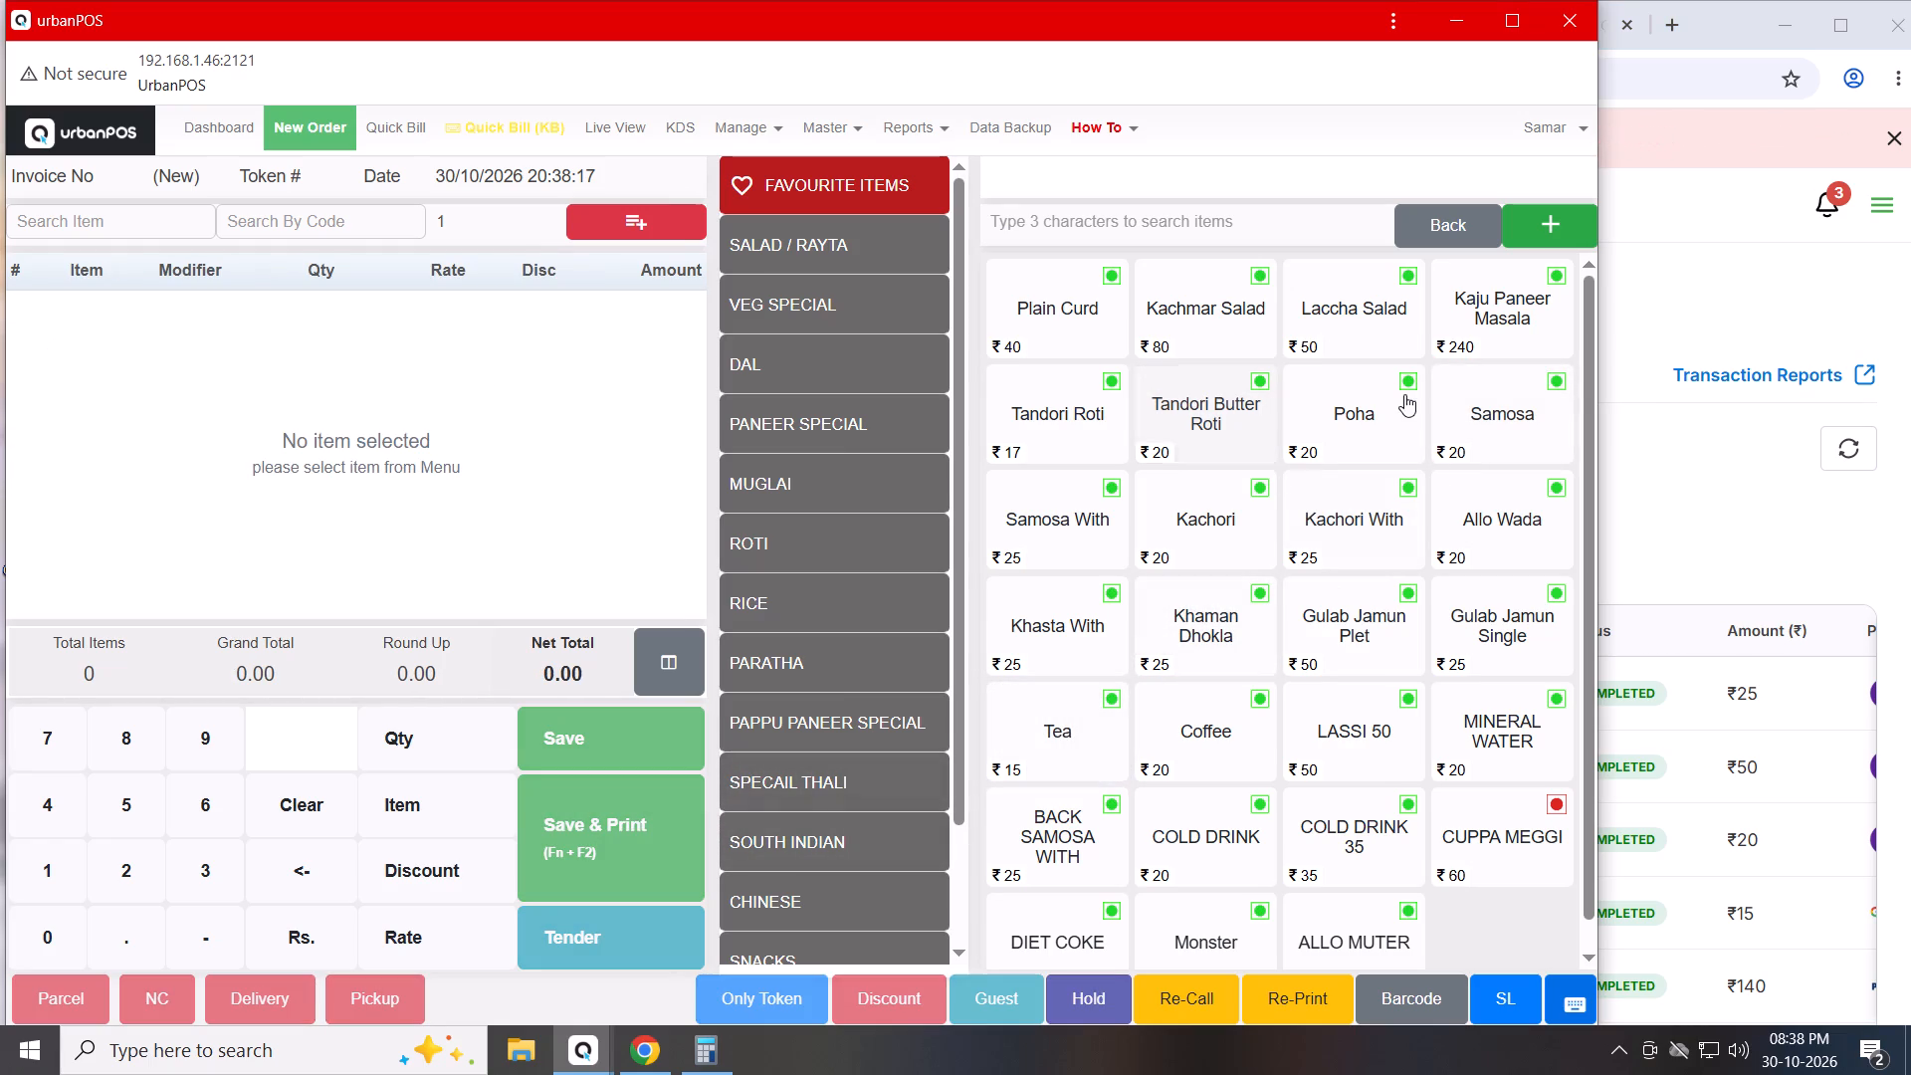
Add one Samosa to the new order, and save and print its bill.
click(1465, 409)
click(632, 826)
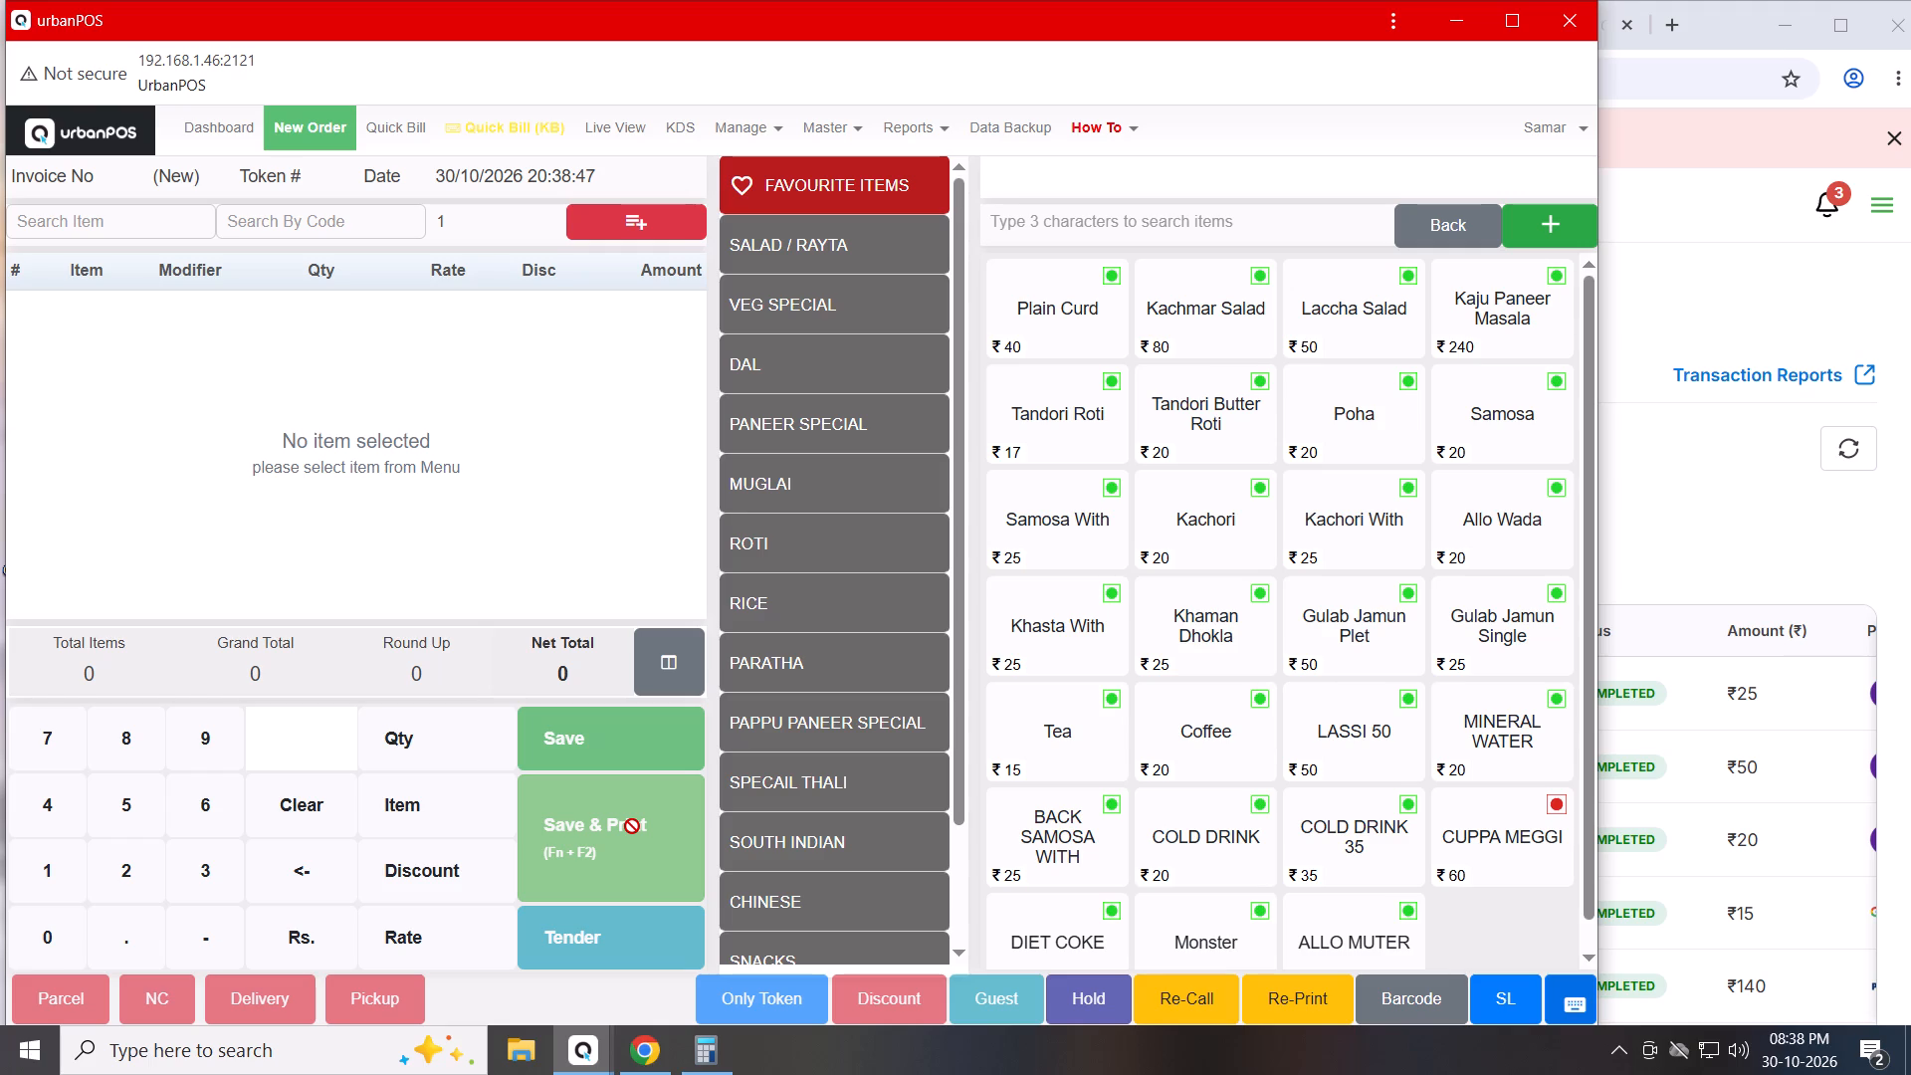
Add one Masala Dosa to the new order using item code 76, and save and print its bill.
double_click(305, 236)
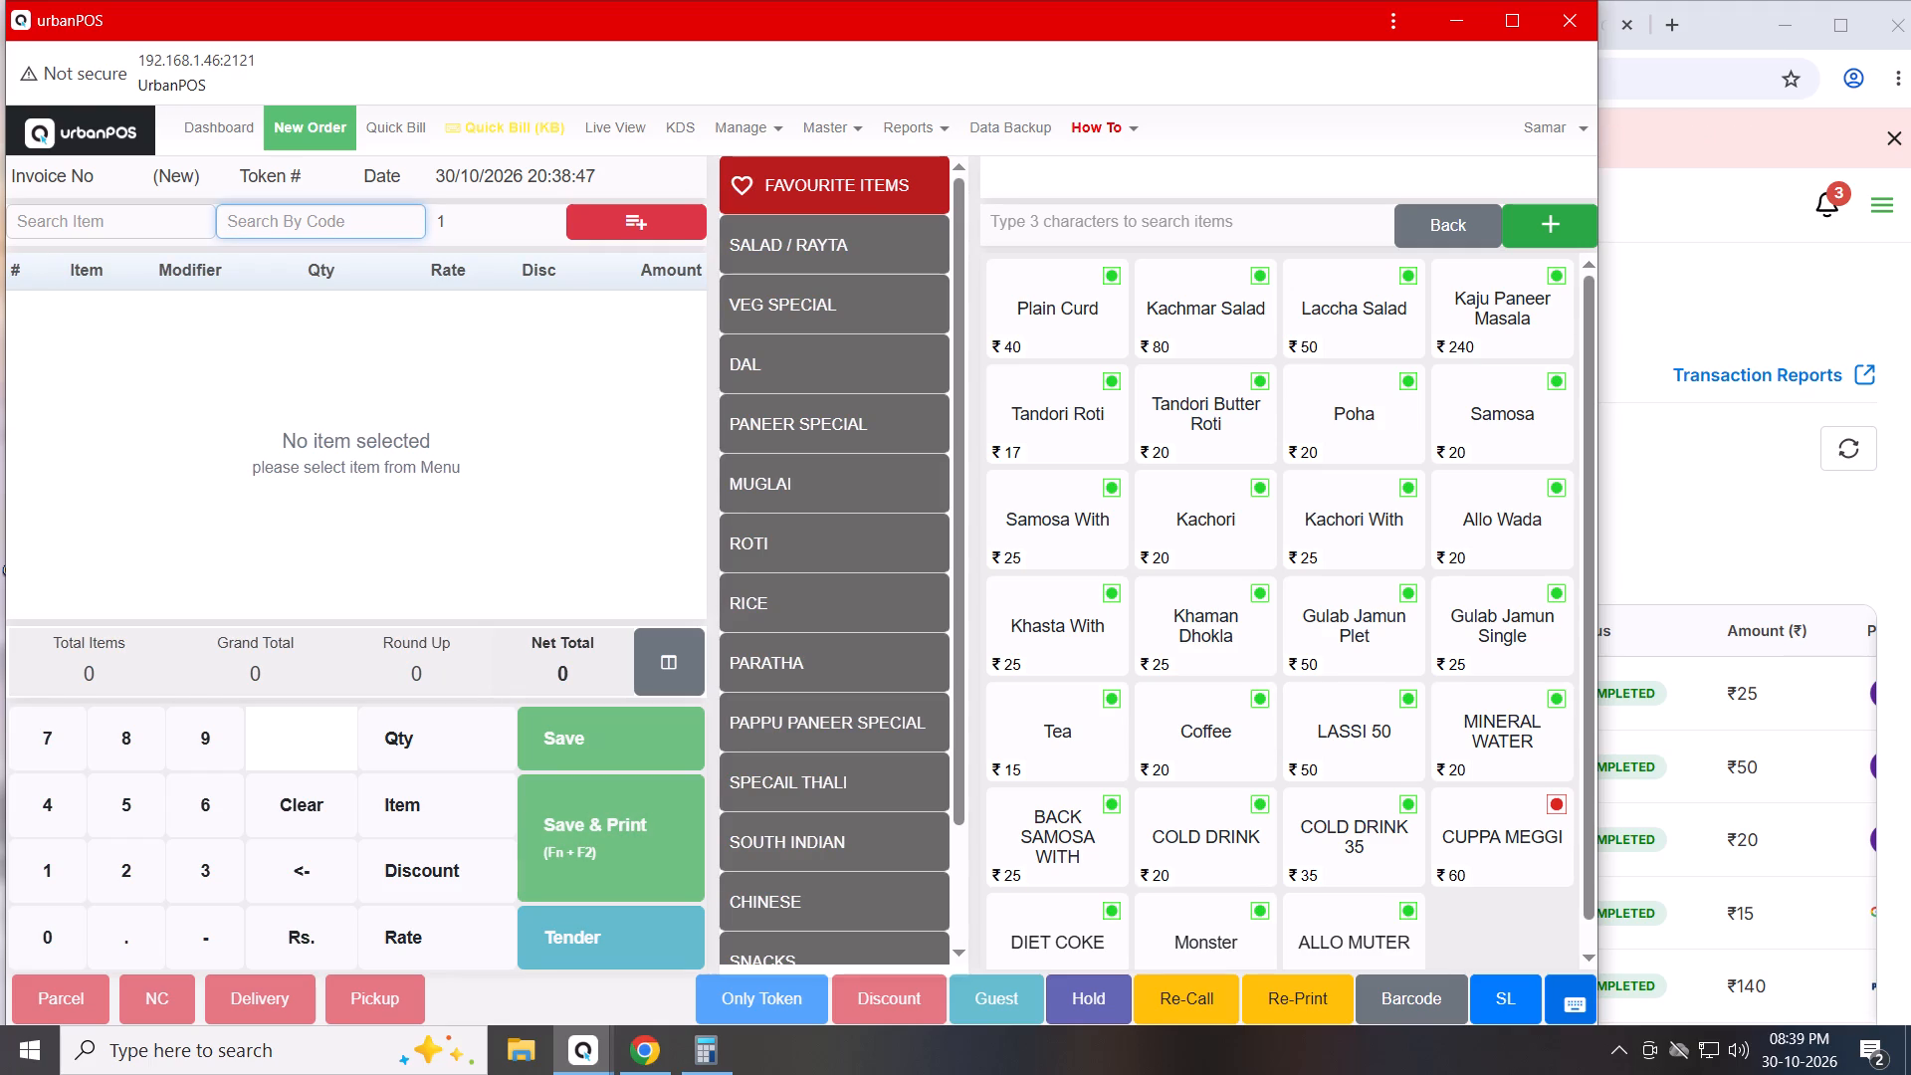
text(76)
key(Return)
key(Return)
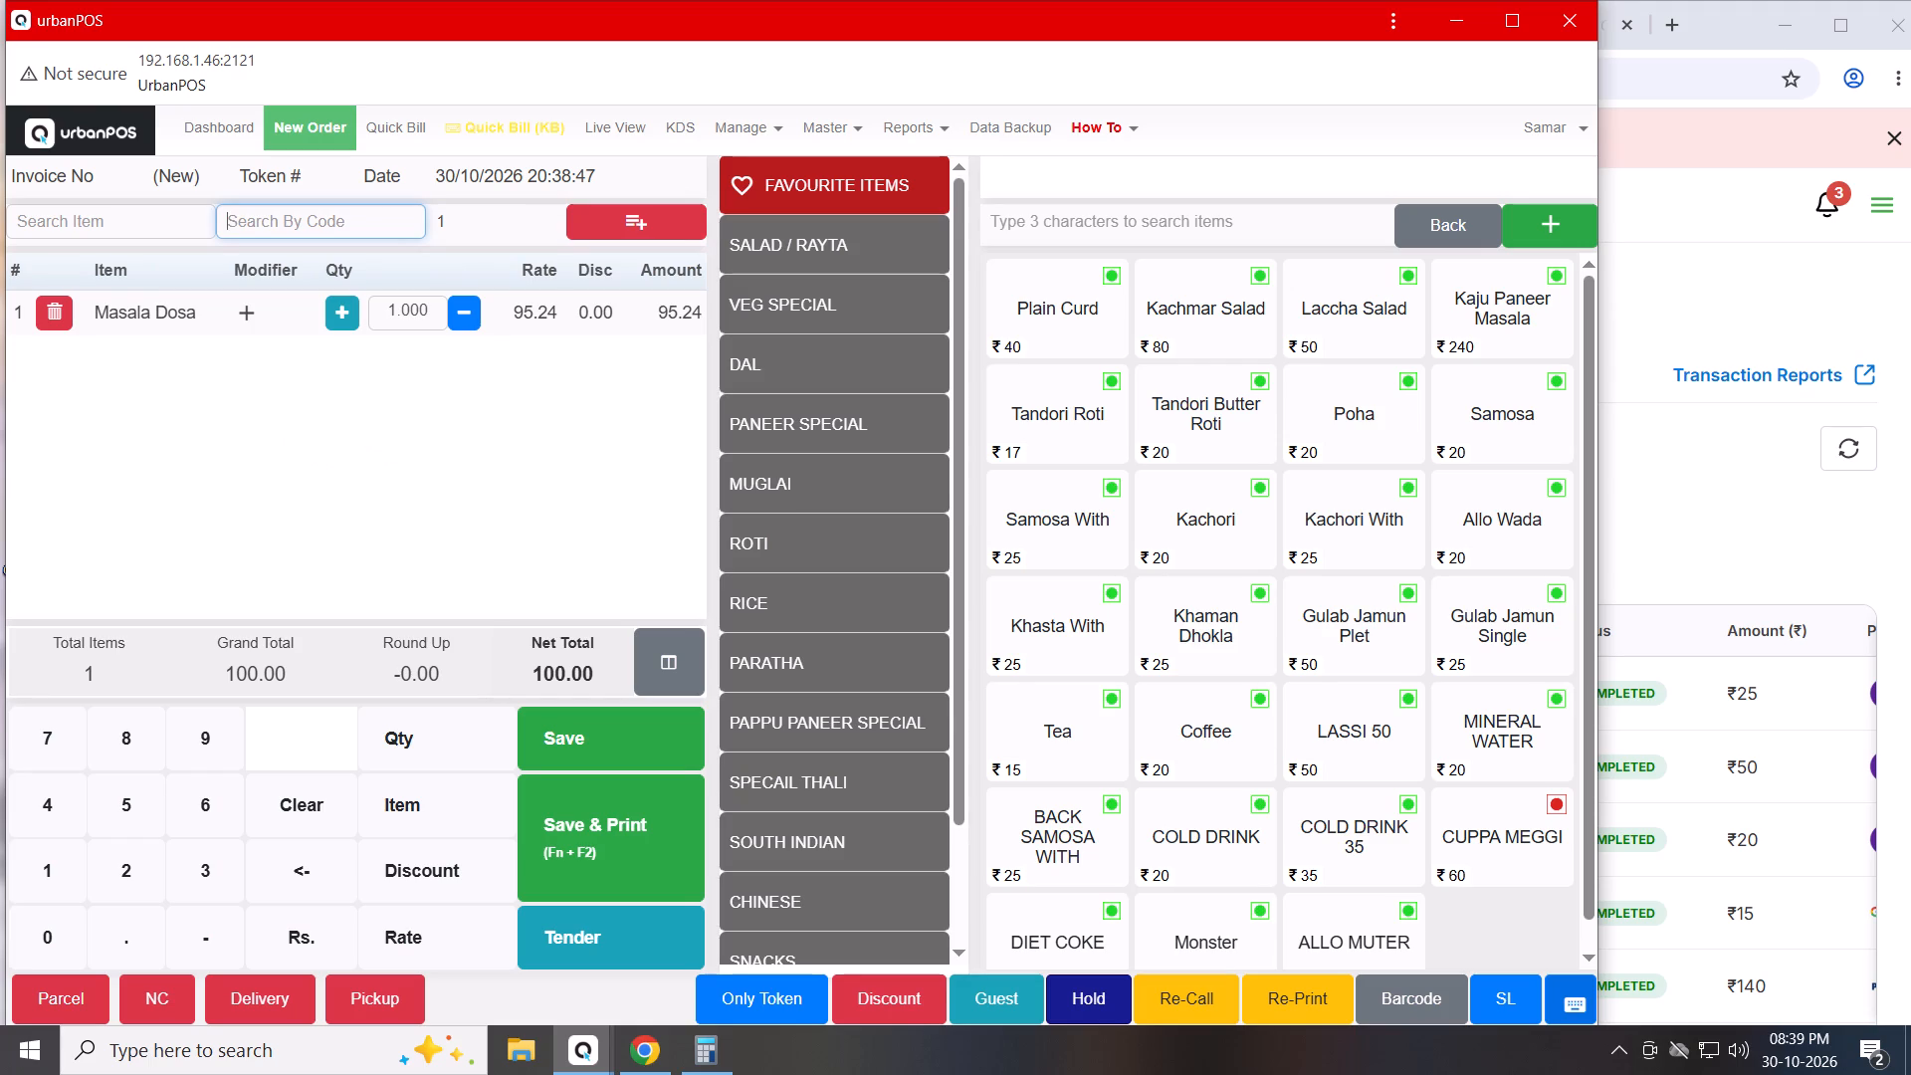
key(F2)
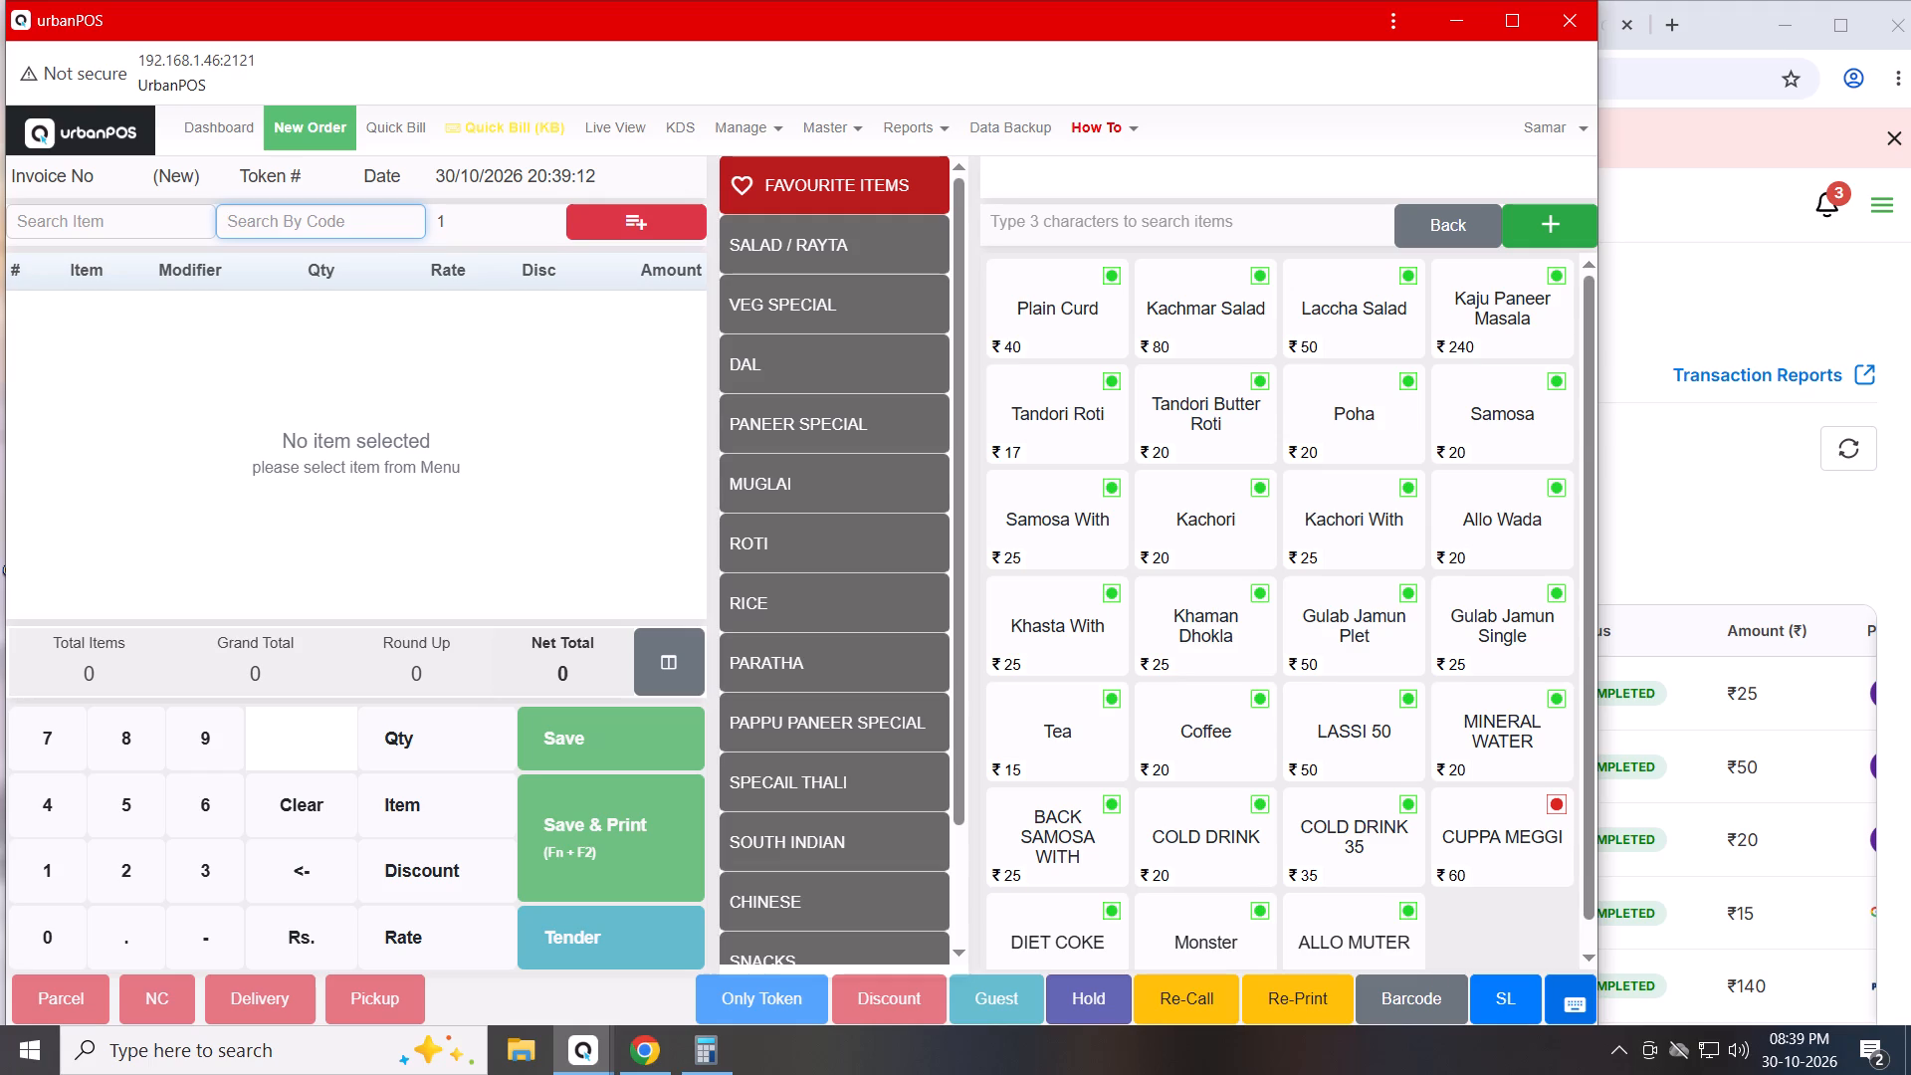
Find Dal Fry by item name and add one to the new order.
click(196, 226)
click(323, 188)
click(296, 224)
scroll(438, 283, up, 3)
click(123, 241)
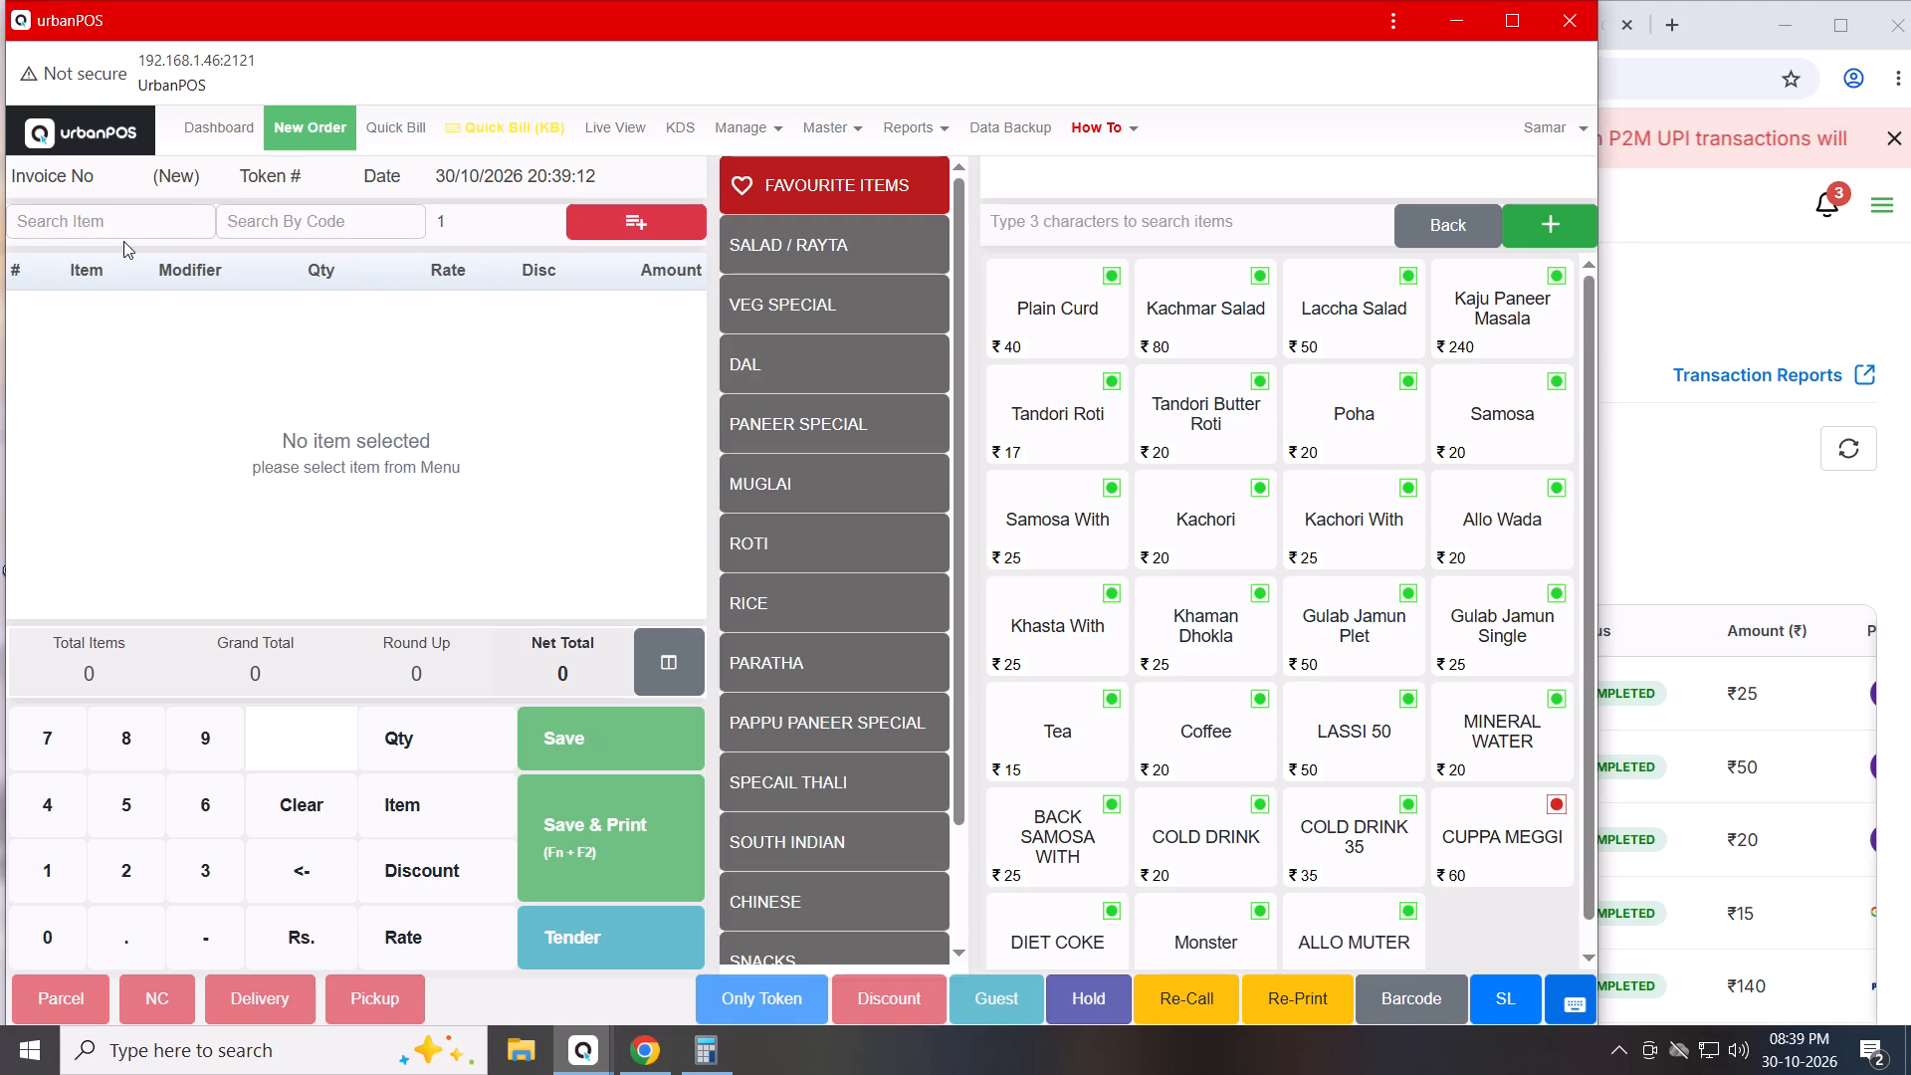
click(123, 233)
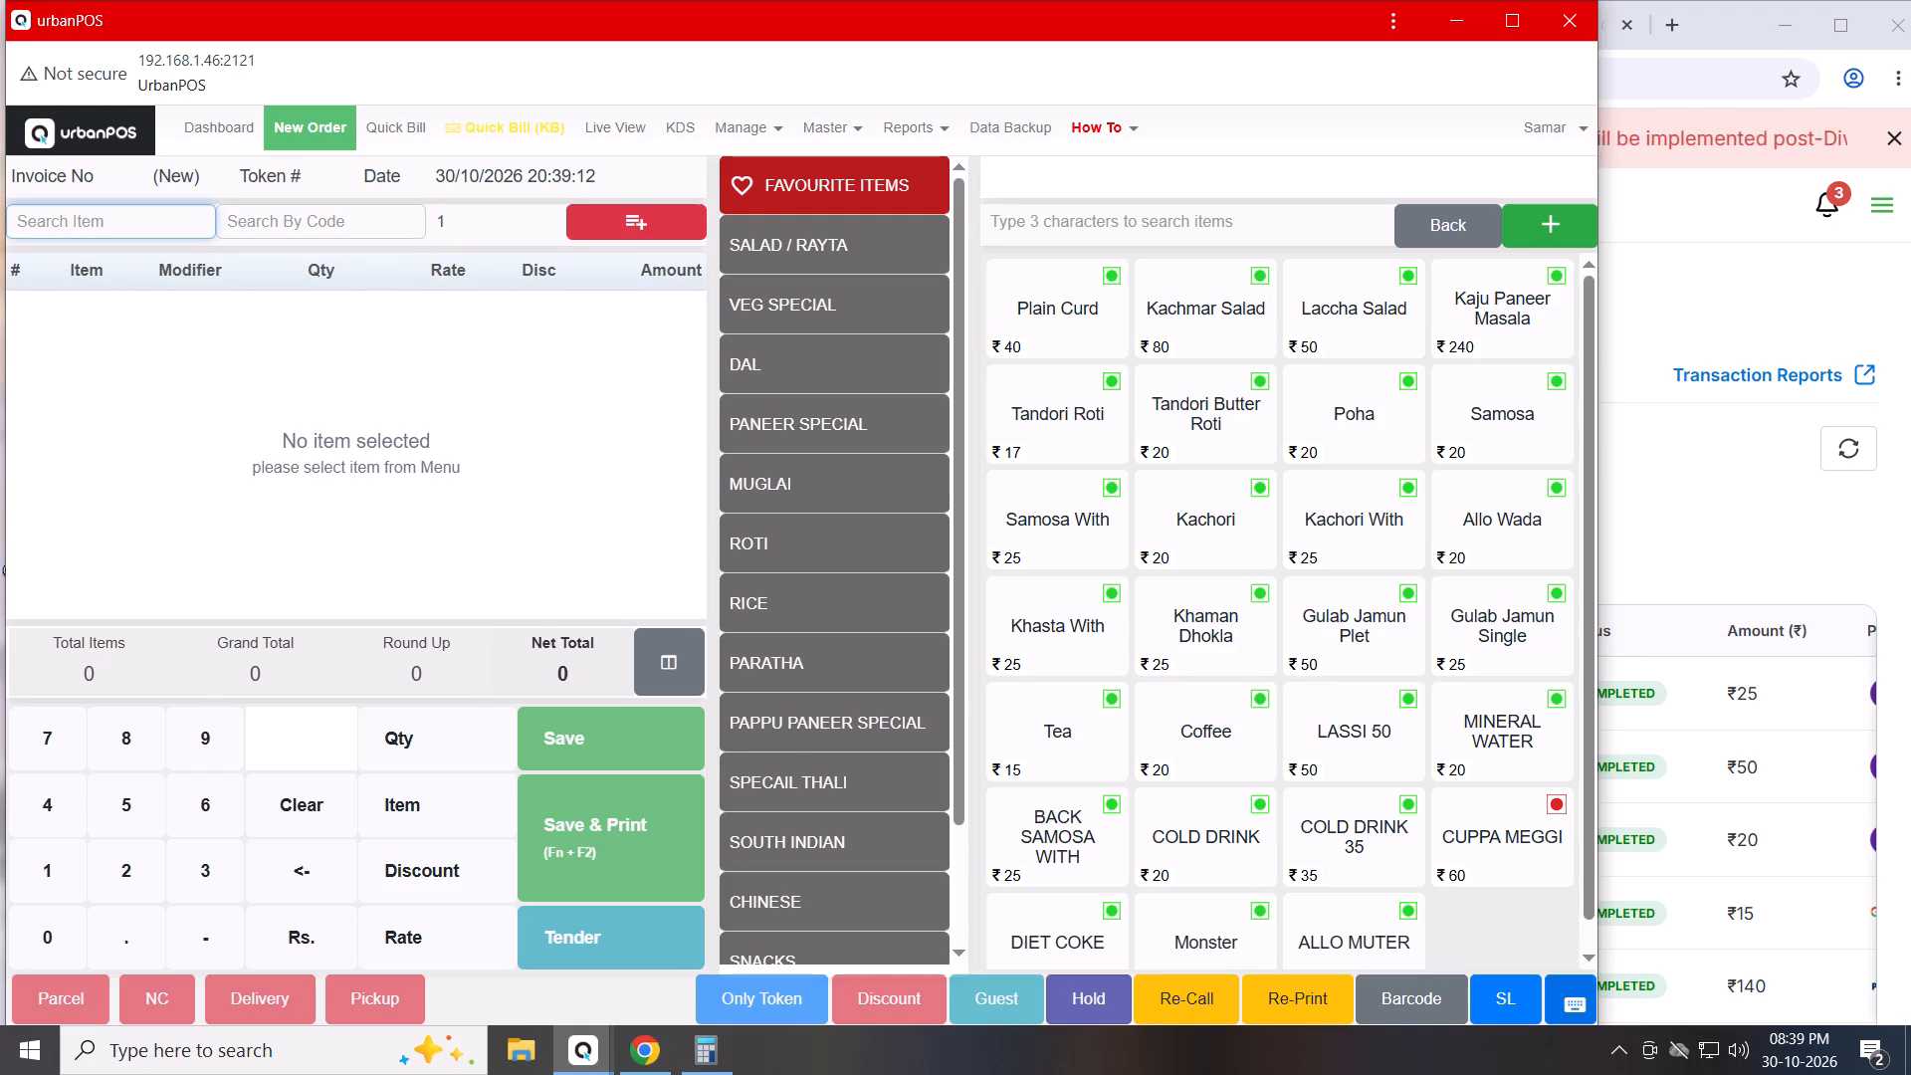
text(dal f)
key(Down)
key(Return)
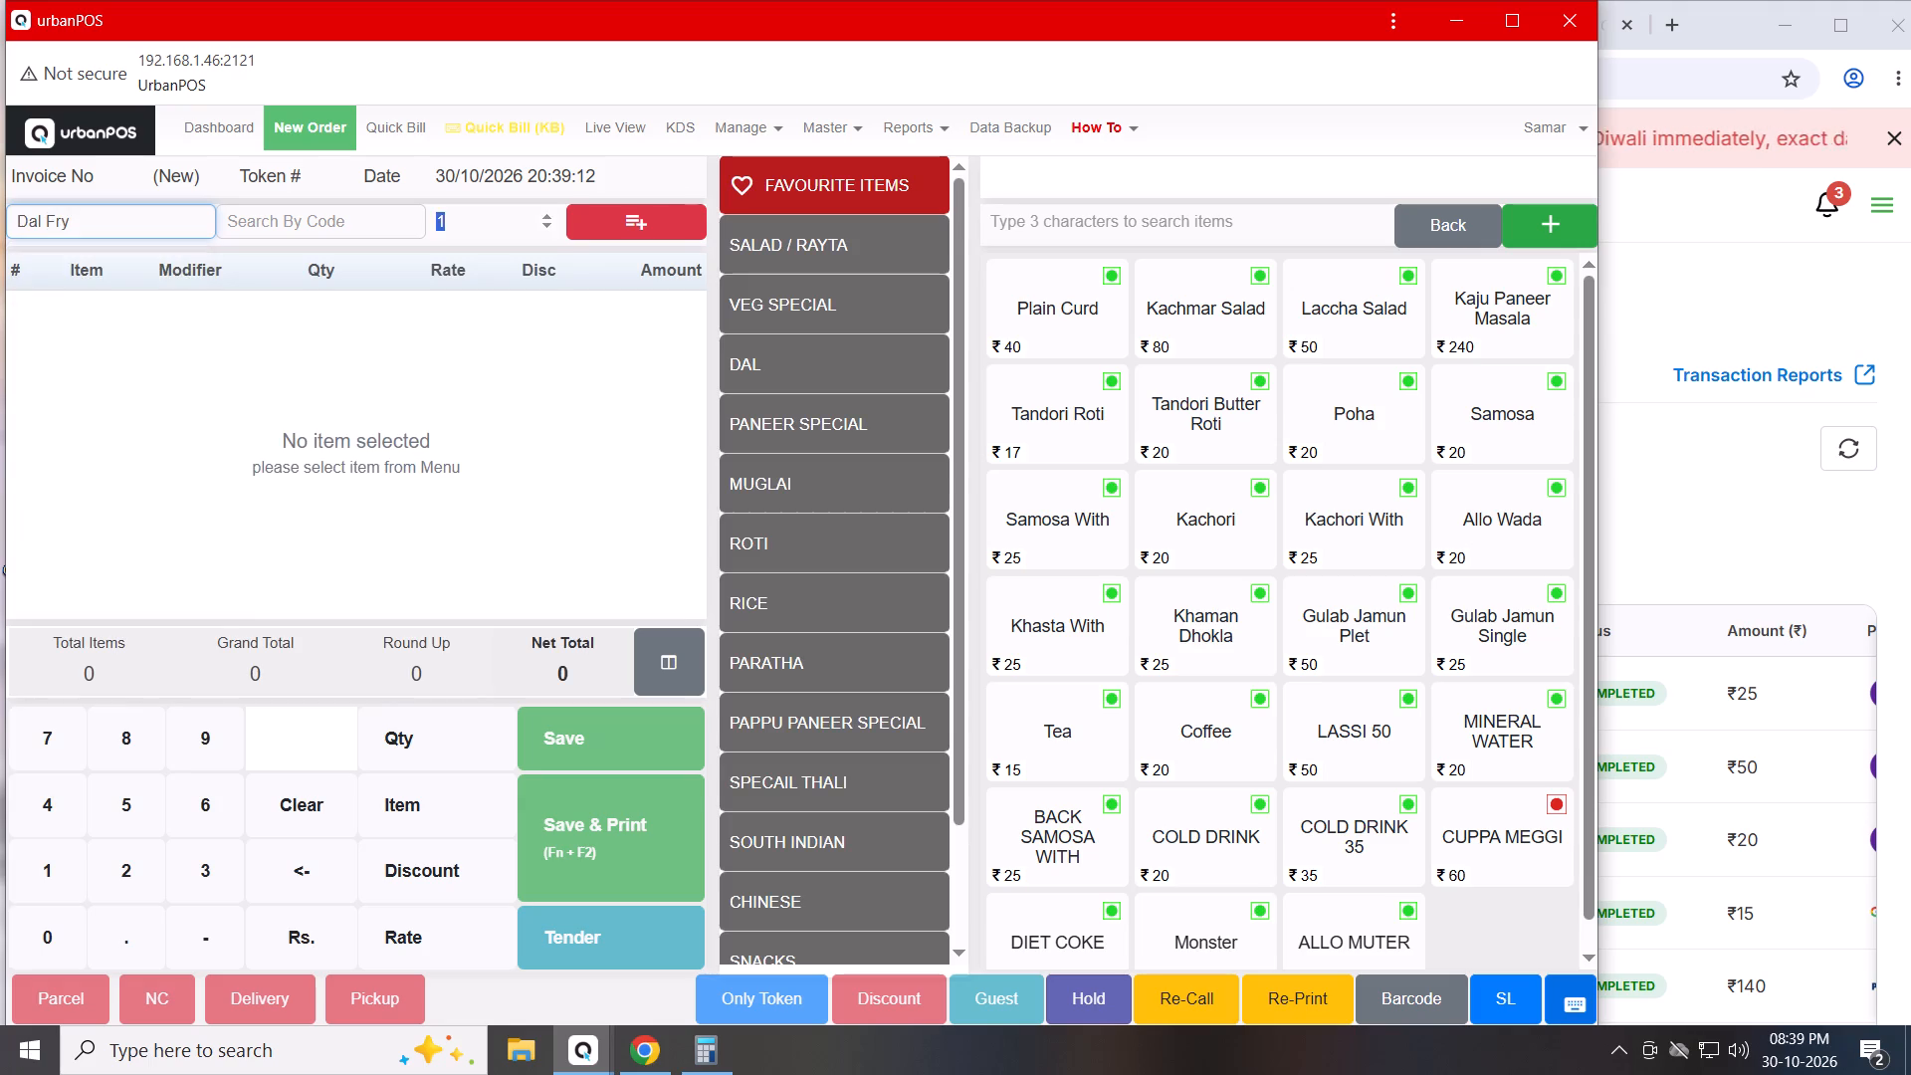
key(Return)
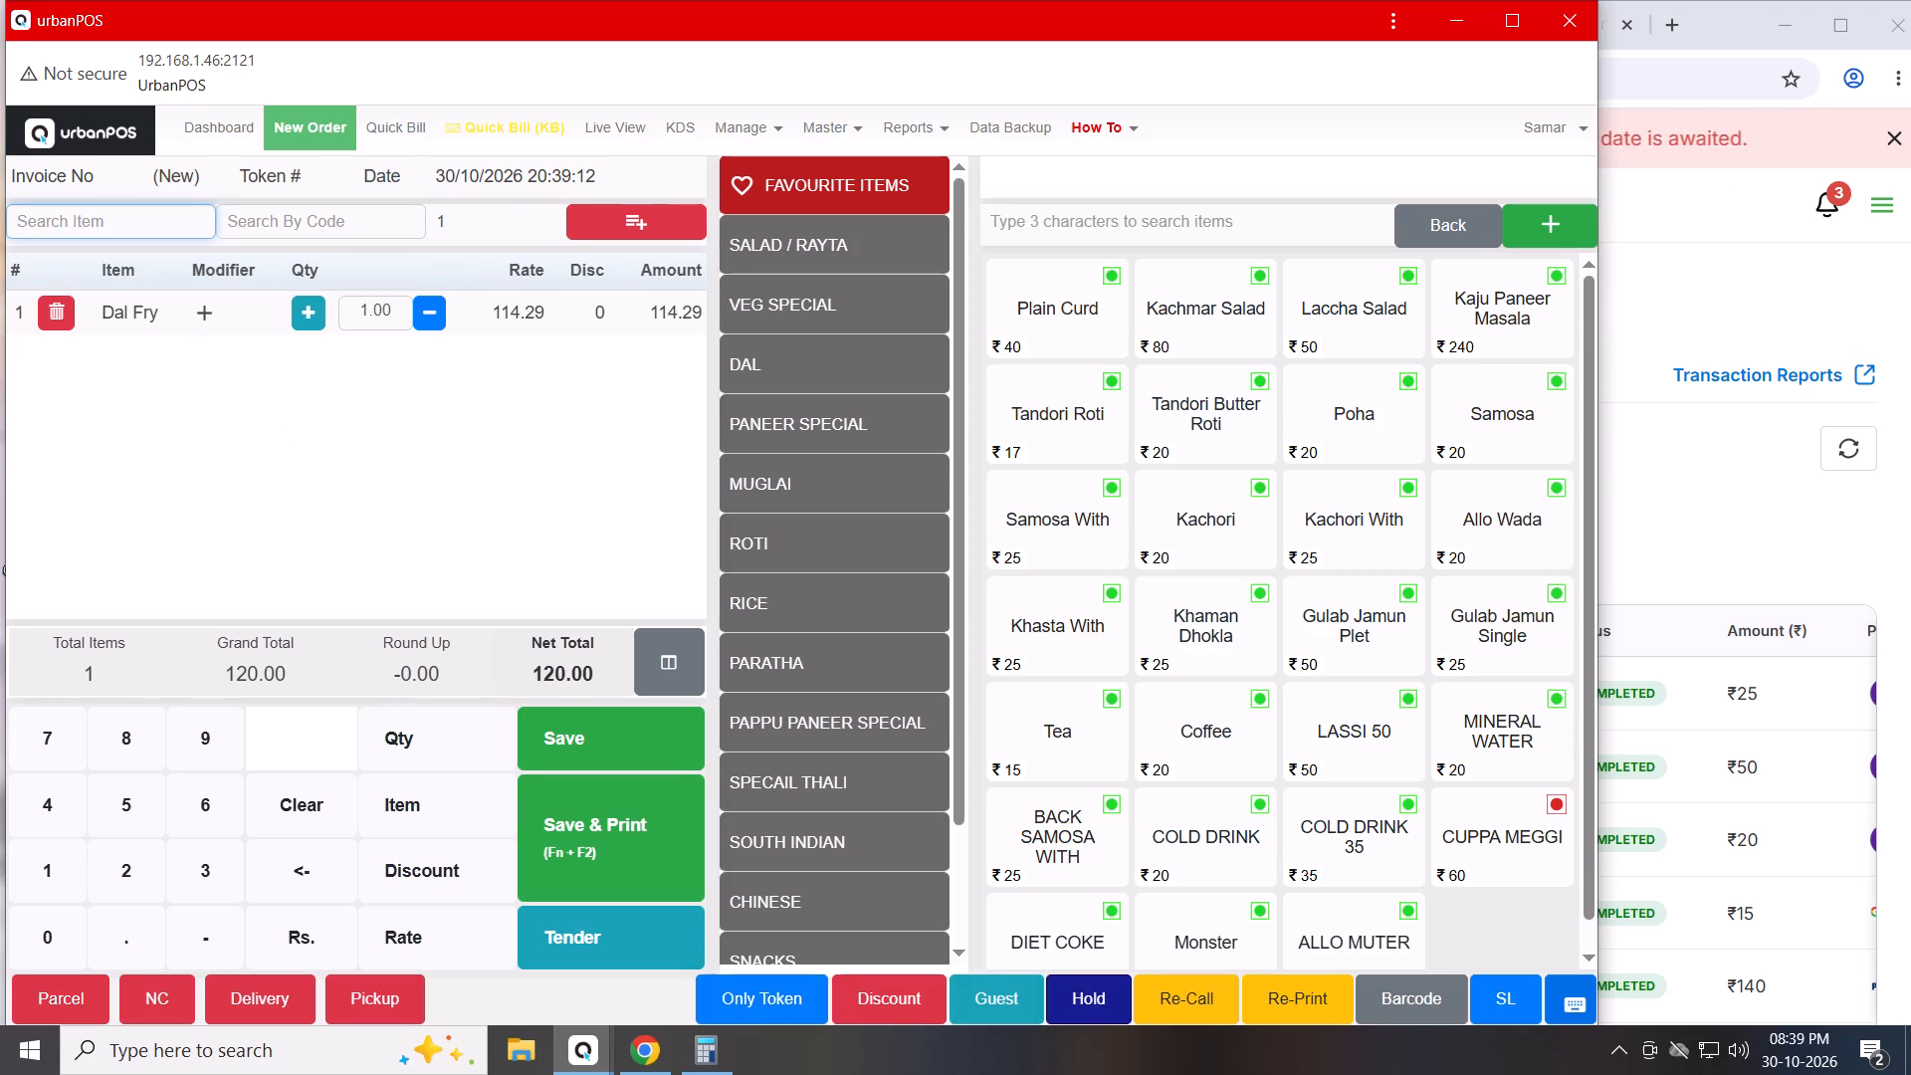
Add three Tawa Roti to the Dal Fry order, and save and print its bill.
text(tawa)
key(Down)
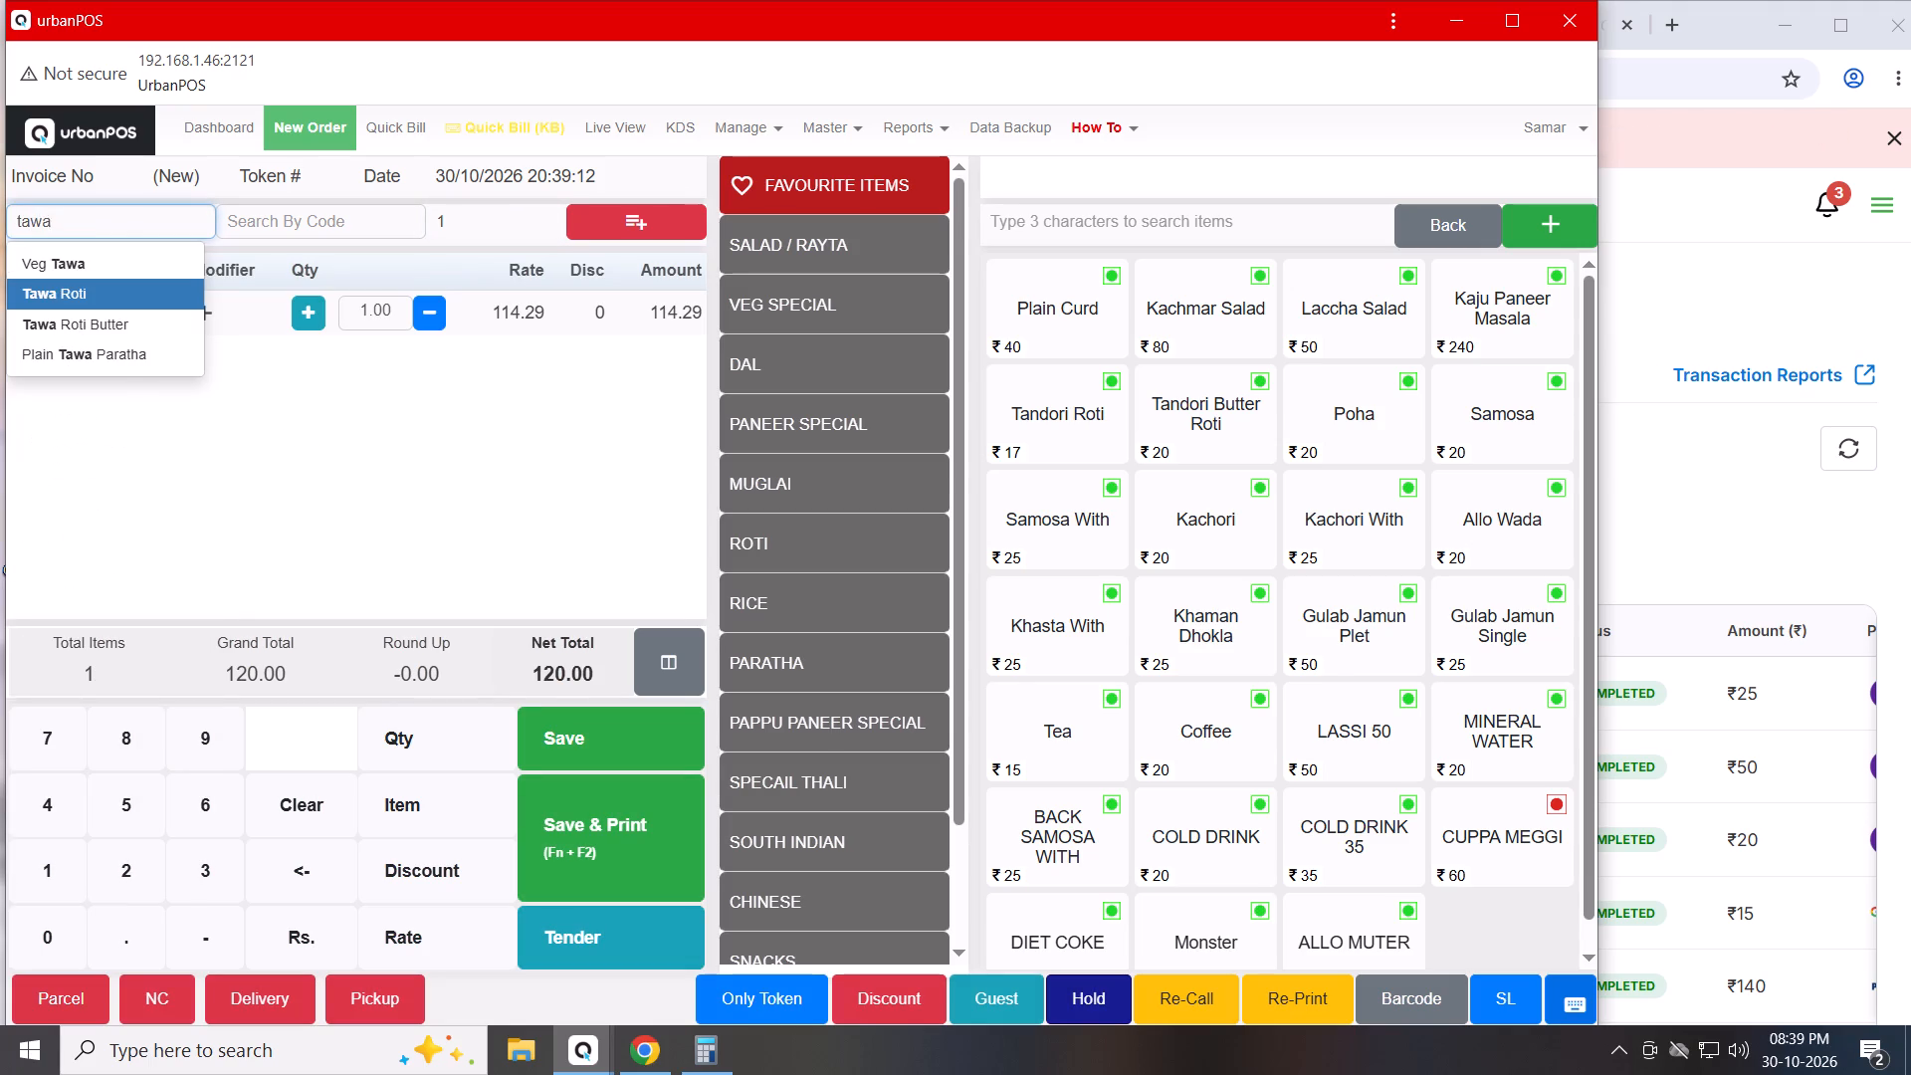
key(Return)
key(3)
key(Return)
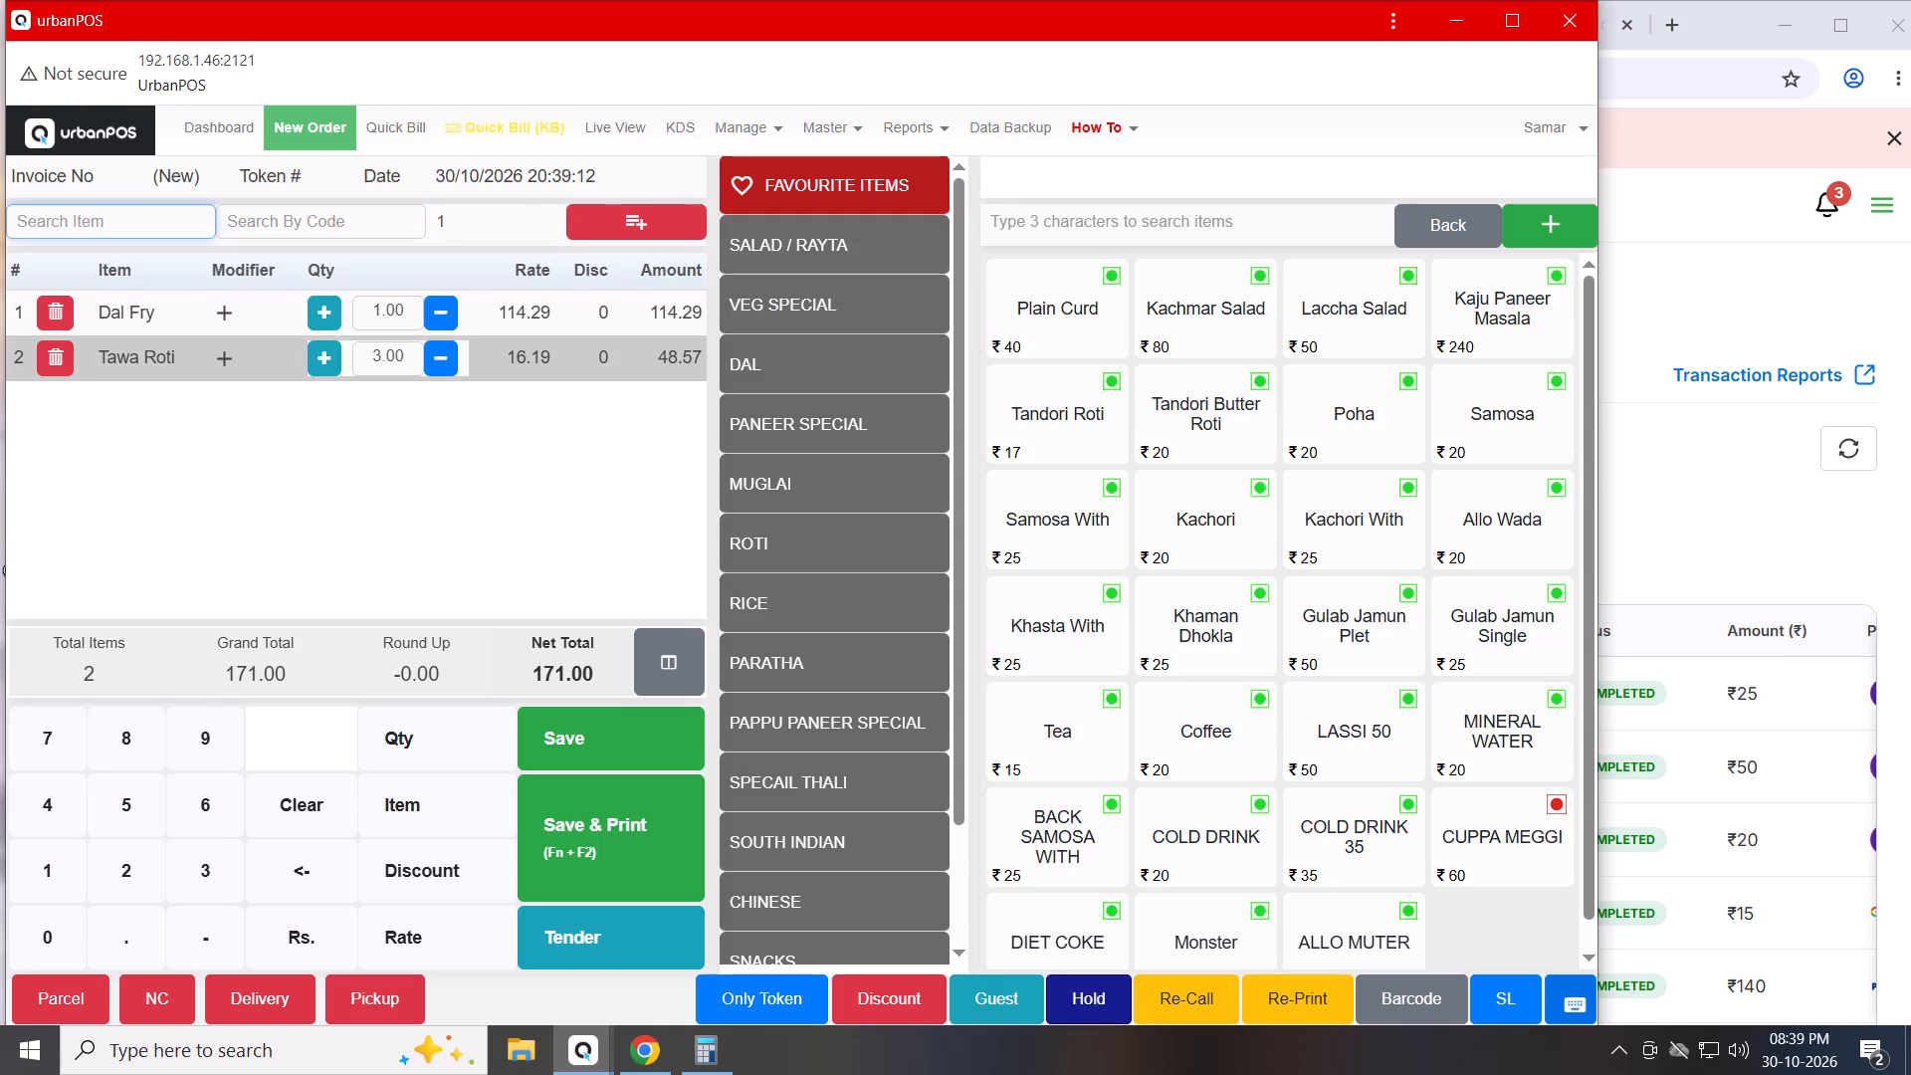
key(F2)
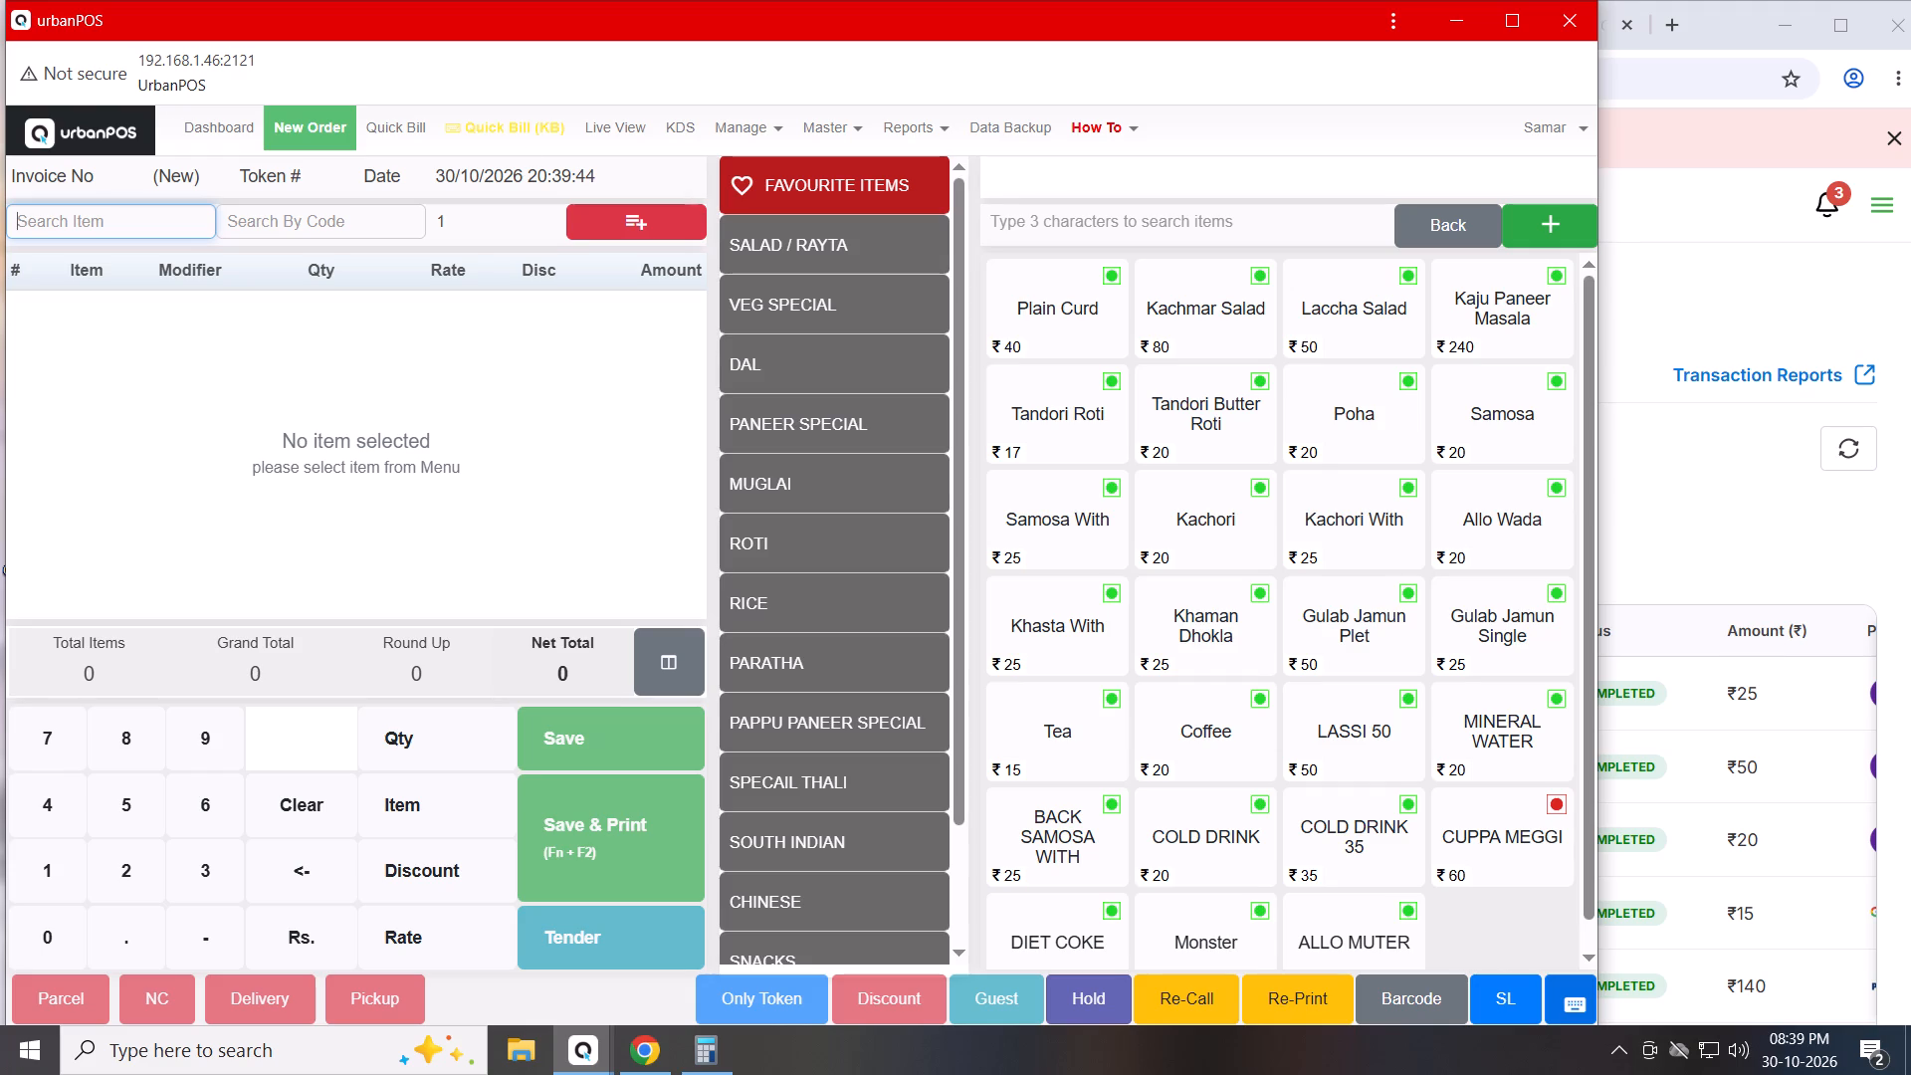
Add one BACK SAMOSA WITH to the new order, and save and print its bill.
scroll(1242, 156, up, 3)
scroll(1185, 380, up, 3)
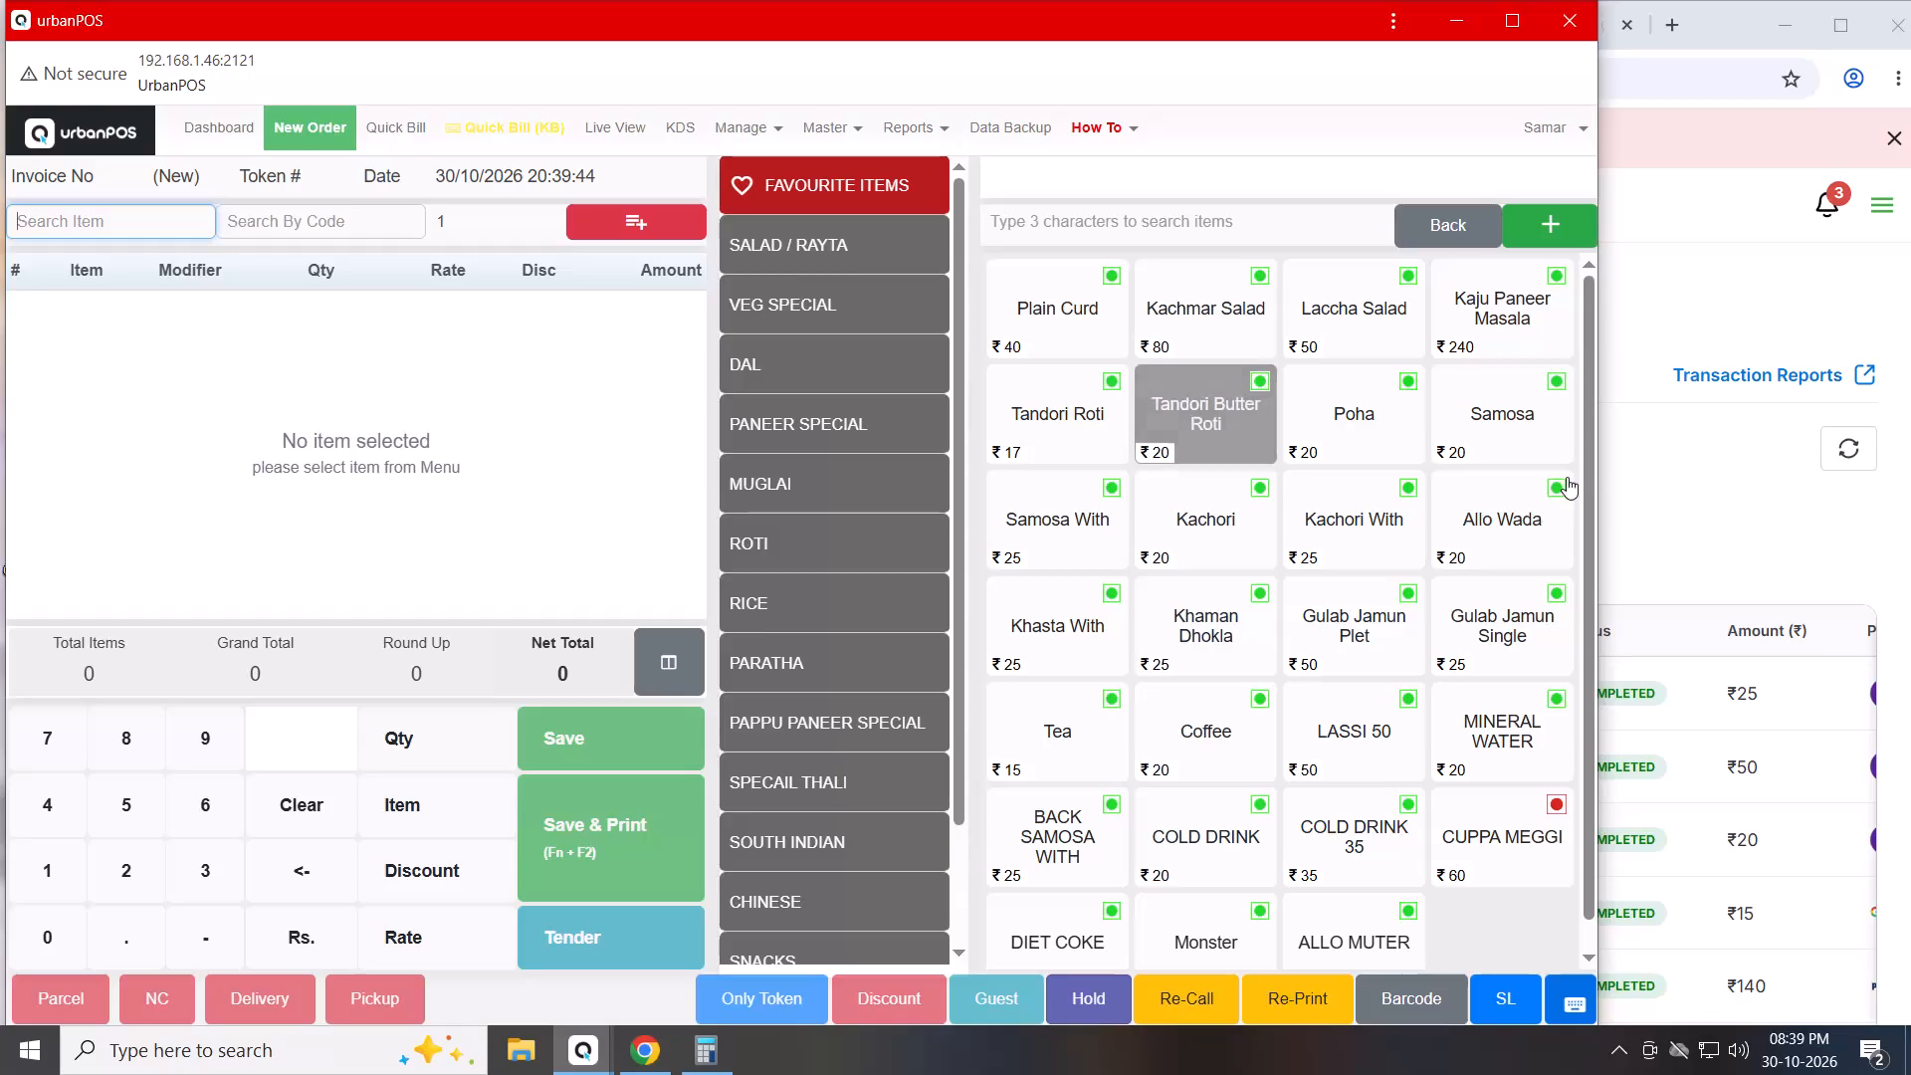
click(1062, 825)
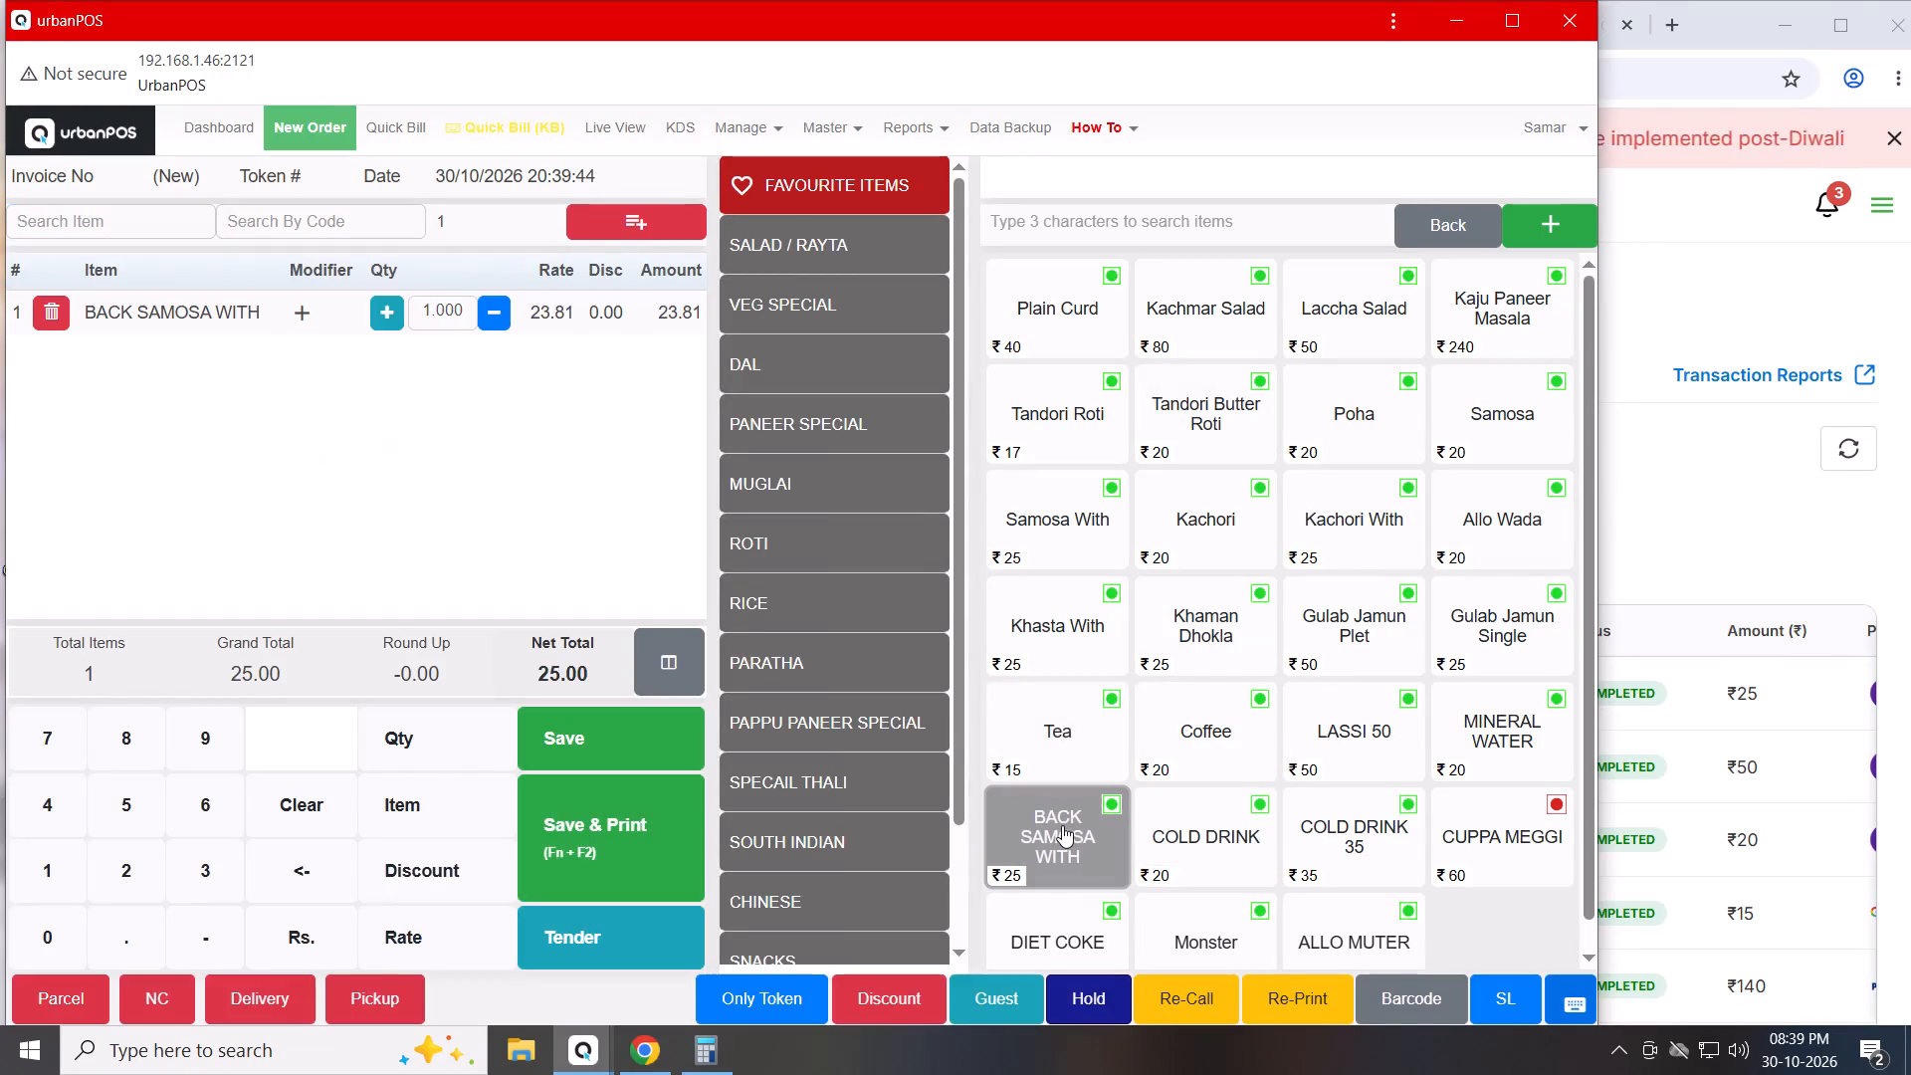
key(F2)
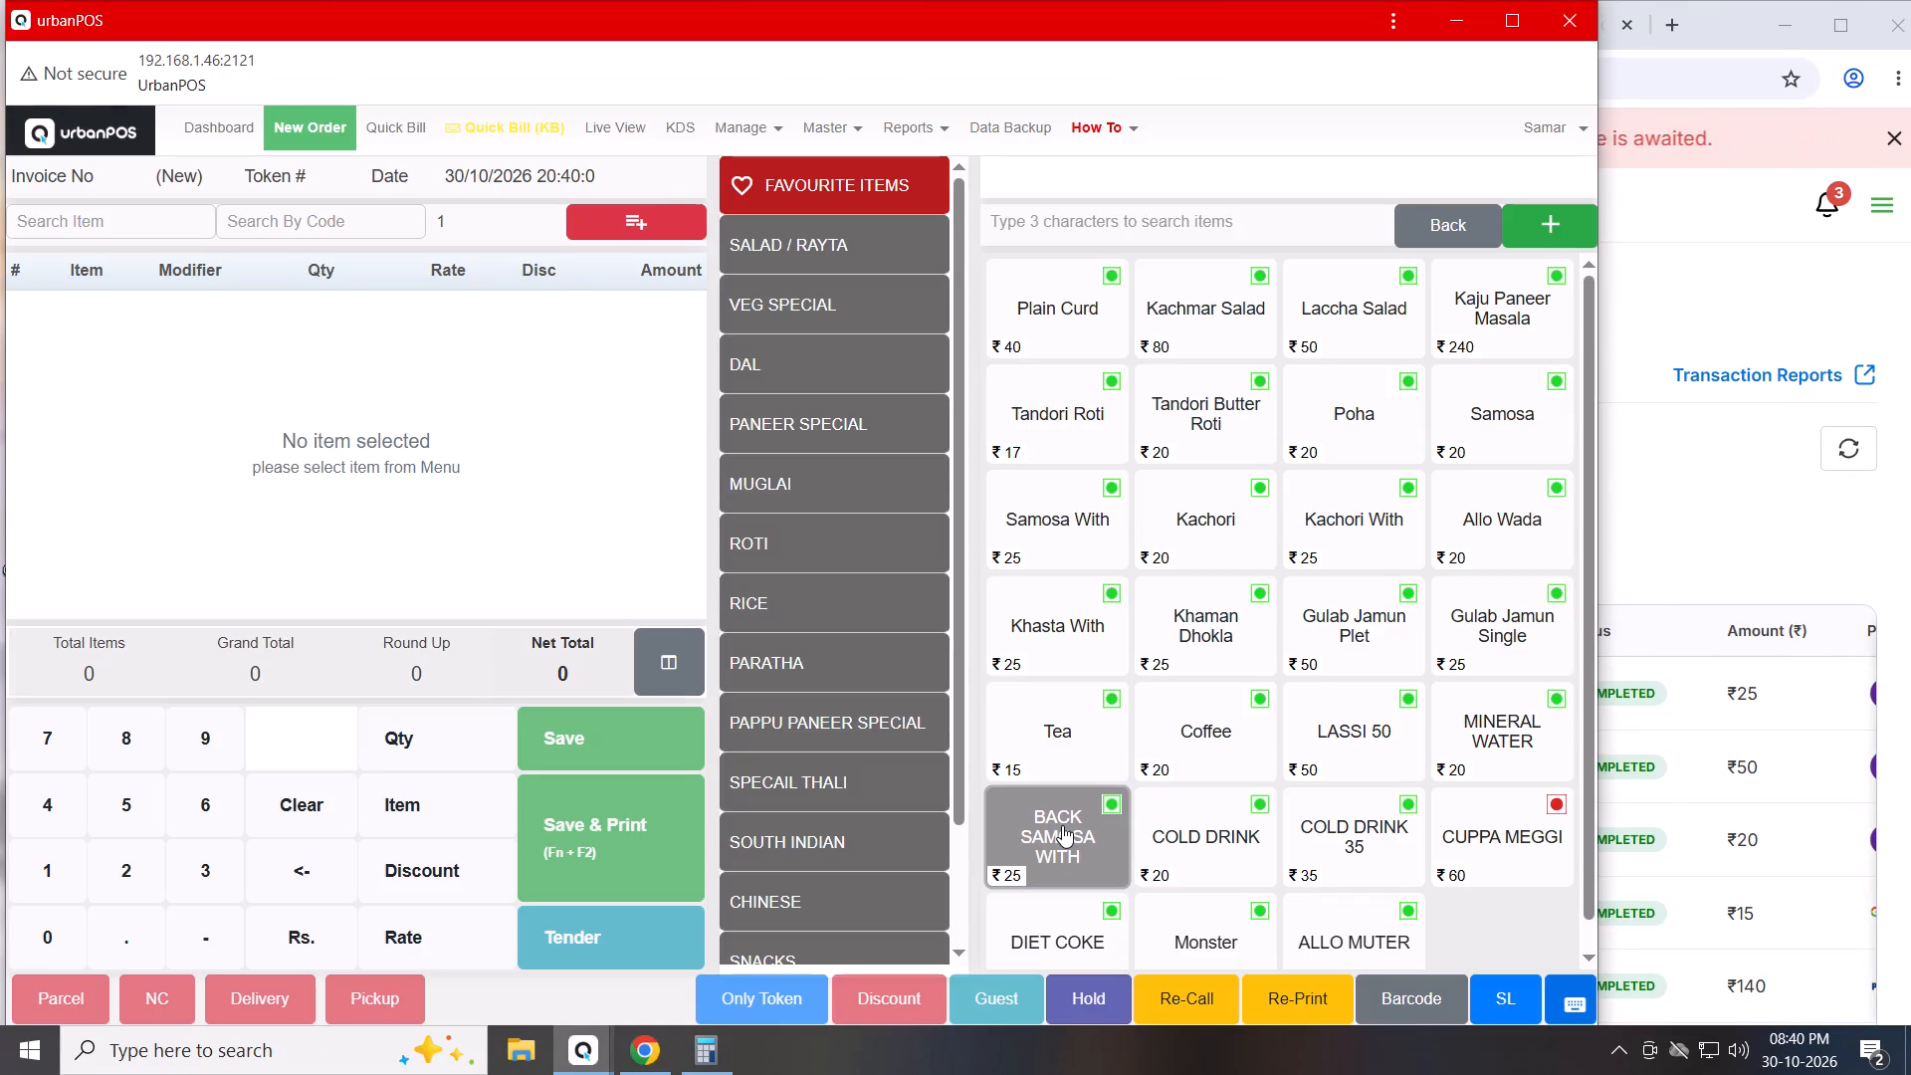
Add one Khaman Dhokla as the only item in the new order, and save and print its bill.
click(1045, 819)
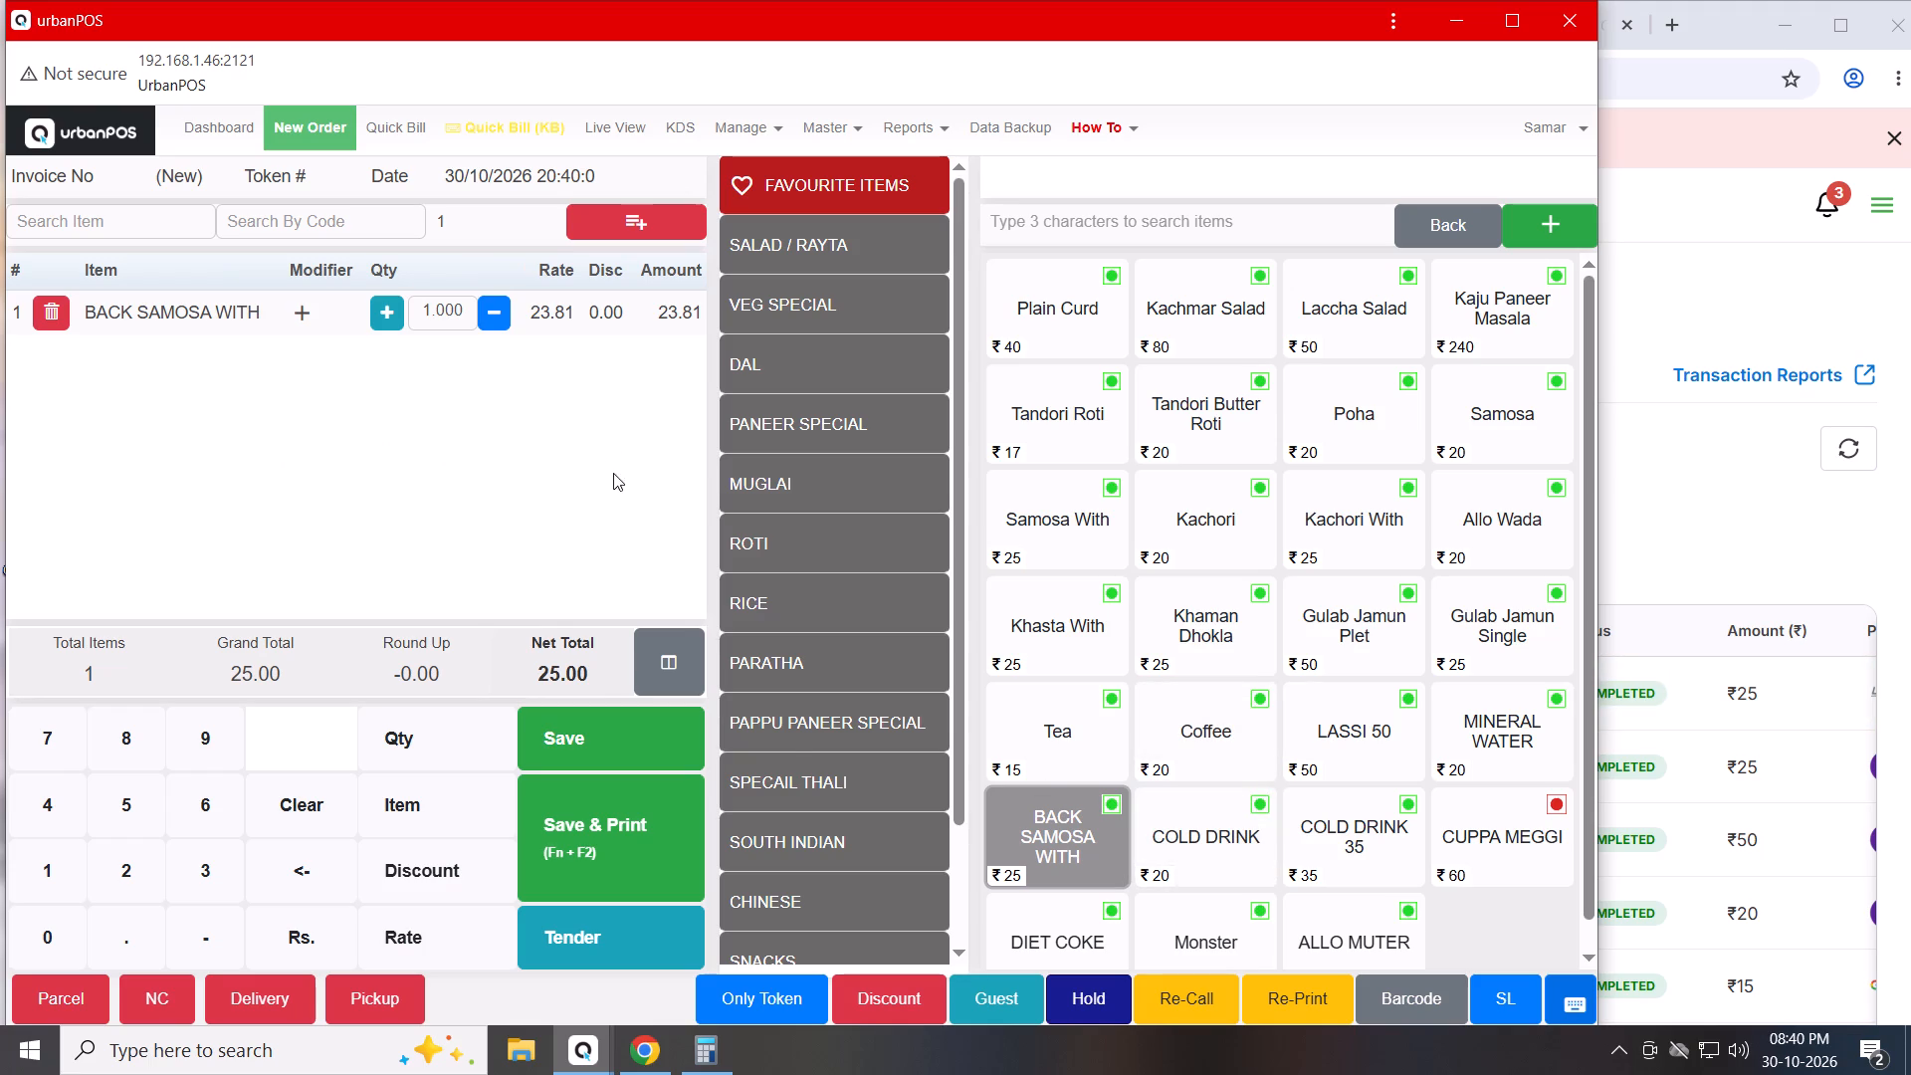
click(53, 329)
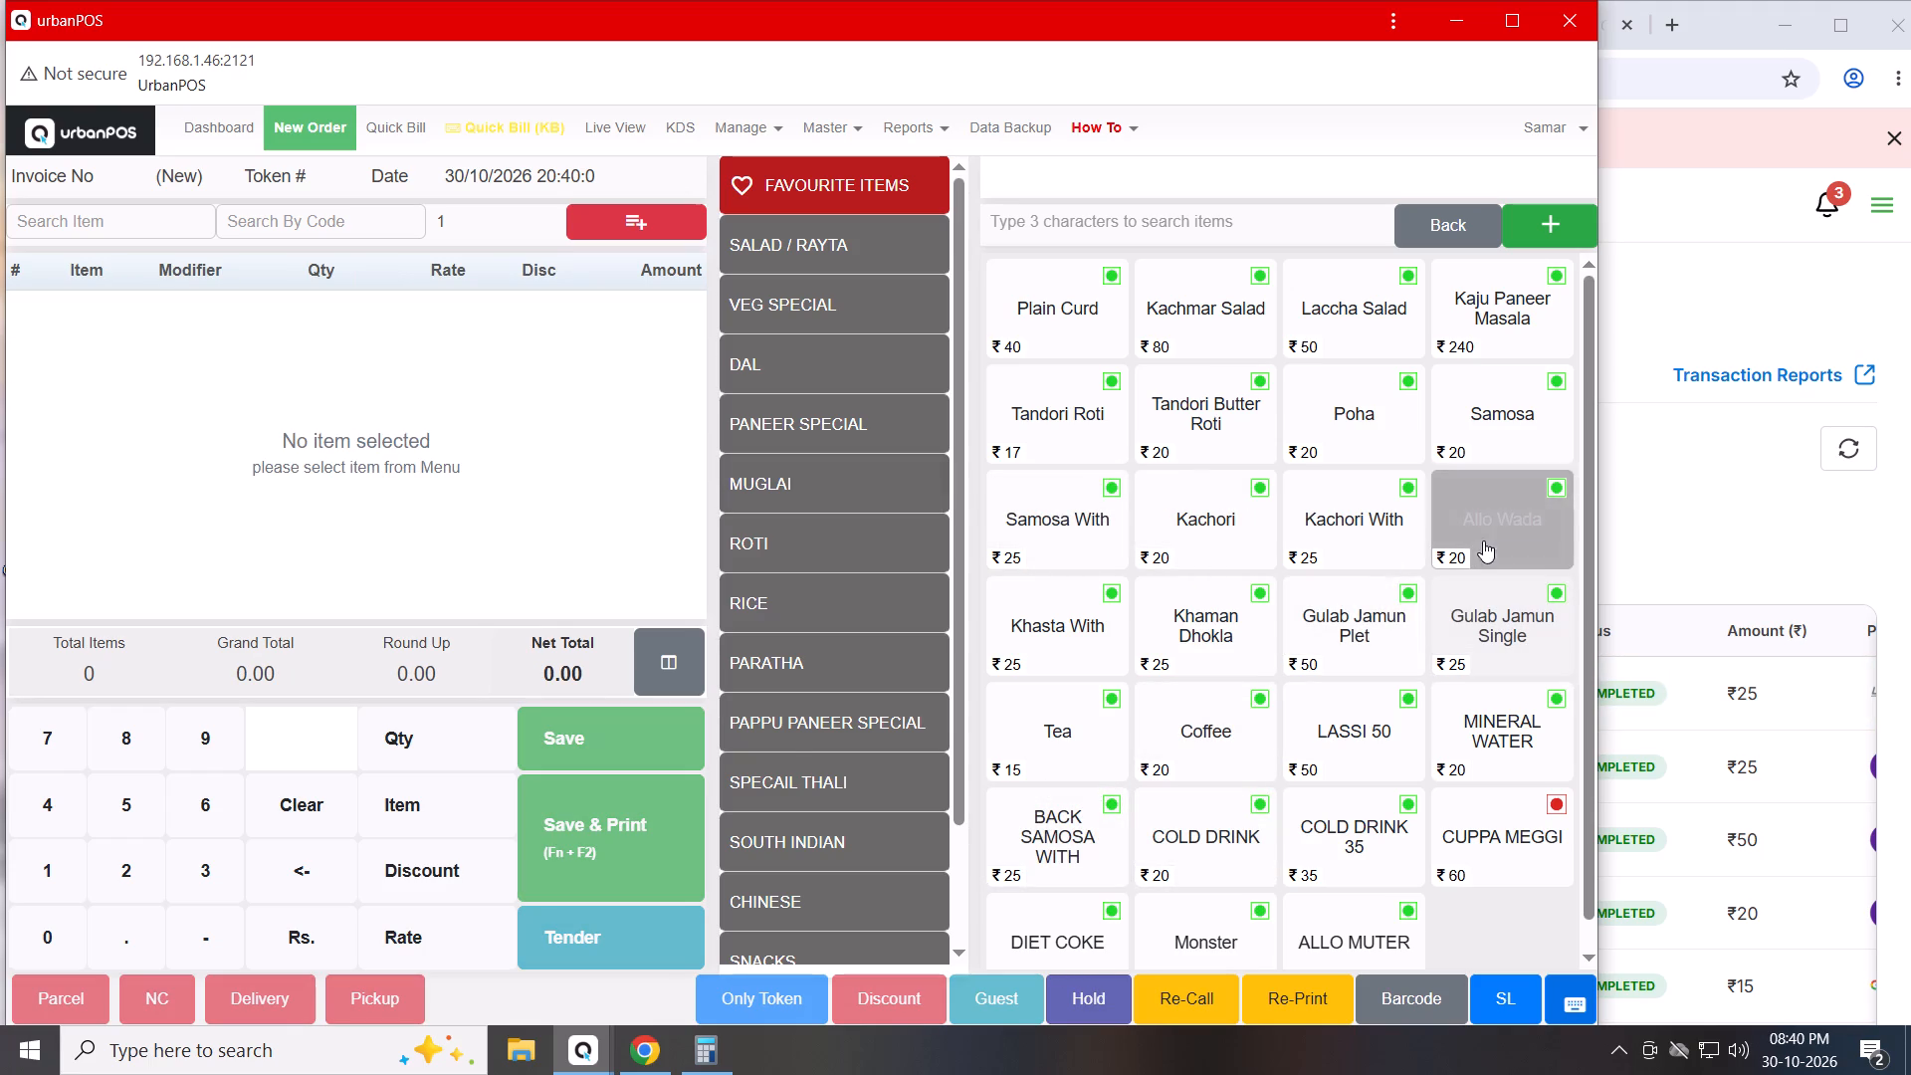
click(1151, 627)
key(F2)
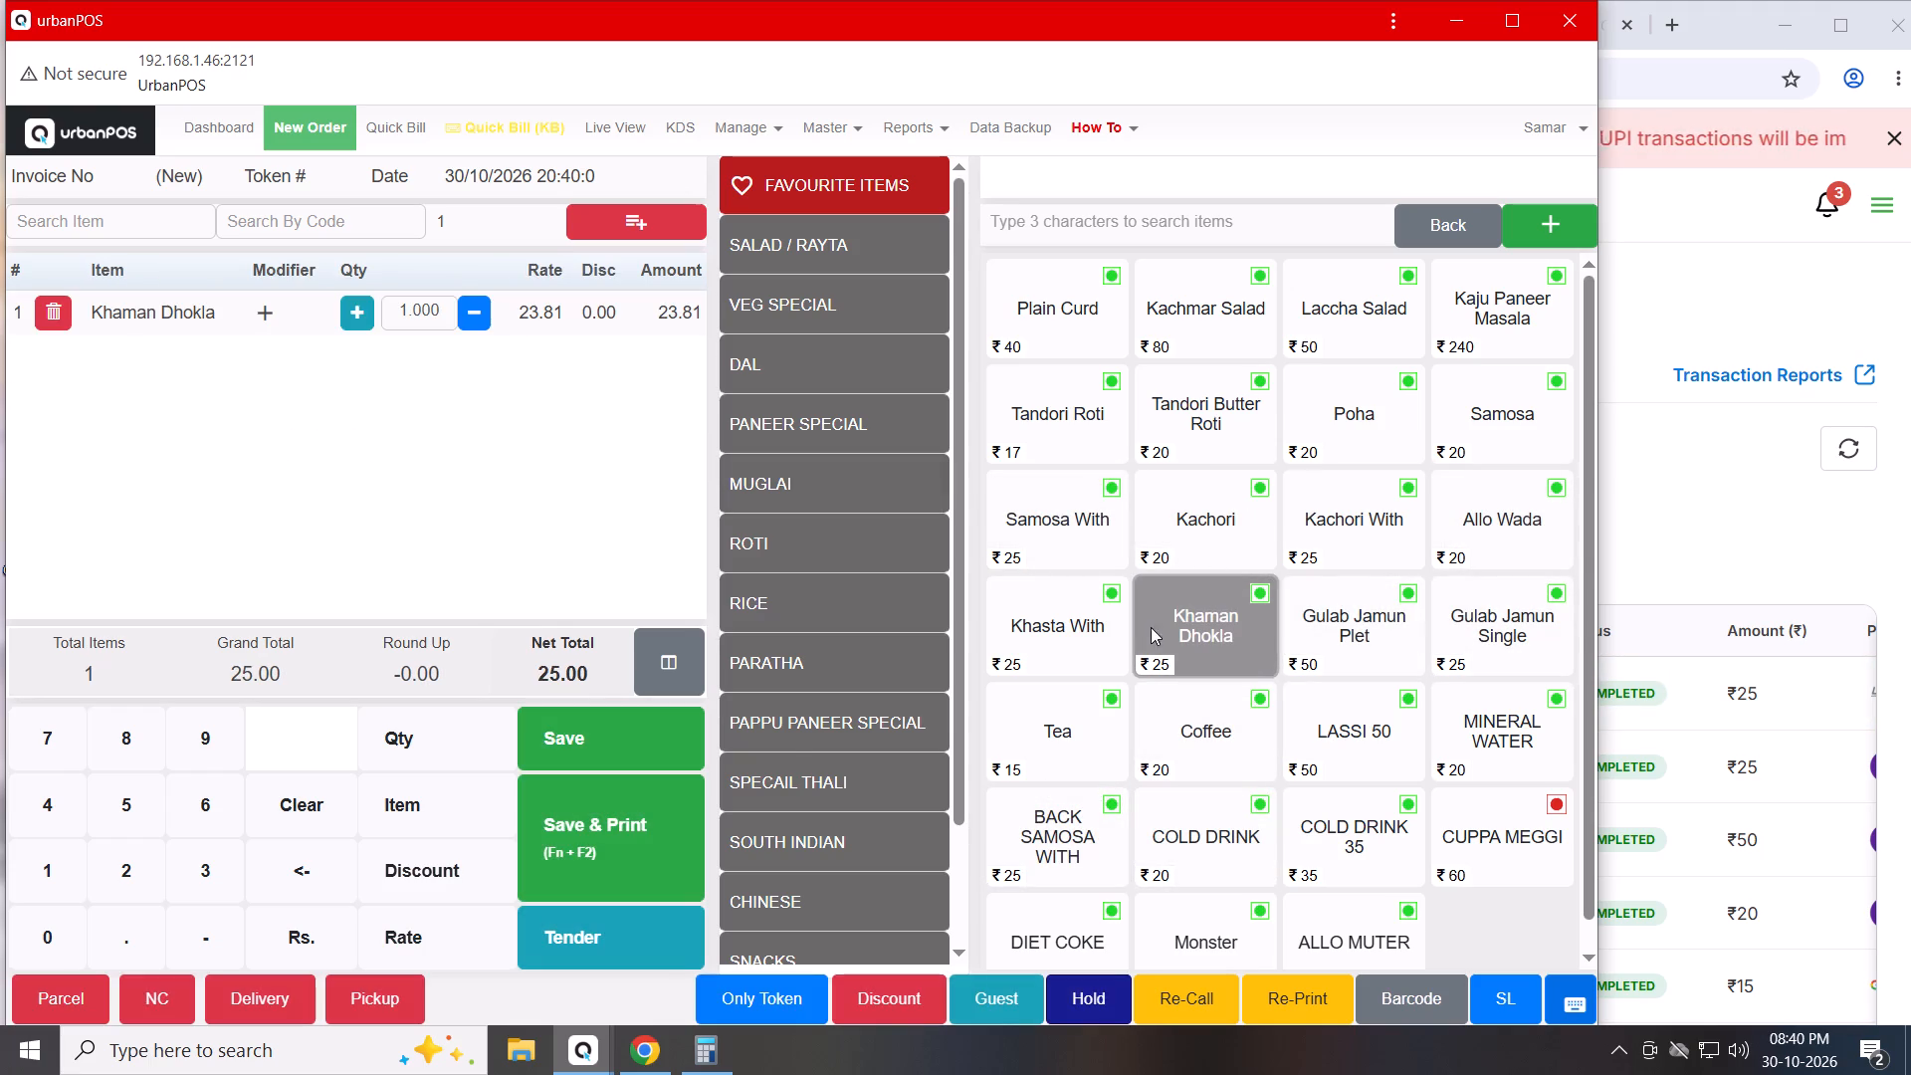
Search the items by name for tikka, add one Paneer Tikka to the new order, and save and print its bill.
click(20, 222)
text(tika)
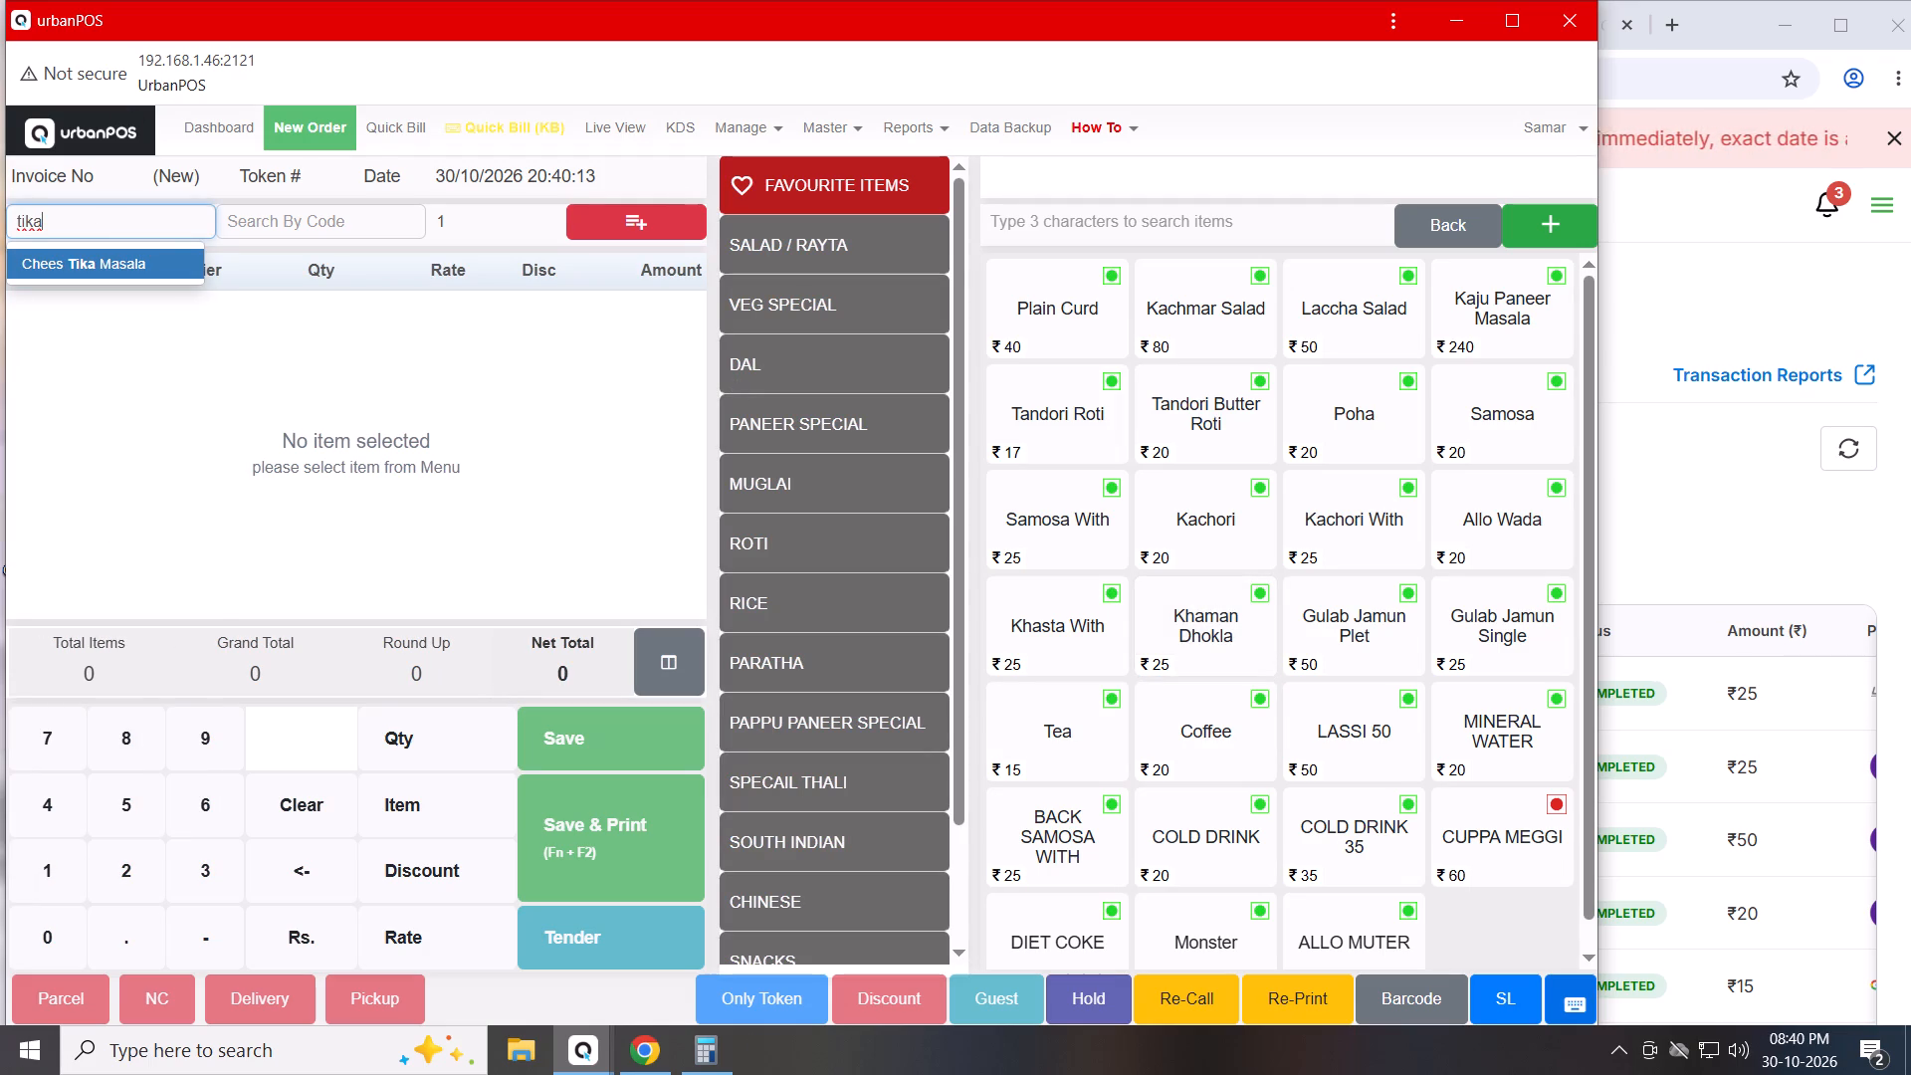
key(BackSpace)
text(ka)
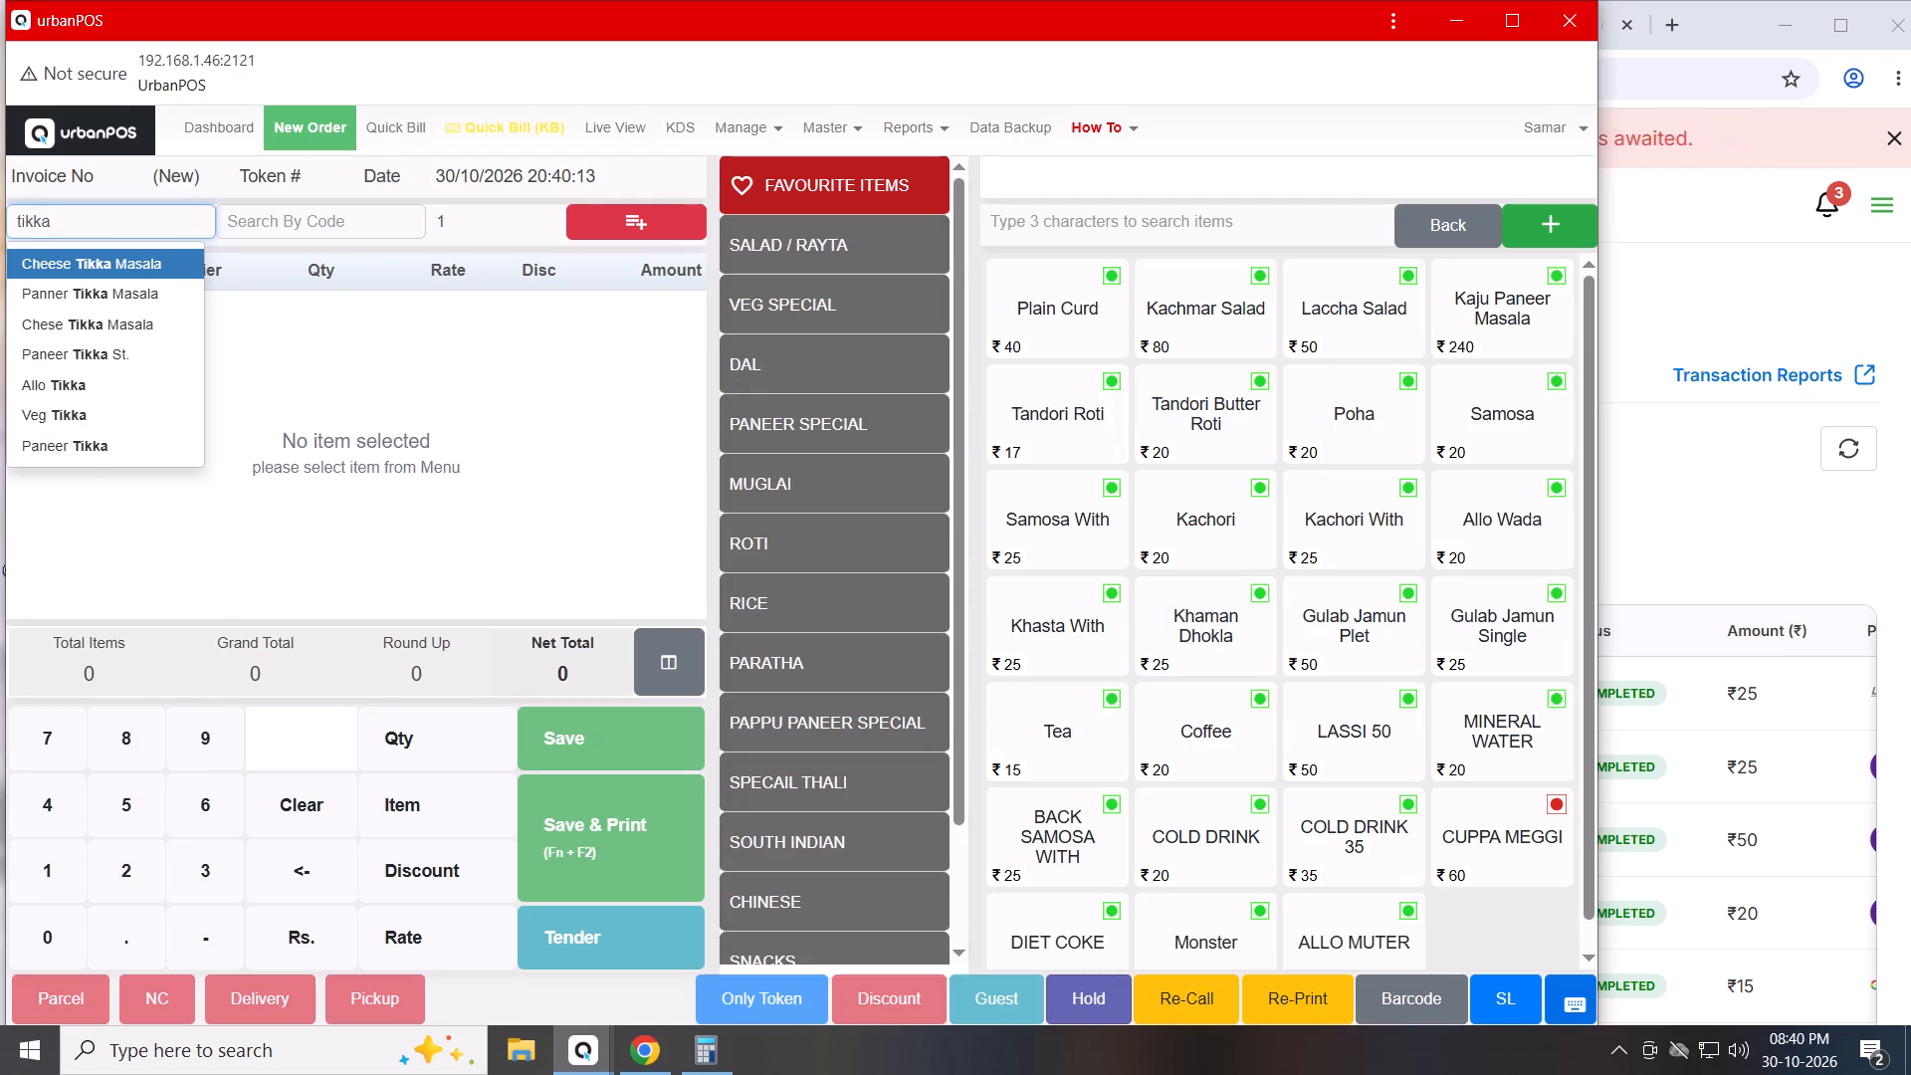
key(Up)
key(Return)
key(Return)
key(F2)
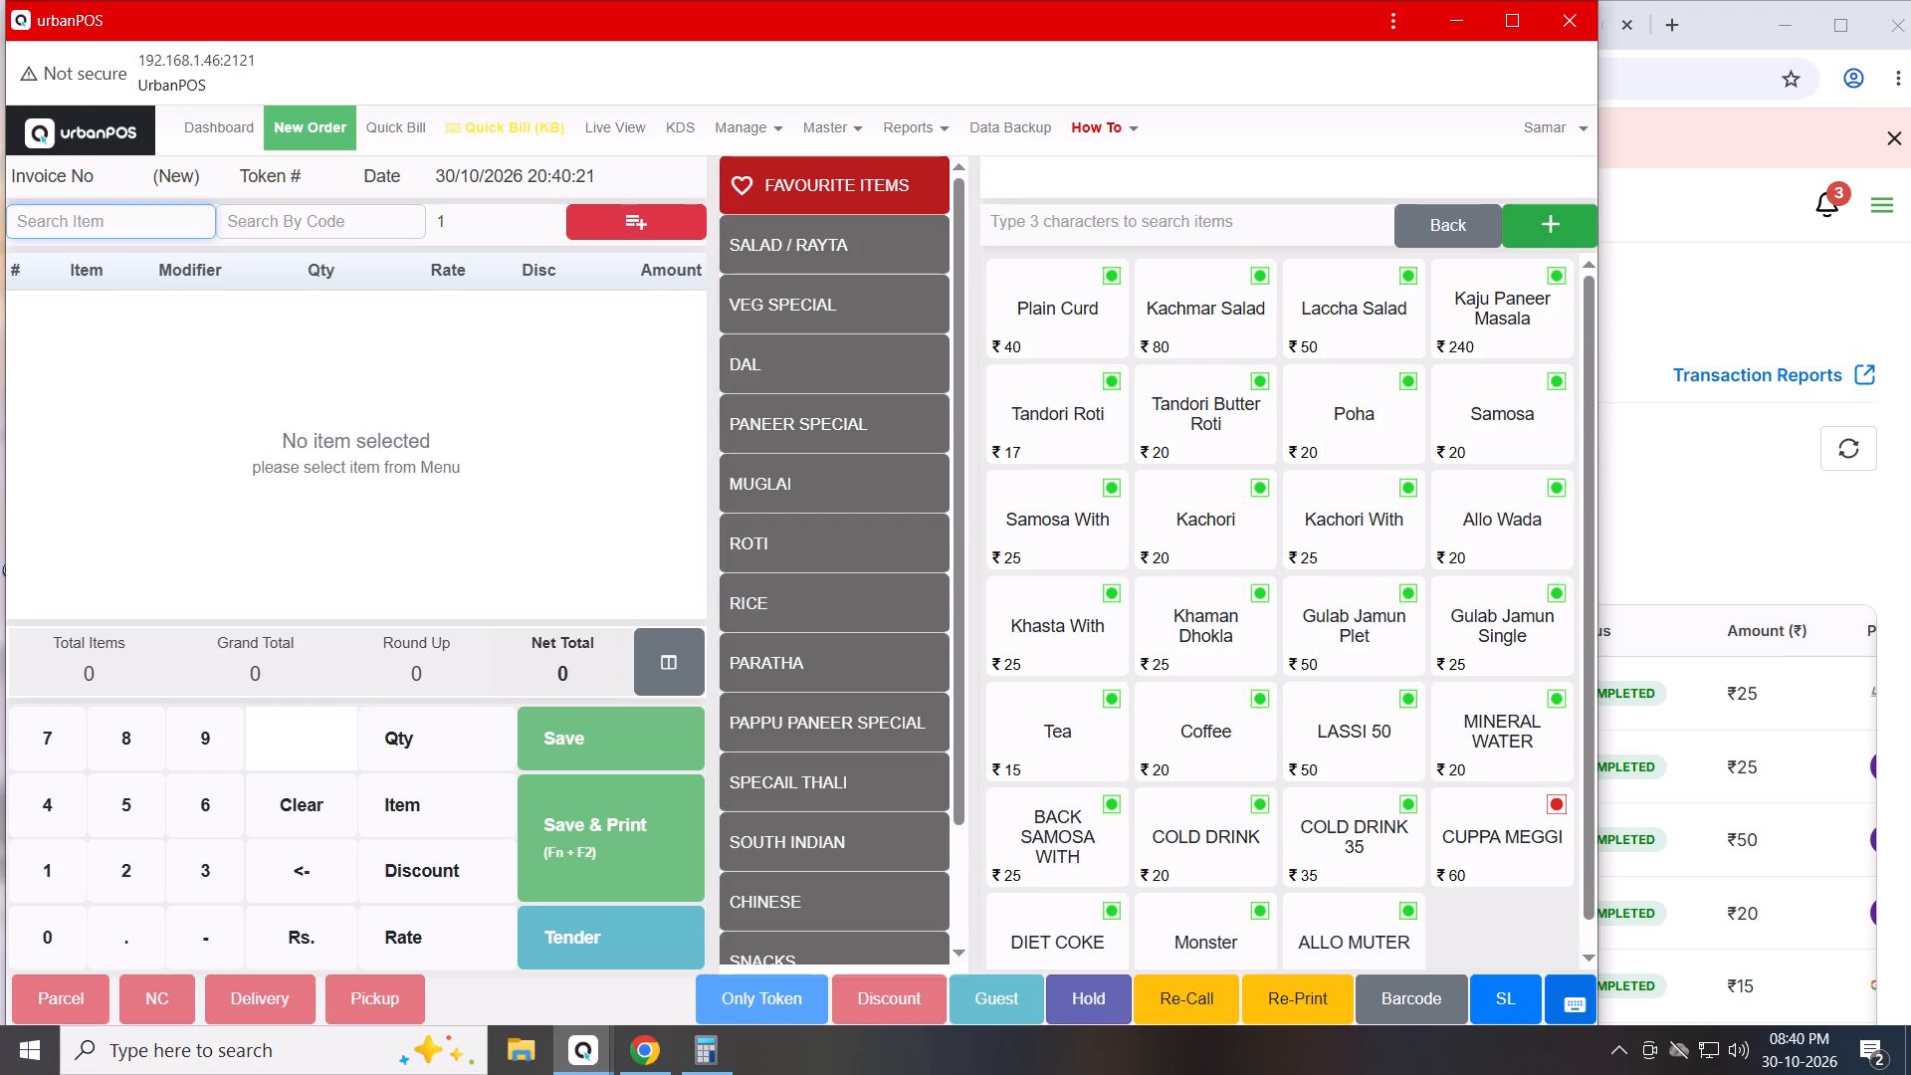
Add one Poha to the new order, and save and print its bill.
scroll(401, 240, up, 2)
click(1336, 445)
key(F2)
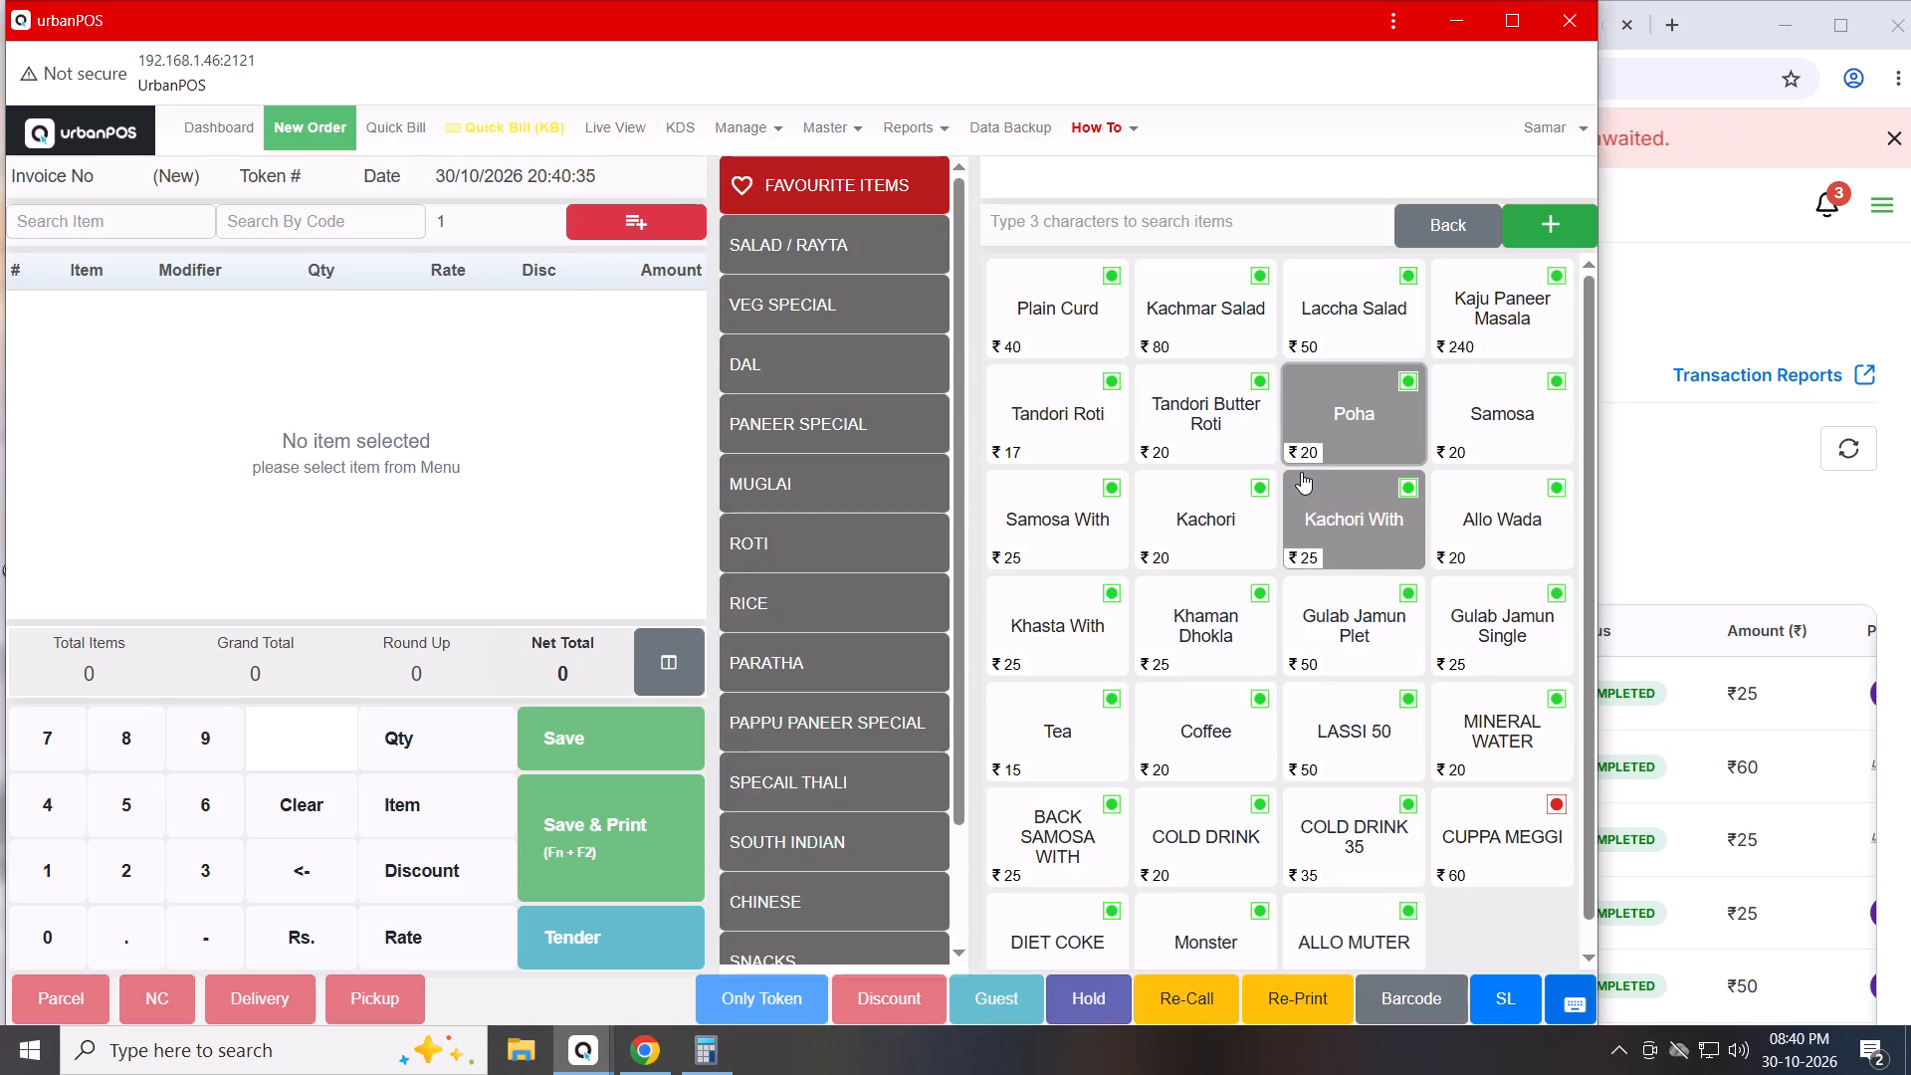
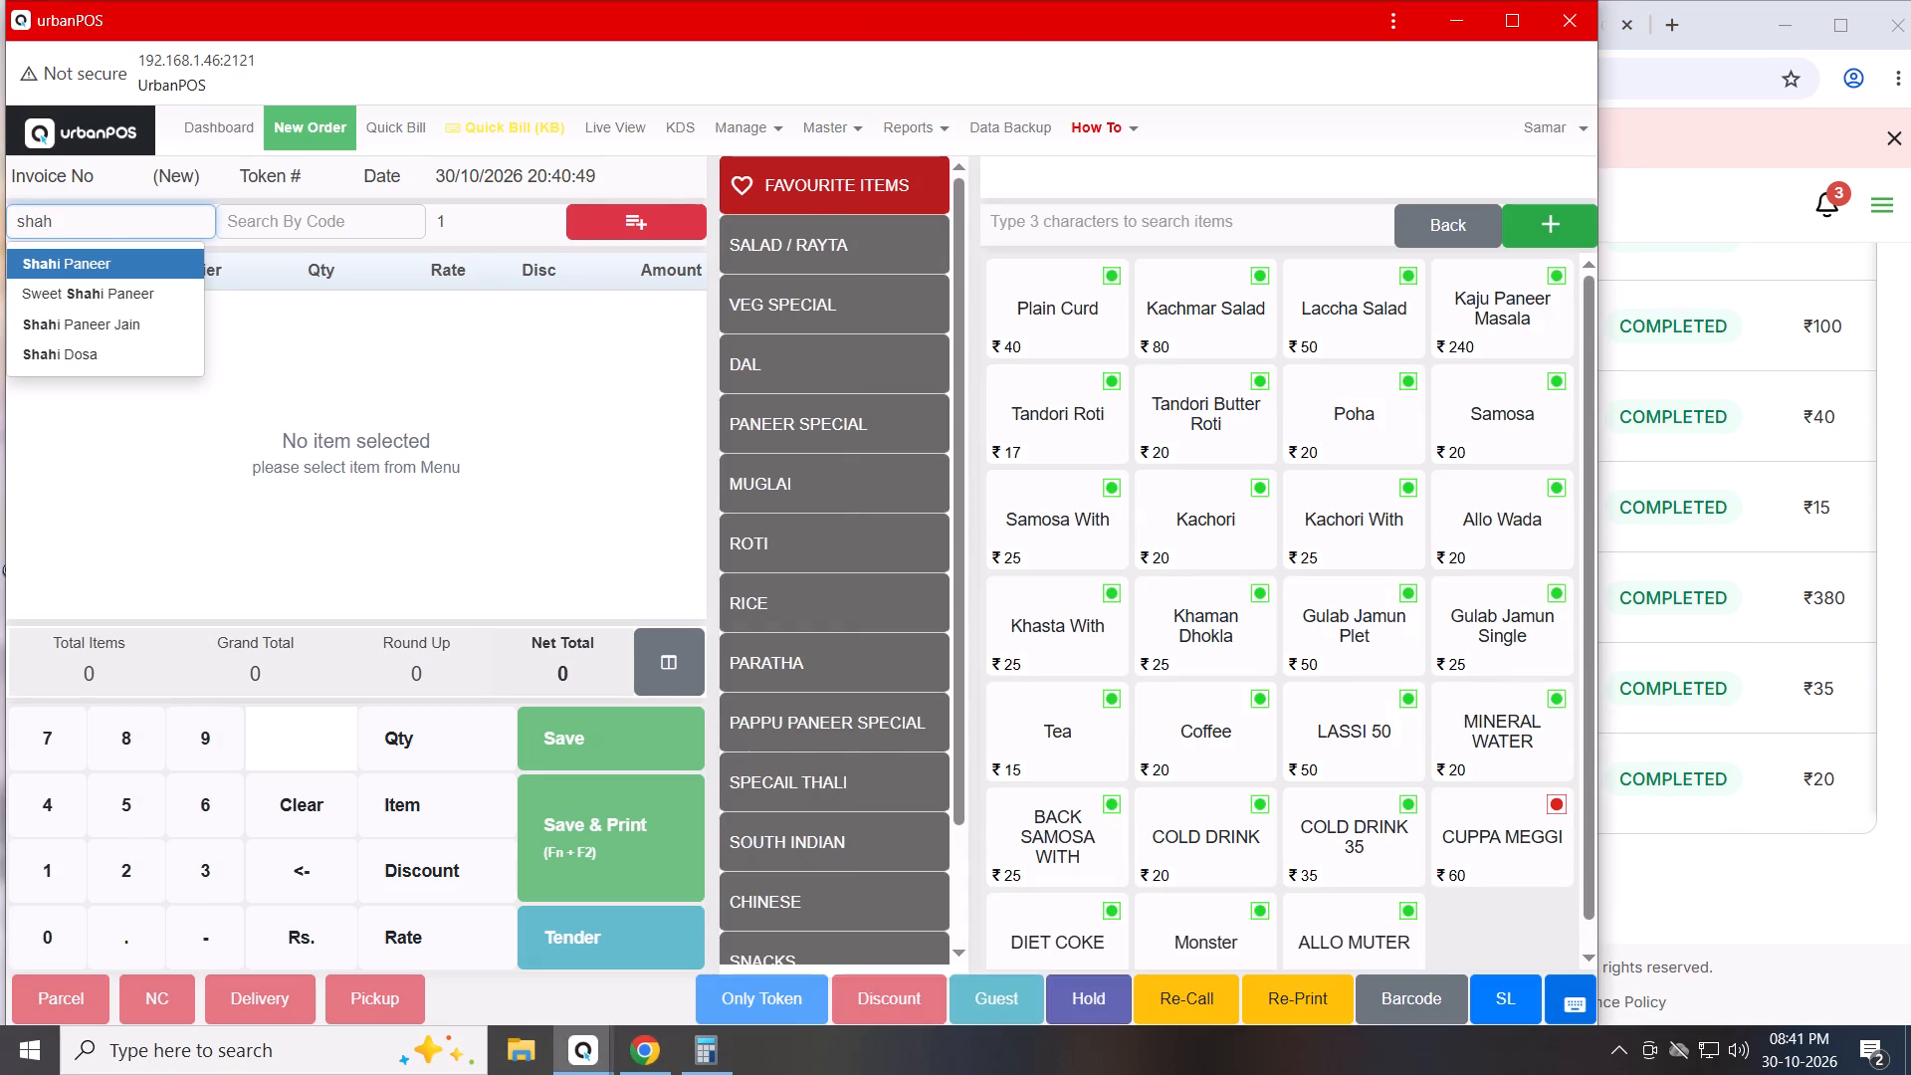
Clear the search text from the new order's item name search.
key(BackSpace)
key(BackSpace)
key(BackSpace)
key(BackSpace)
key(BackSpace)
key(BackSpace)
key(BackSpace)
key(BackSpace)
key(BackSpace)
key(BackSpace)
key(BackSpace)
key(BackSpace)
key(BackSpace)
key(BackSpace)
key(BackSpace)
key(BackSpace)
key(BackSpace)
key(BackSpace)
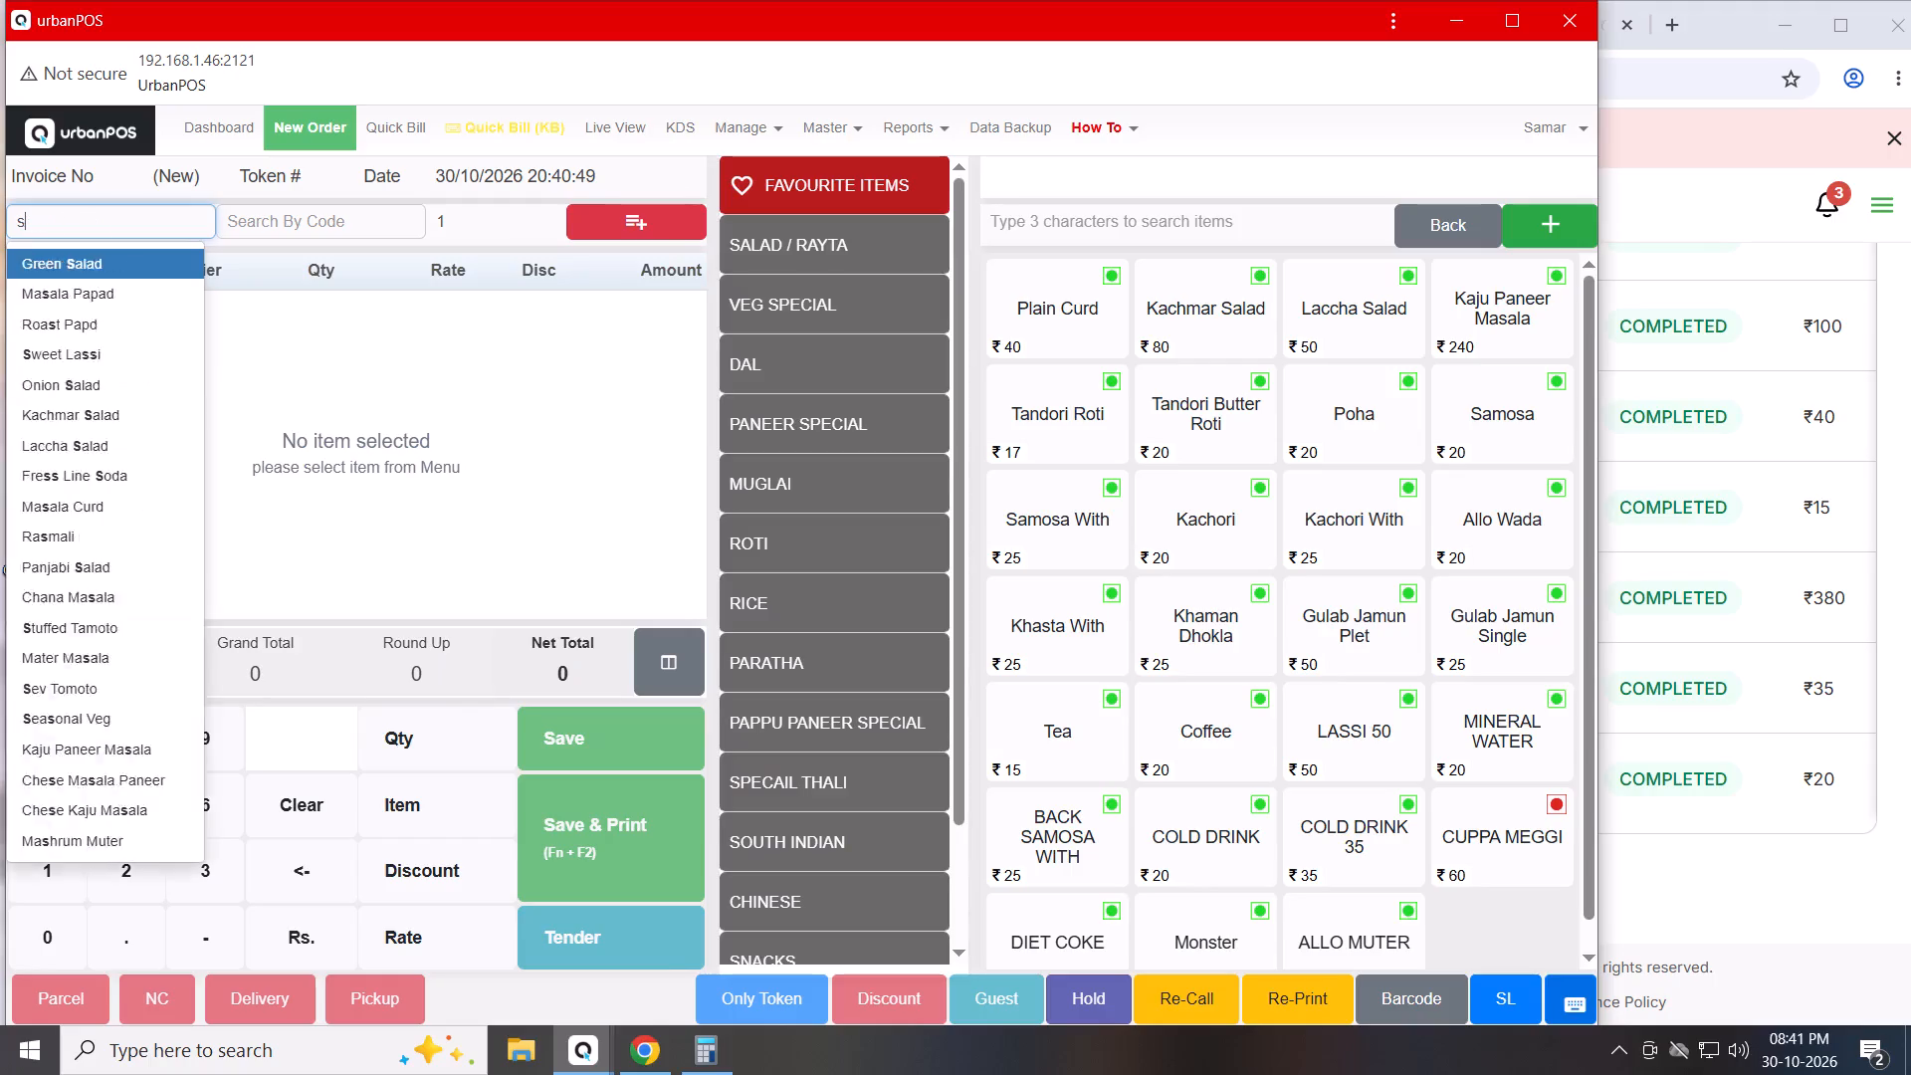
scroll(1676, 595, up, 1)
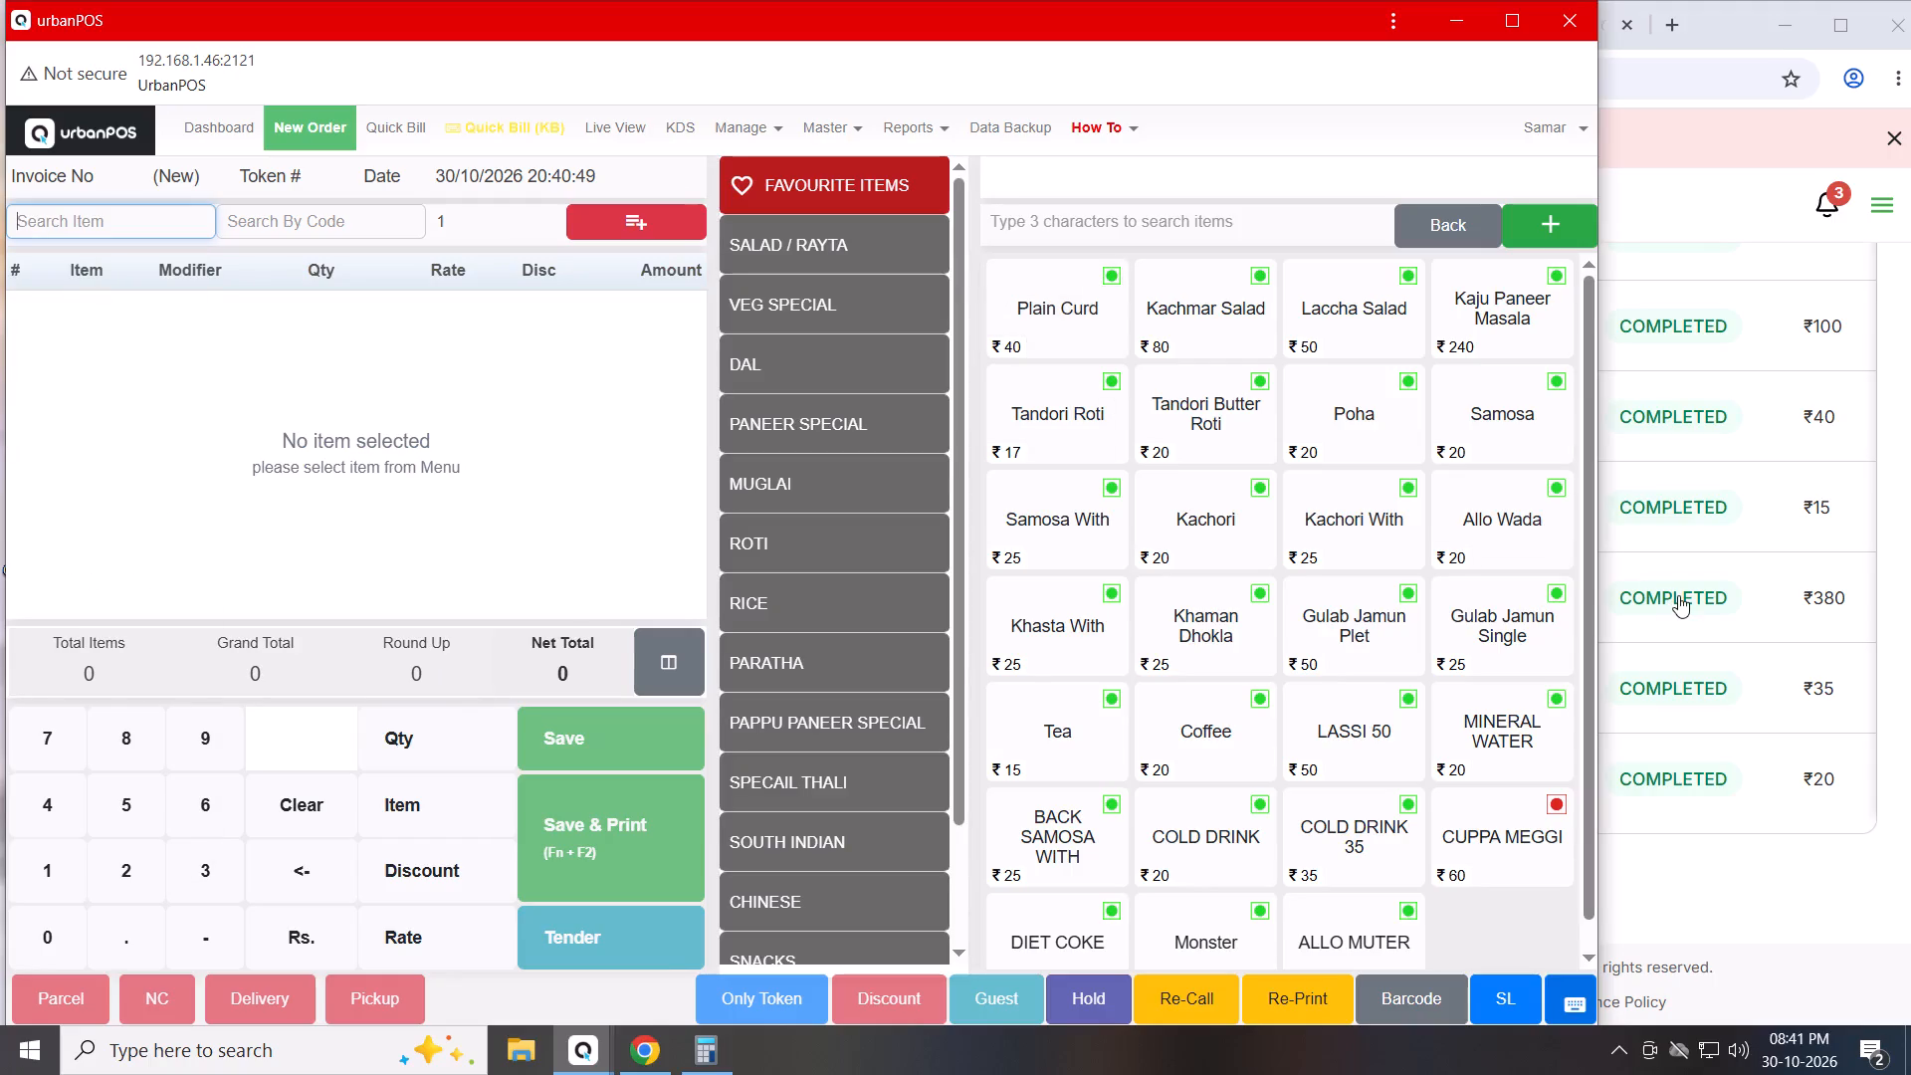
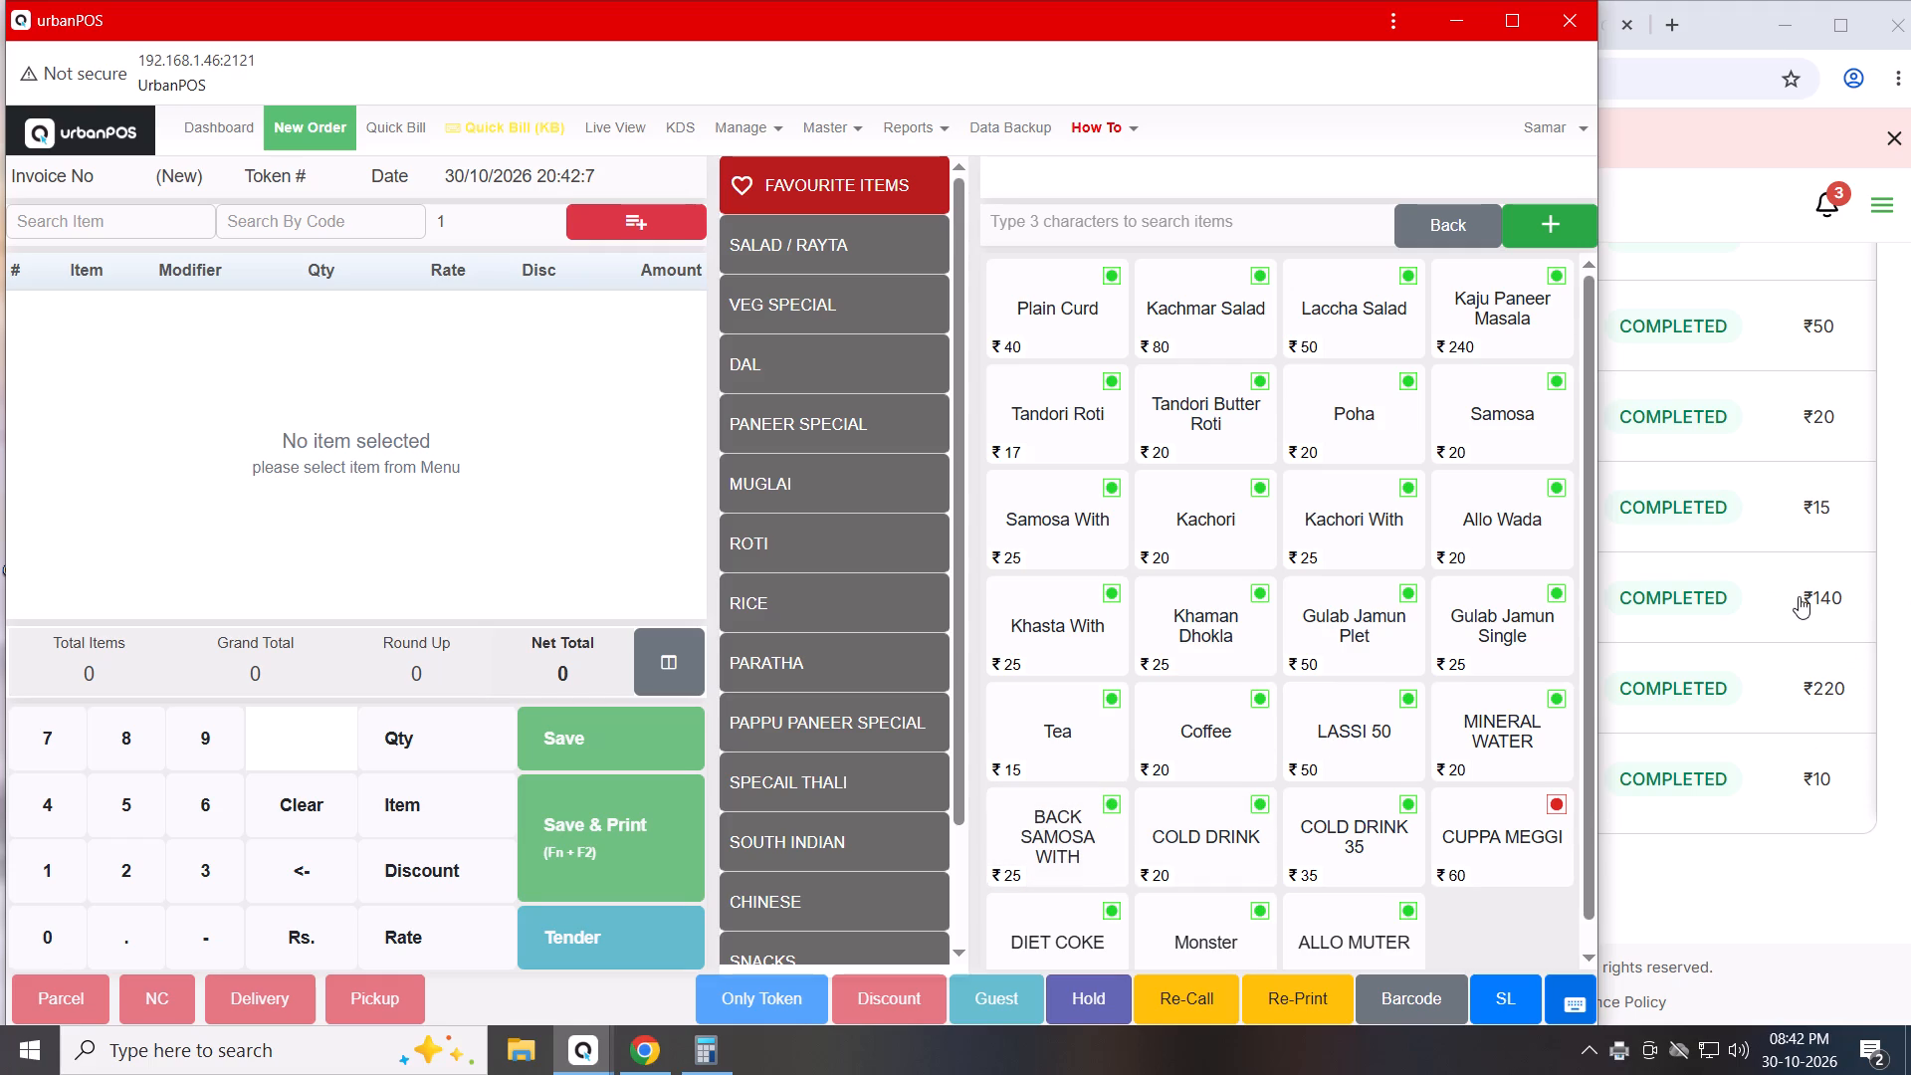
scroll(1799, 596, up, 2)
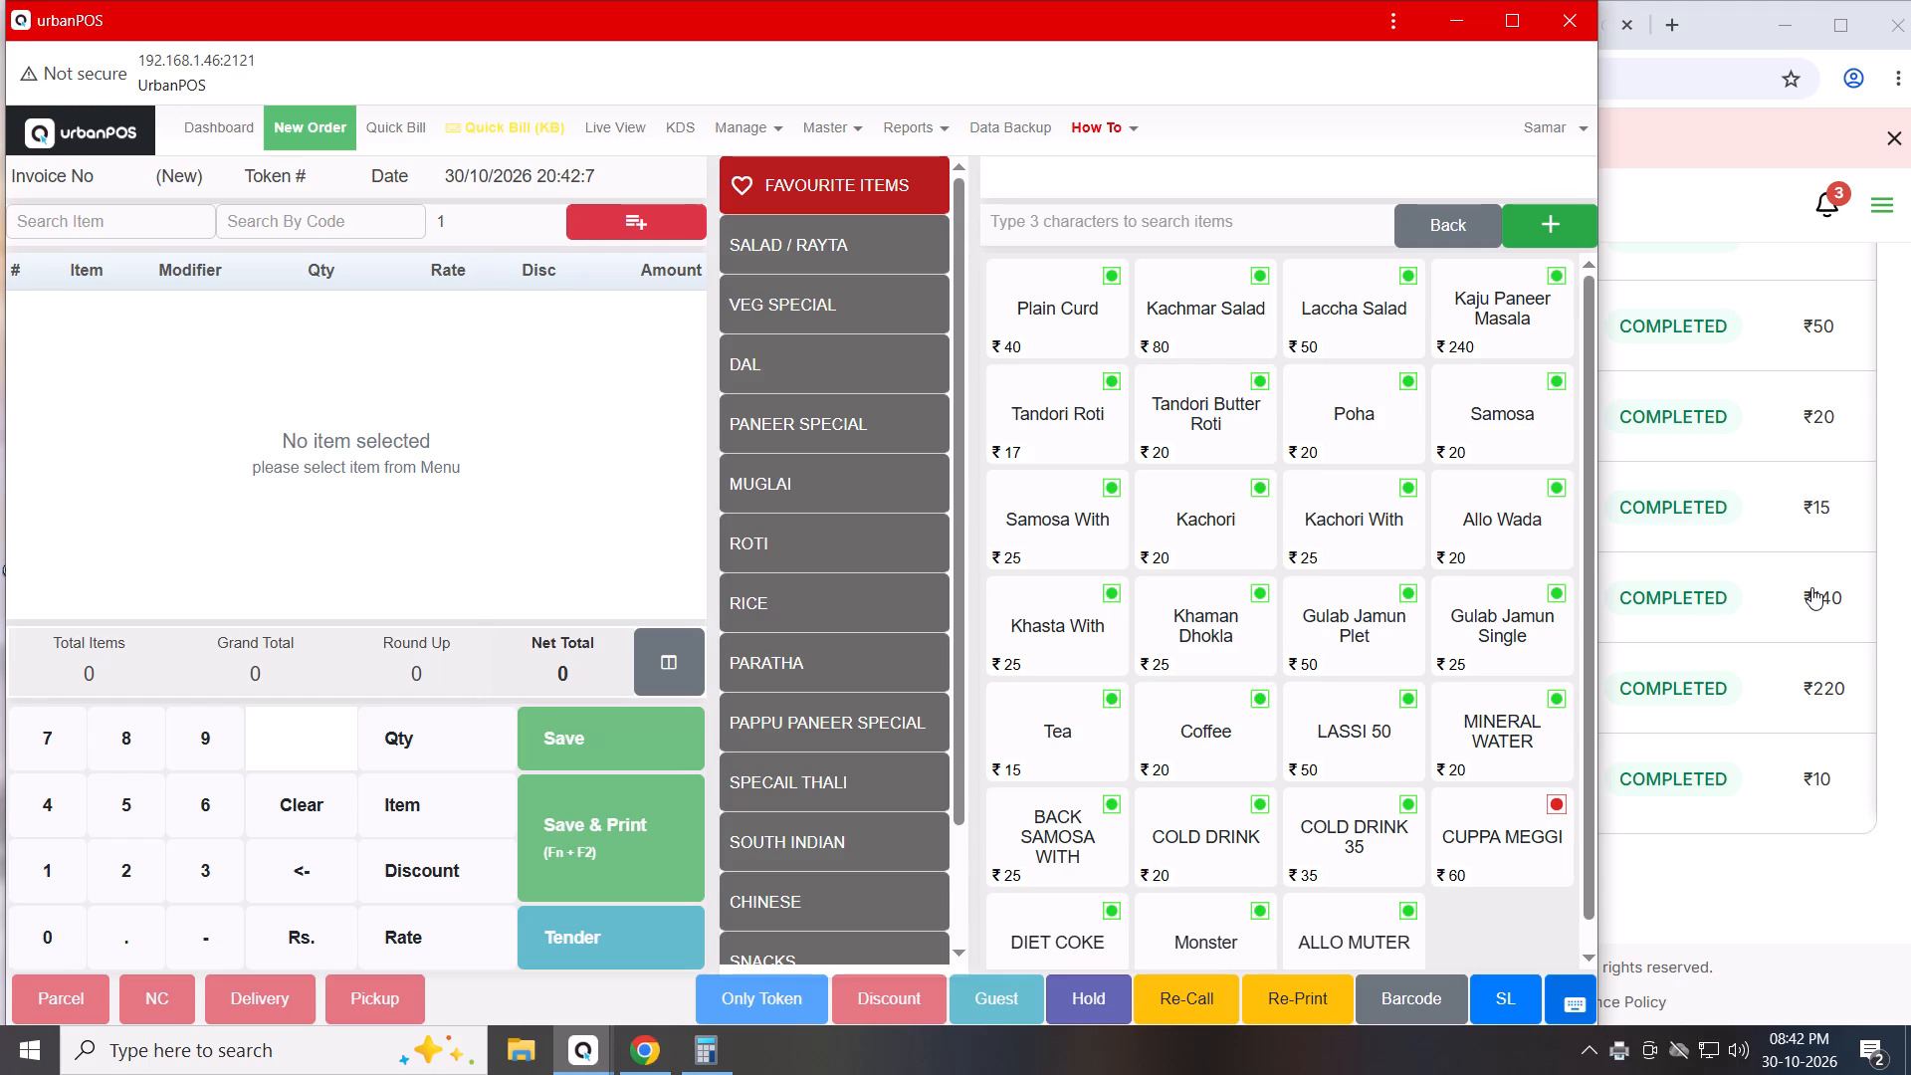
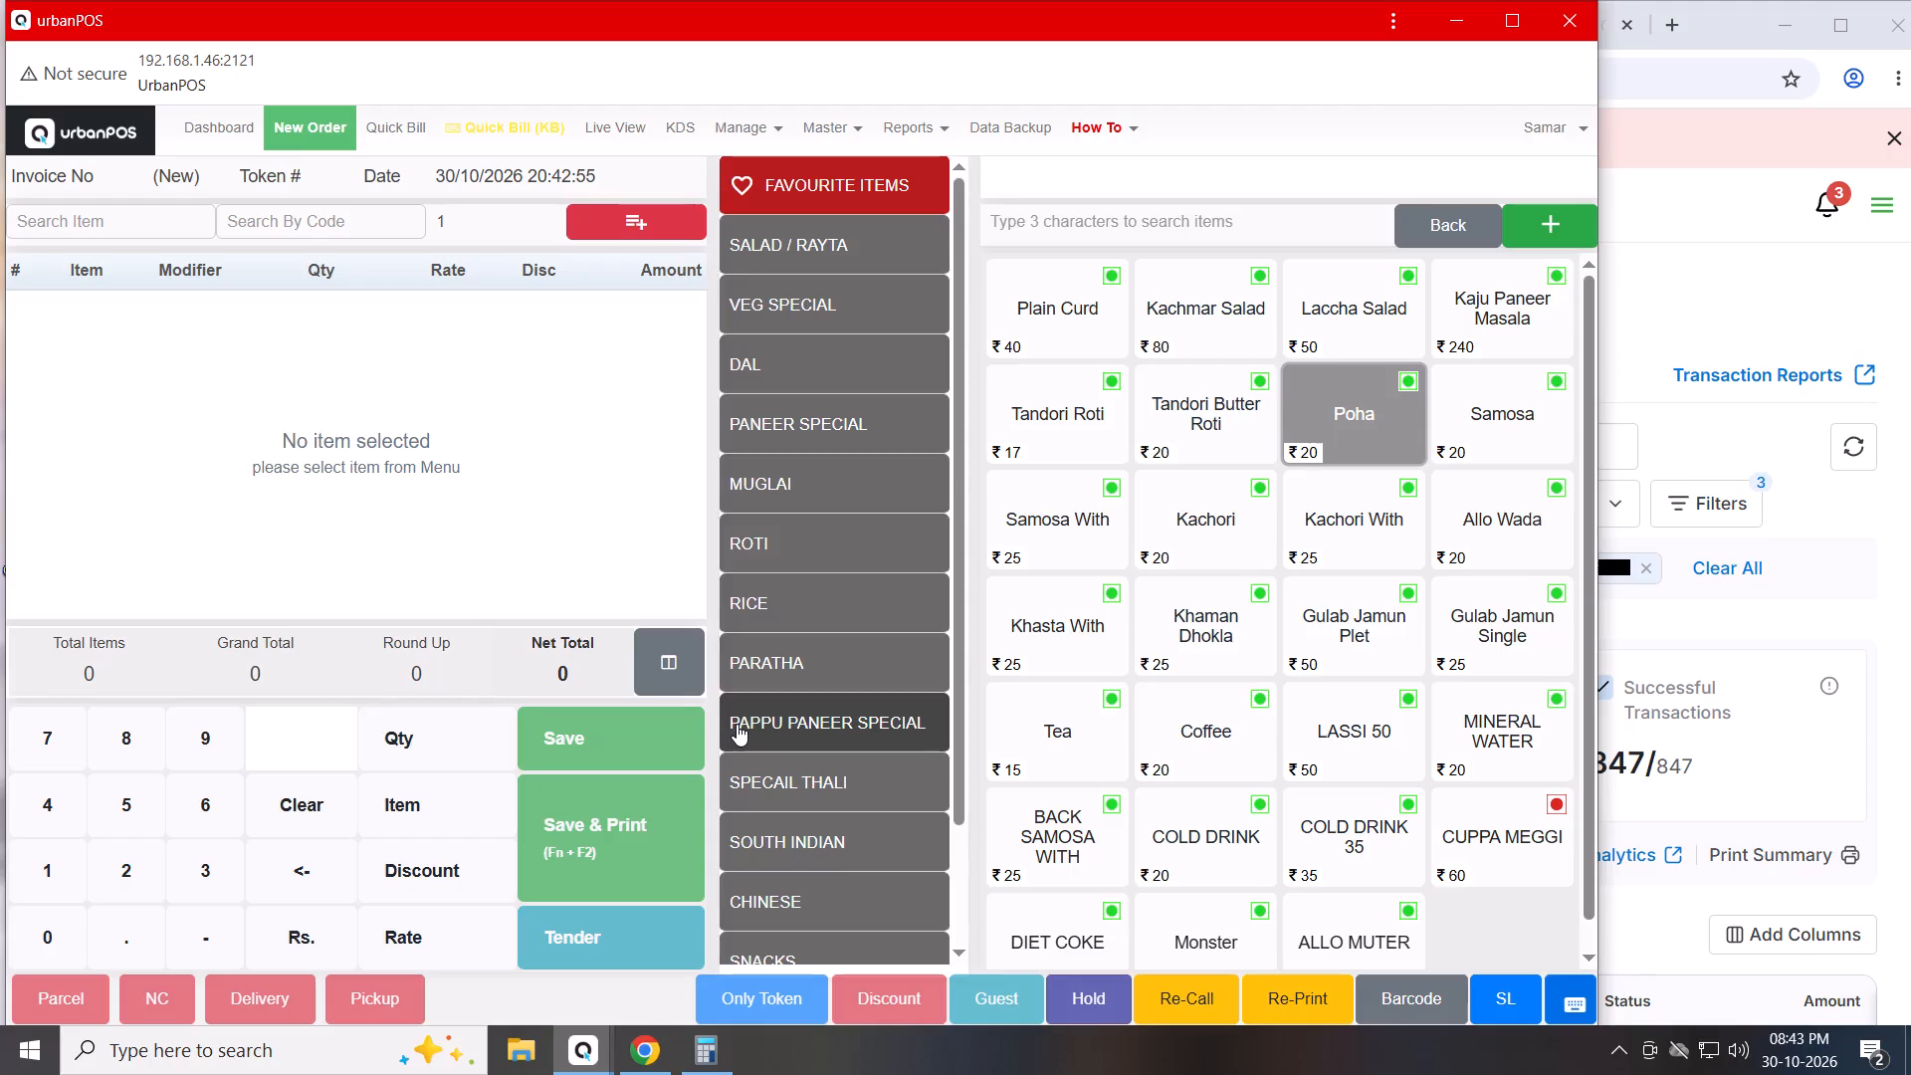
Add one Tea to a new order, then save and print the bill.
click(1054, 746)
click(560, 835)
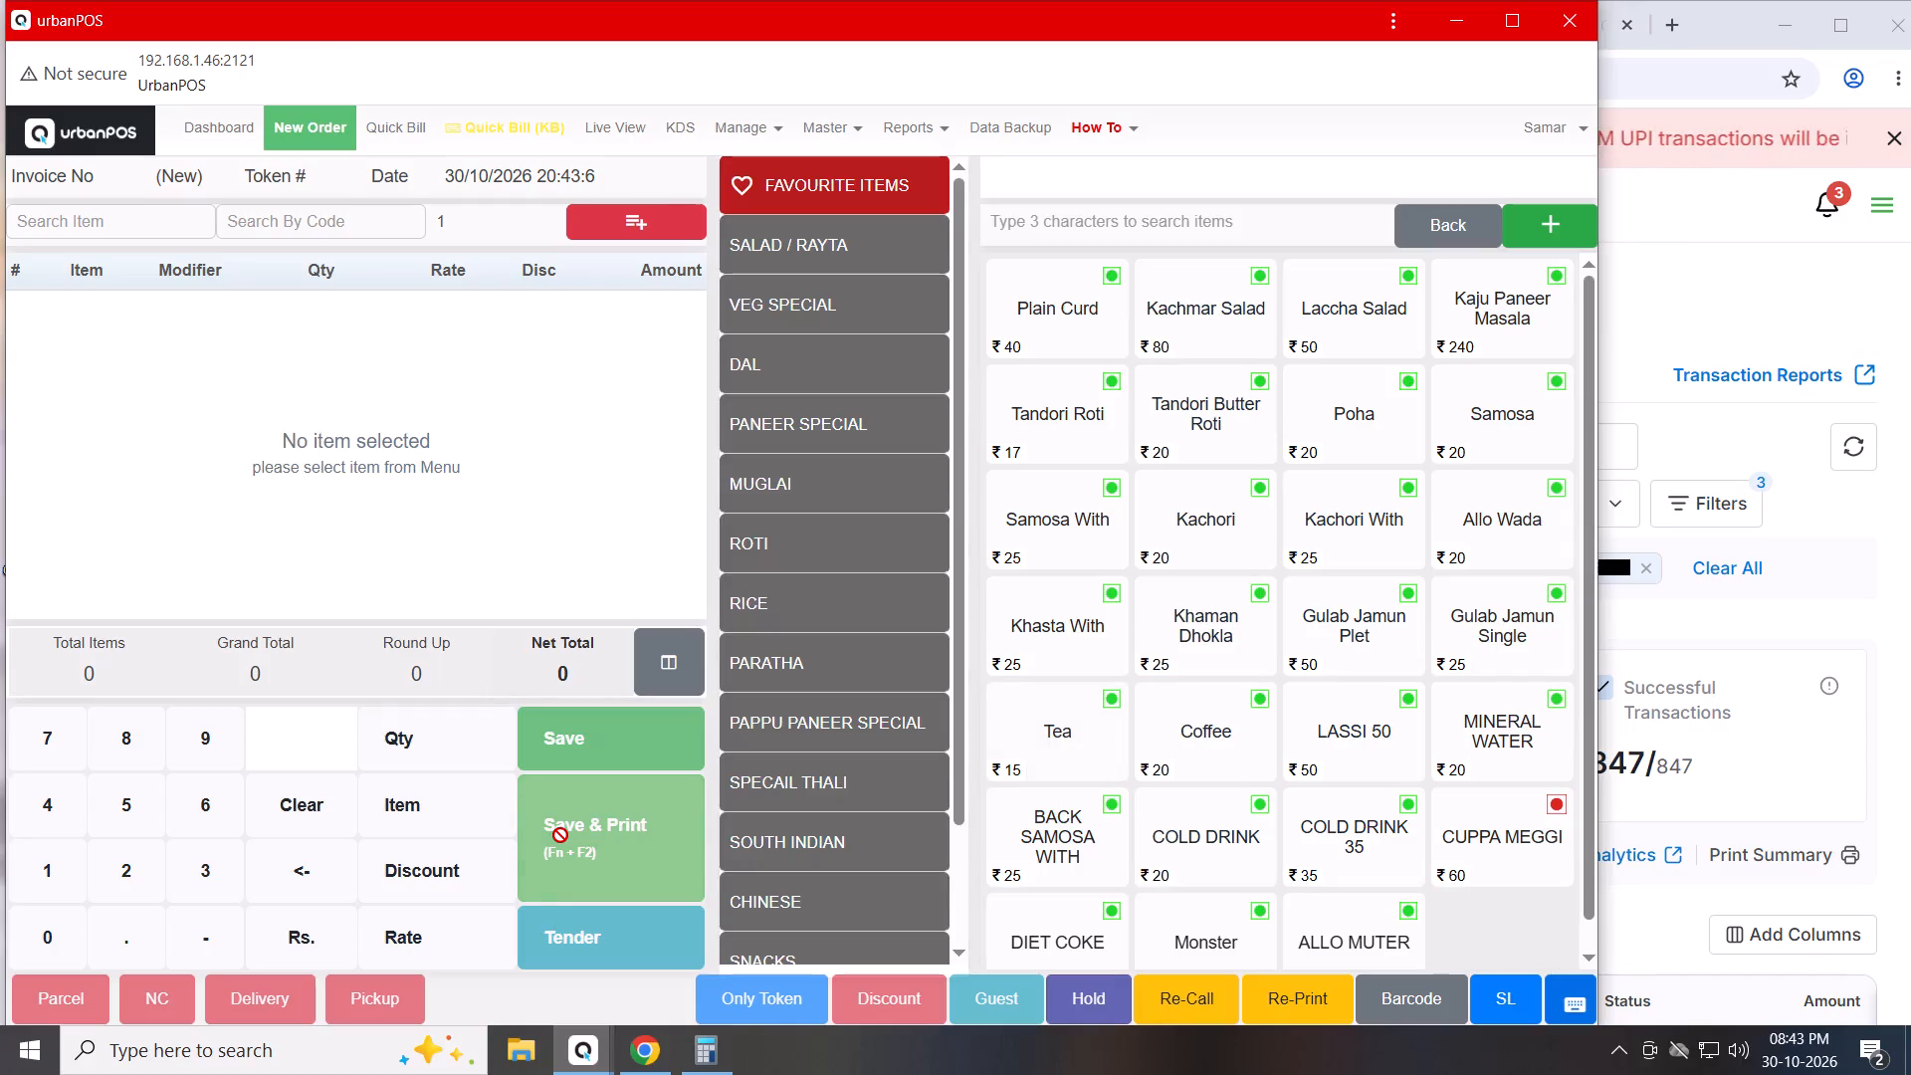
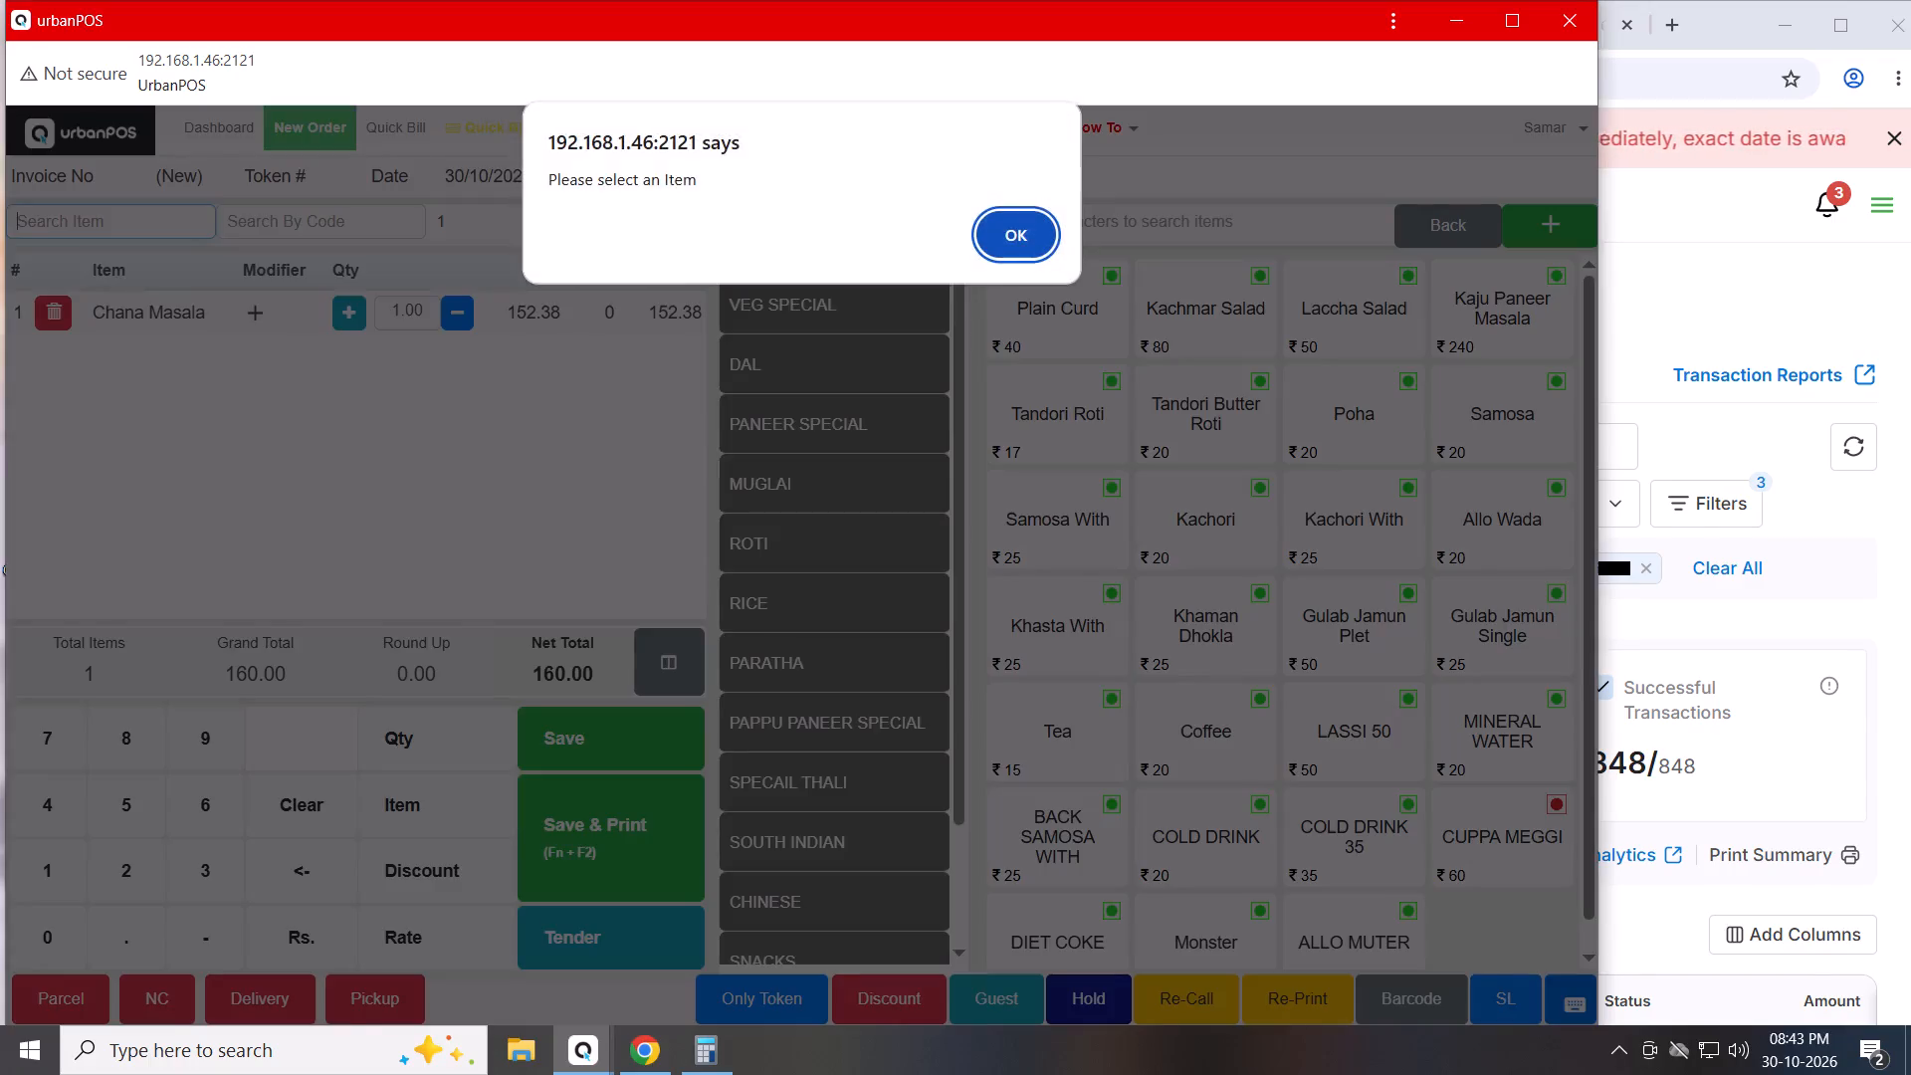
Add one Dal Tadka and two Butter Tikiya to the order containing Chana Masala.
key(Return)
text(dal t)
key(Return)
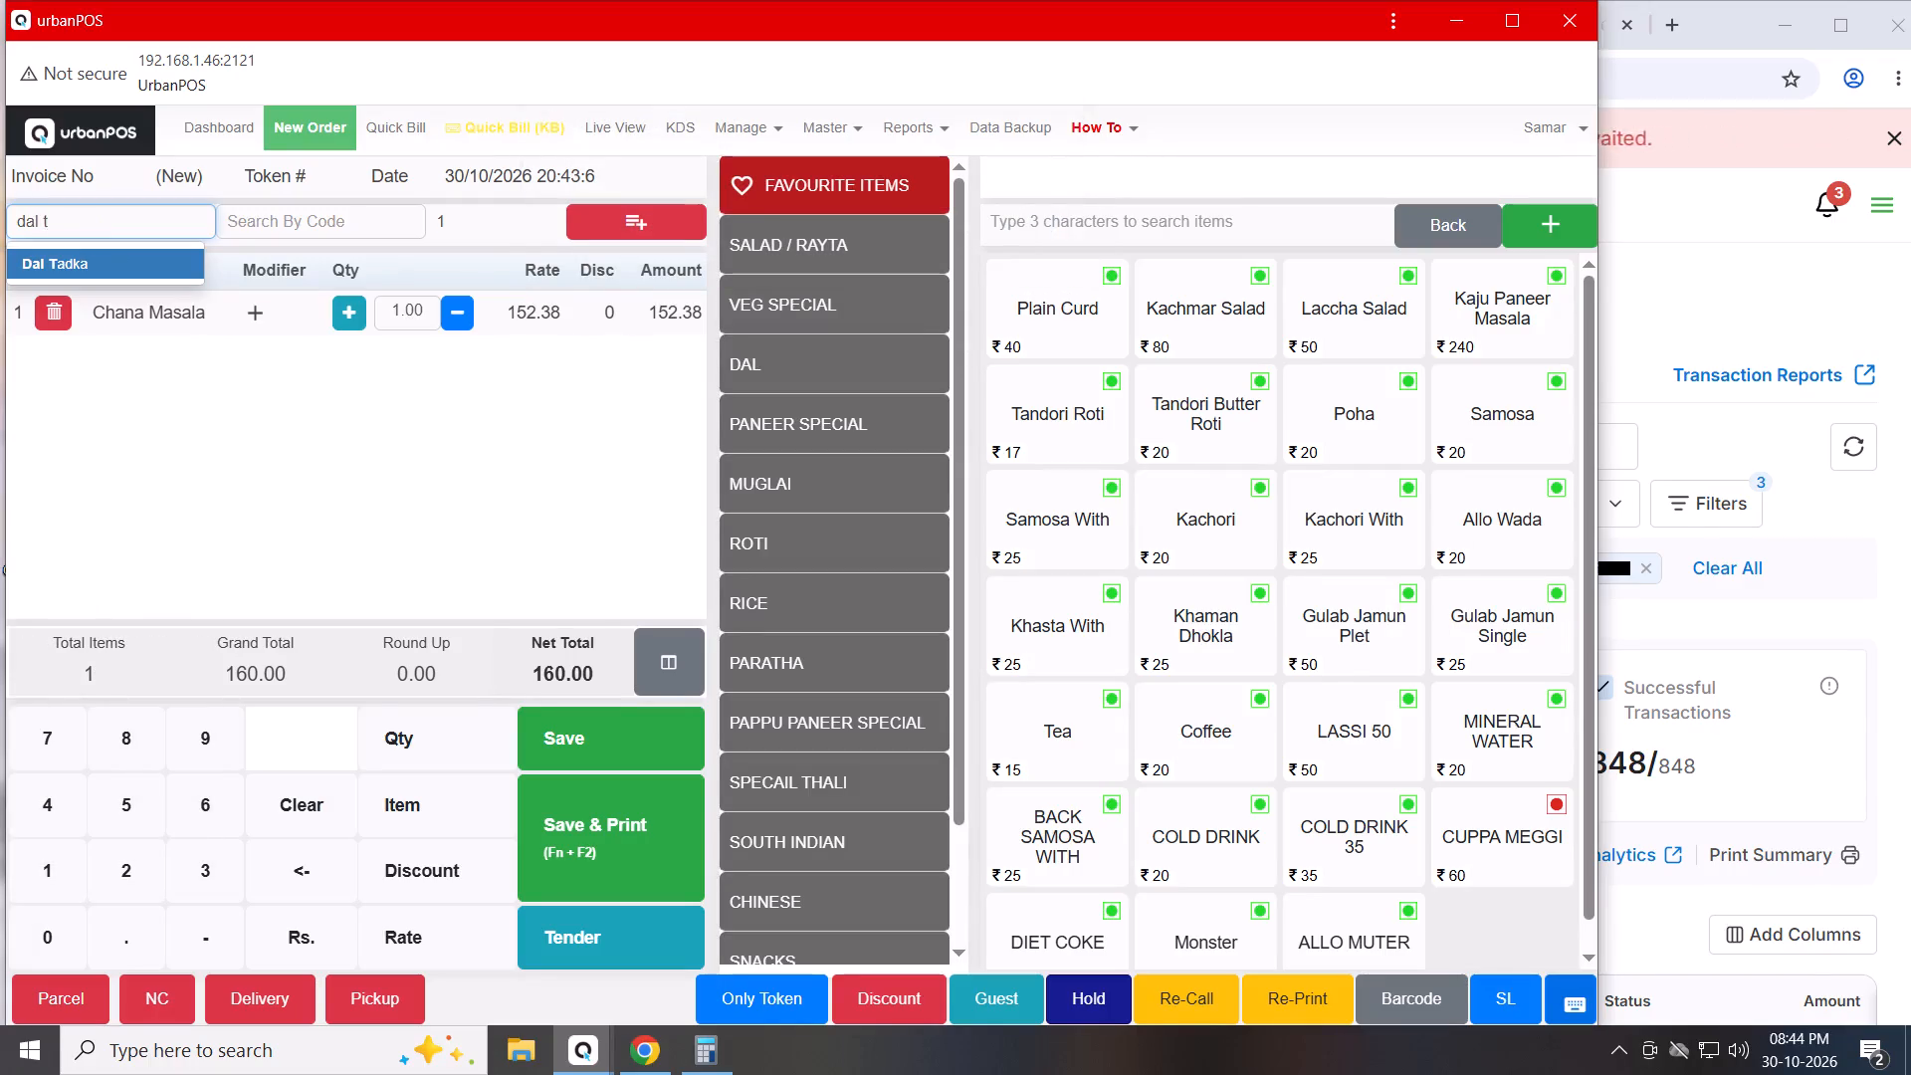
key(Return)
text(butter t)
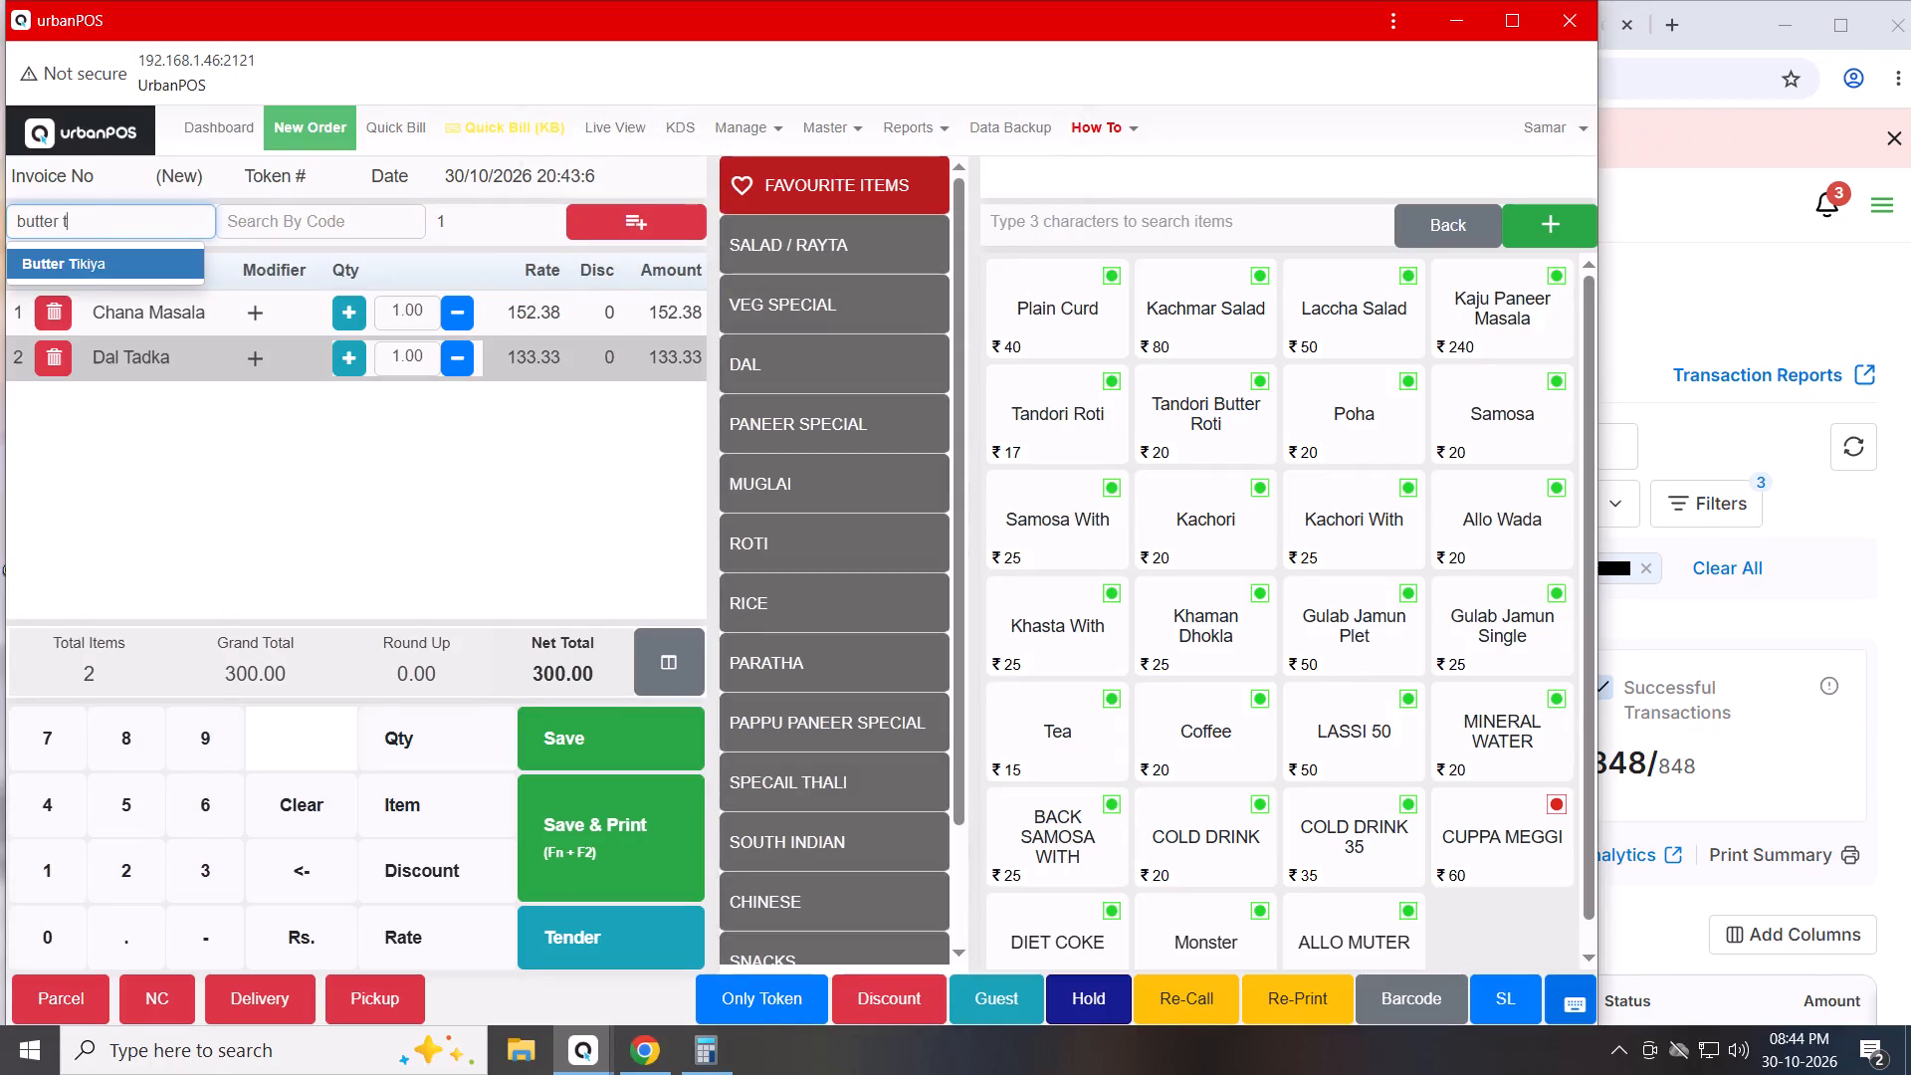
key(Return)
key(2)
key(Return)
Add one MINERAL WATER, found by code 006, and one Boondi Raita to the order.
text(006)
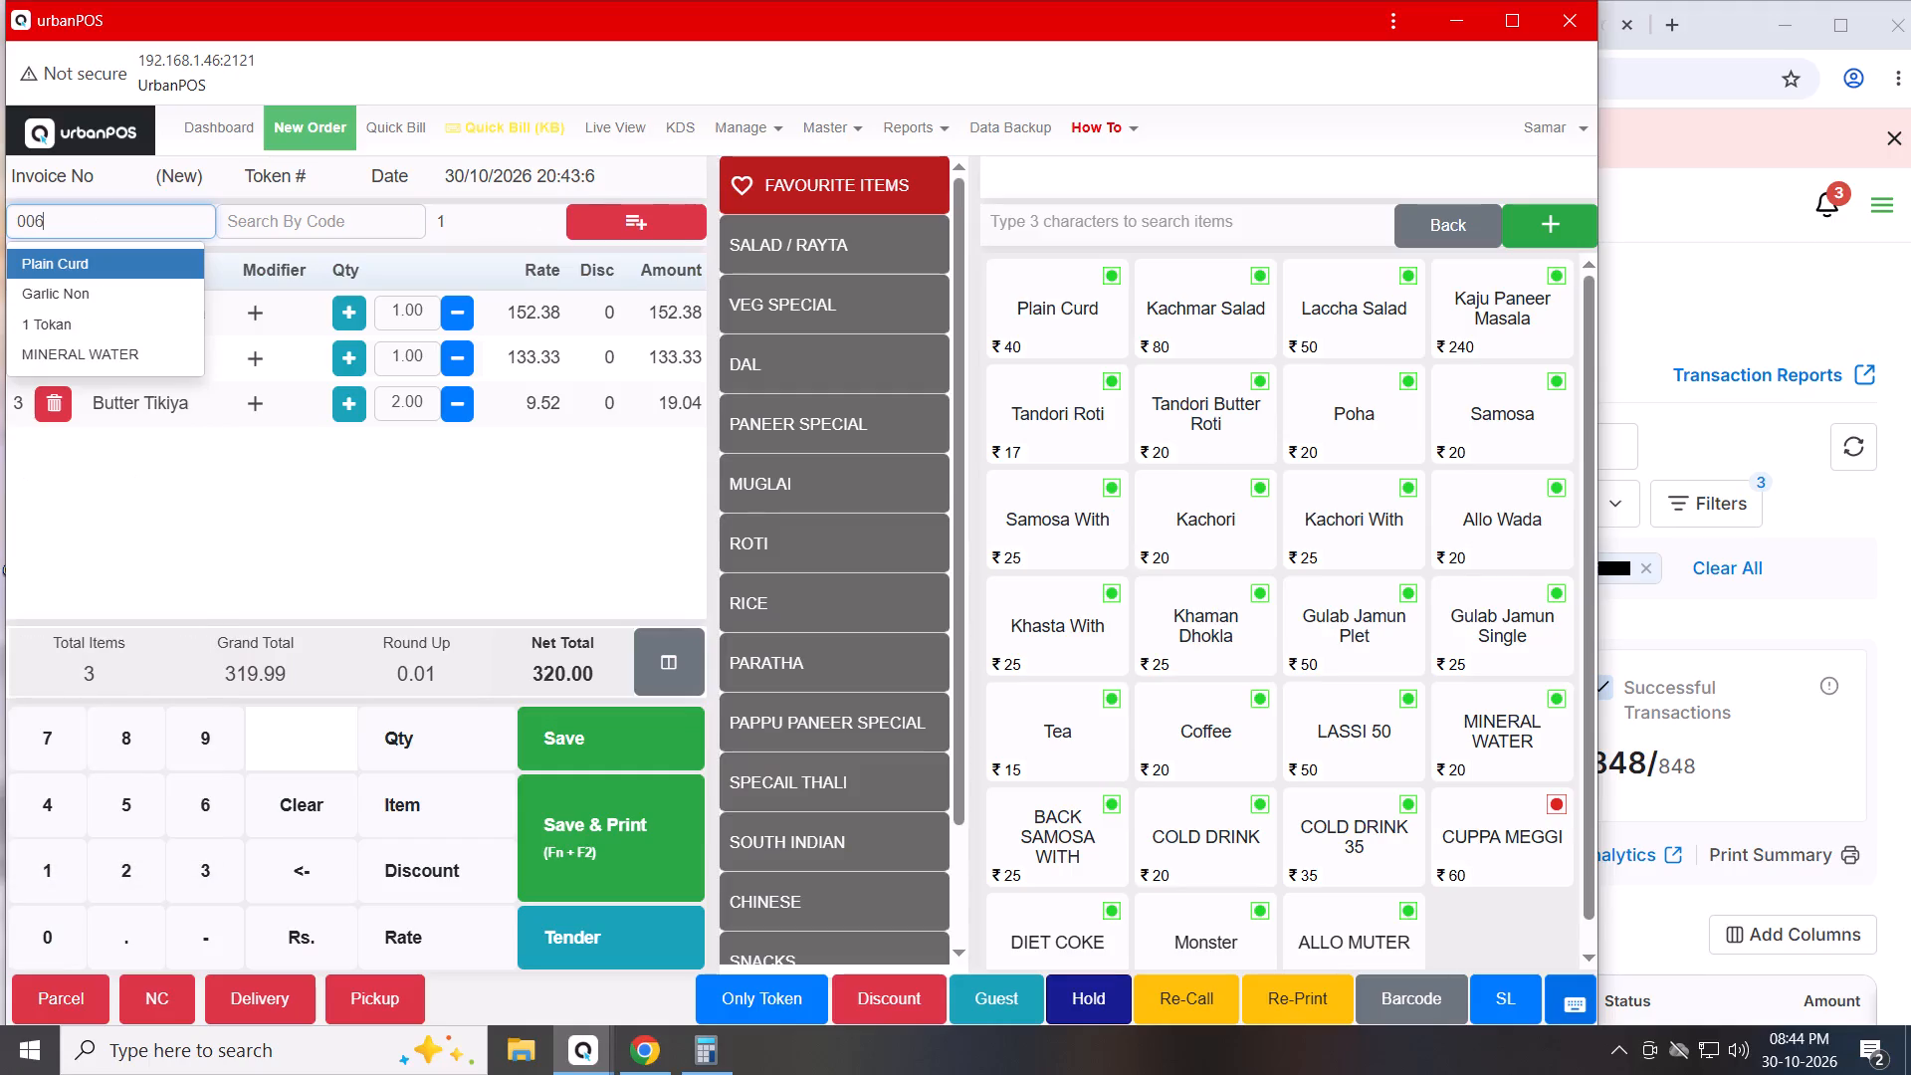
key(Up)
key(Return)
key(Return)
text(boond)
key(Return)
key(Return)
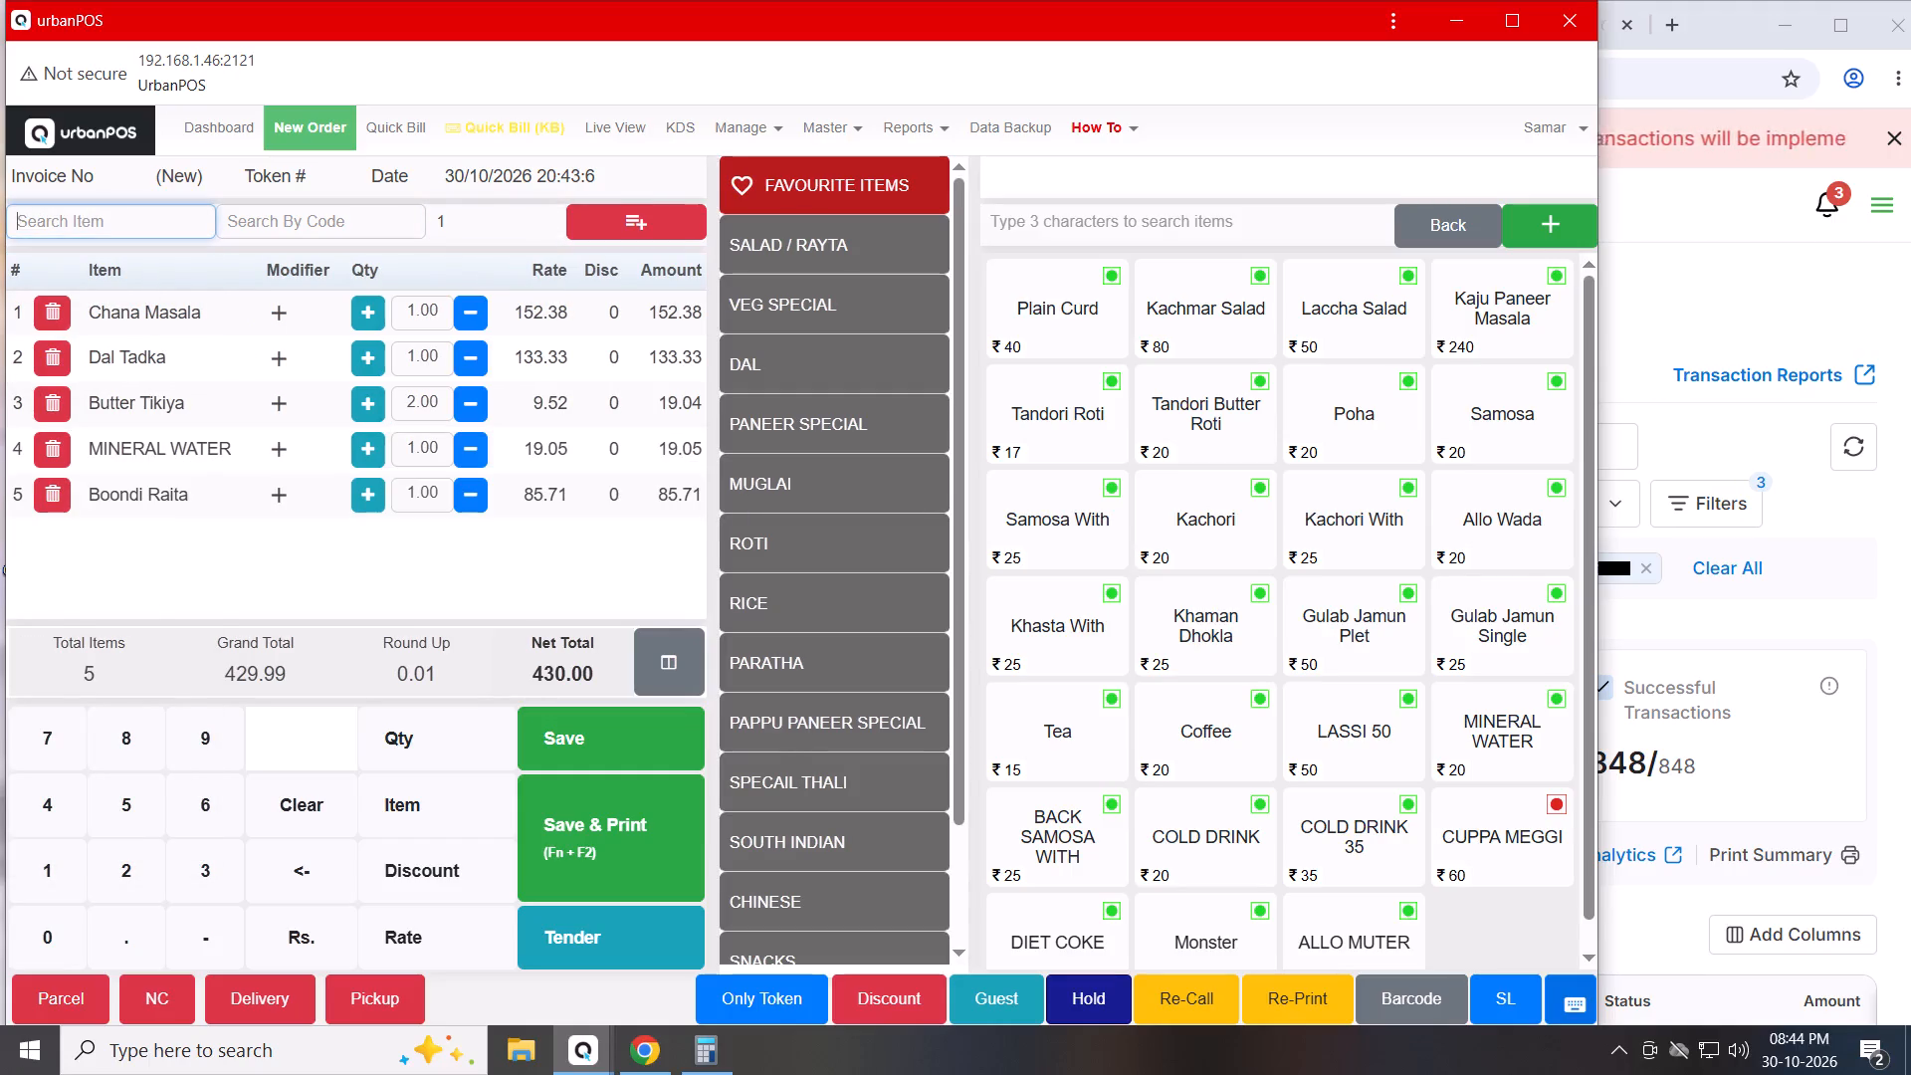
Add five Tandori Roti and one Missi Roti to the order.
text(roti)
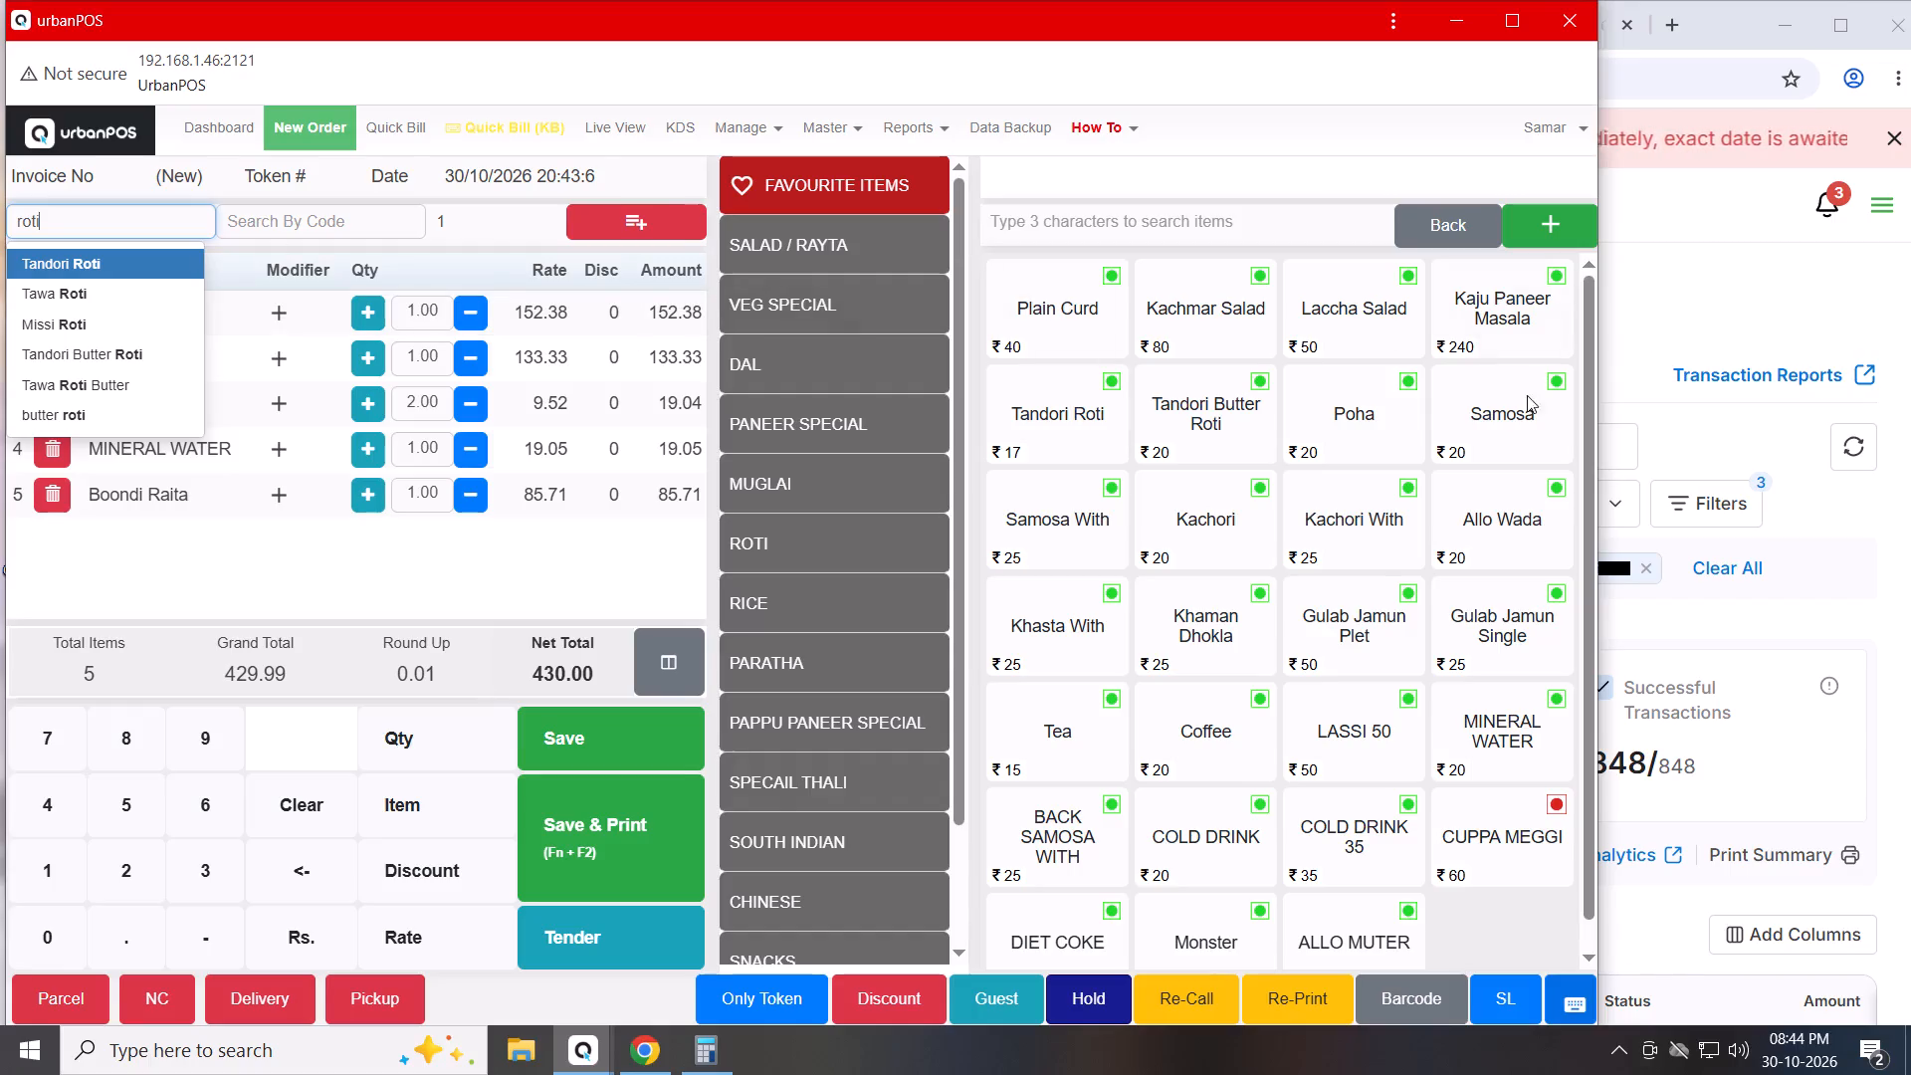
click(202, 267)
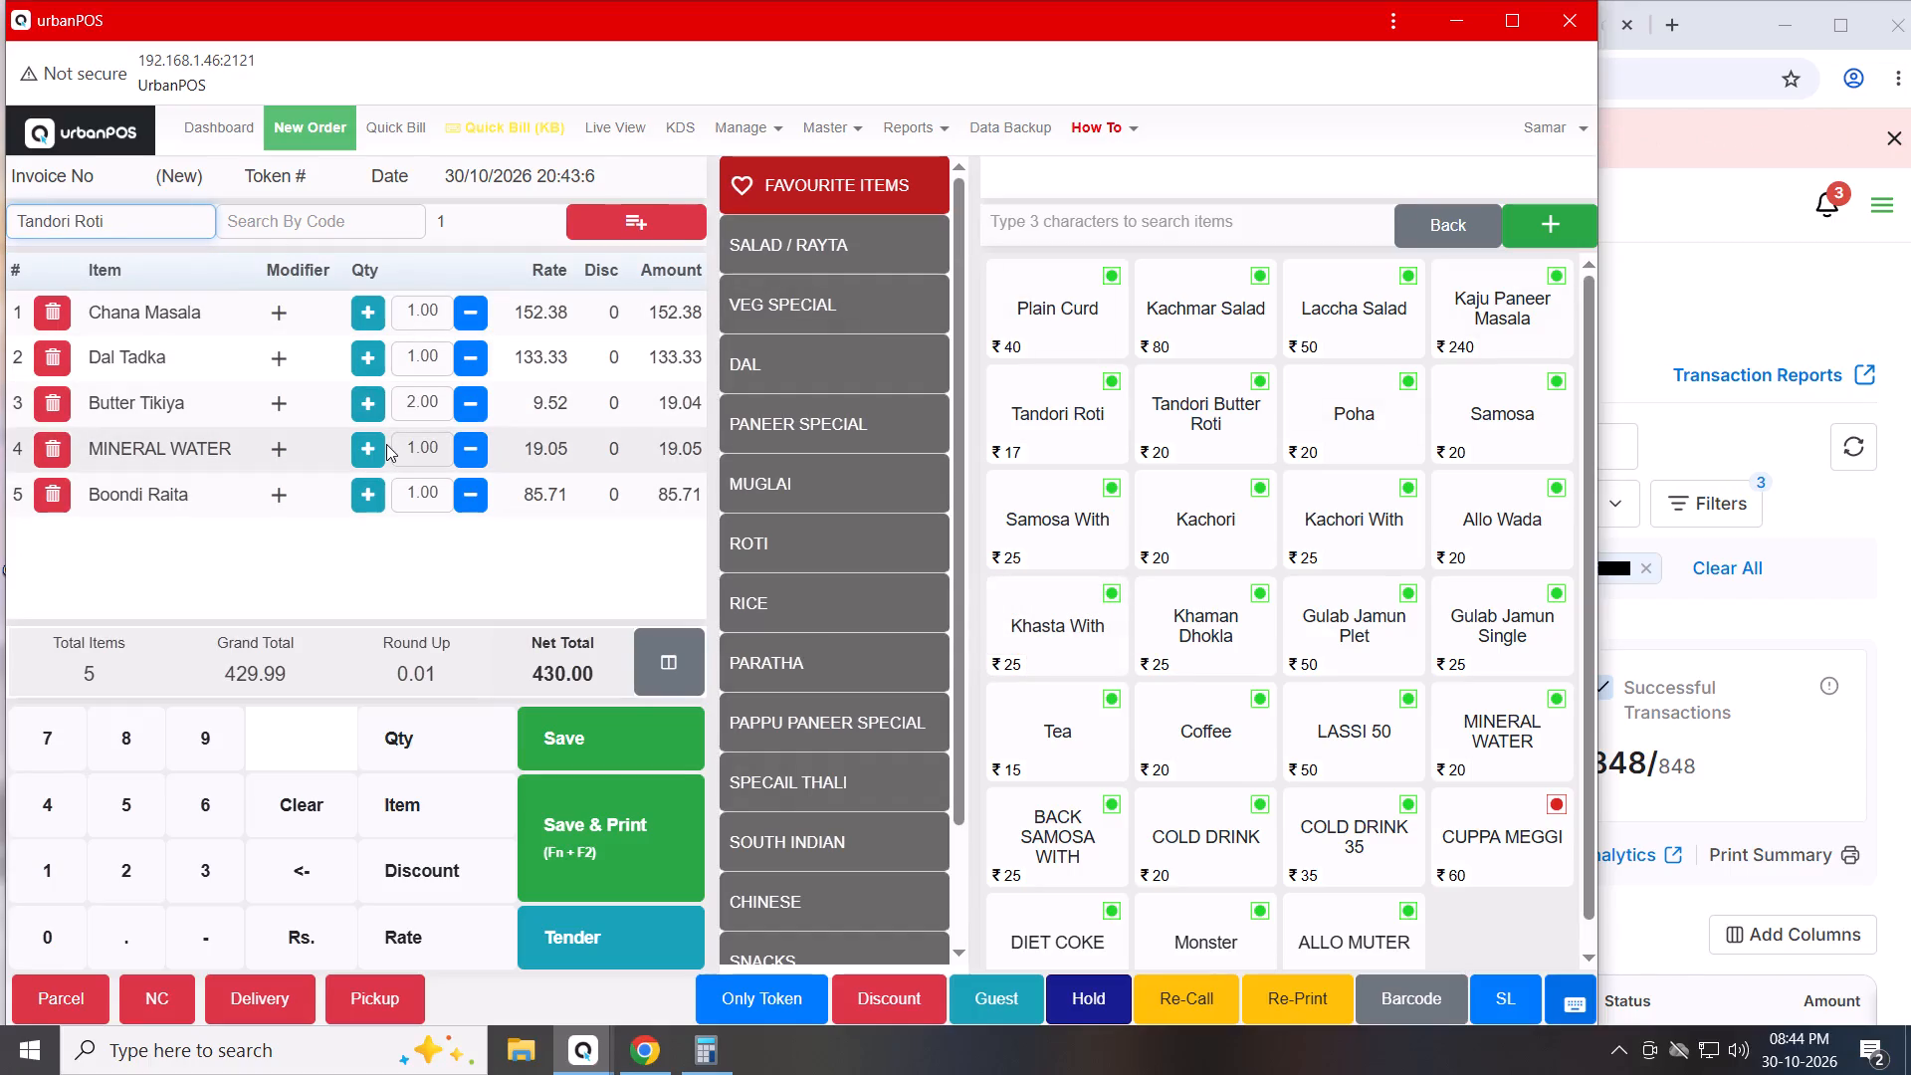
key(Return)
key(5)
key(Return)
text(miss)
key(Return)
key(Return)
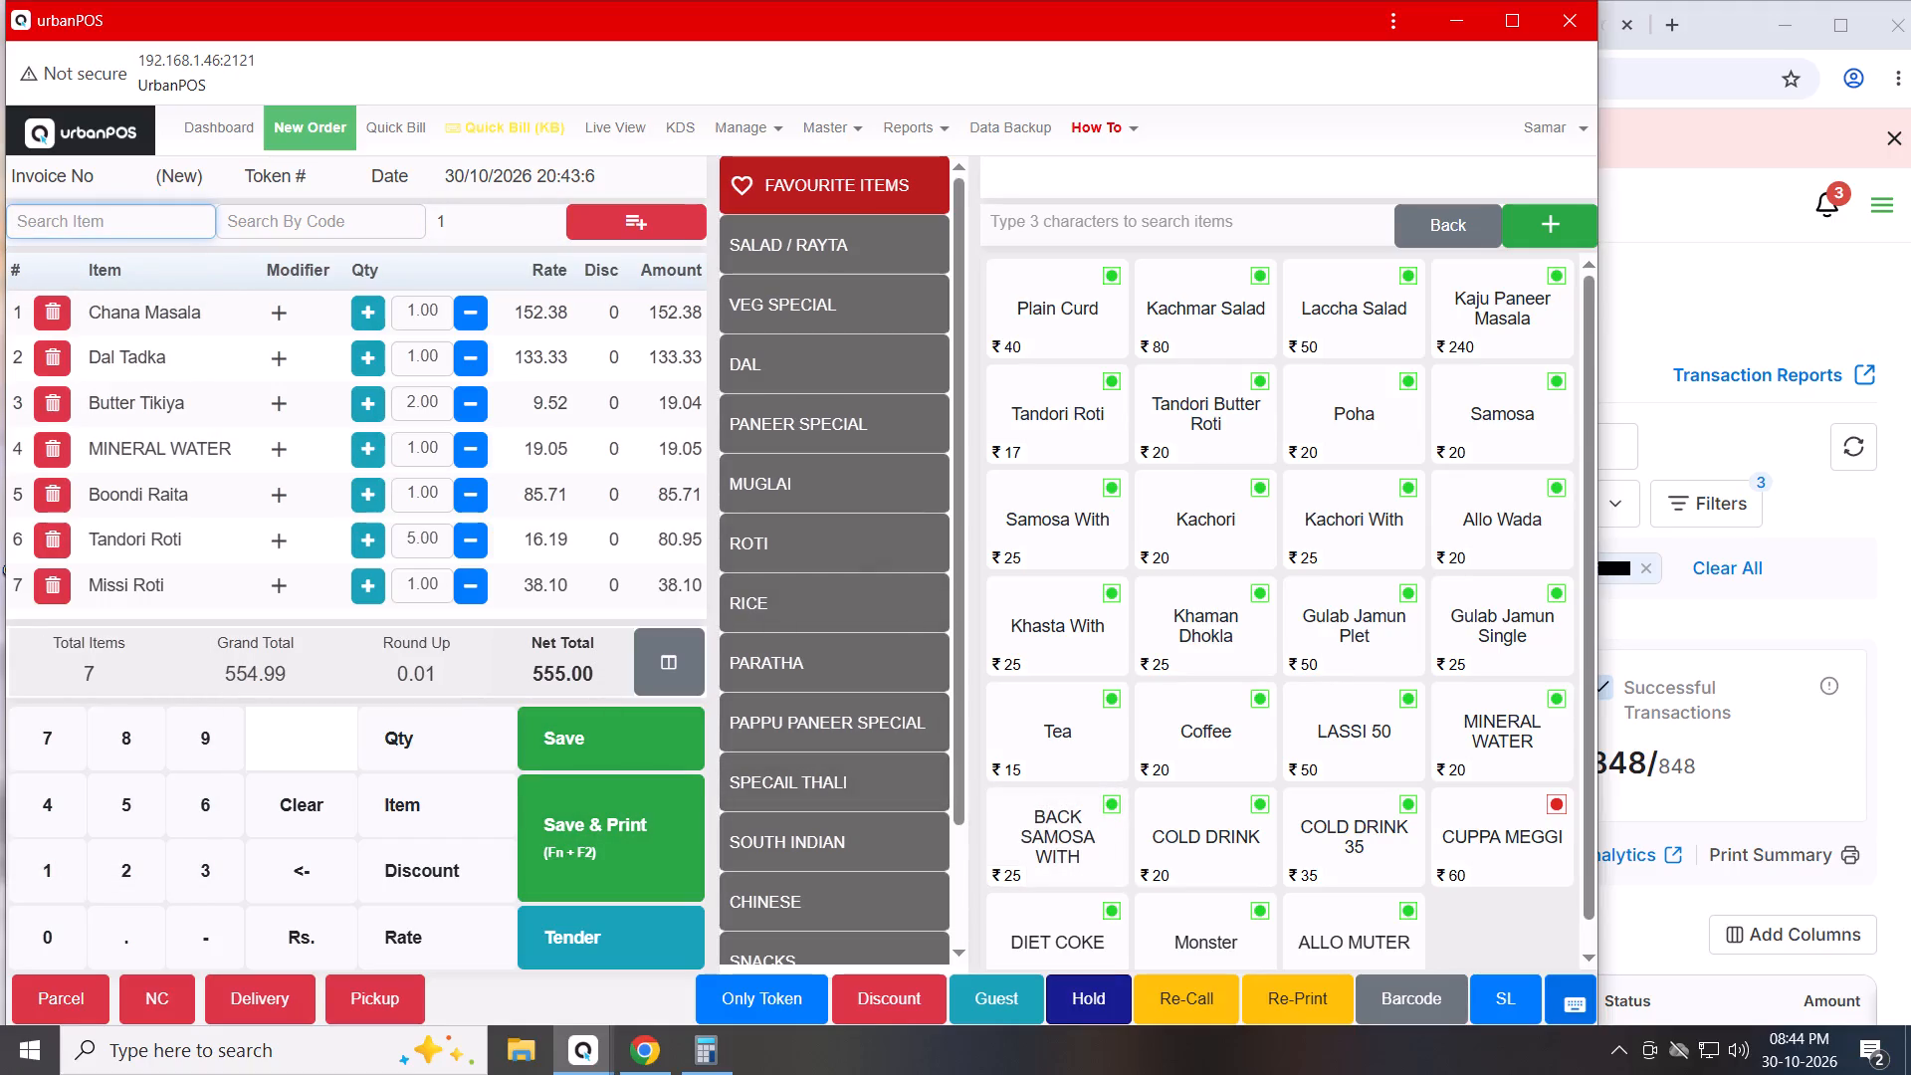
Check the item list of the Chana Masala order, then save and print its bill.
scroll(639, 588, up, 2)
scroll(660, 586, down, 1)
scroll(537, 503, down, 2)
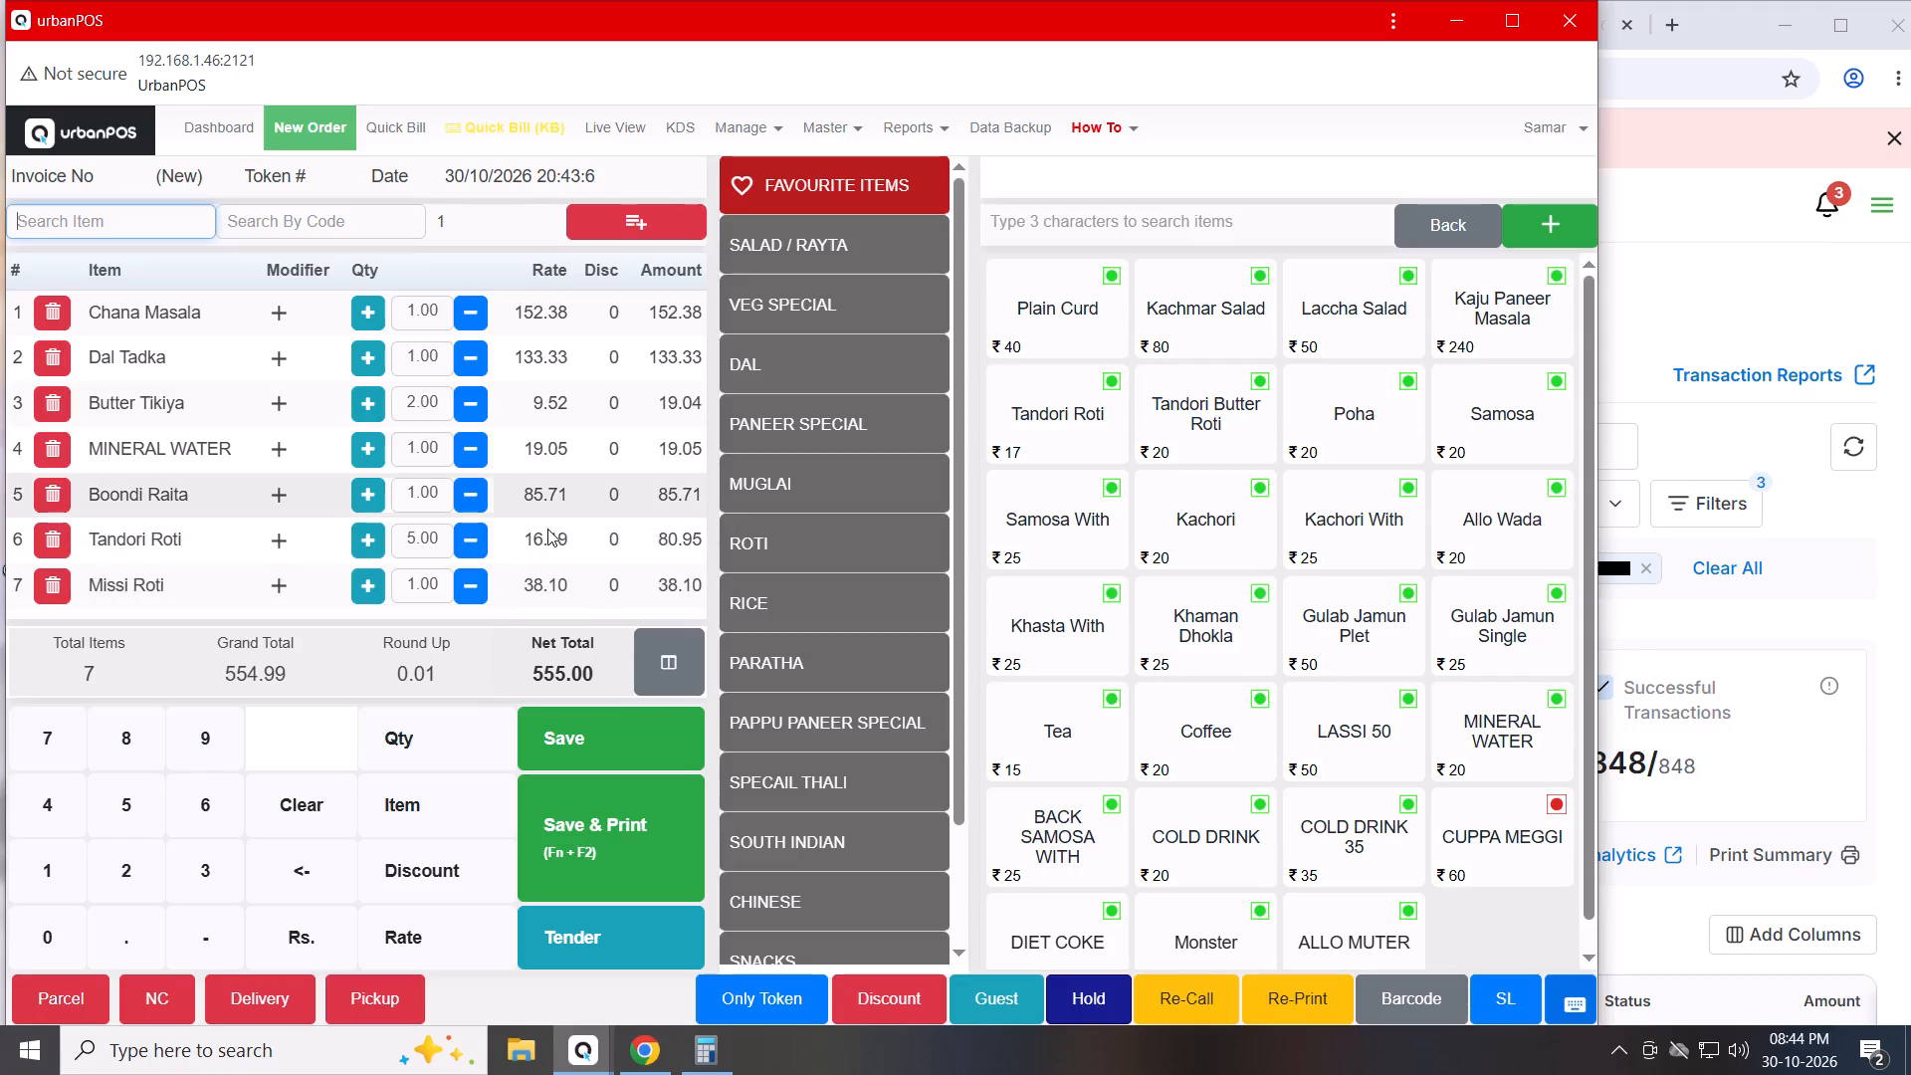
scroll(571, 559, down, 1)
scroll(433, 582, up, 1)
key(F2)
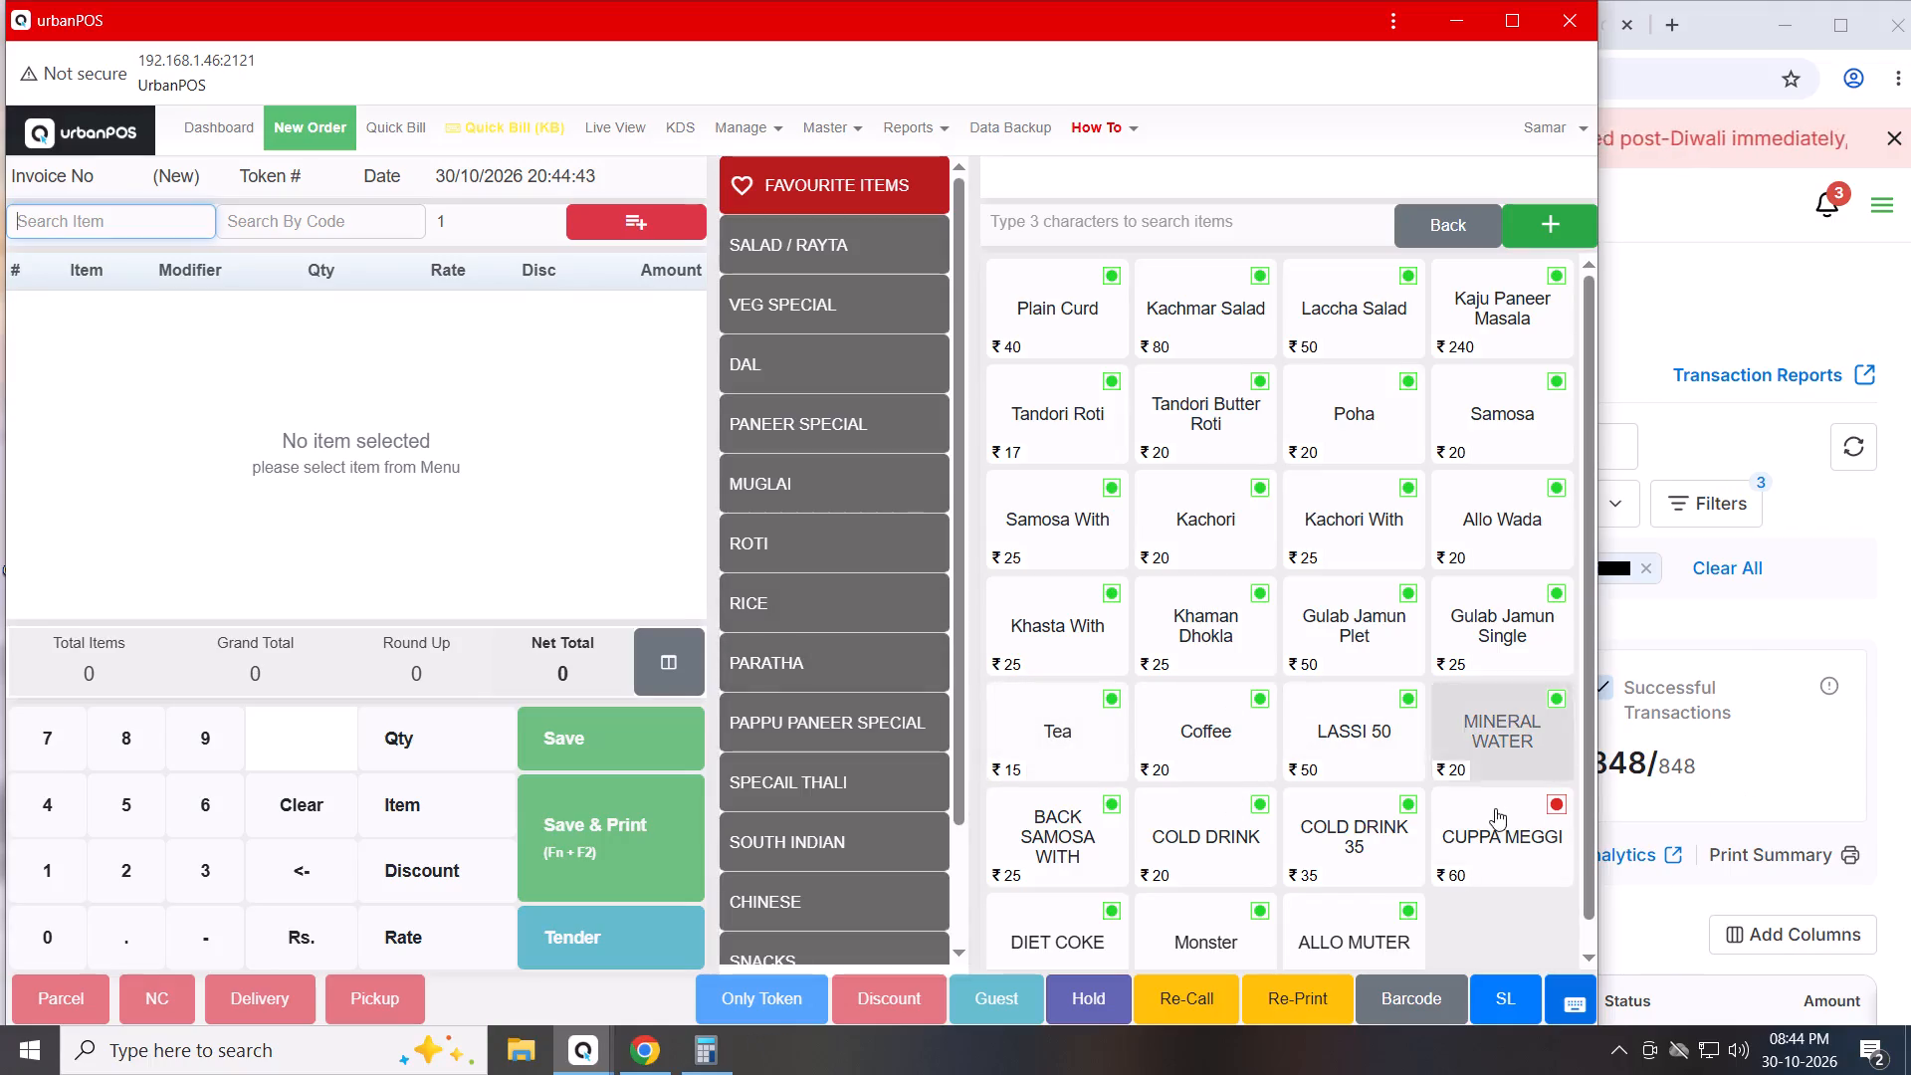
Add COLD DRINK 35 to a new order, then save and print the bill.
click(1277, 833)
click(1334, 842)
key(F2)
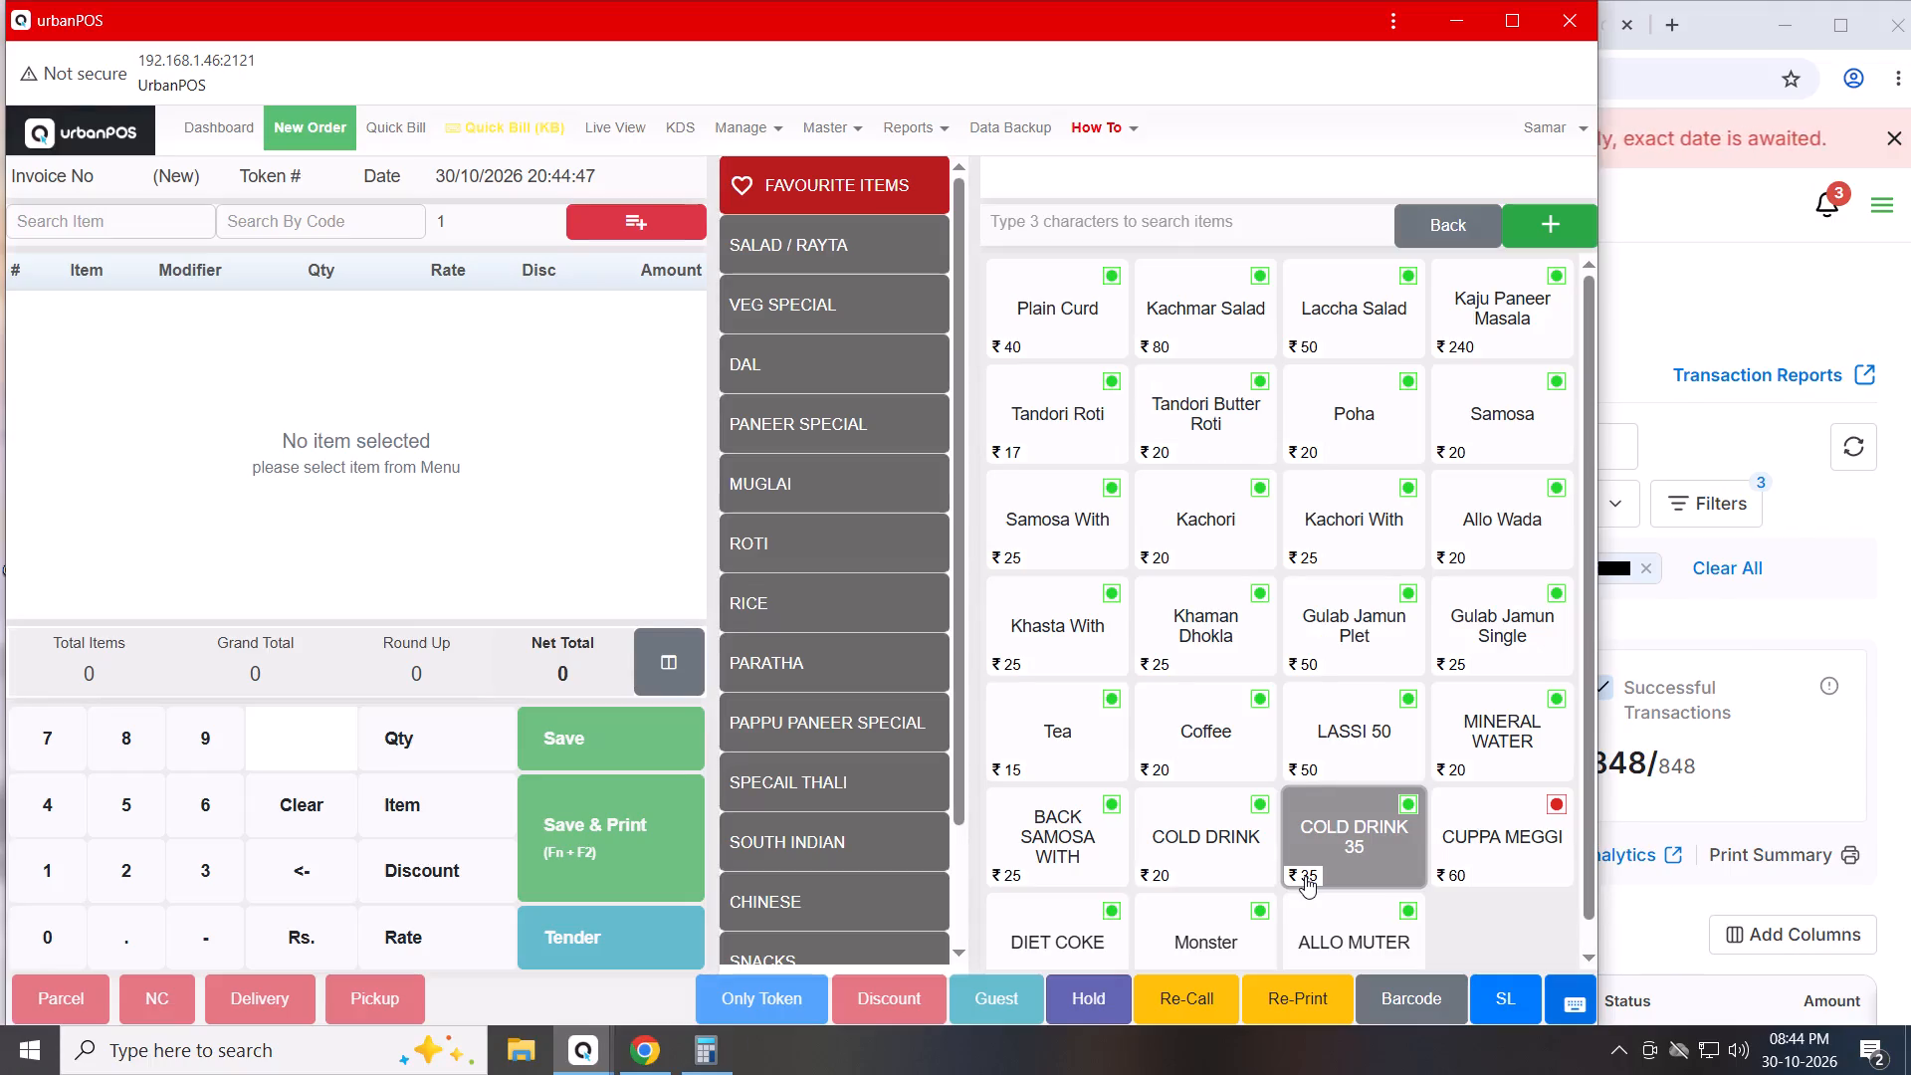
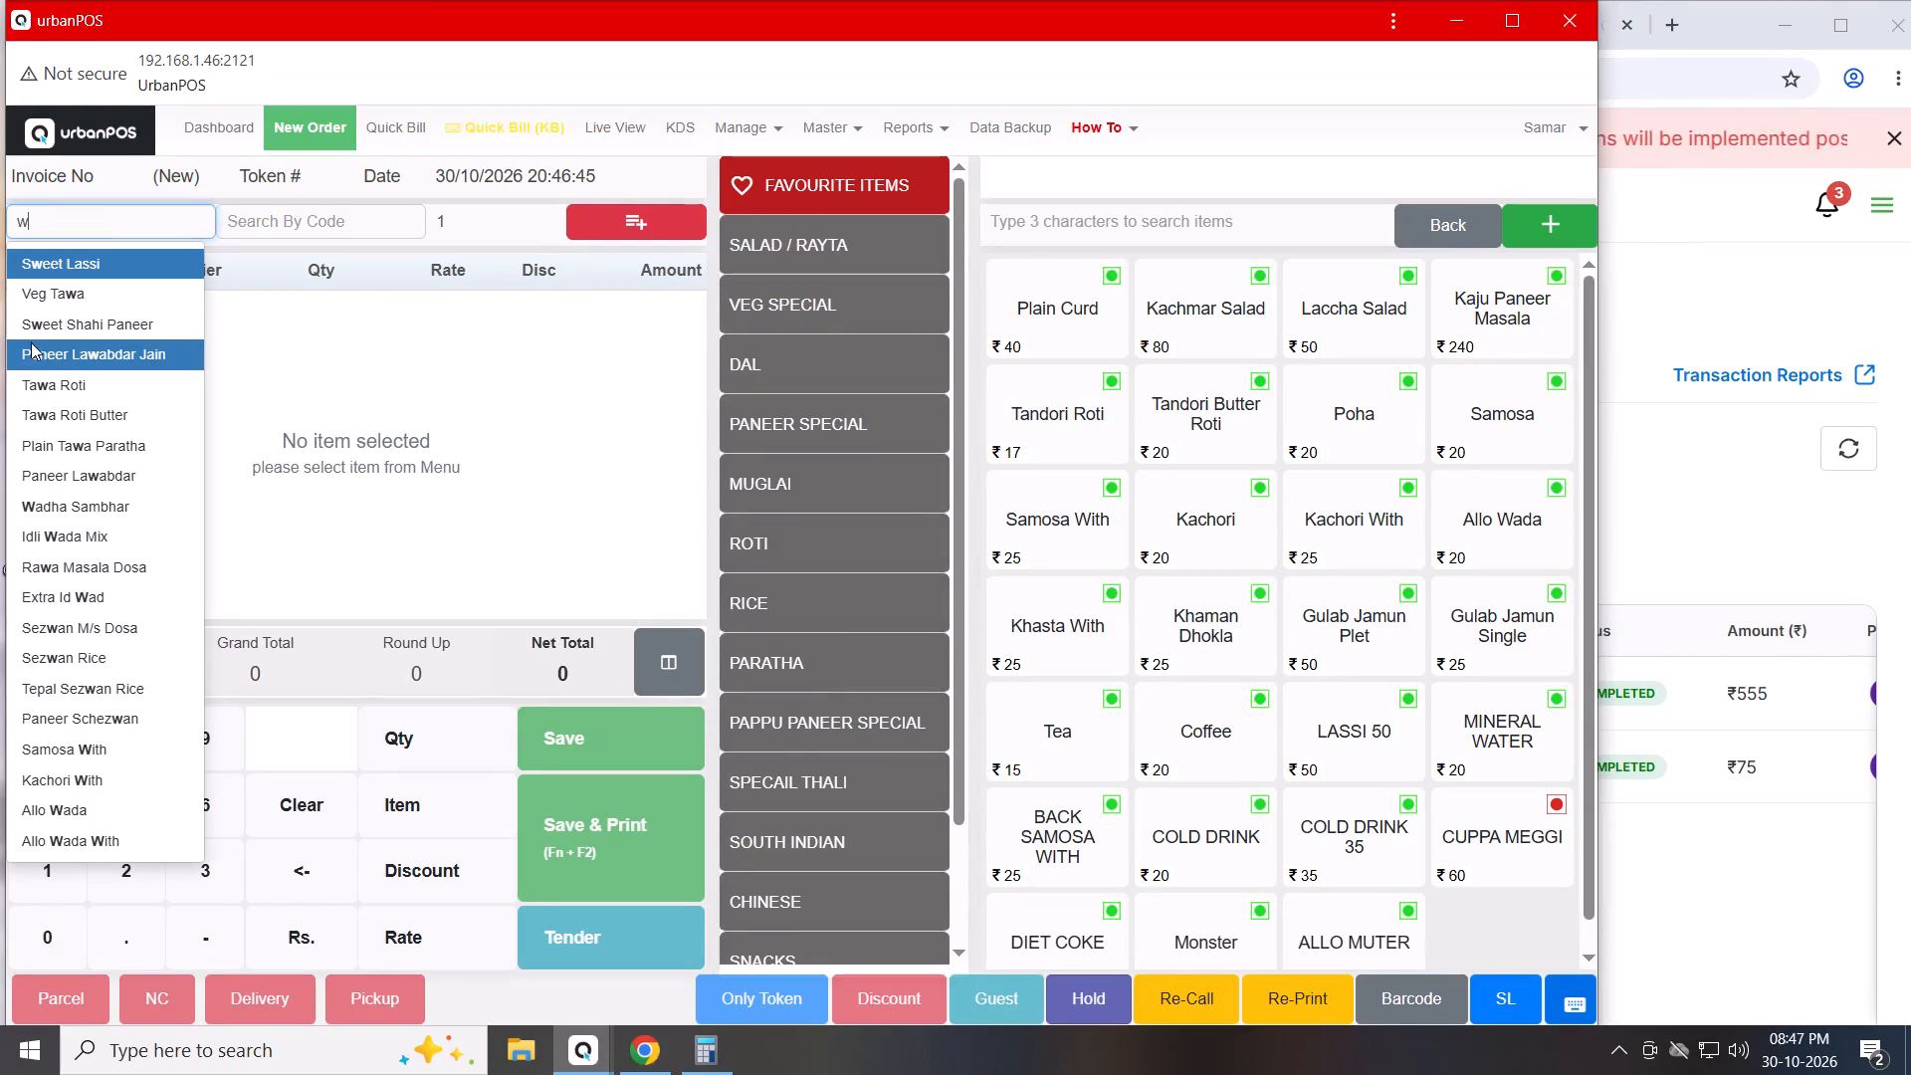
Replace the item search text to find Tea, add three to the order, then save and print the bill.
drag(62, 225, 0, 249)
text(tea)
key(Return)
key(3)
key(Return)
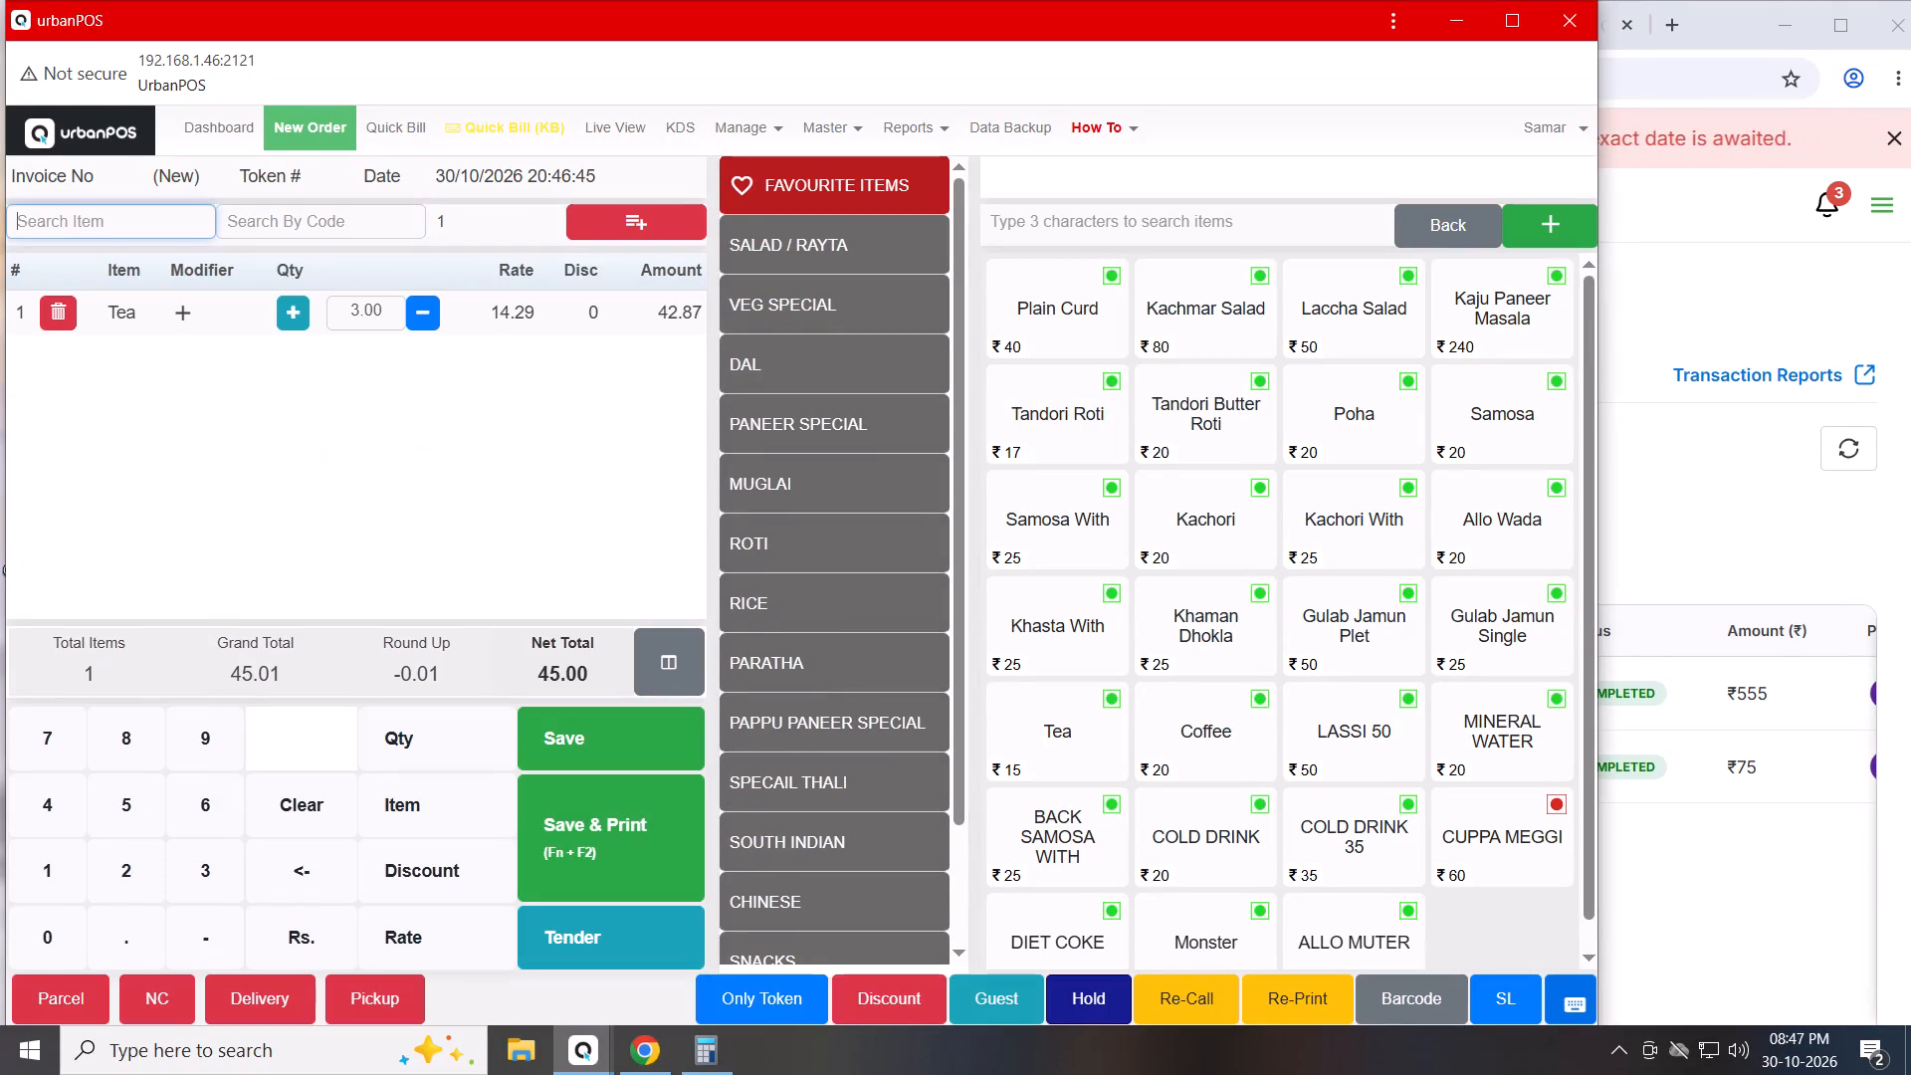
key(F2)
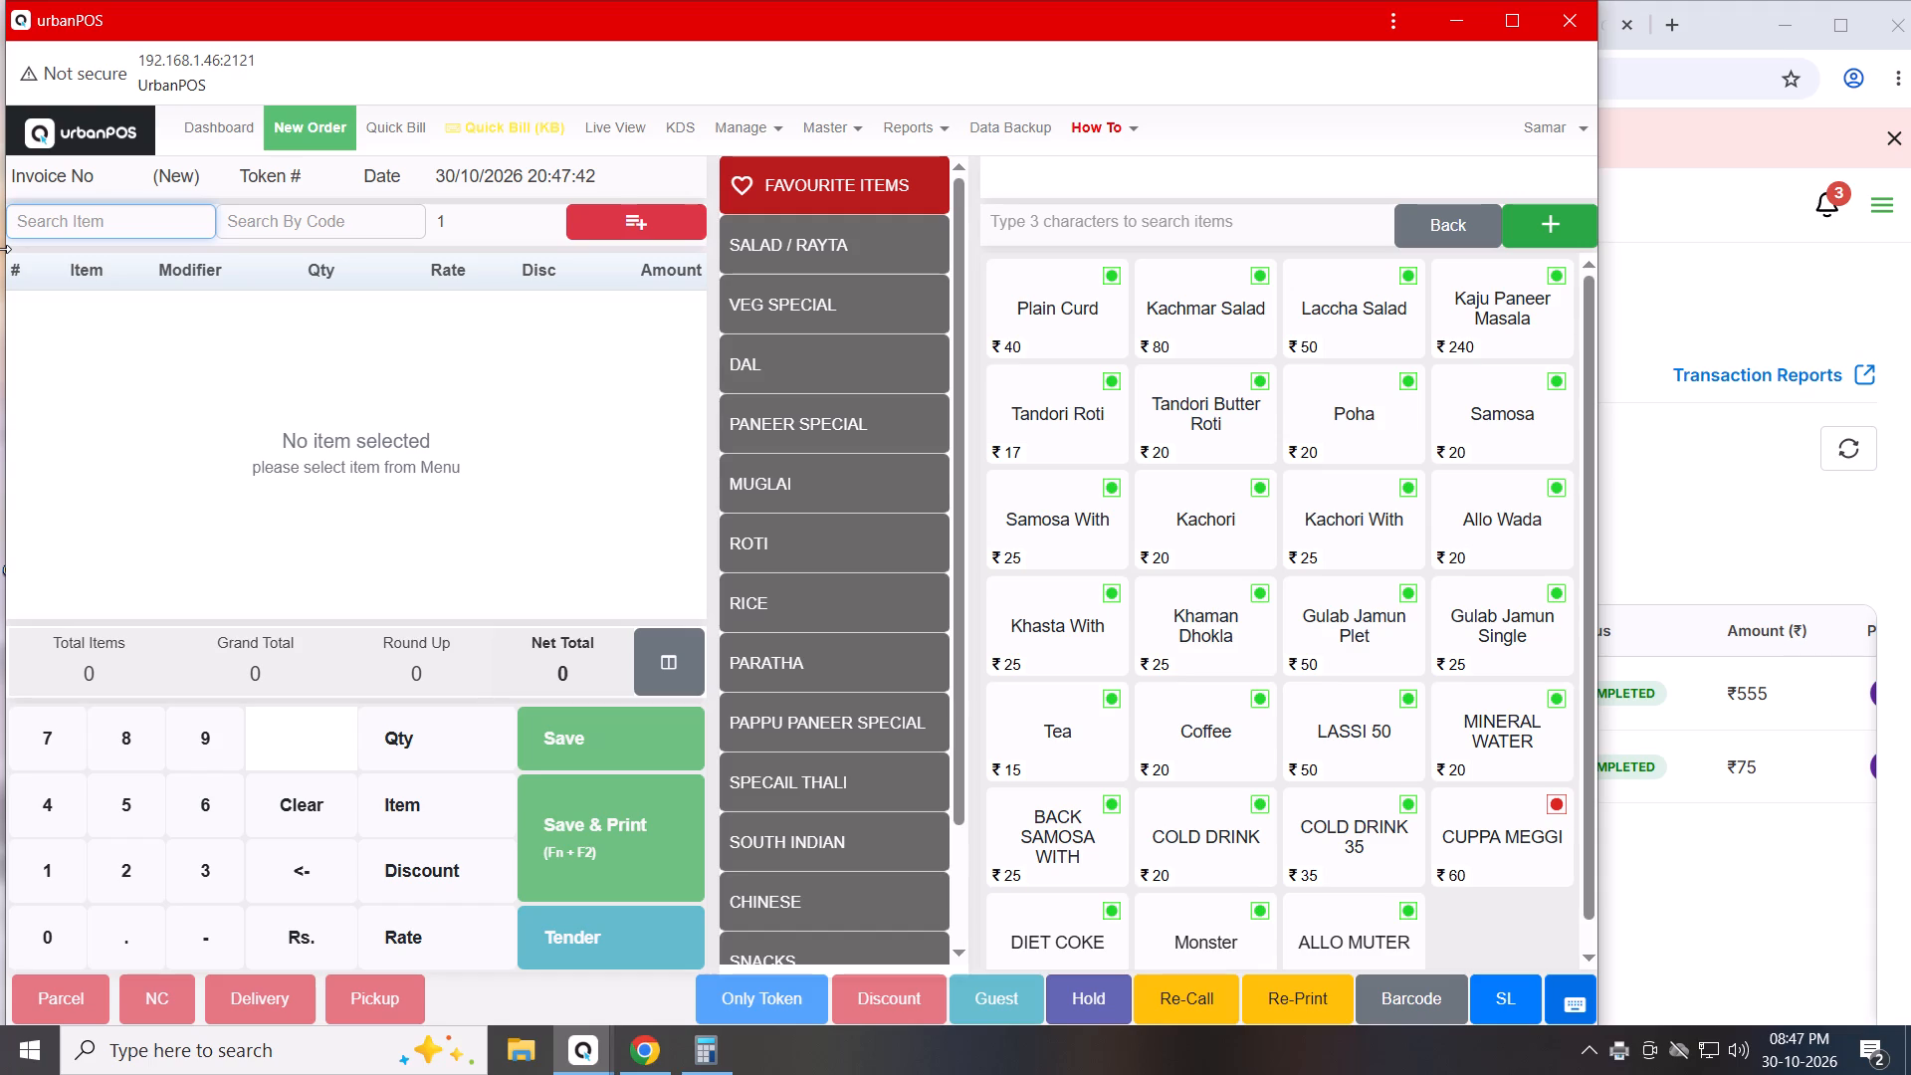
Add one Poha to a new order, then save and print the bill.
click(1359, 438)
click(552, 811)
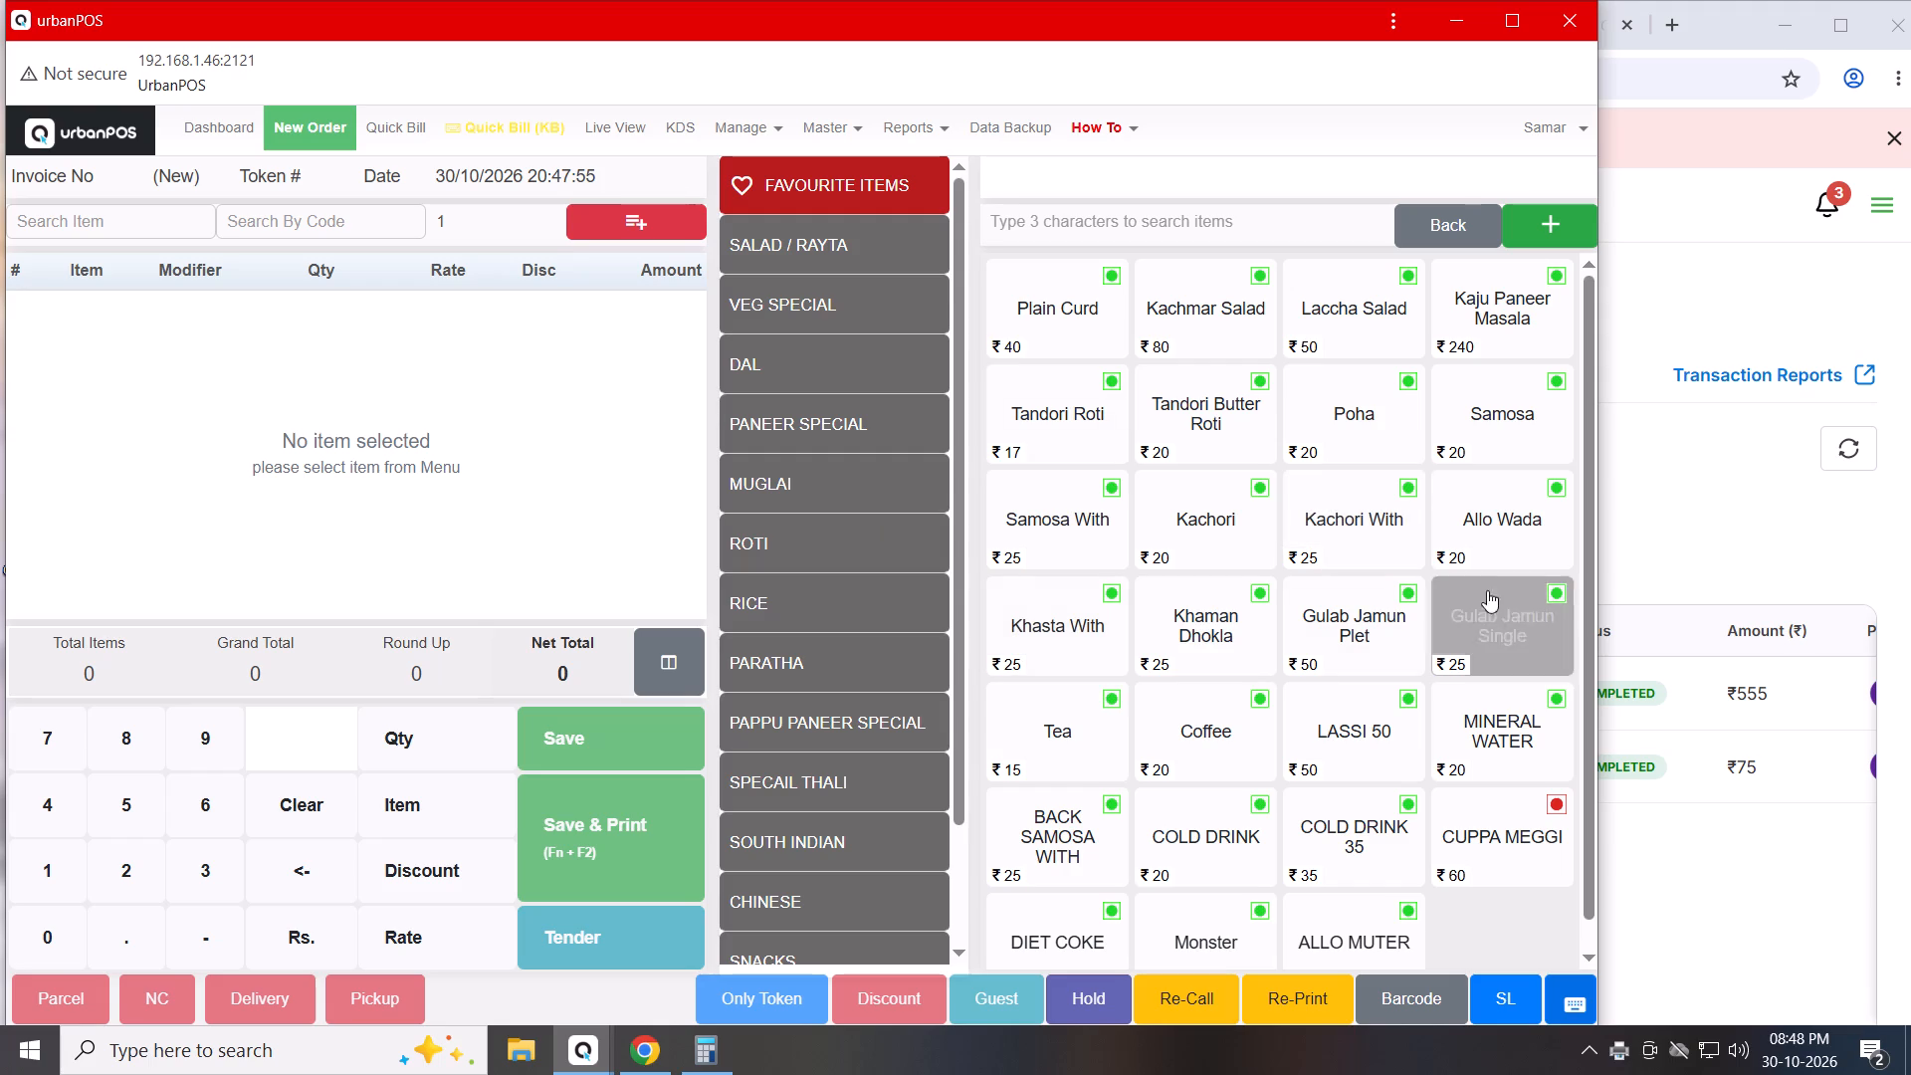
Add one MINERAL WATER to a new order, then save and print the bill.
click(1510, 718)
key(F2)
Add two Allo Wada and one Khaman Dhokla to a new order, then save and print the bill.
double_click(1525, 524)
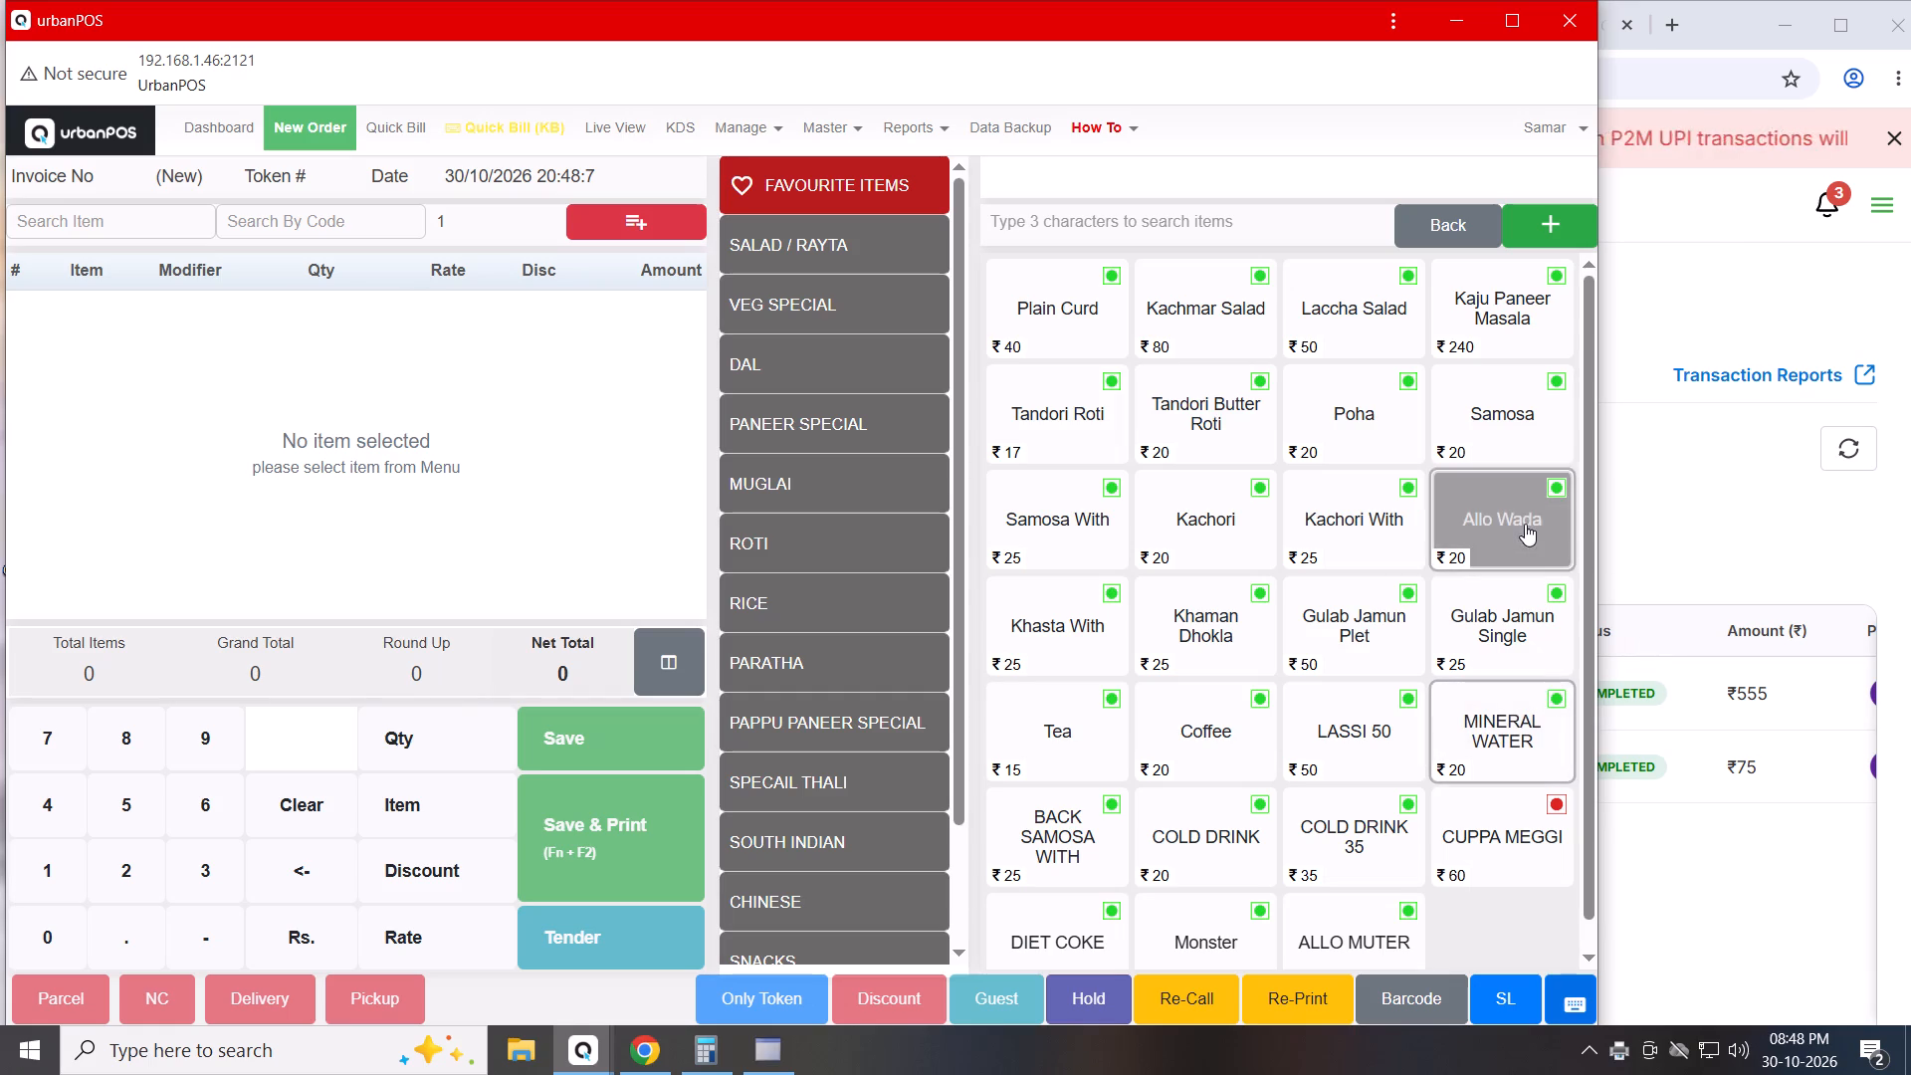
click(1194, 631)
key(F2)
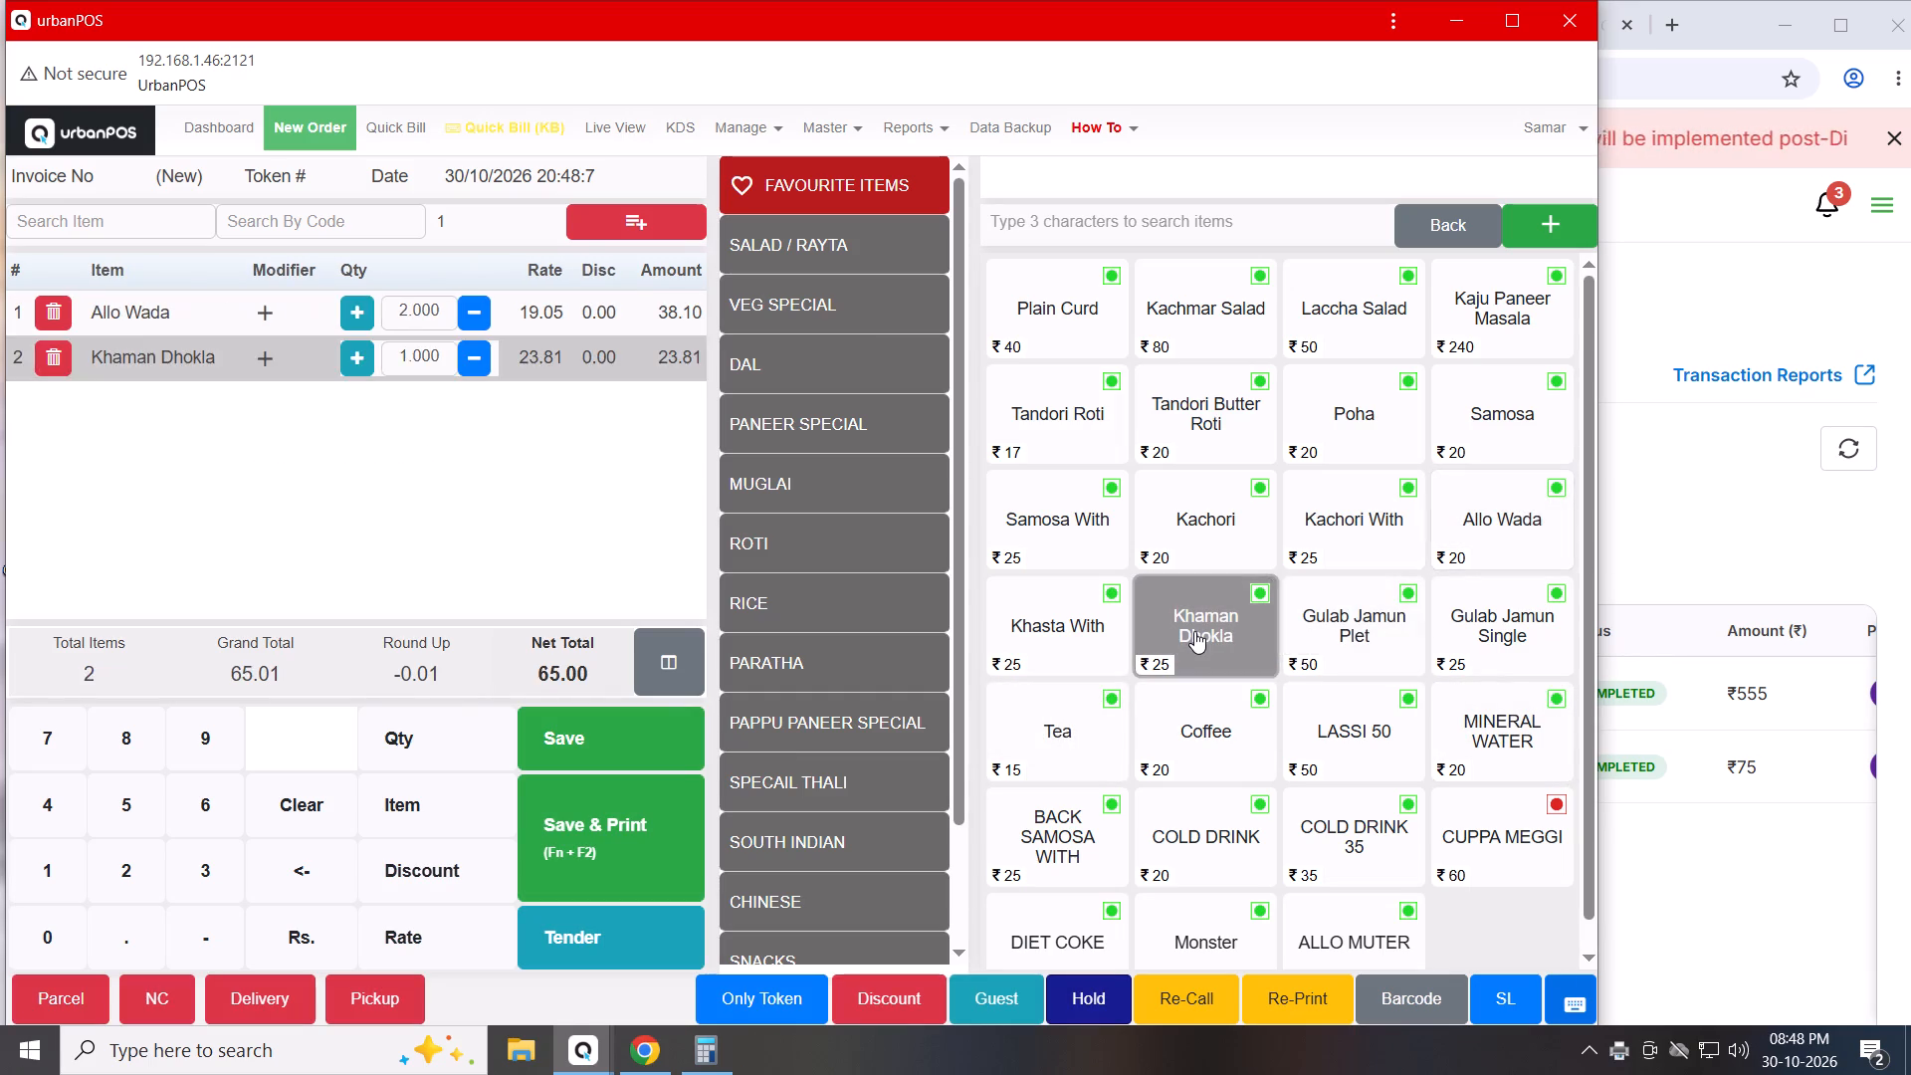
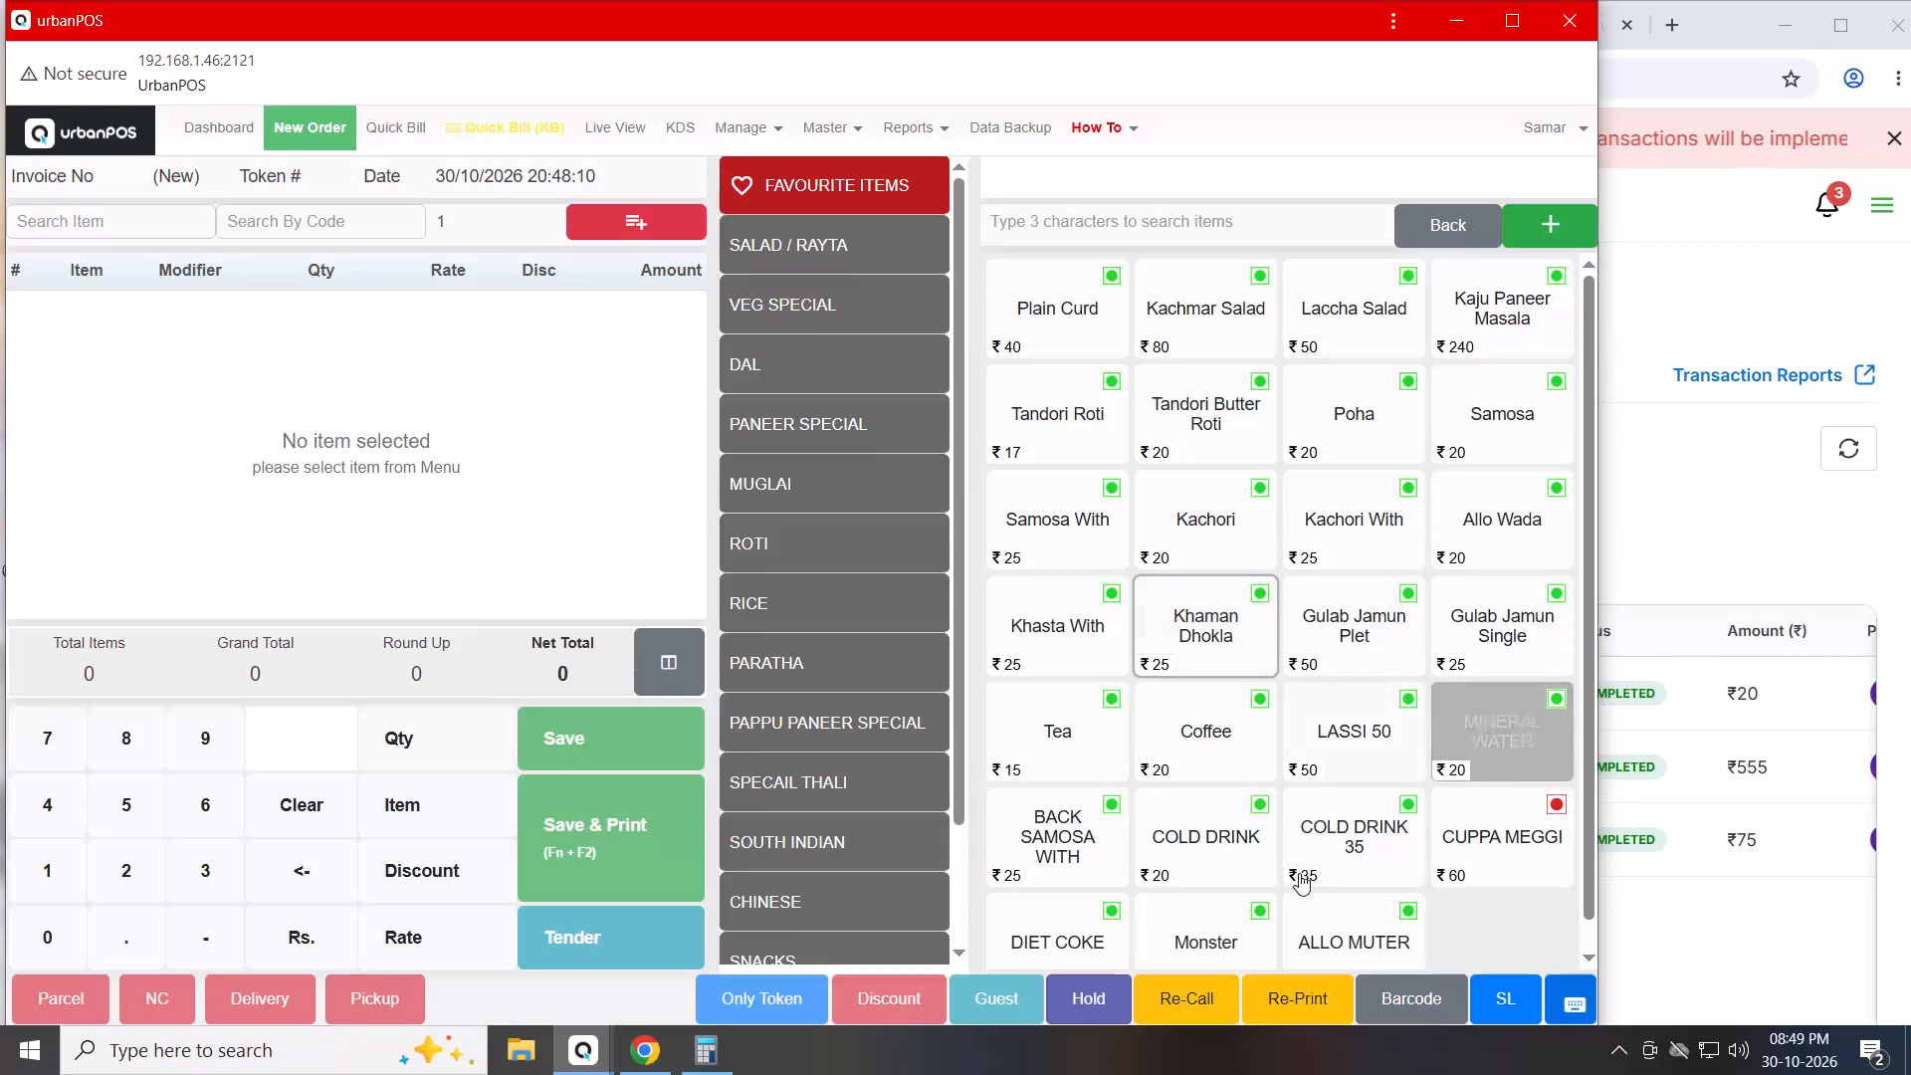
Add one Tea to a new order, then save and print the bill.
click(1055, 764)
click(573, 813)
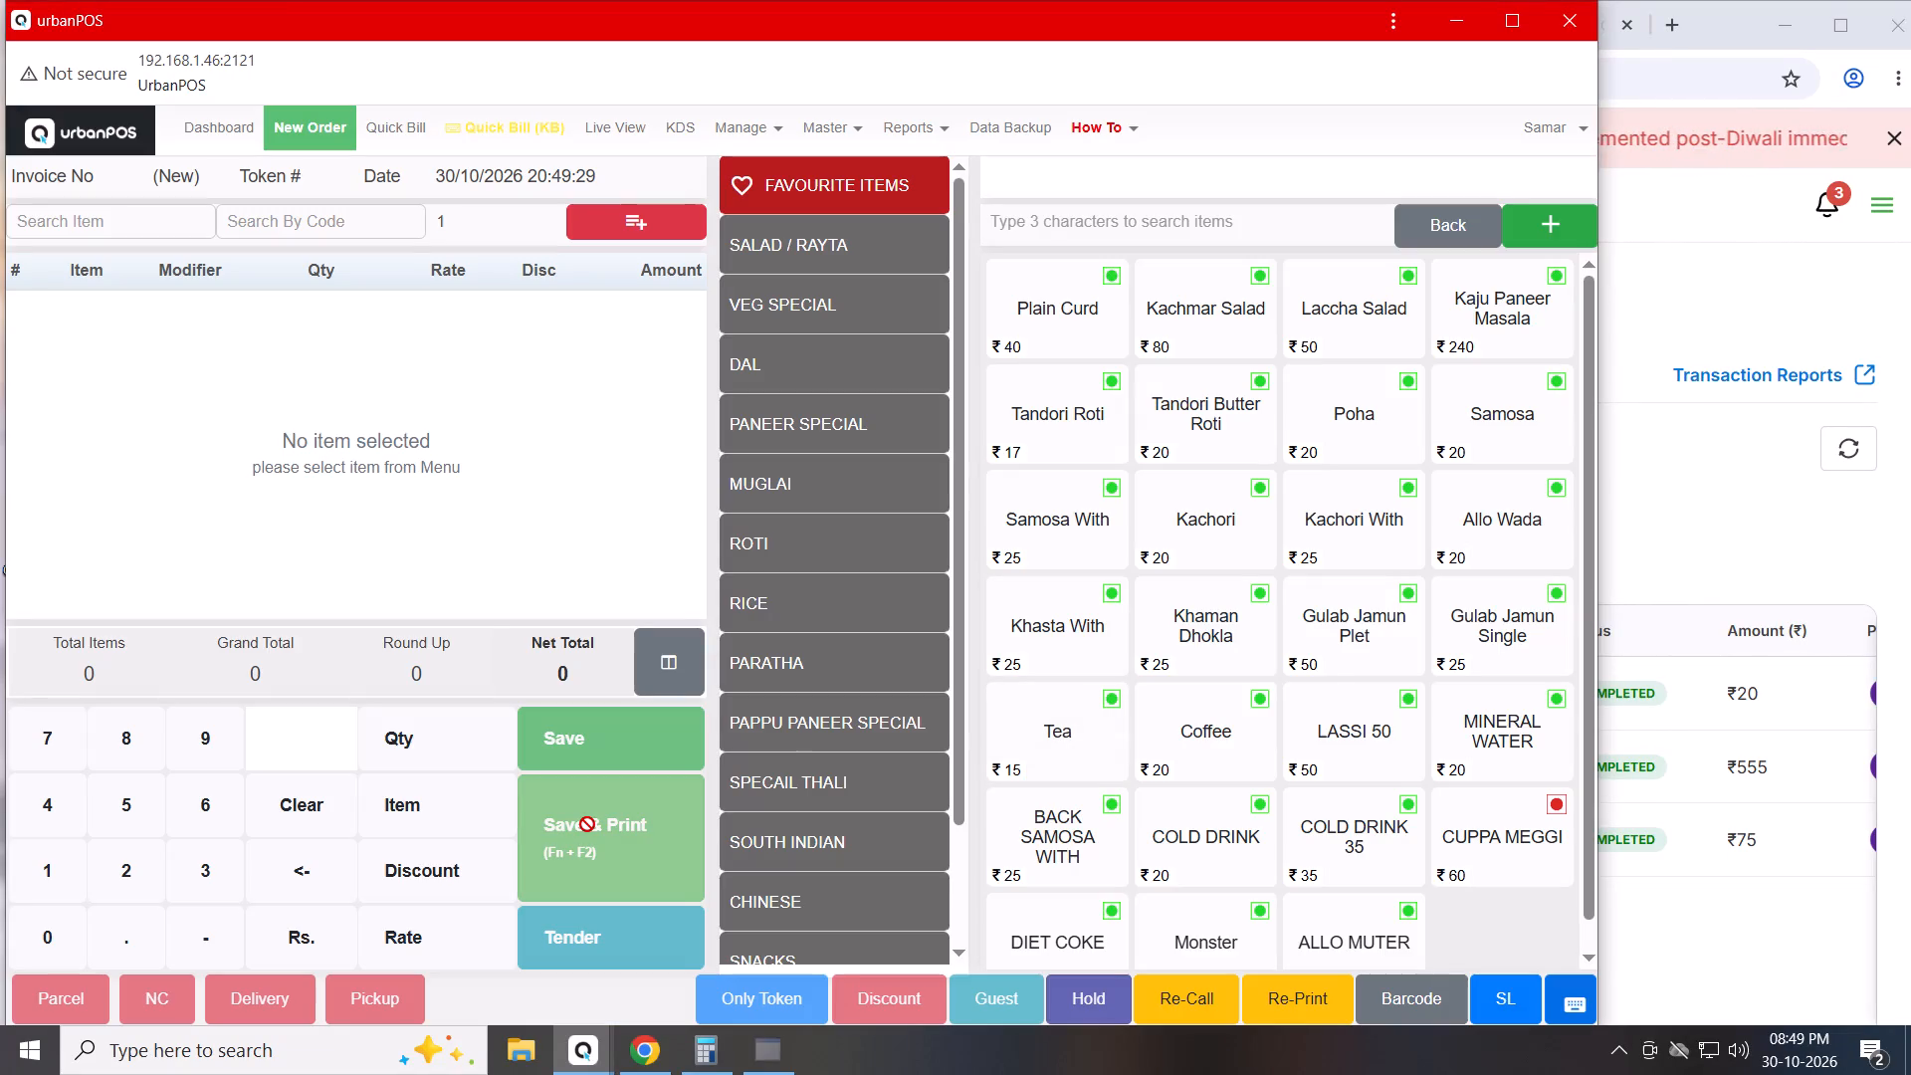
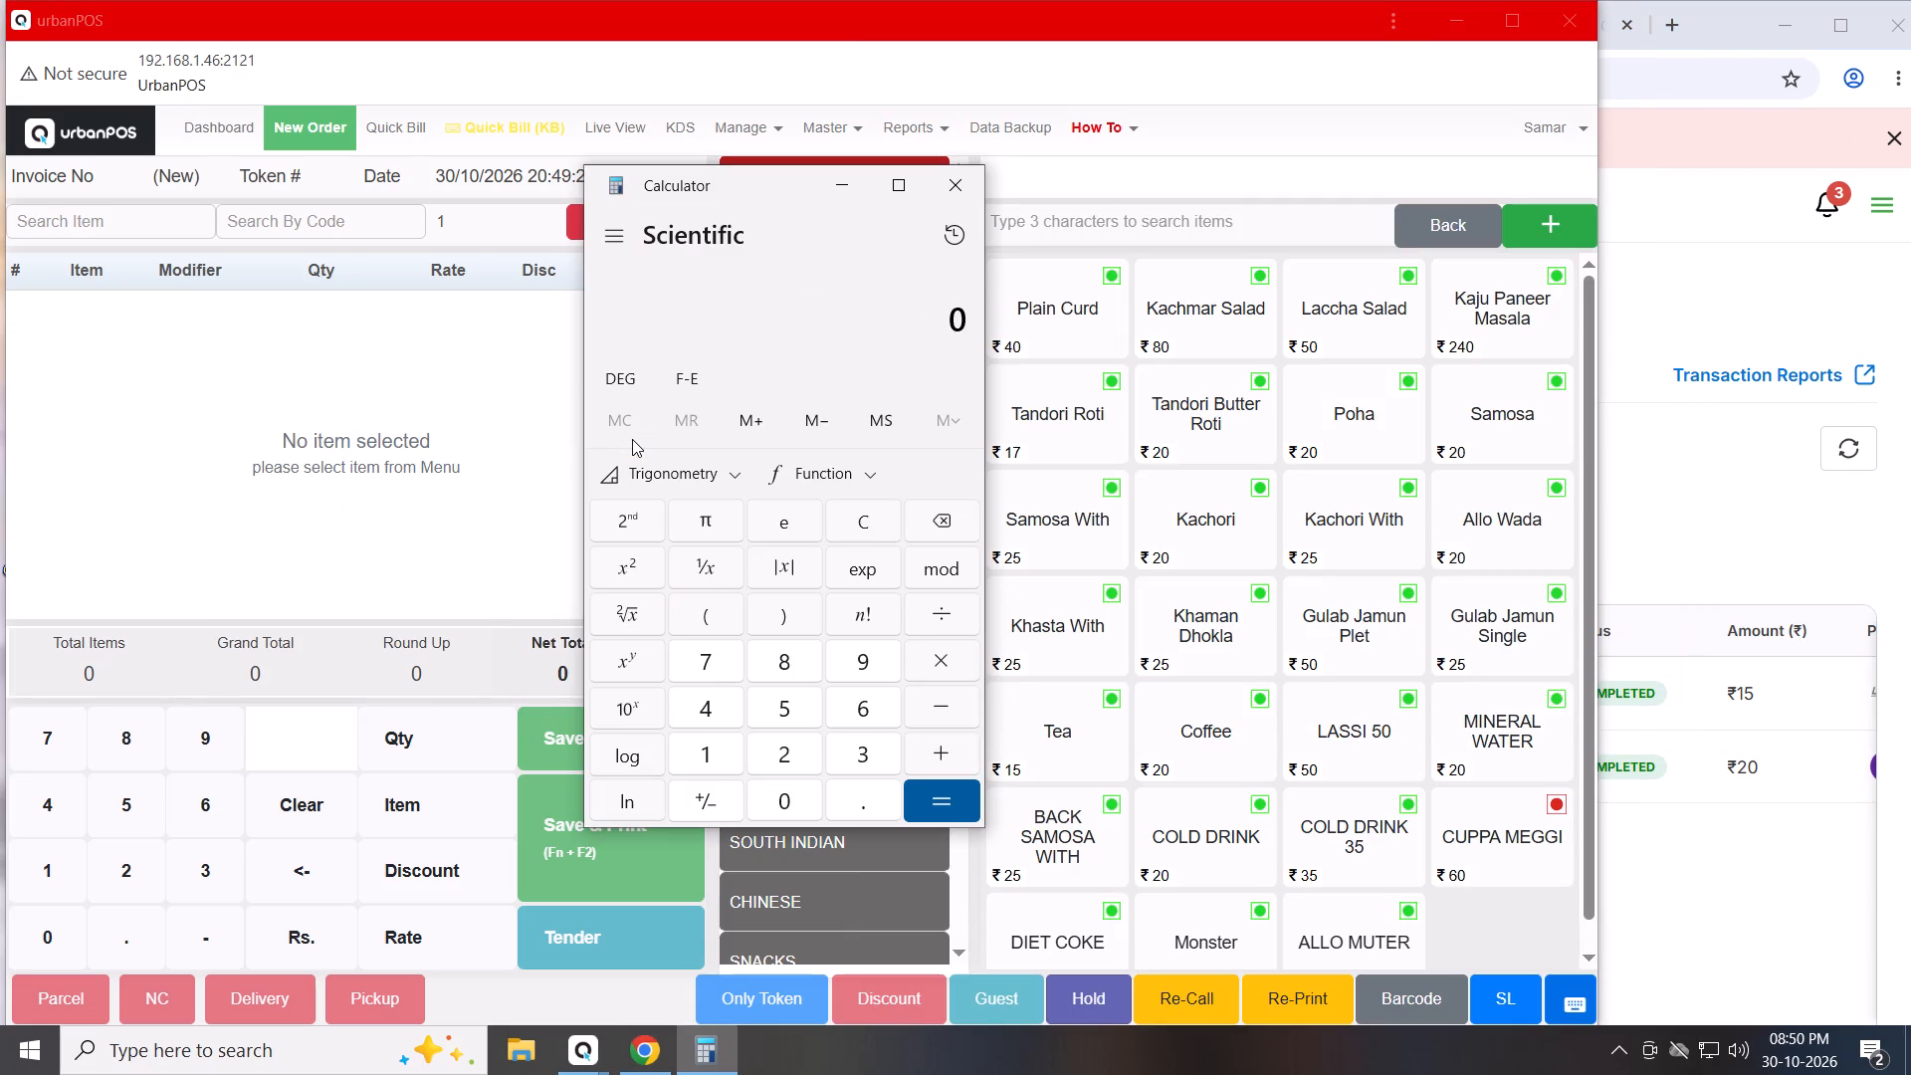
Add up the amounts 100, 20, 70, 60, 35, 60, 35, 50, 15, 80, 35, 190 and 130.
text(100+20+70+)
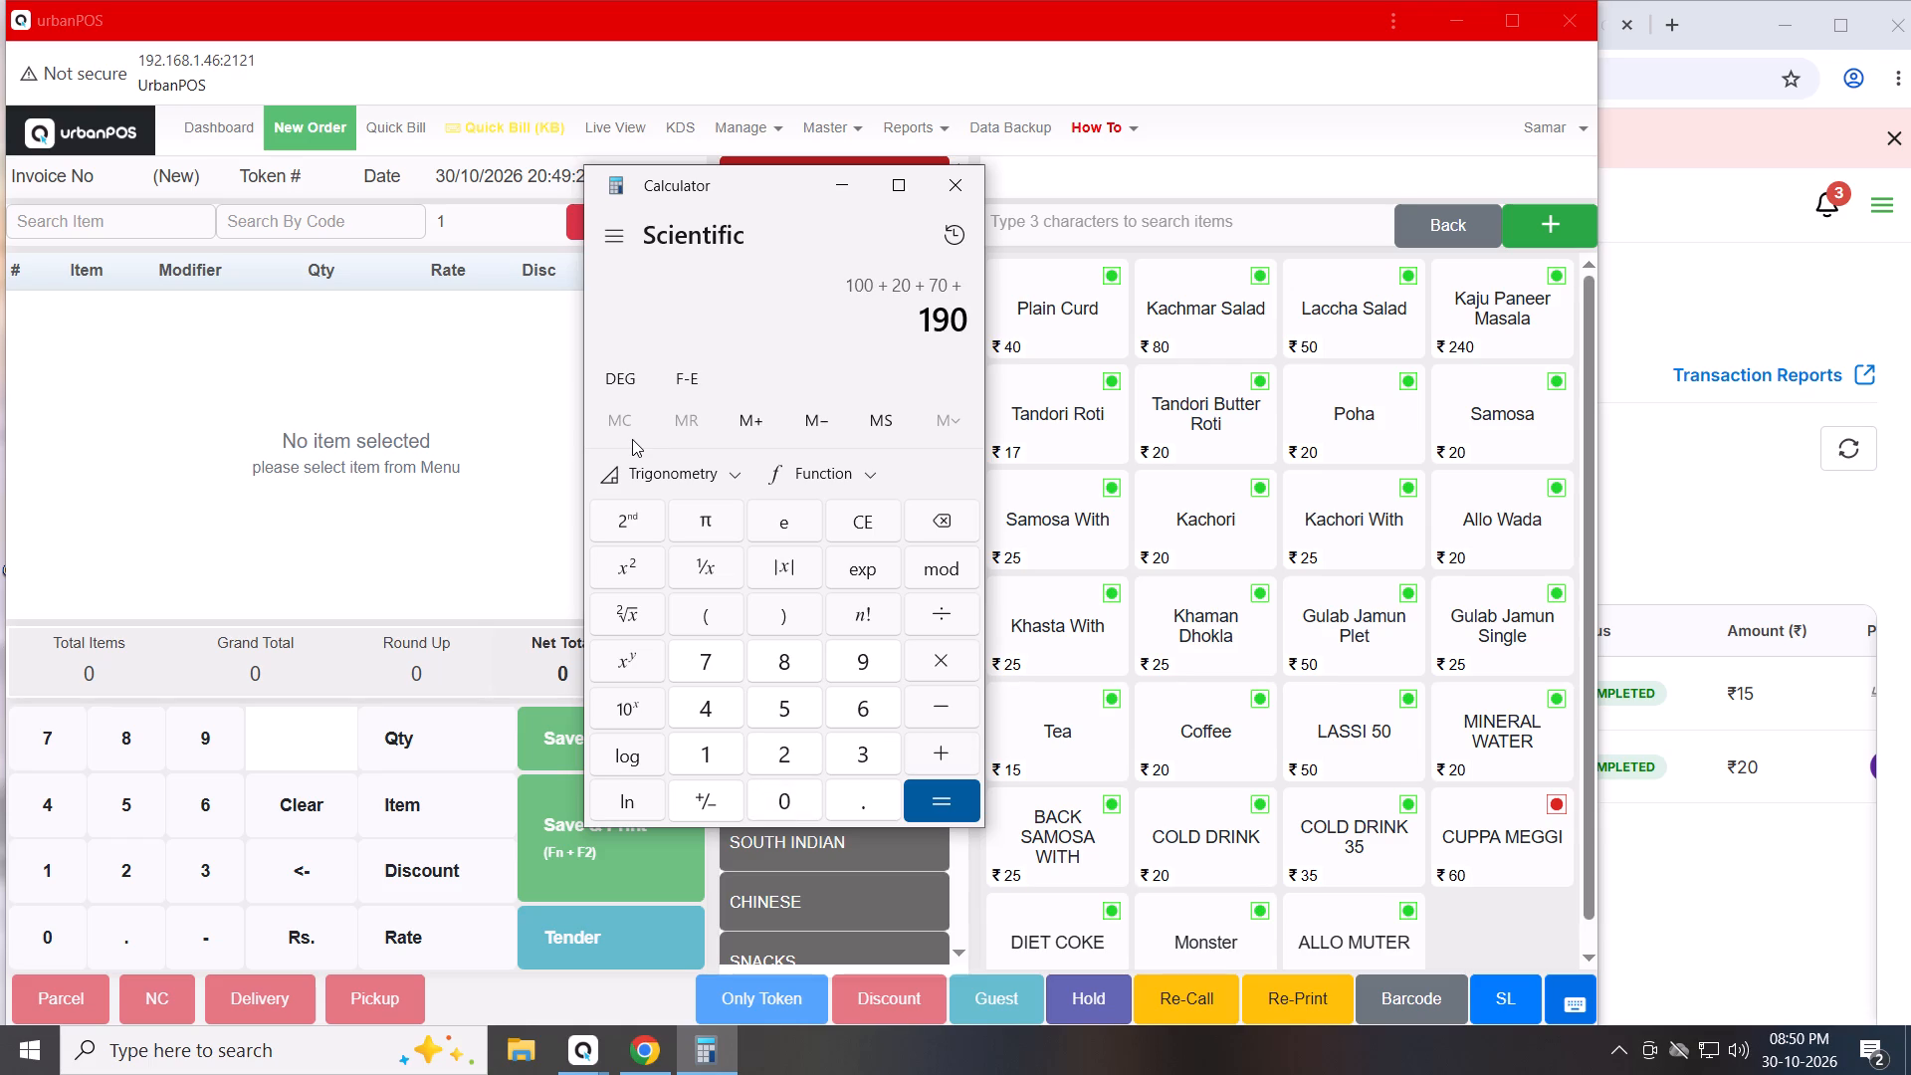
text(60+++35+60+35+2)
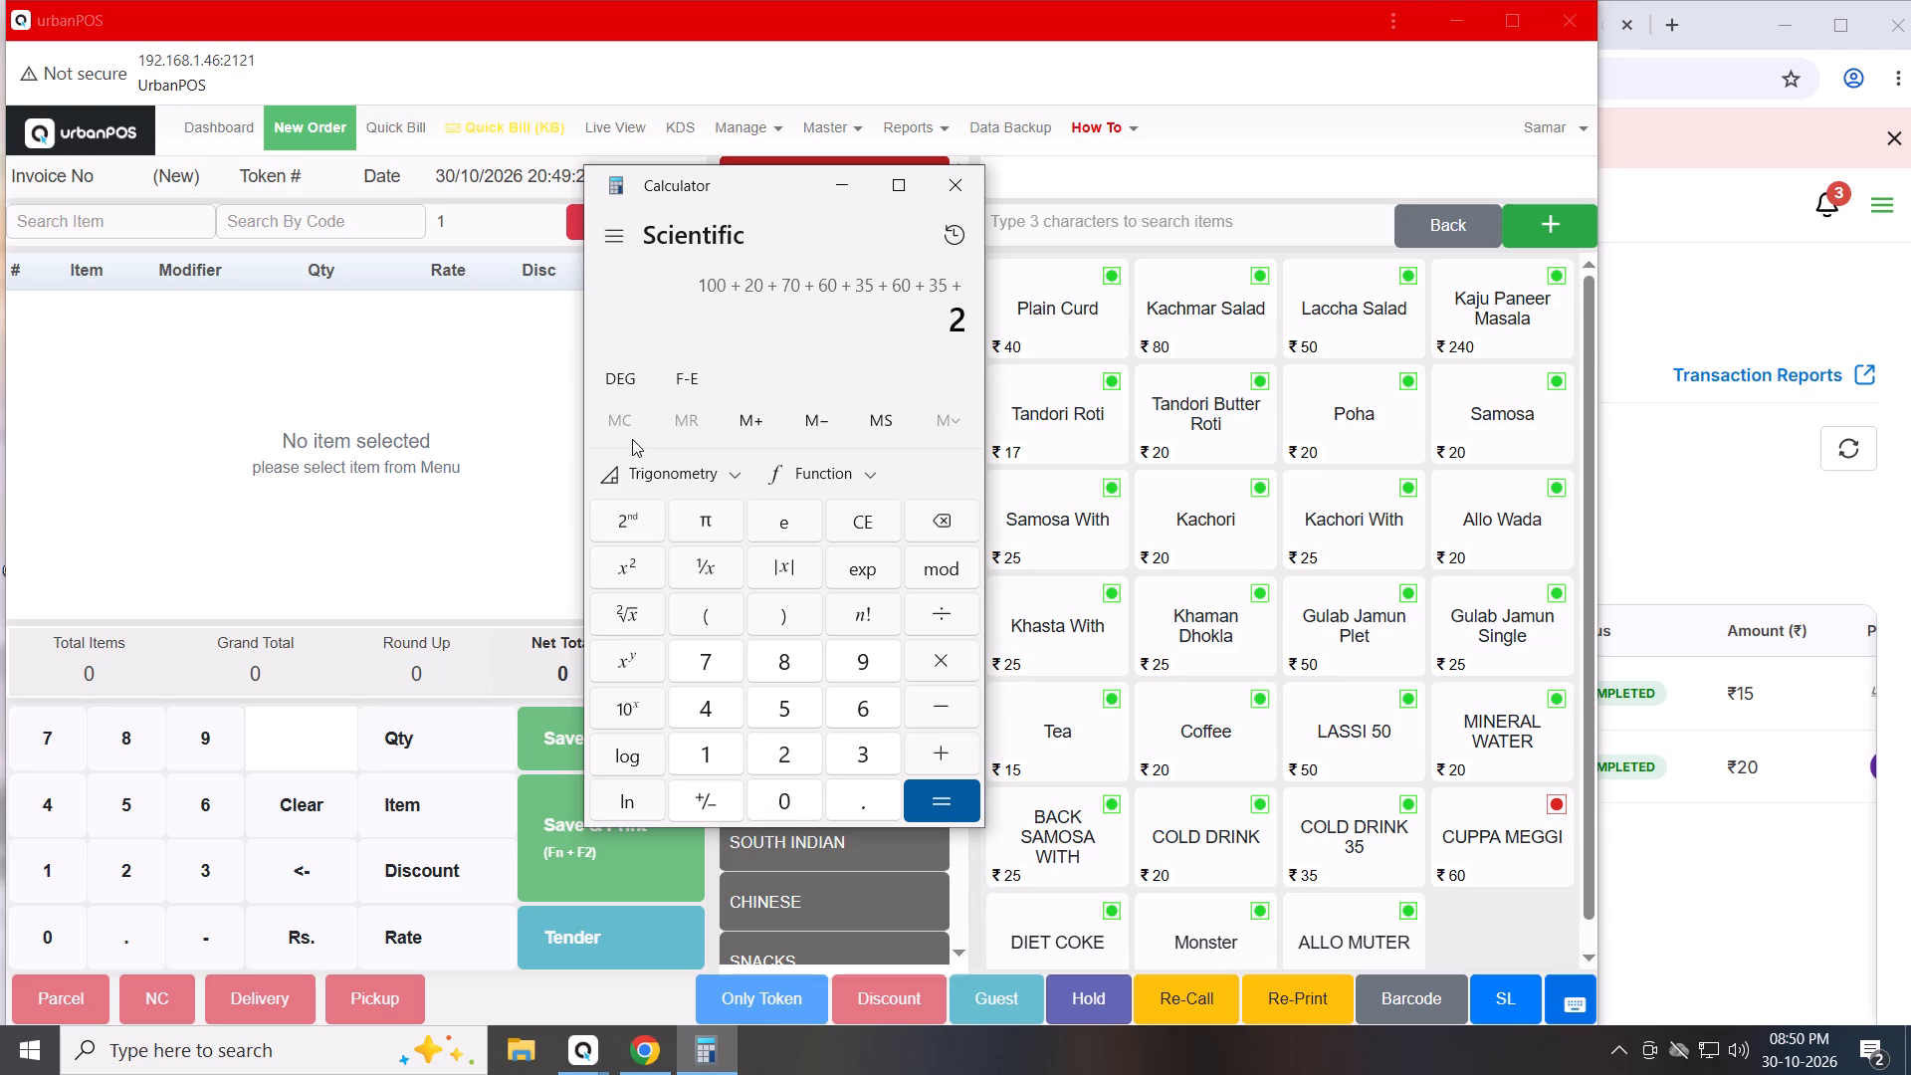
key(BackSpace)
text(50+)
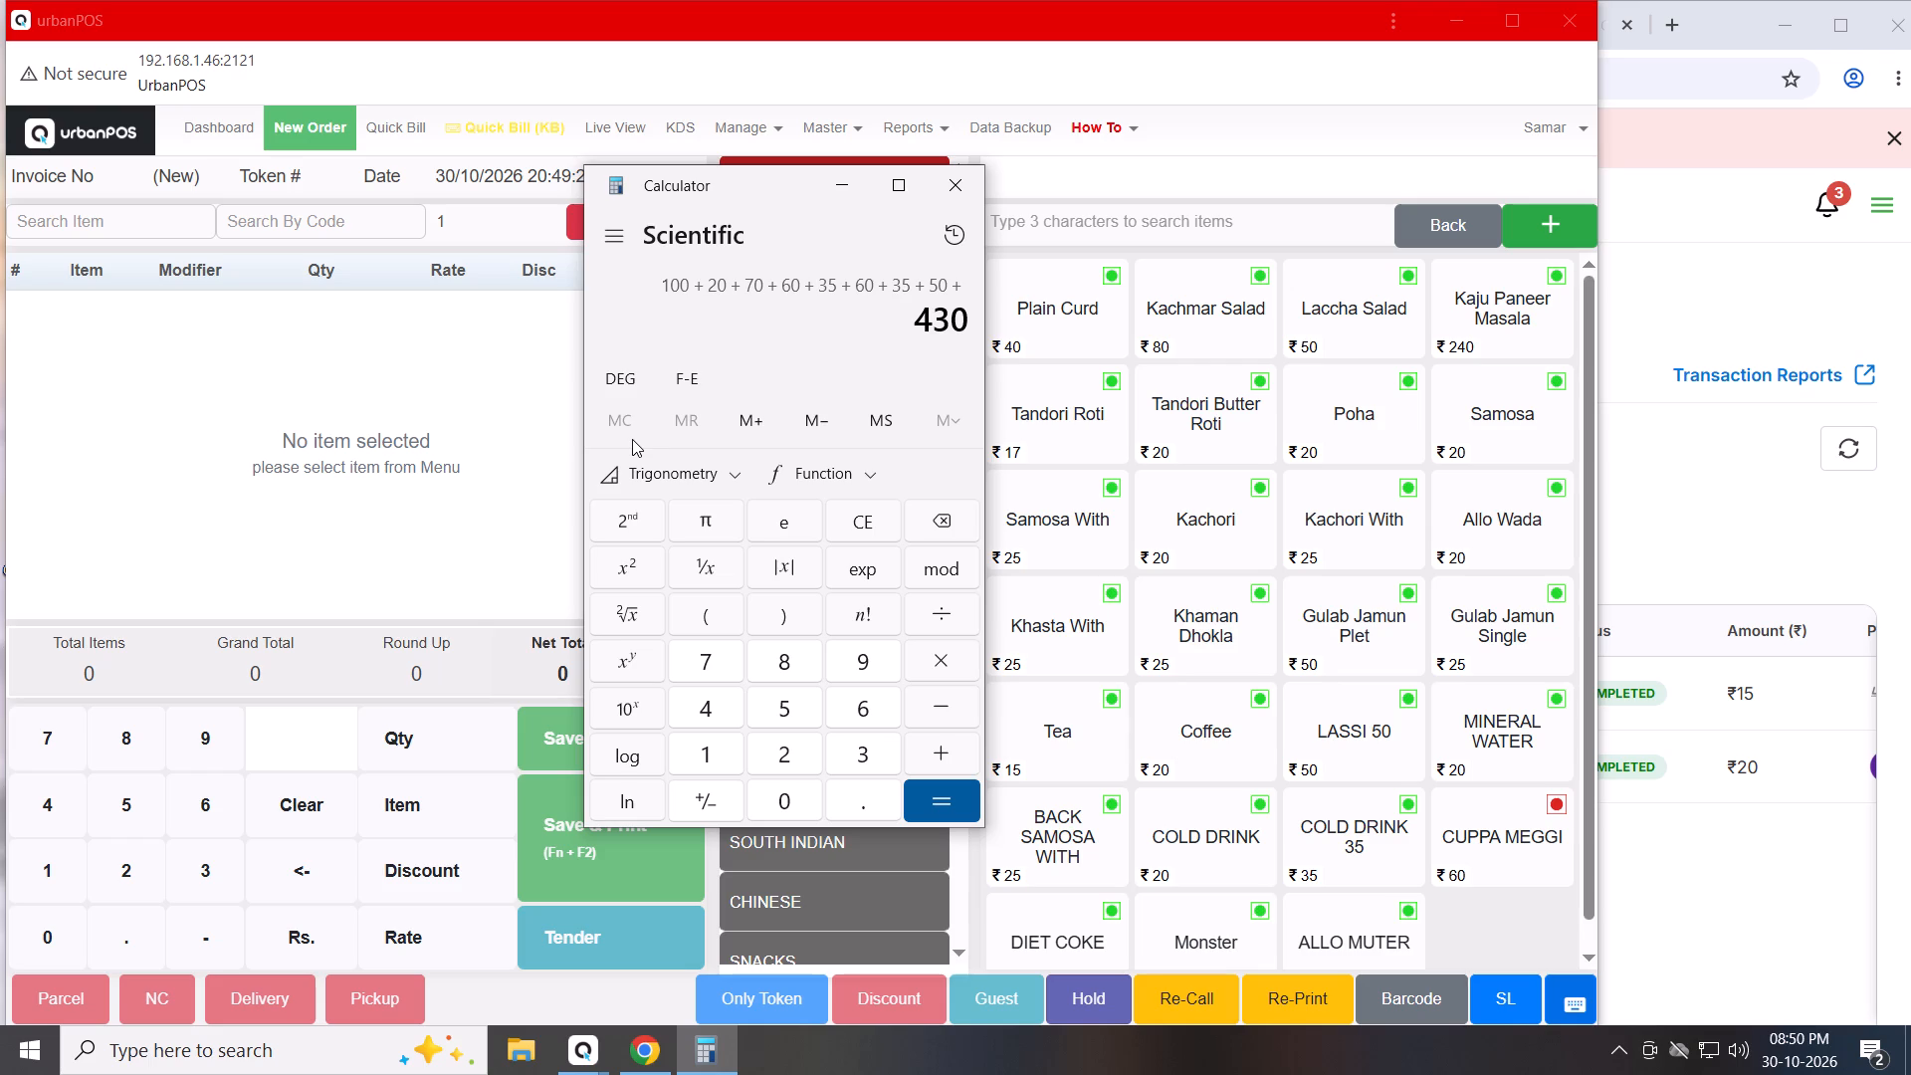
text(15+)
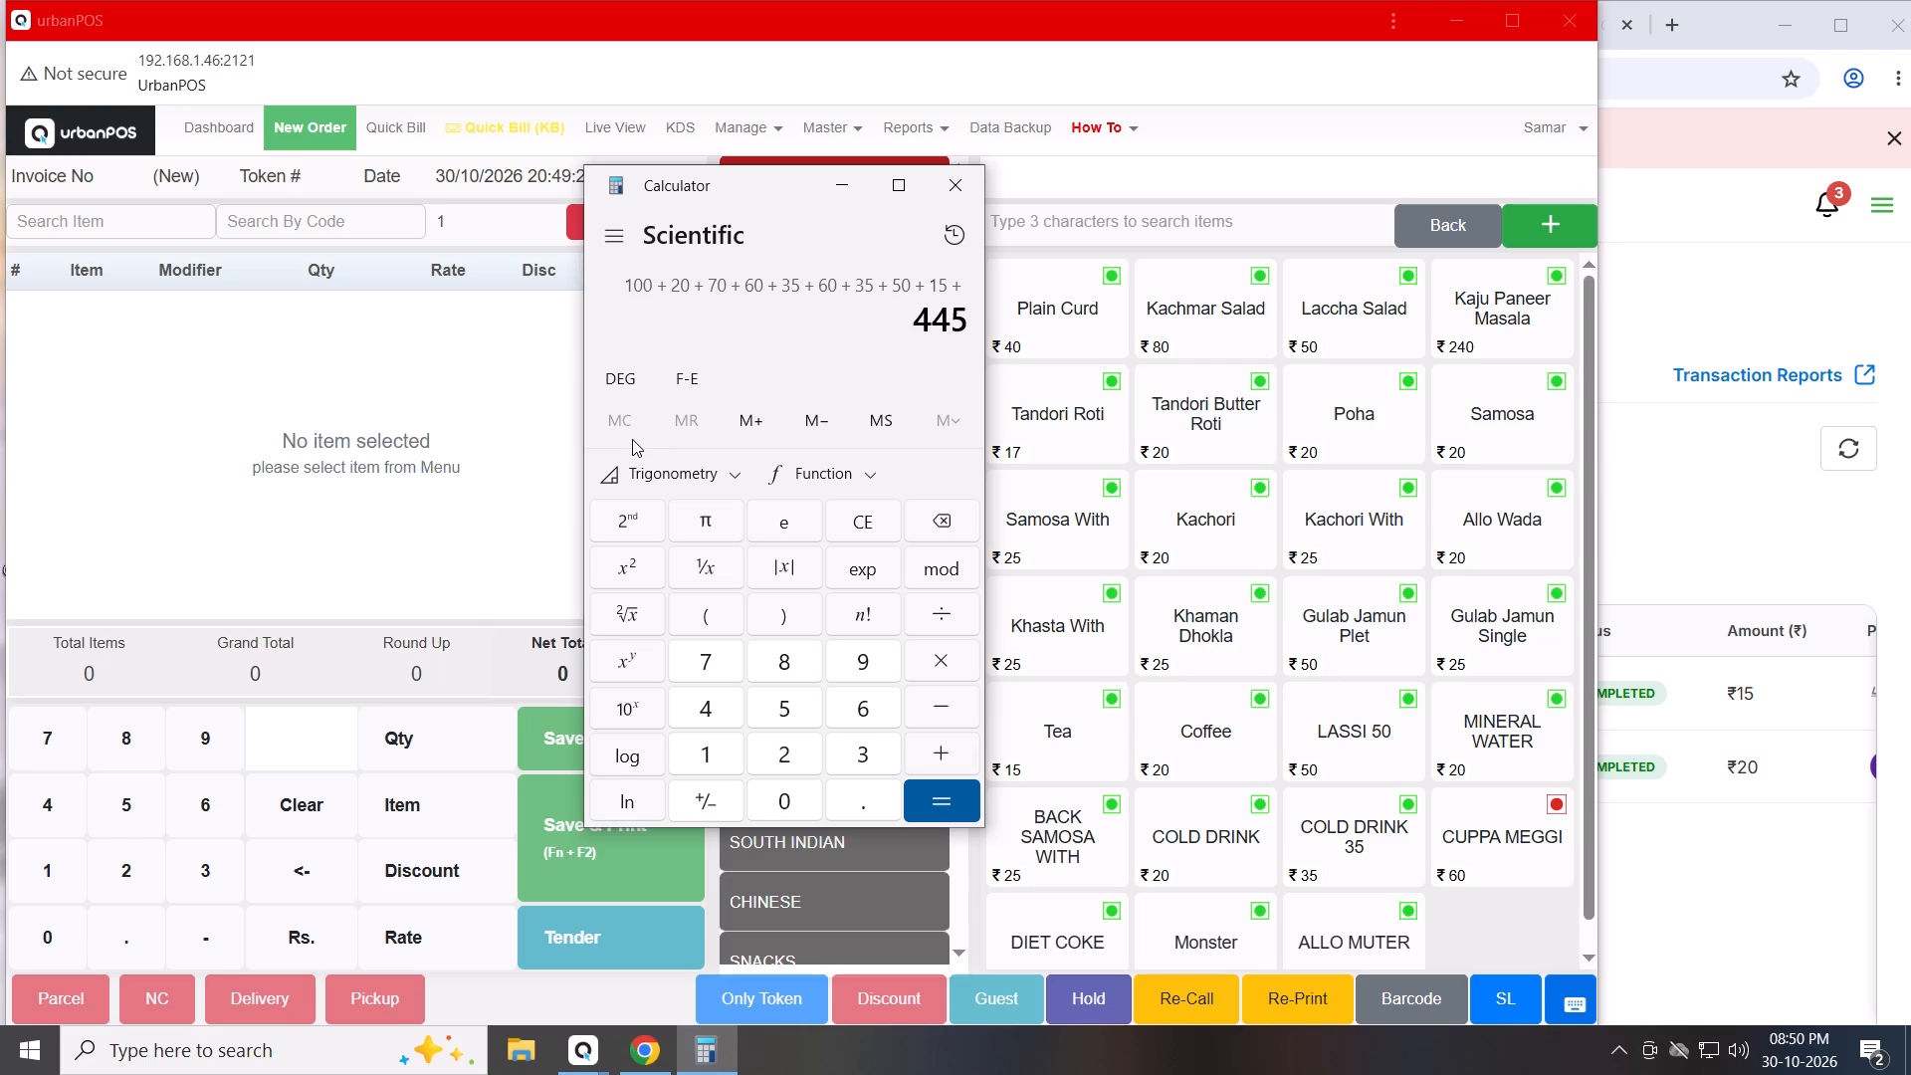
text(80+35+1)
text(90+130+)
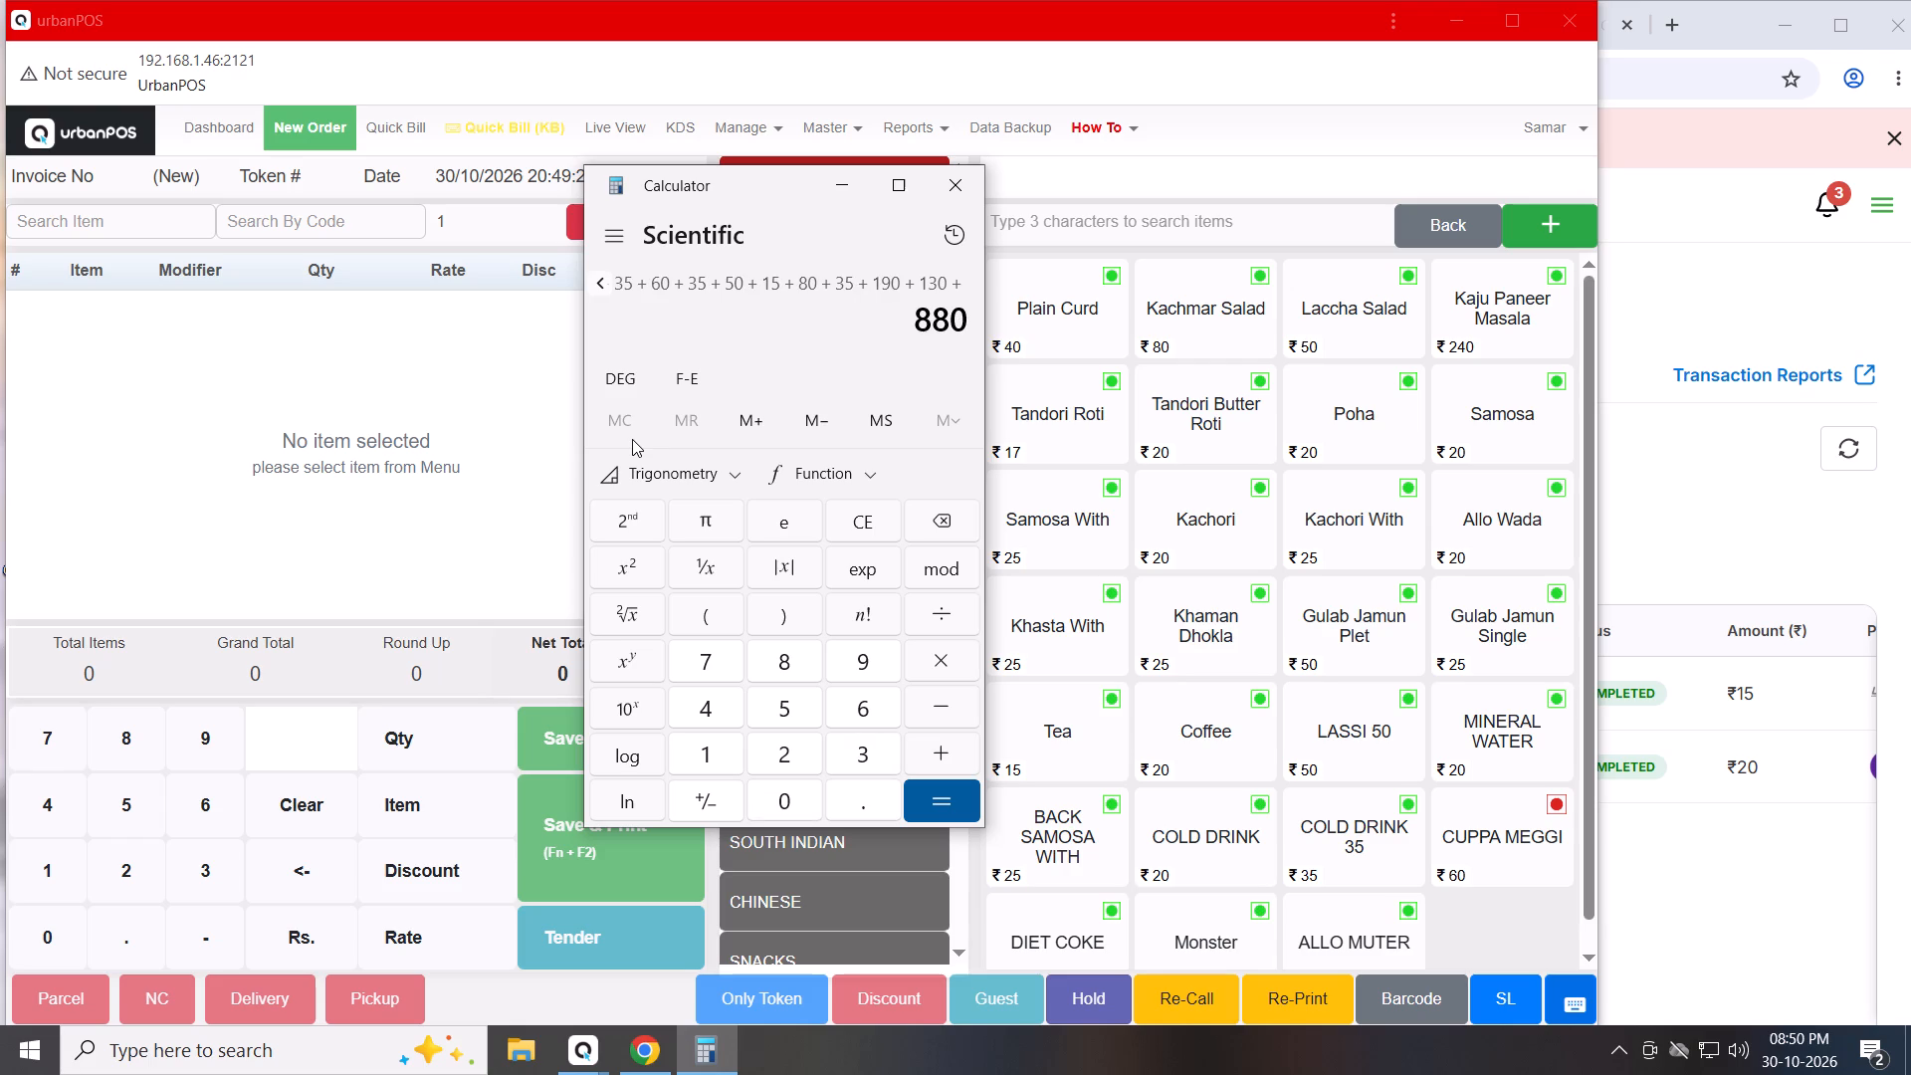
Clear the sum and re-add the amounts in reverse order: 130, 190, 35, 80, 15, 50, 35, 60, 35, 60, 70, 20 and 100.
key(Escape)
text(130+1)
text(90+)
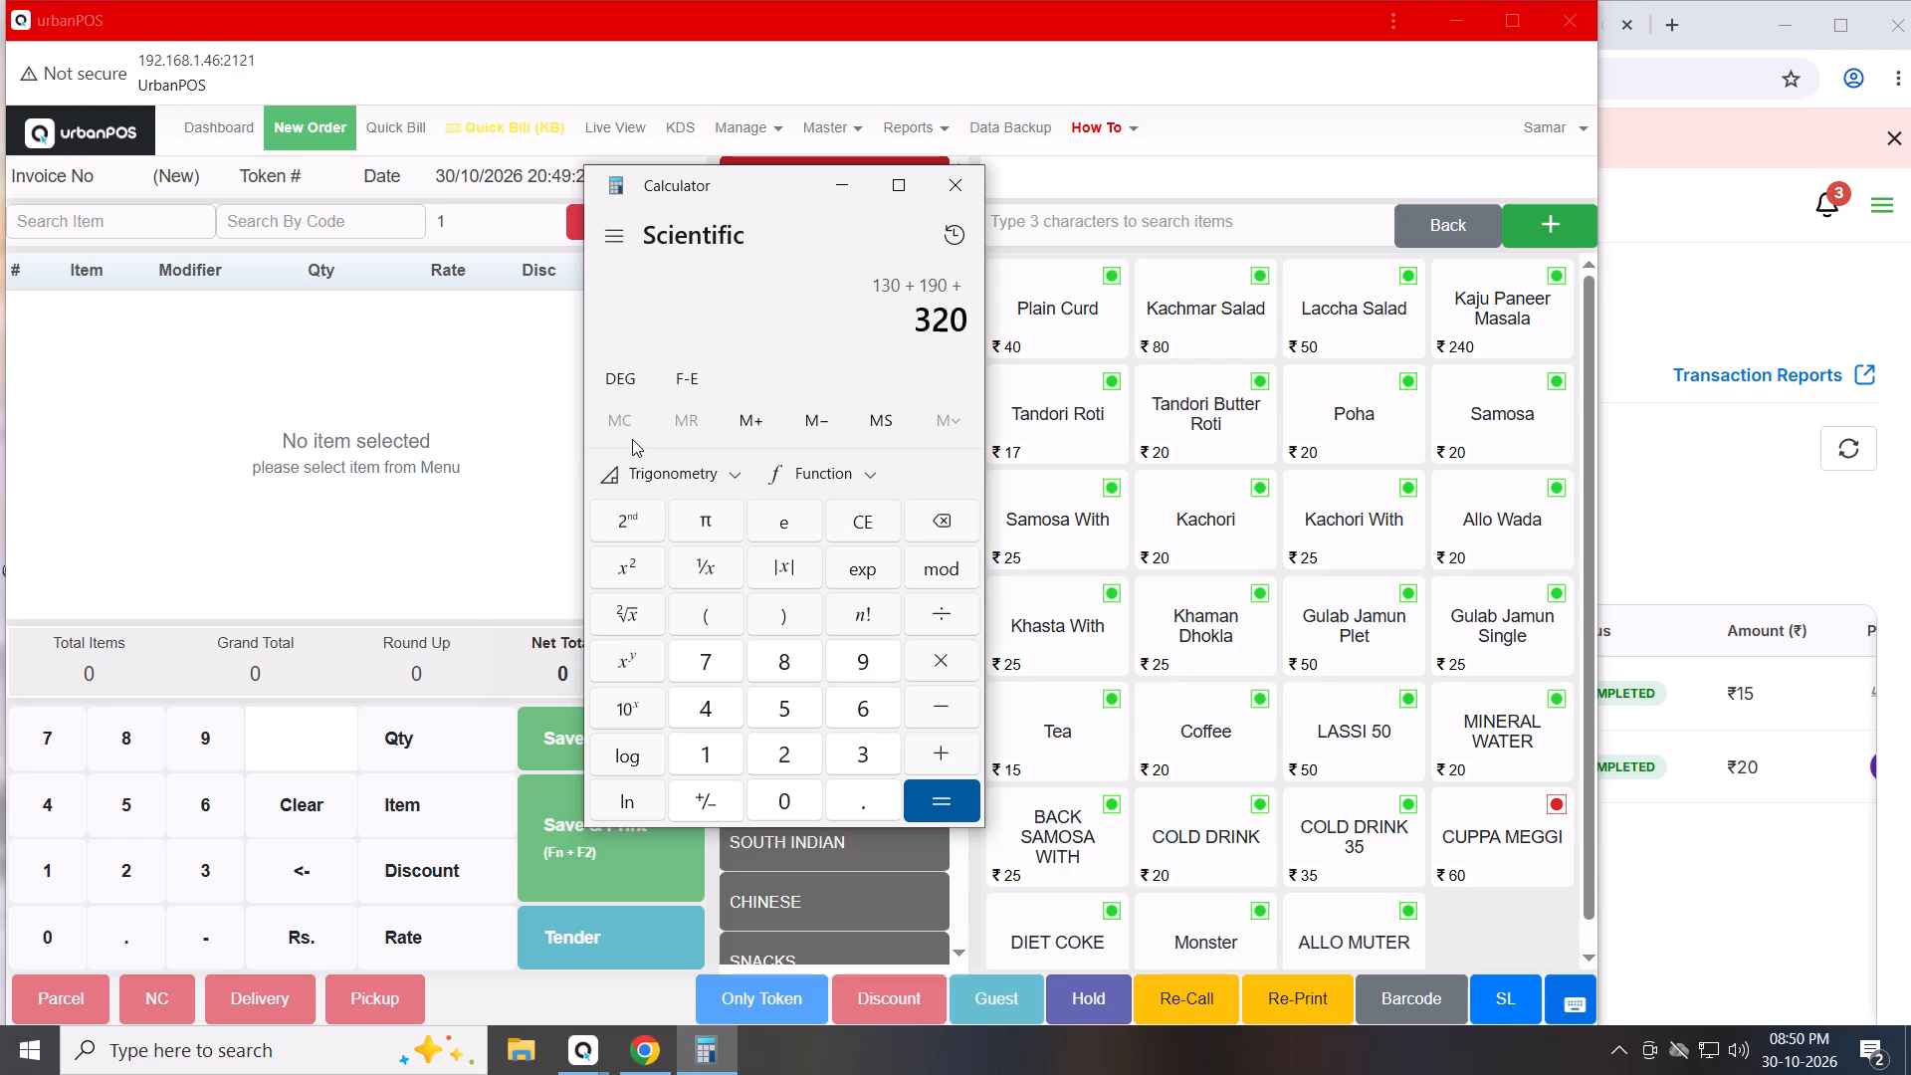
text(35+80+)
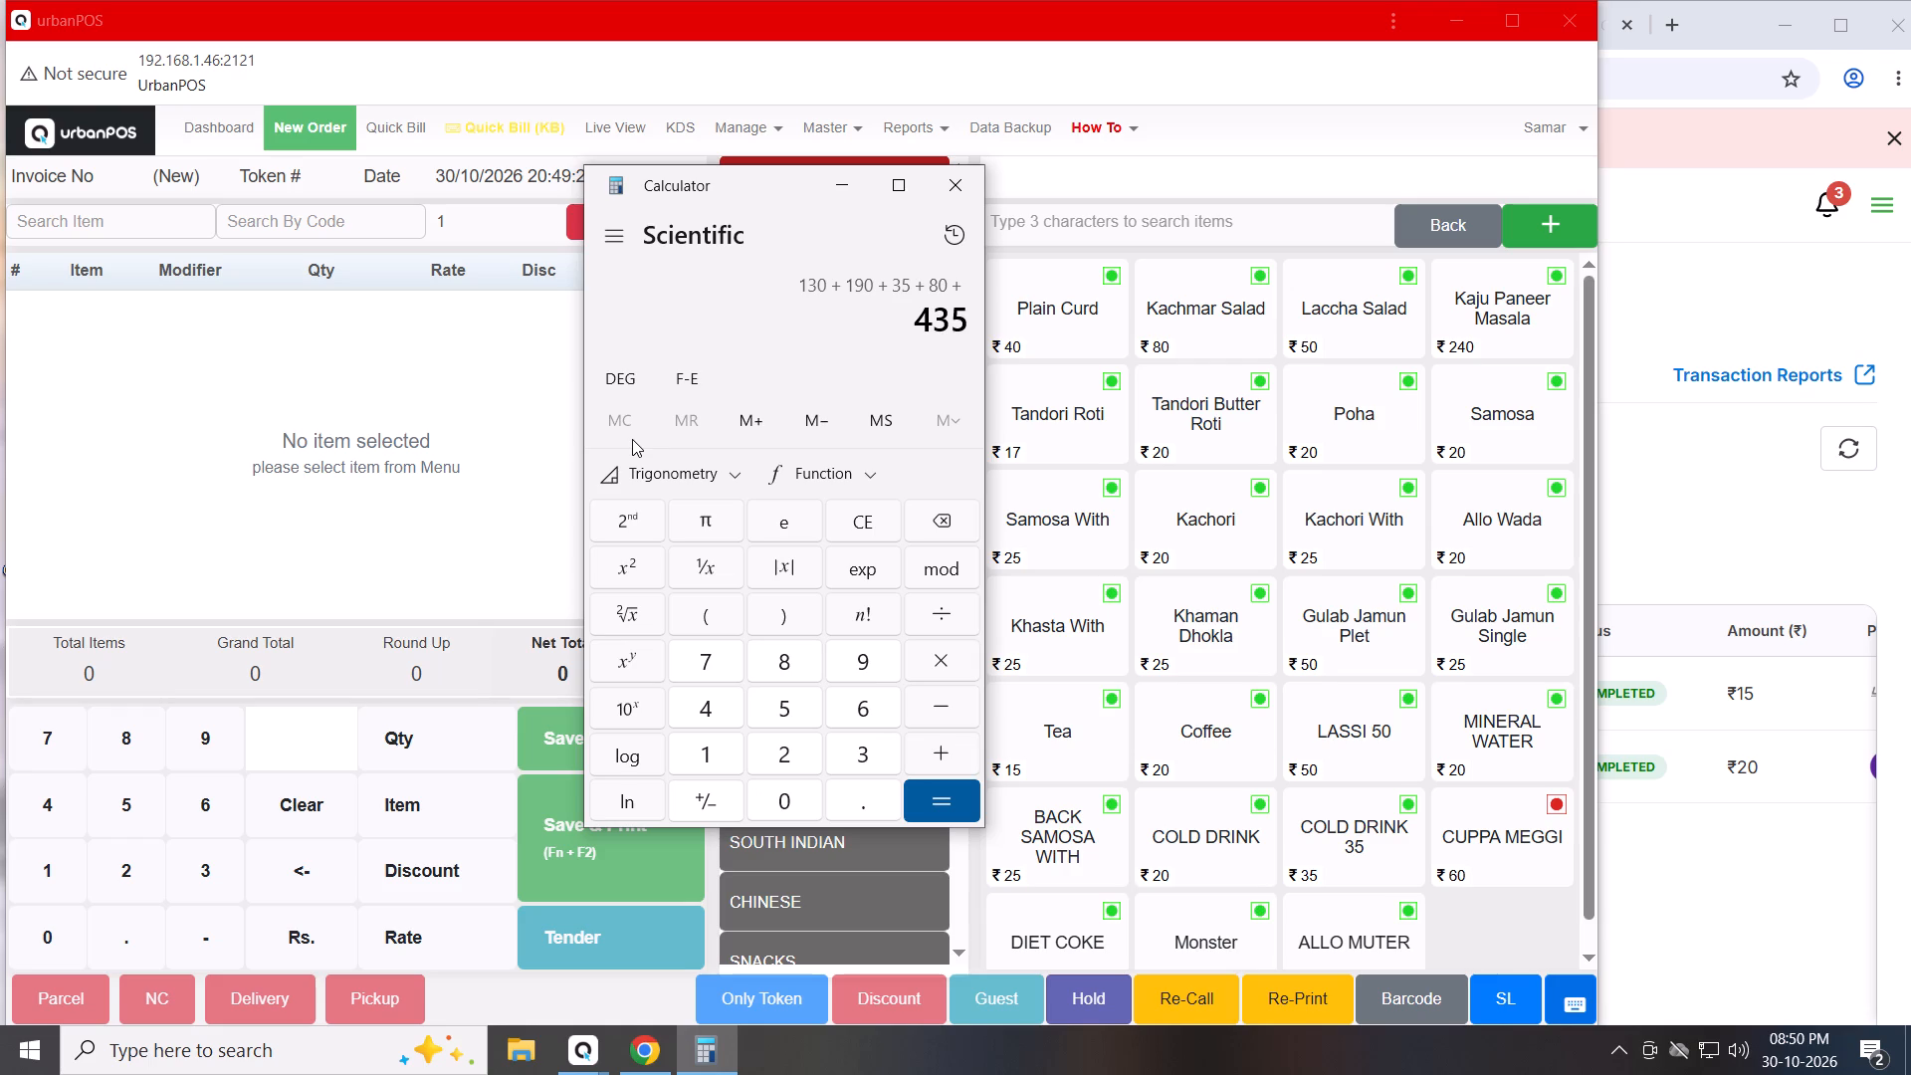
text(15+50+35+60+)
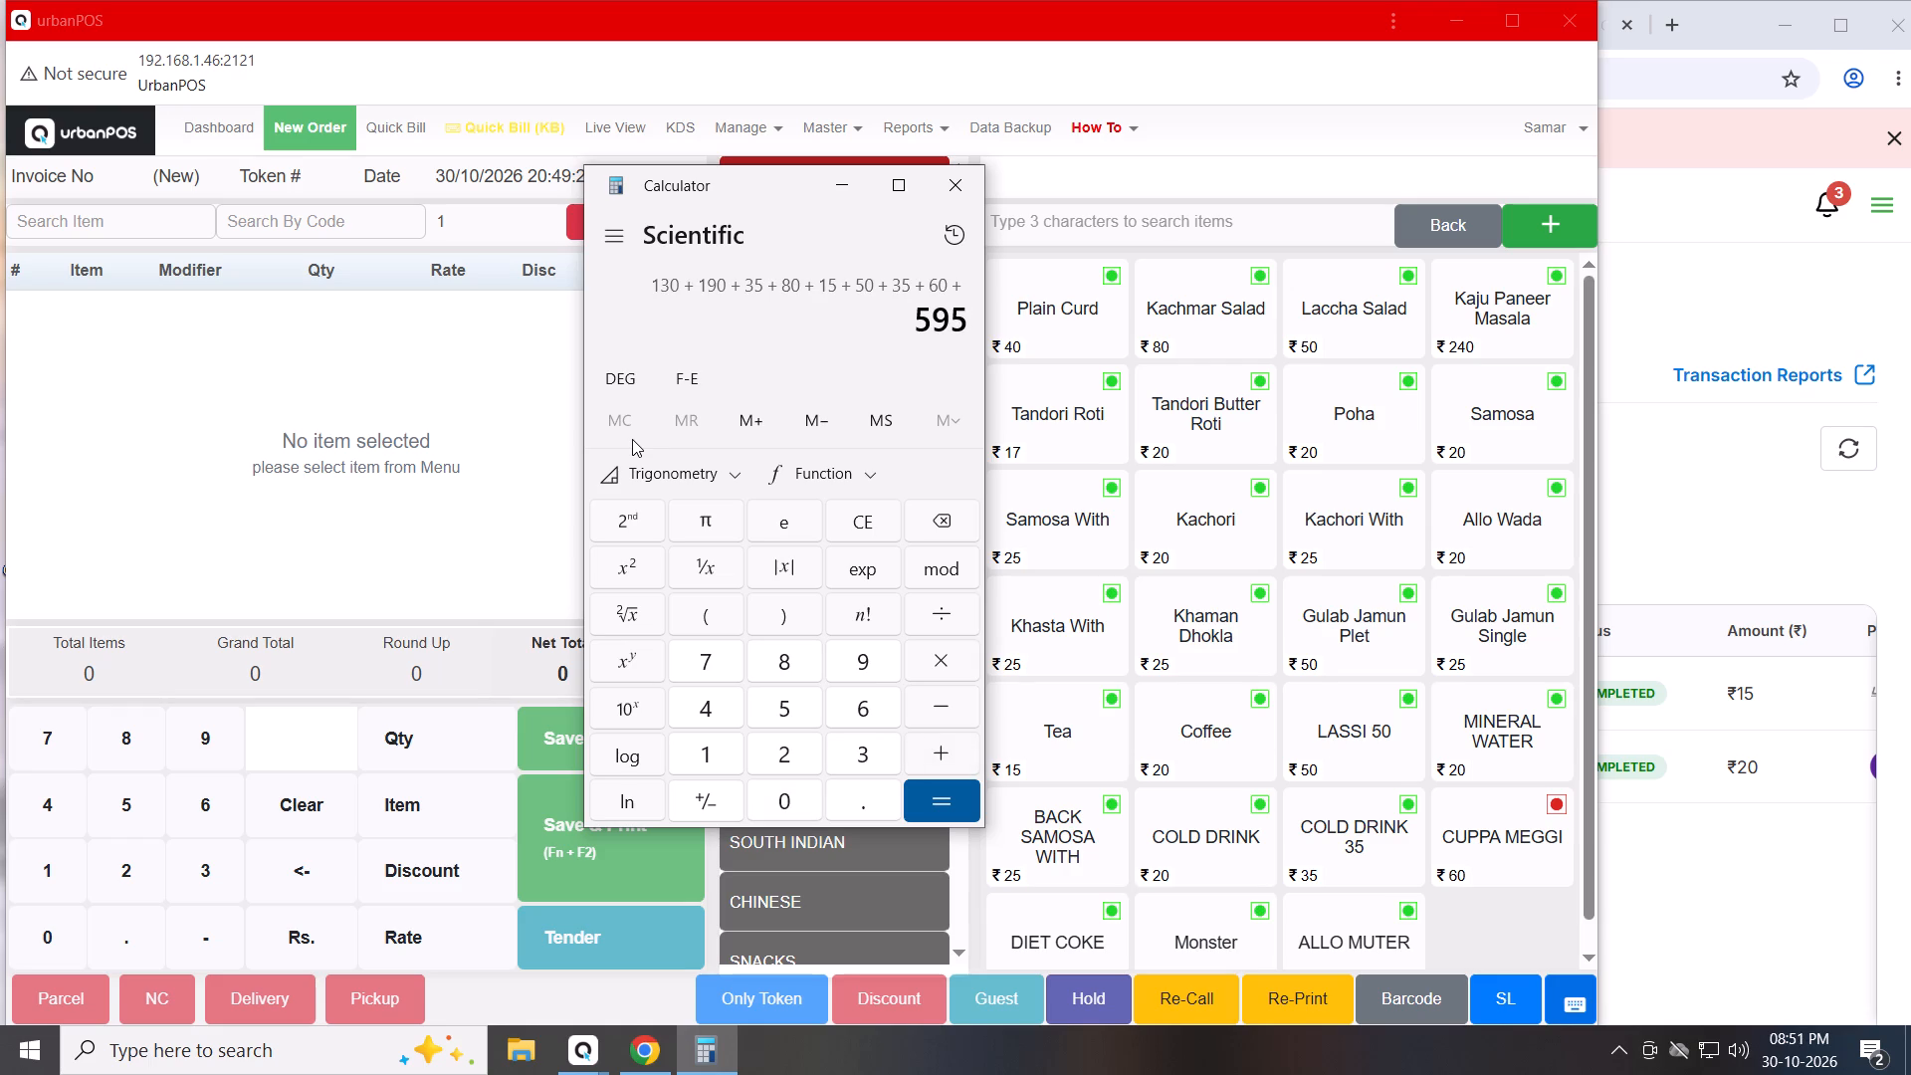
text(35+60+70+20+100+)
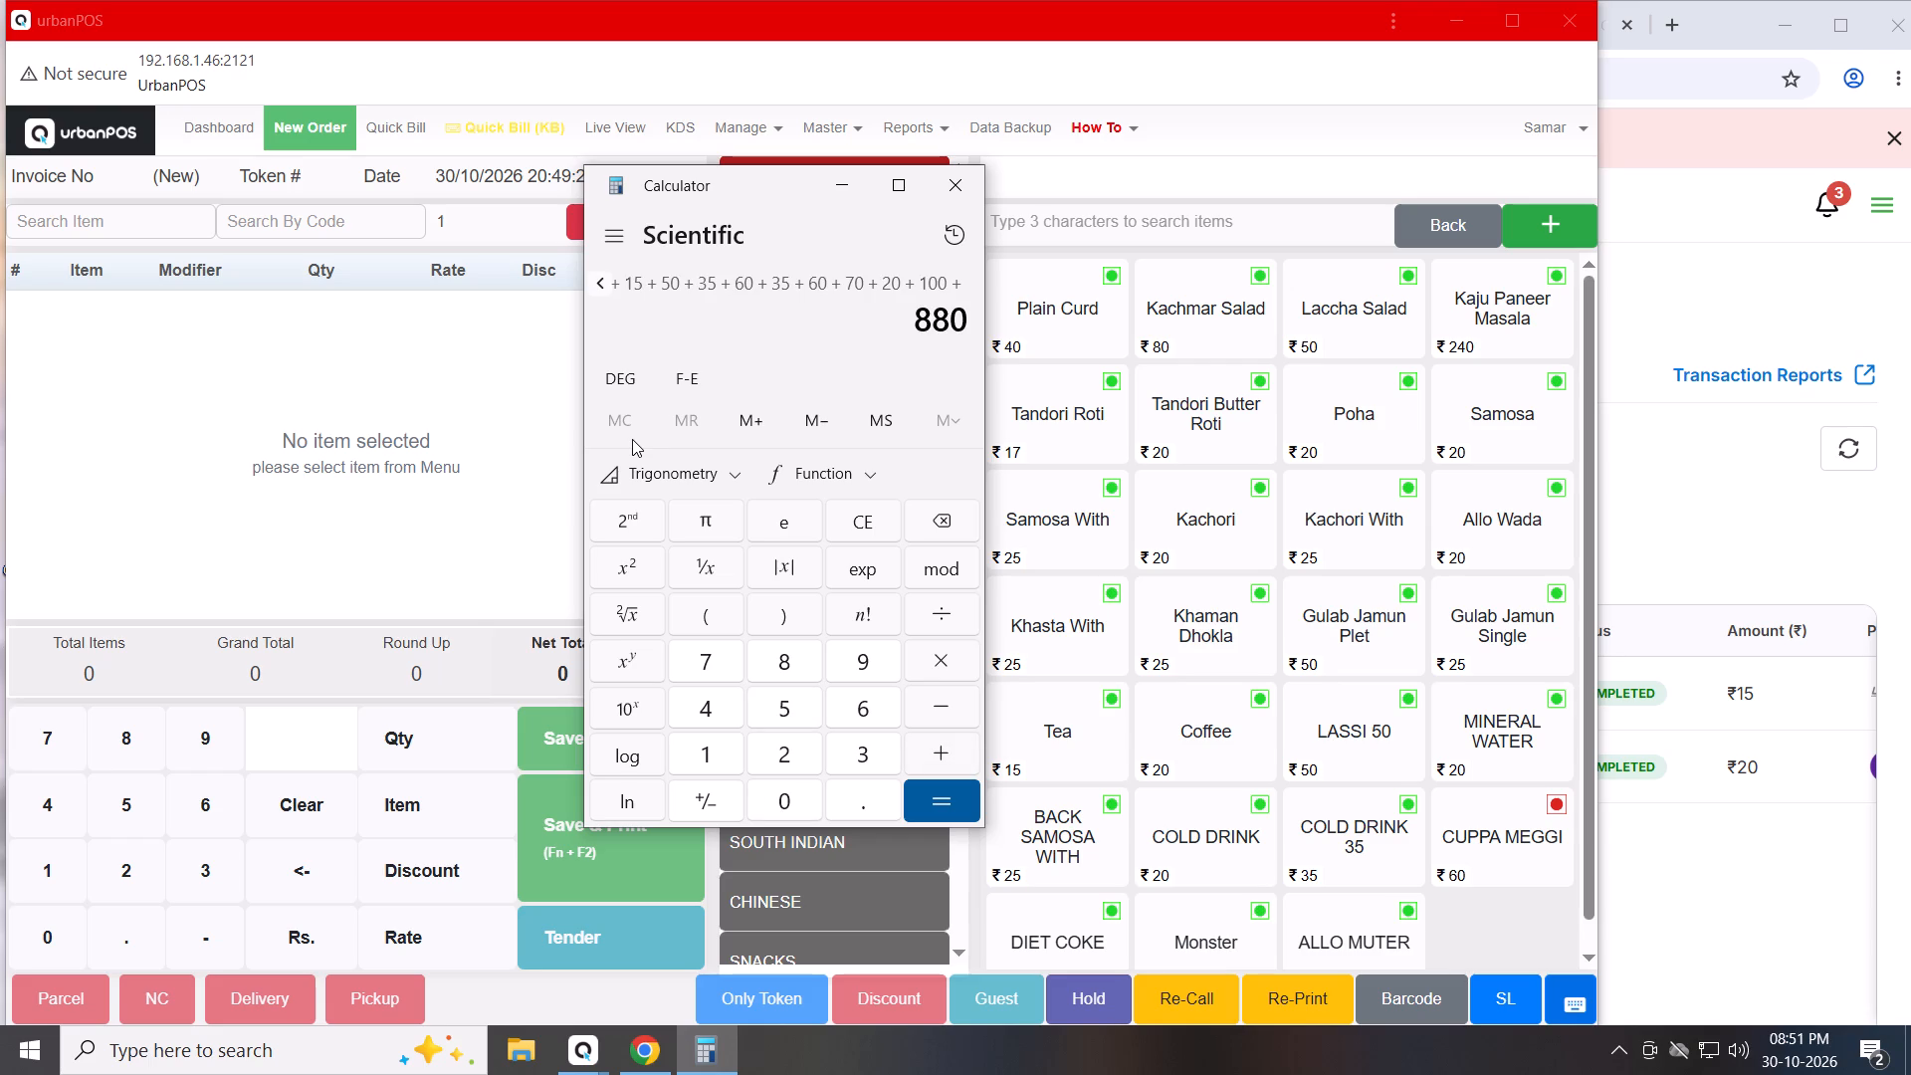
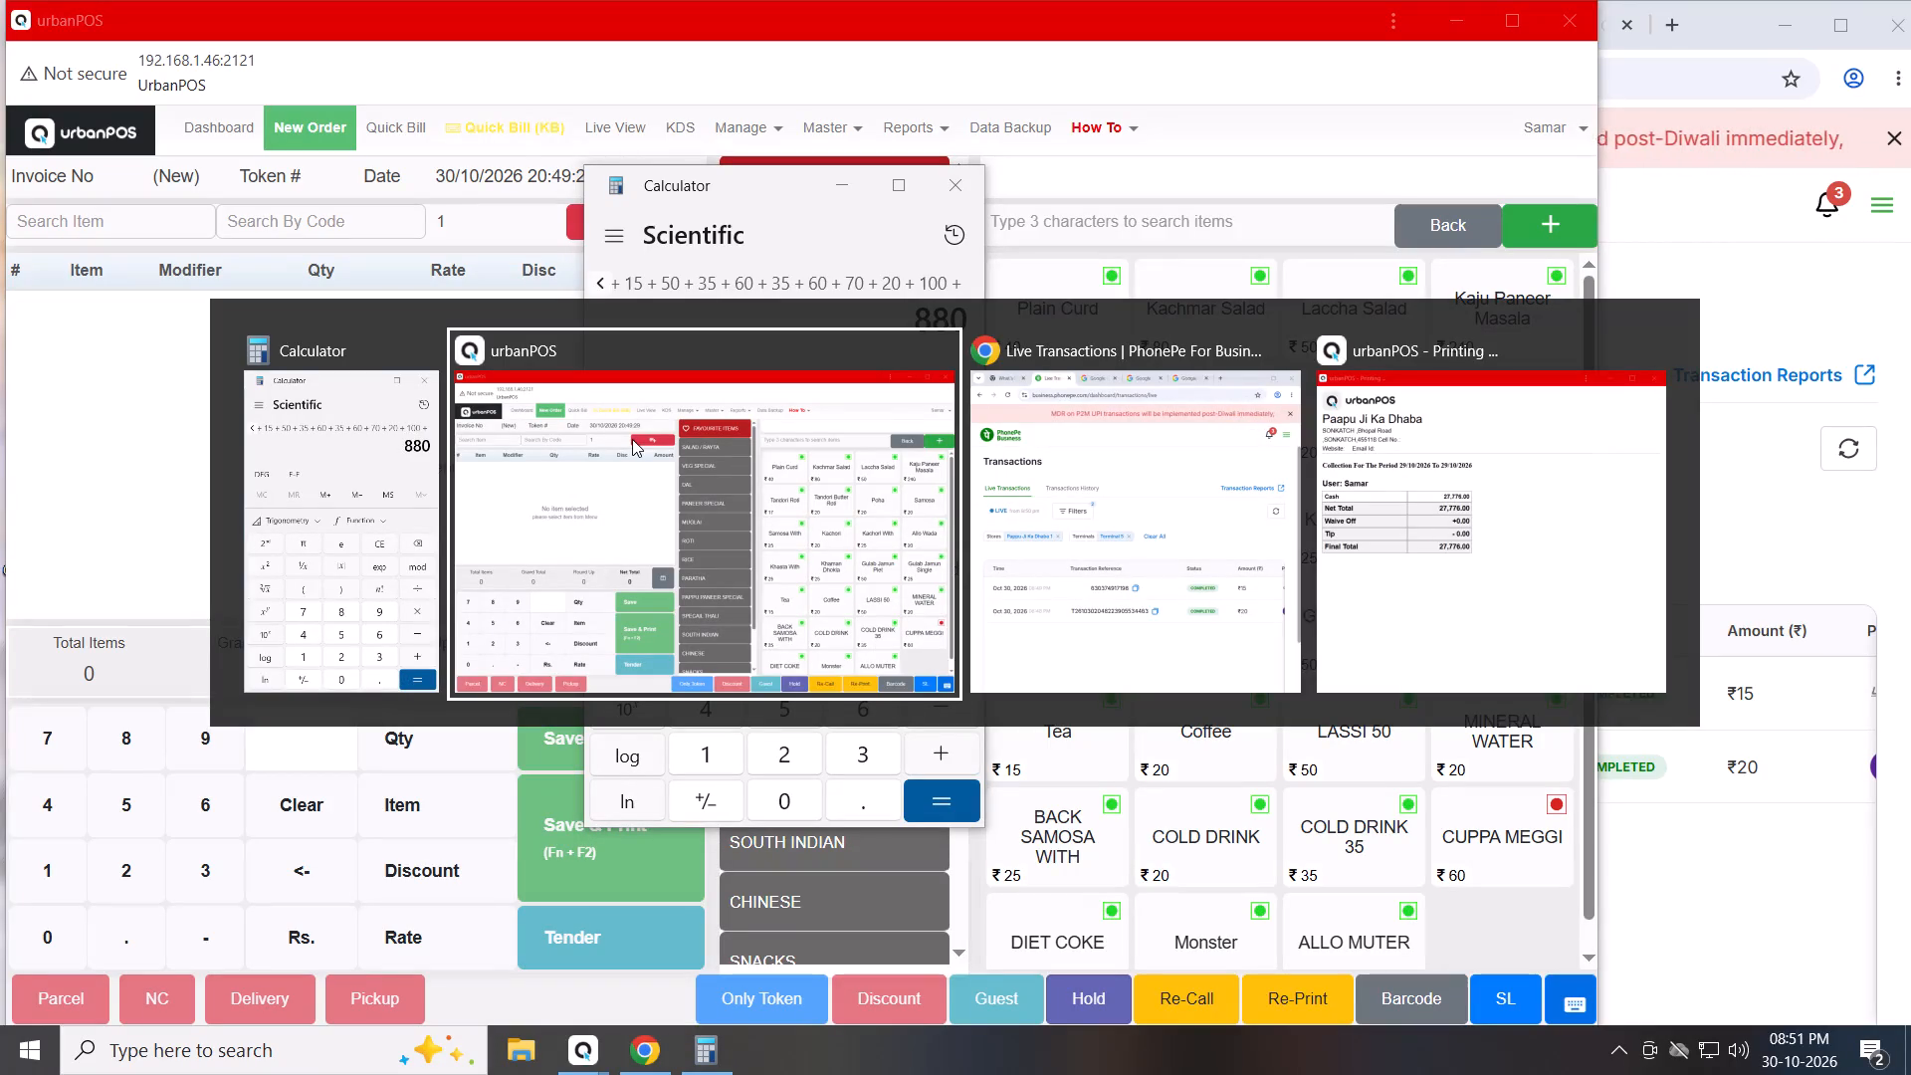
In the calculator, clear the sum and add up 15, 50, 180, 80, 45, 10, 50, 65, 20, 30, 50, 20 and 55.
key(alt+Tab)
key(alt+Tab)
key(alt+Tab)
key(Escape)
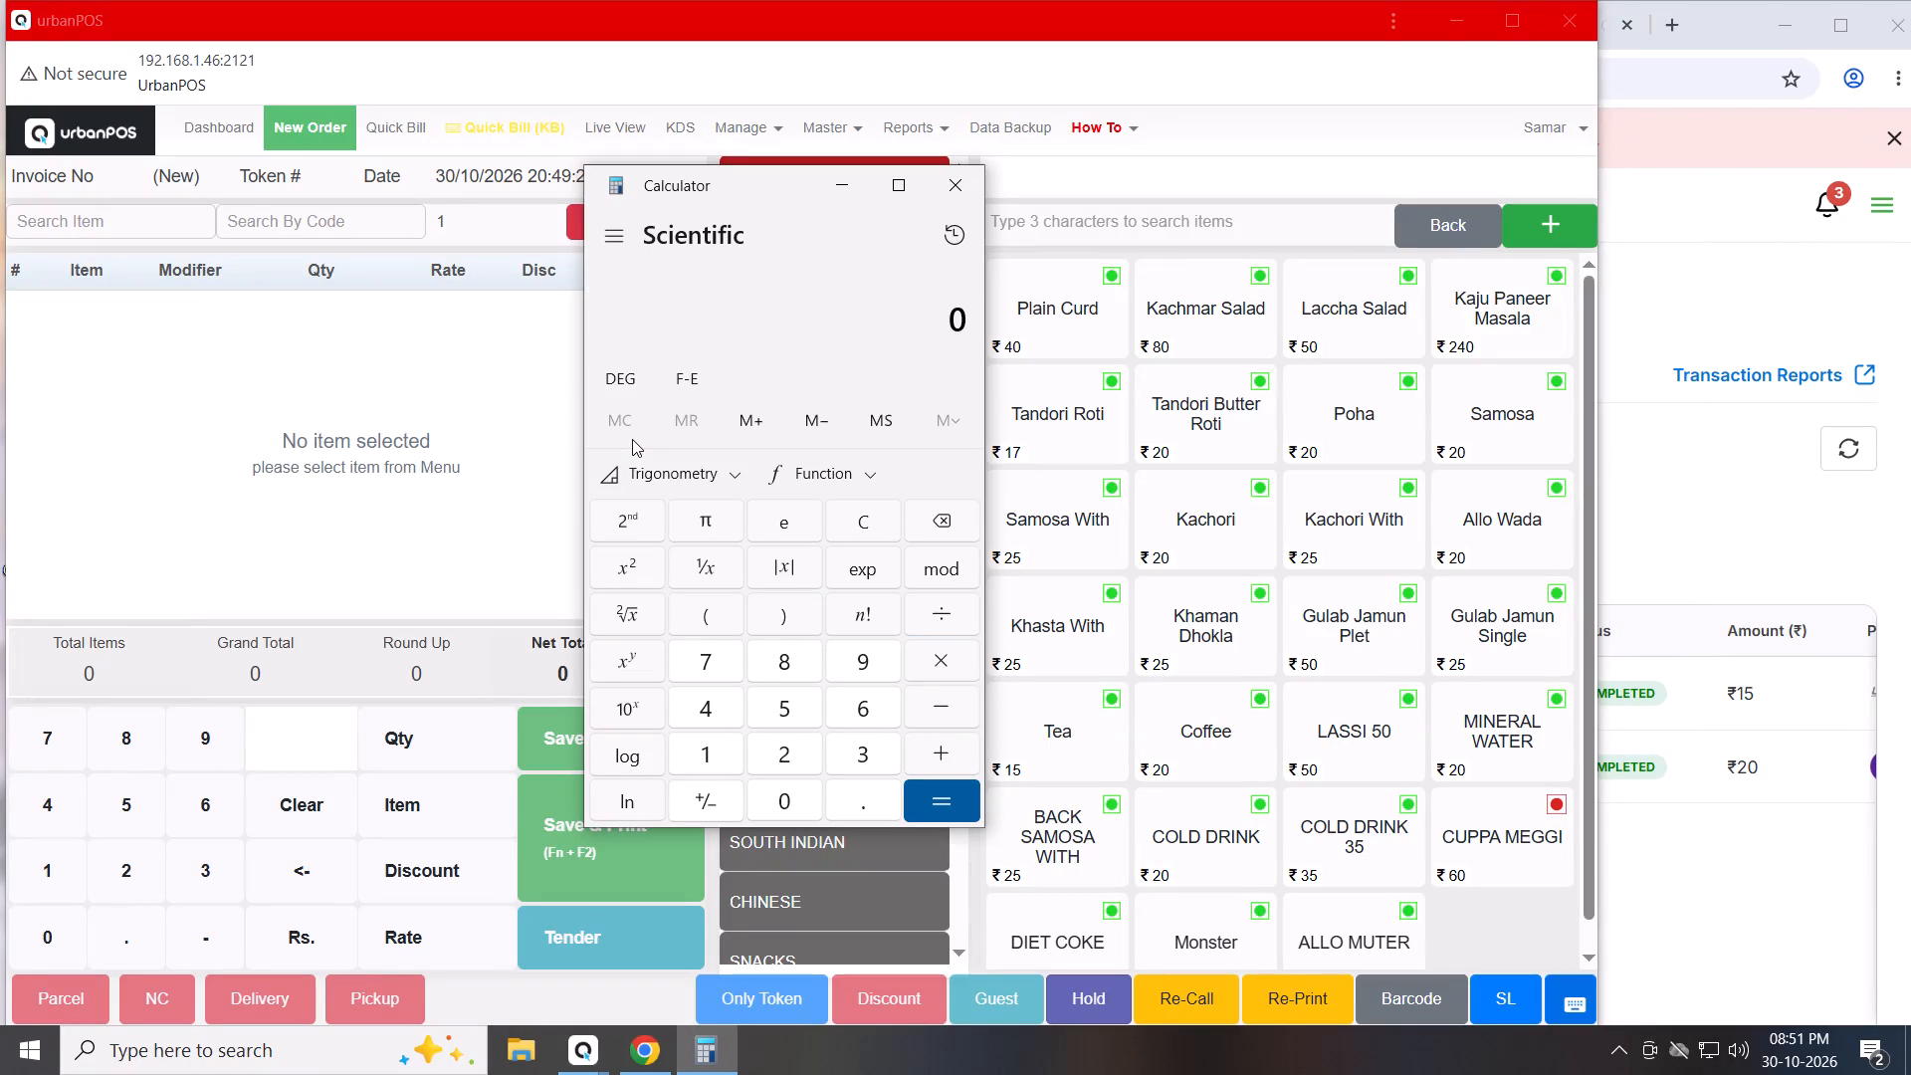
text(15+50+180+80+)
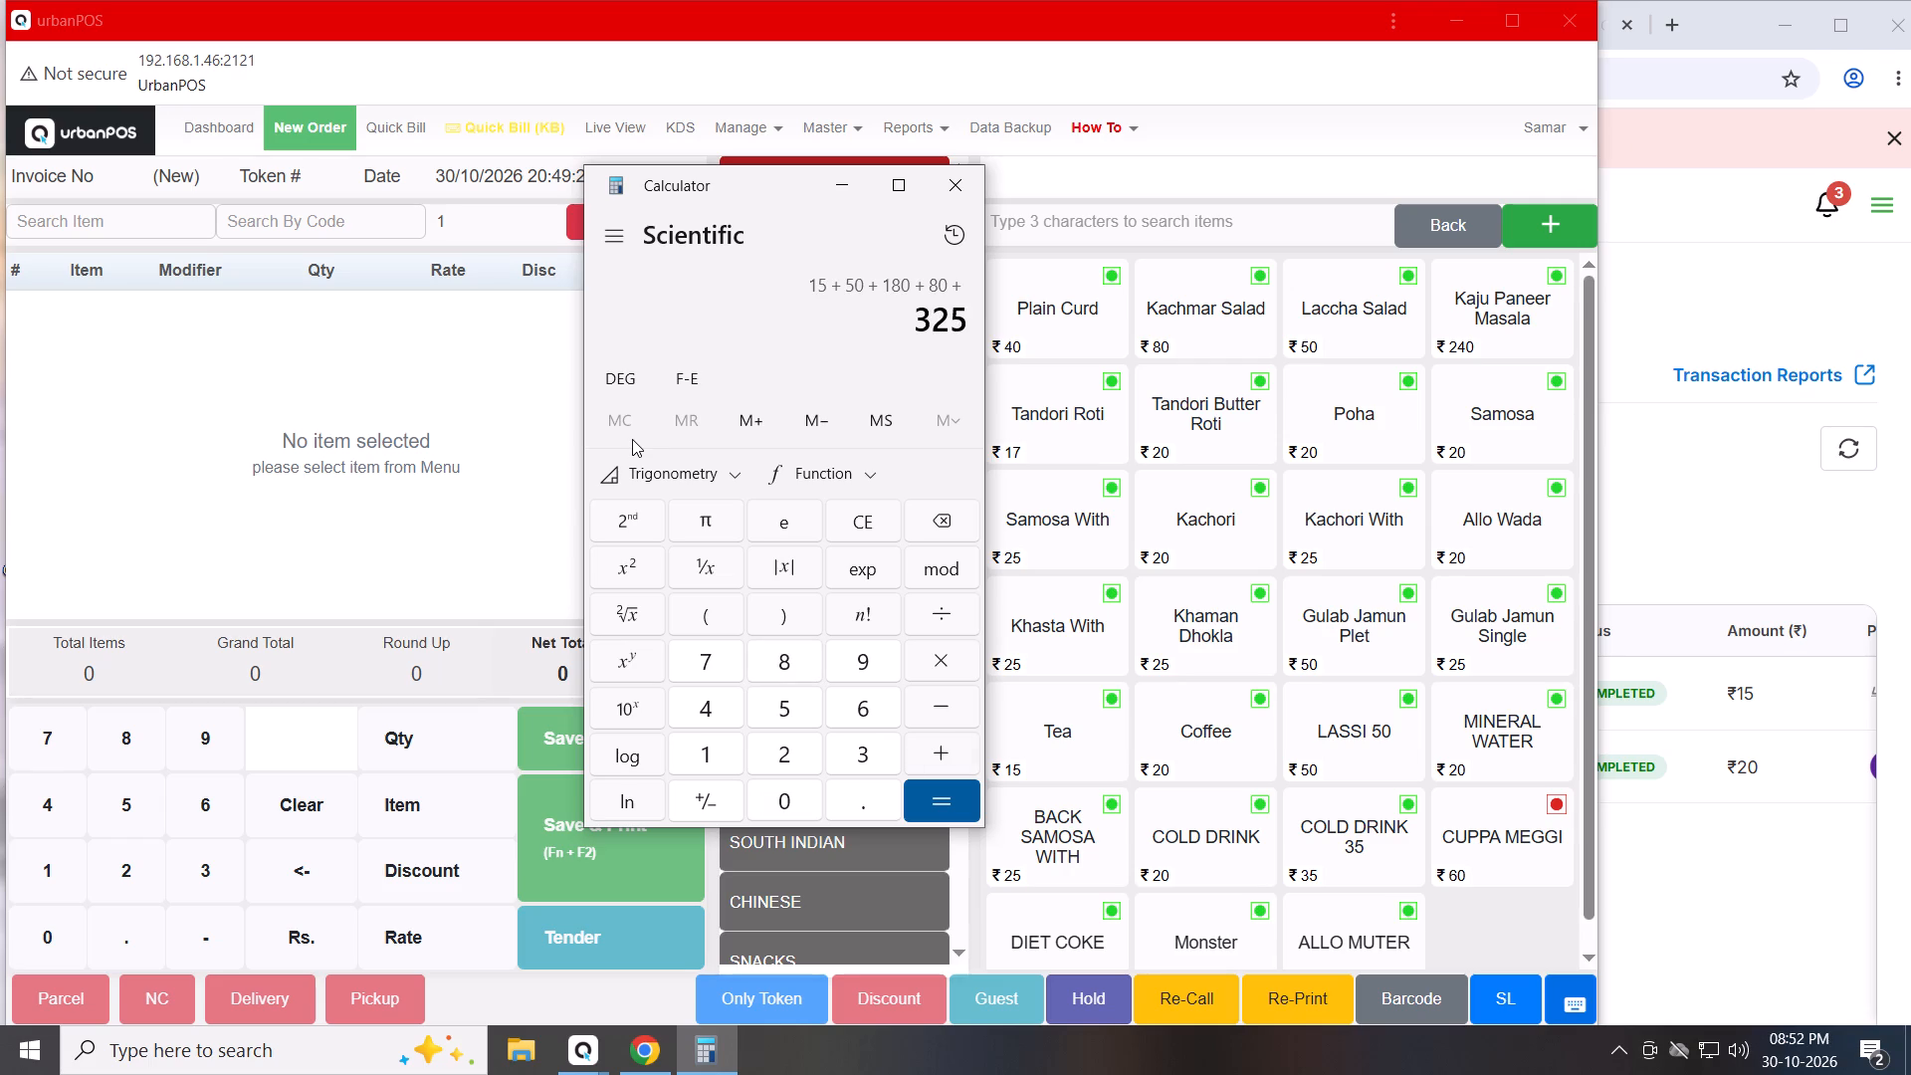
text(45+10+56)
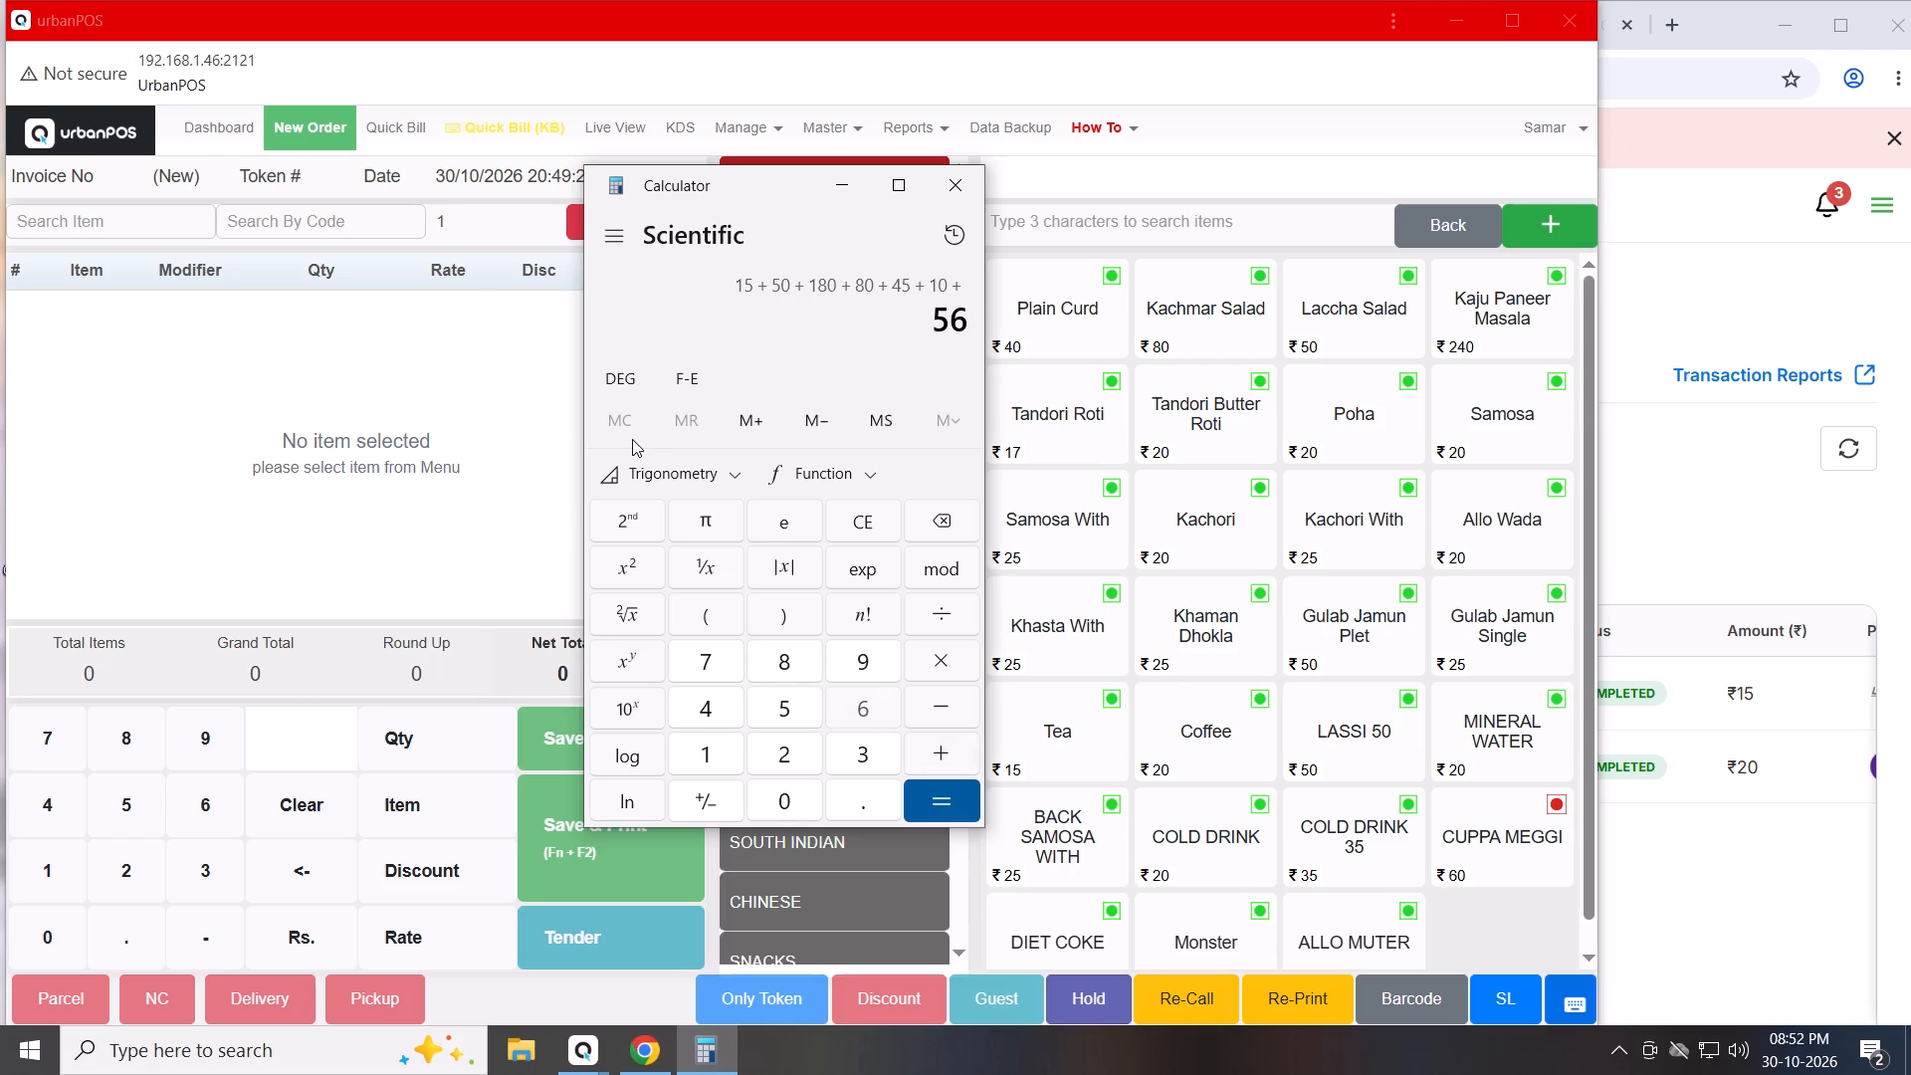
key(BackSpace)
text(0+65+)
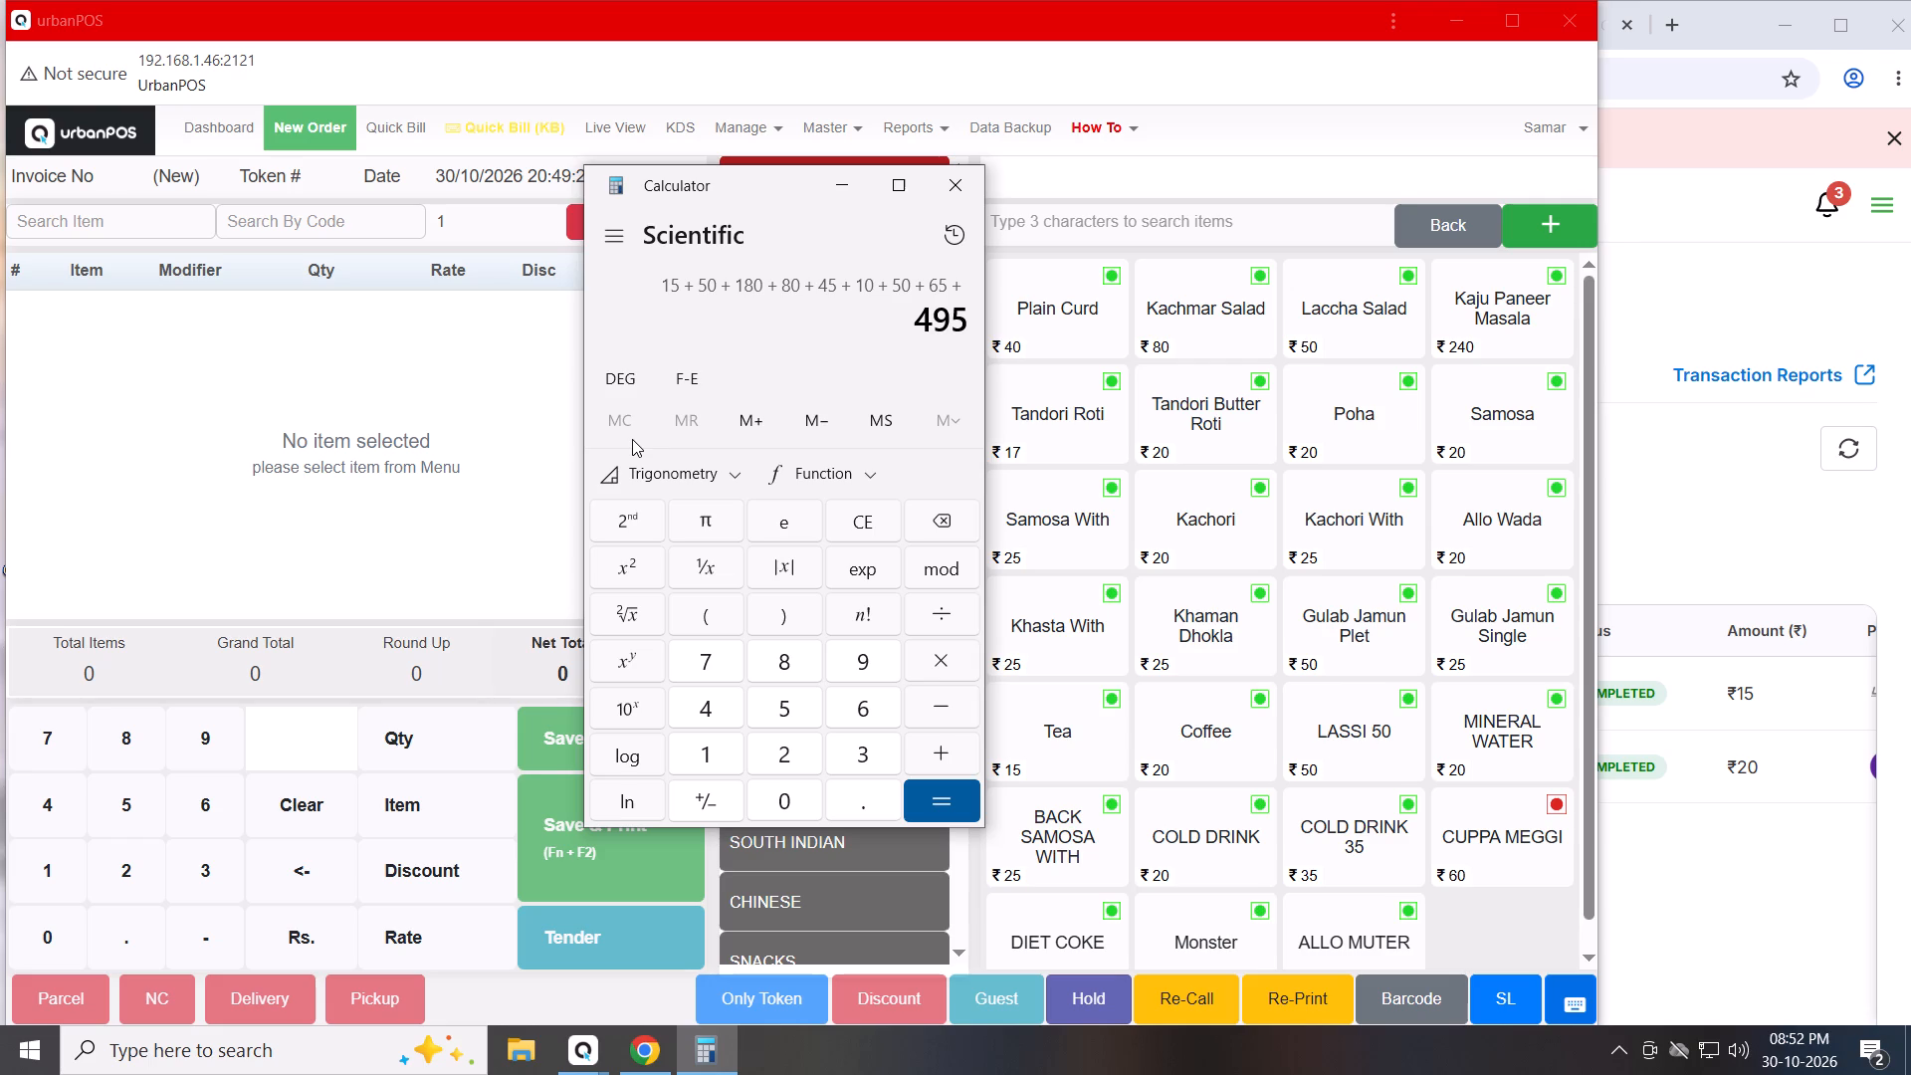
text(20+30+50+20+55+)
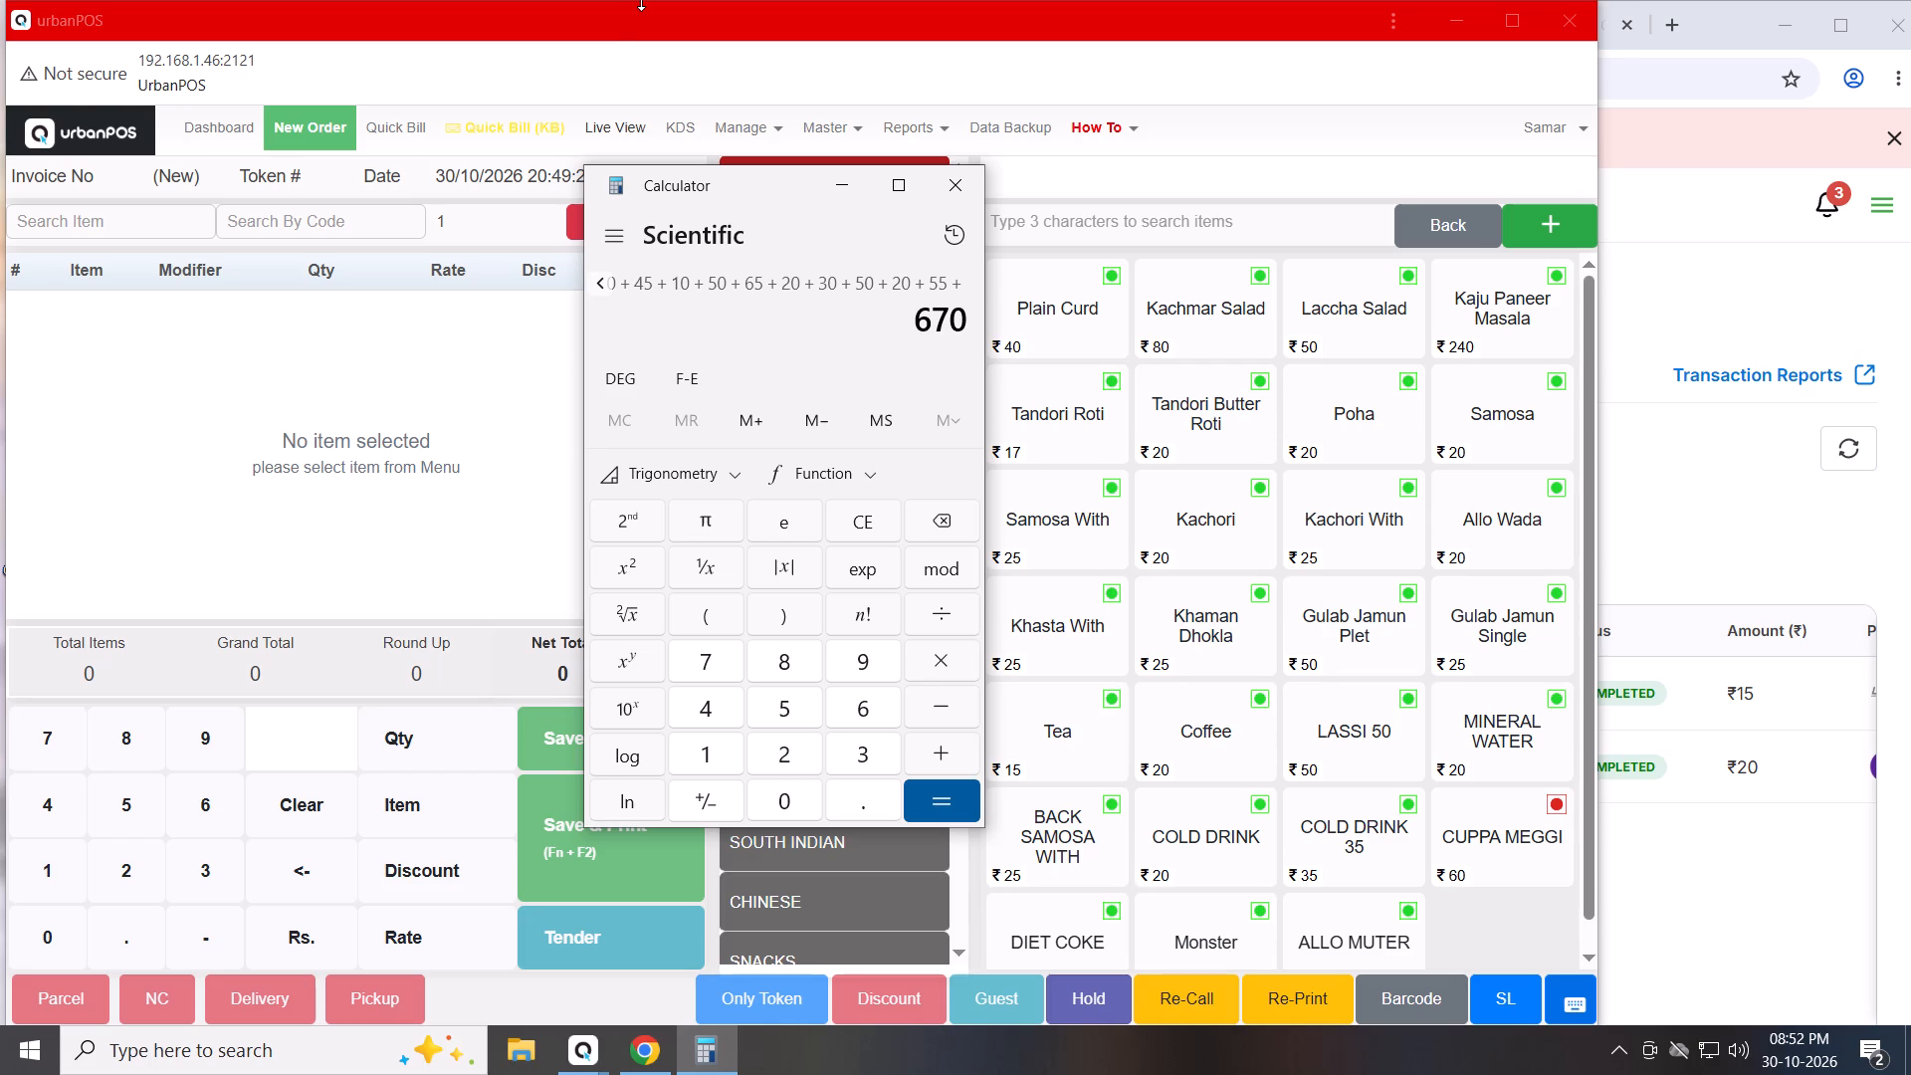
Clear the sum and add up the amounts 100, 40, 15, 40, 20, 190, 70, 25, 235, 5, 15, 15 and 15.
key(Escape)
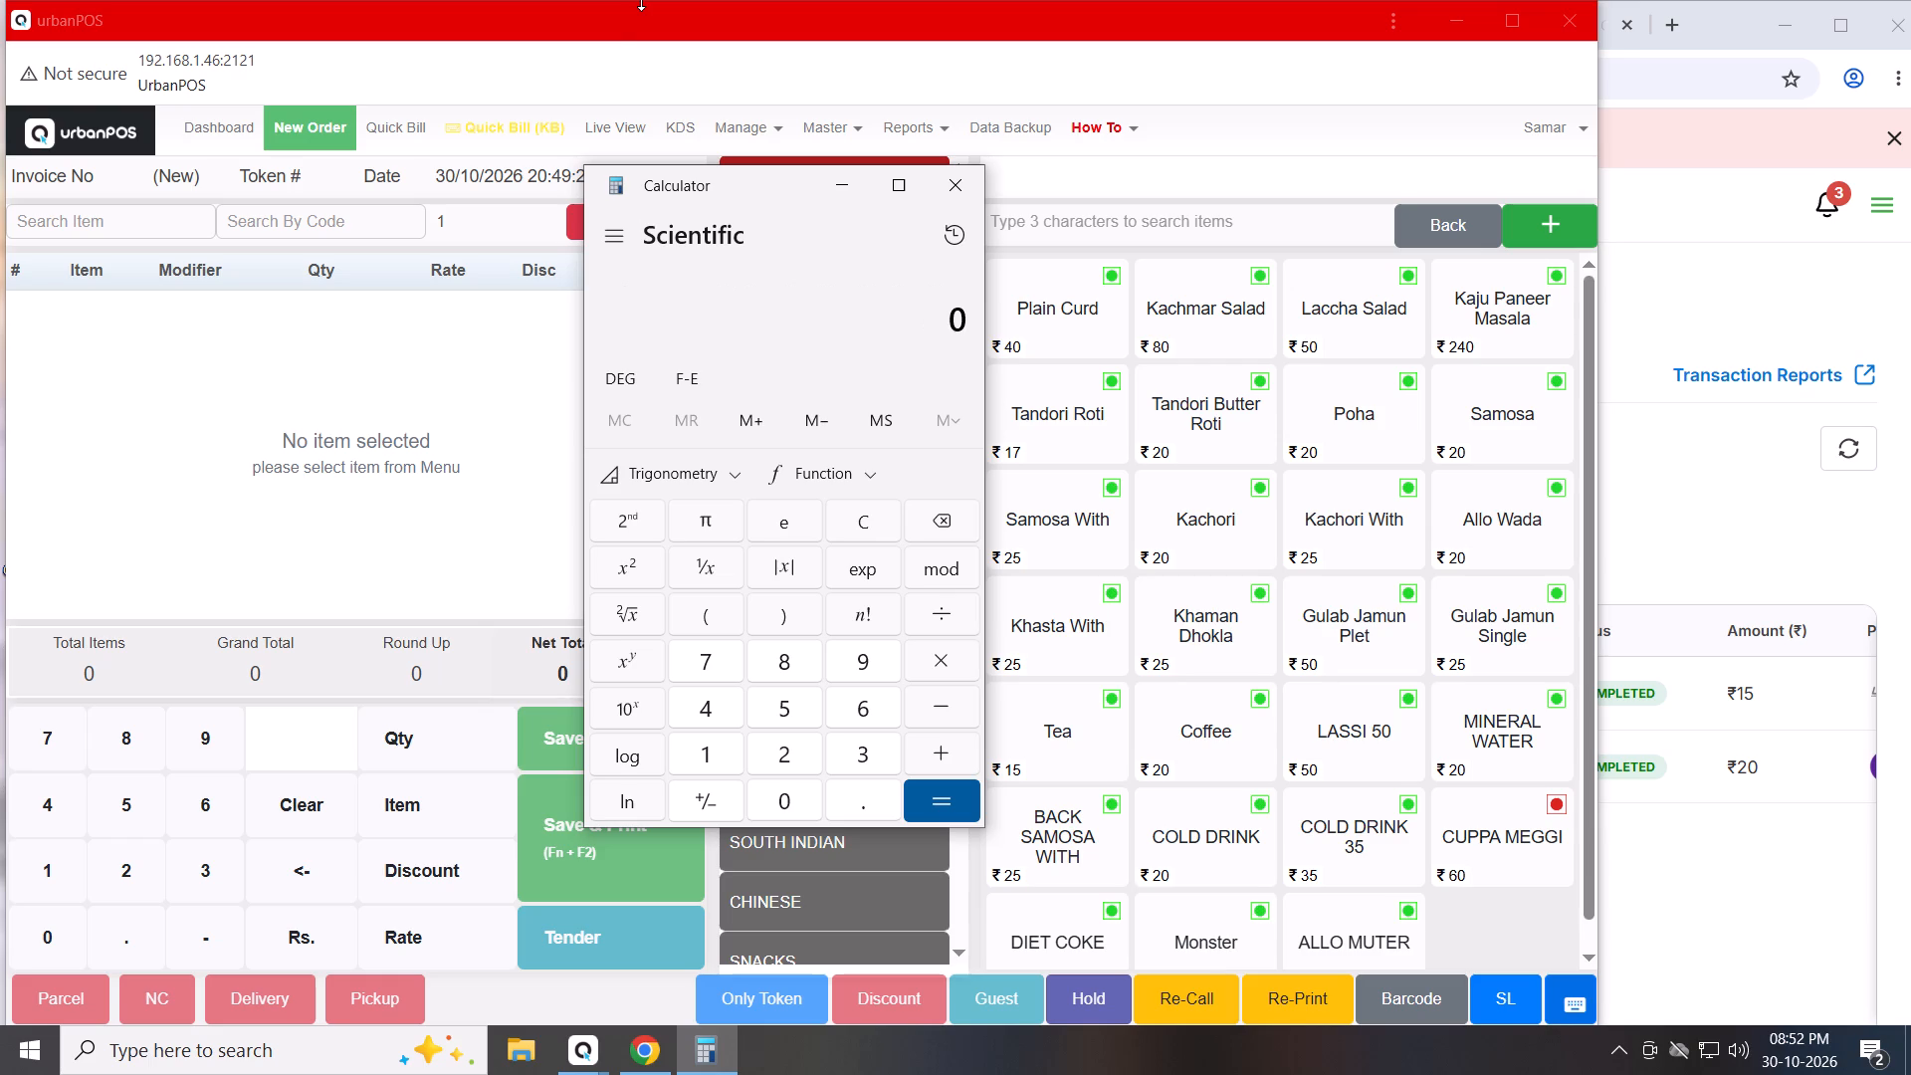
text(100+40+15+40+)
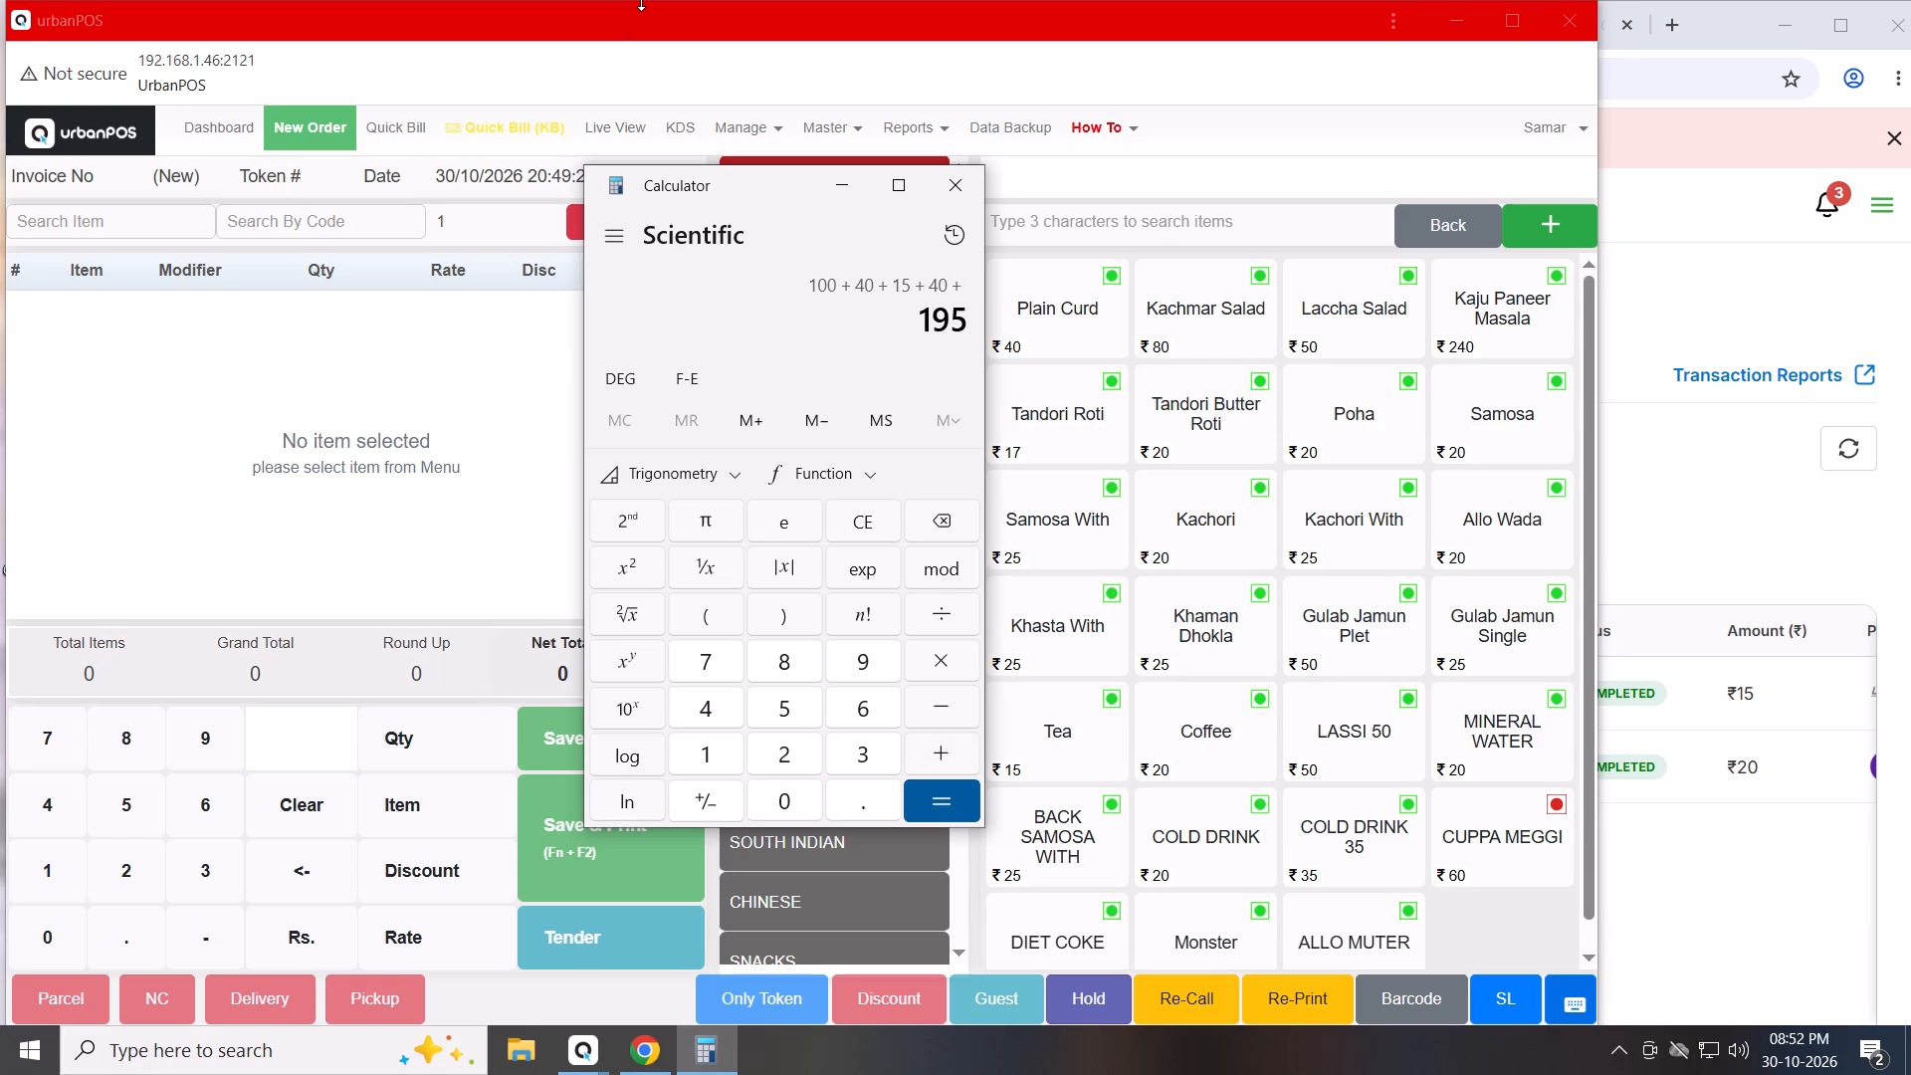
text(20+190+70+35)
key(BackSpace)
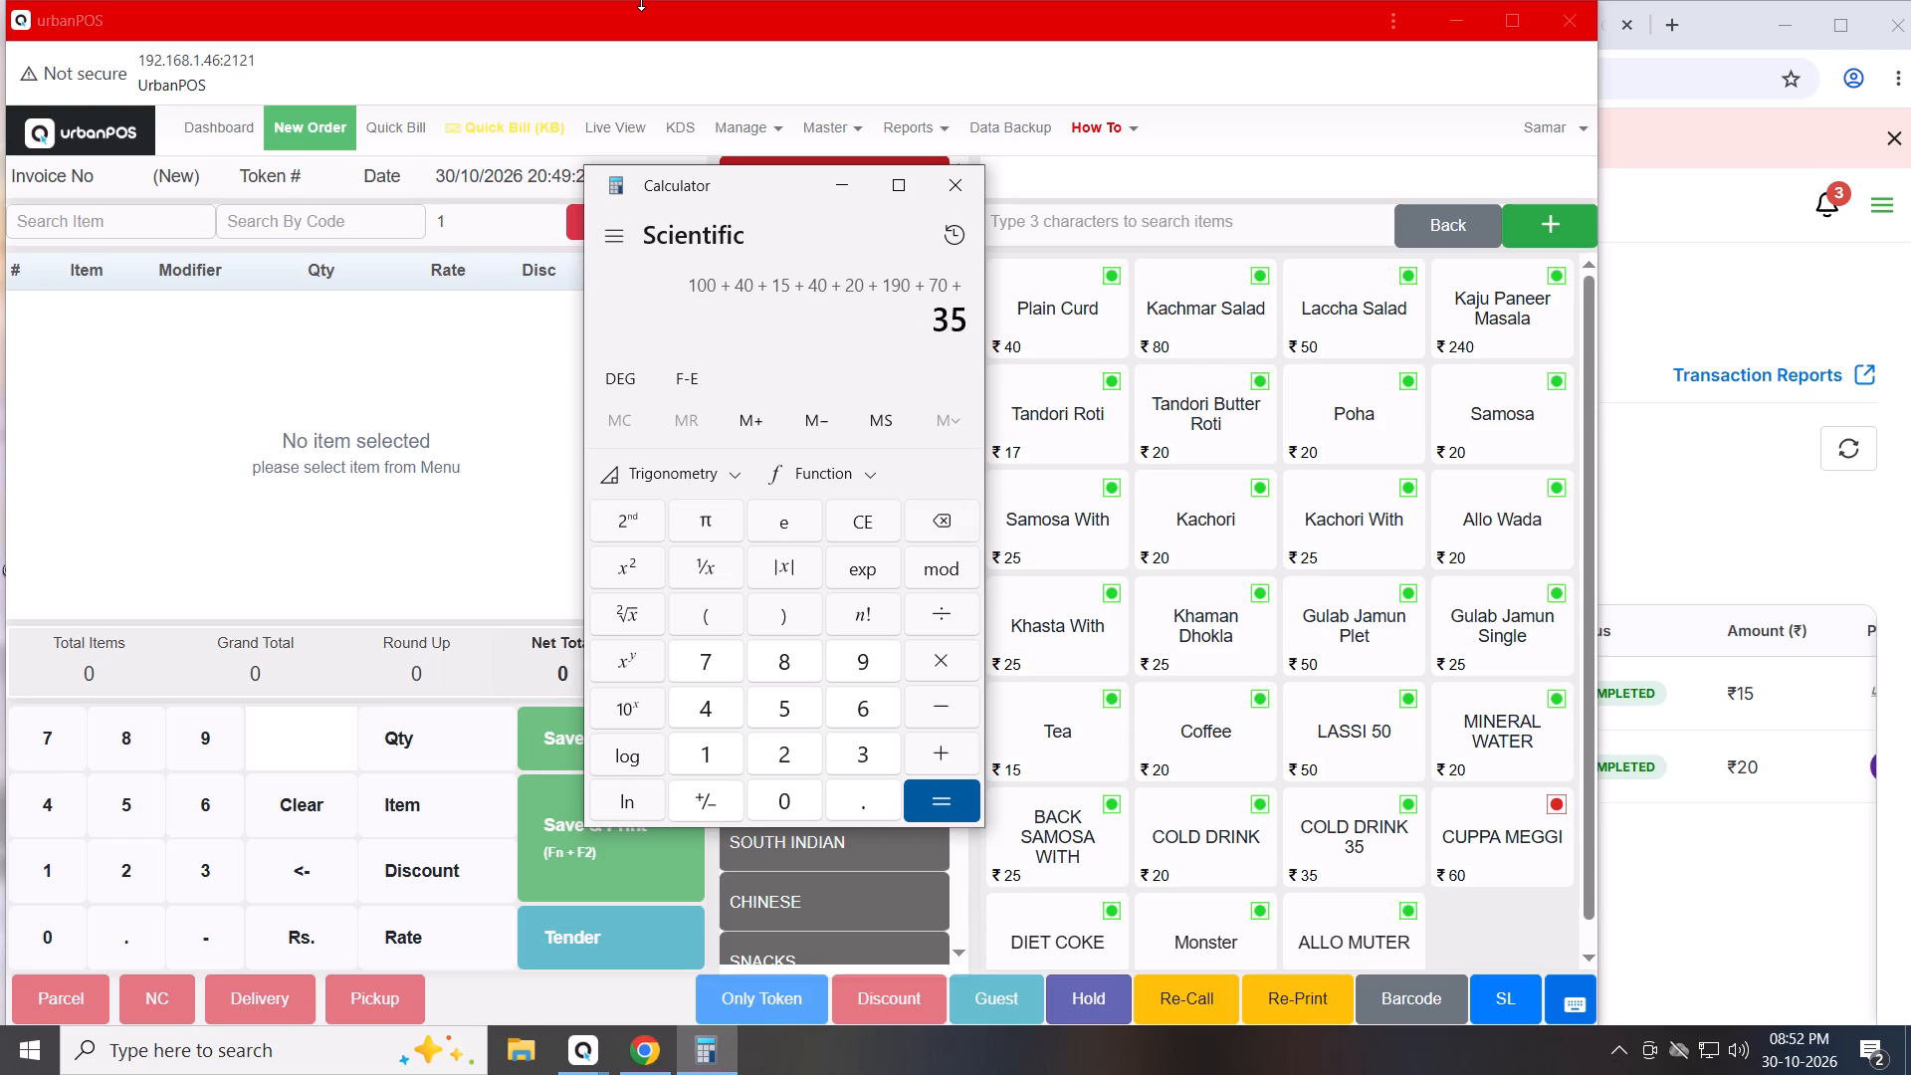
key(BackSpace)
text(25+)
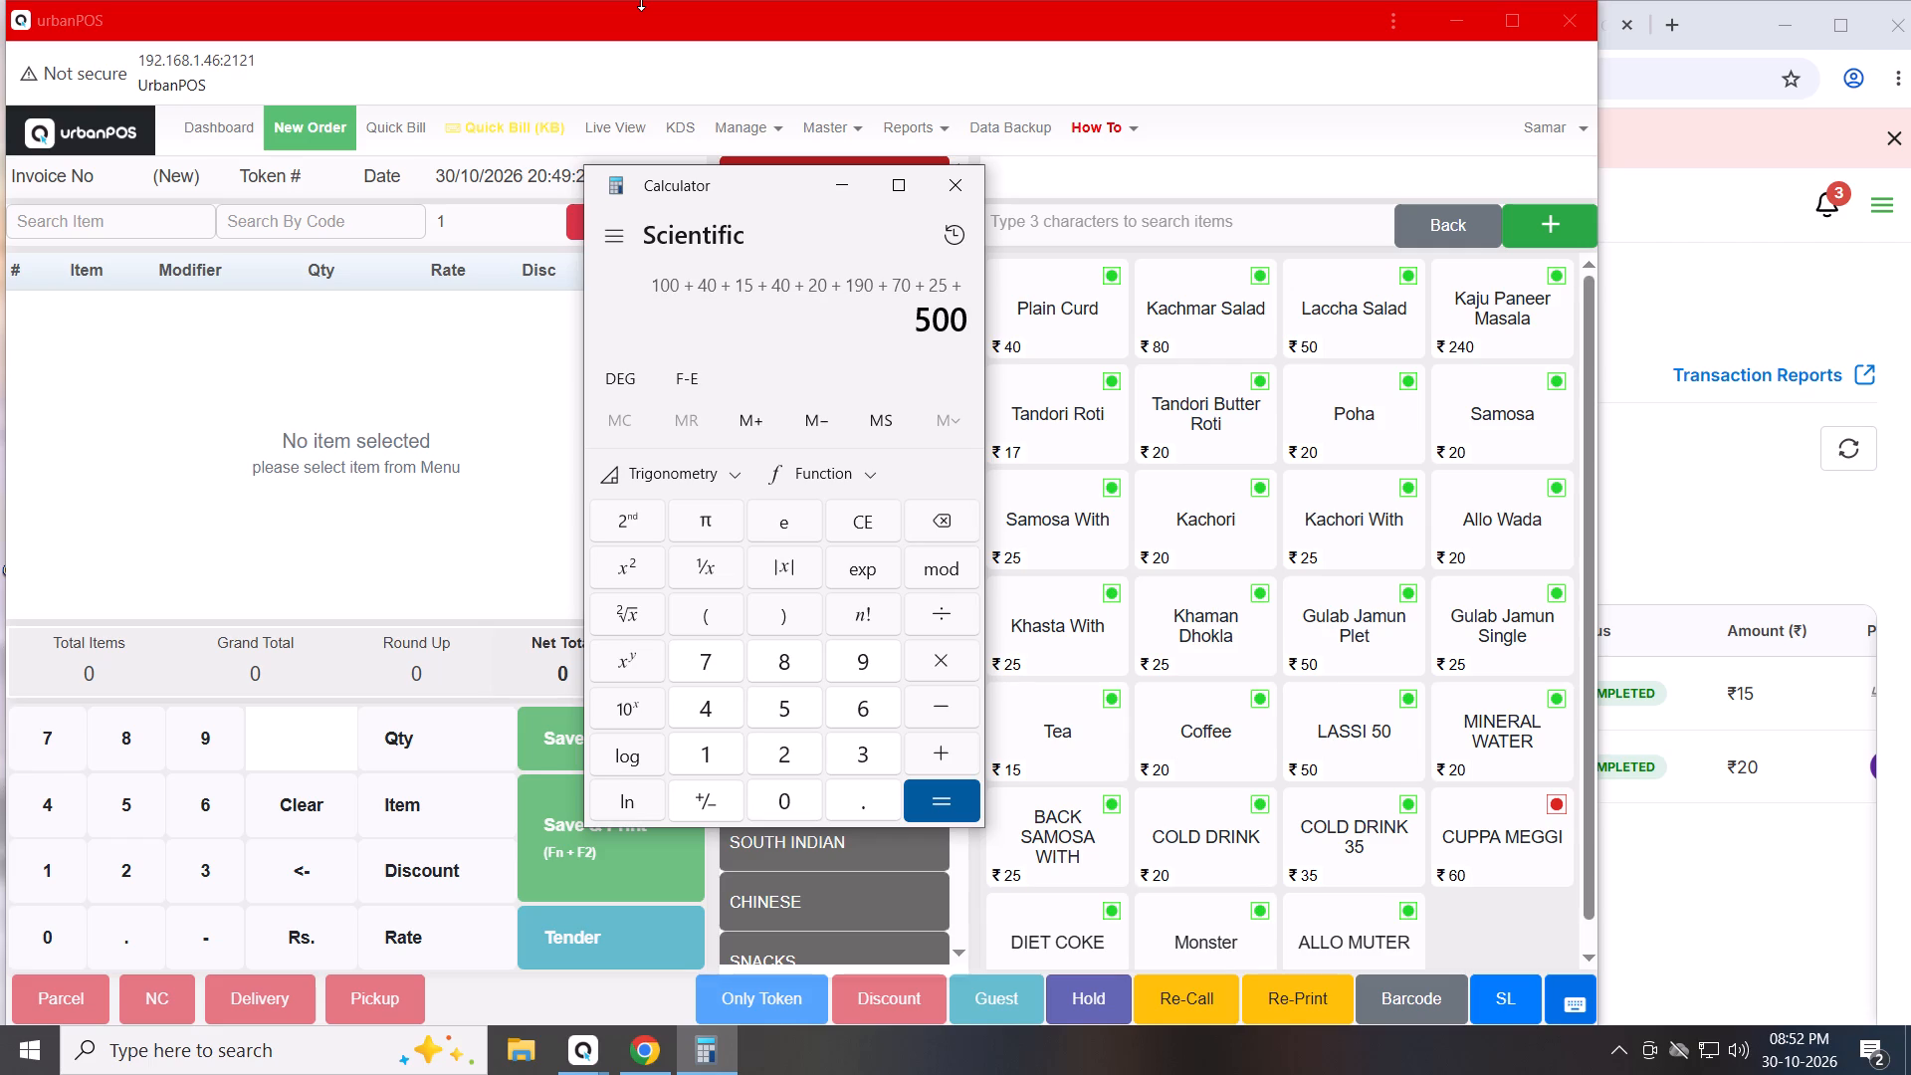
text(235+5+15+15+15+)
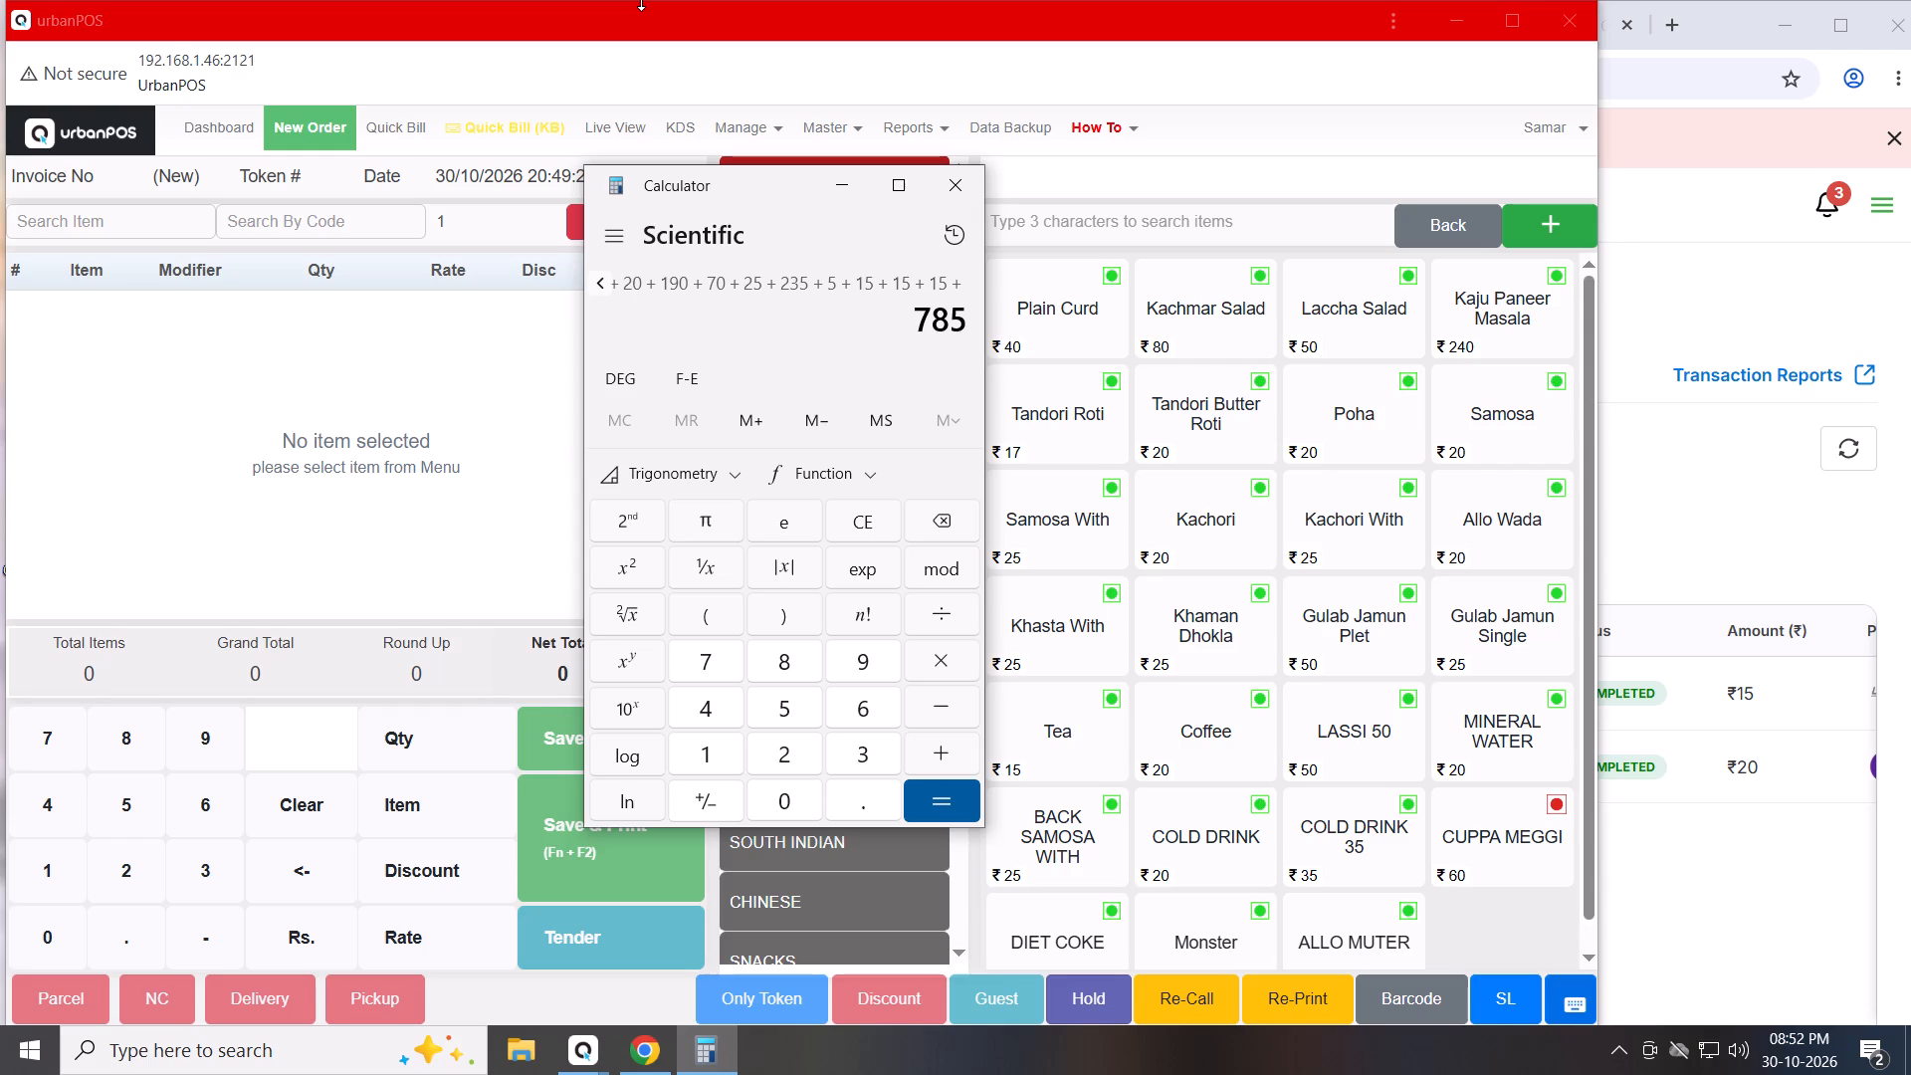
Clear the sum and add up the amounts 85, 35, 35, 80, 15, 20, 10, 105, 15, 15, 55, 20 and 20.
key(Escape)
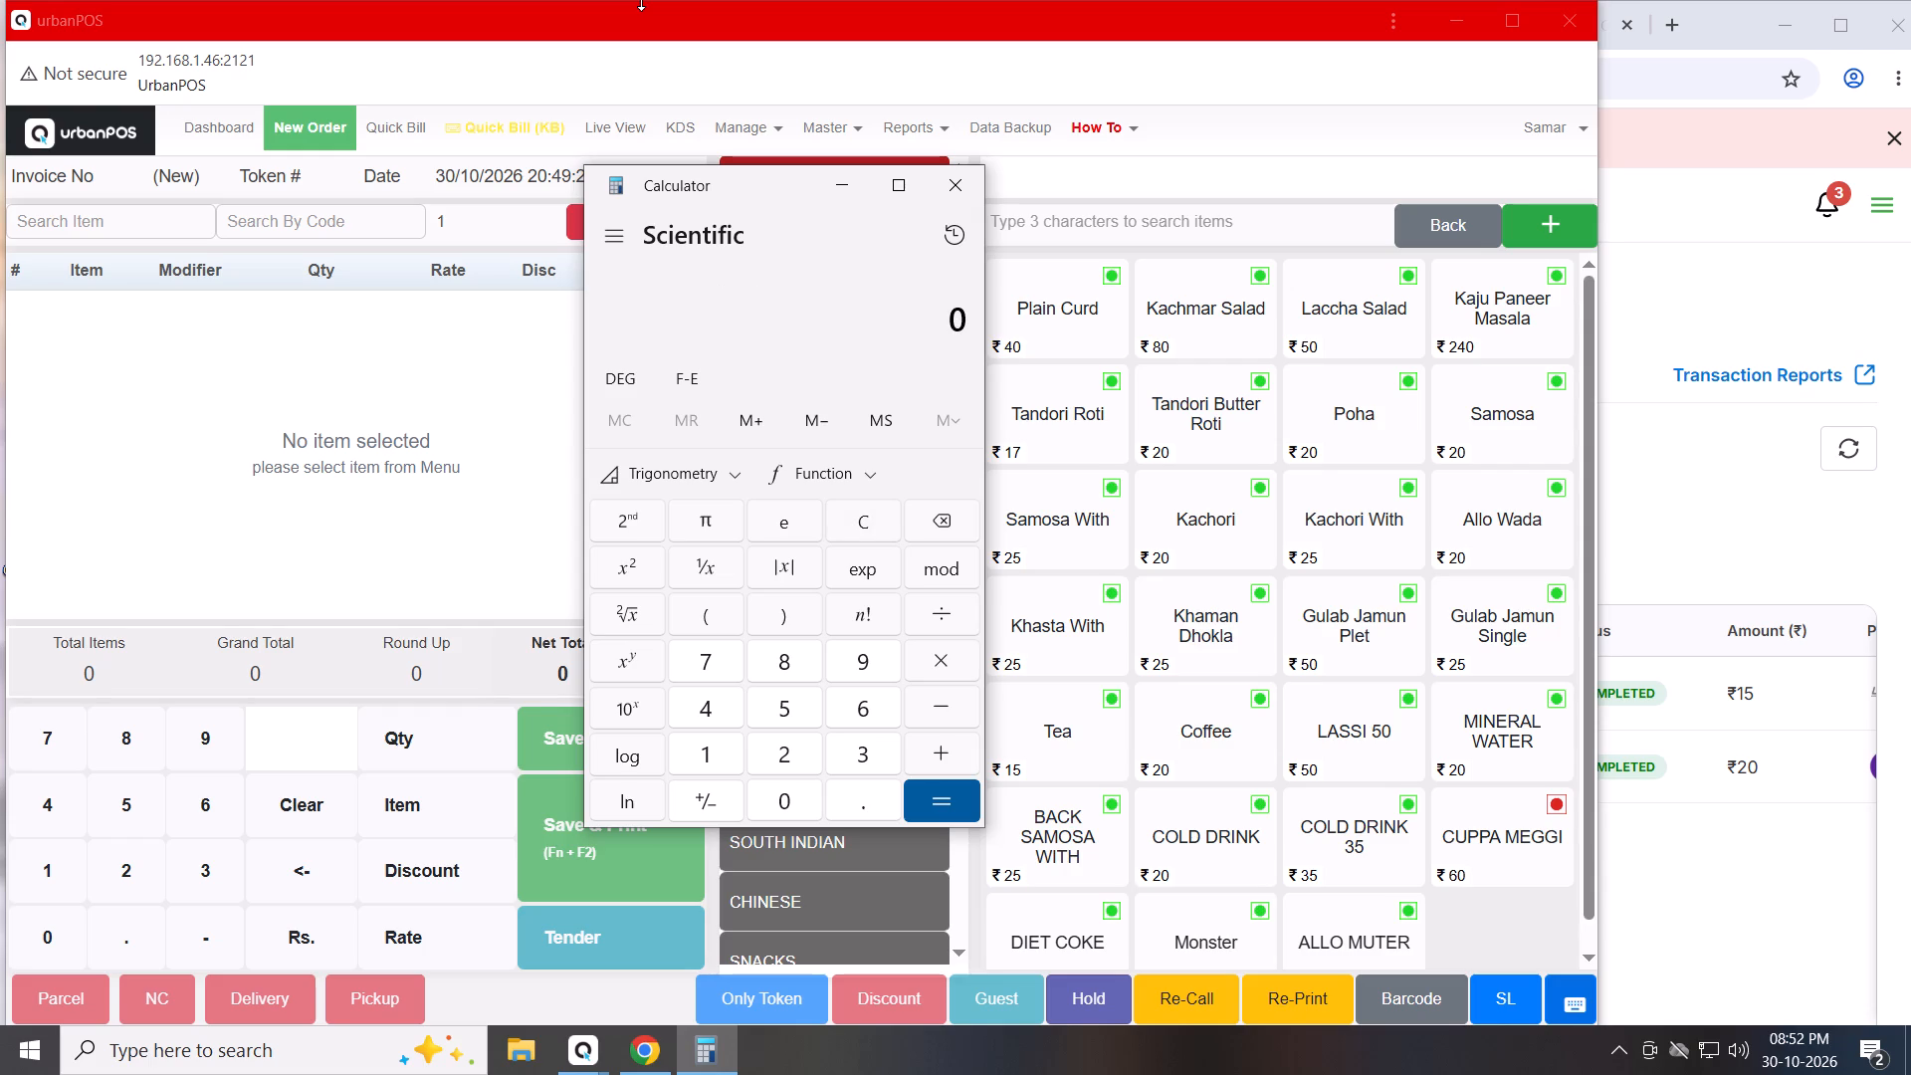
text(85+35+35+80+)
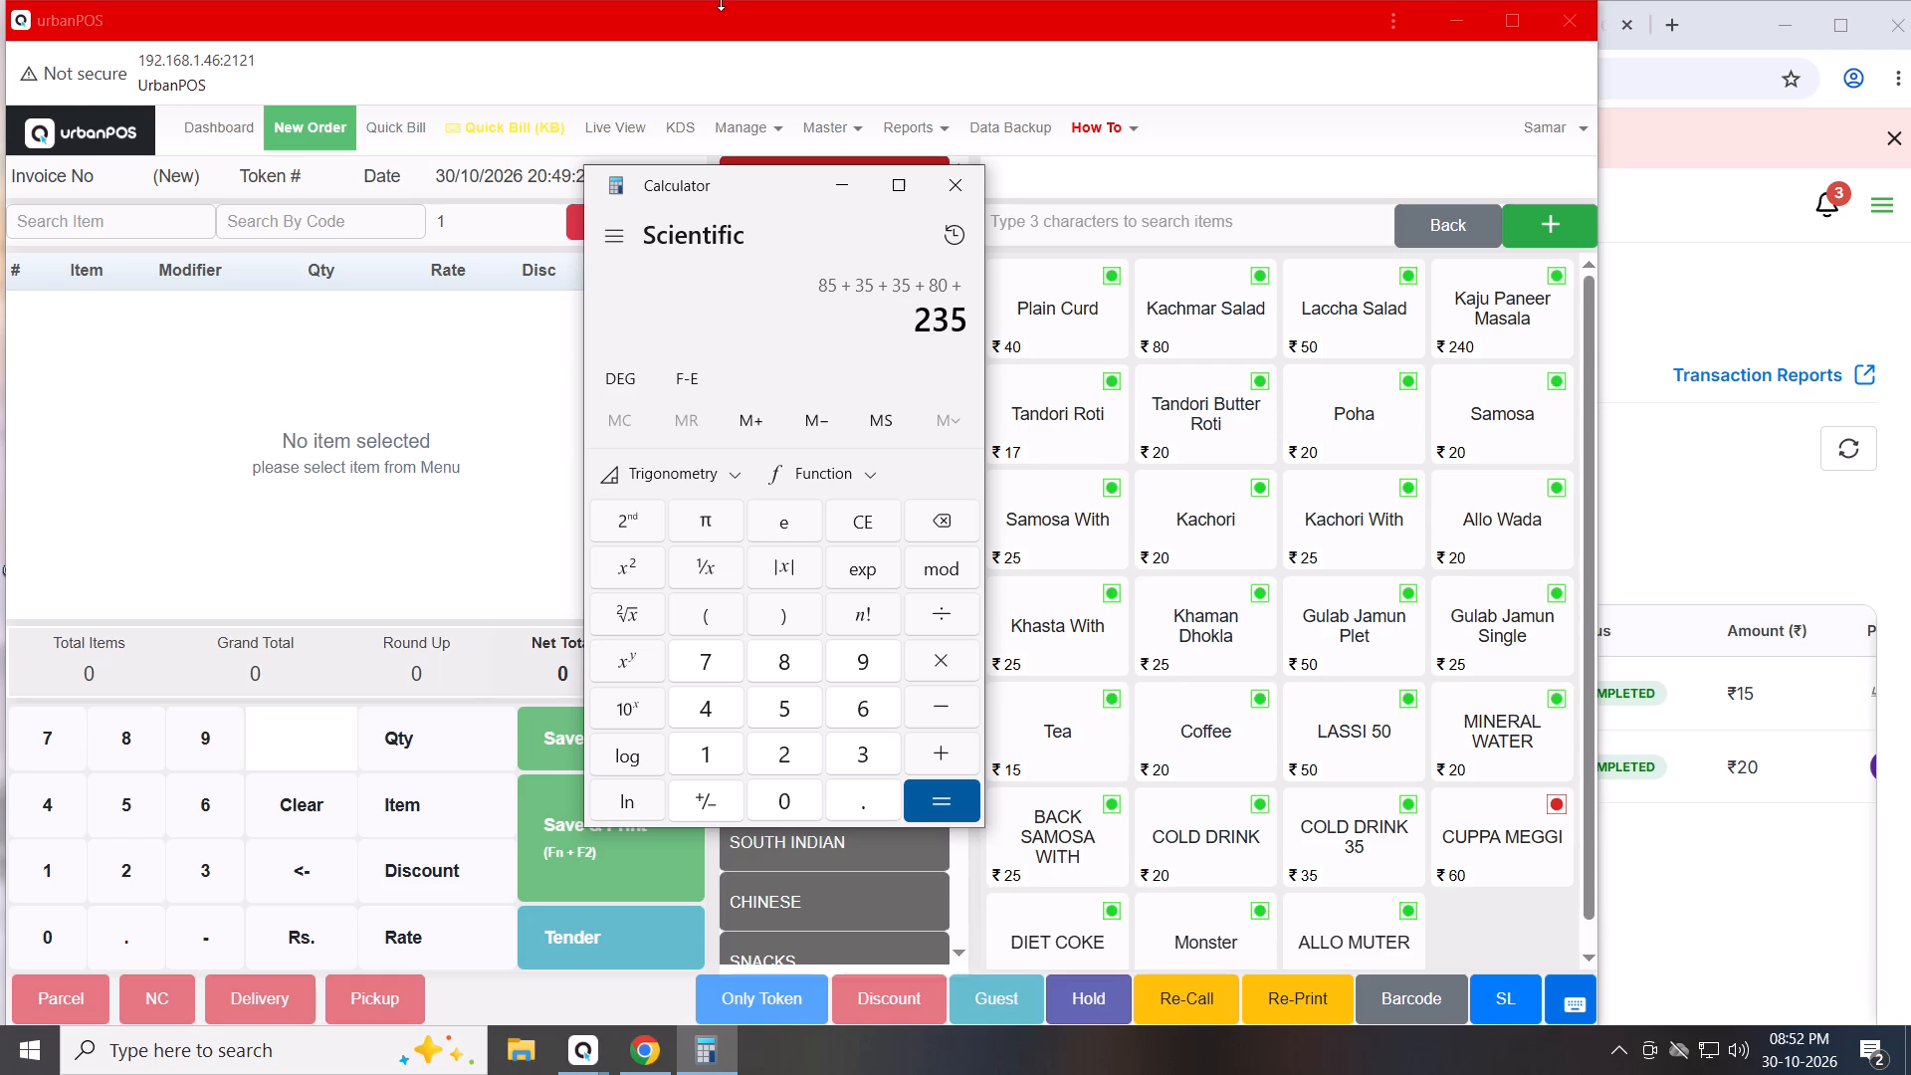
text(15+20+10+105+)
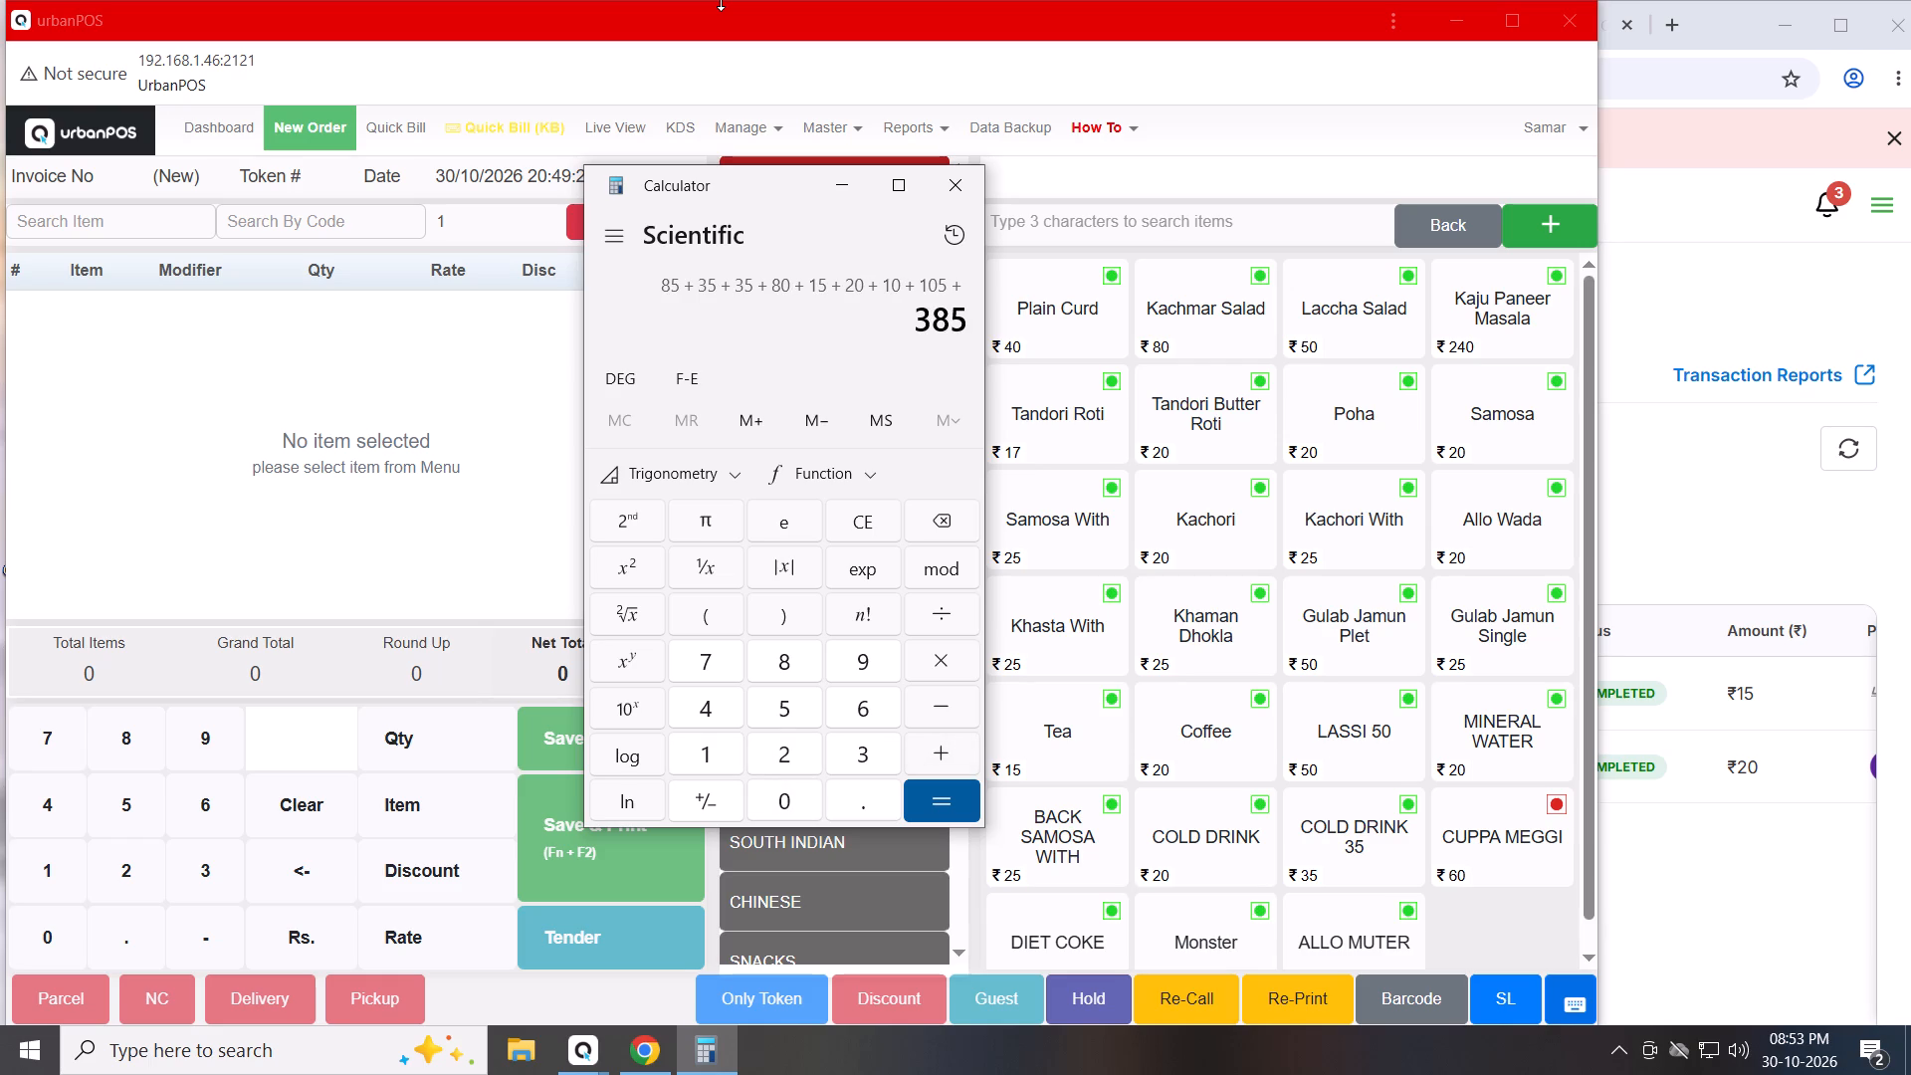
text(15+15+2)
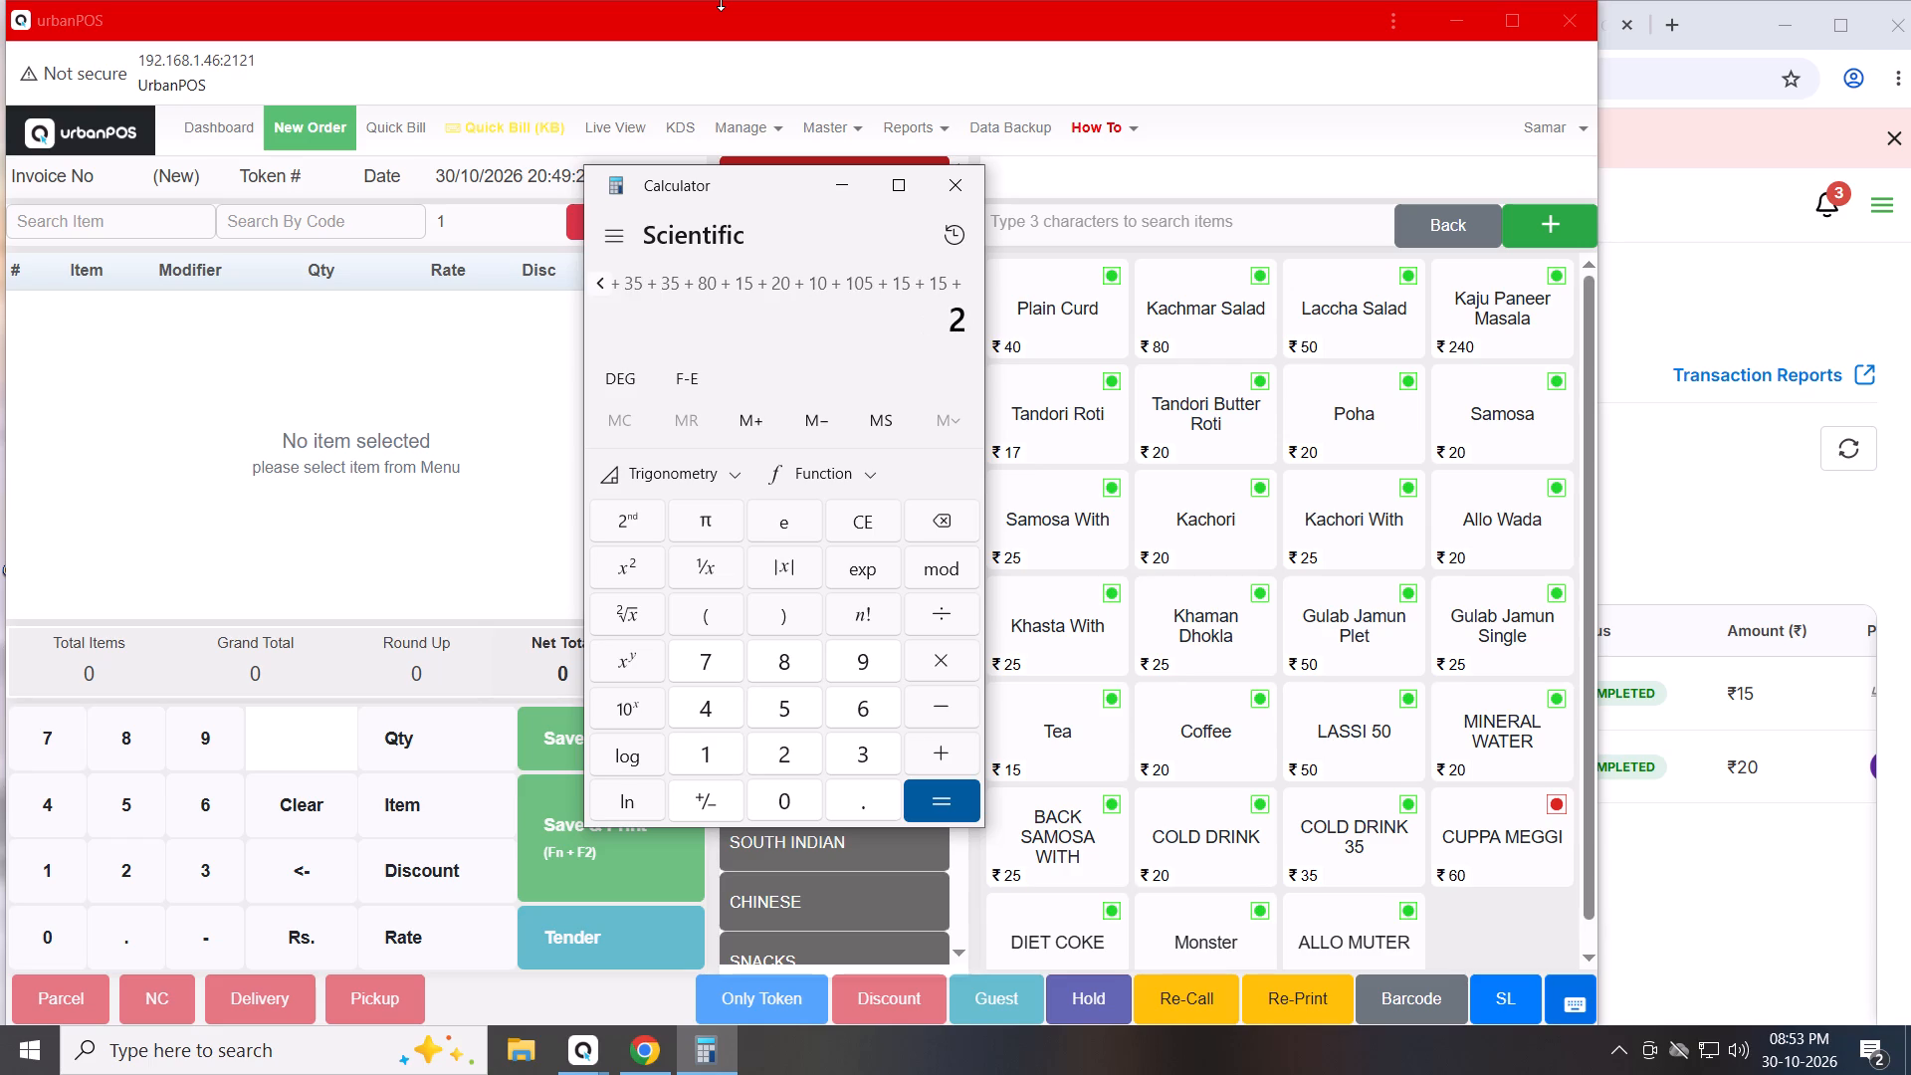
key(BackSpace)
text(55+20+)
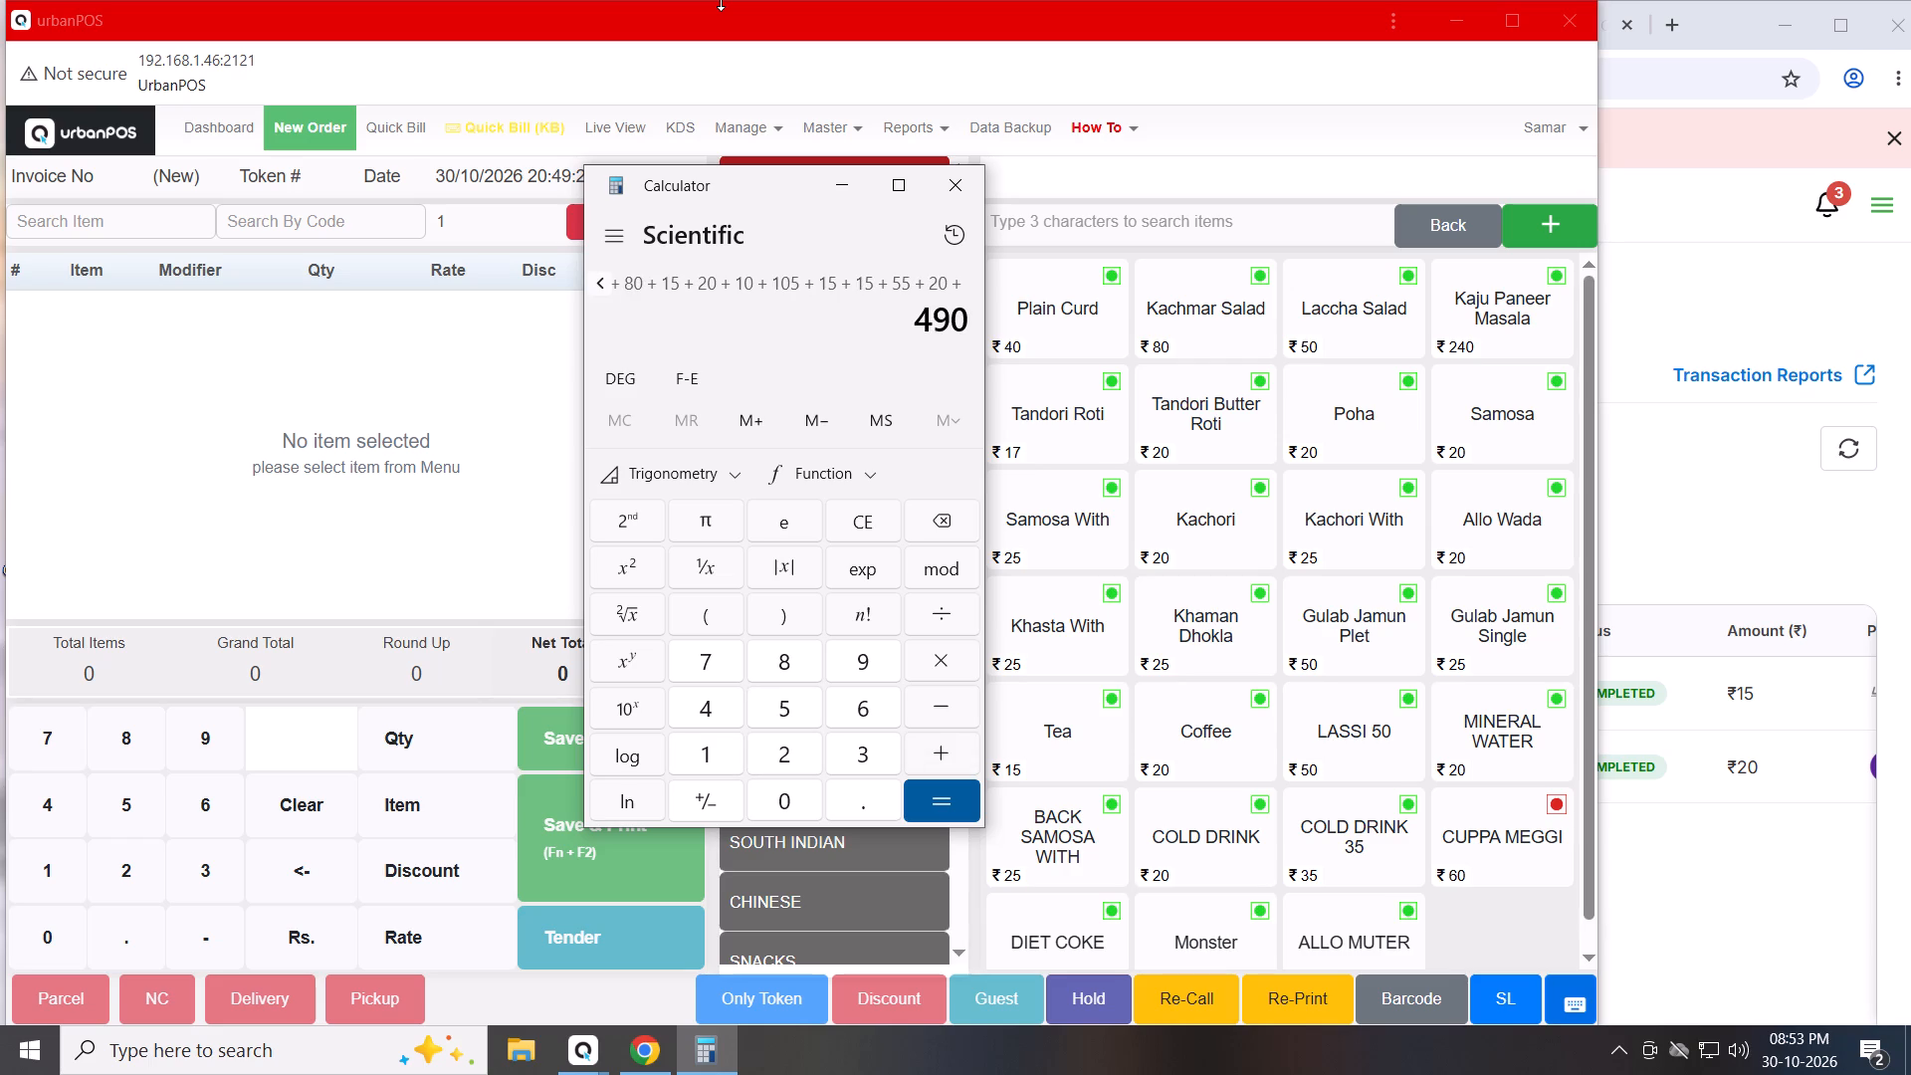
text(20+)
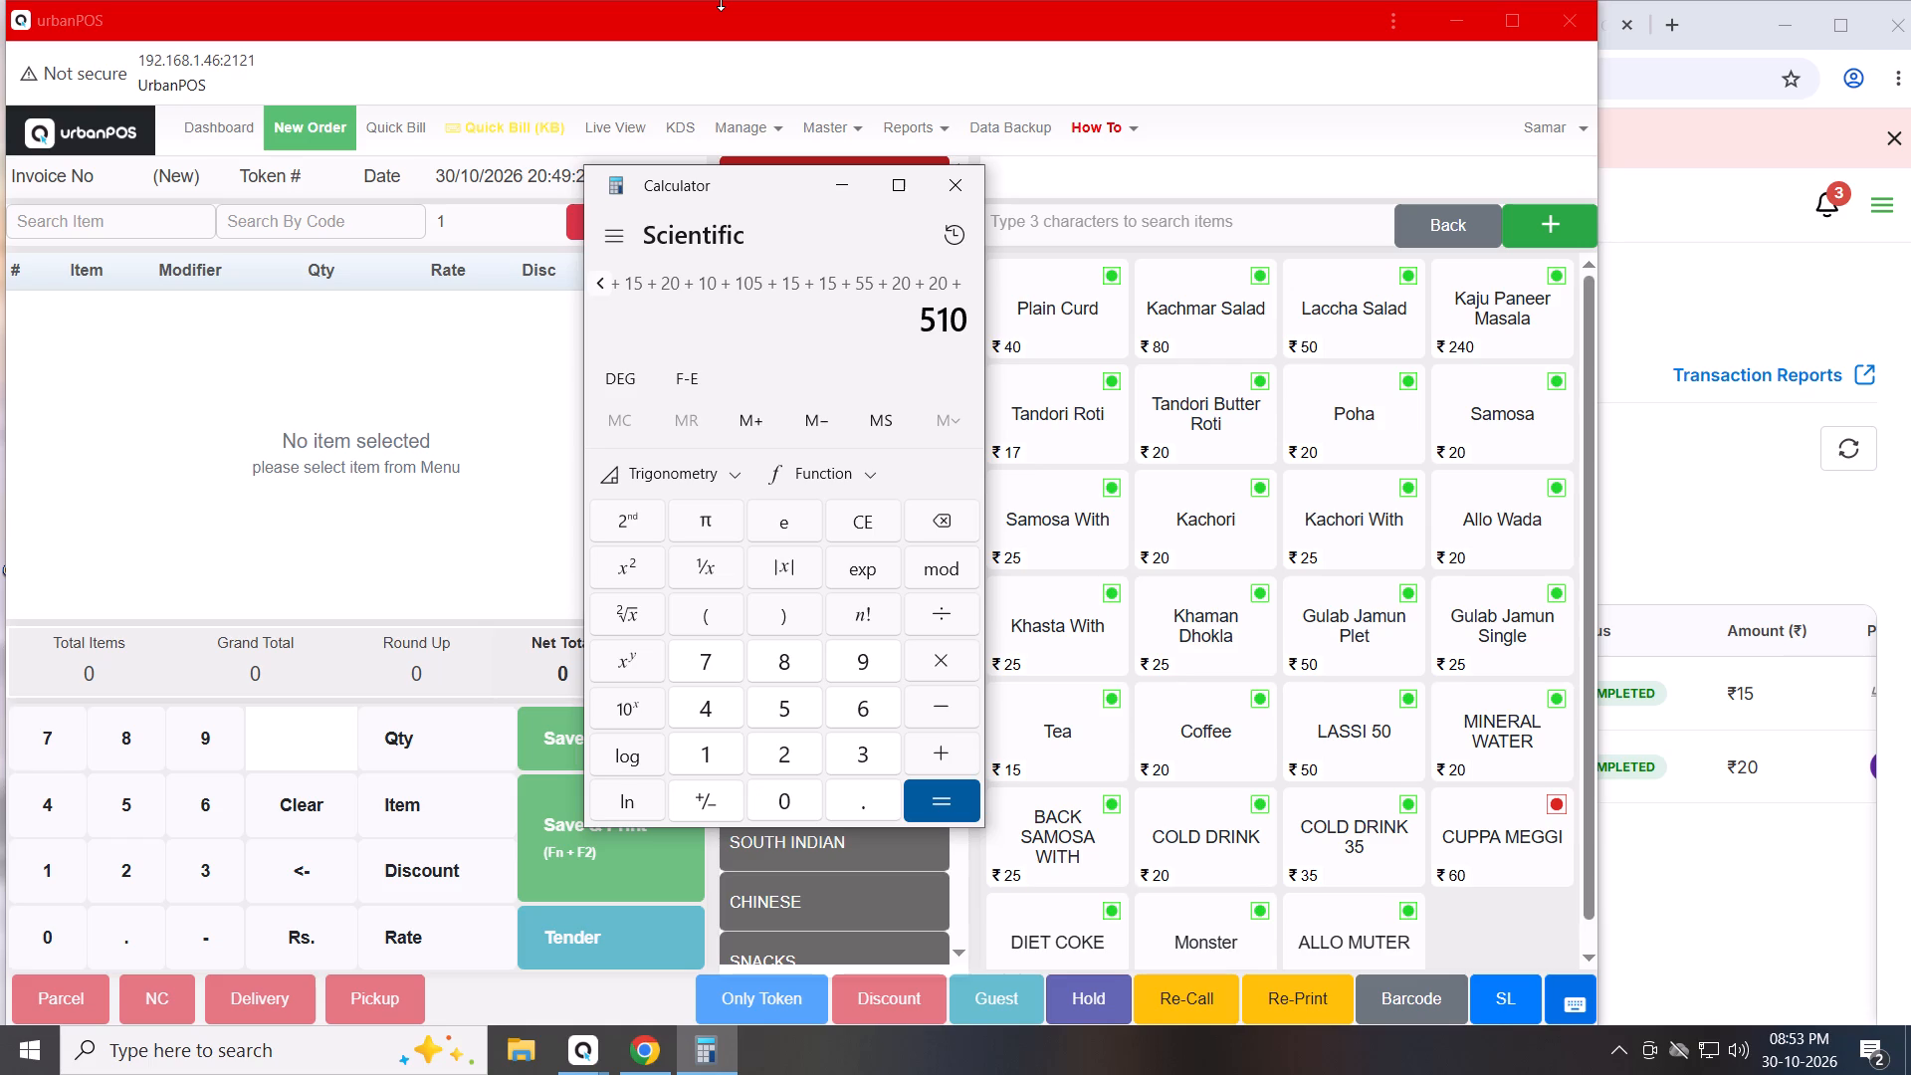
In urbanPOS, search the new order's items for milk and highlight Flevord Milk 25.
click(179, 219)
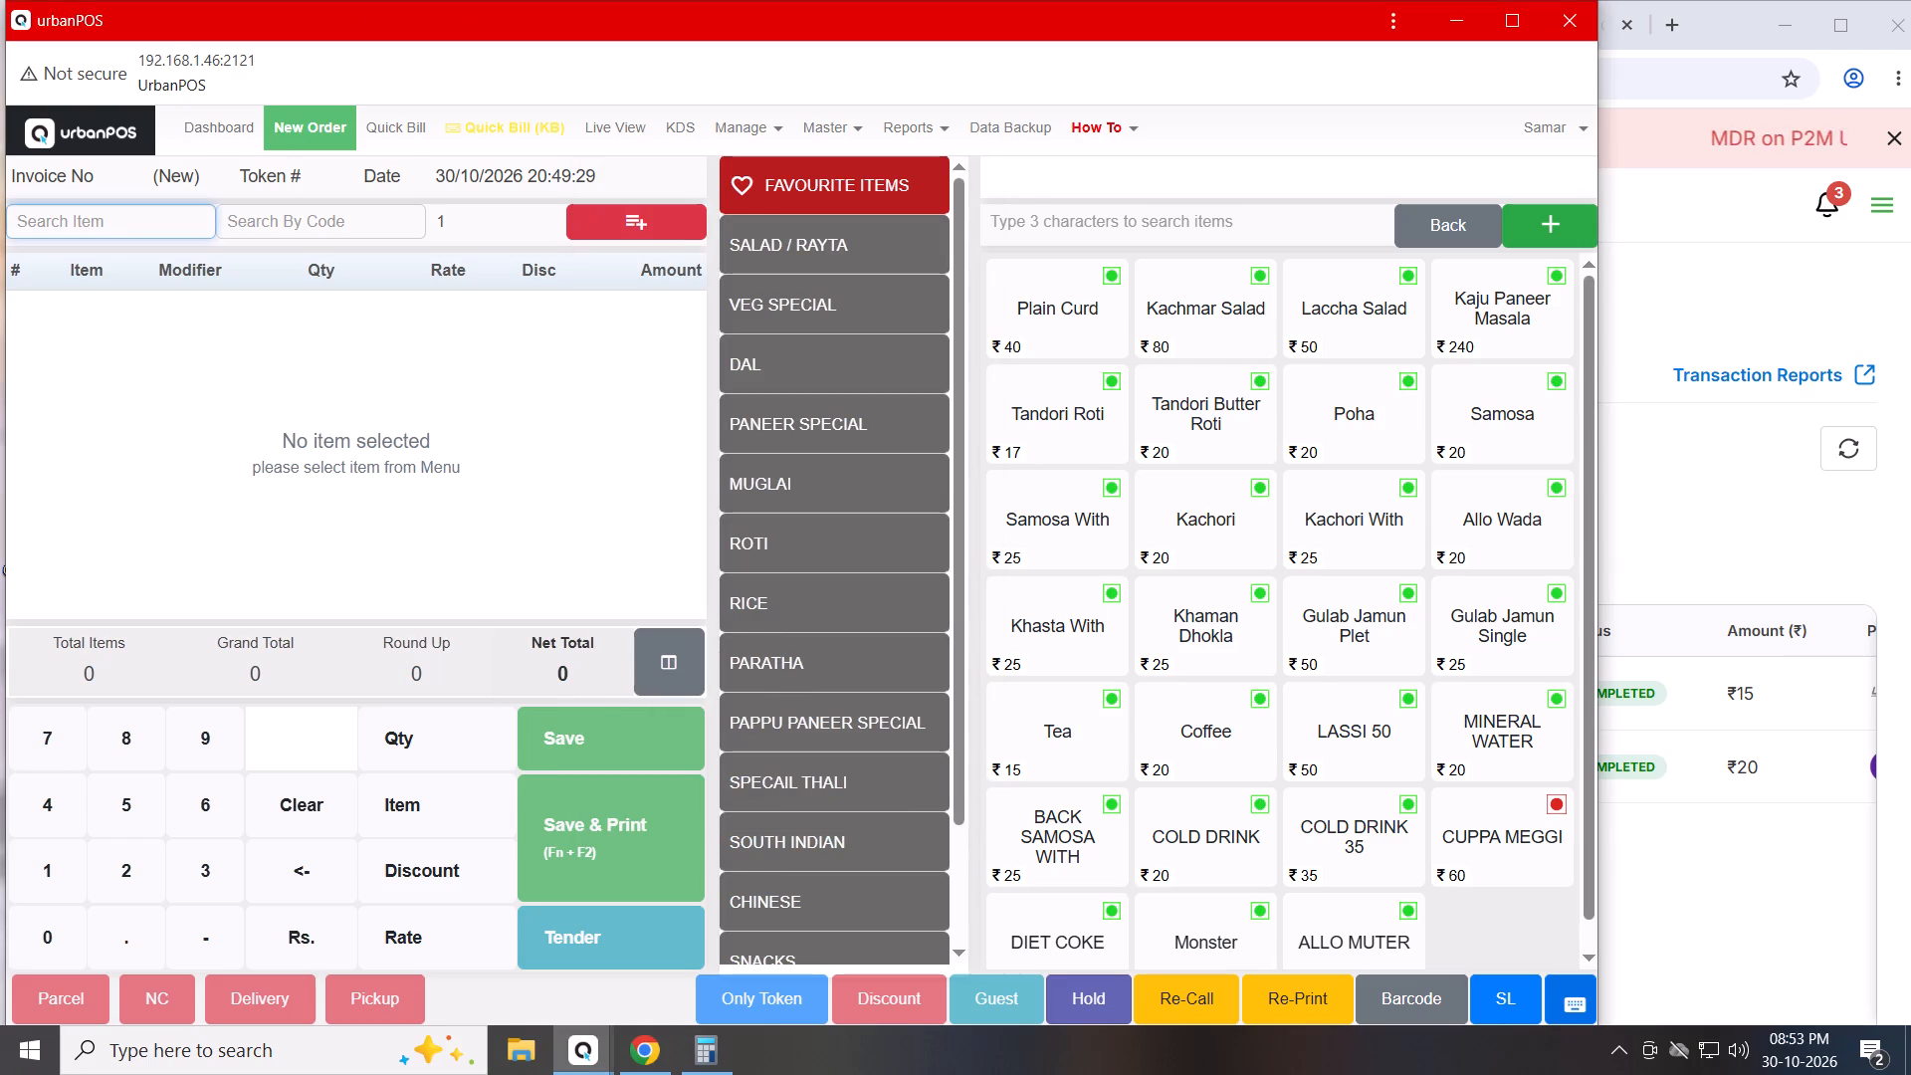
key(m)
text(ilk)
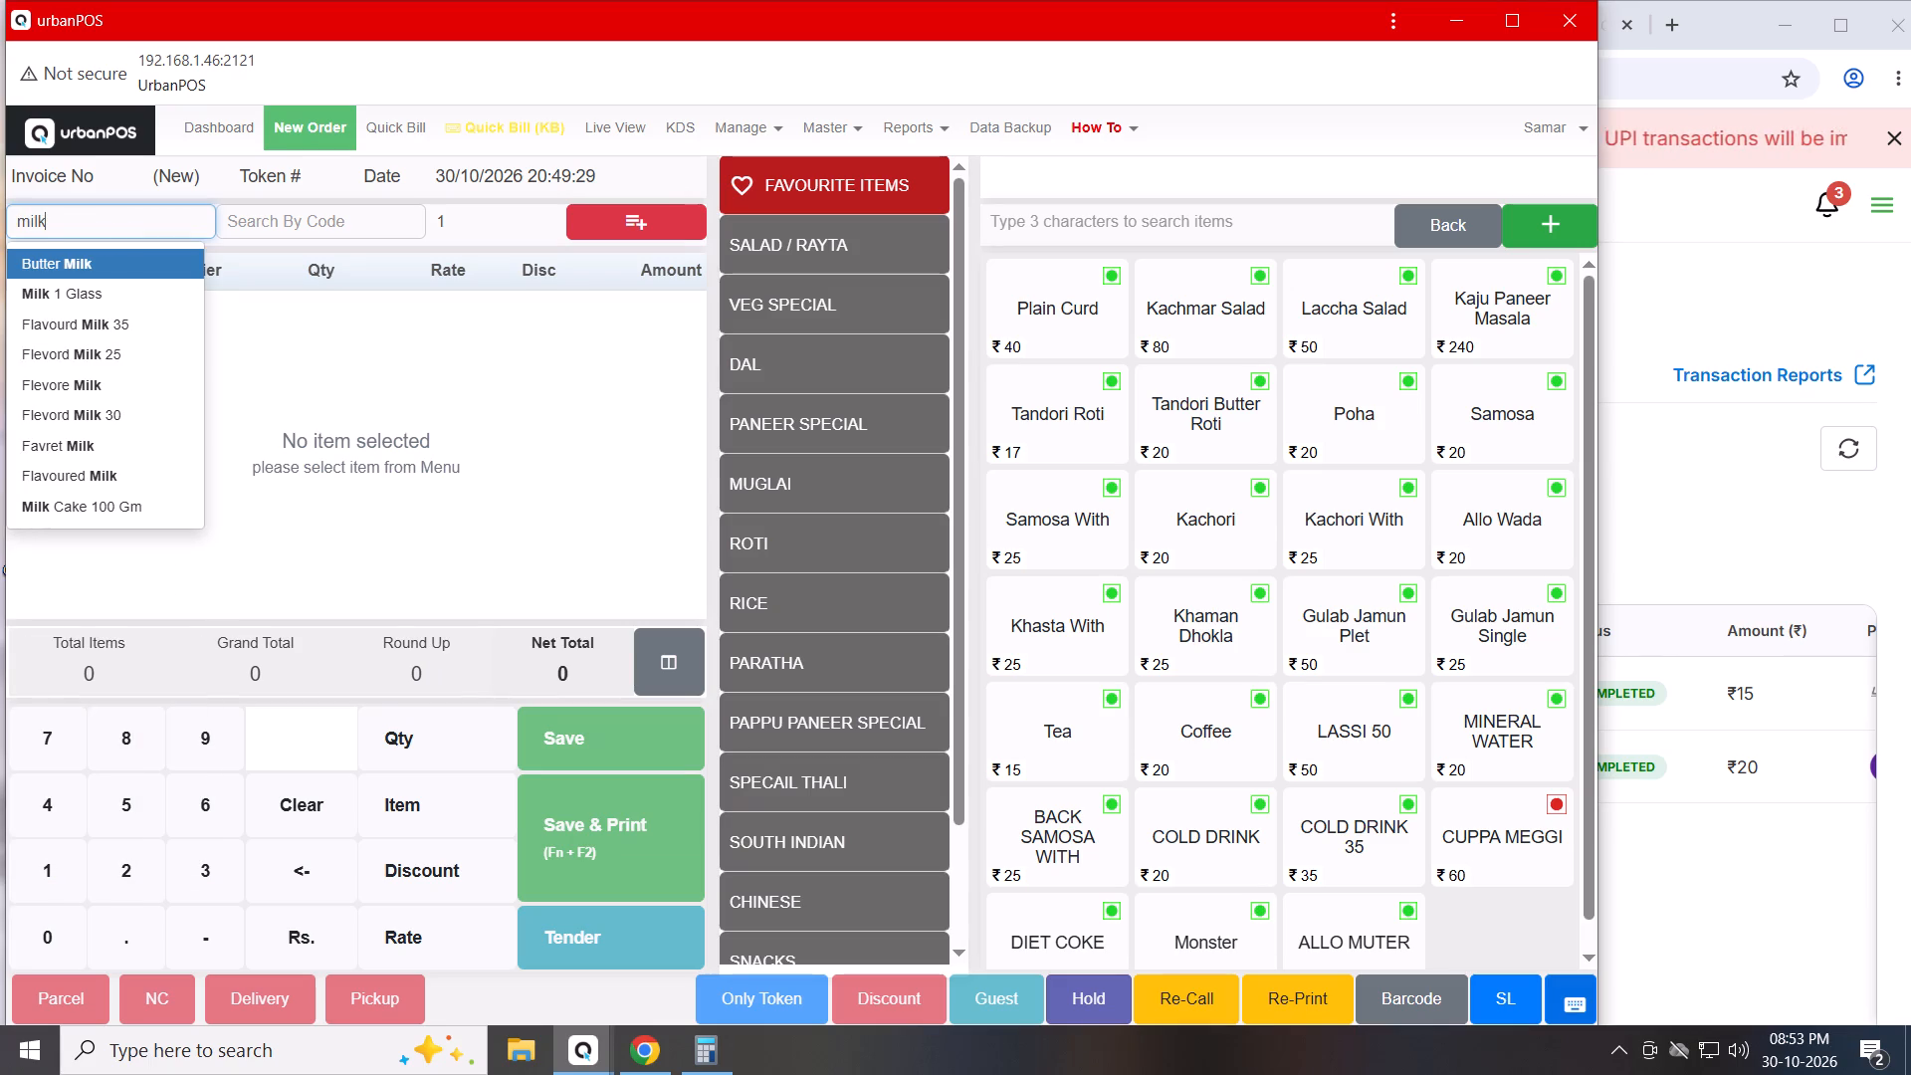
key(Down)
key(Down)
key(Down)
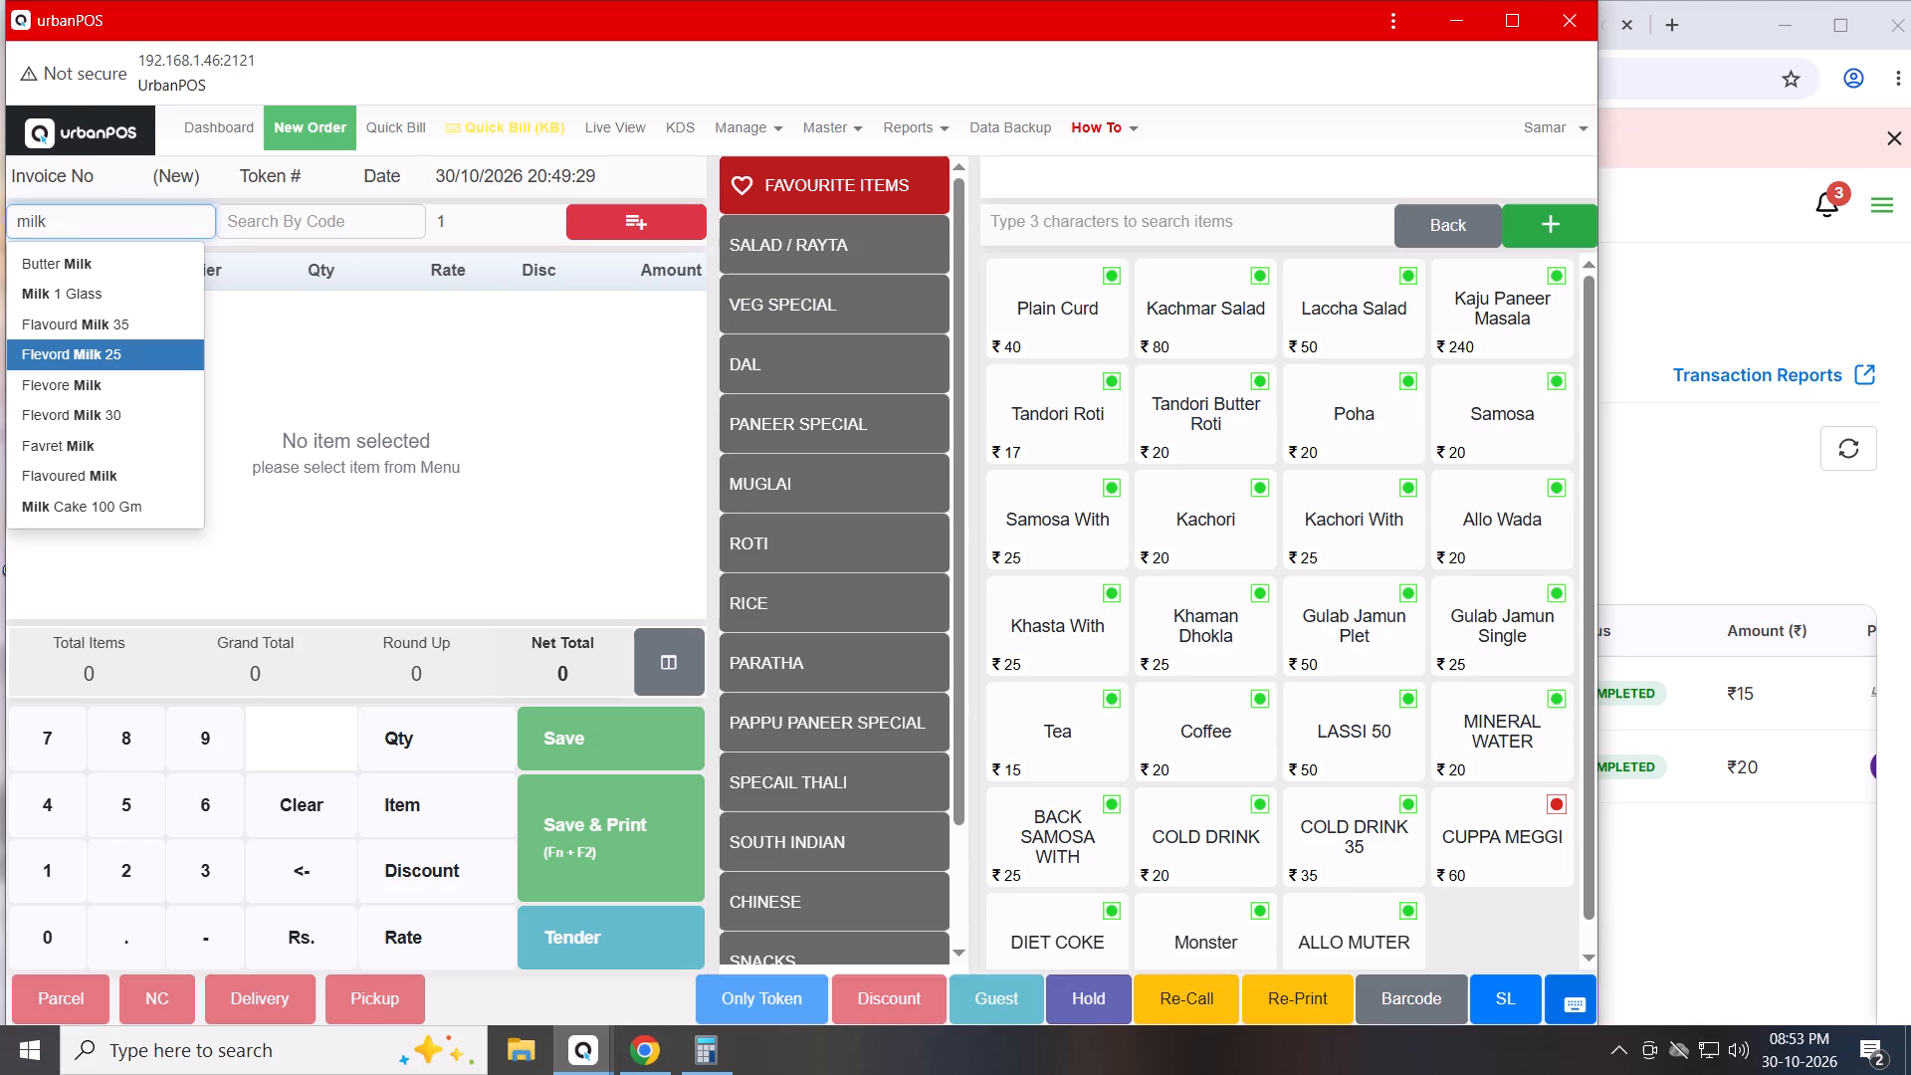
Back in the calculator, clear the sum and add up 140, 130, 45, 220, 60, 20, 50, 30, 137, 230, 20, 35 and 380.
key(alt+Tab)
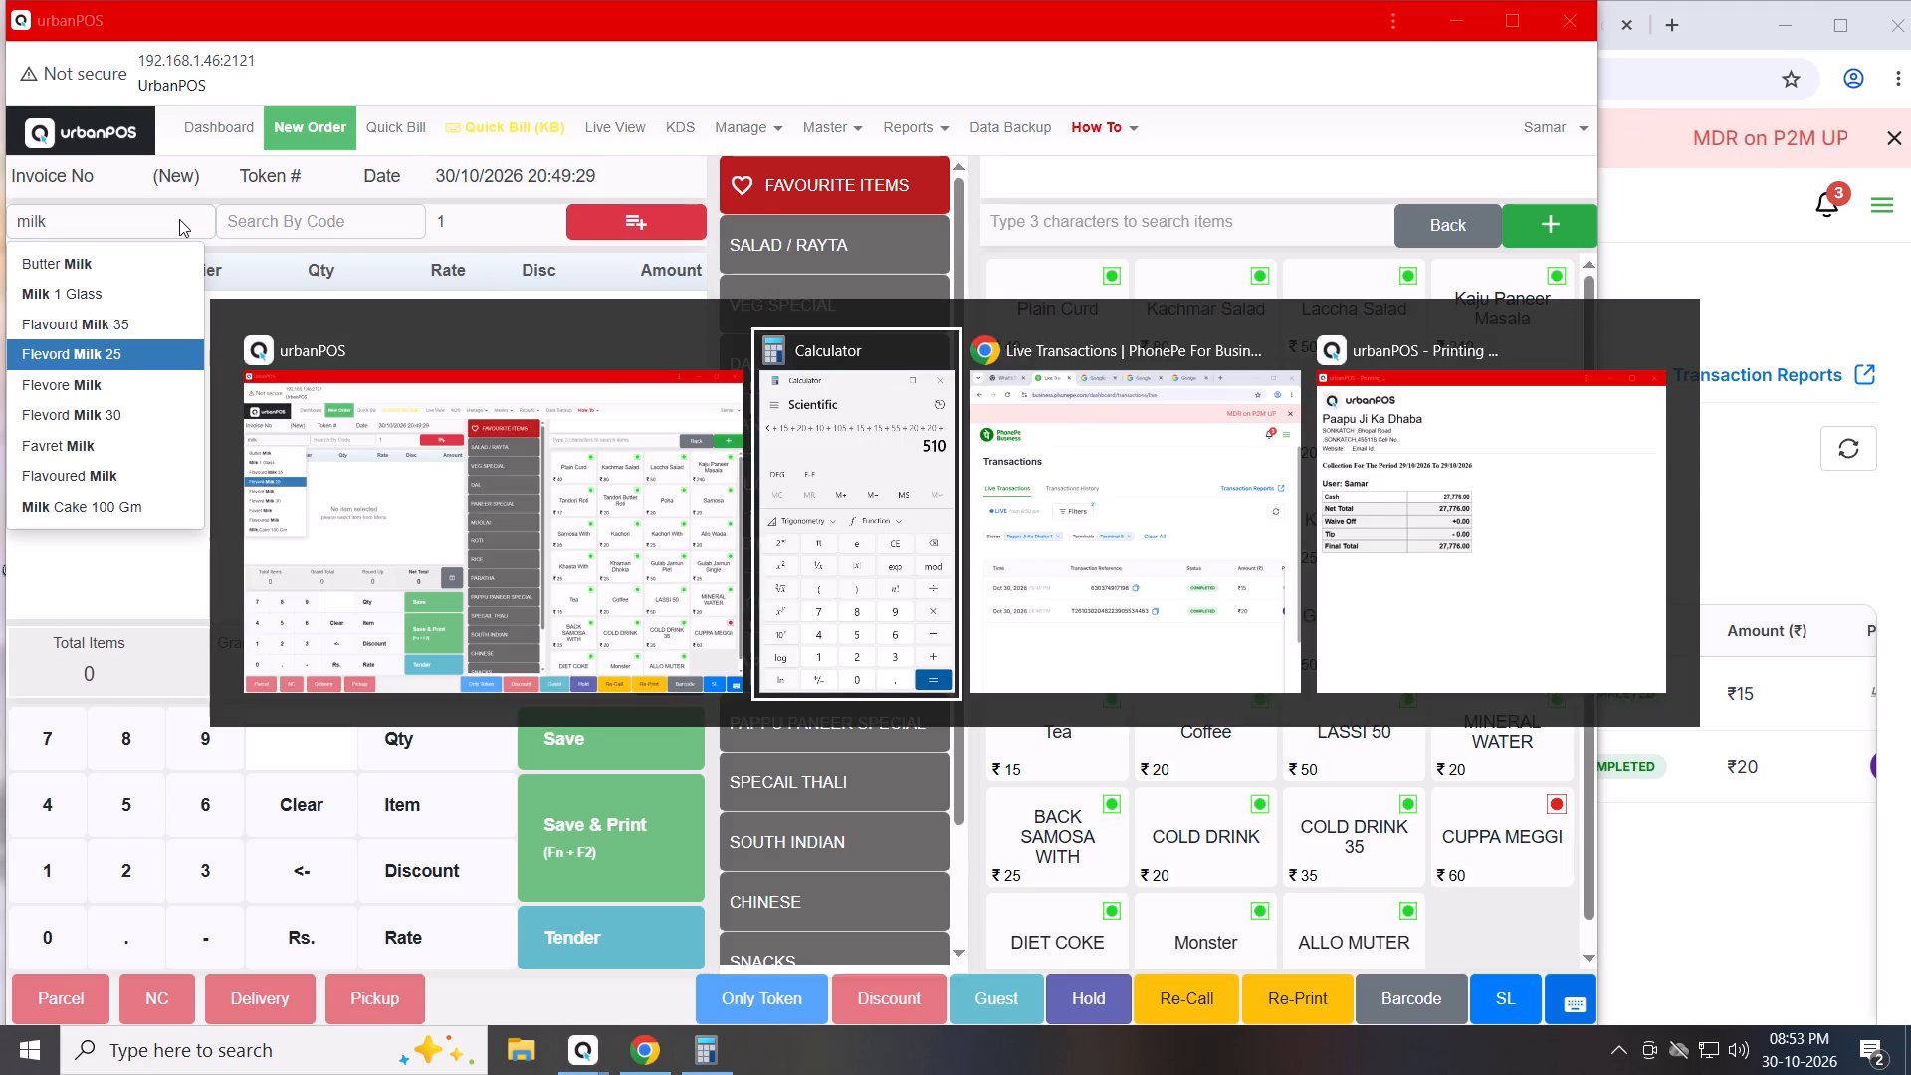
key(Escape)
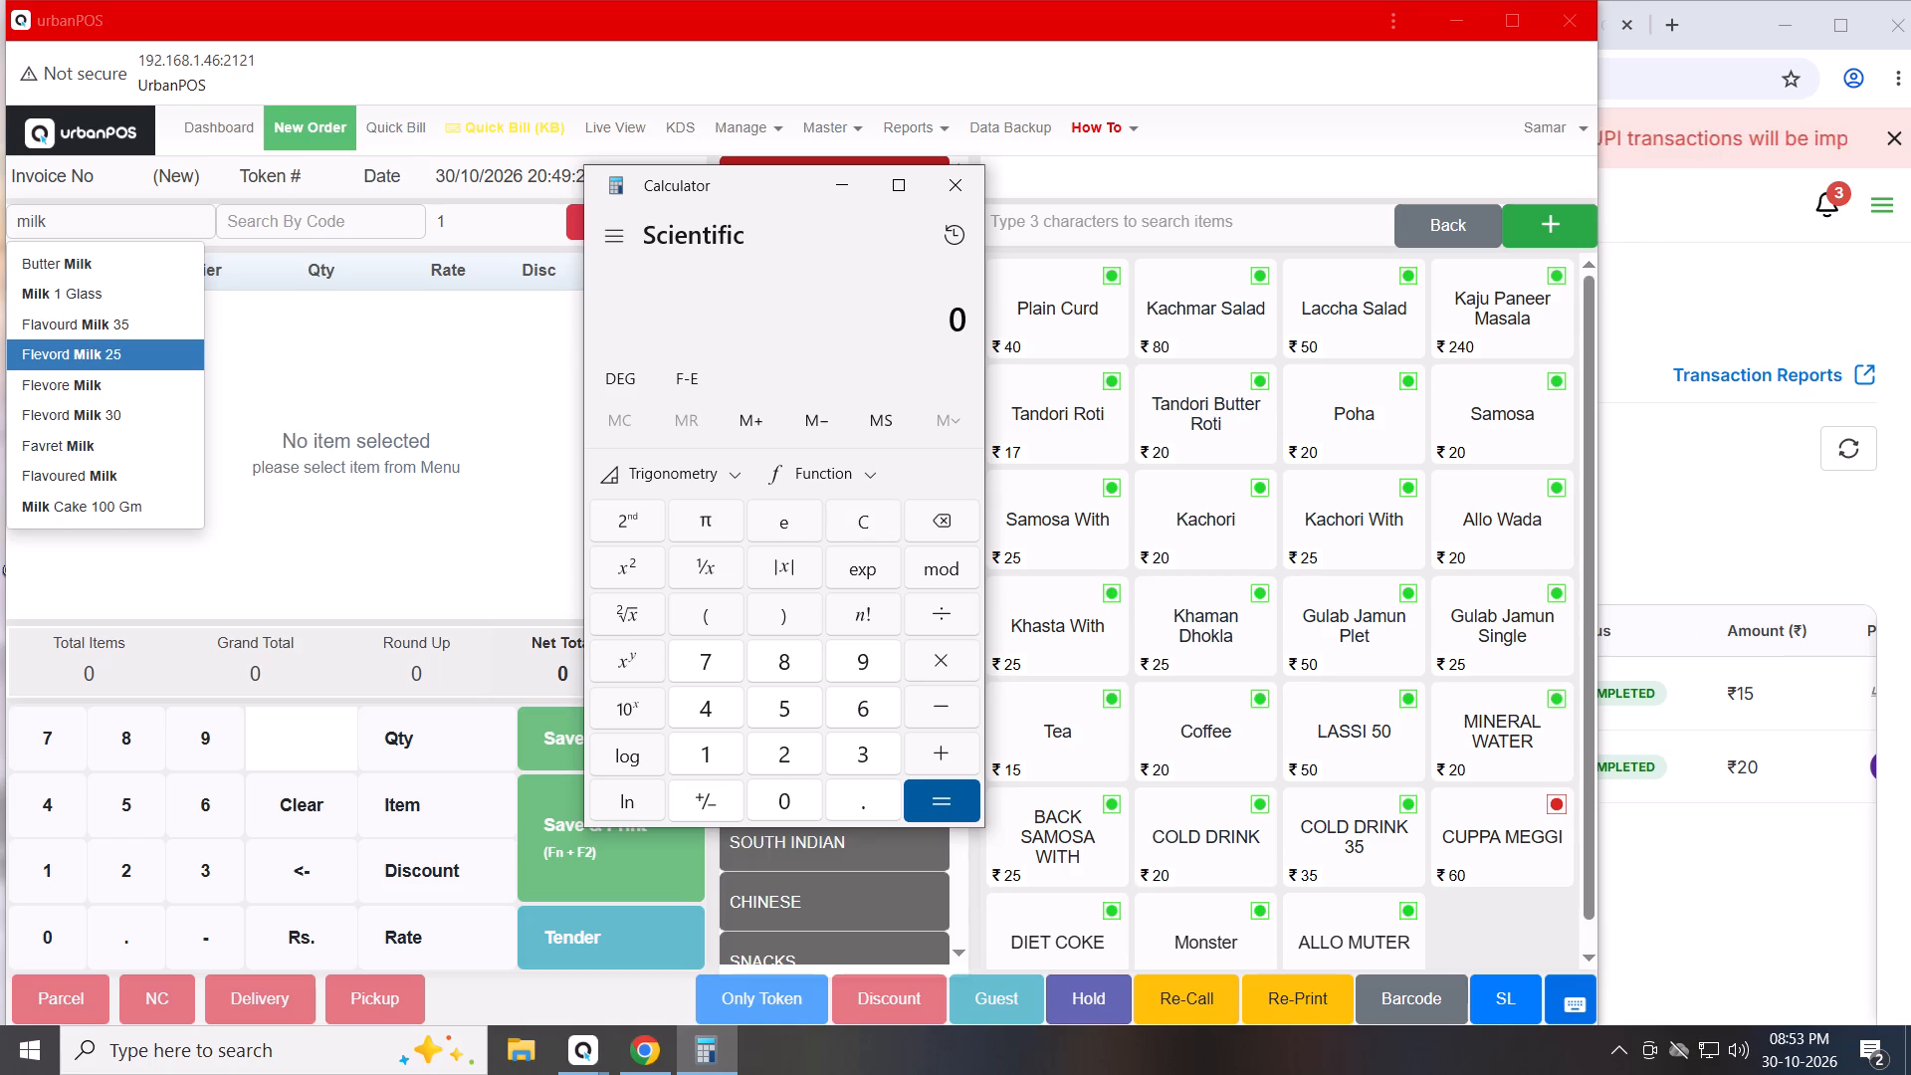
text(140+130+)
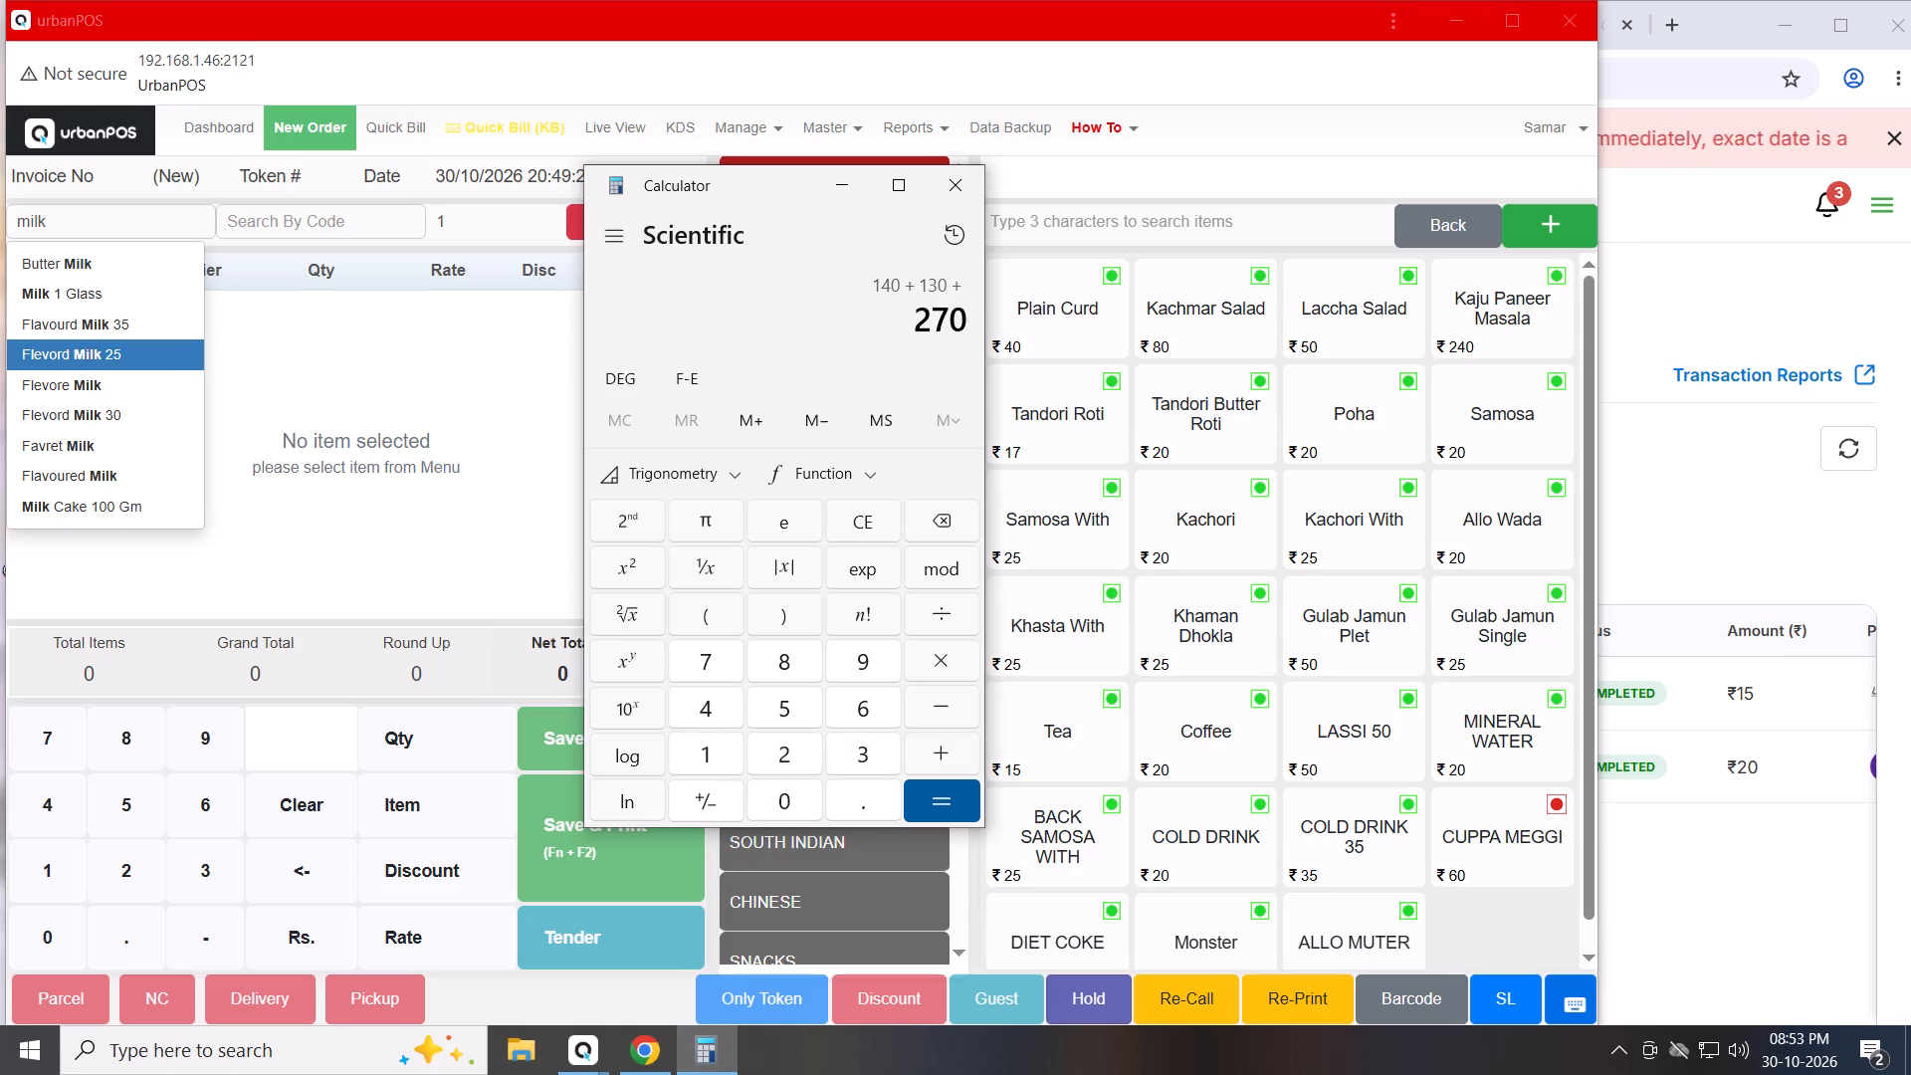
text(41)
key(BackSpace)
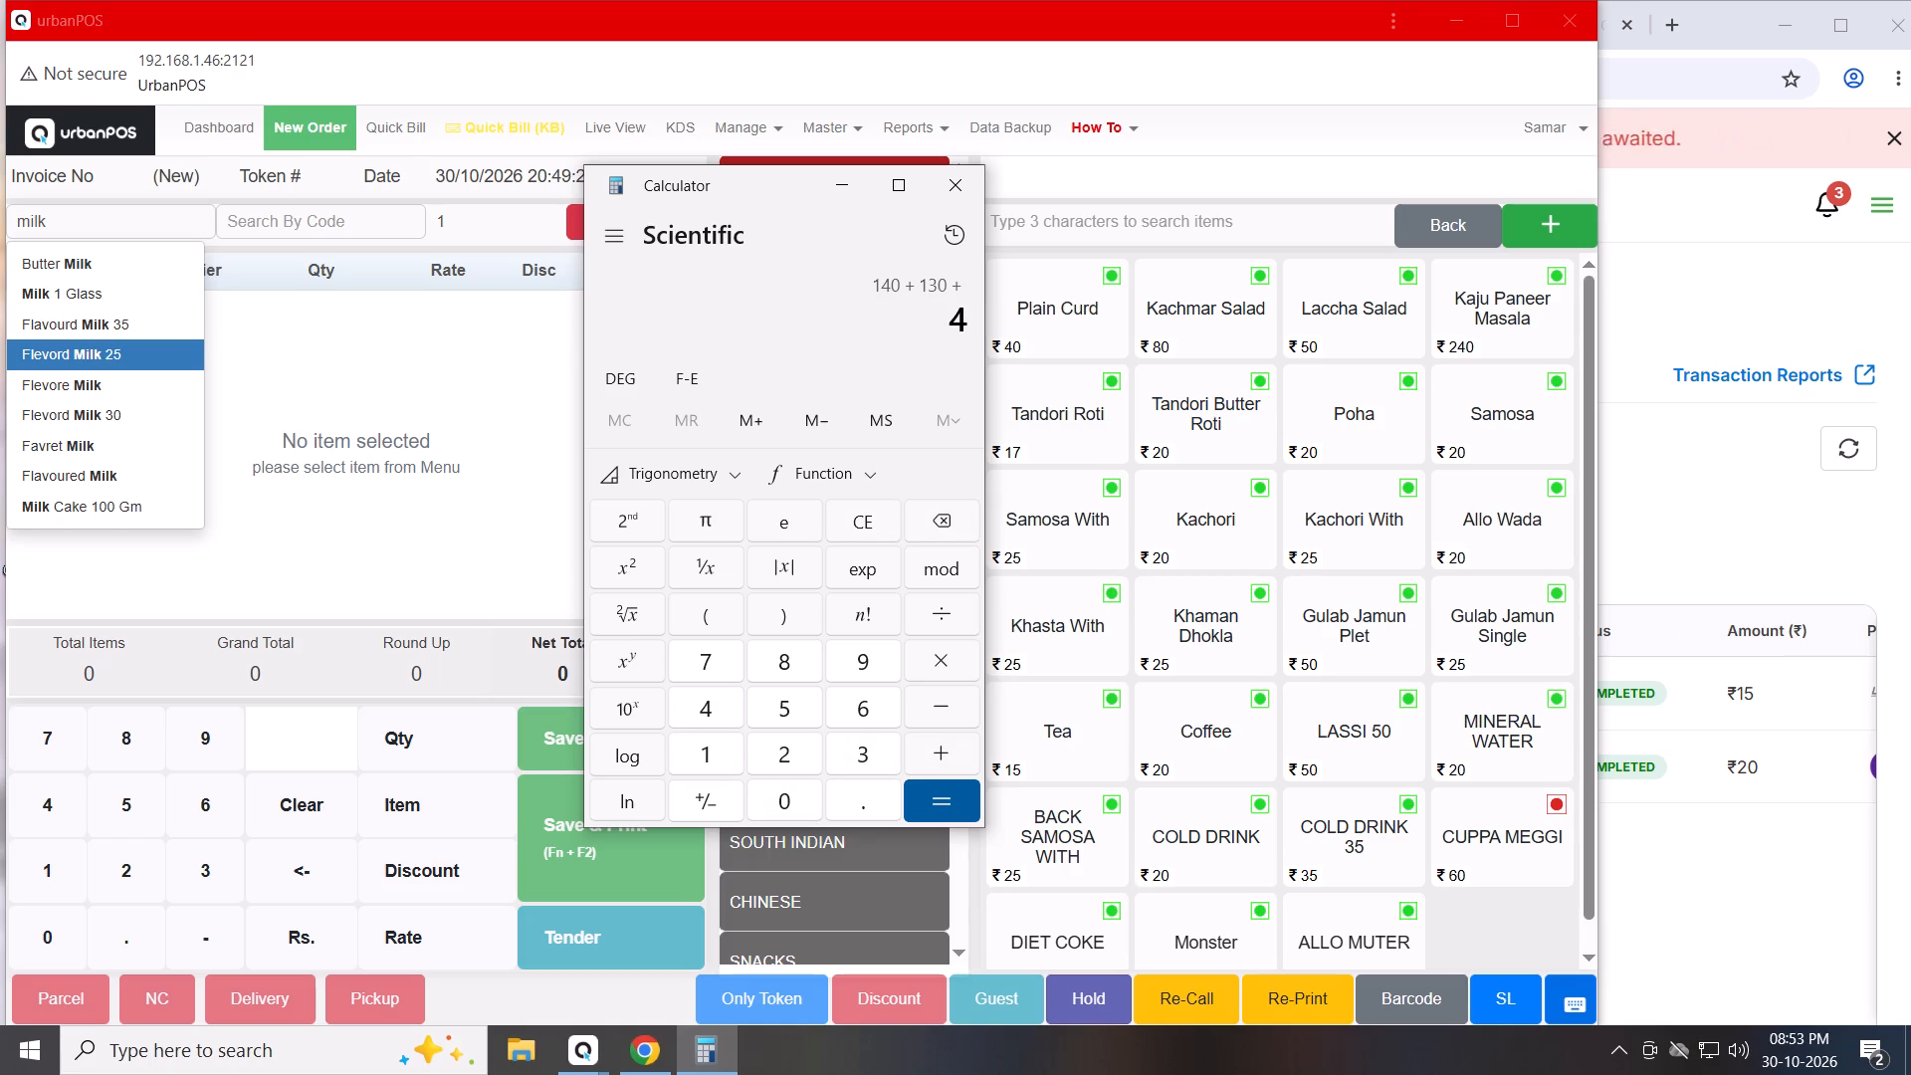
text(5+220+60+)
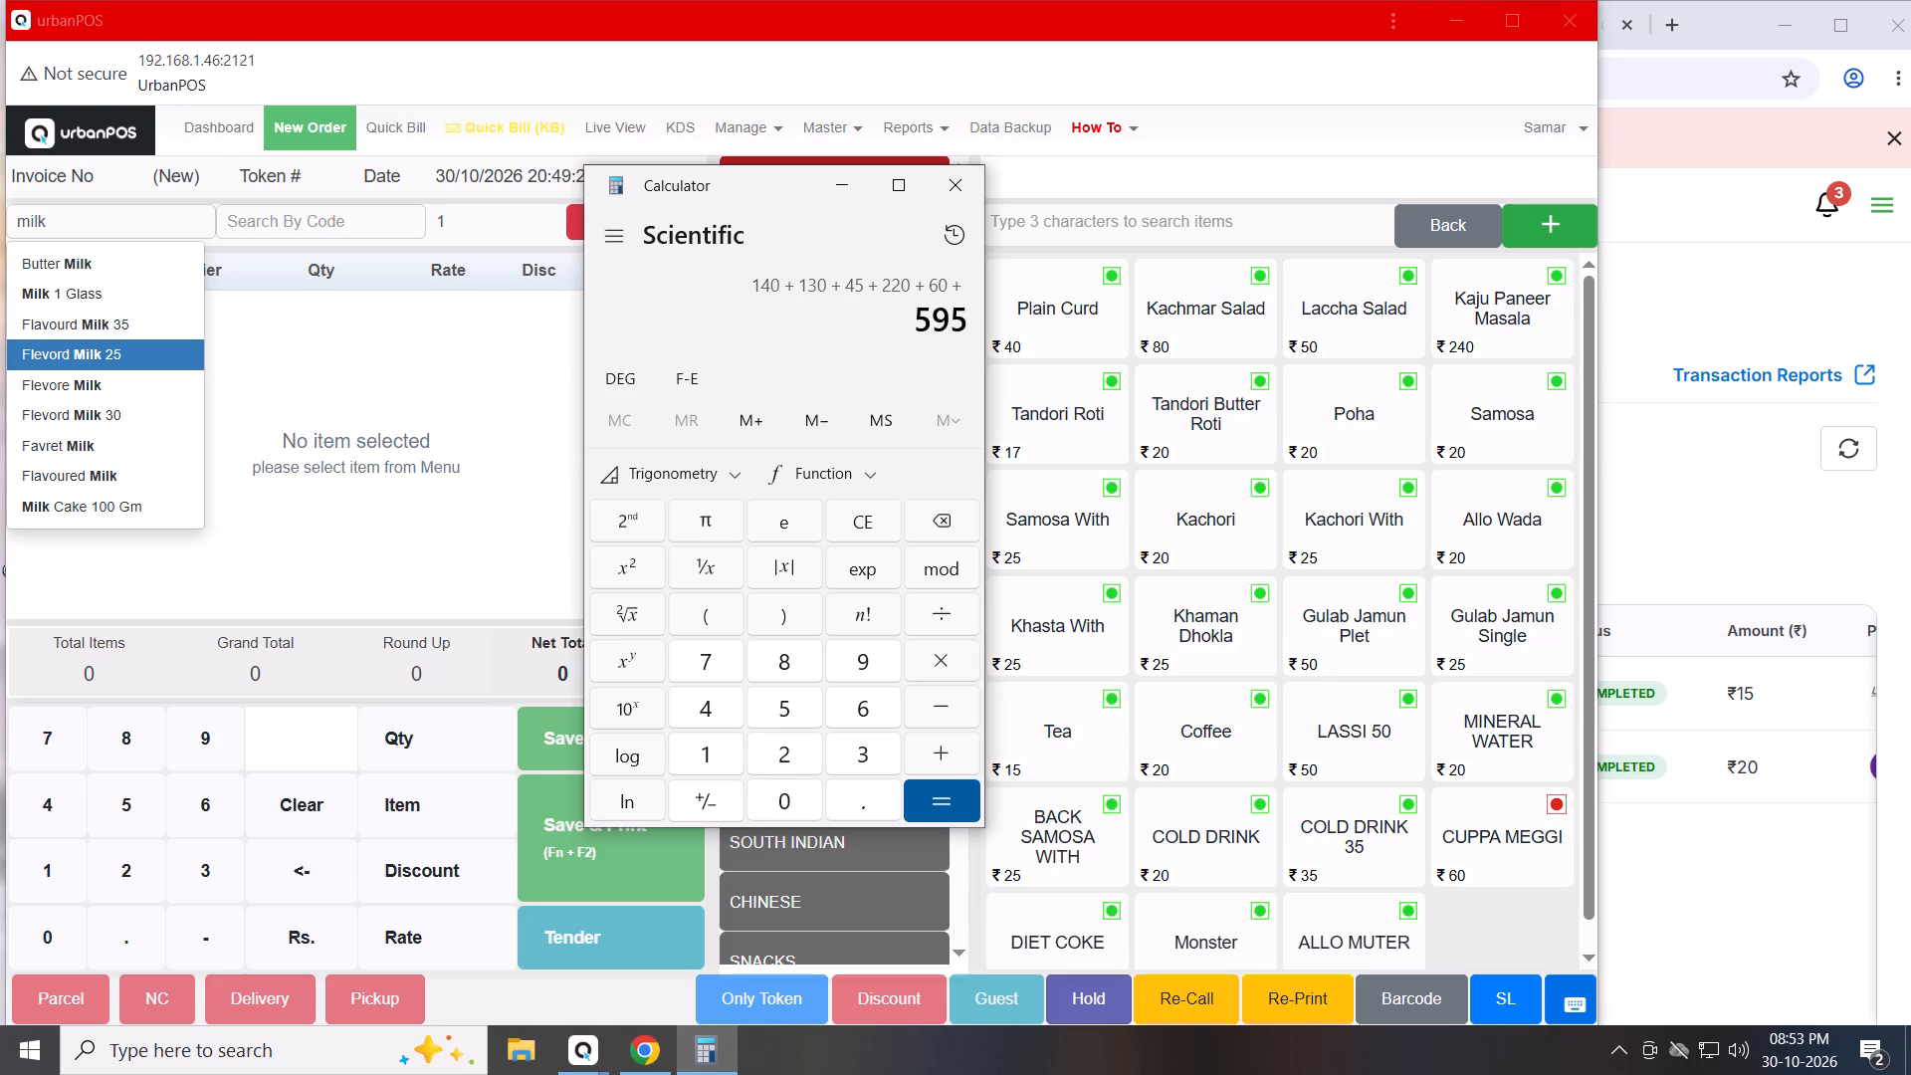
text(20+50+30+137+)
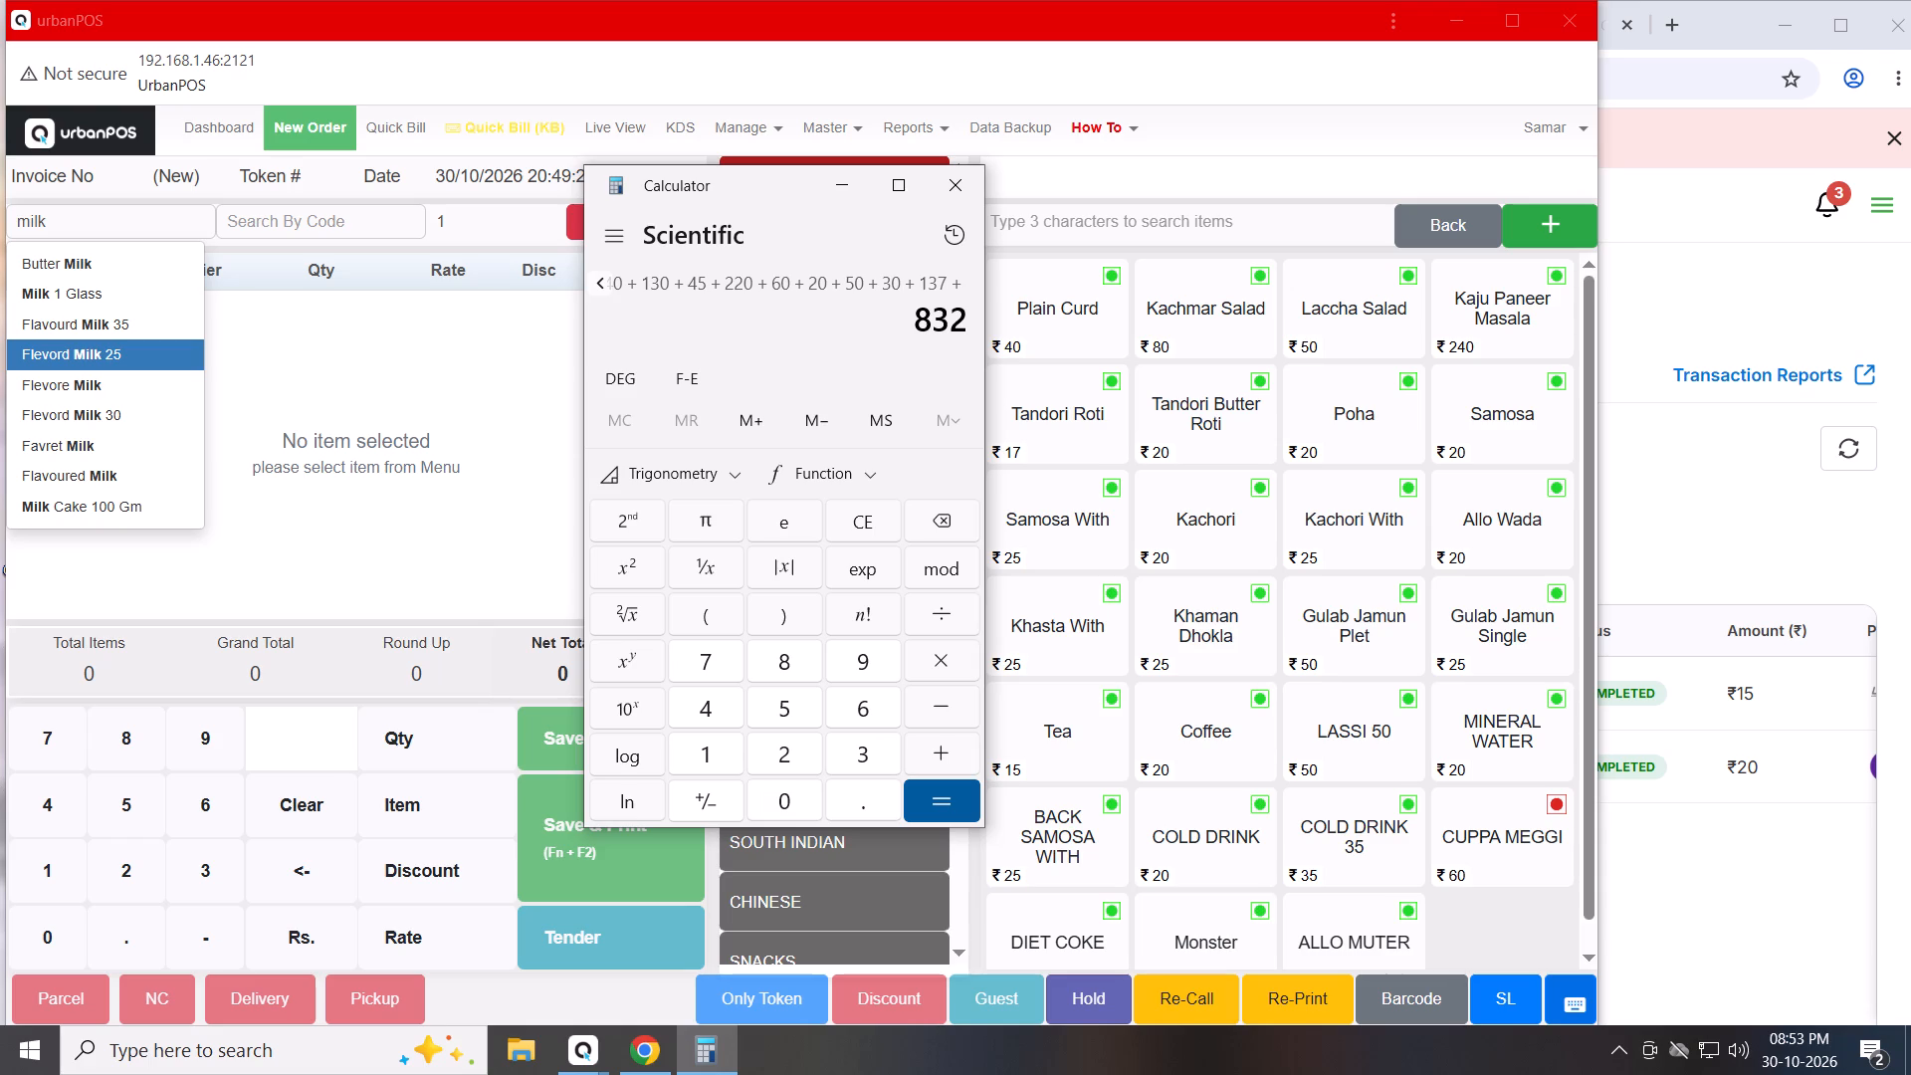
text(230+20+35+380+)
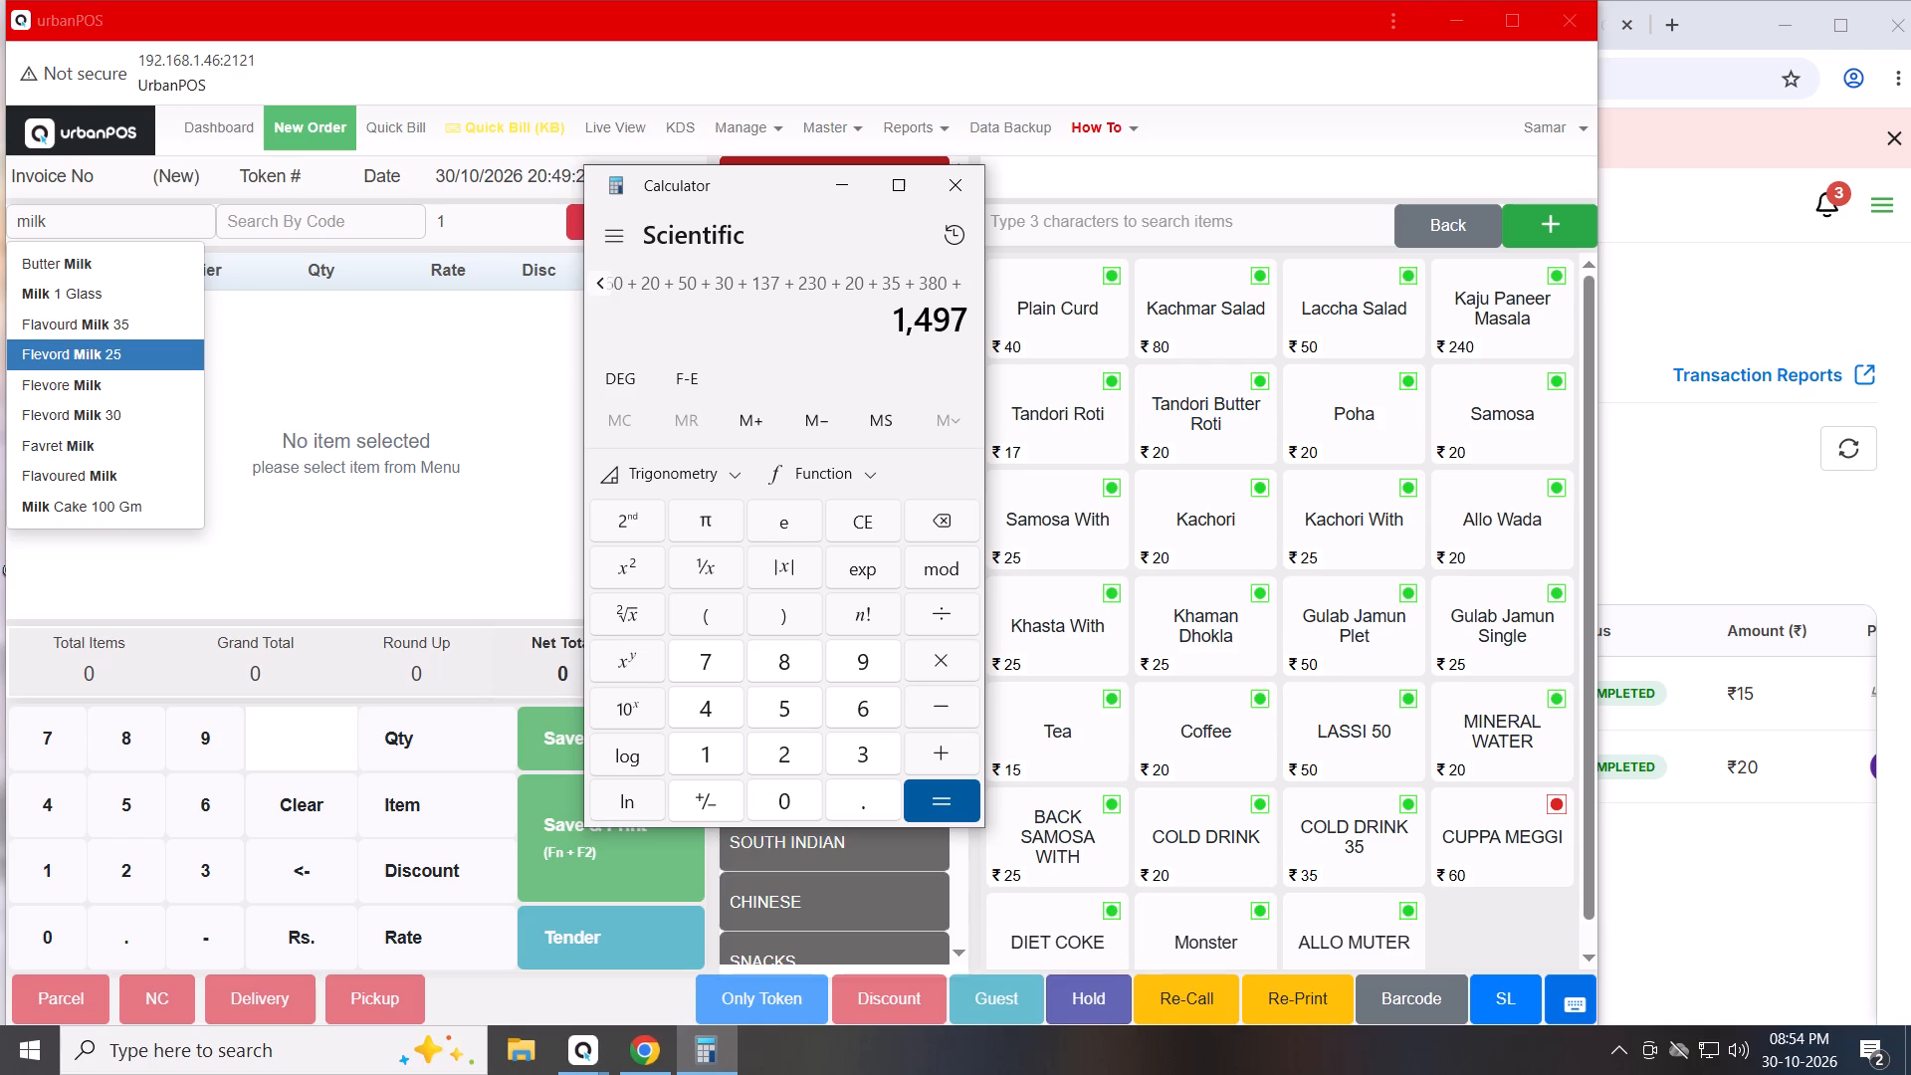
Clear the sum, add up 15, 40, 100, 125, 140, 30, 35, 315, 10, 220, 140, 15, 20 and 50, and clear the calculator.
key(Escape)
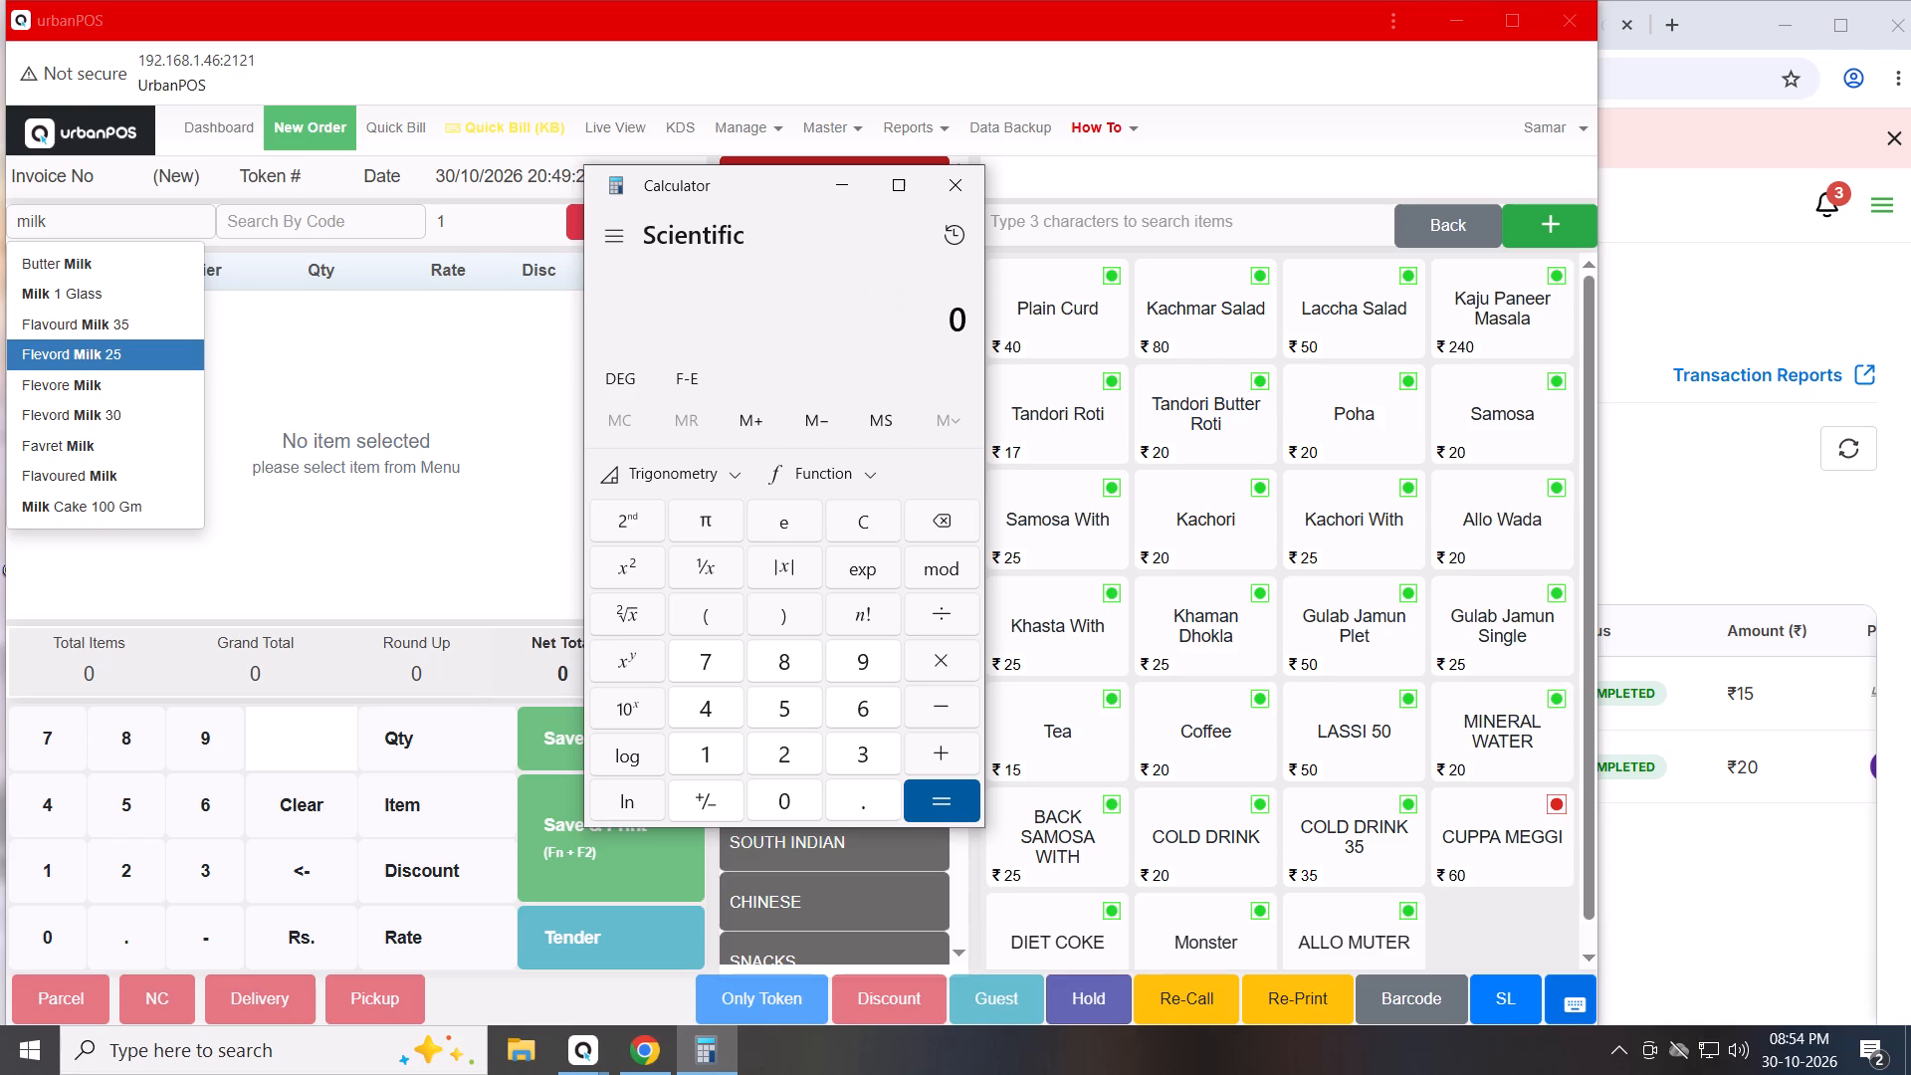
text(15+400)
key(BackSpace)
text(+100+125+)
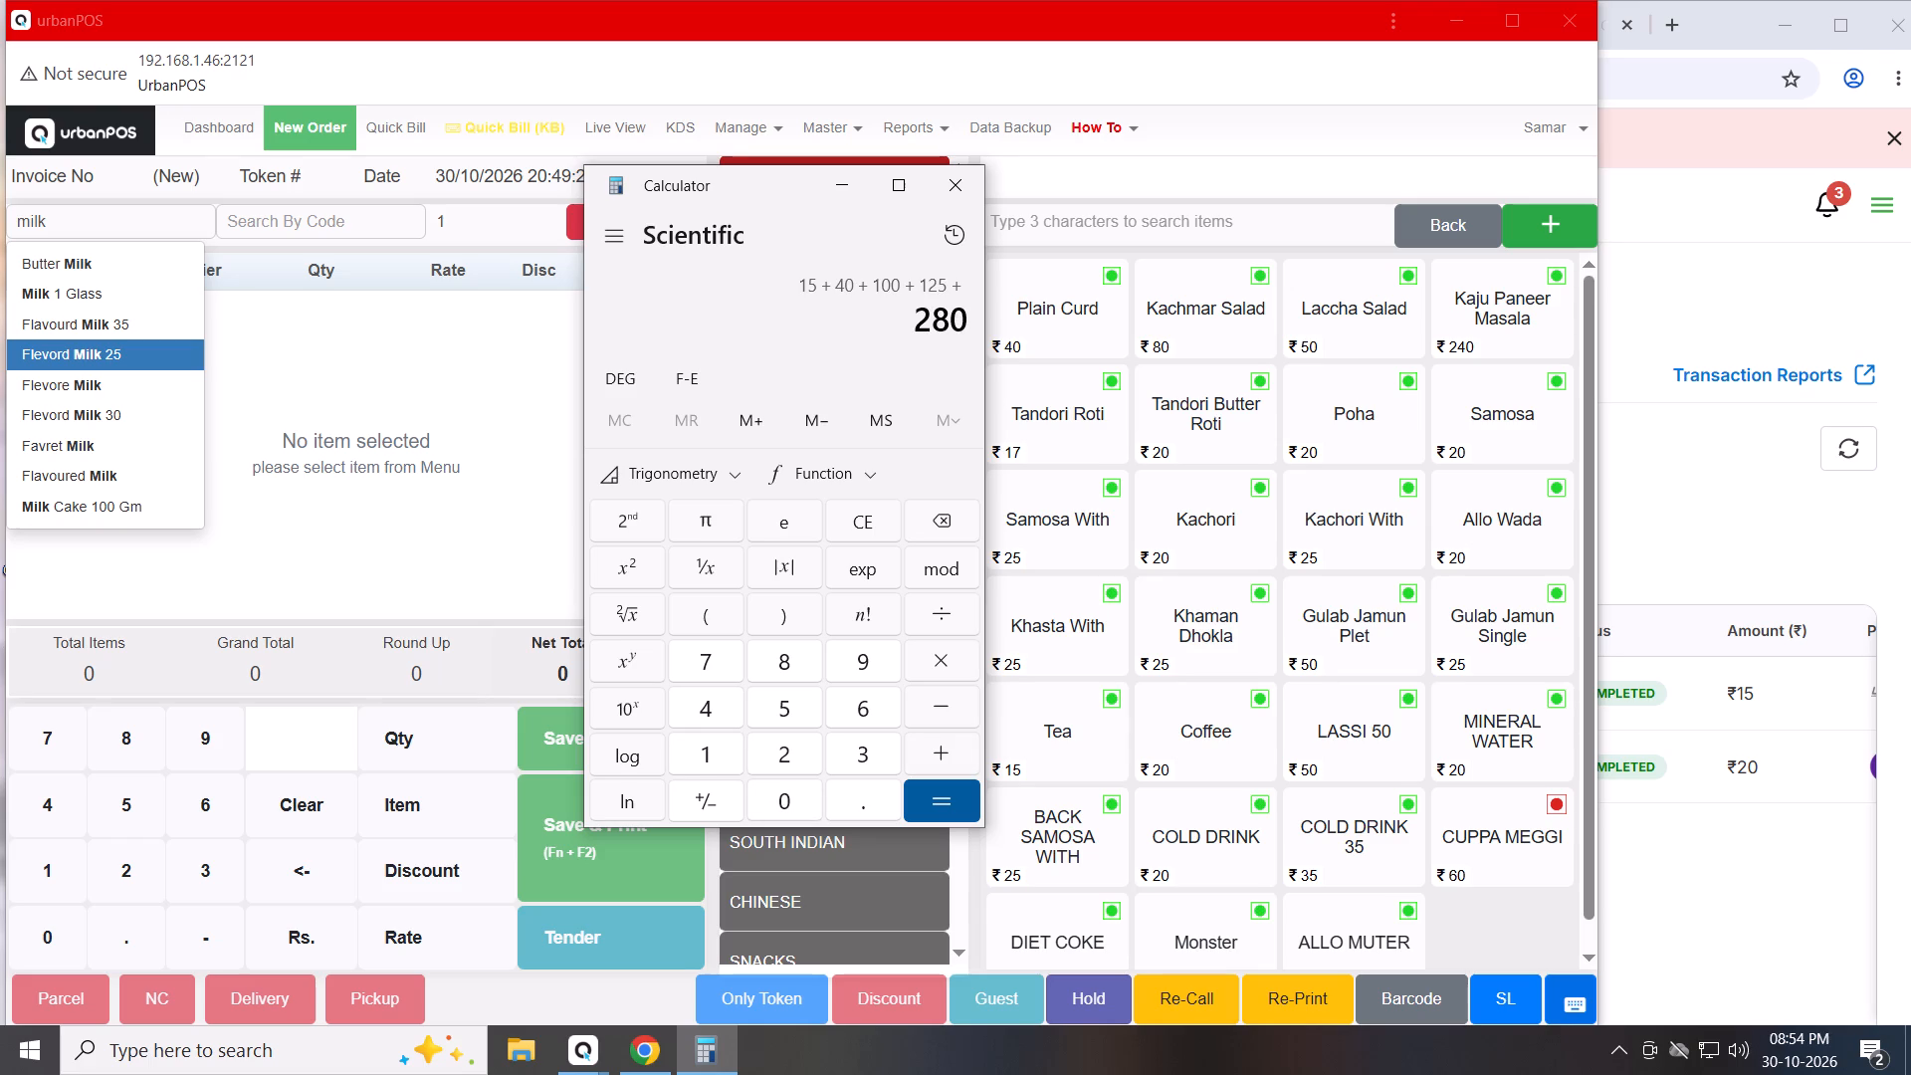
text(140+30+35+)
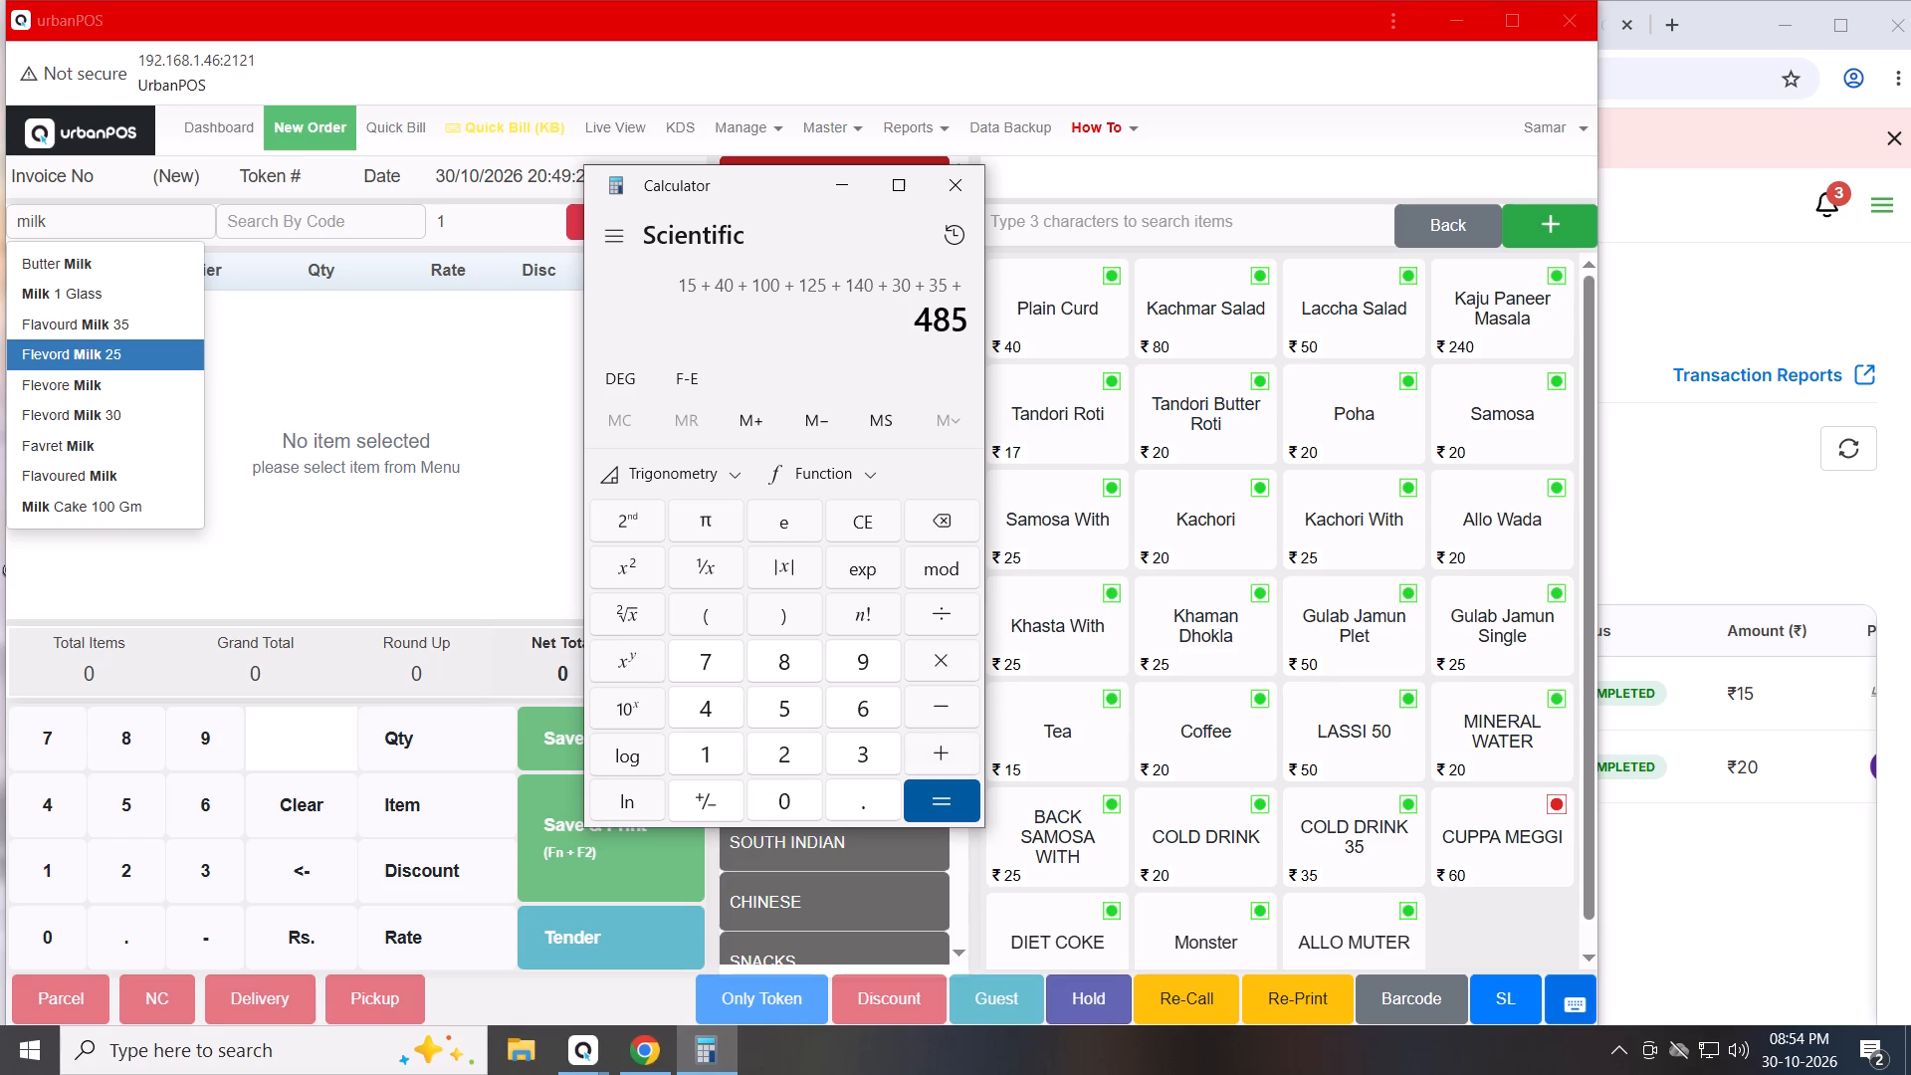
text(+315+)
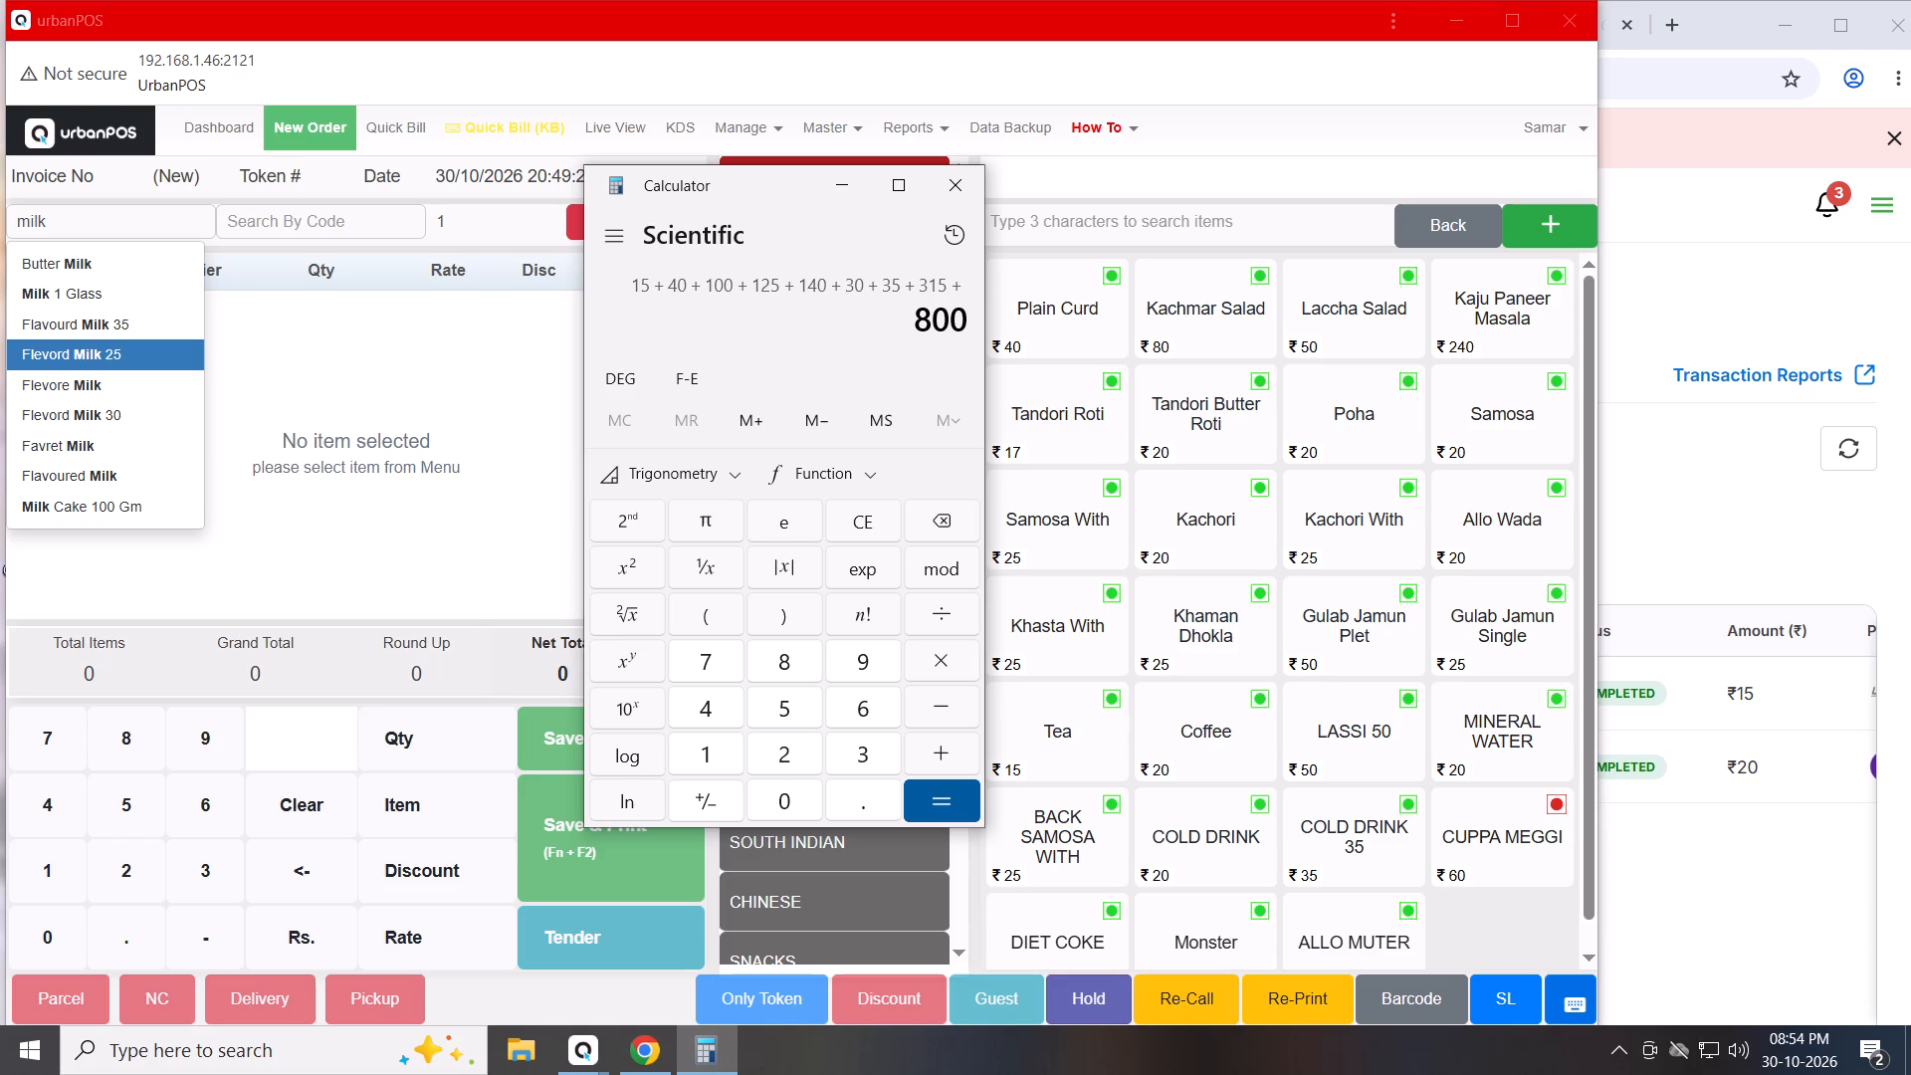
text(10+220+)
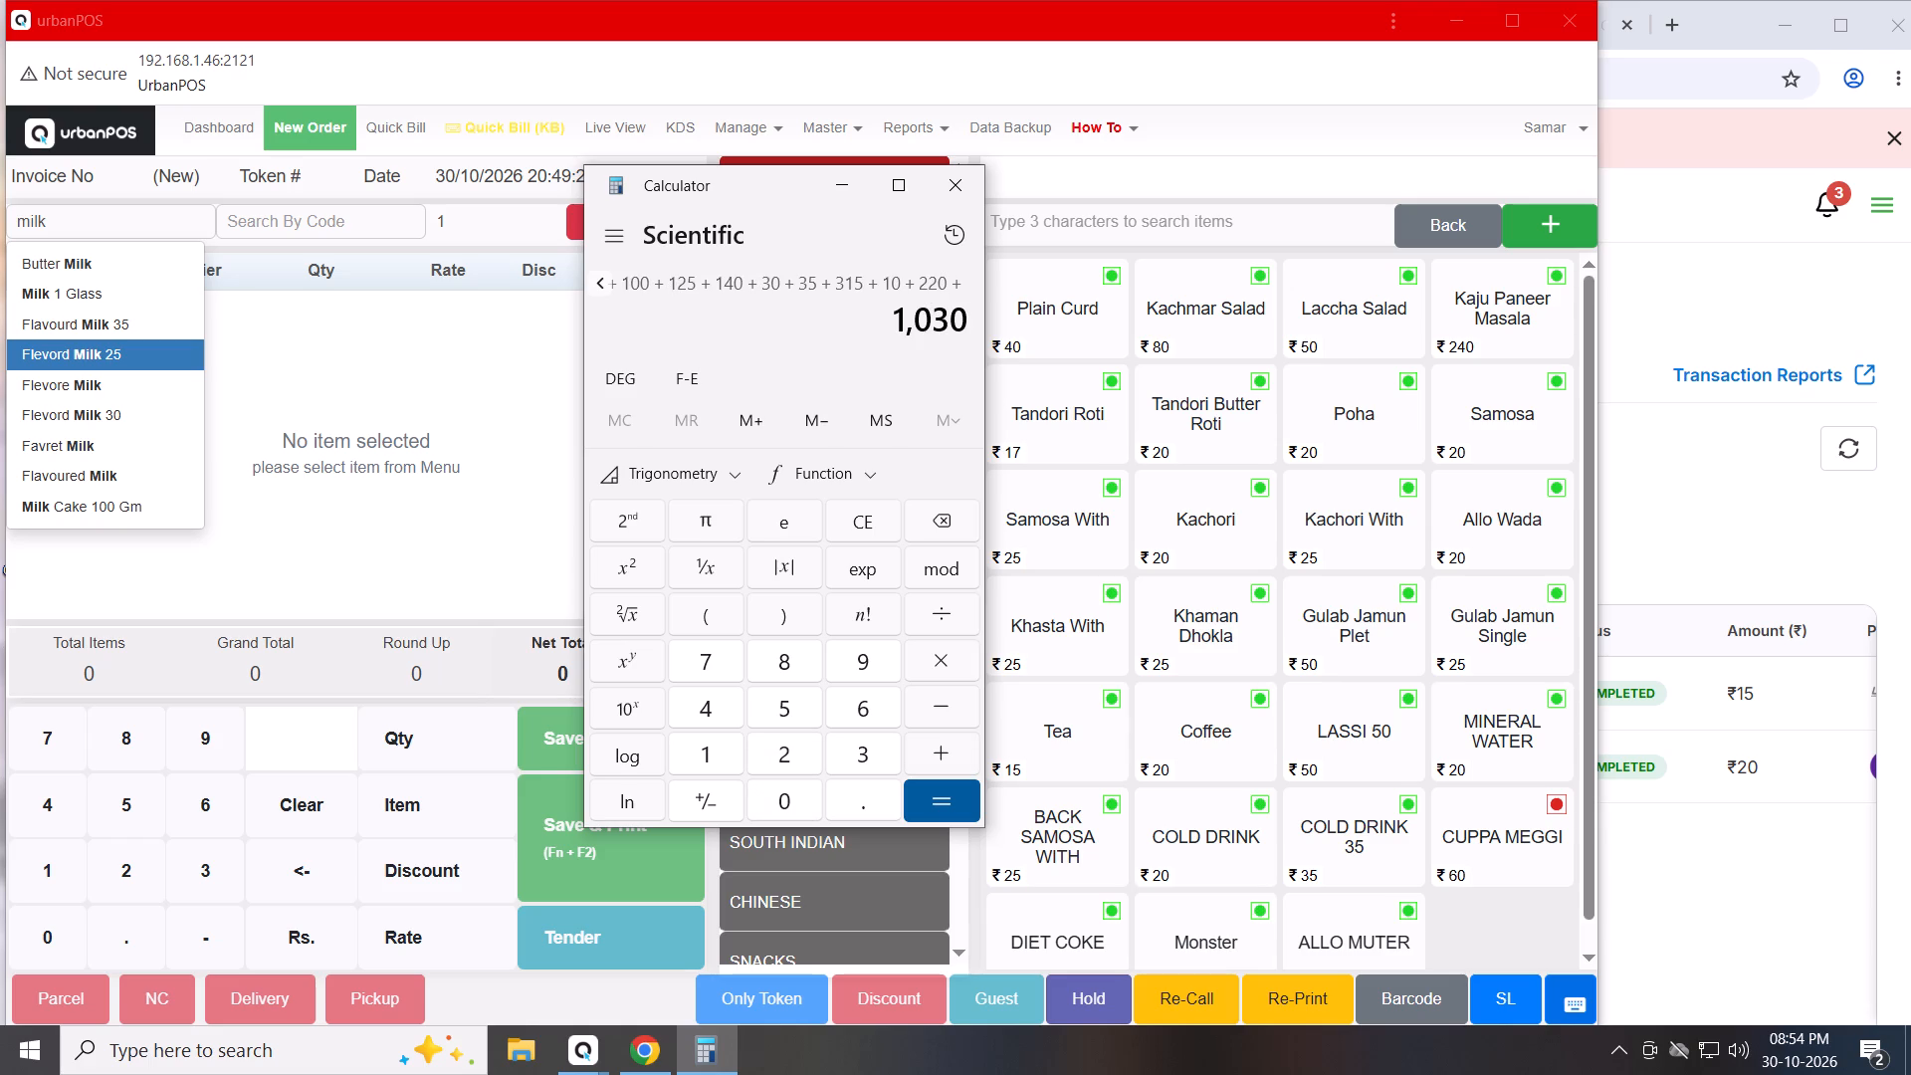
text(140+15+20+50+)
key(Escape)
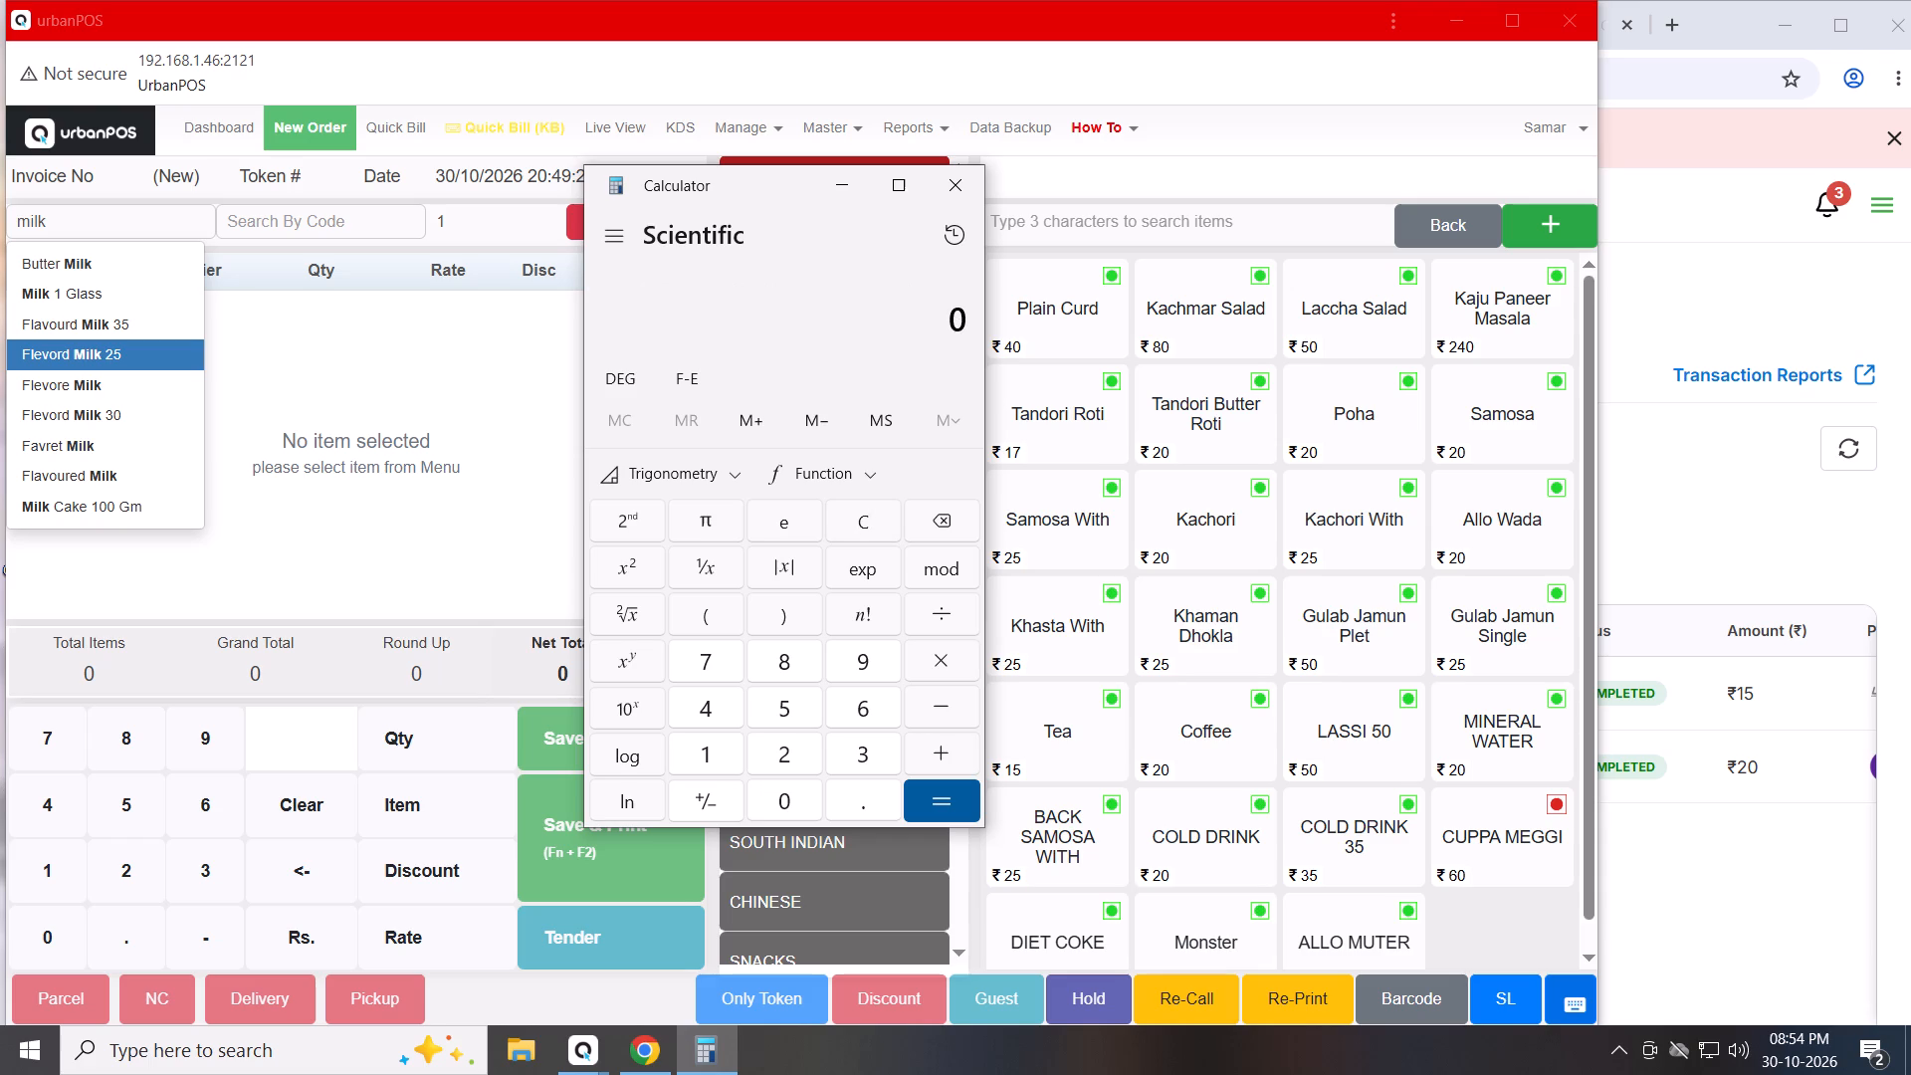
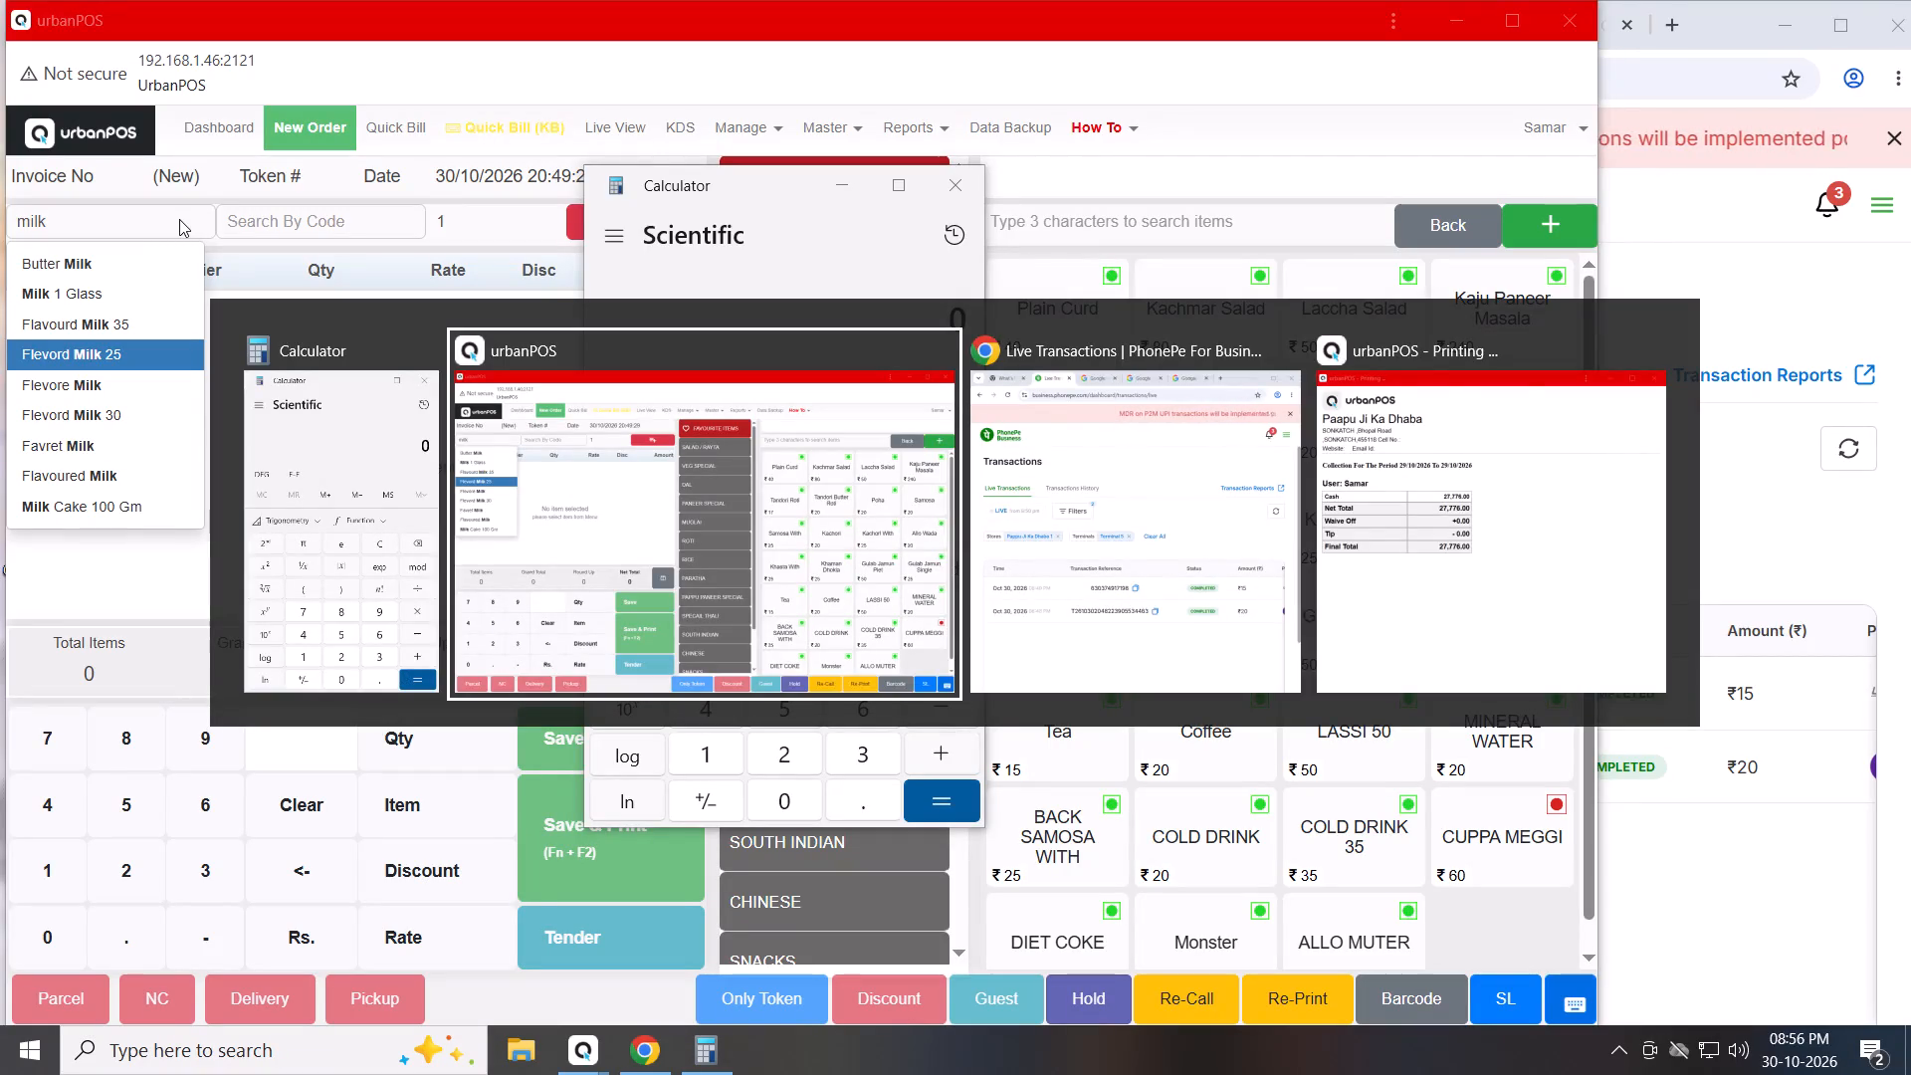
Return to the calculator and add up the amounts 15, 40, 100, 125, 140, 30, 350, 10, 220, 140 and 15.
key(alt+Tab)
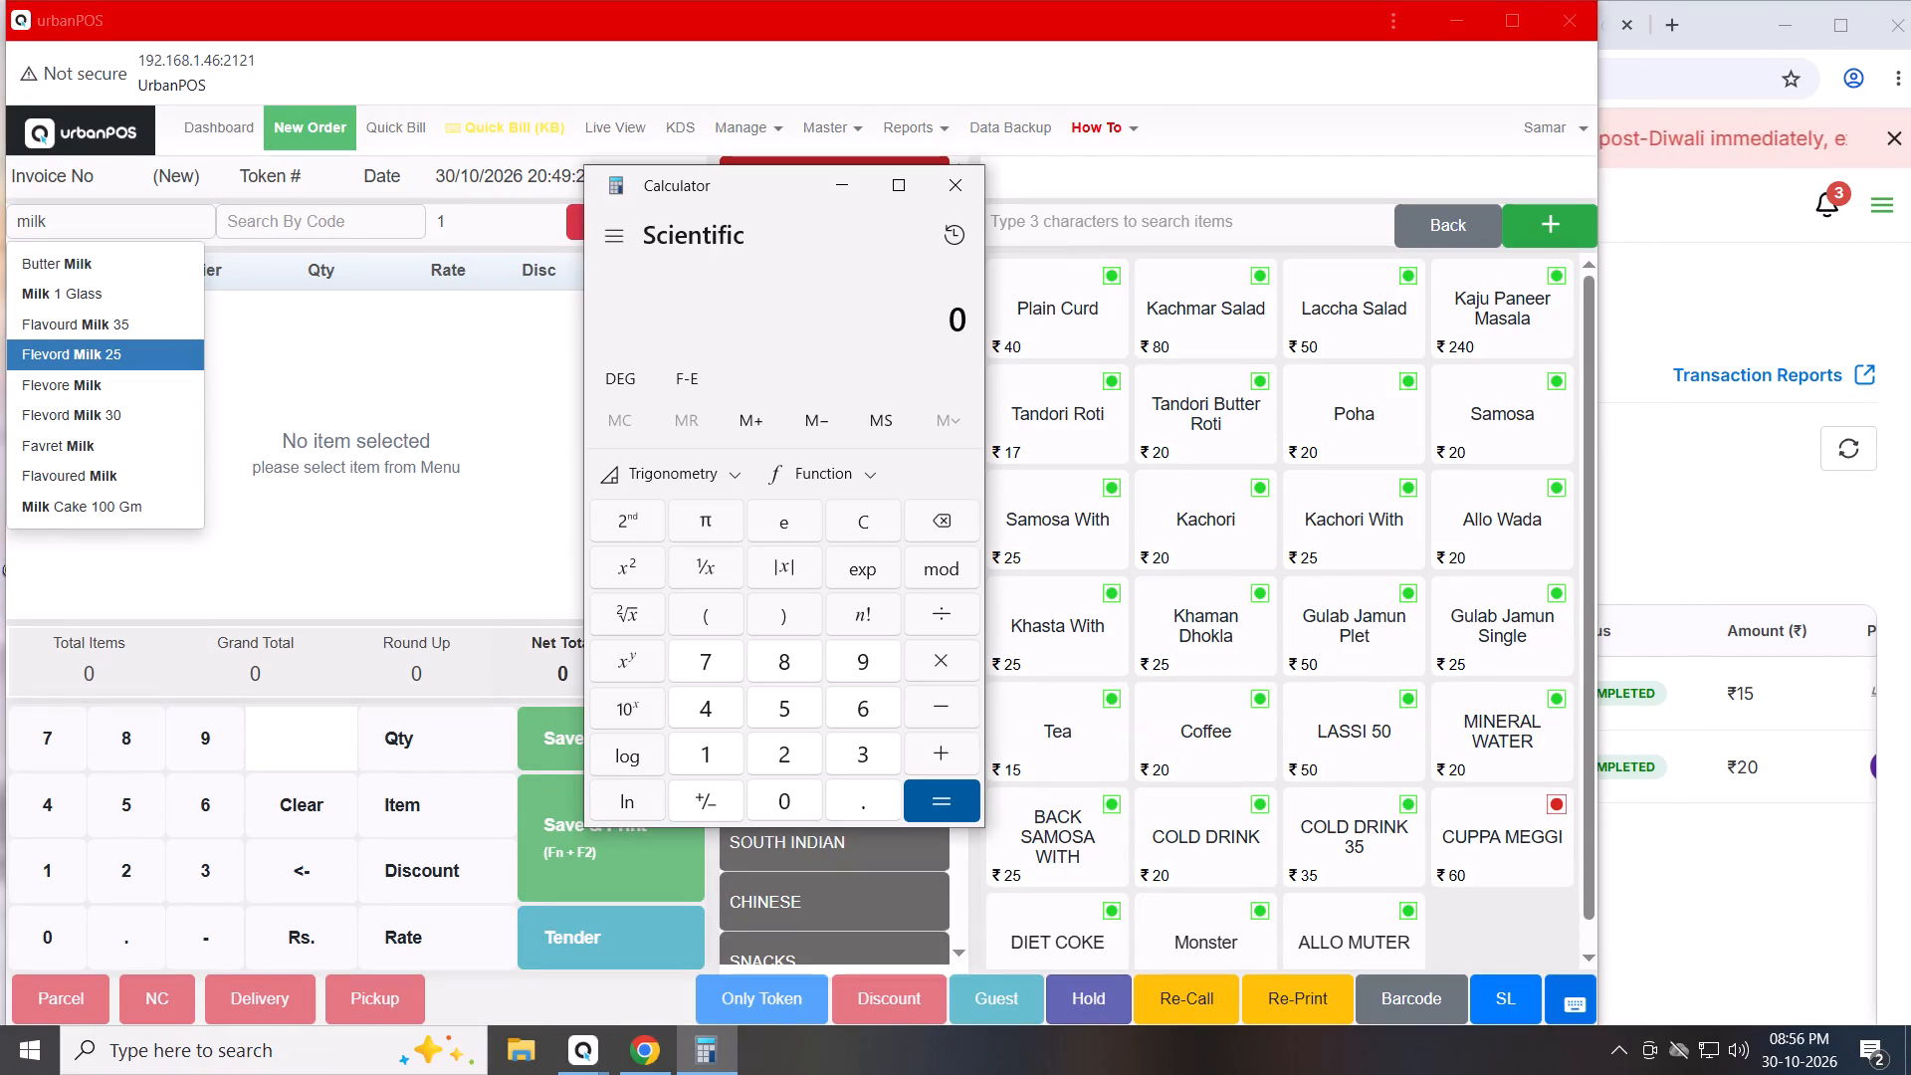
text(15+40+100+125+)
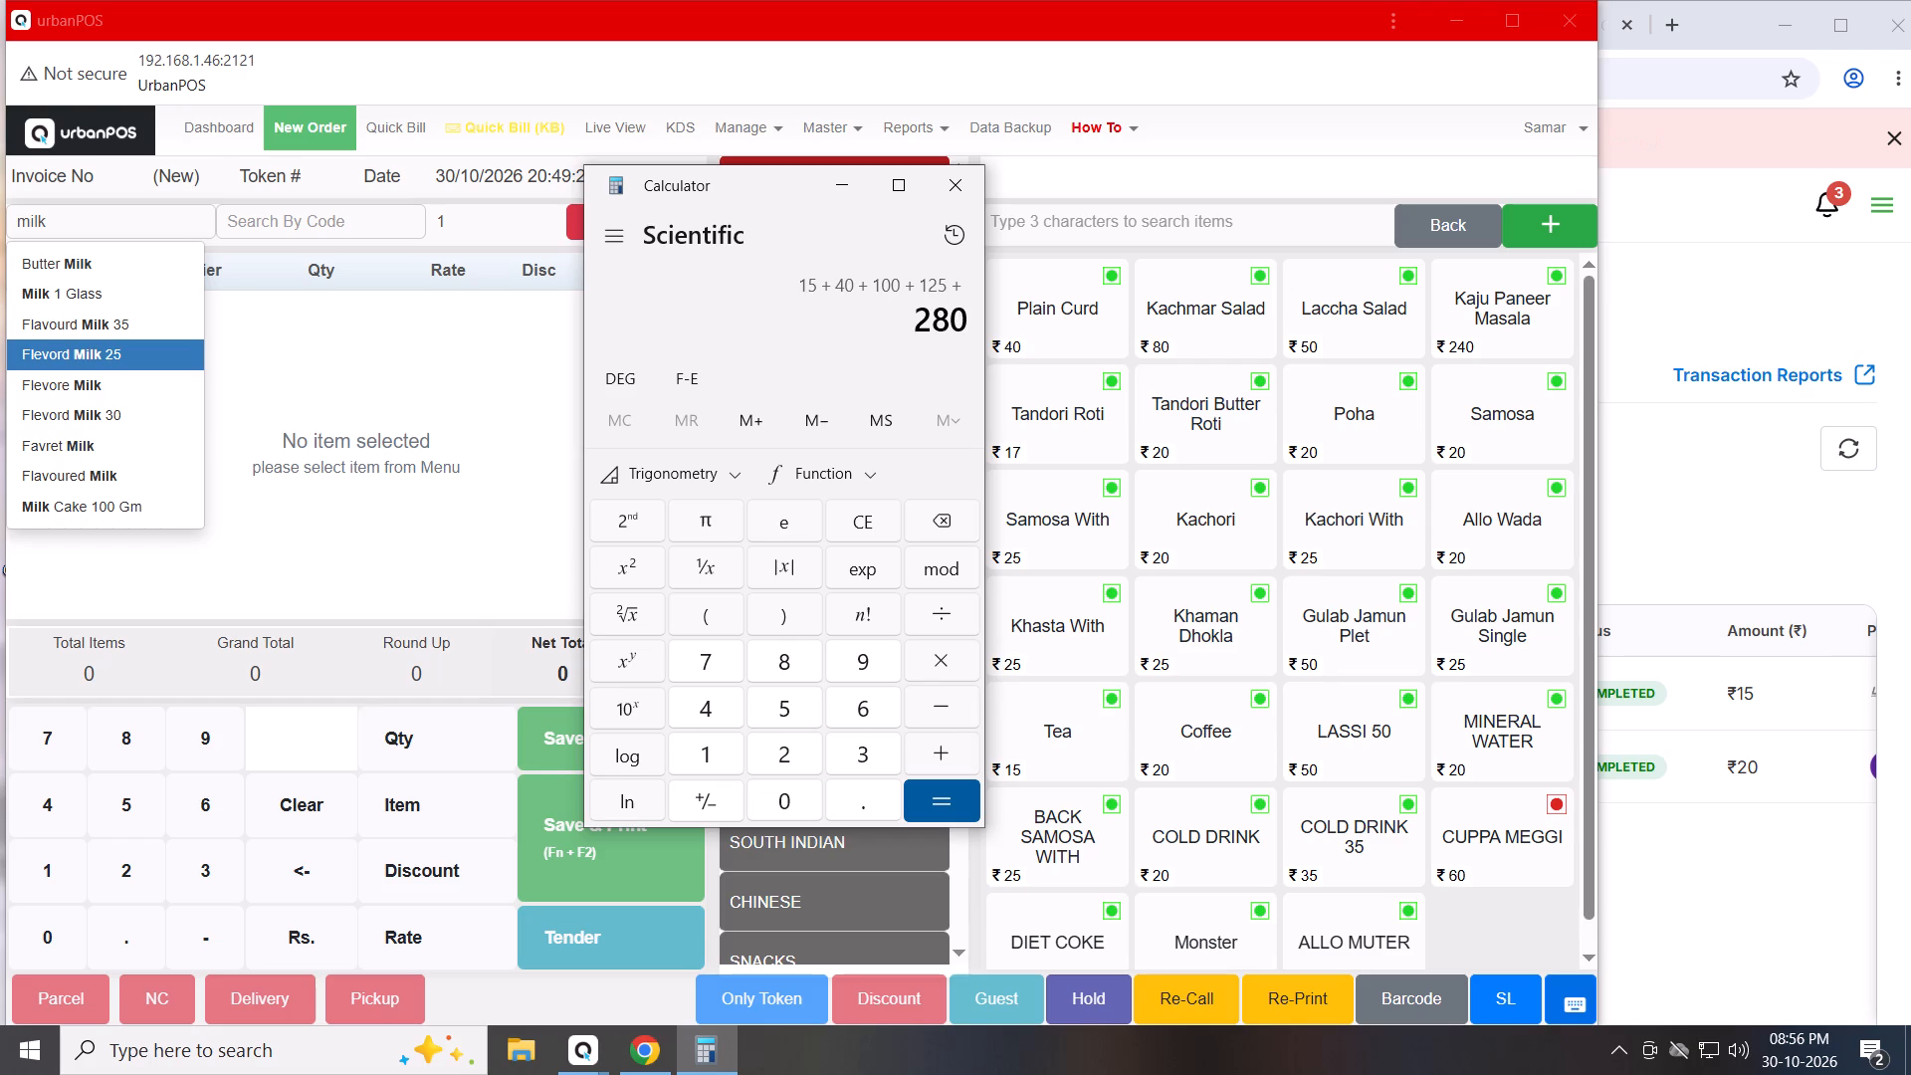
text(140+30+)
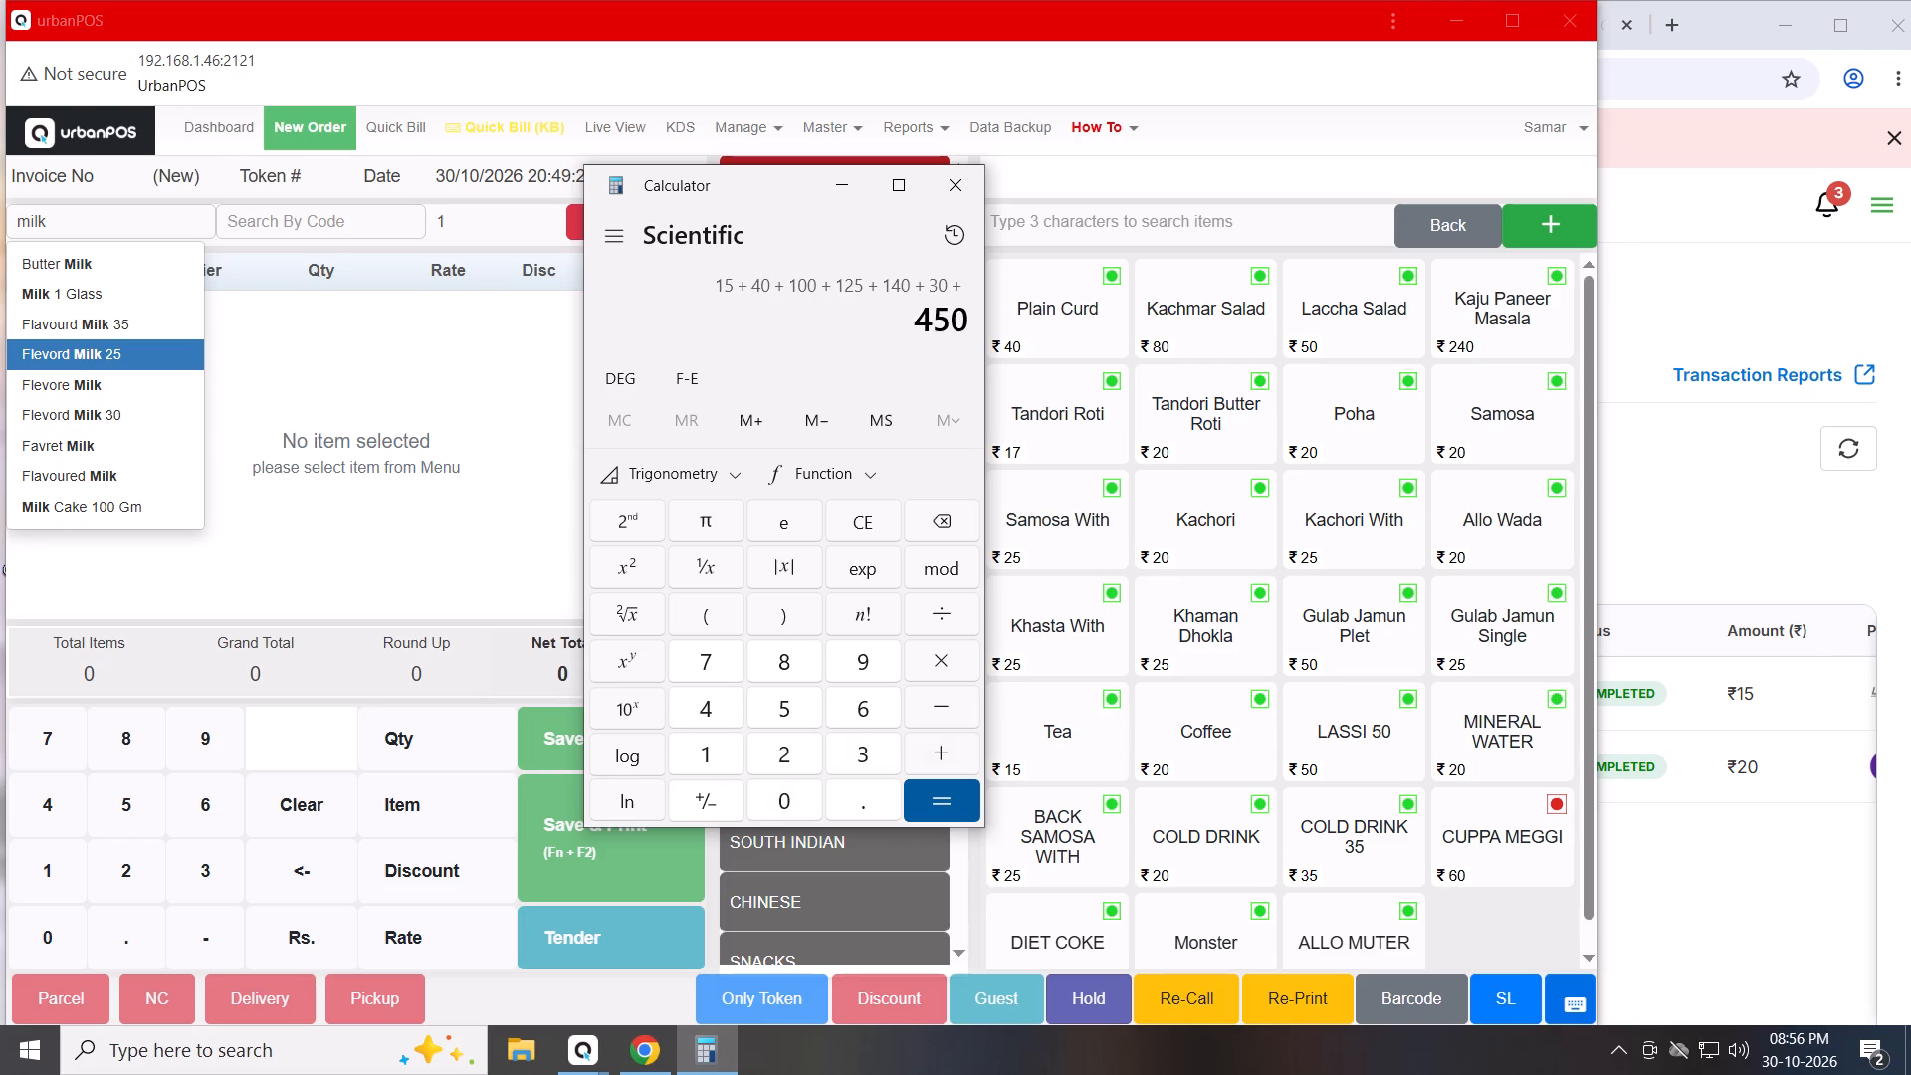
text(350+10+)
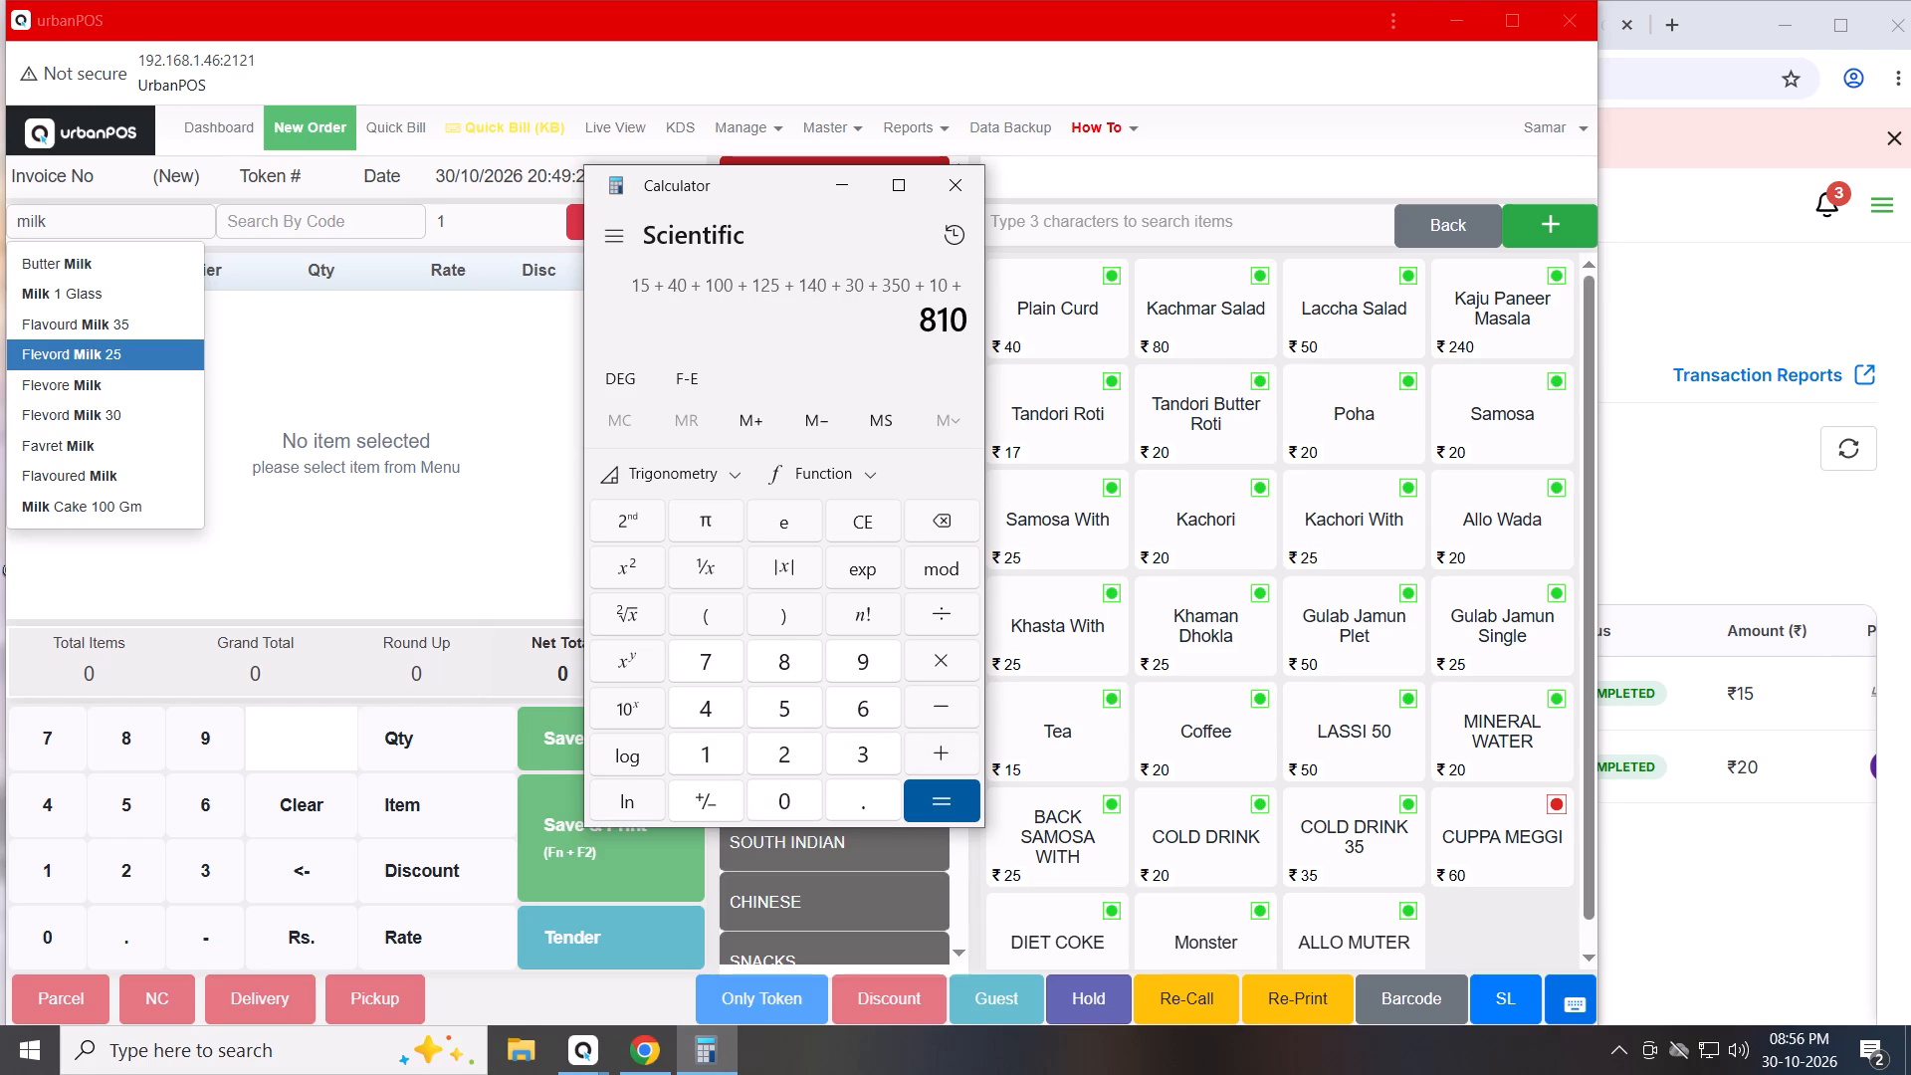
text(220+)
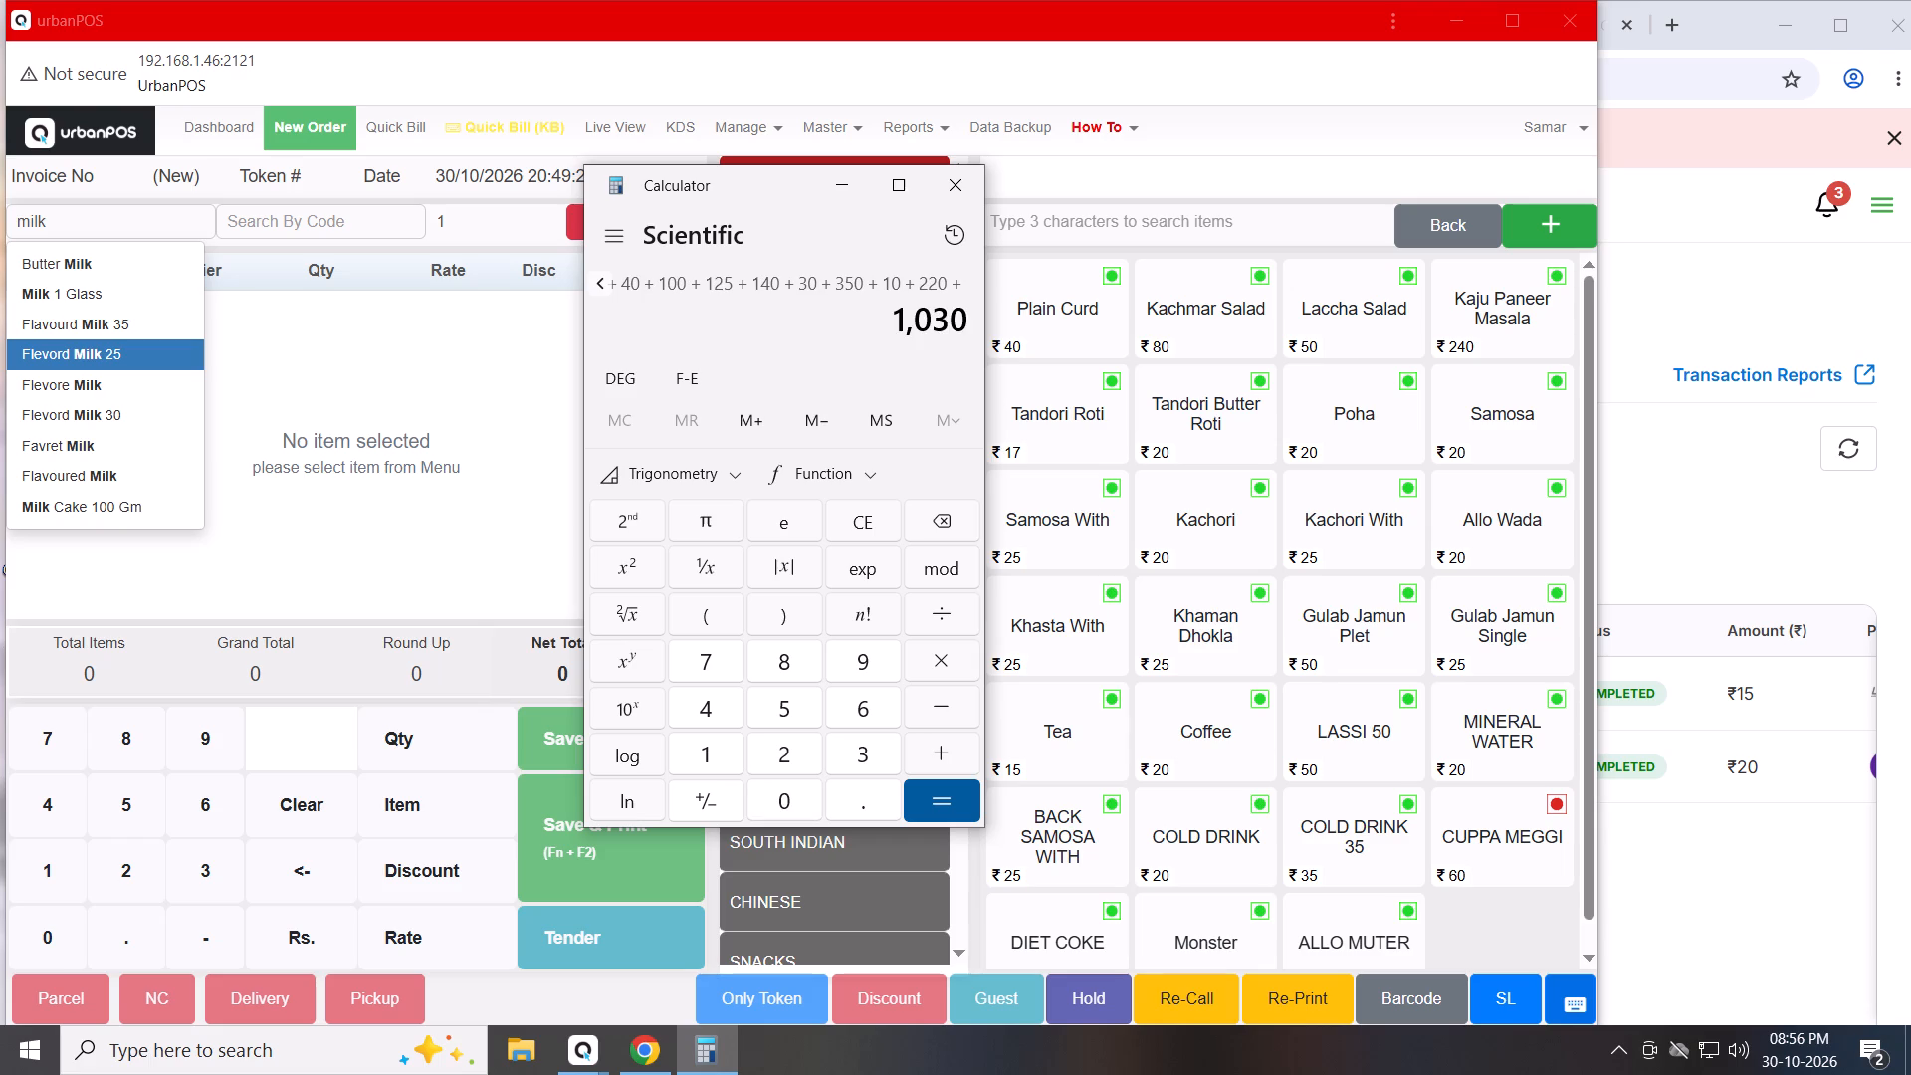
text(140+15+)
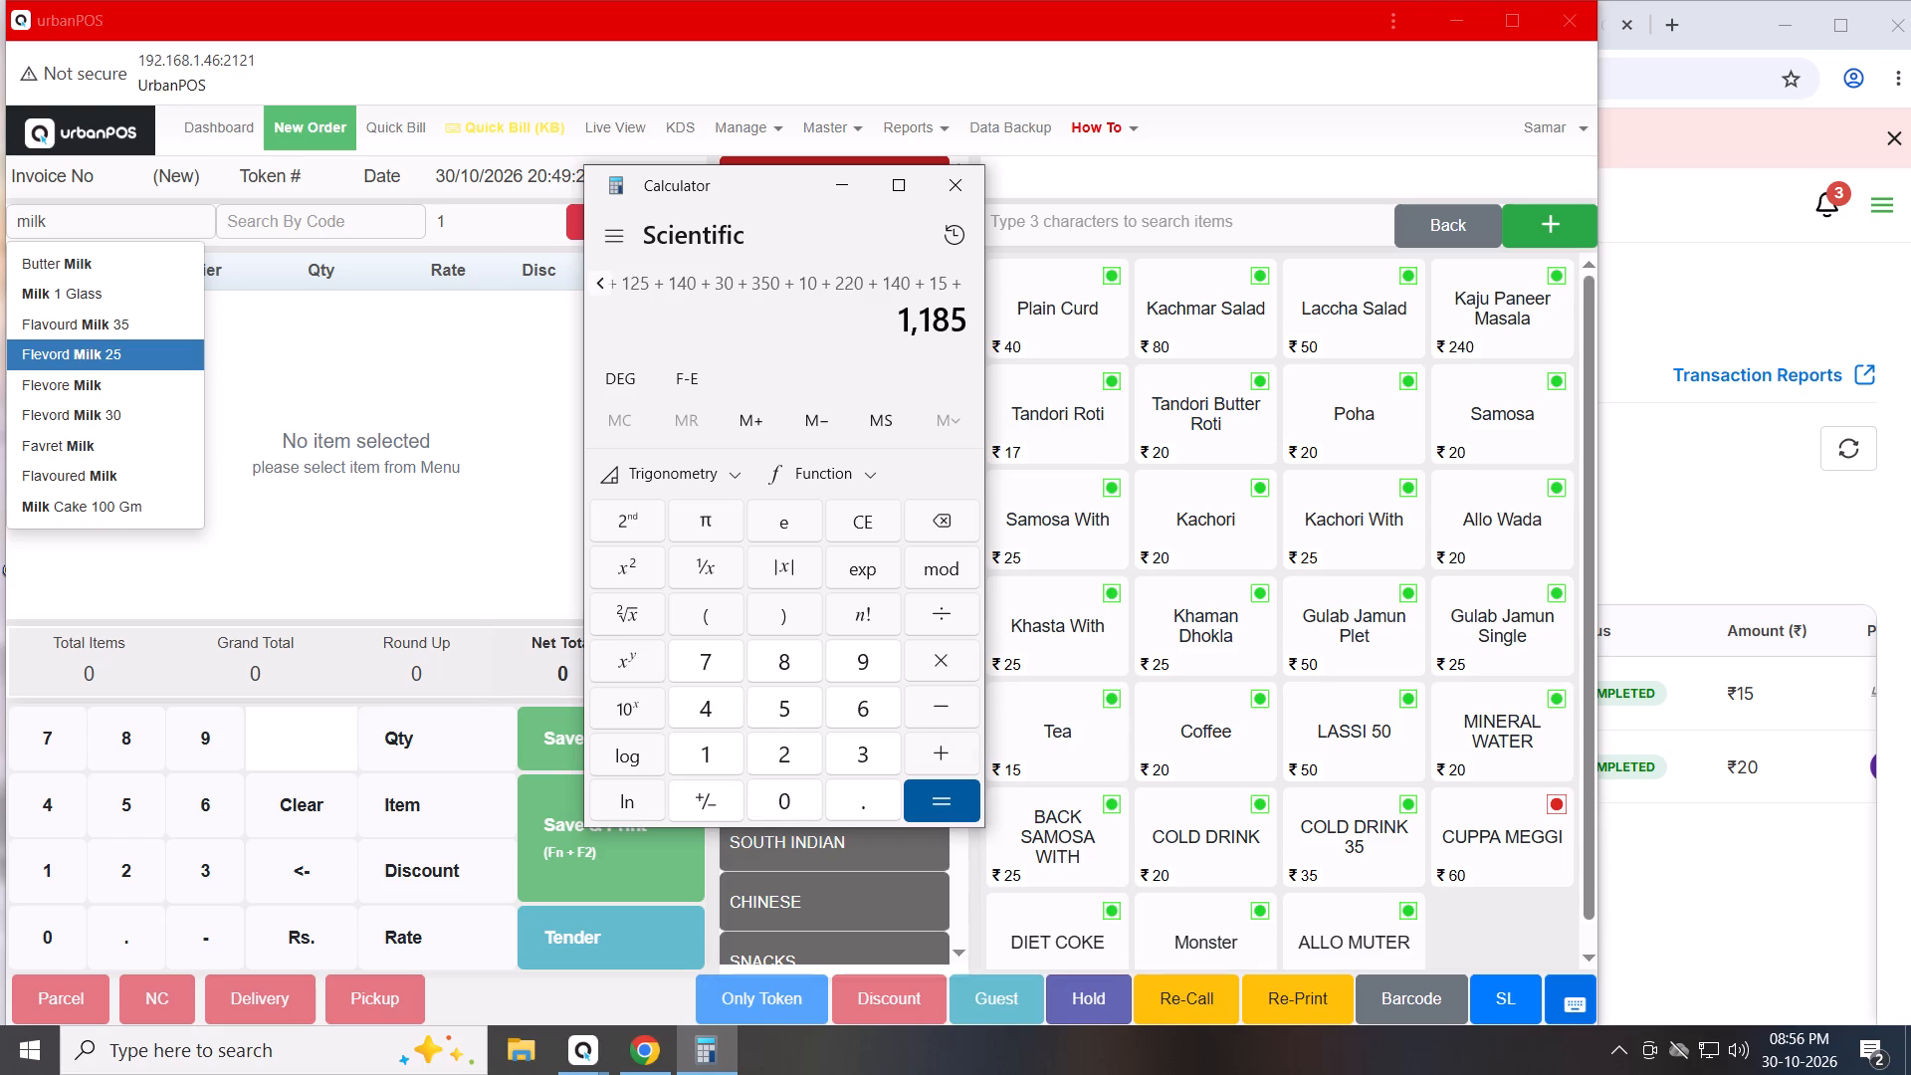
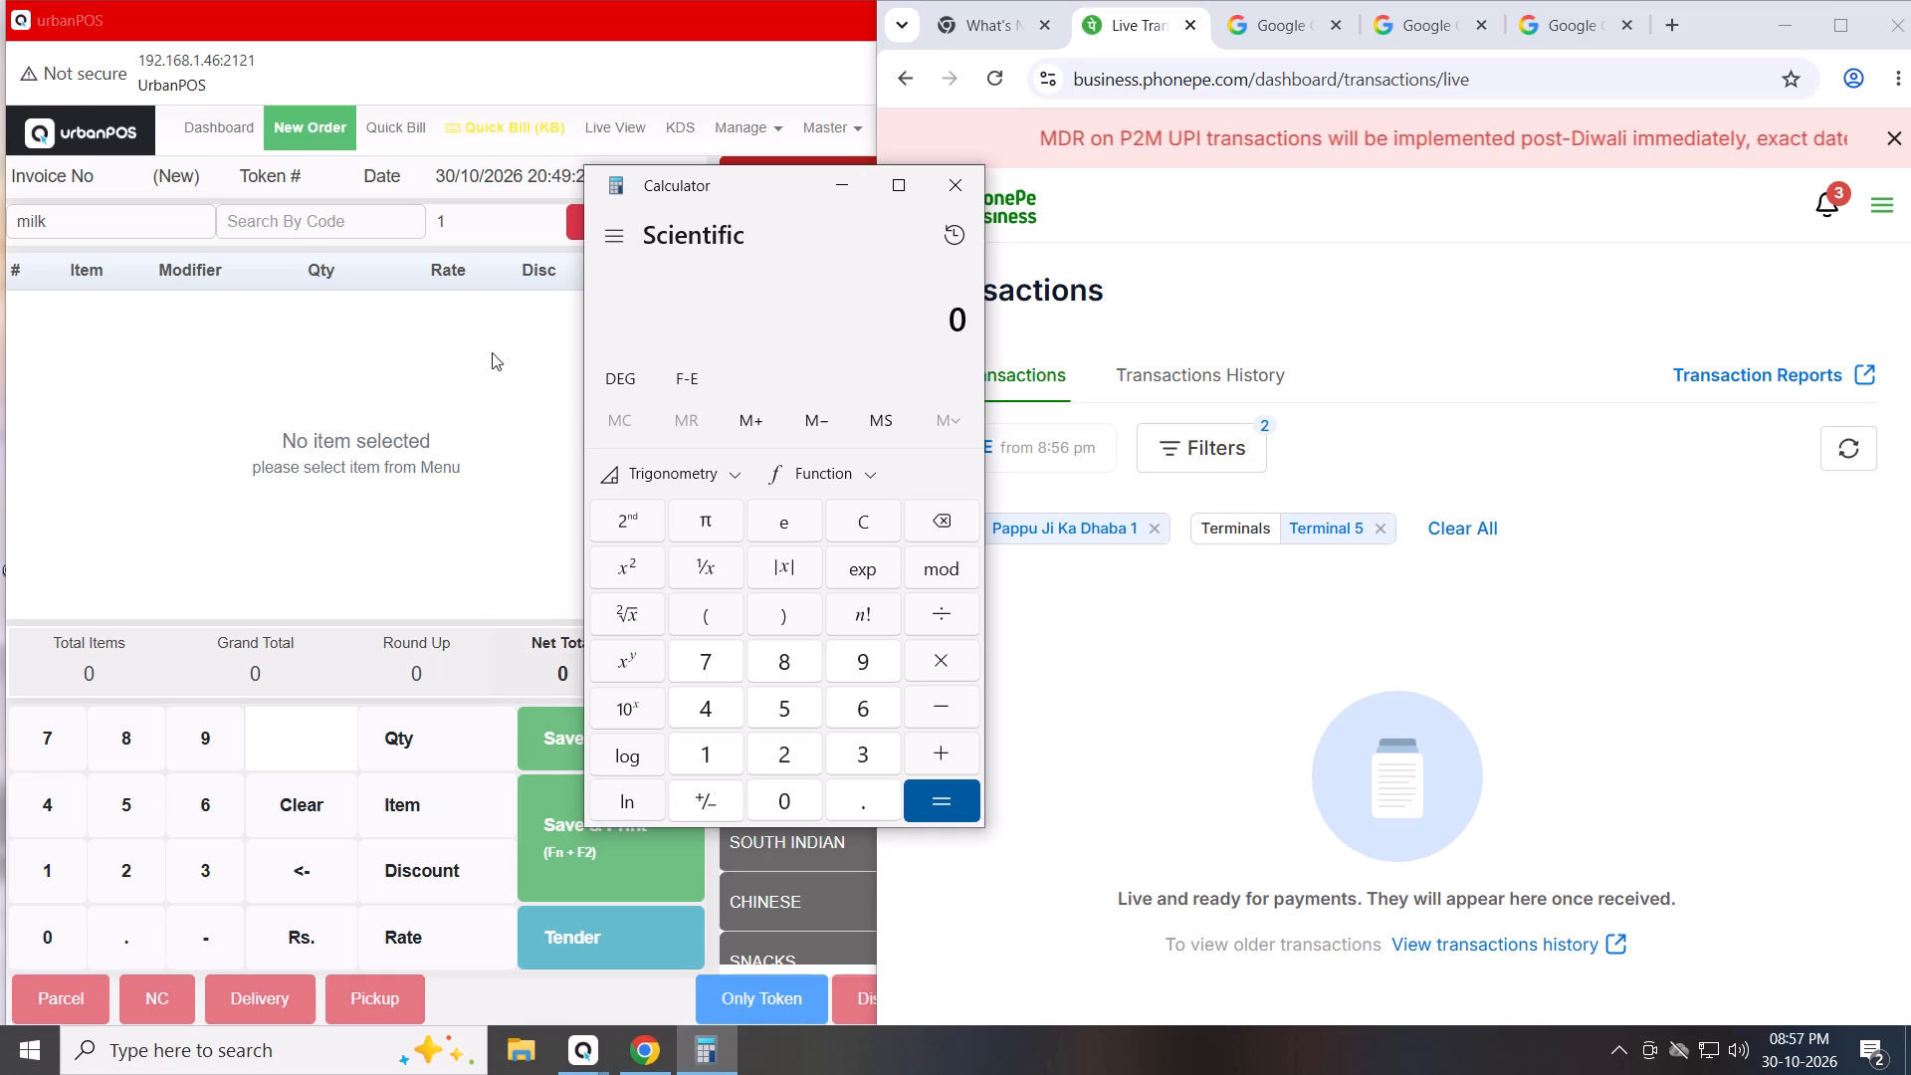
Add up 350 four times, 550, 700, 350, 300, 330, 1050, 500 and 350 on the calculator.
text(350+350+350+350+)
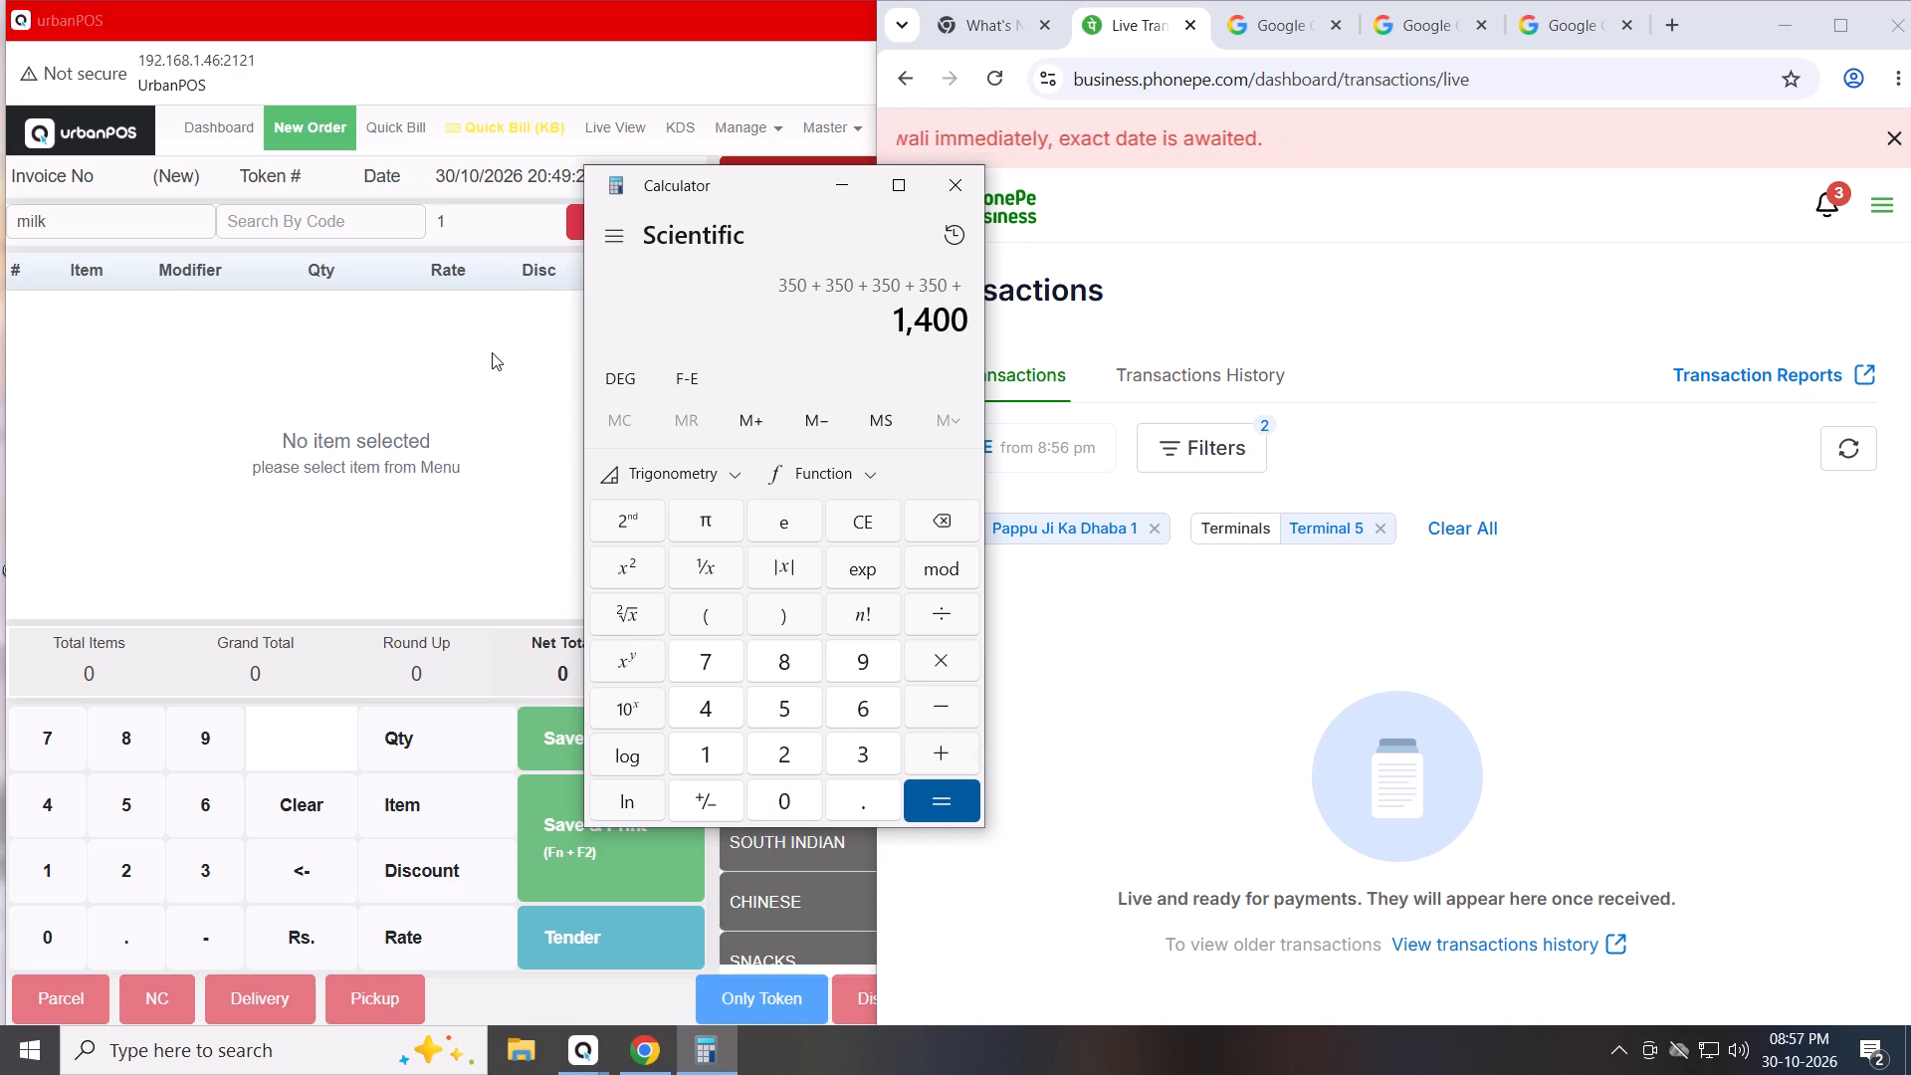
text(550+700+350+300+)
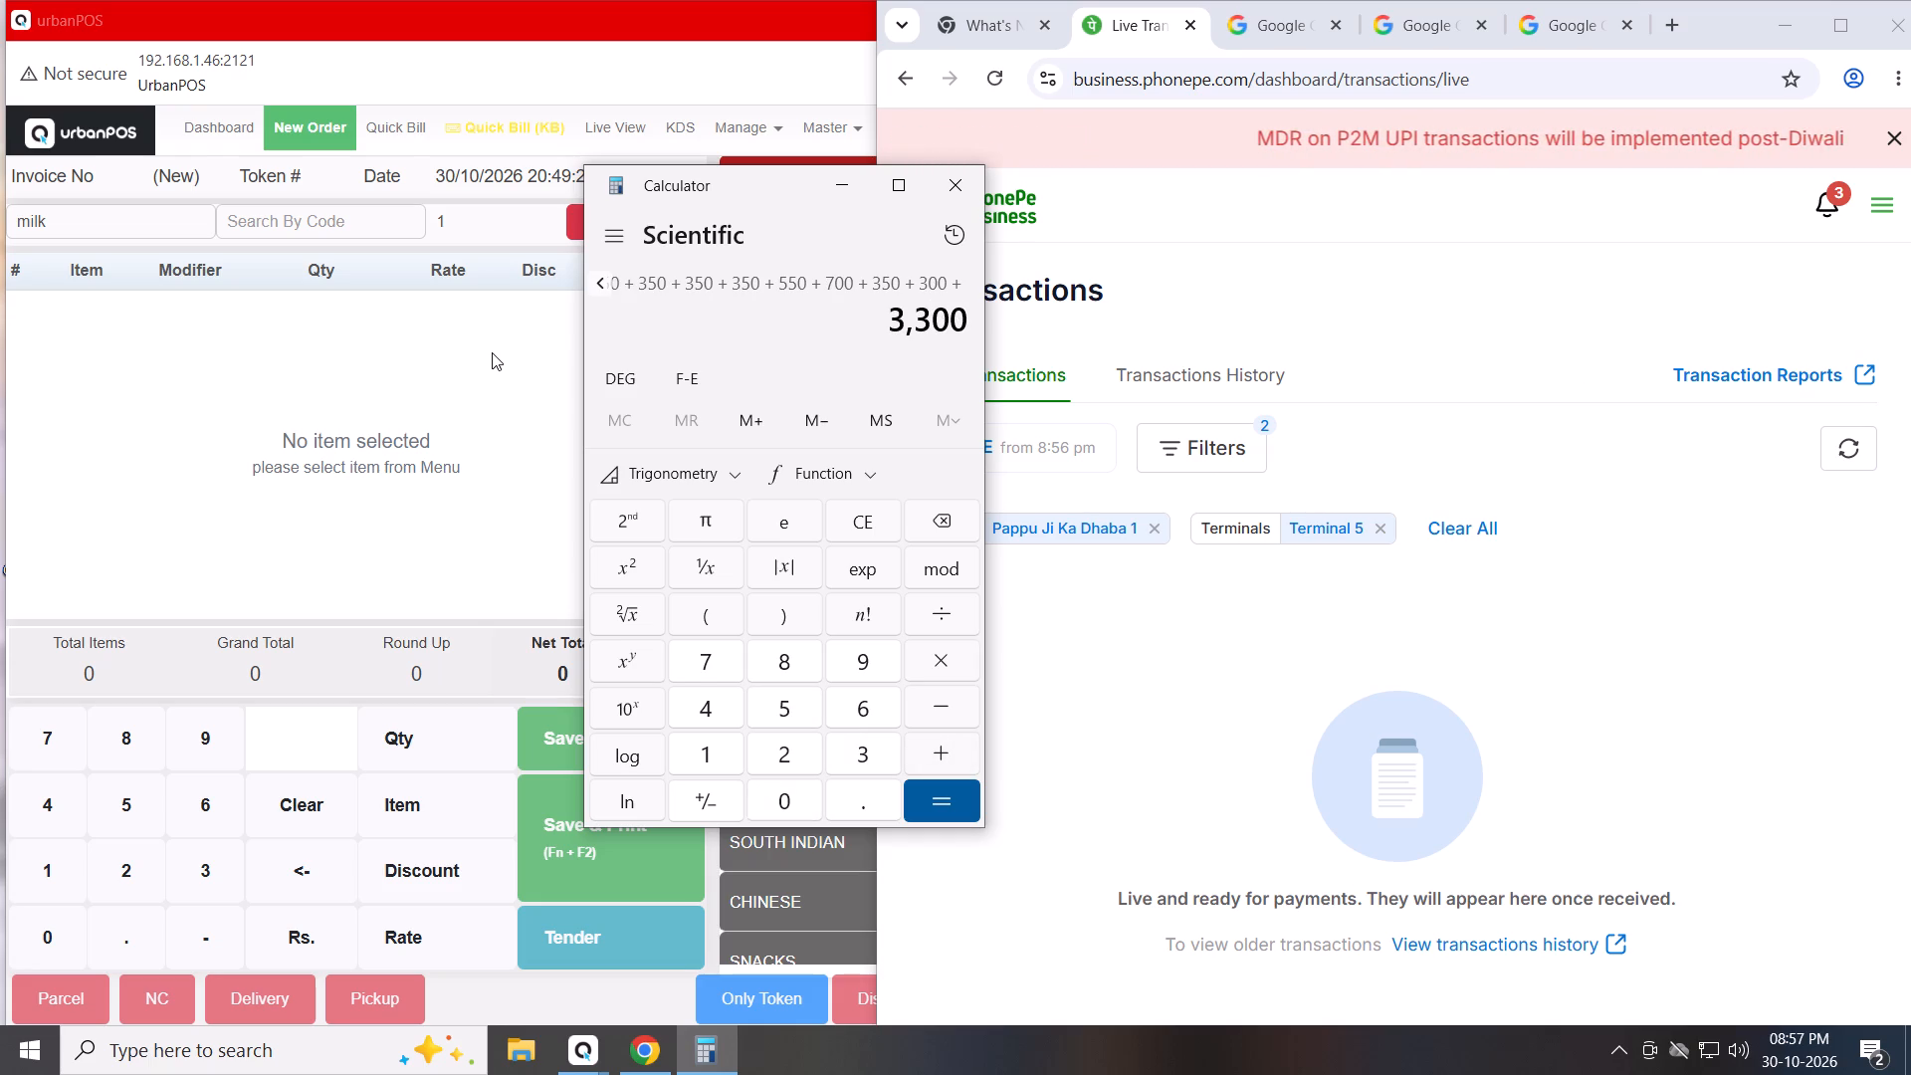
text(30)
key(BackSpace)
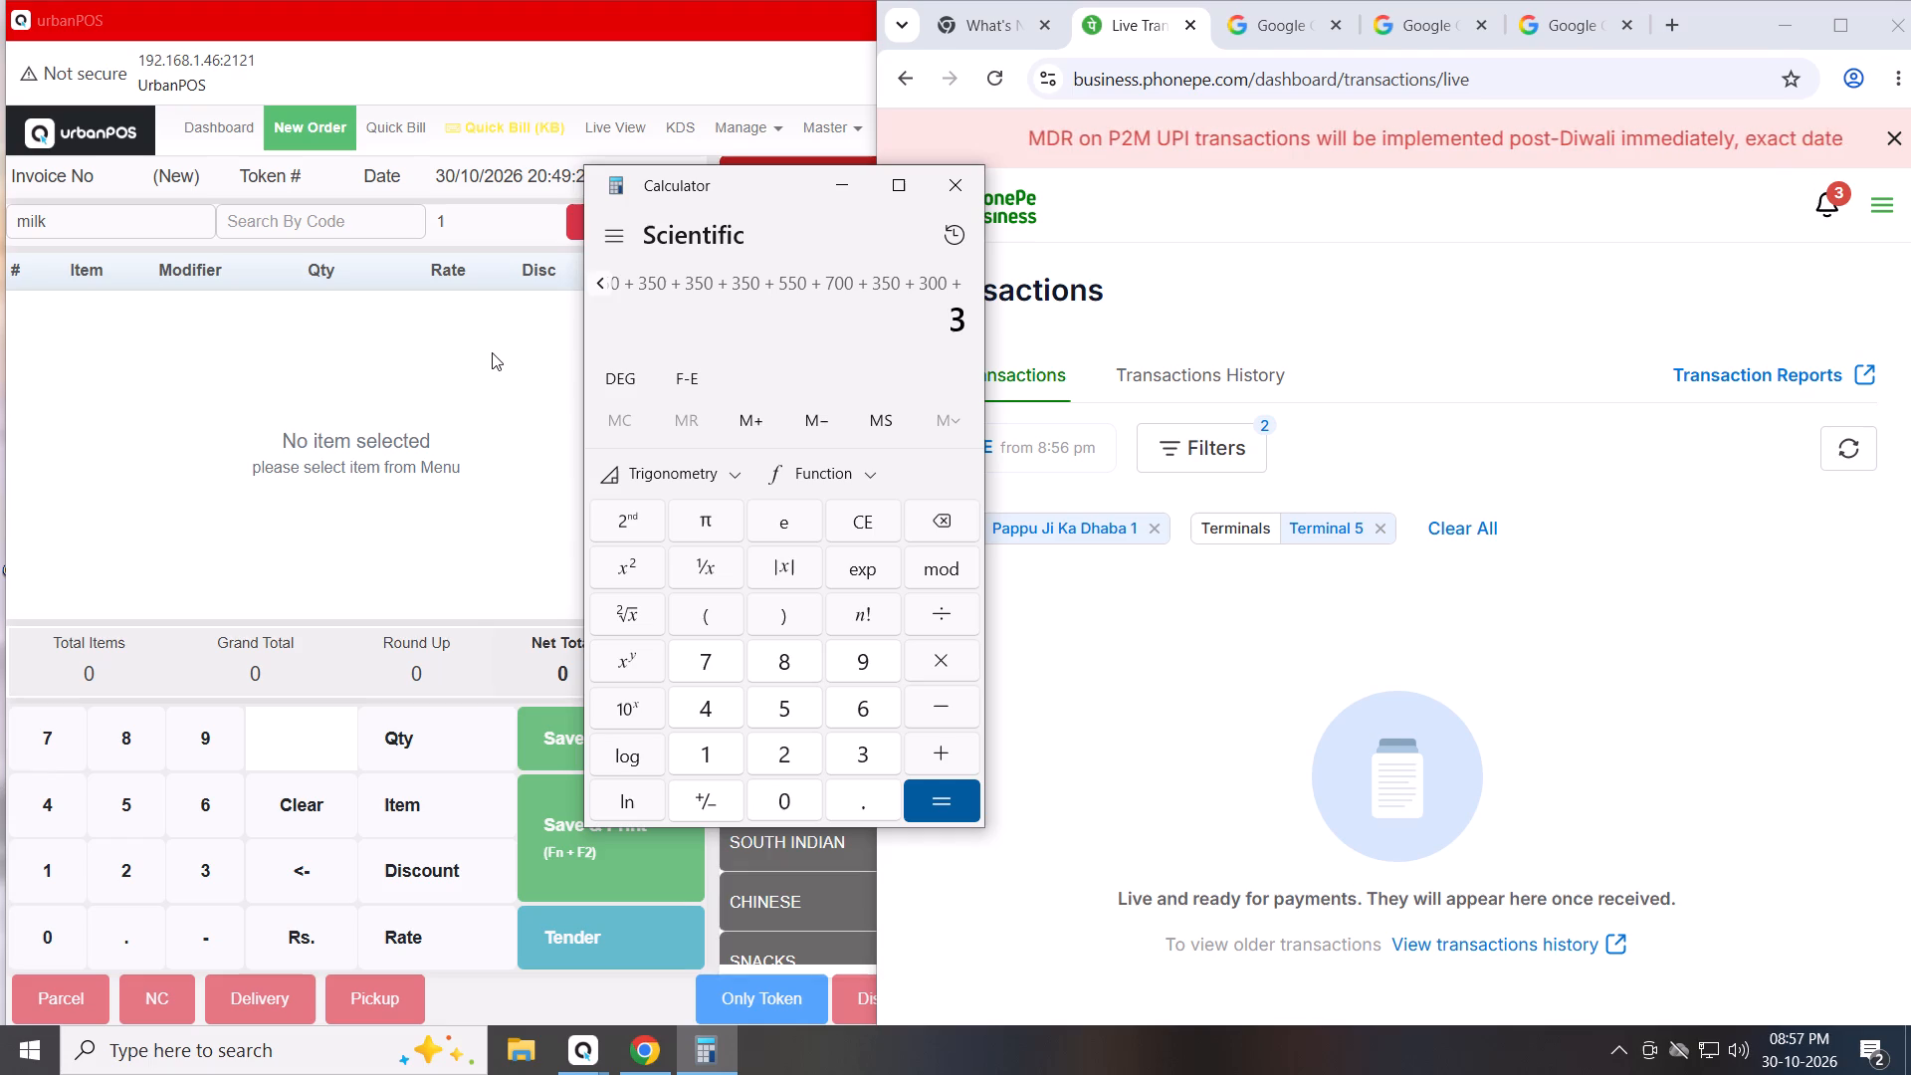
text(30+)
text(1050+)
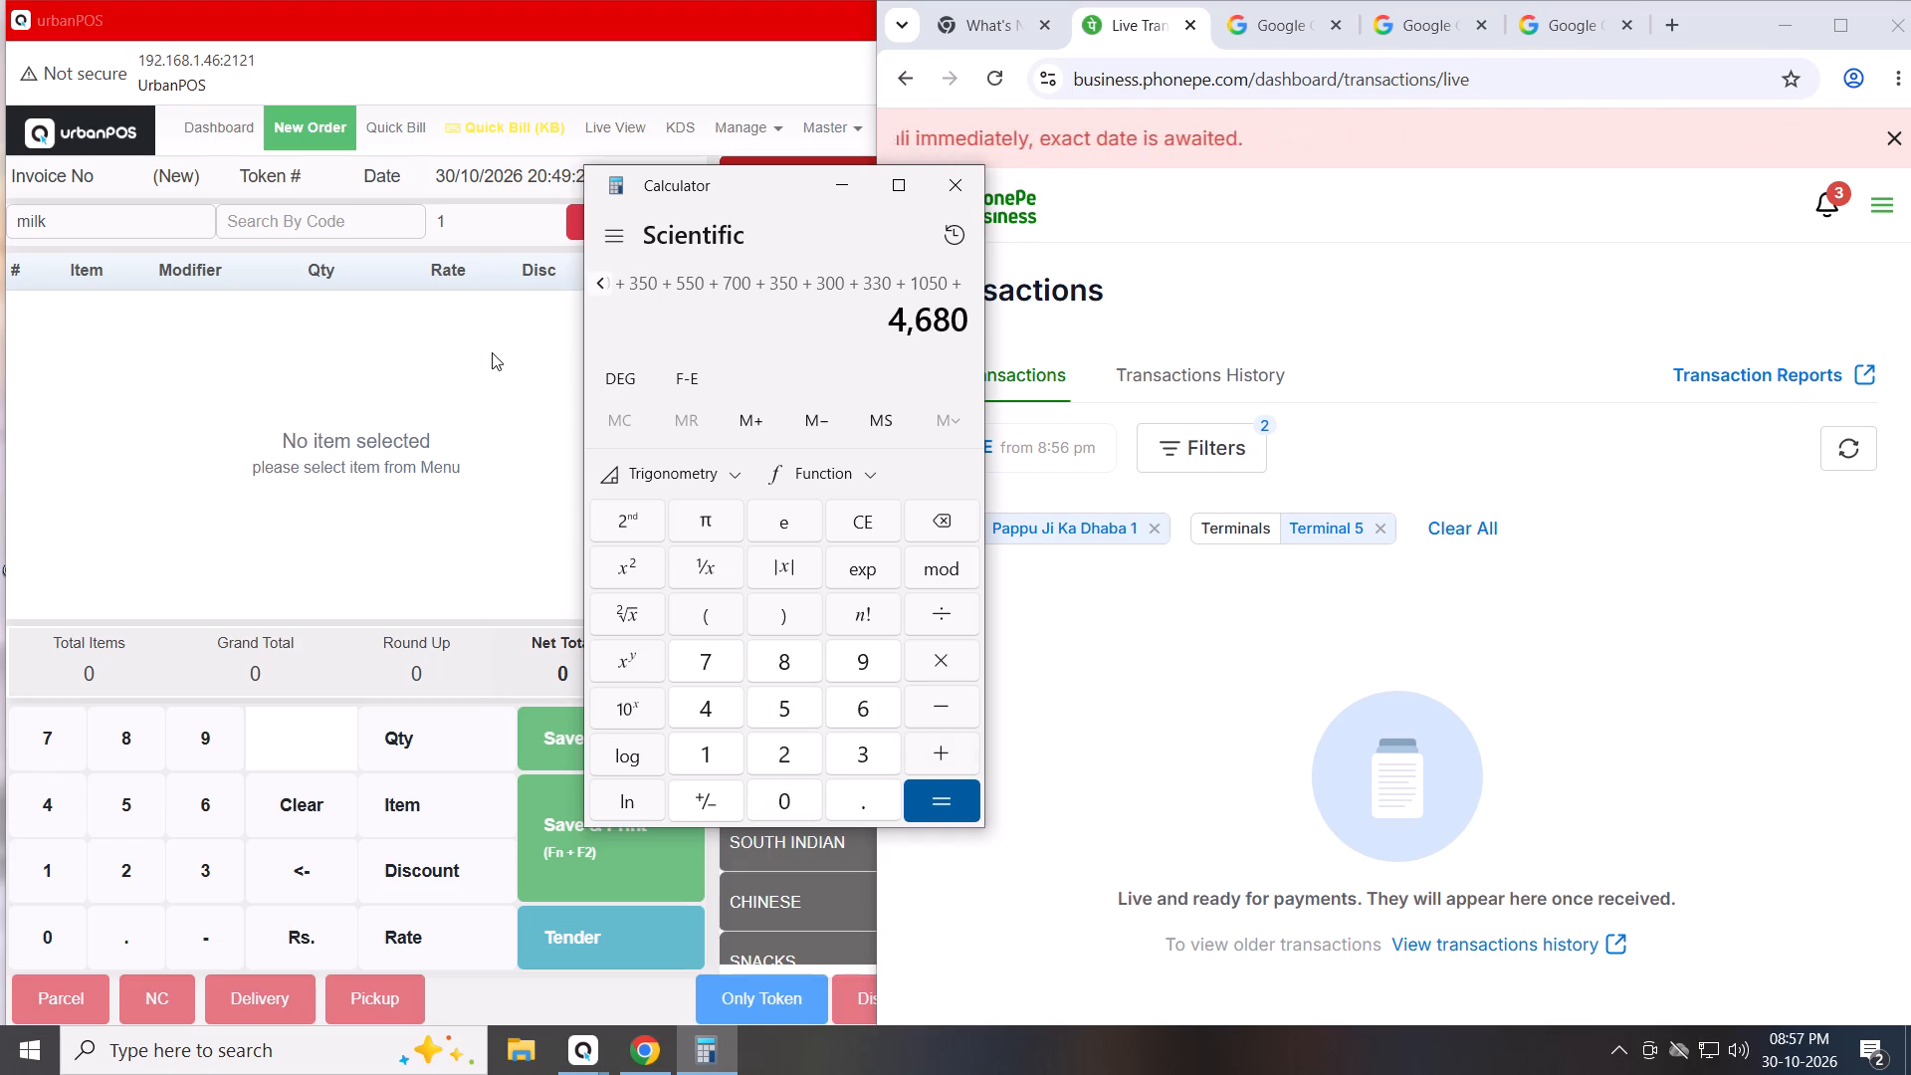
text(500+350+)
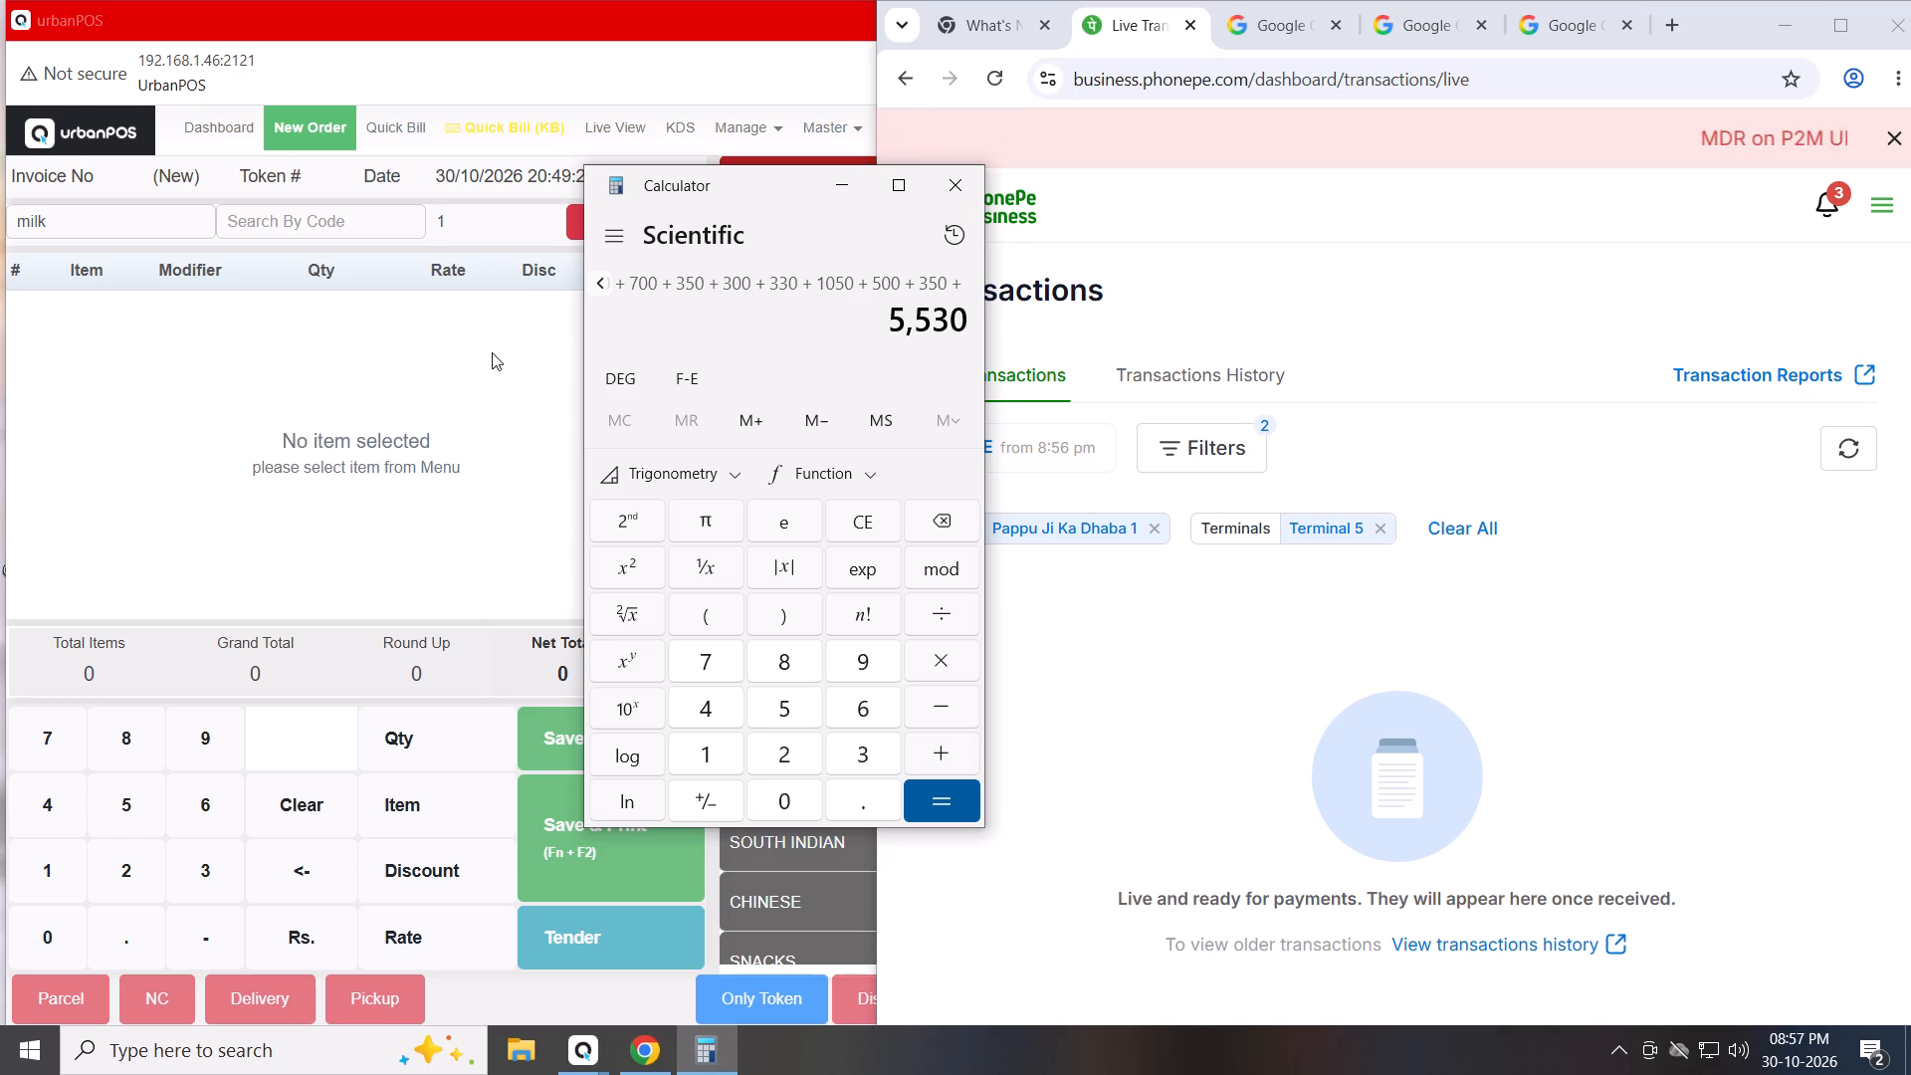
Add 390 to the running total, subtracting the mistaken 39 entry, and clear the calculator once the sum is read.
text(39*)
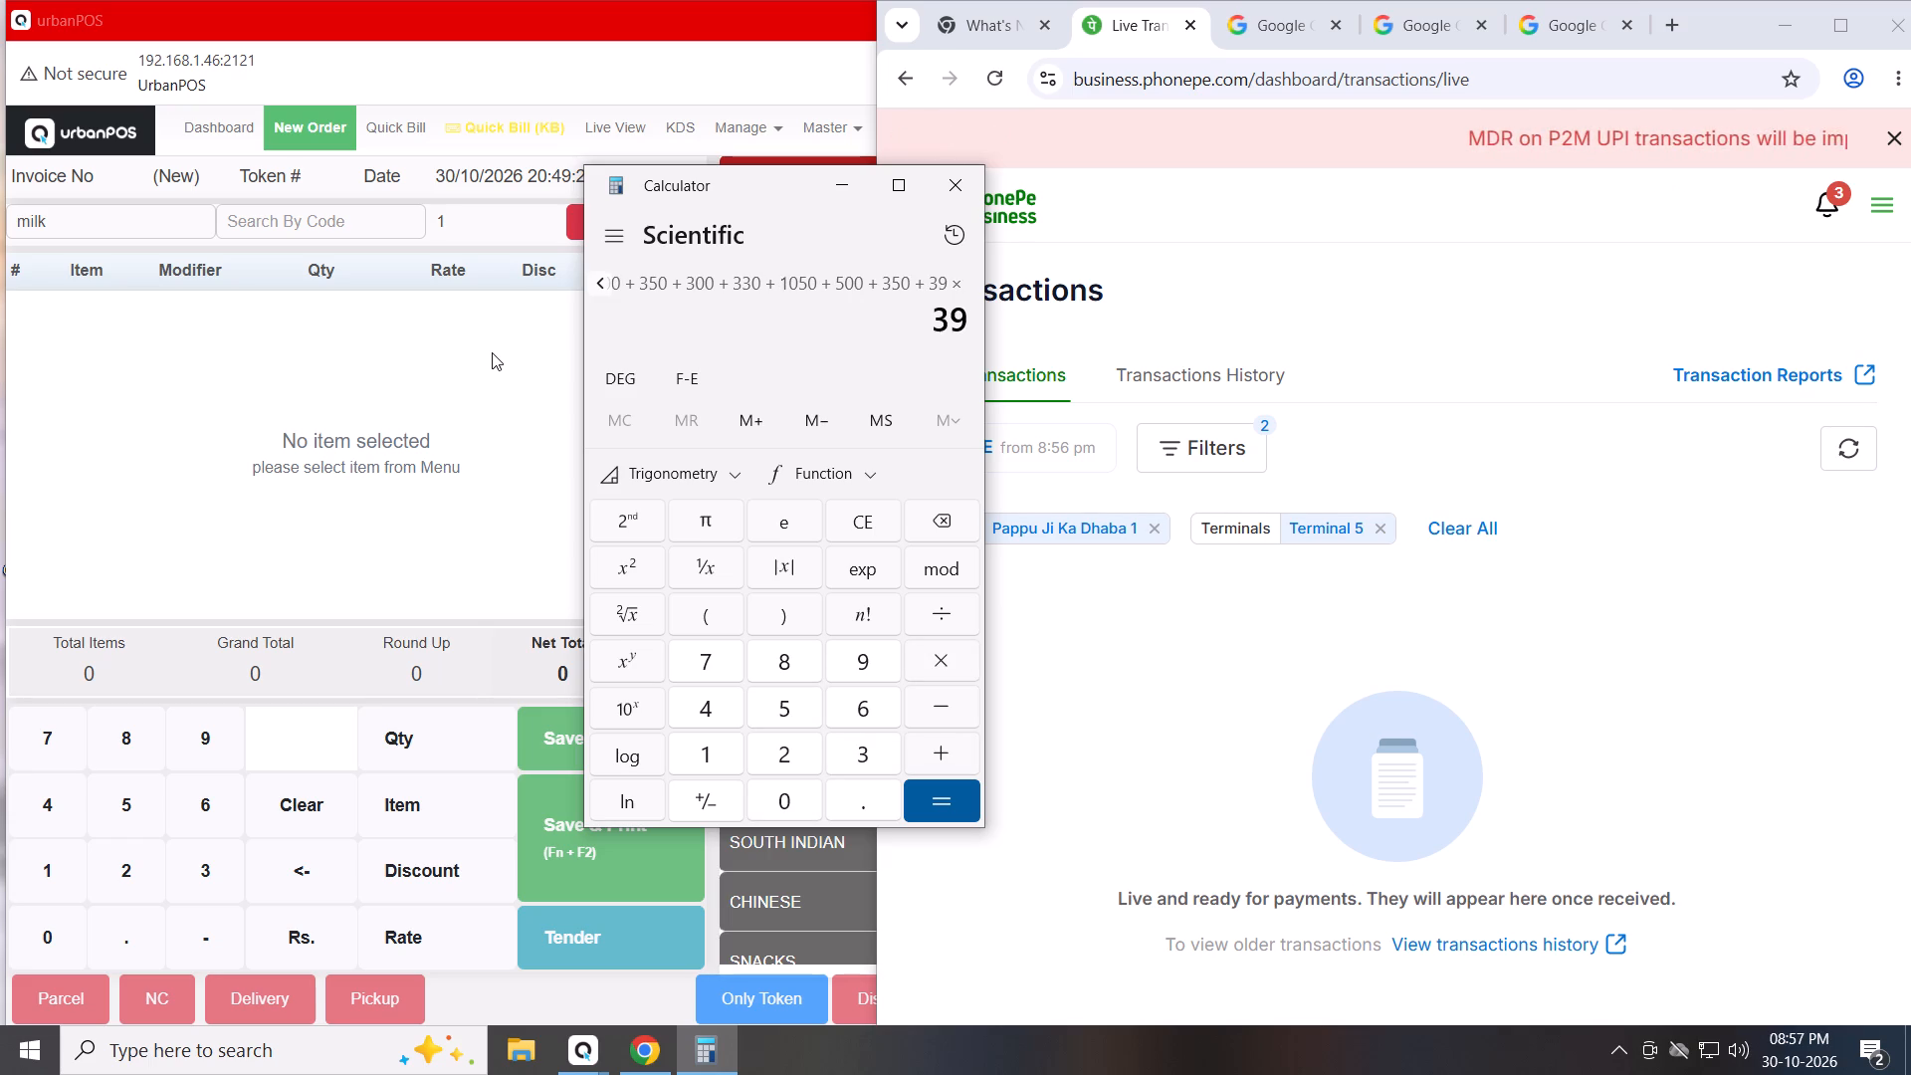
key(BackSpace)
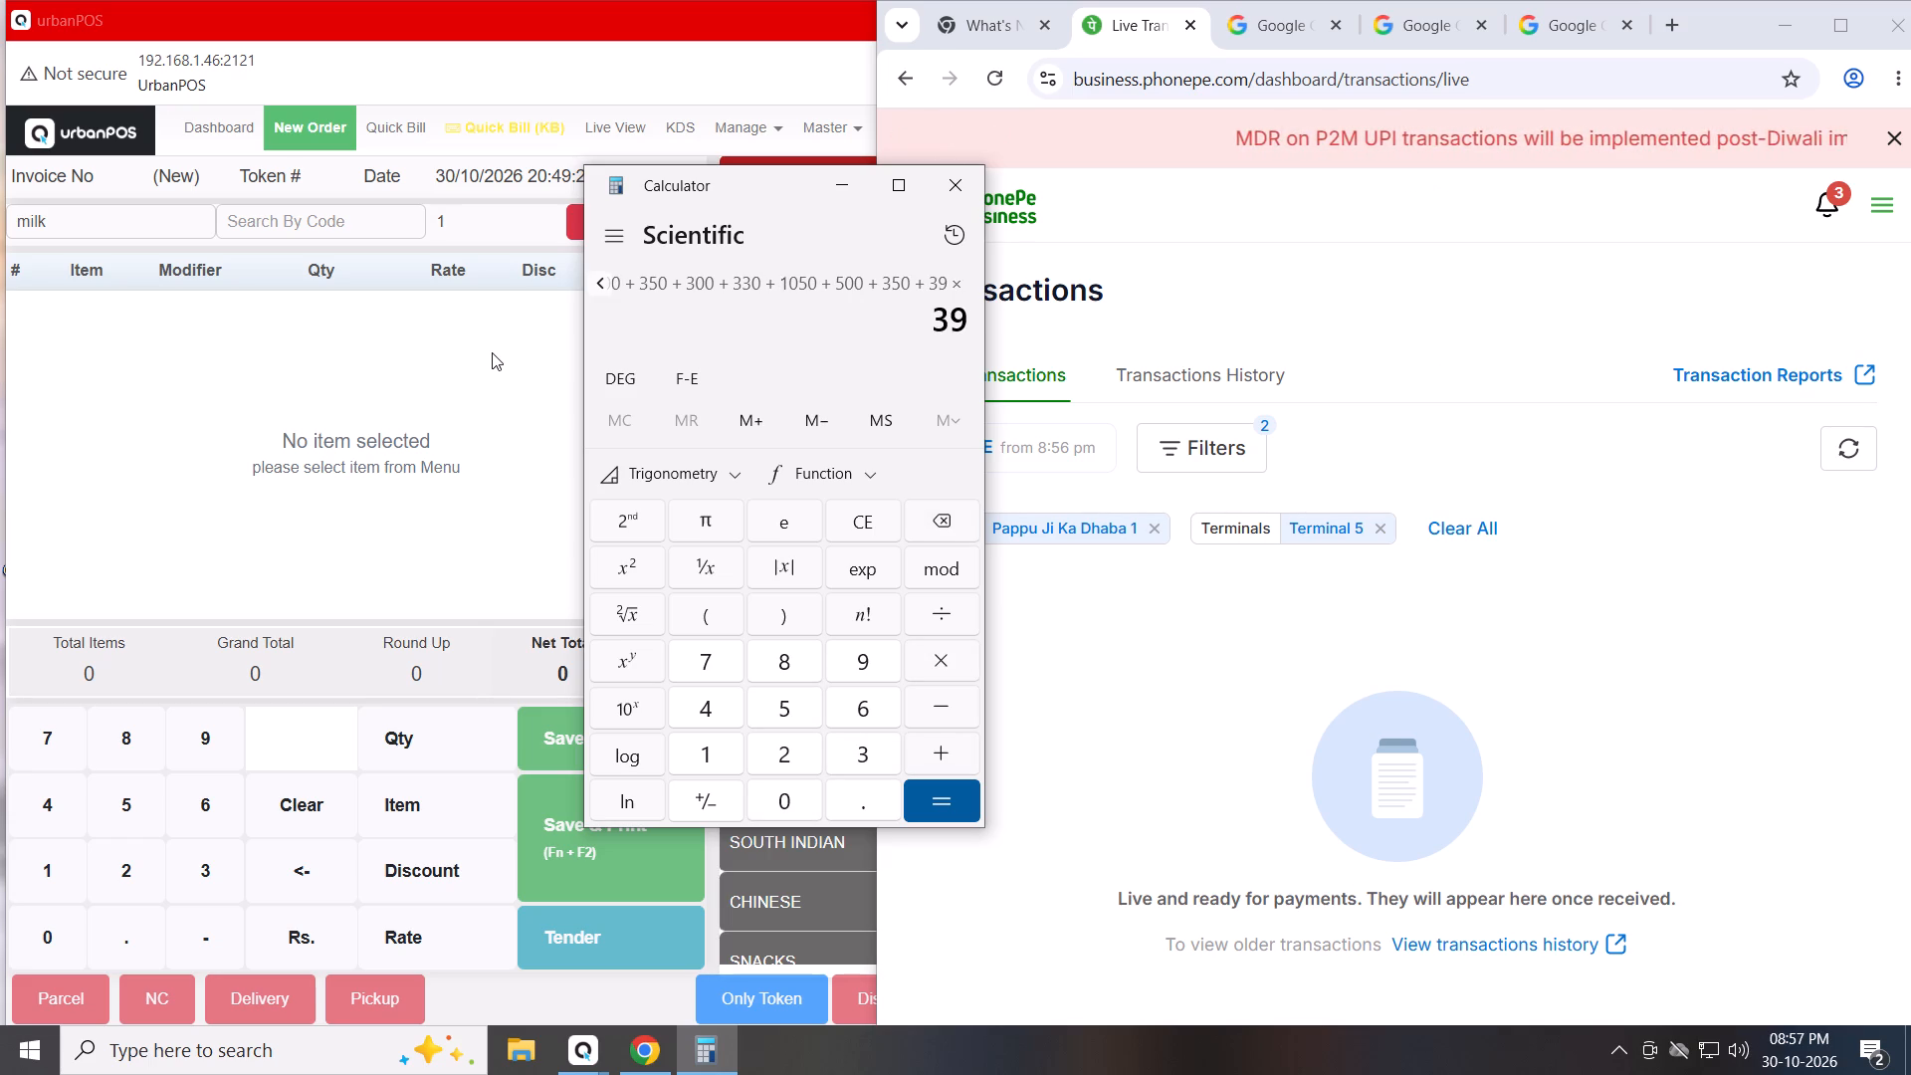
key(BackSpace)
key(BackSpace)
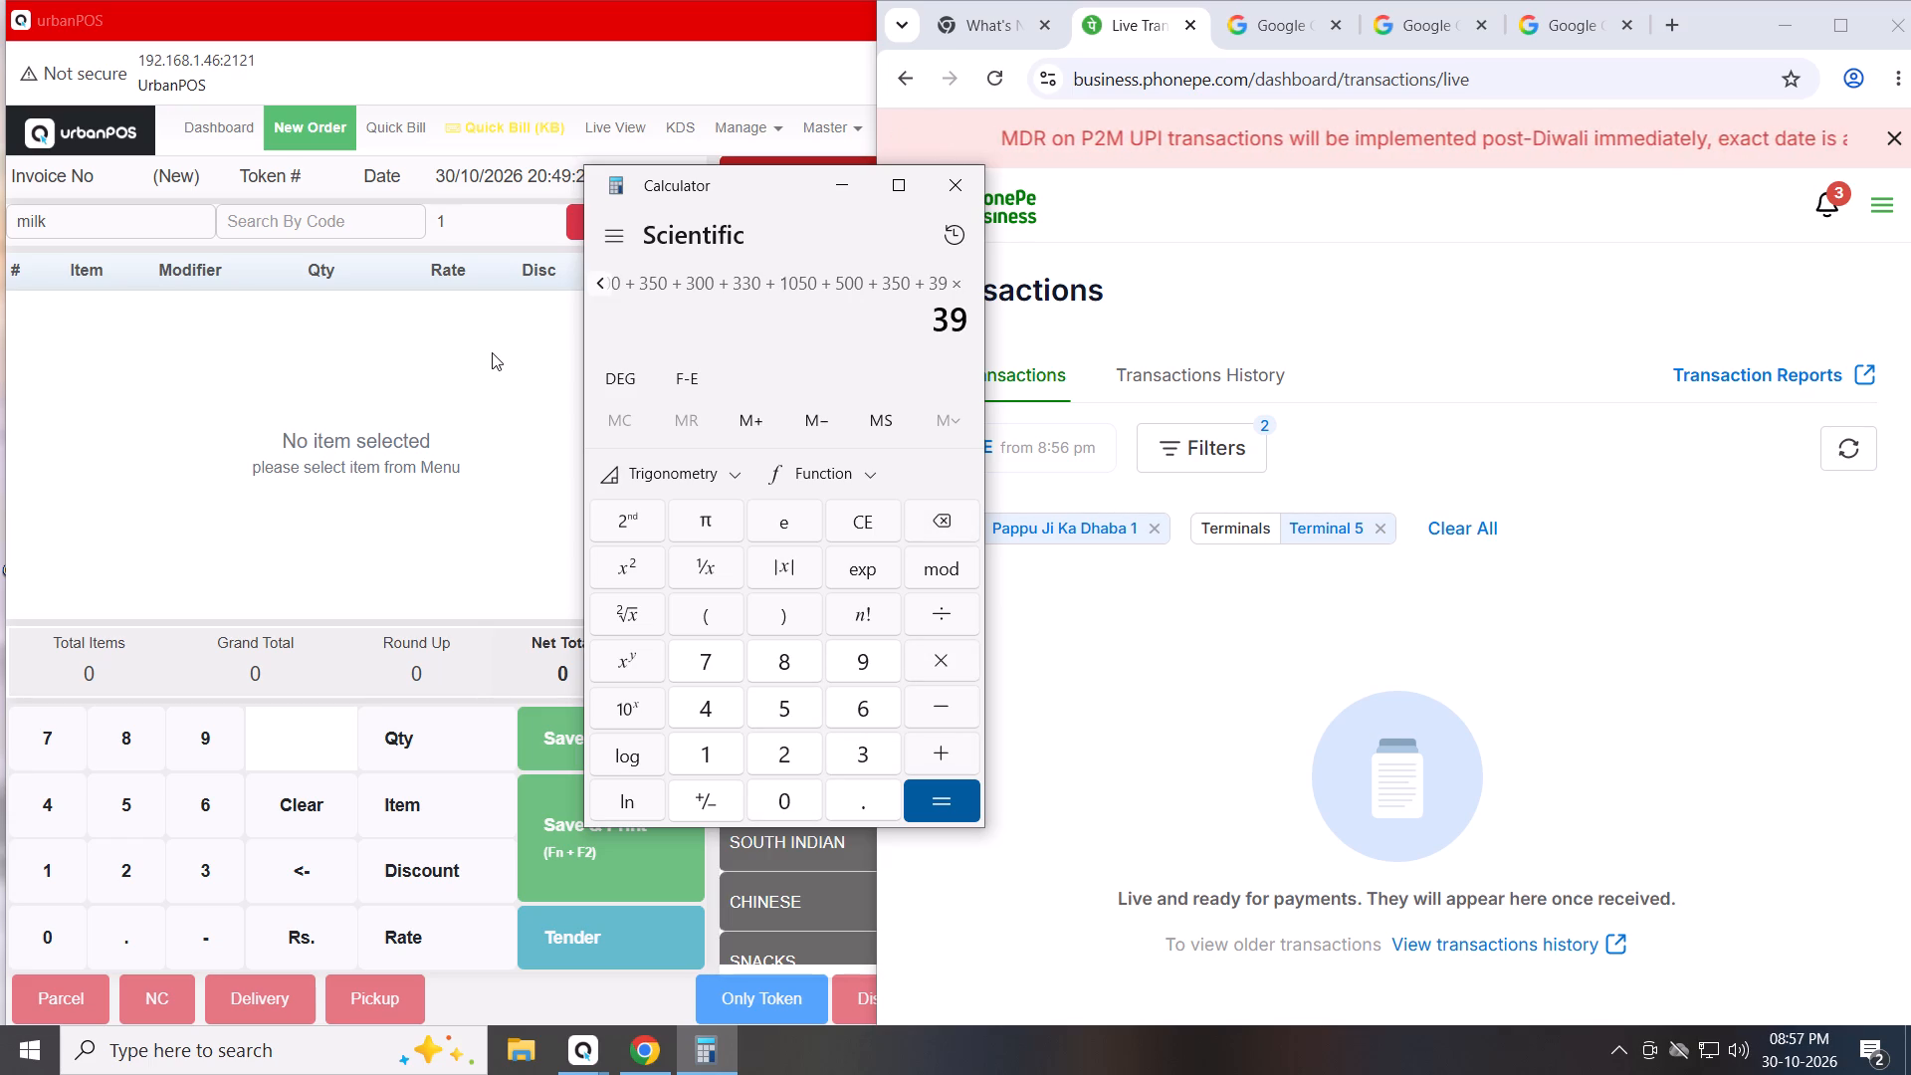
key(plus)
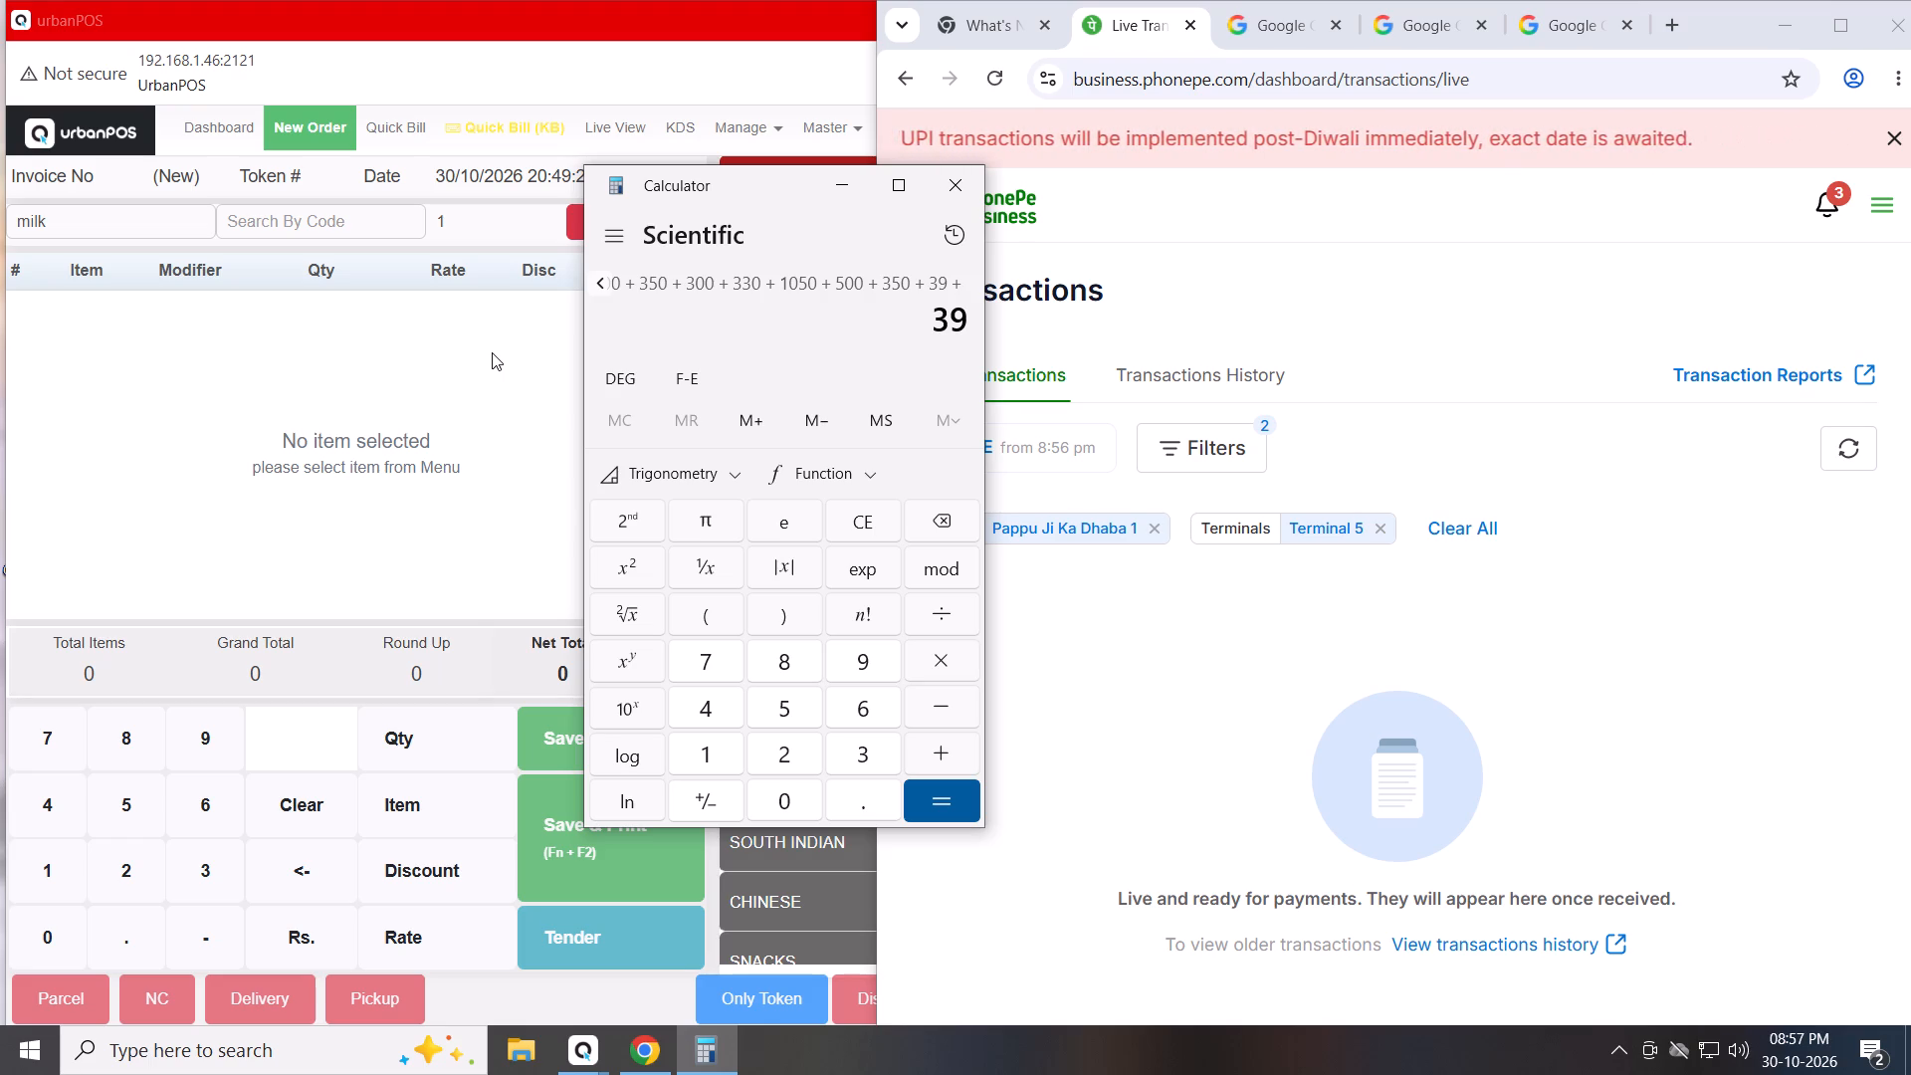
key(0)
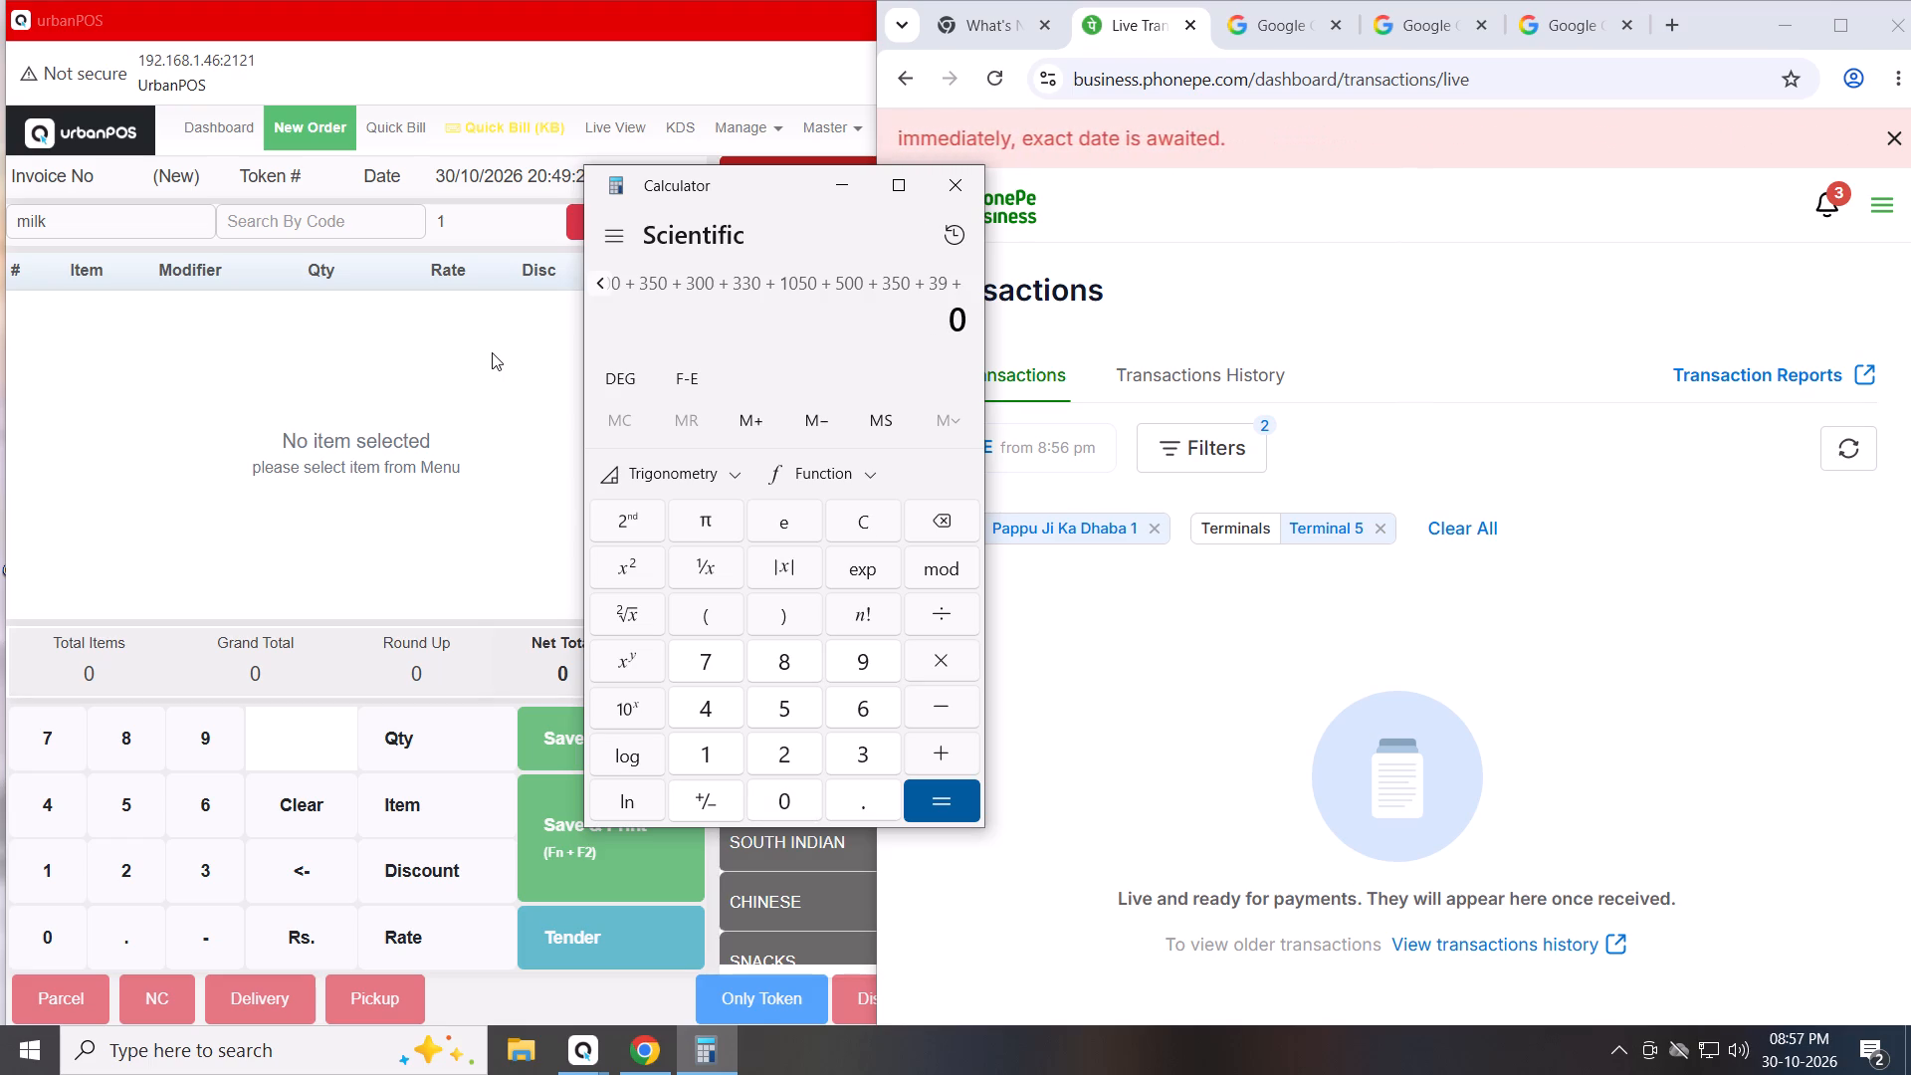
key(minus)
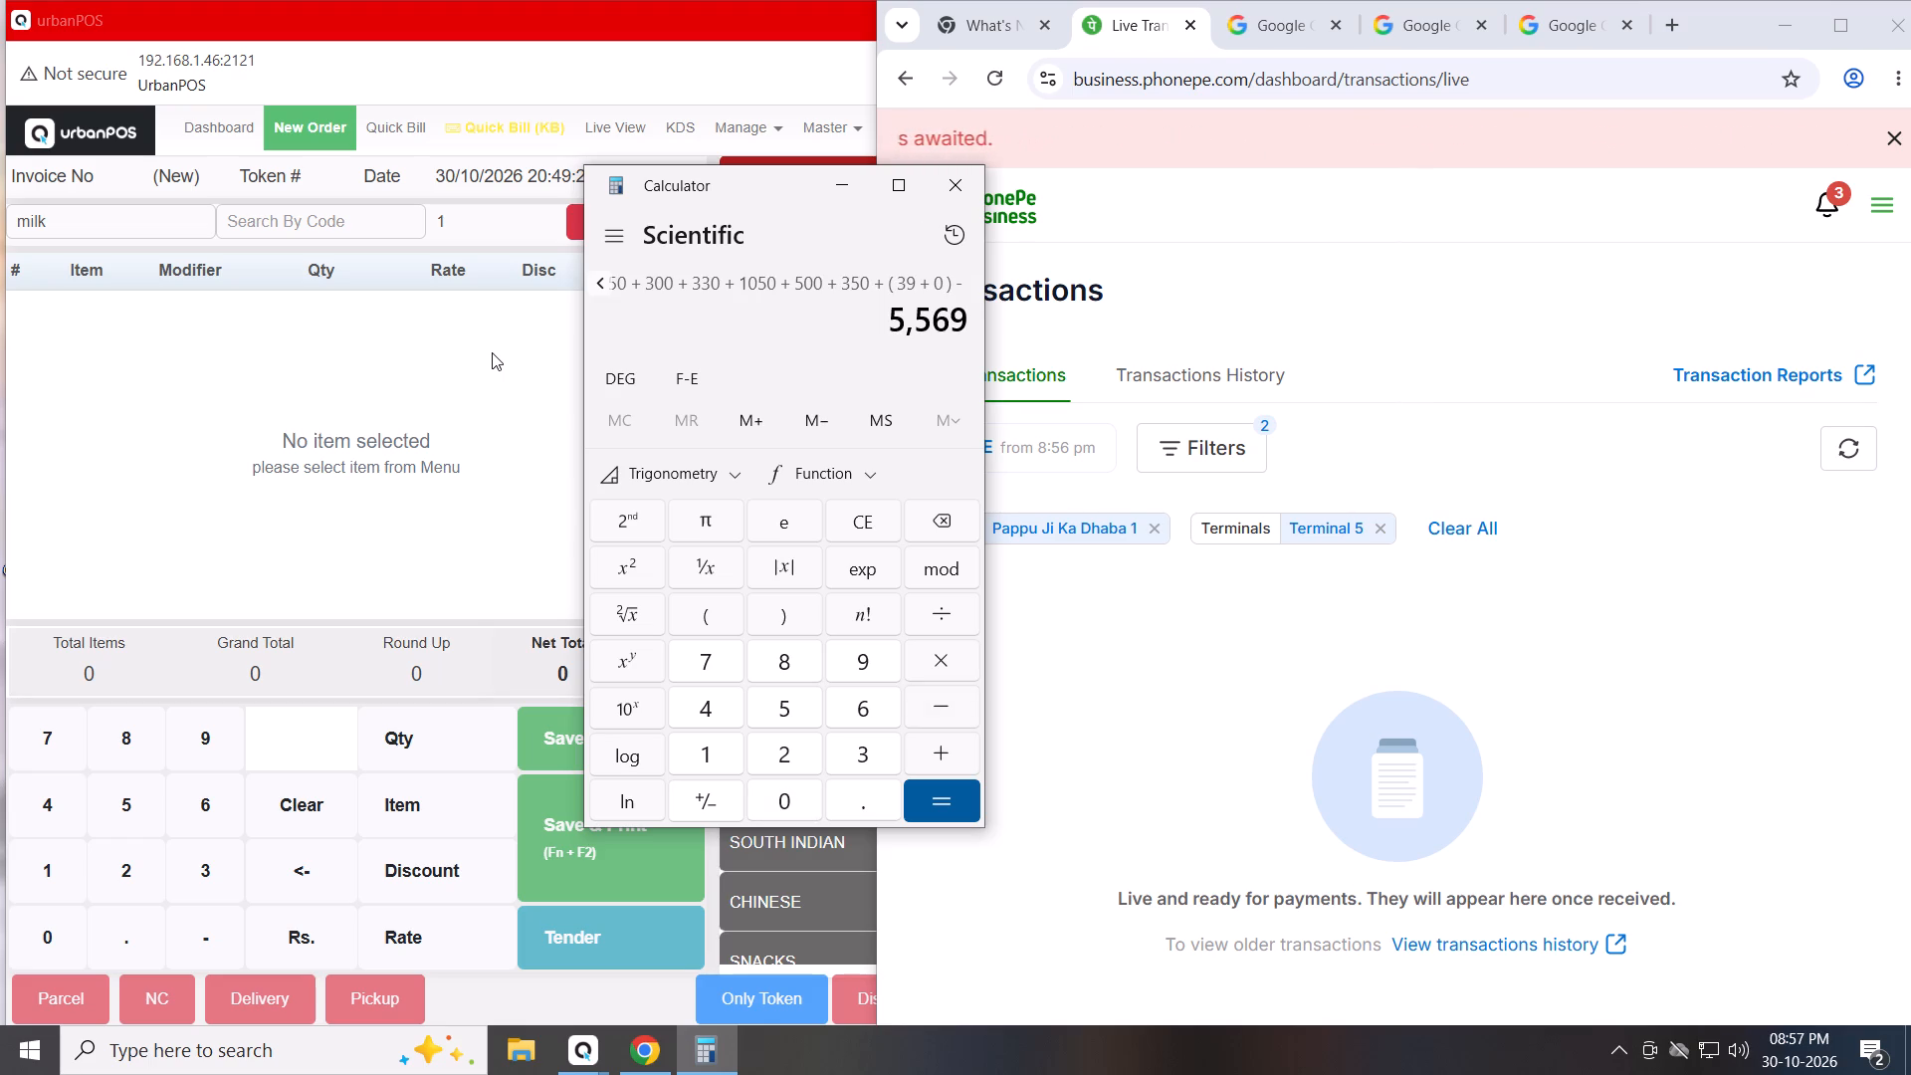
text(39-+390+)
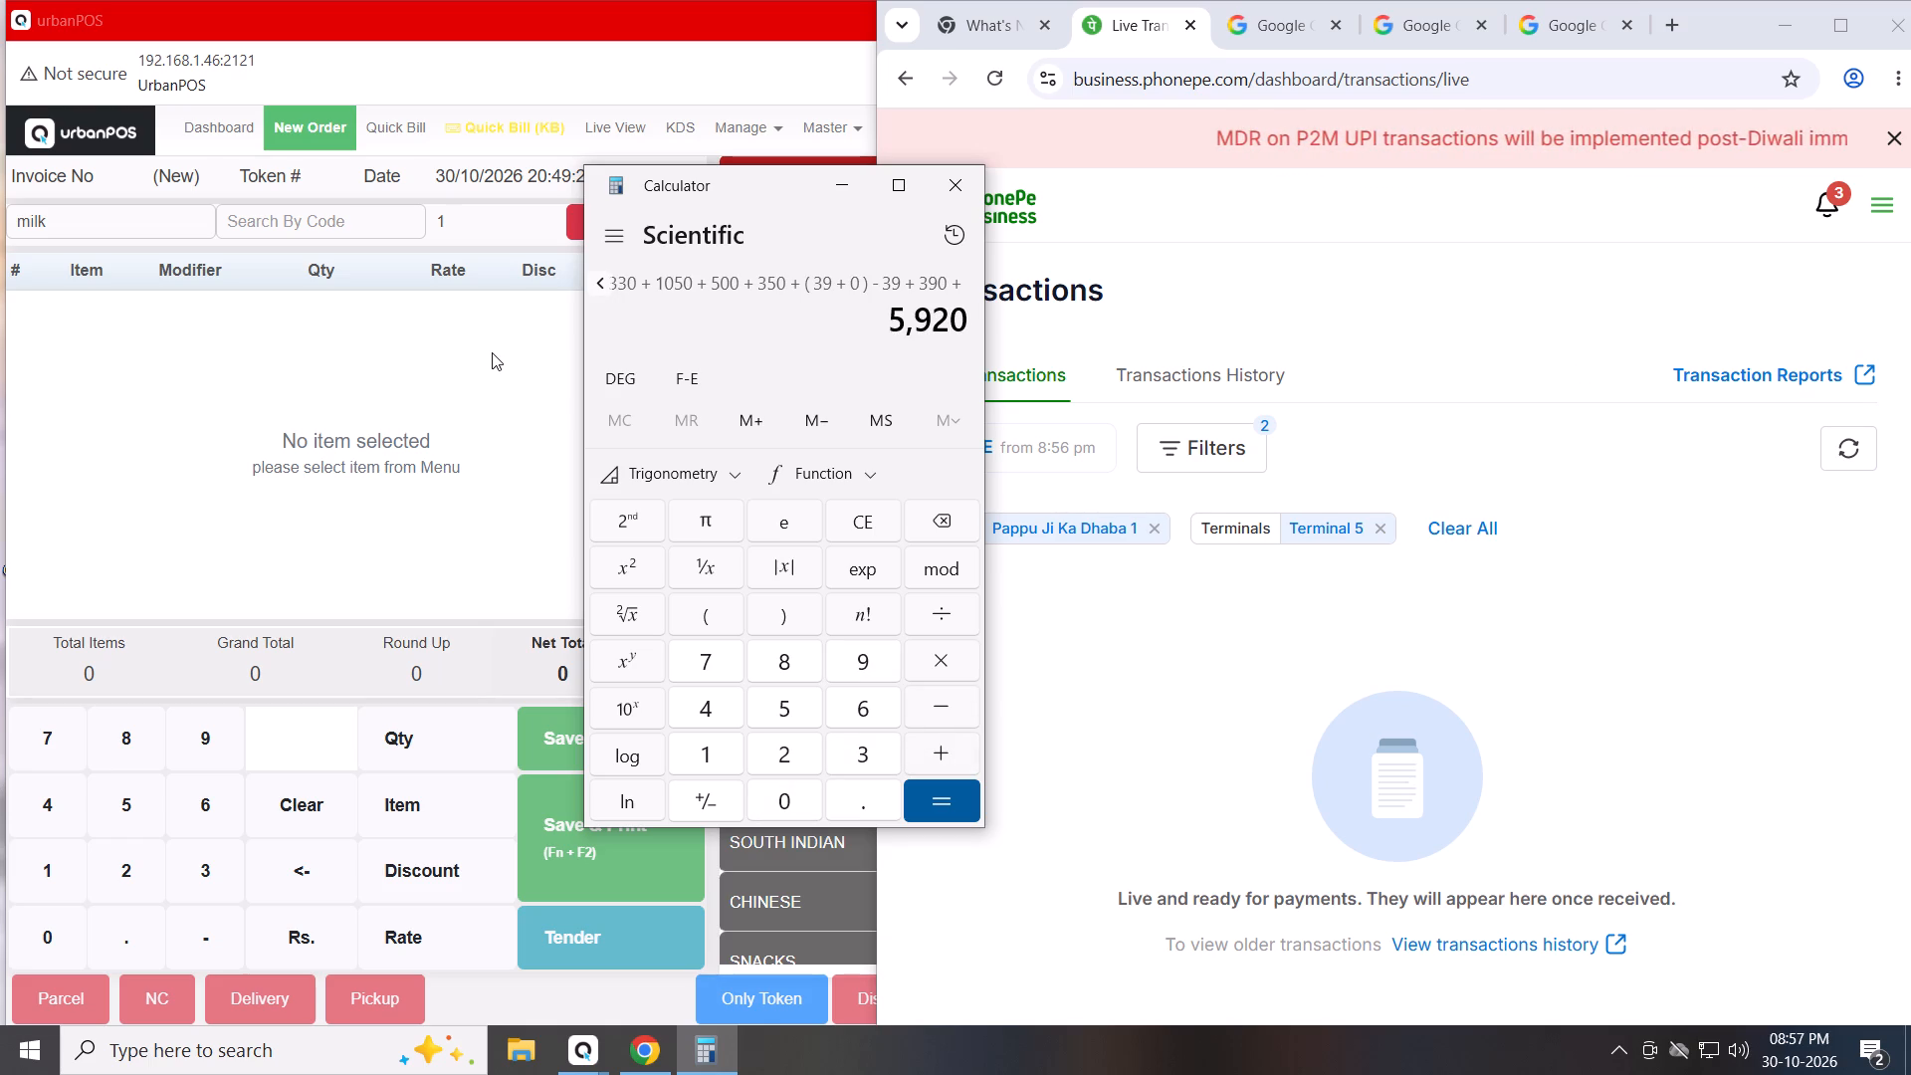
key(Escape)
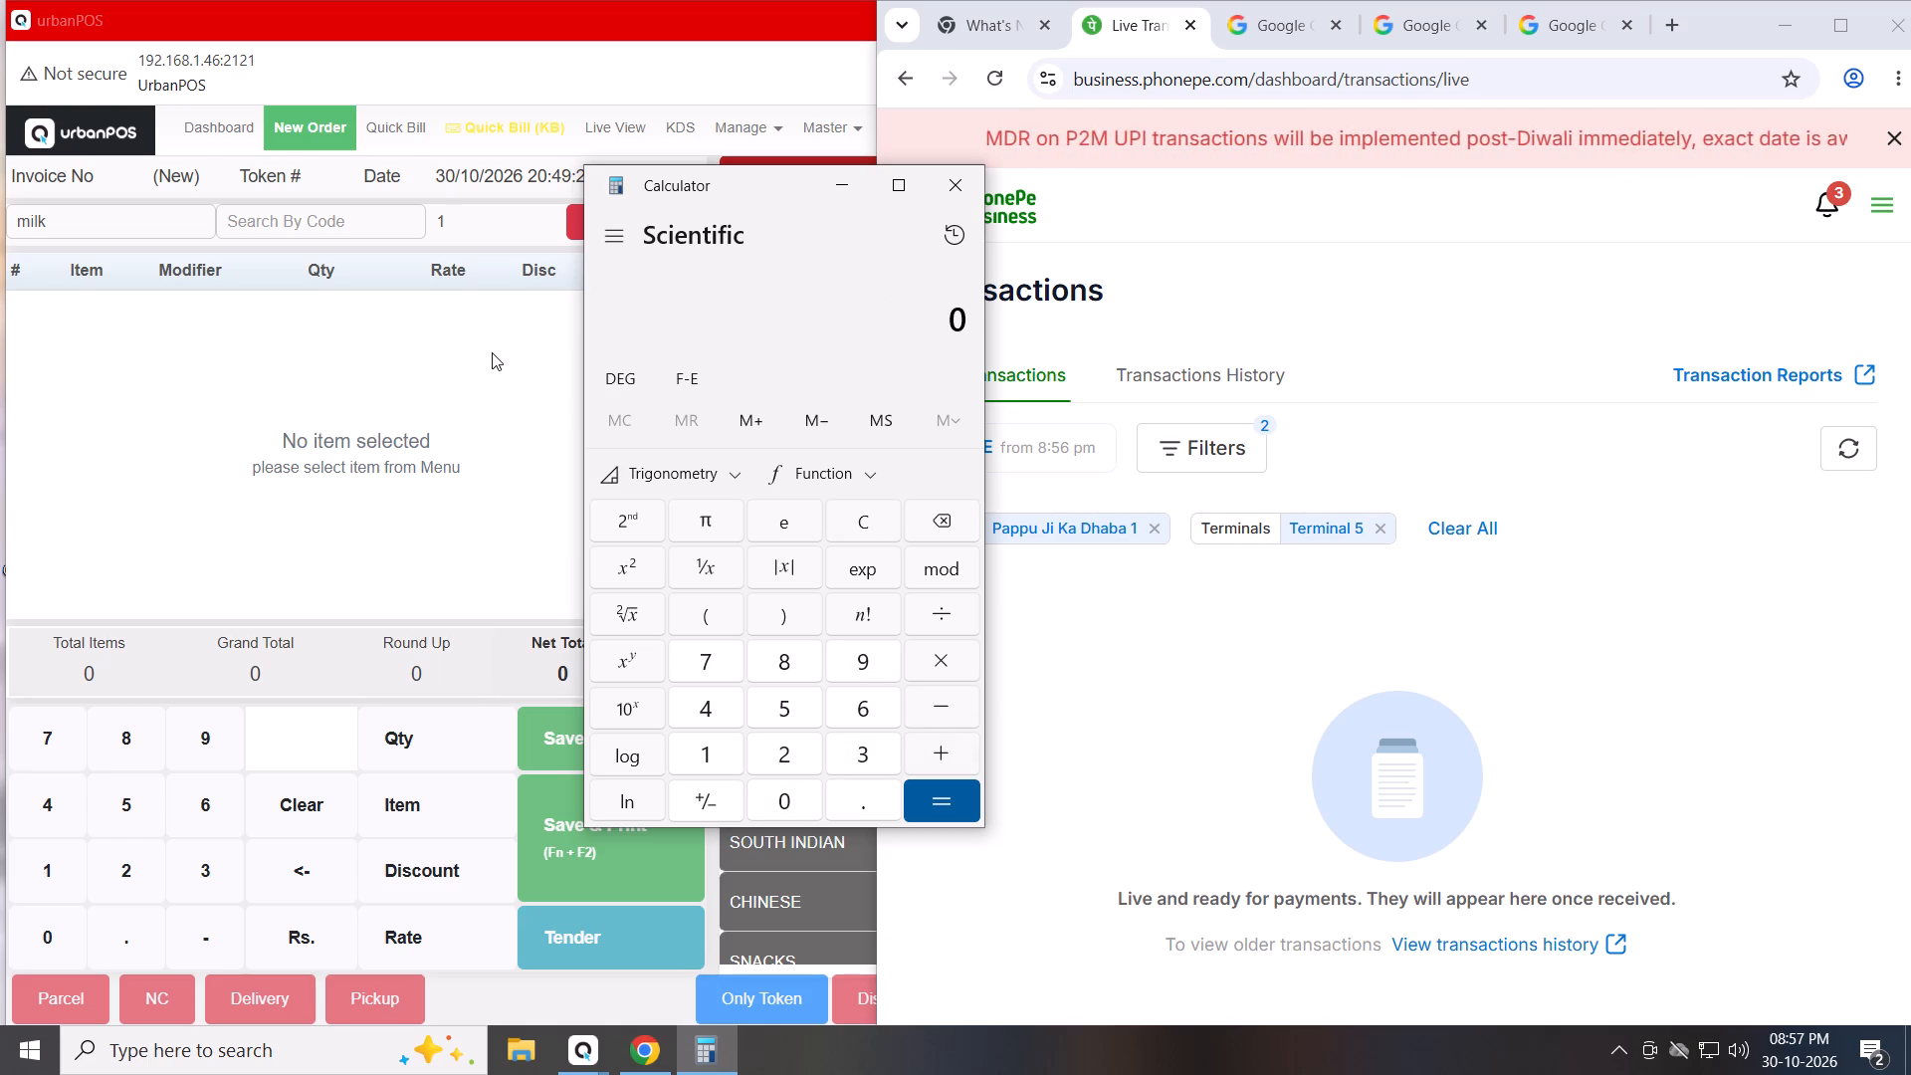
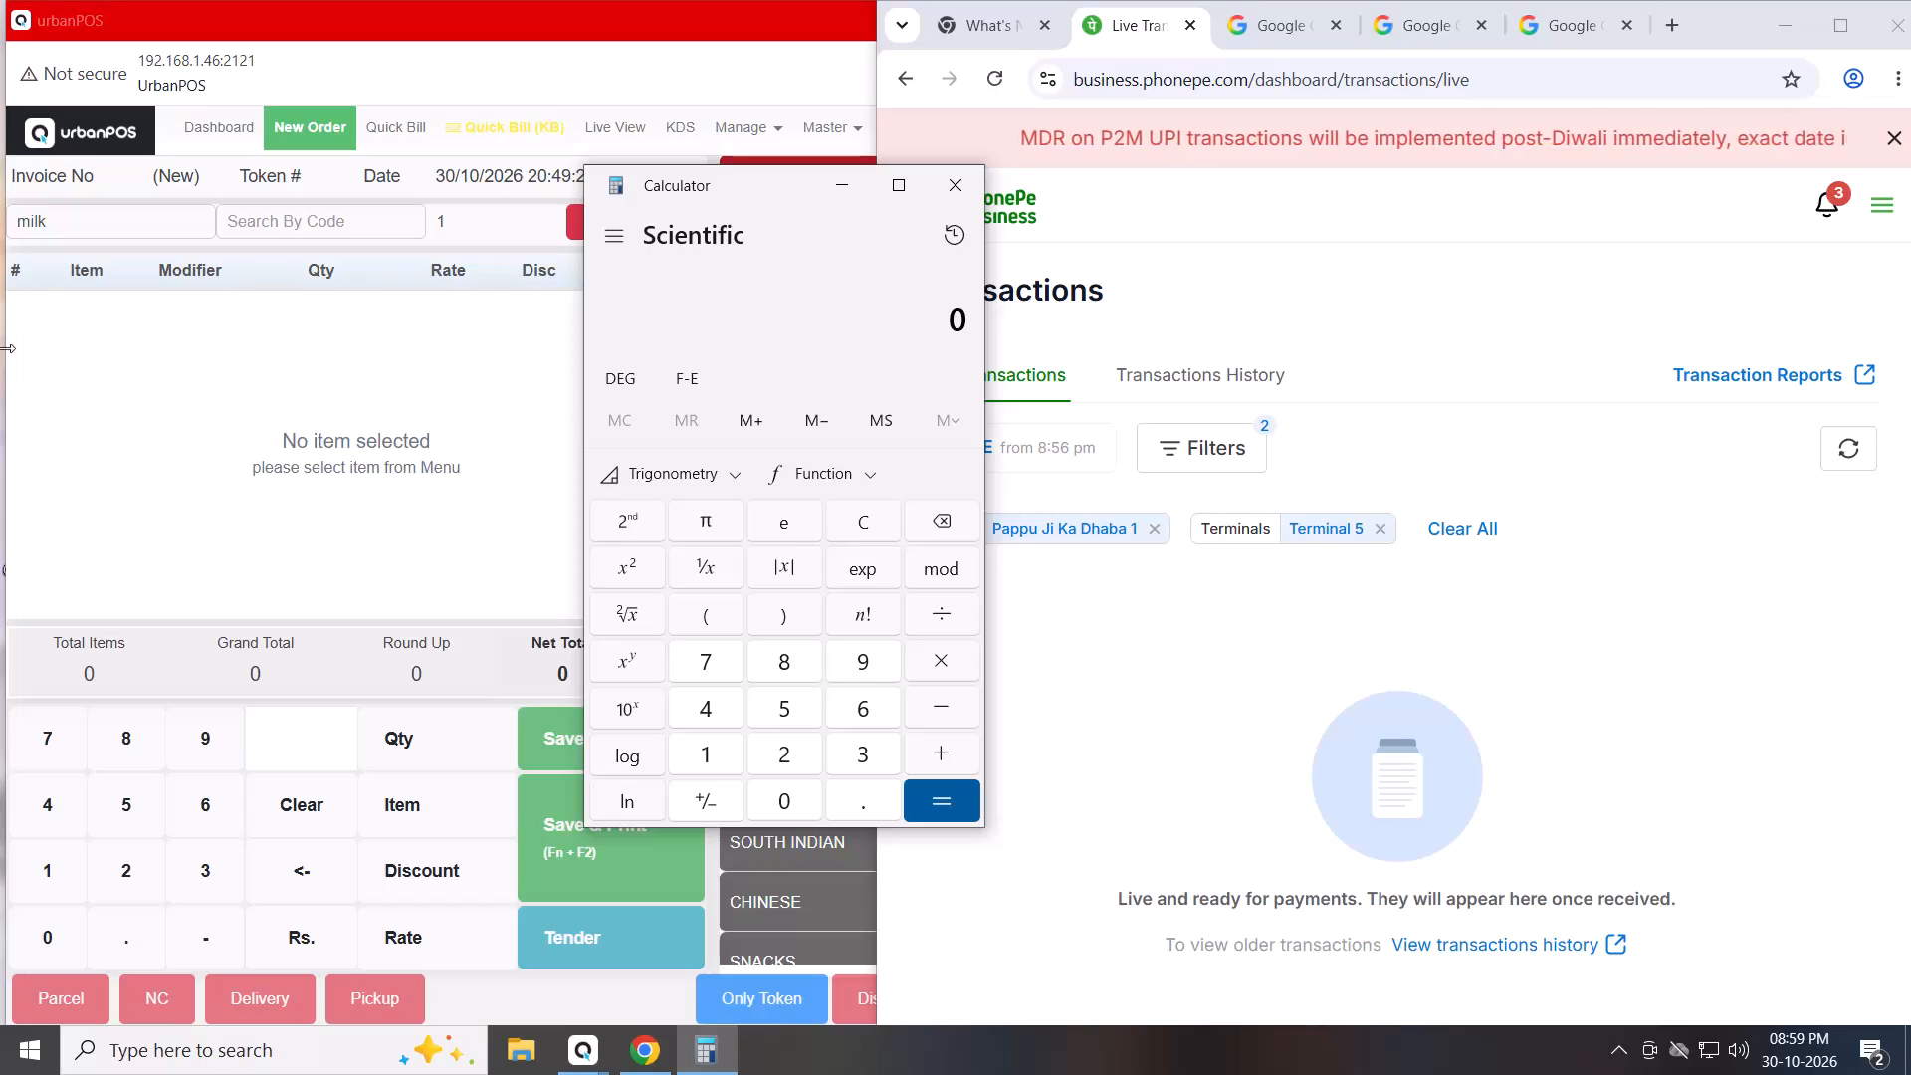
Switch back to urbanPOS, add two Samosas to a new order, and save and print the bill.
click(387, 424)
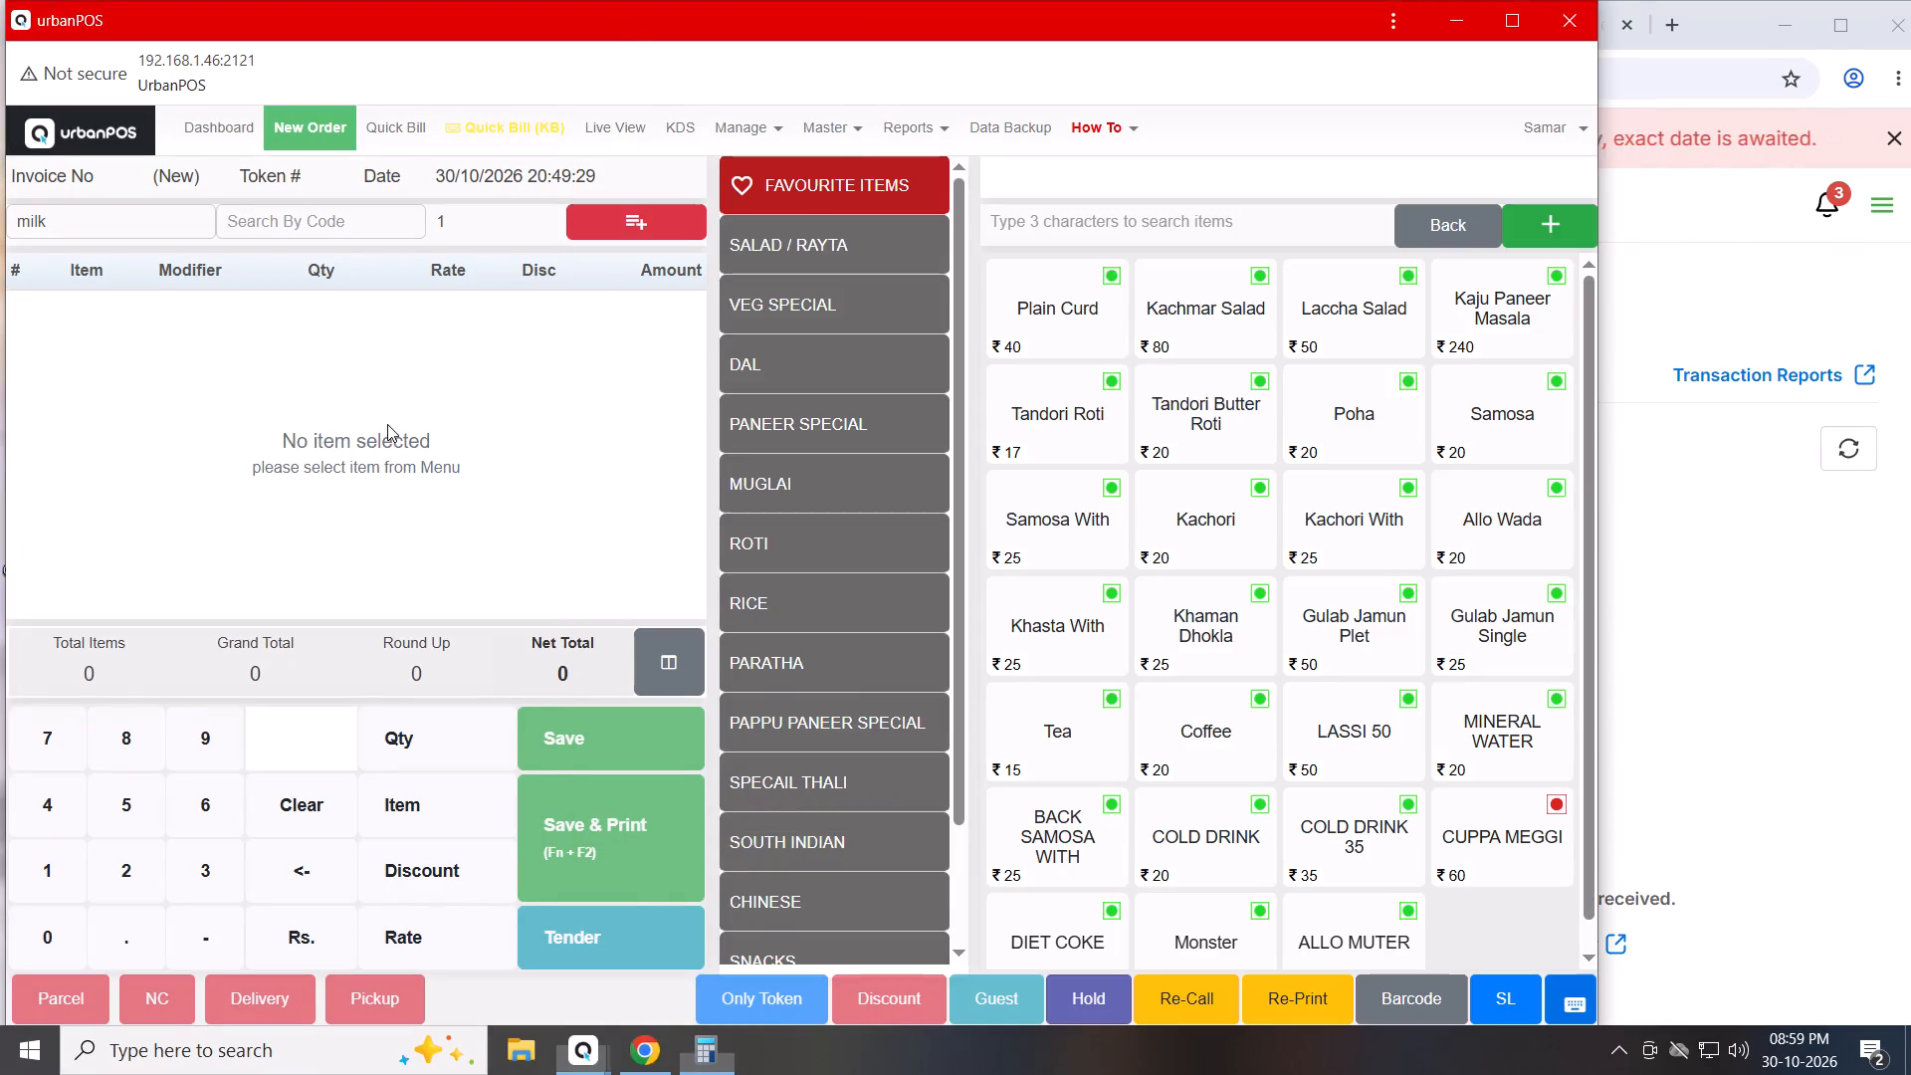
double_click(1552, 411)
click(531, 846)
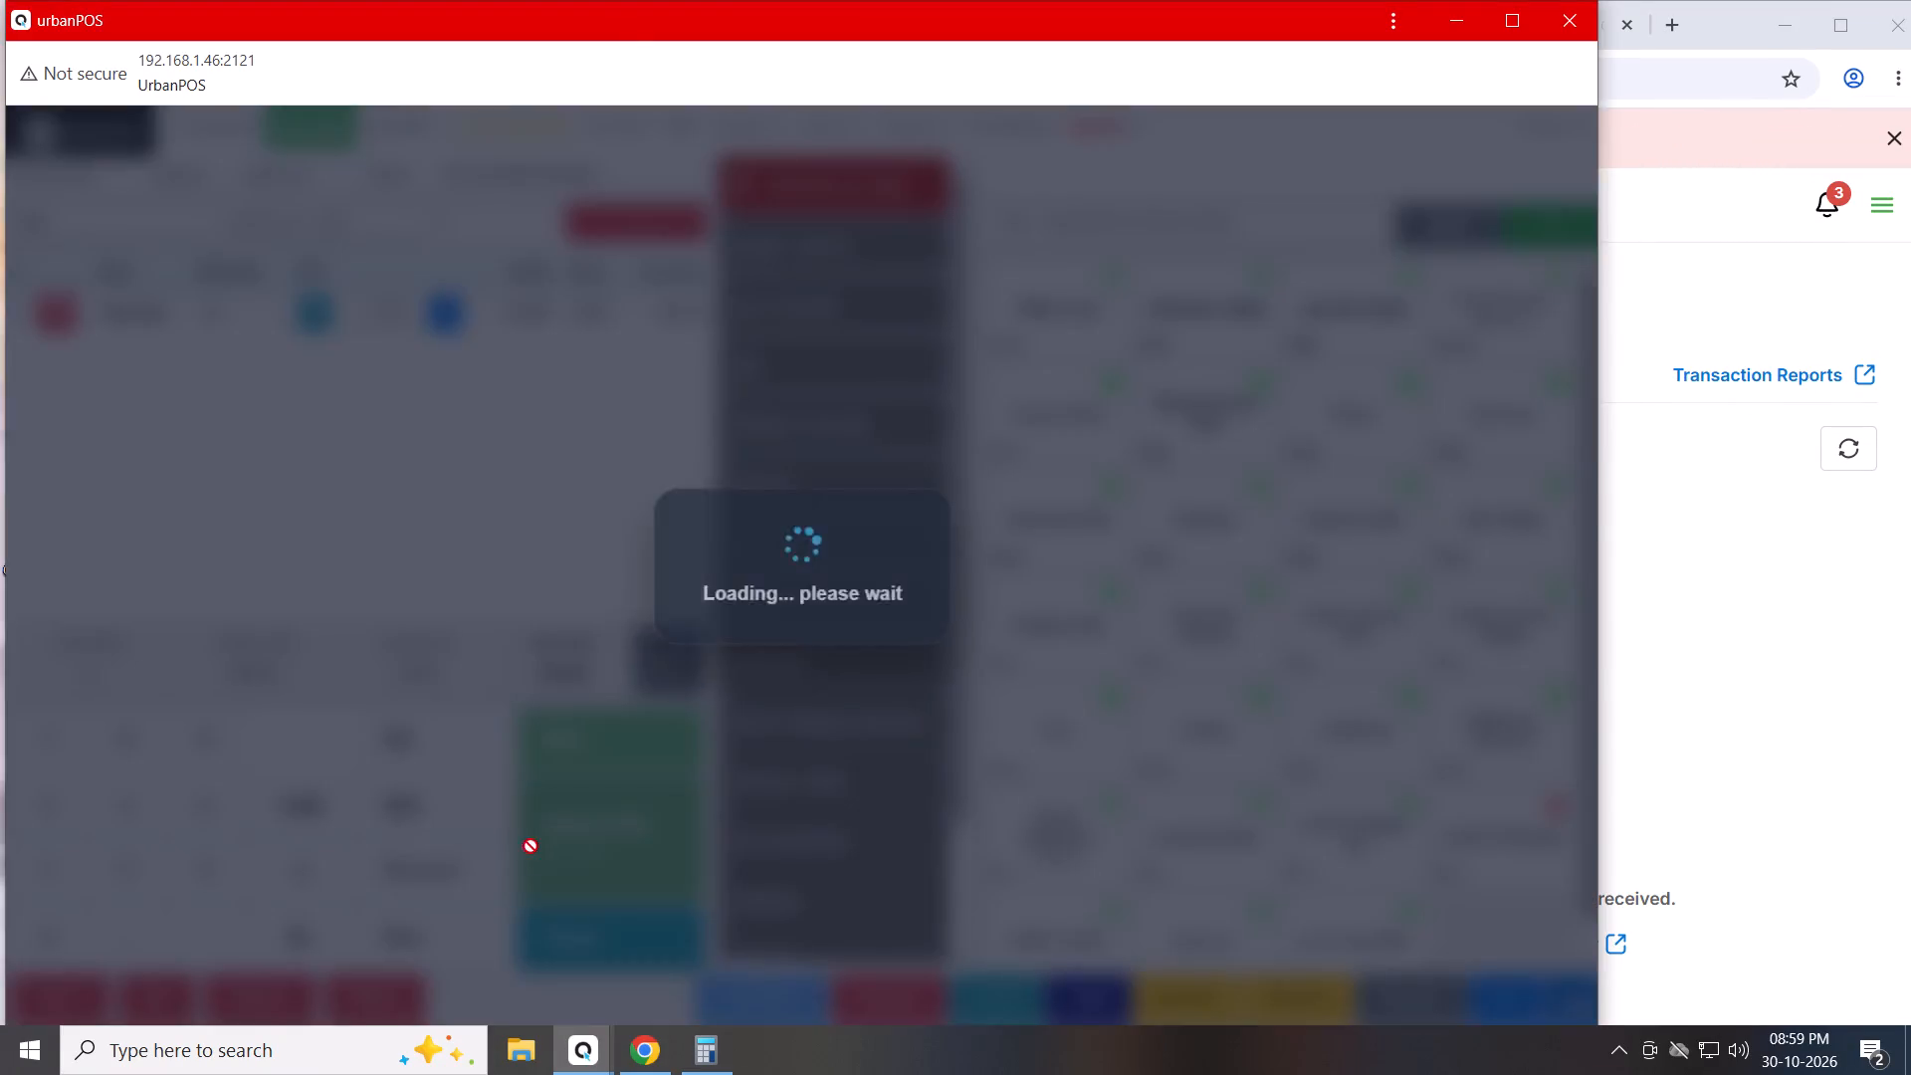
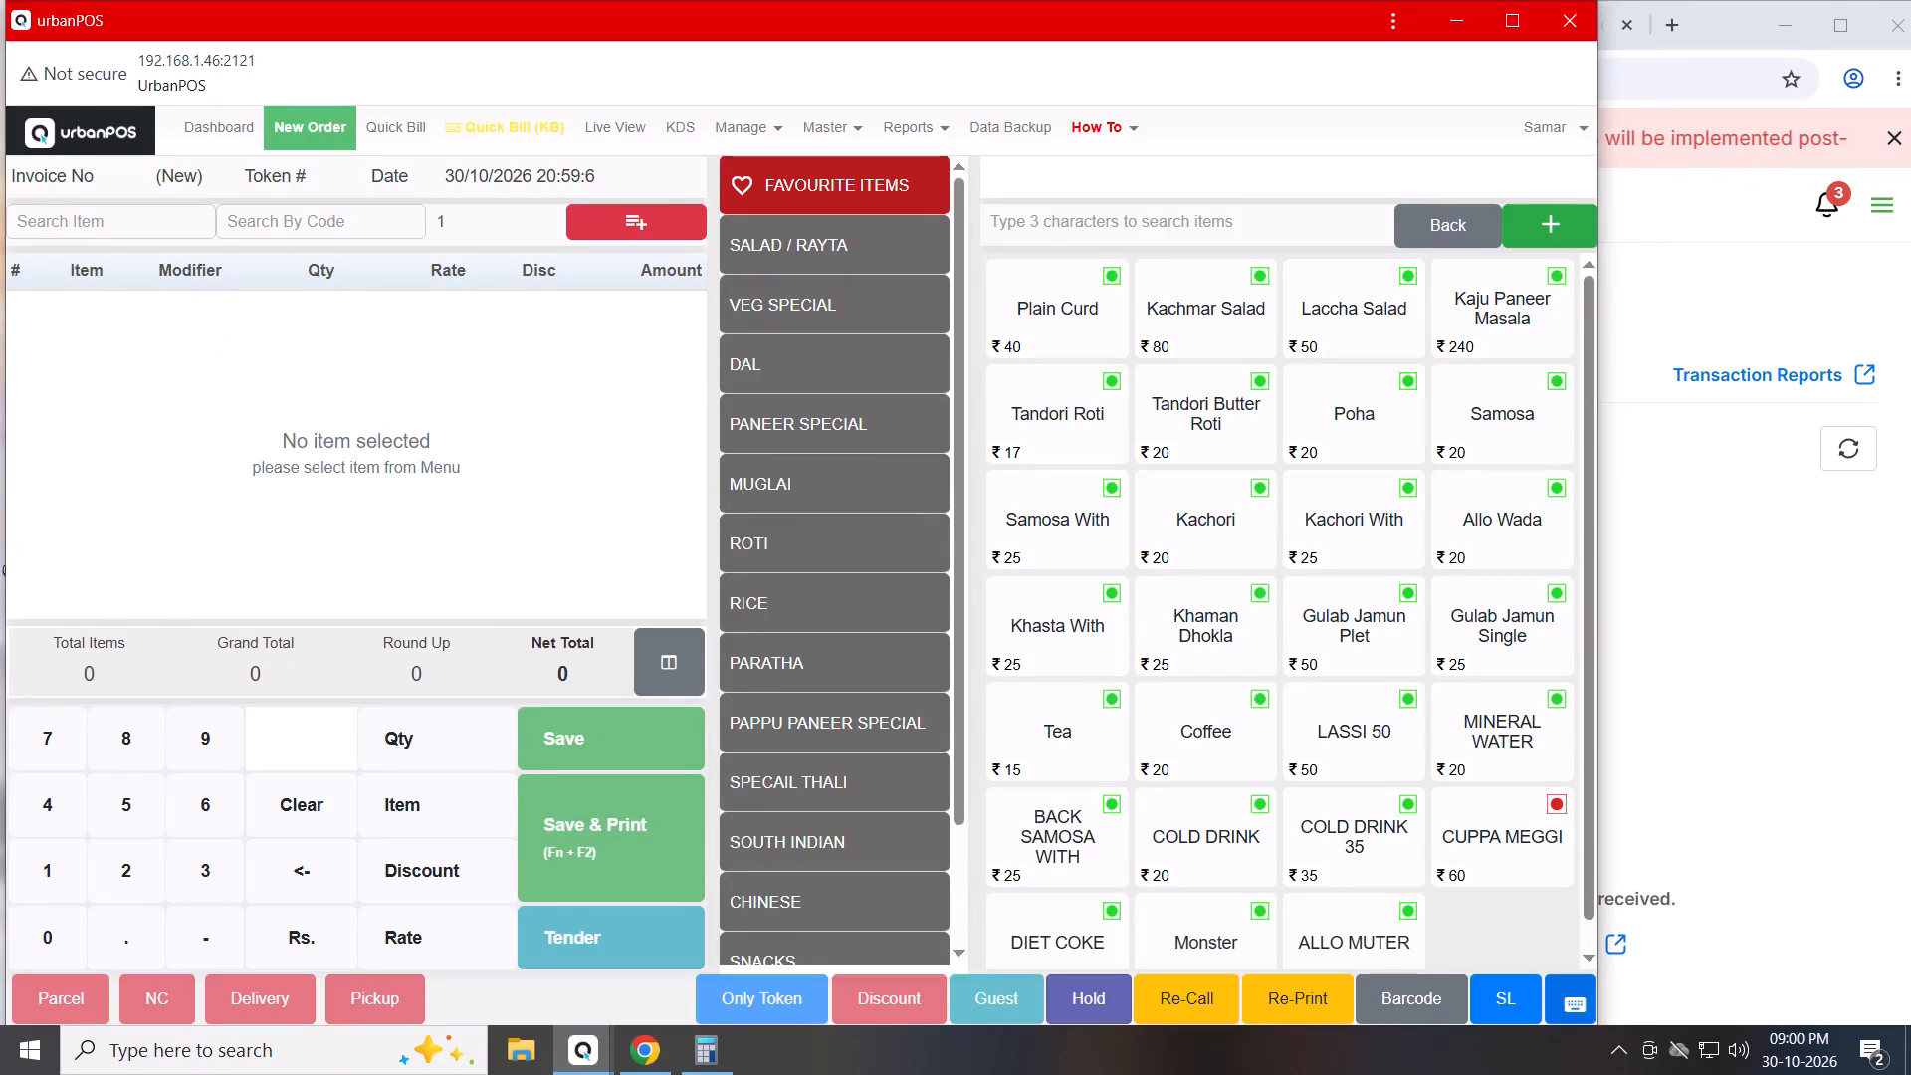
Enter an order of one Dal Fry, one Boondi Raita and 9 Tandori Roti, and save and print the bill.
click(183, 225)
text(dal f)
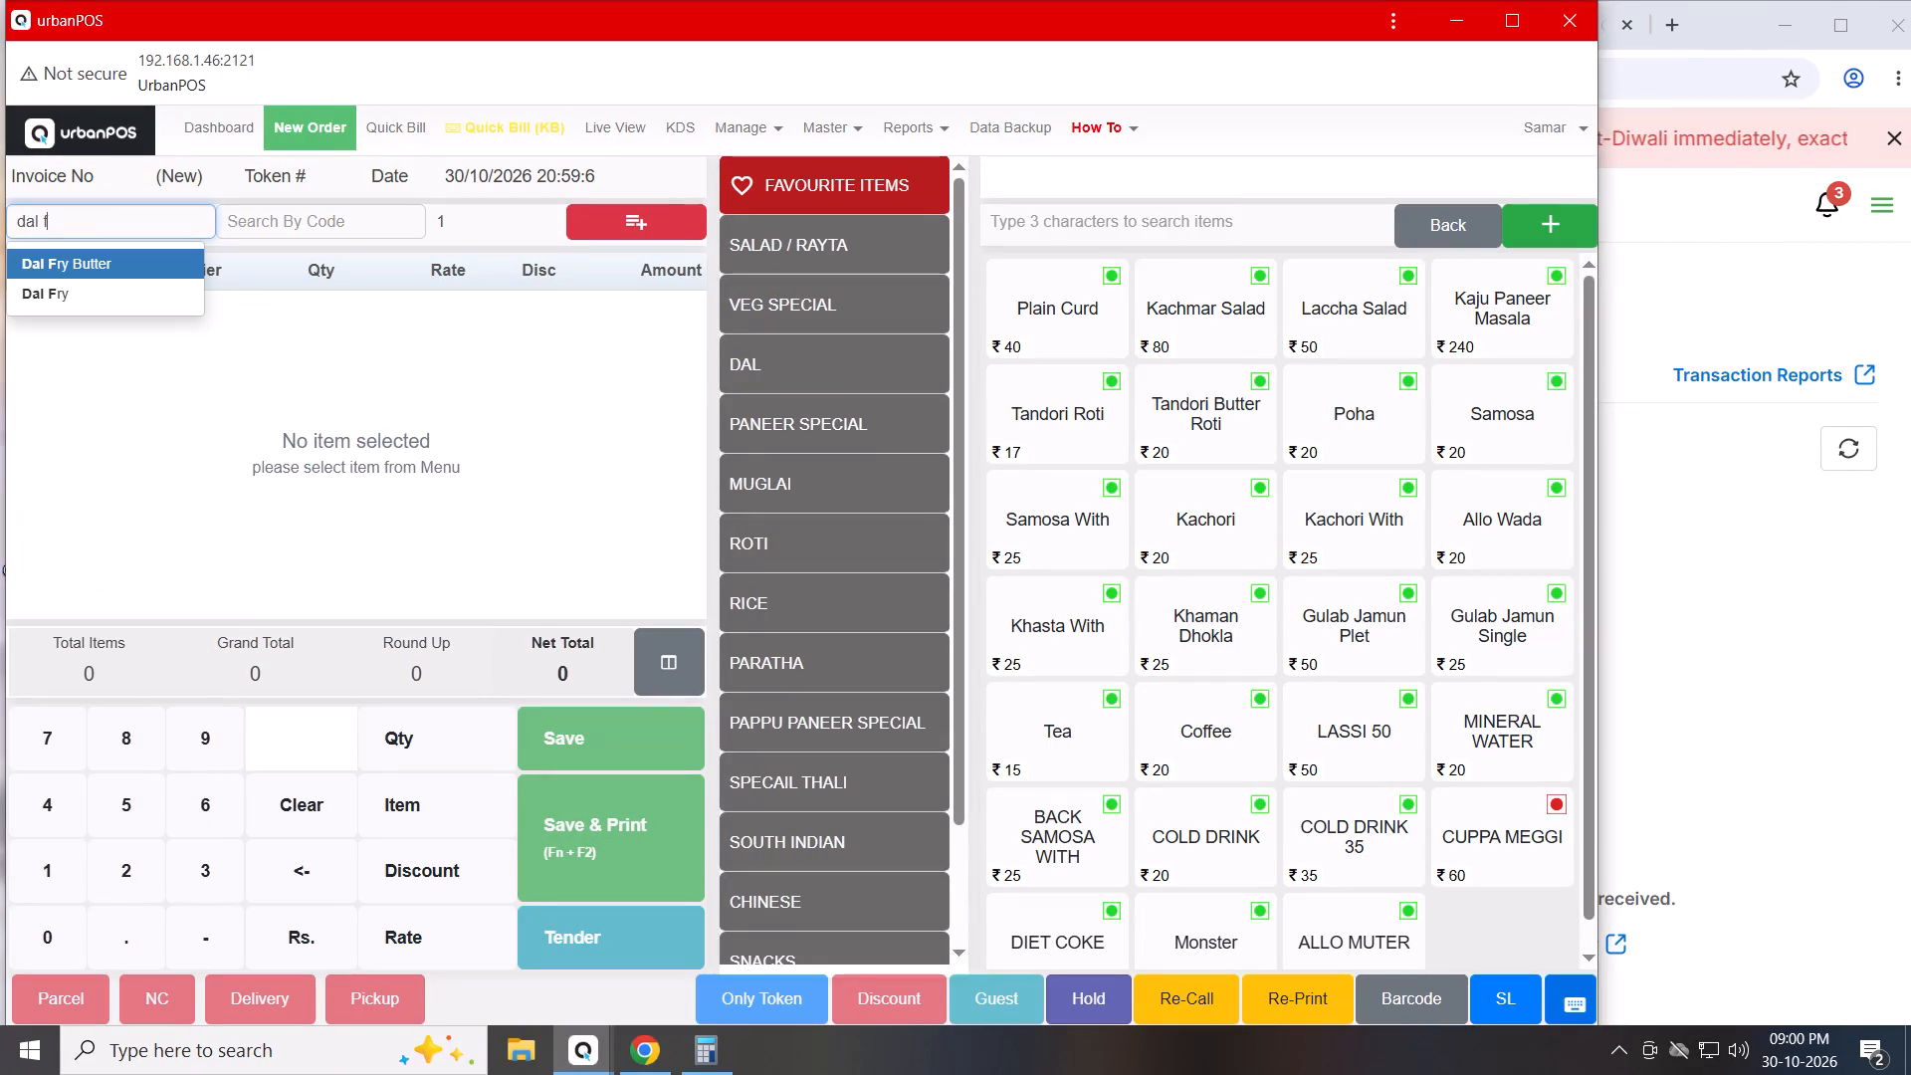
key(Down)
key(Return)
key(Return)
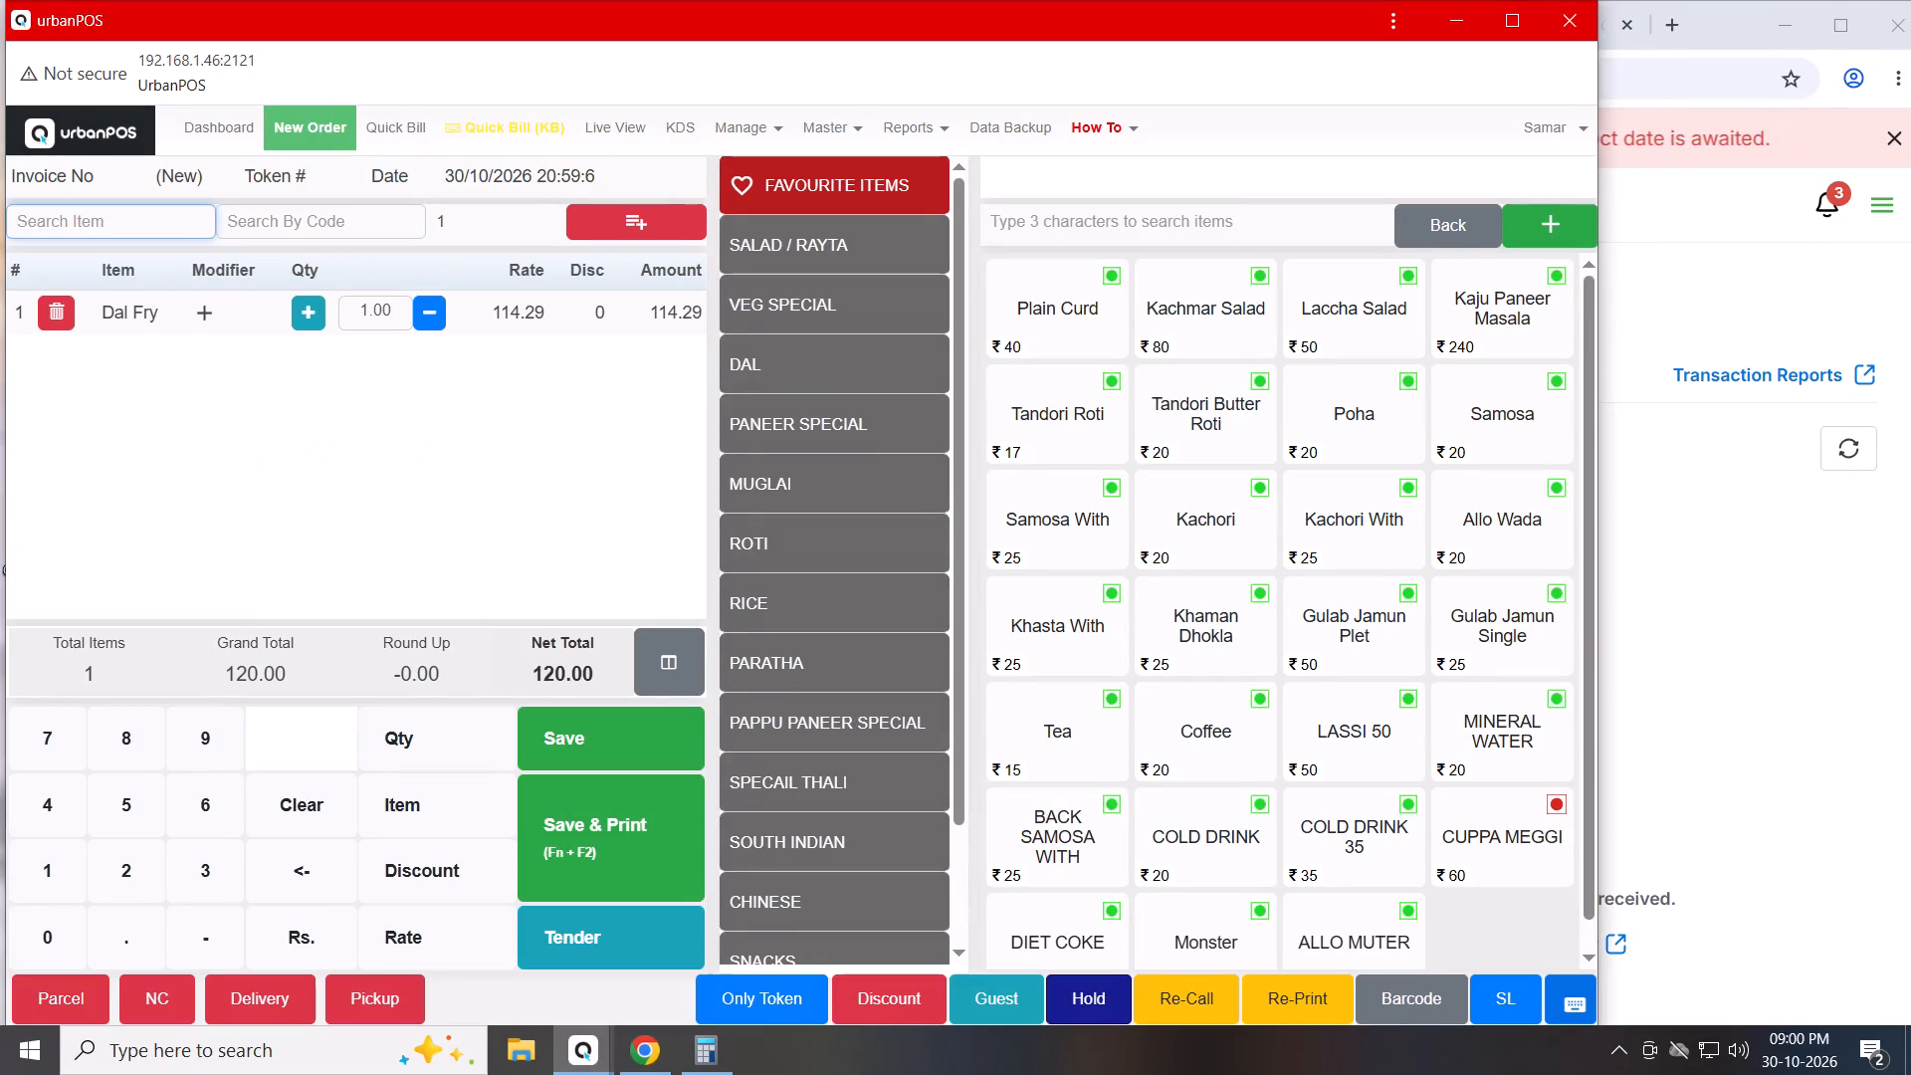
text(boo)
key(Return)
key(Return)
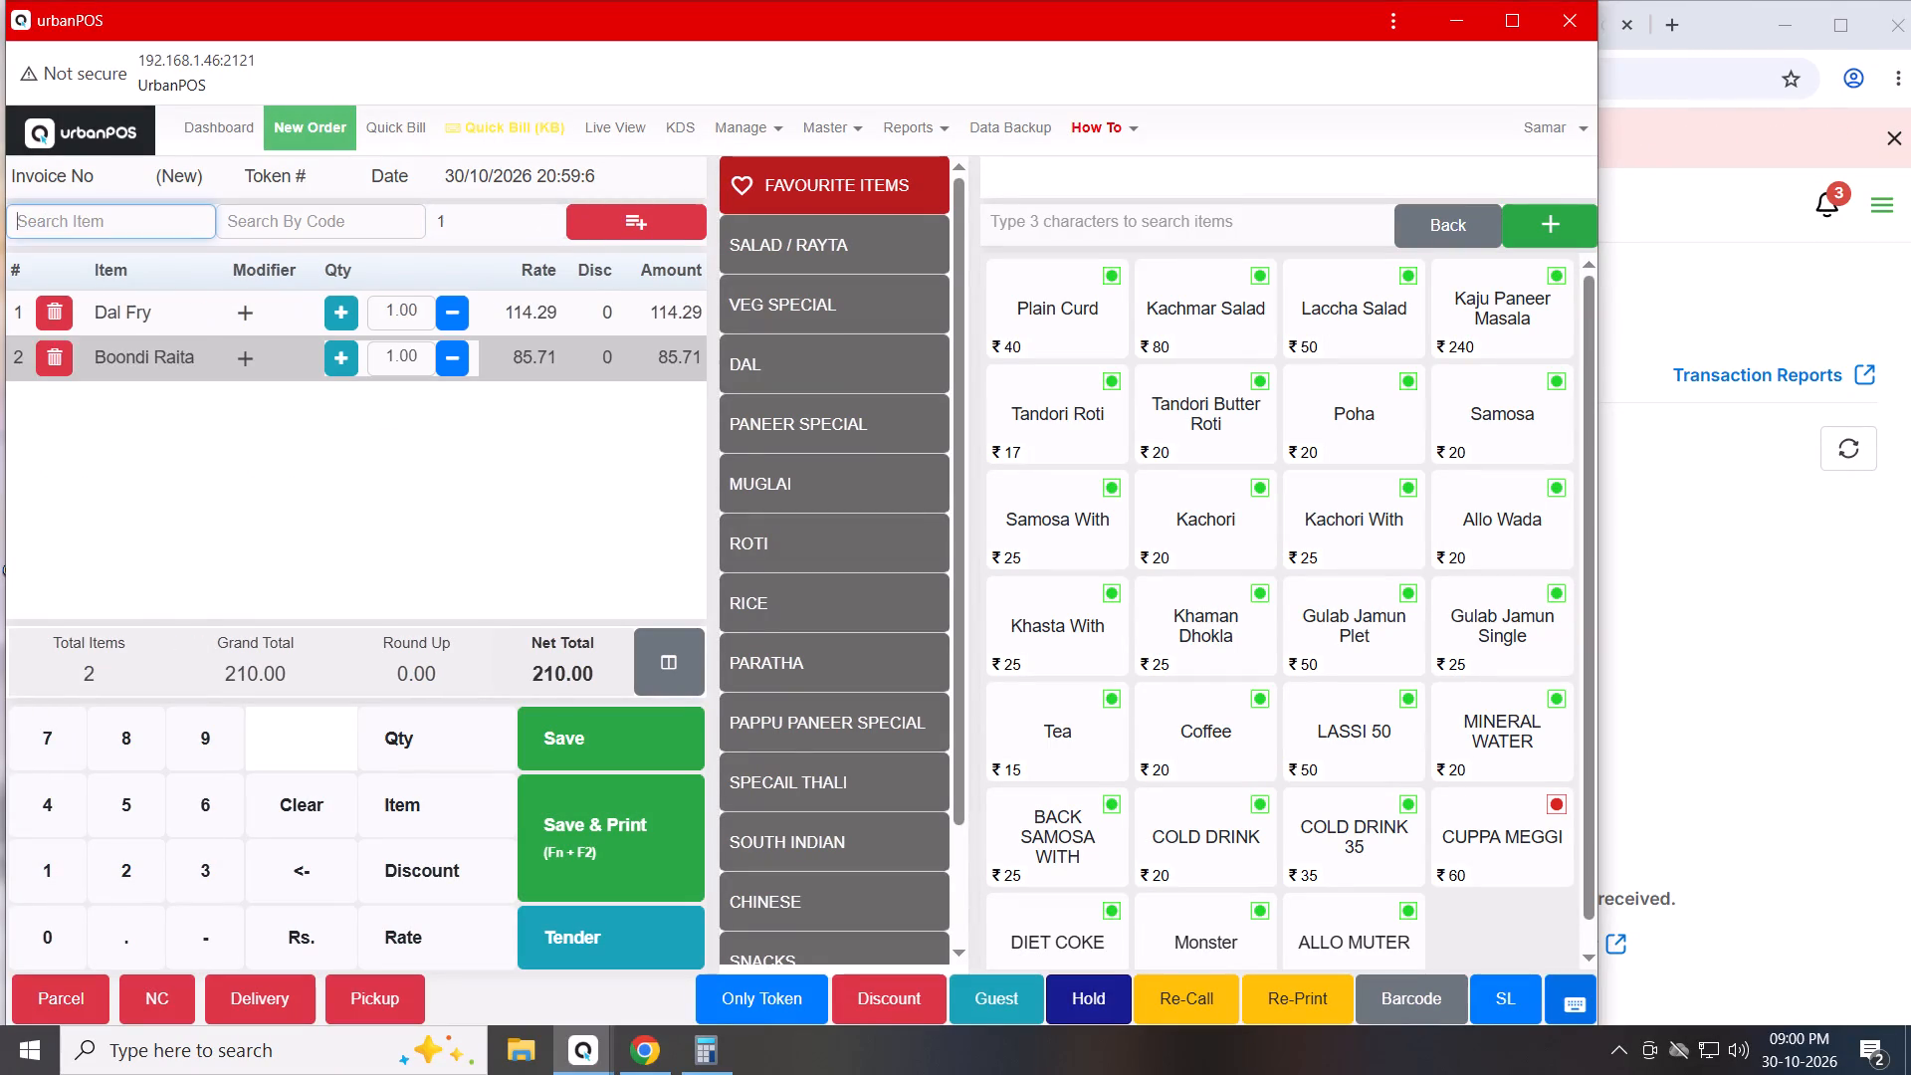
text(0001)
key(Return)
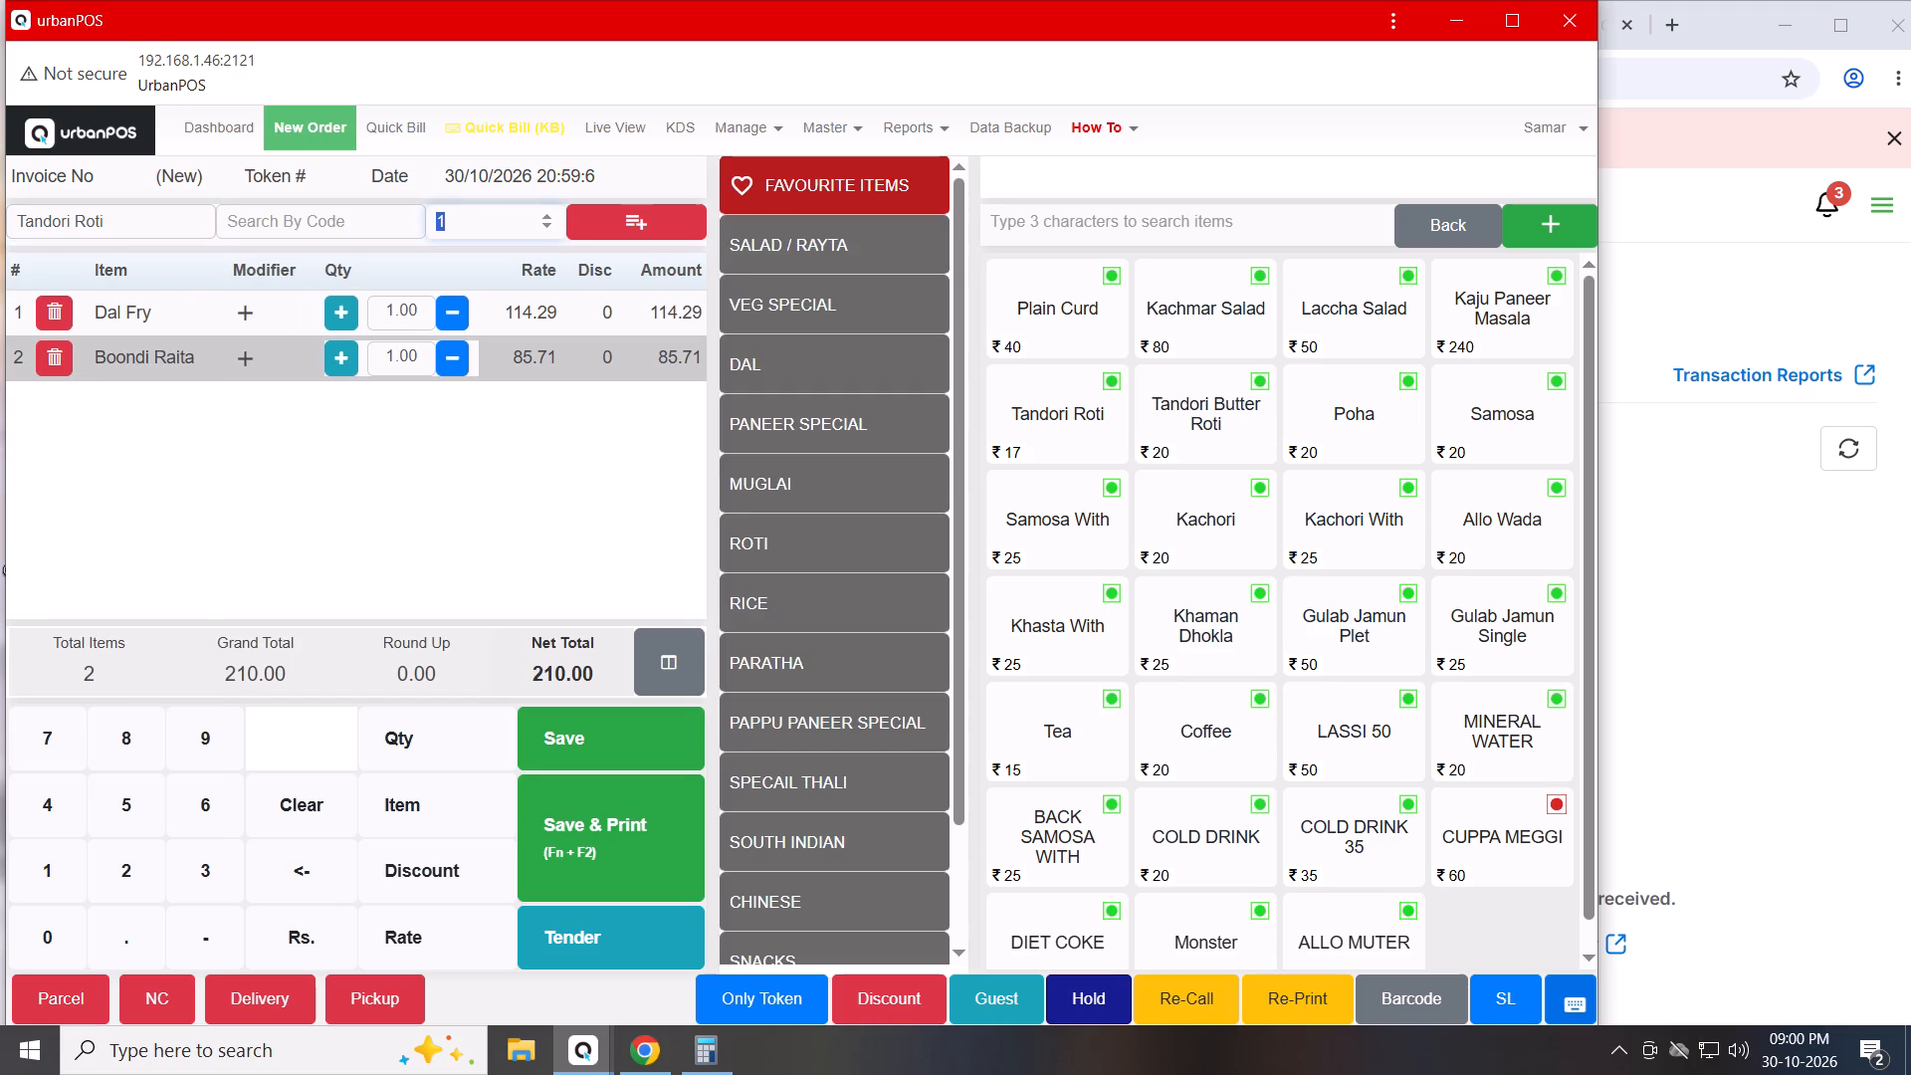
key(9)
key(Return)
key(F2)
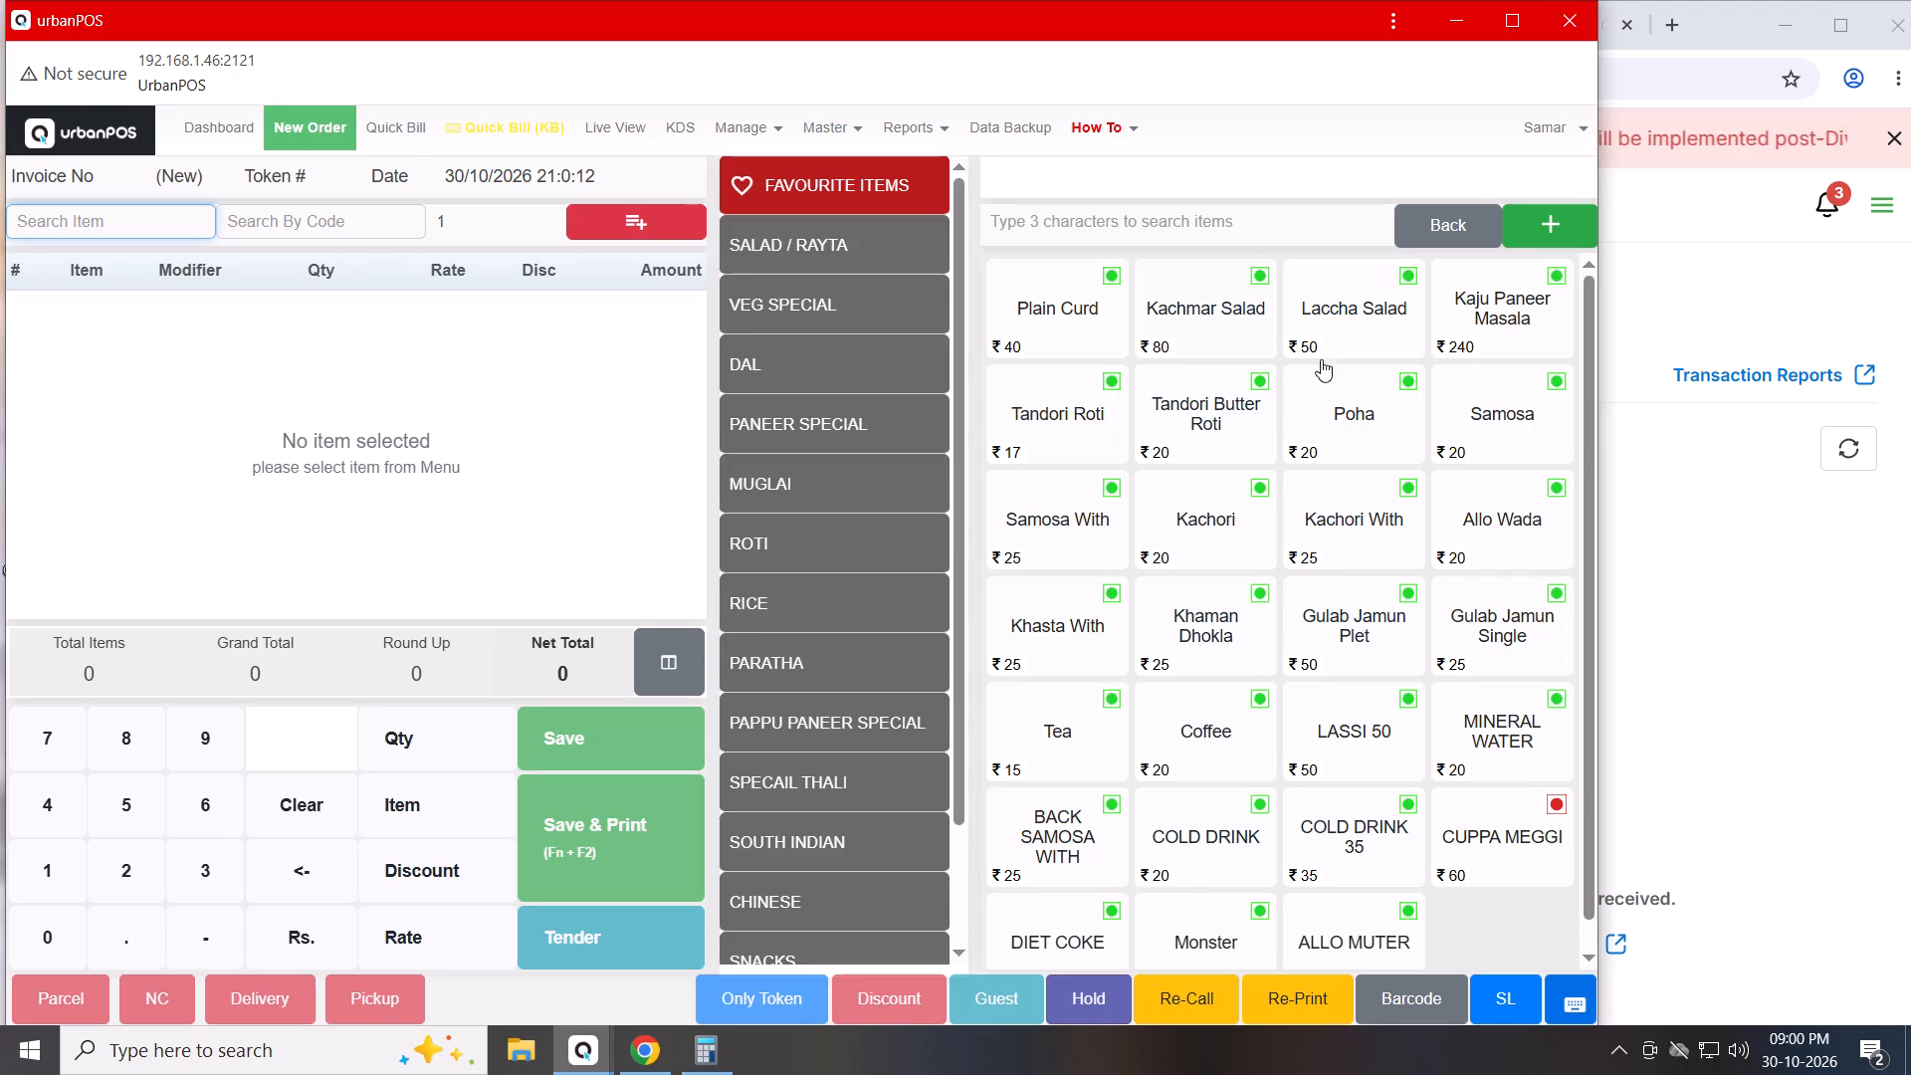
Add one Tea and one Poha to a new order, and save and print the bill.
drag(1068, 728, 1077, 728)
click(1338, 406)
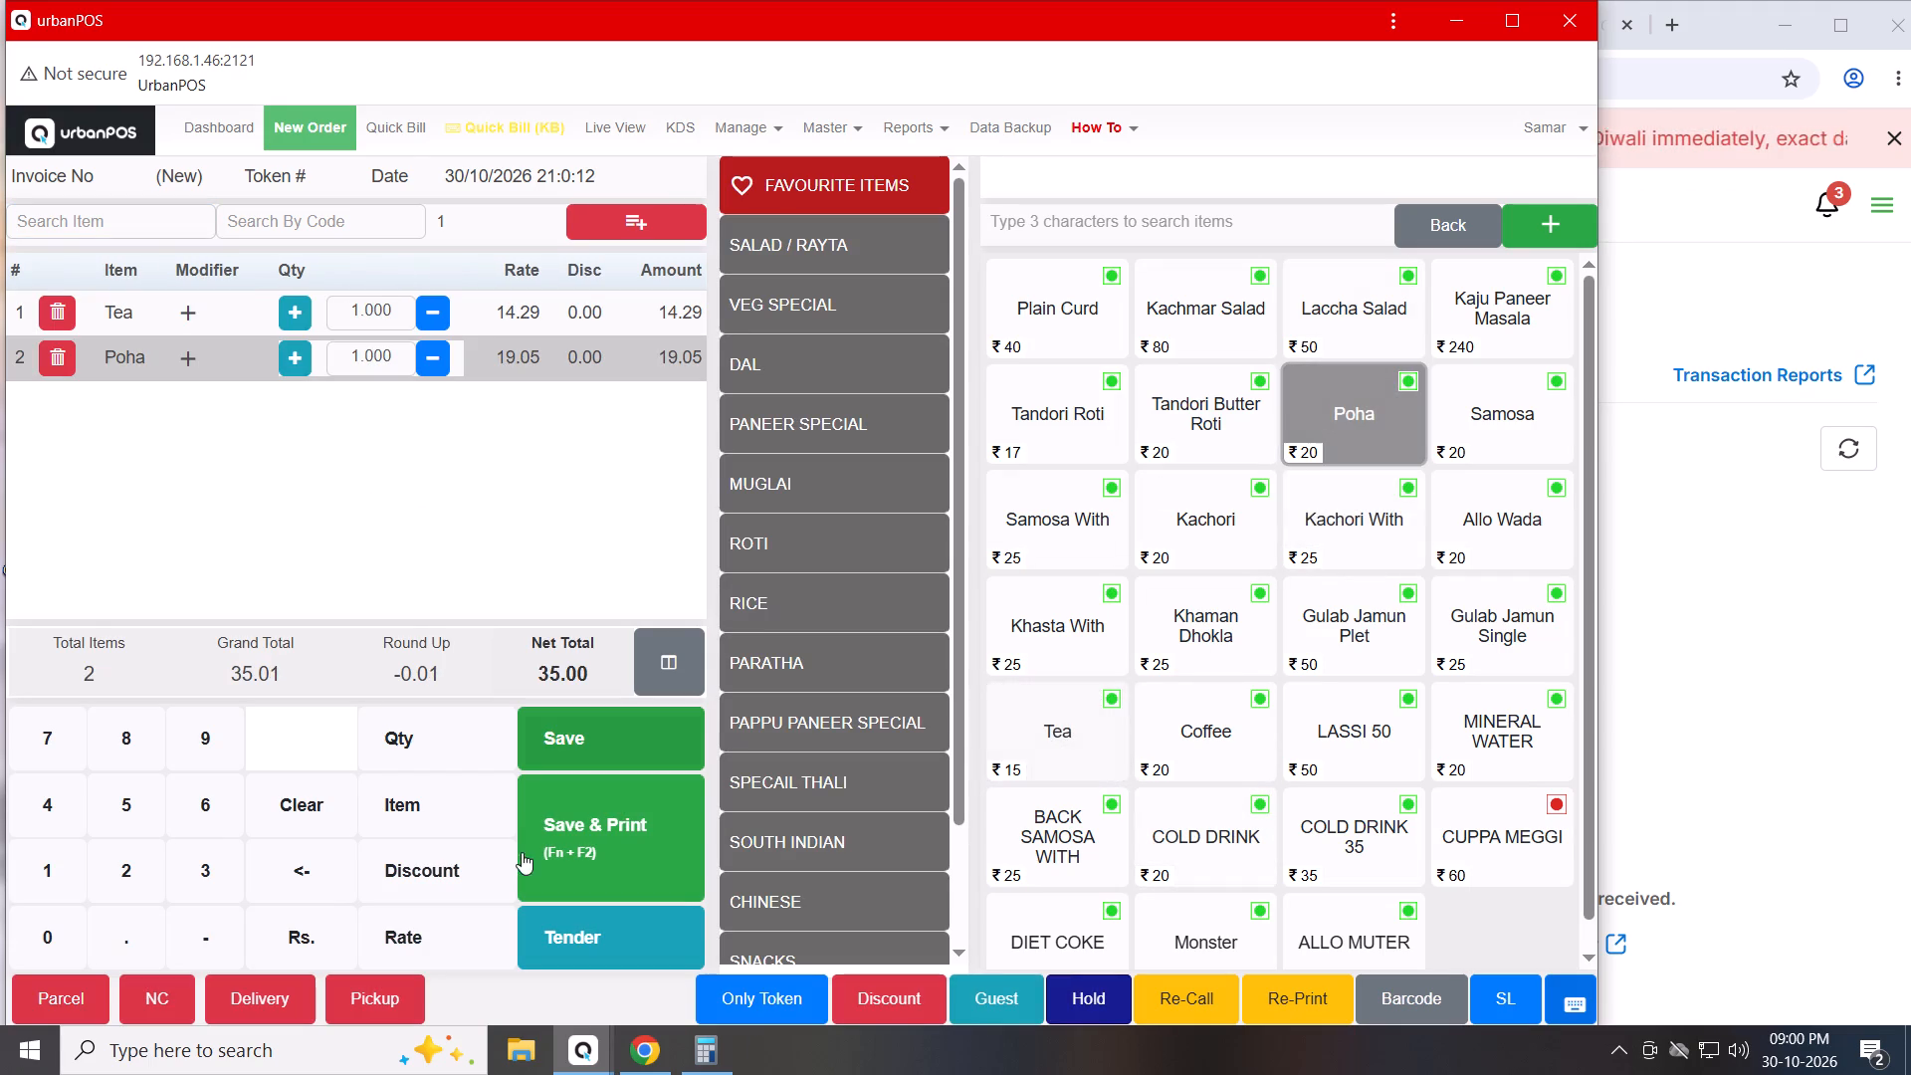
click(568, 851)
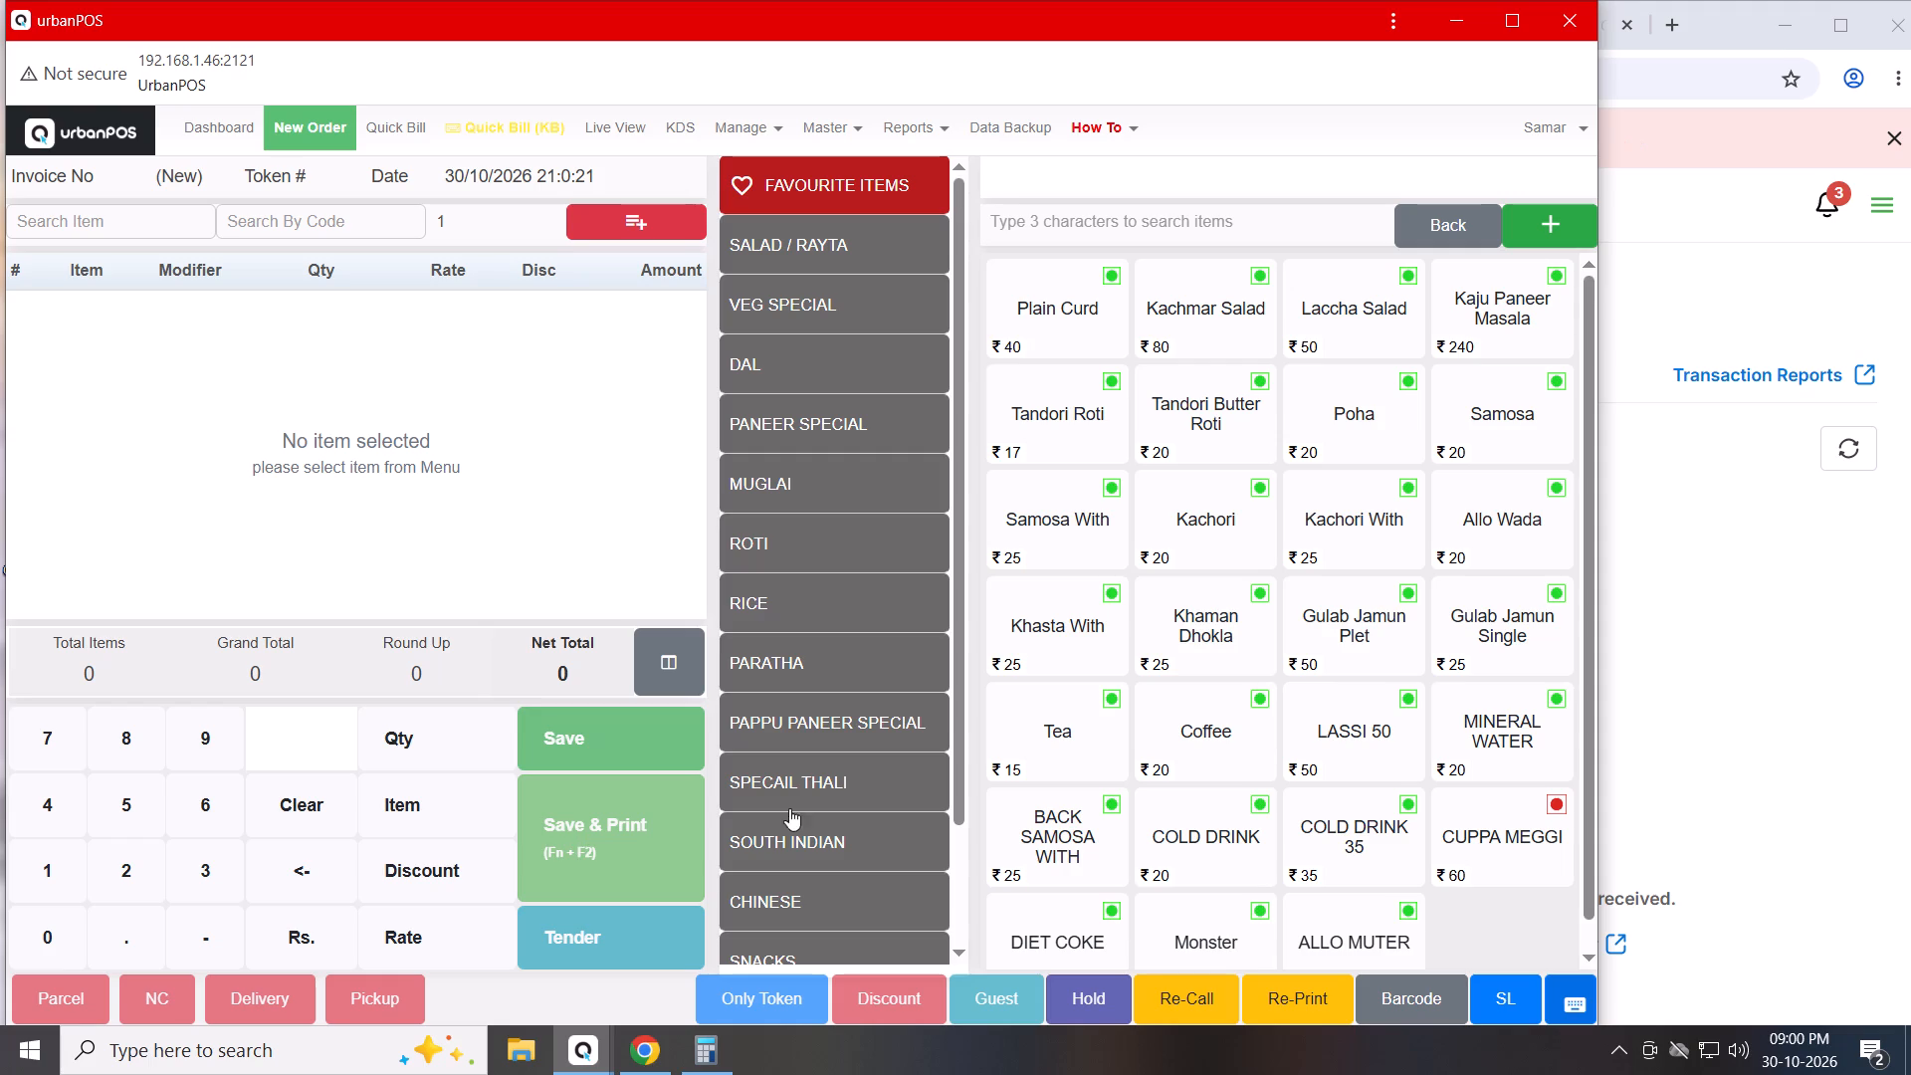
Add one Tea to a new order, and save and print the bill.
click(1073, 763)
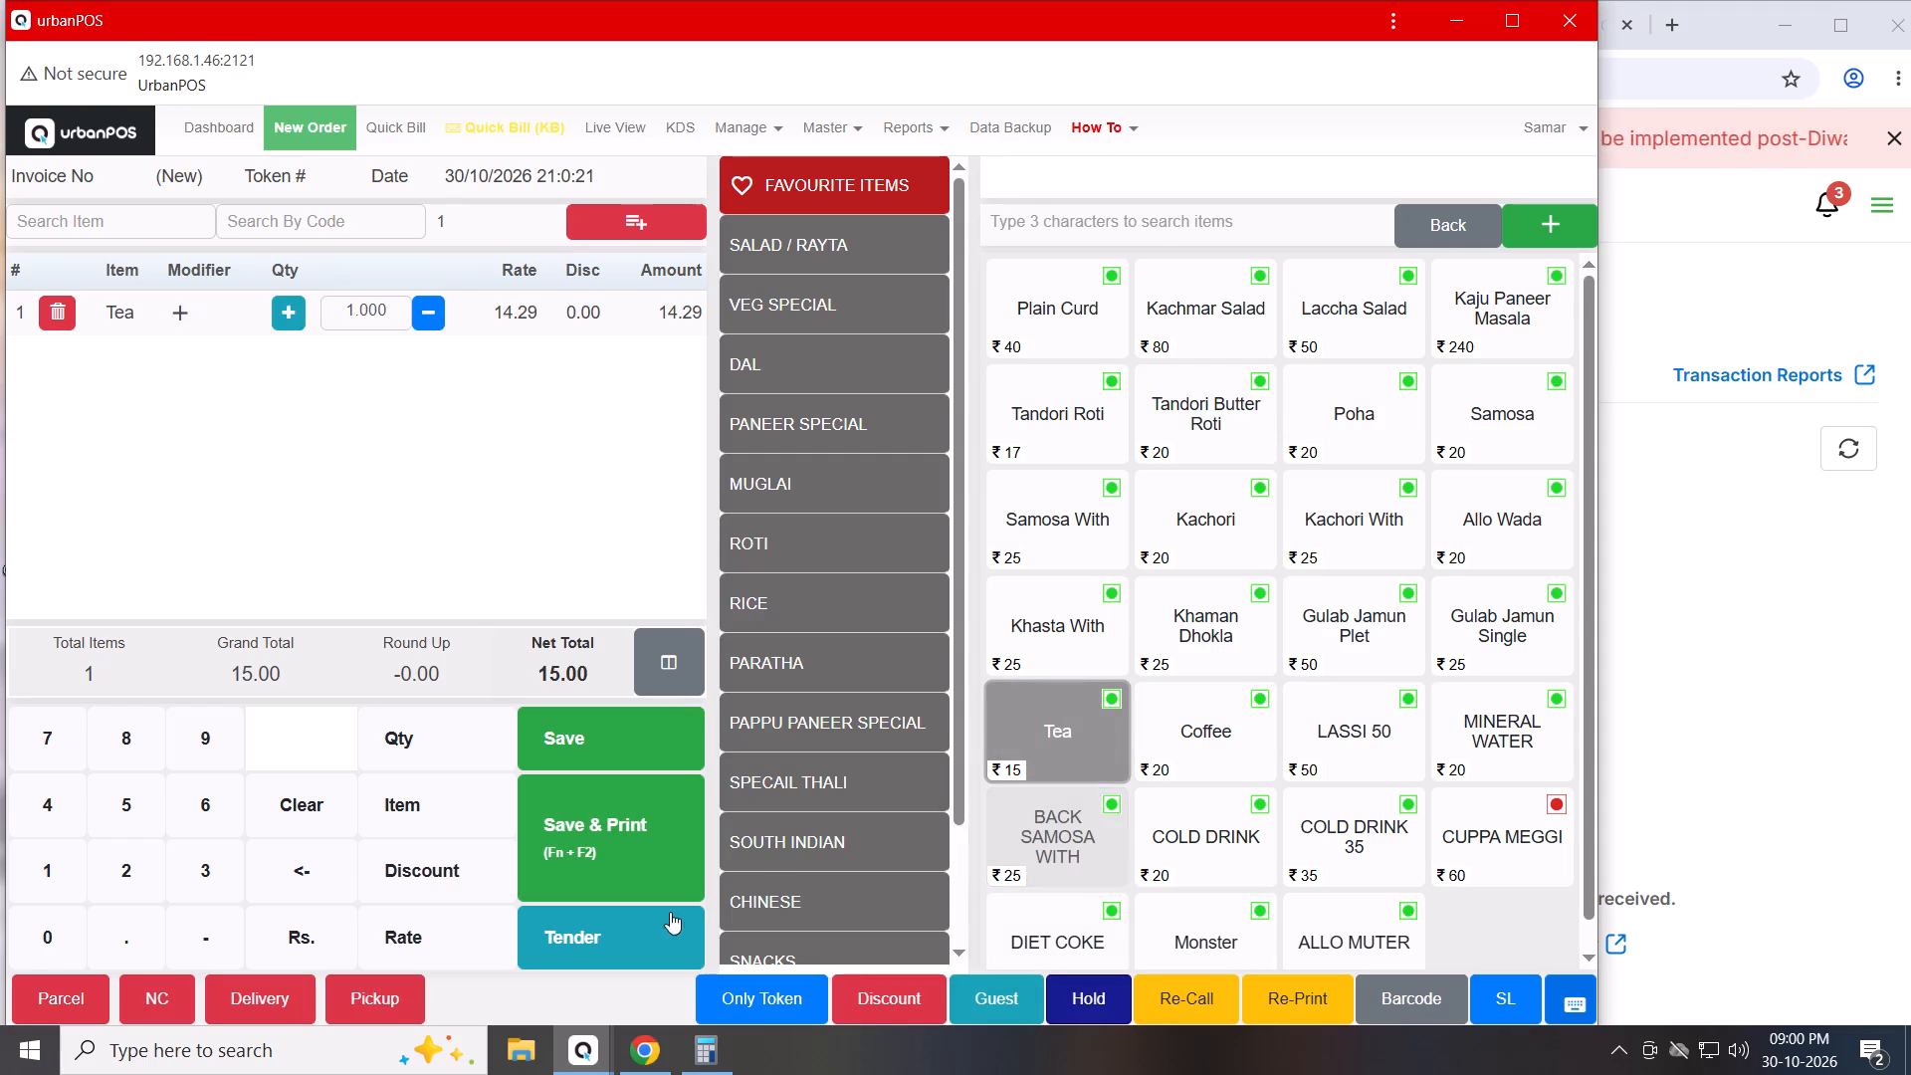
click(643, 872)
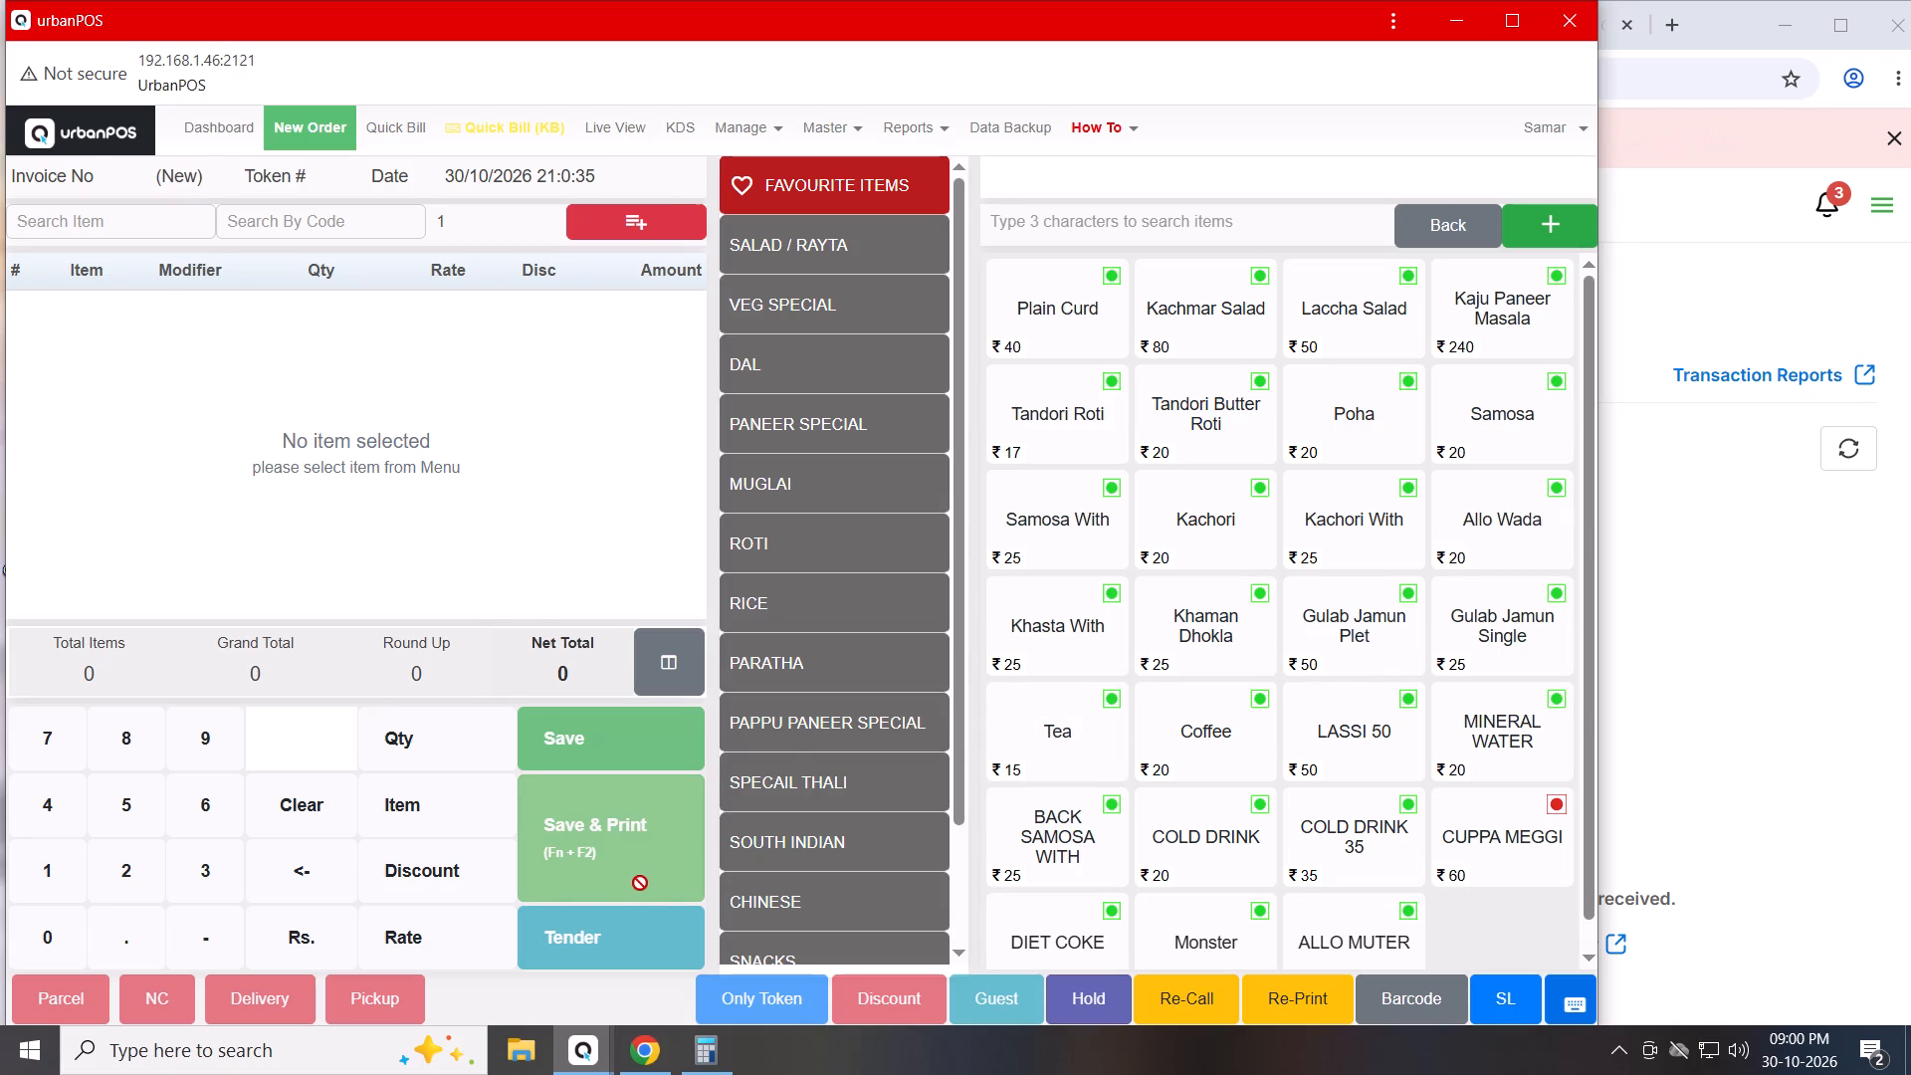
Add one Coffee to a new order, and save and print the bill.
click(1159, 734)
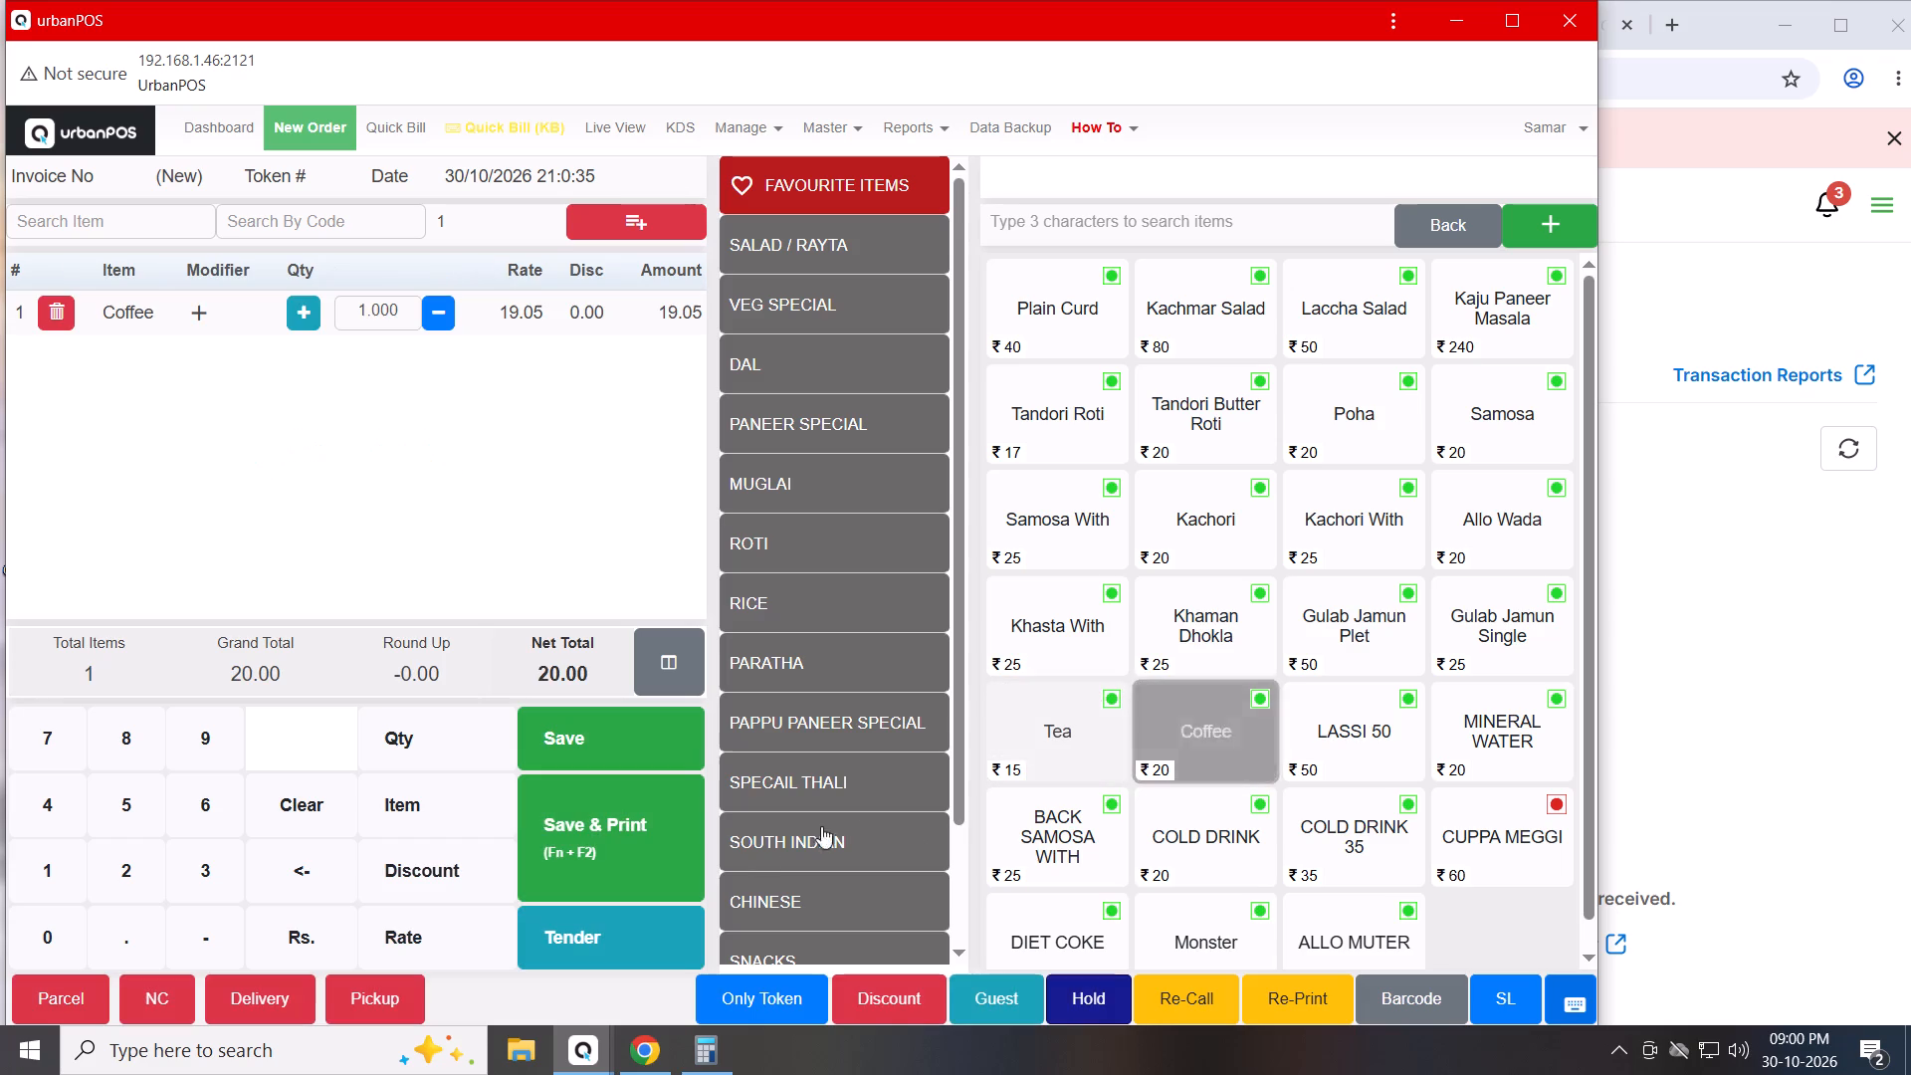
click(660, 862)
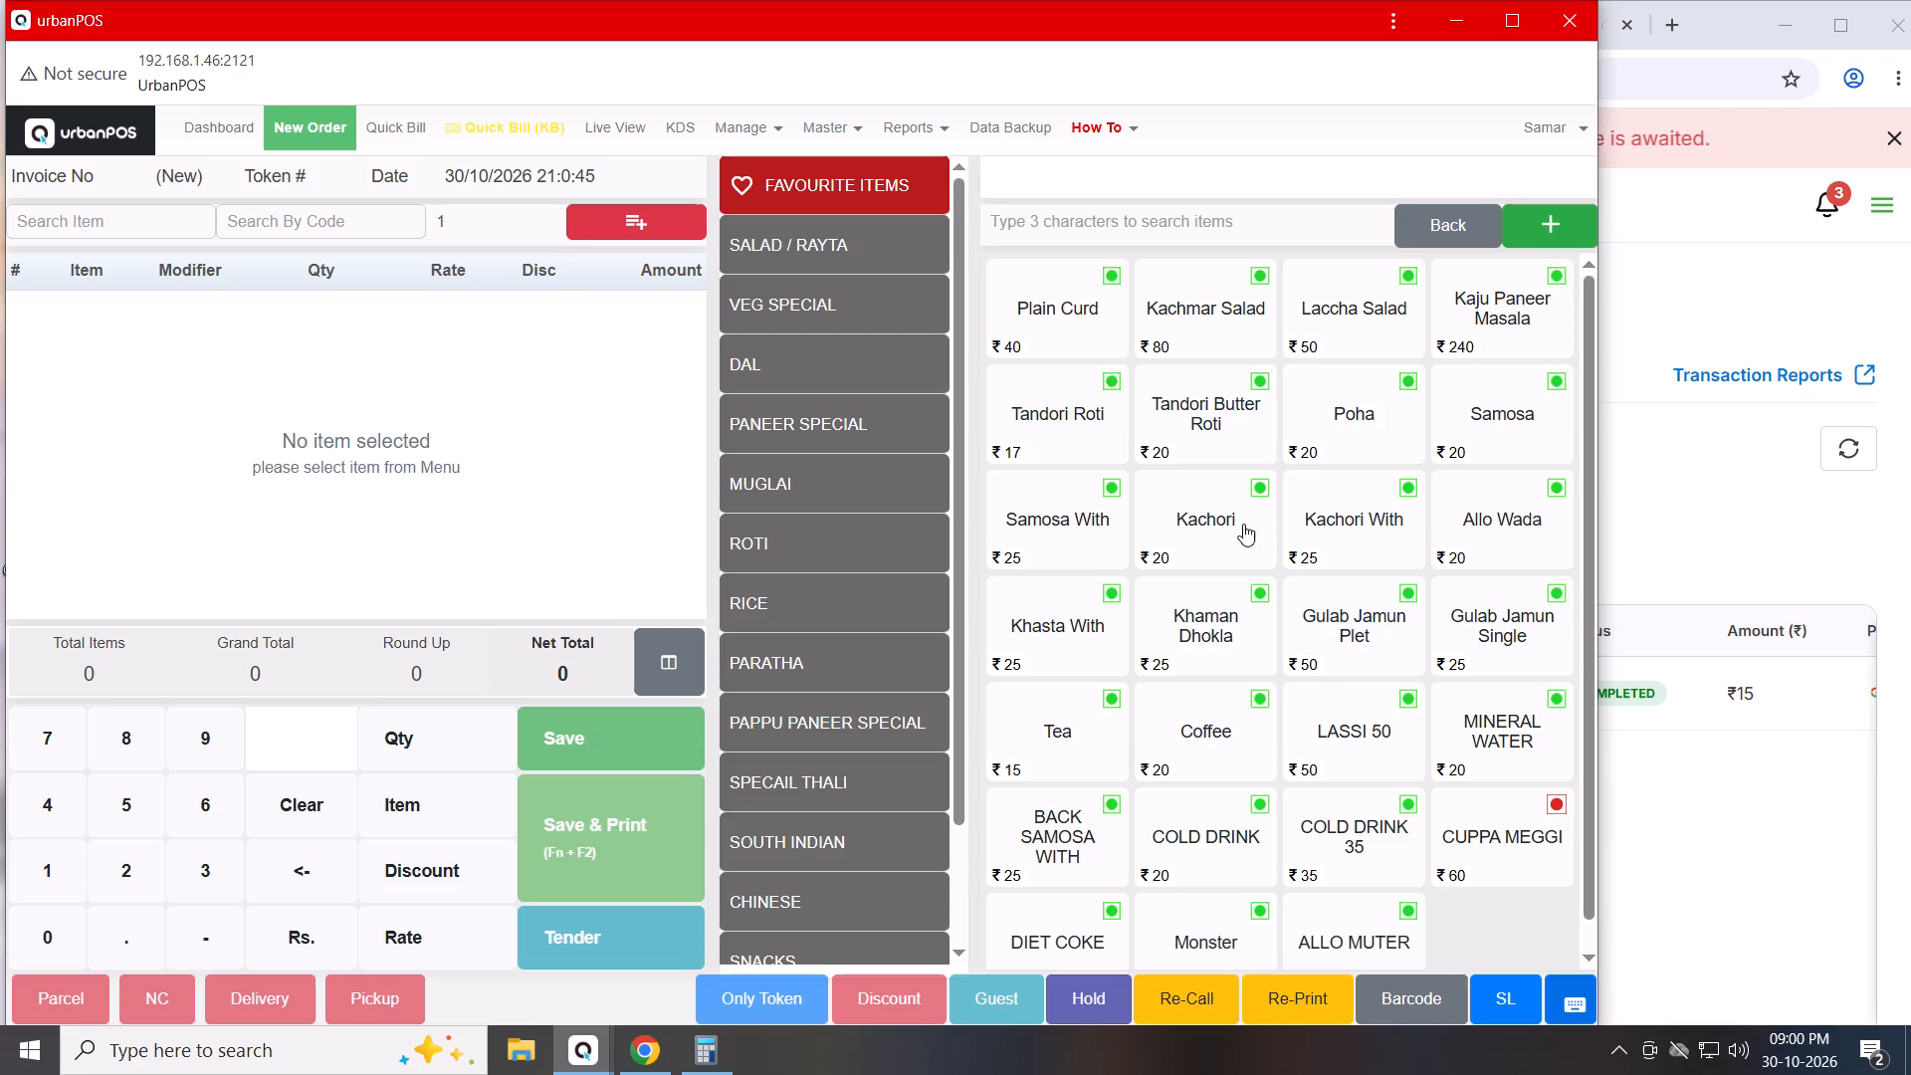
Add one Poha and one Tea to a new order, and save and print the bill.
click(1420, 428)
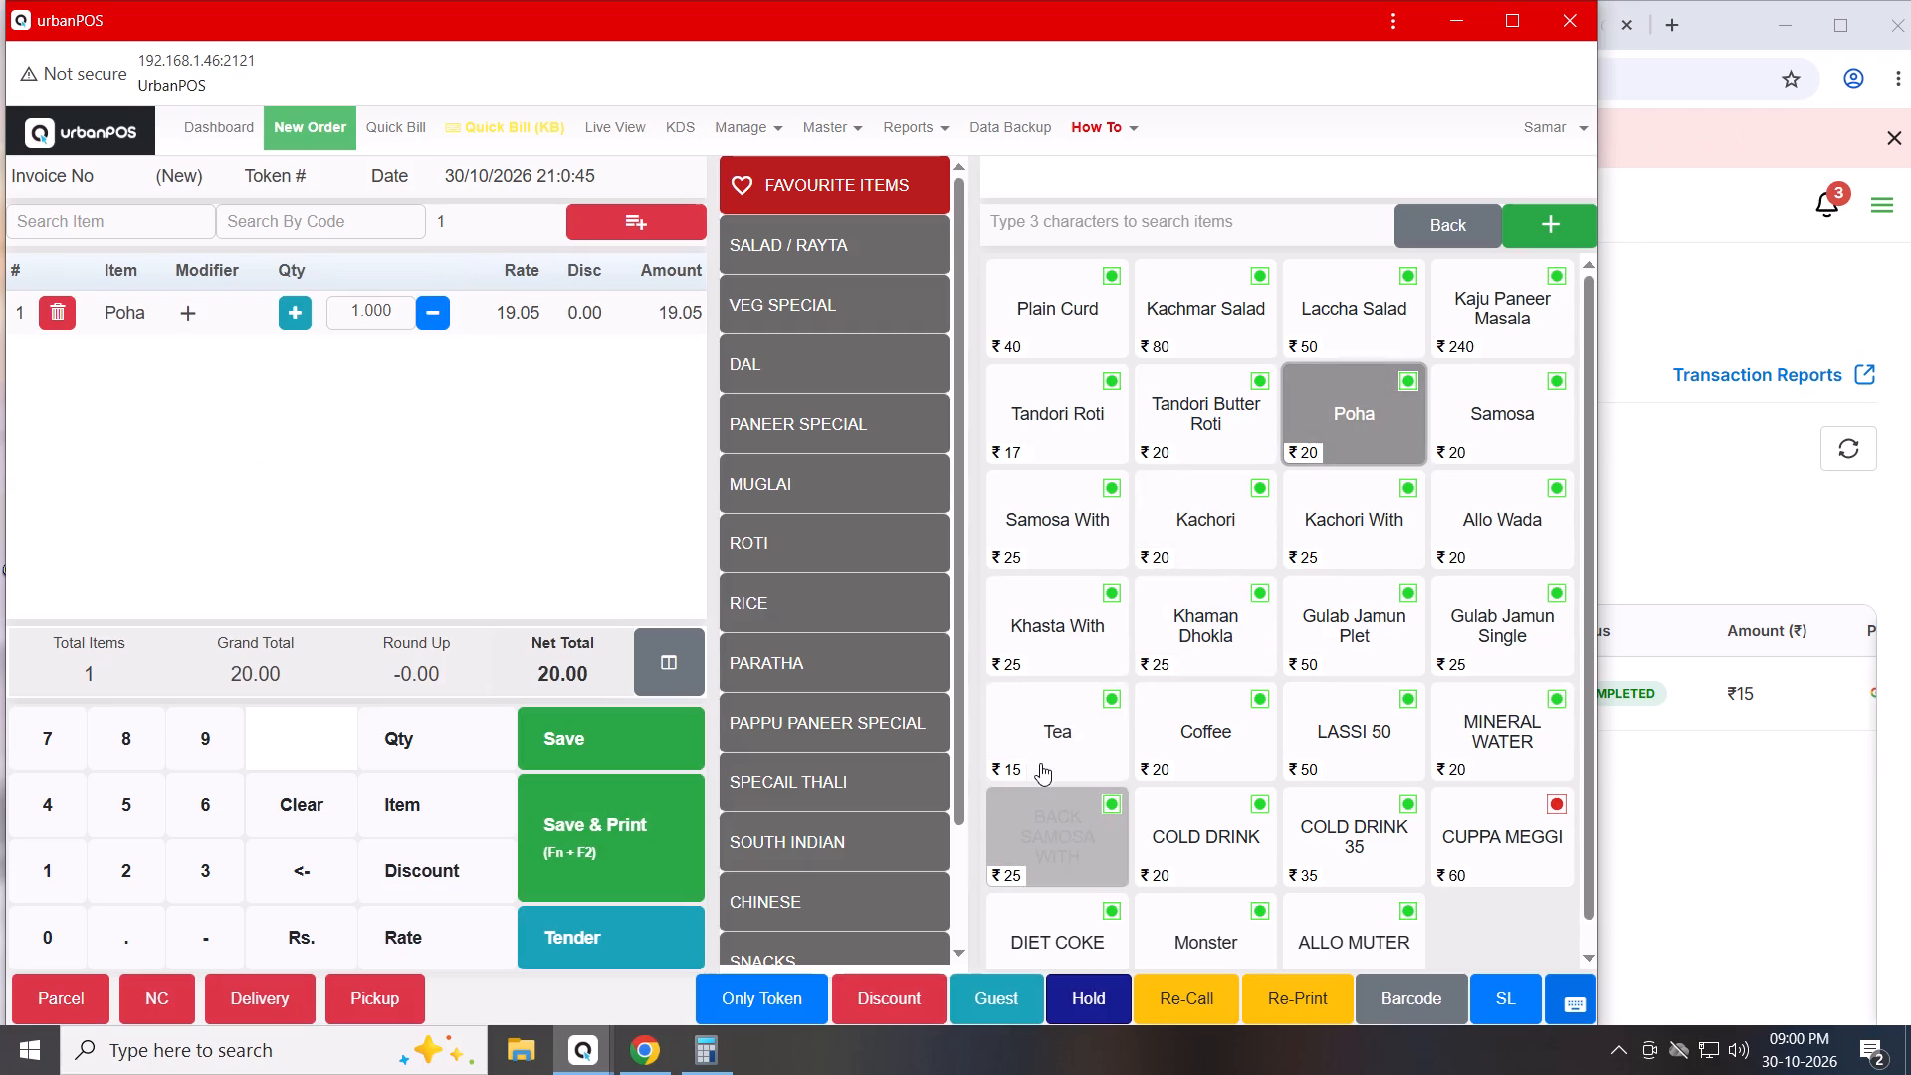
click(1040, 763)
click(684, 851)
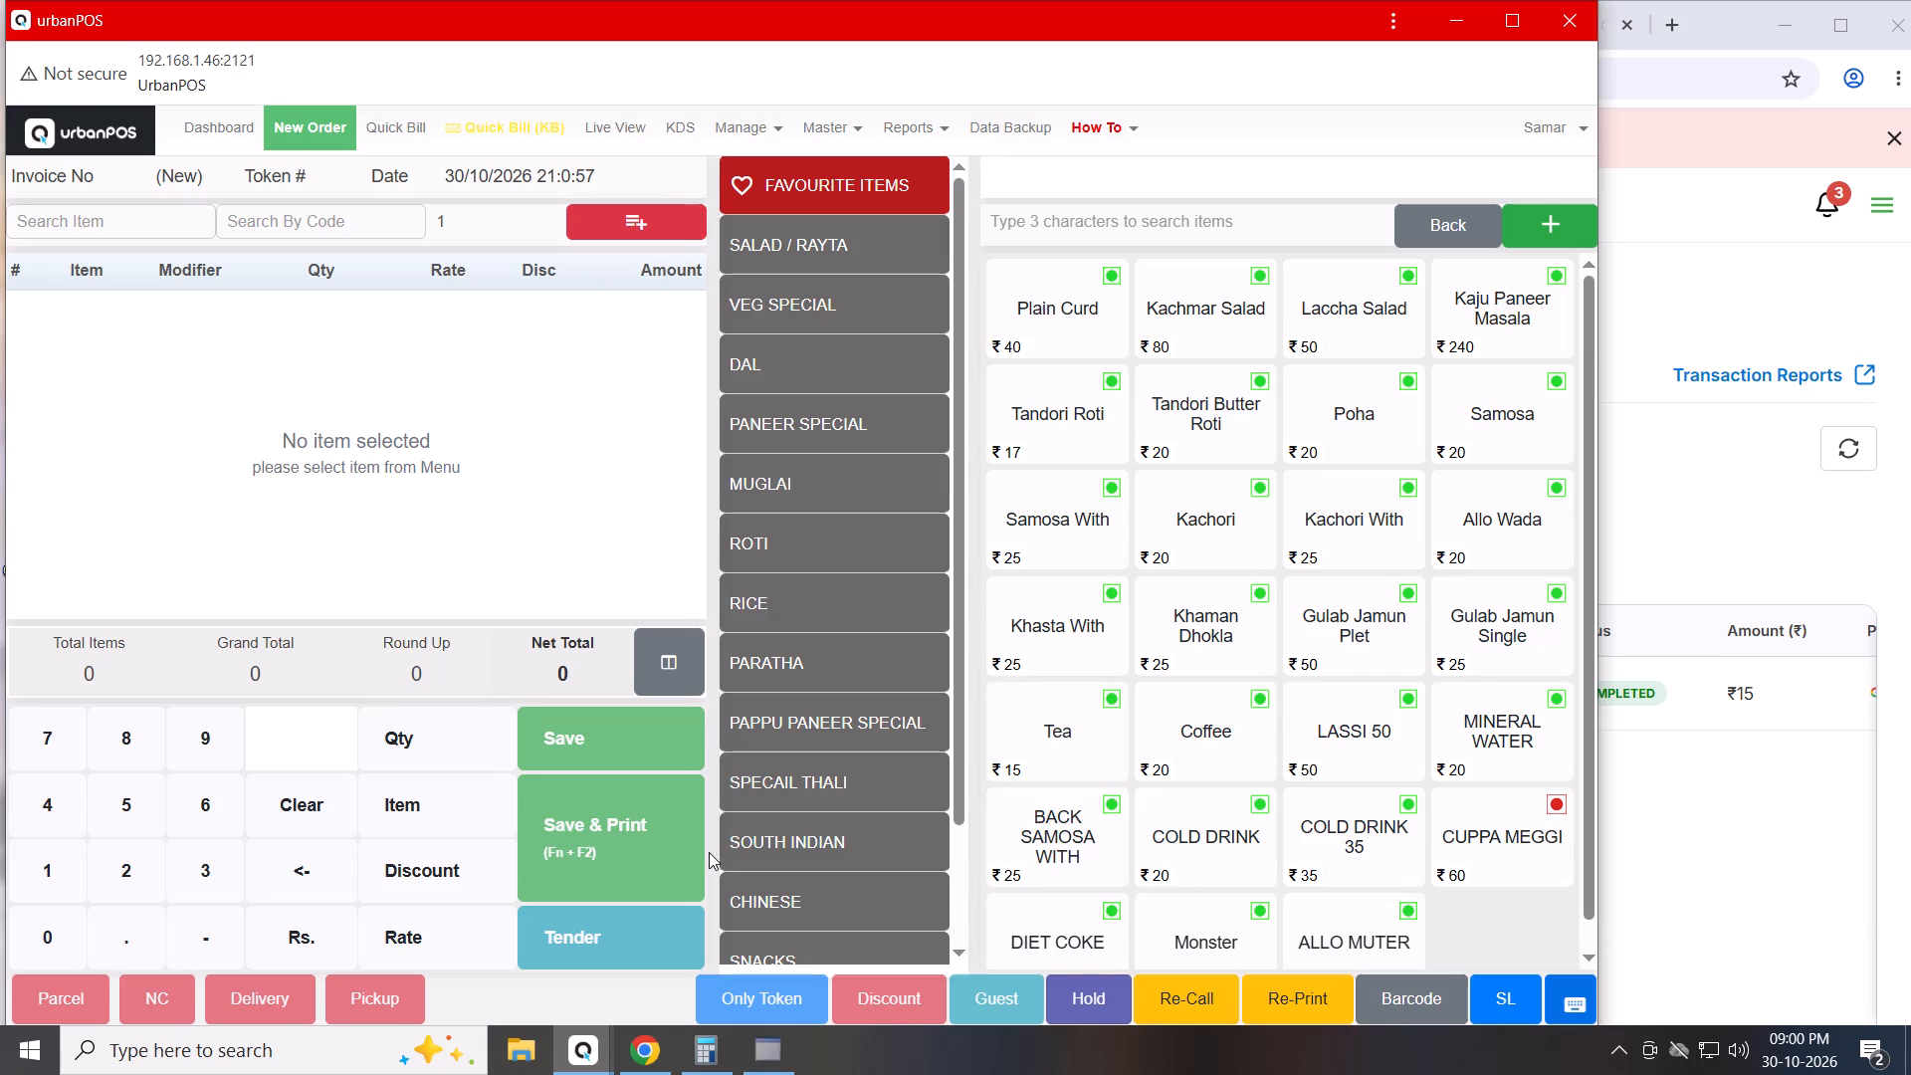
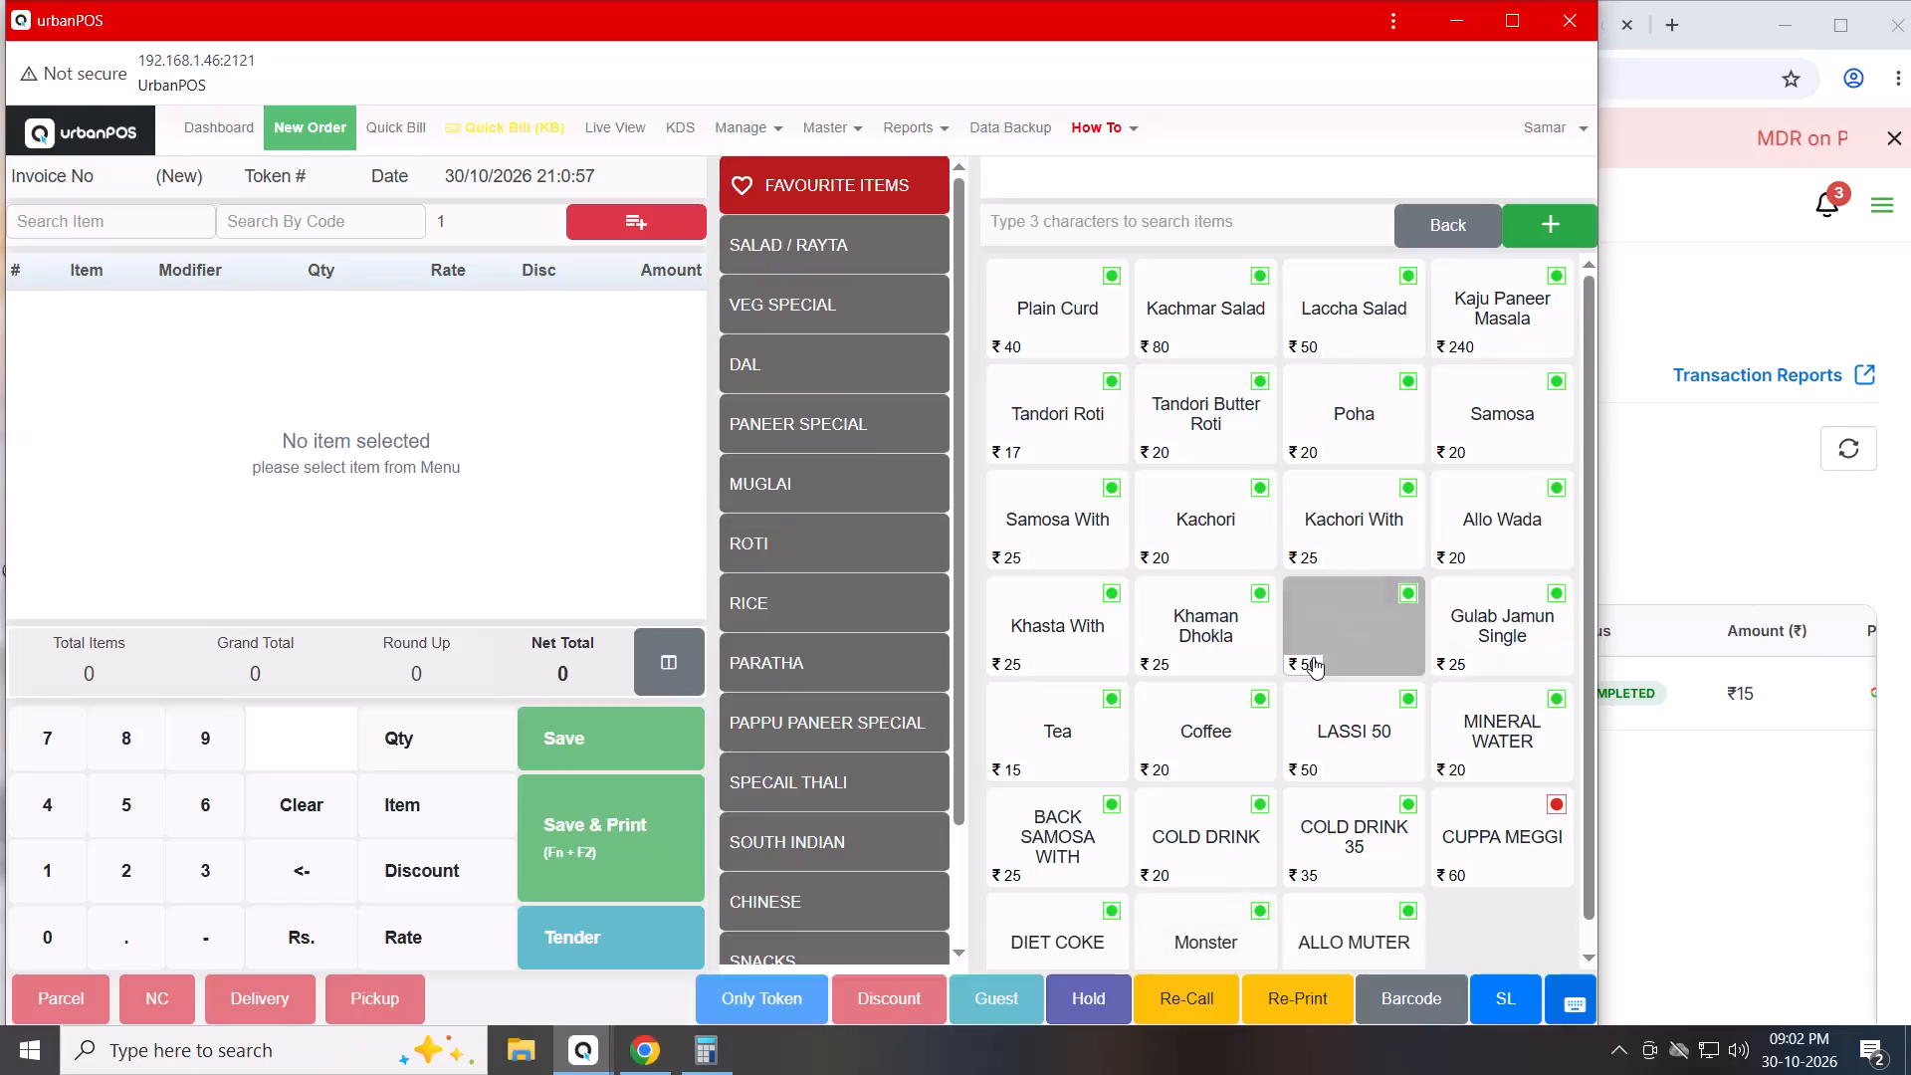
Add one Tea to a new order, and save and print the bill.
drag(1214, 685, 1087, 713)
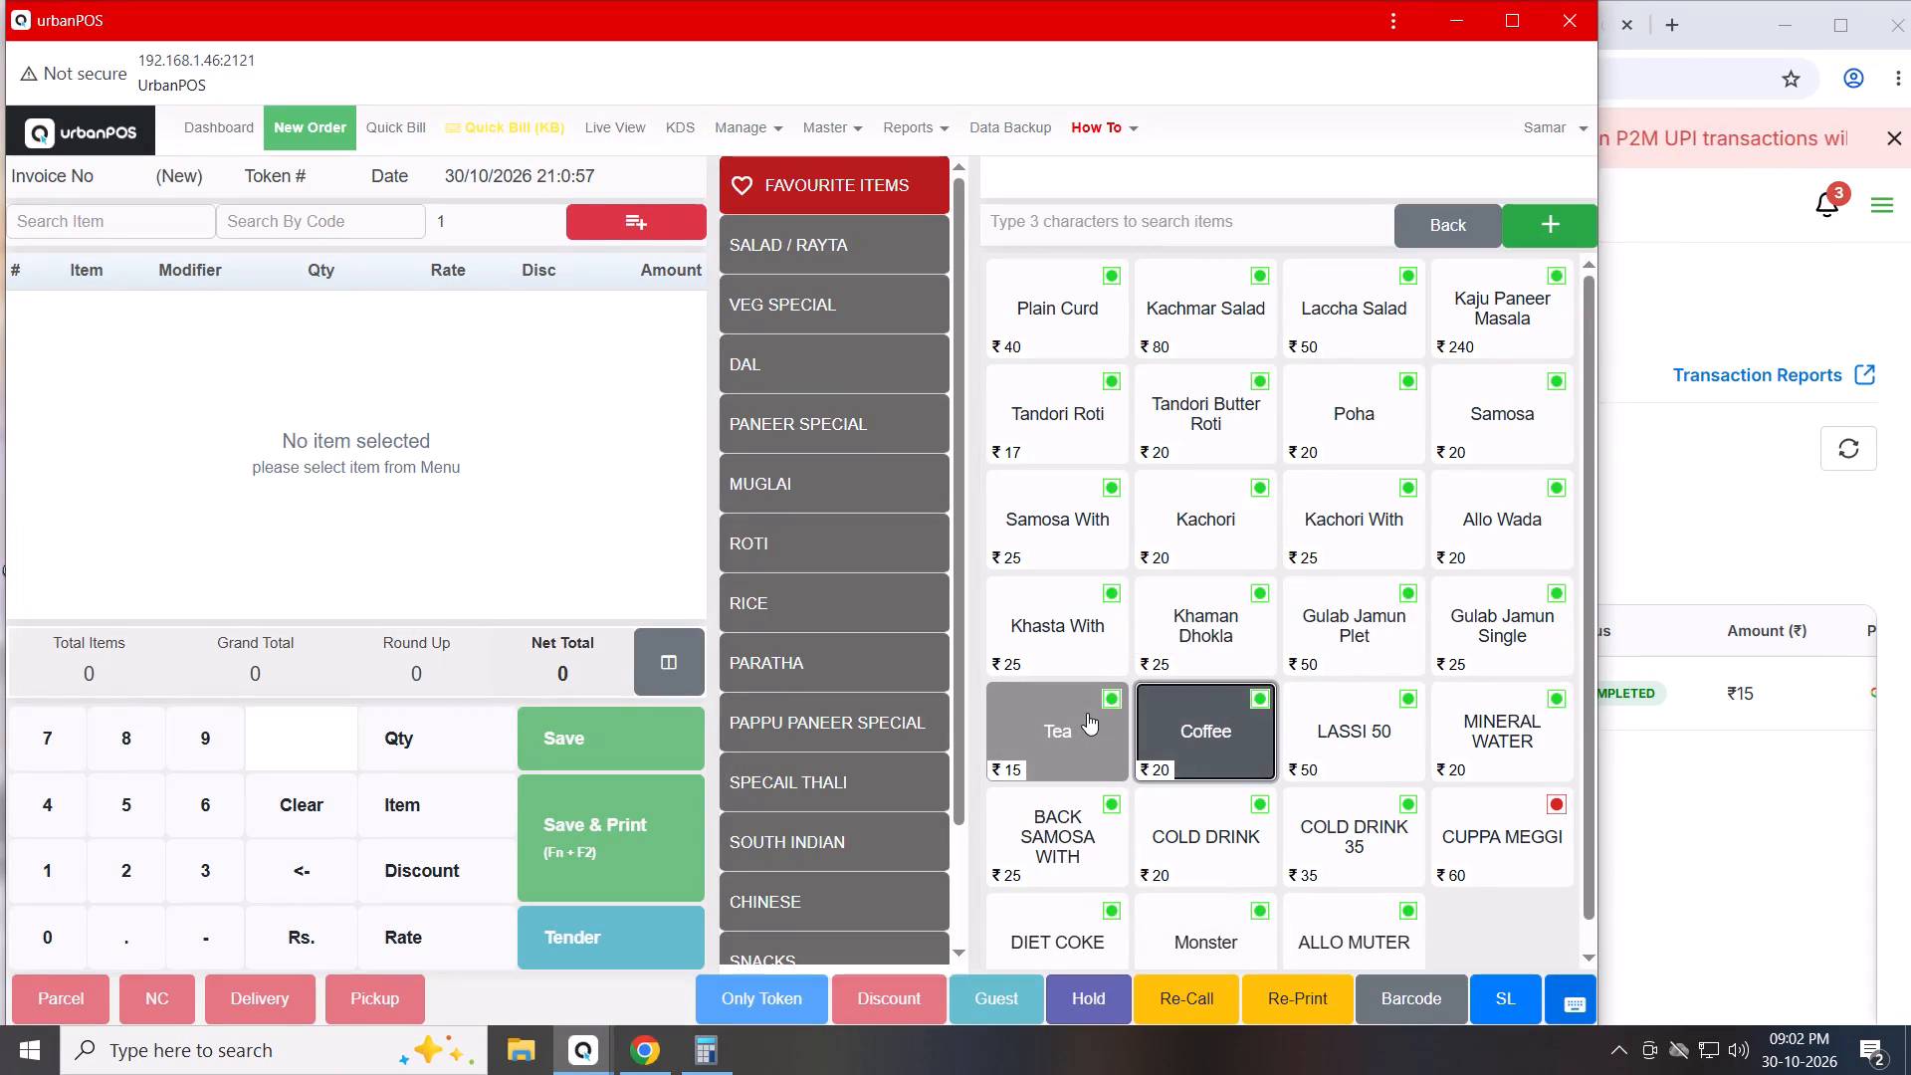
drag(1087, 713, 1091, 718)
click(1102, 728)
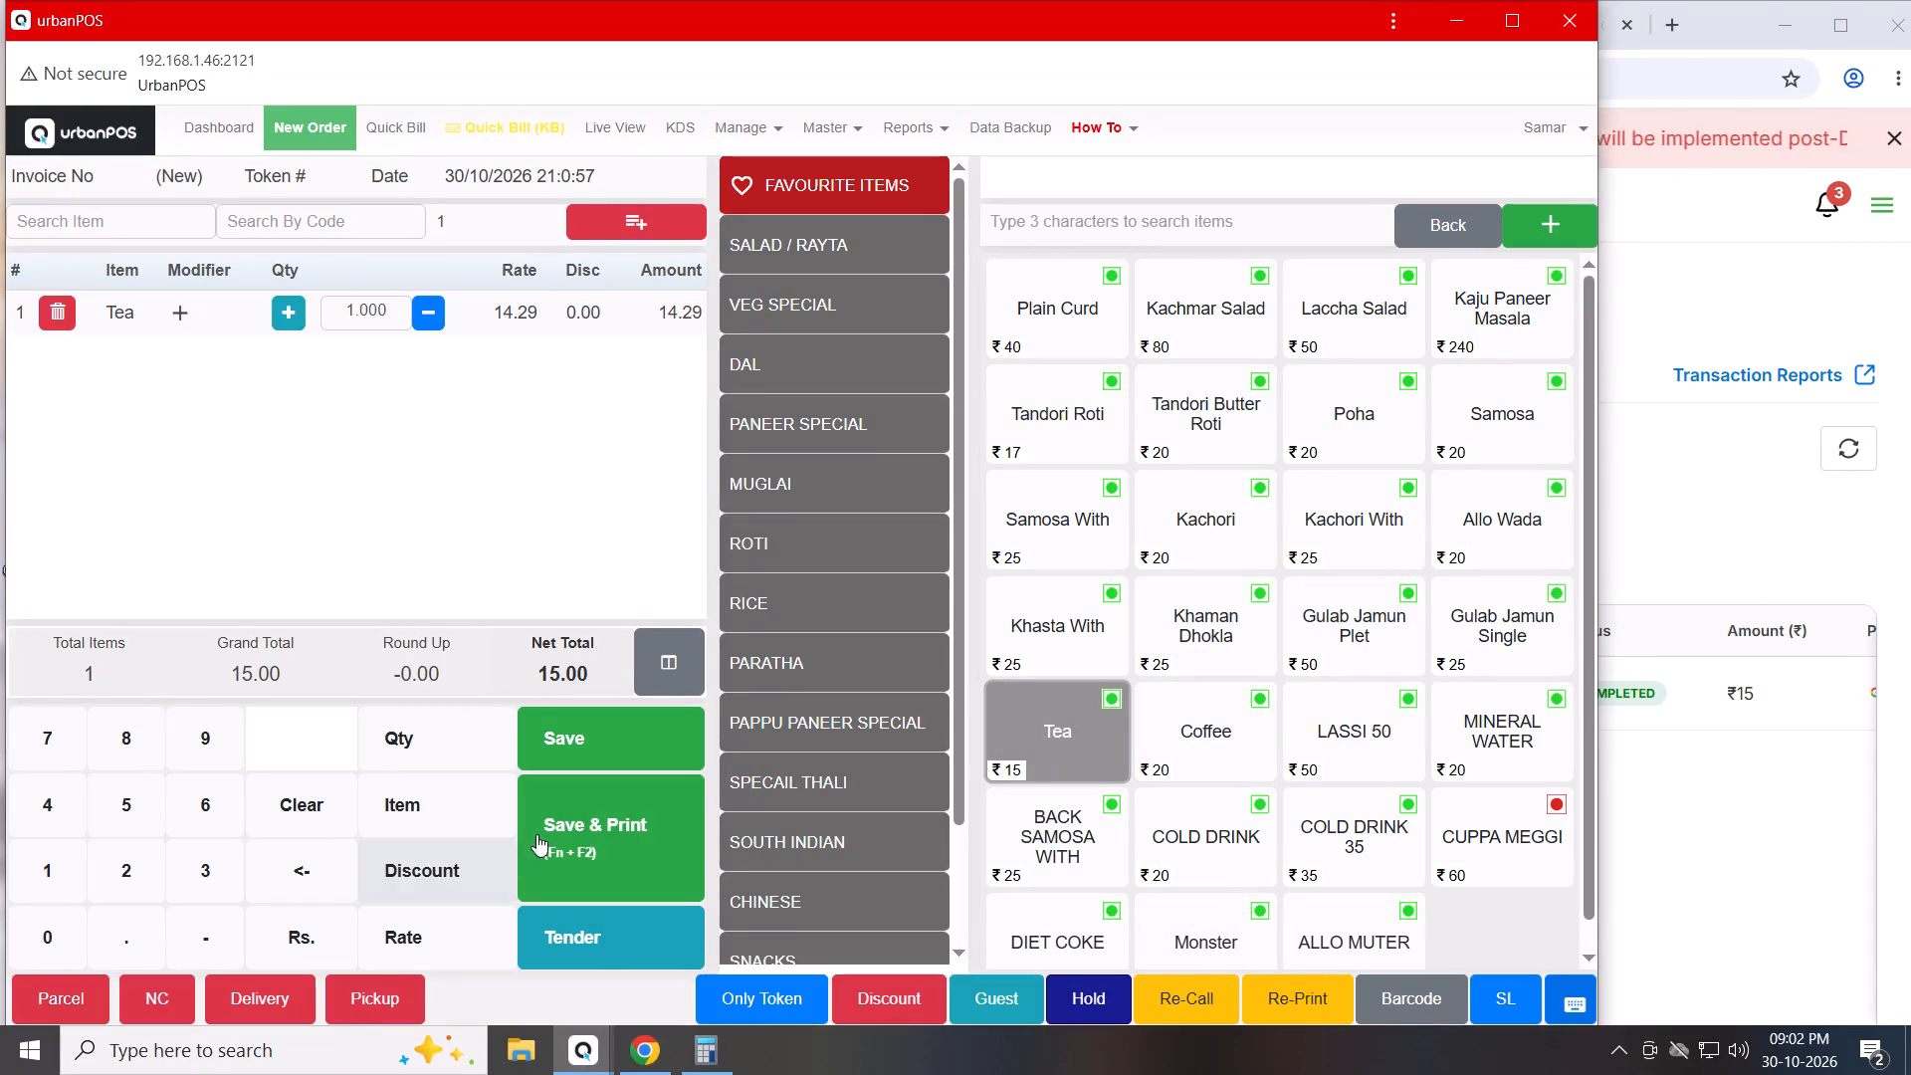
click(559, 844)
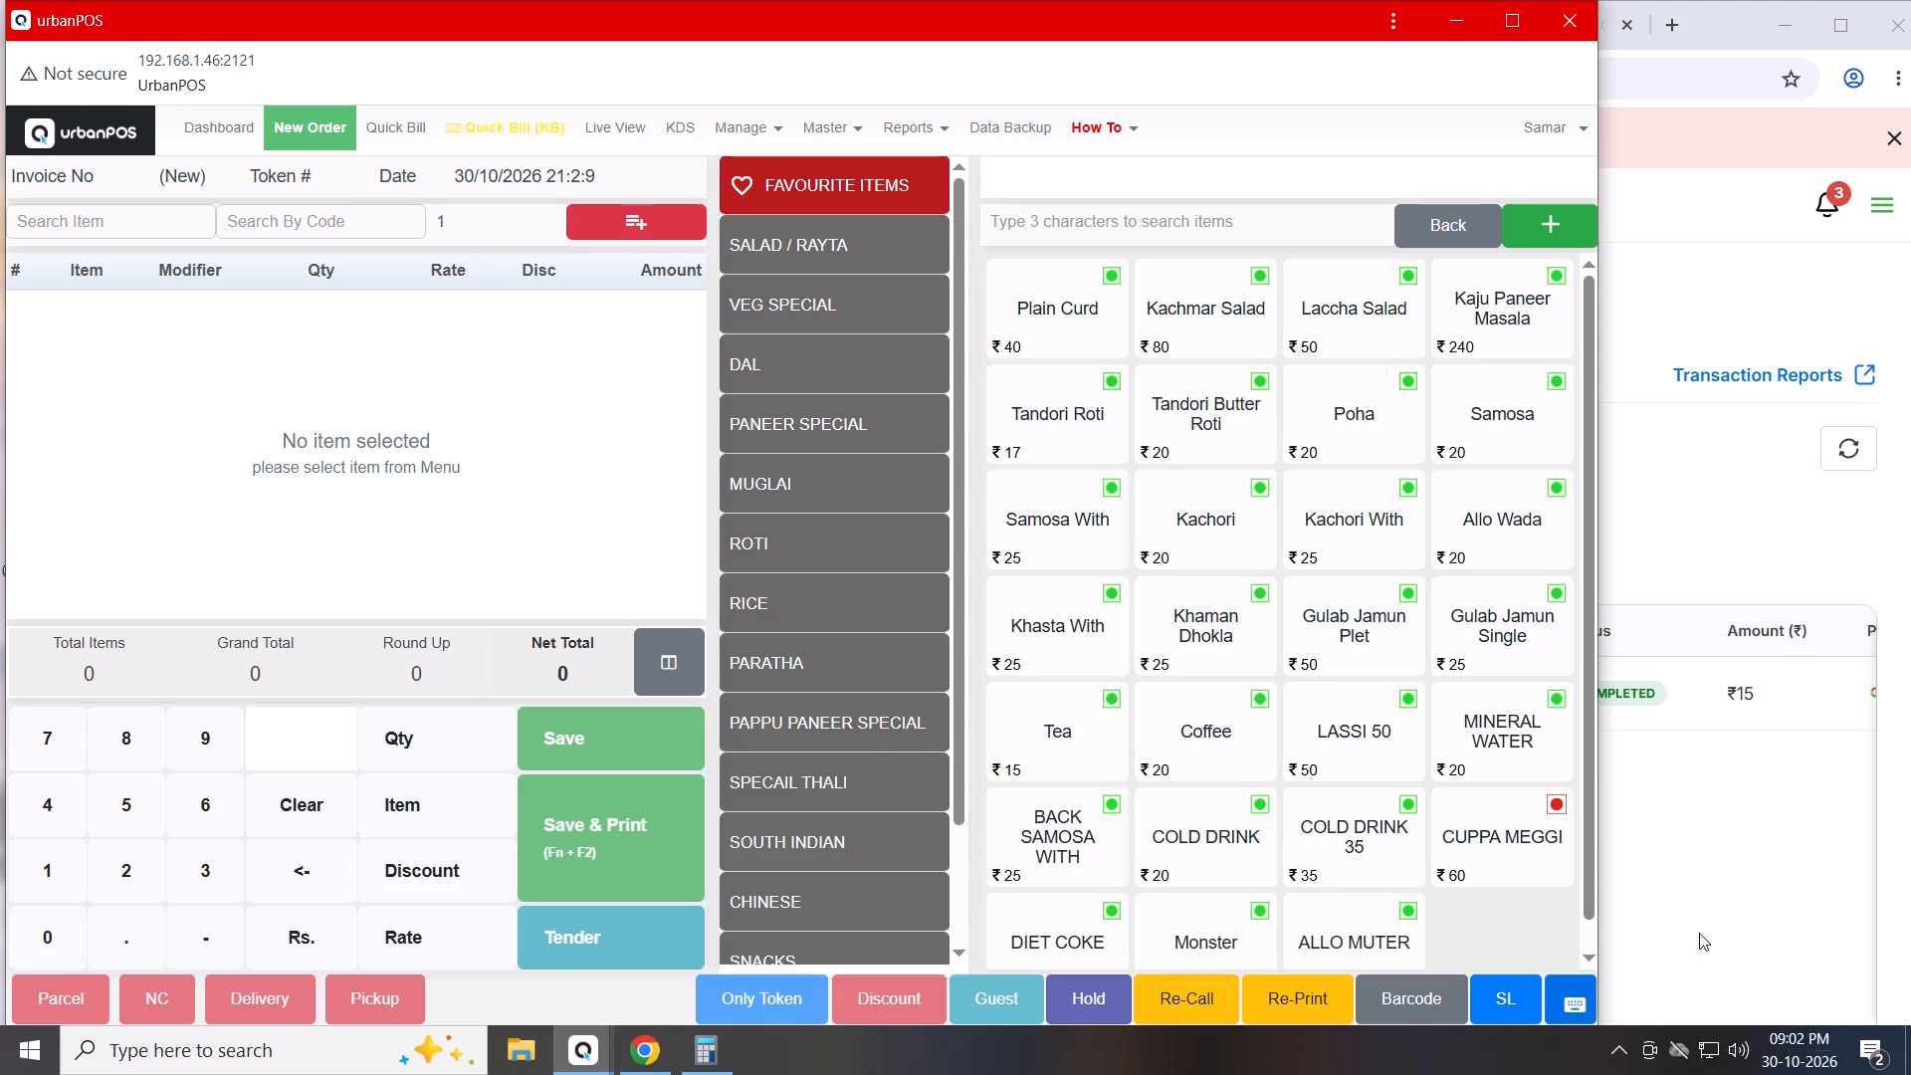
Review the recent bills in the reprint invoice list, and close it.
click(110, 238)
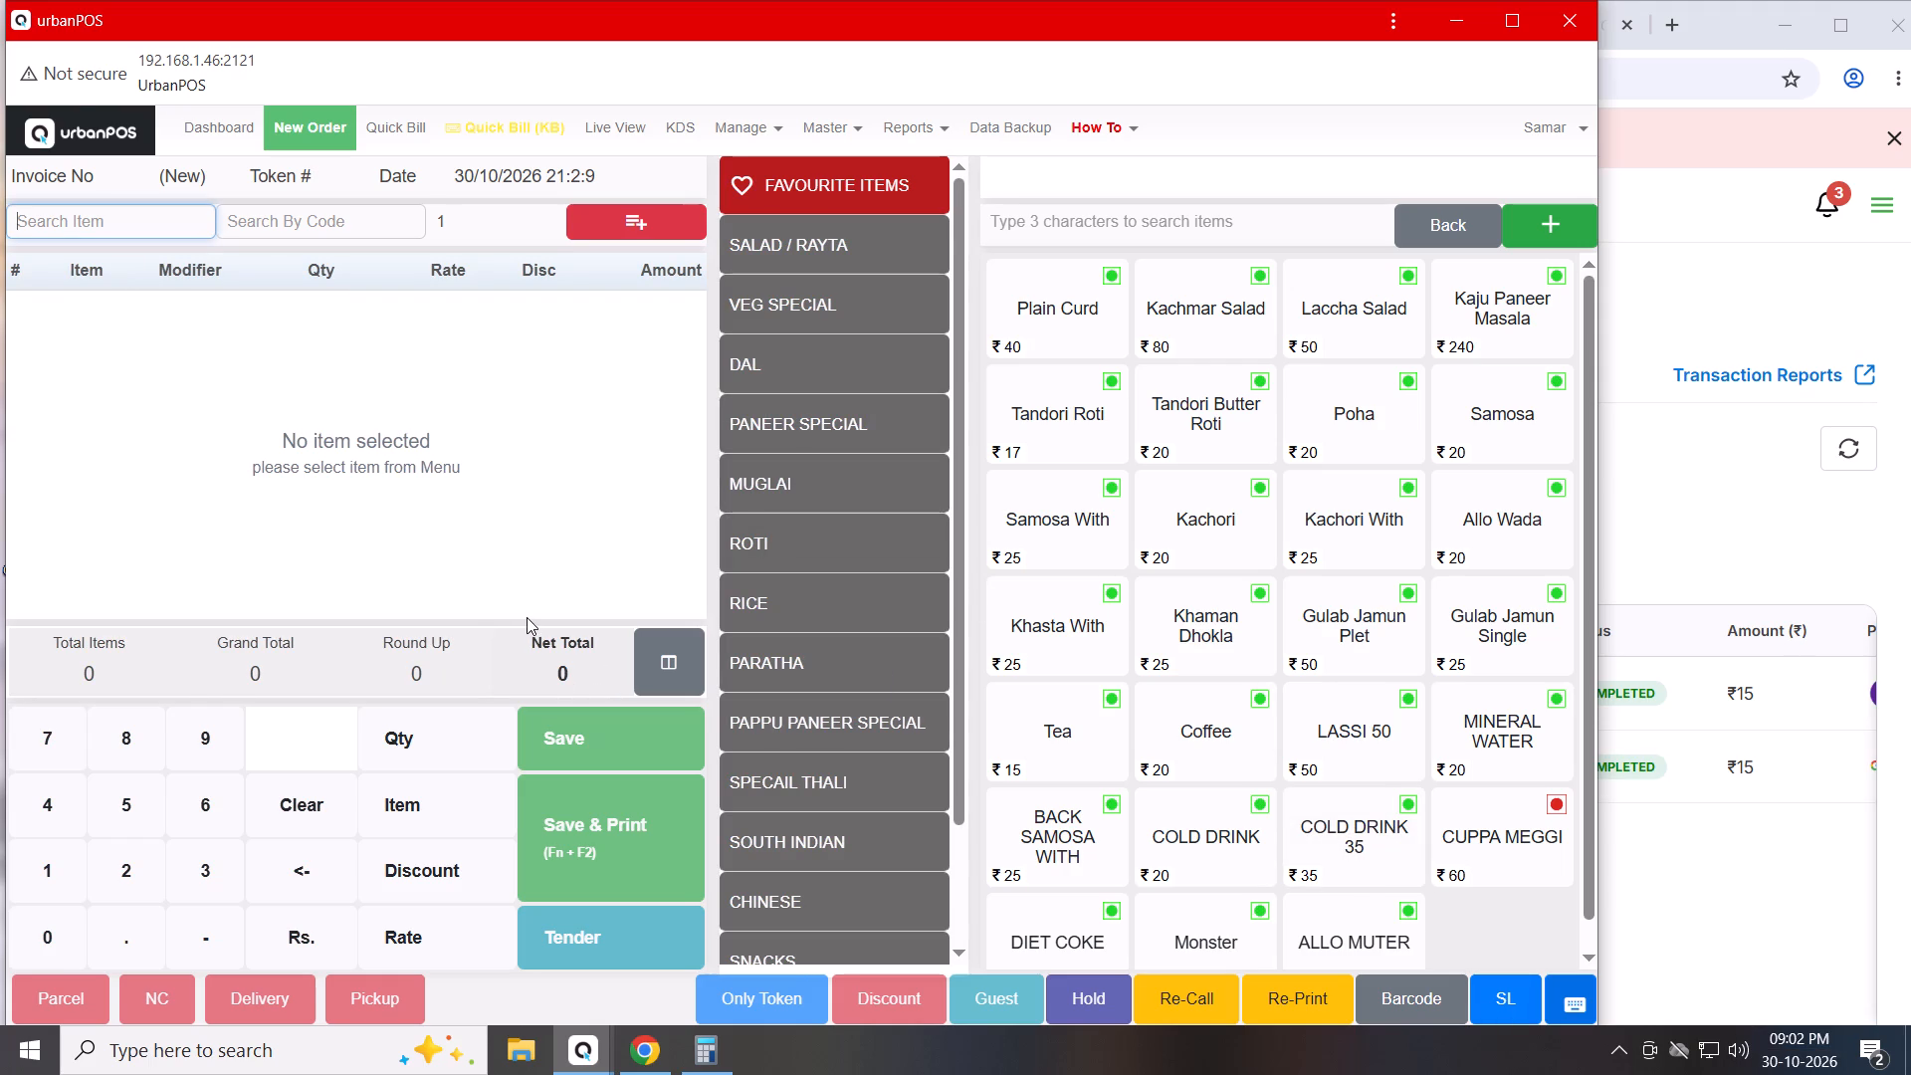
click(1275, 1006)
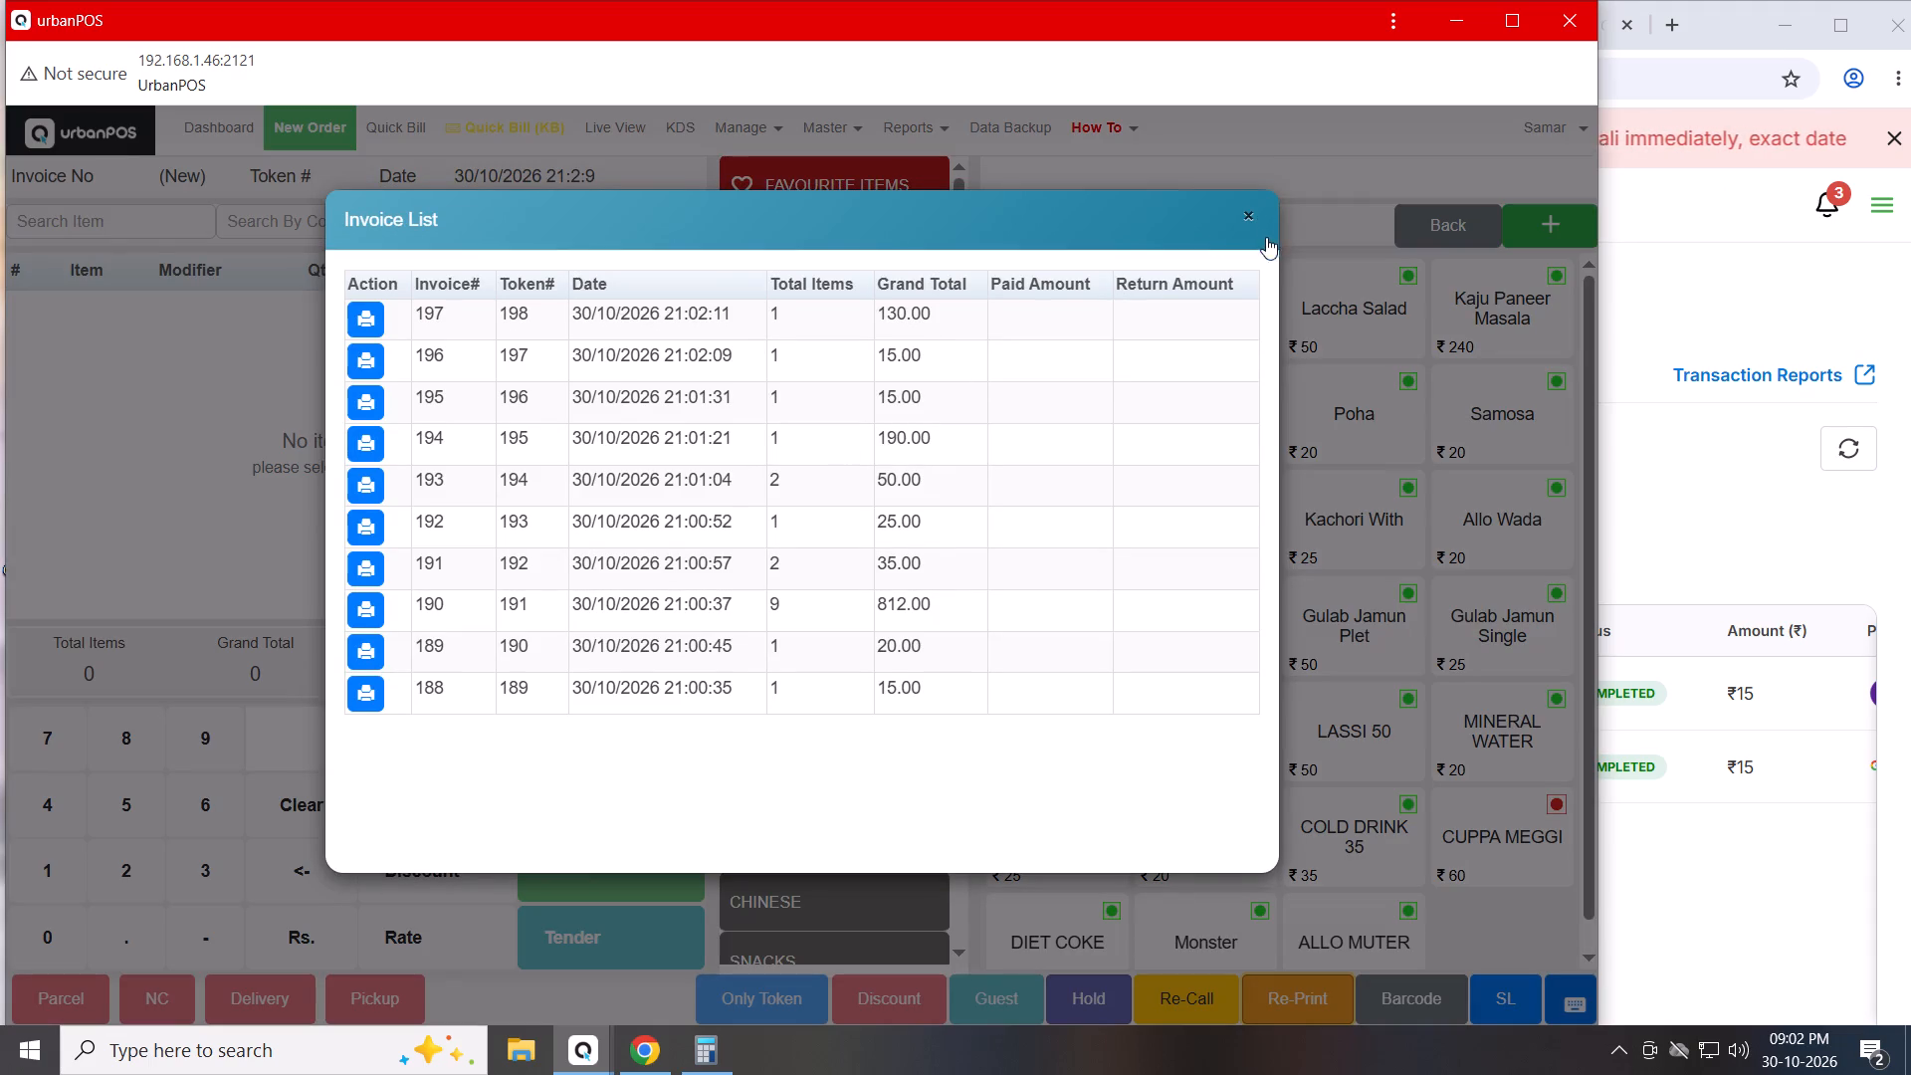
click(1253, 238)
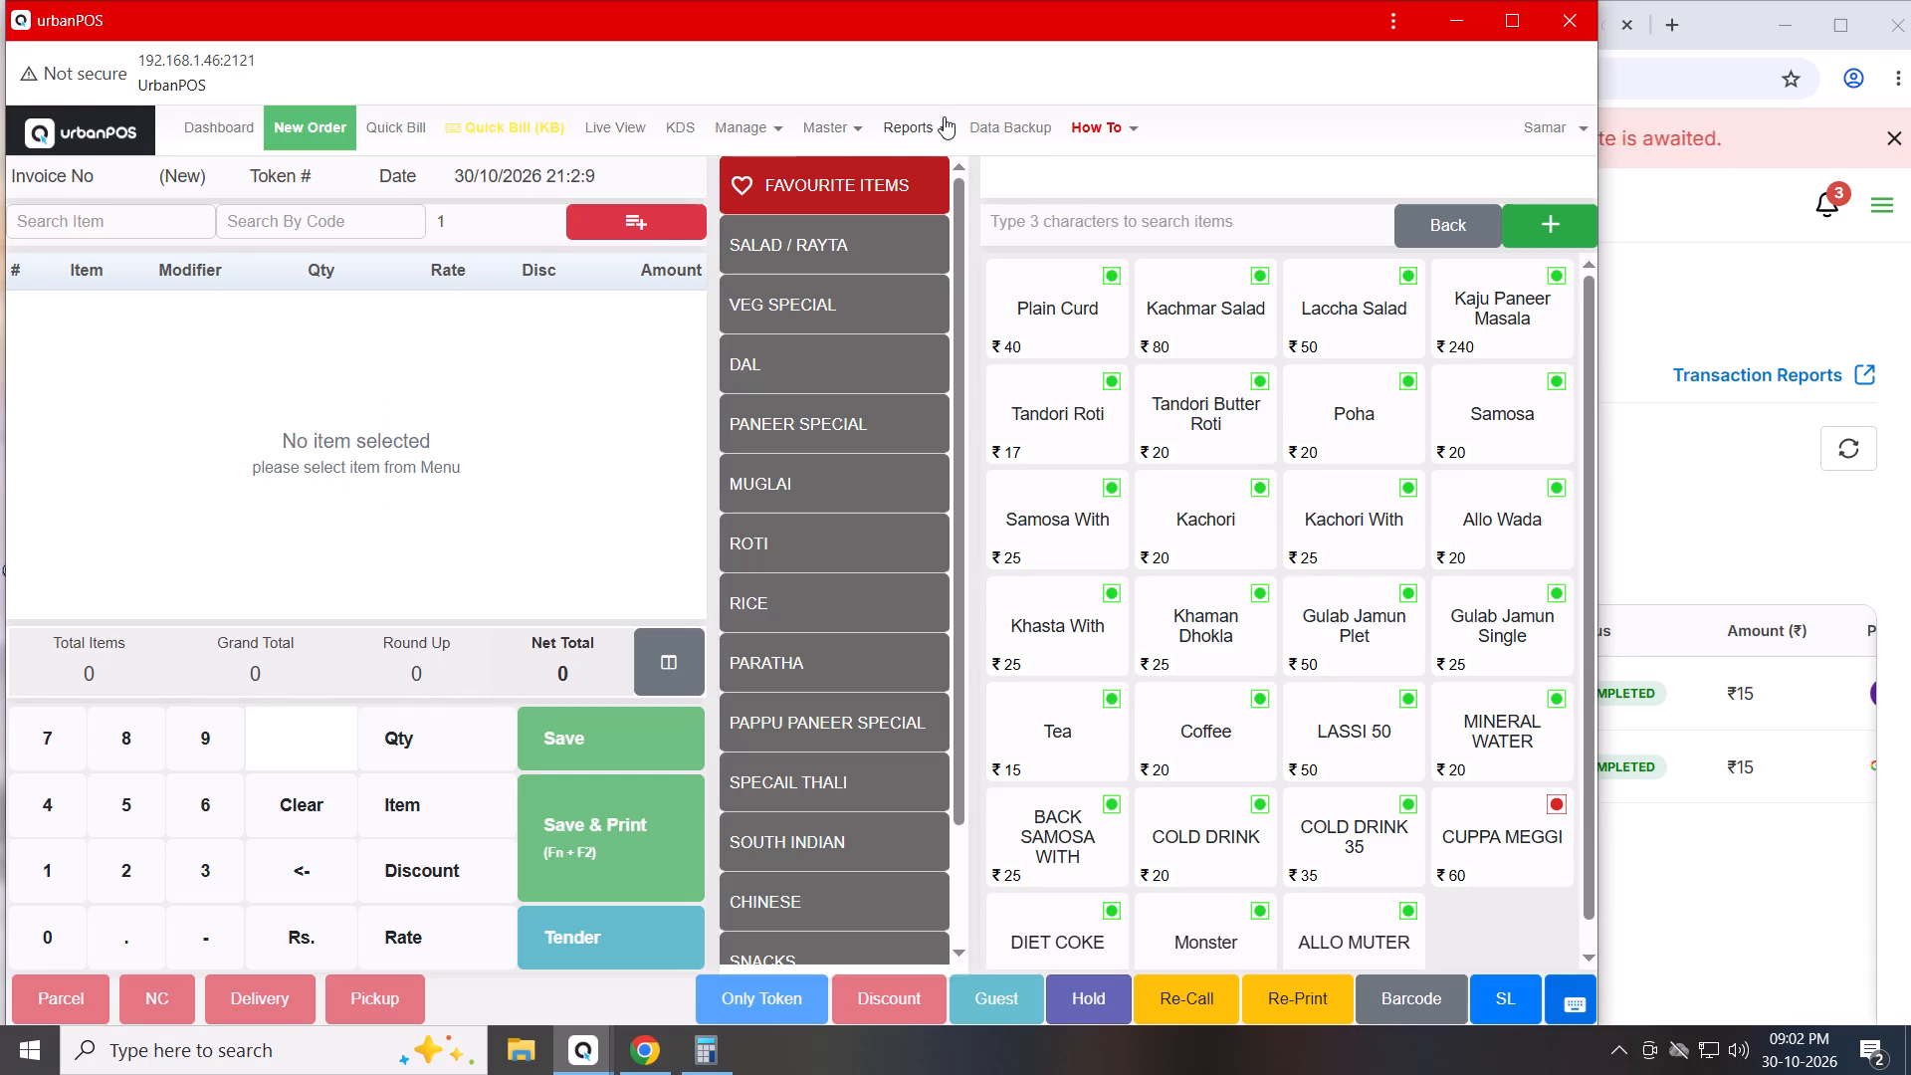
Generate the detailed Periodical Collection Report for user Samar for 30/10/2026 and examine it.
click(941, 120)
double_click(960, 191)
click(534, 322)
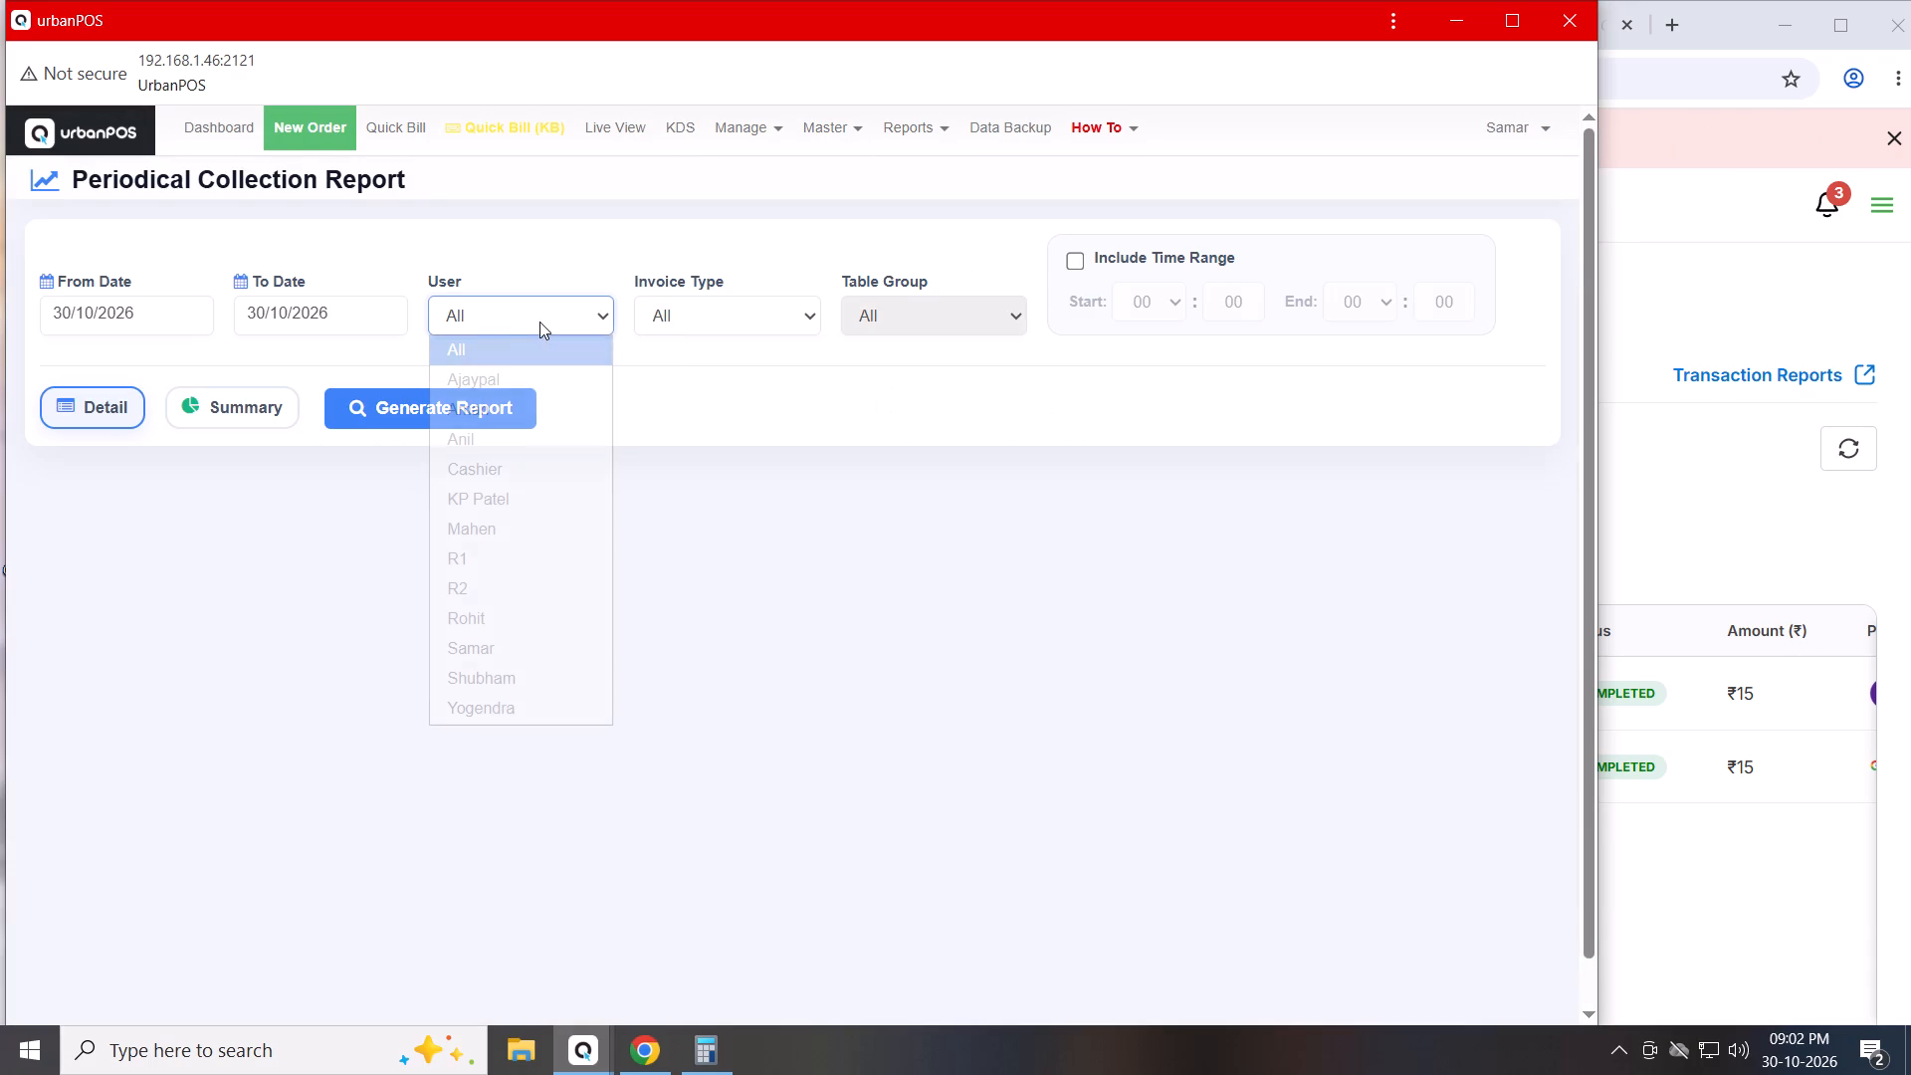
click(522, 653)
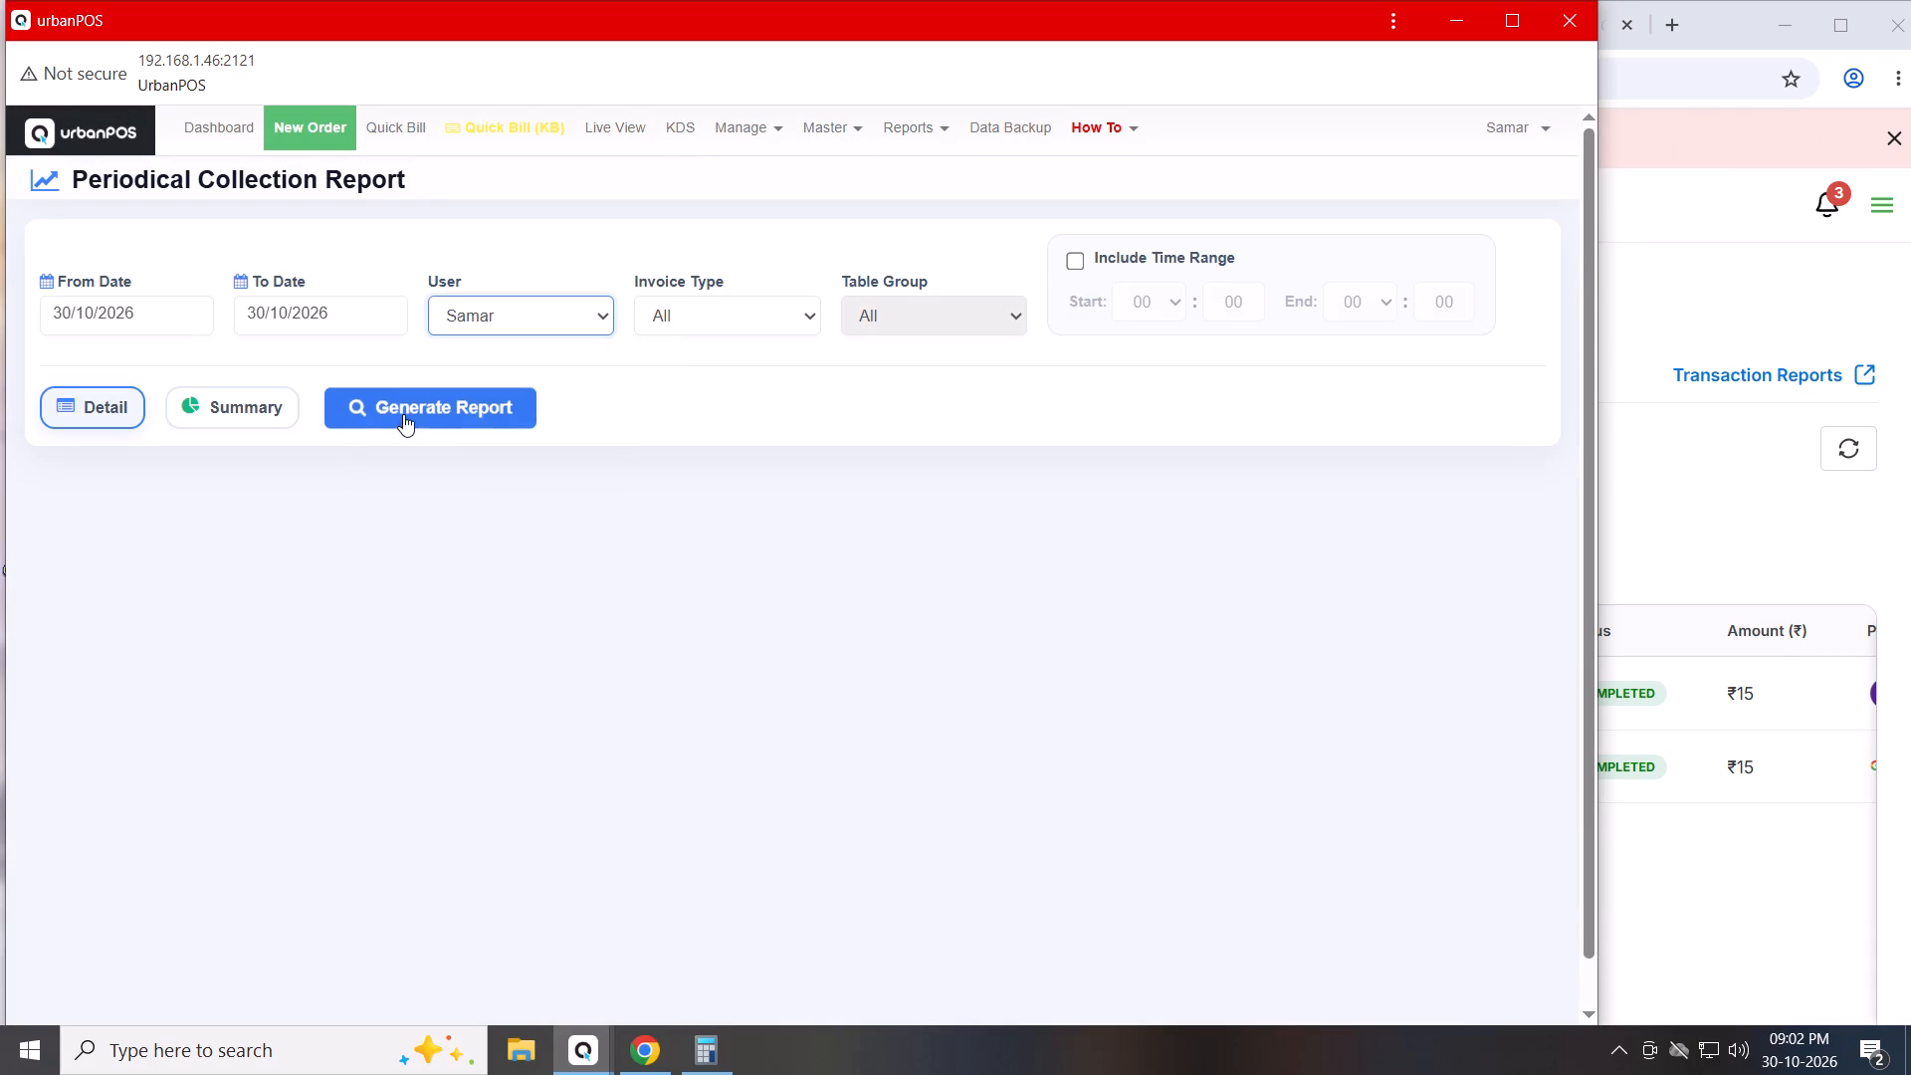
click(403, 414)
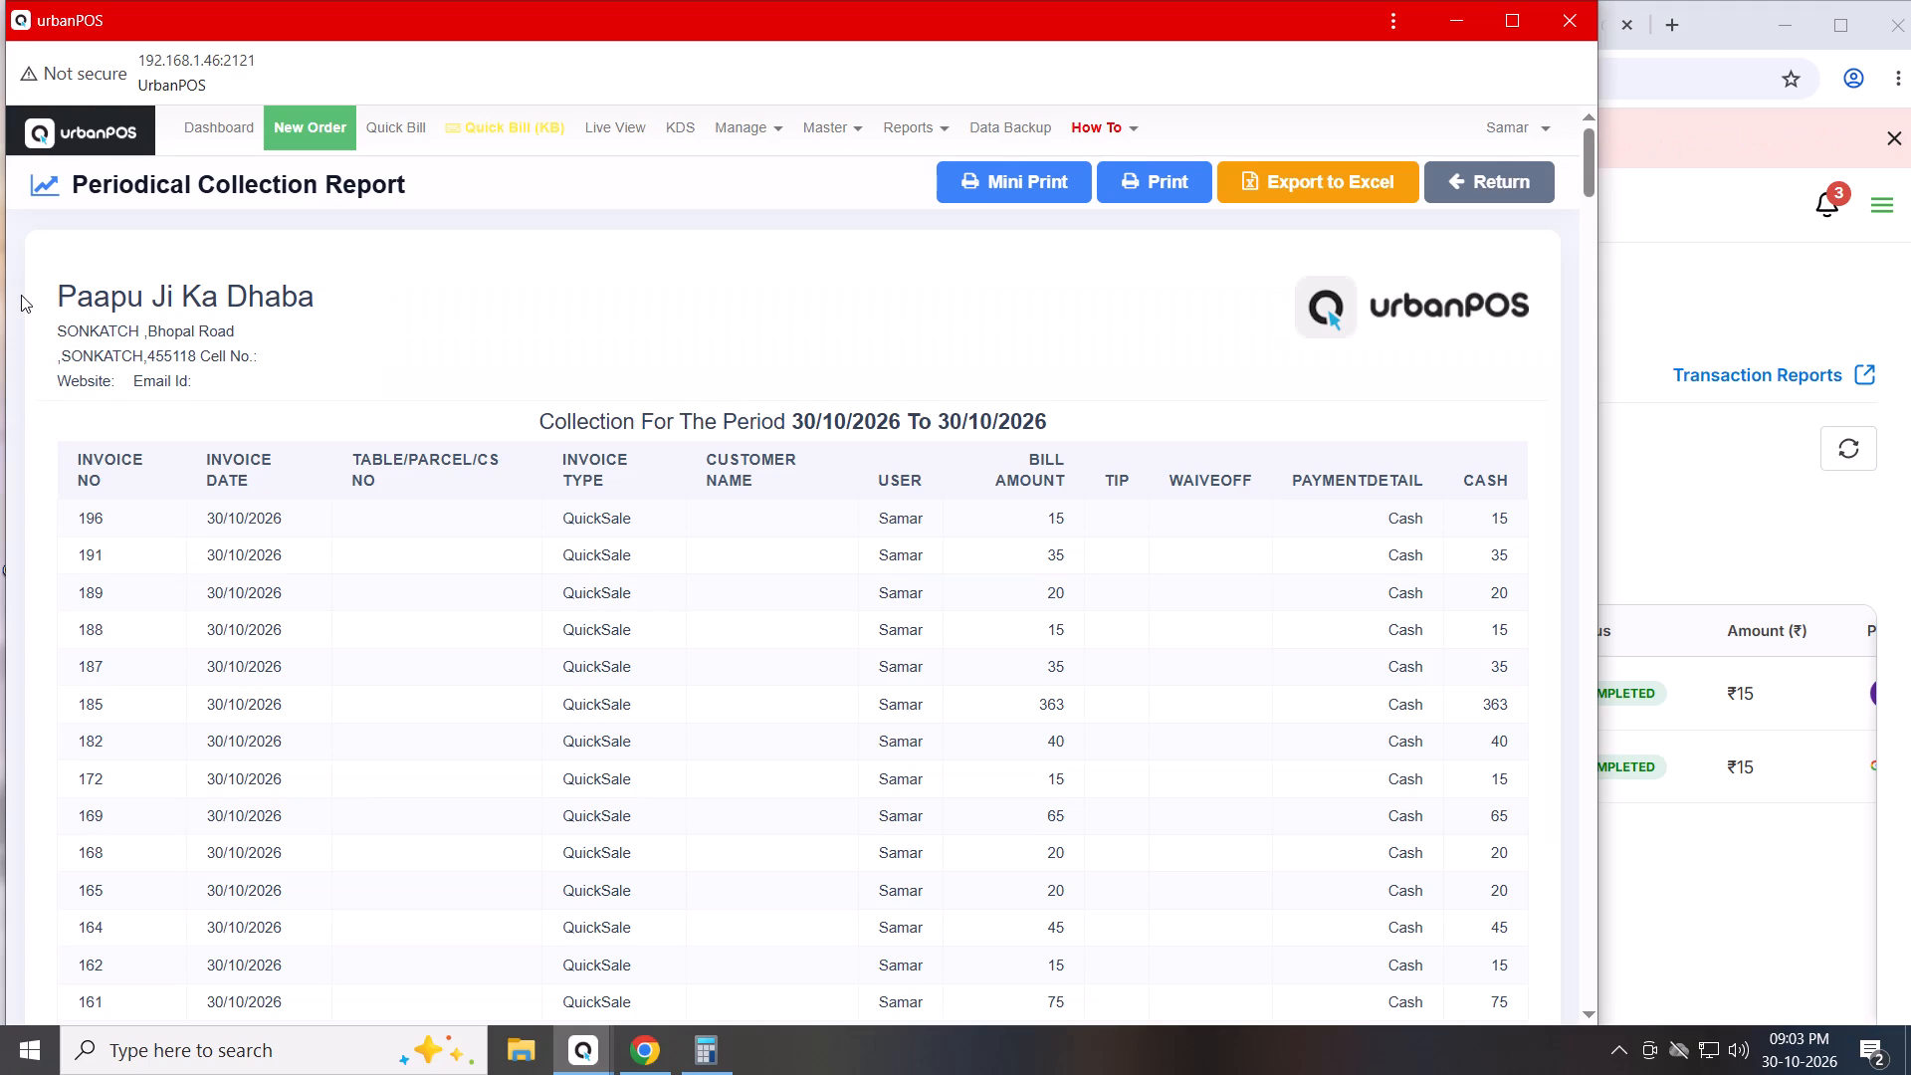
scroll(981, 0, up, 1)
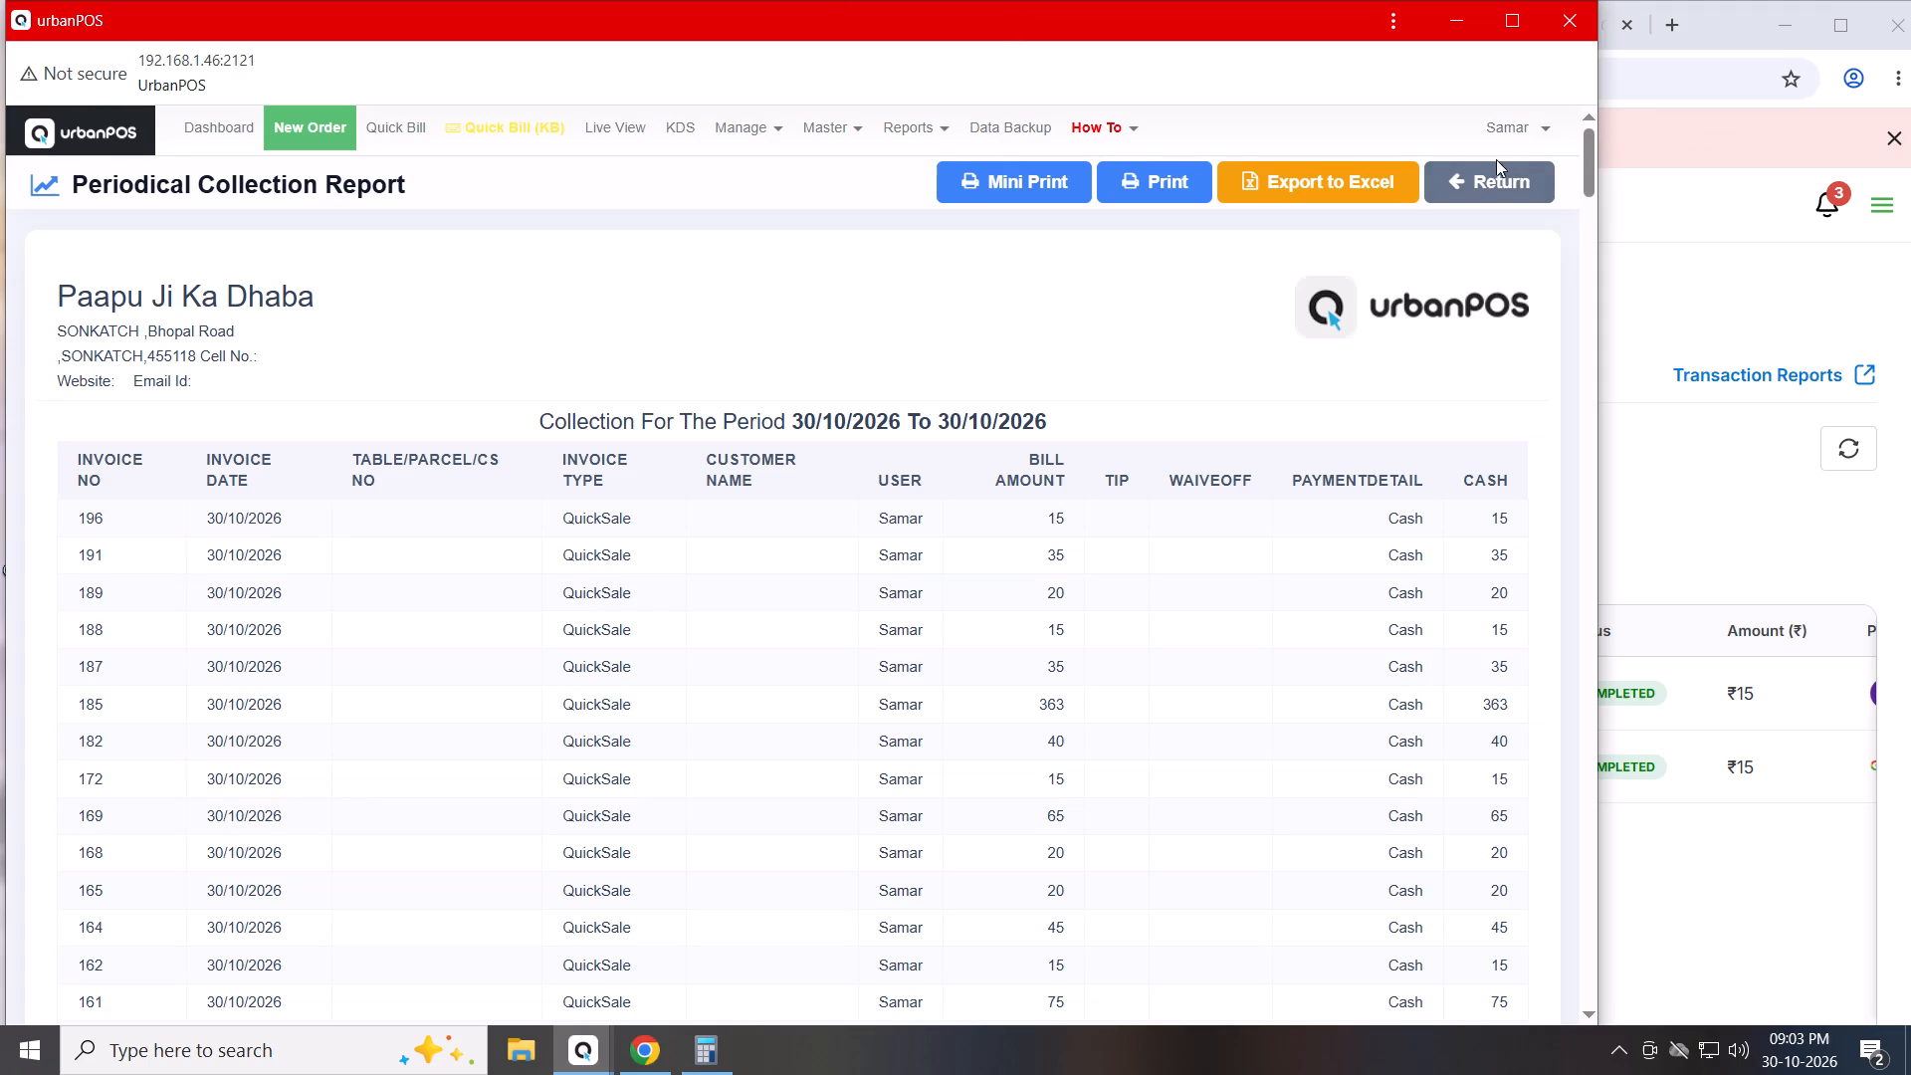
Generate the summary version of Samar's Periodical Collection Report for 30/10/2026, examine the collection summary and return to the filters.
click(1484, 169)
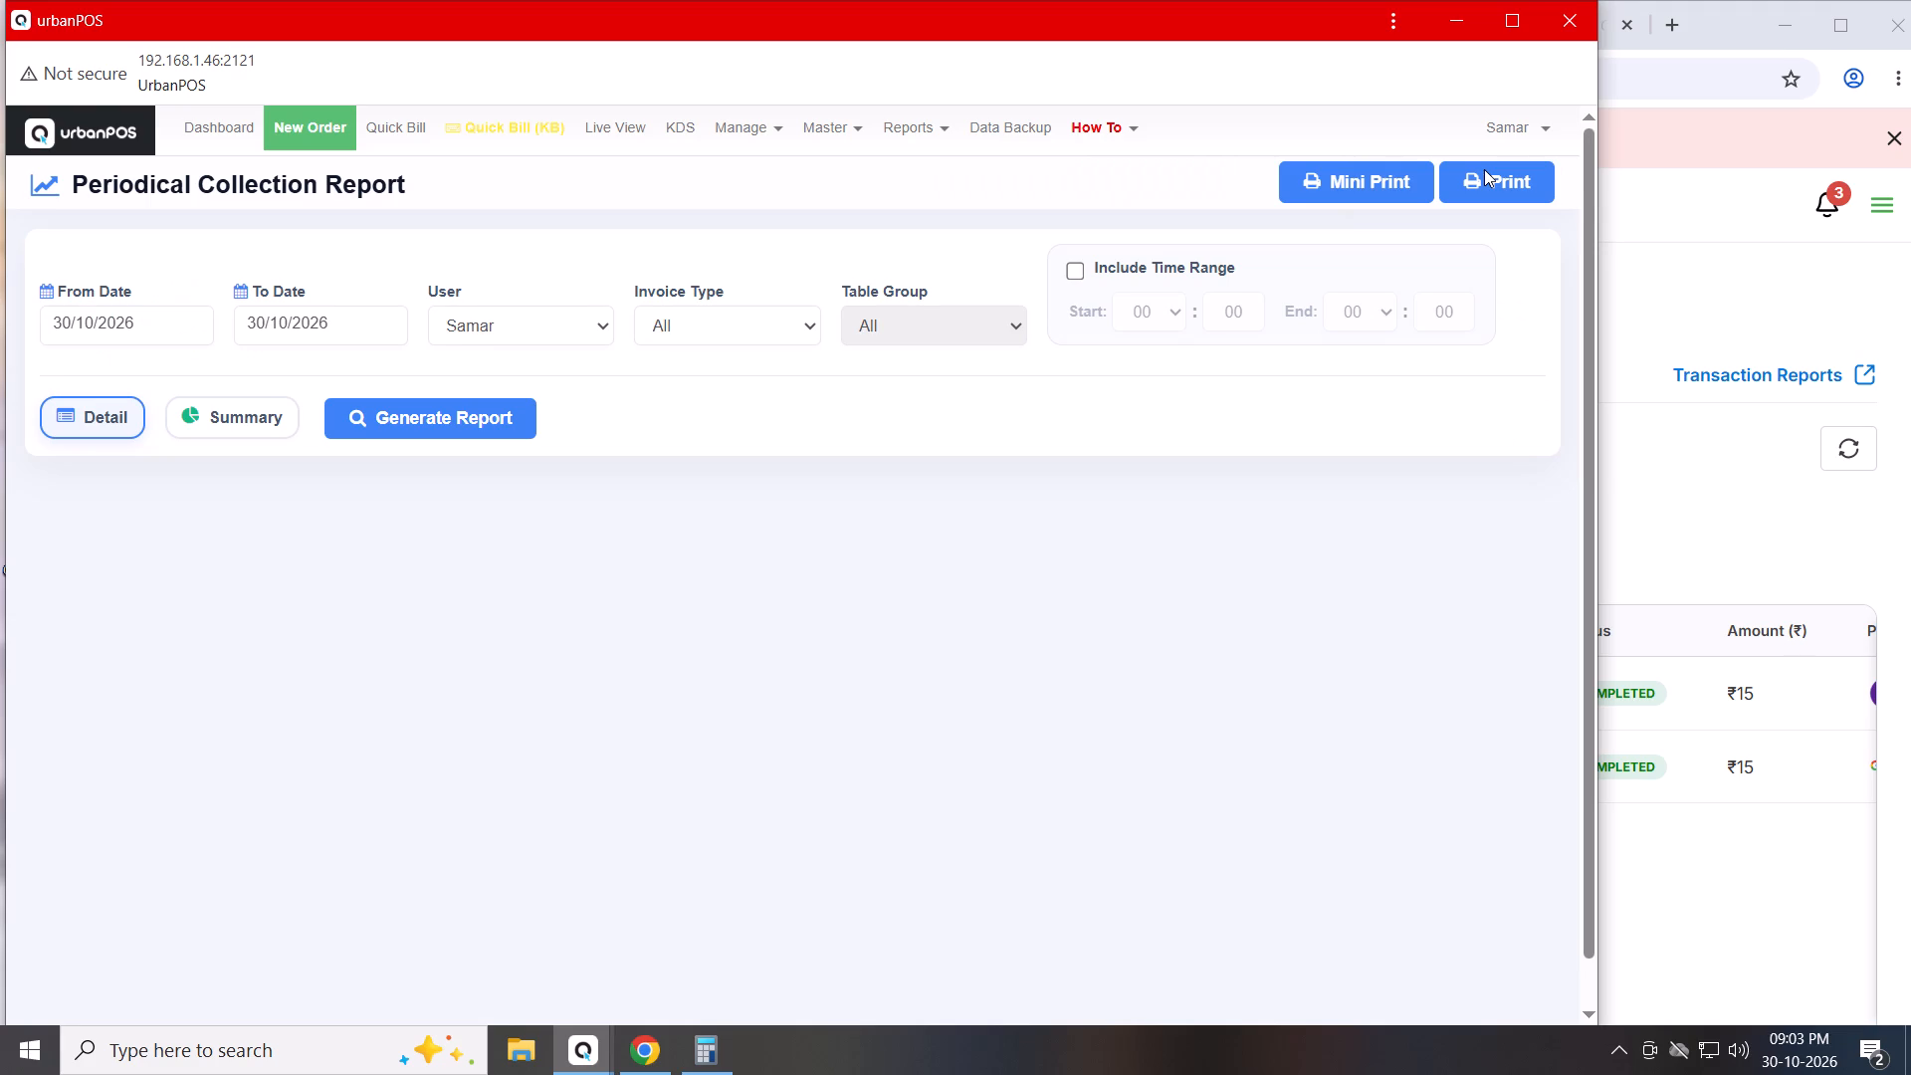
click(221, 419)
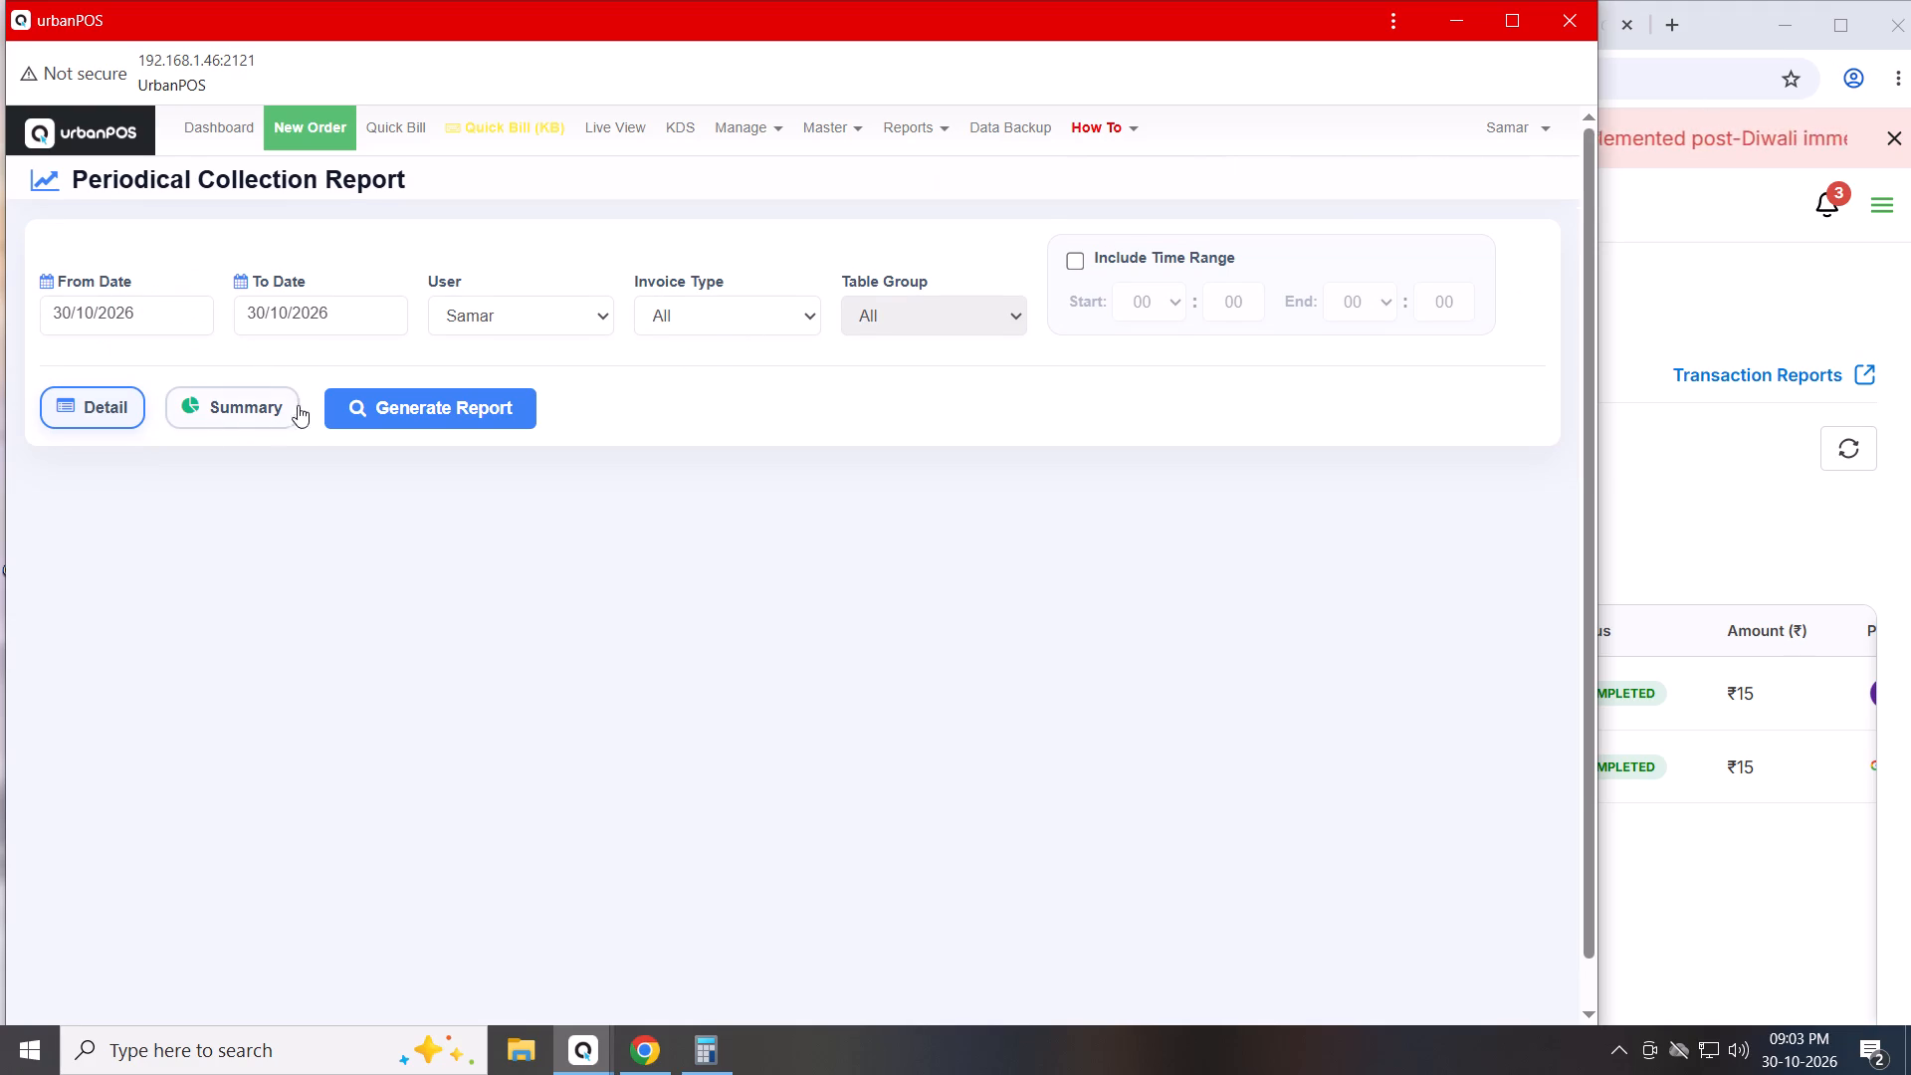
click(346, 390)
click(280, 408)
right_click(630, 329)
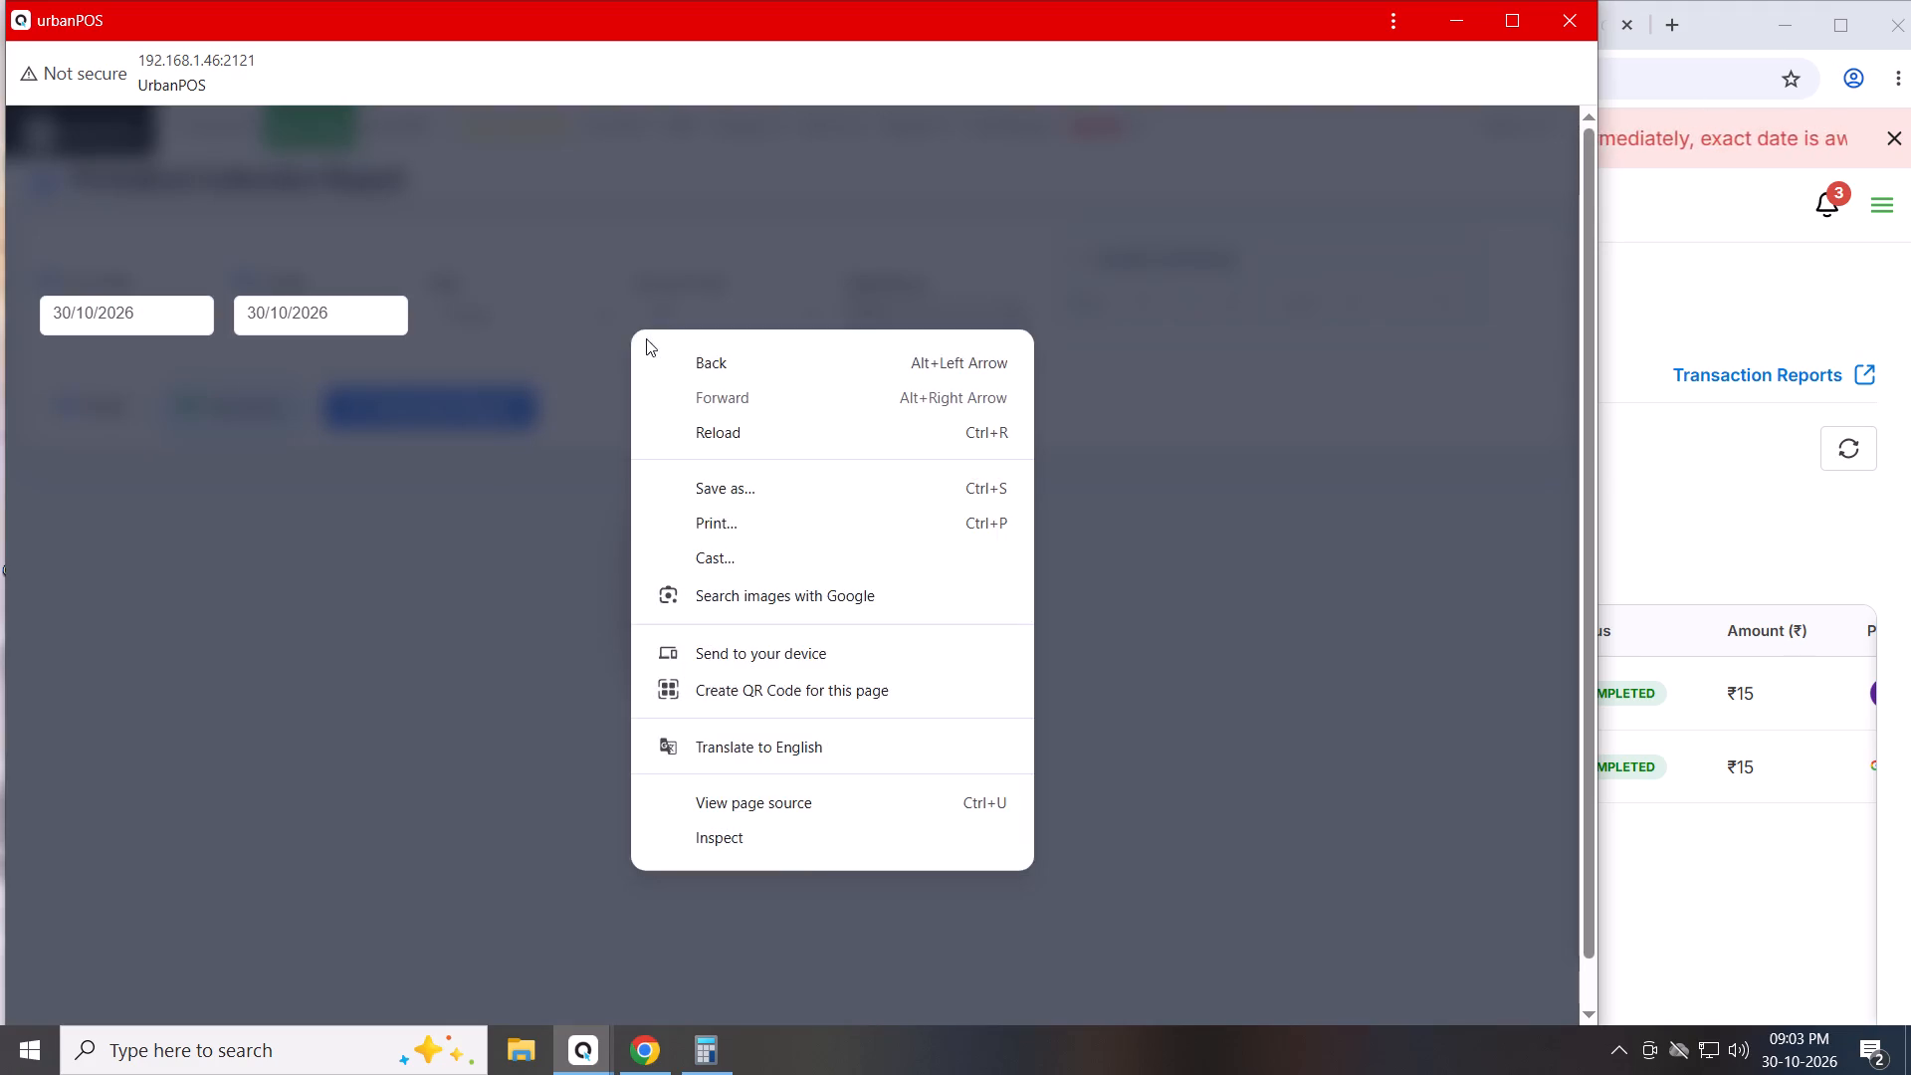
click(616, 325)
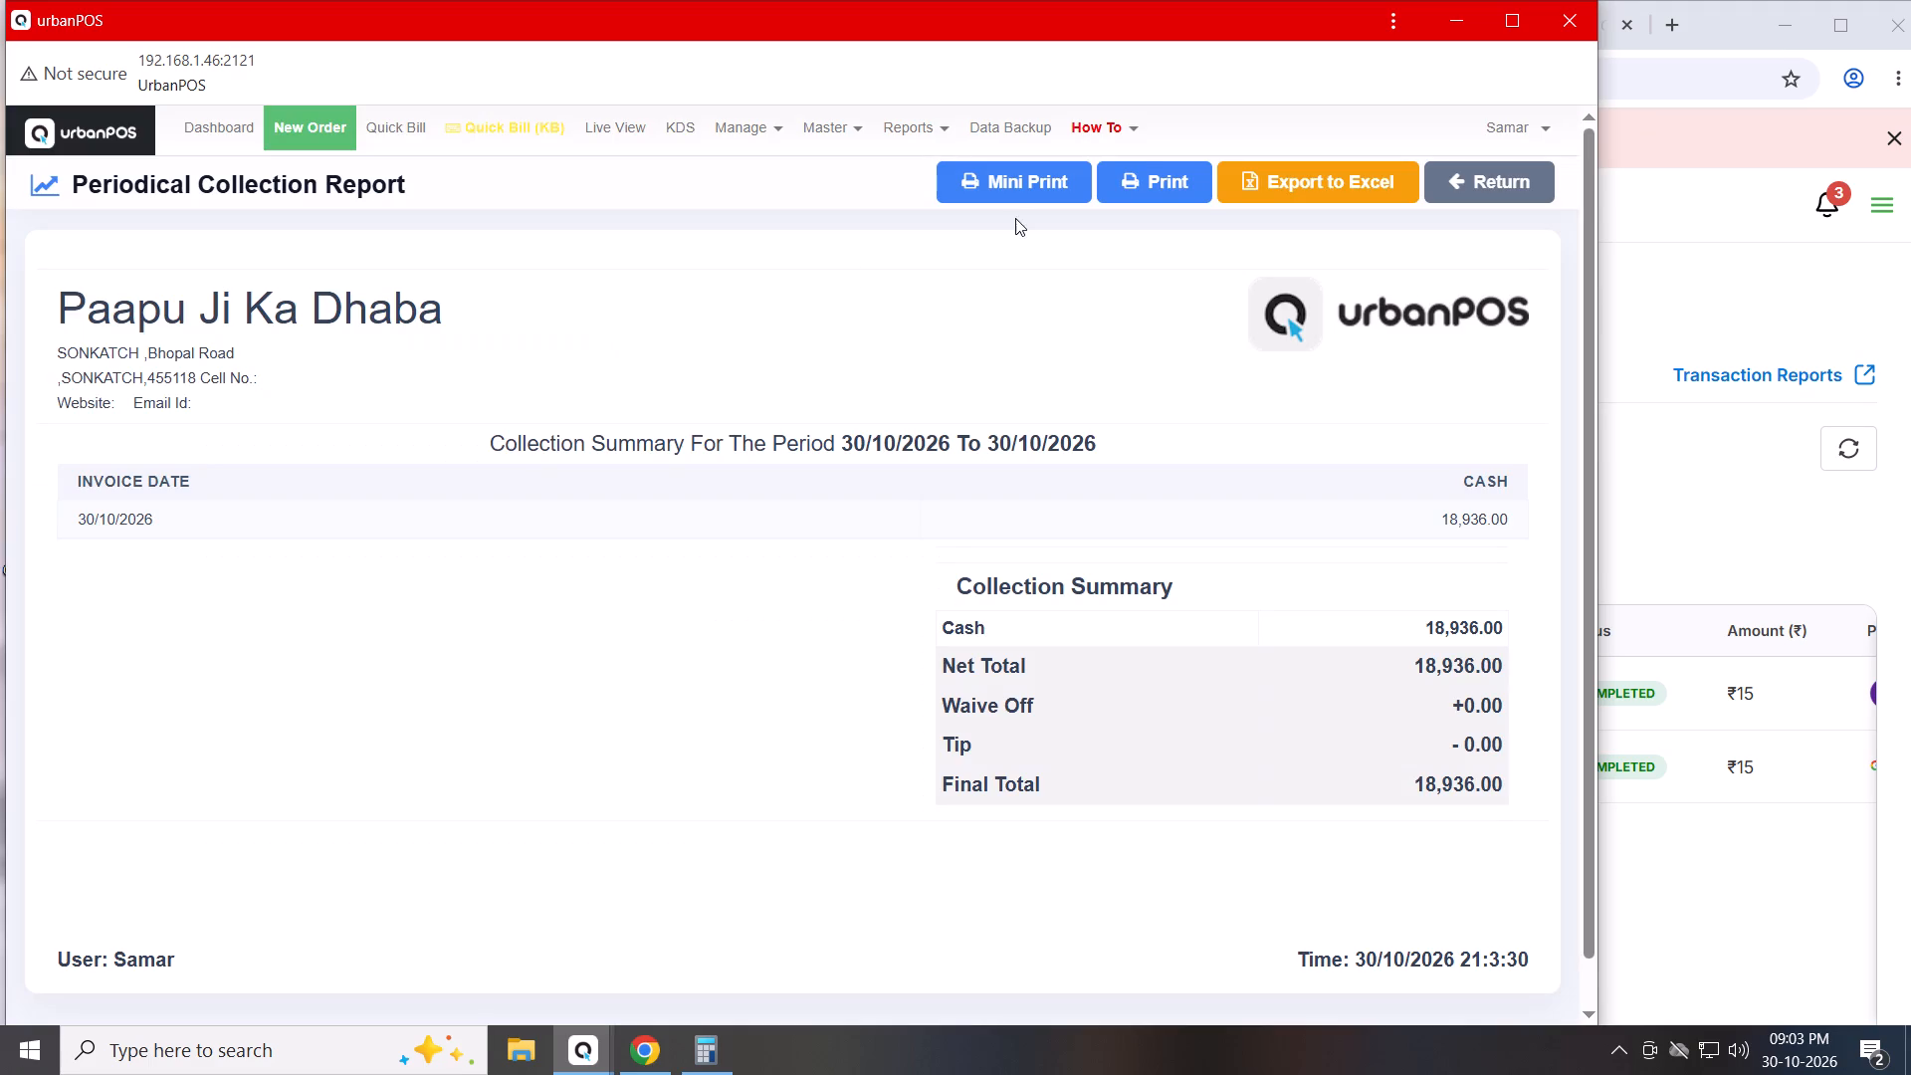
click(1516, 177)
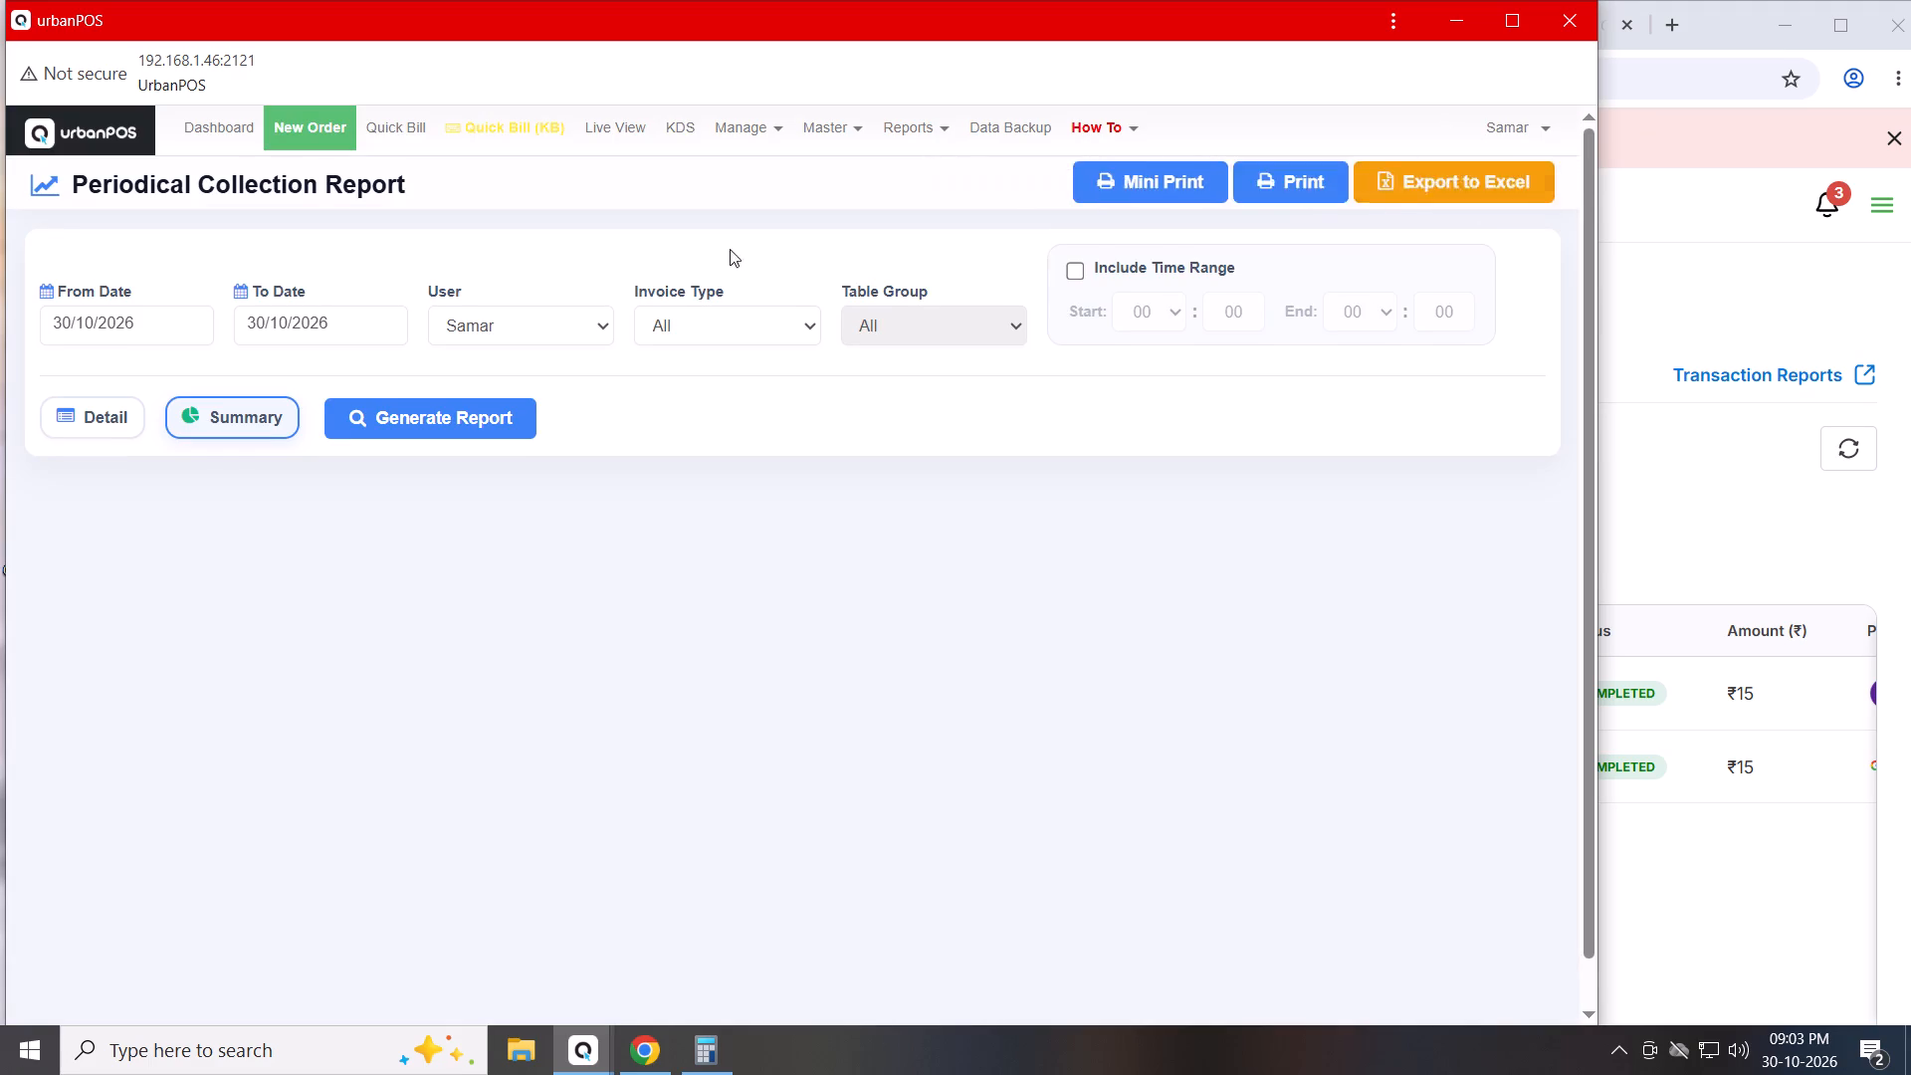
Start a new order with one CUPPA MEGGI and one COLD DRINK.
click(410, 132)
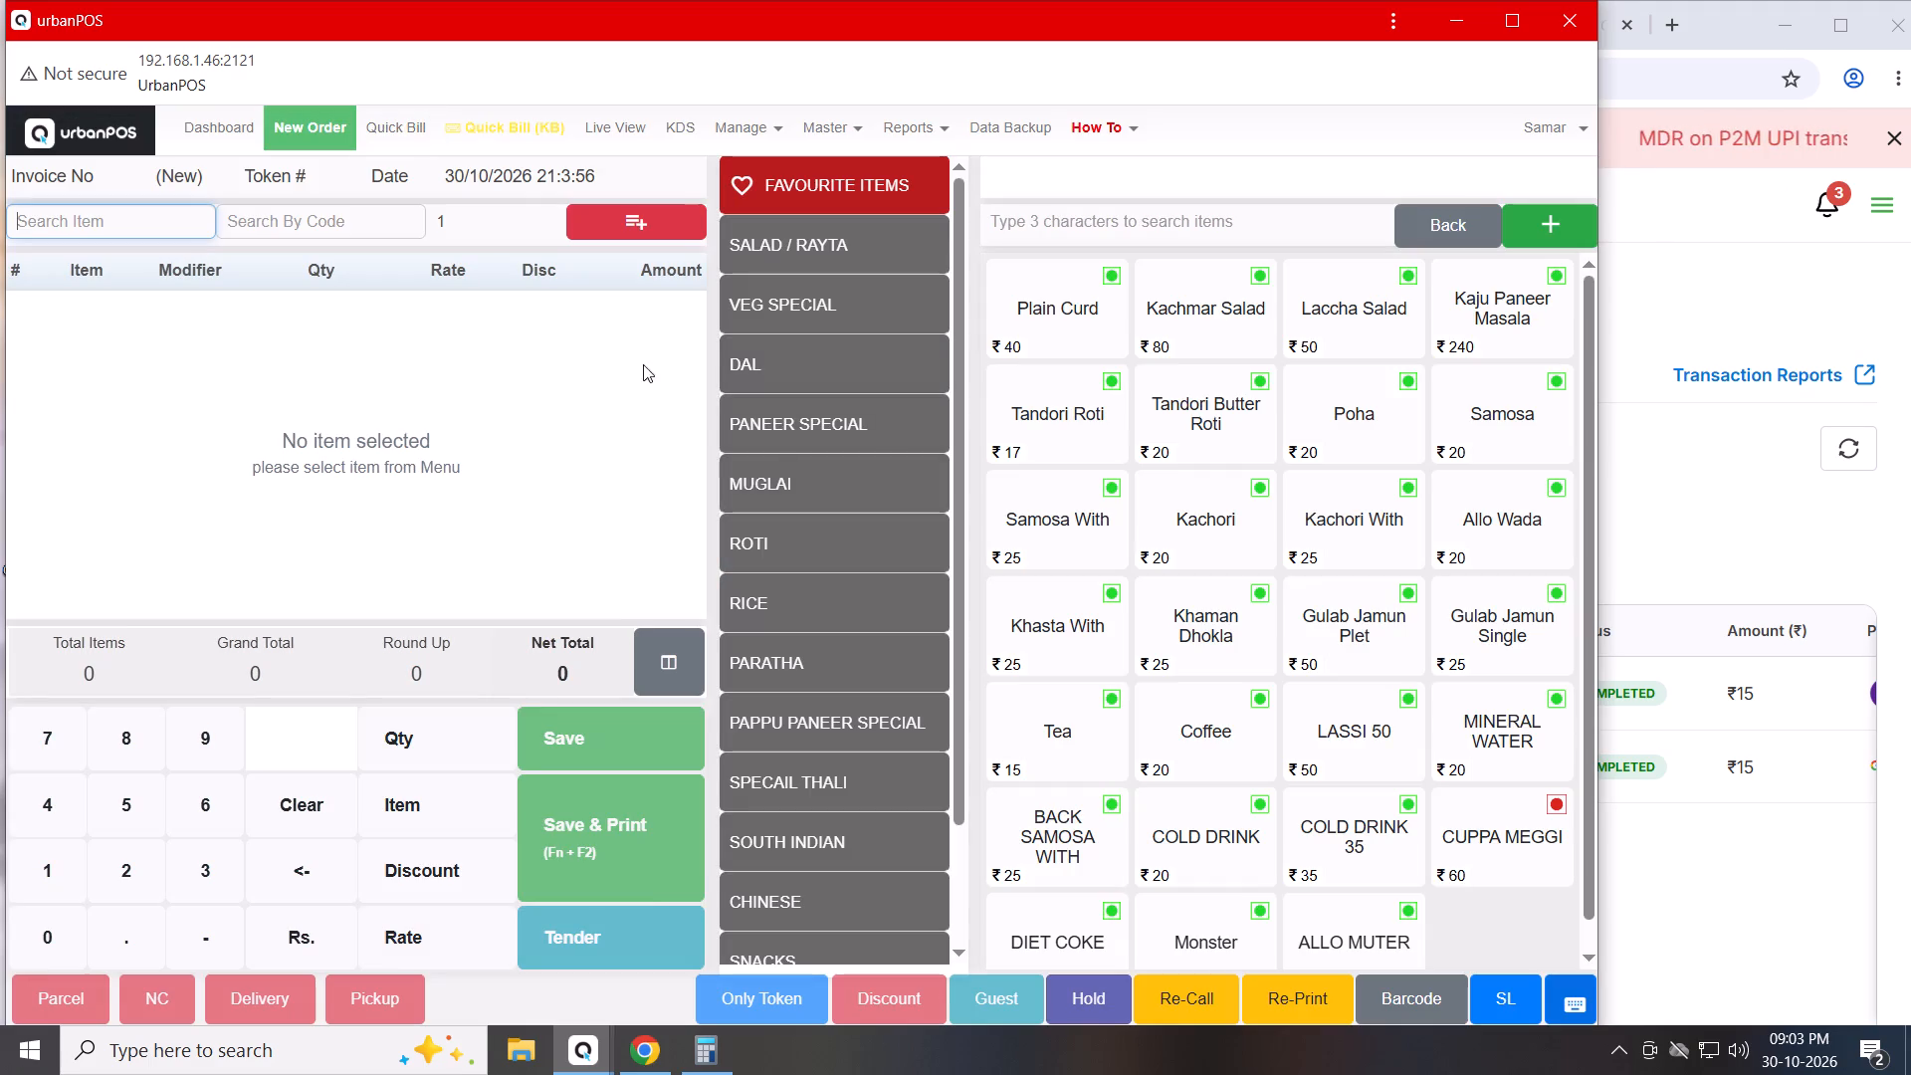
click(1437, 858)
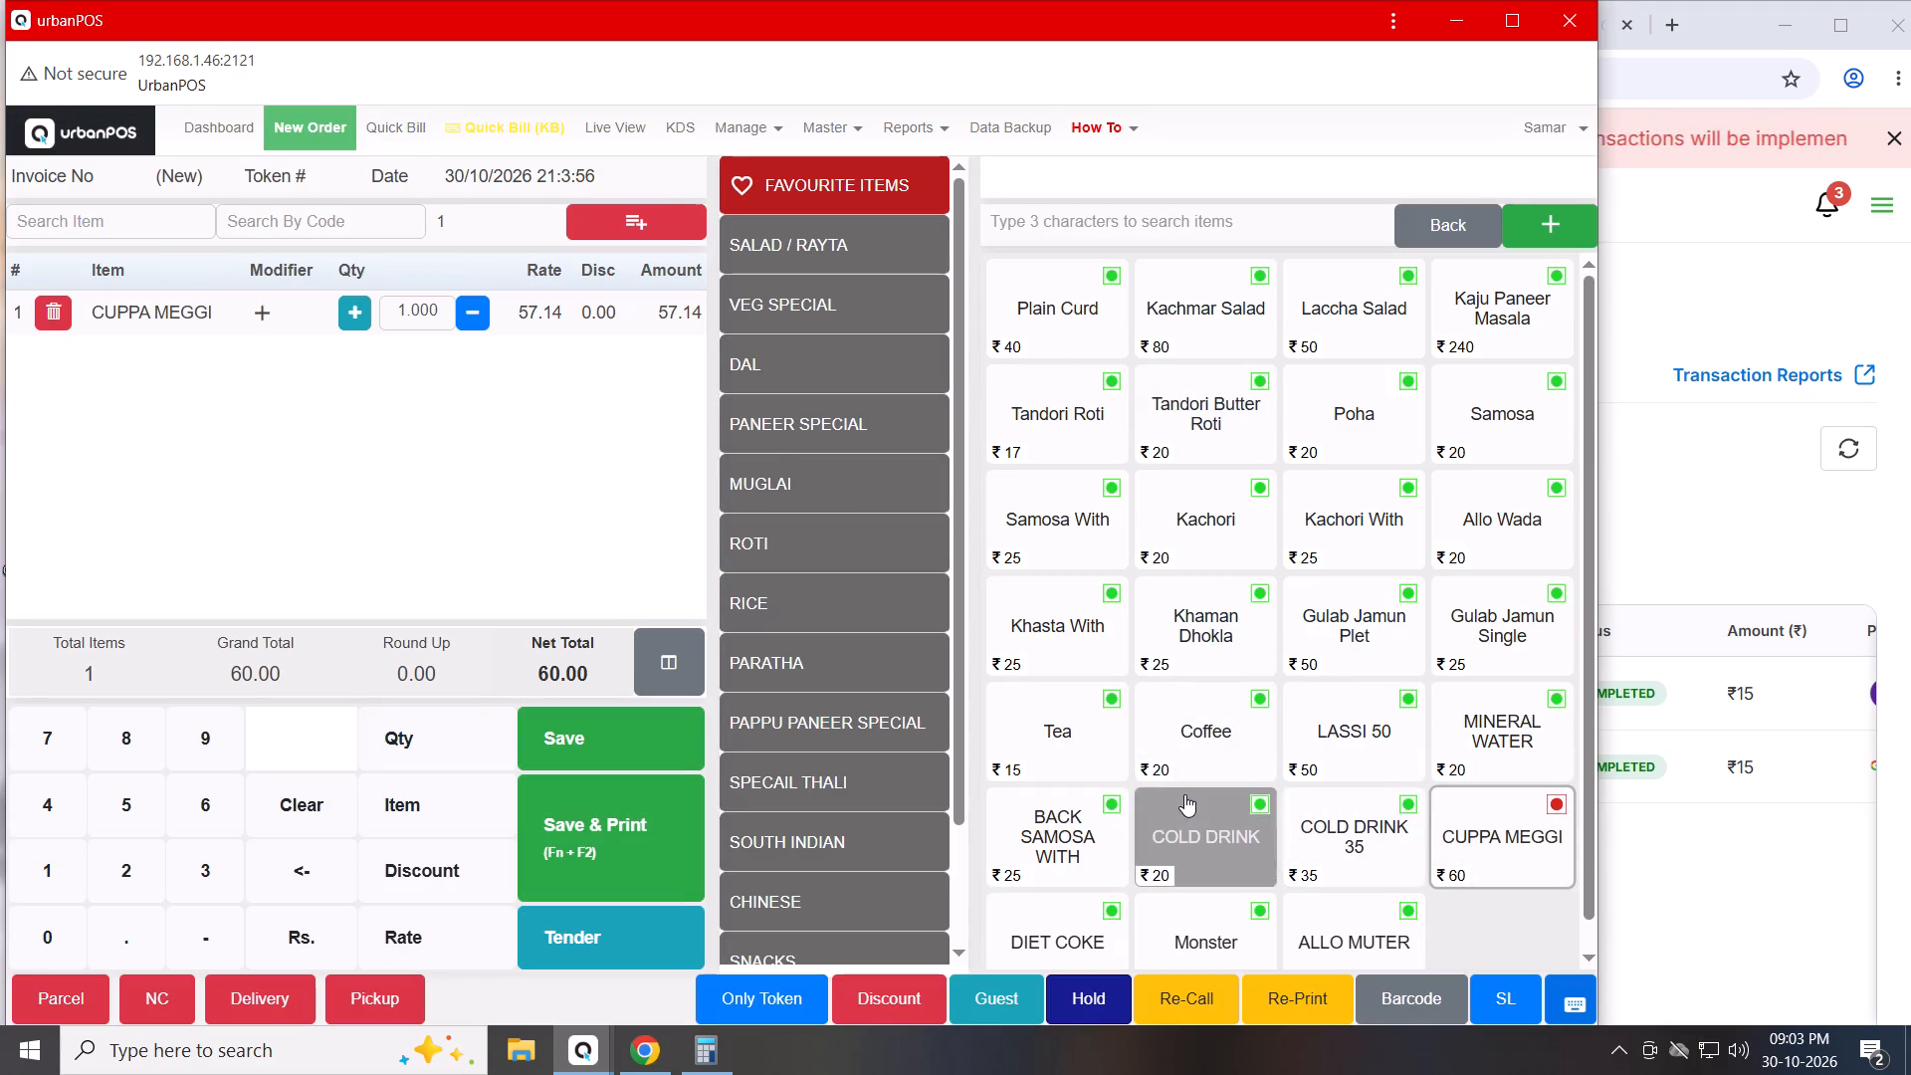
click(1185, 794)
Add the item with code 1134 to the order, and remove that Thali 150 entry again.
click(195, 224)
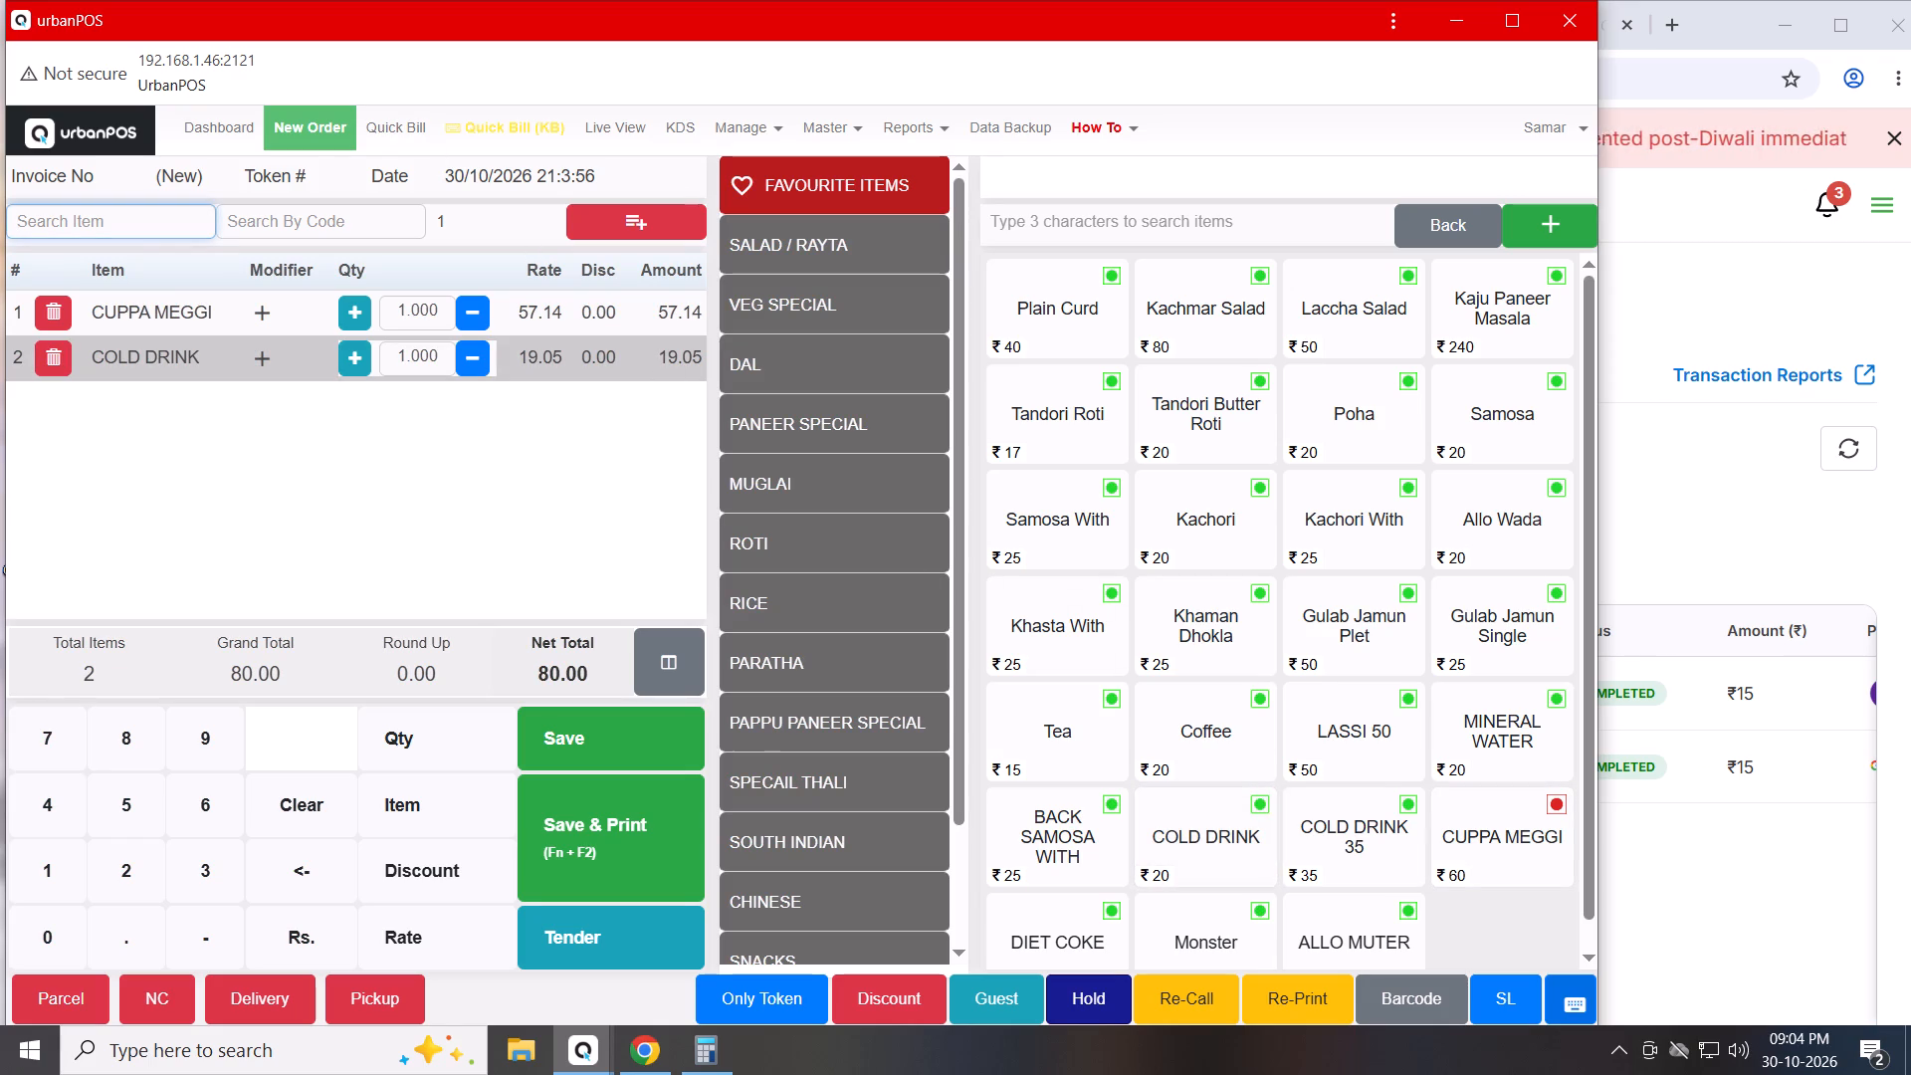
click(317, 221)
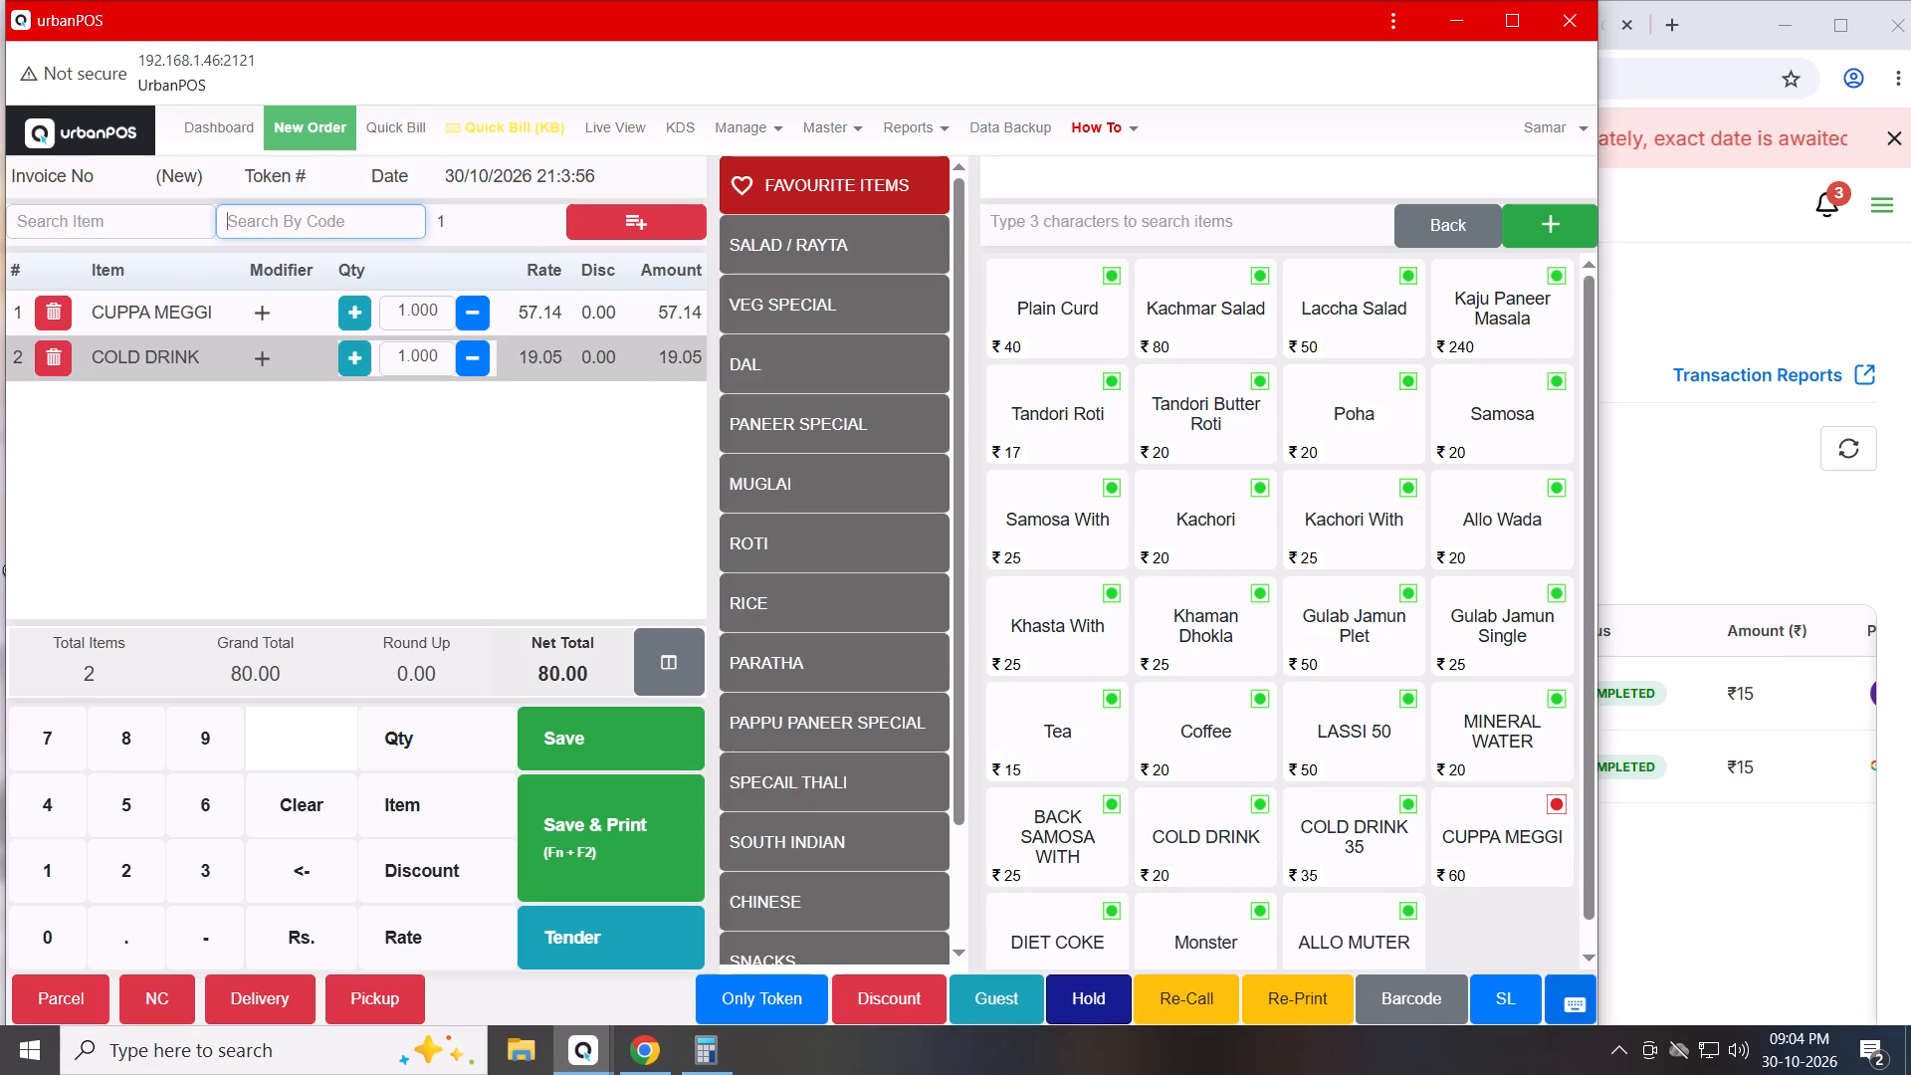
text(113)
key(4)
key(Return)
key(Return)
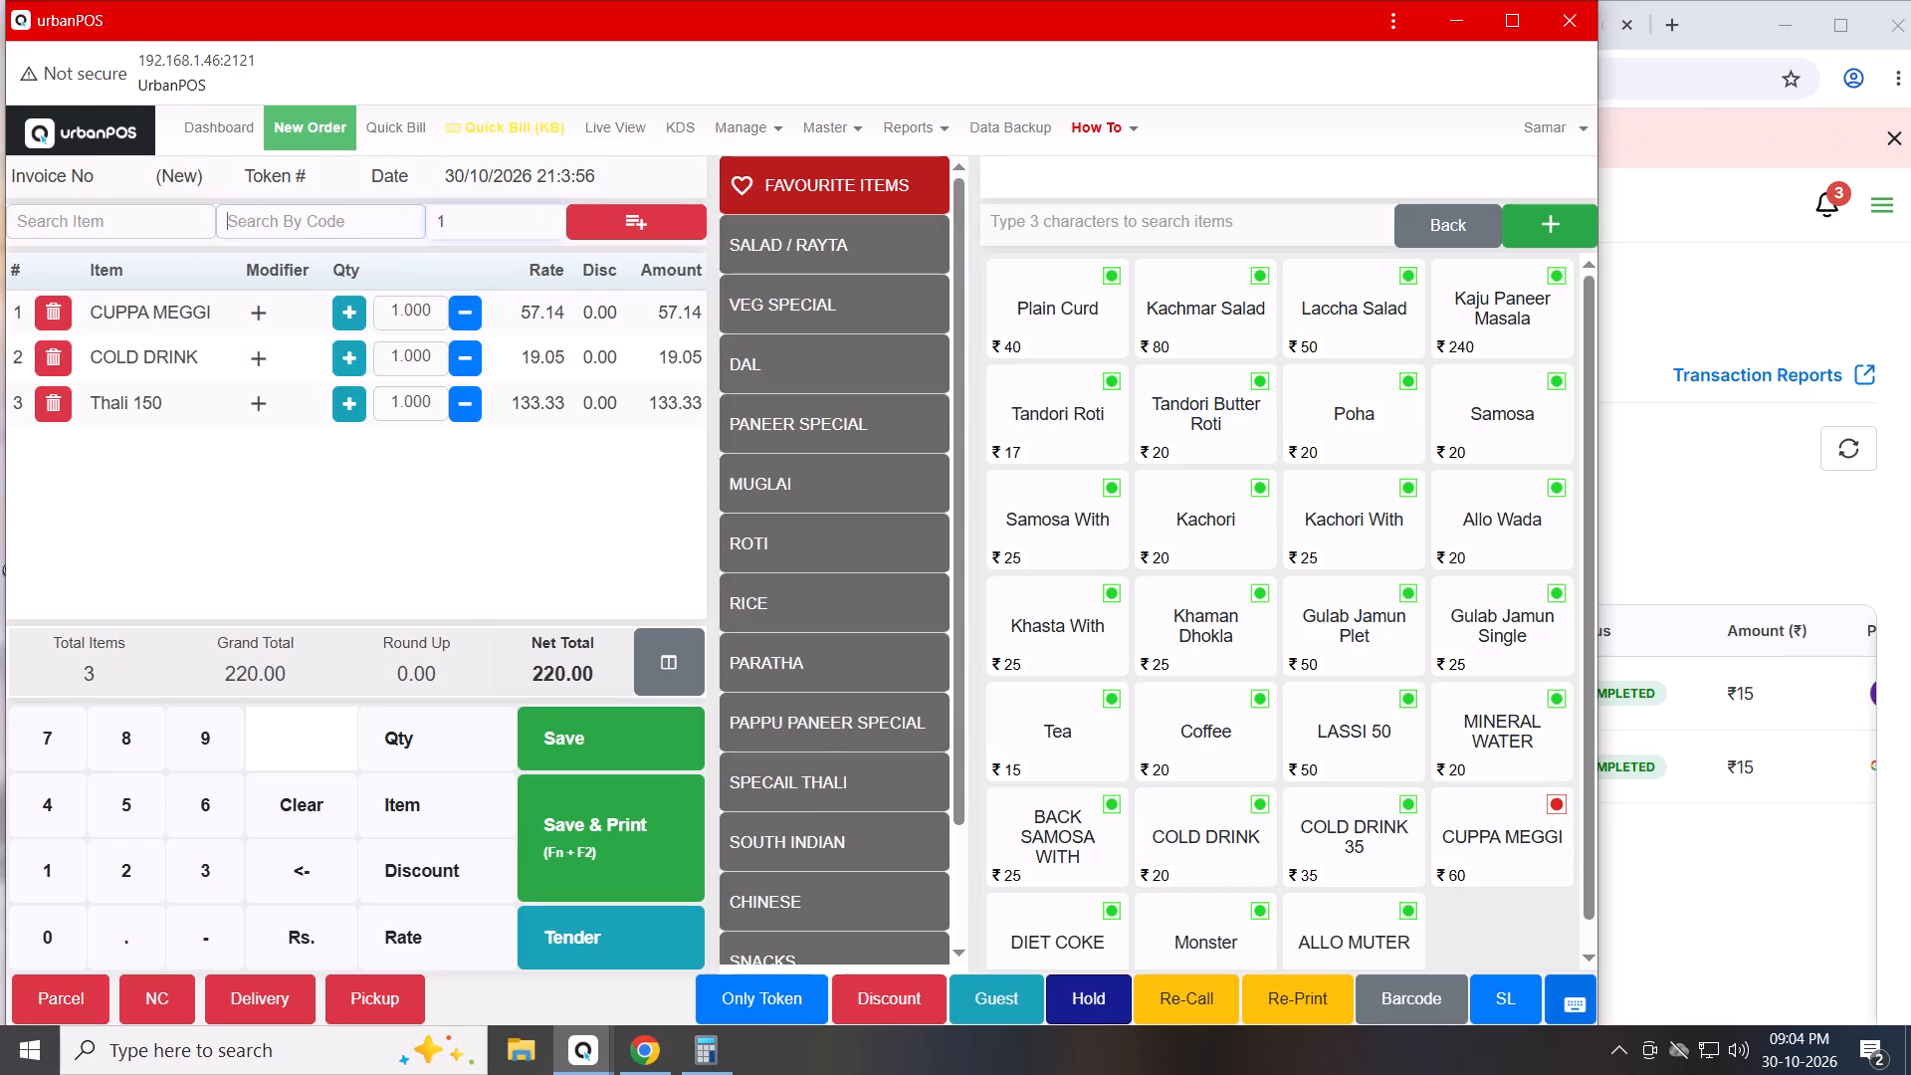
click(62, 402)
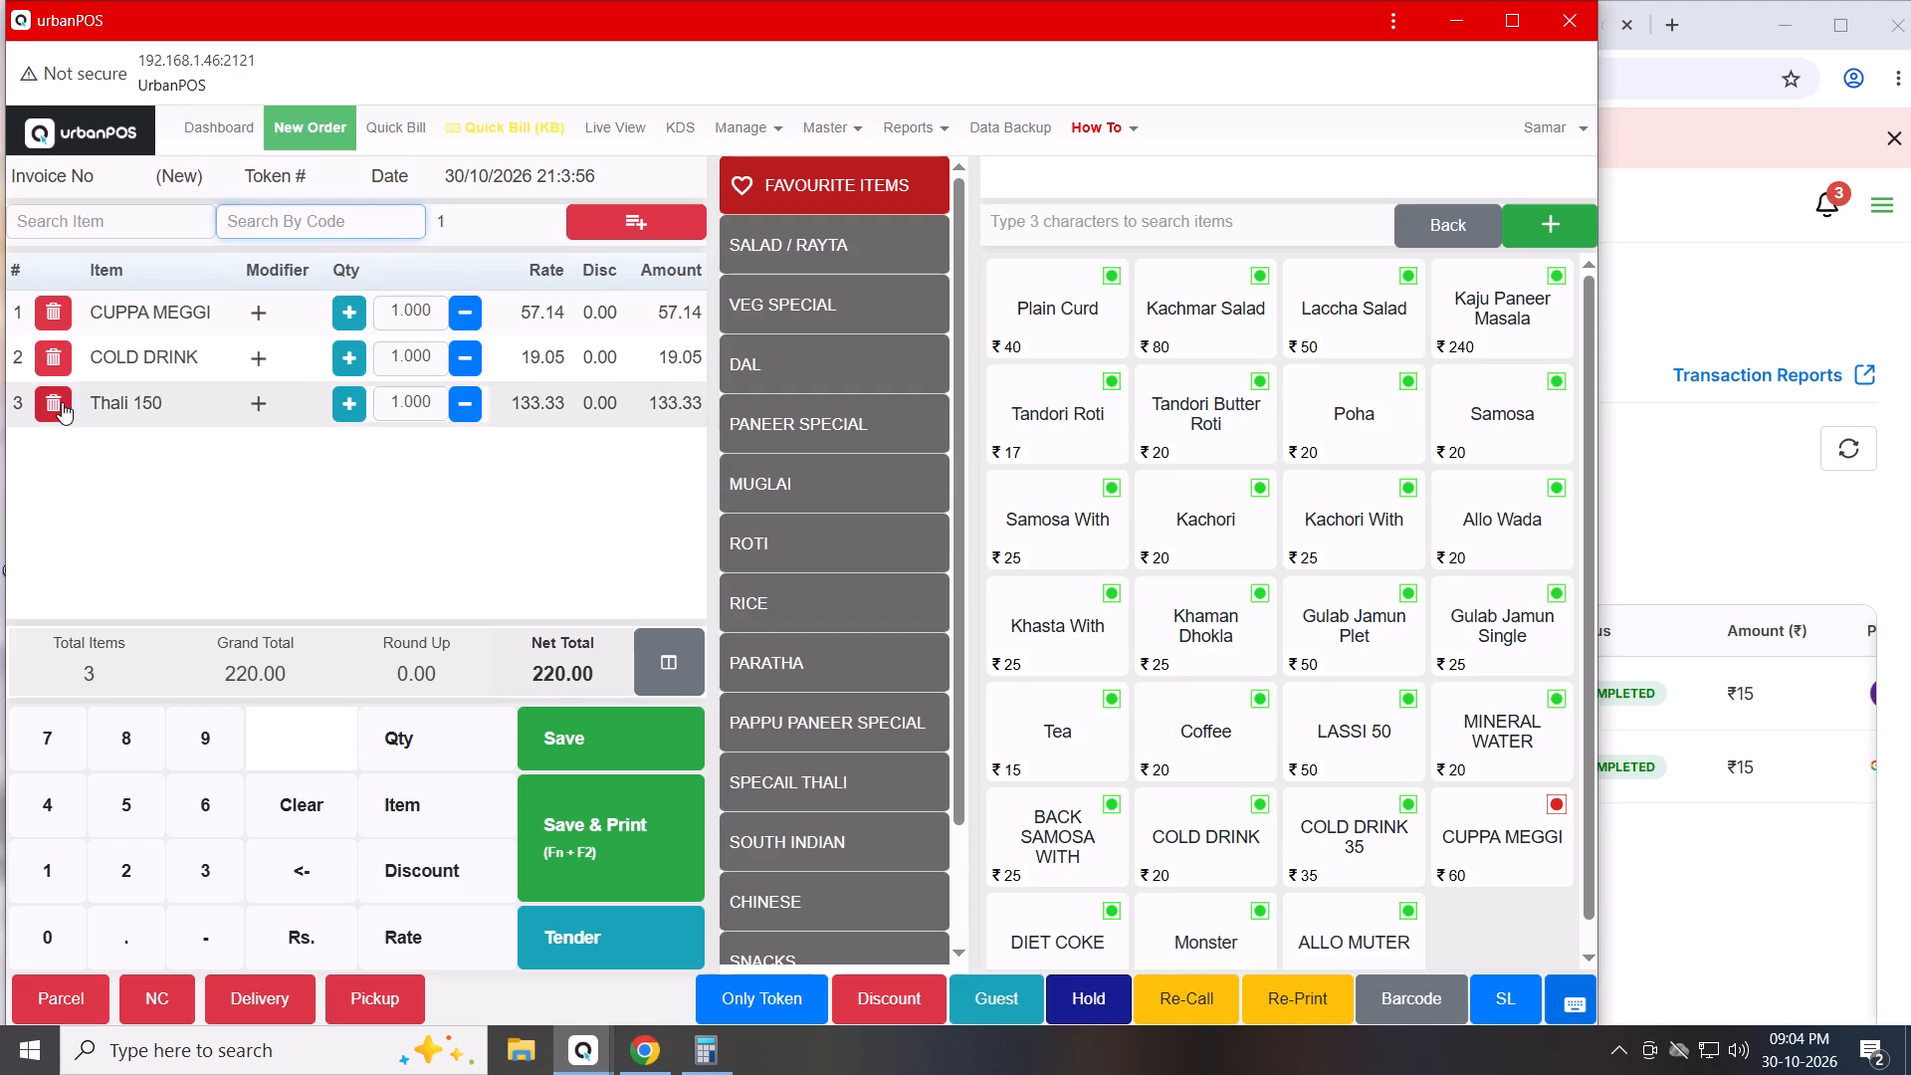
Add one Burger to the order, and save and print the bill.
click(108, 206)
text(burger)
key(Return)
key(Return)
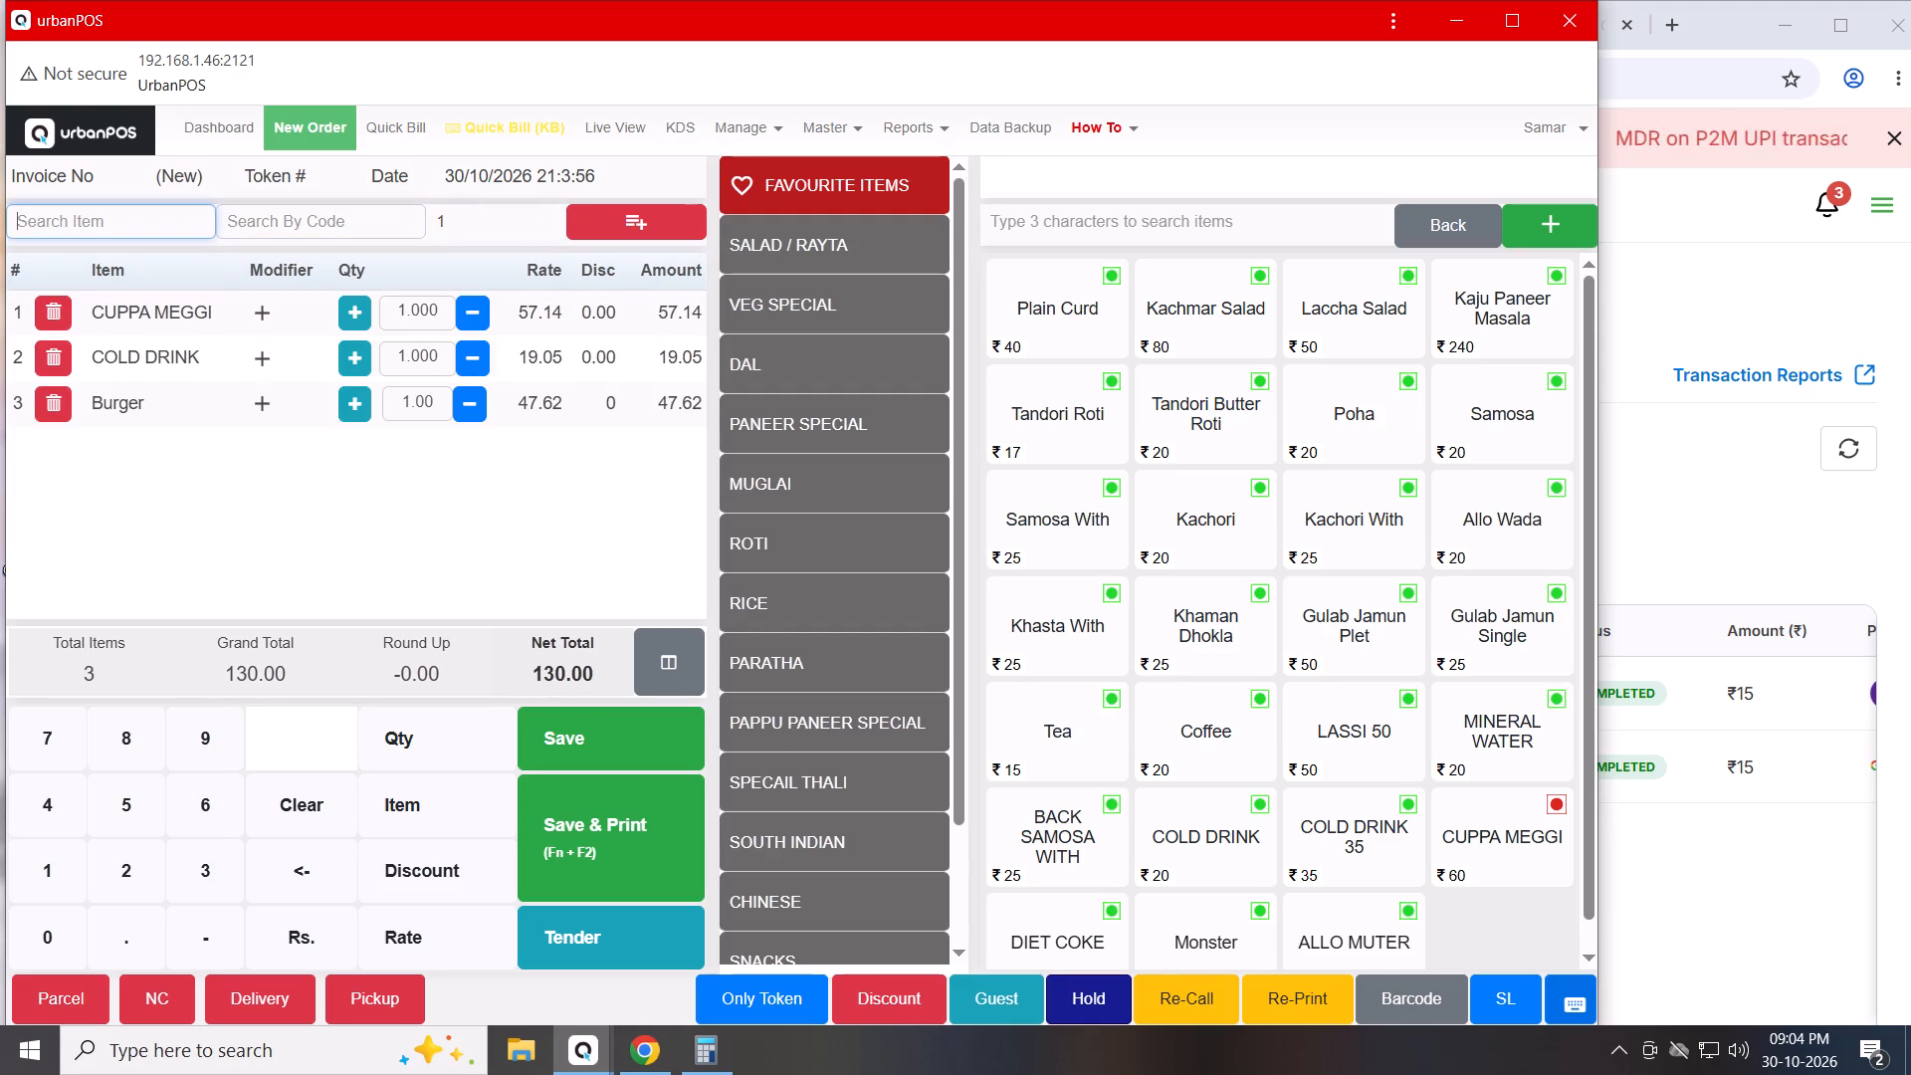
key(F2)
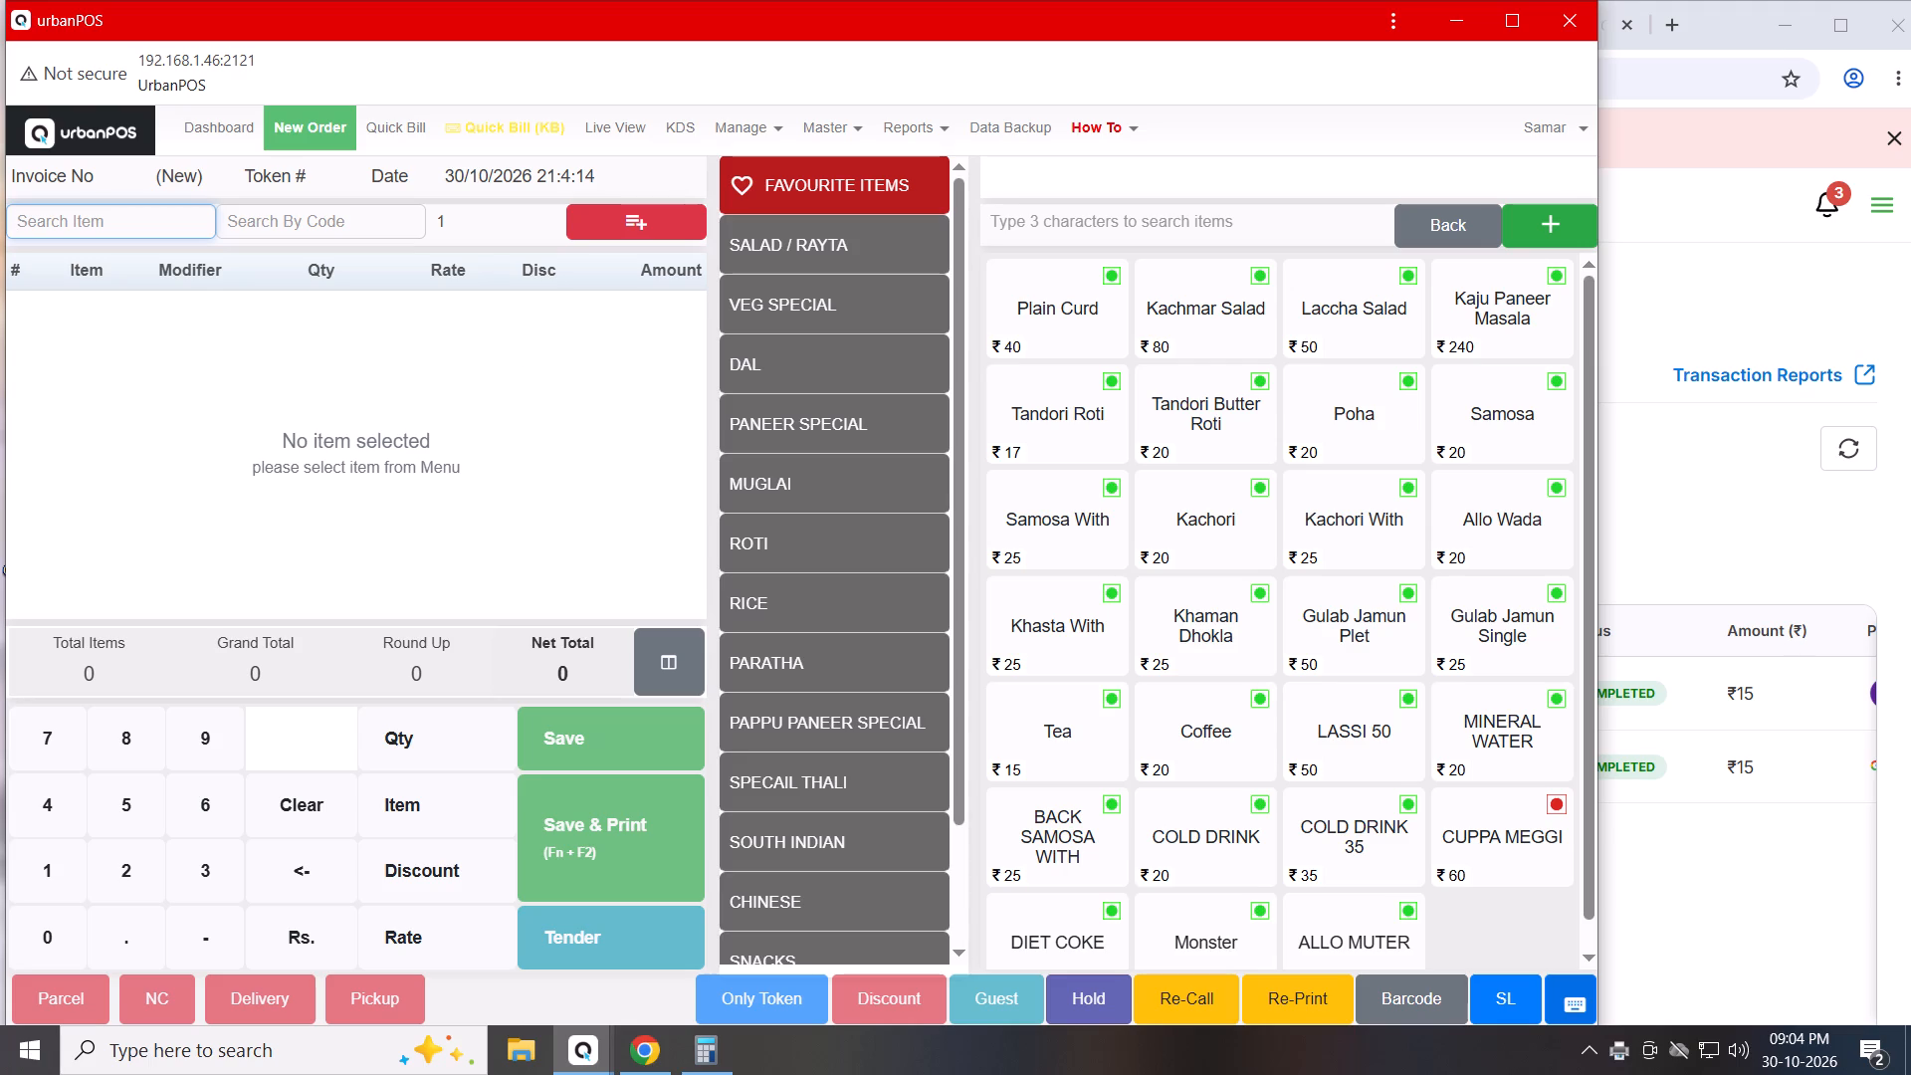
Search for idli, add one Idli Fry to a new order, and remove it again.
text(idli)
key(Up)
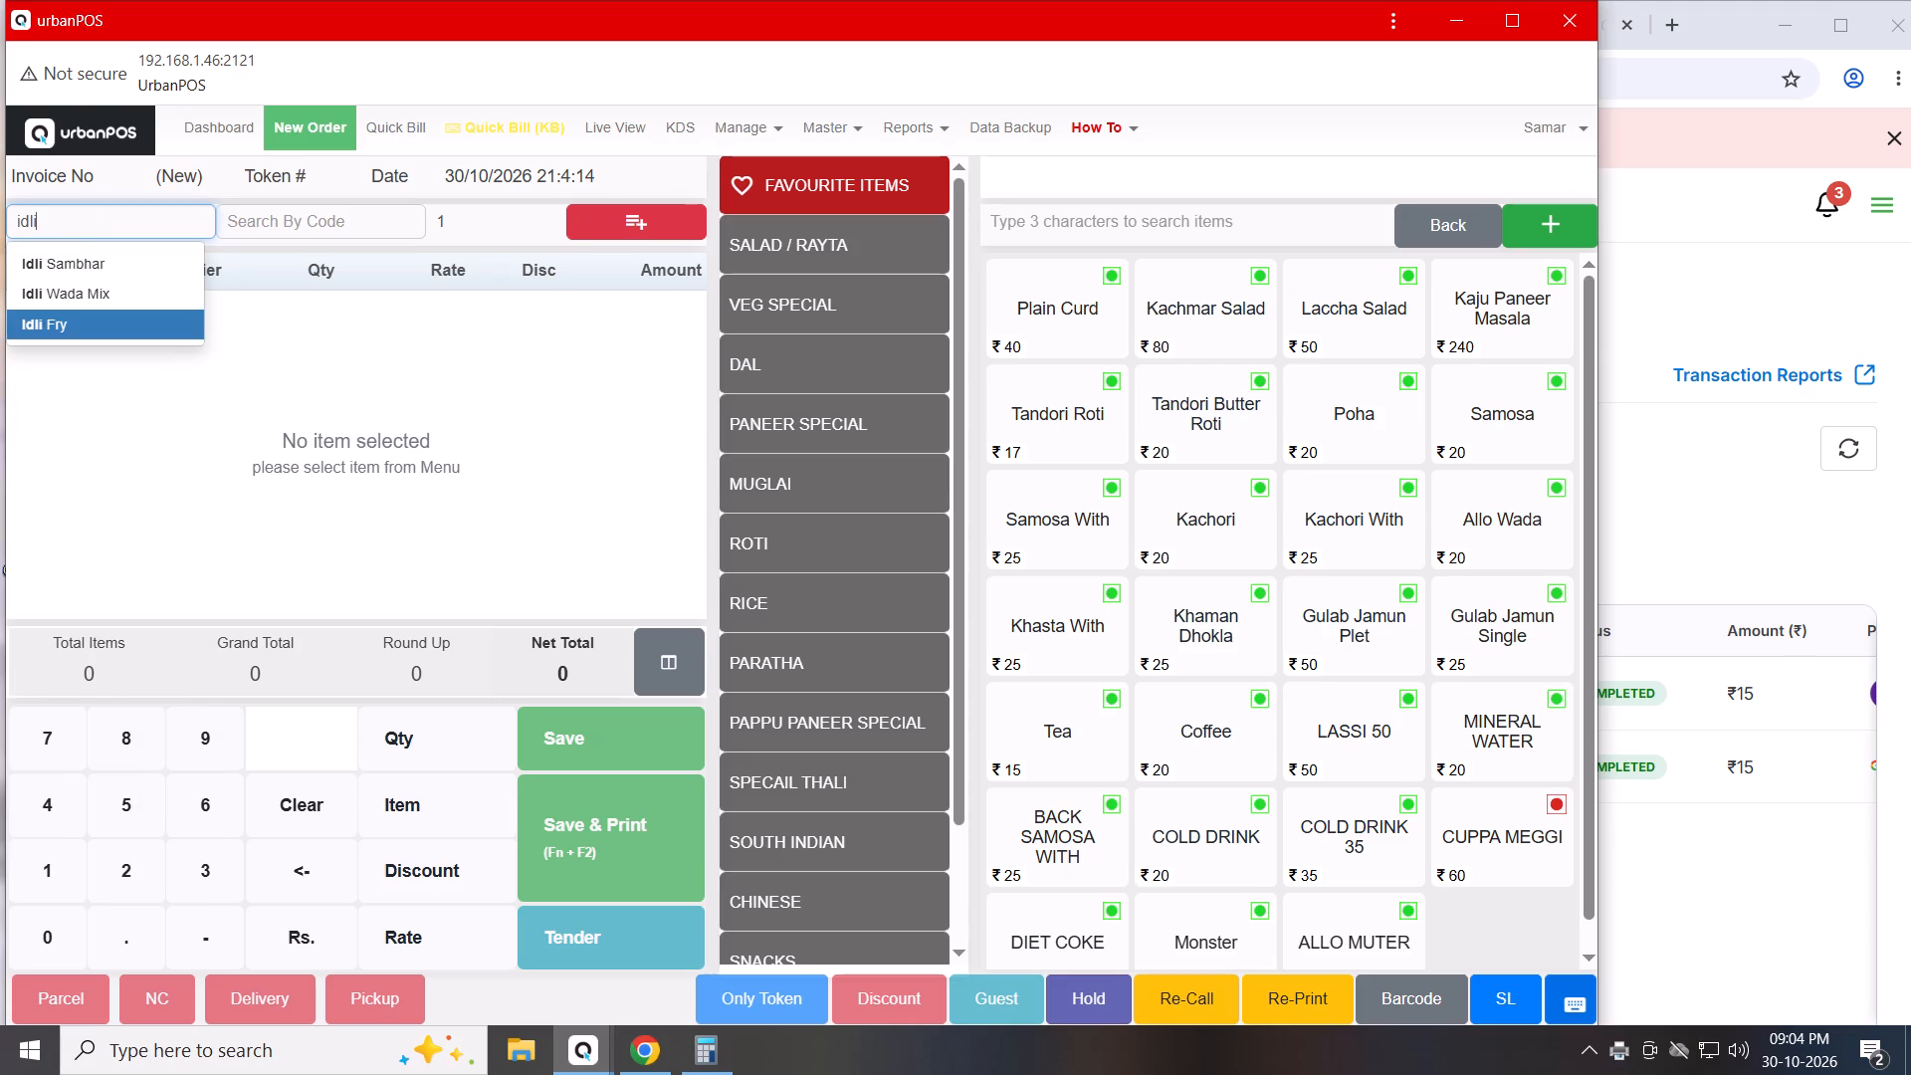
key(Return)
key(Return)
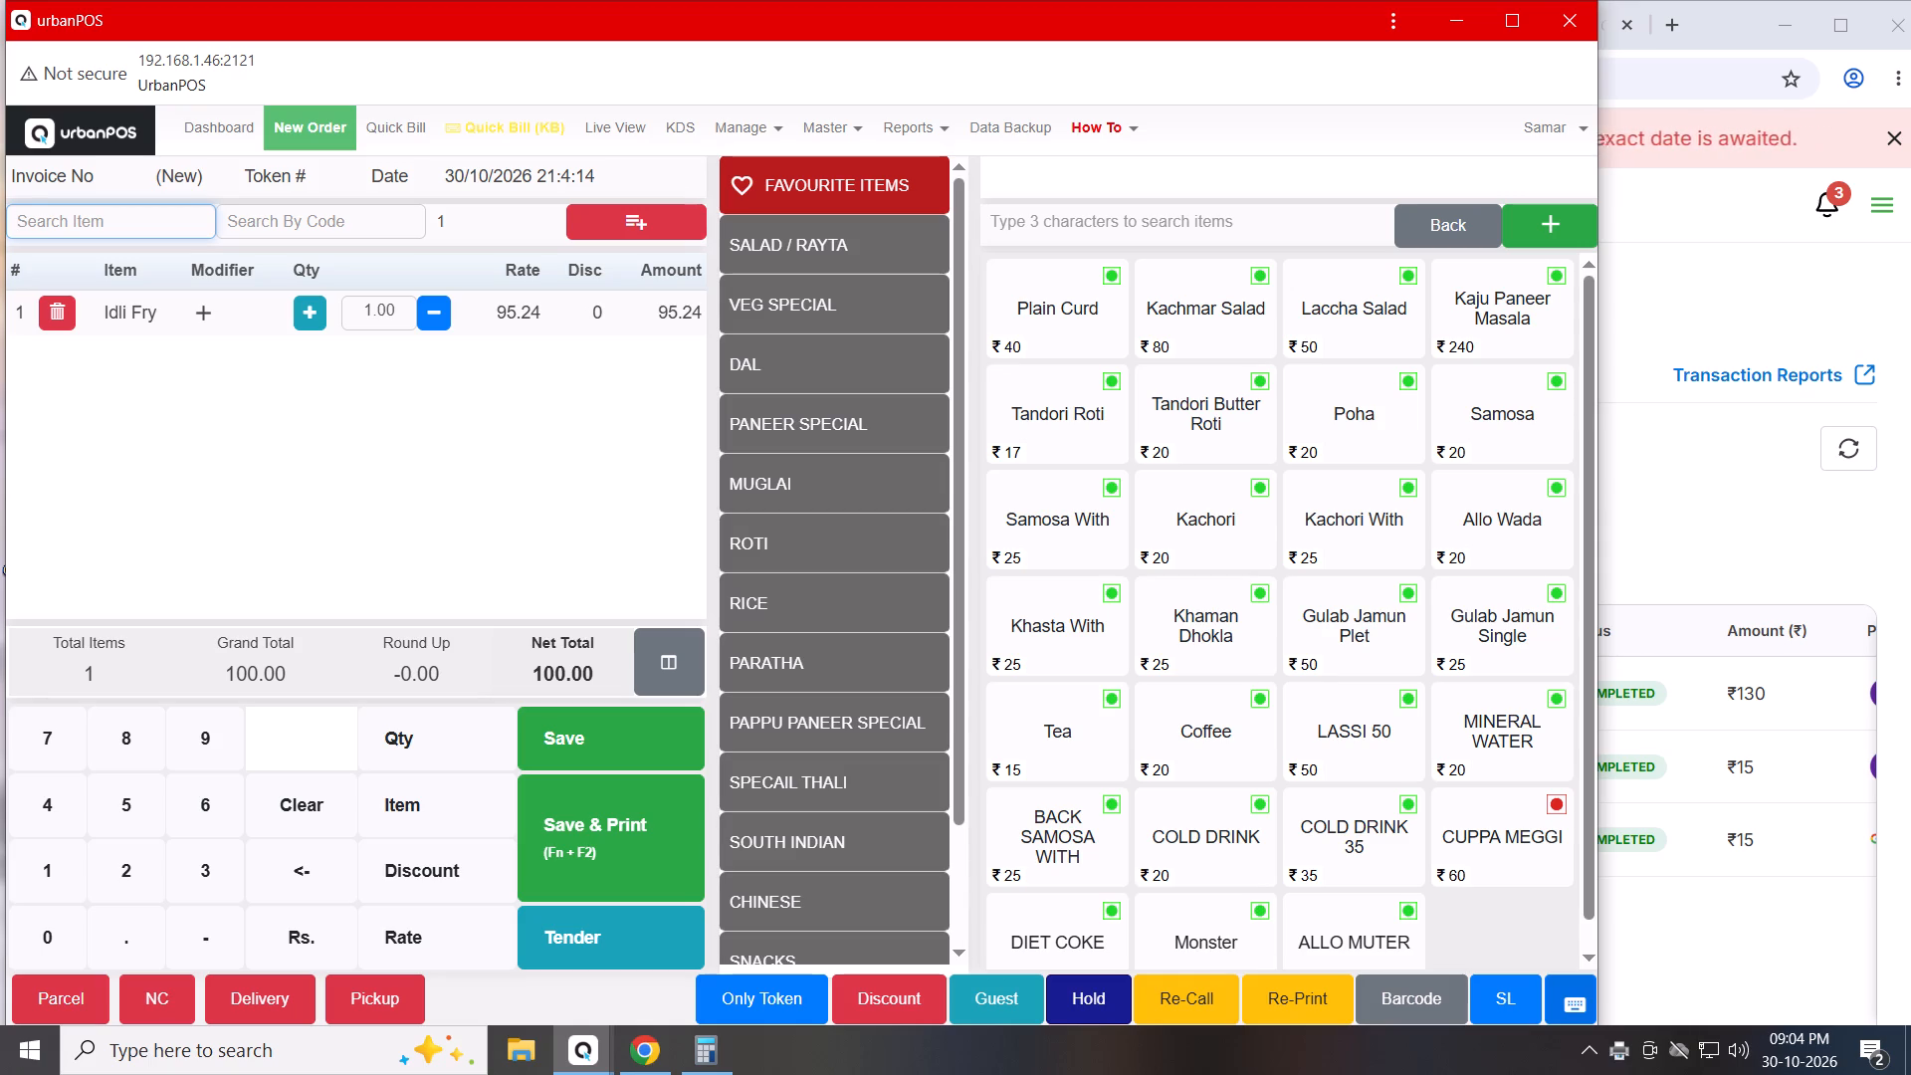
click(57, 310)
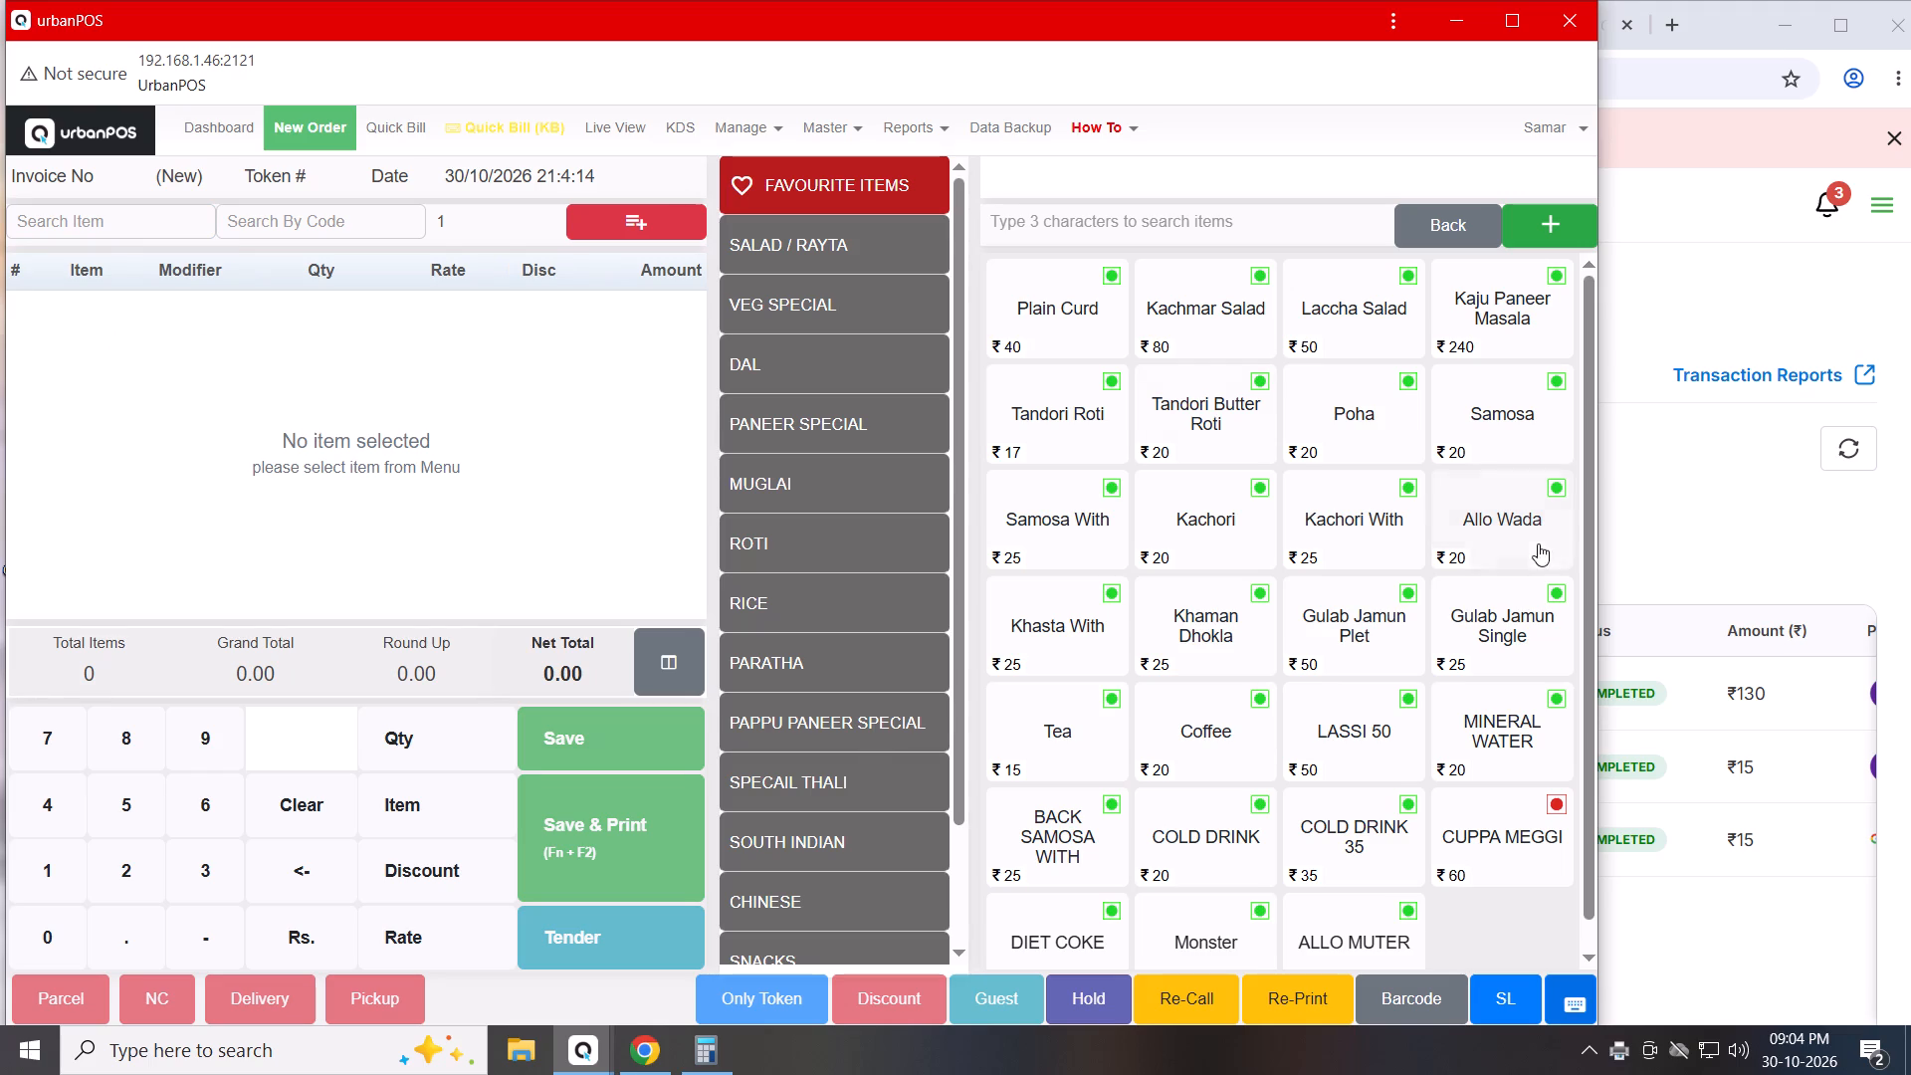
Add one Khaman Dhokla to the empty order, and save and print the bill.
click(1150, 651)
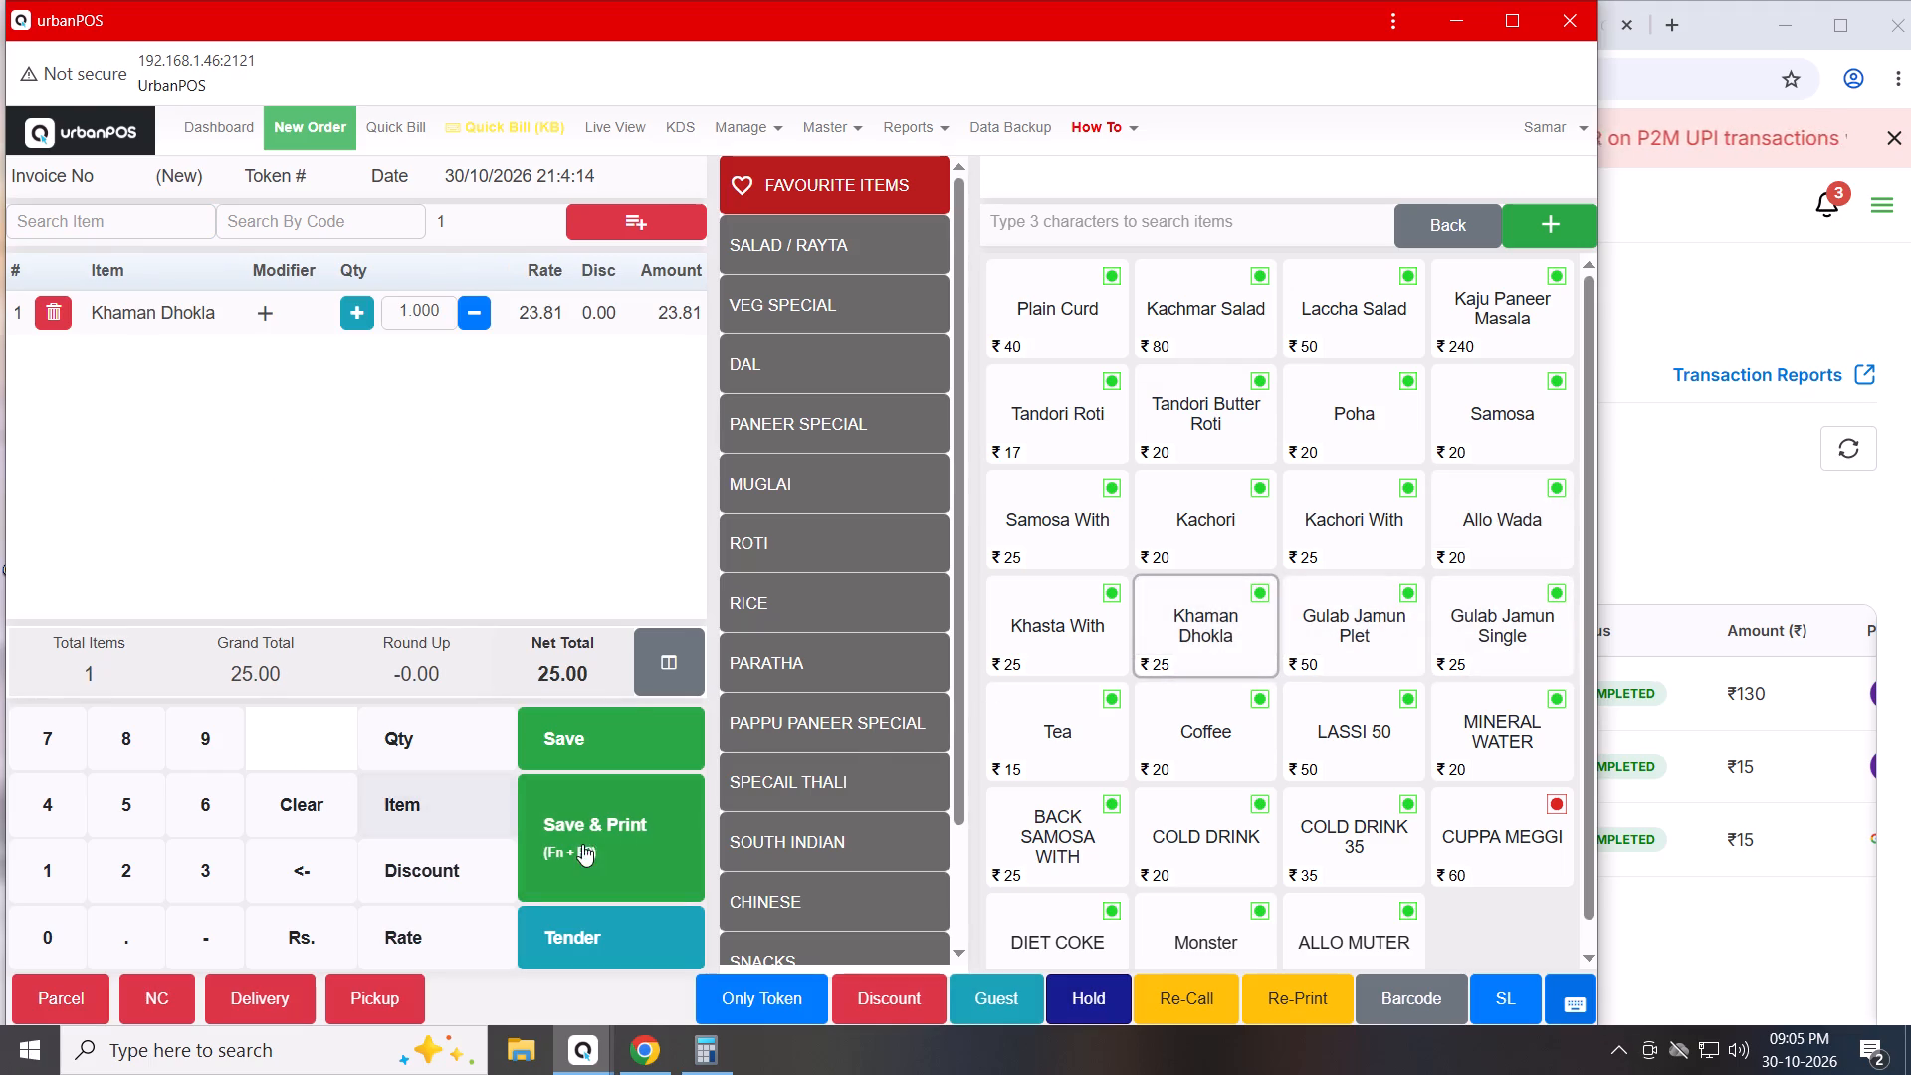
click(586, 845)
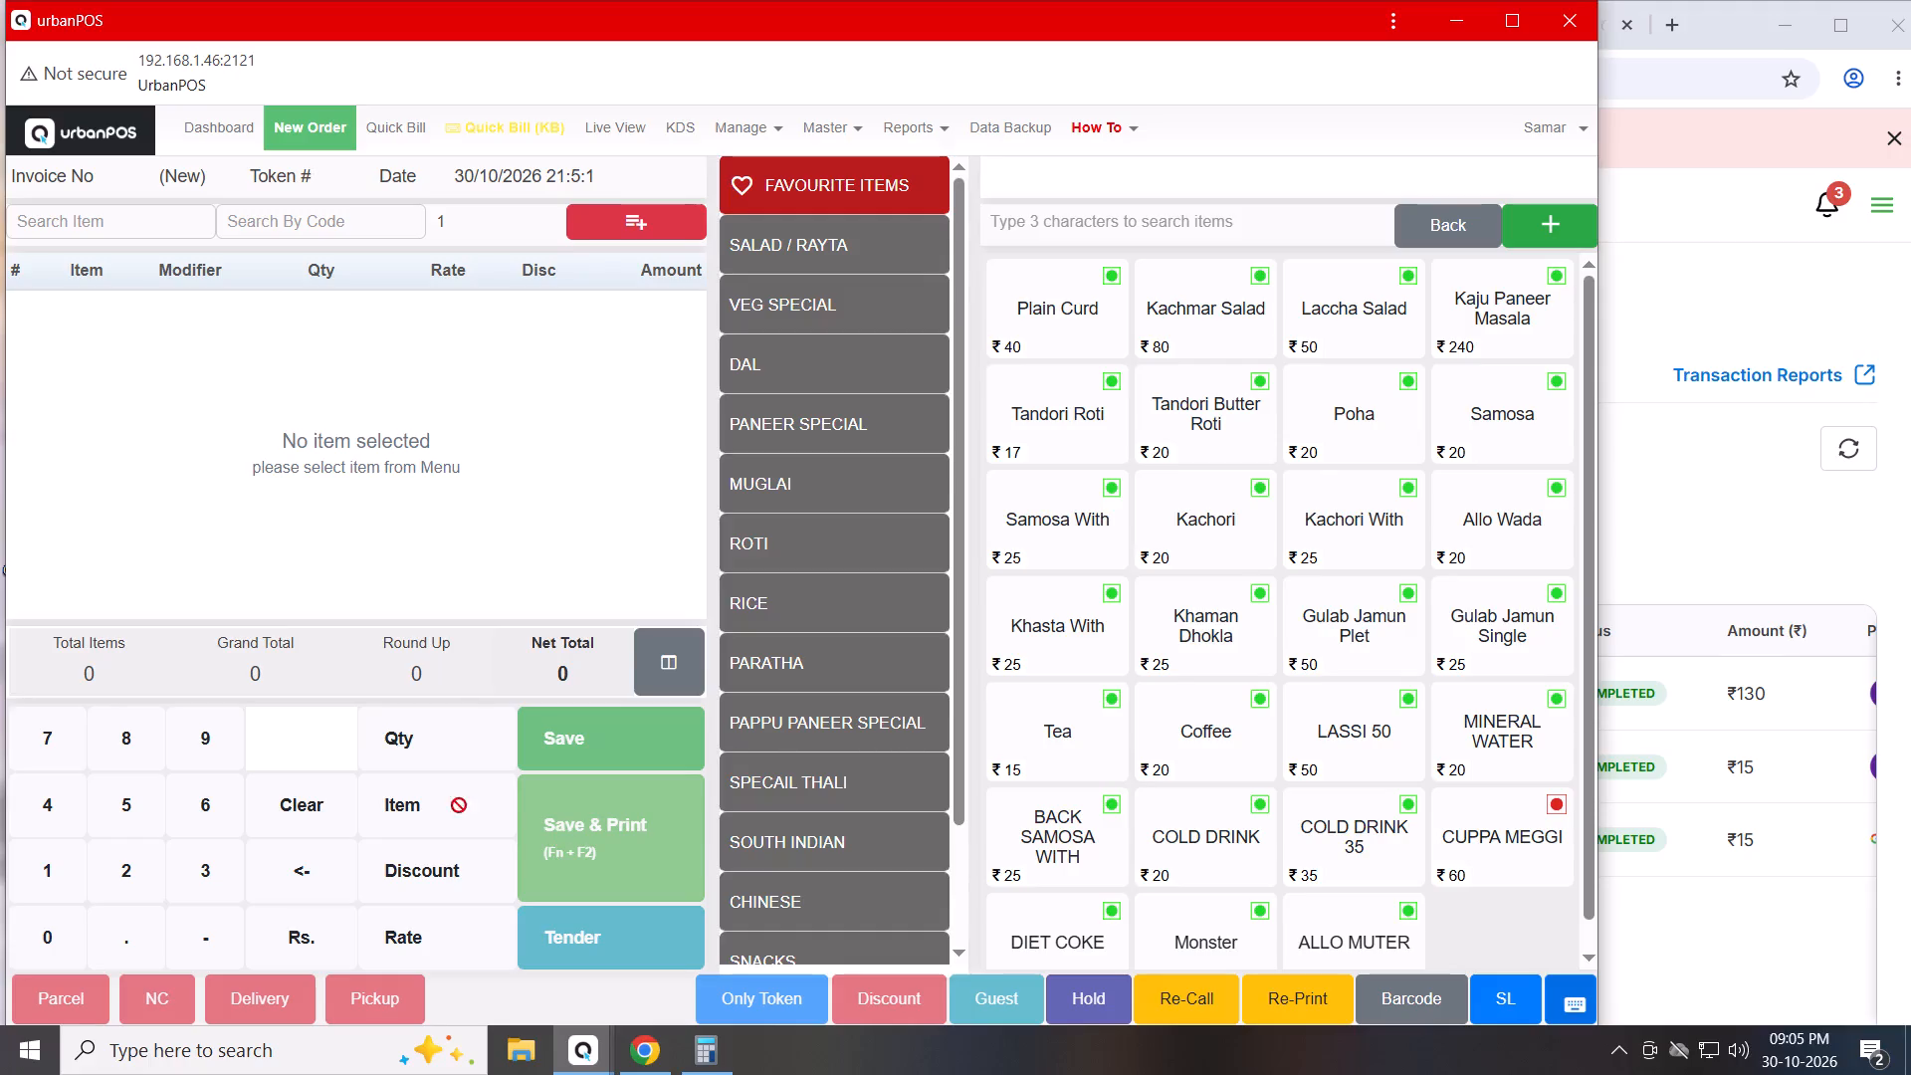
Start searching by item name for the next order.
click(136, 220)
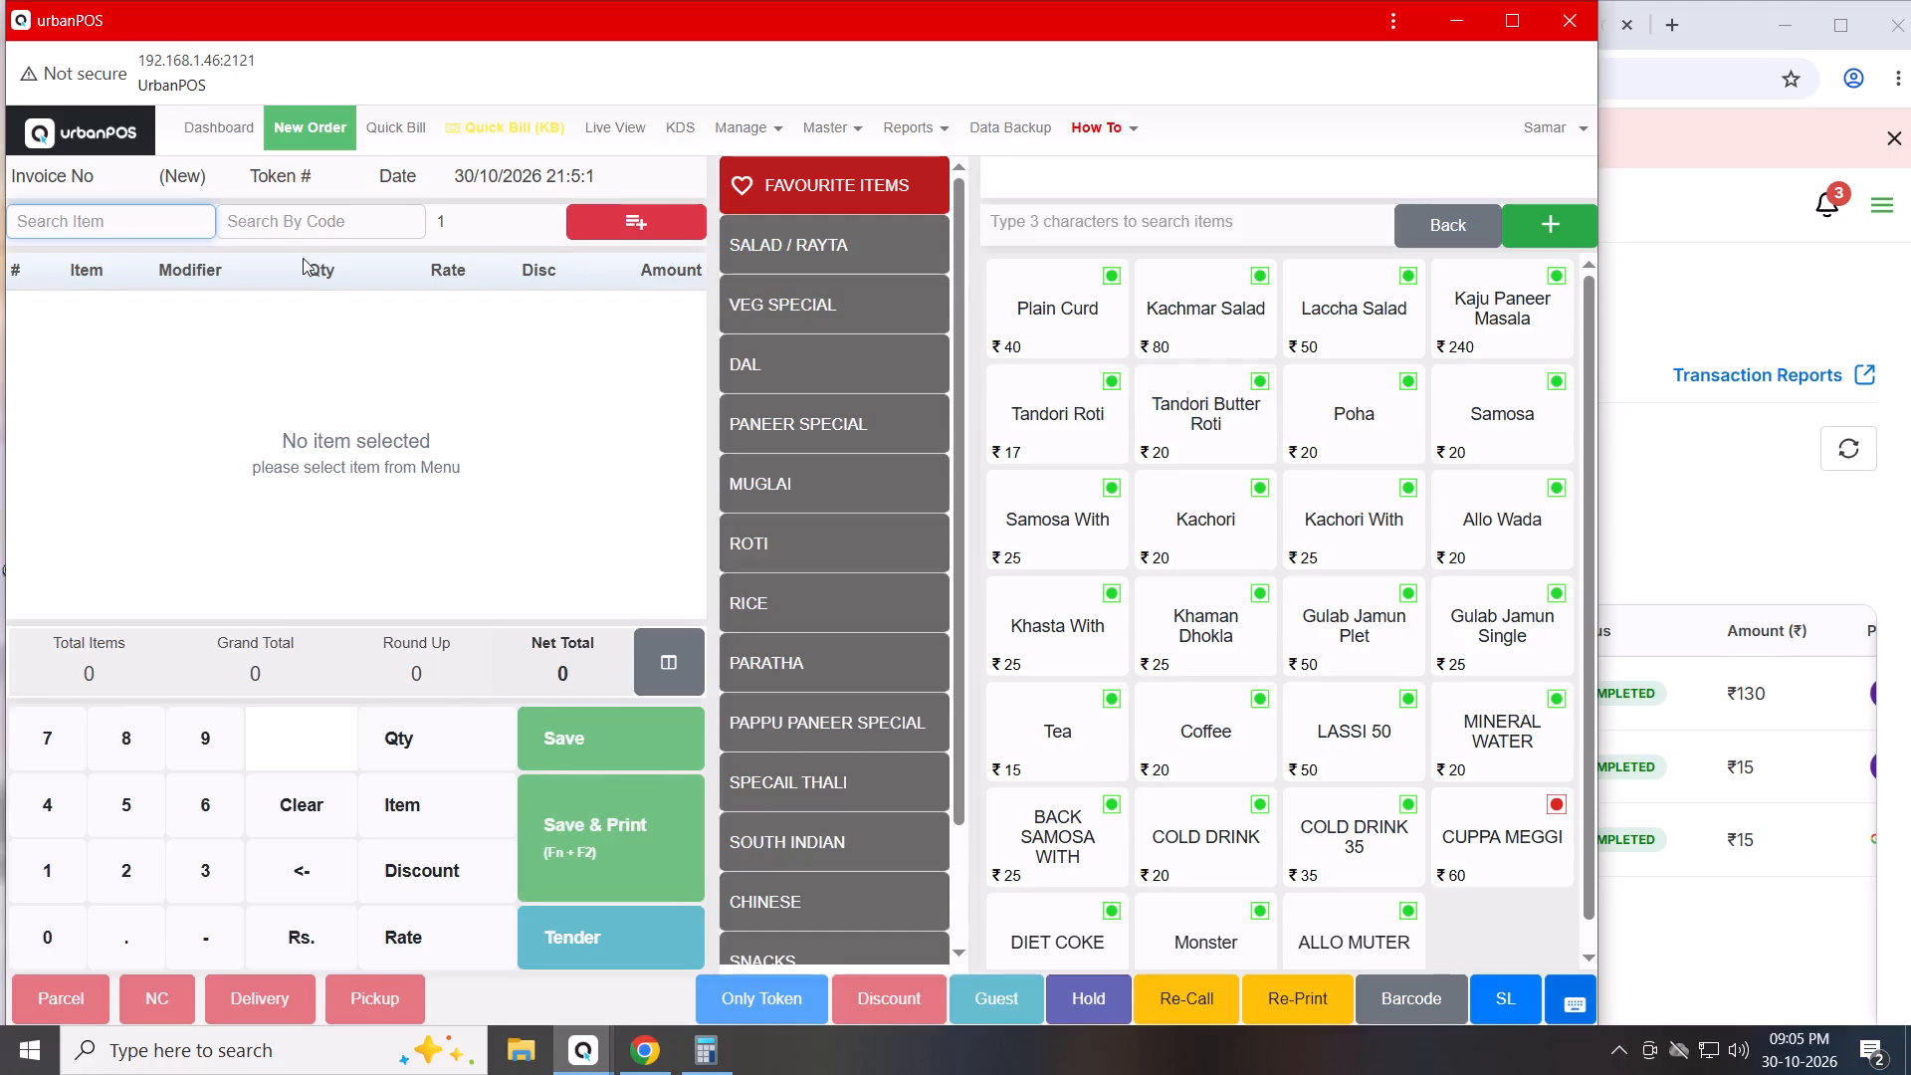
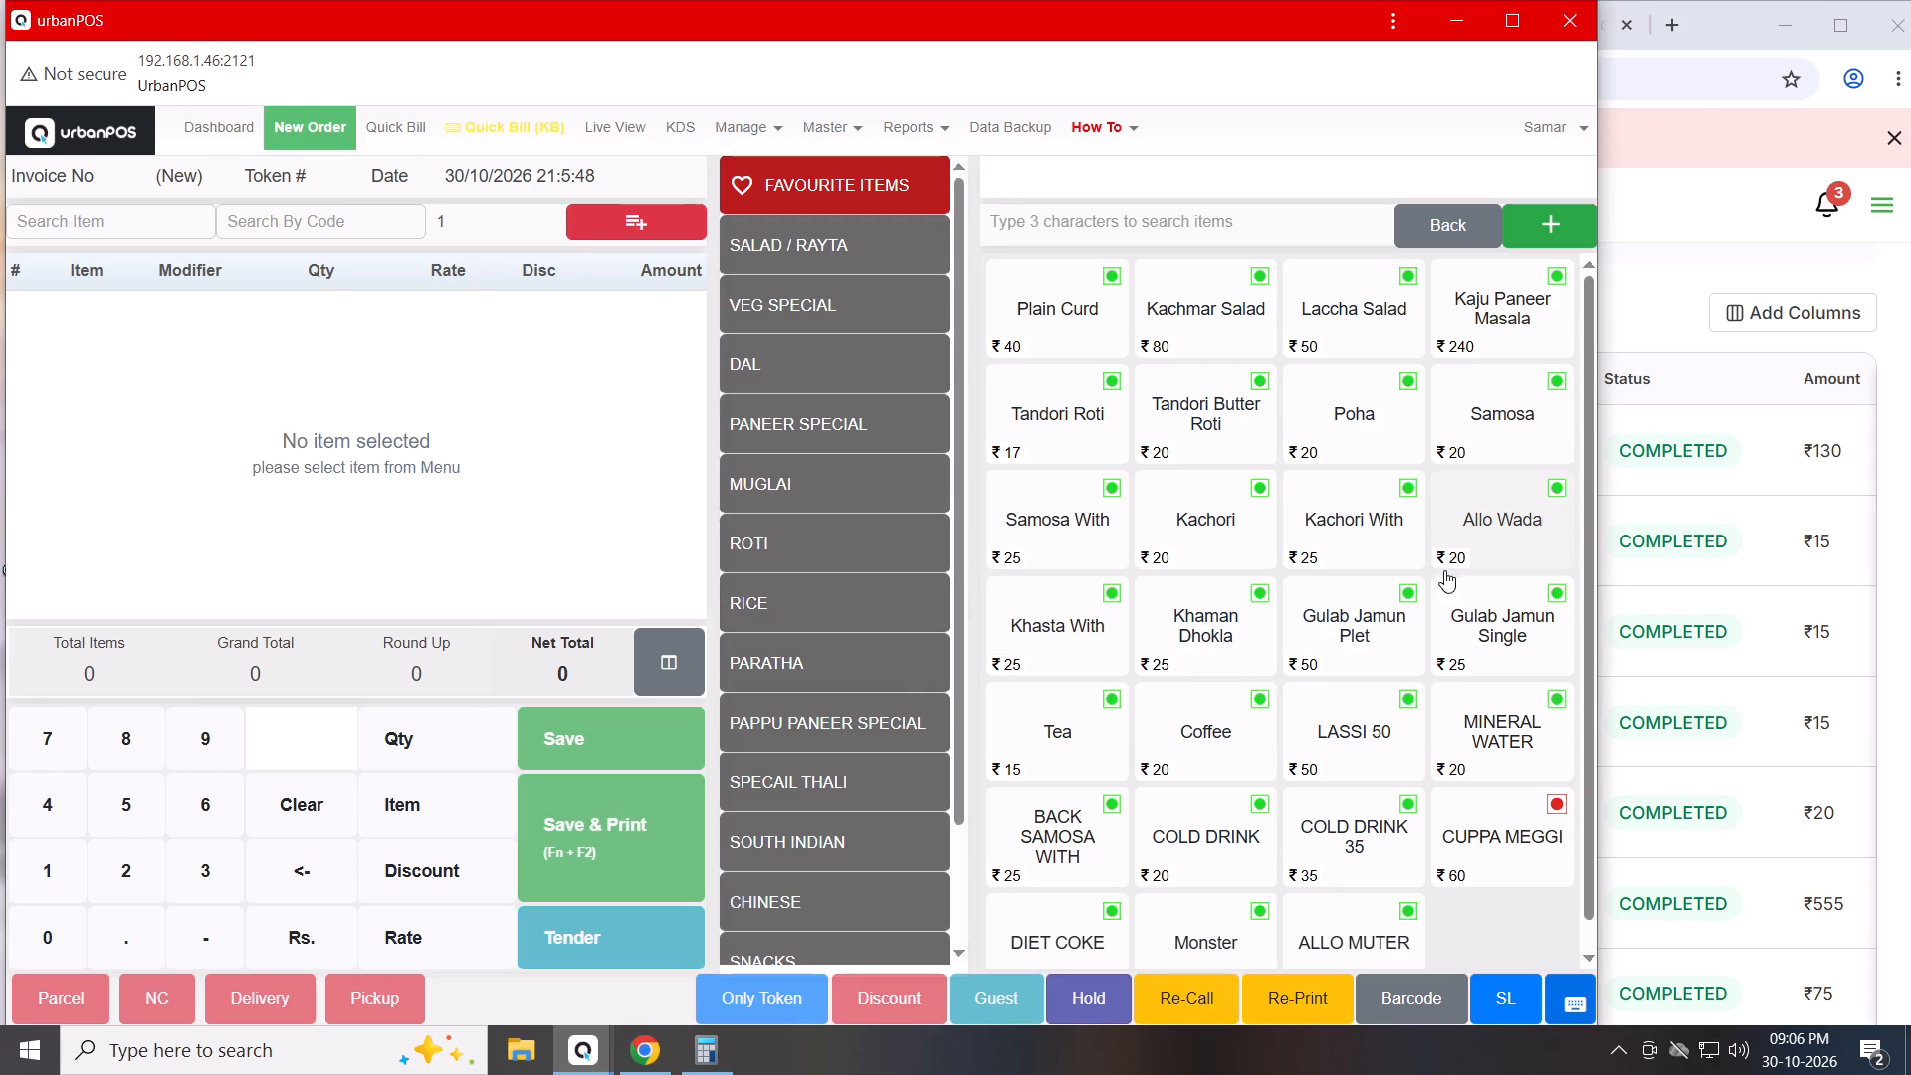
Add one Tea and one Mineral Water to the empty order, and save and print the bill.
click(971, 746)
click(1010, 739)
click(1497, 772)
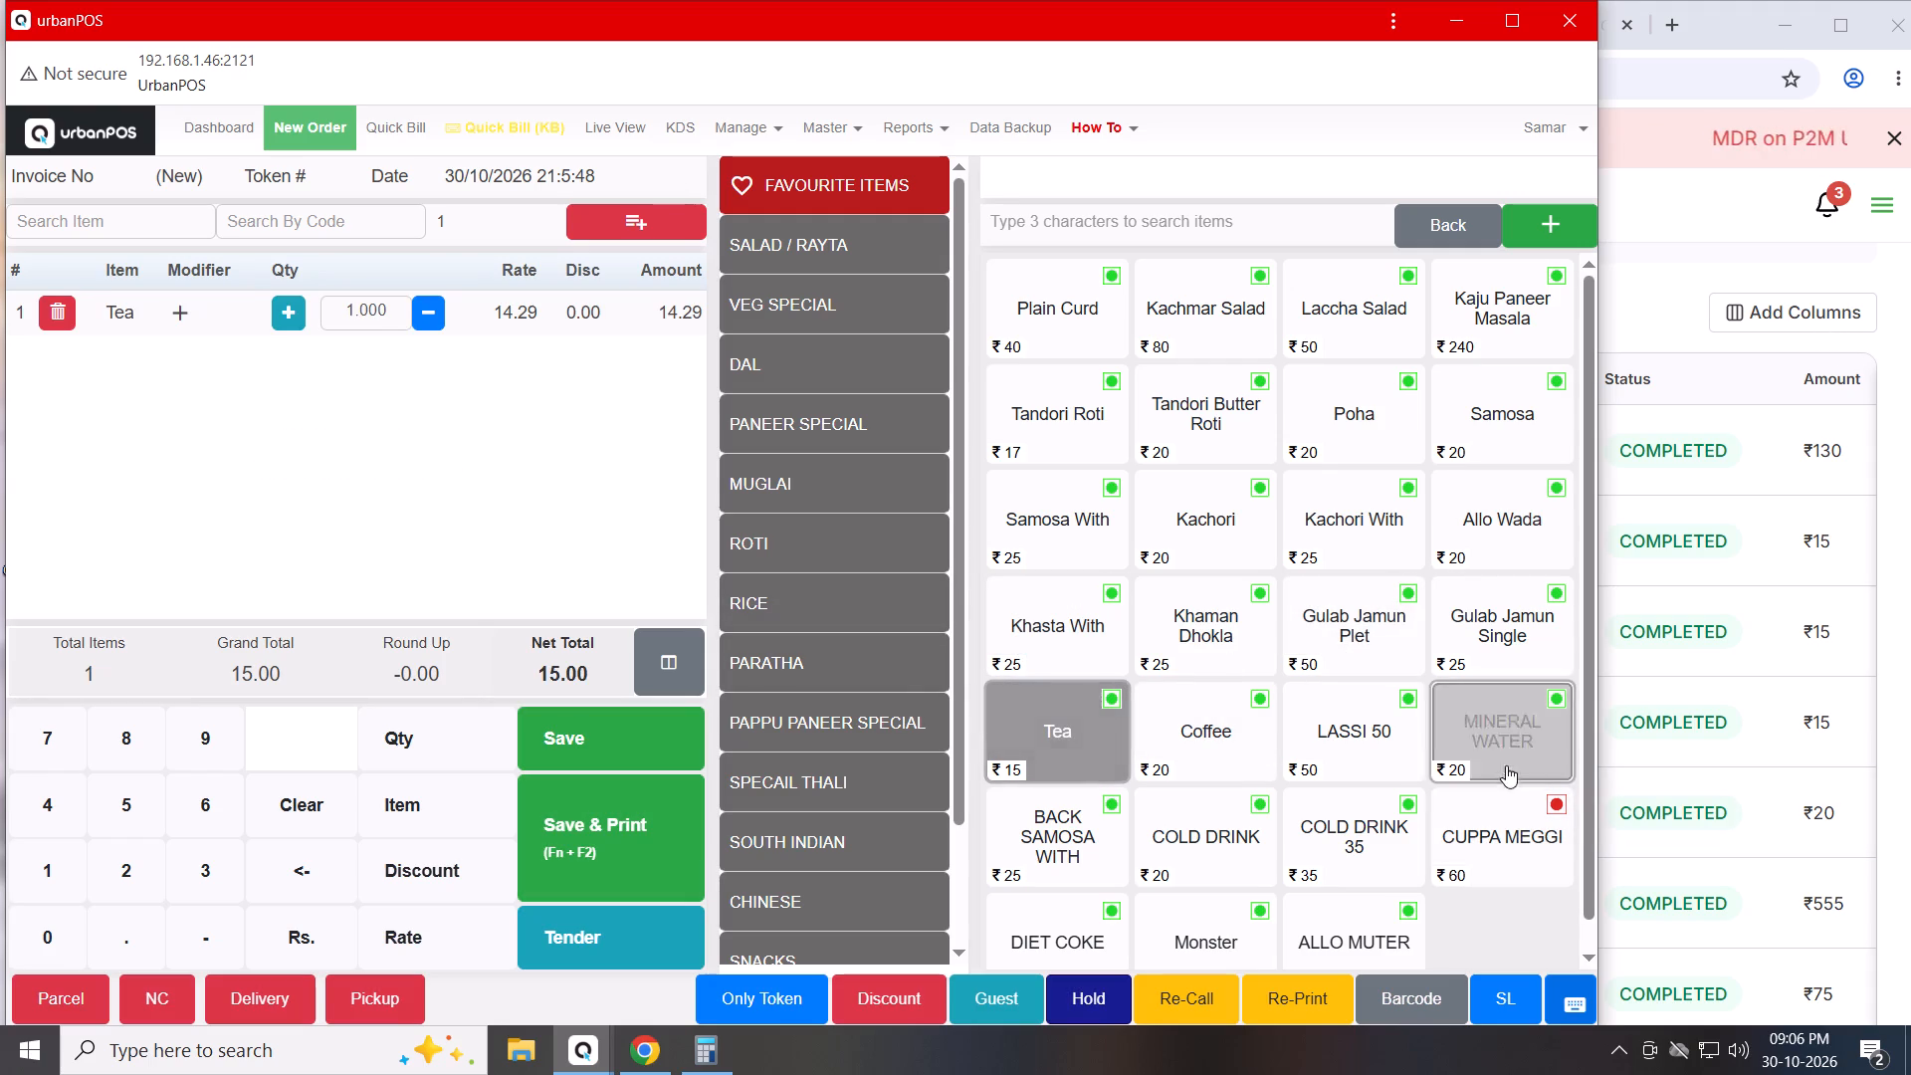
click(566, 878)
scroll(1303, 442, up, 1)
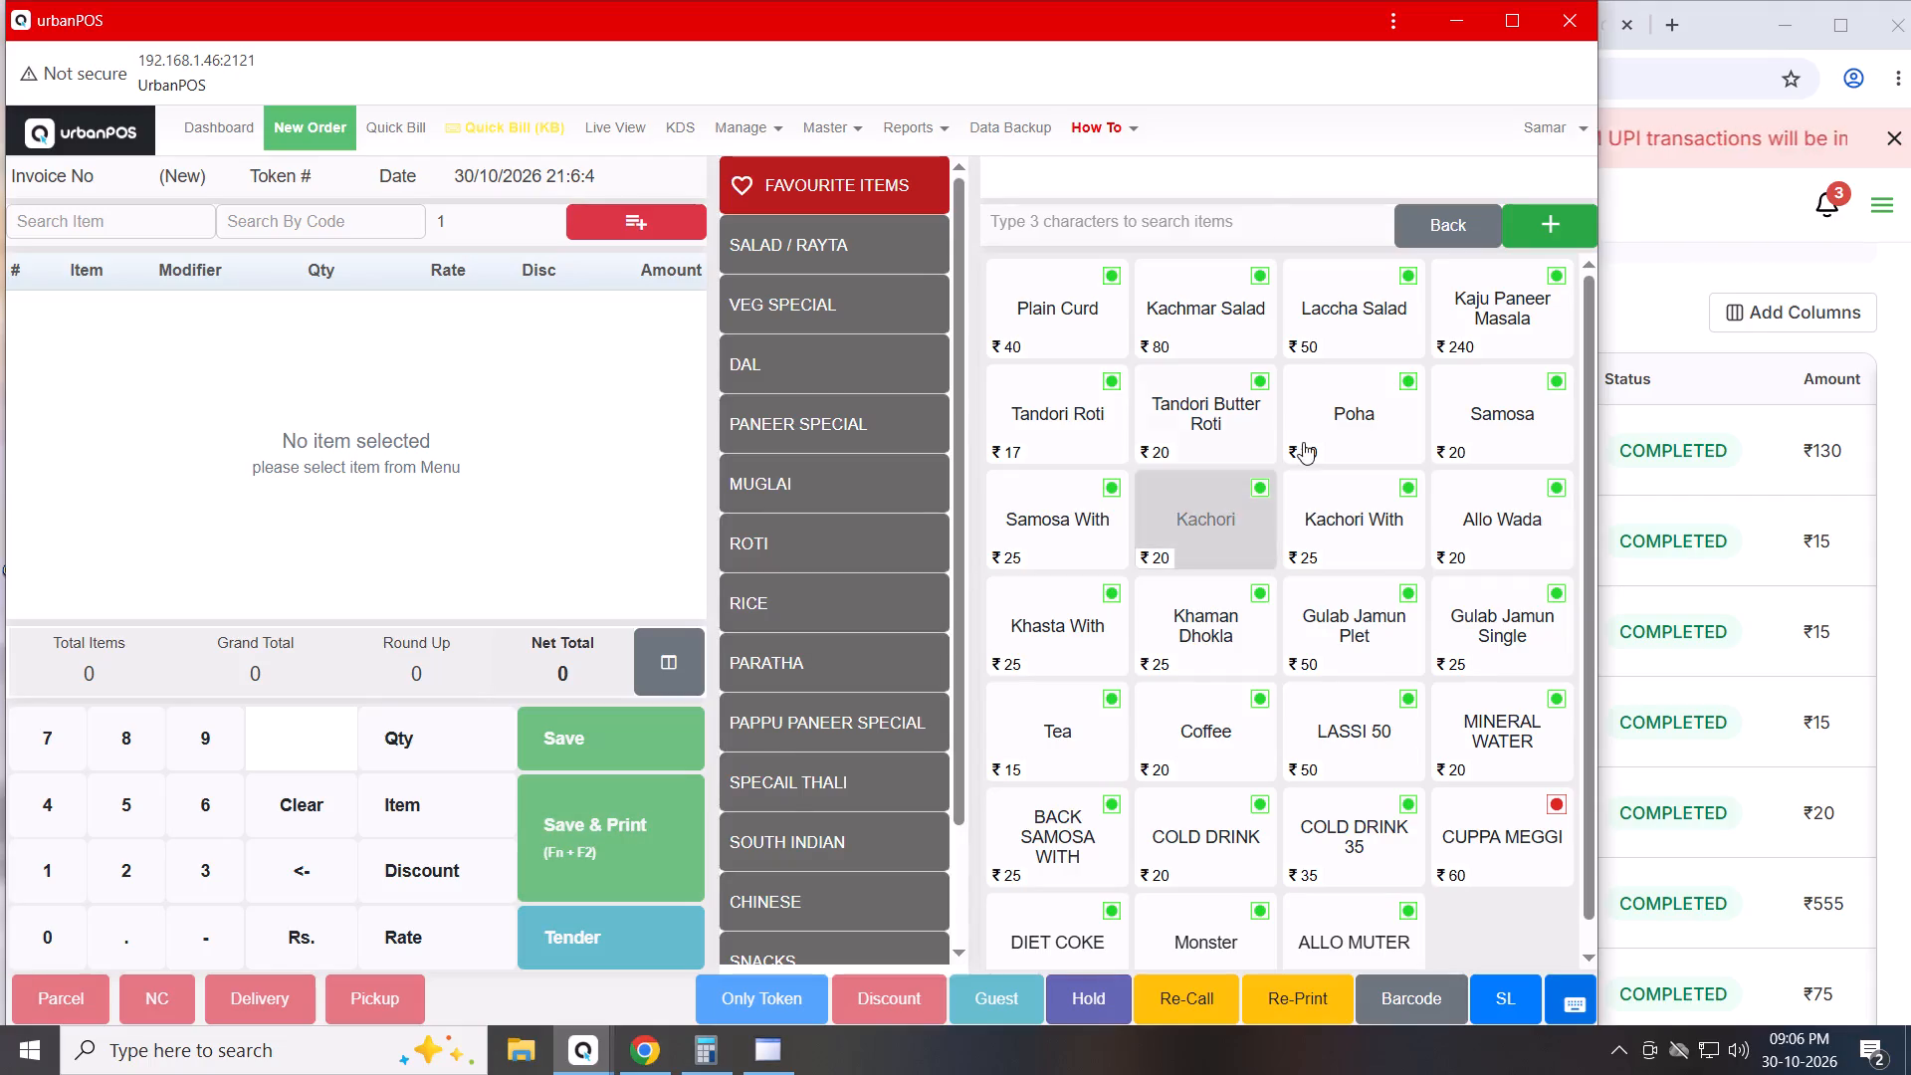
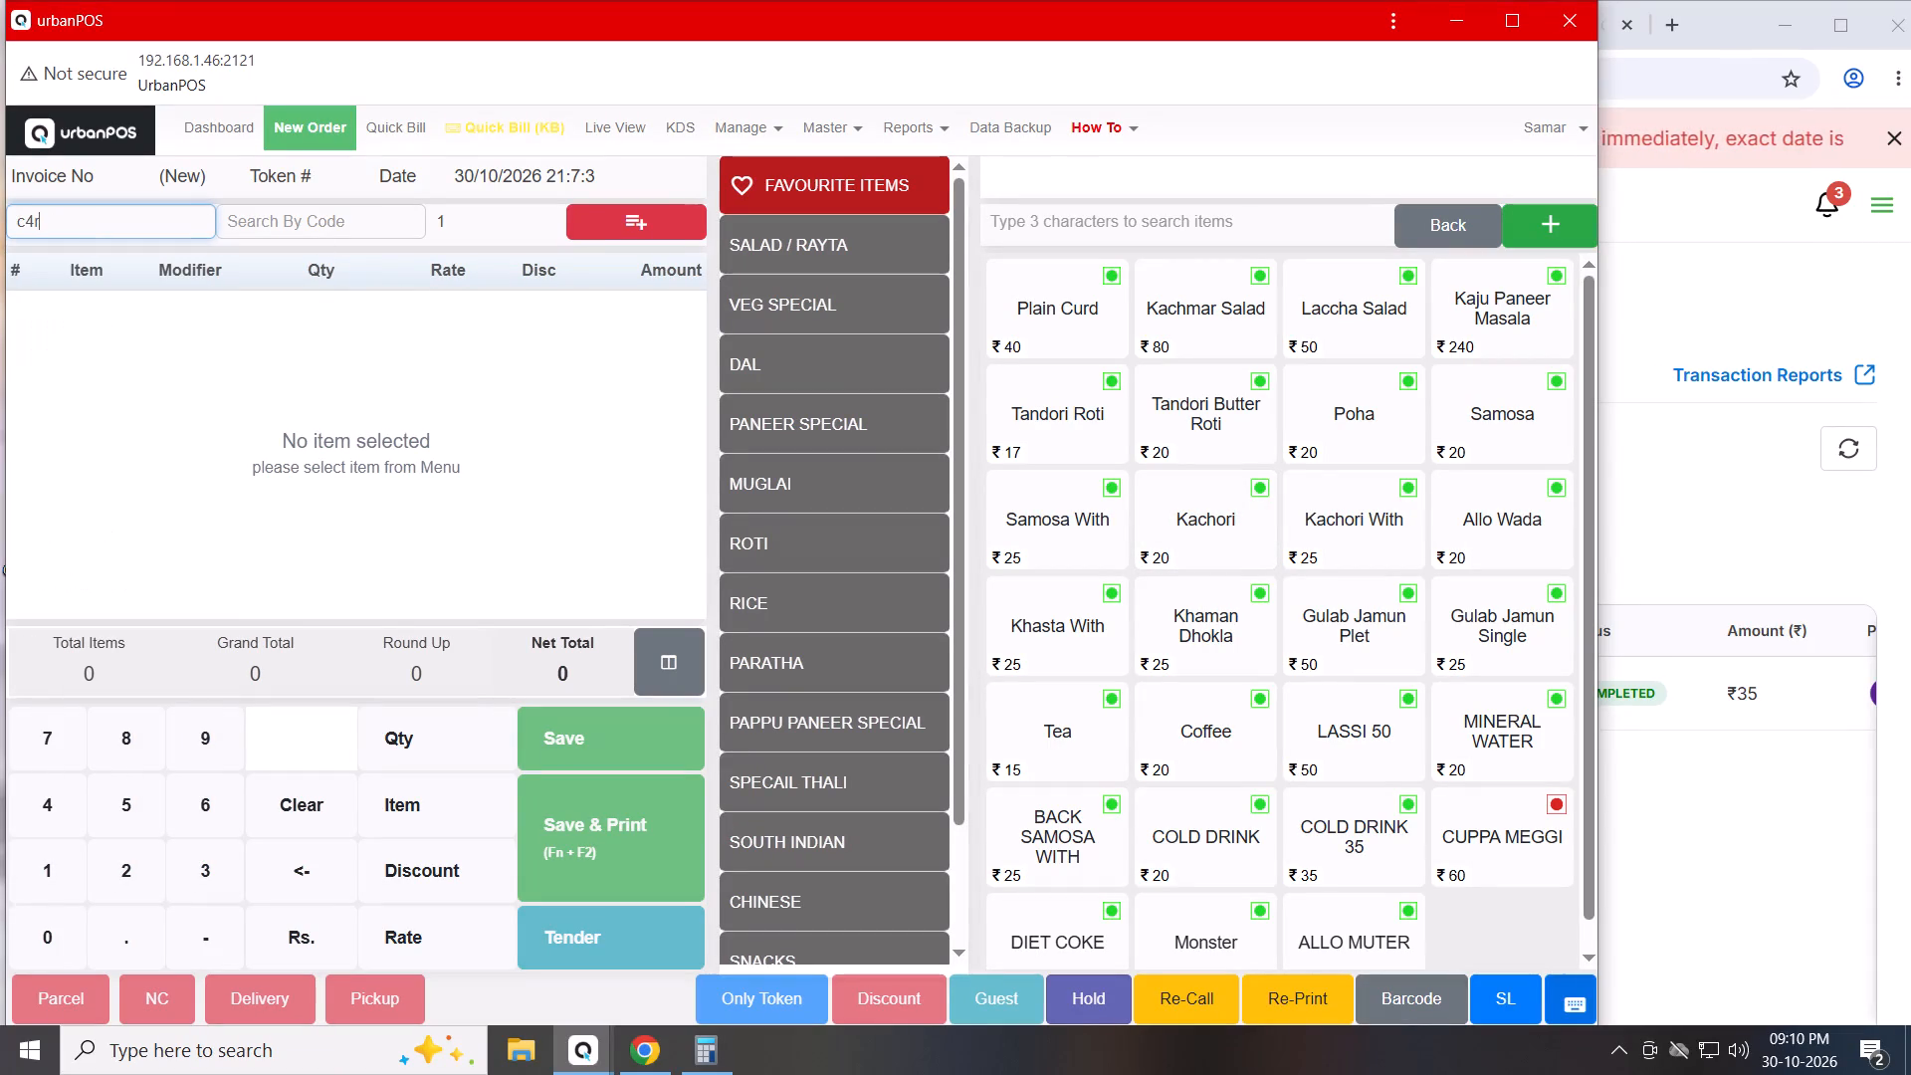
Correct the item search to "cris" and add one Crispy Corn to the empty order.
key(BackSpace)
key(BackSpace)
text(ris)
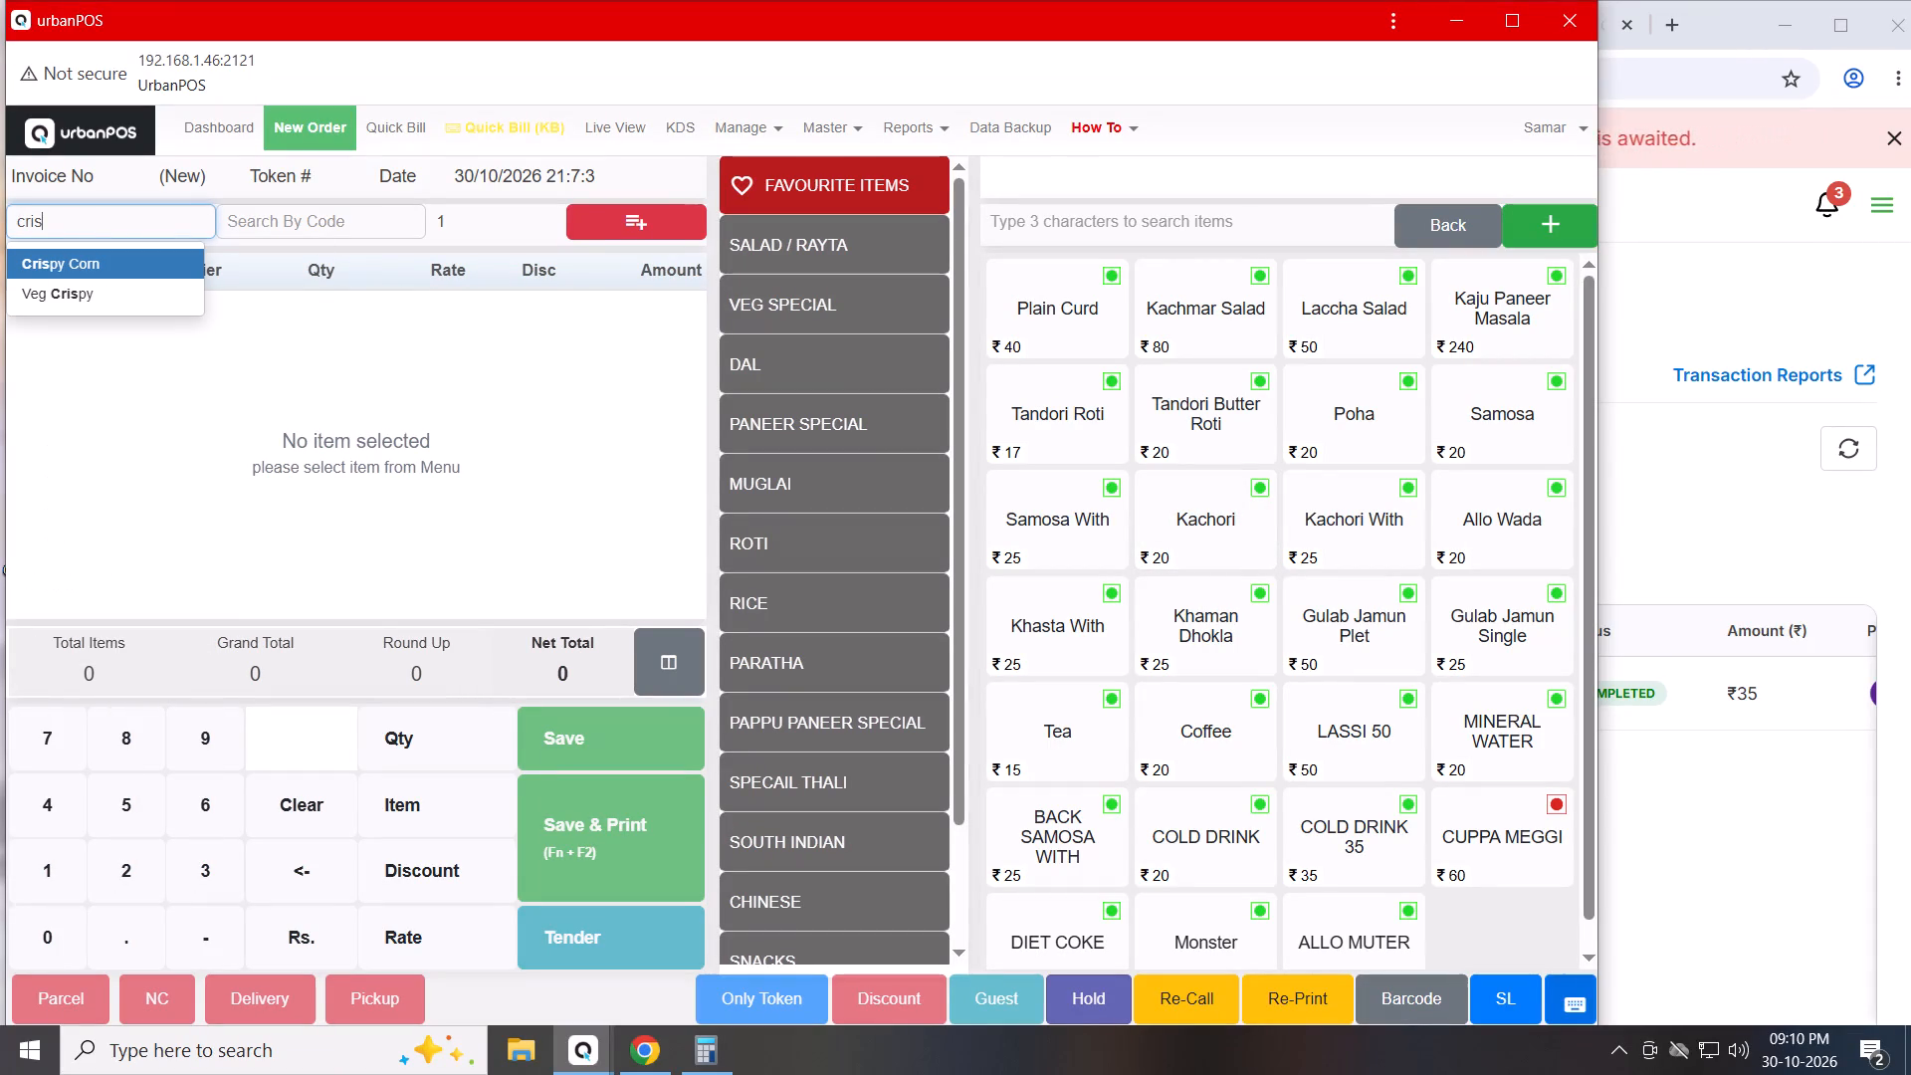
key(Return)
key(Return)
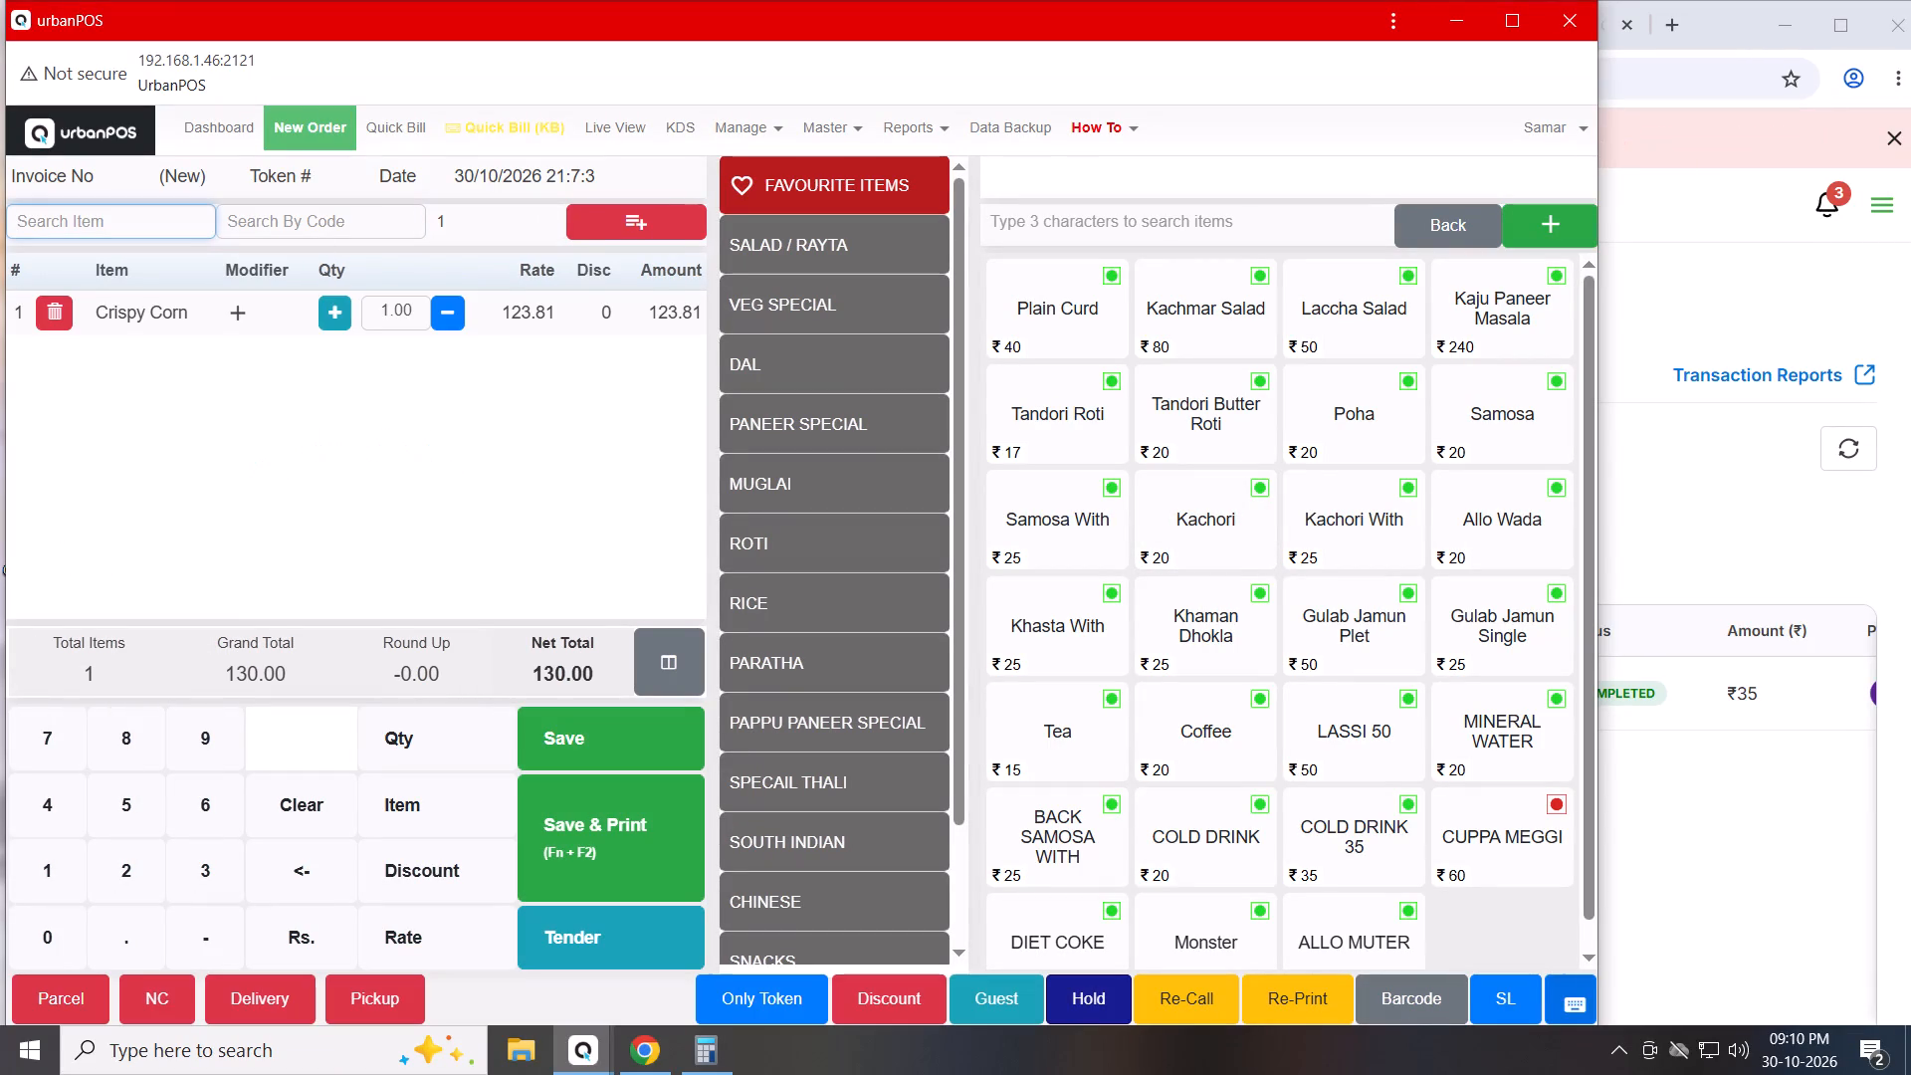
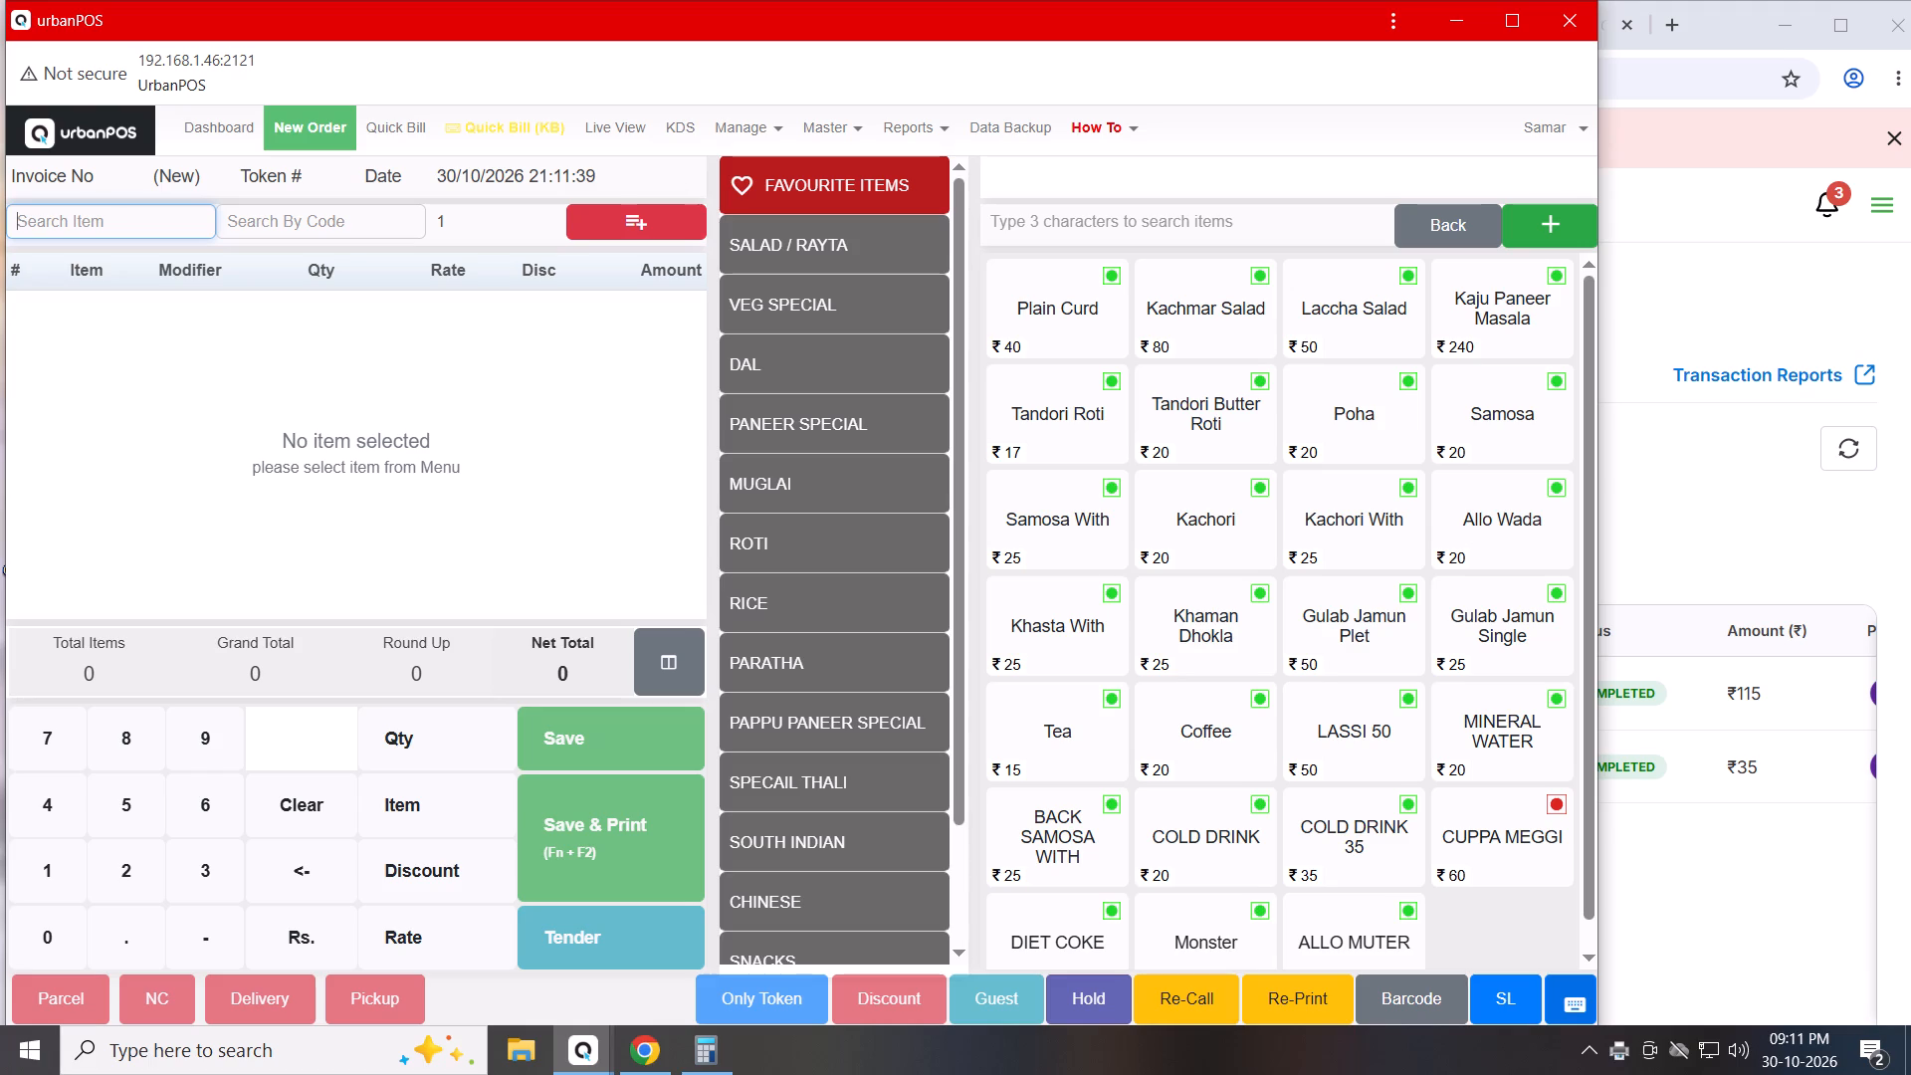
Launch the recently added Kuro application.
click(0, 1074)
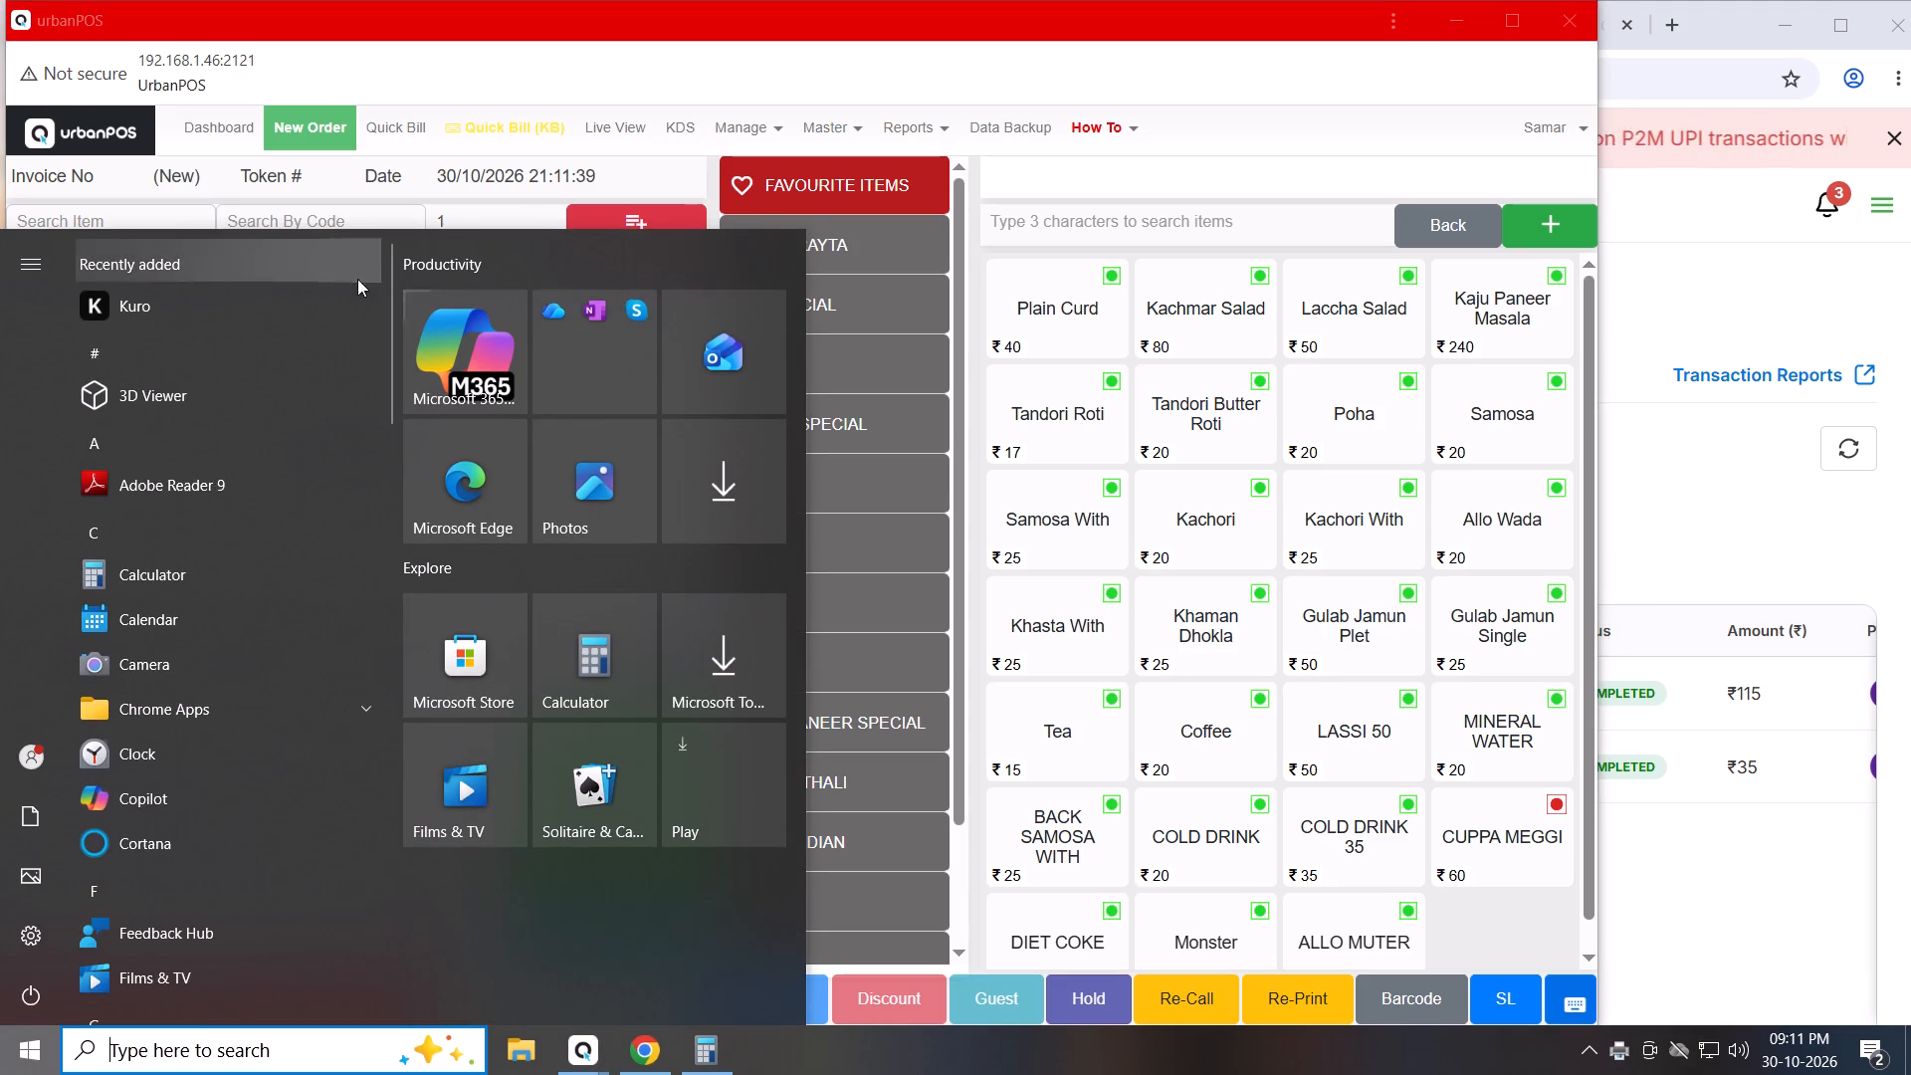
click(323, 286)
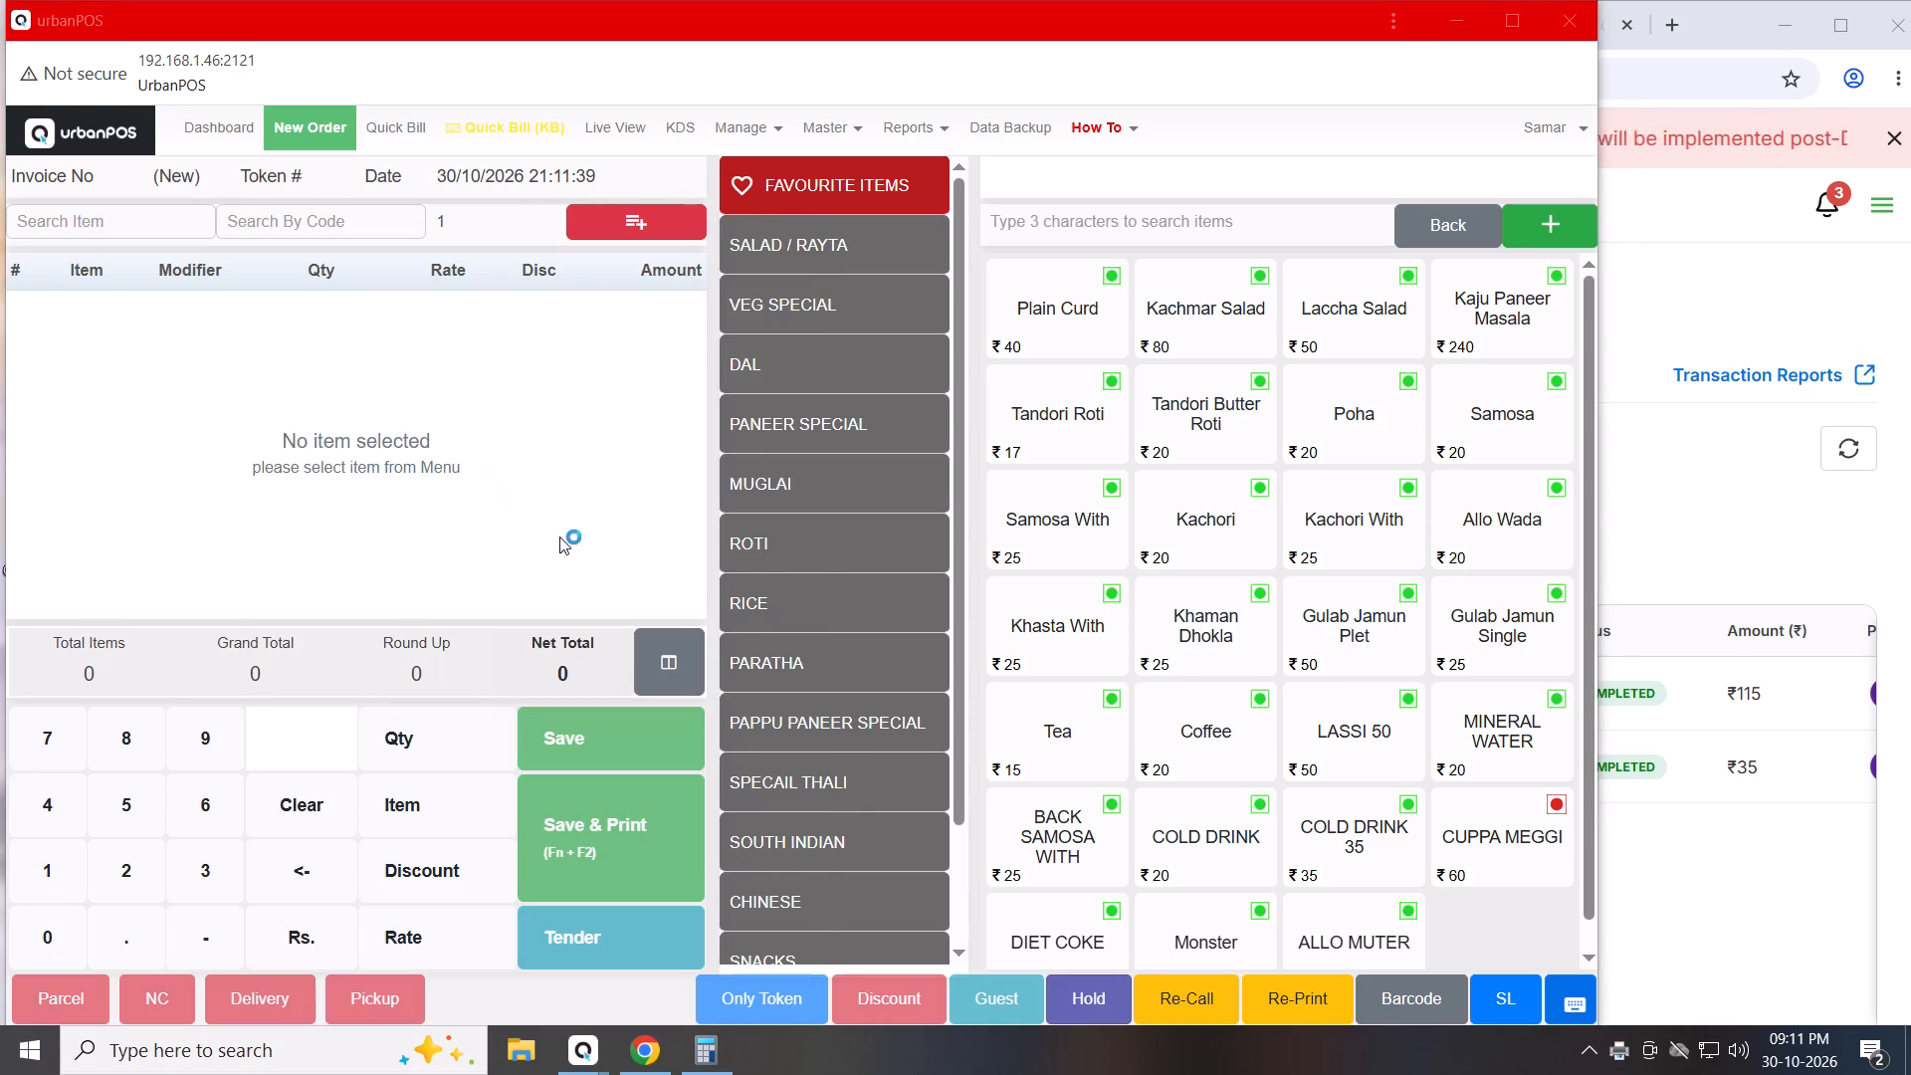
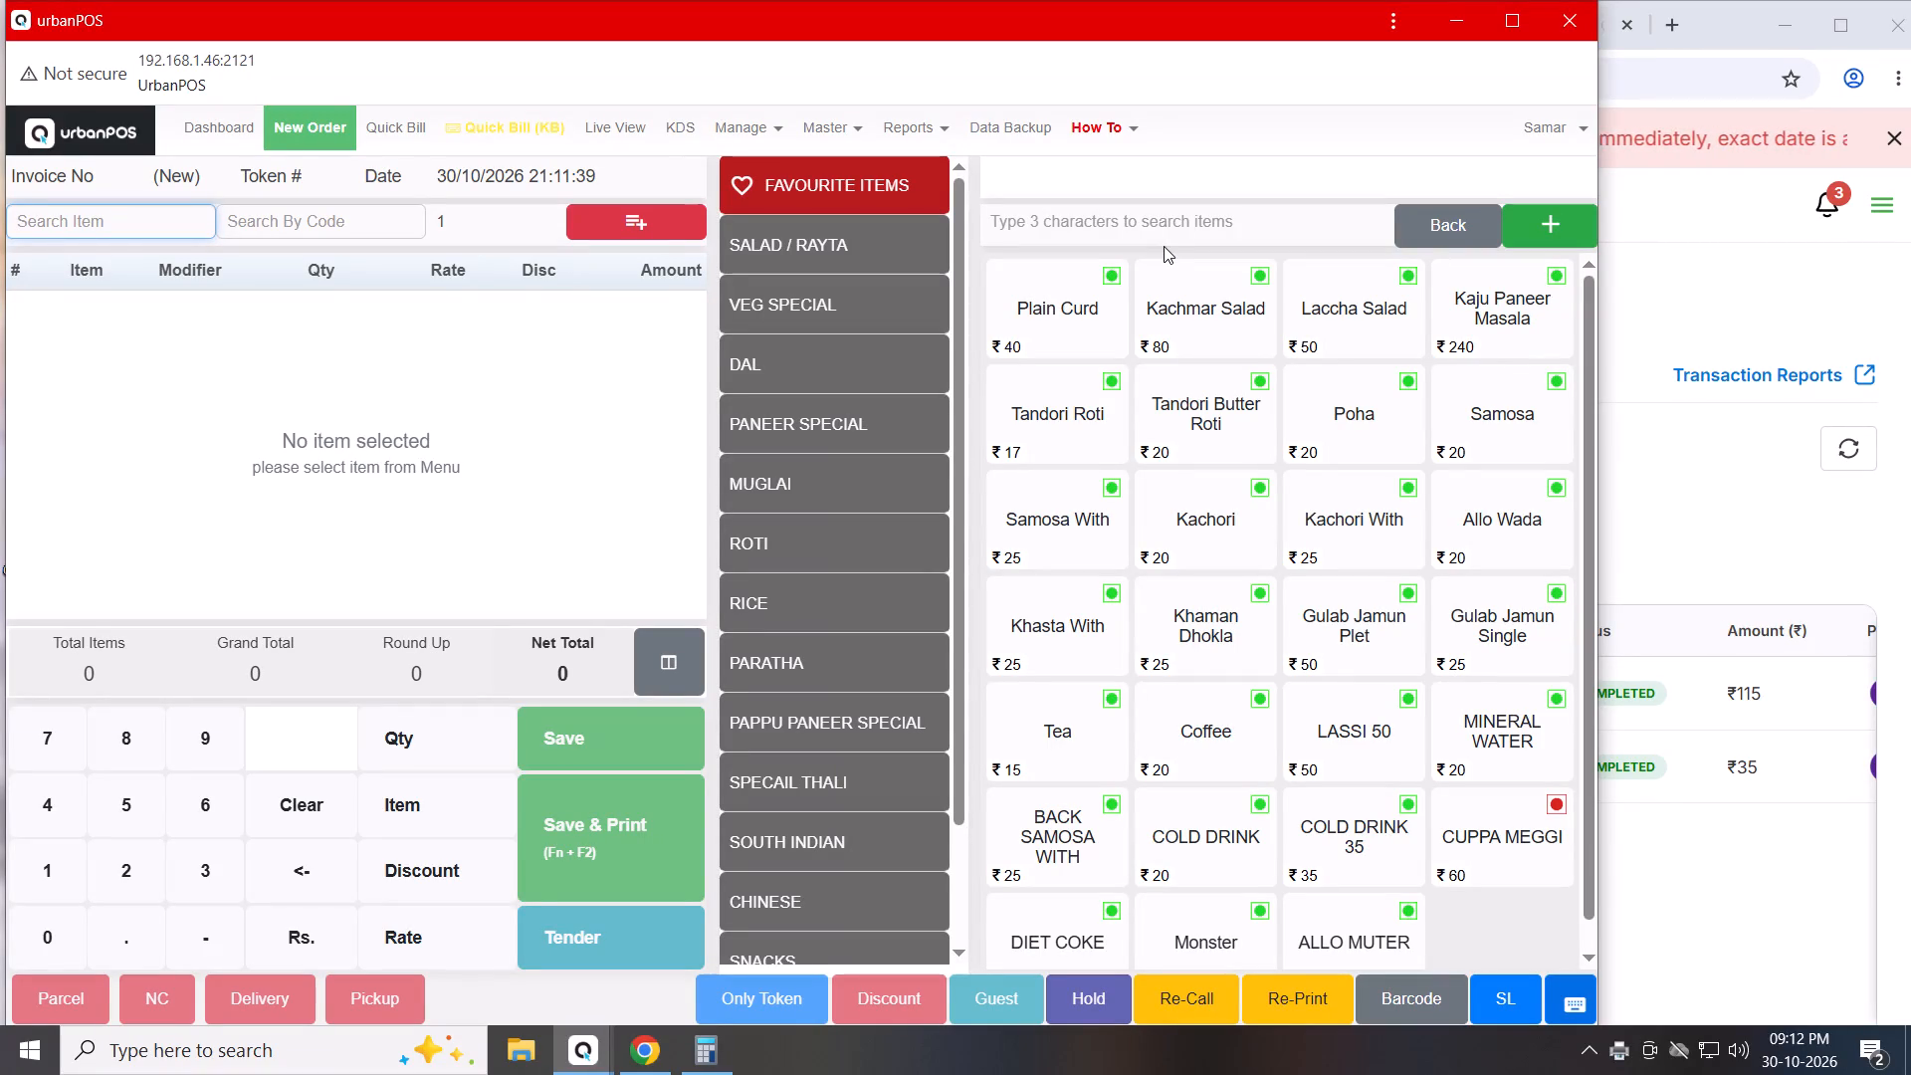
Enter a new order for one Tea, and save and print its bill.
click(1102, 728)
key(F2)
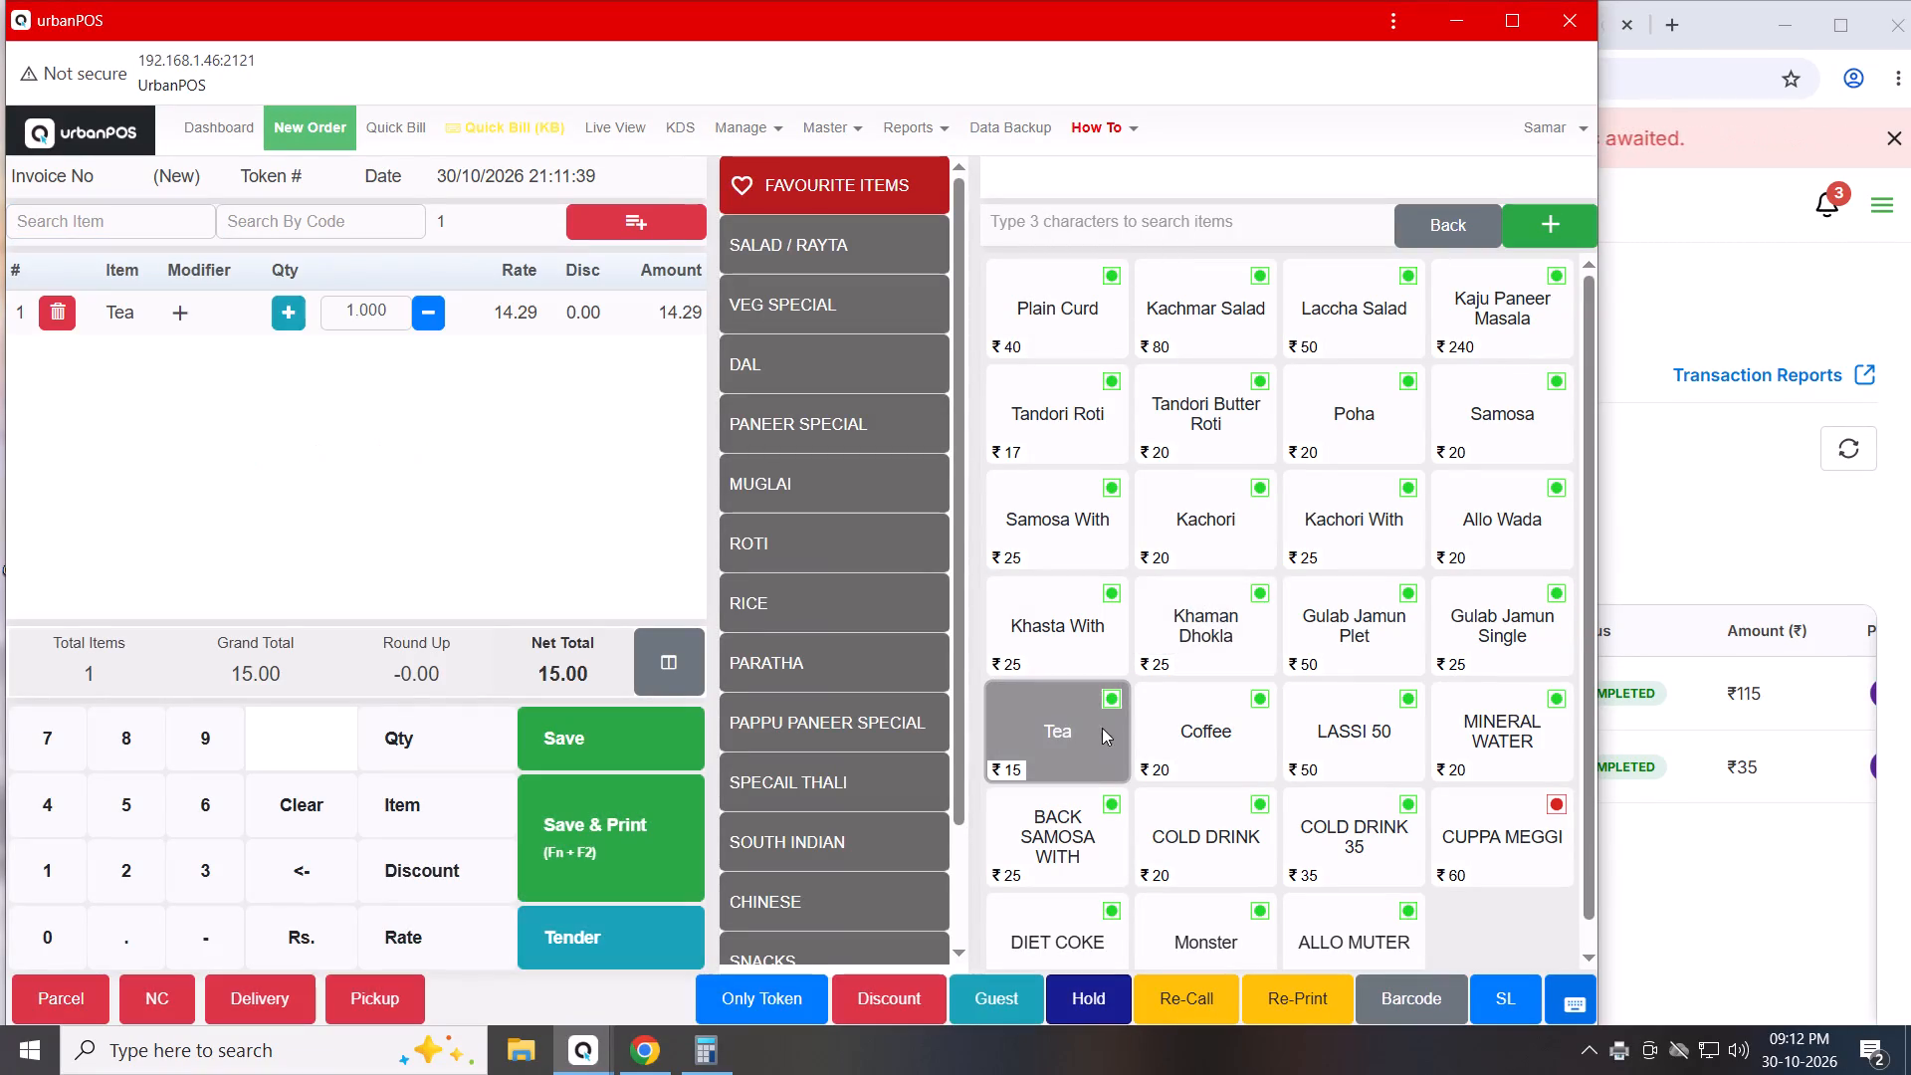
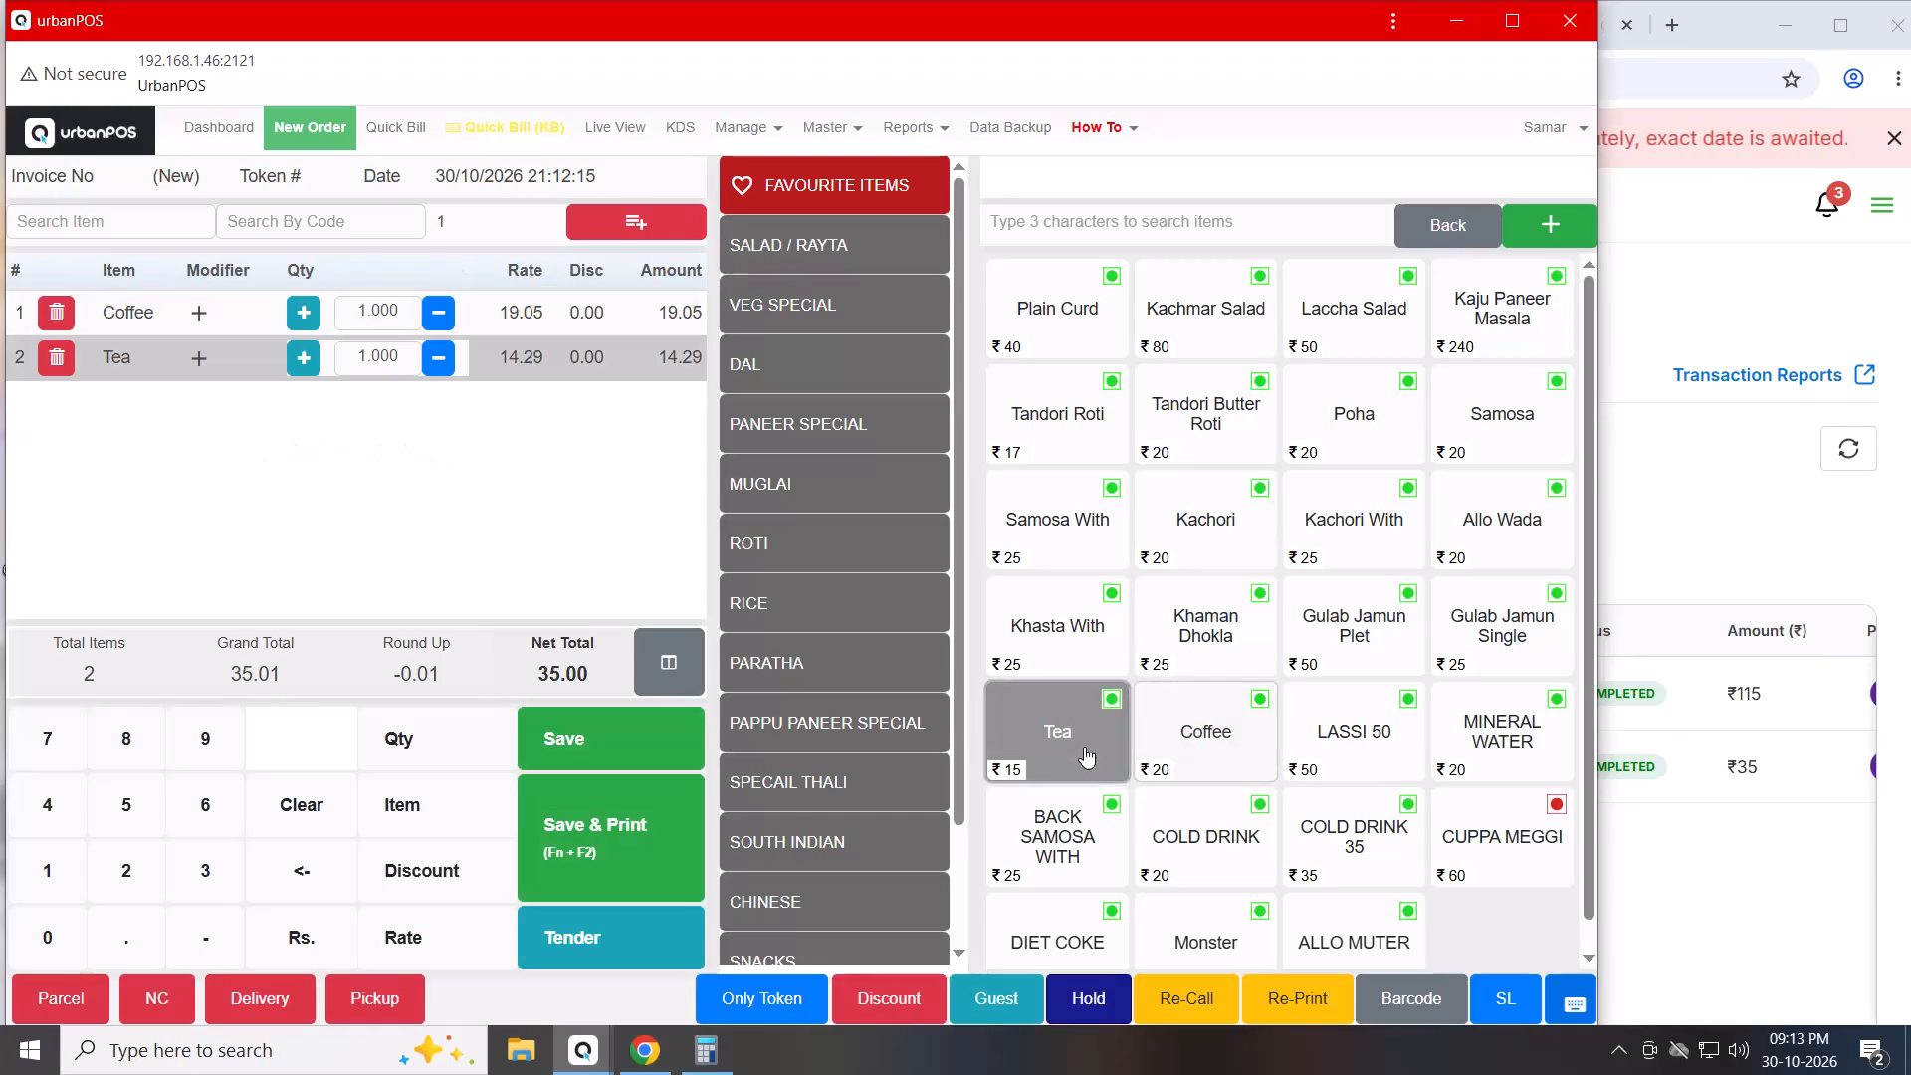
Save and print the bill for the open order of one Coffee and one Tea.
click(643, 862)
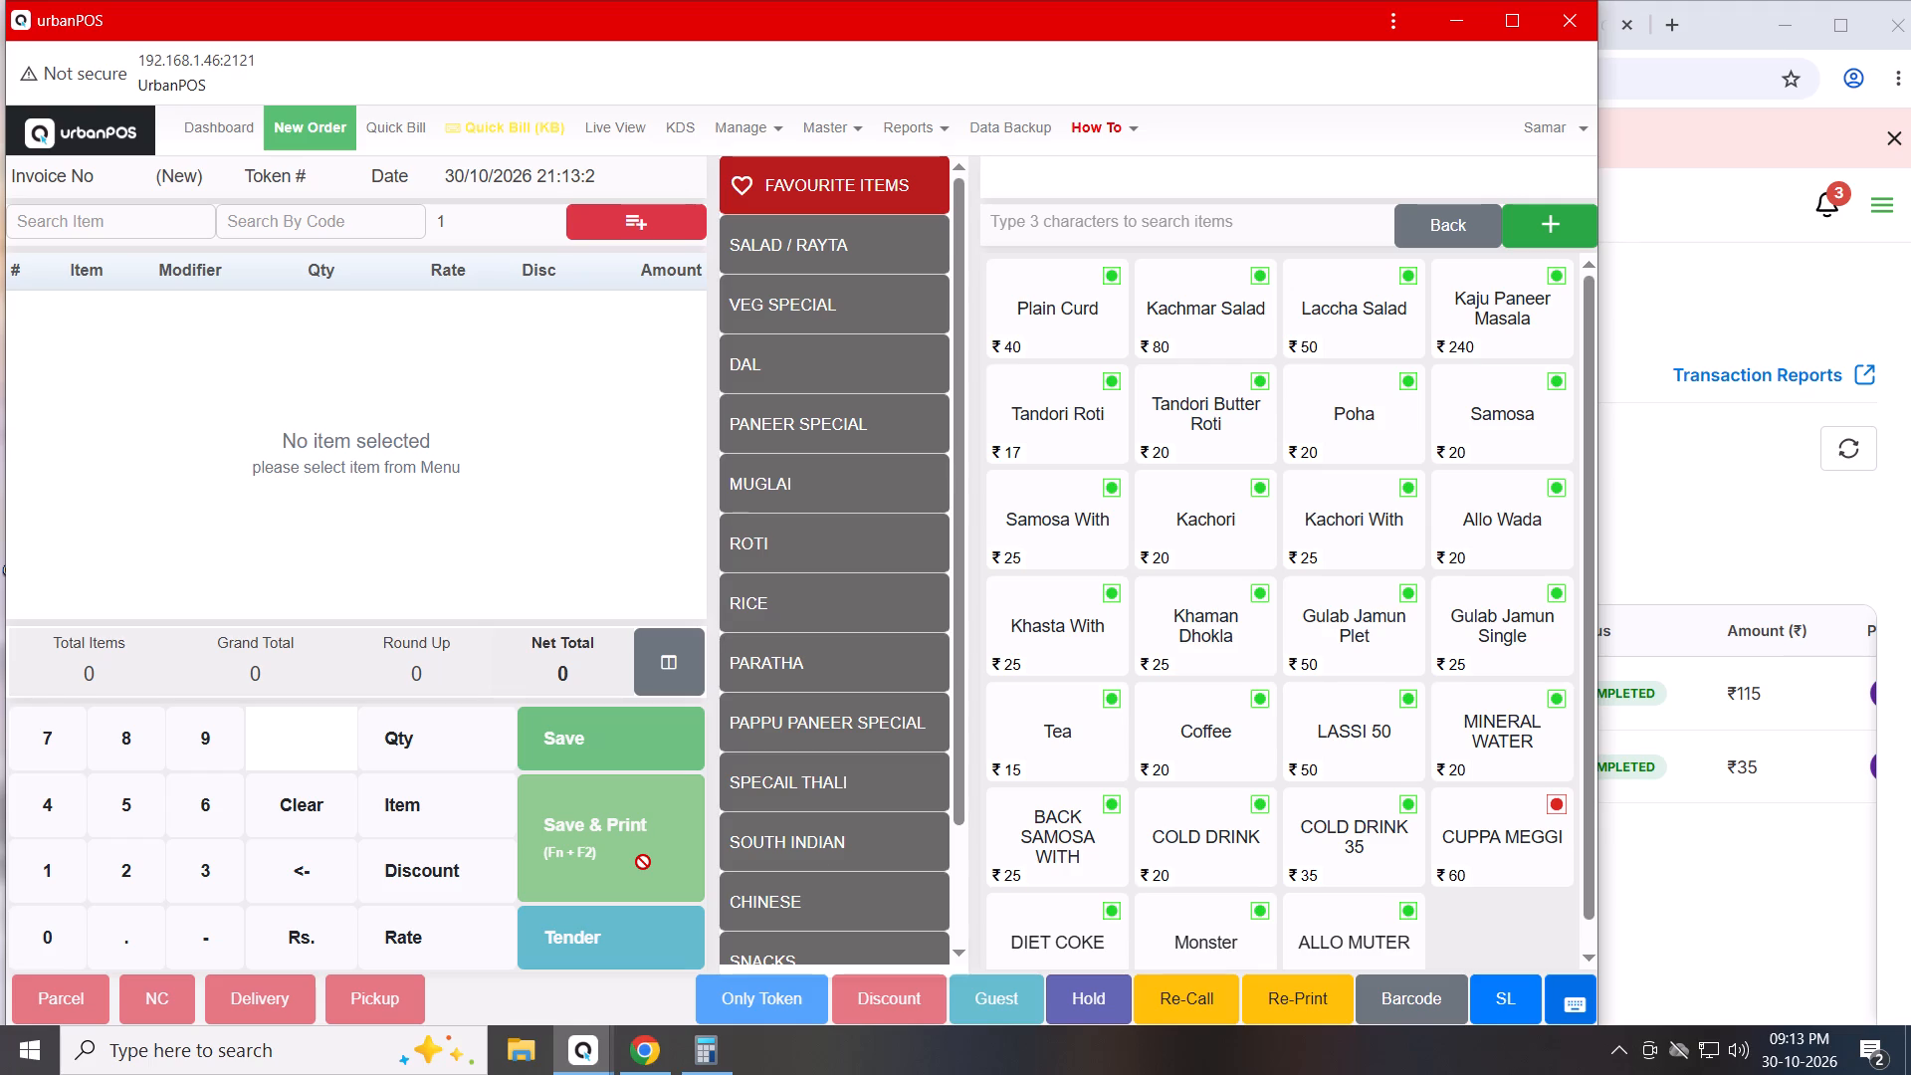
Enter a new order for two Poha and two Khaman Dhokla, and save and print its bill.
double_click(1302, 397)
double_click(1183, 609)
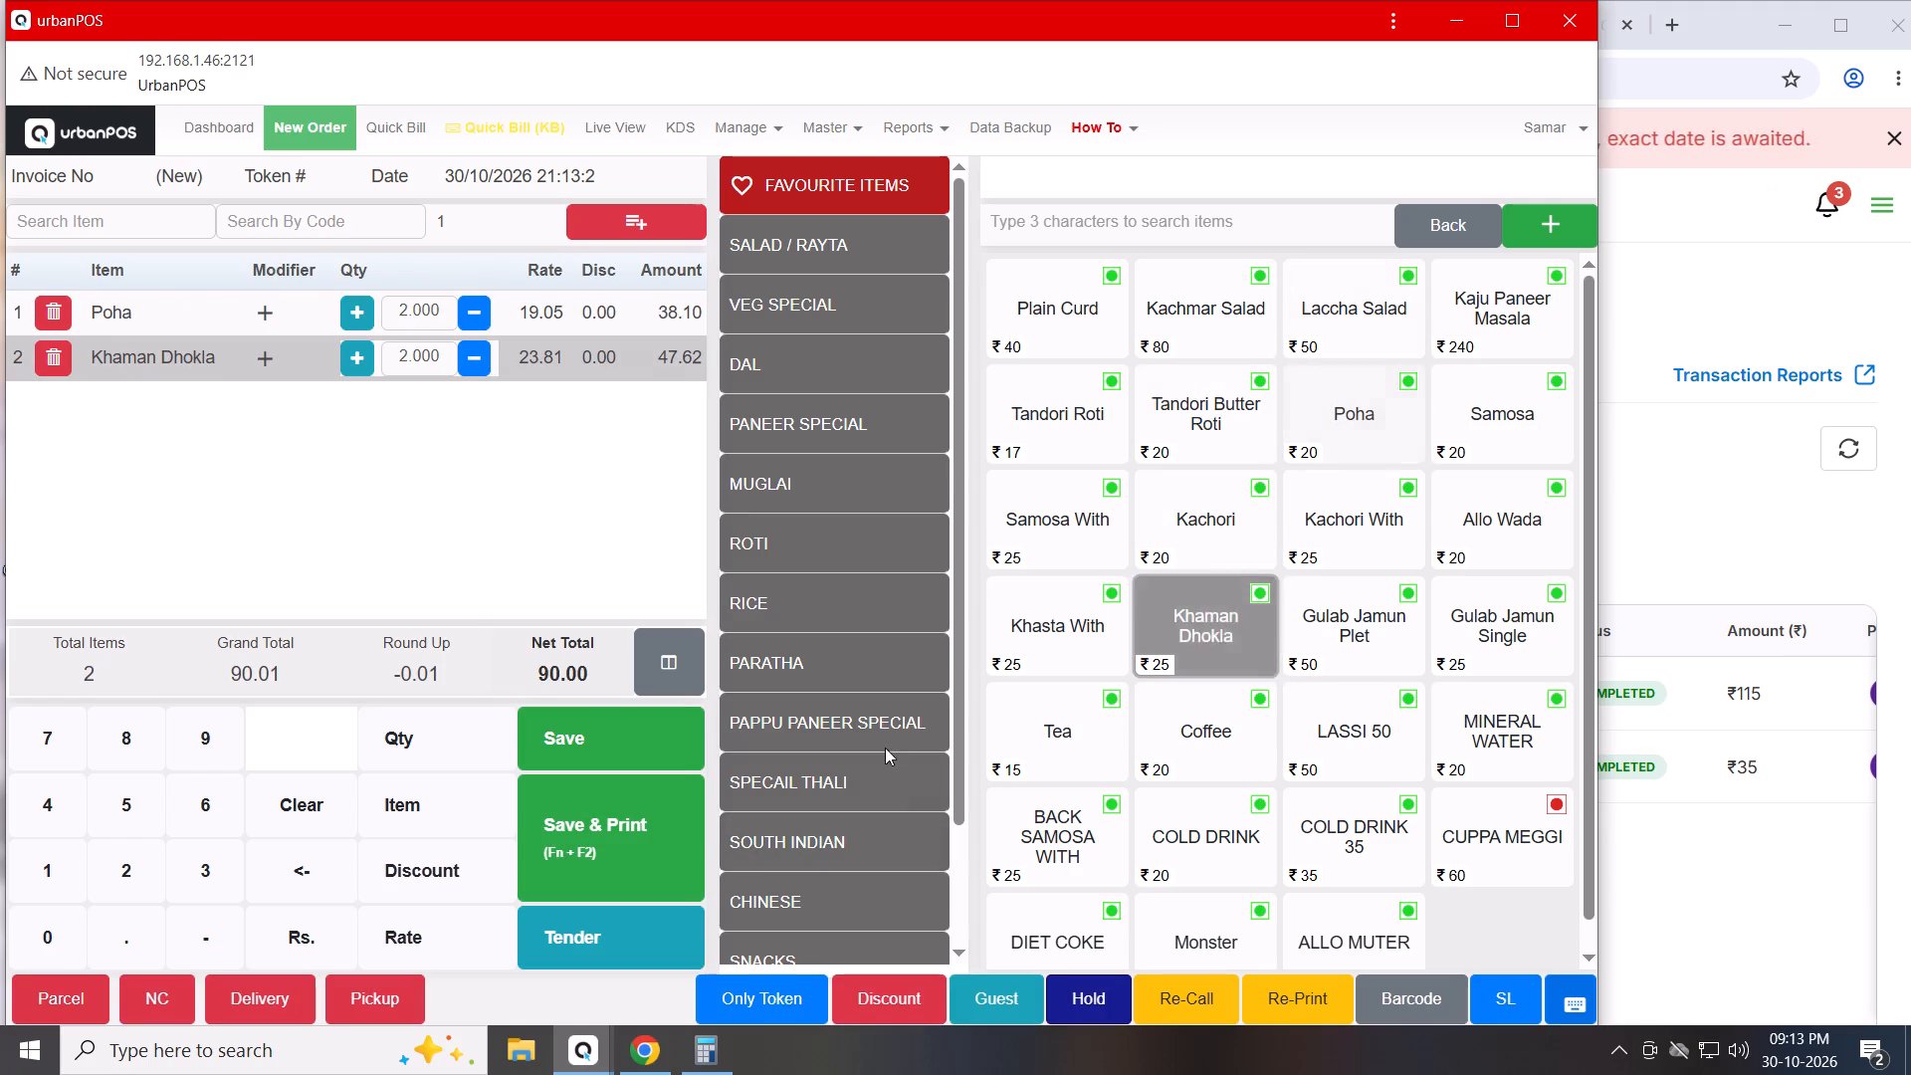
click(588, 839)
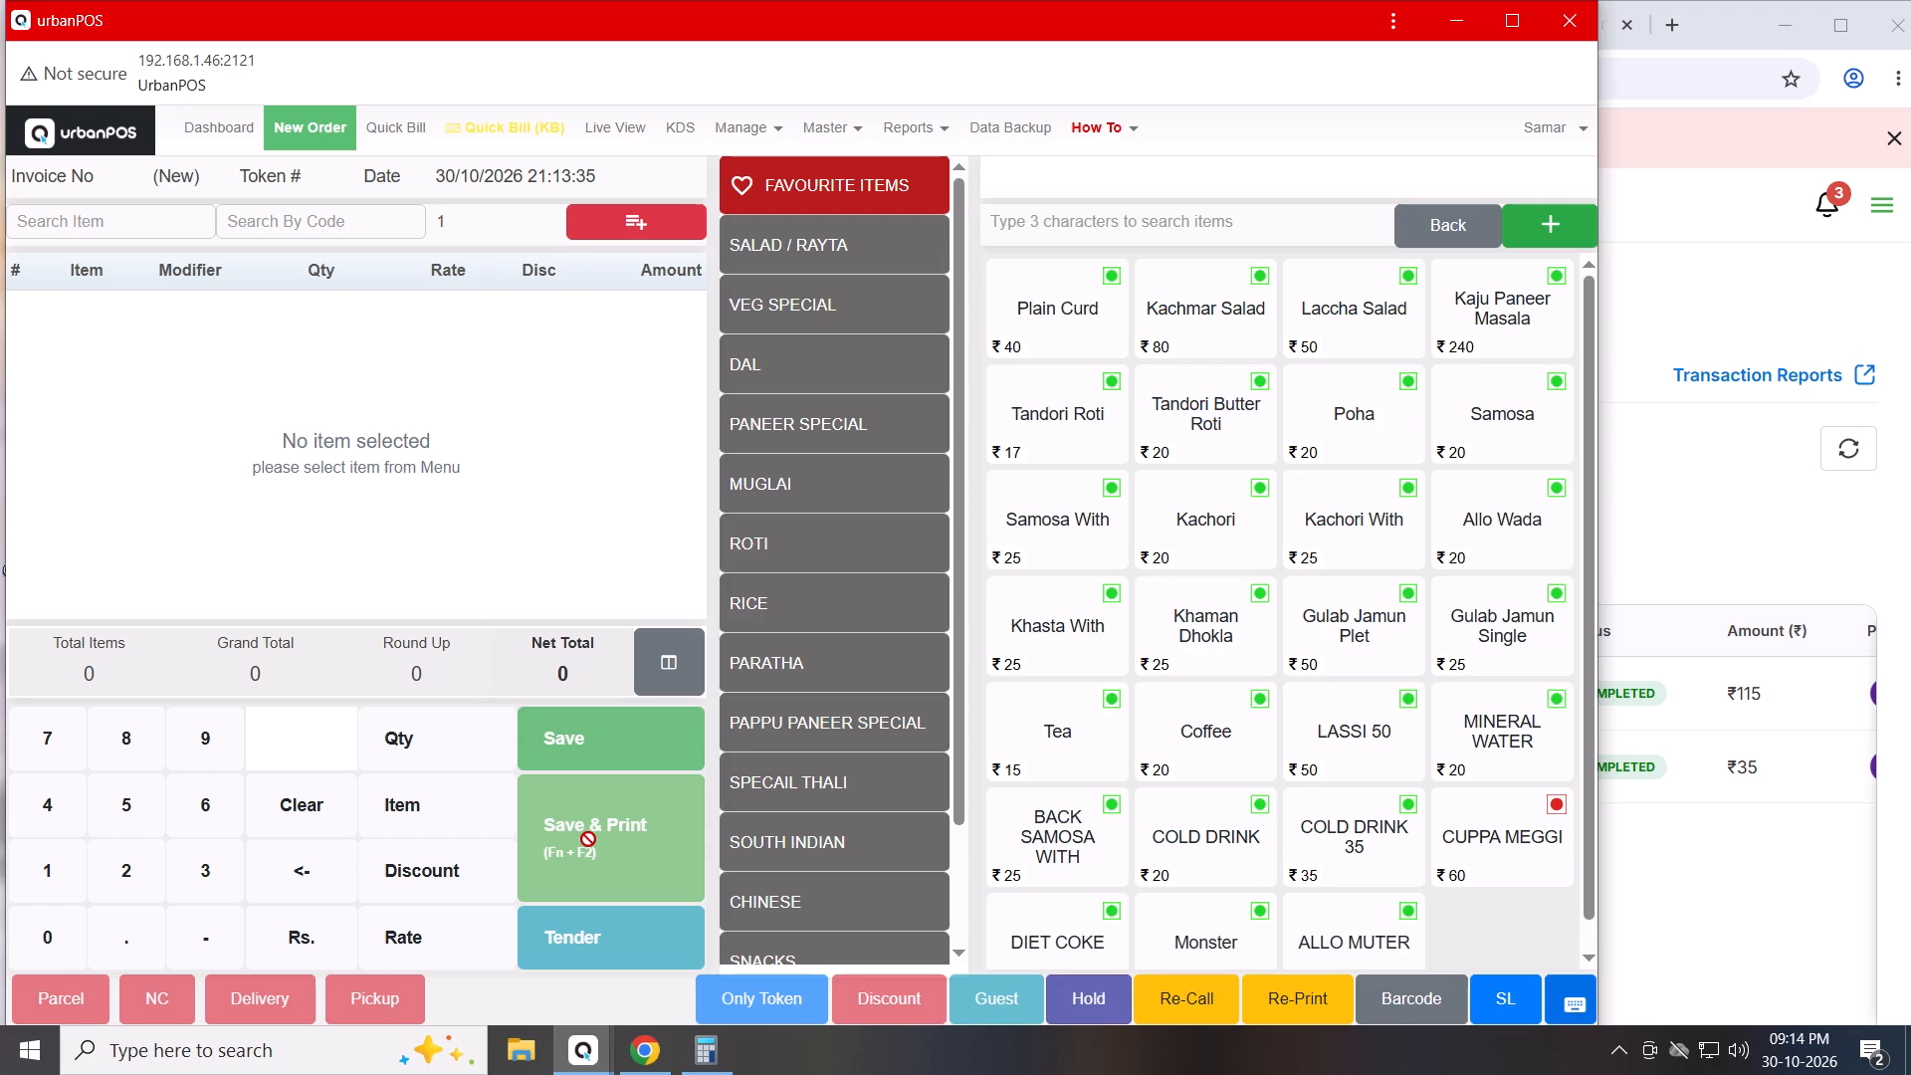
Enter a new order for two BACK SAMOSA WITH, and save and print its bill.
double_click(1052, 852)
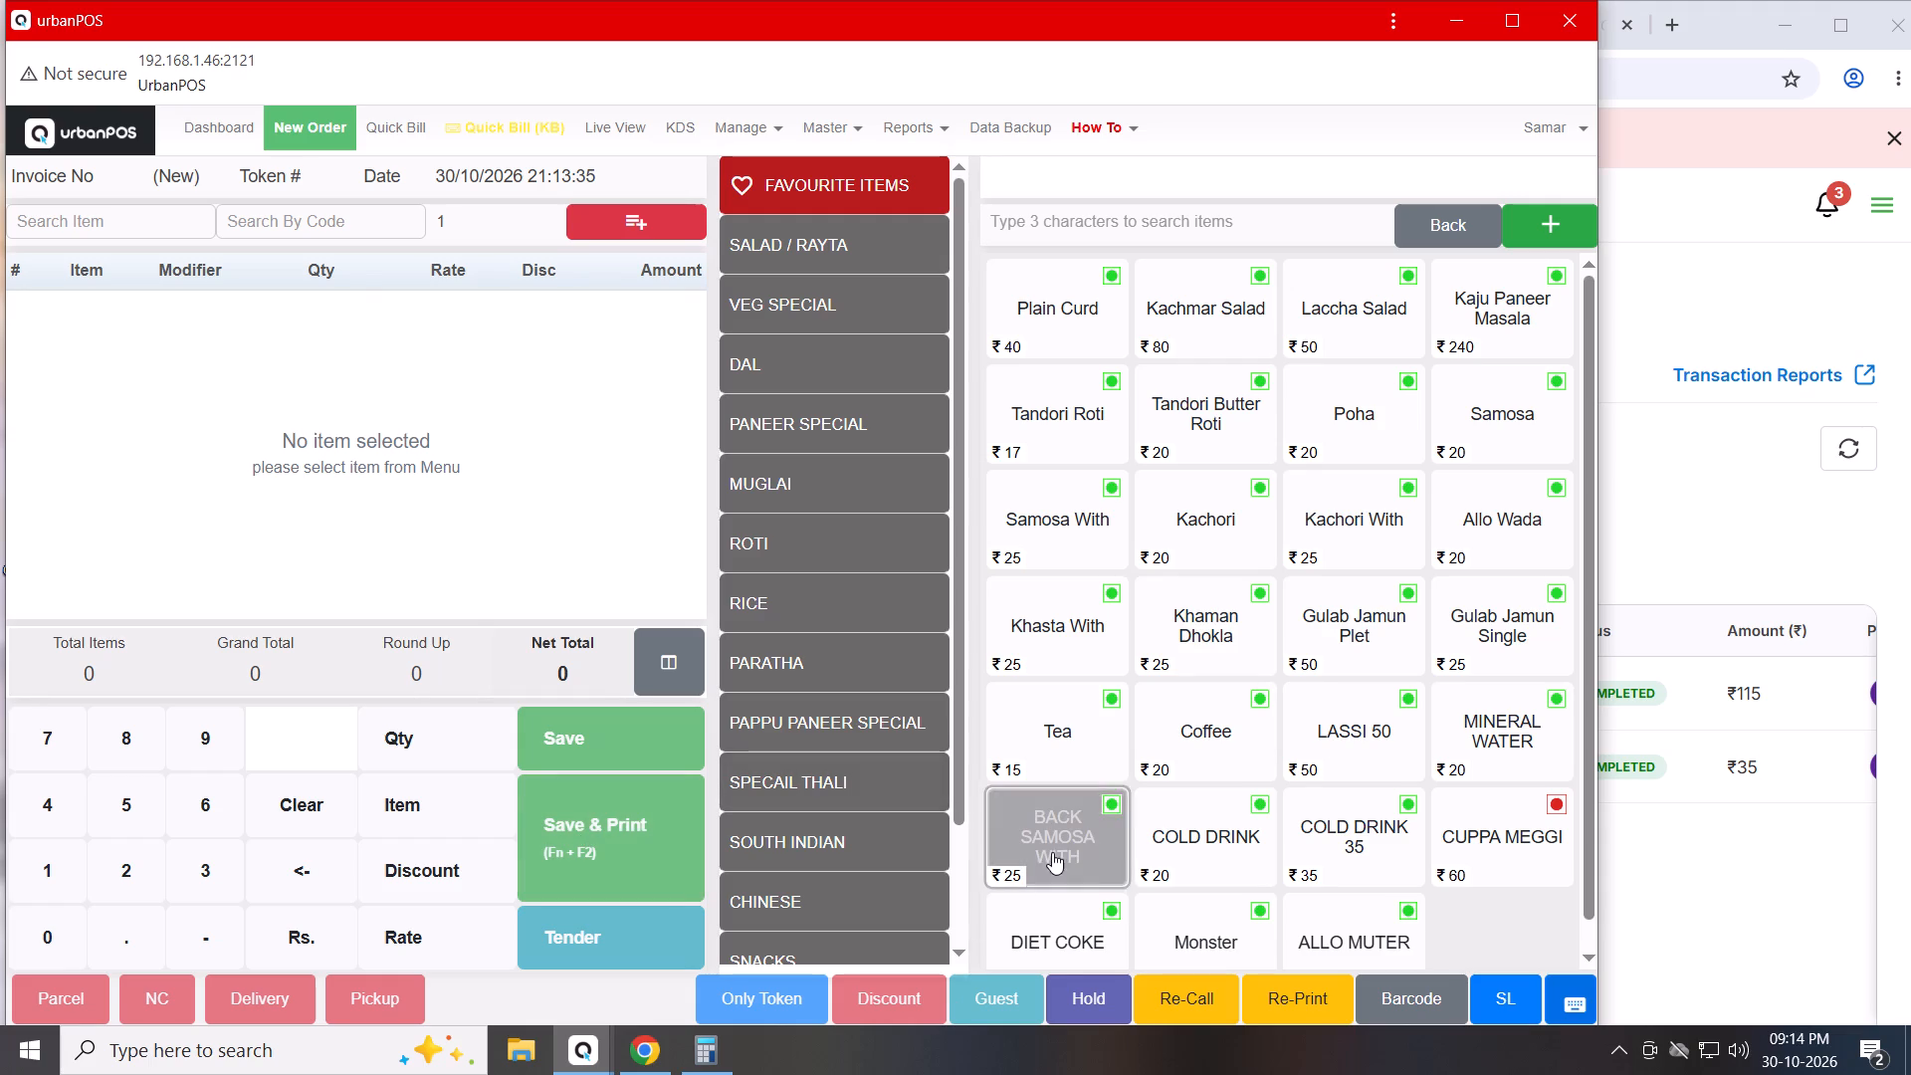
click(568, 820)
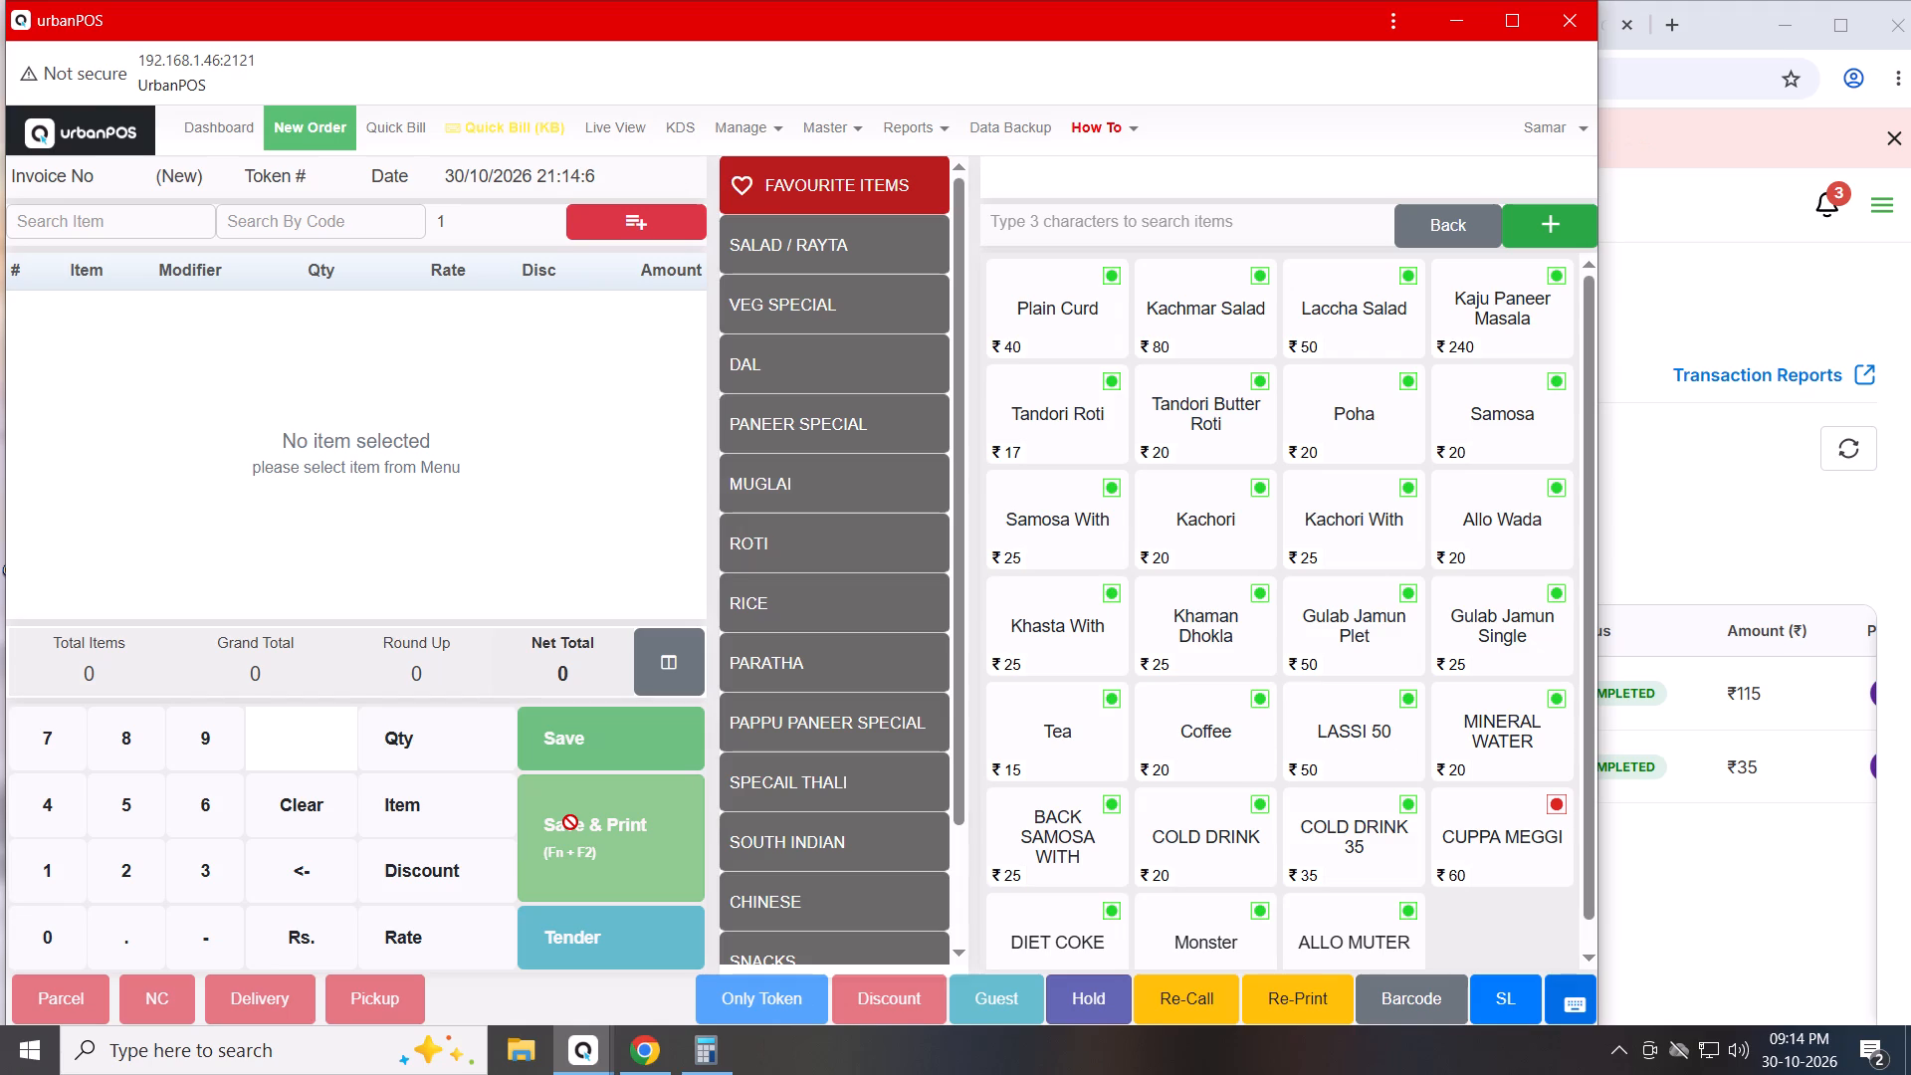
Enter a new order for one Tea, and save and print its bill.
click(1096, 752)
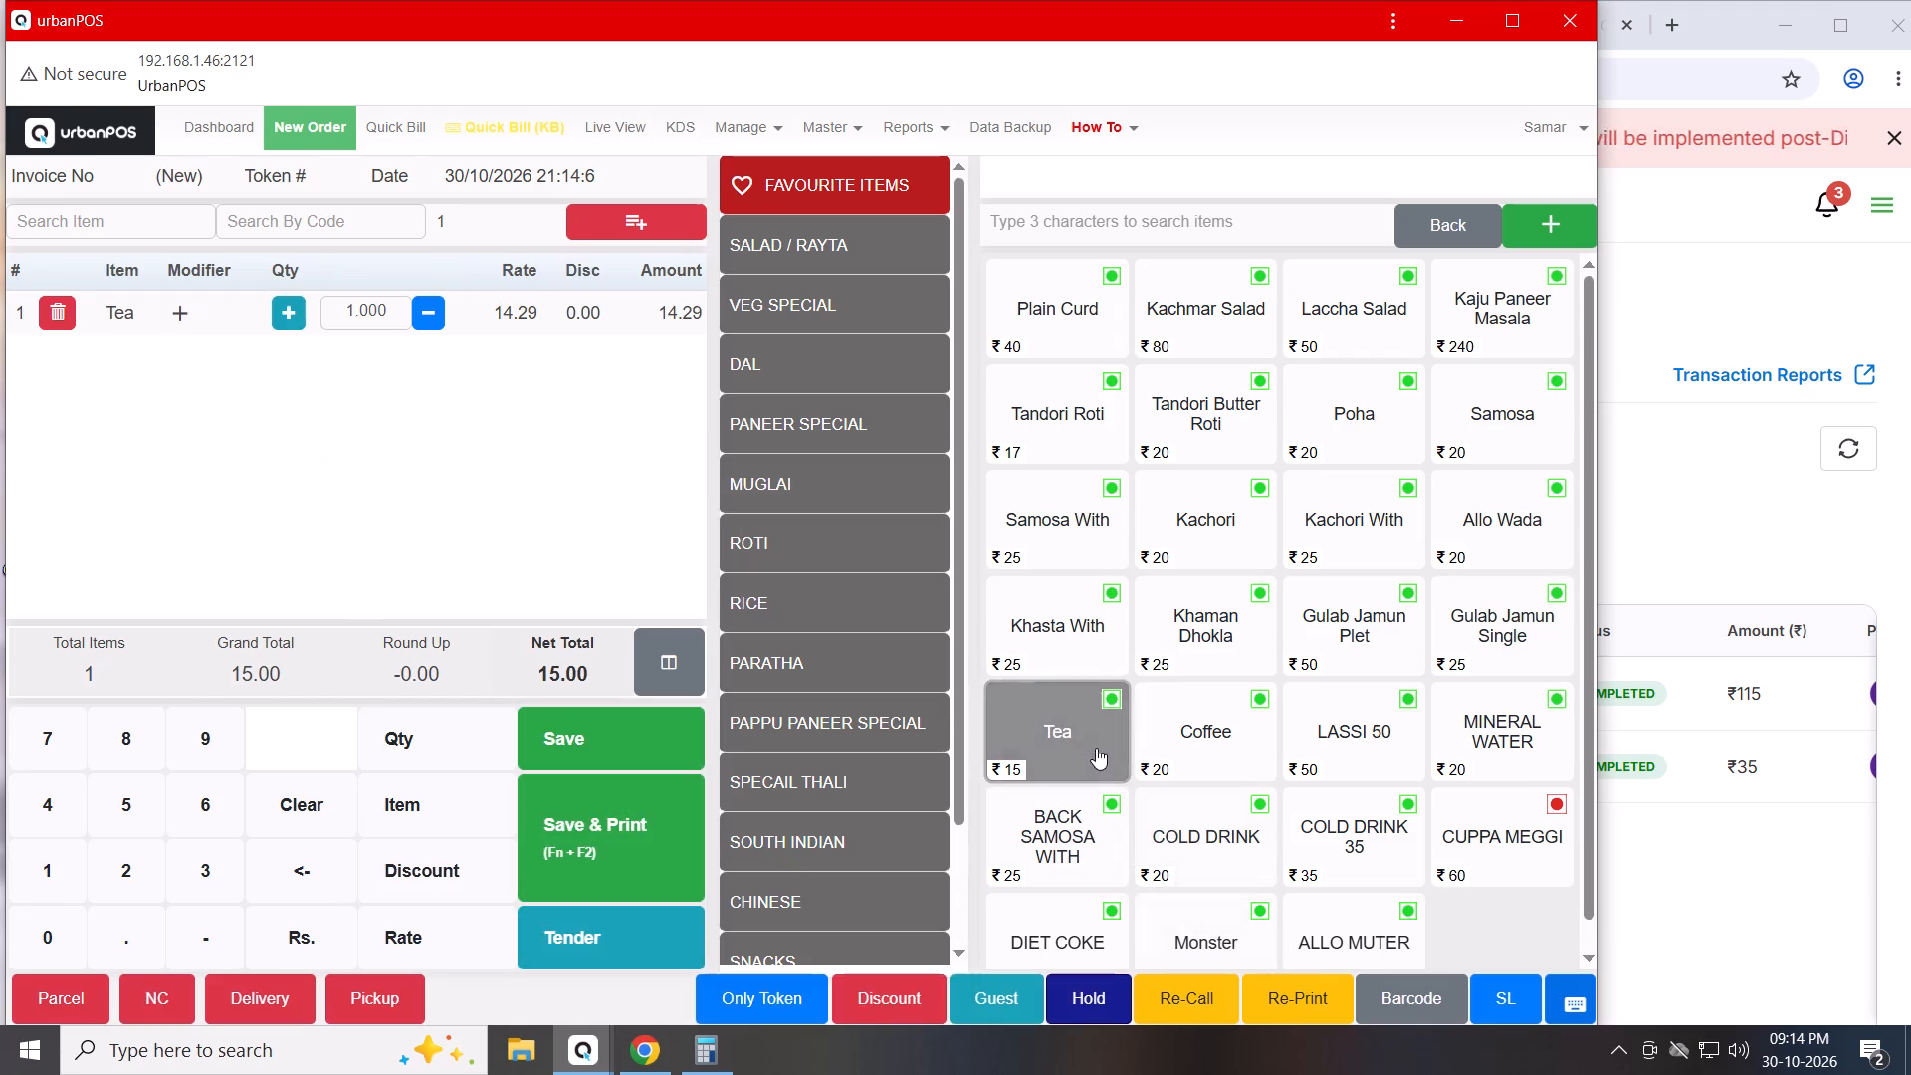
key(F2)
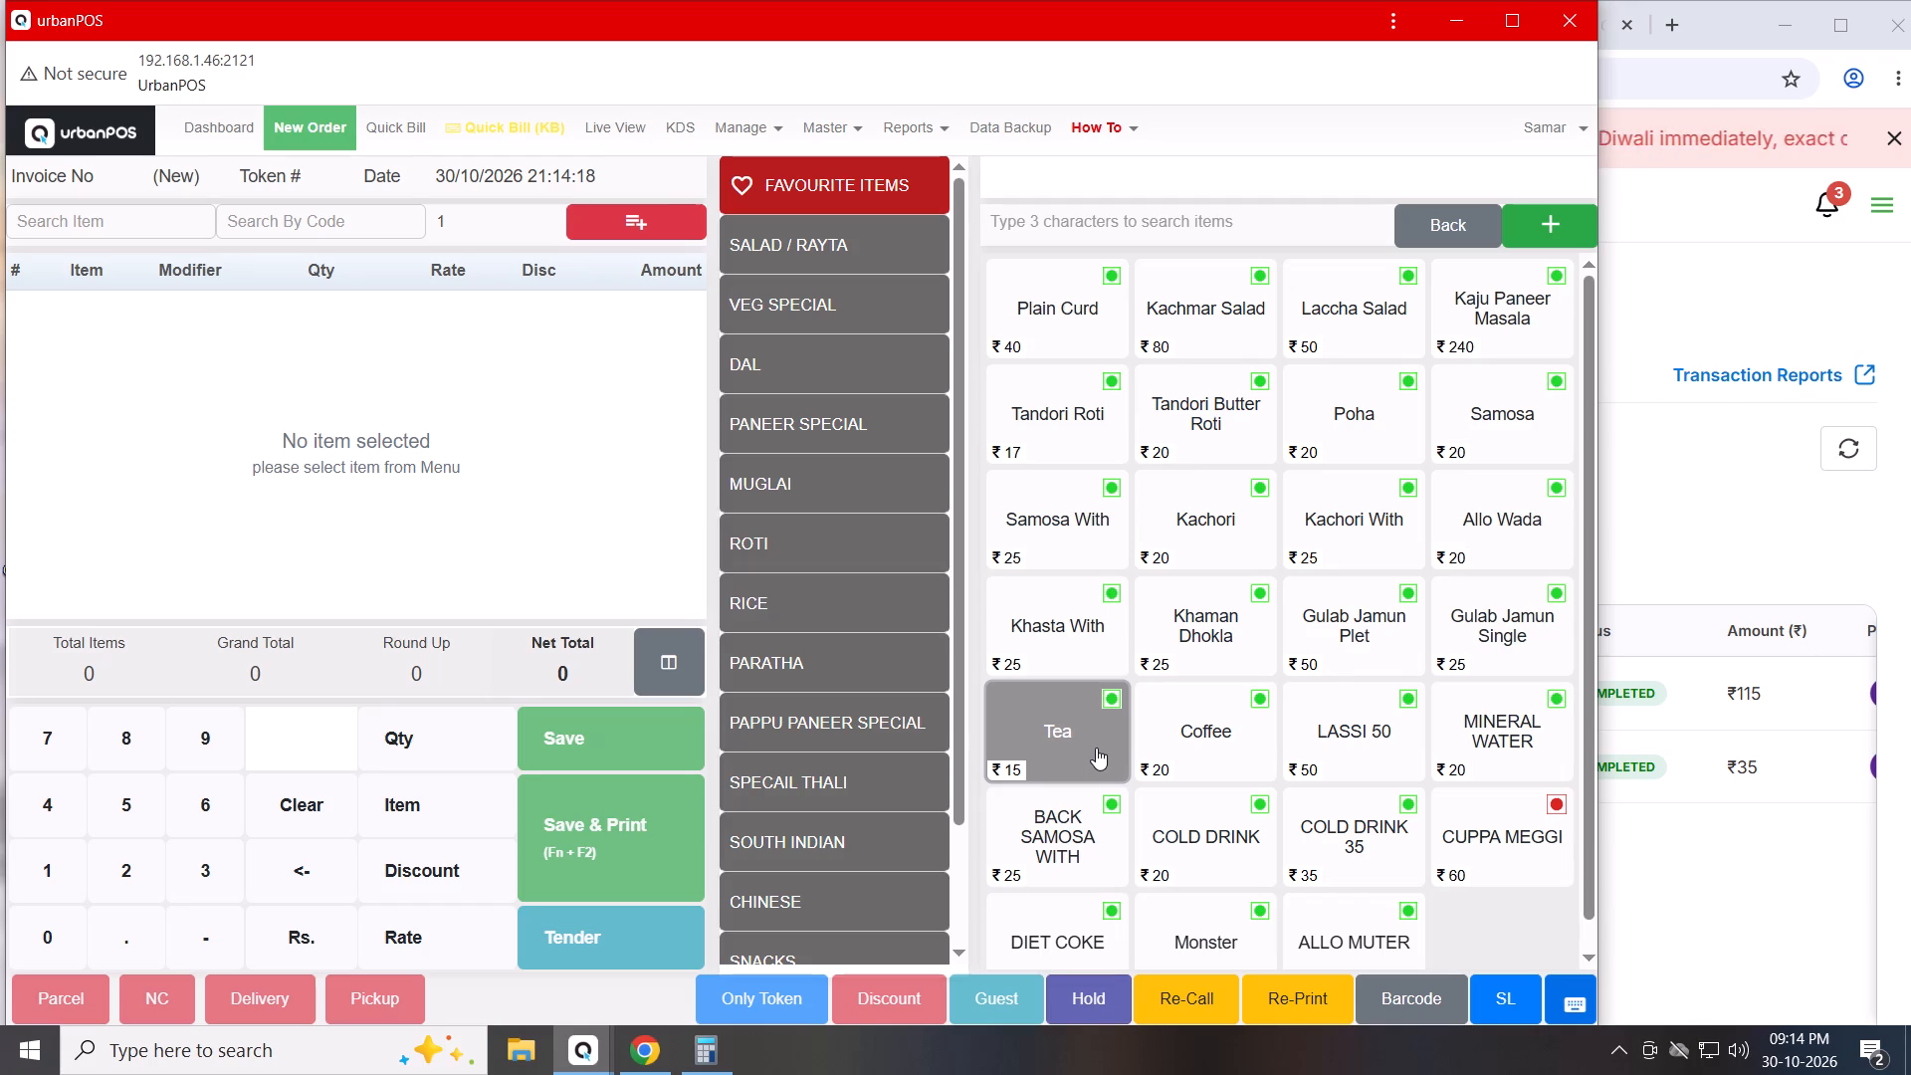
Enter a new order for one Coffee, and save and print its bill.
click(1178, 735)
key(F2)
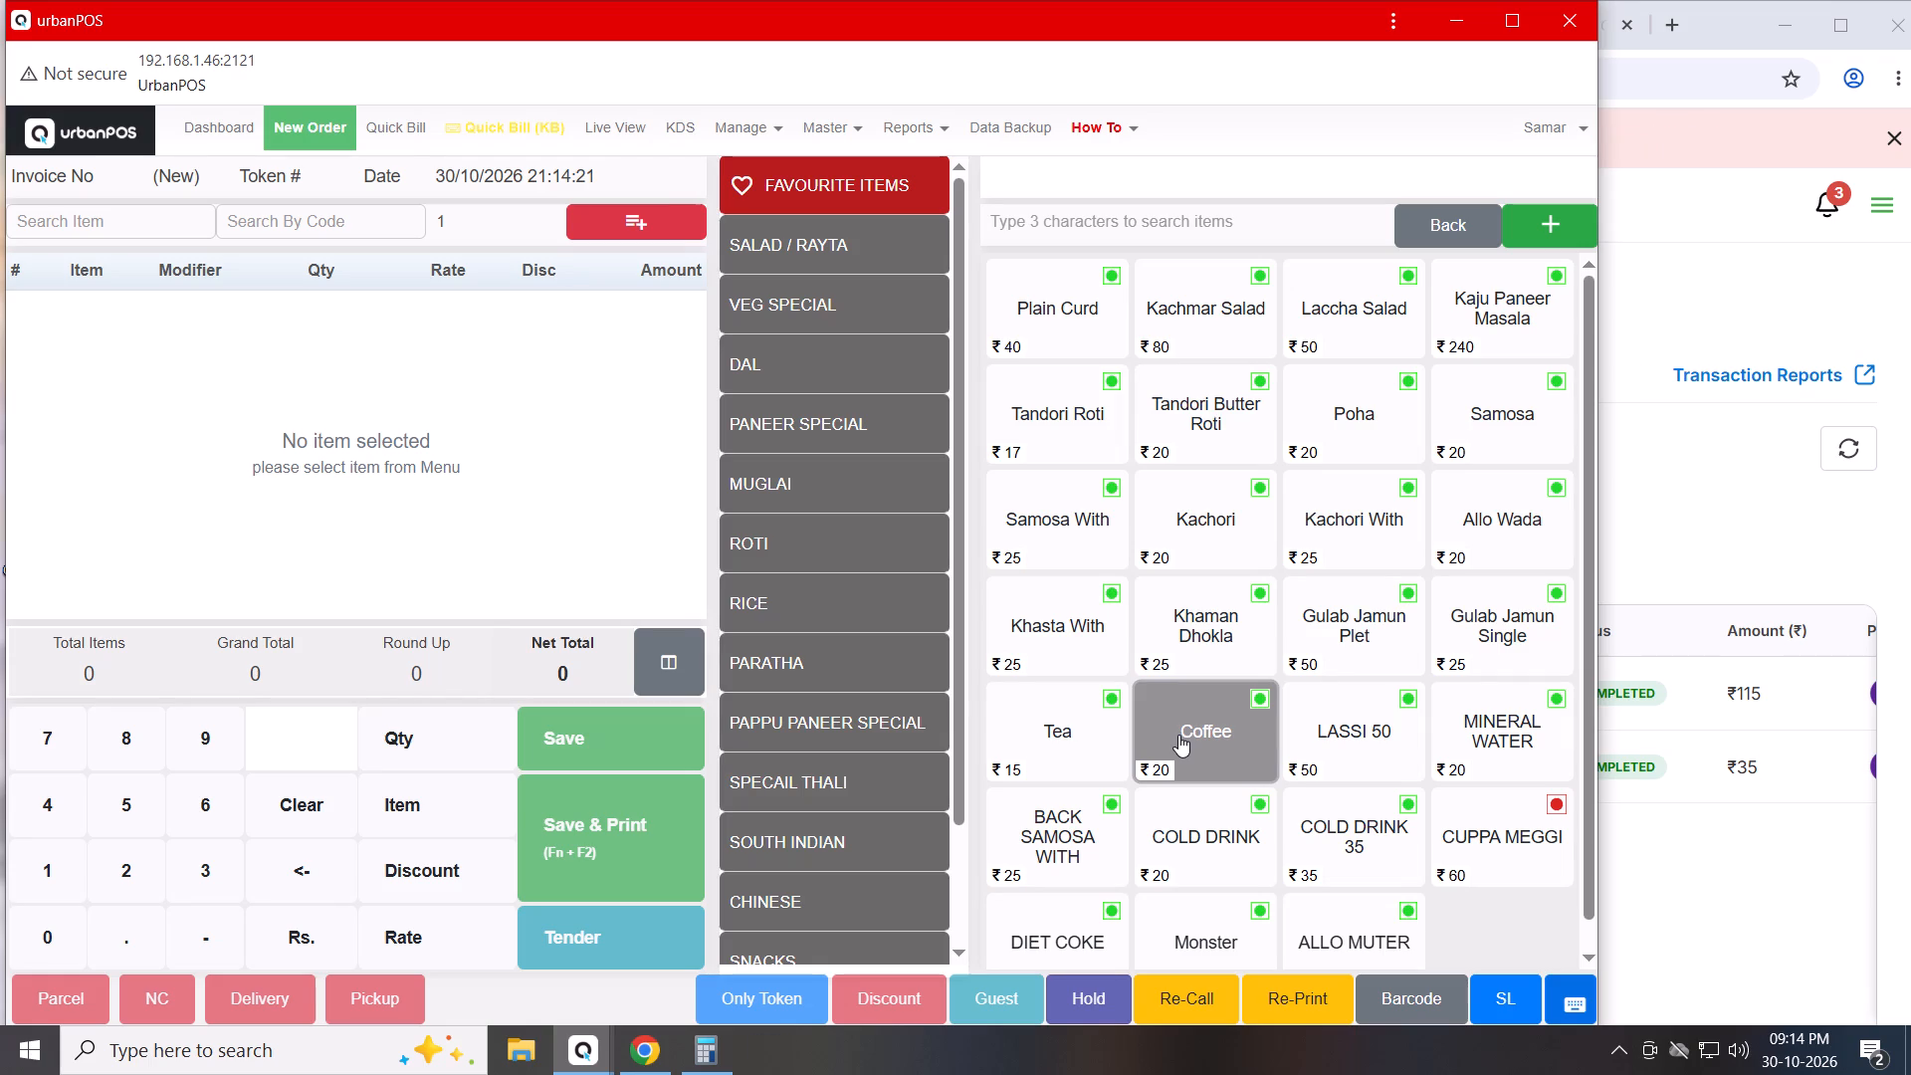
Find Tawa Roti by searching "tawa", add it to a new order with quantity 34, and save and print the bill.
click(140, 219)
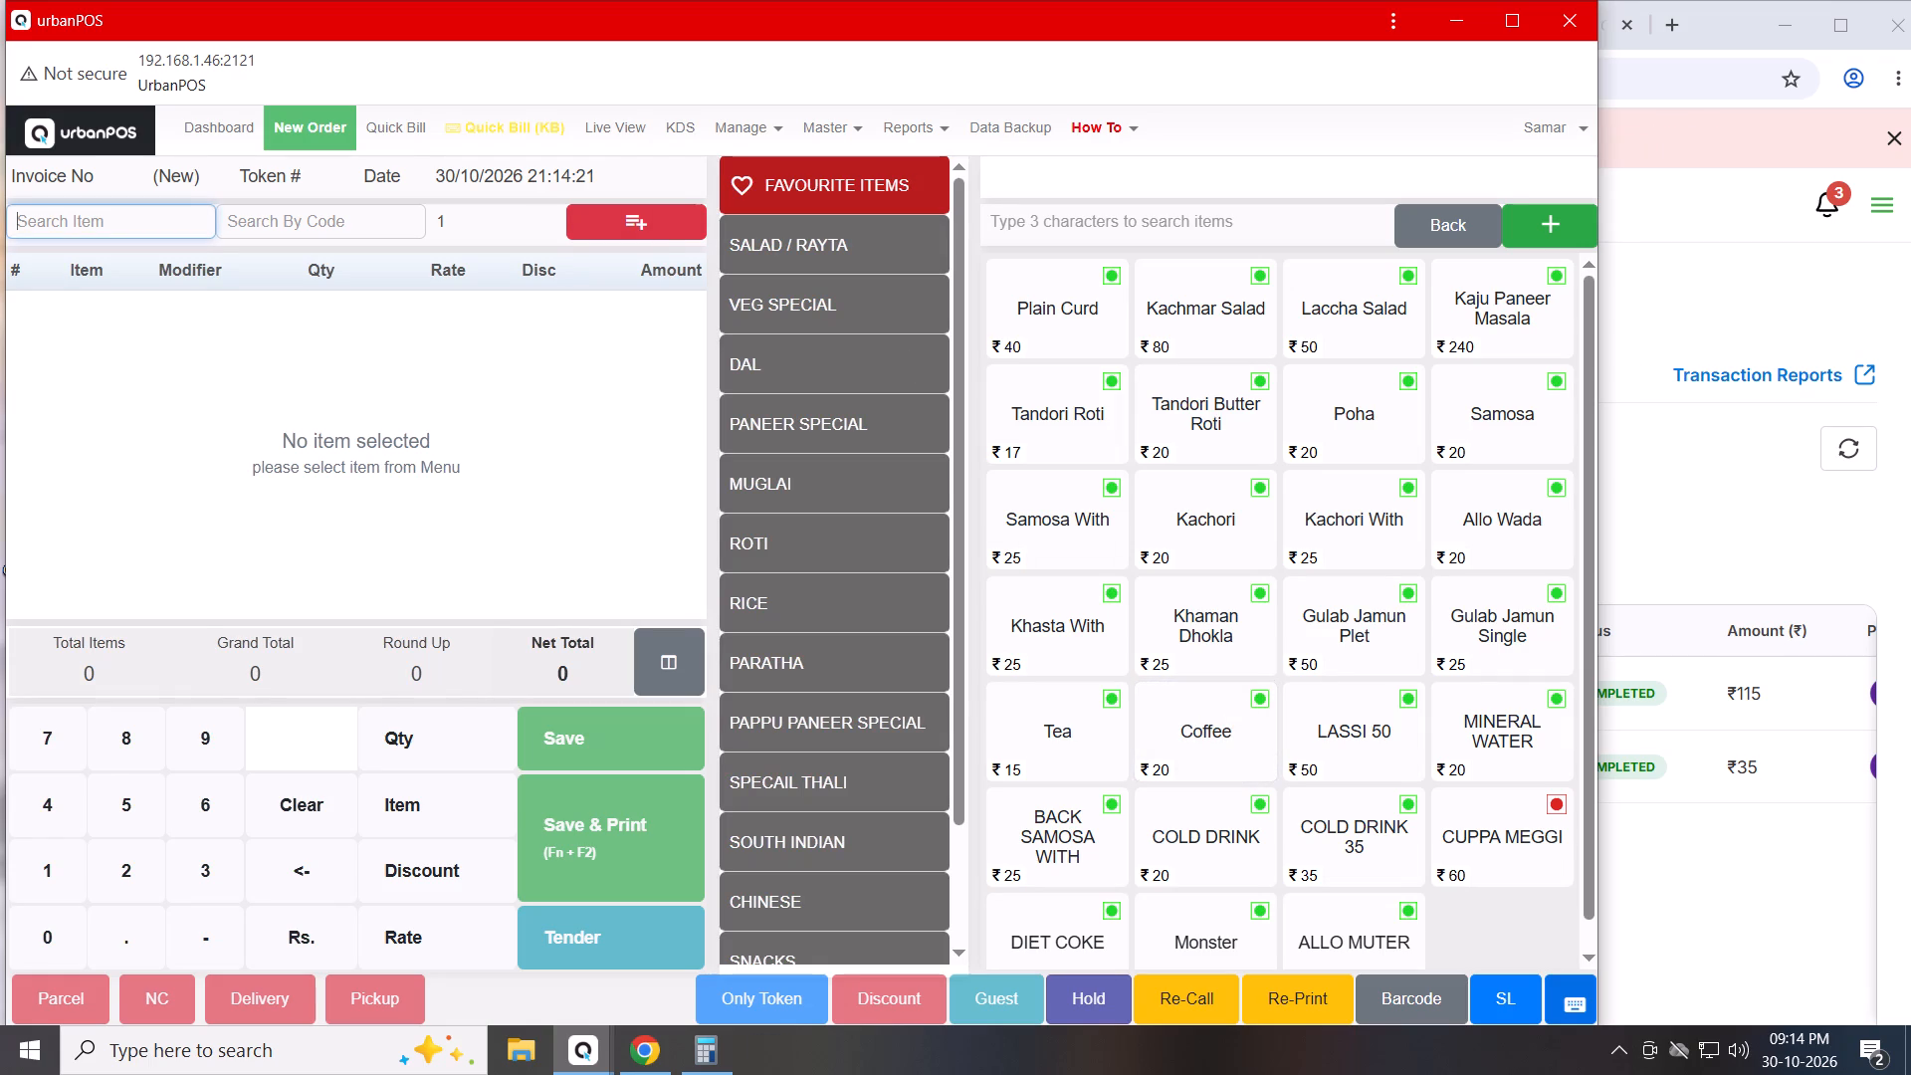
key(t)
text(awa)
key(Down)
key(Return)
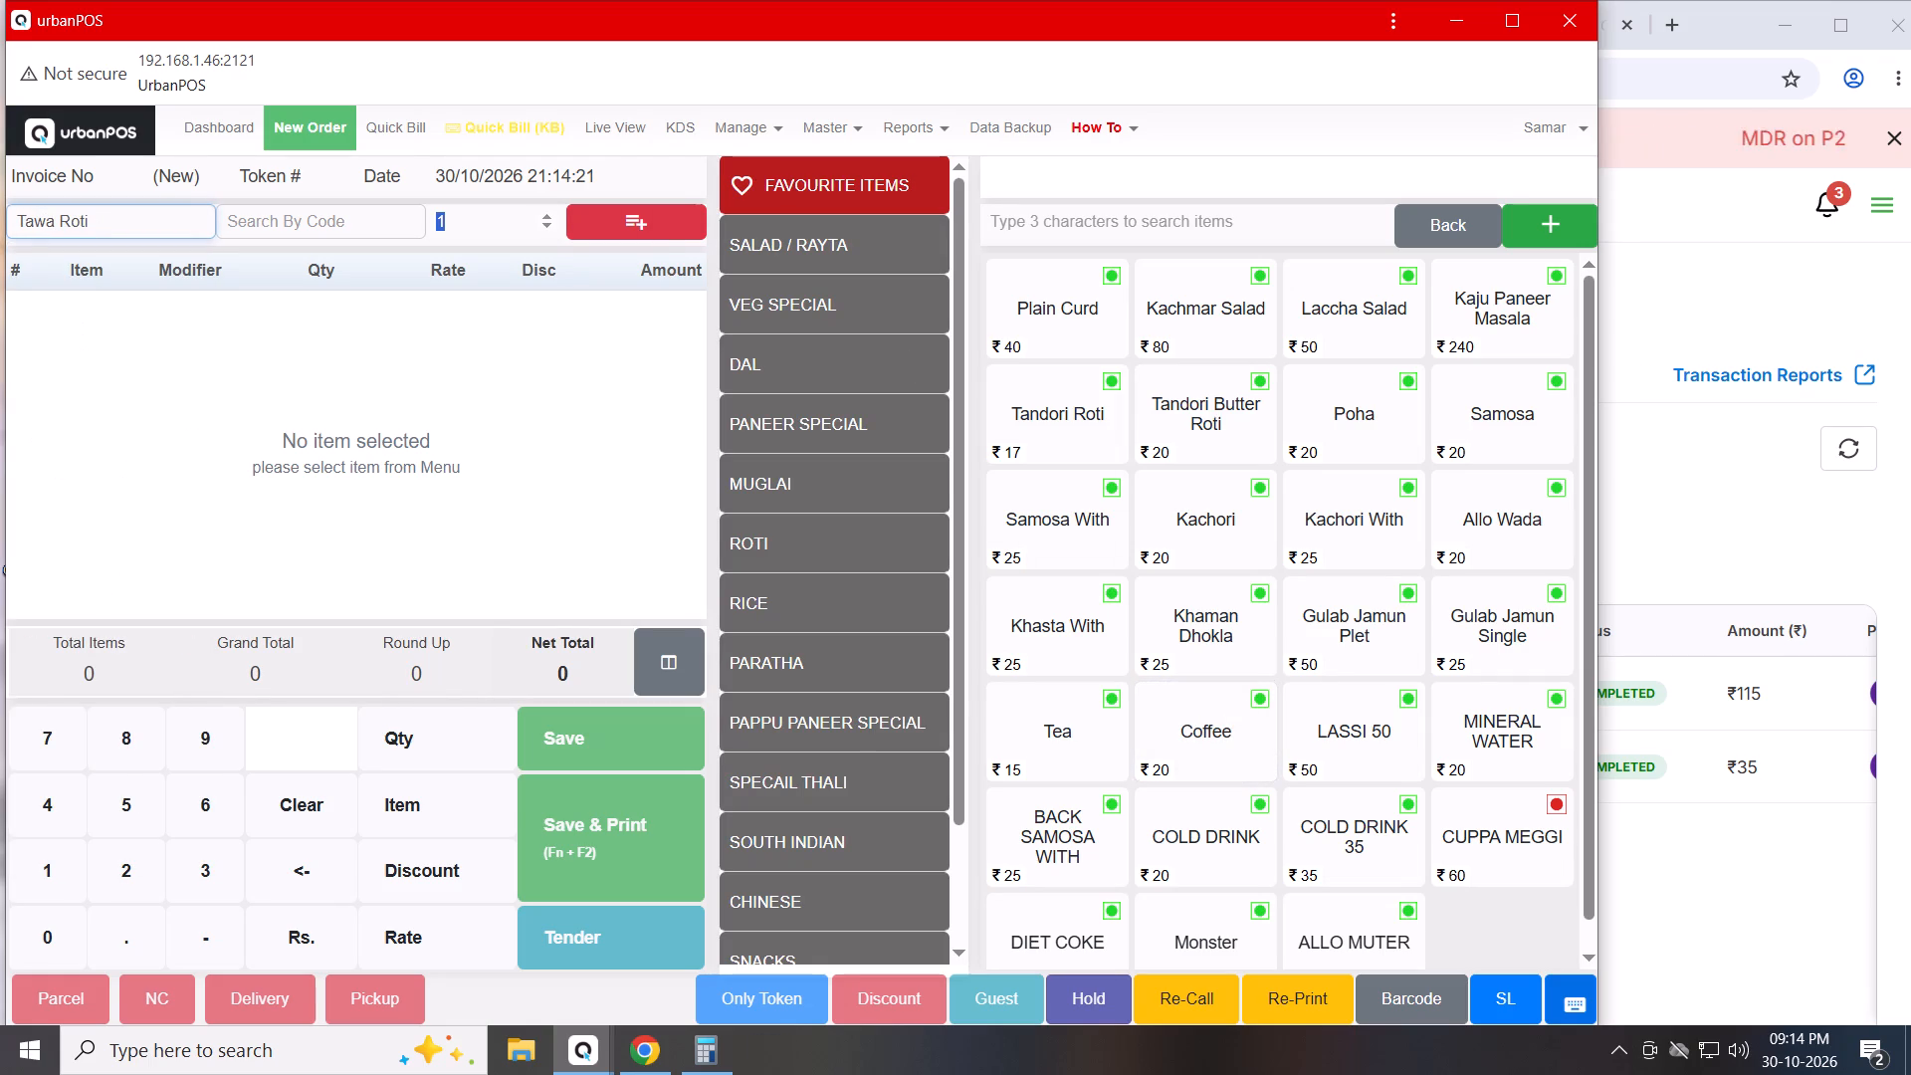
text(34)
key(Return)
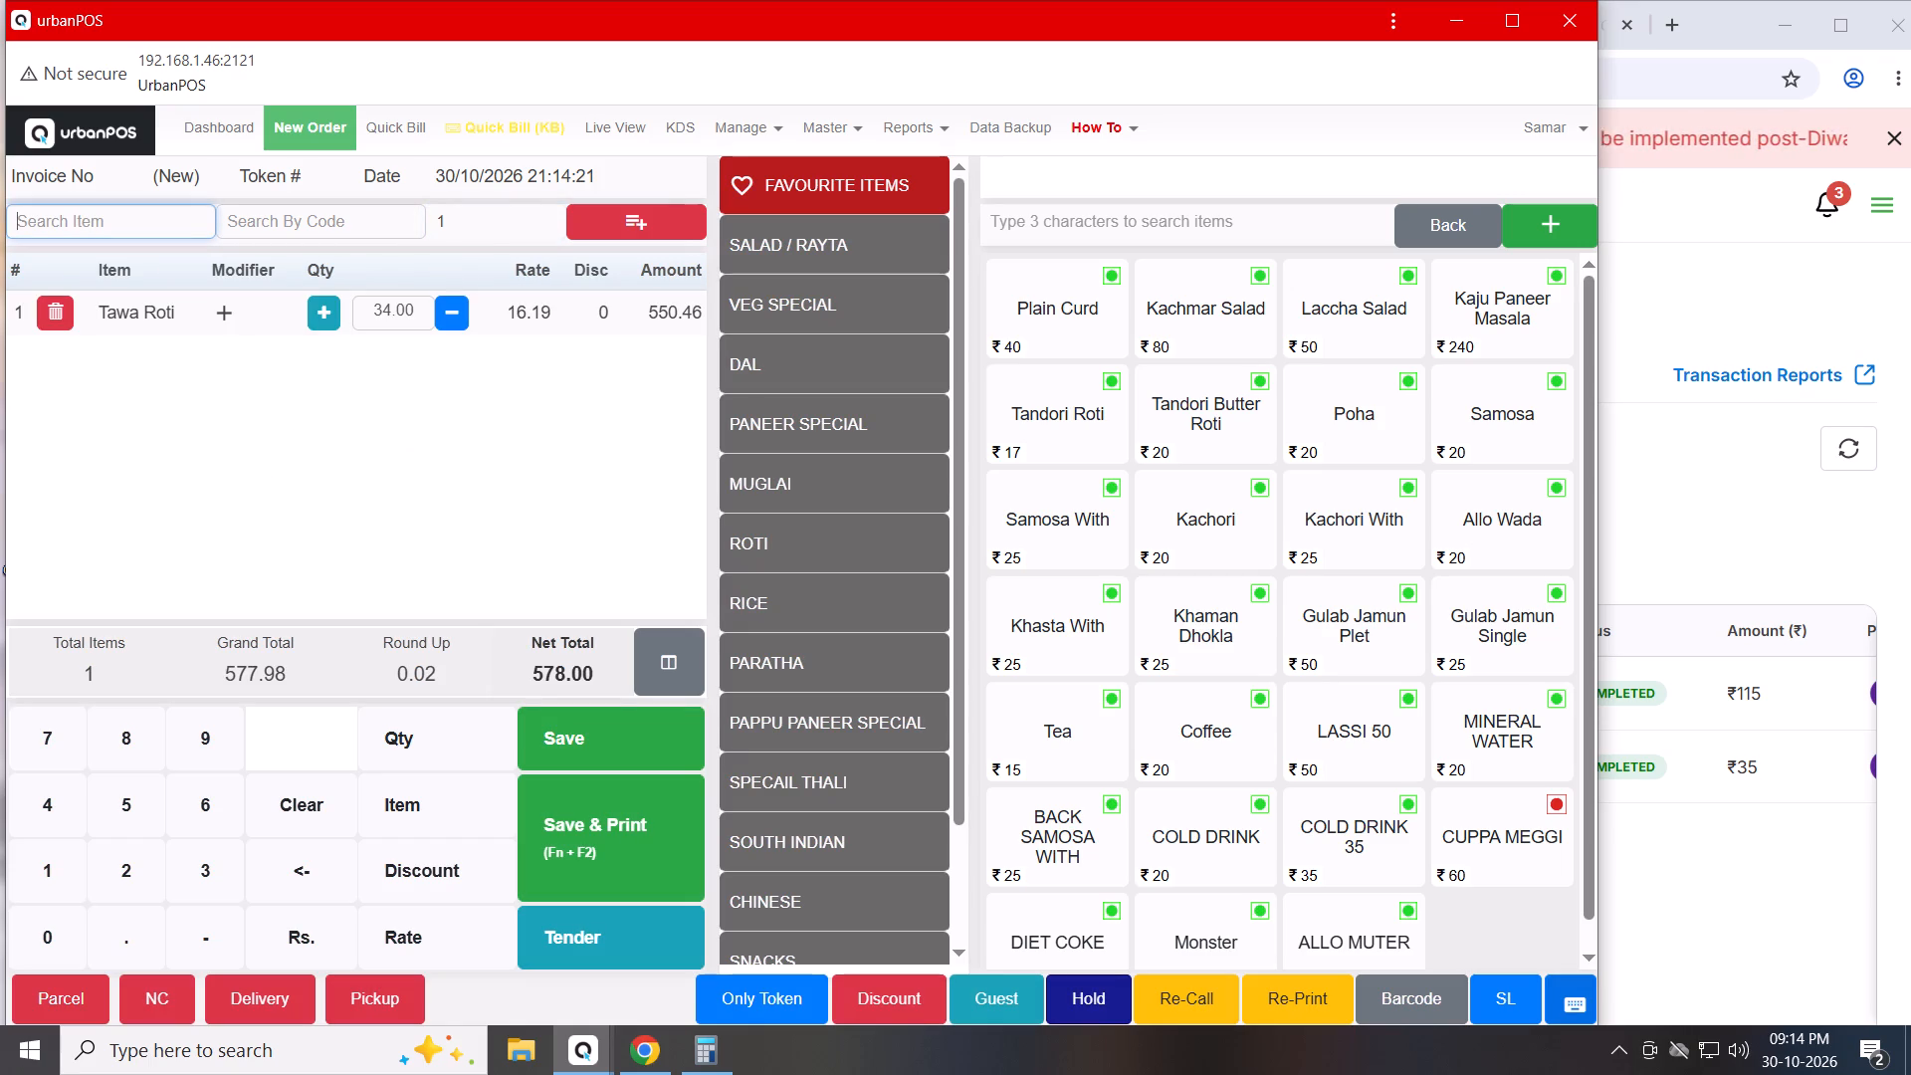
key(F2)
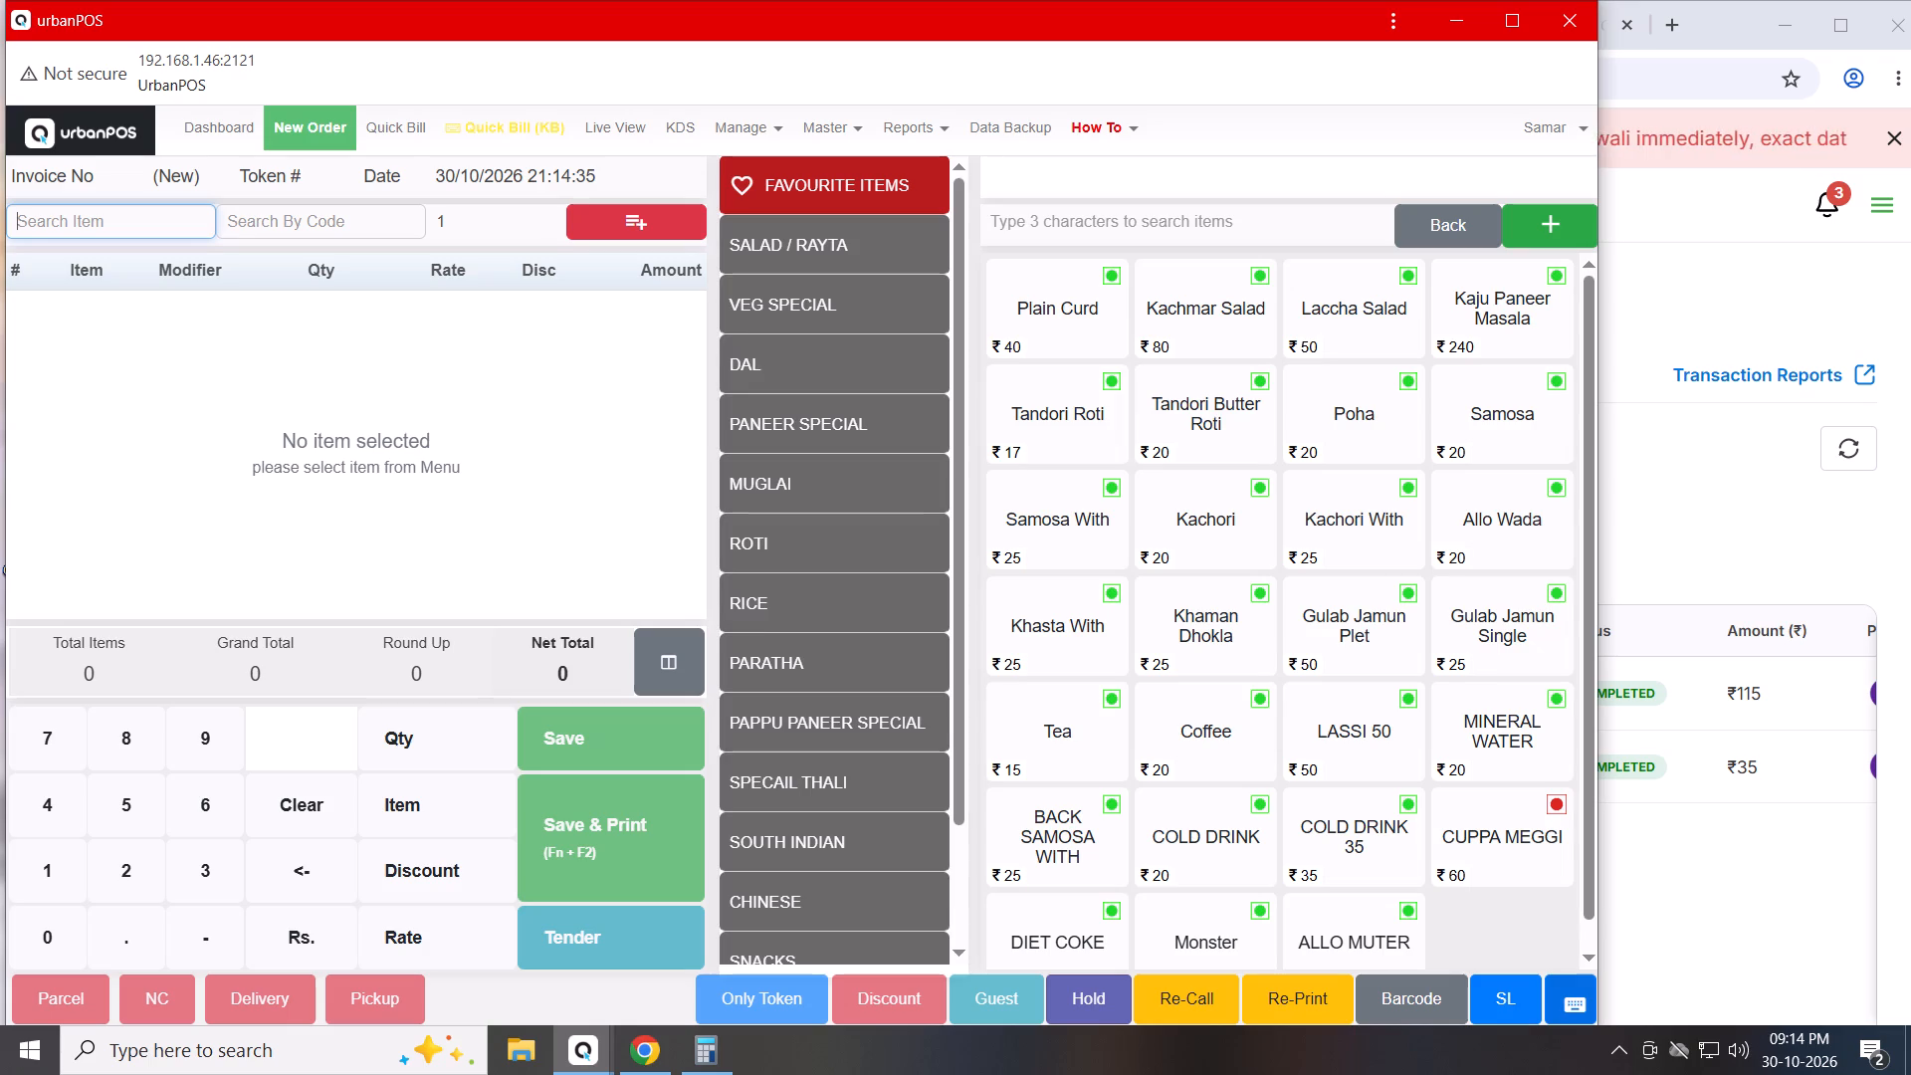
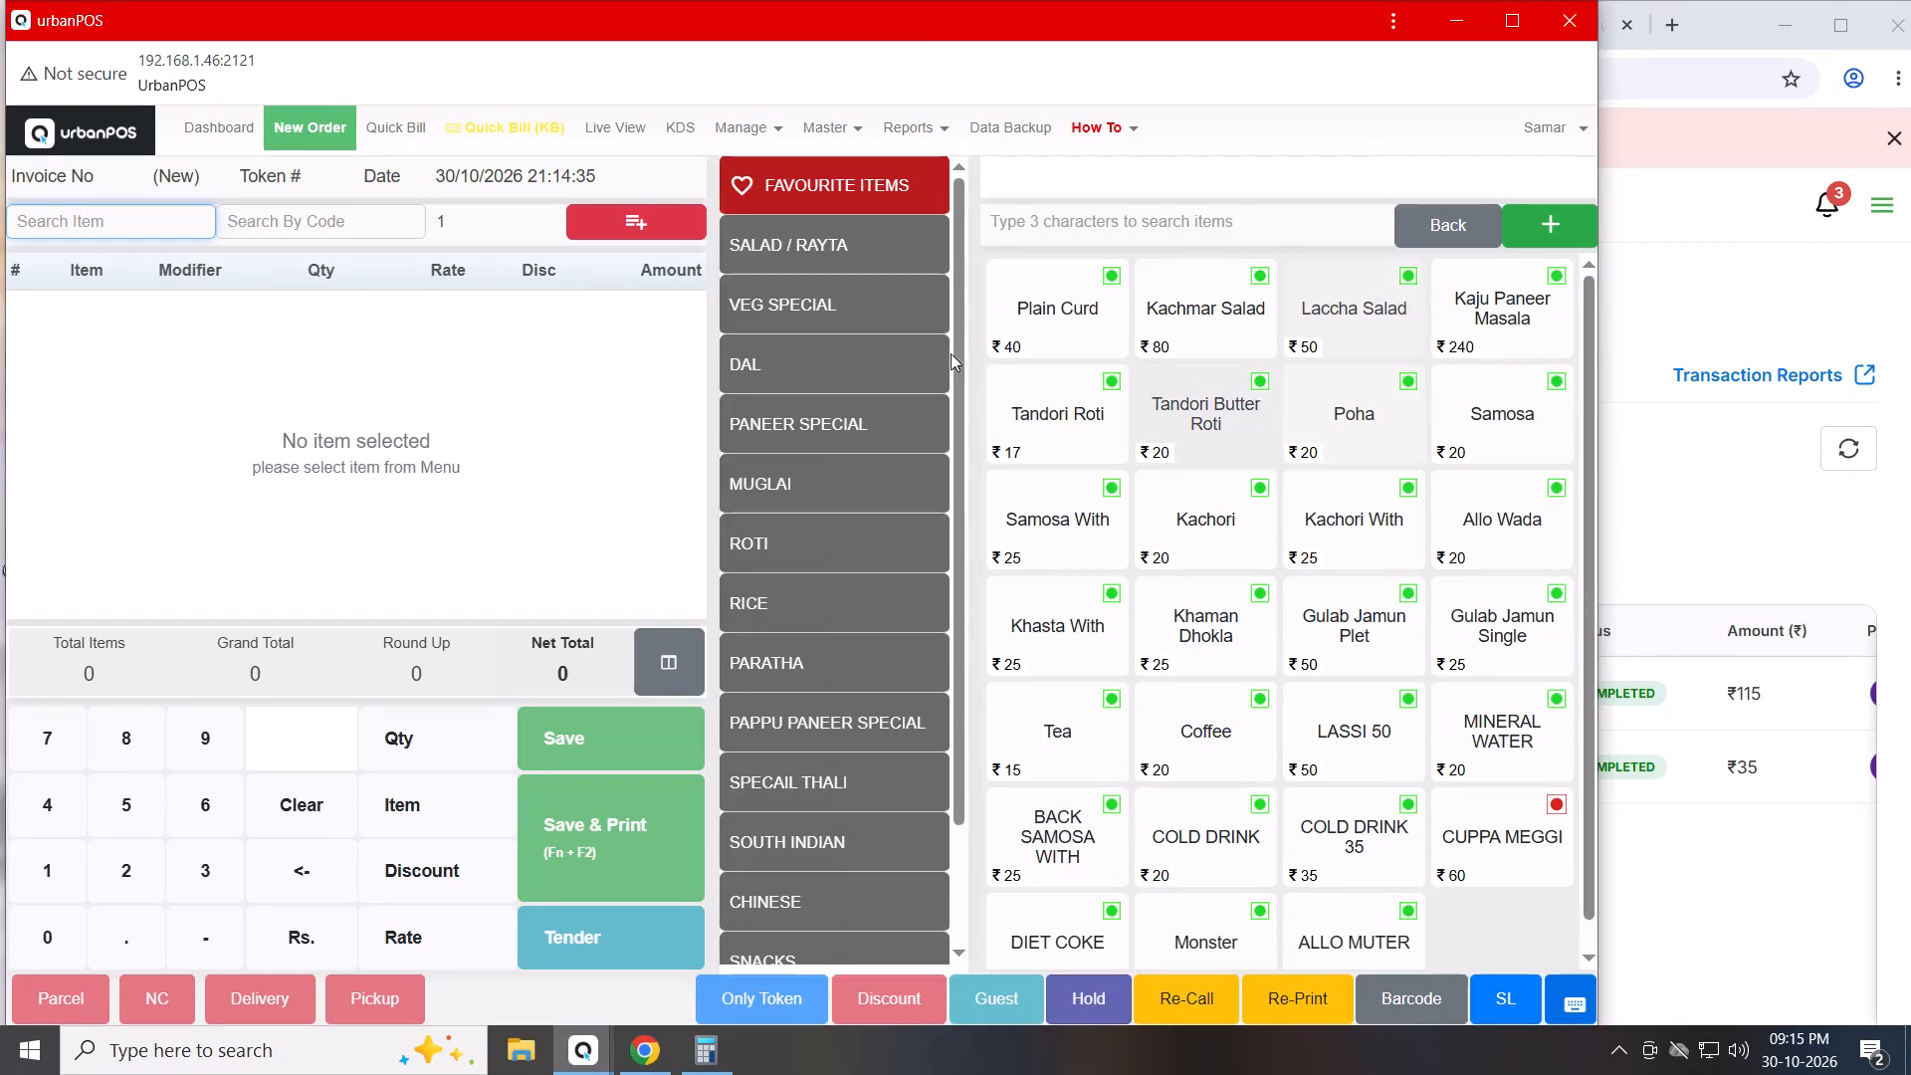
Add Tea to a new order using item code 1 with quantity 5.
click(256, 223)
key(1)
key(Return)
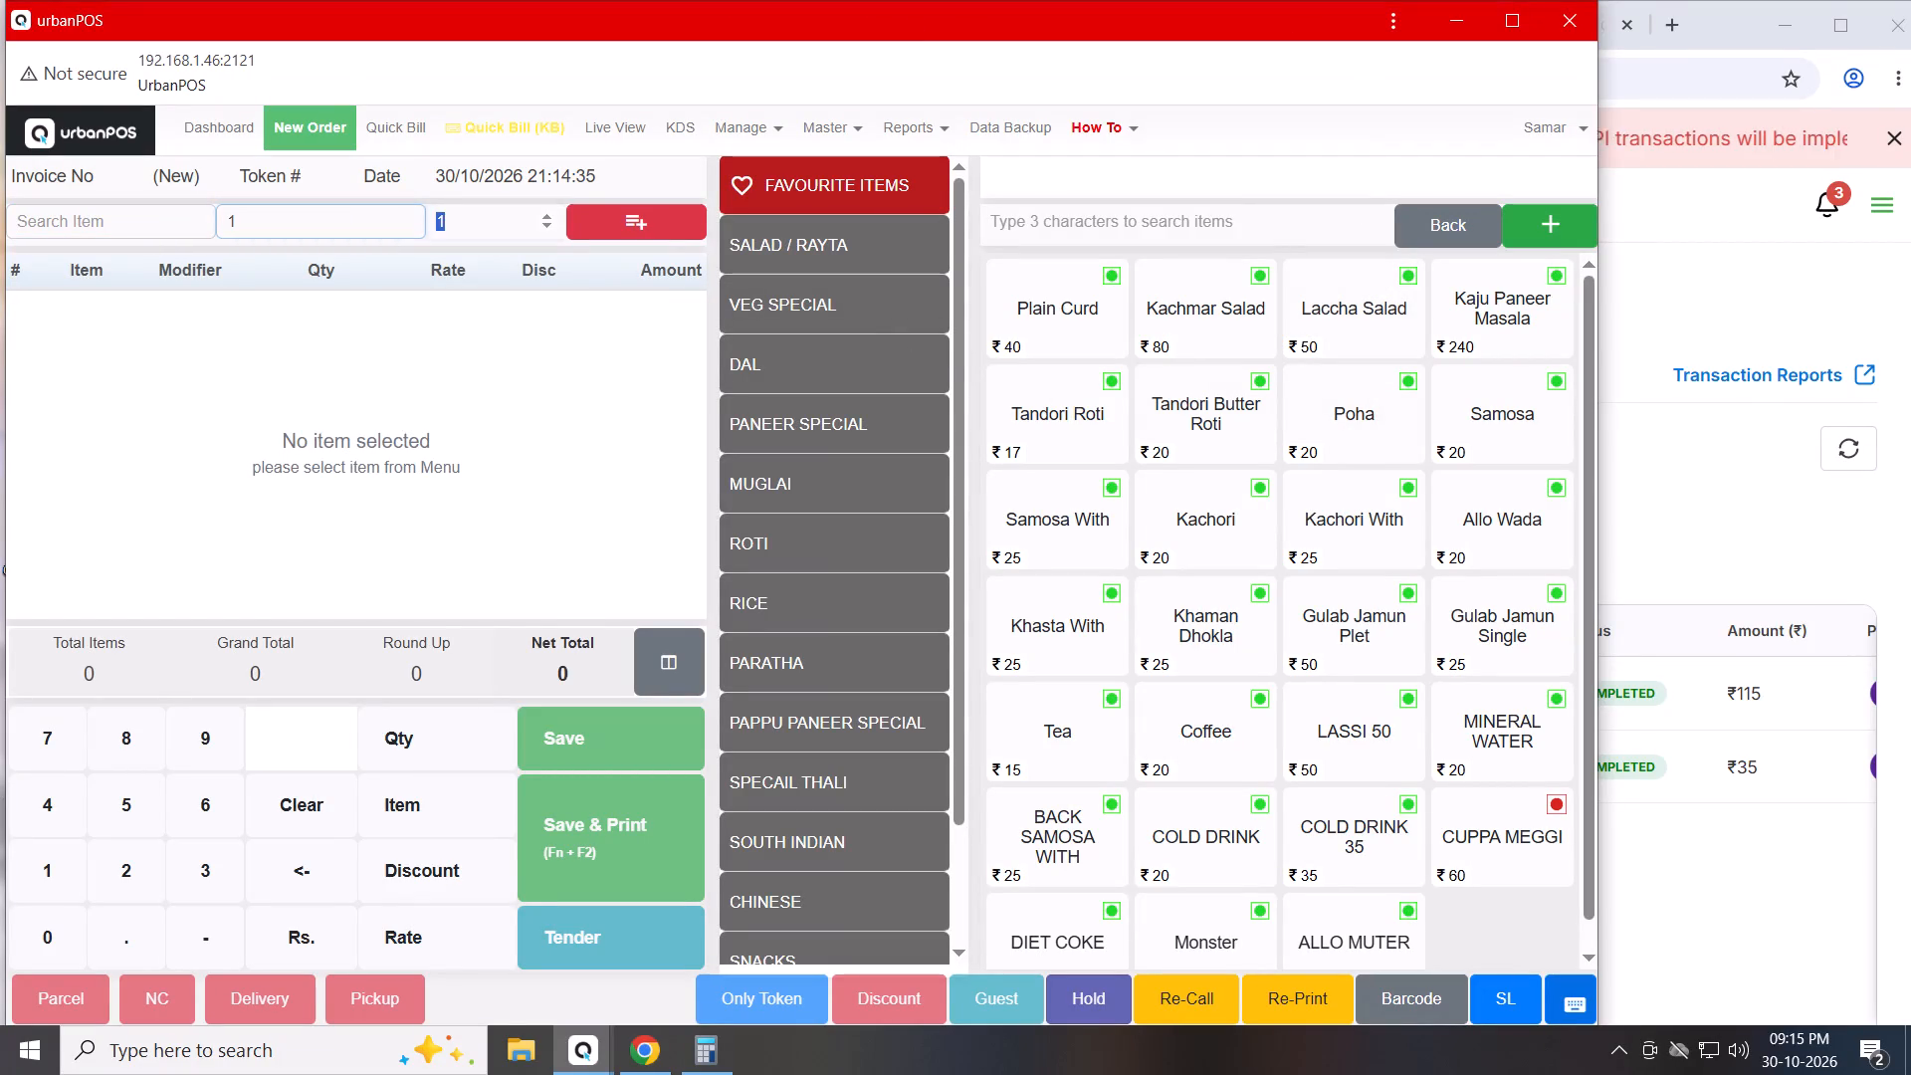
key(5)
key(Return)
Add Poha to the order using item code 02 with quantity 5.
text(02)
key(Return)
key(5)
key(Return)
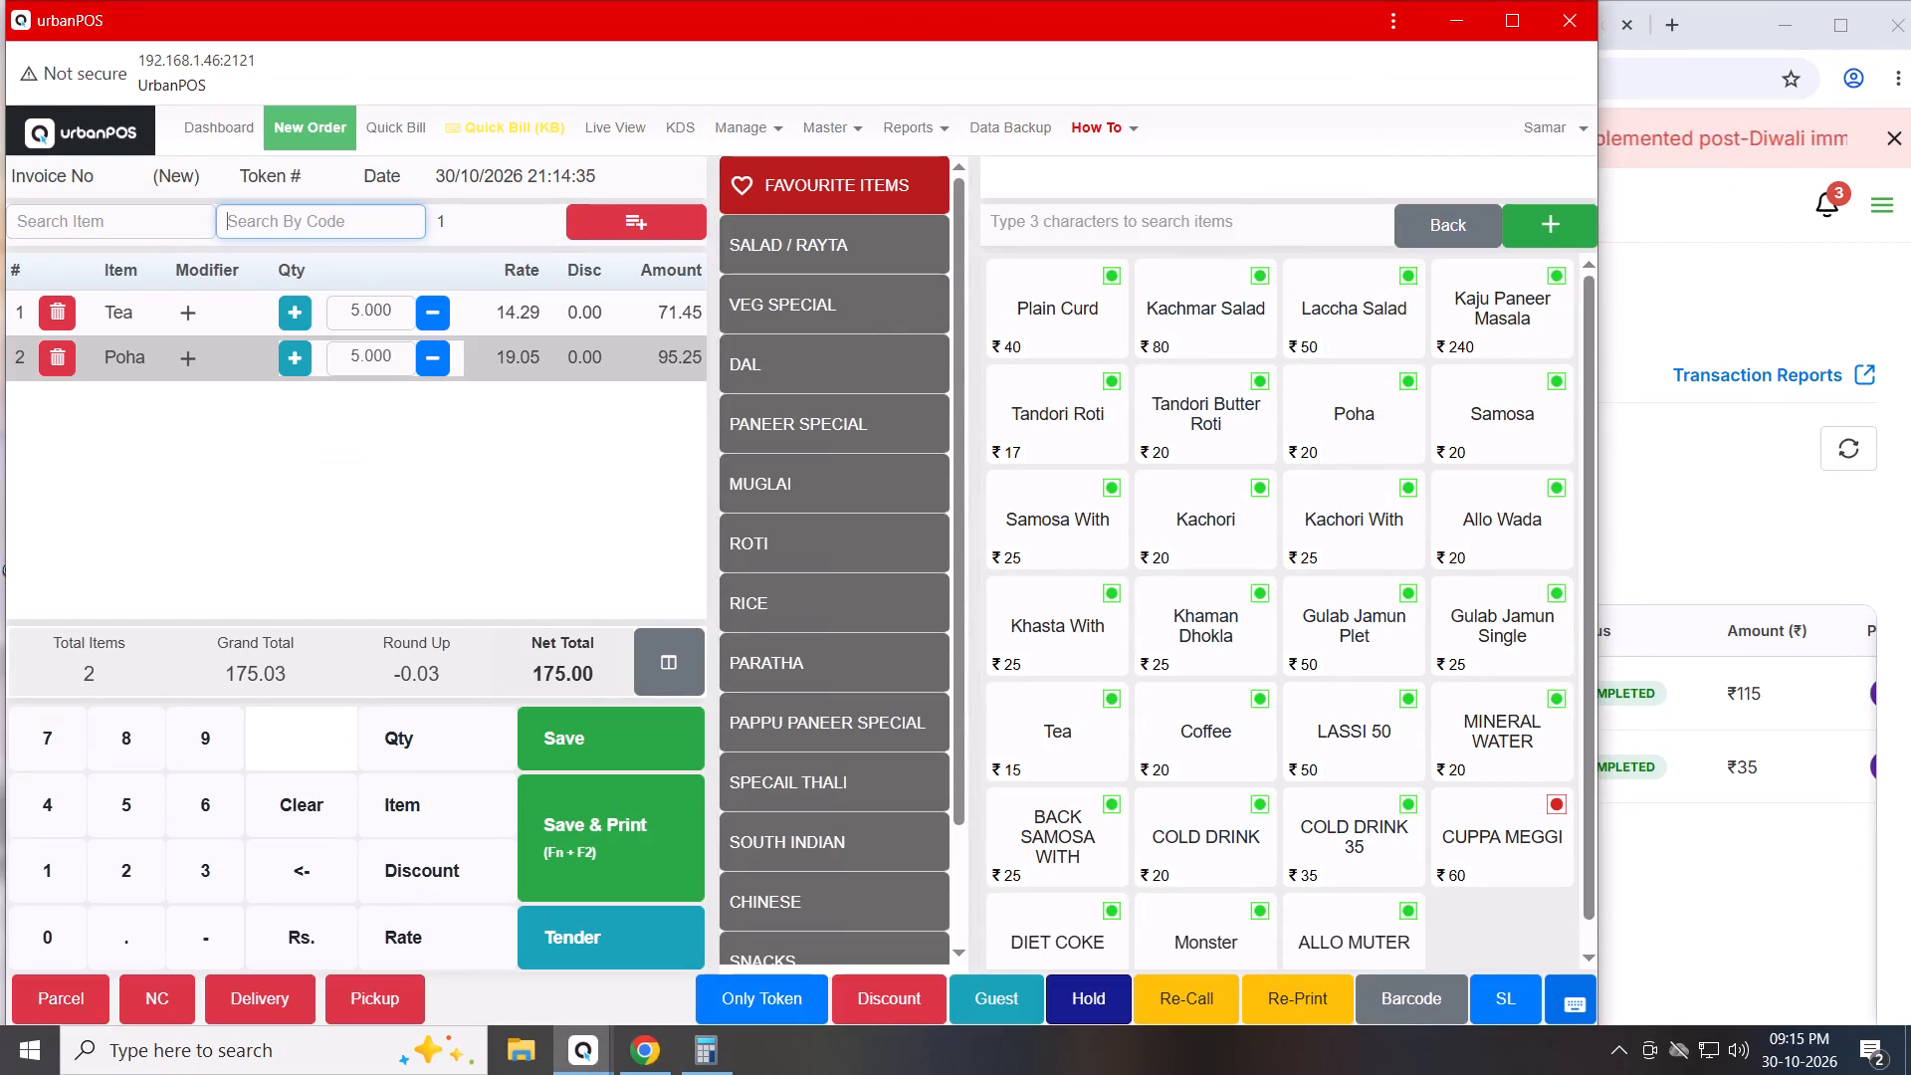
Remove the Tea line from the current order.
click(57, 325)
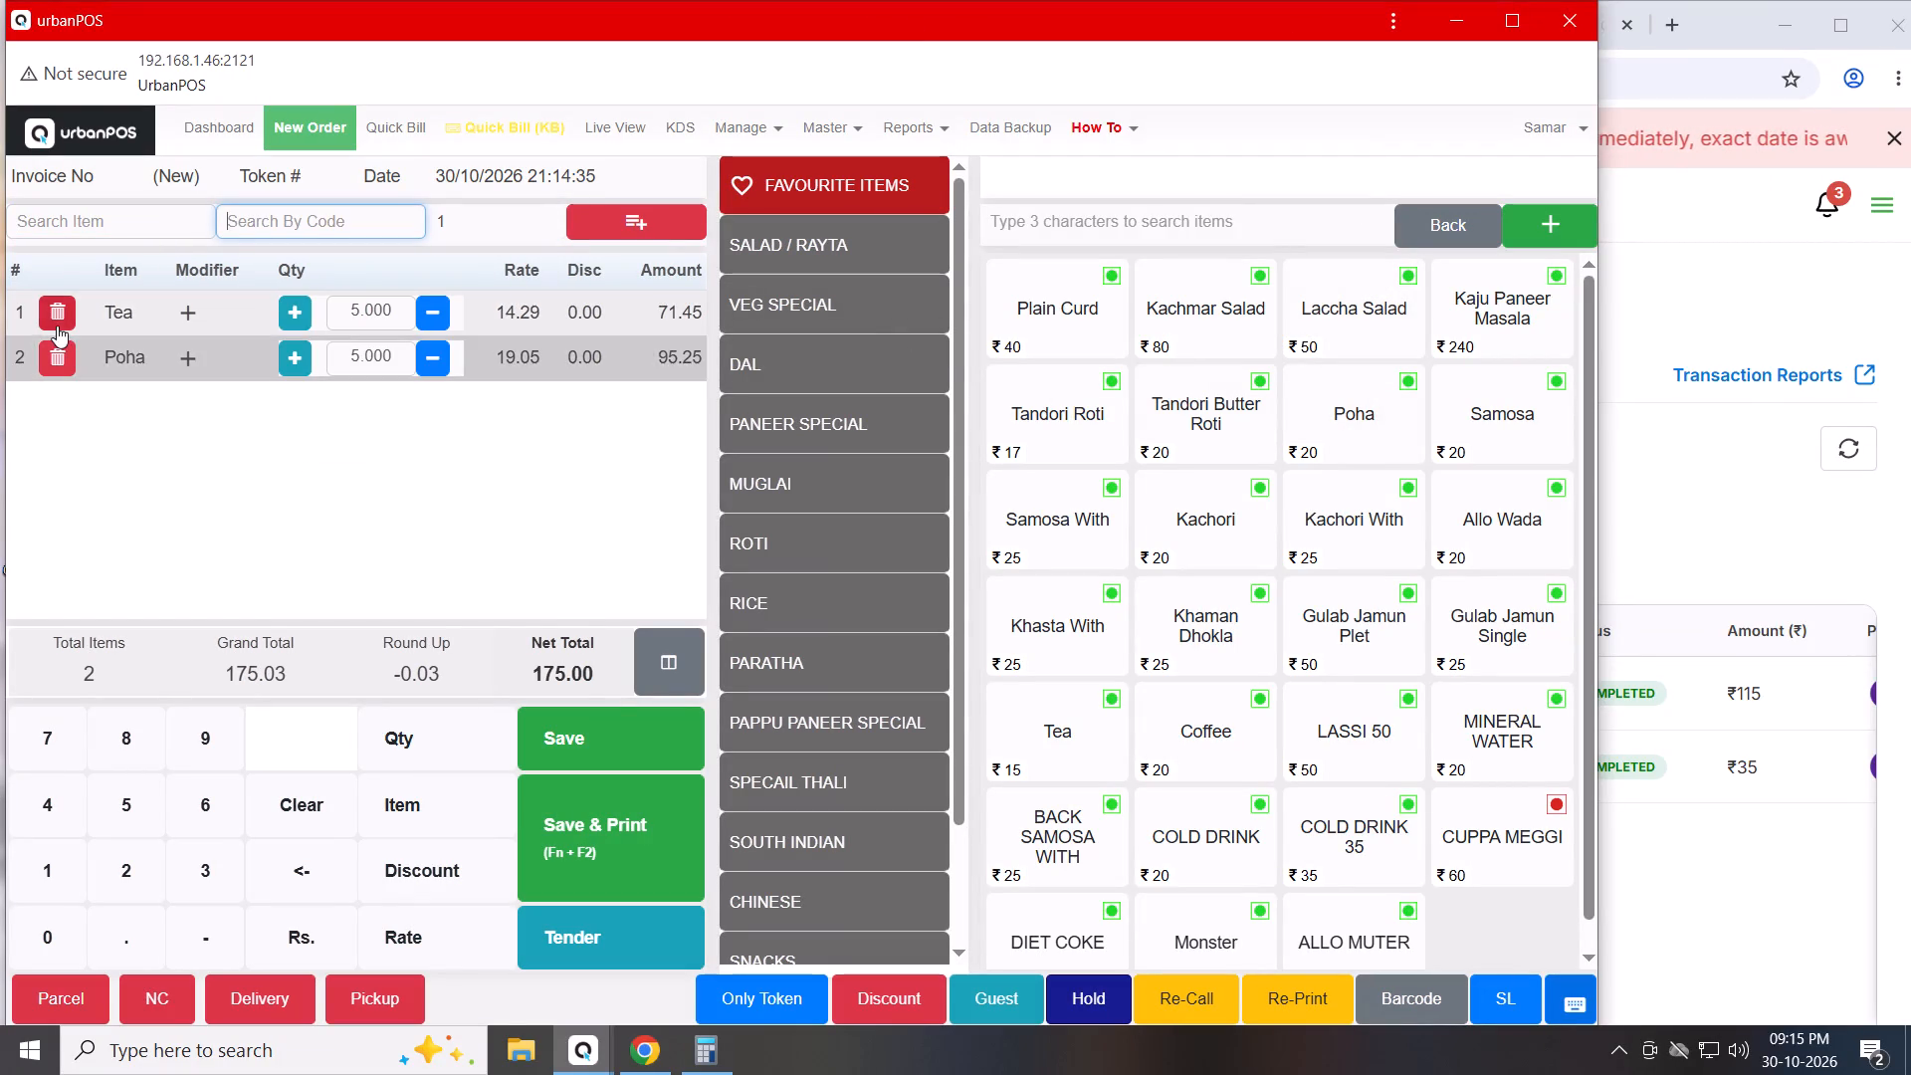
Add item code 03 with quantity 5 to the order, and save and print its bill.
click(247, 227)
text(03)
key(Return)
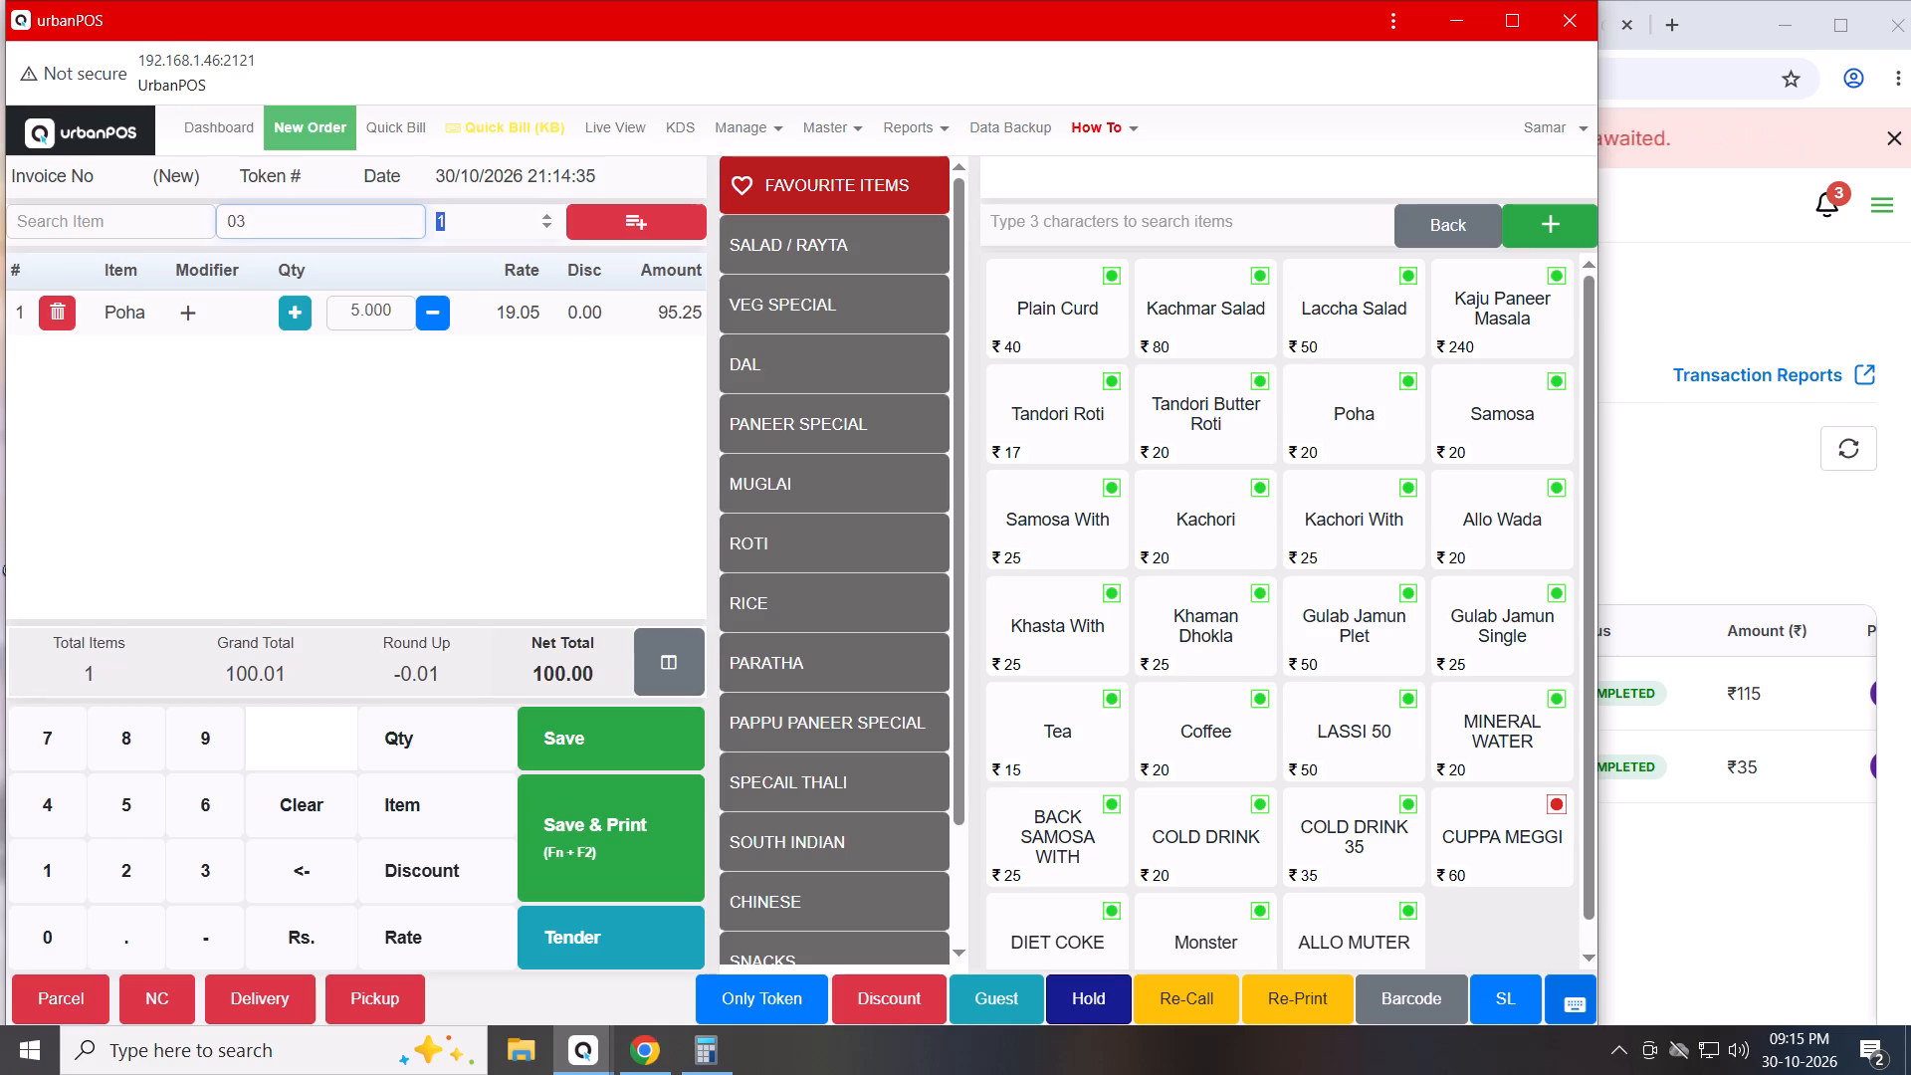
key(5)
key(Return)
key(F2)
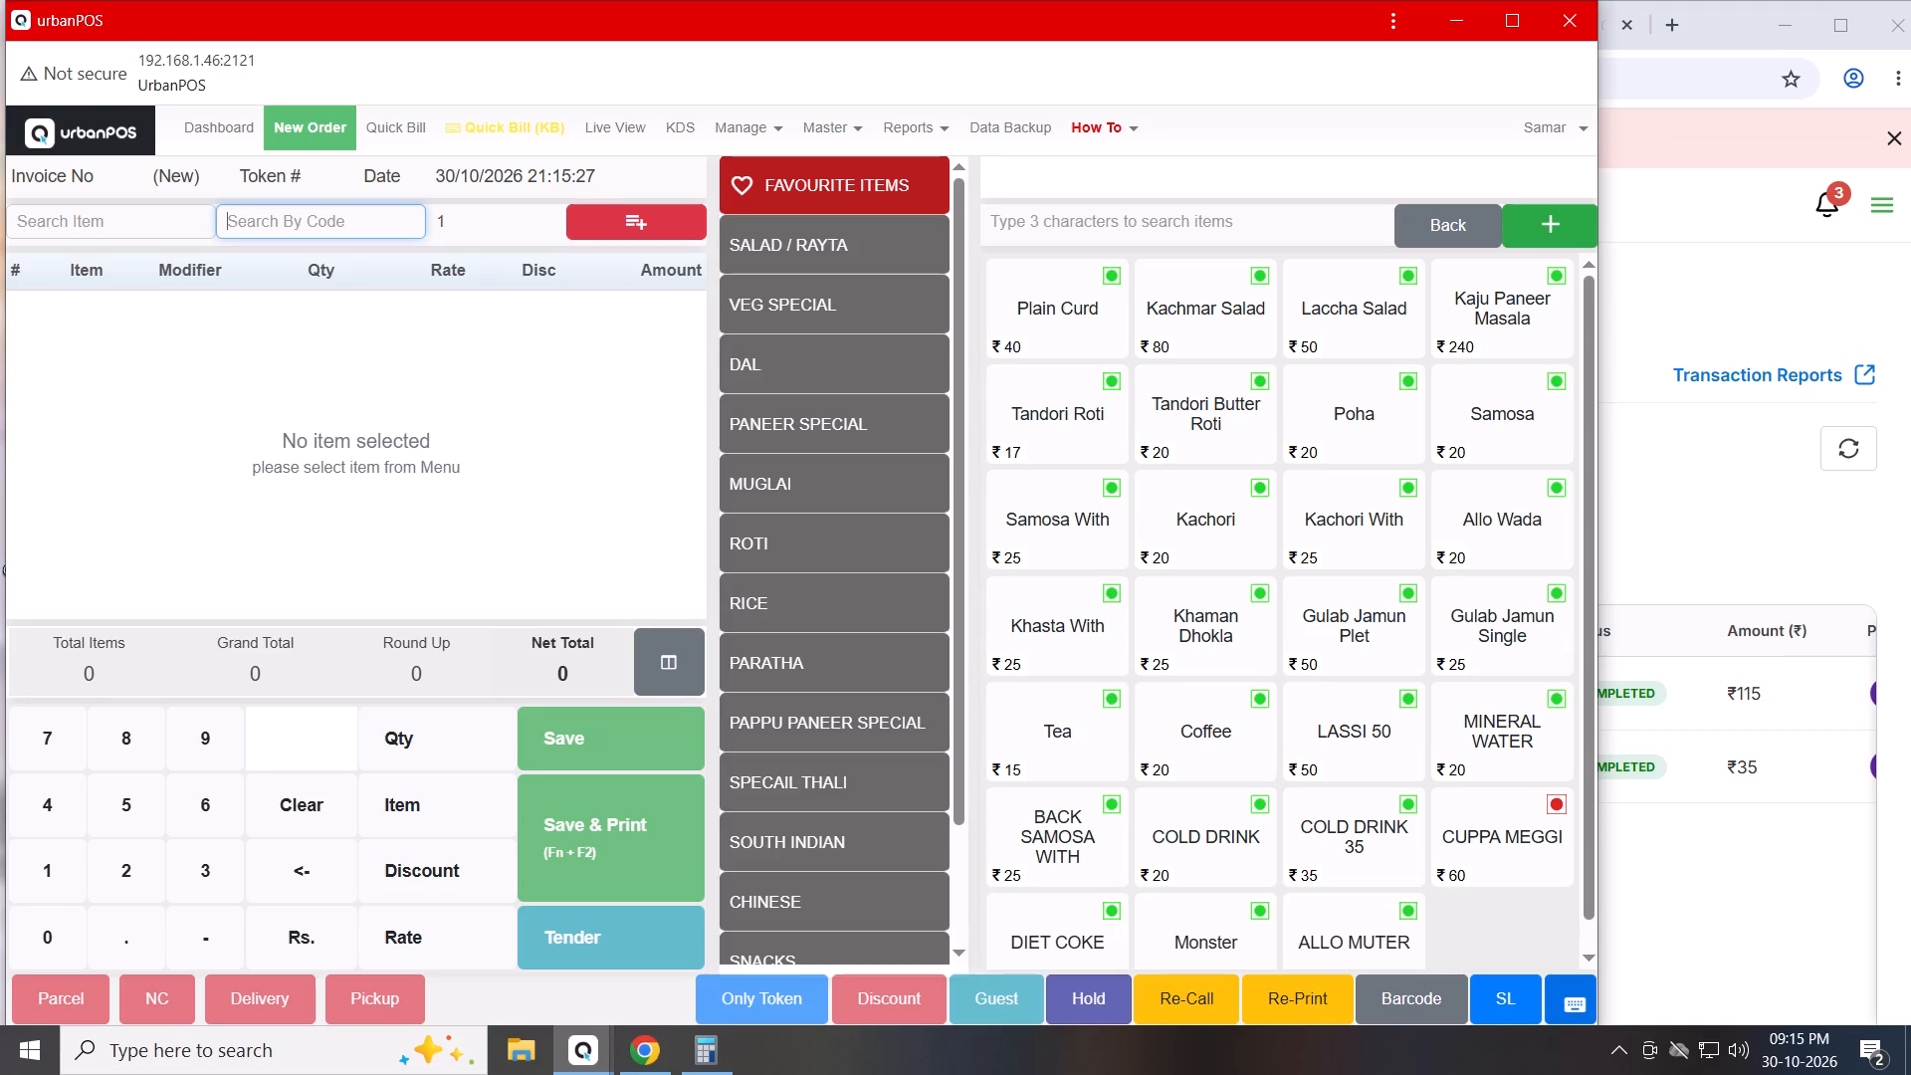
Enter a new order for one Poha, and save and print its bill.
click(1295, 391)
click(649, 811)
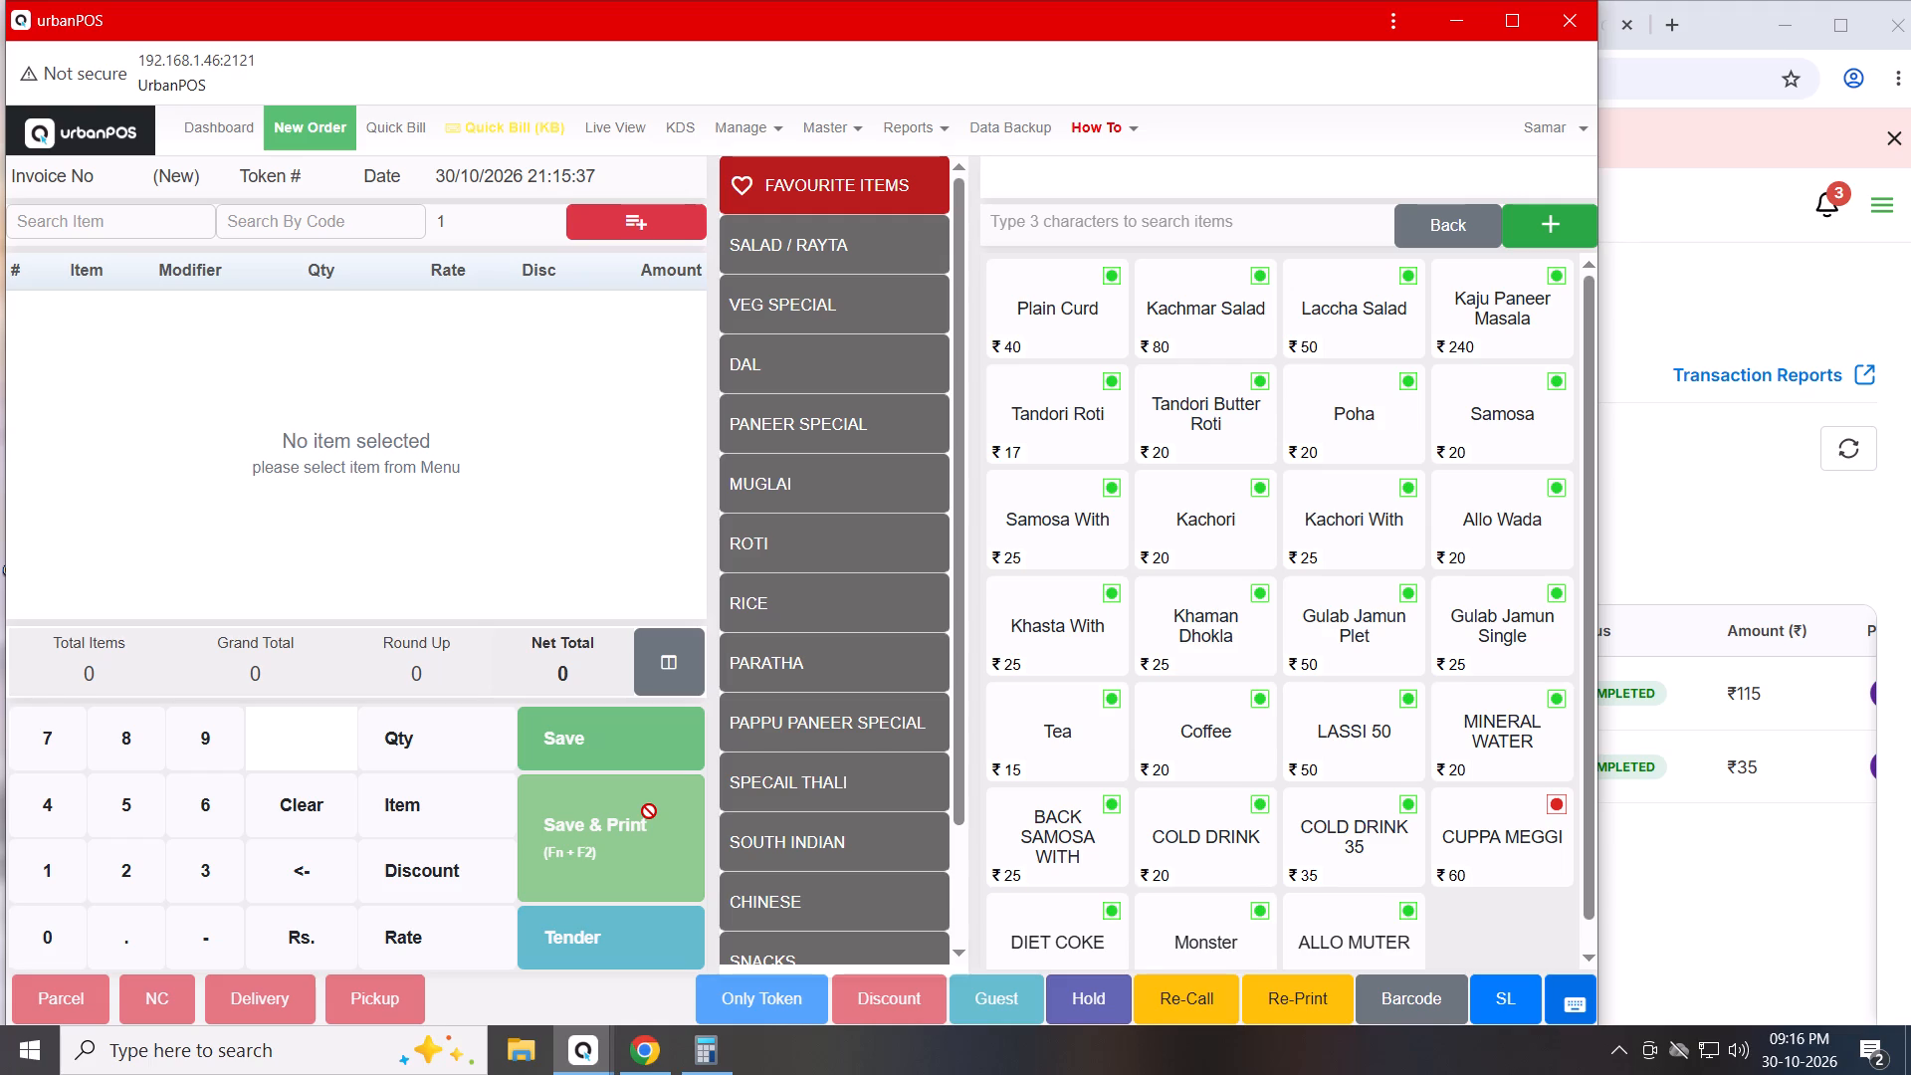
Enter a new order for one BACK SAMOSA WITH, and save and print its bill.
click(1103, 855)
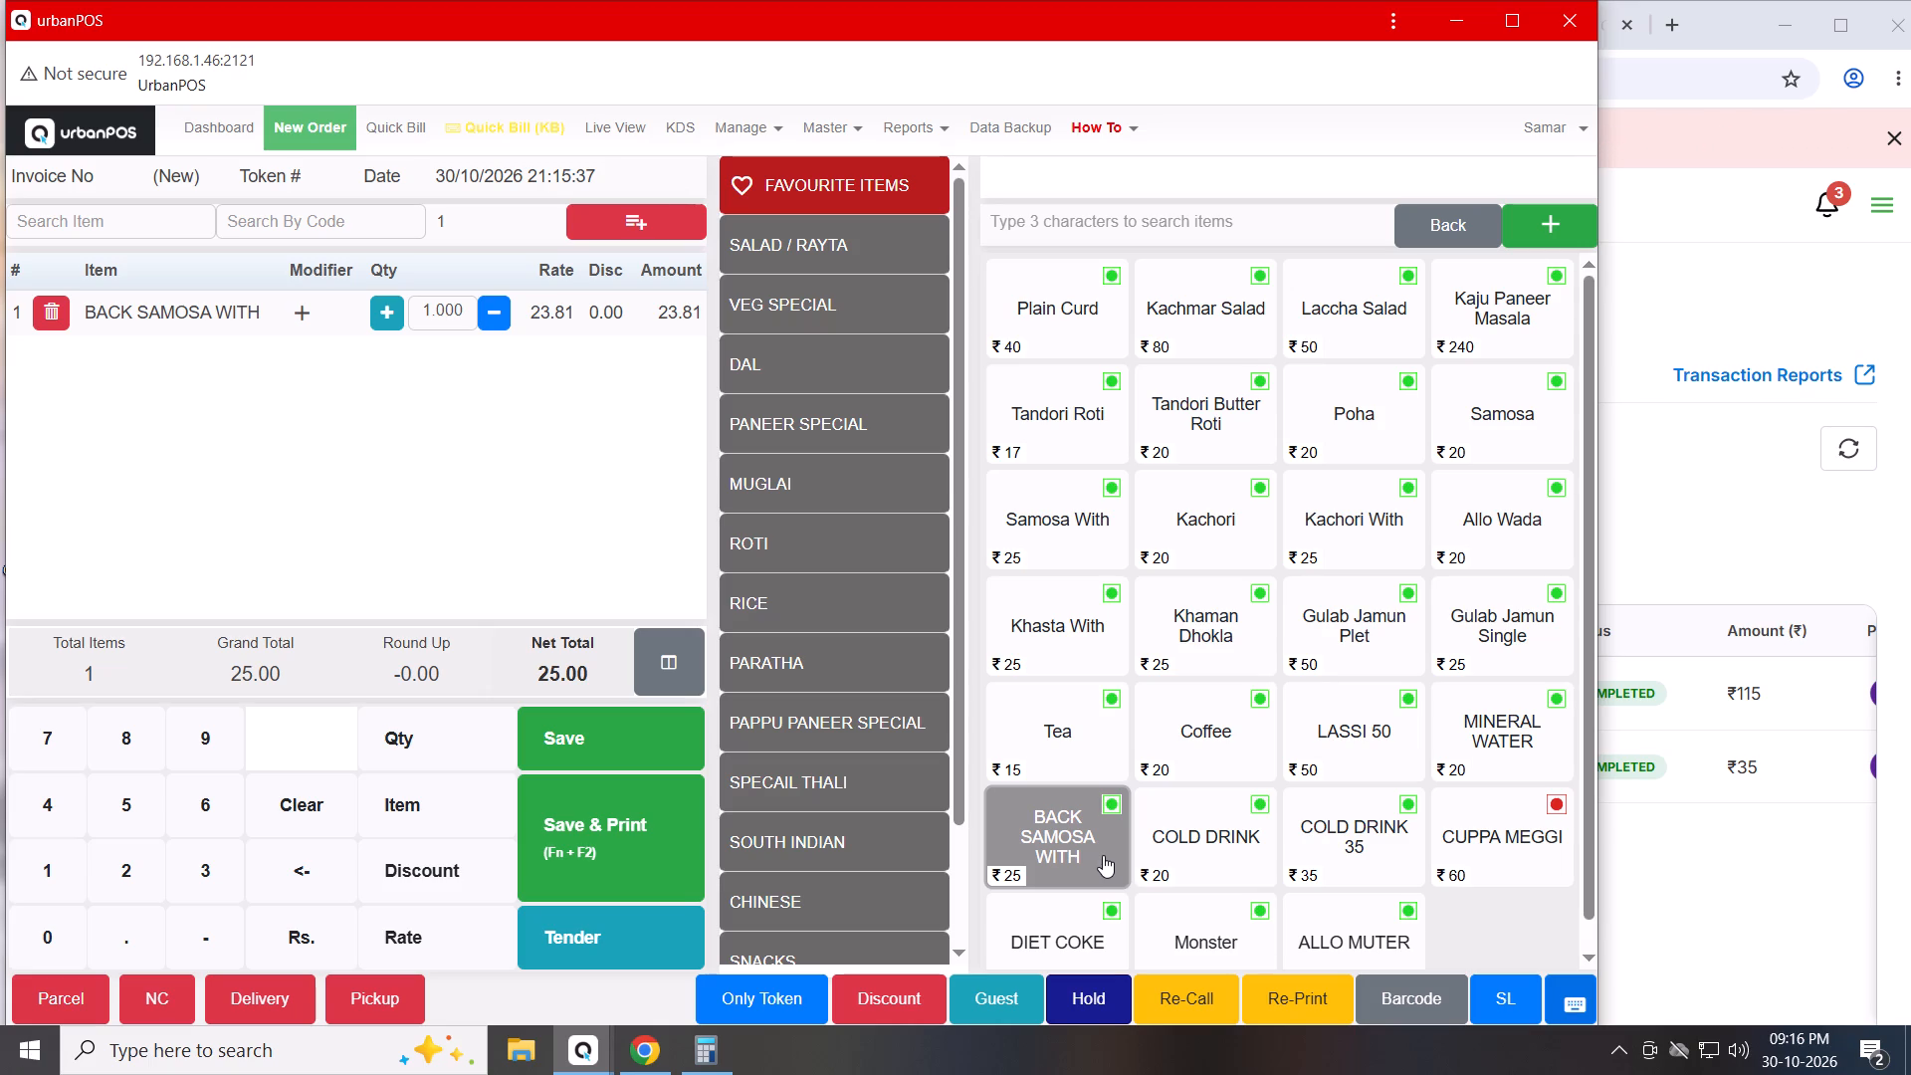
key(F2)
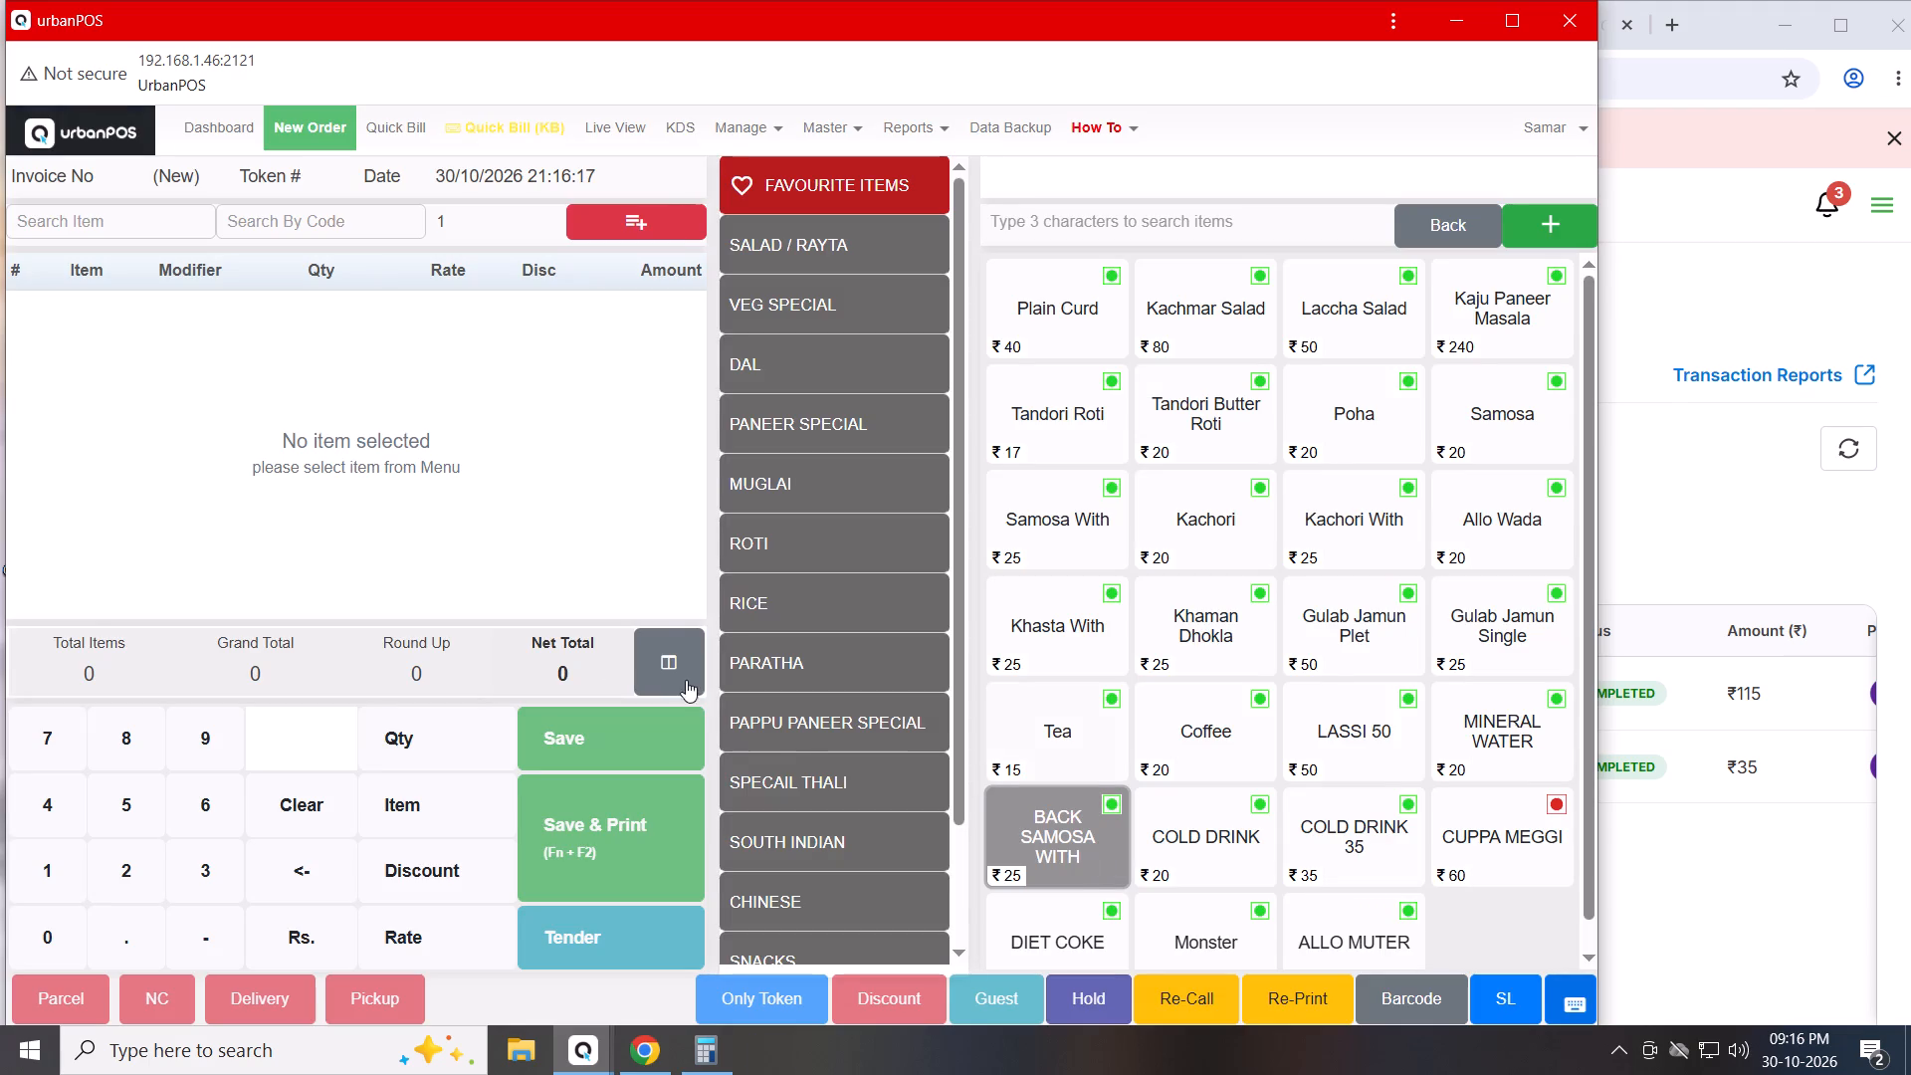
Find Sendwich by searching "sen", add one to a new order, and save and print its bill.
click(181, 201)
click(180, 208)
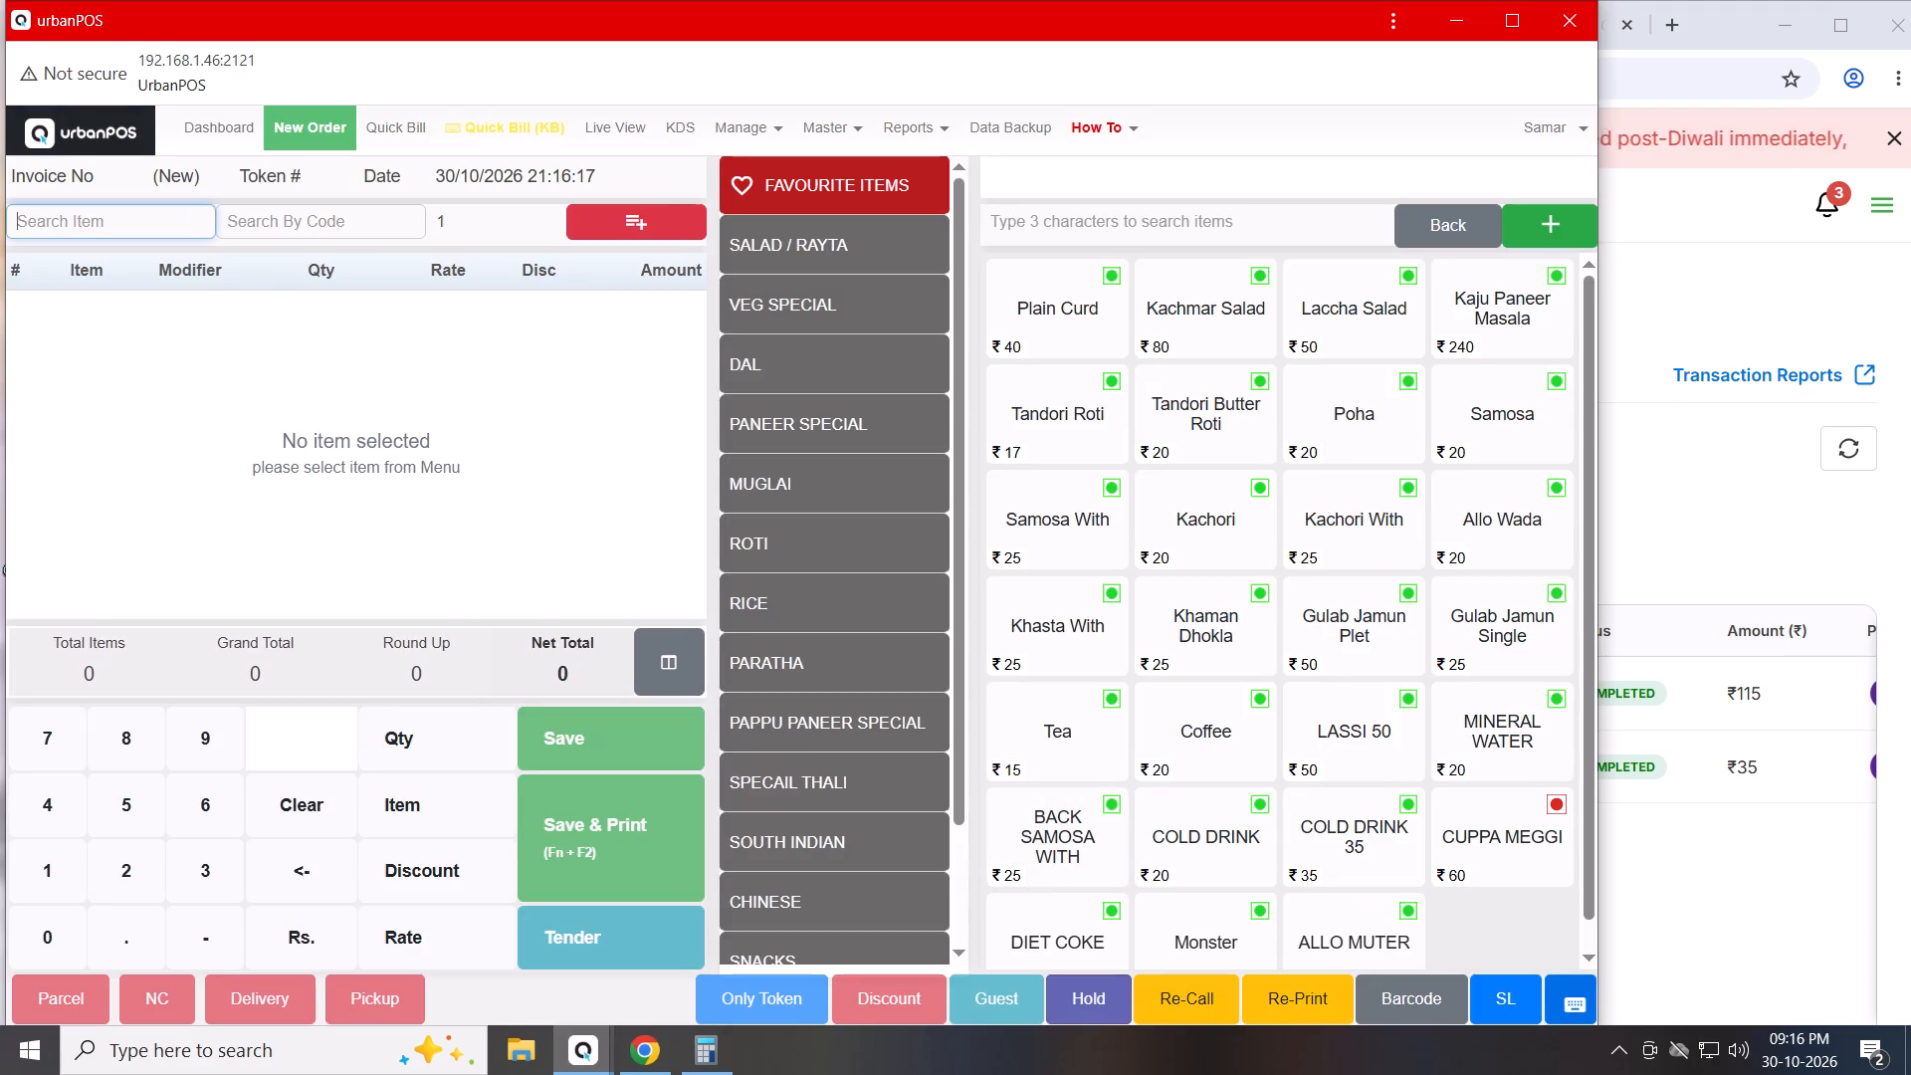
text(sen)
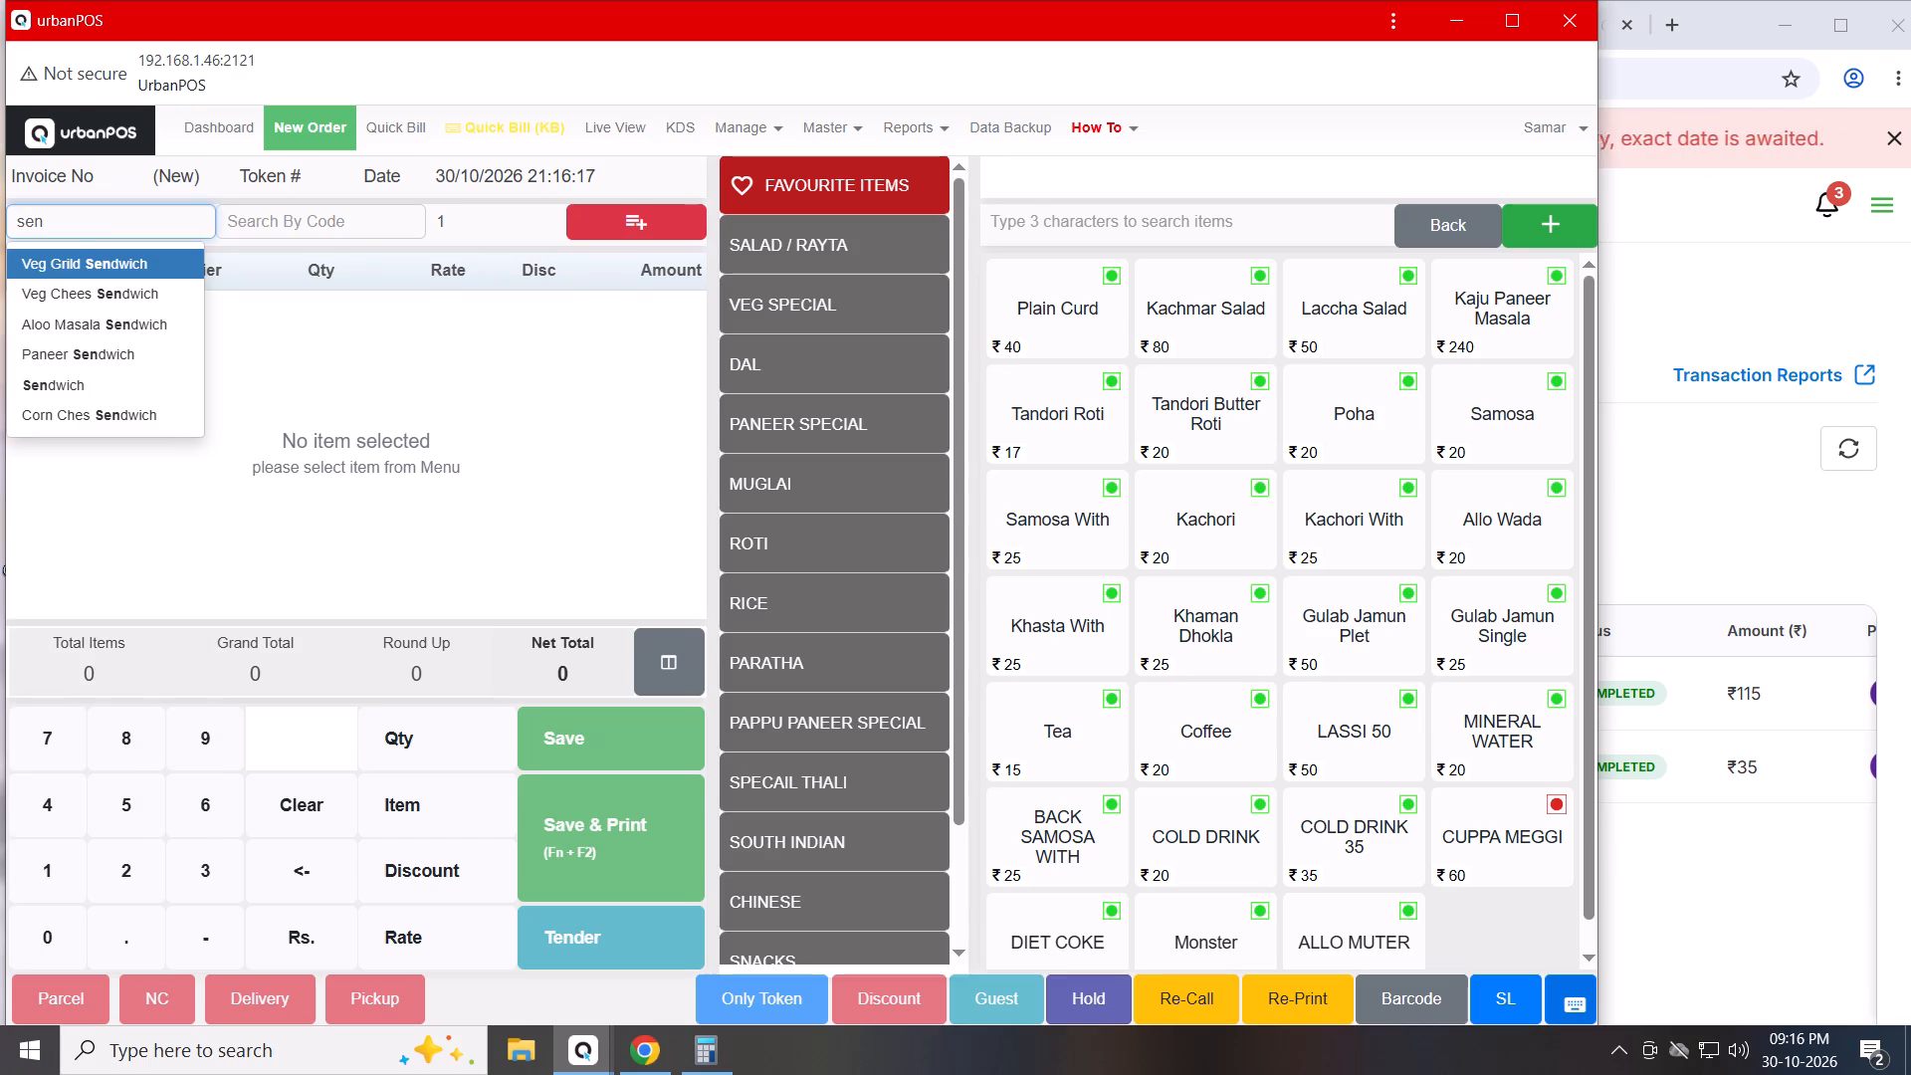
key(Up)
key(Up)
key(Return)
key(Return)
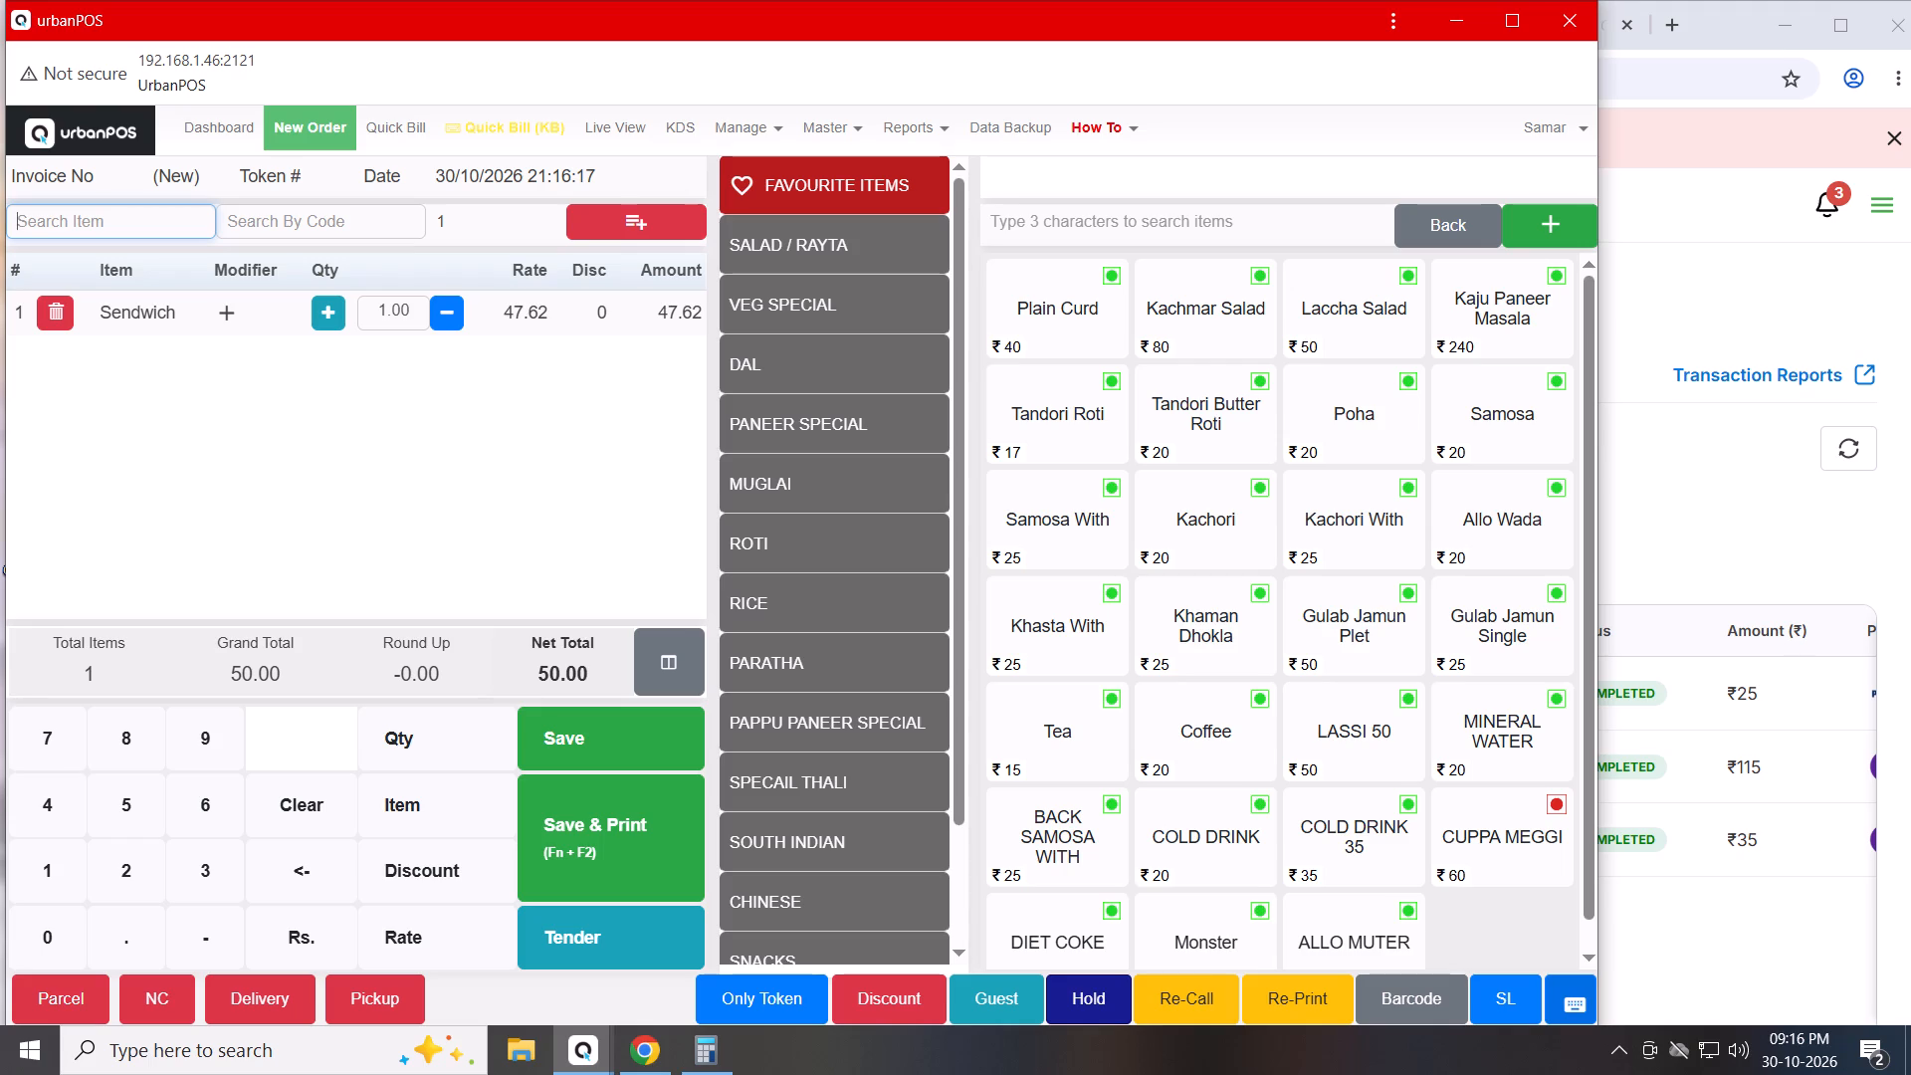
key(F2)
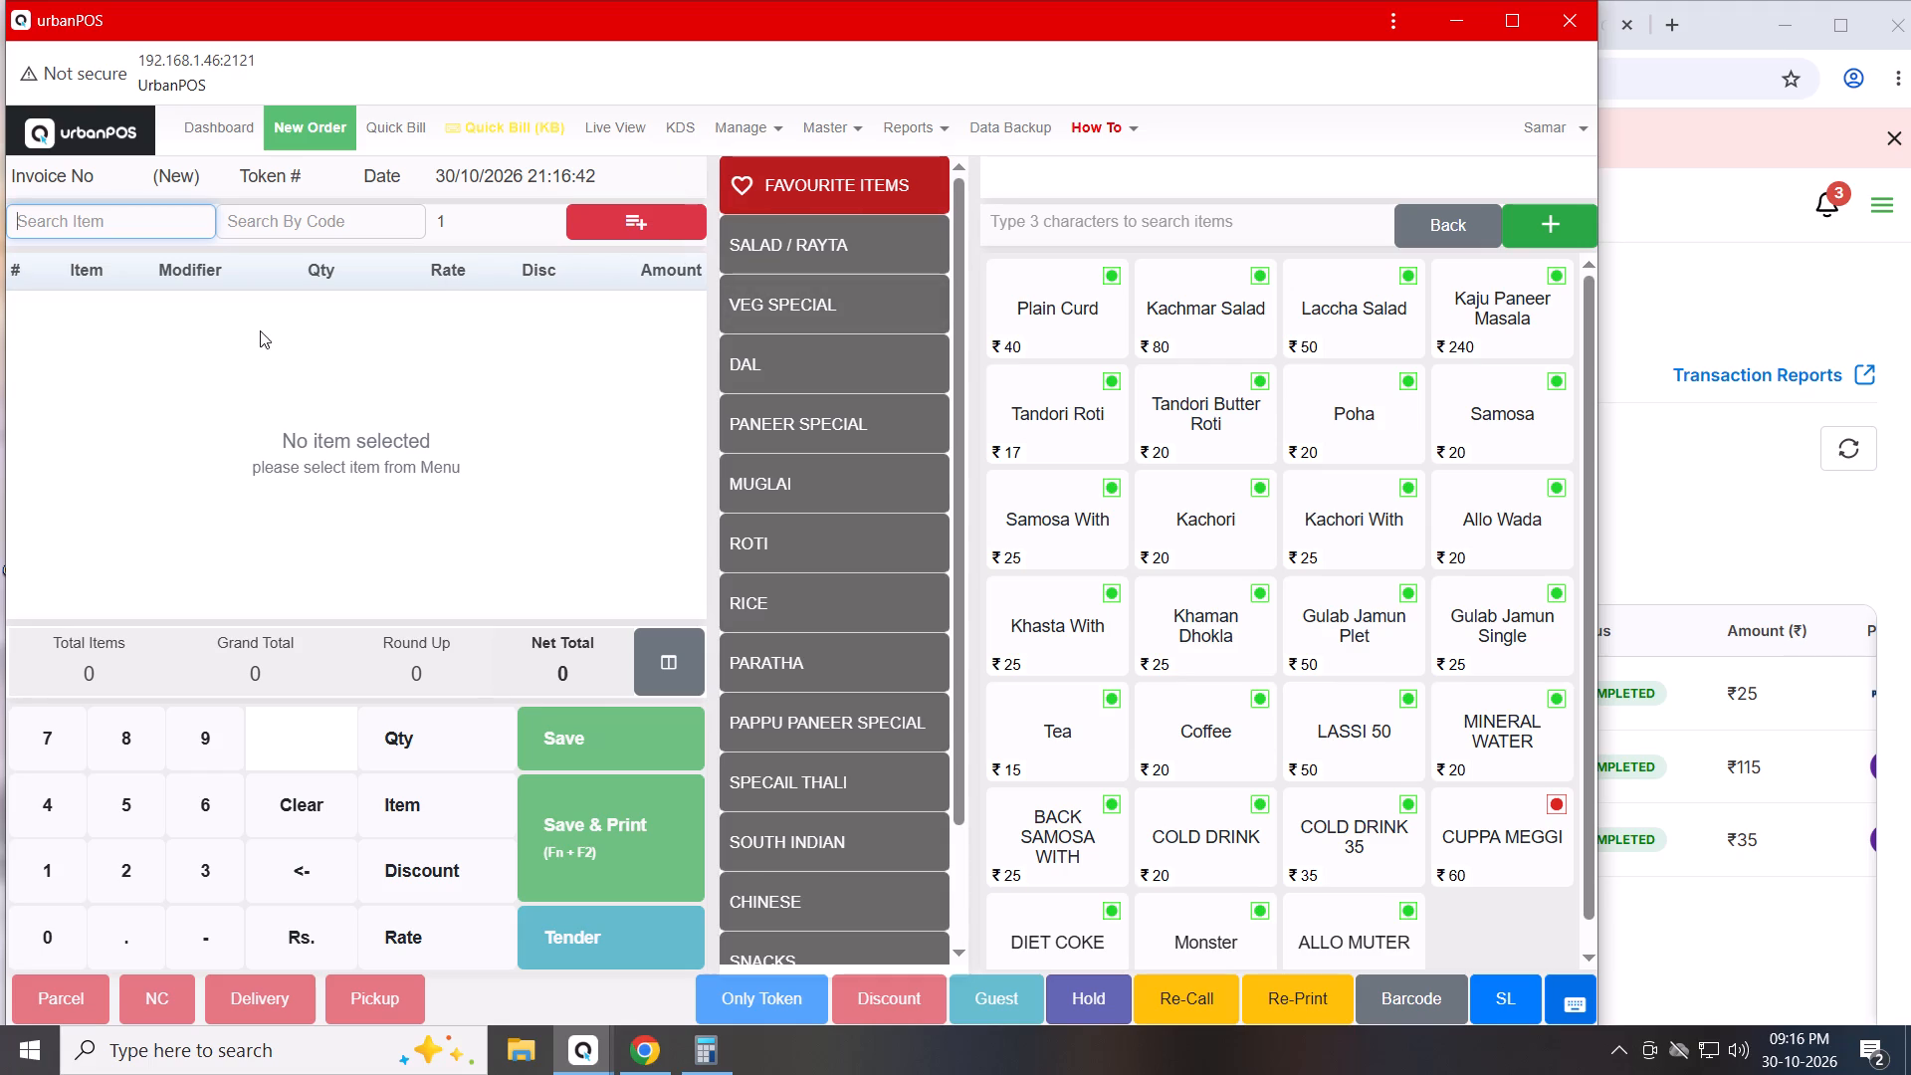
Enter a new order for one COLD DRINK, and save and print its bill.
click(1158, 801)
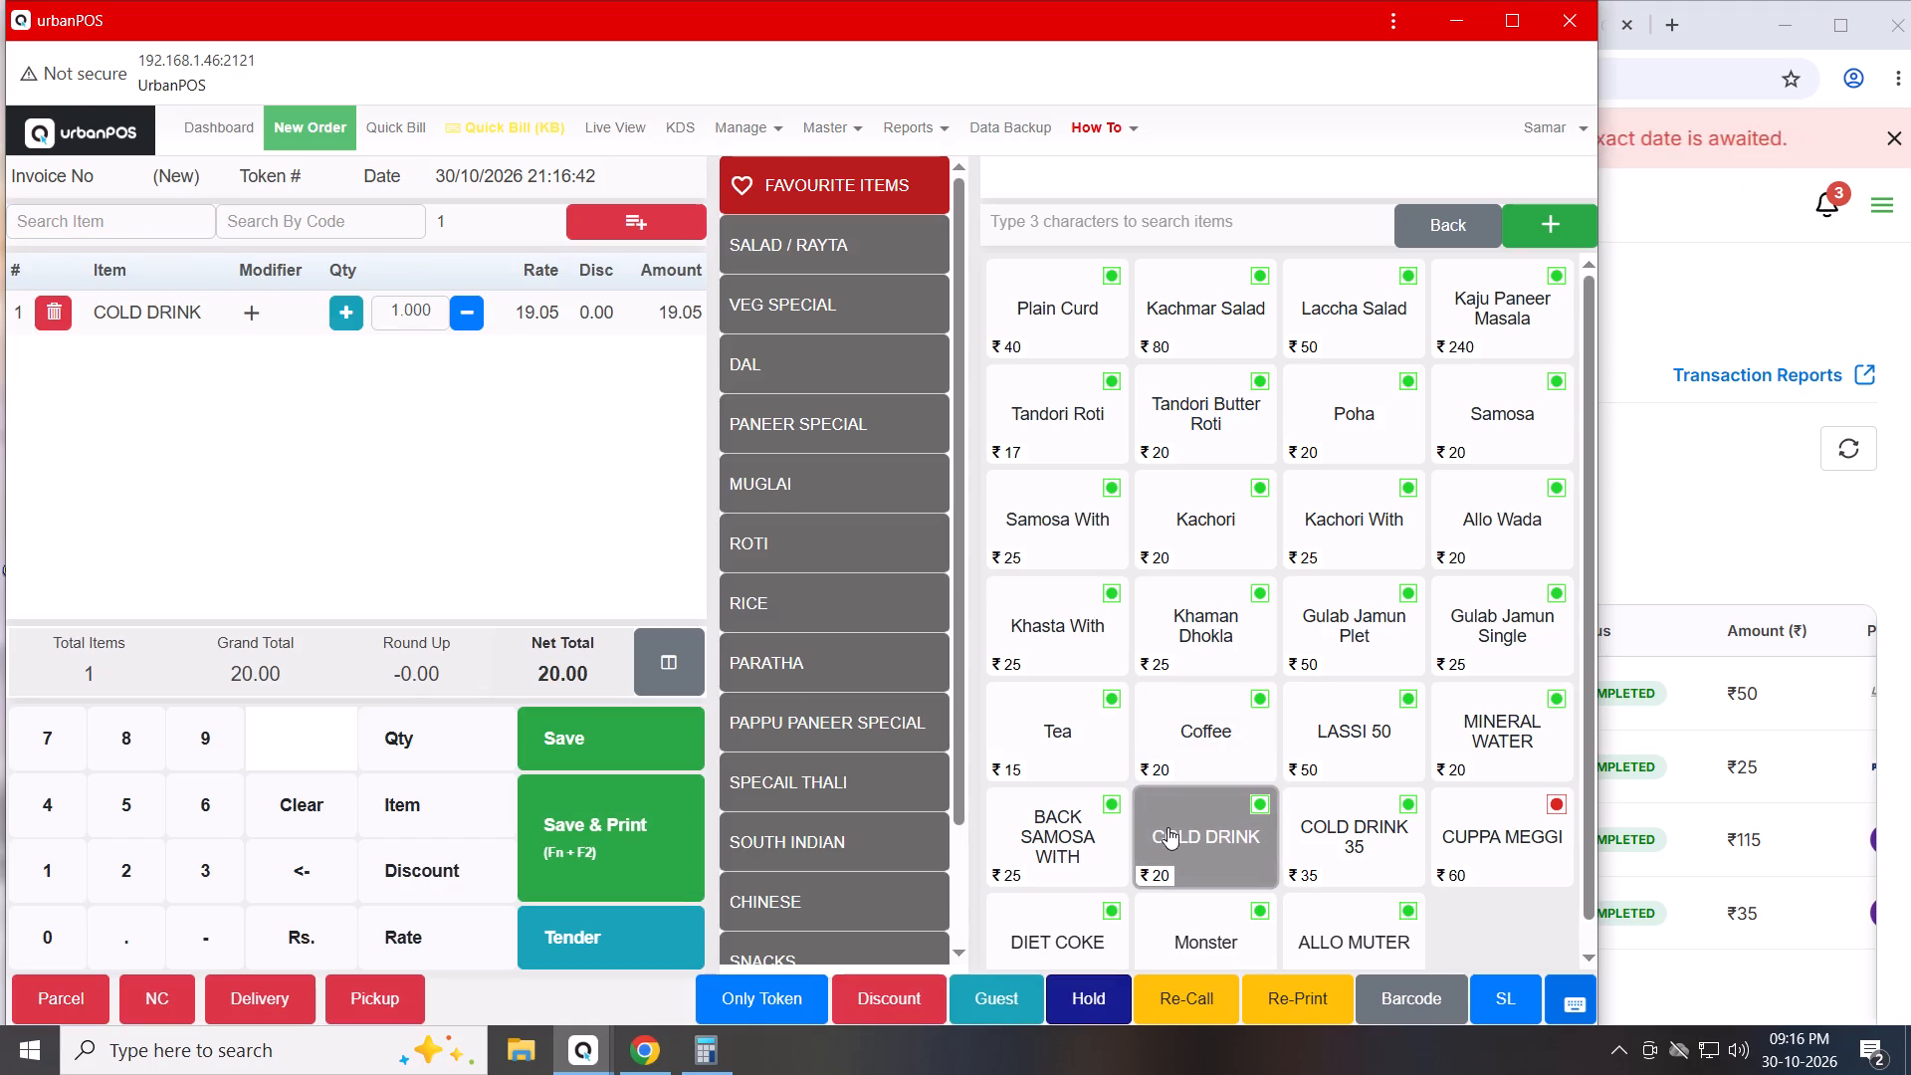
key(F2)
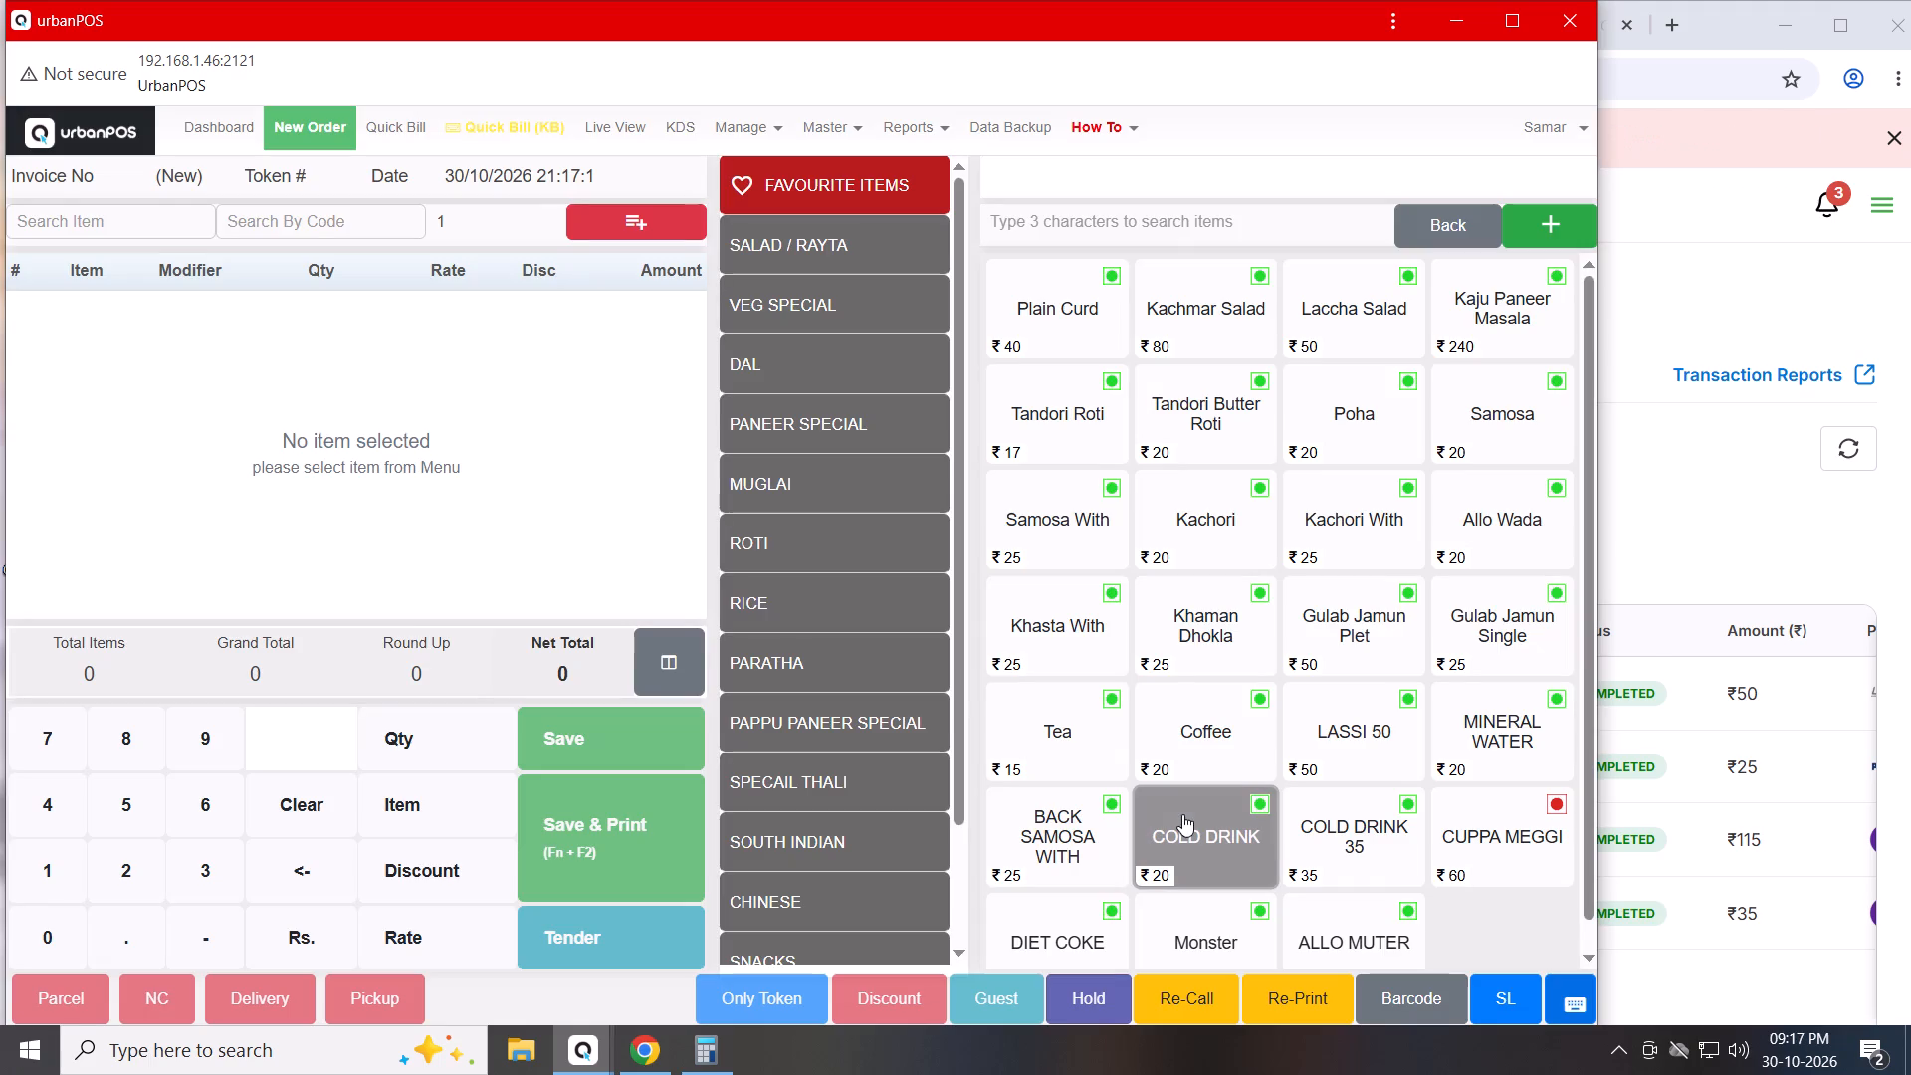
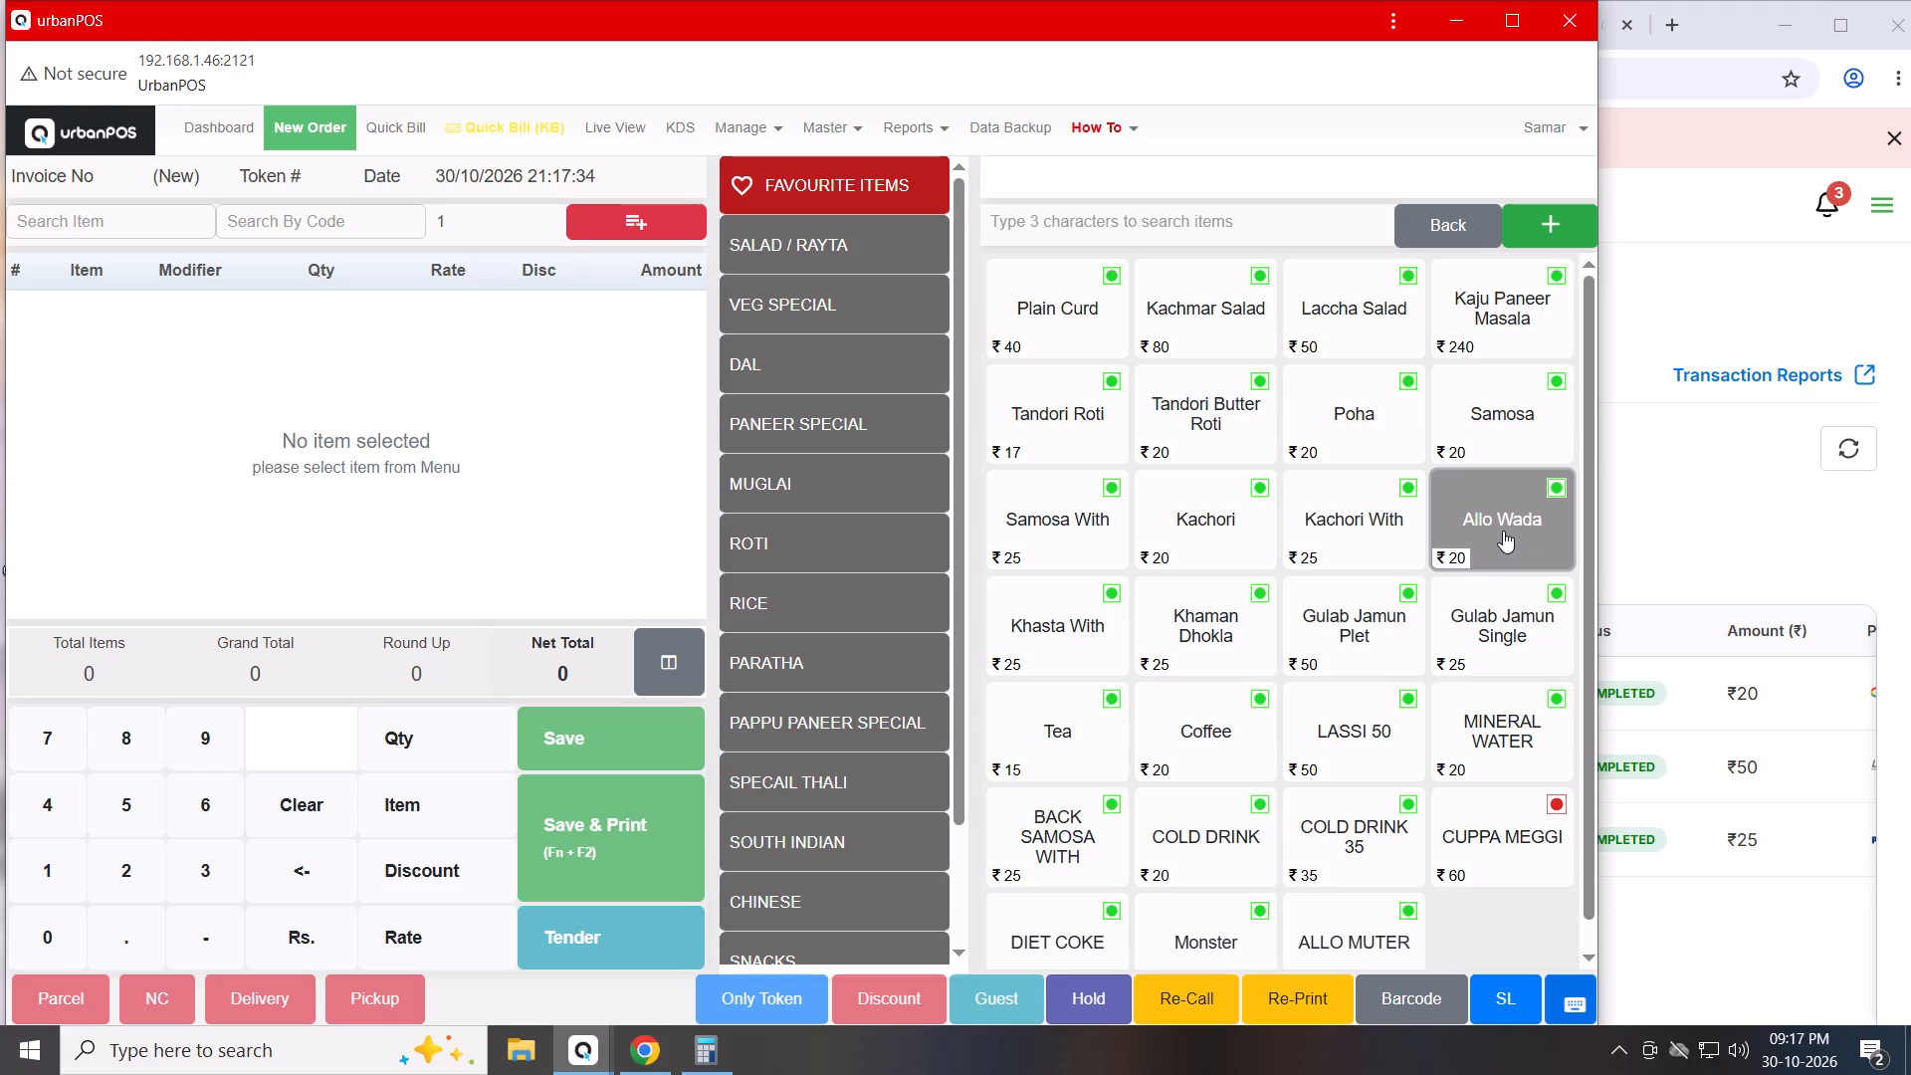
Start an item search by name for the new, empty order.
click(130, 209)
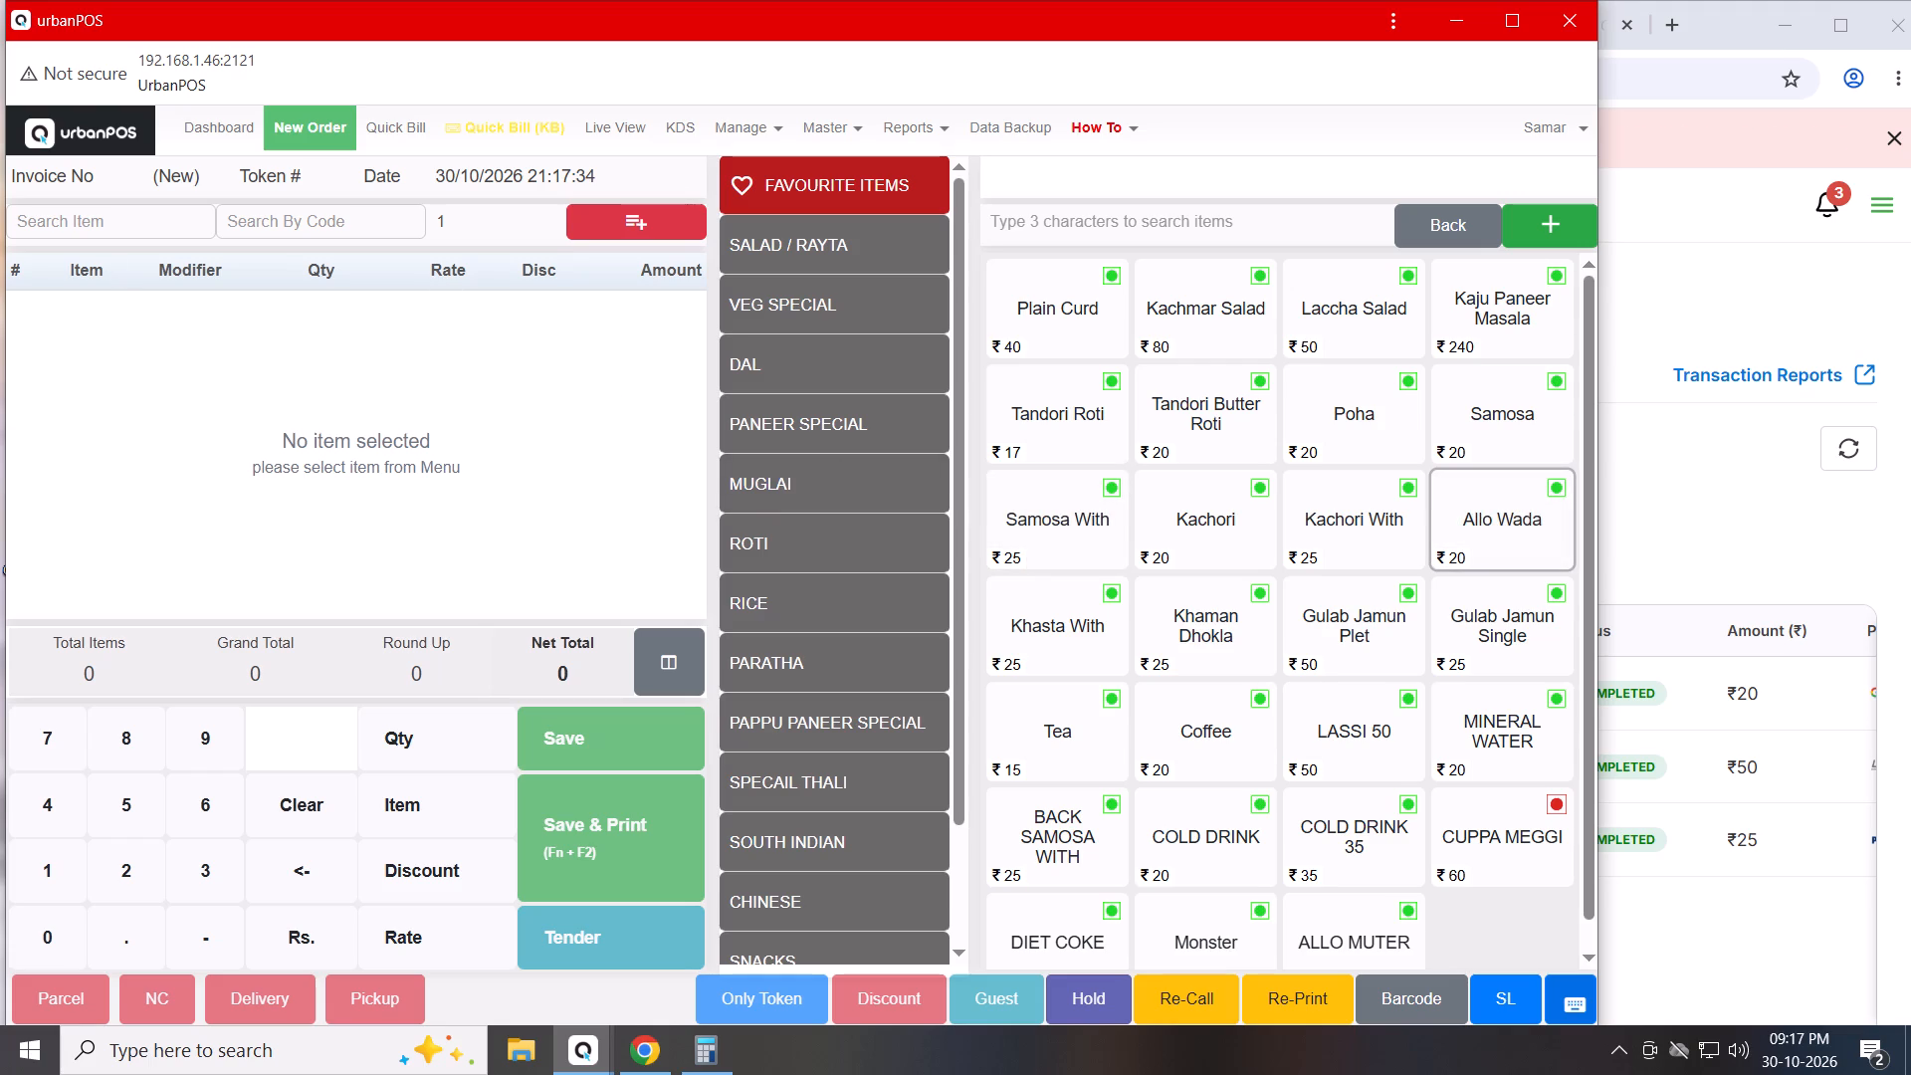
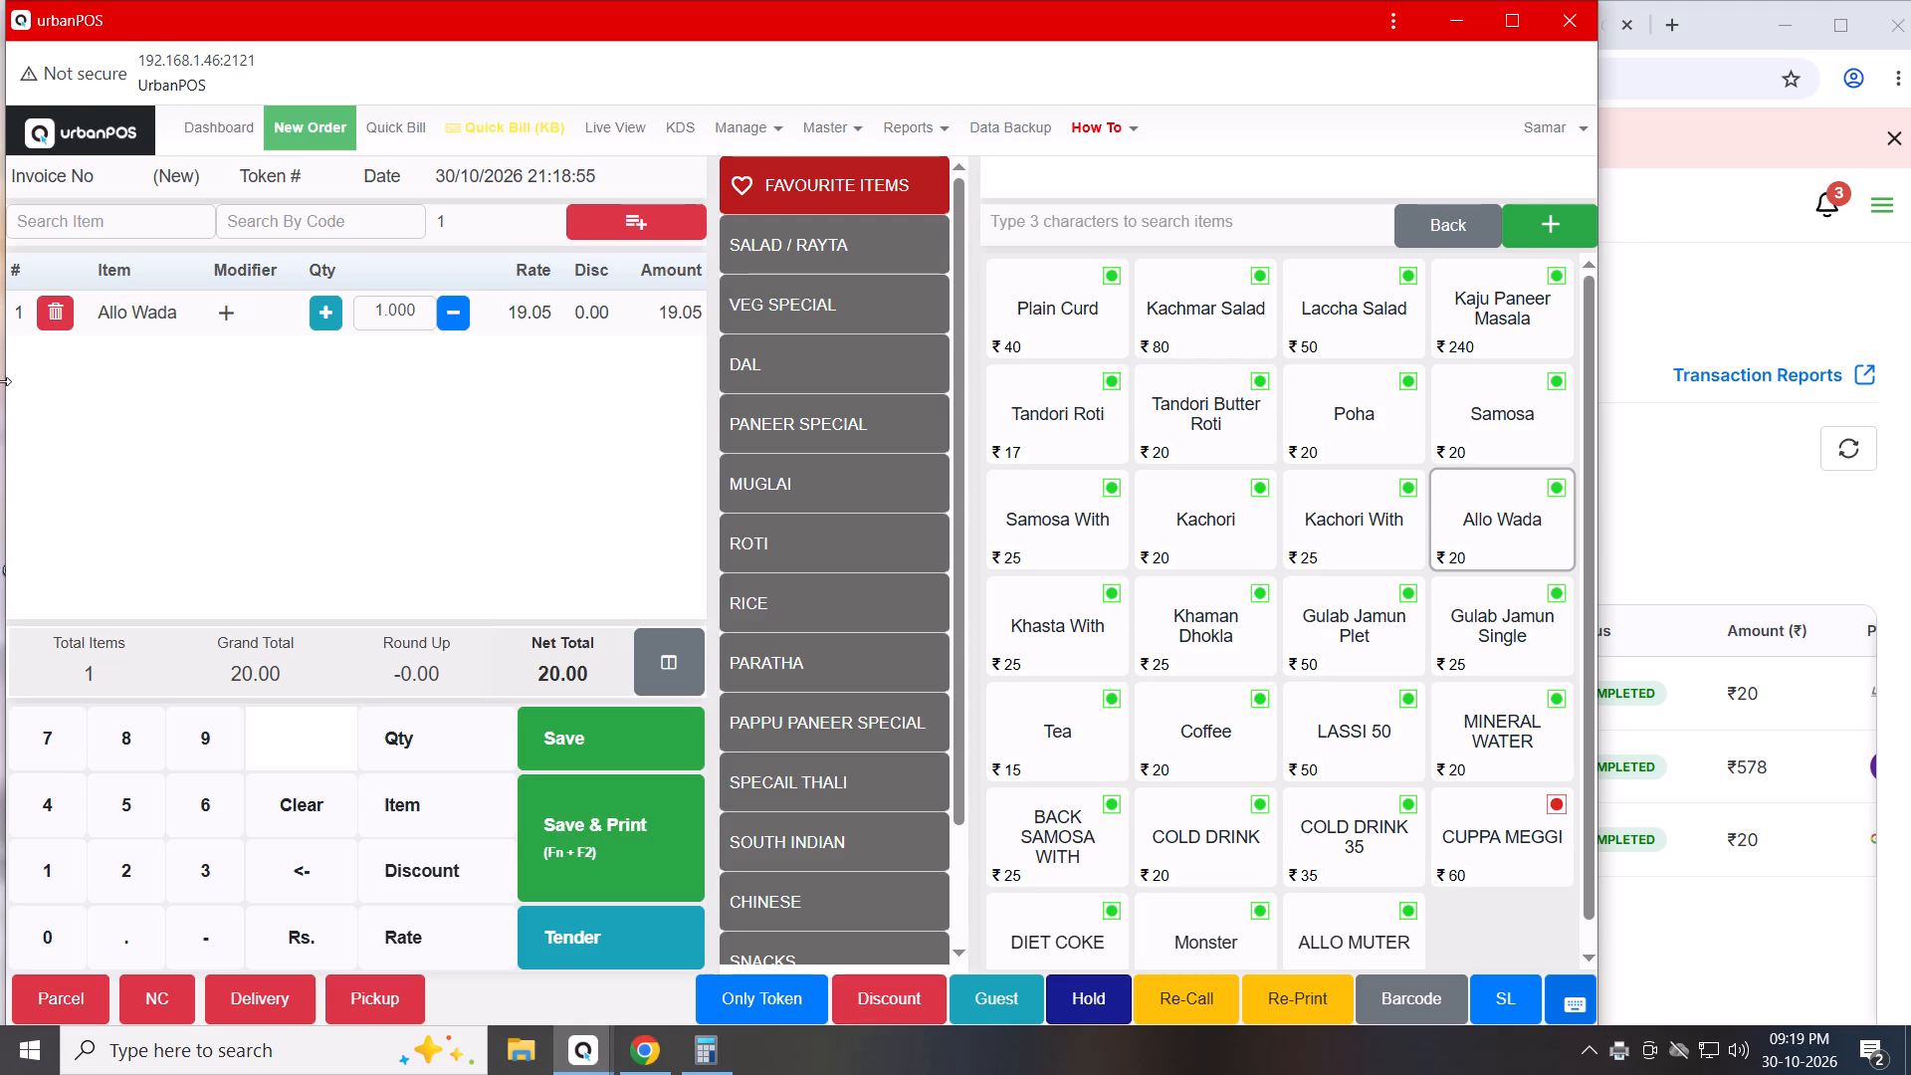
Replace the Allo Wada in the current order with one Kachori, and save and print the bill.
click(55, 324)
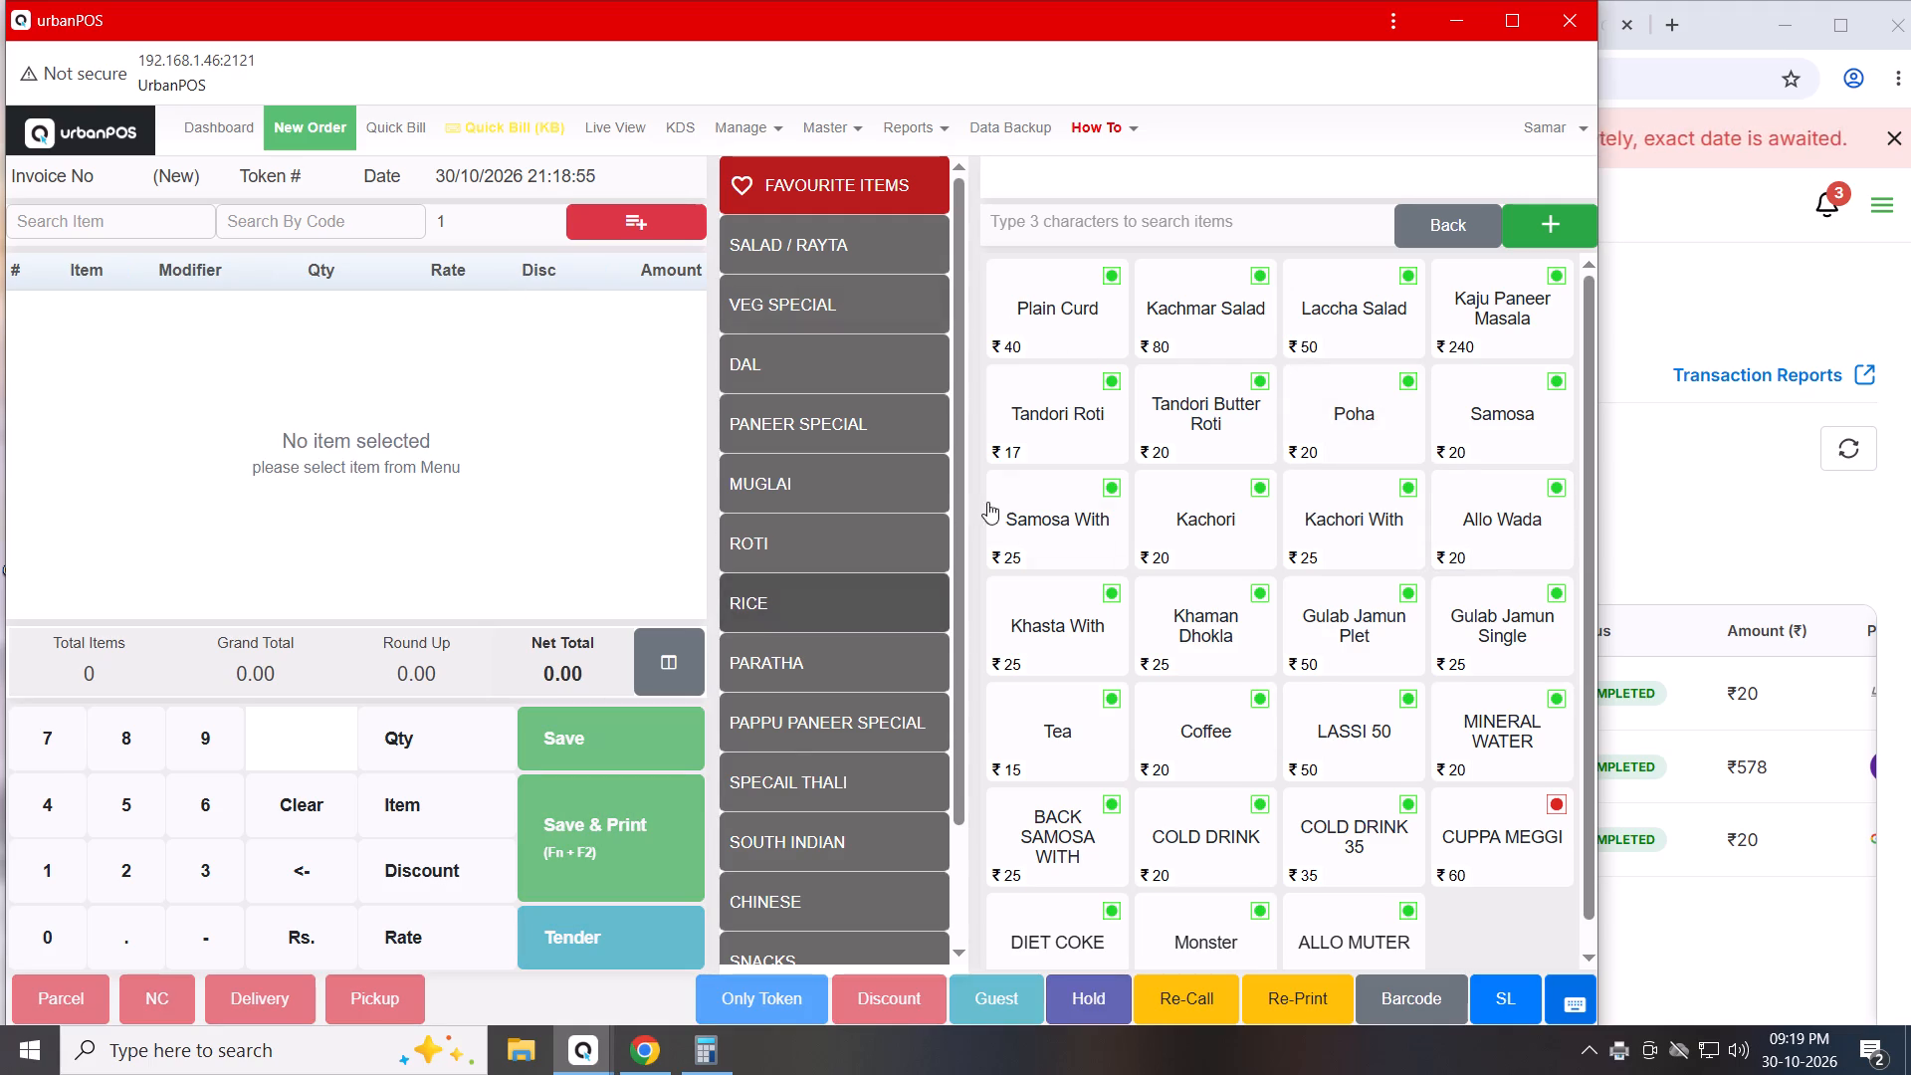
click(1165, 499)
click(607, 866)
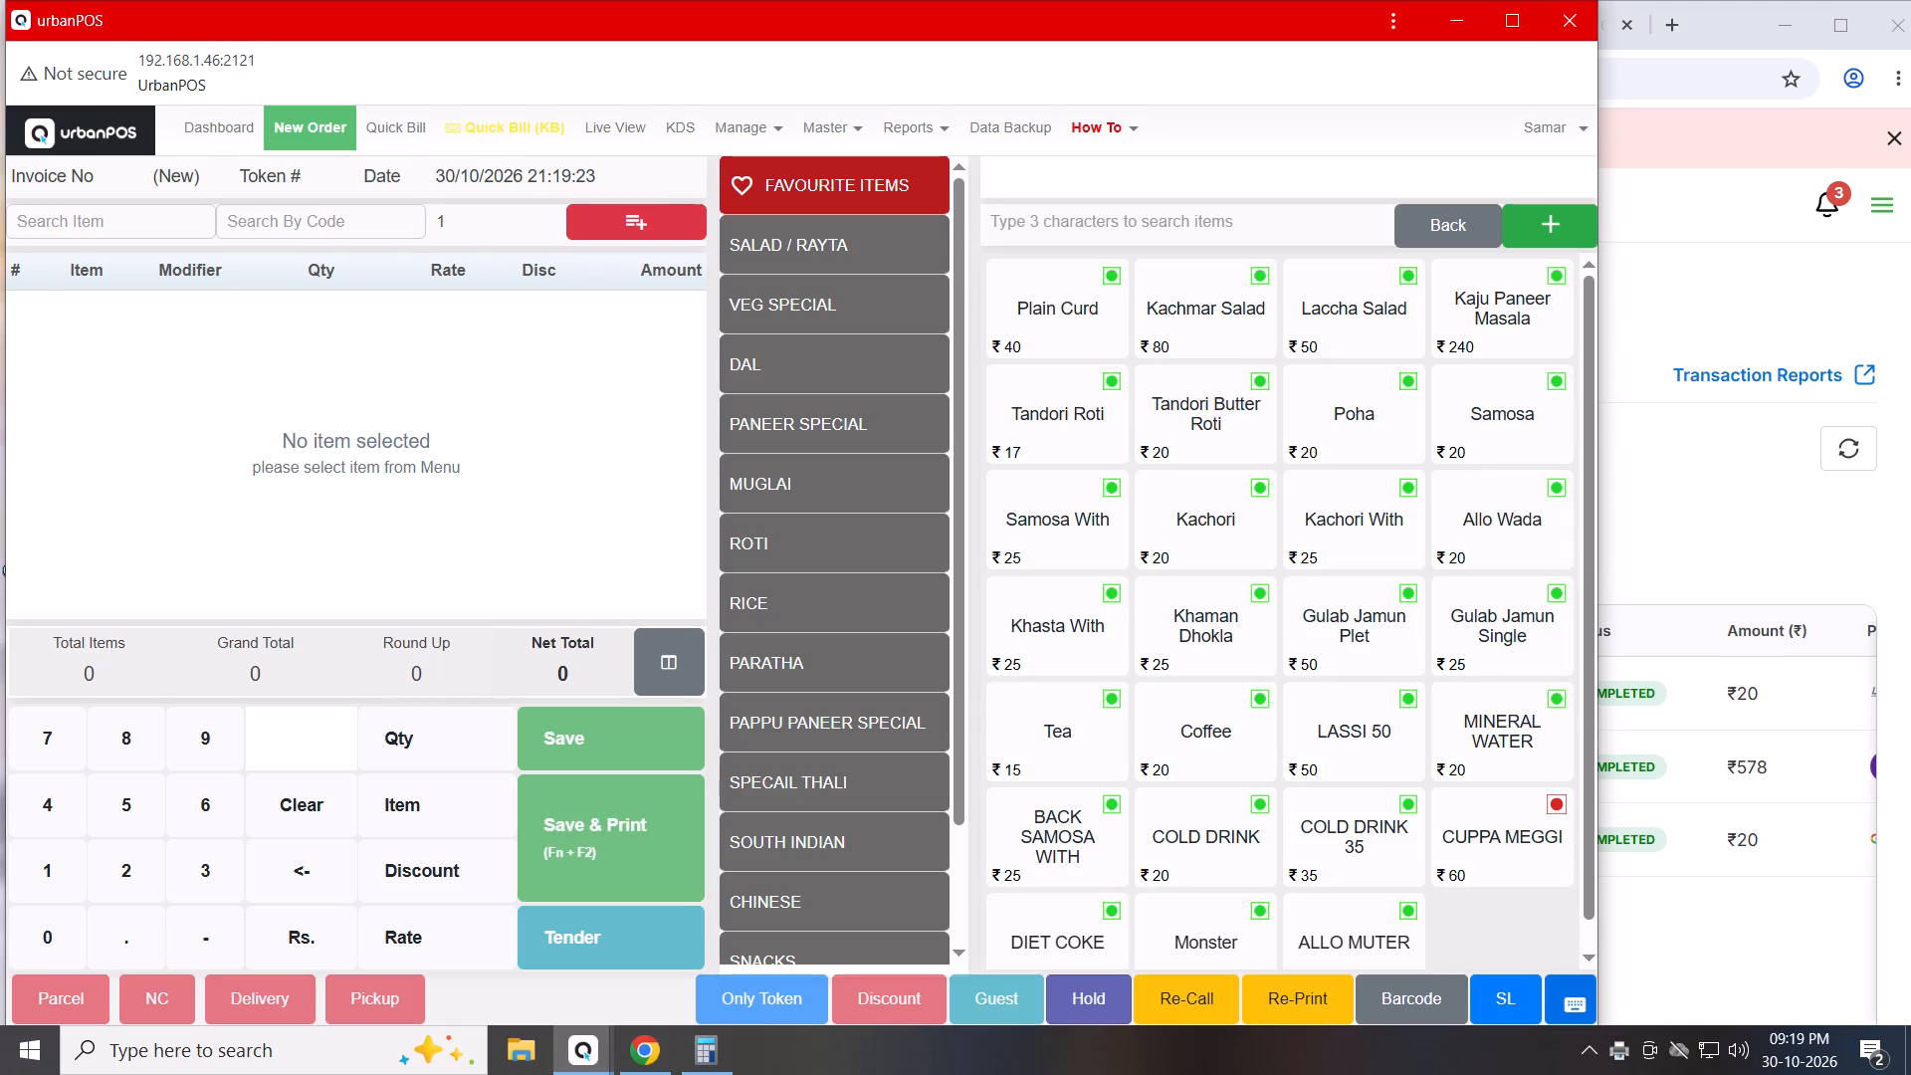
Enter three successive orders of one Kachori each, saving and printing a separate bill for every order.
click(1179, 561)
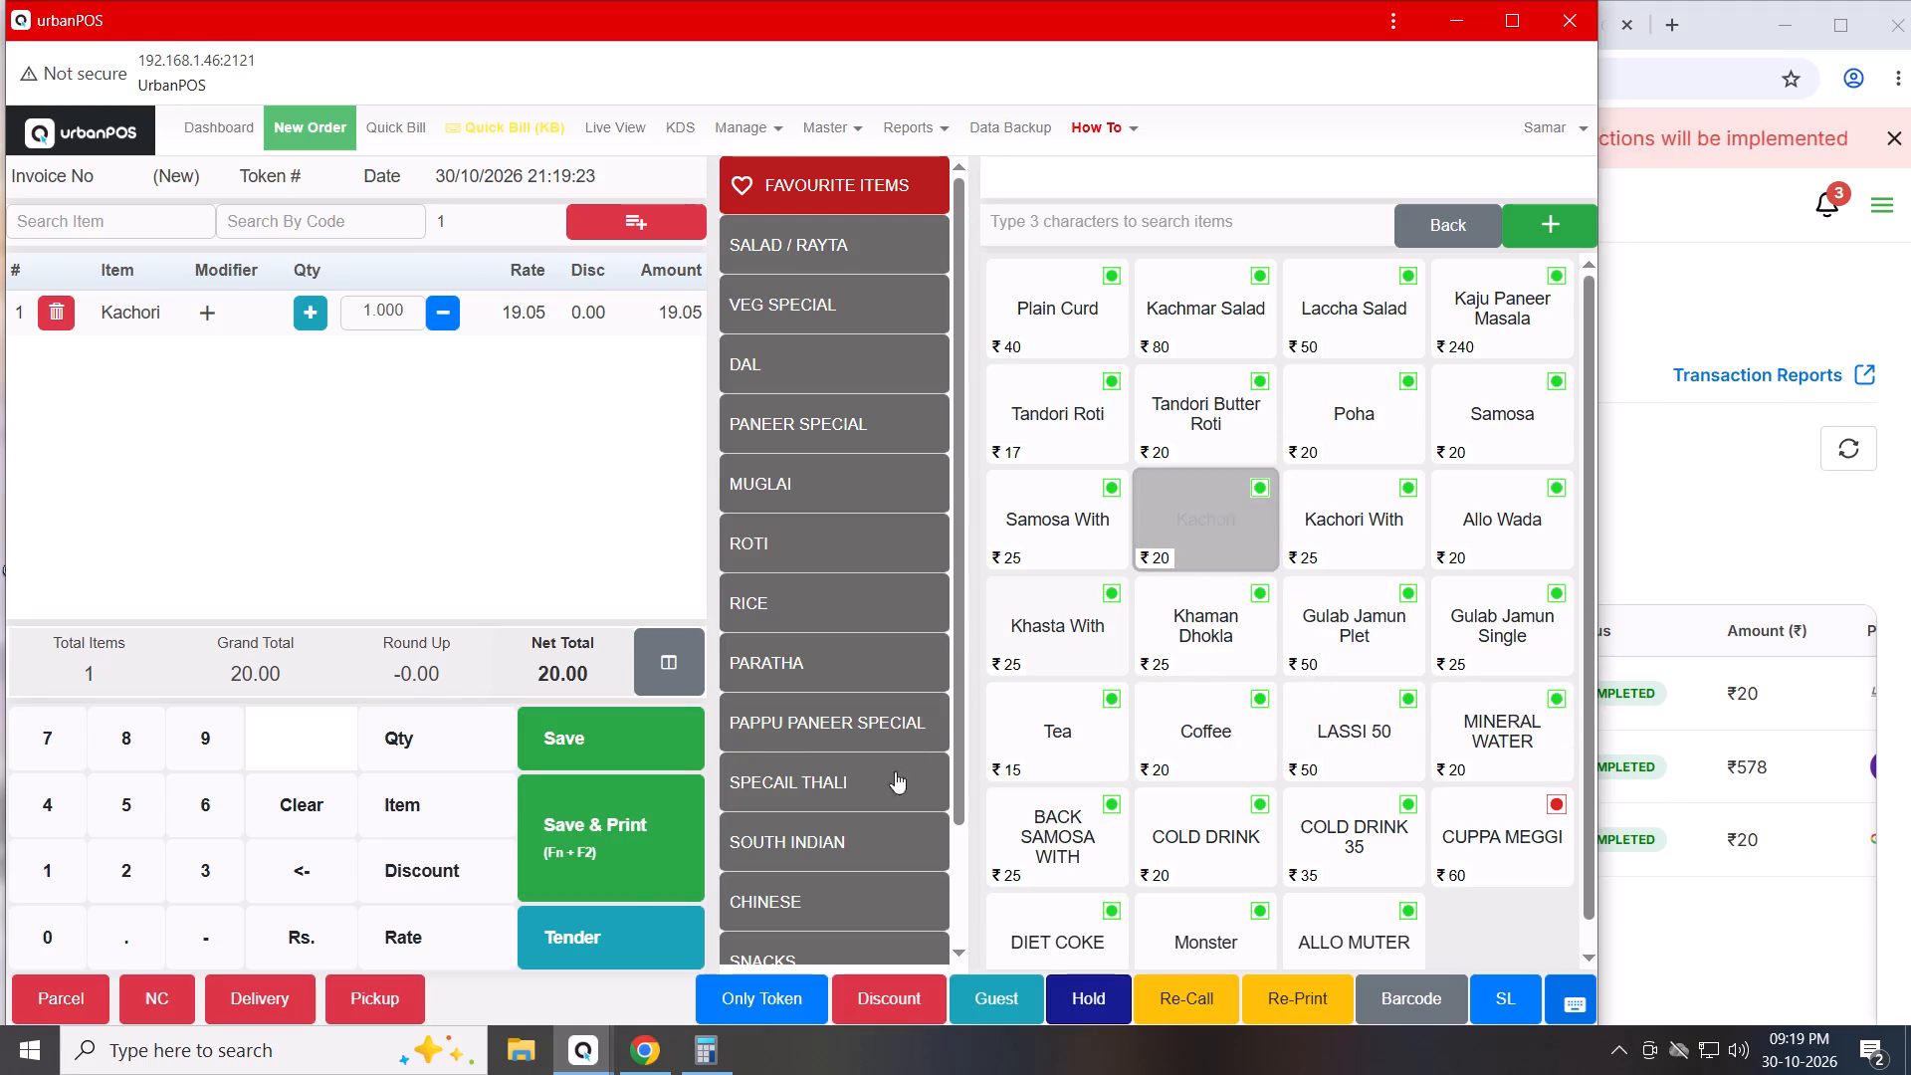
click(632, 877)
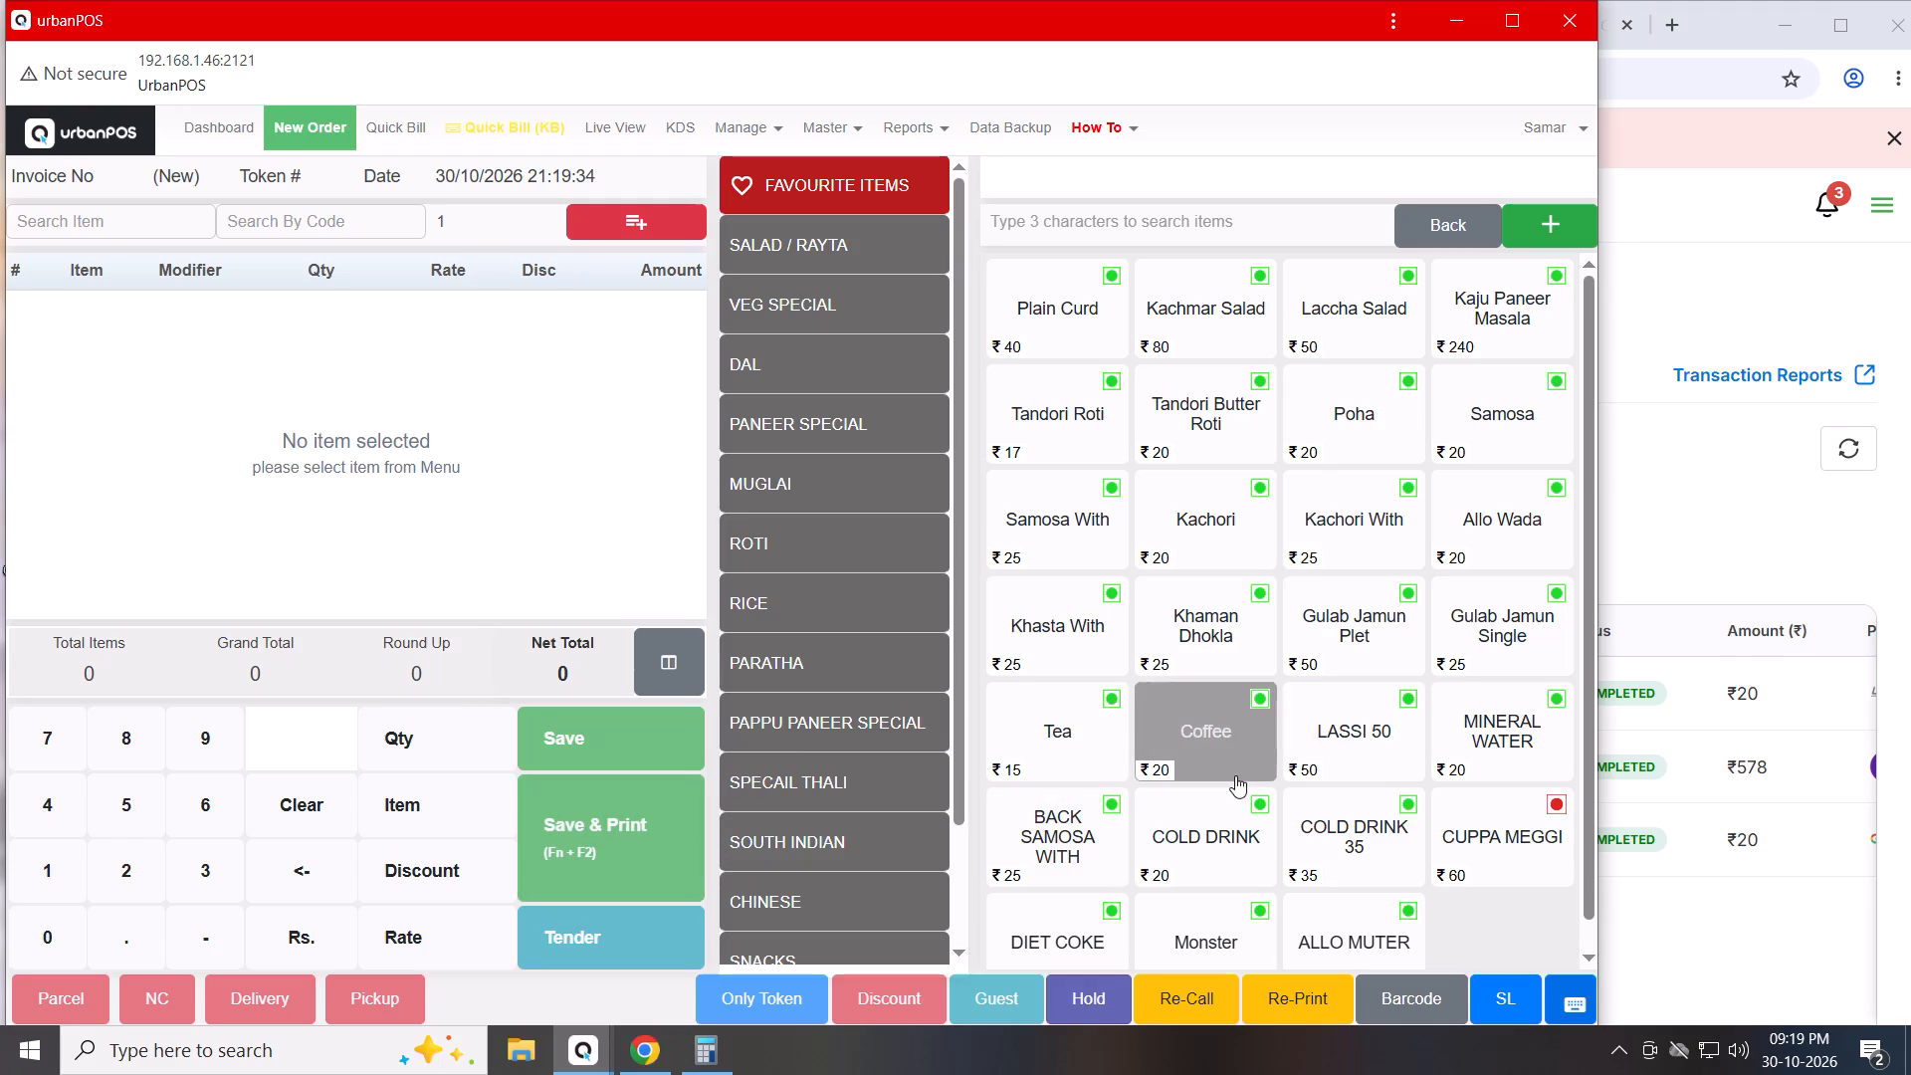
scroll(1384, 849, up, 1)
scroll(1407, 769, up, 2)
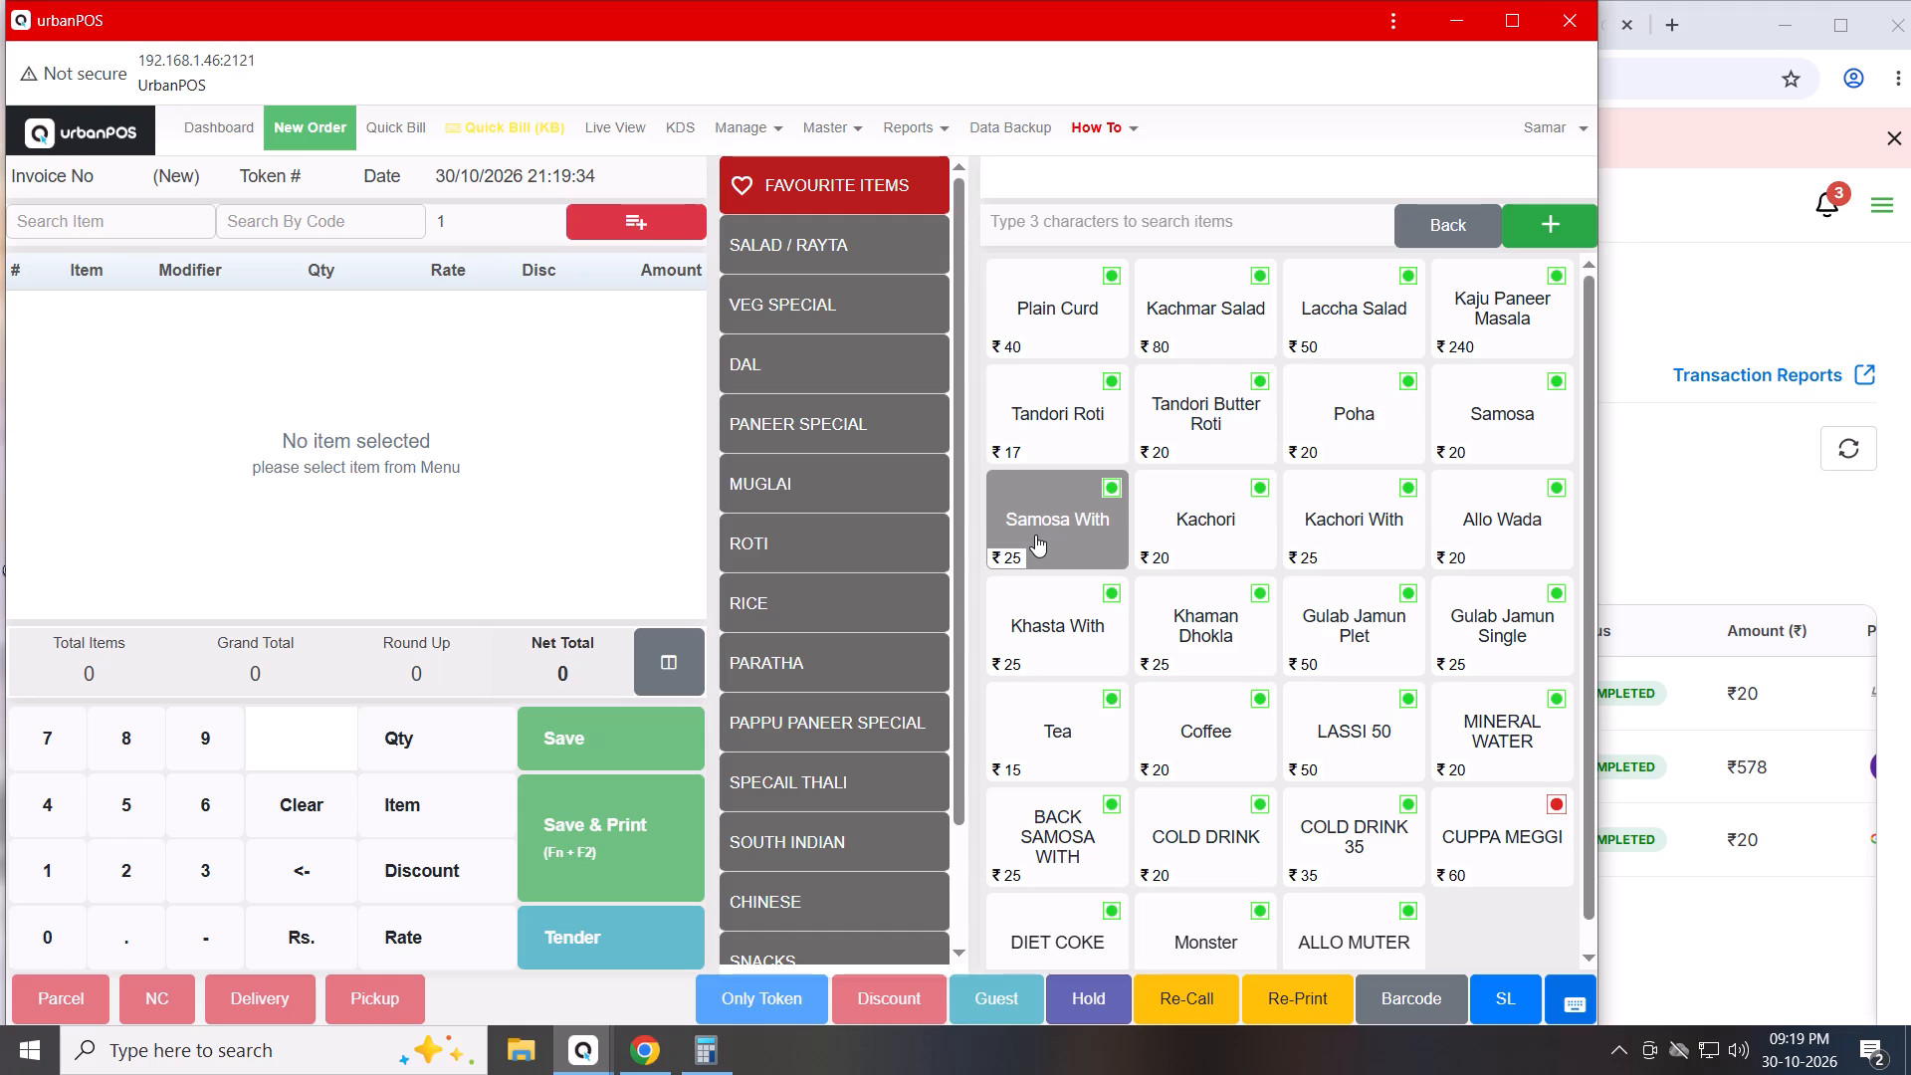
click(1158, 542)
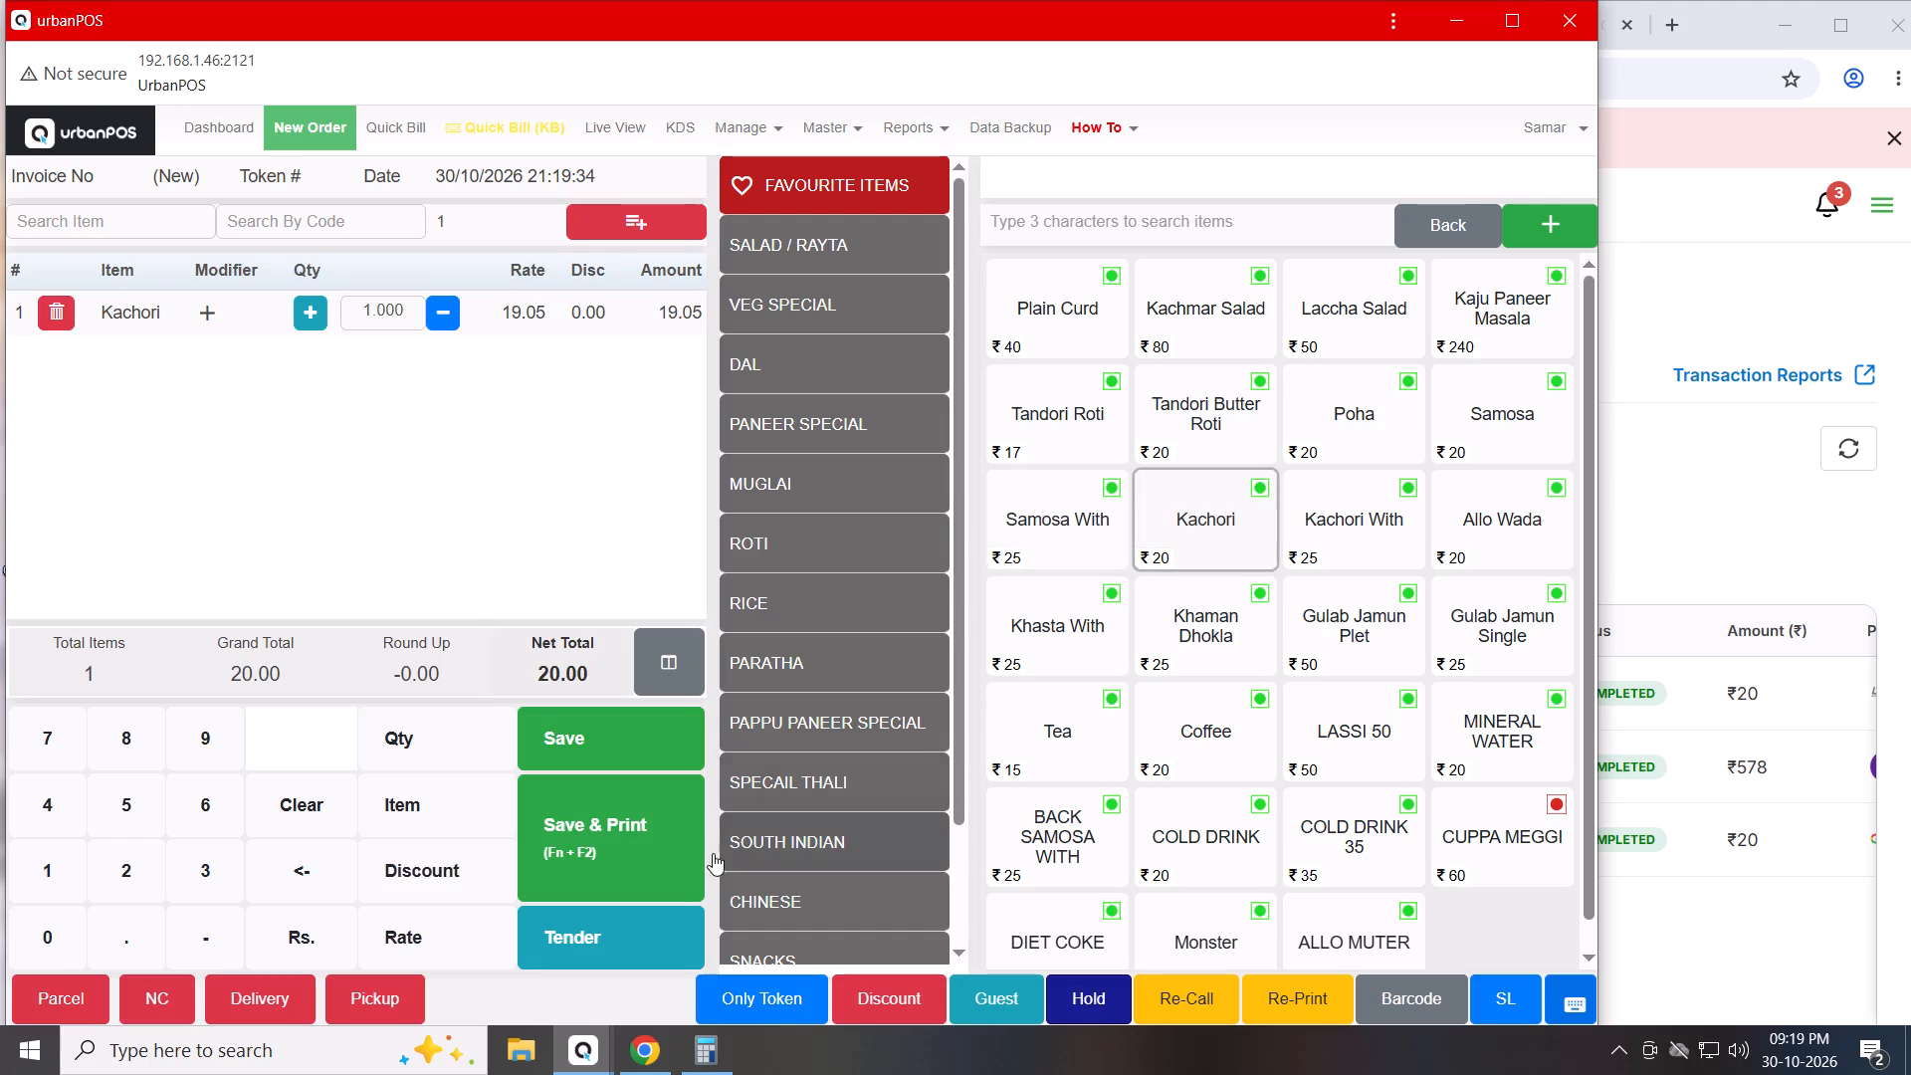
click(685, 855)
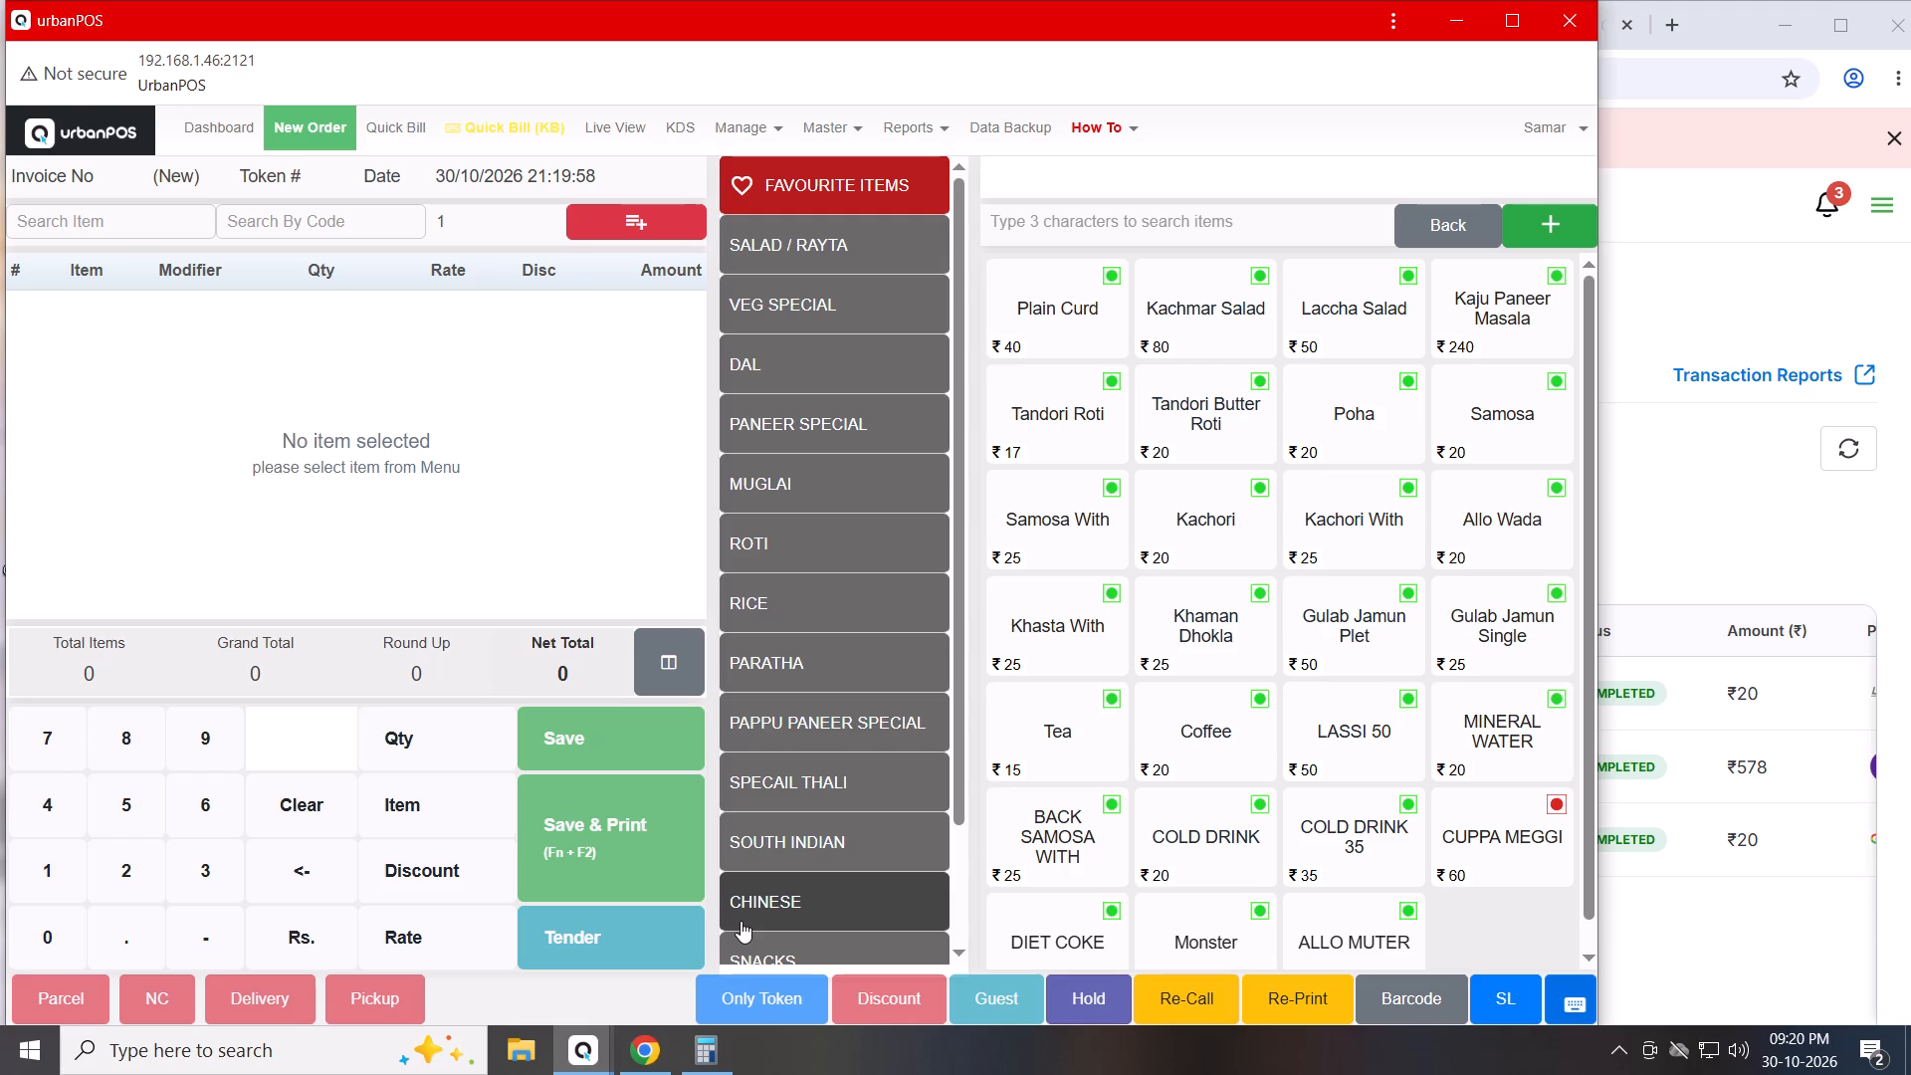
click(1180, 541)
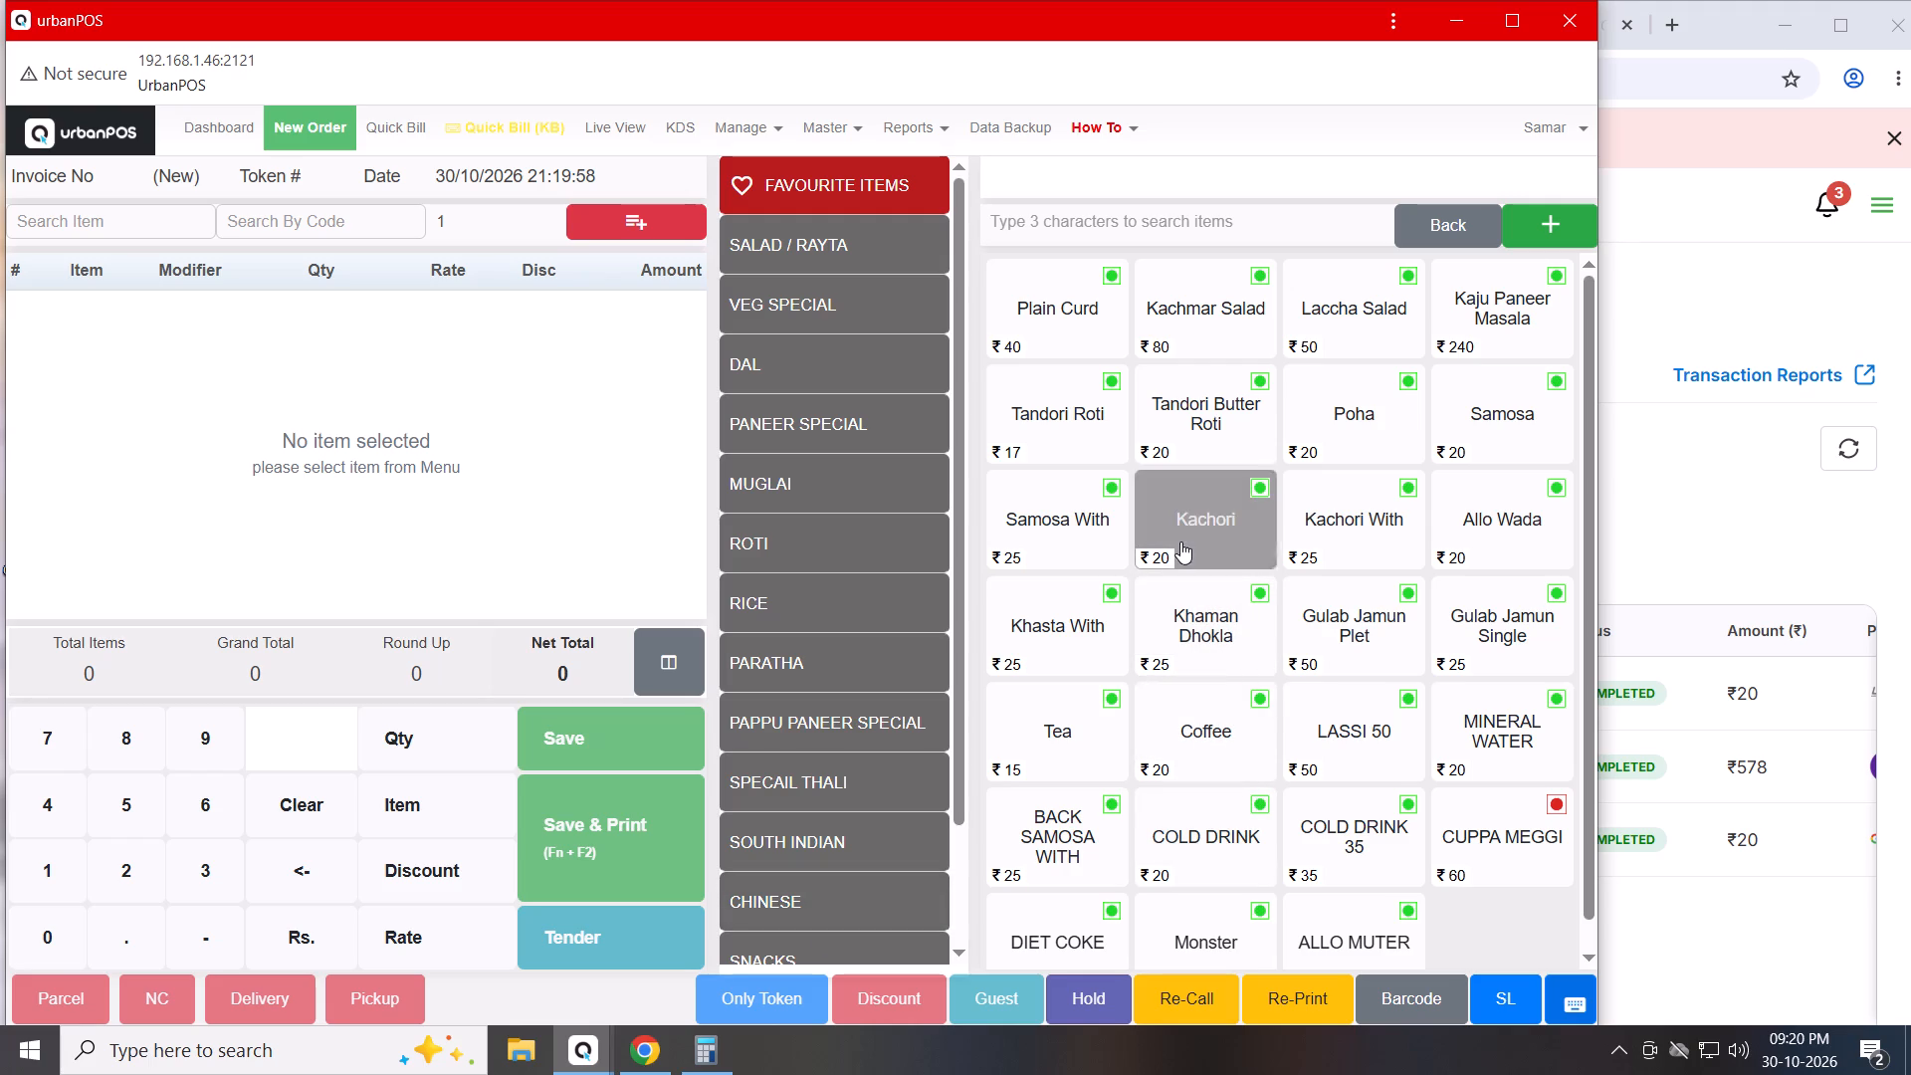
click(689, 846)
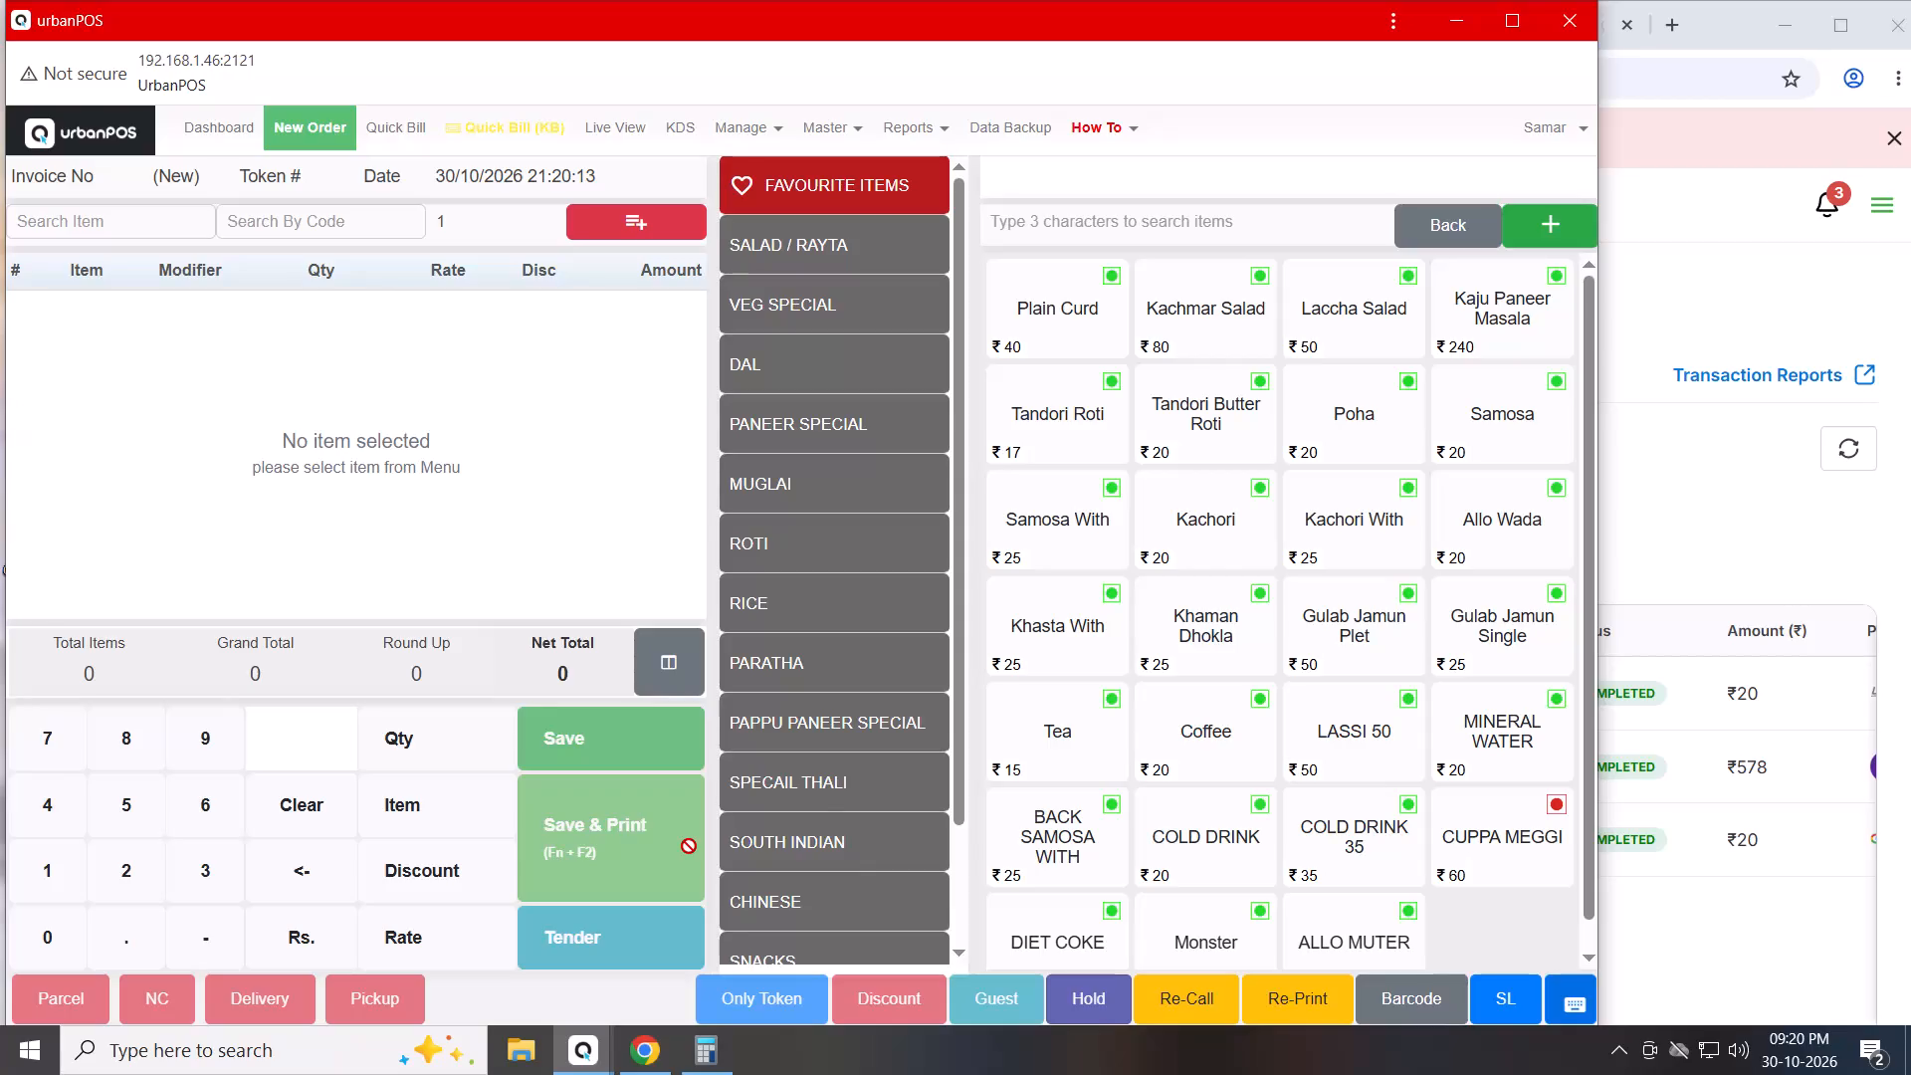
Enter an order for one Samosa, and save and print its bill.
click(1485, 364)
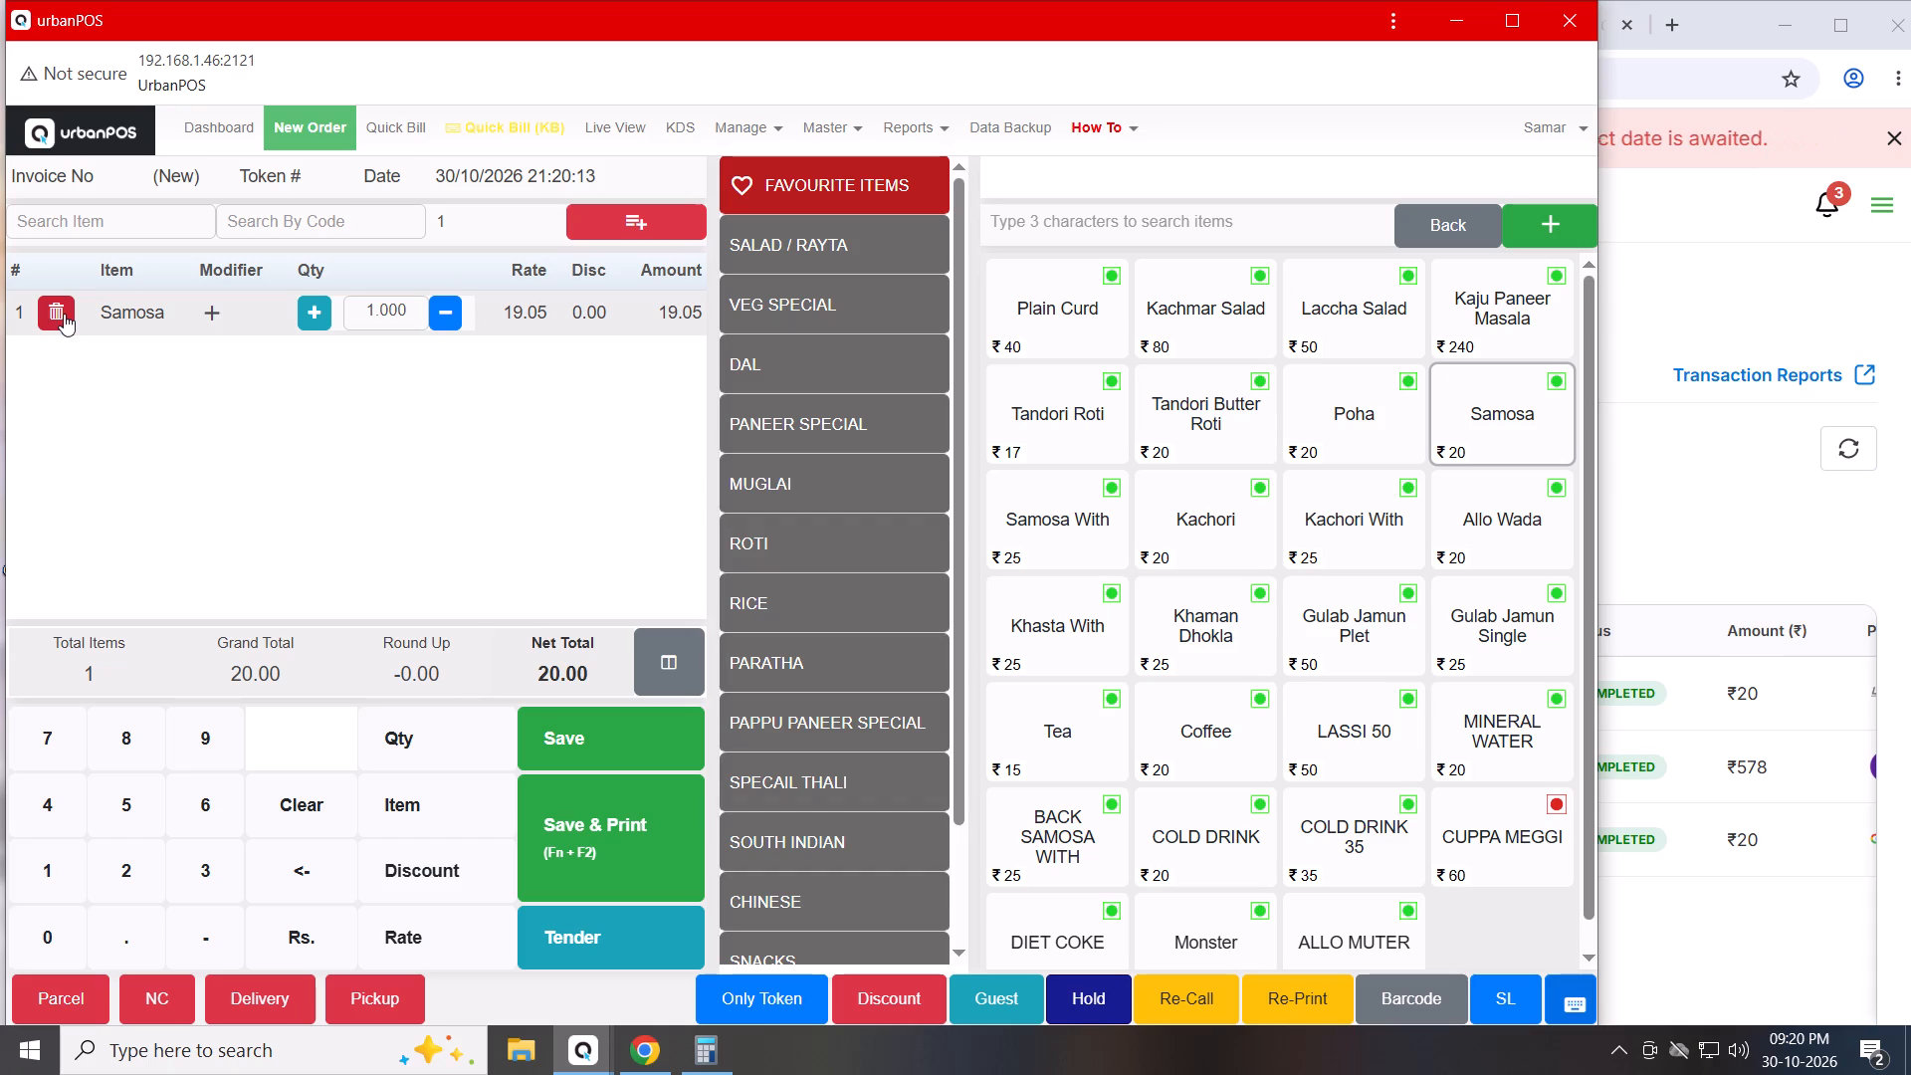
click(613, 895)
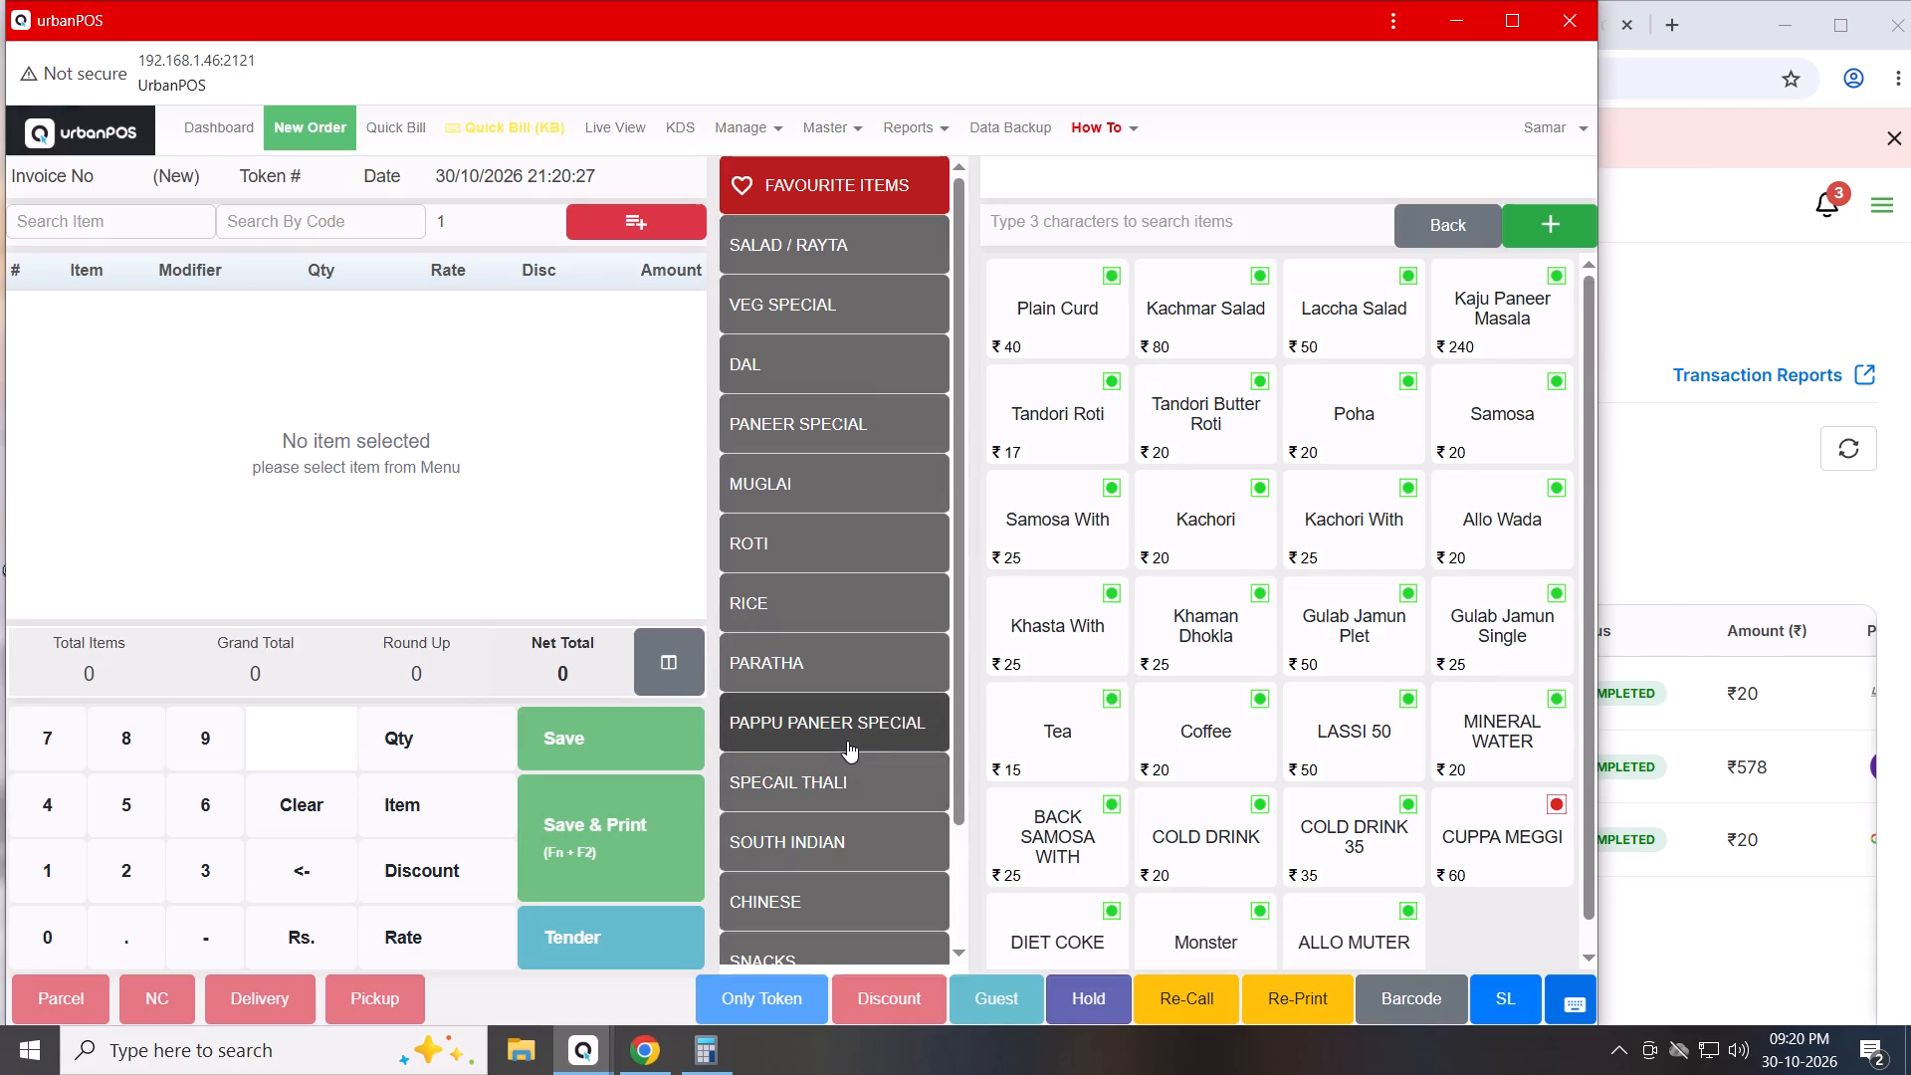
Review the list of recent invoices available for reprinting, and close it without reprinting any.
click(1288, 998)
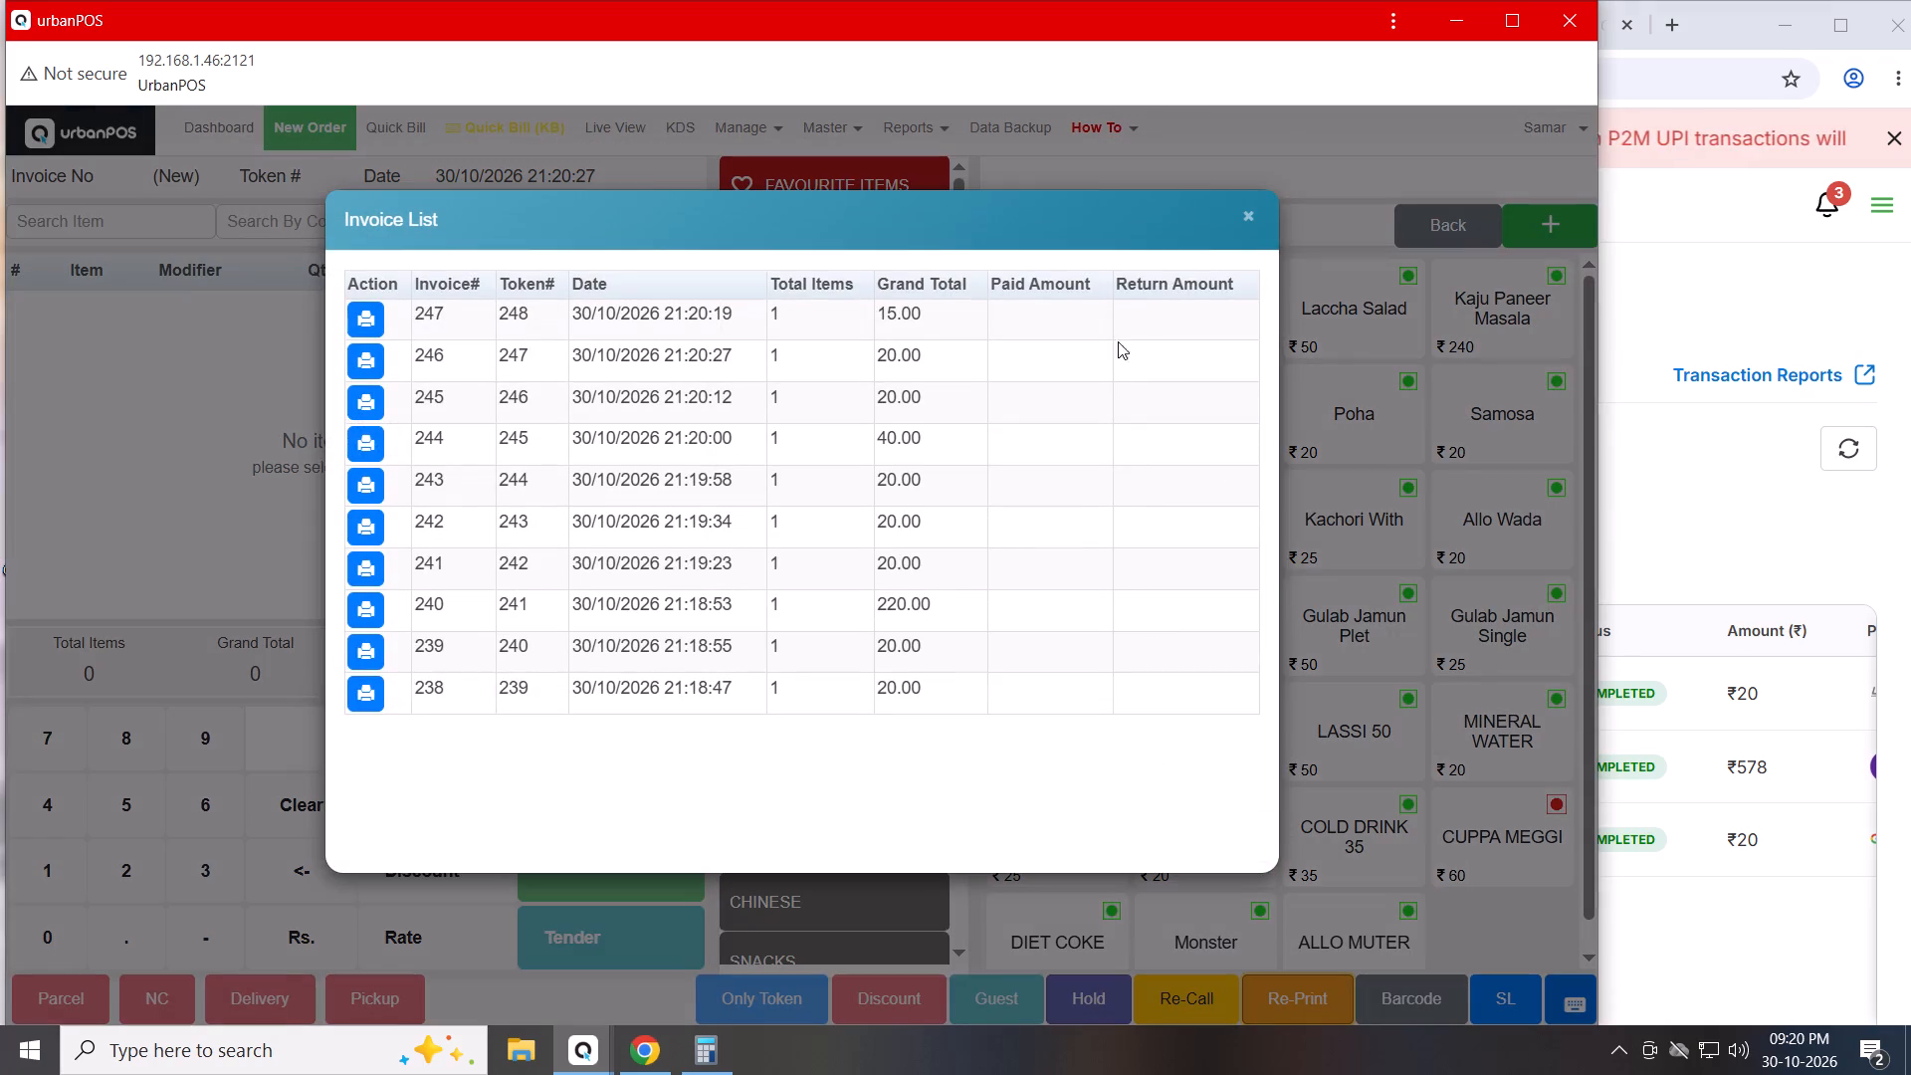
click(1247, 203)
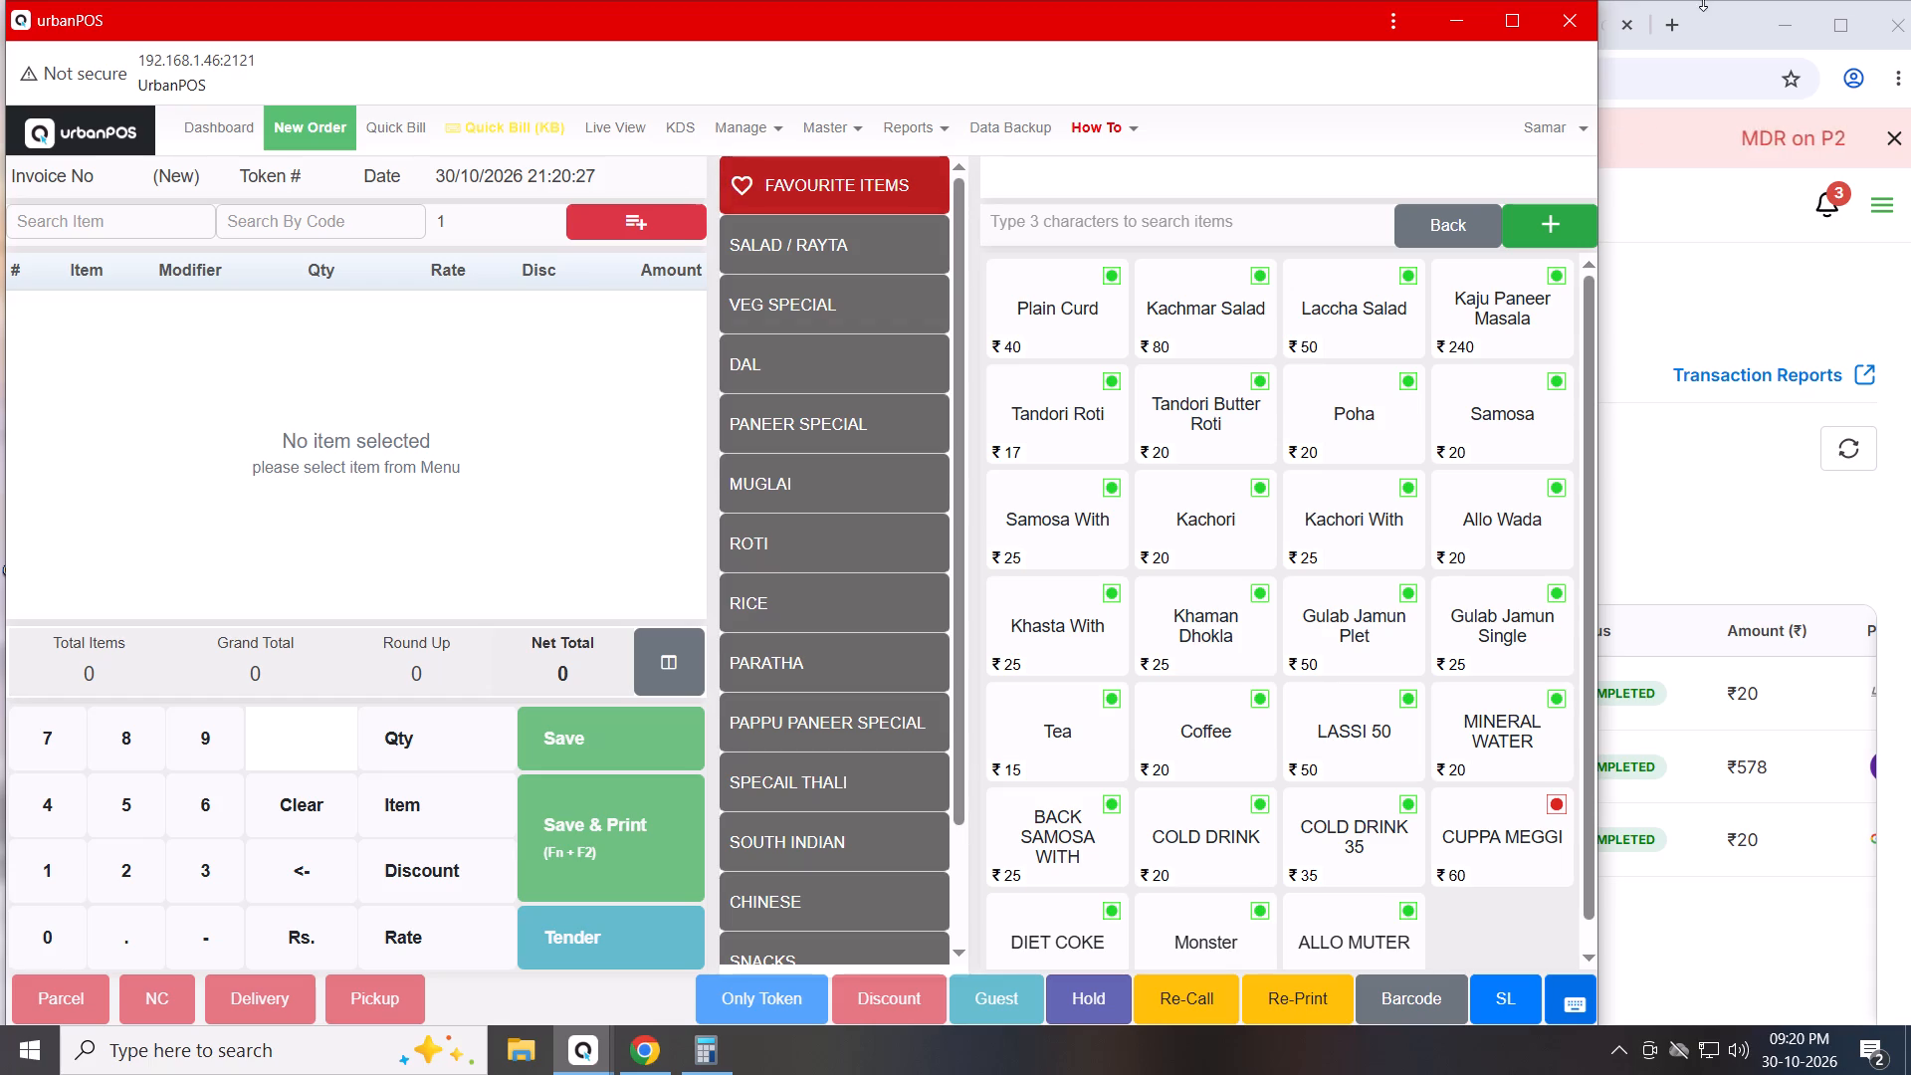
Enter another order for one Samosa, and save and print its bill.
click(1536, 386)
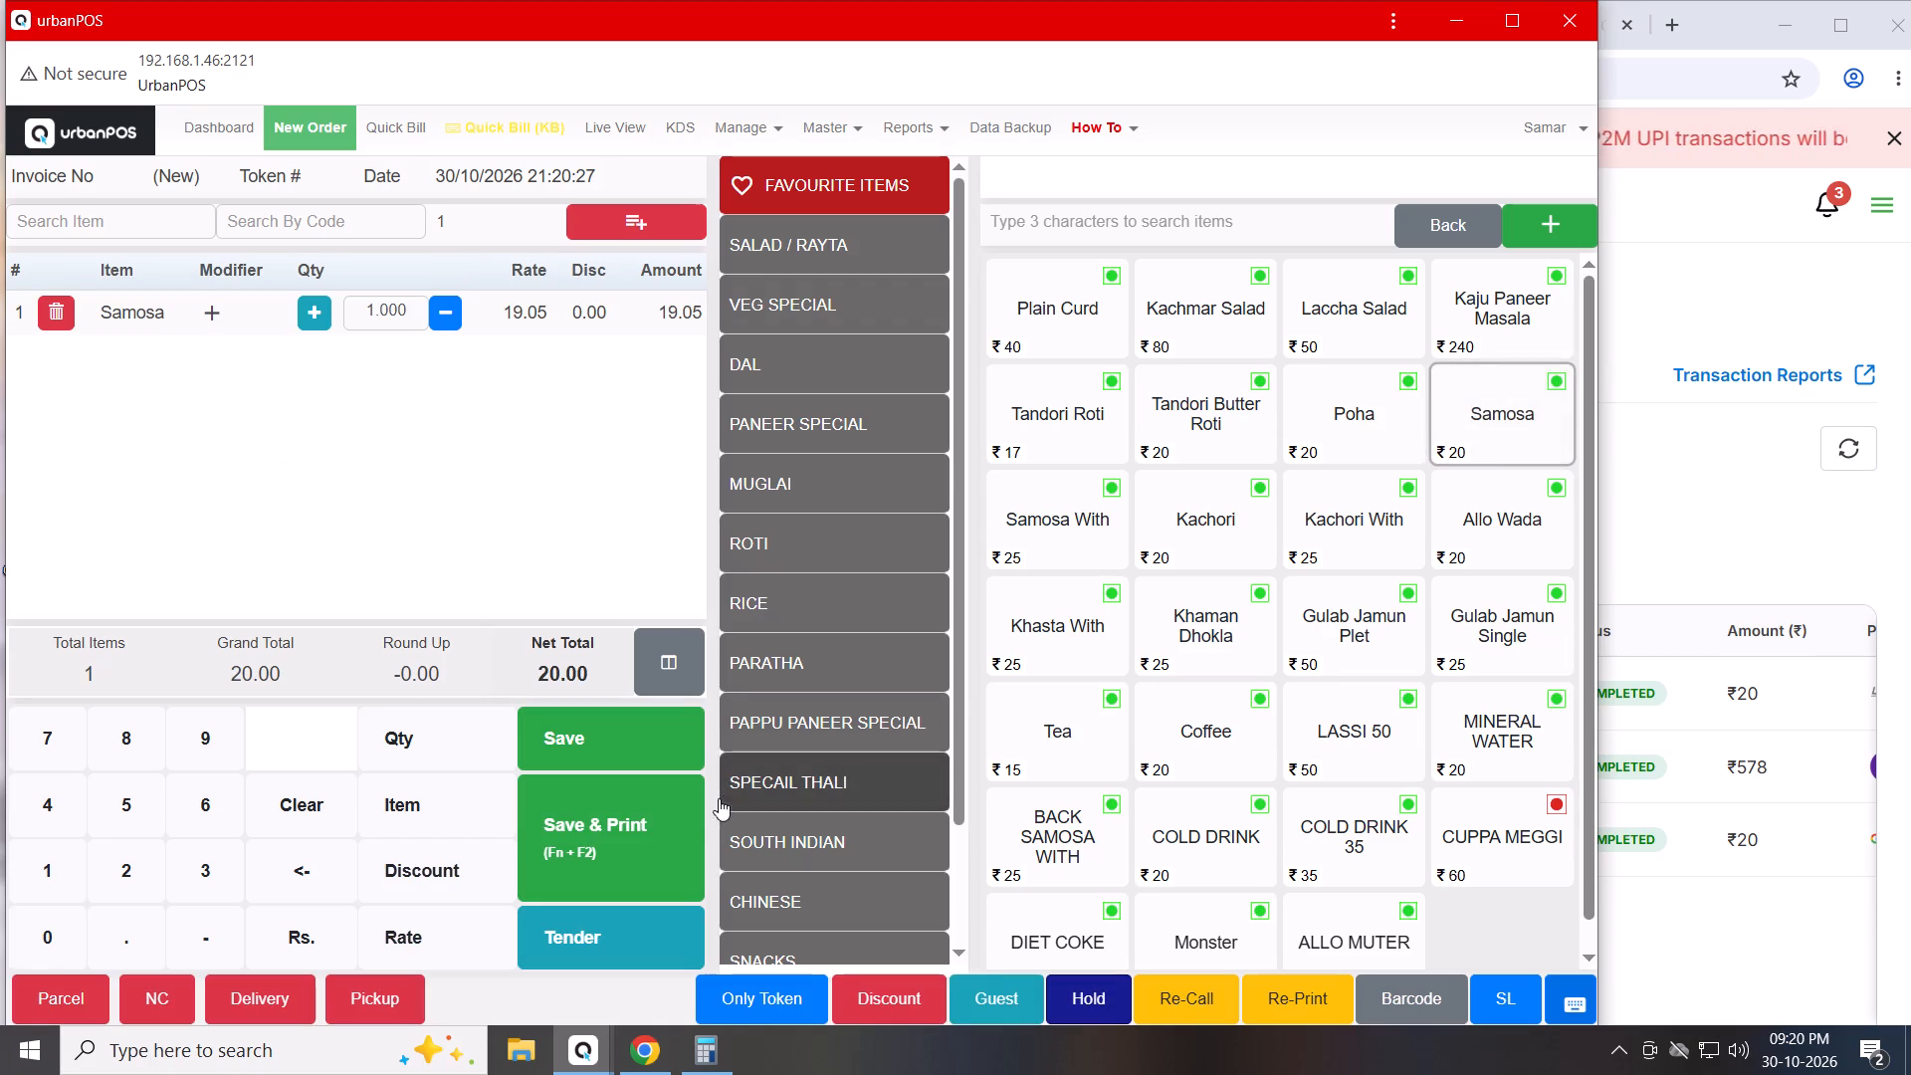
click(642, 849)
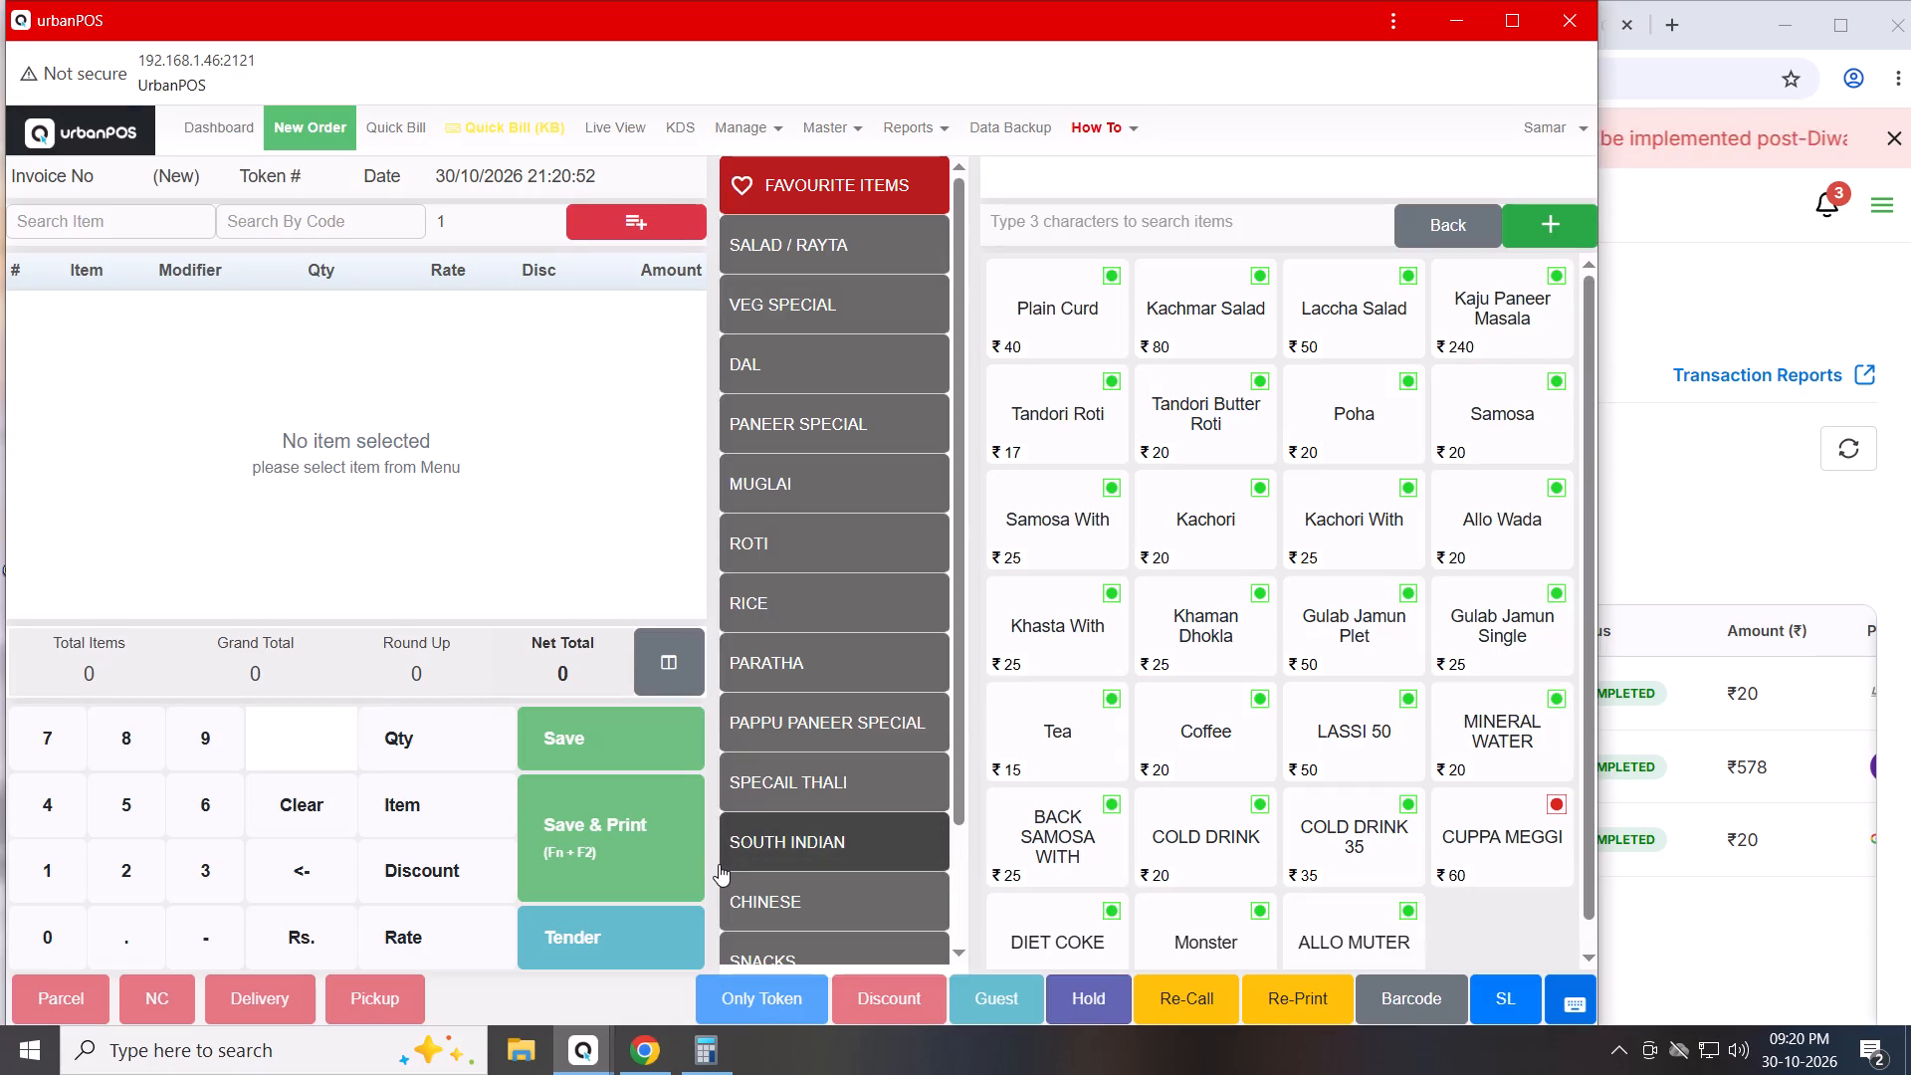
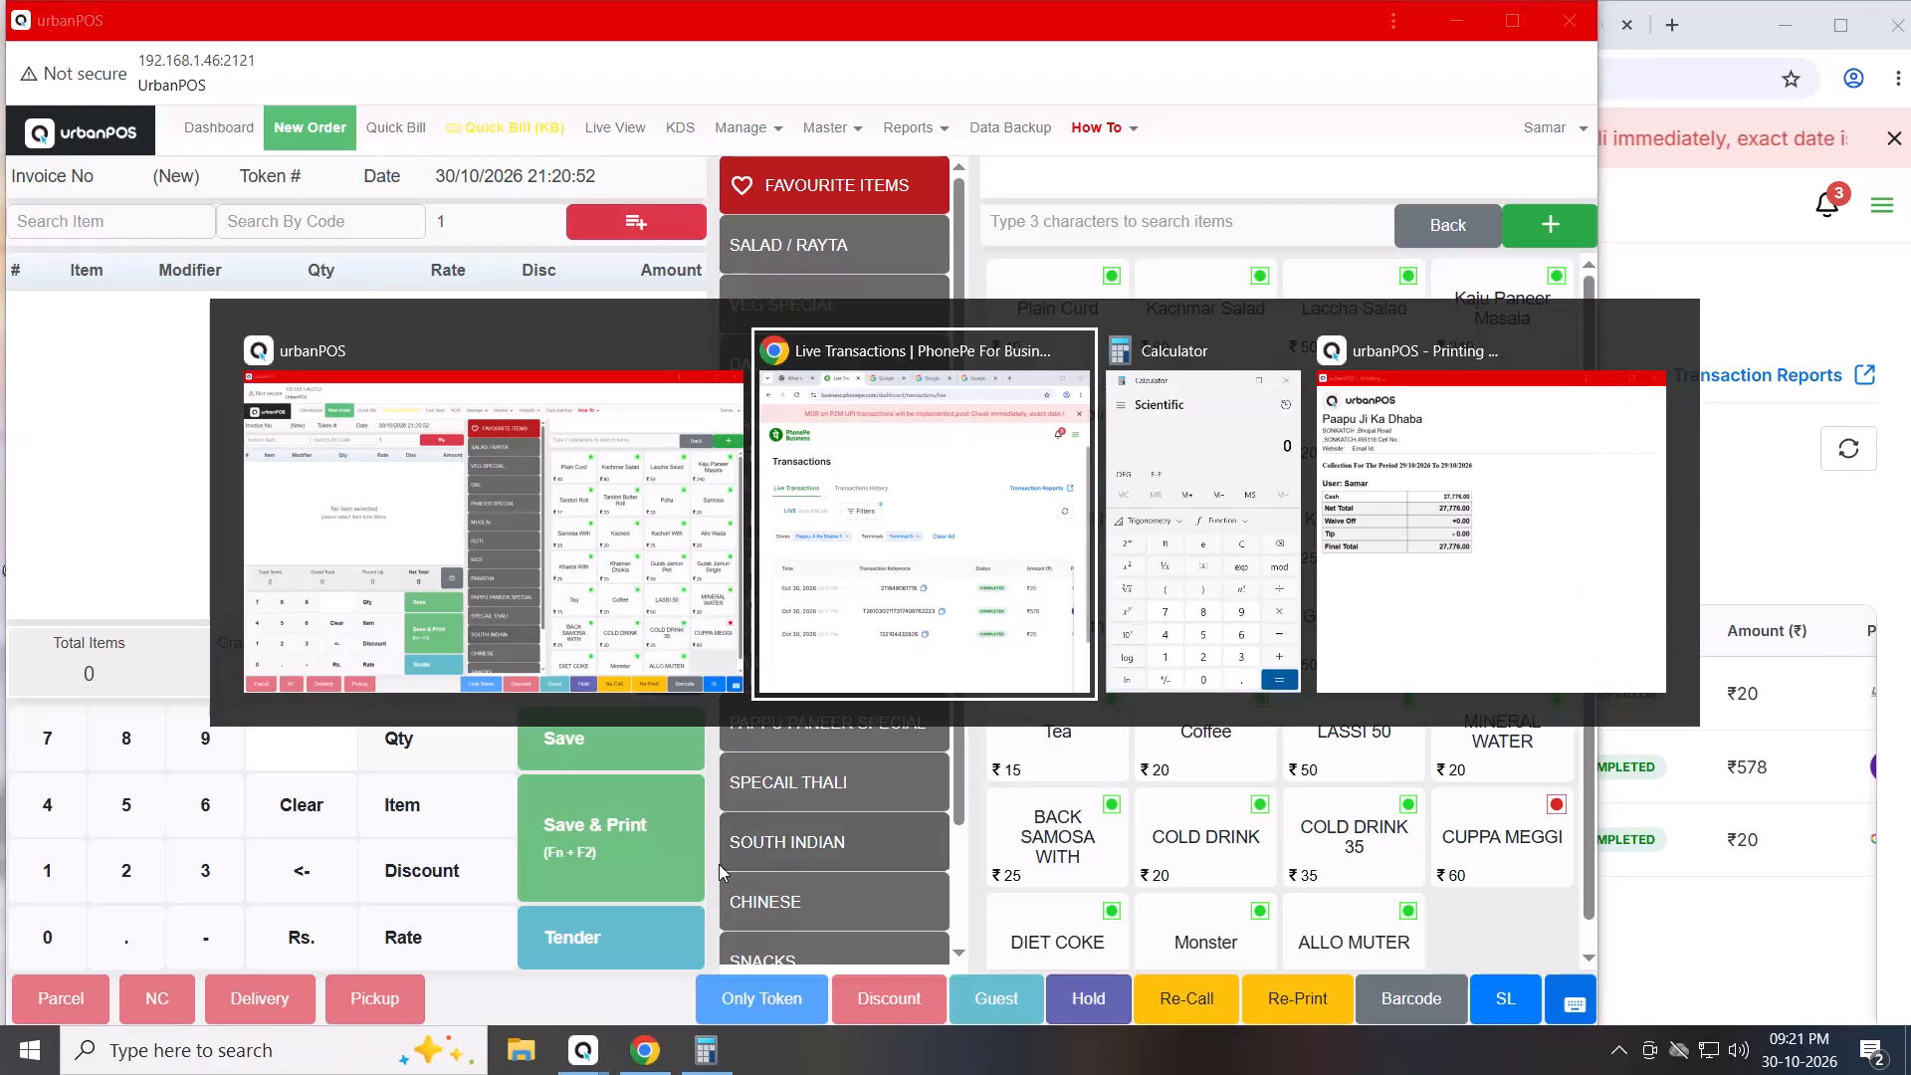
Switch to Calculator and enter the running sum 25+25+60+25+35+75+555+20+15+15+15+130+35+, keeping it open for further amounts.
key(alt+Tab)
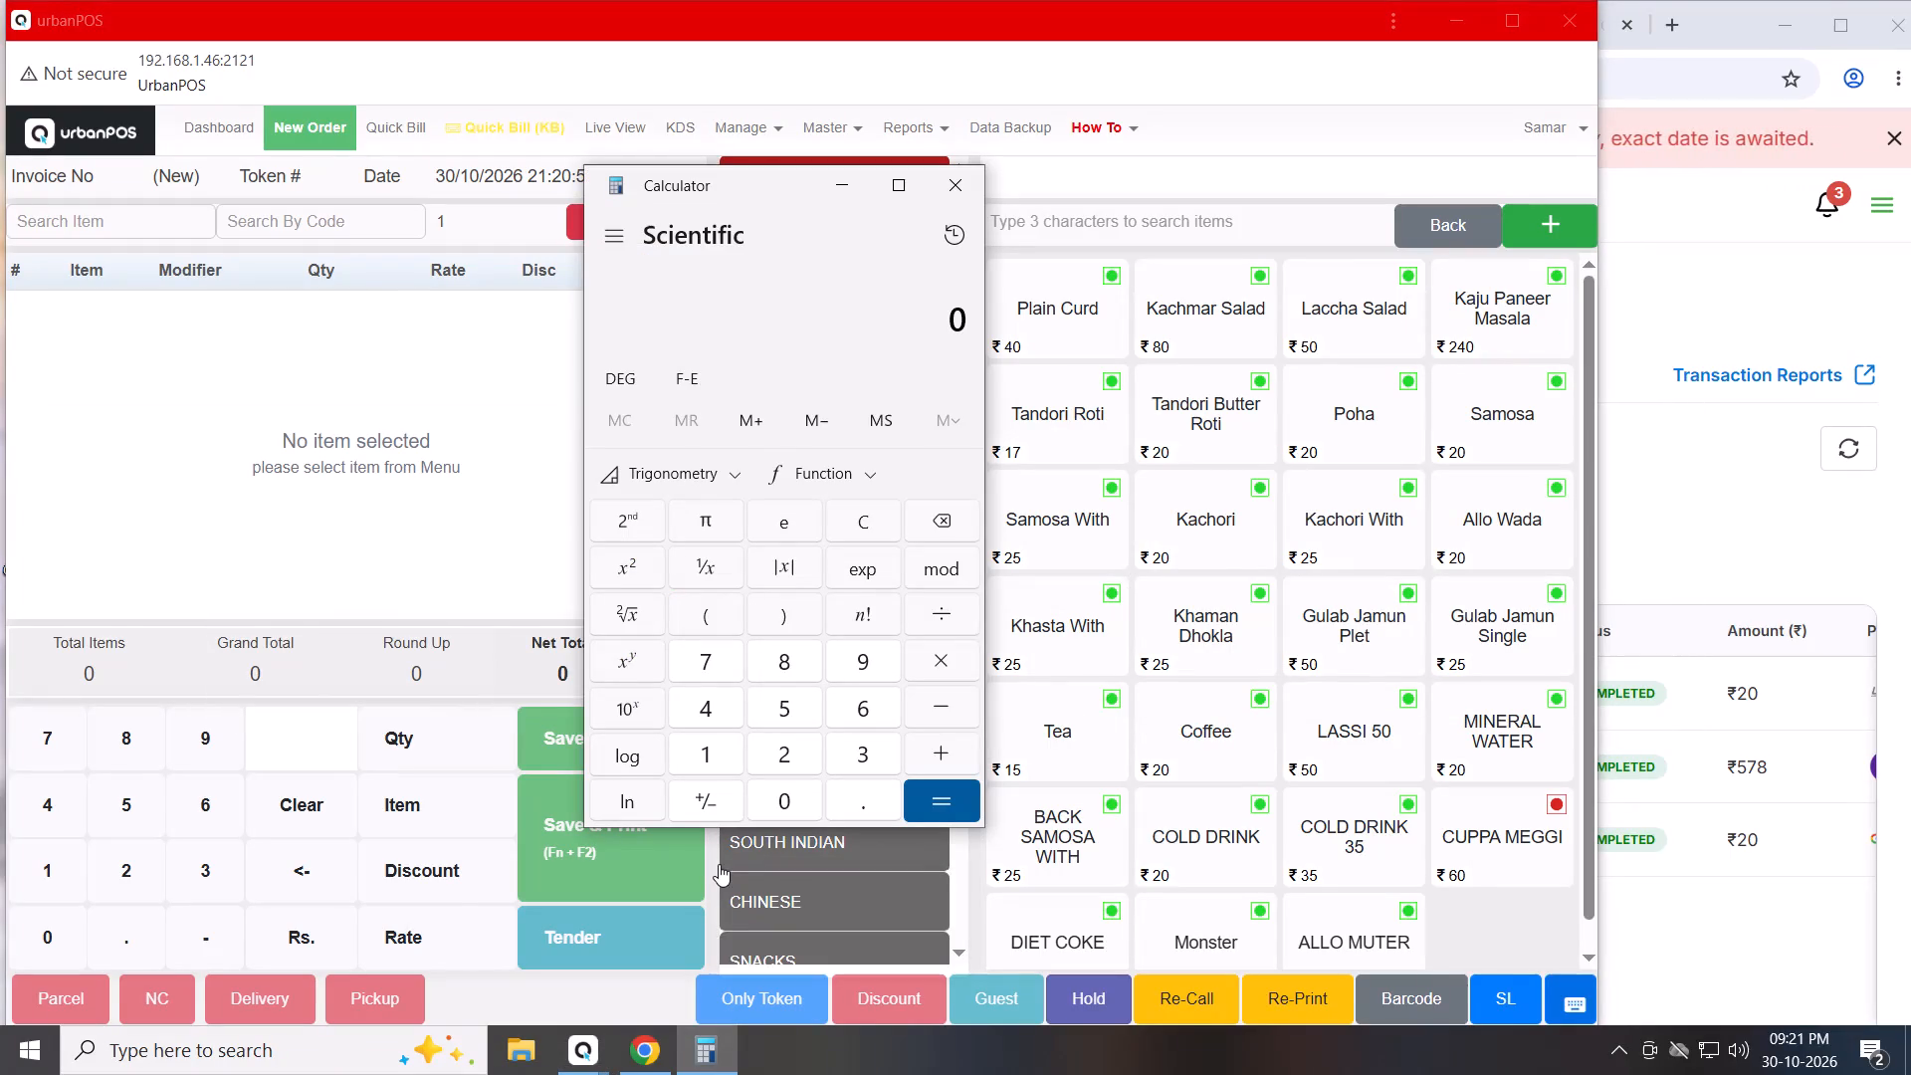
text(25+25+60+25+35+)
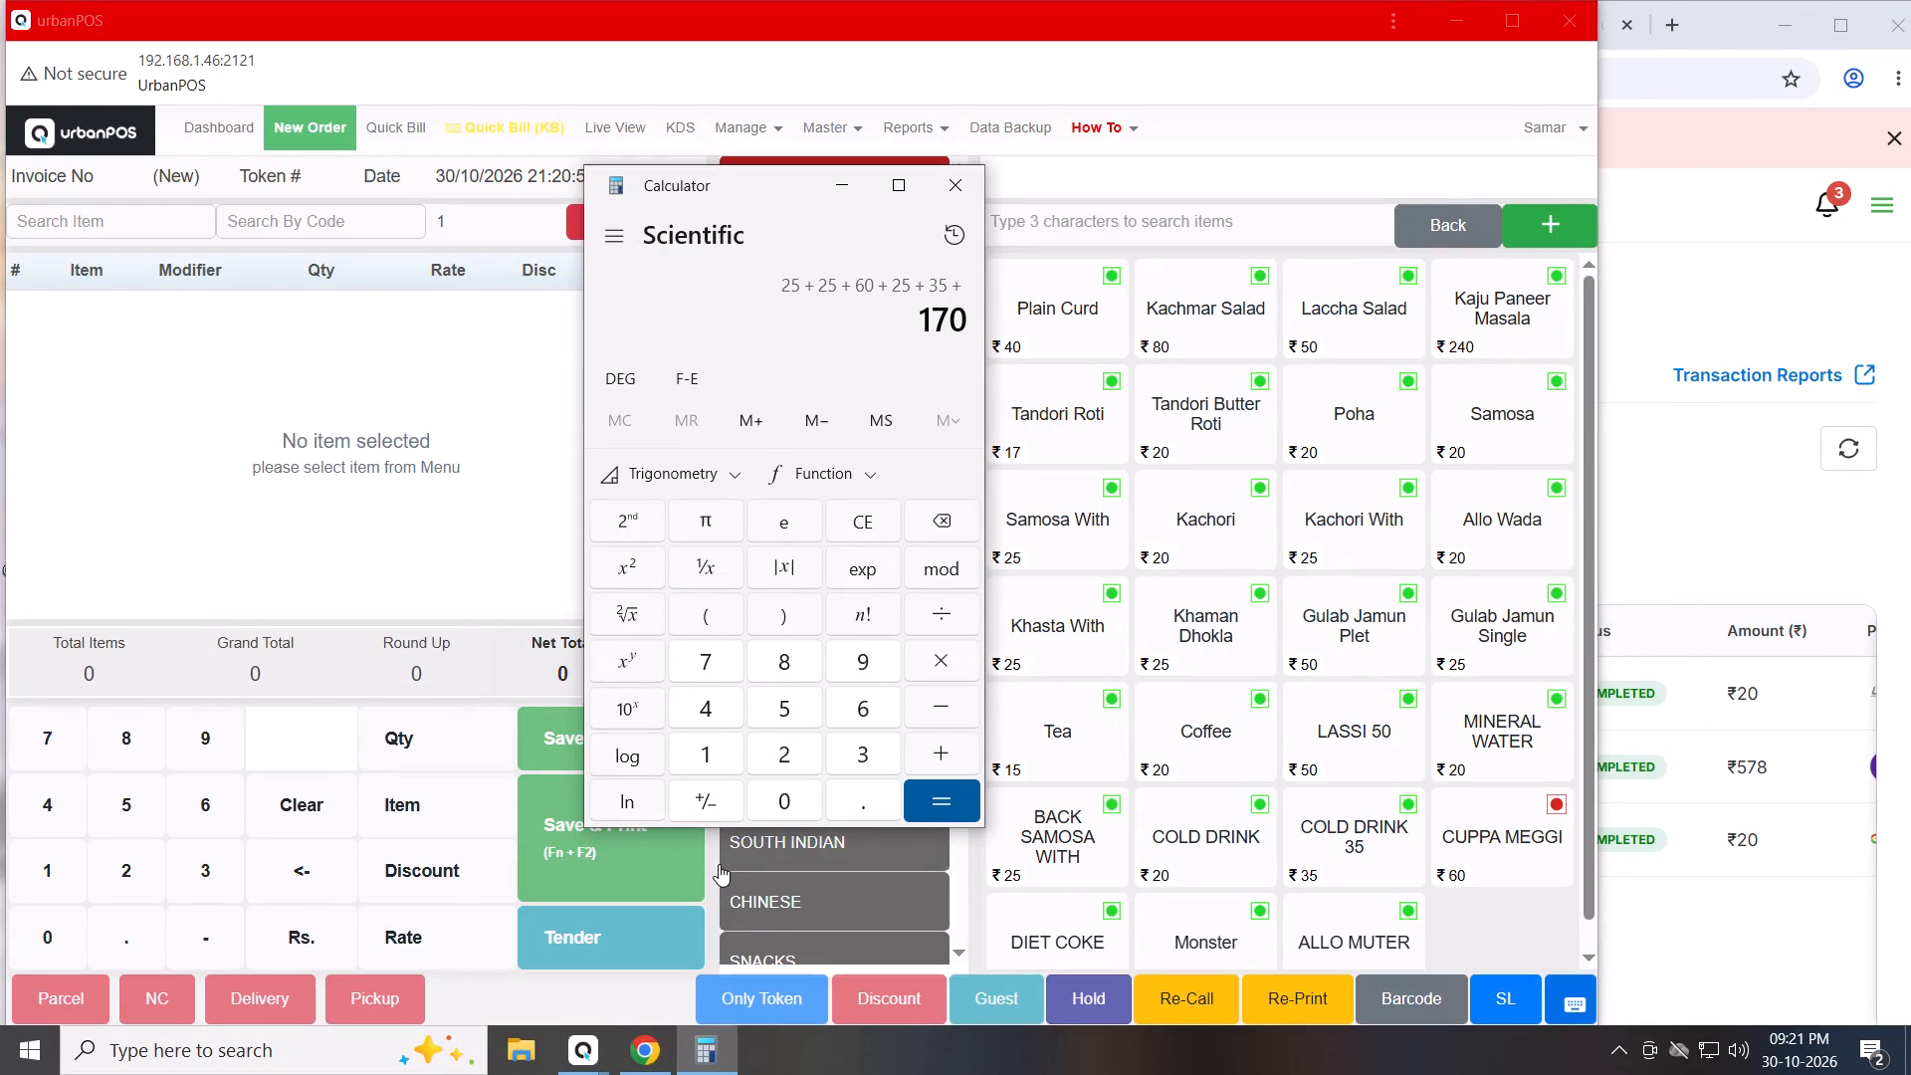
text(75+555+20+15+)
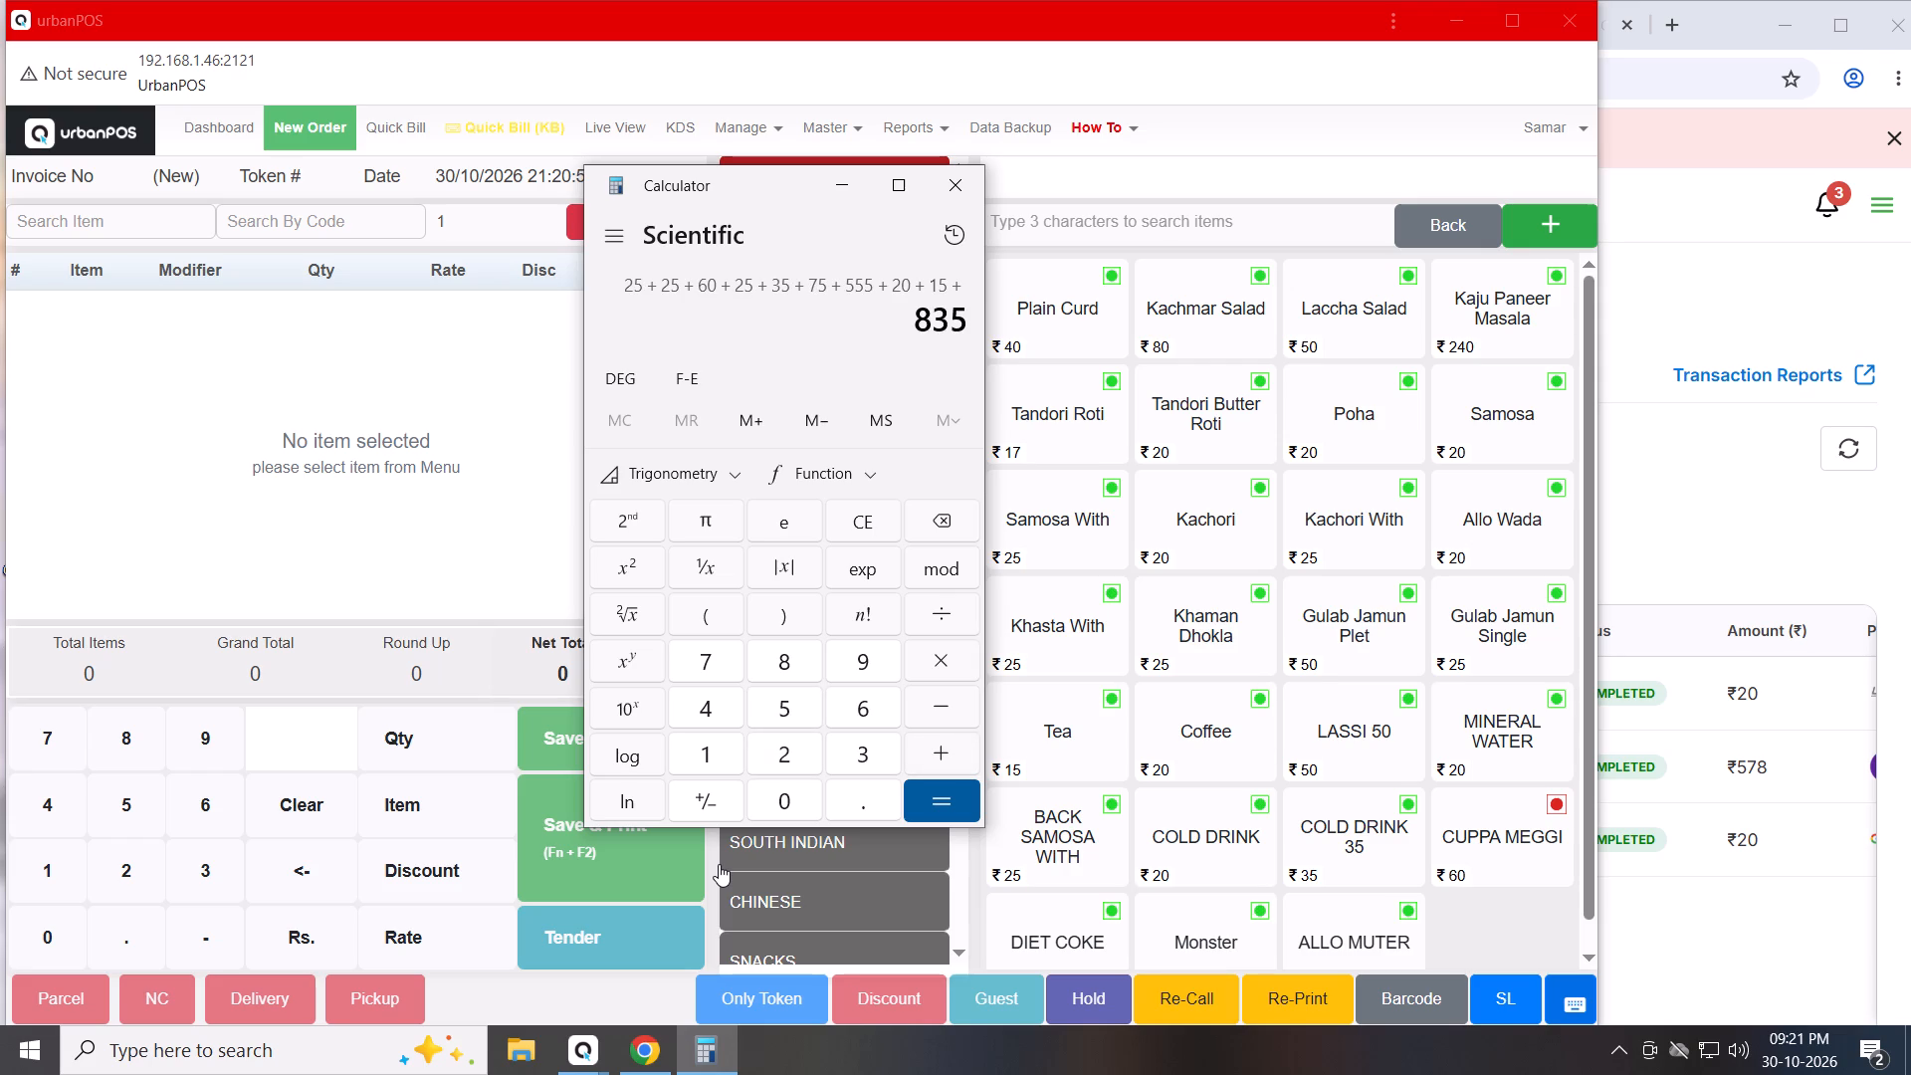
text(15+15+130+35+)
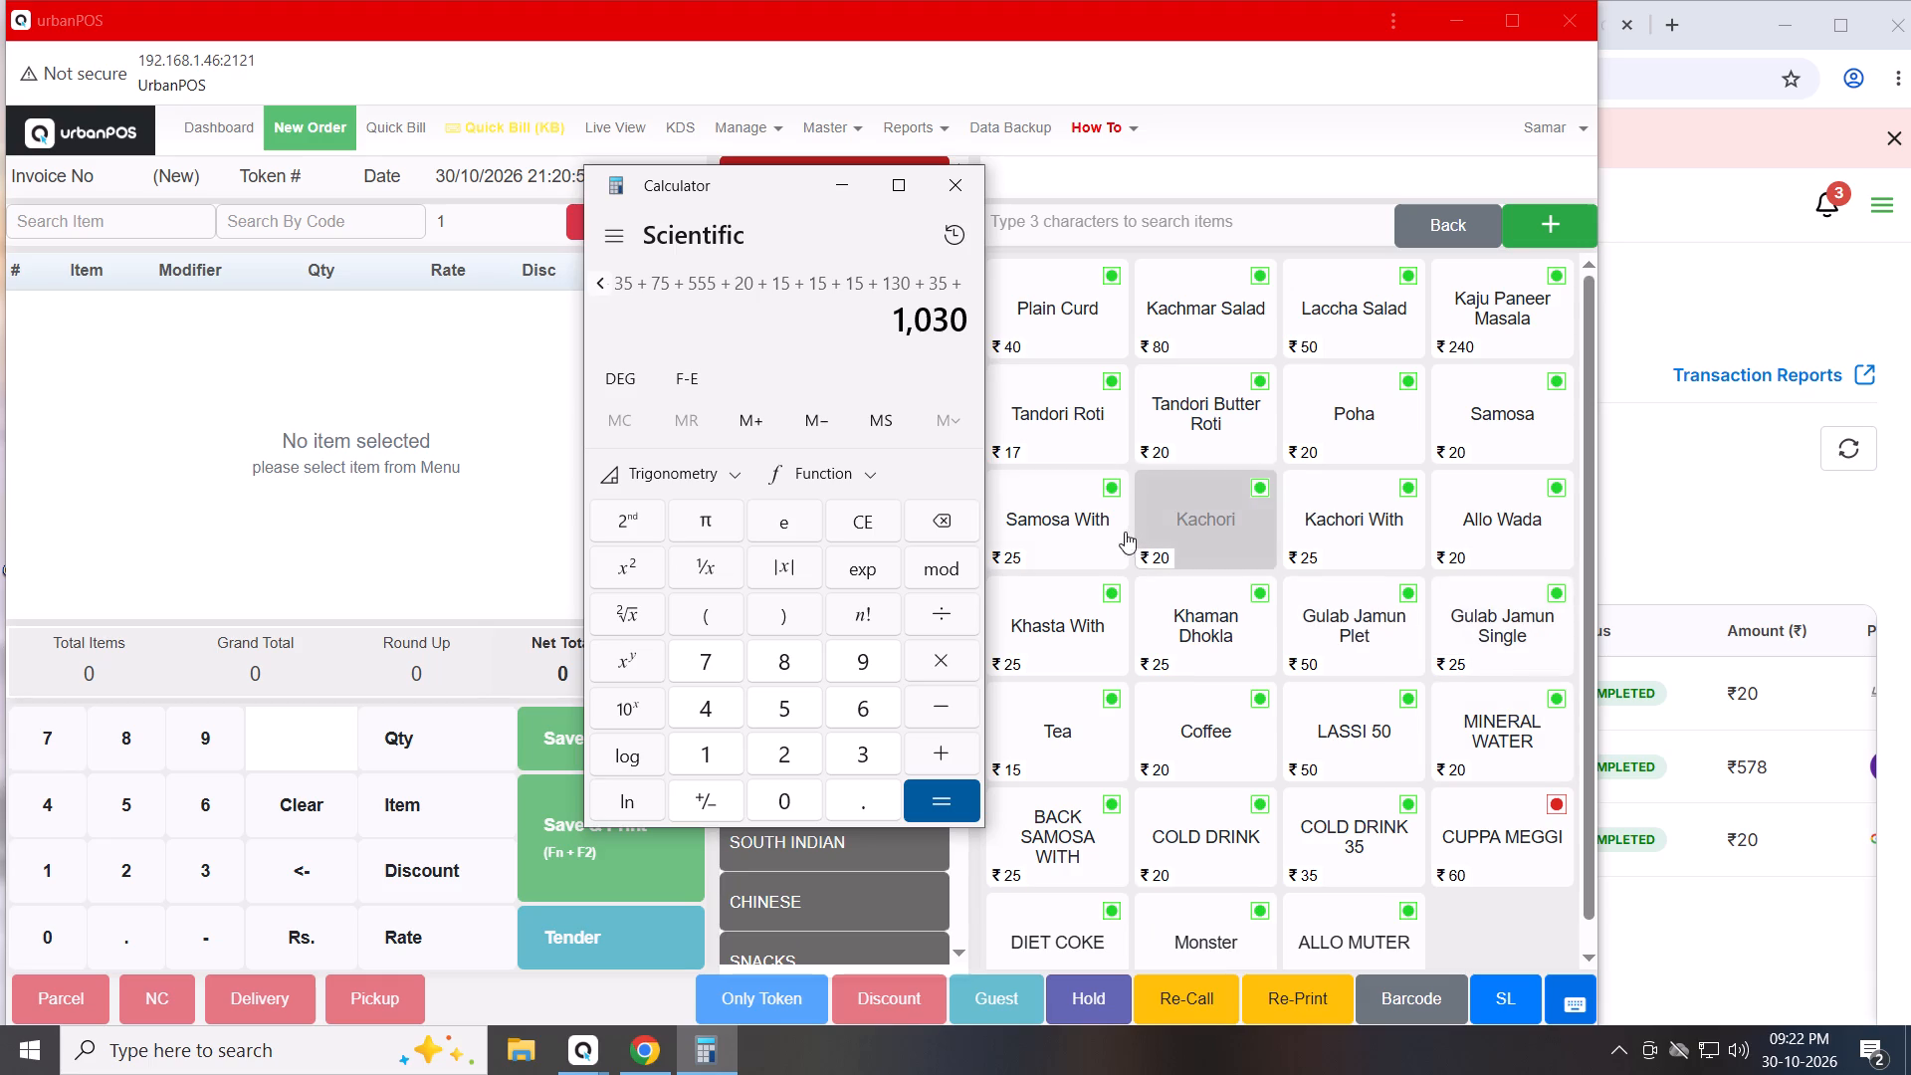
Return to urbanPOS, enter an order for Samosa With, and save and print its bill.
double_click(1028, 542)
click(632, 851)
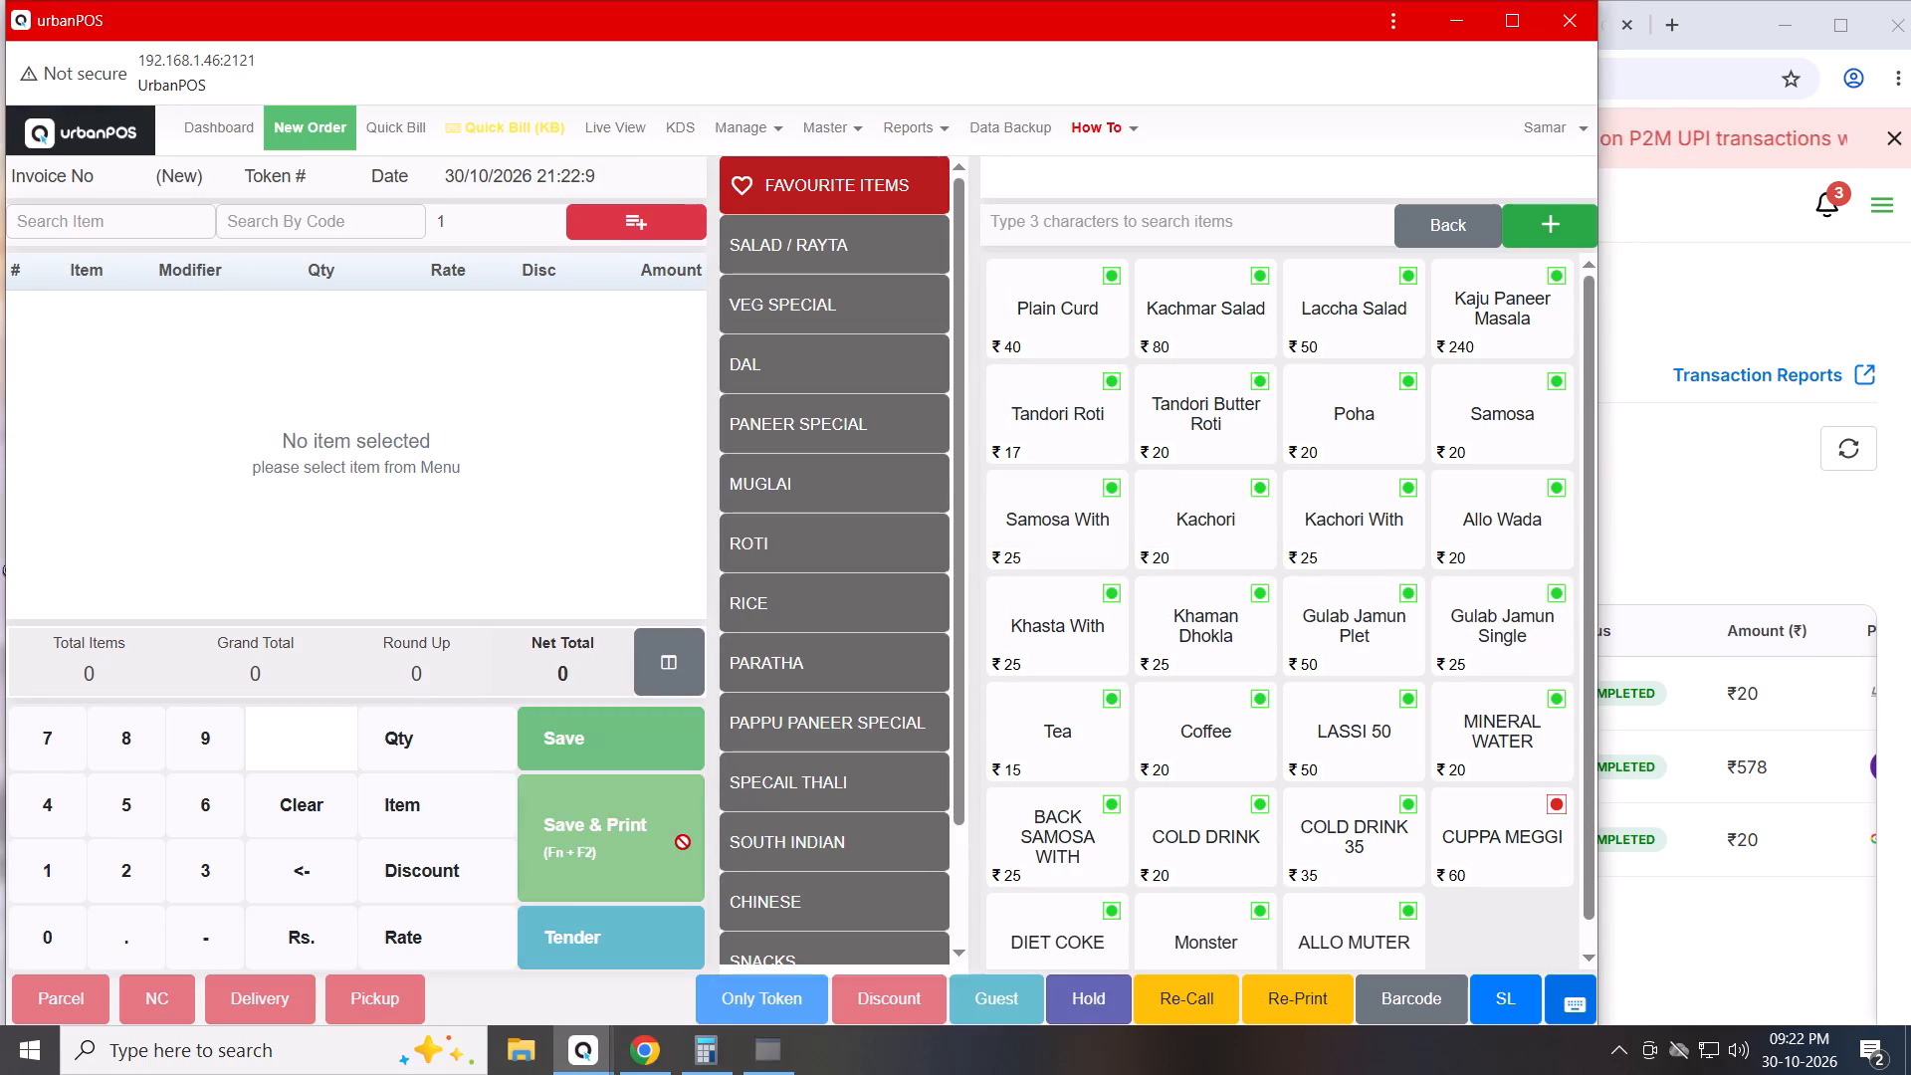
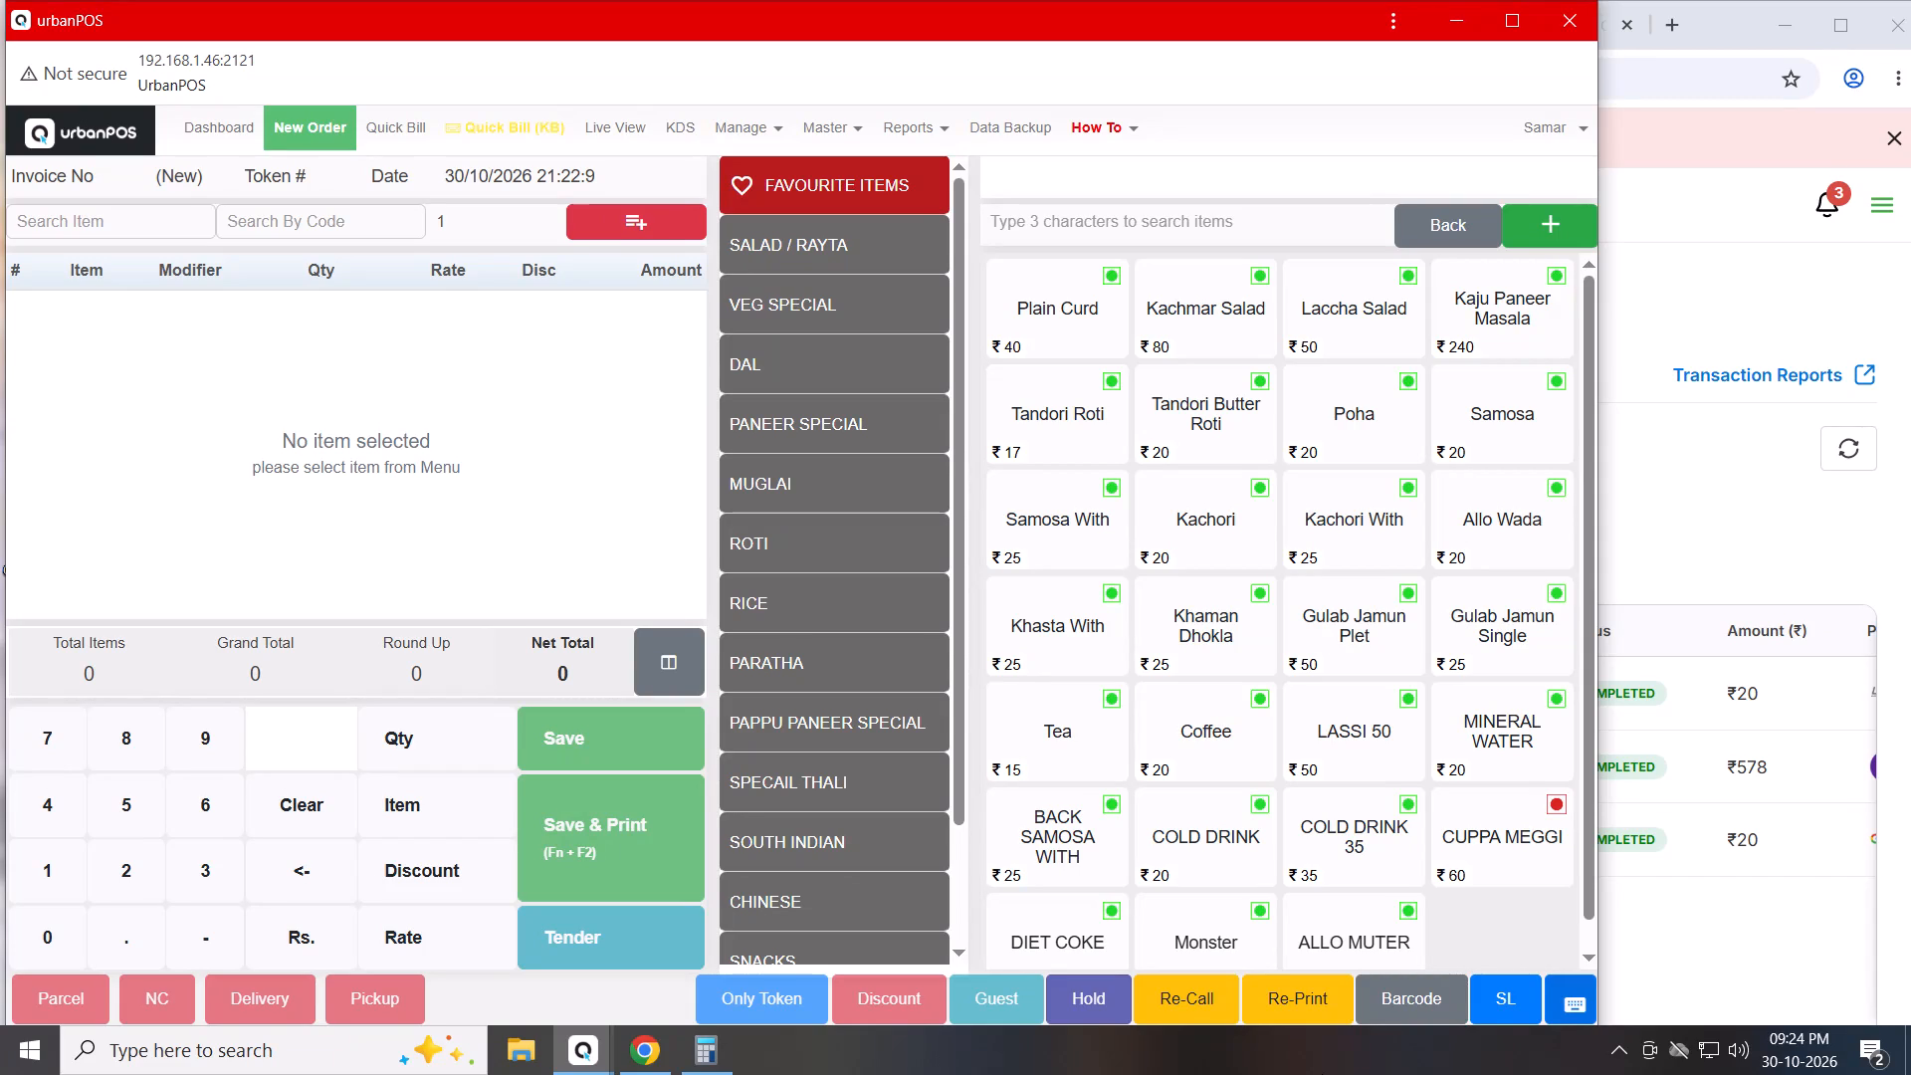
Enter an order for two Poha, and save and print its bill.
double_click(1320, 454)
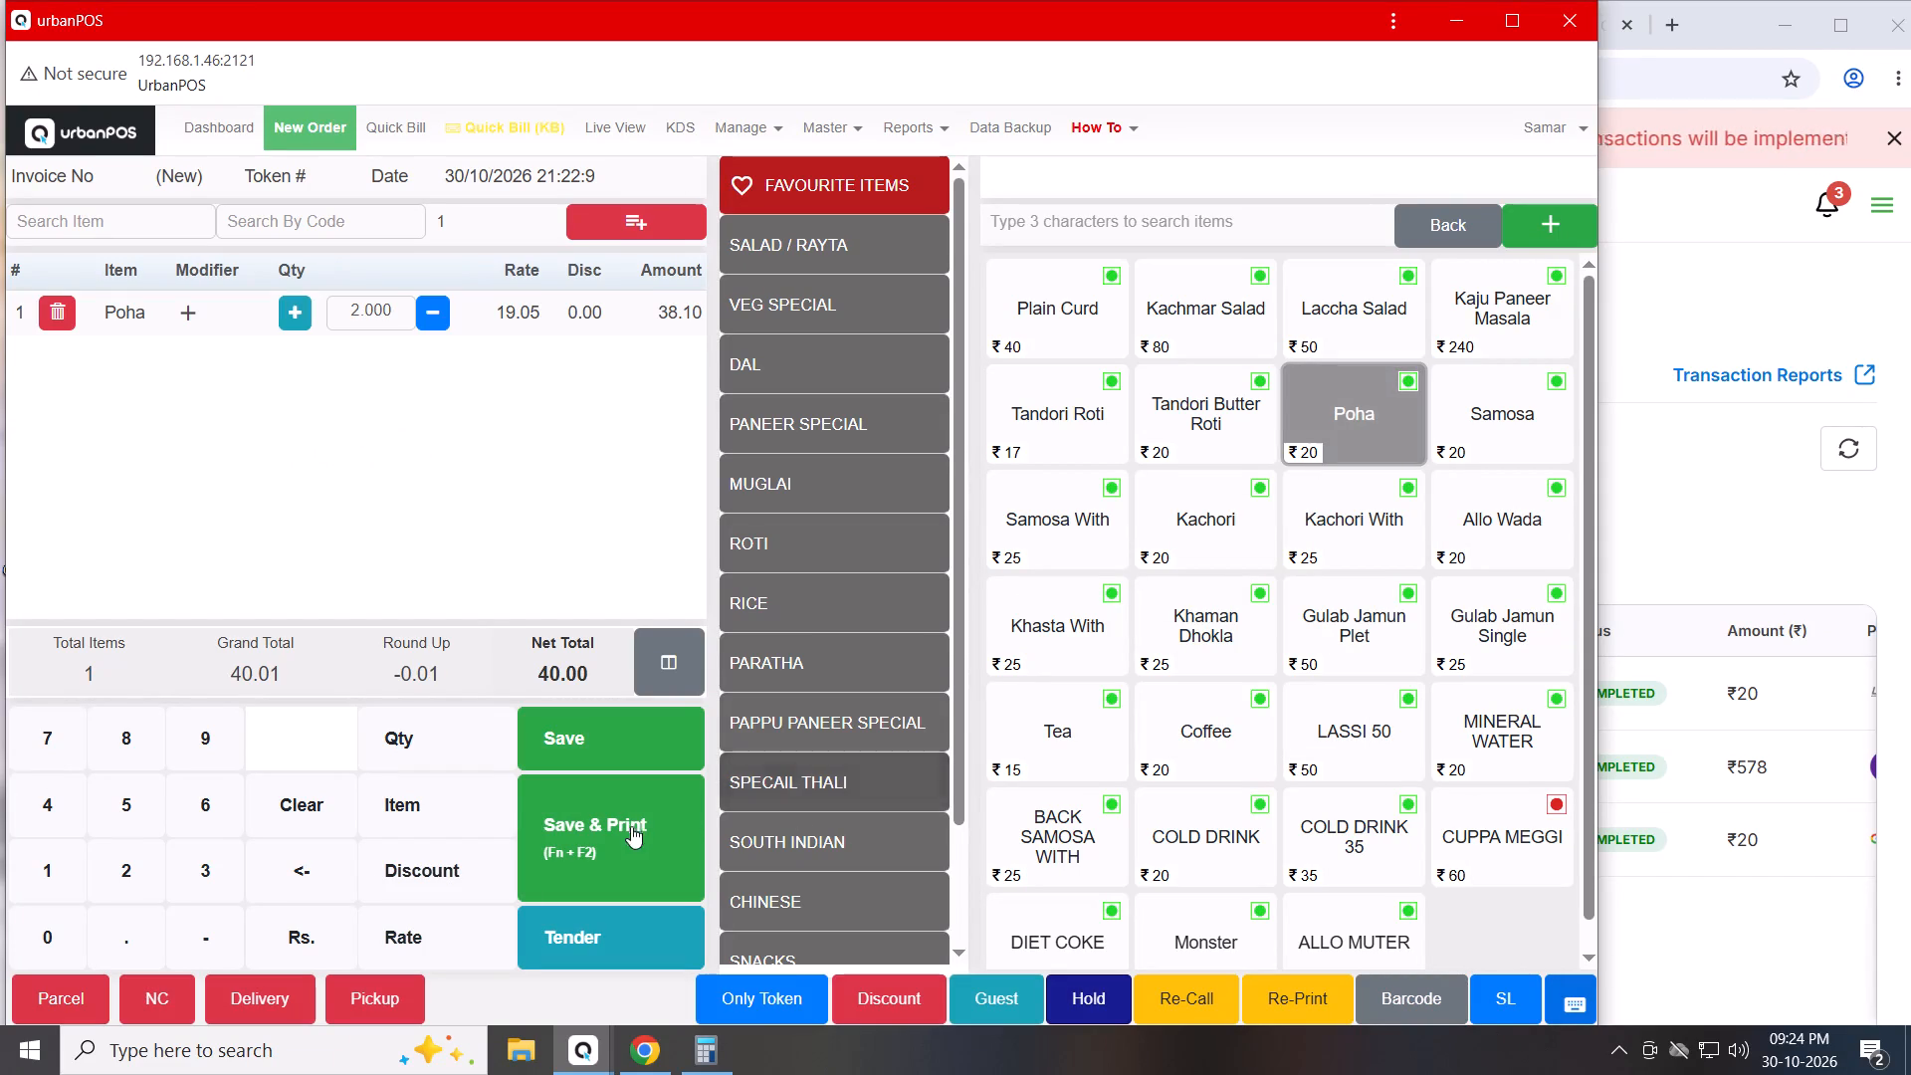
click(631, 826)
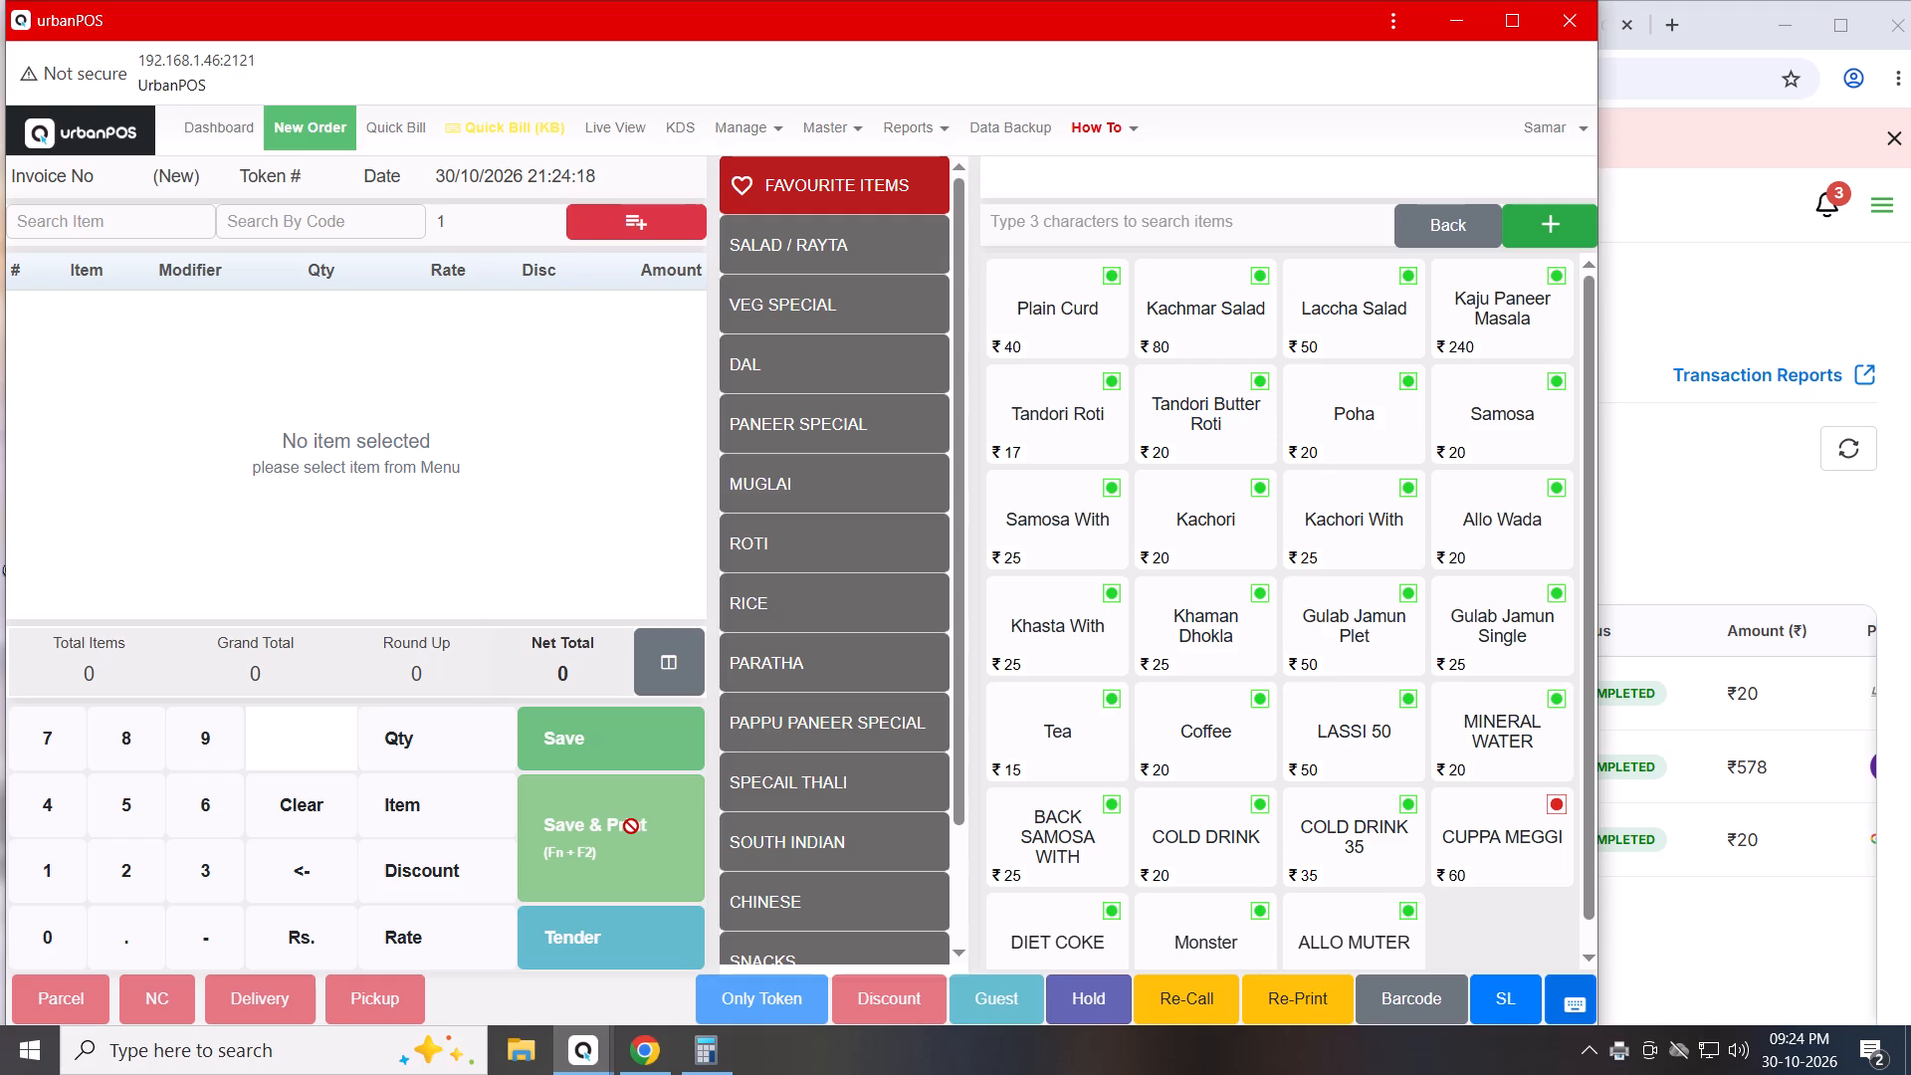
Enter an order for one Tea, and save and print its bill.
click(1083, 698)
click(662, 821)
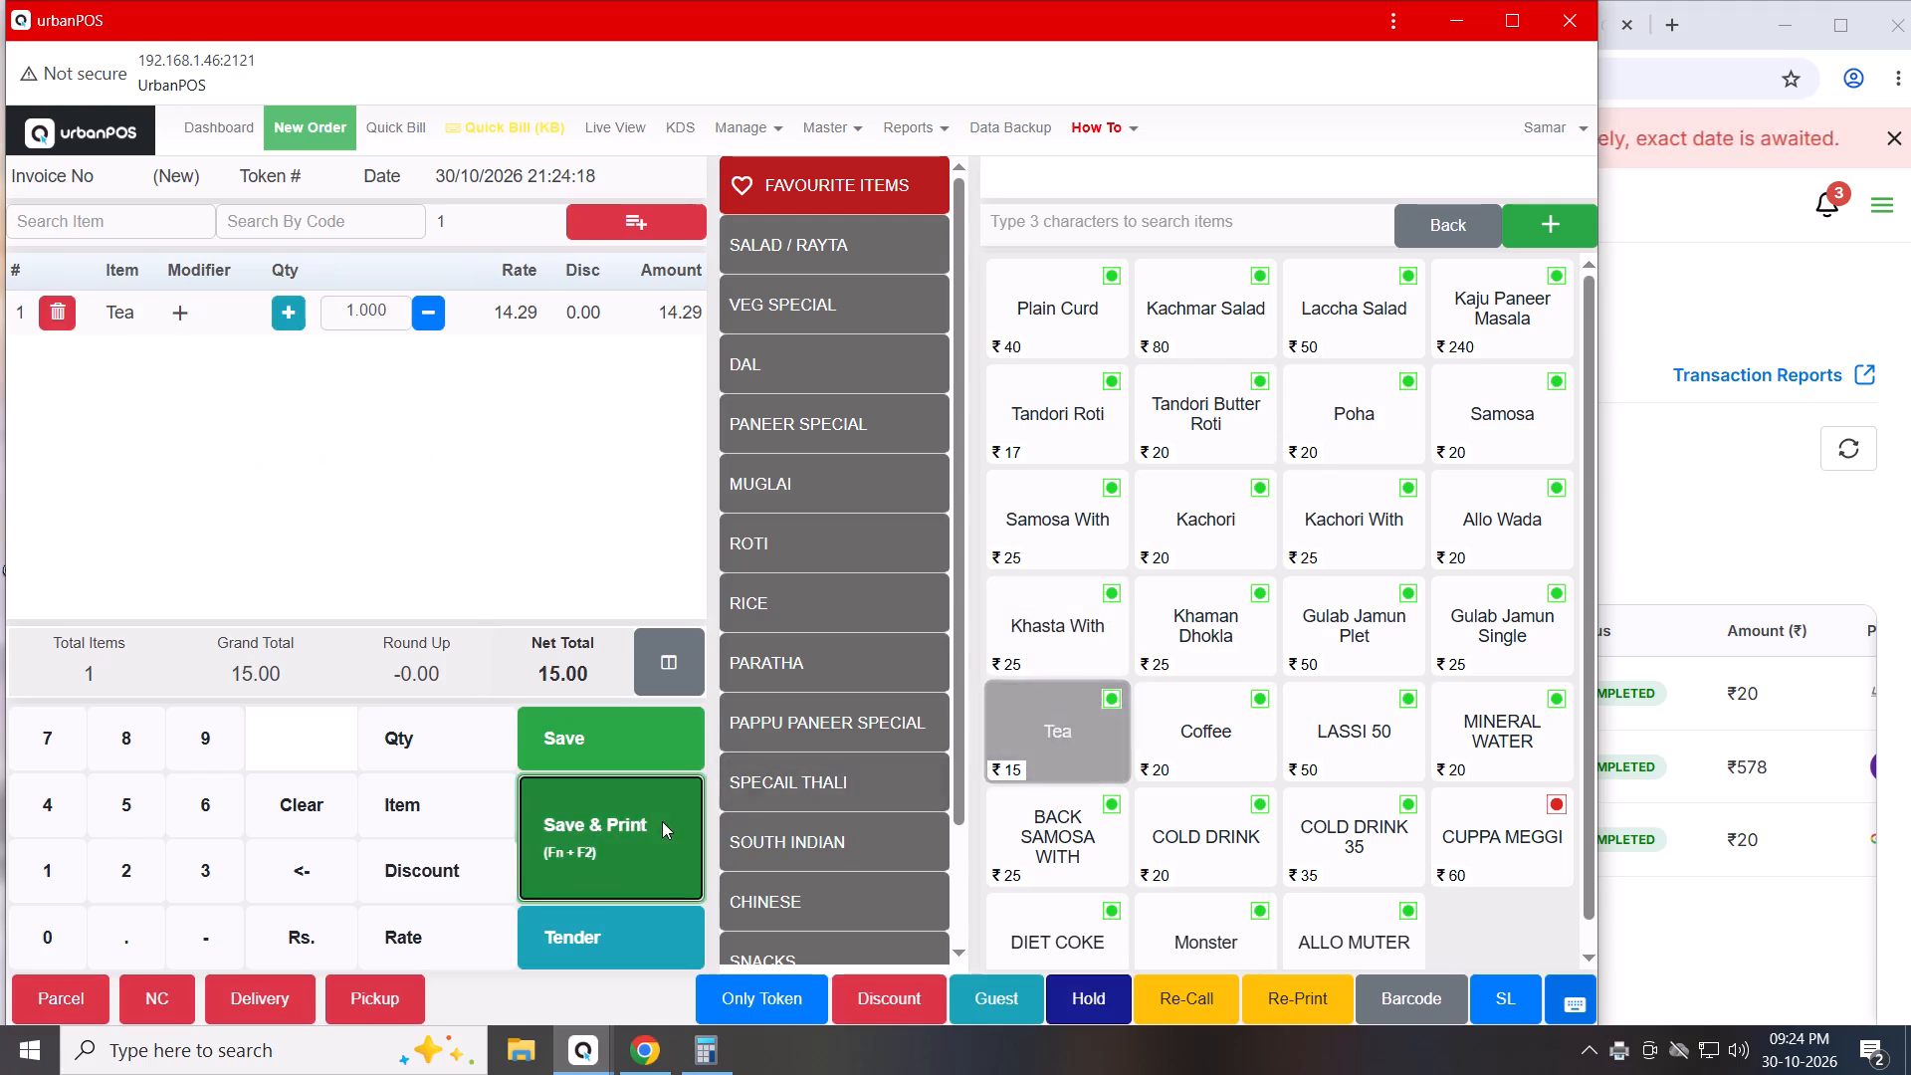
Enter an order for one Mineral Water, and save and print its bill.
click(1464, 715)
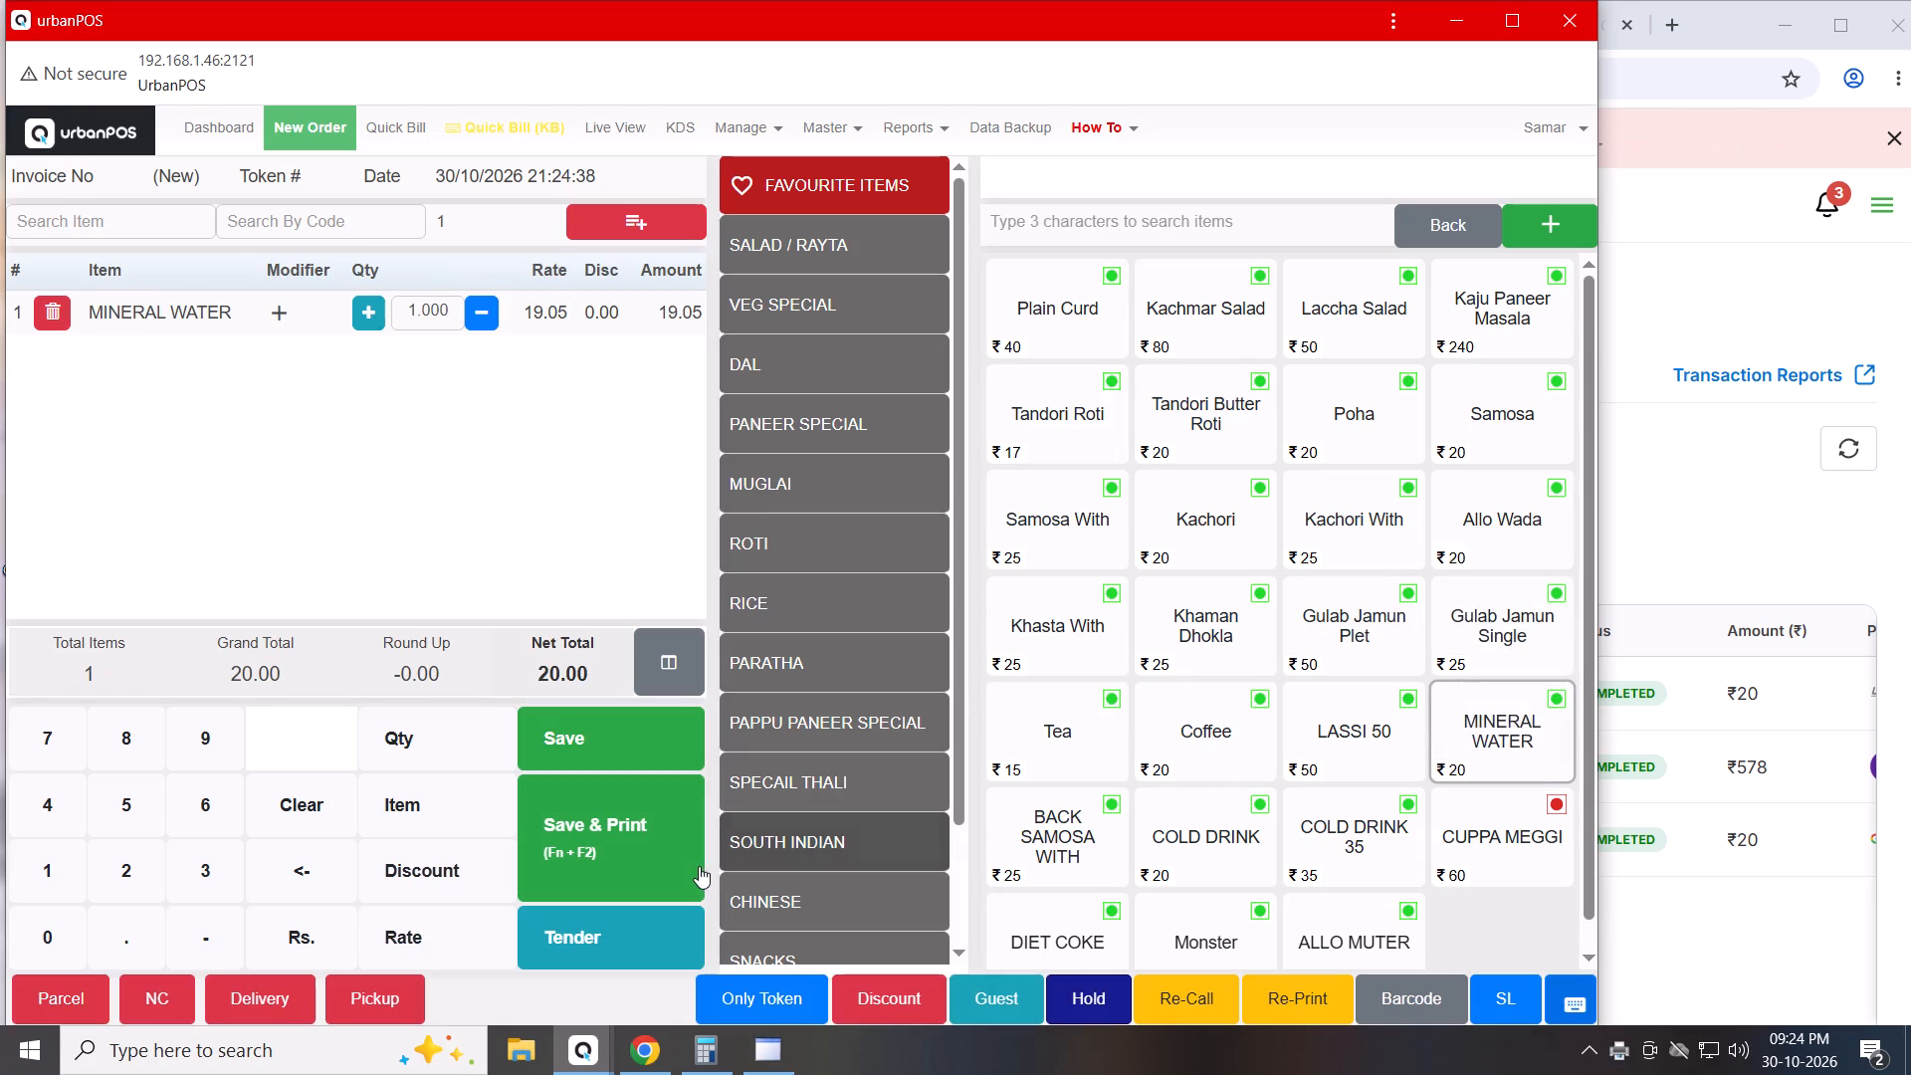
click(686, 861)
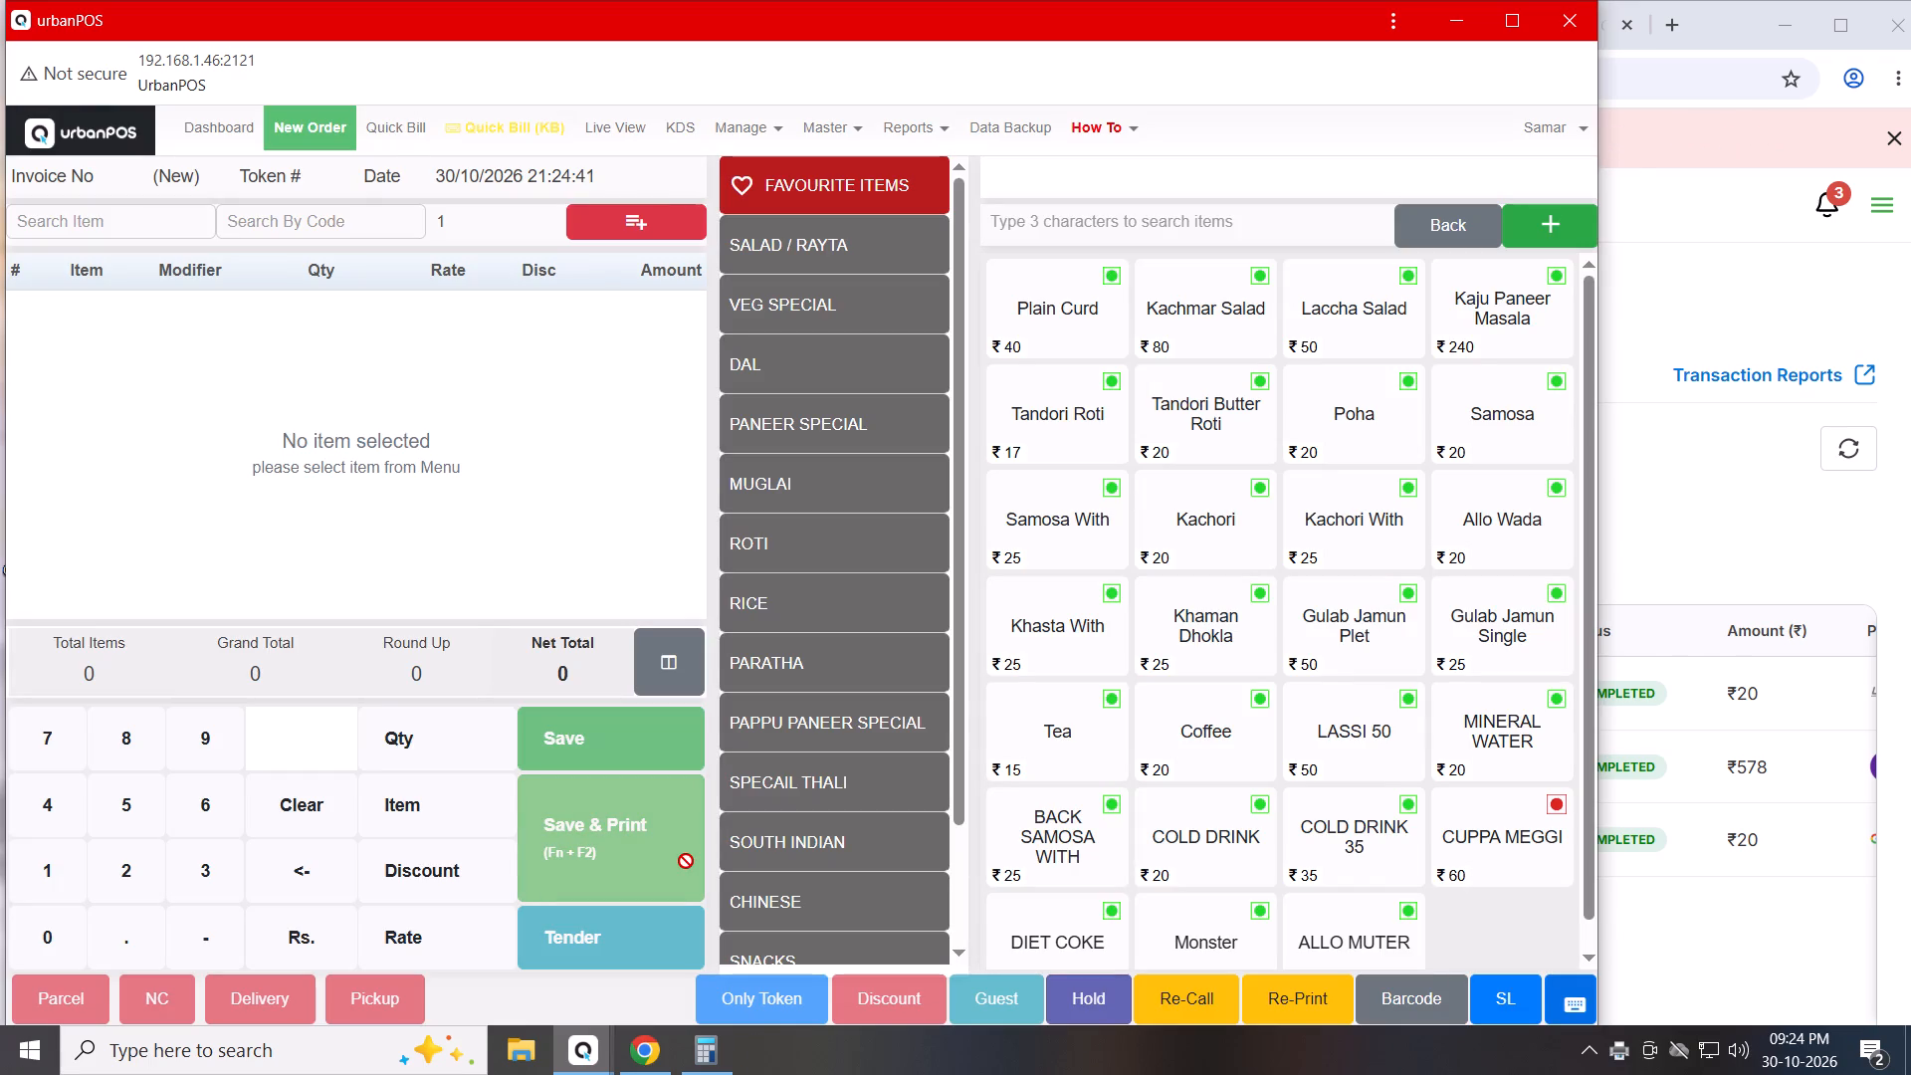
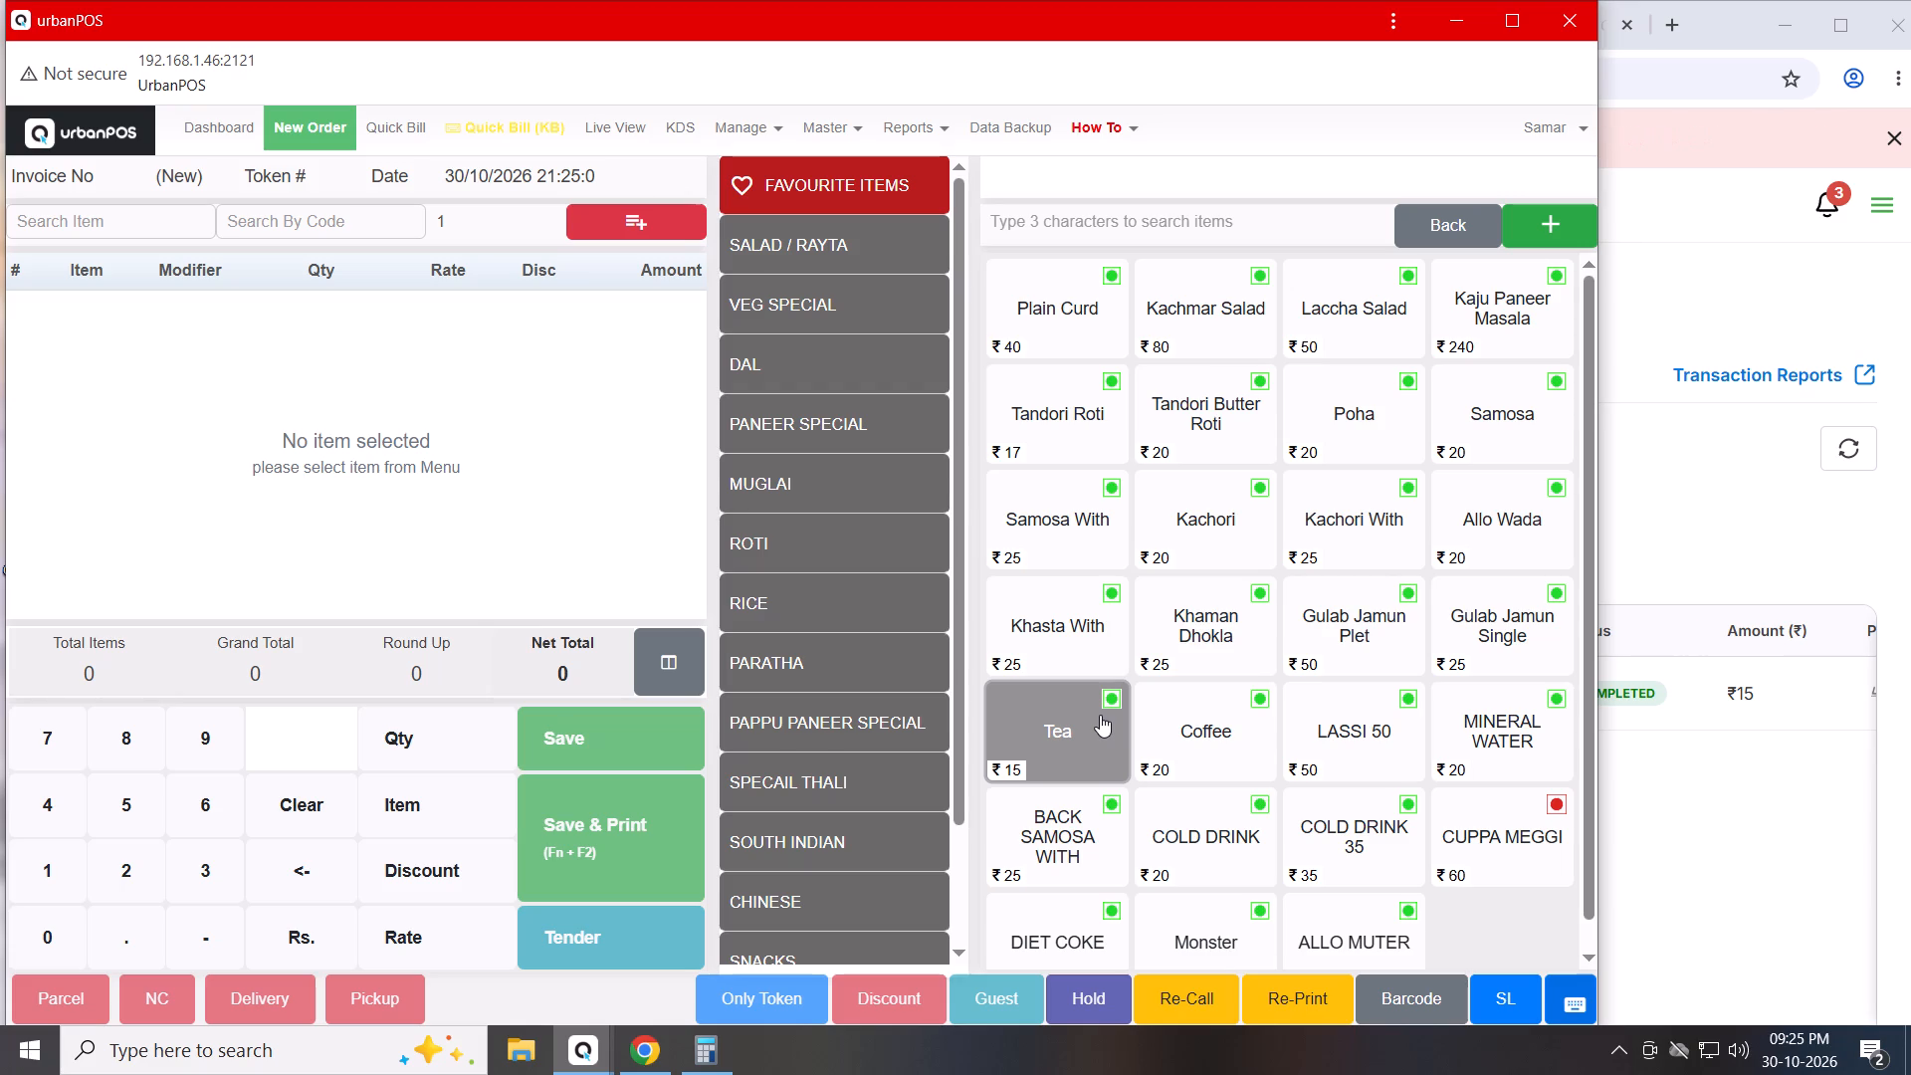
Enter an order for two Coffee, and save and print its bill.
double_click(1239, 765)
click(570, 830)
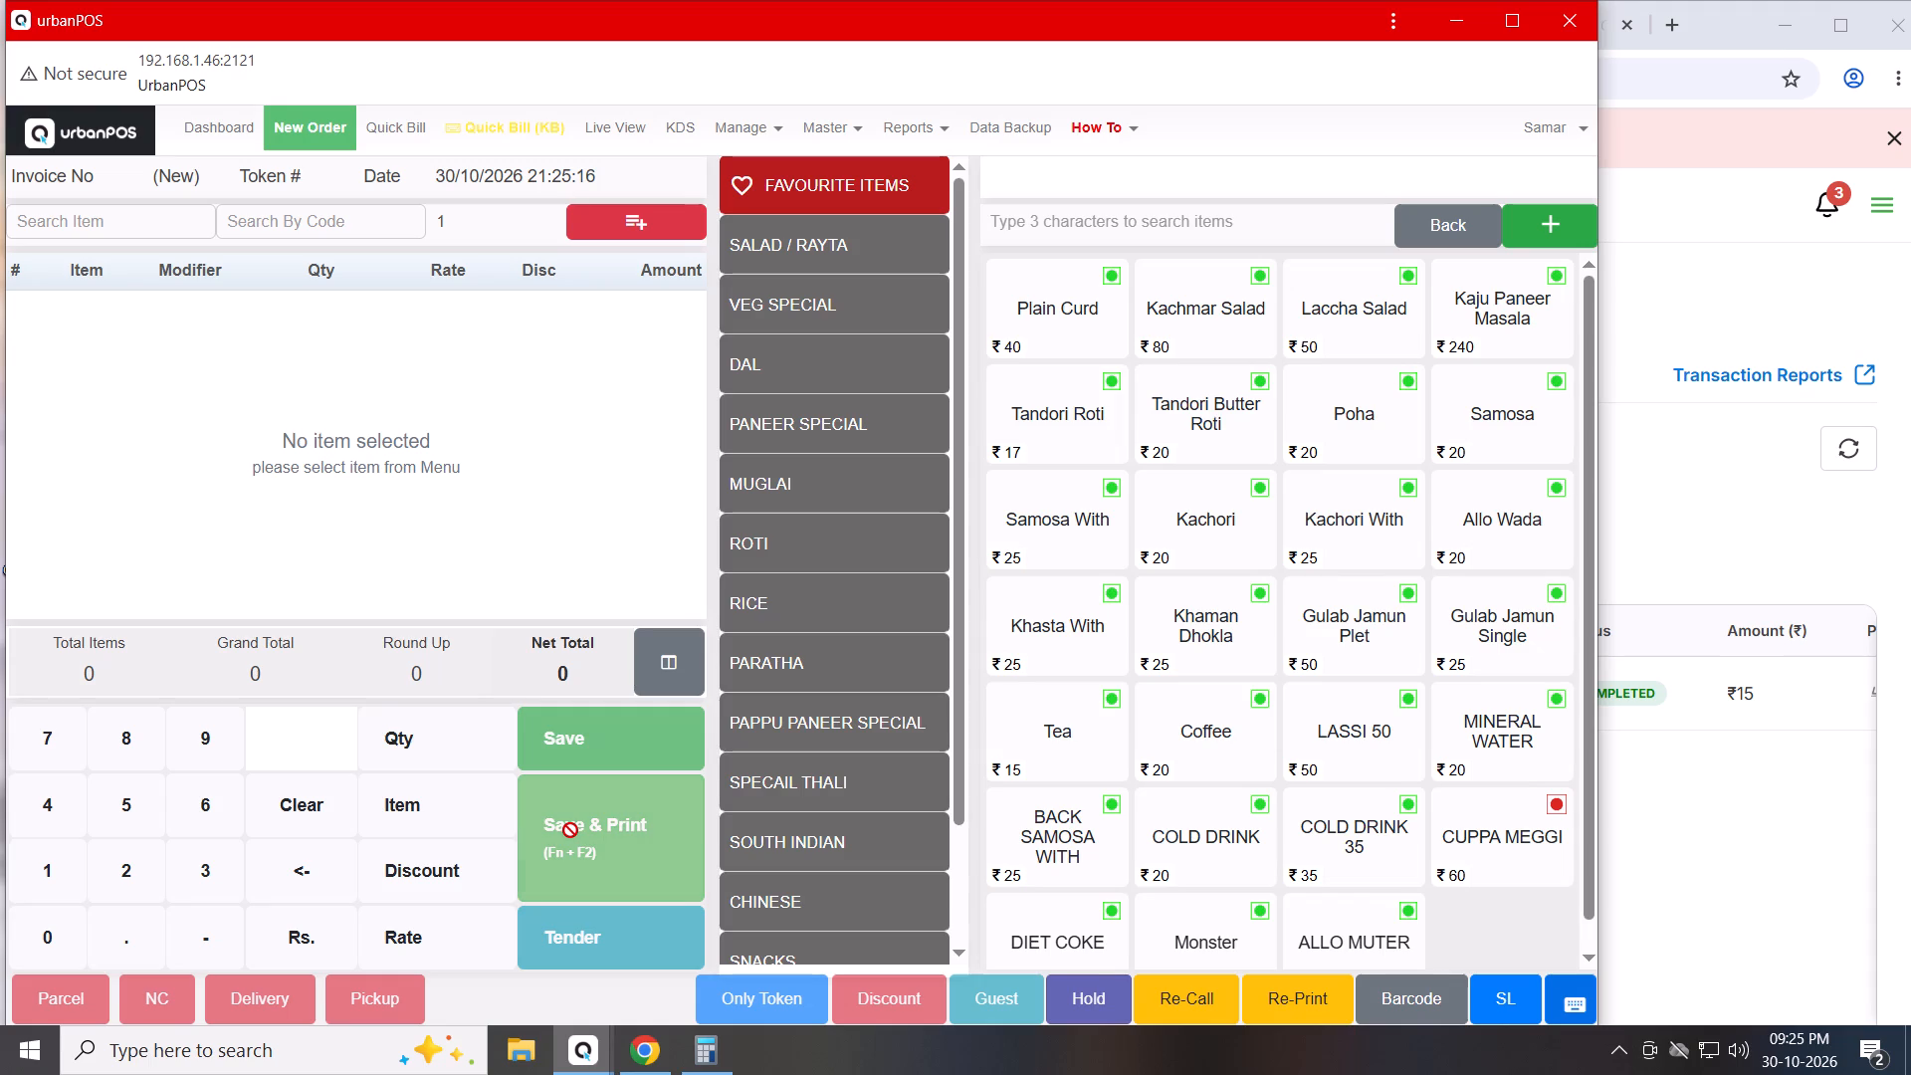
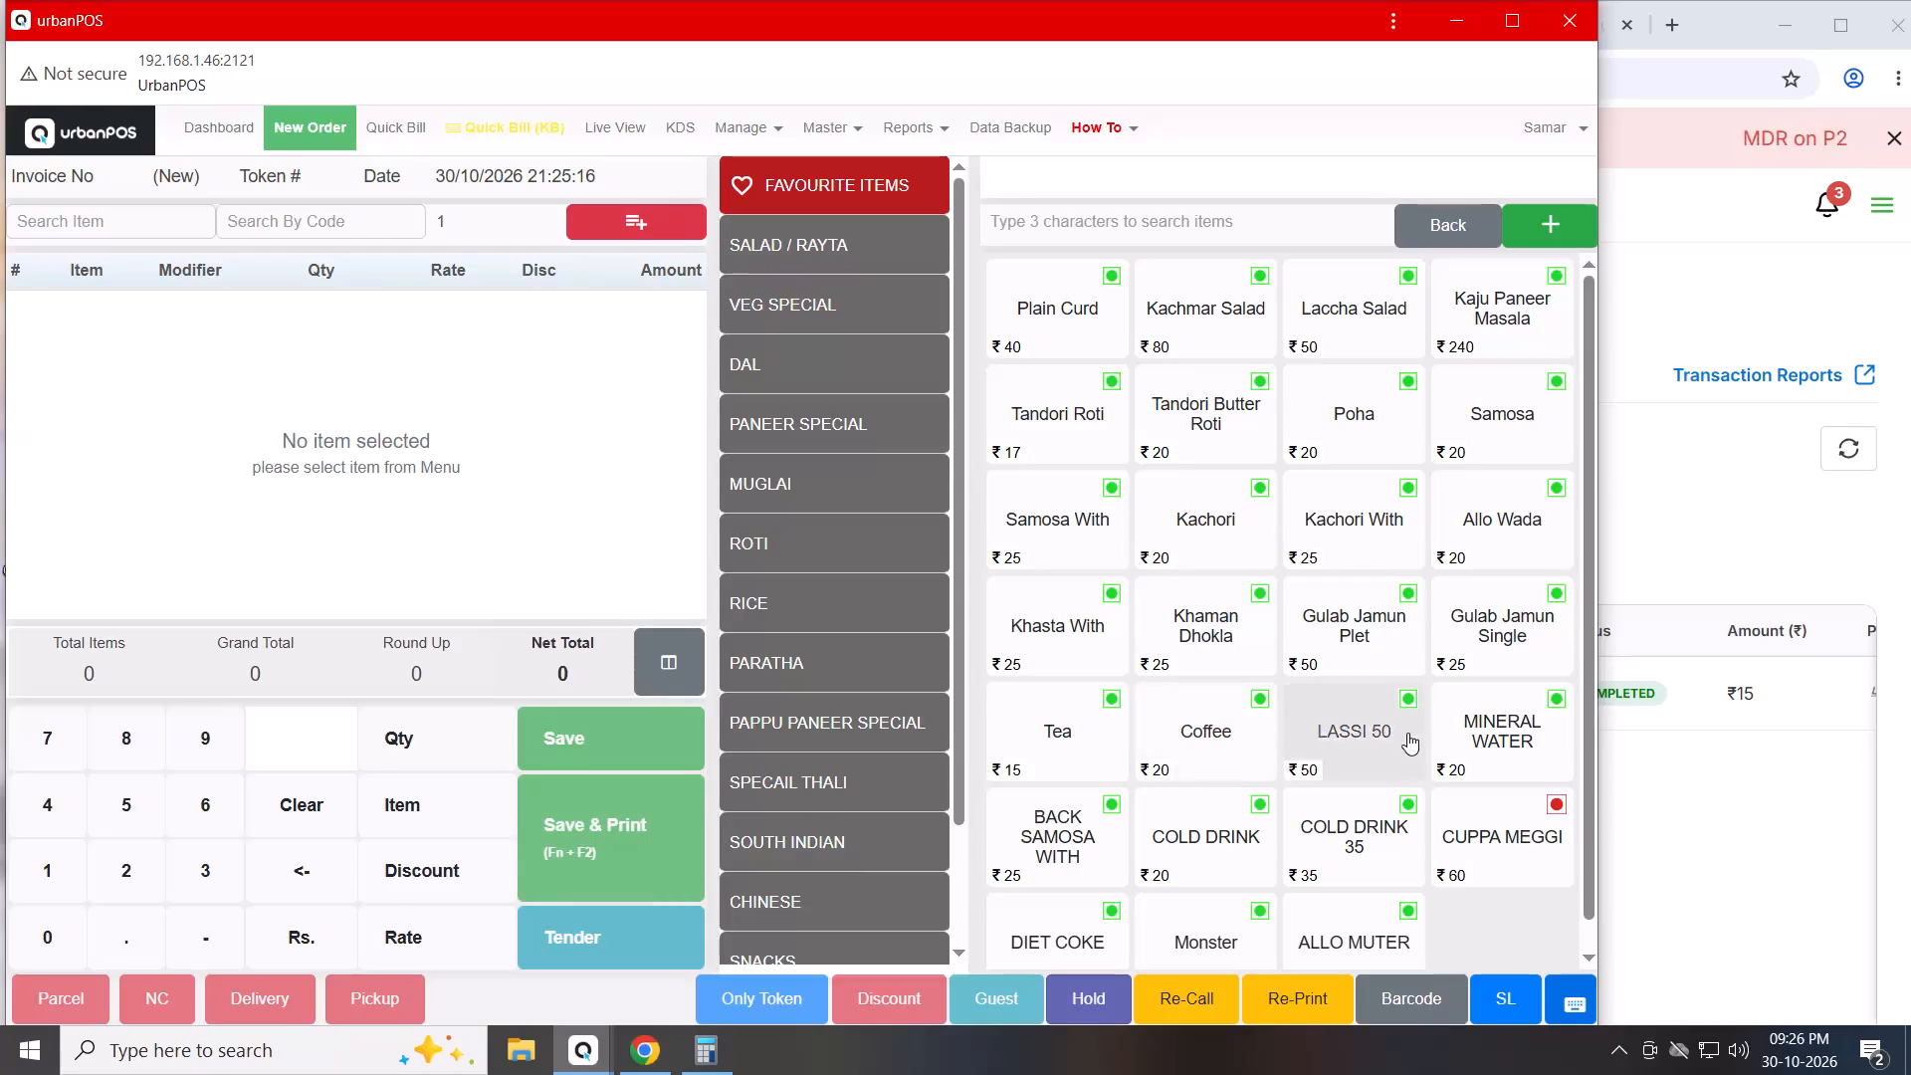
Enter an order for one COLD DRINK 35, and save and print its bill.
click(1324, 880)
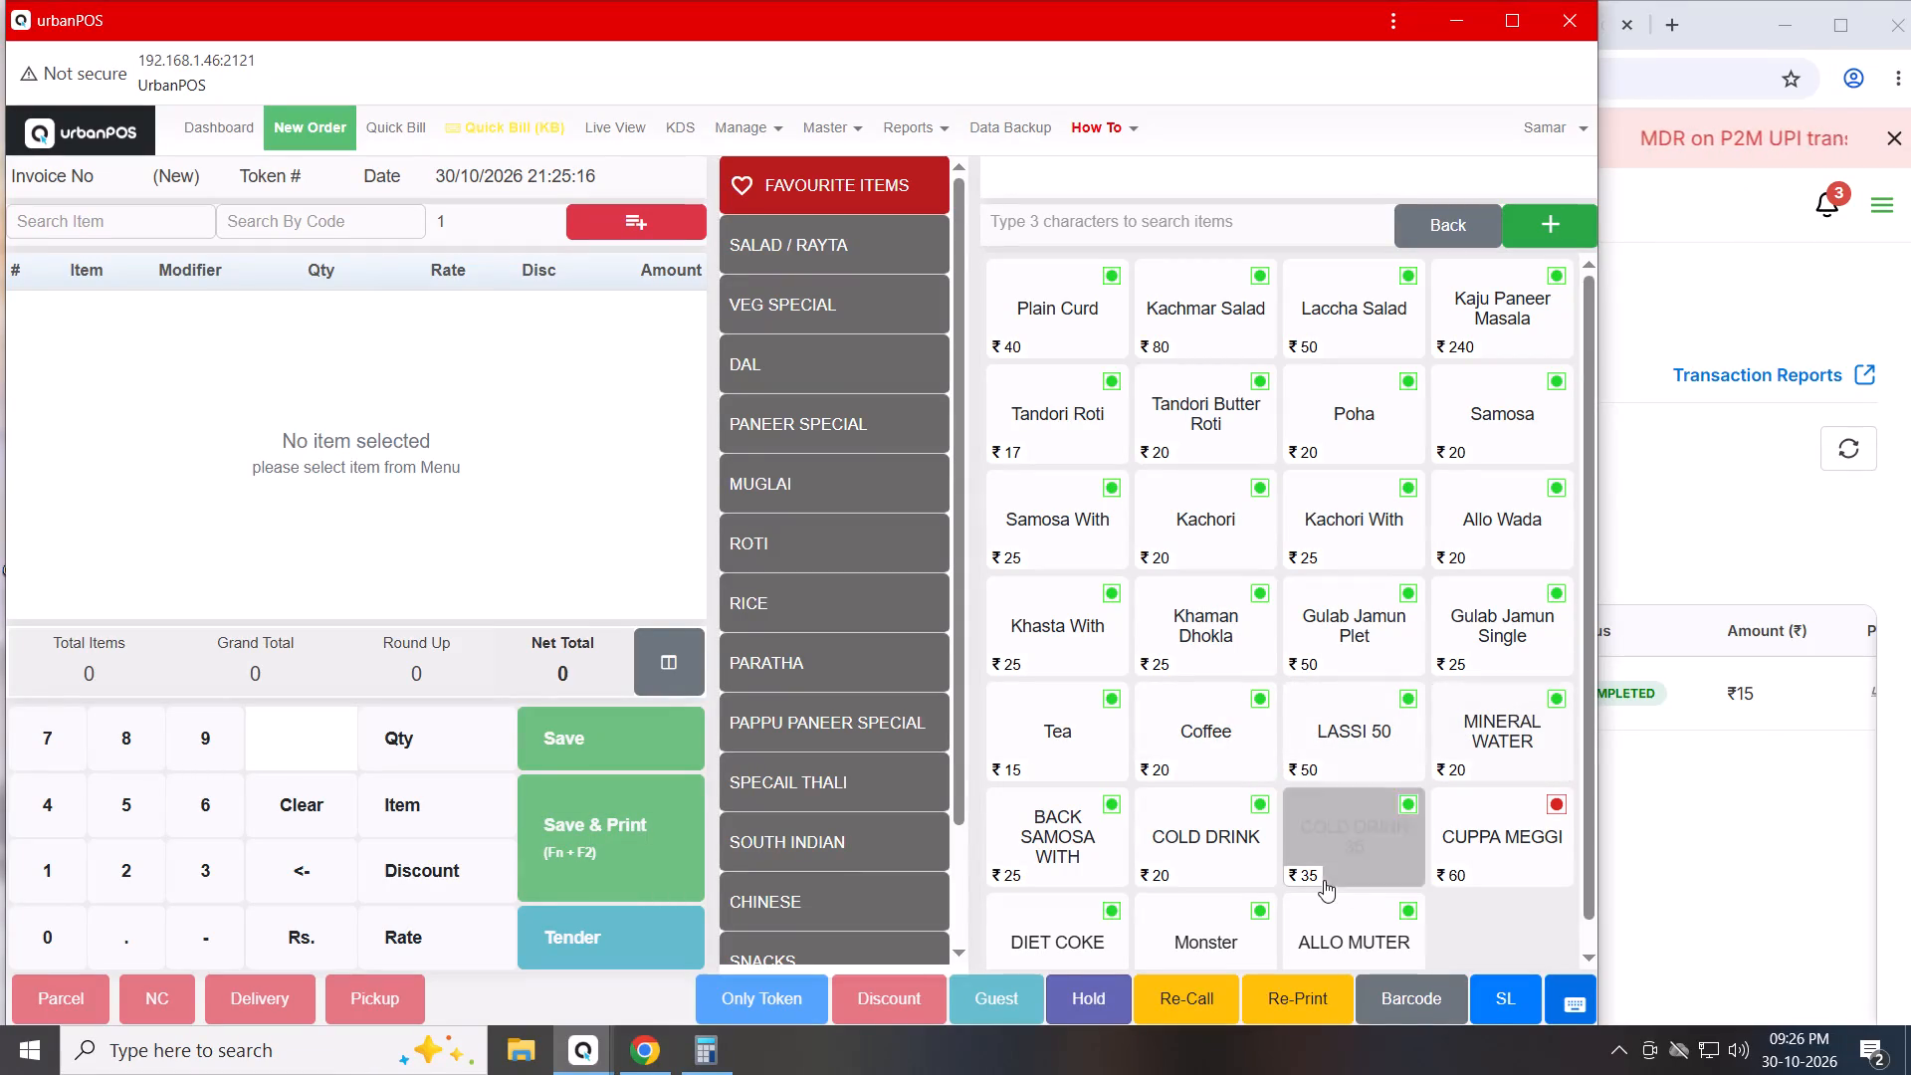
click(632, 853)
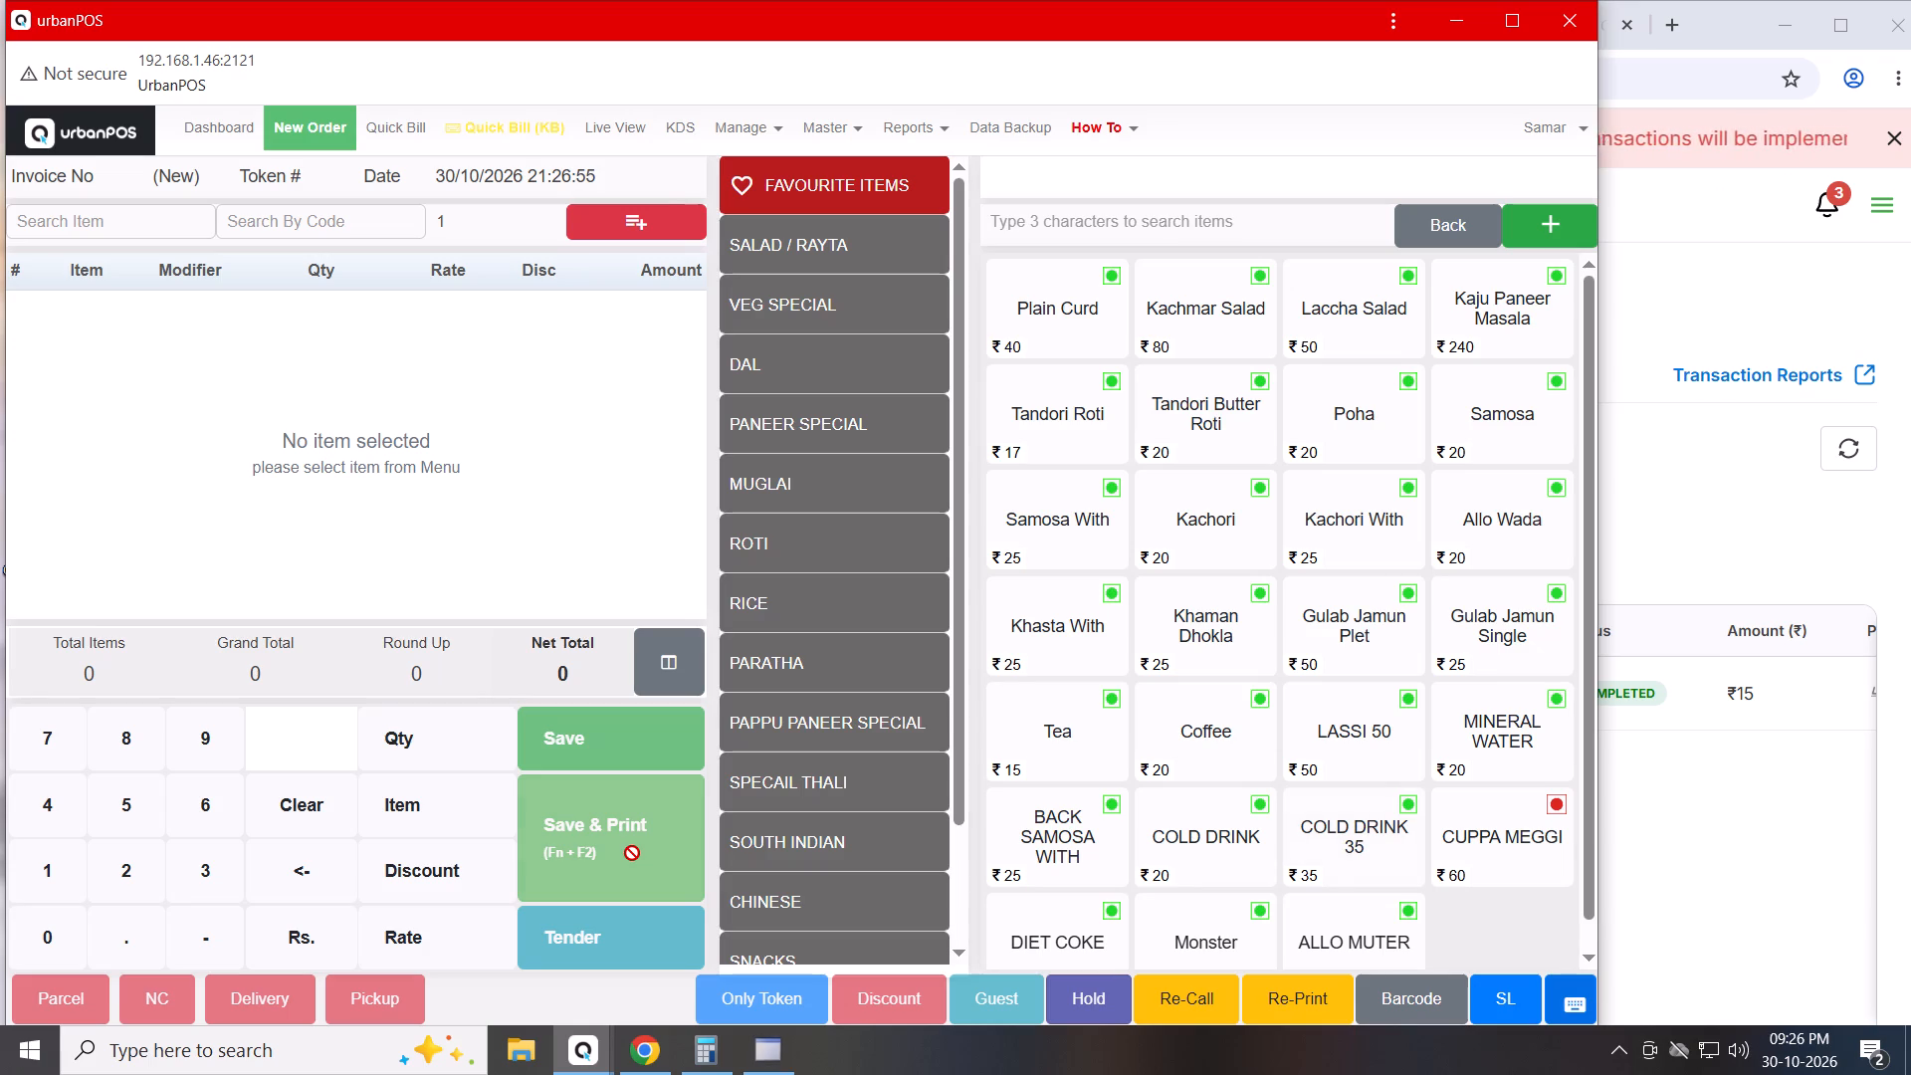
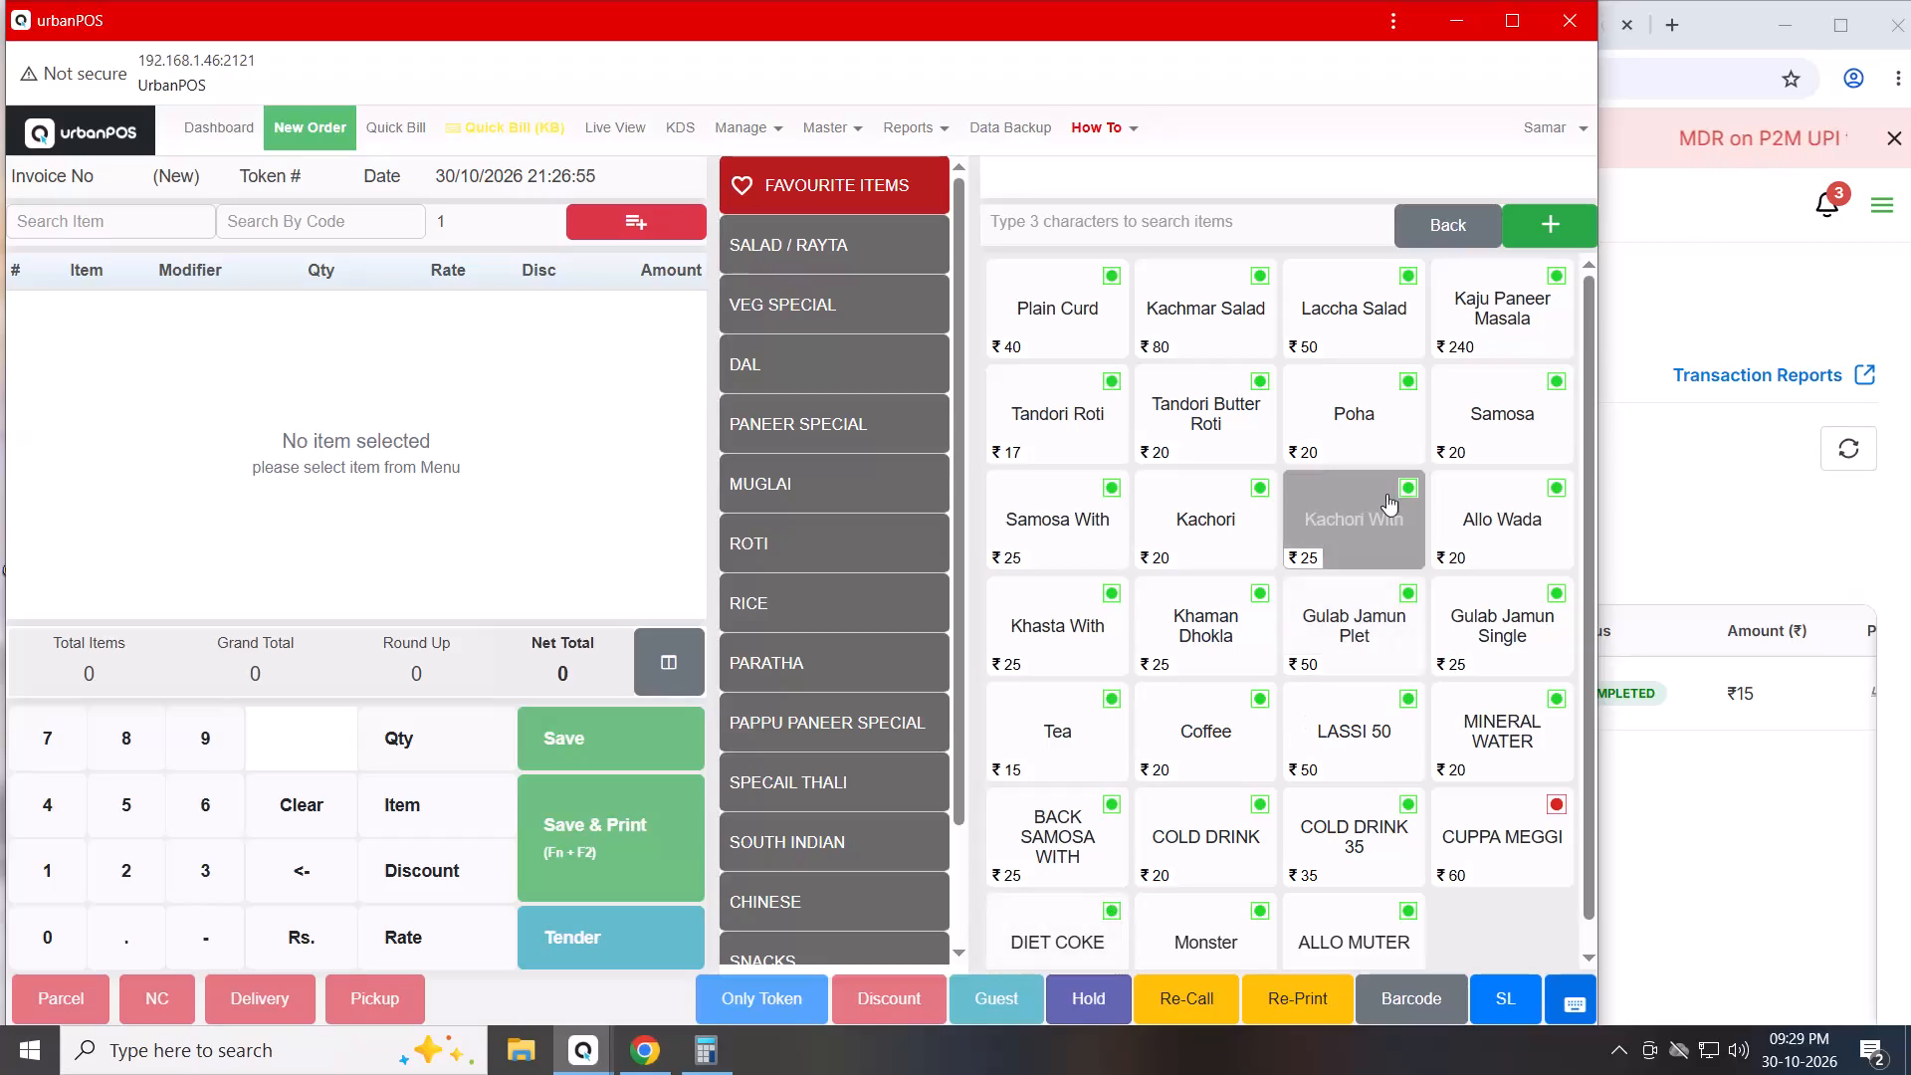
Enter an order for two Kachori and one COLD DRINK 35, and save and print its bill.
double_click(1161, 531)
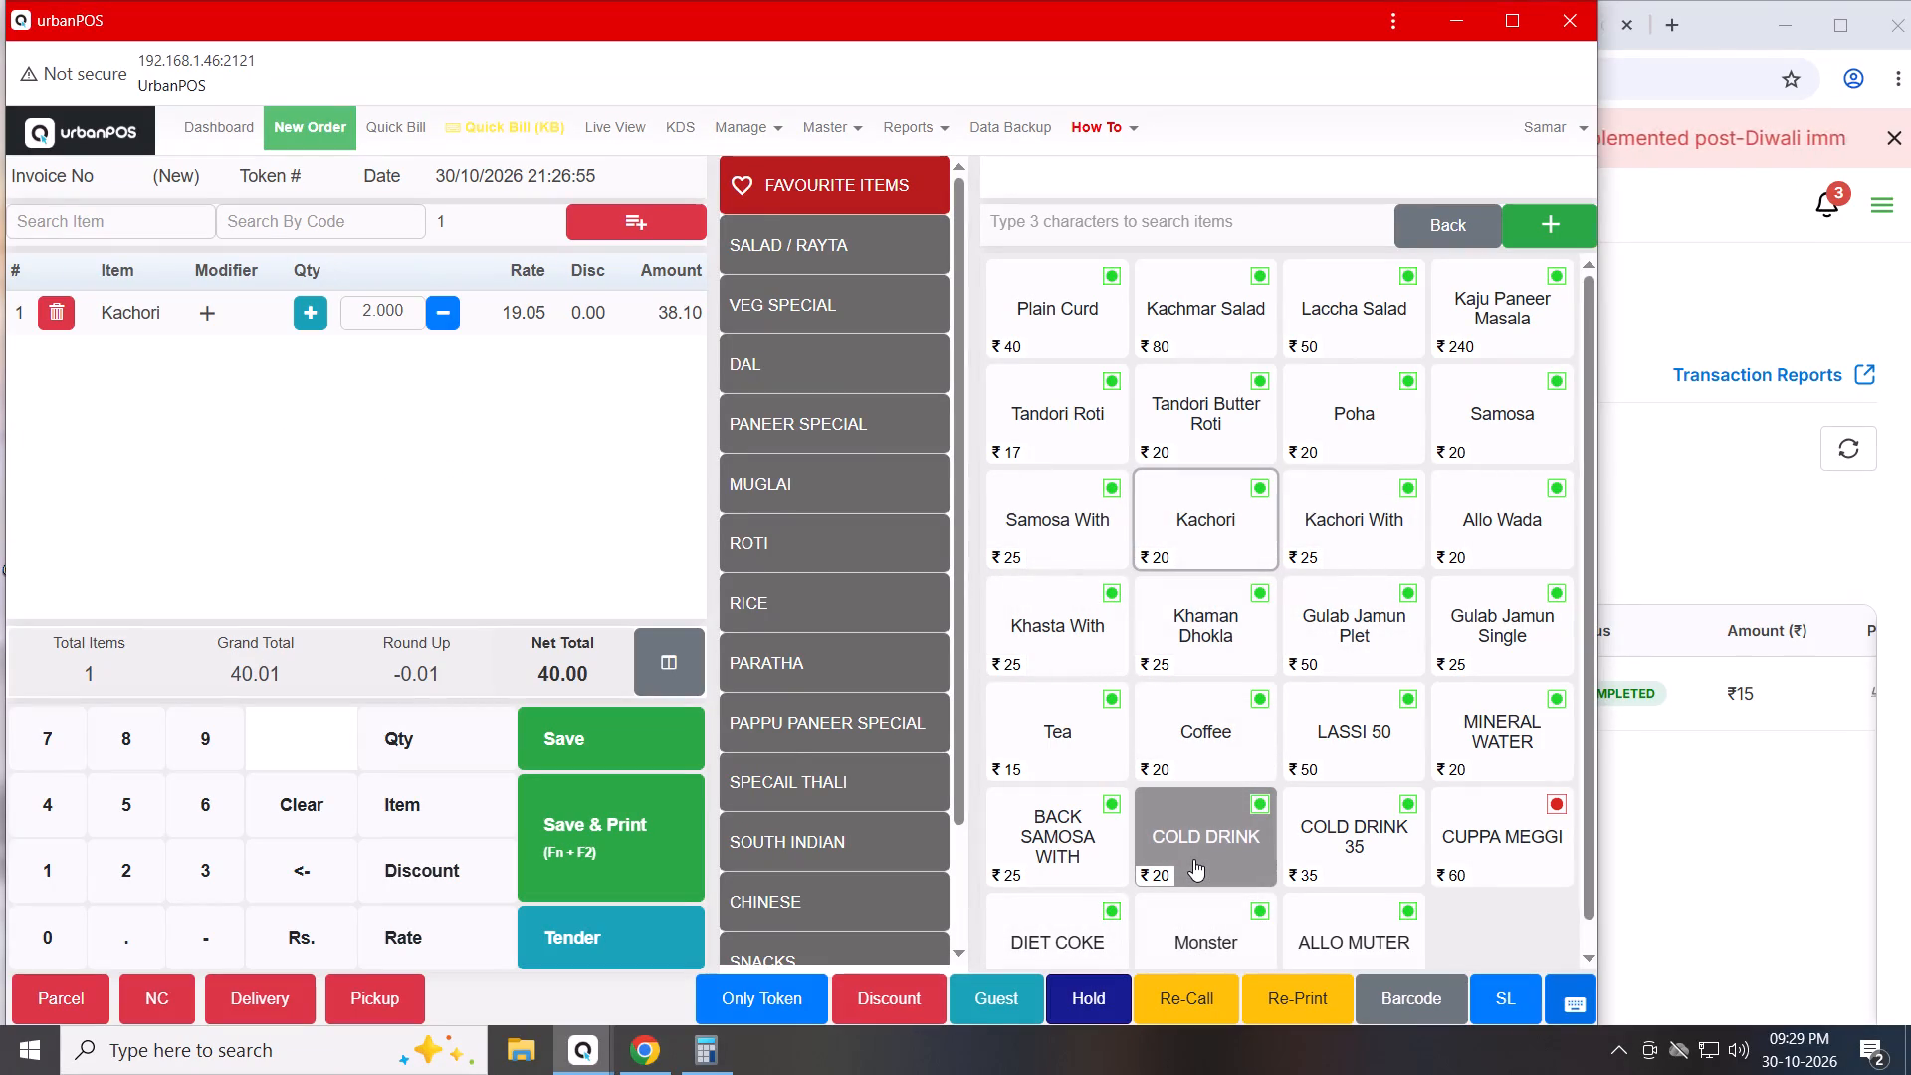
click(1311, 831)
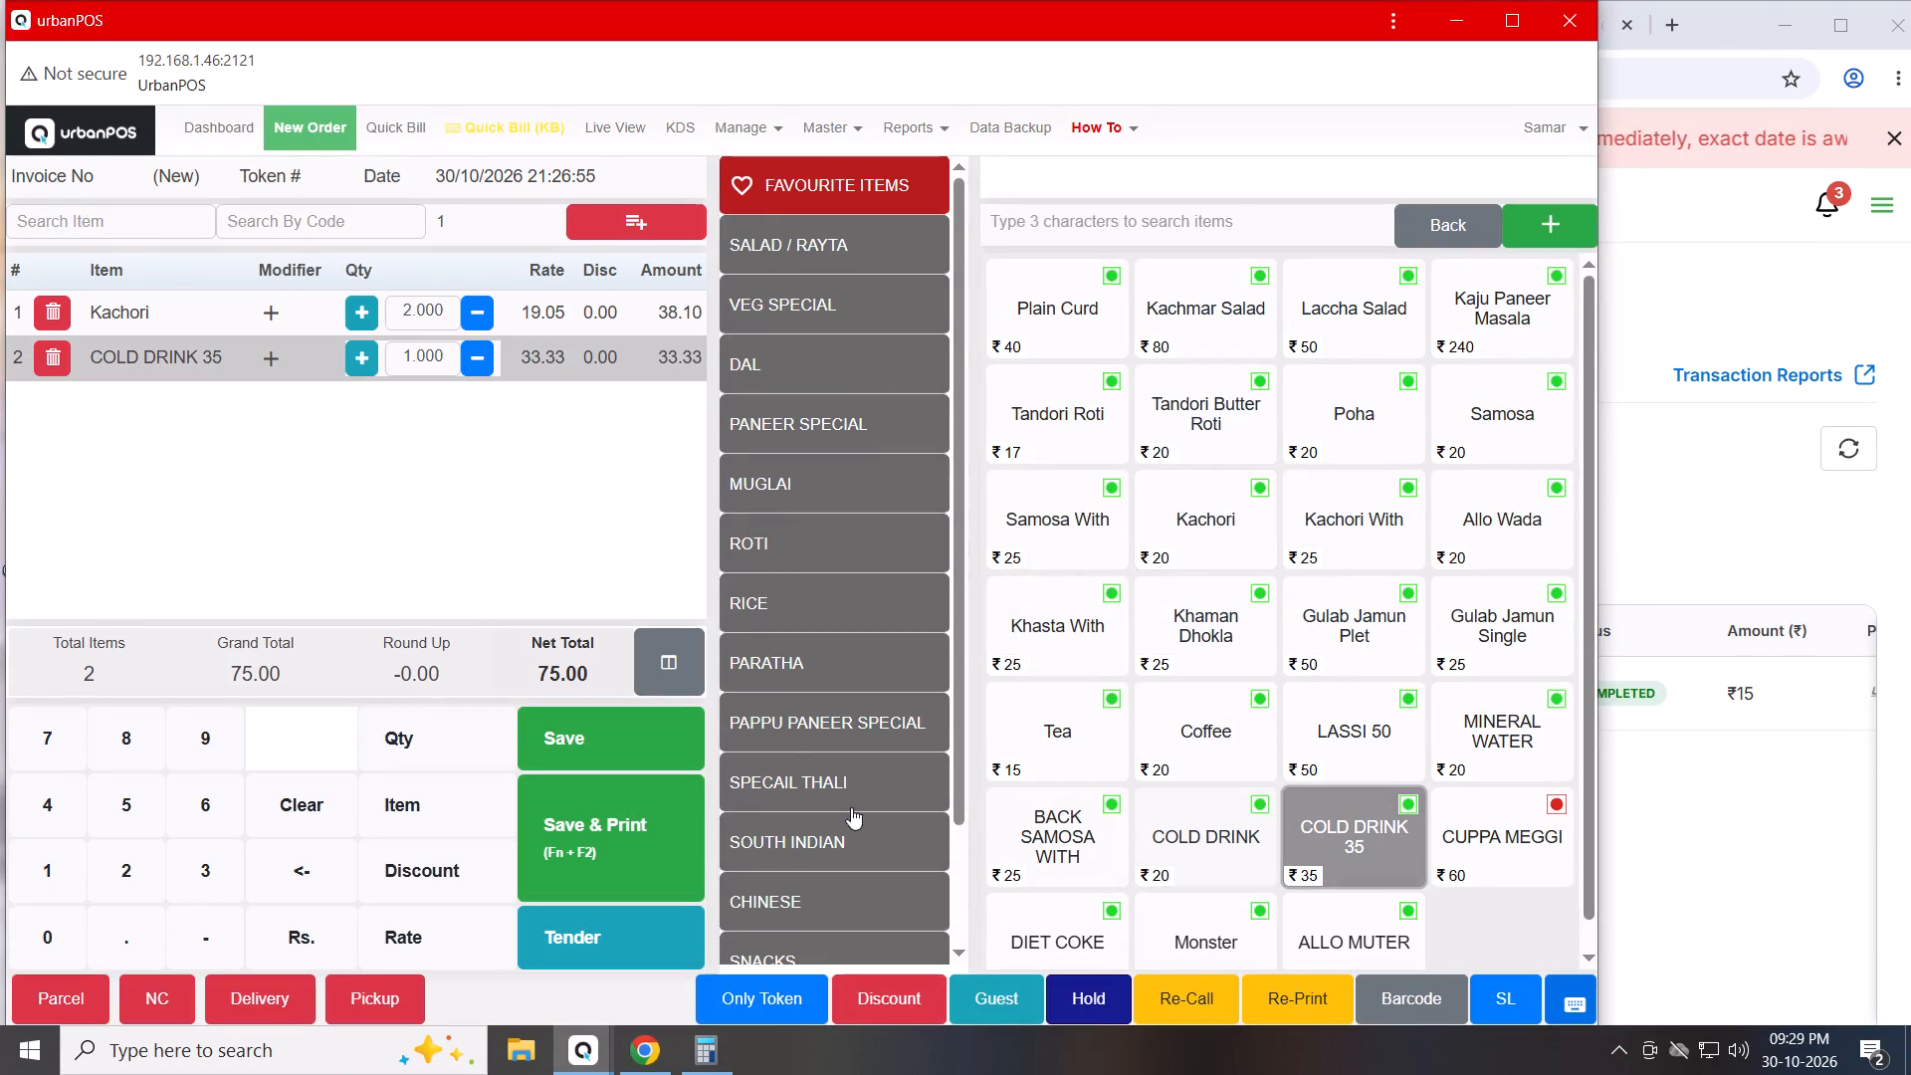
click(677, 837)
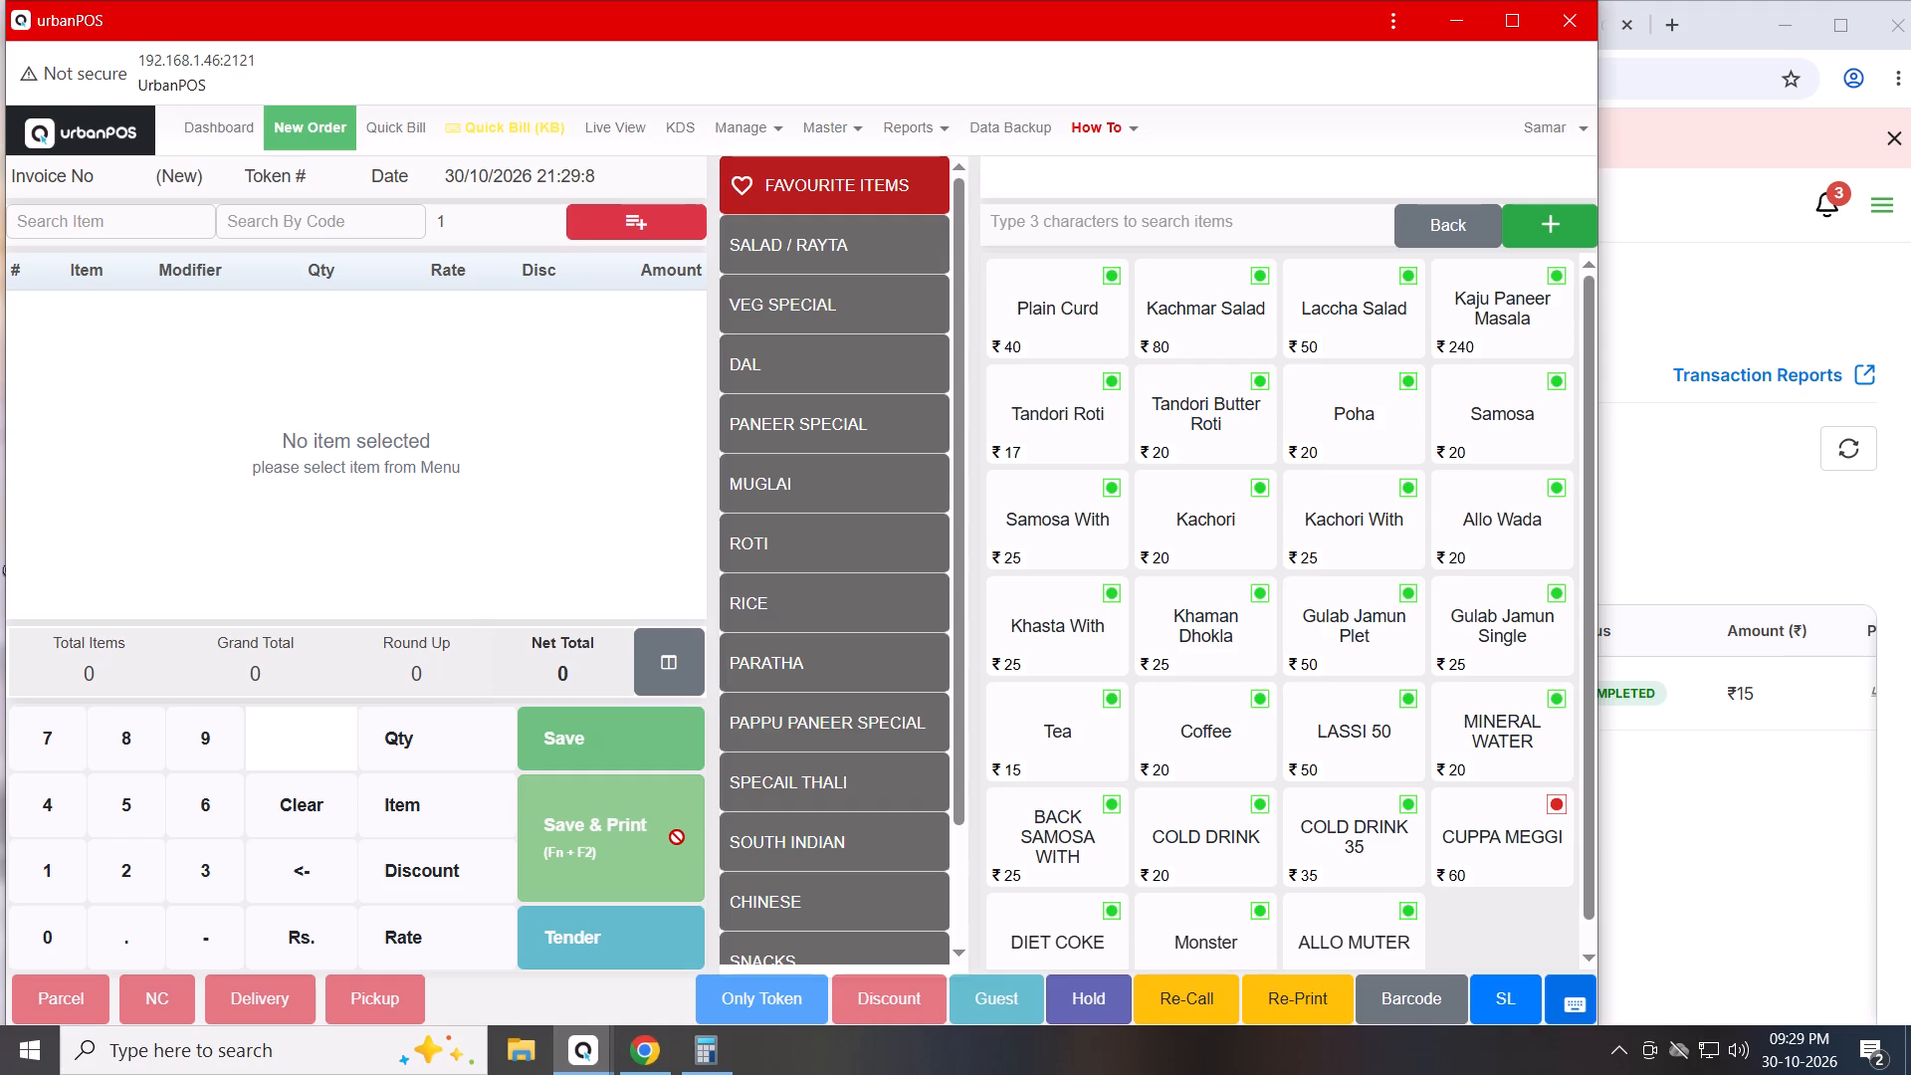
Enter an order for one Samosa and one Poha, and save and print its bill.
click(1480, 400)
click(1421, 414)
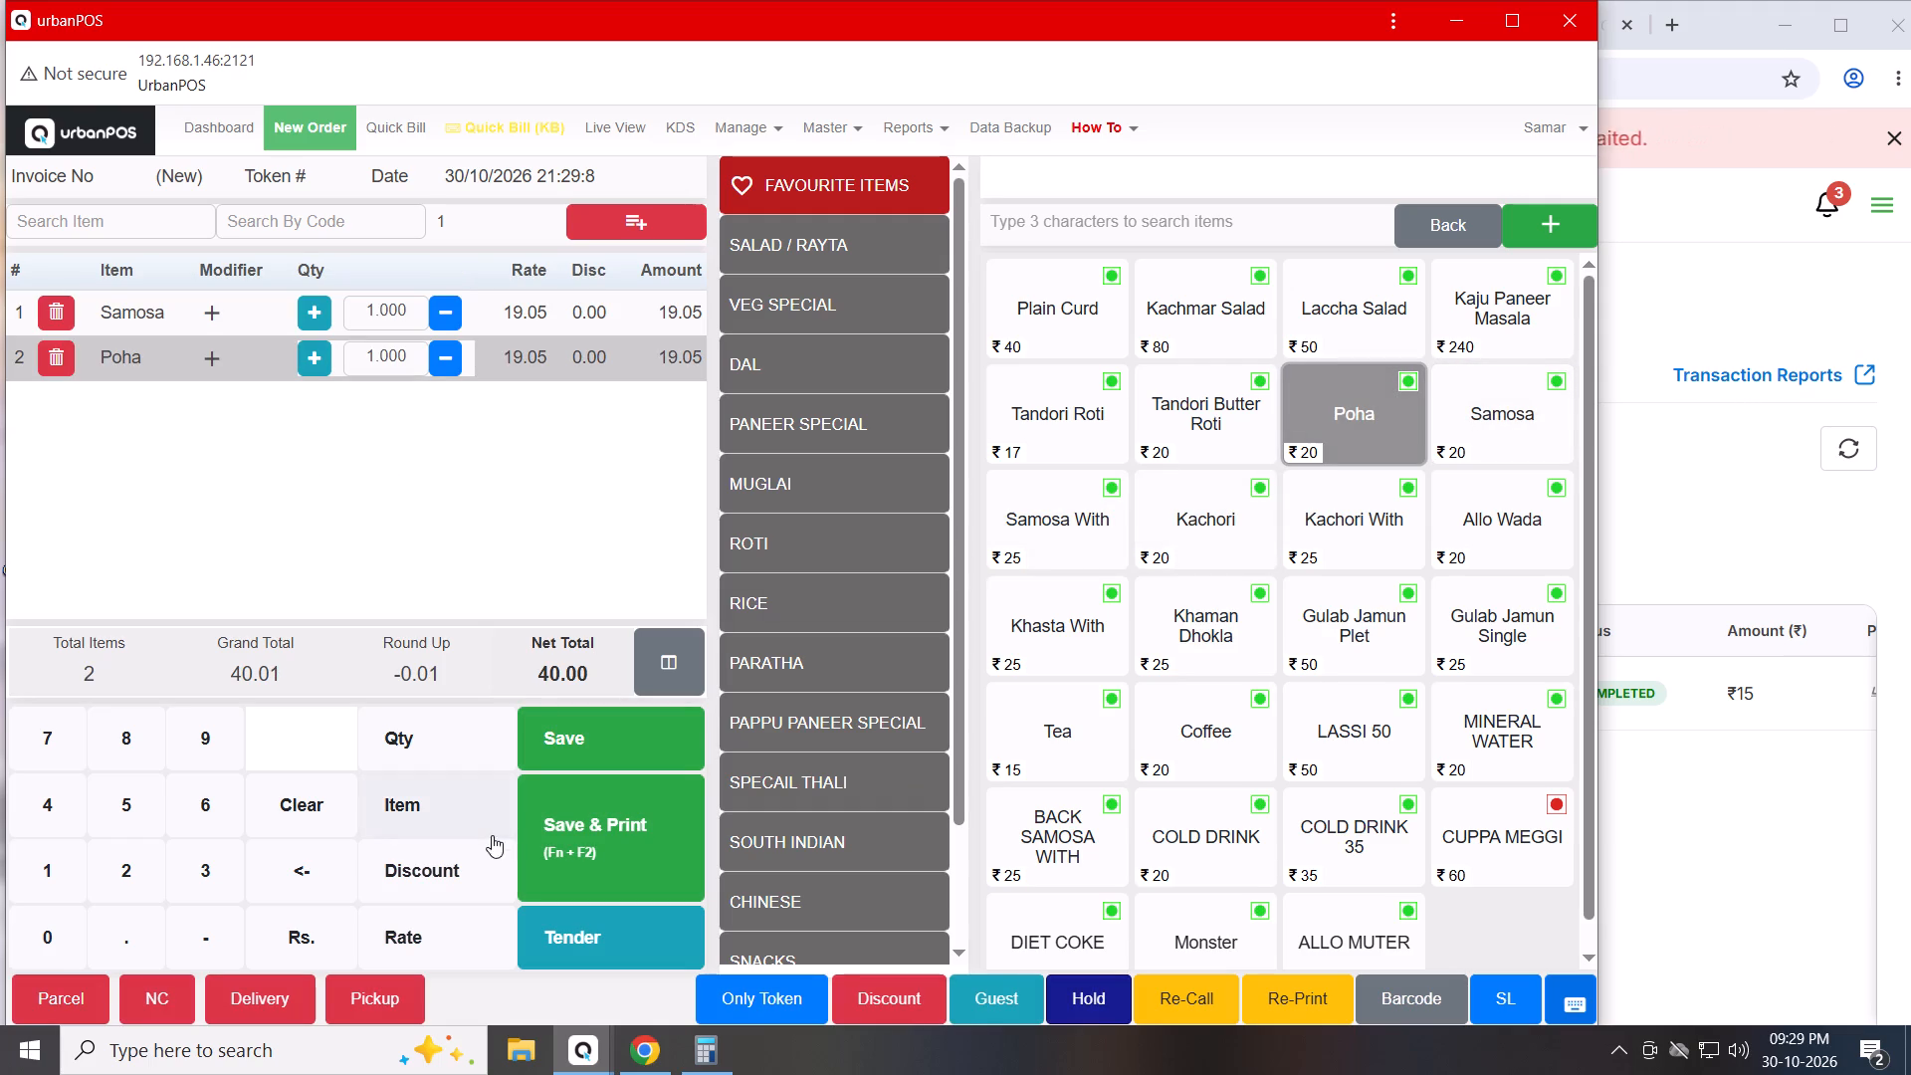
click(561, 837)
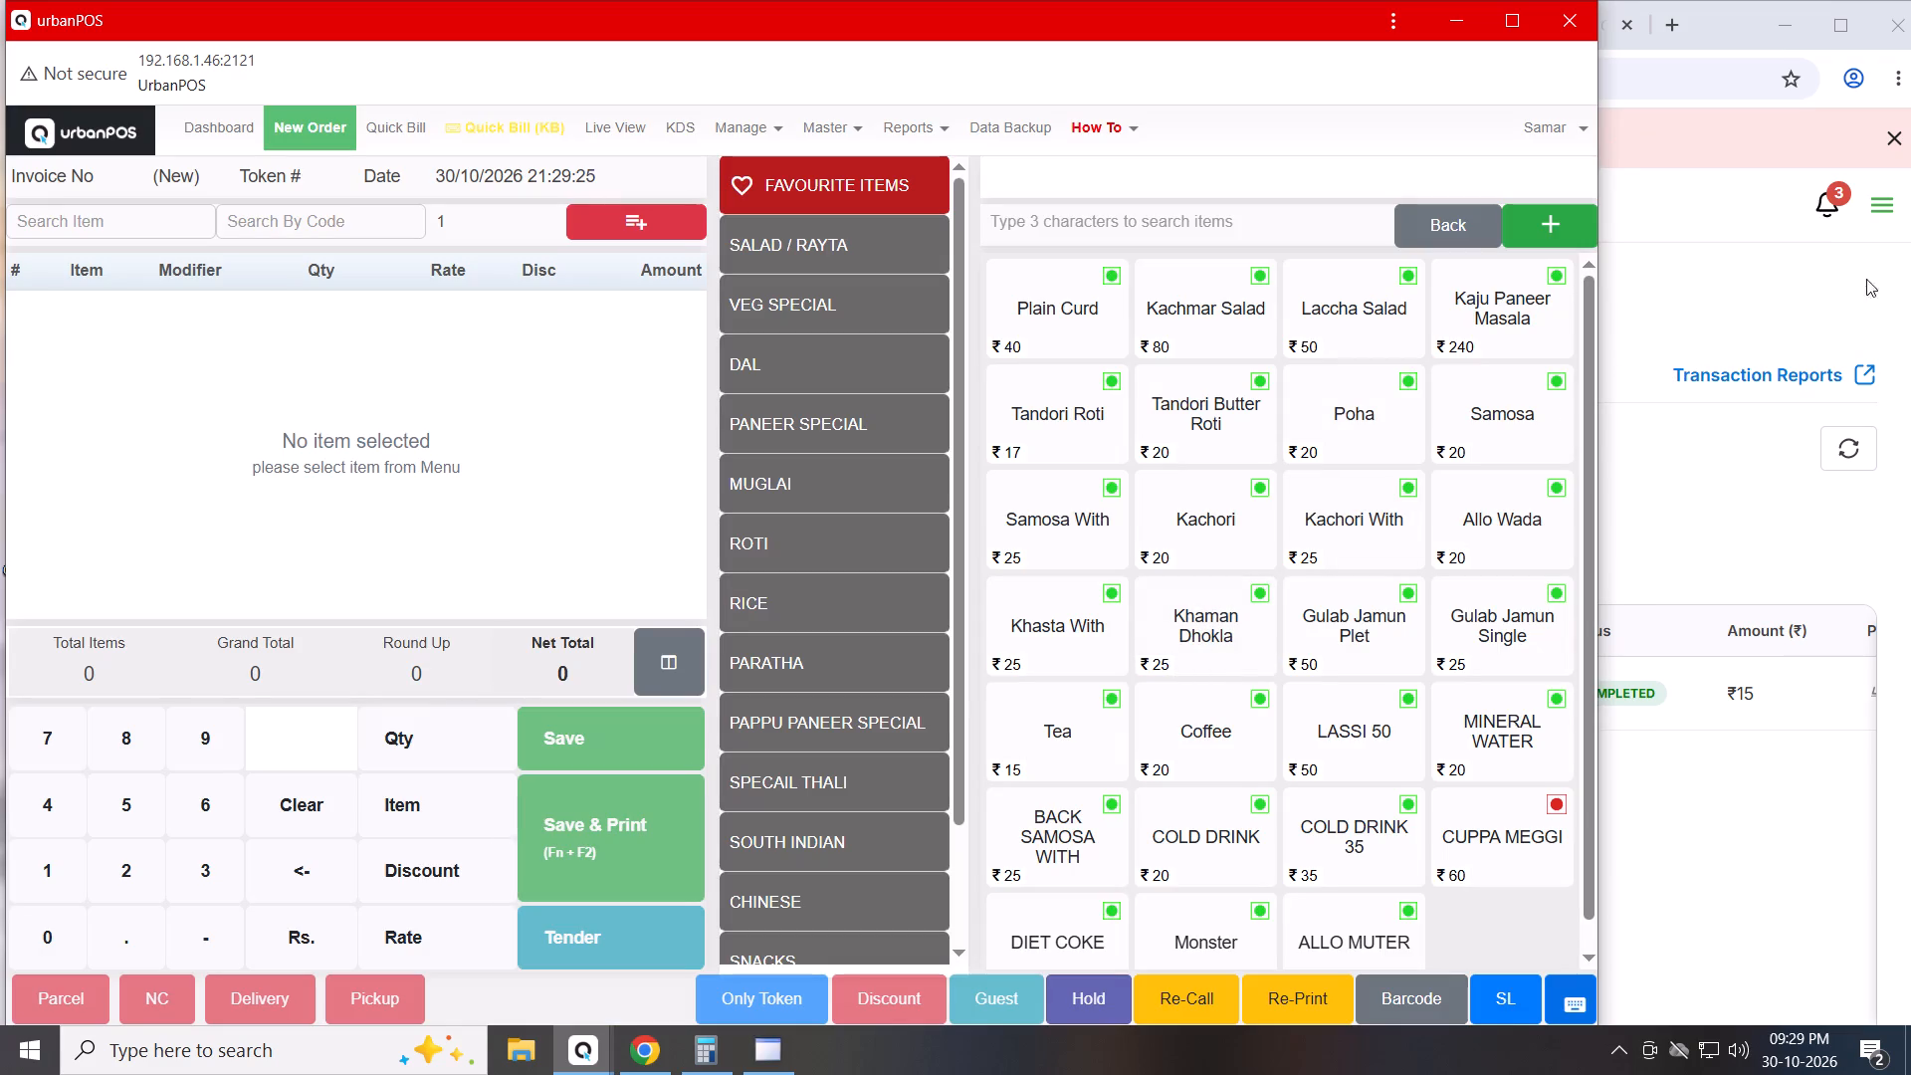
Enter an order for one Poha and one Tea, and save and print its bill.
click(1297, 420)
click(1078, 722)
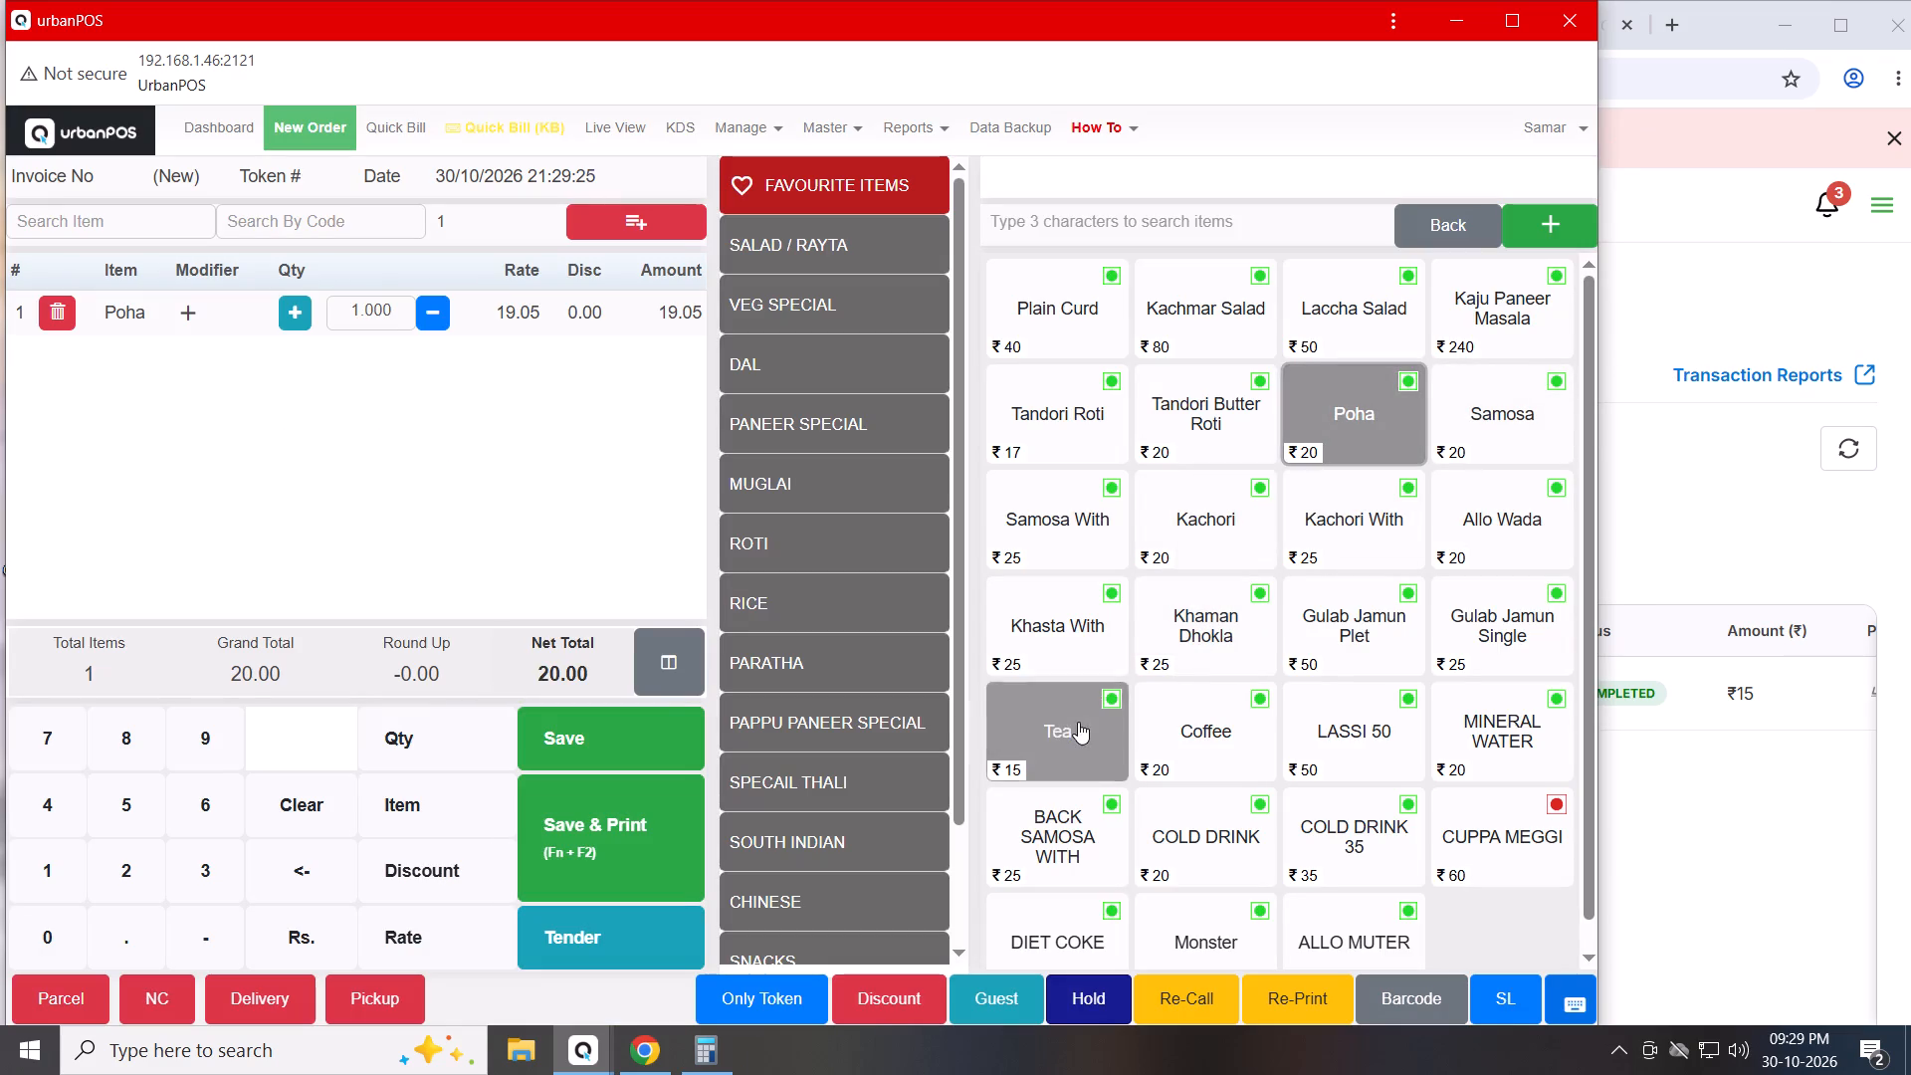
click(677, 816)
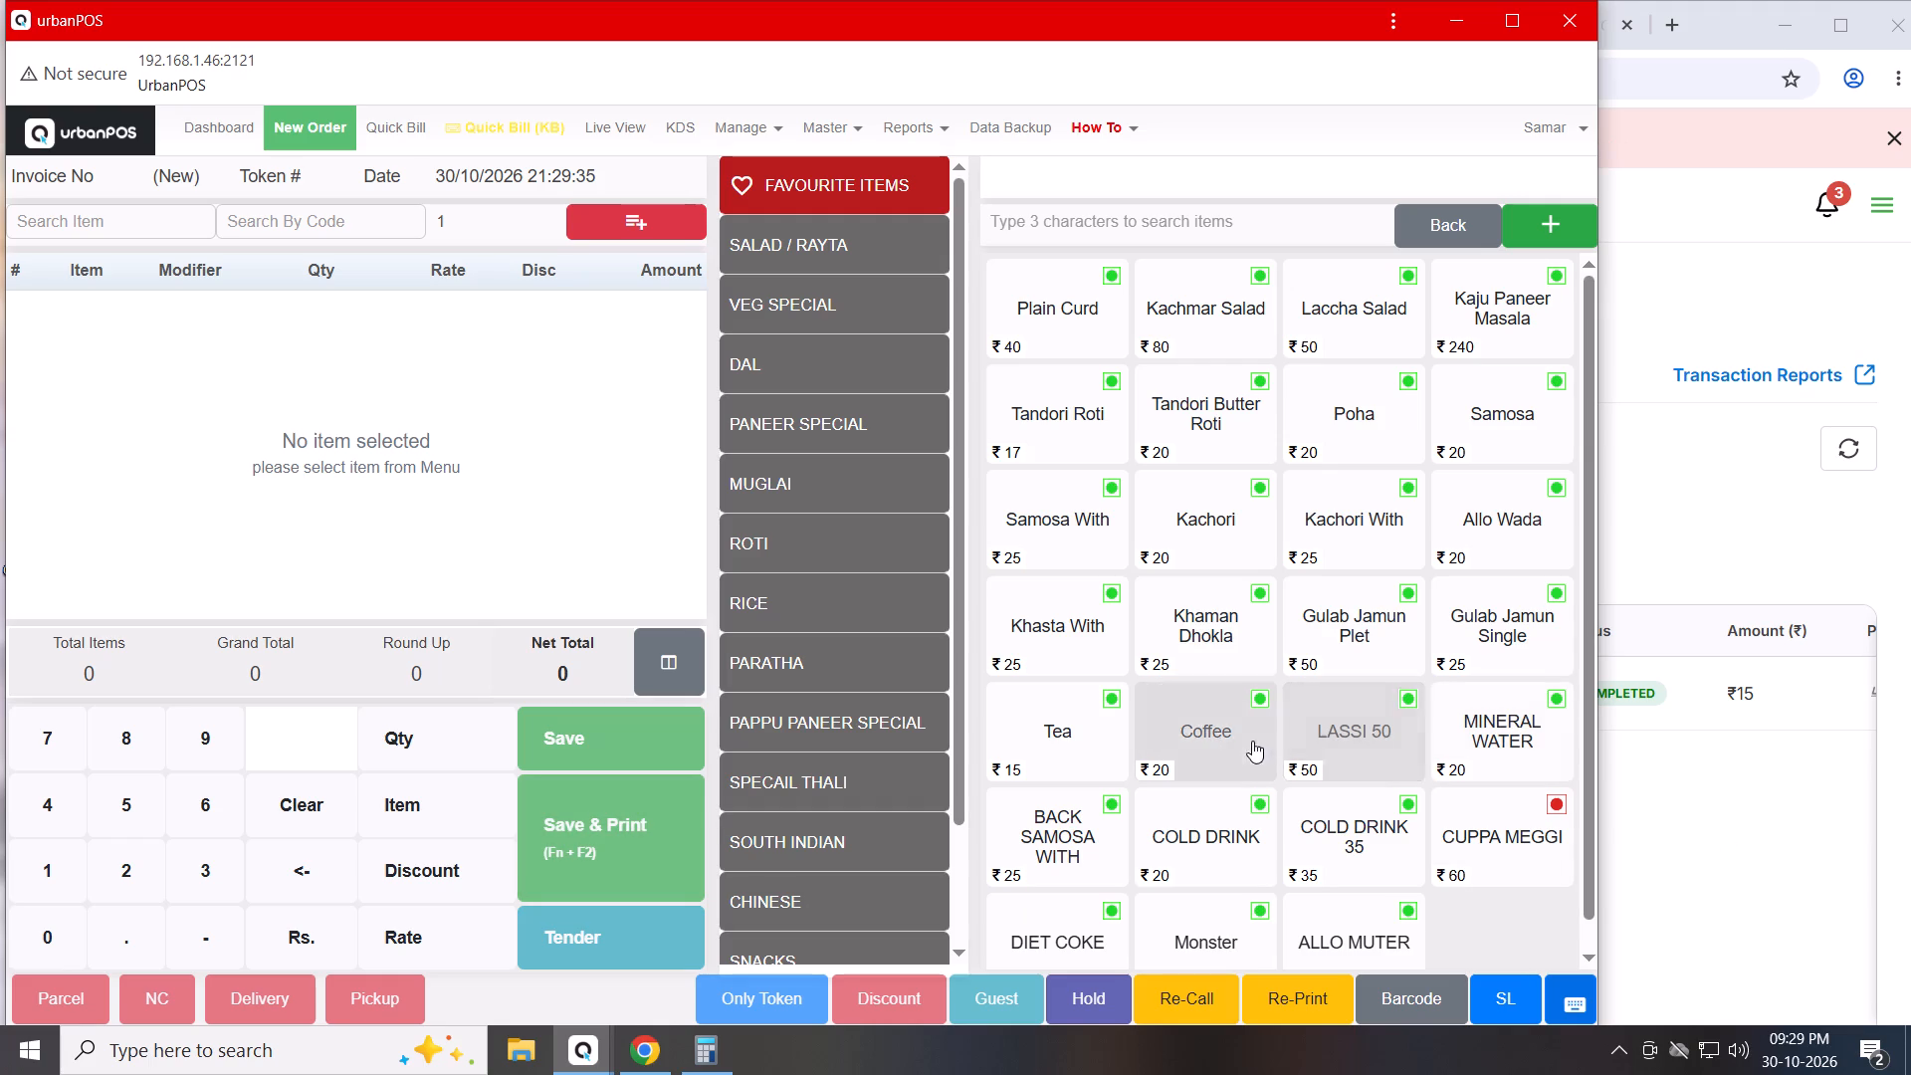
Enter an order for one Tea, and save and print its bill.
click(995, 732)
click(613, 811)
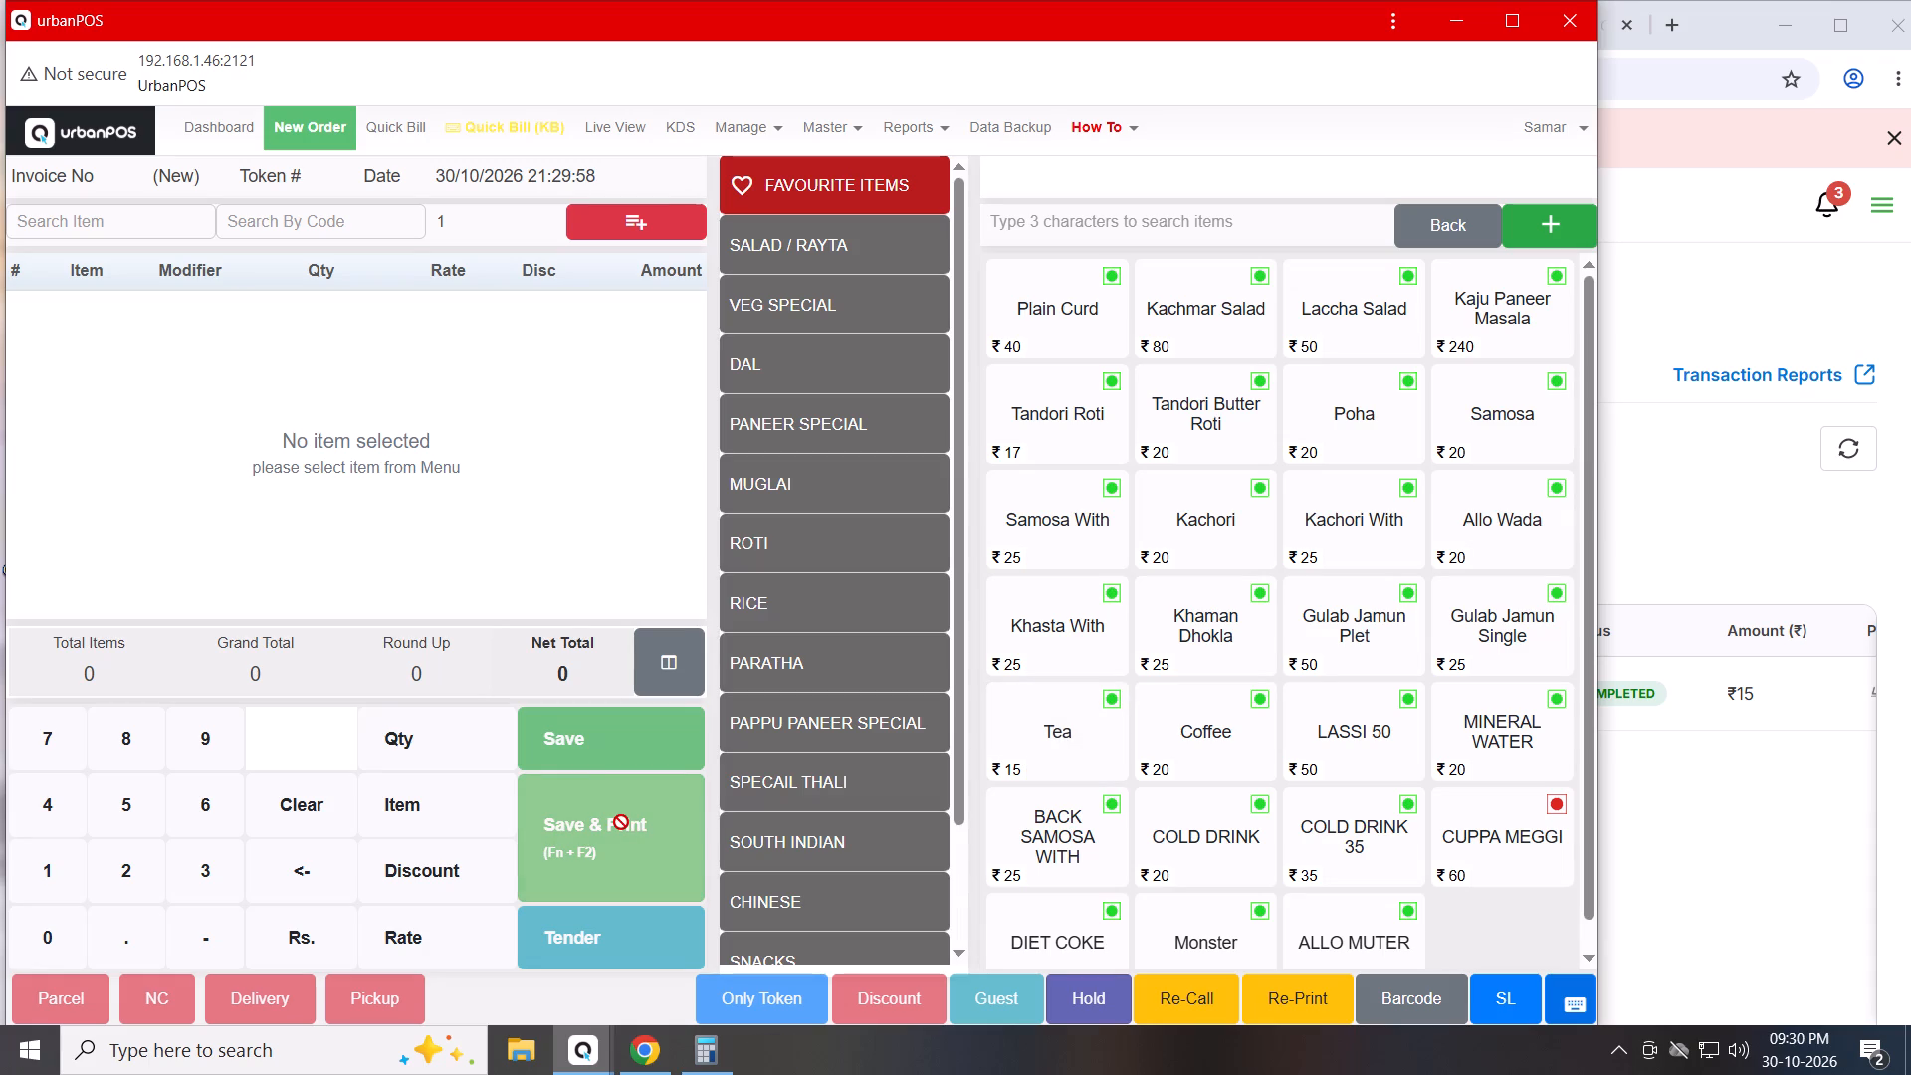
Enter an order for one Butter Milk using item code 7, and save and print its bill.
click(223, 229)
key(7)
key(Return)
key(Return)
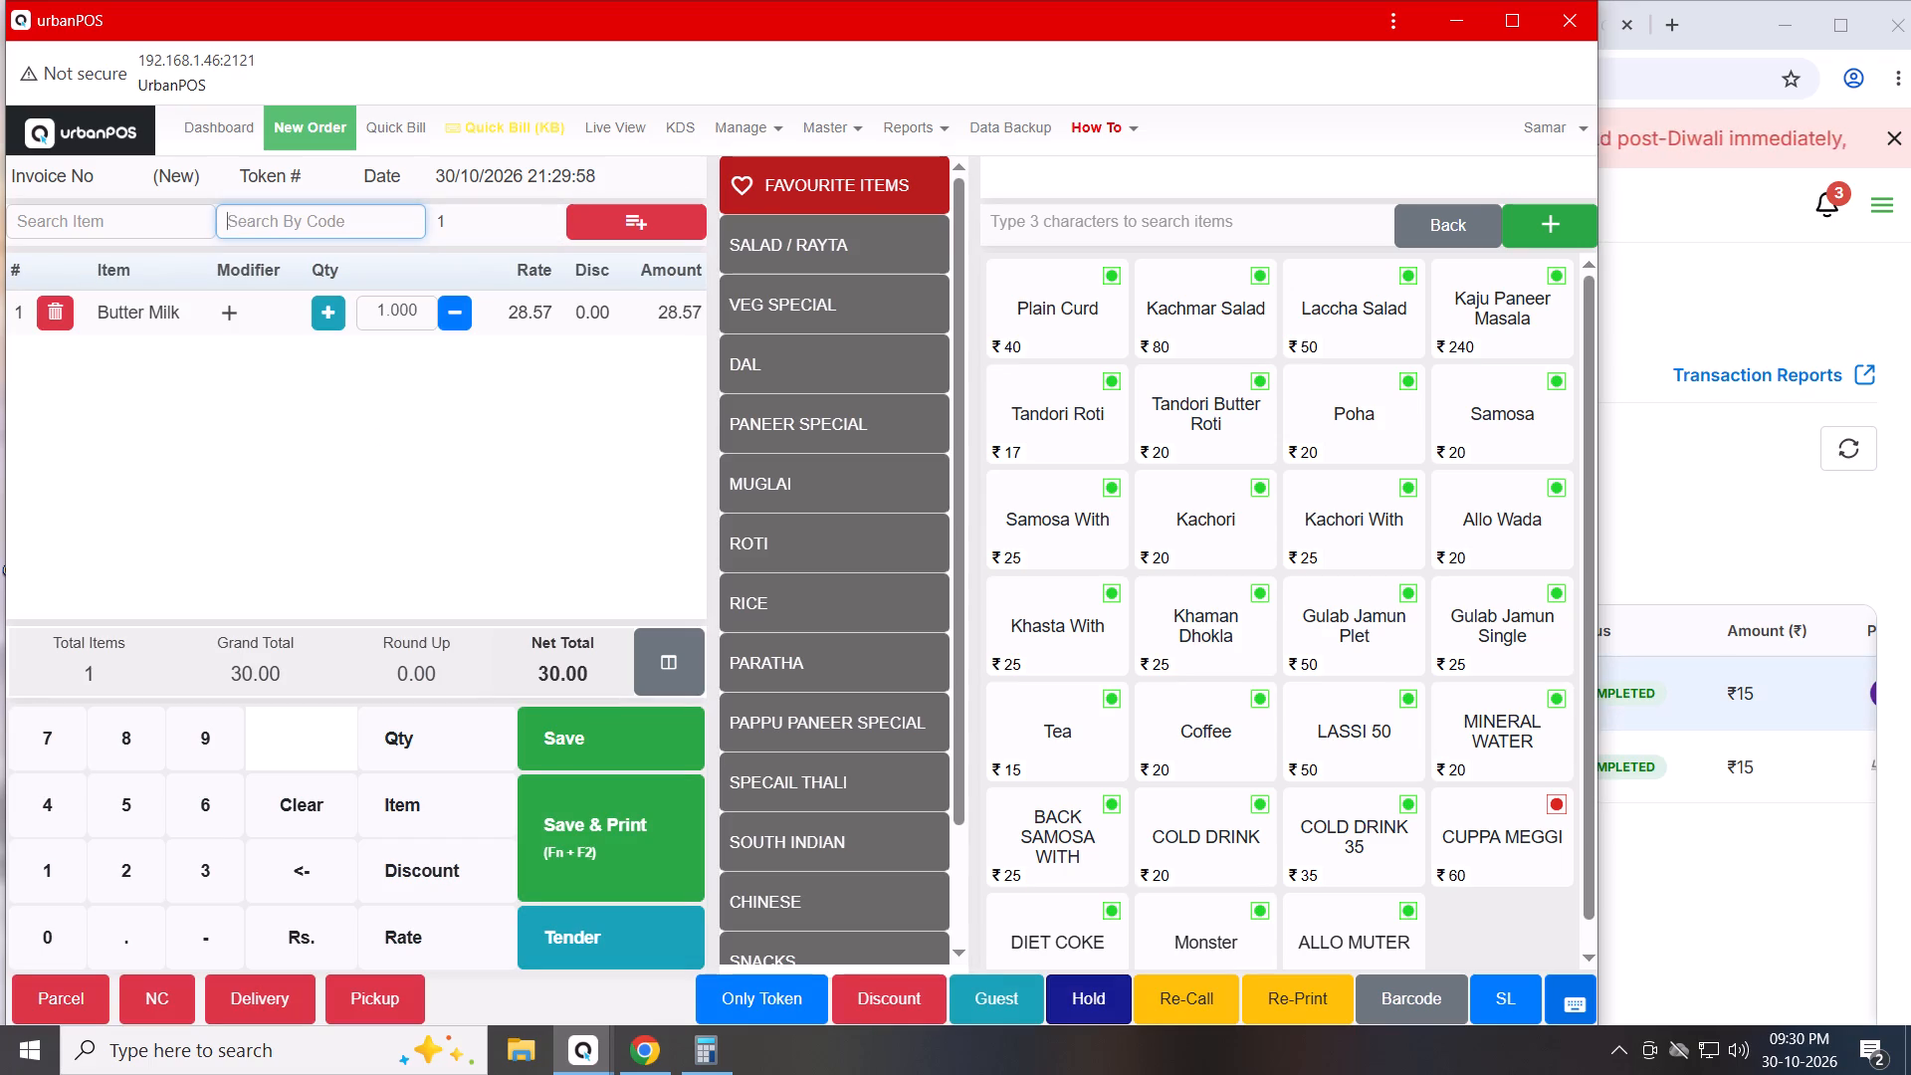
key(F2)
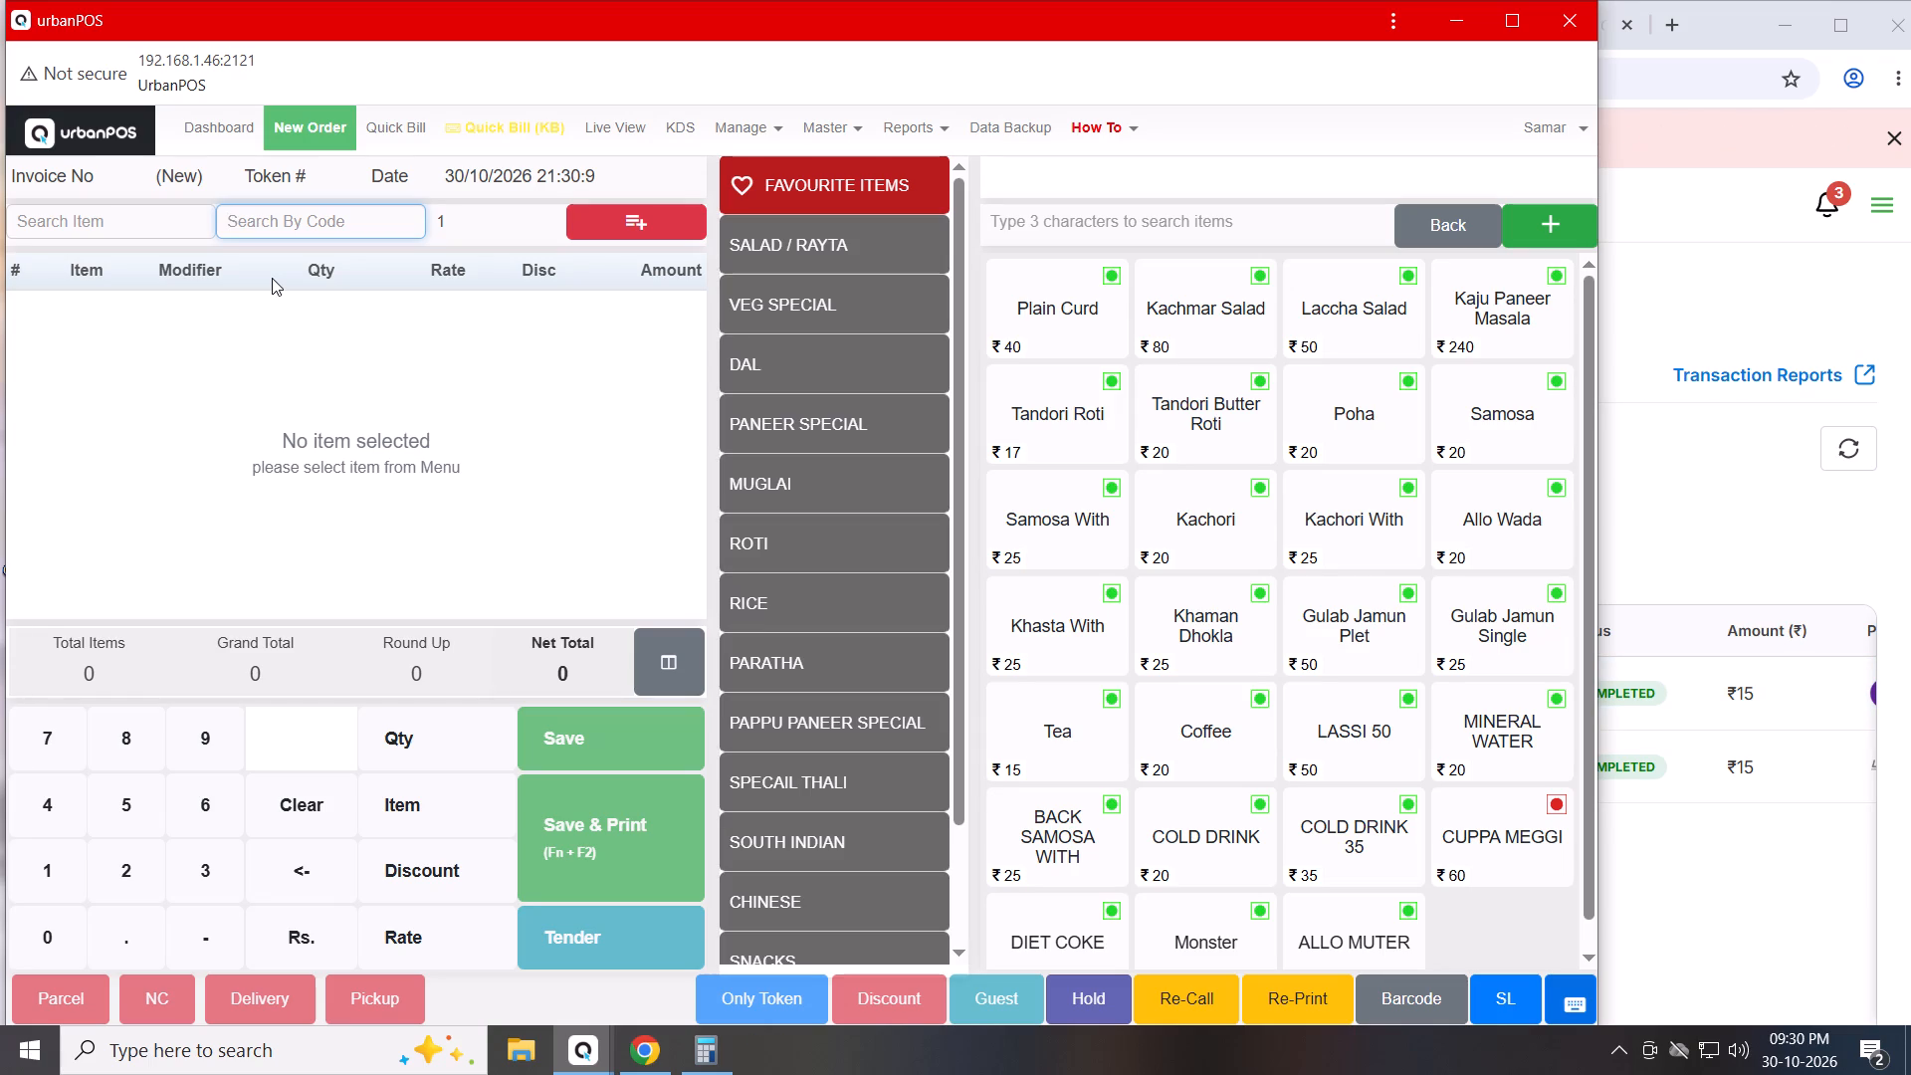
Enter an order for one of the item with code 1, and save and print its bill.
key(1)
key(Return)
key(Return)
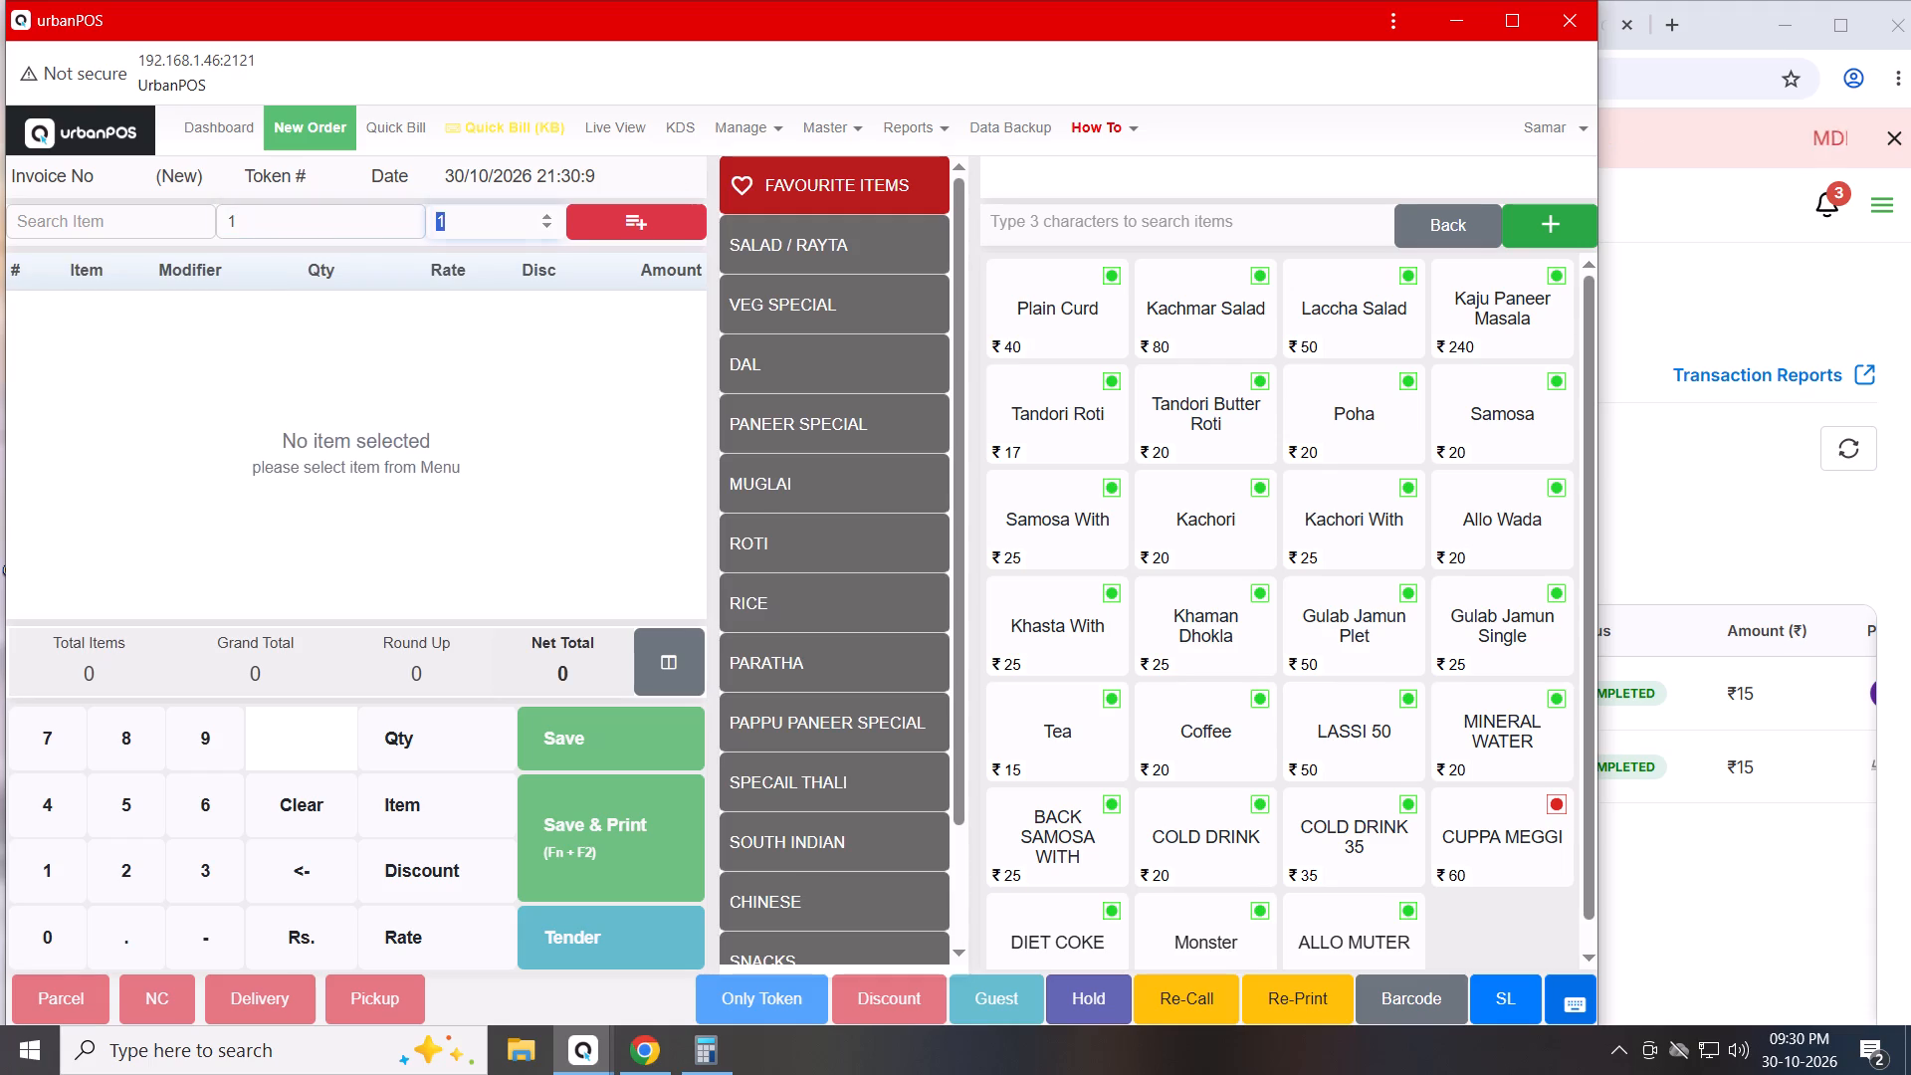
key(F2)
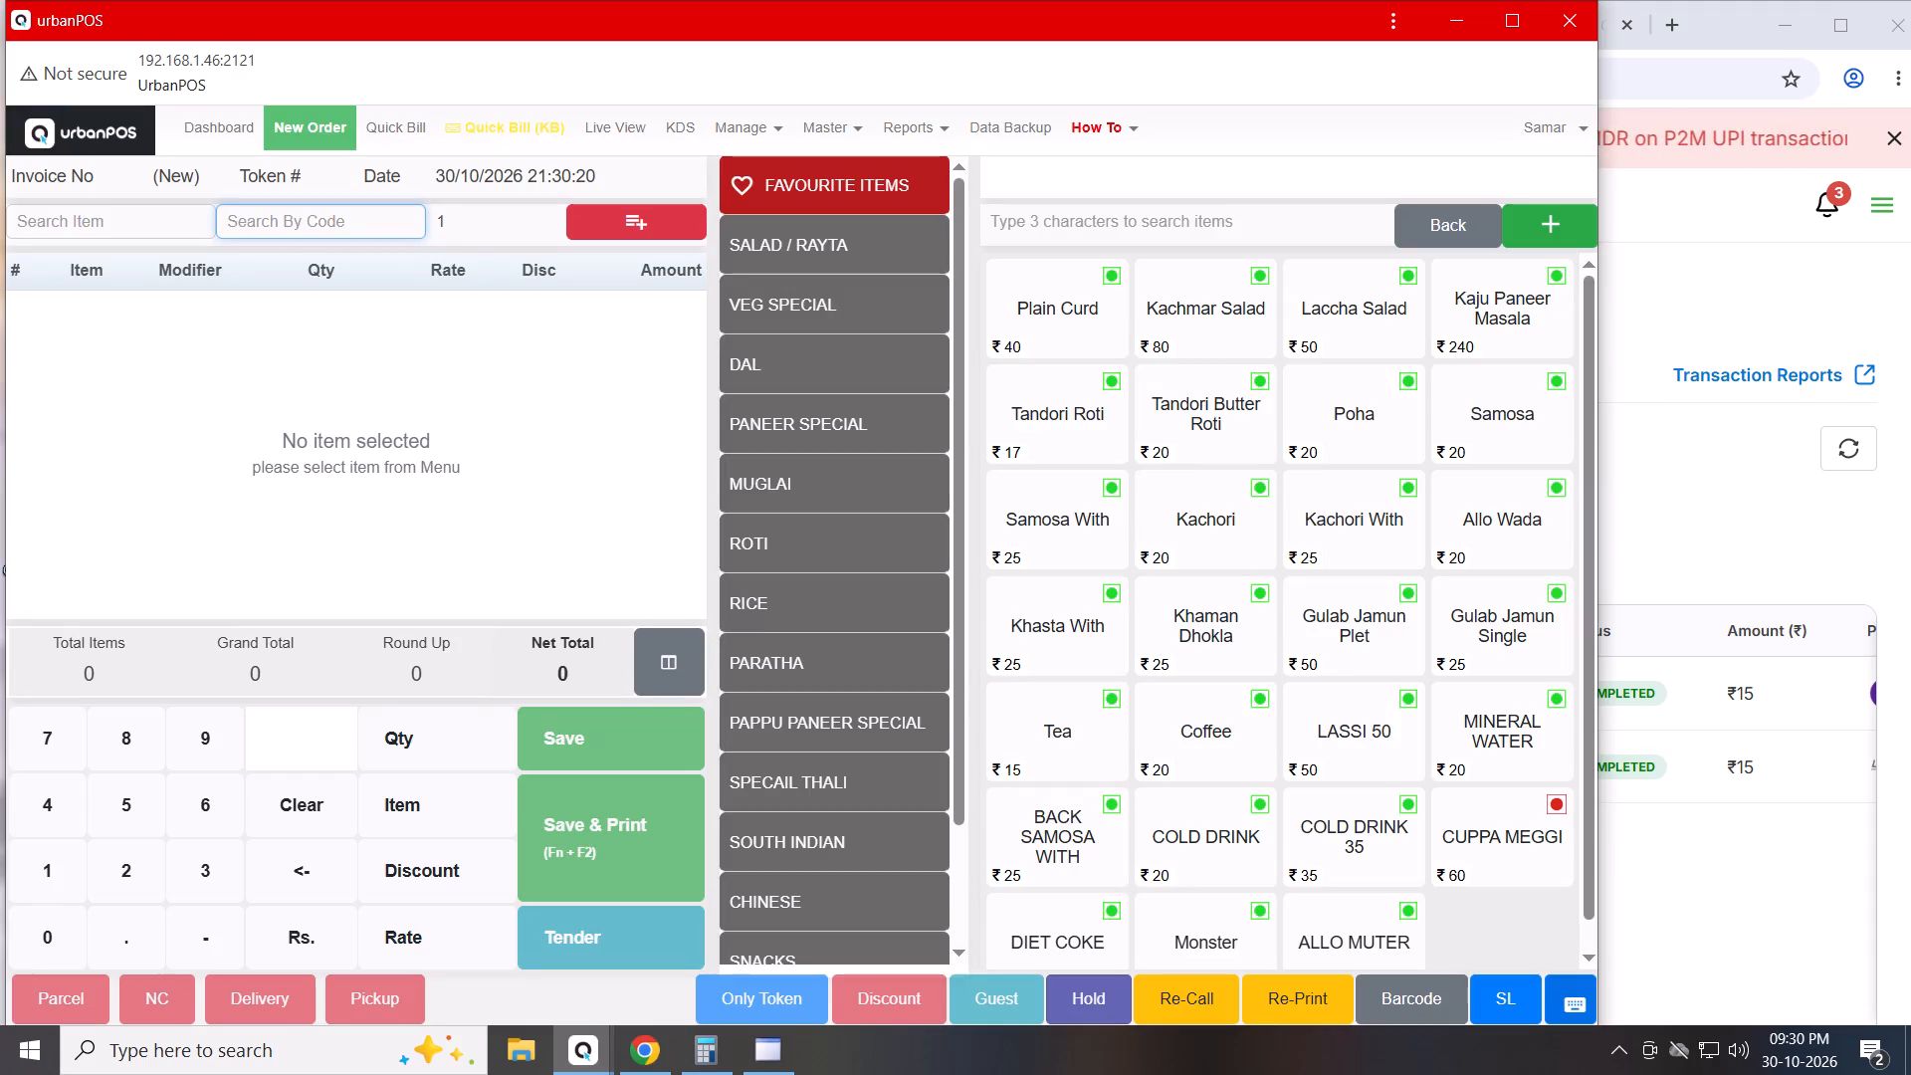
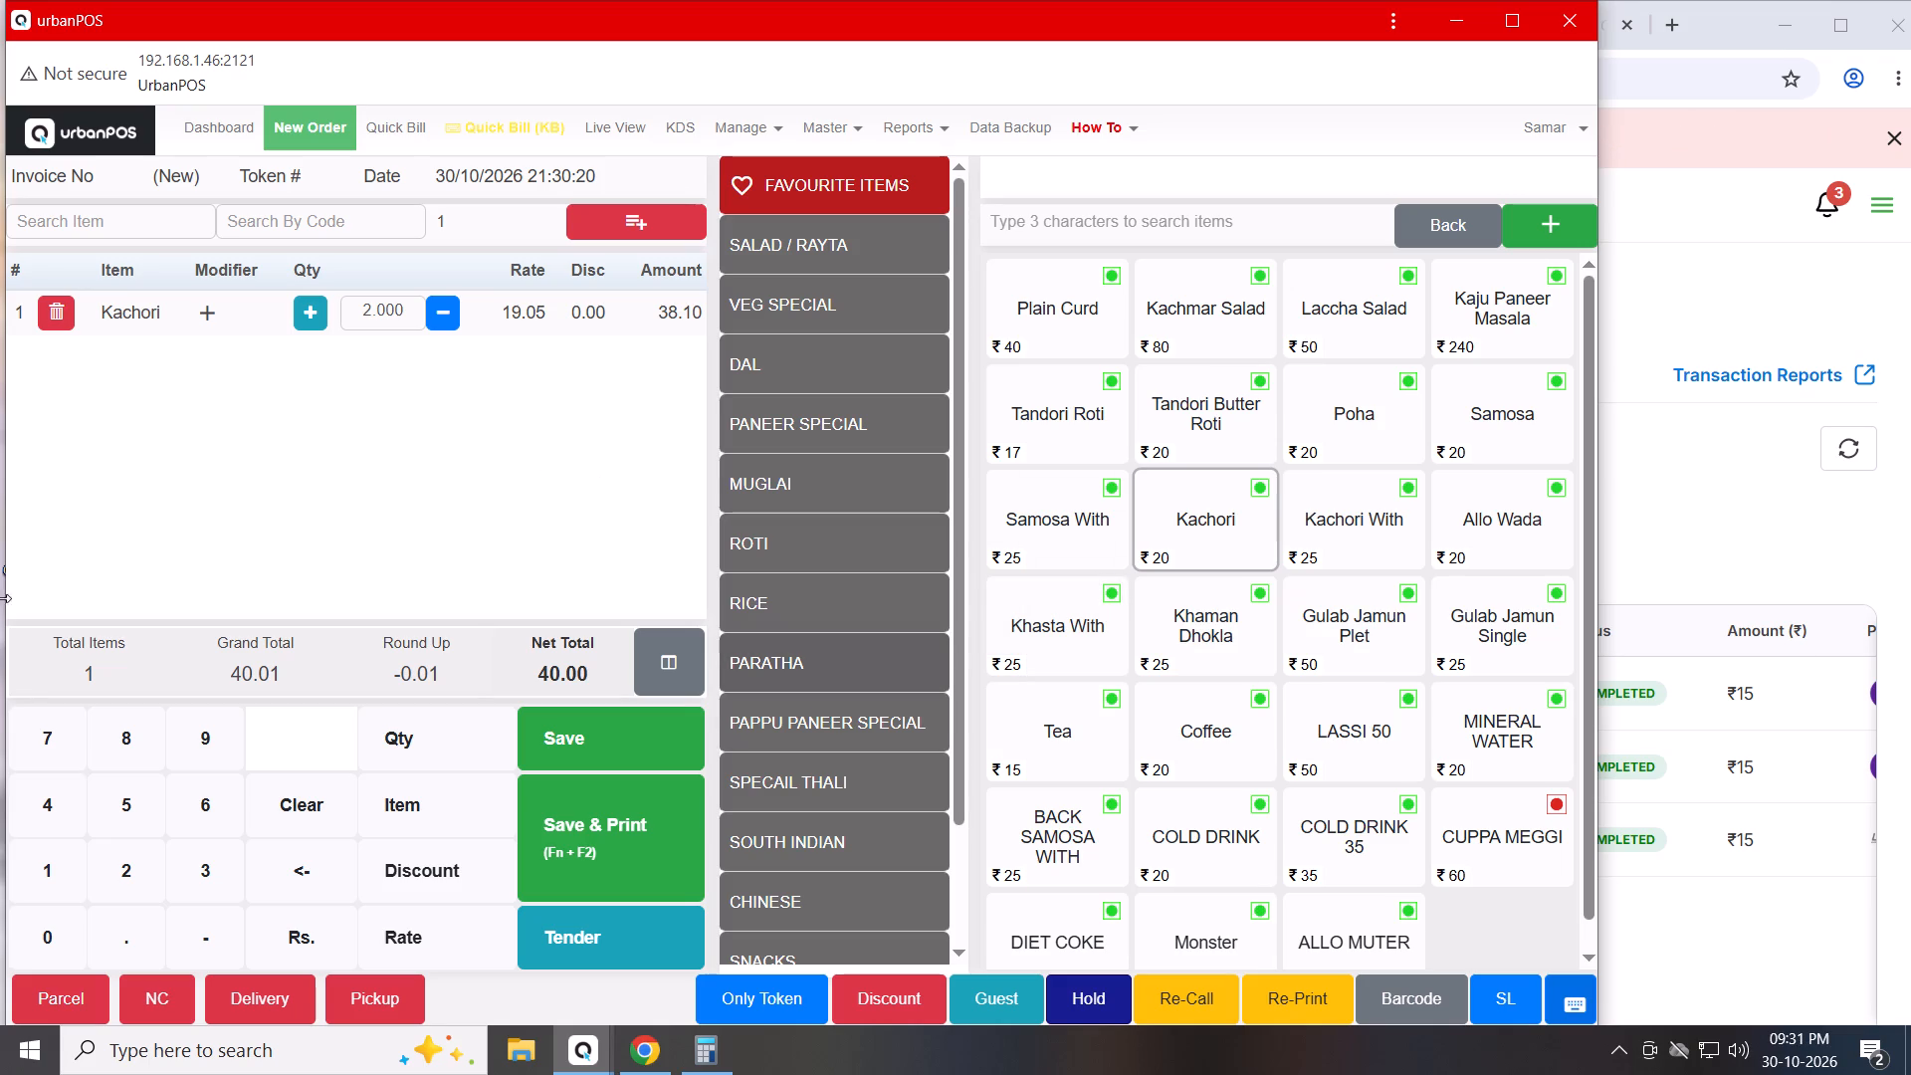
Replace the order's Kachori line with two Kachori With, and save and print the bill.
click(52, 329)
double_click(1381, 529)
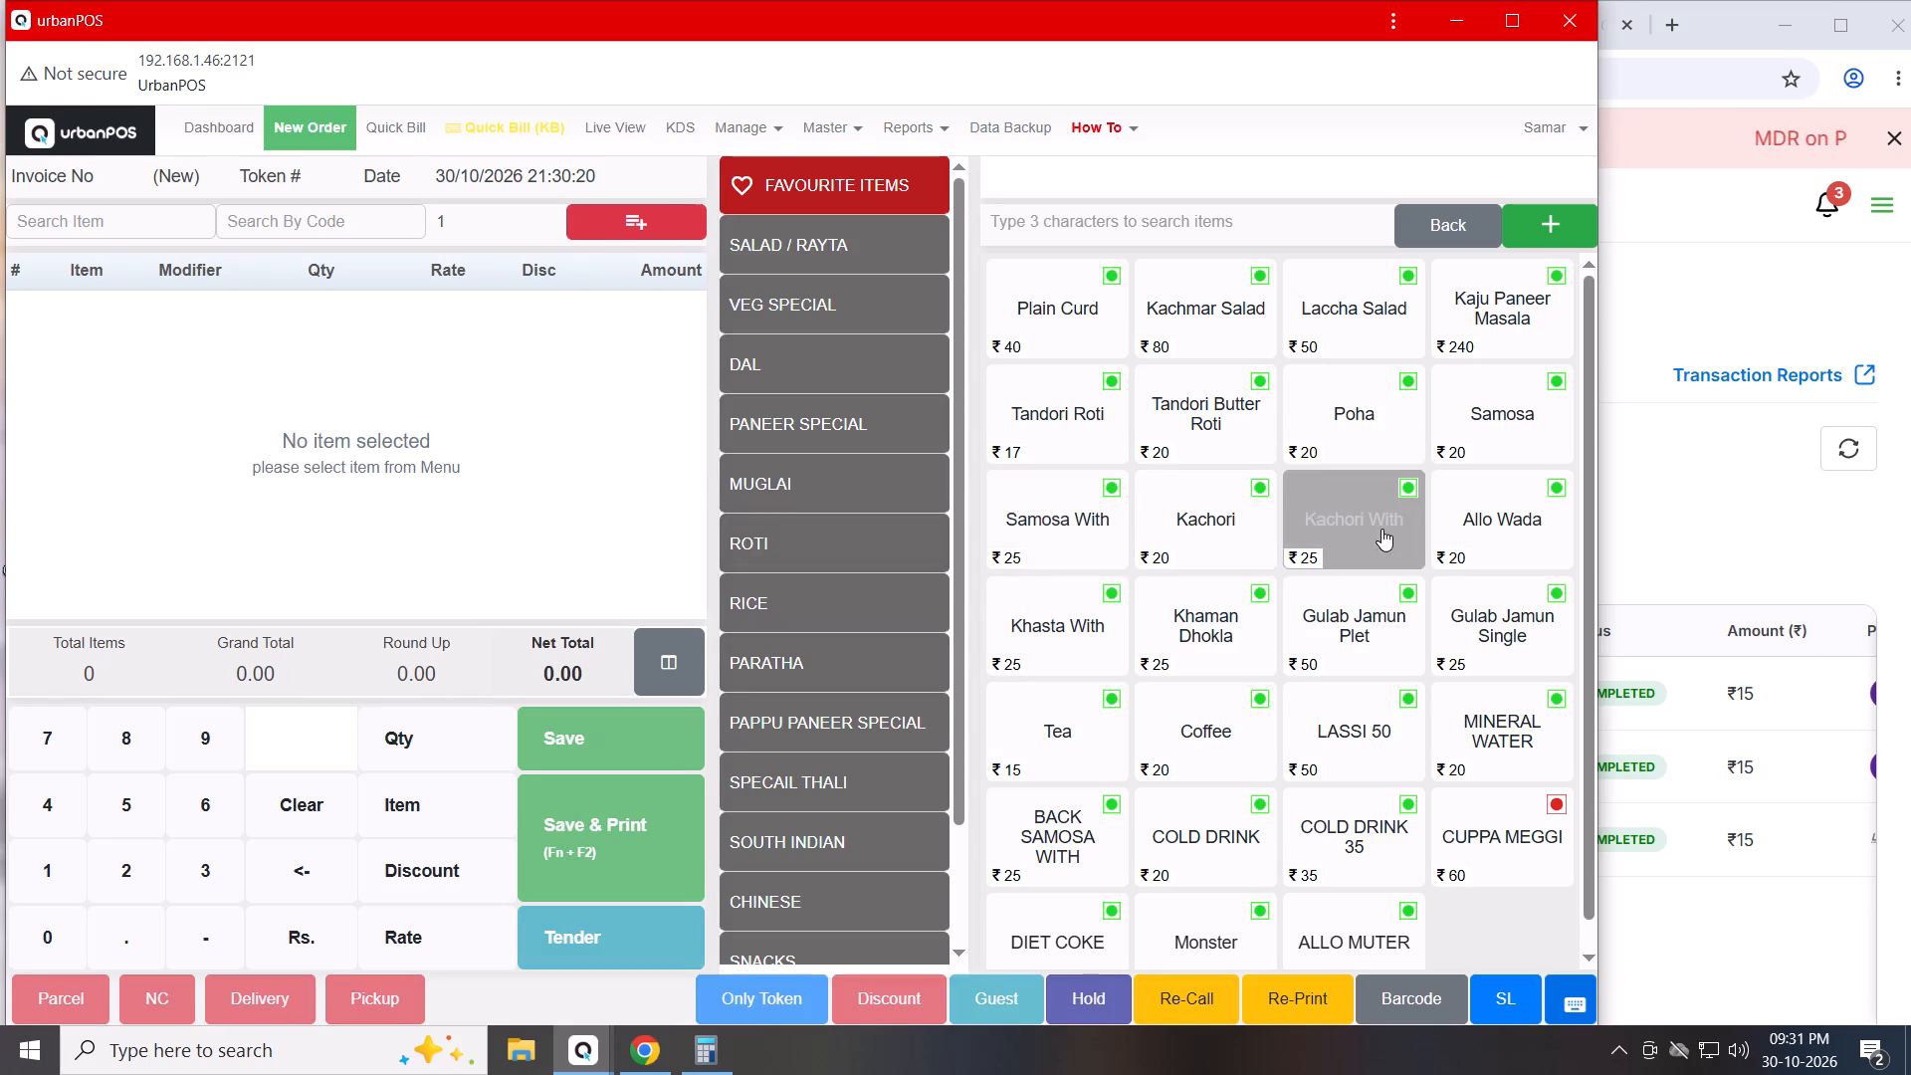
click(618, 842)
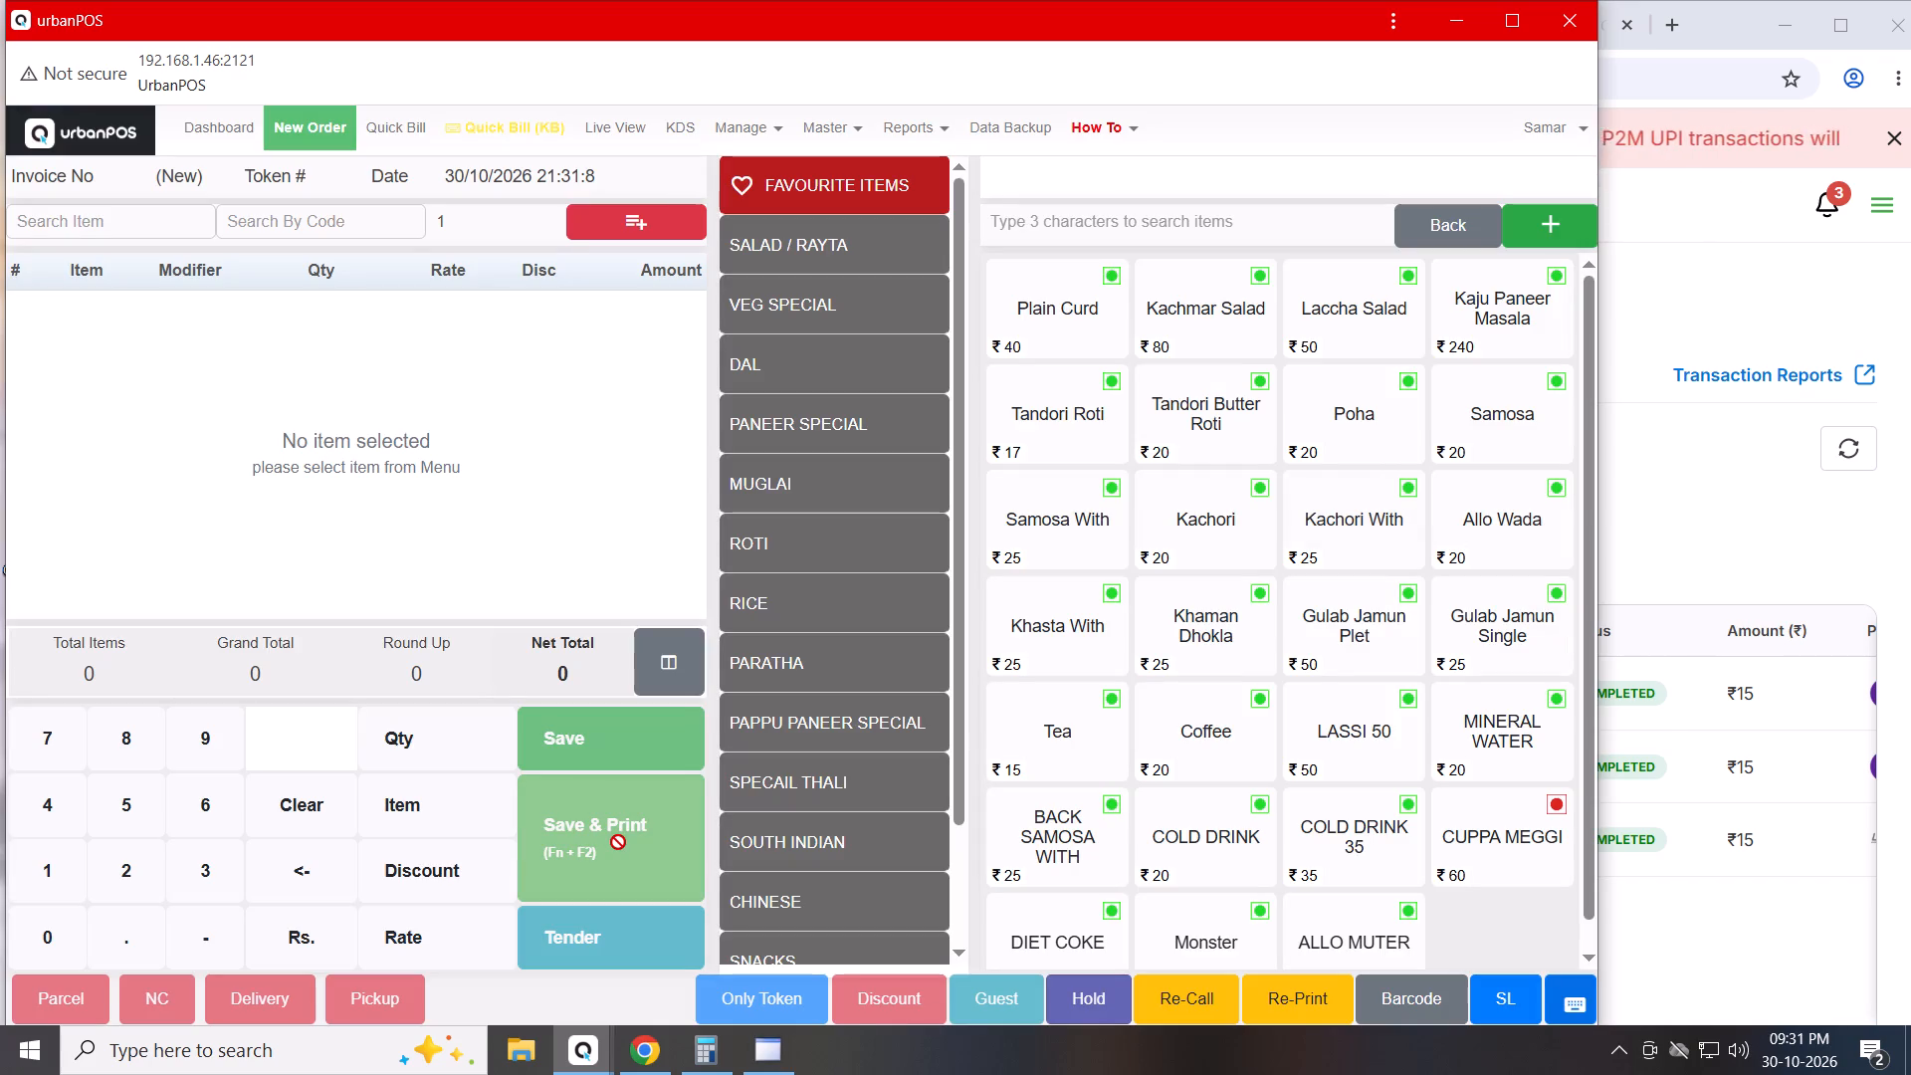
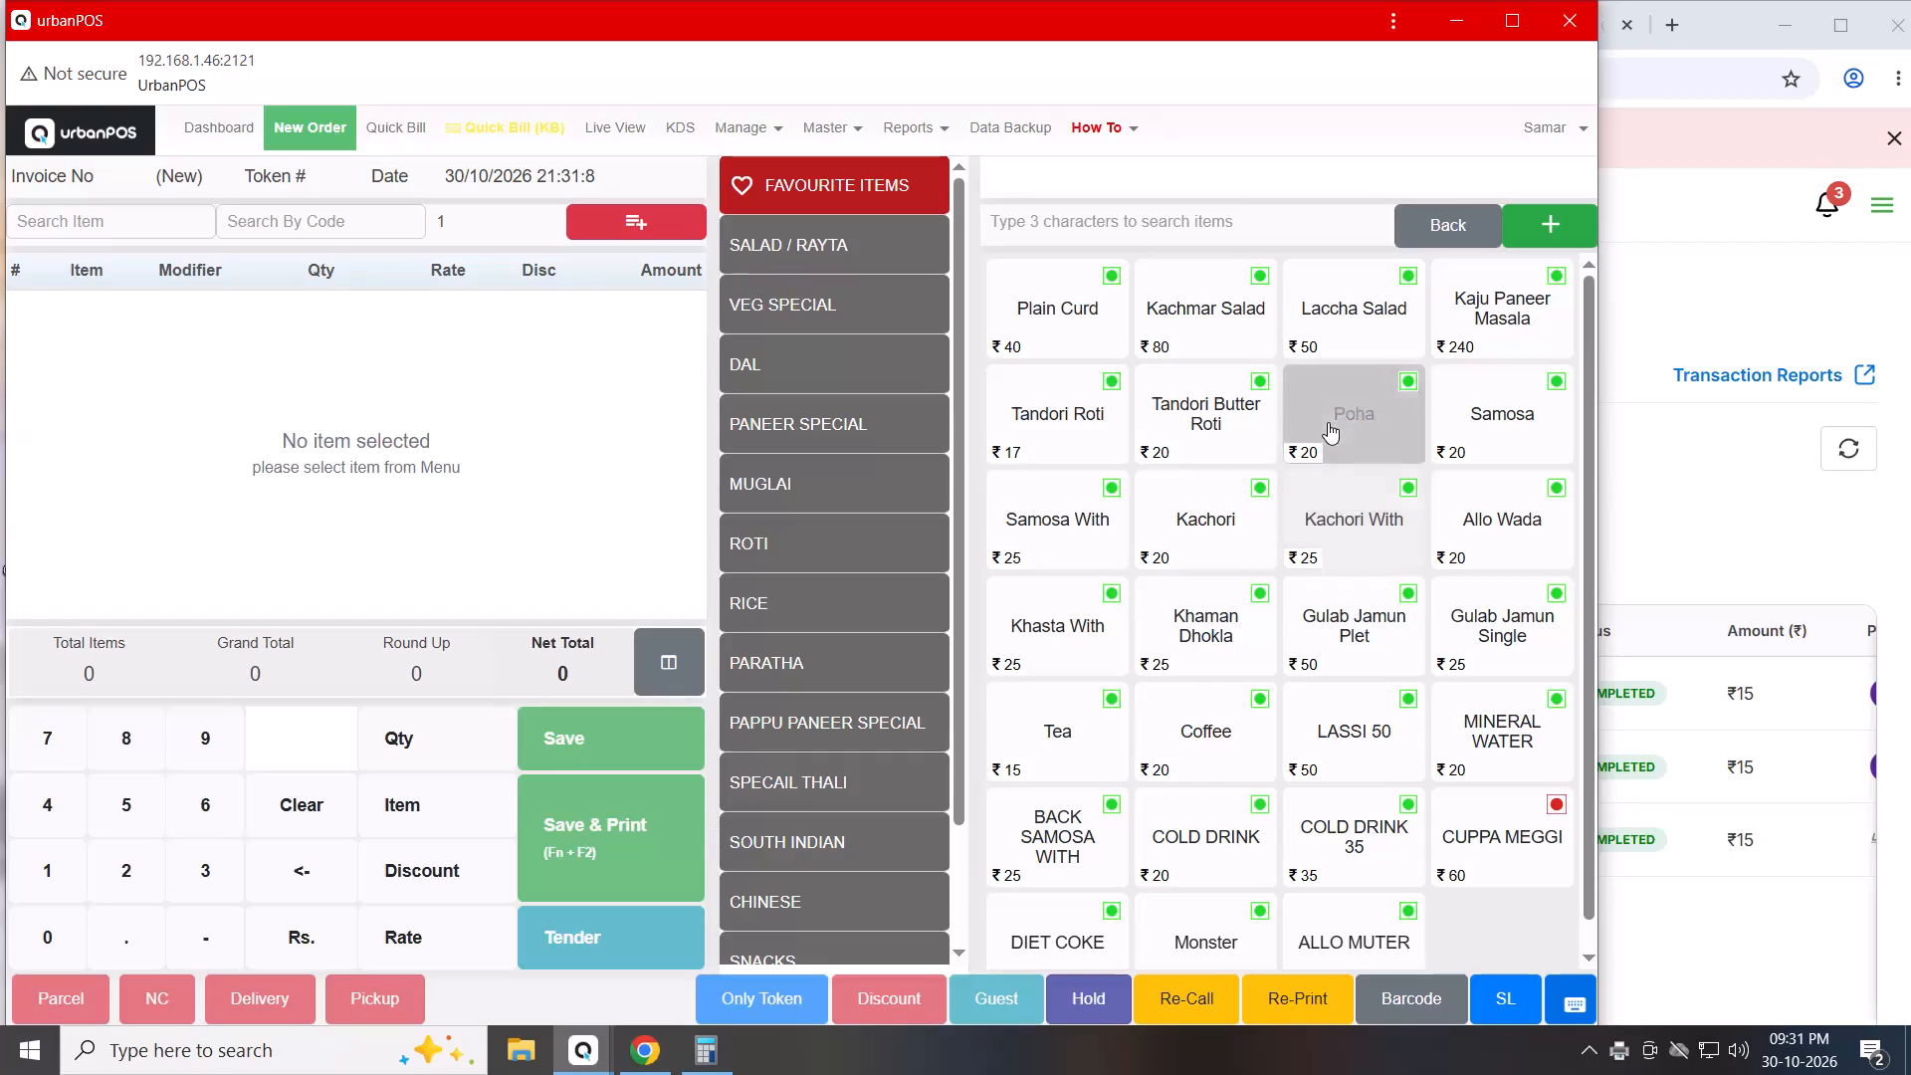
Enter a new order of one Poha and one Kachori With, and save and print the bill.
click(1328, 422)
click(1311, 562)
click(615, 833)
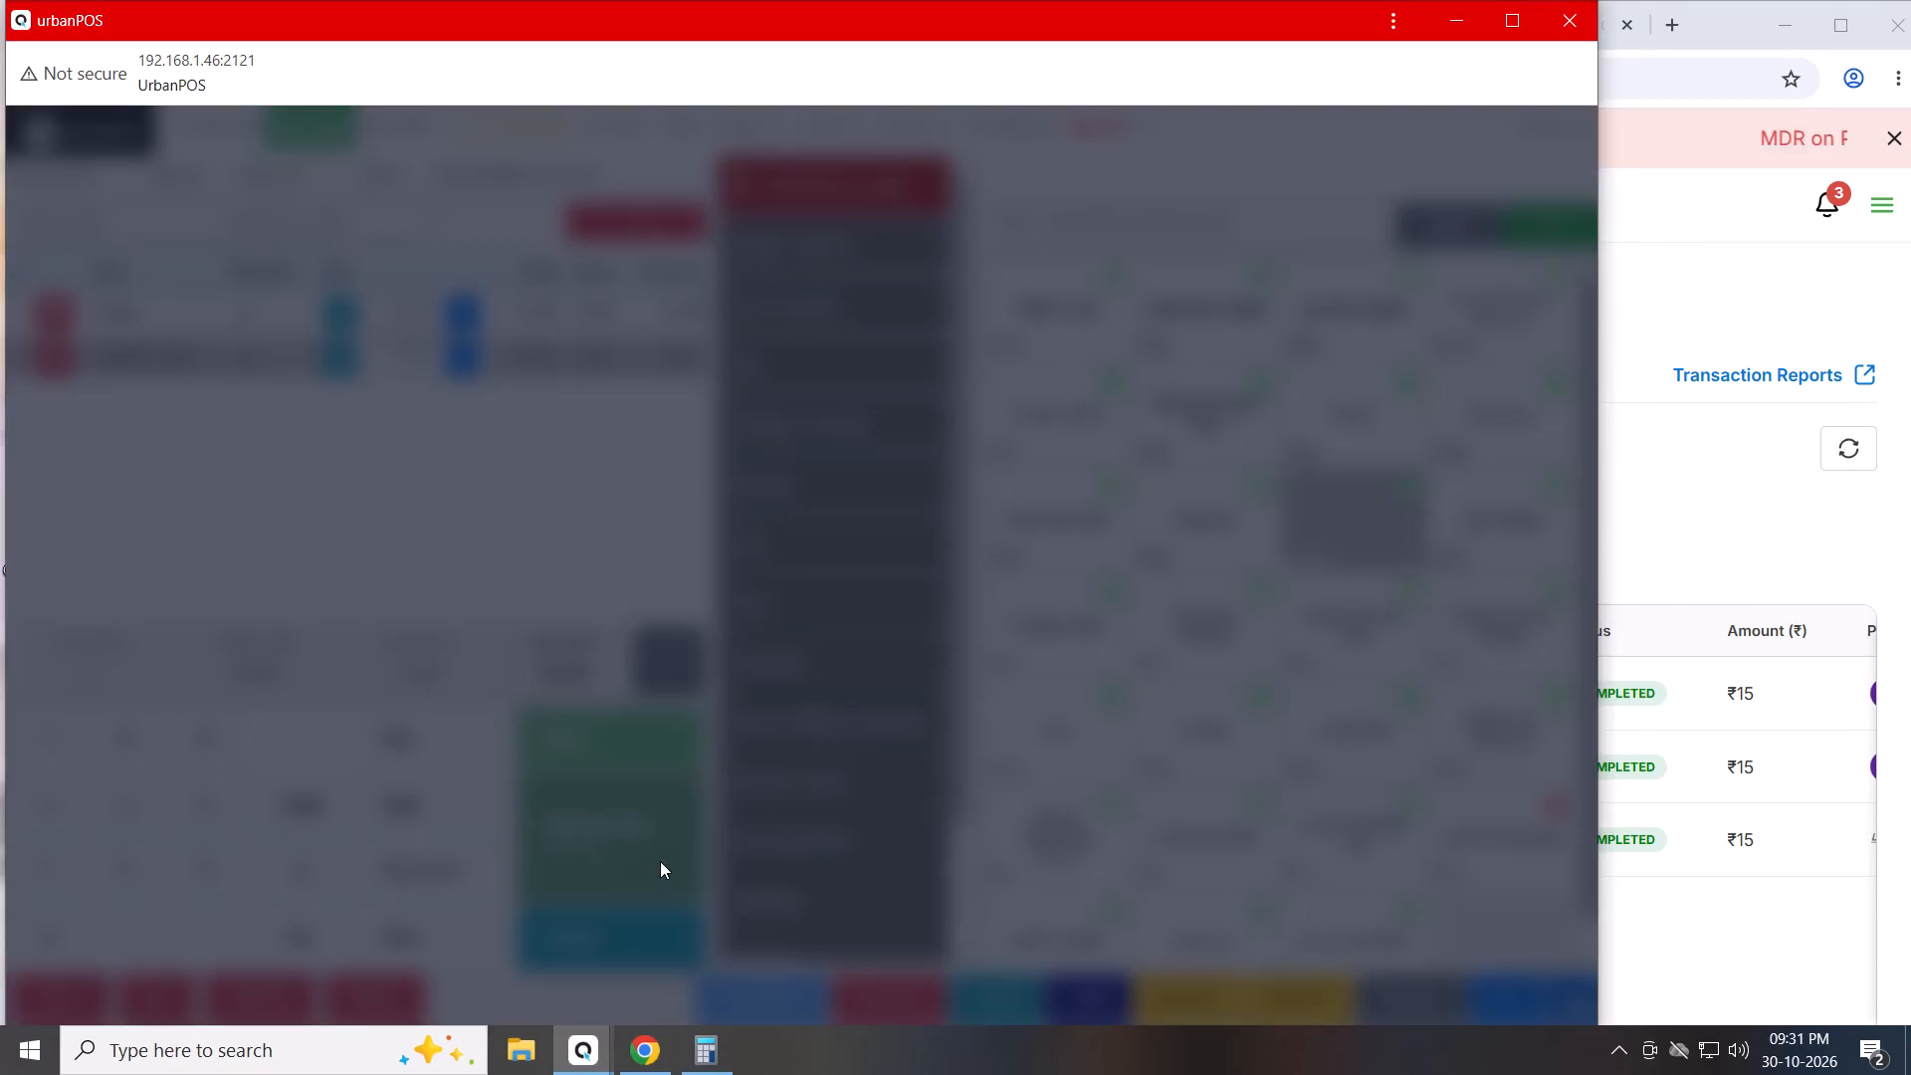
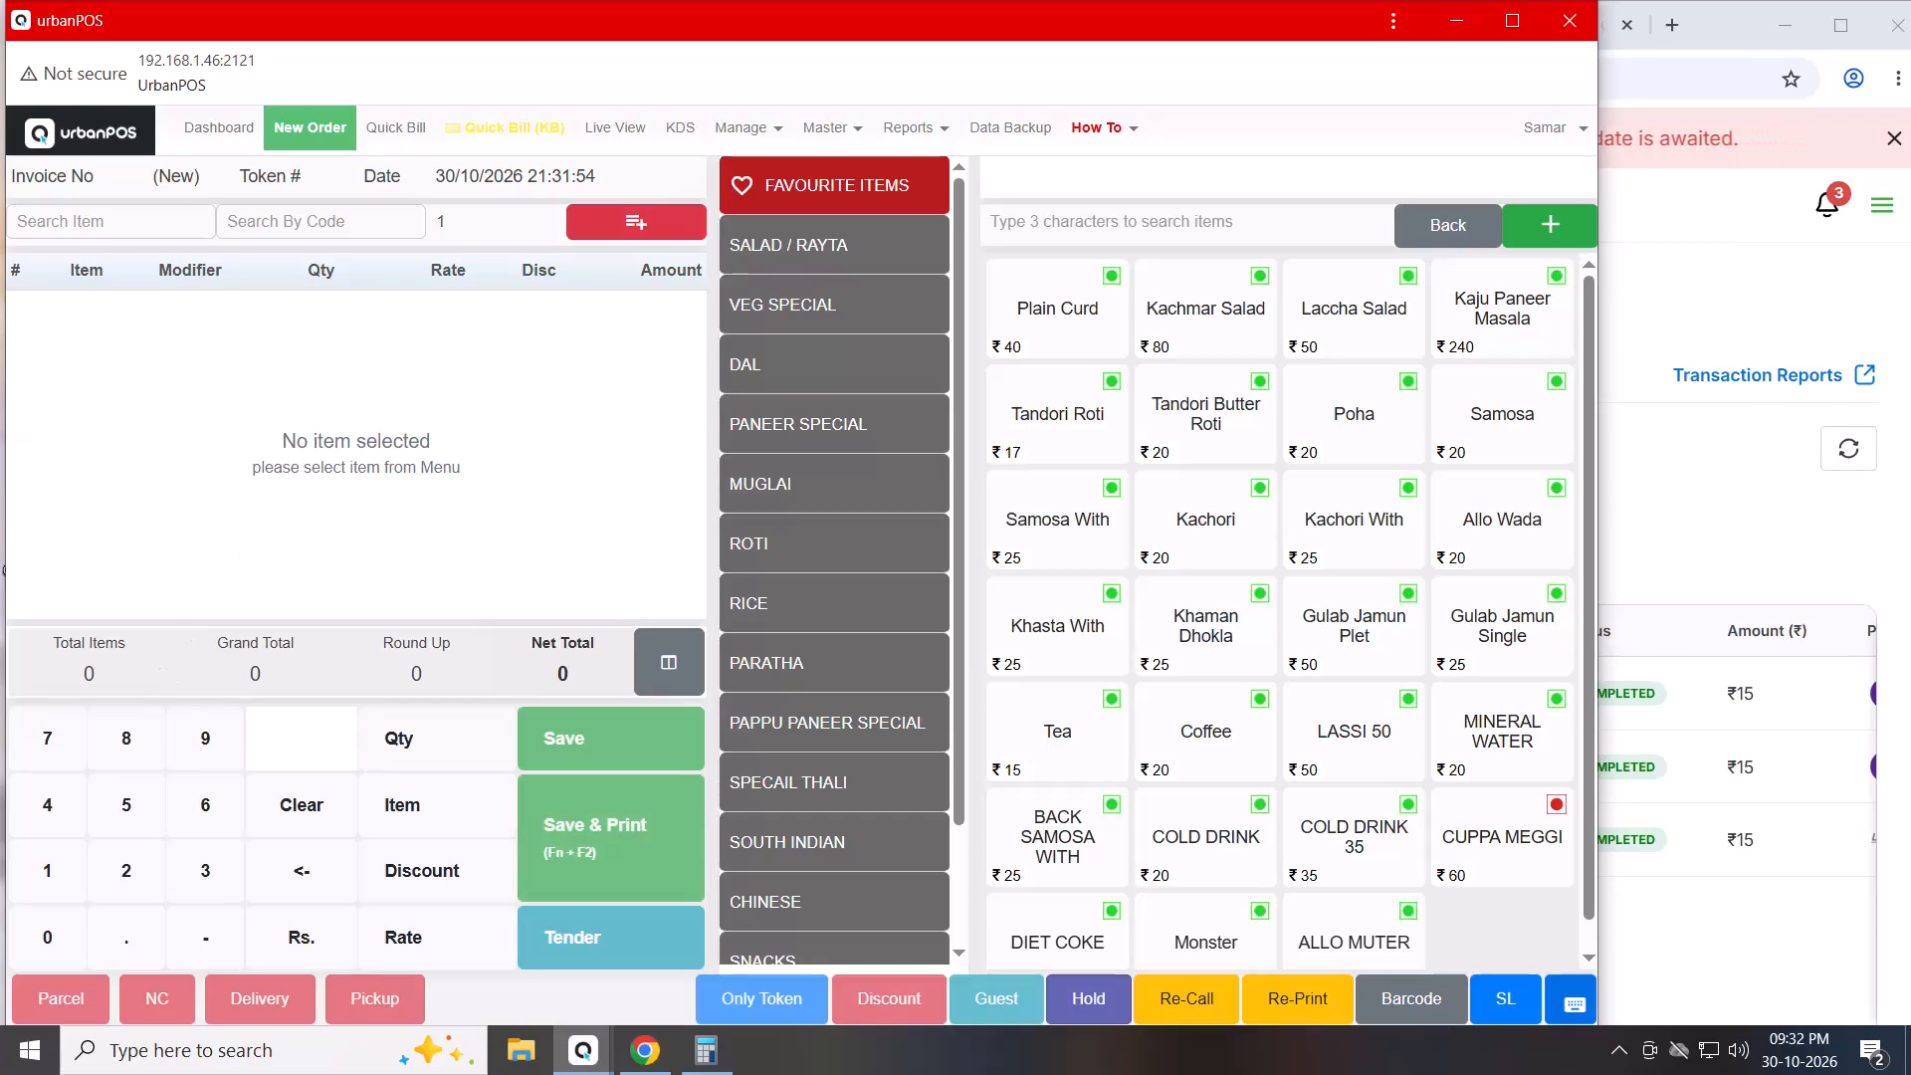
Enter a new order of one Kaju Kari, and save and print the bill.
click(185, 208)
key(k)
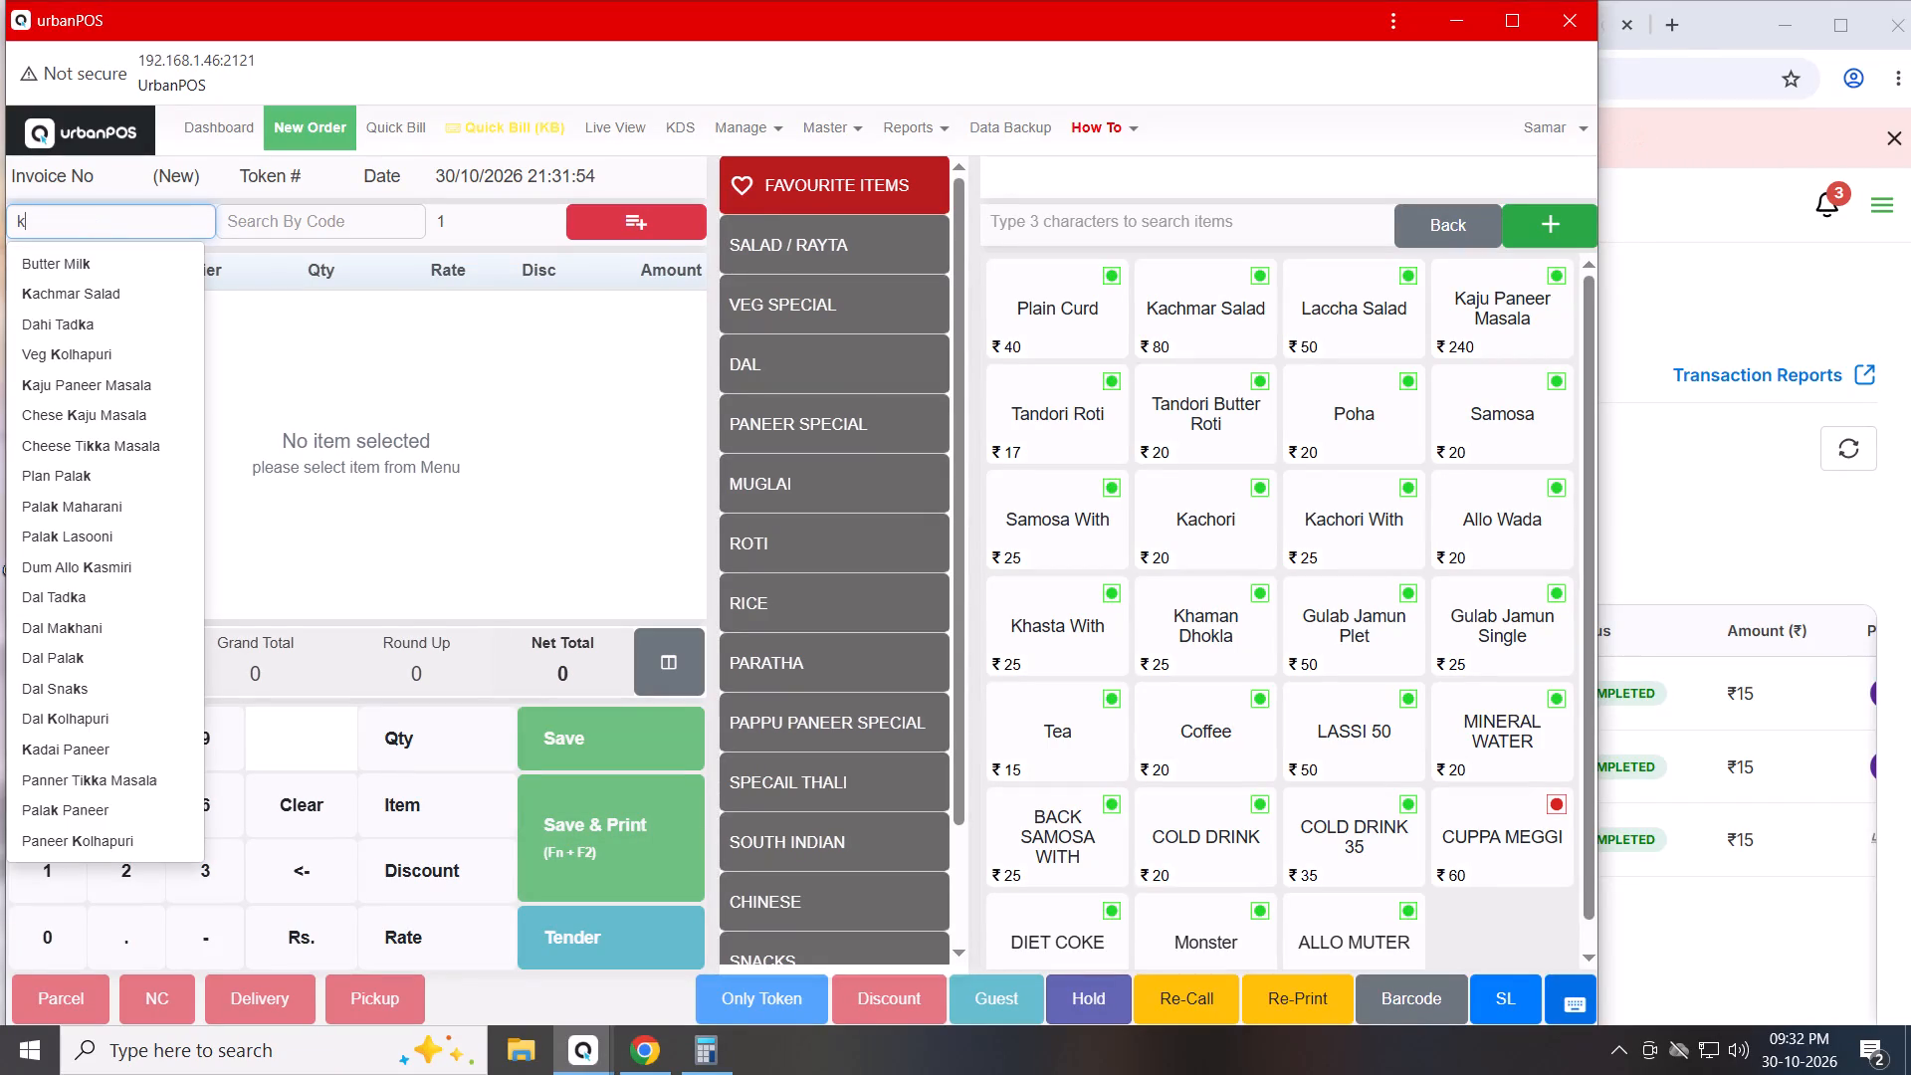
text(ajuk)
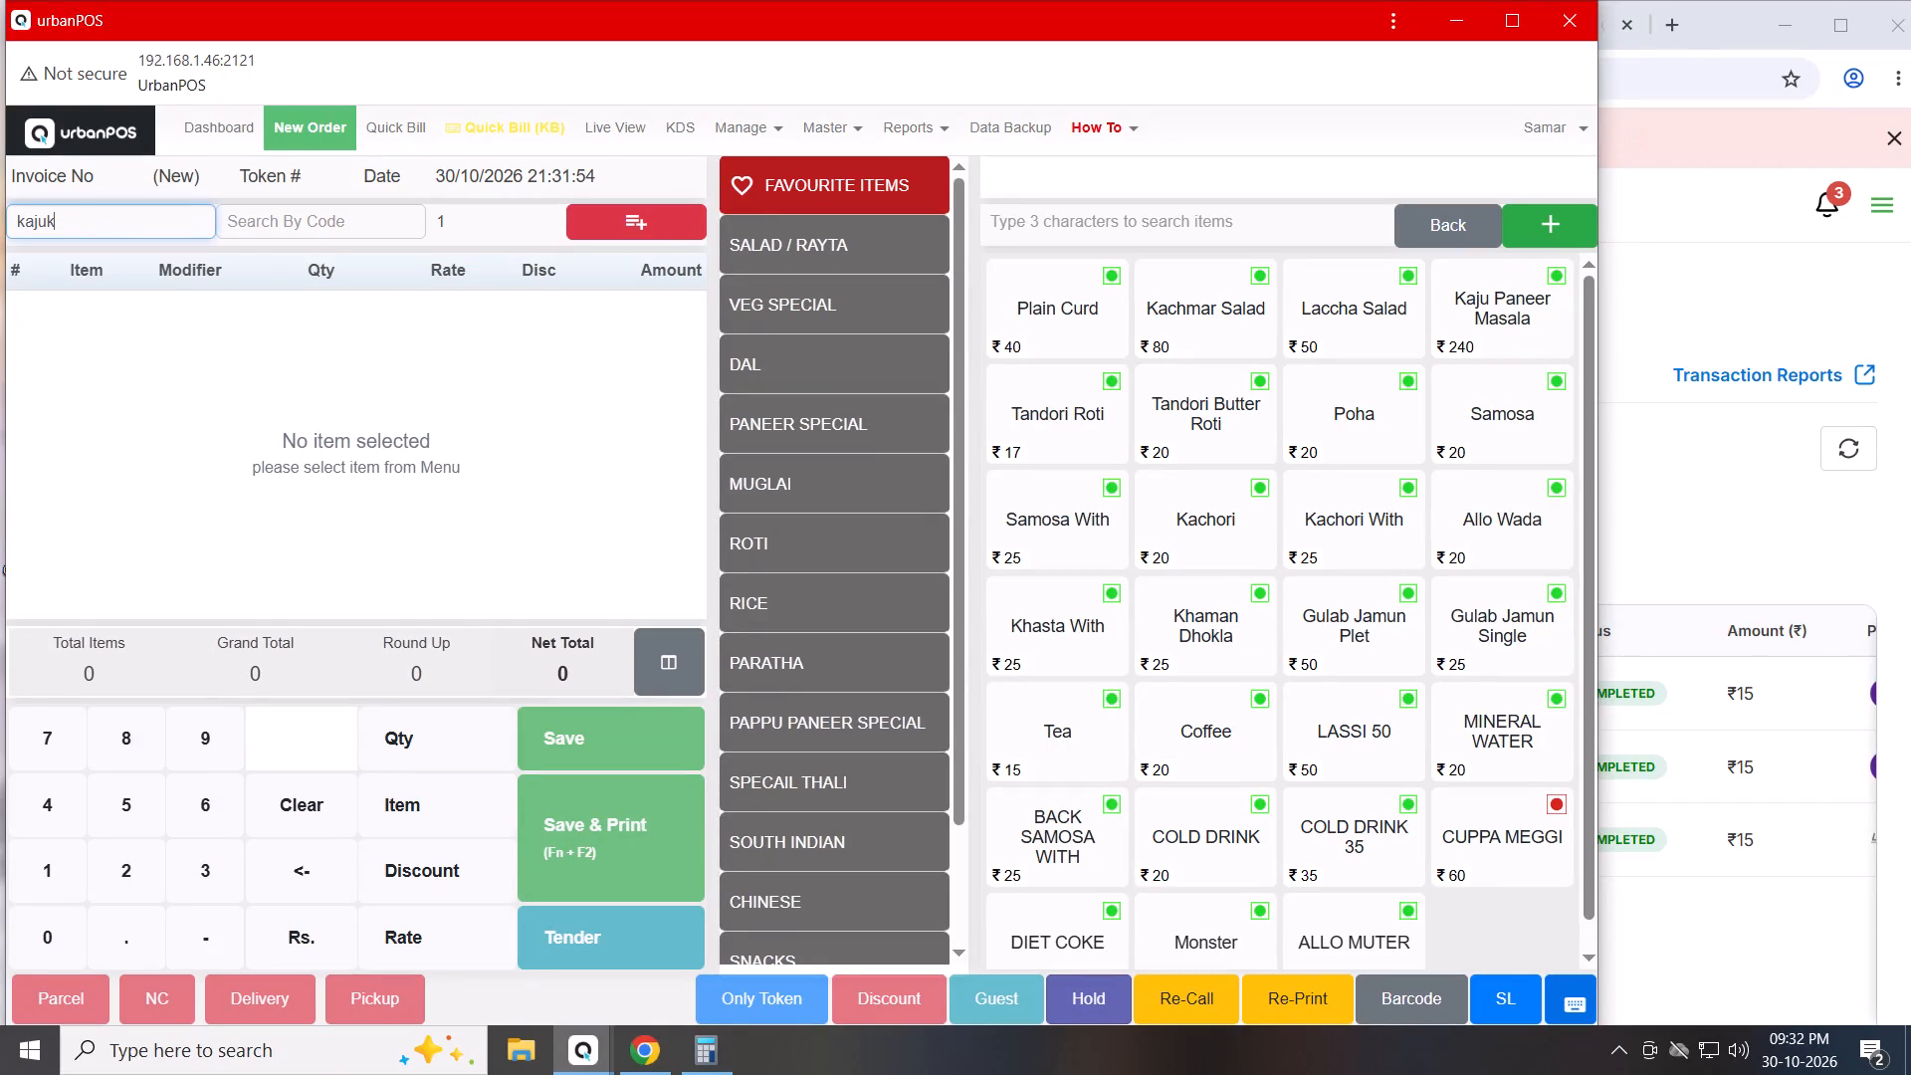
key(BackSpace)
key(space)
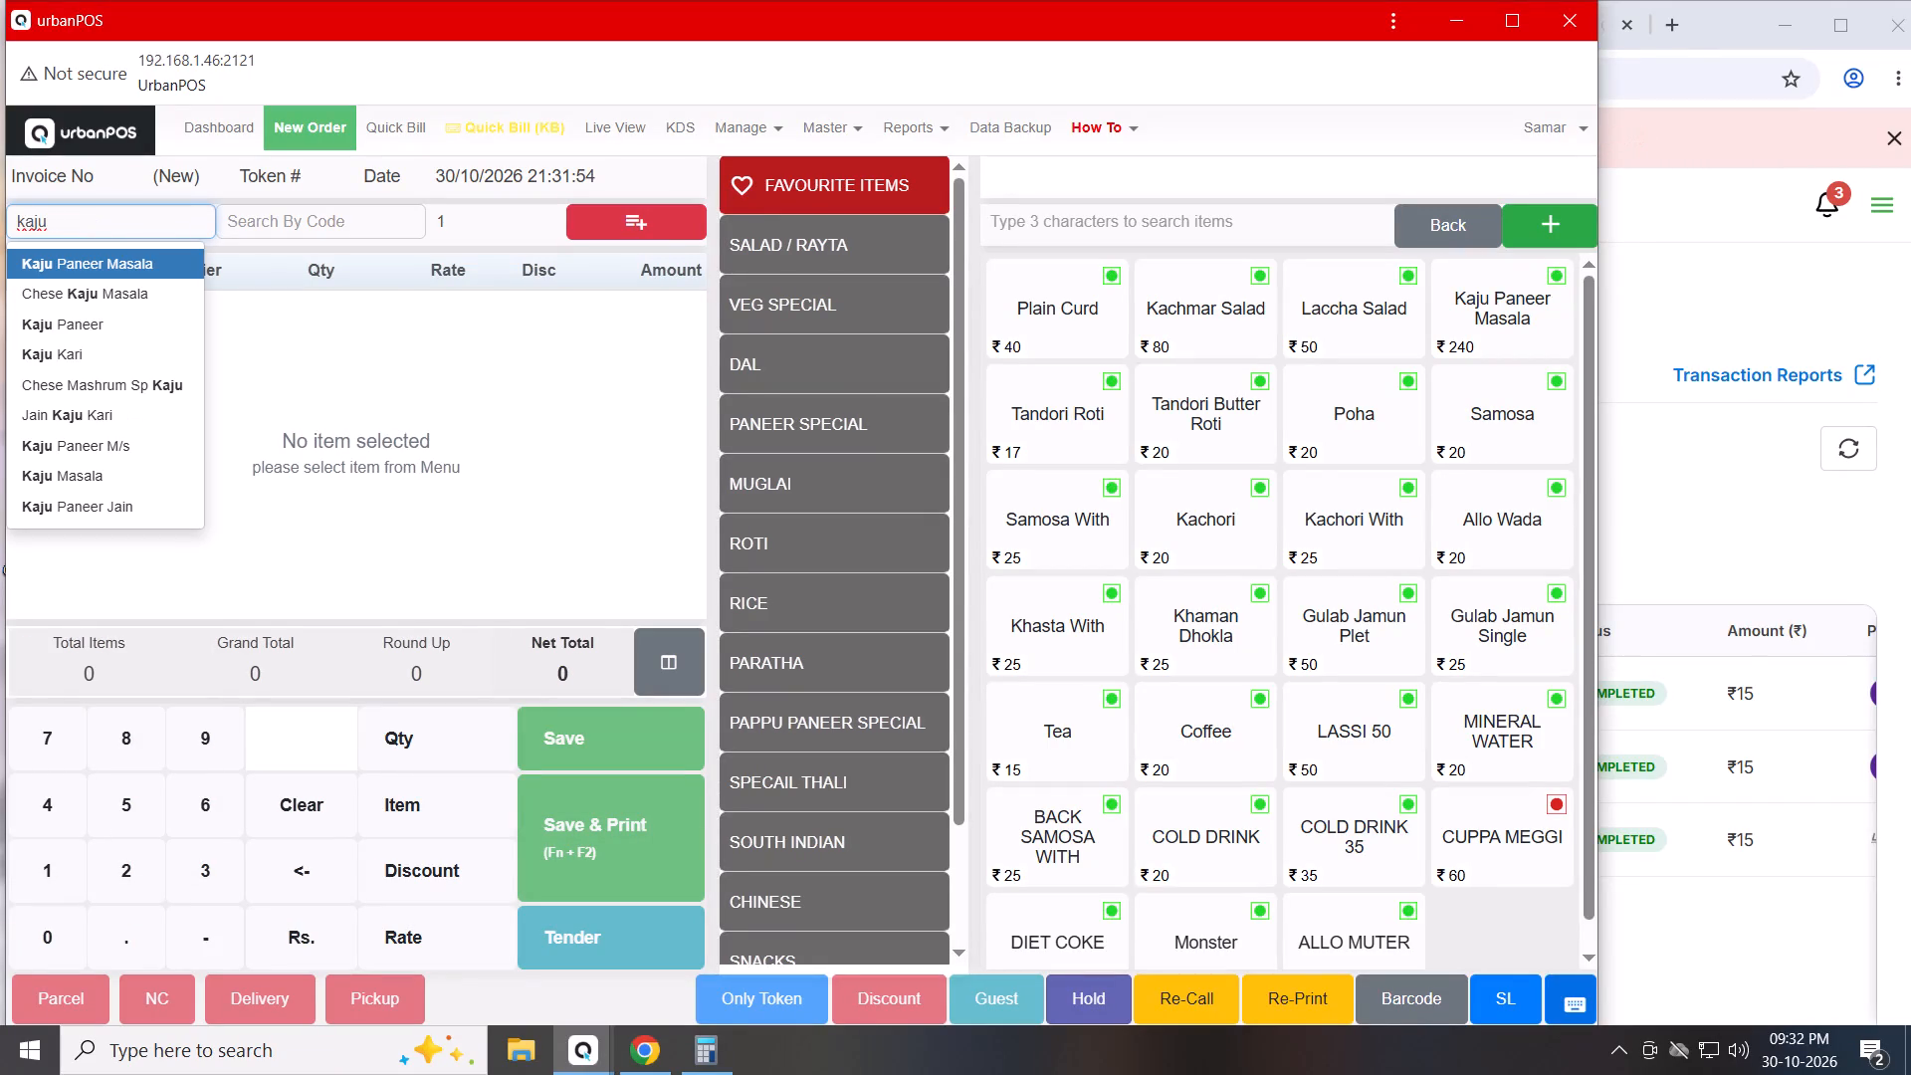
key(k)
key(Return)
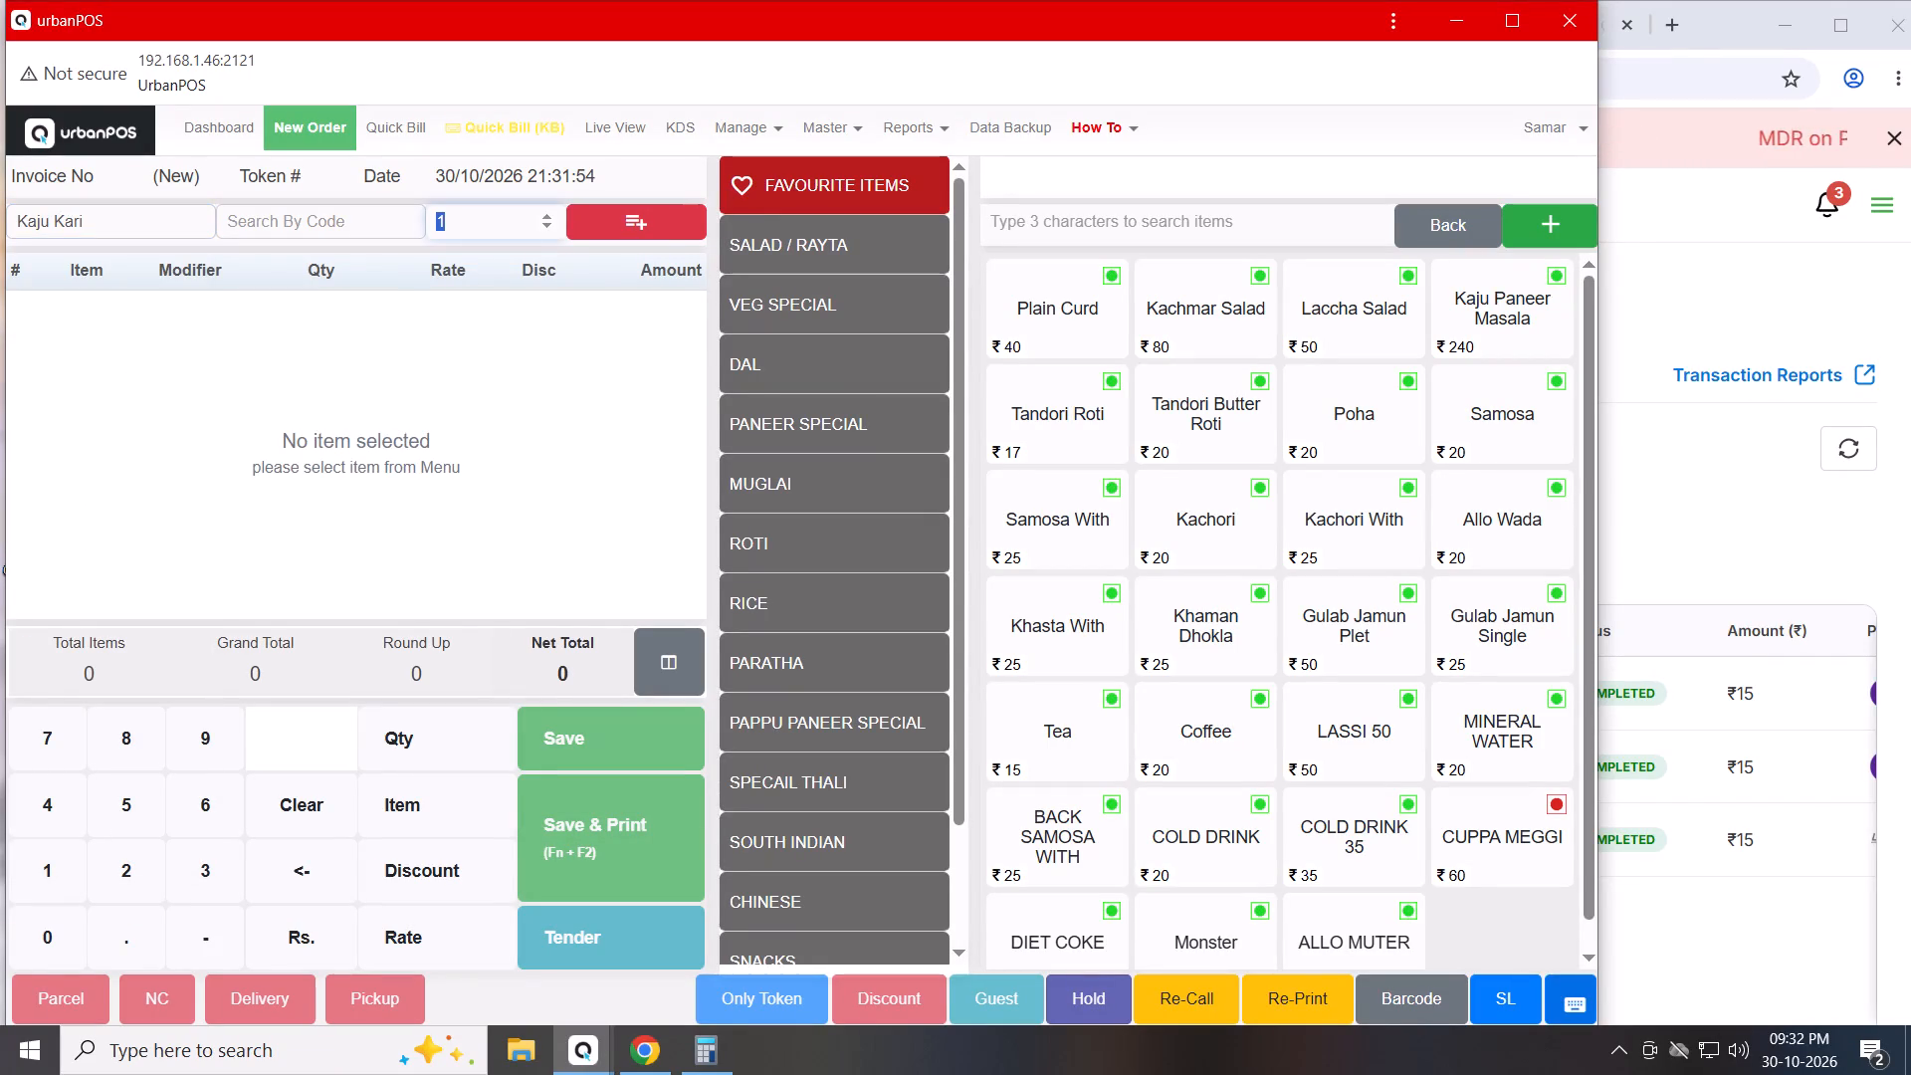
key(Return)
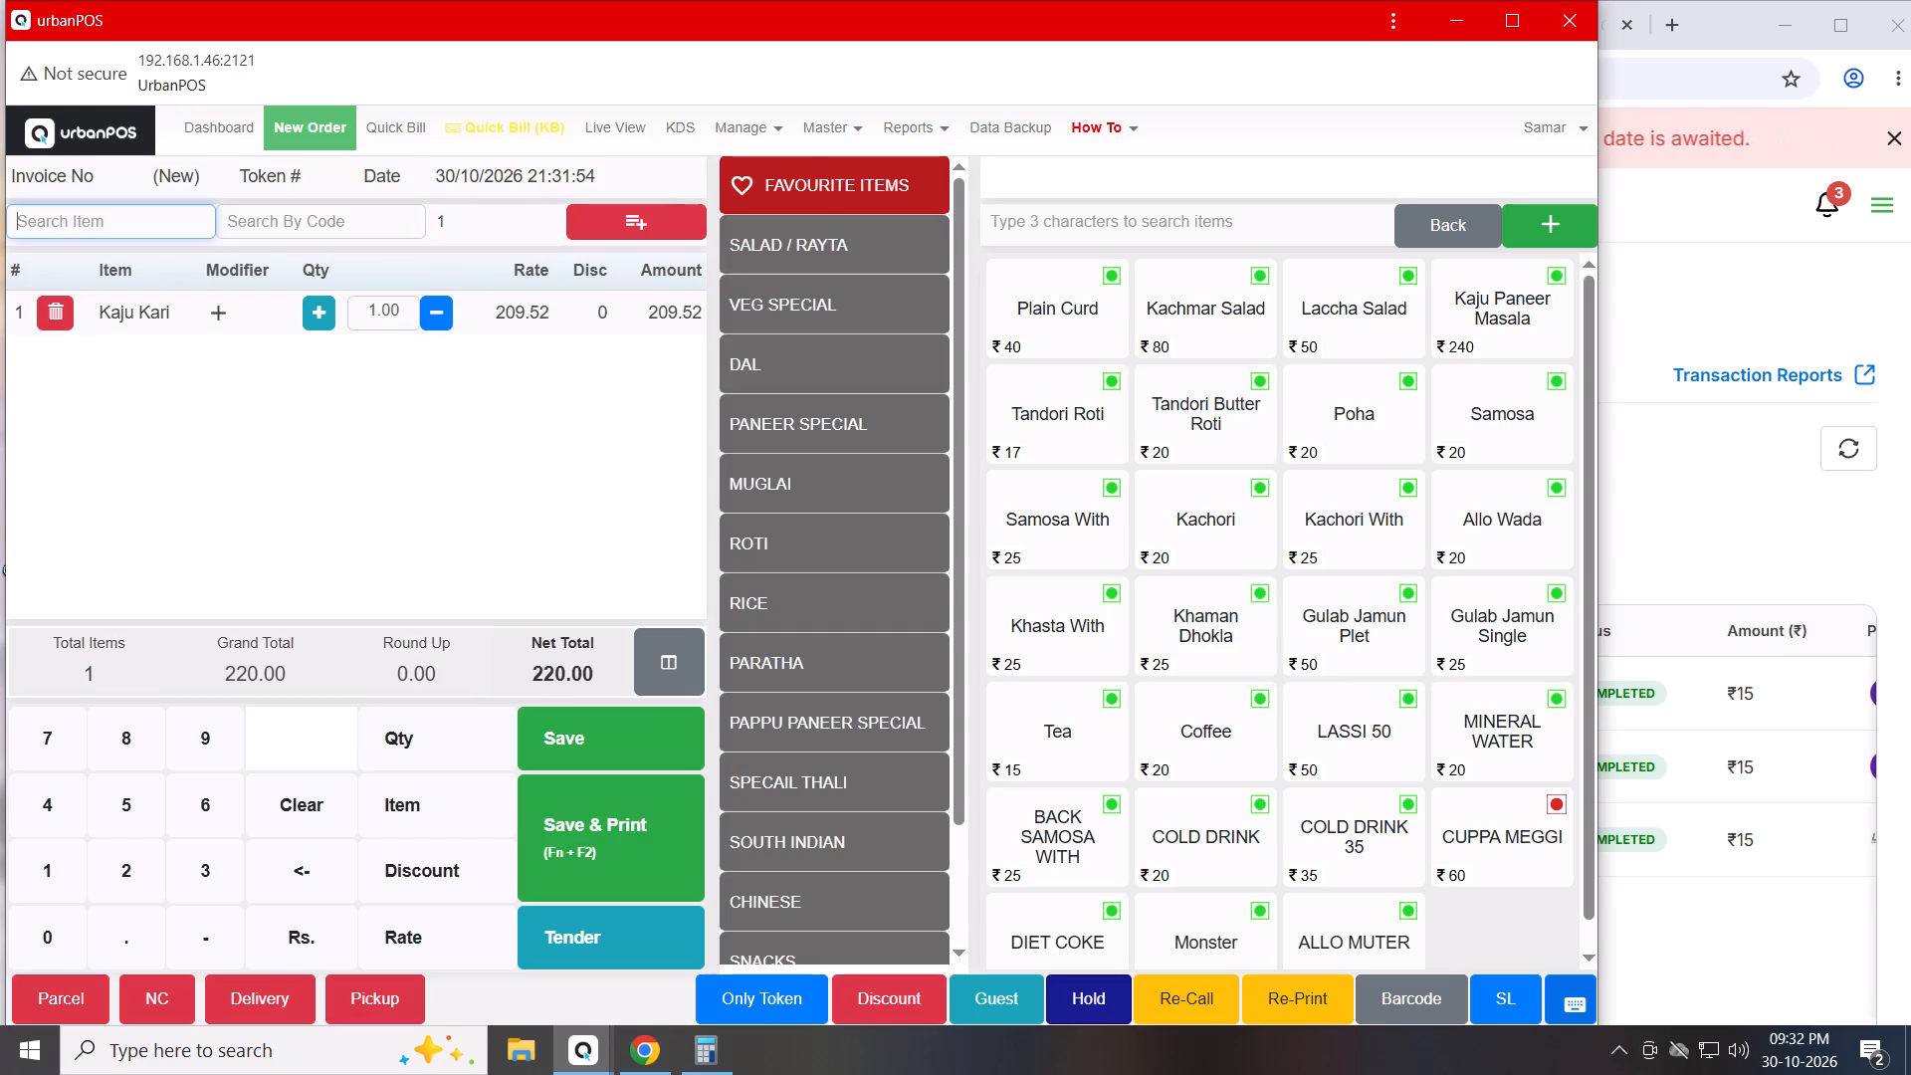
key(F2)
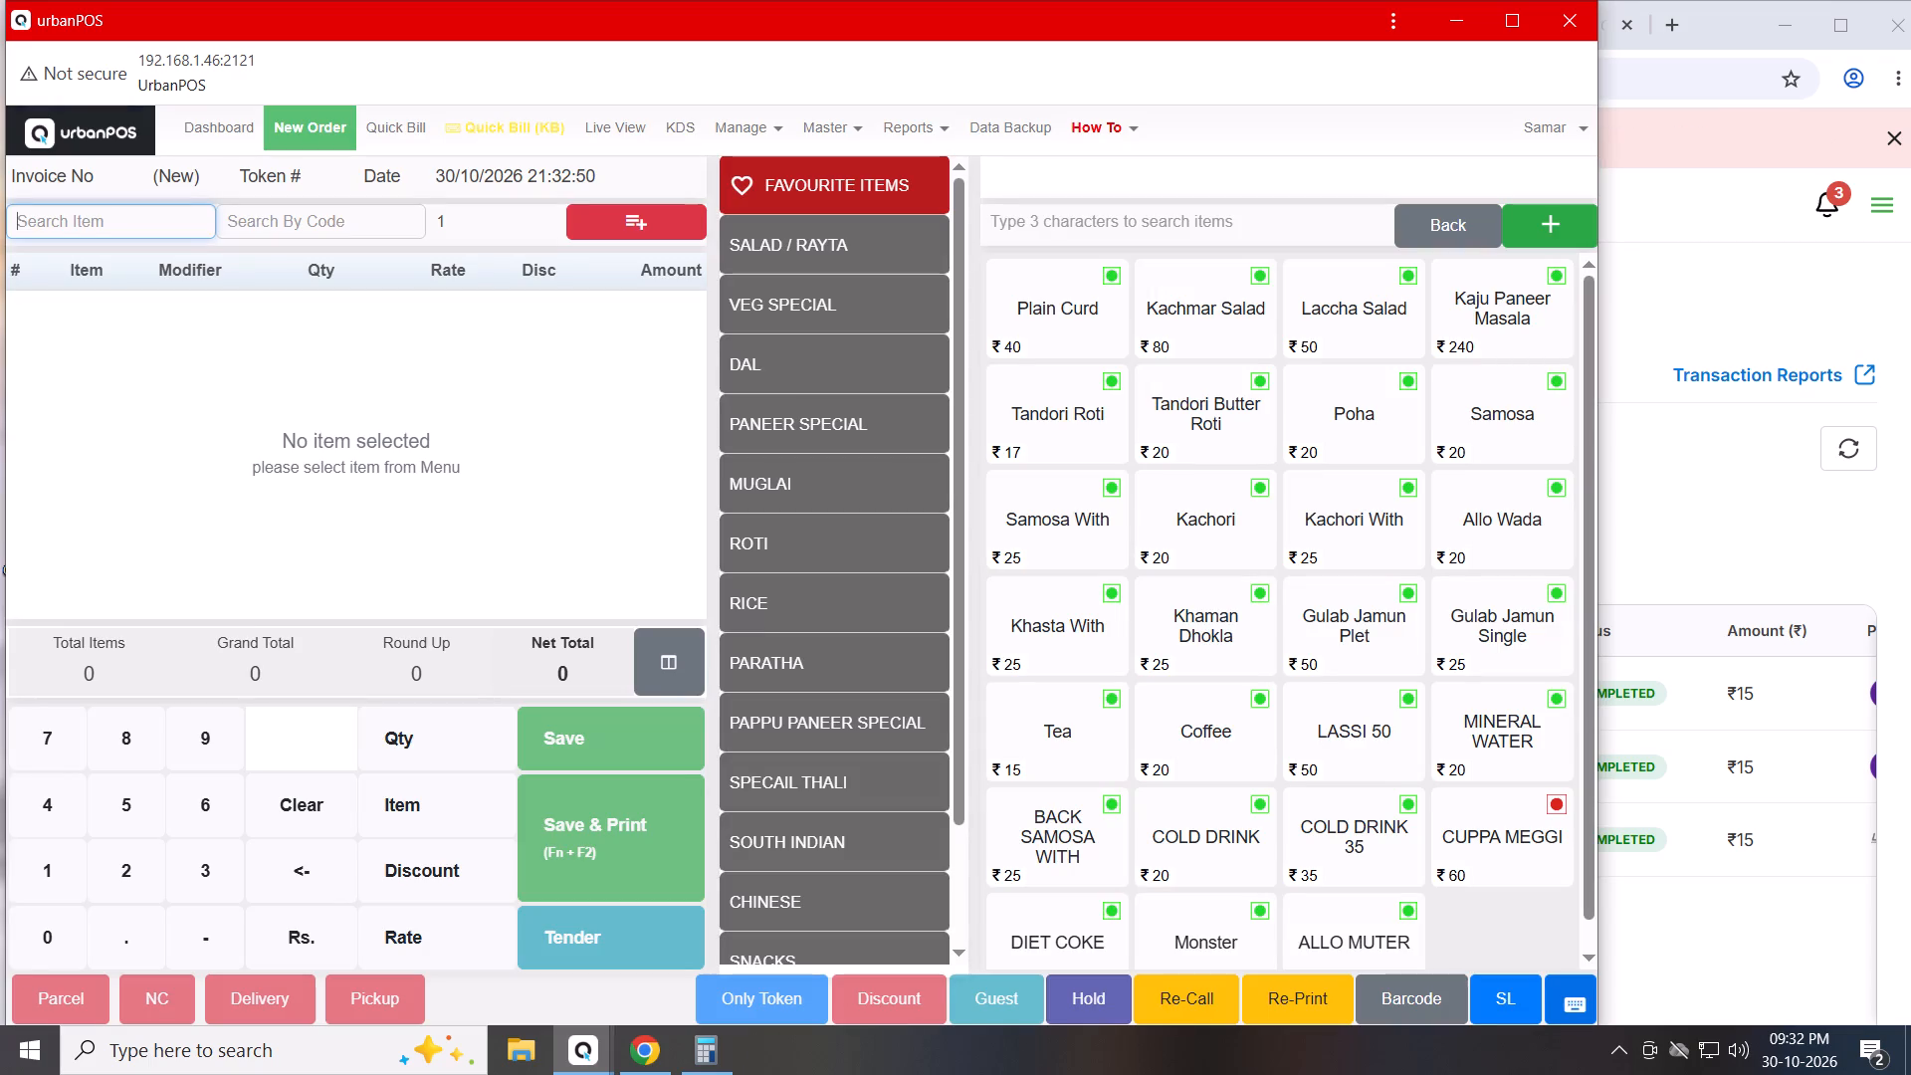
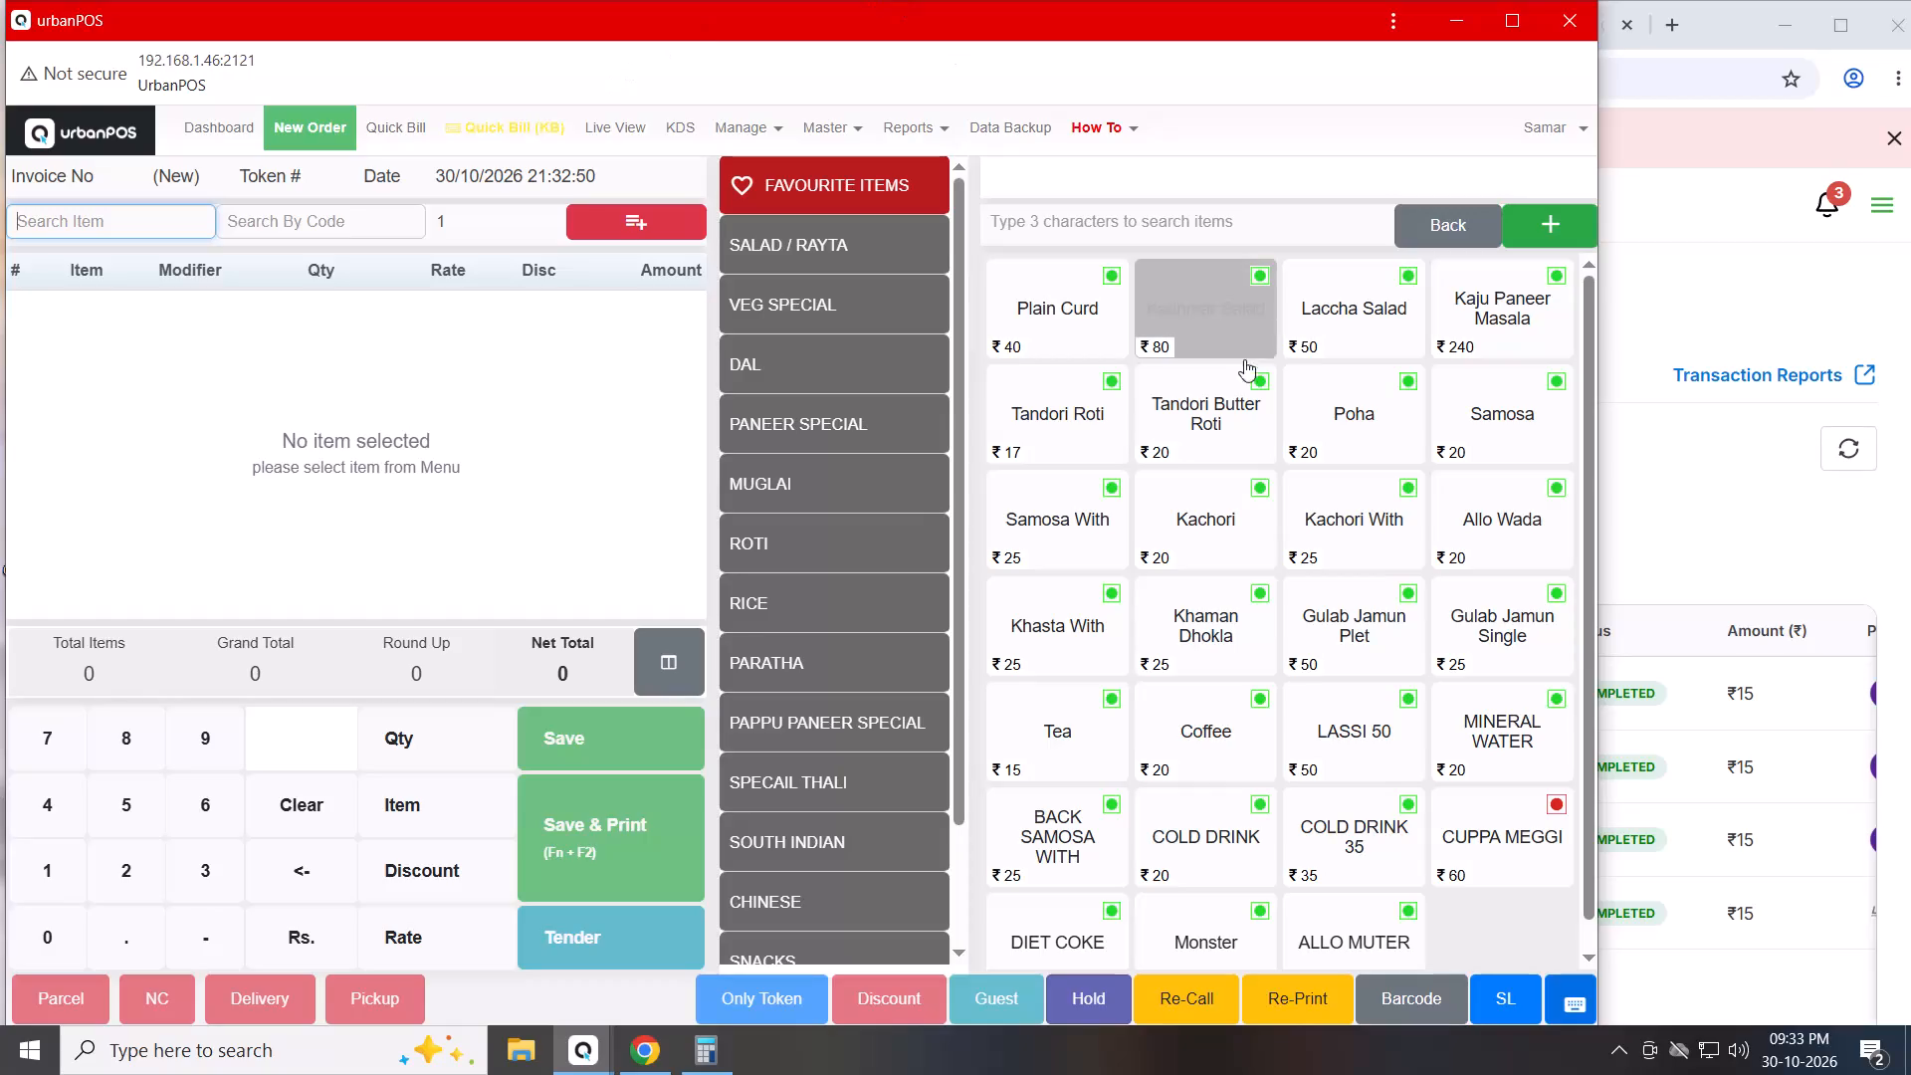
Enter a new order of one Poha, and save and print the bill.
click(1341, 394)
click(607, 820)
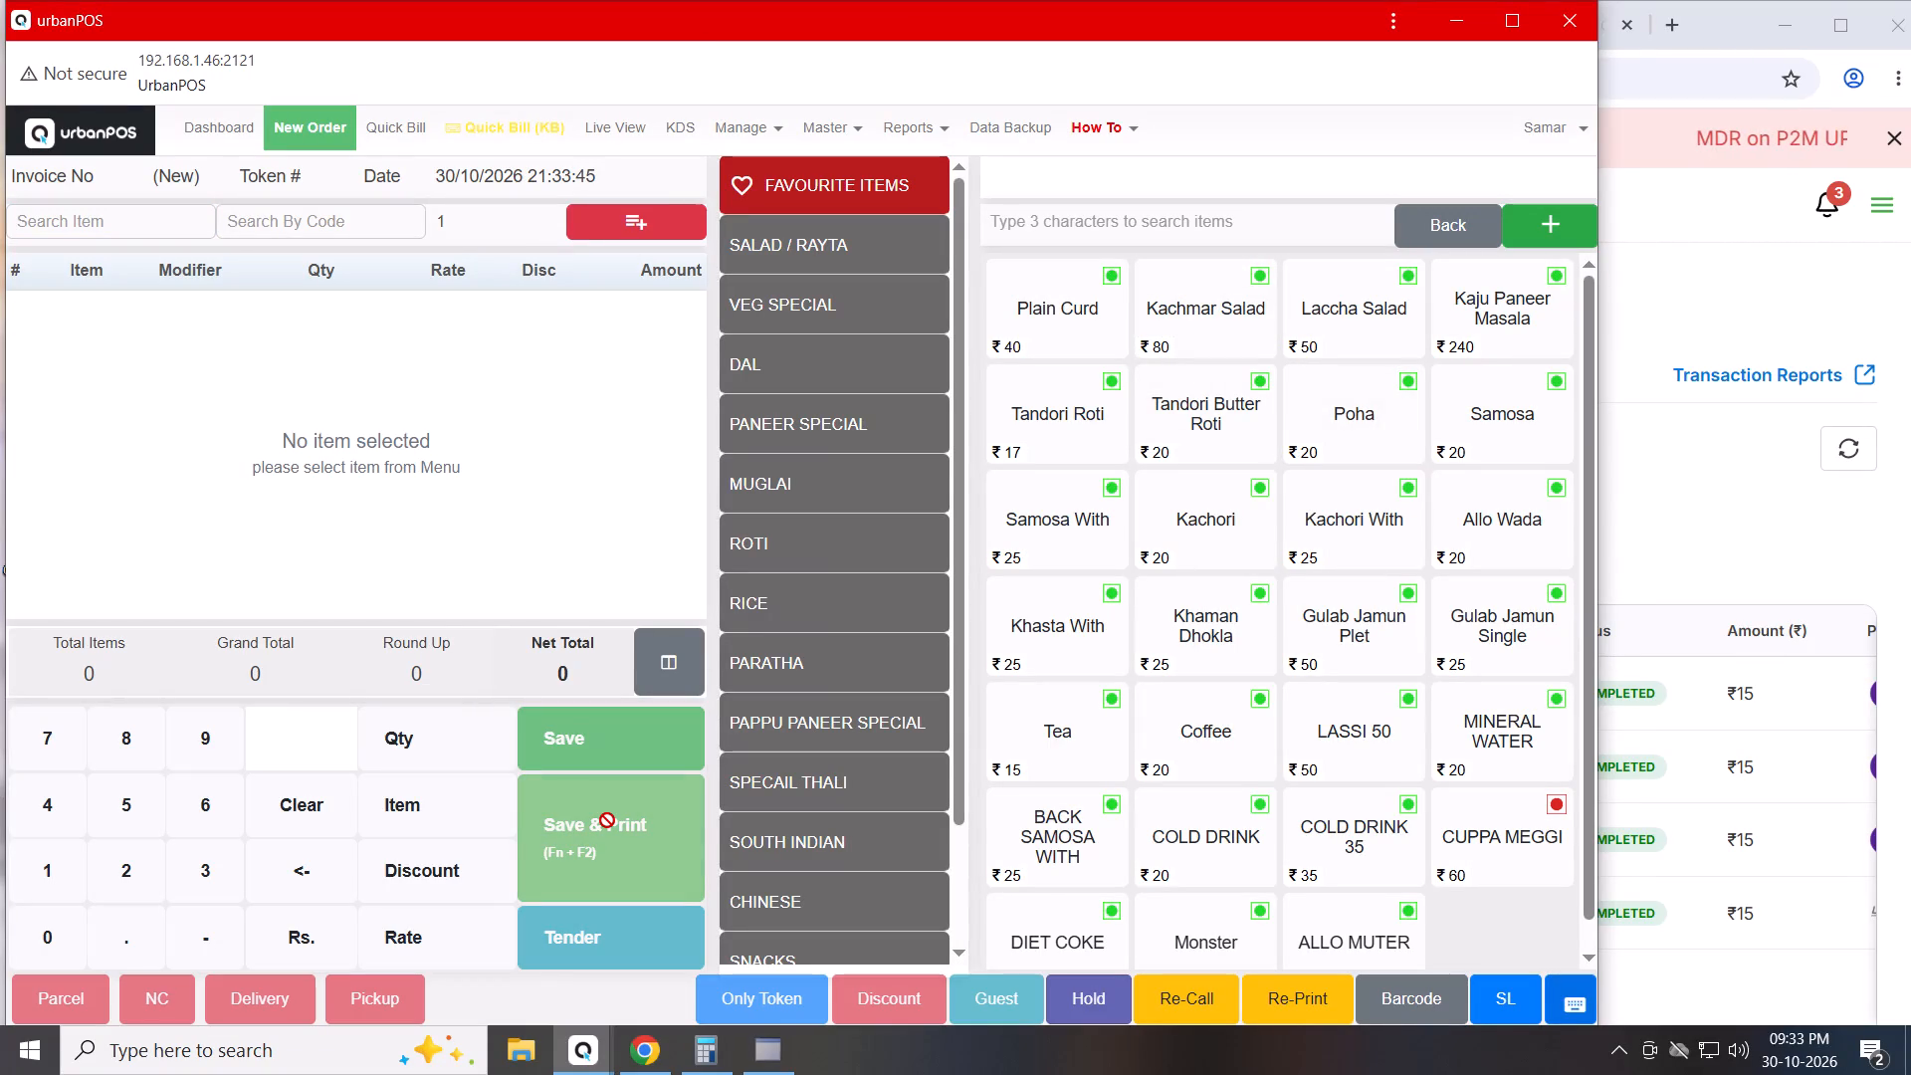
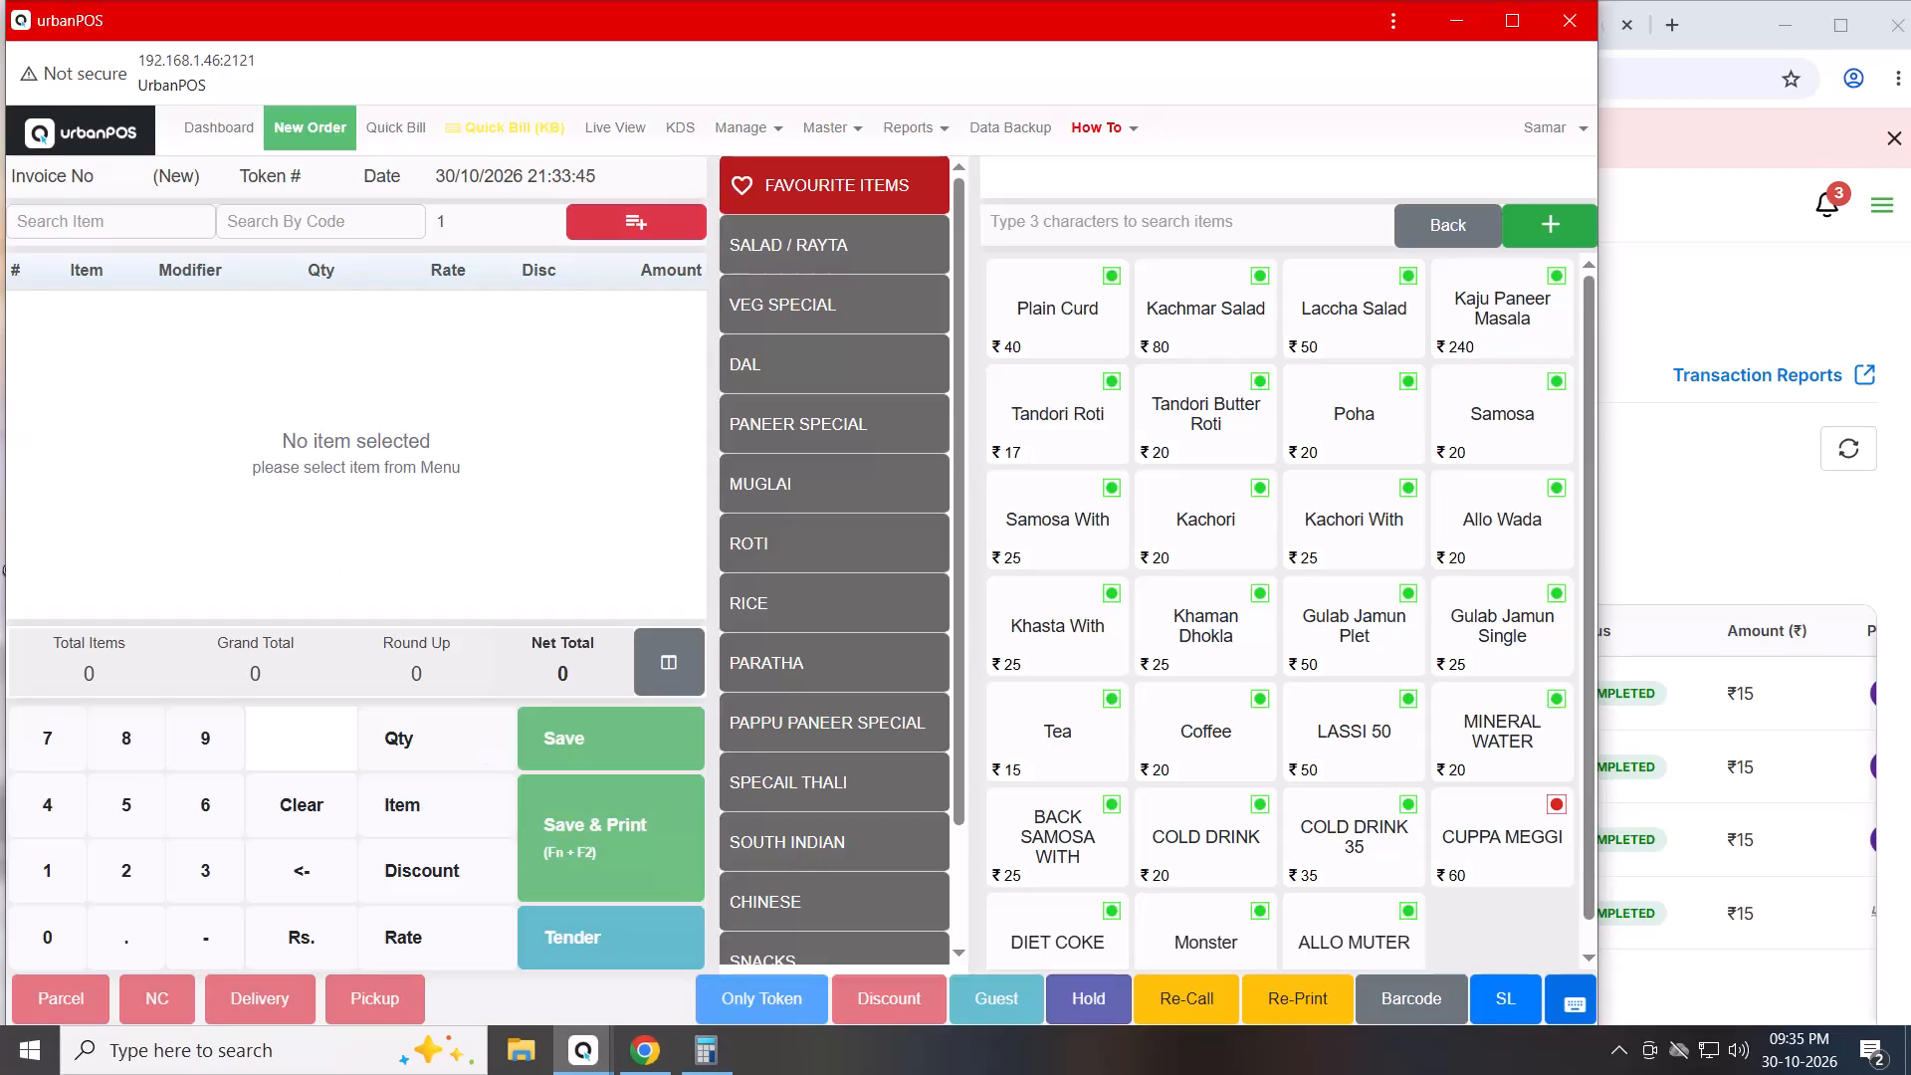
Enter a new order of one Chola Bhutura, found by searching for "chola", and save and print the bill.
click(62, 205)
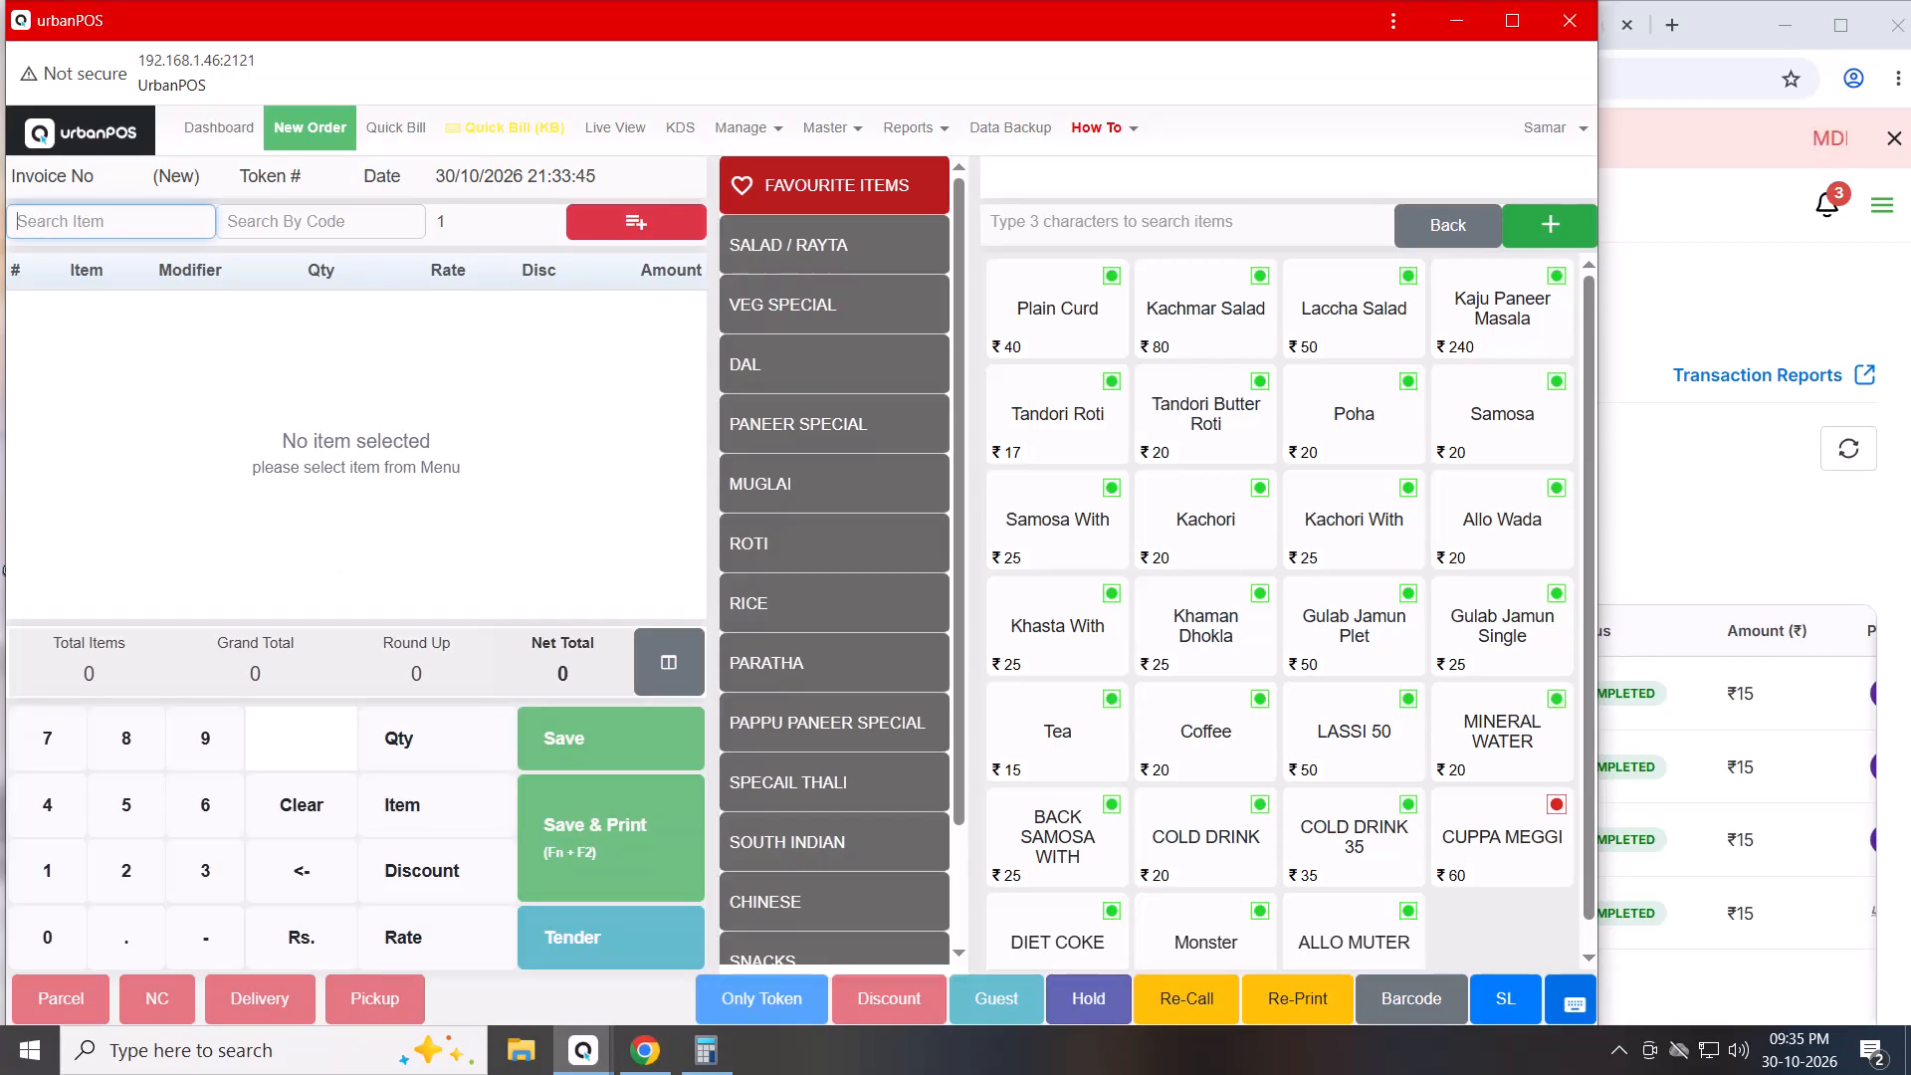
text(chola)
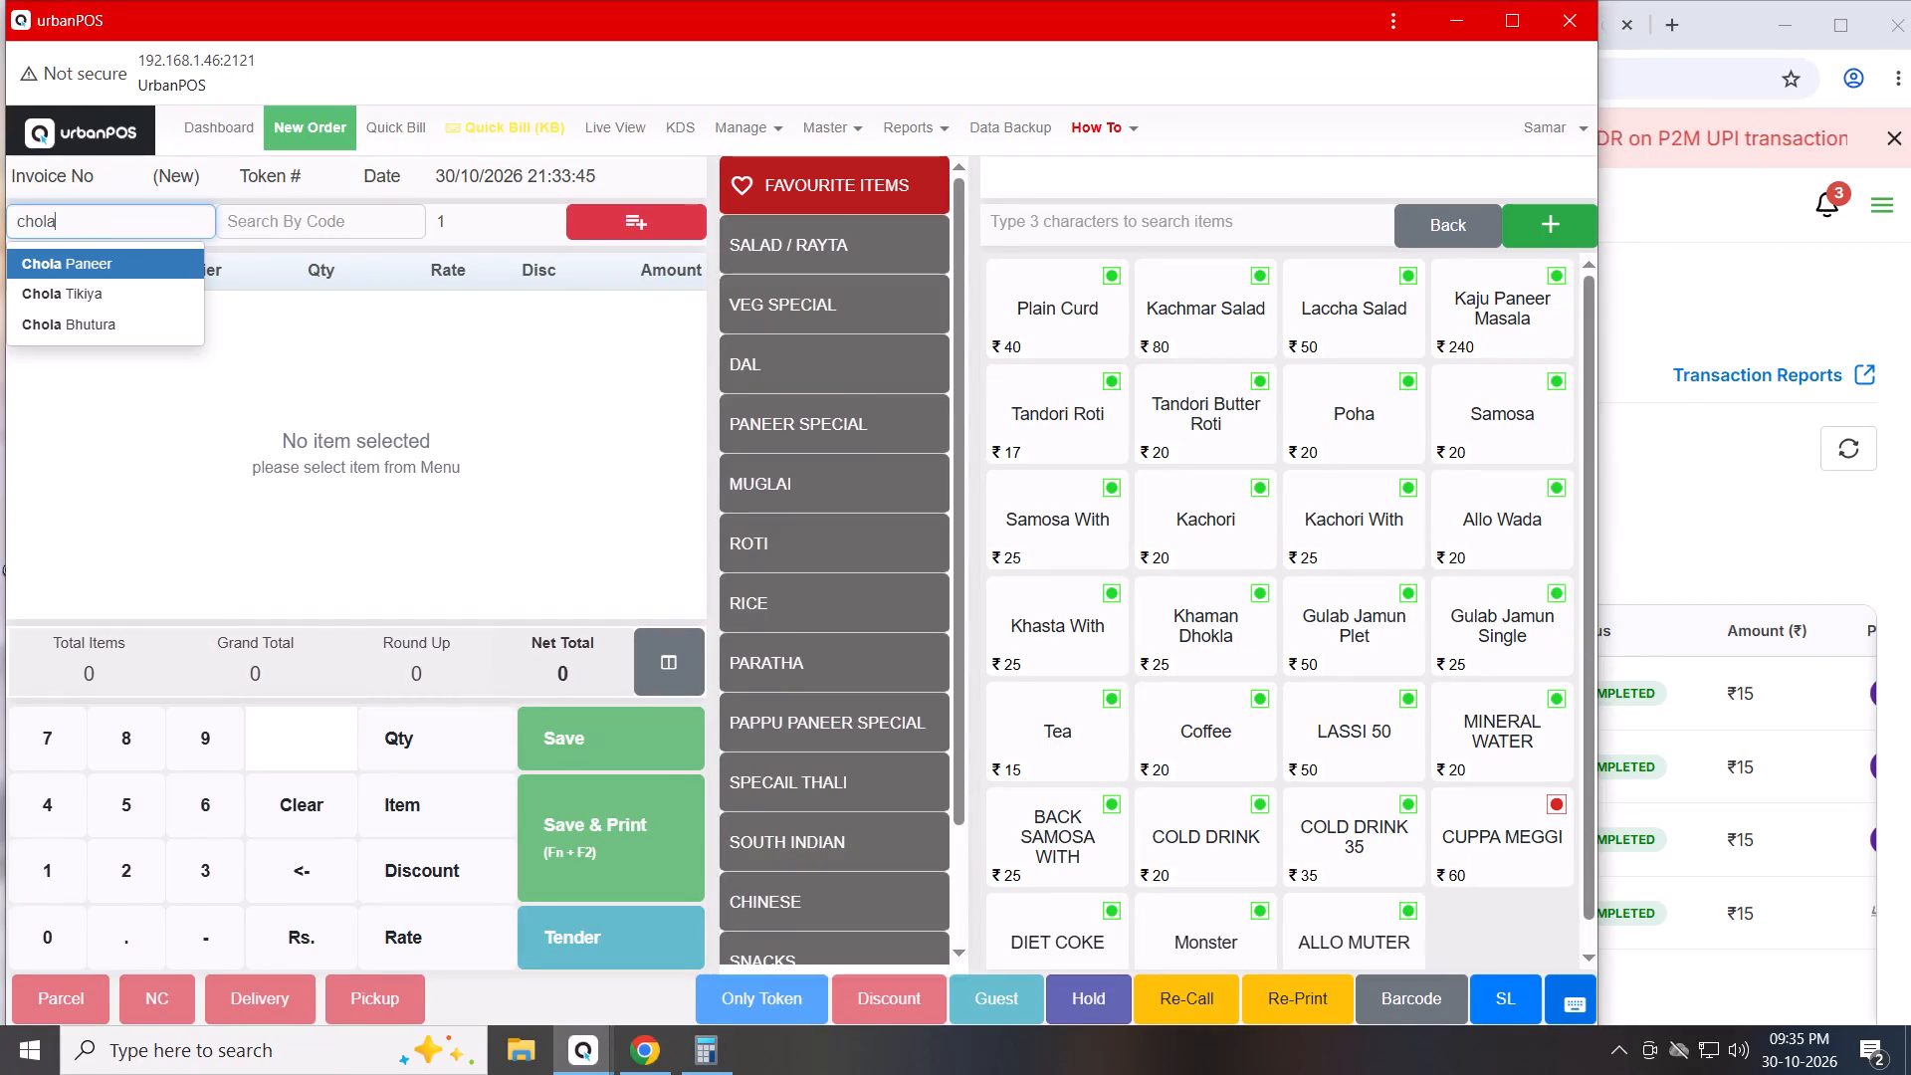
key(Up)
key(Return)
key(Return)
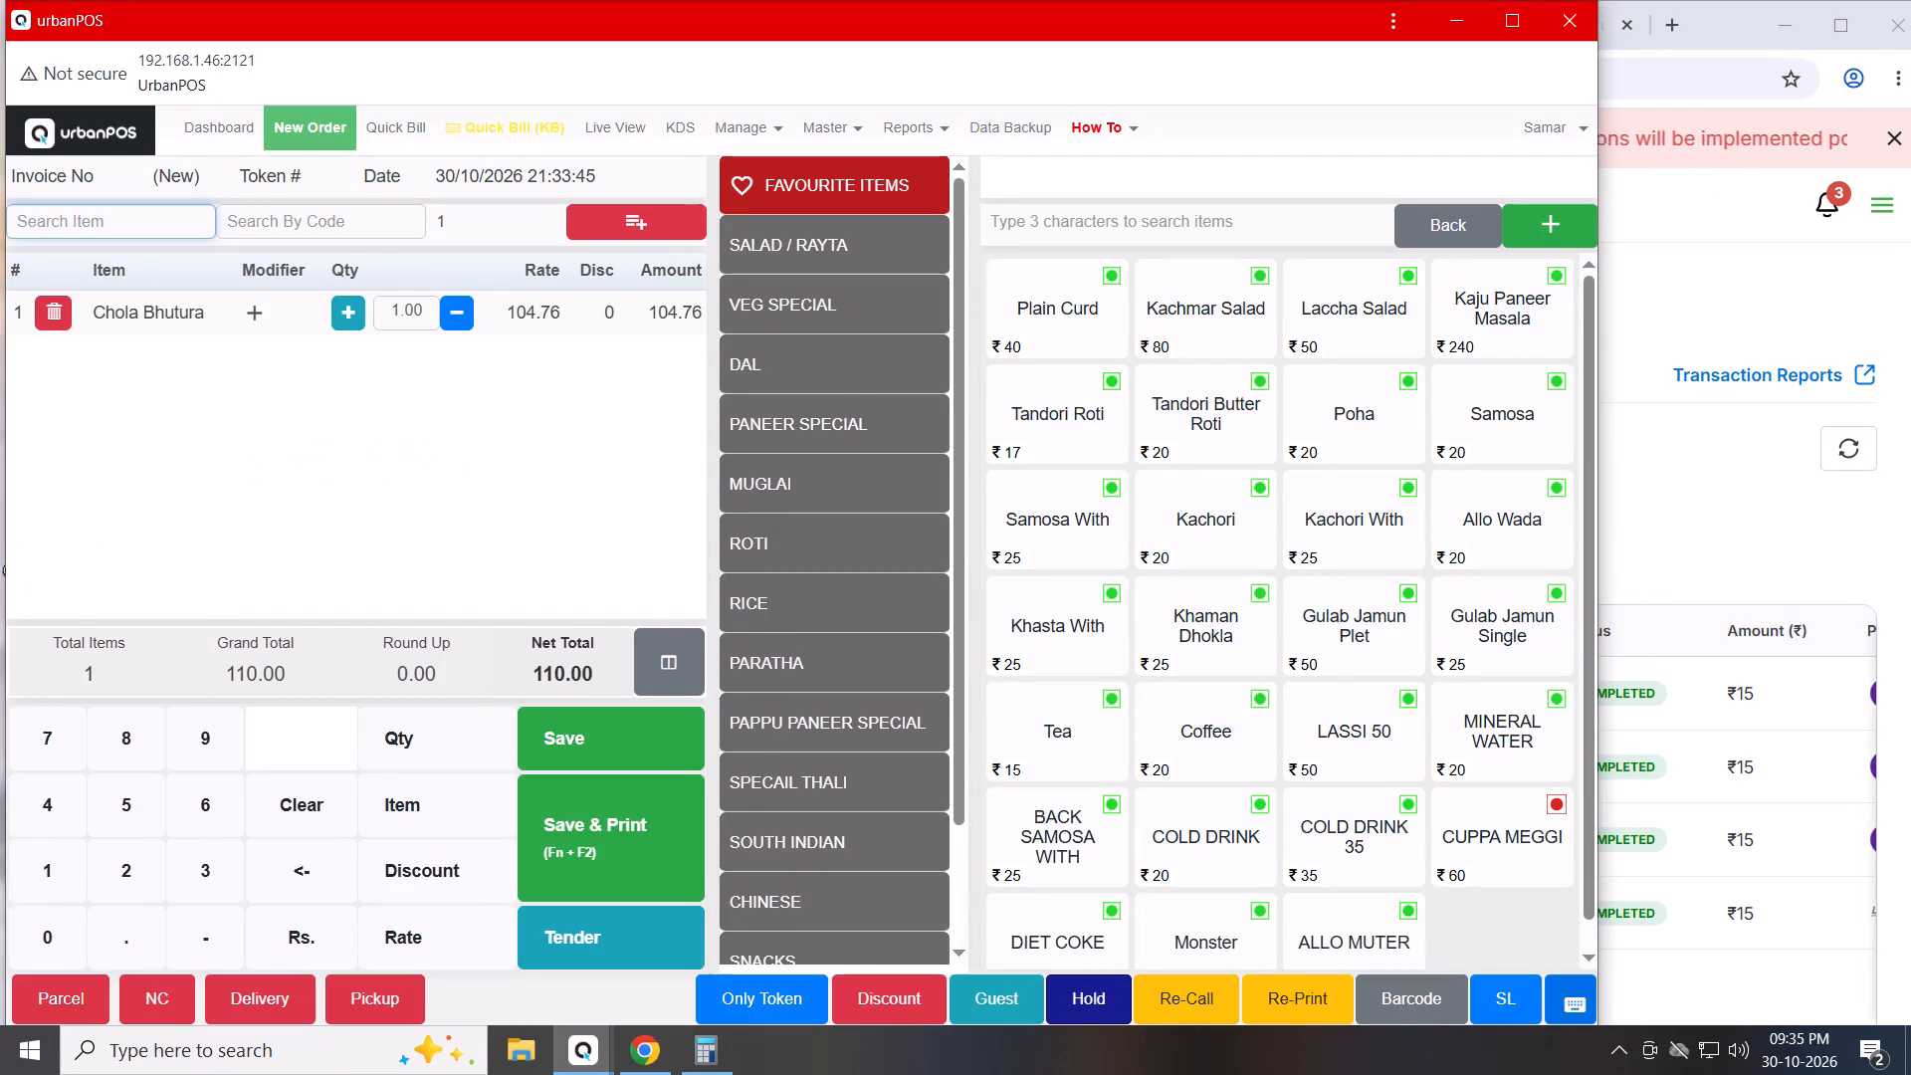
key(F2)
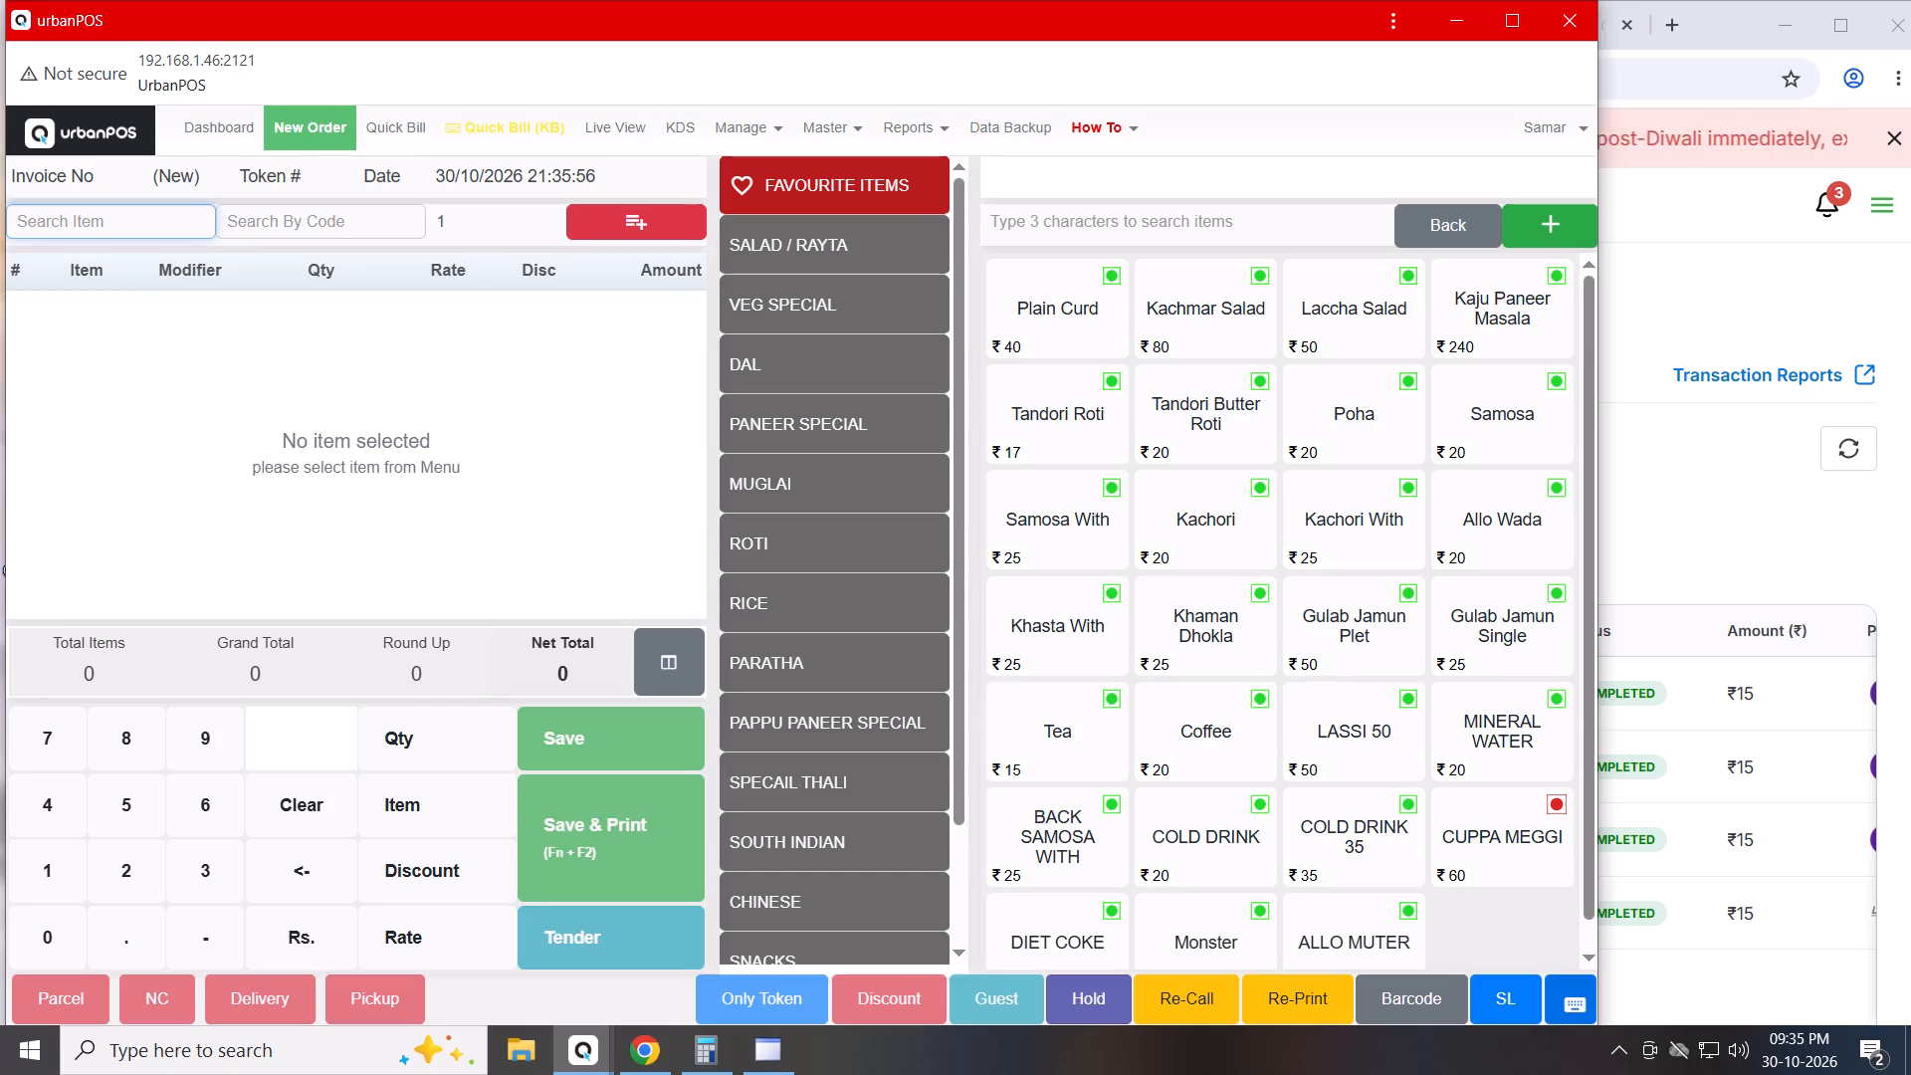
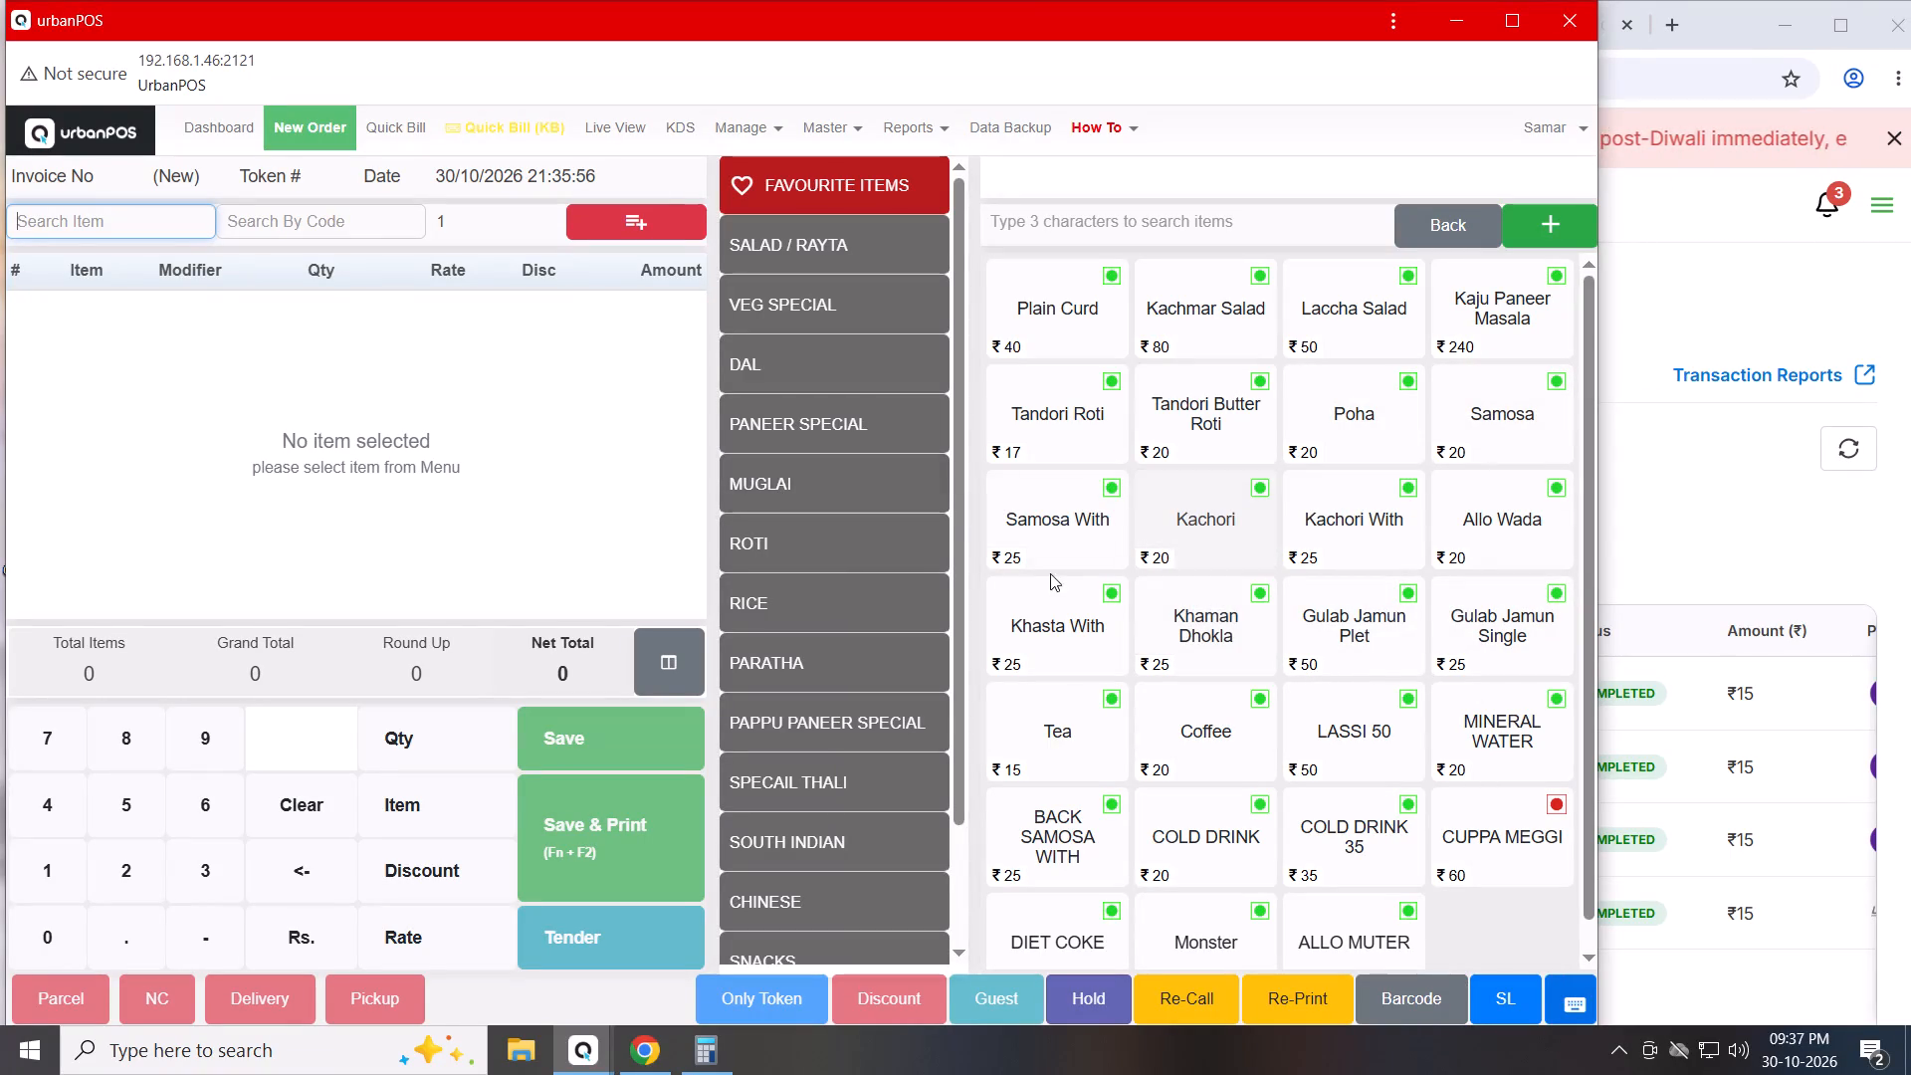
Enter a new order of six Samosa With, and save and print the bill.
click(1057, 537)
triple_click(1054, 530)
click(1054, 530)
click(1053, 530)
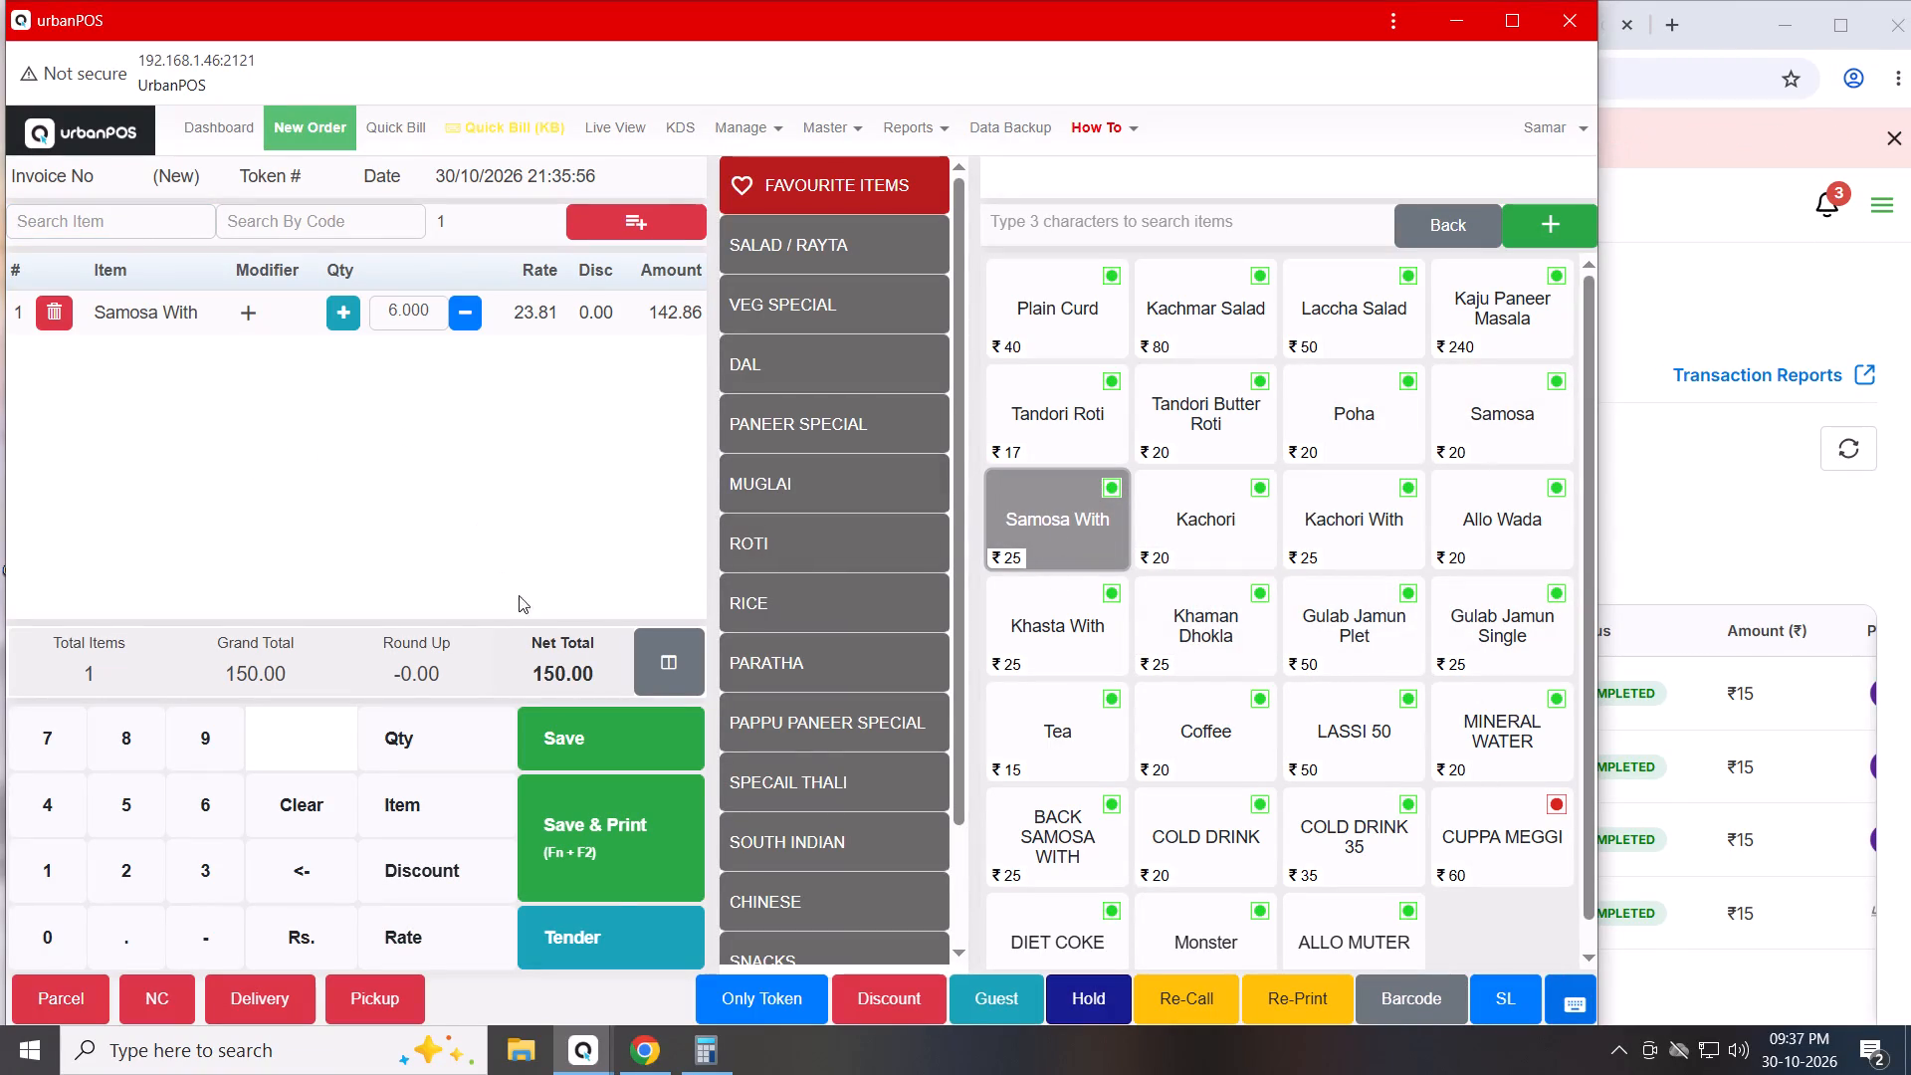
click(625, 851)
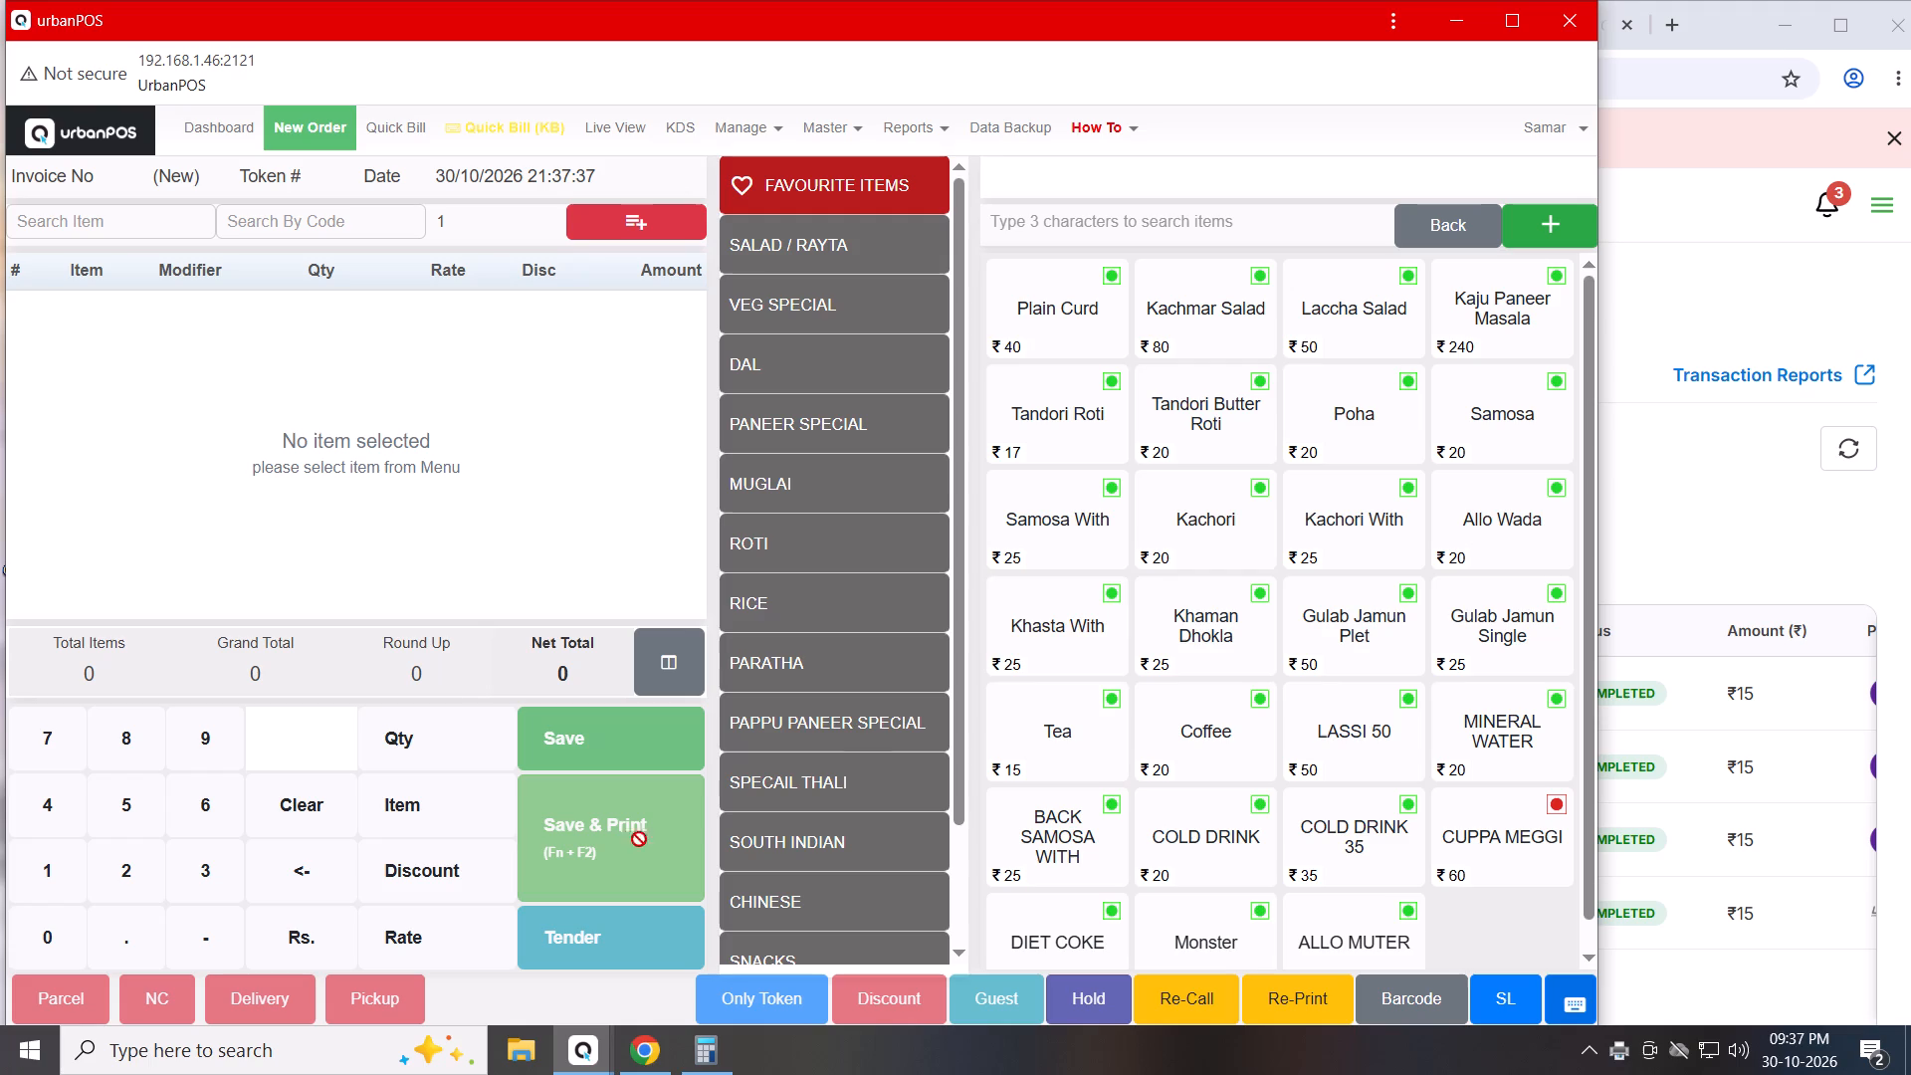
Start a new order with five Poha and one Chola Bhutura, found by searching for "bhu".
triple_click(1322, 399)
click(1322, 399)
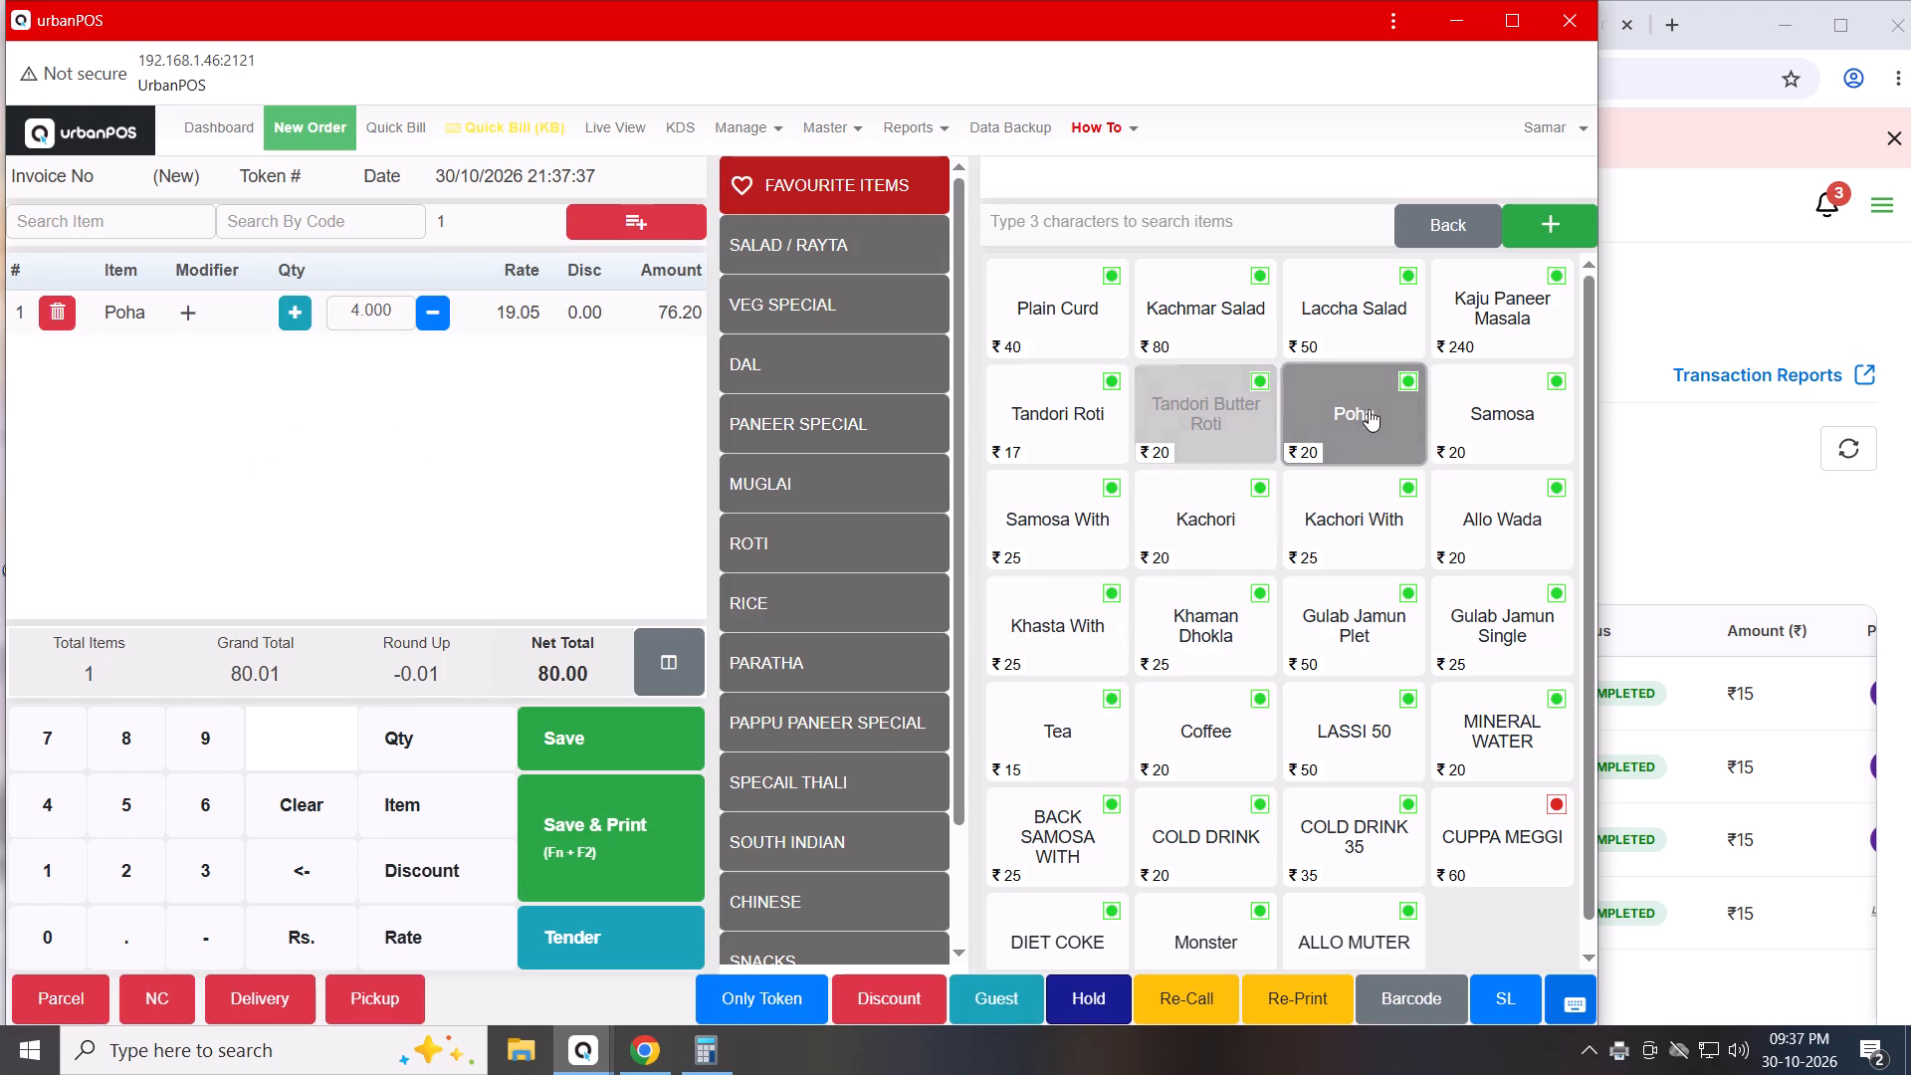
click(1410, 397)
click(122, 224)
text(bhu)
key(Down)
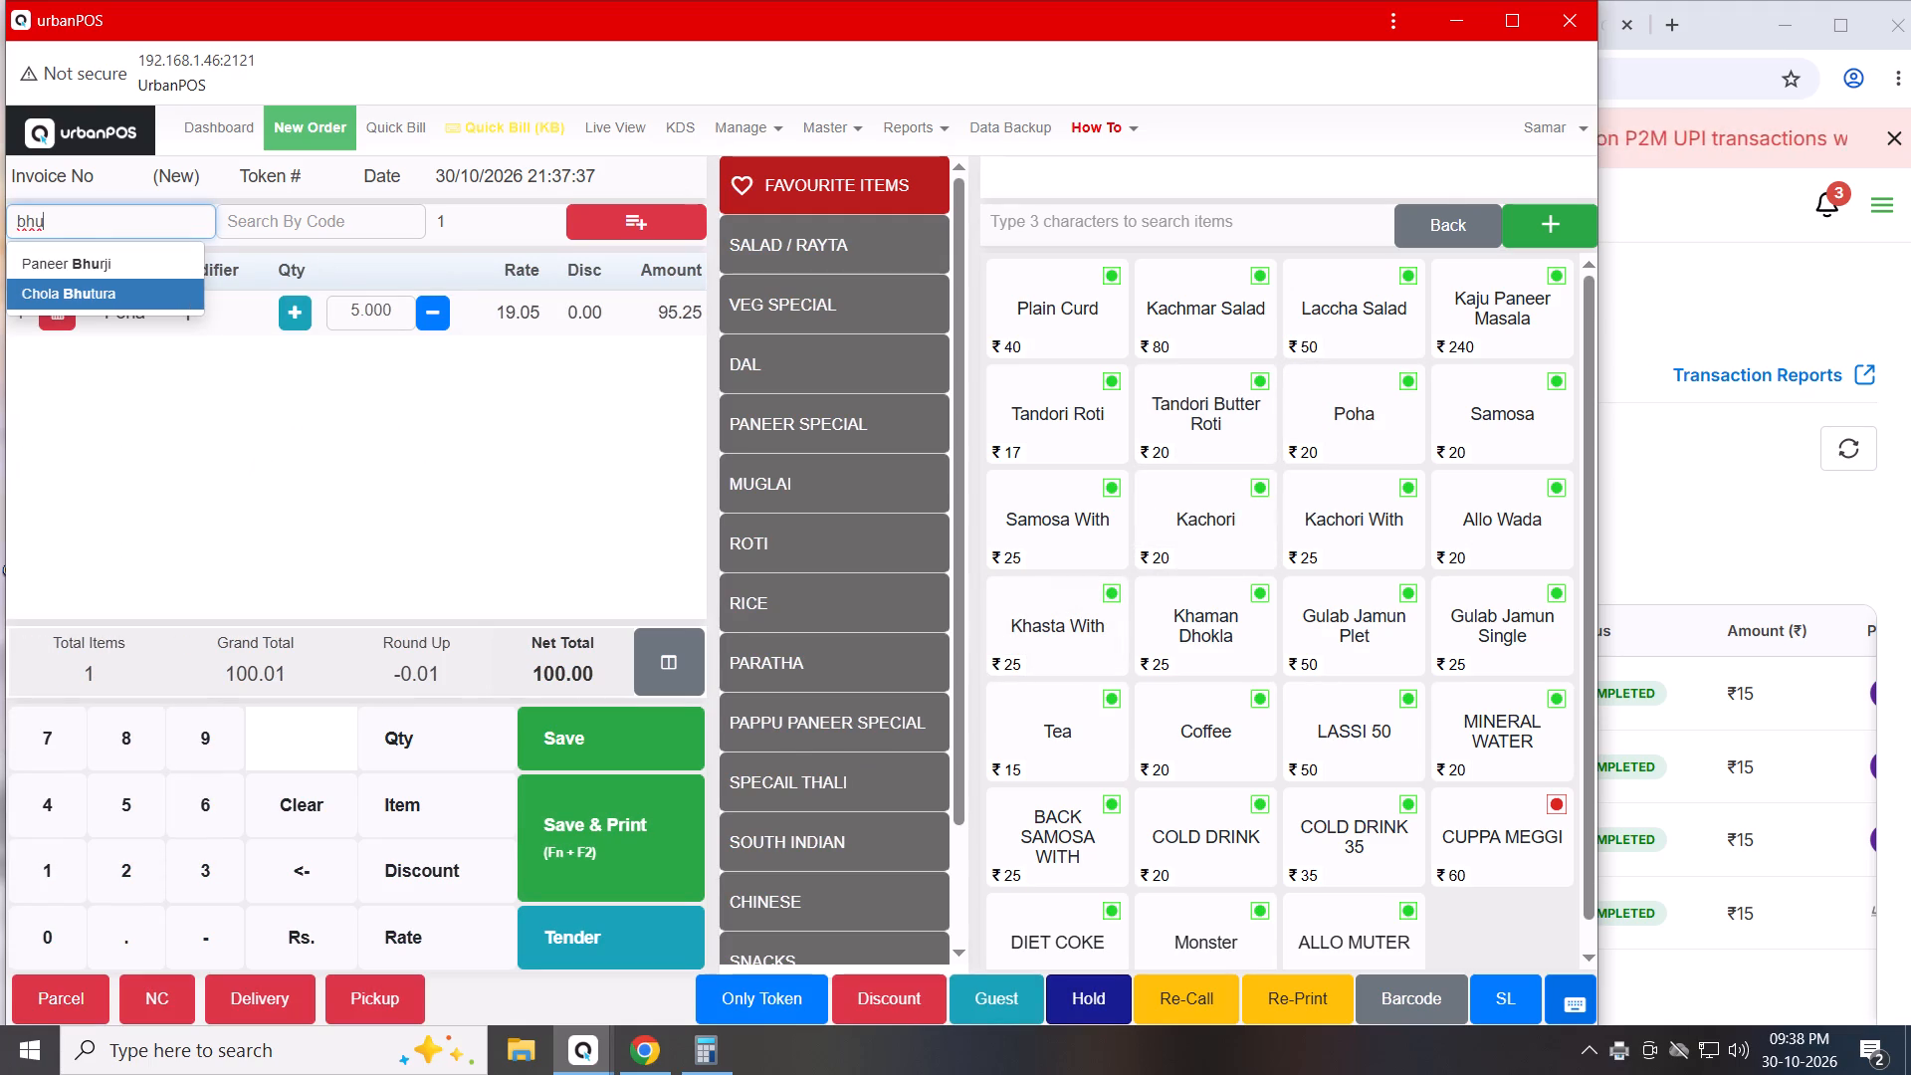
key(Return)
key(Return)
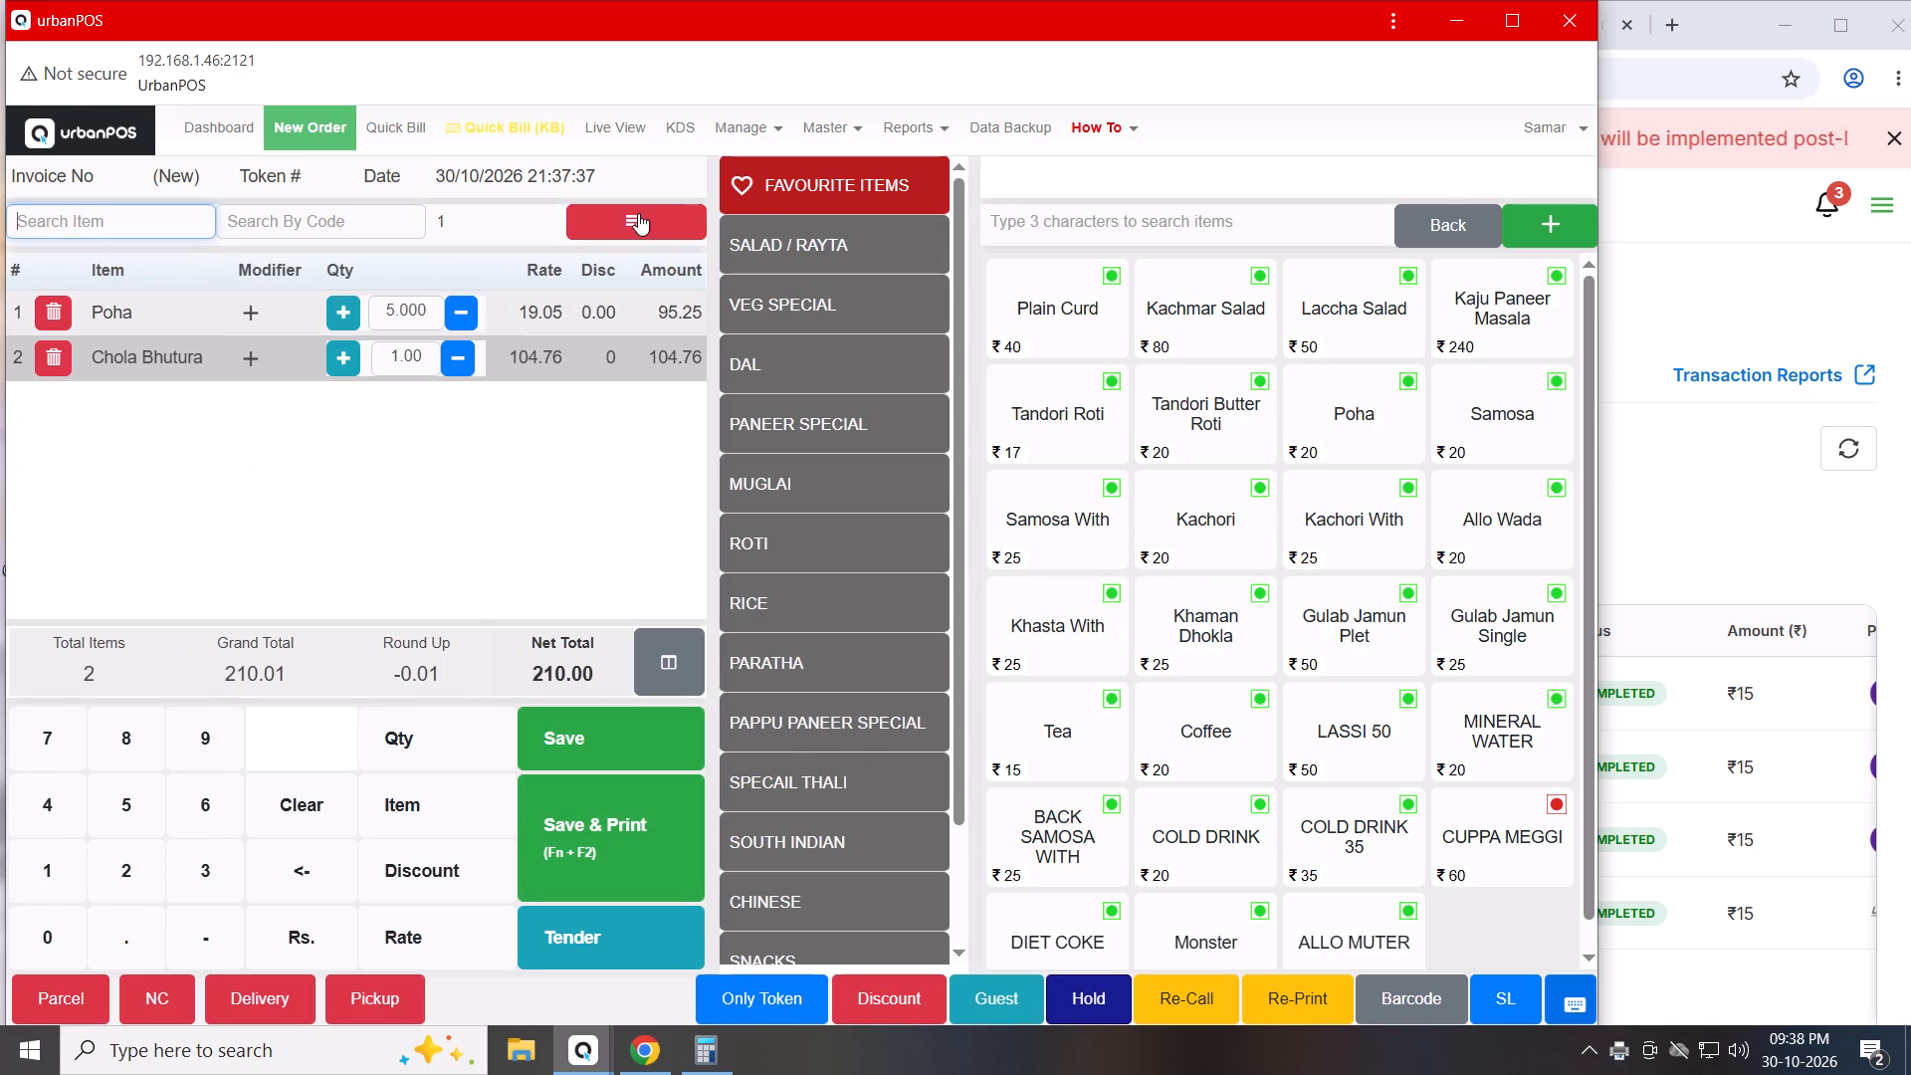
Add two Samosa With to the order, removing the mistakenly added plain Samosa, and save and print the bill.
double_click(1487, 388)
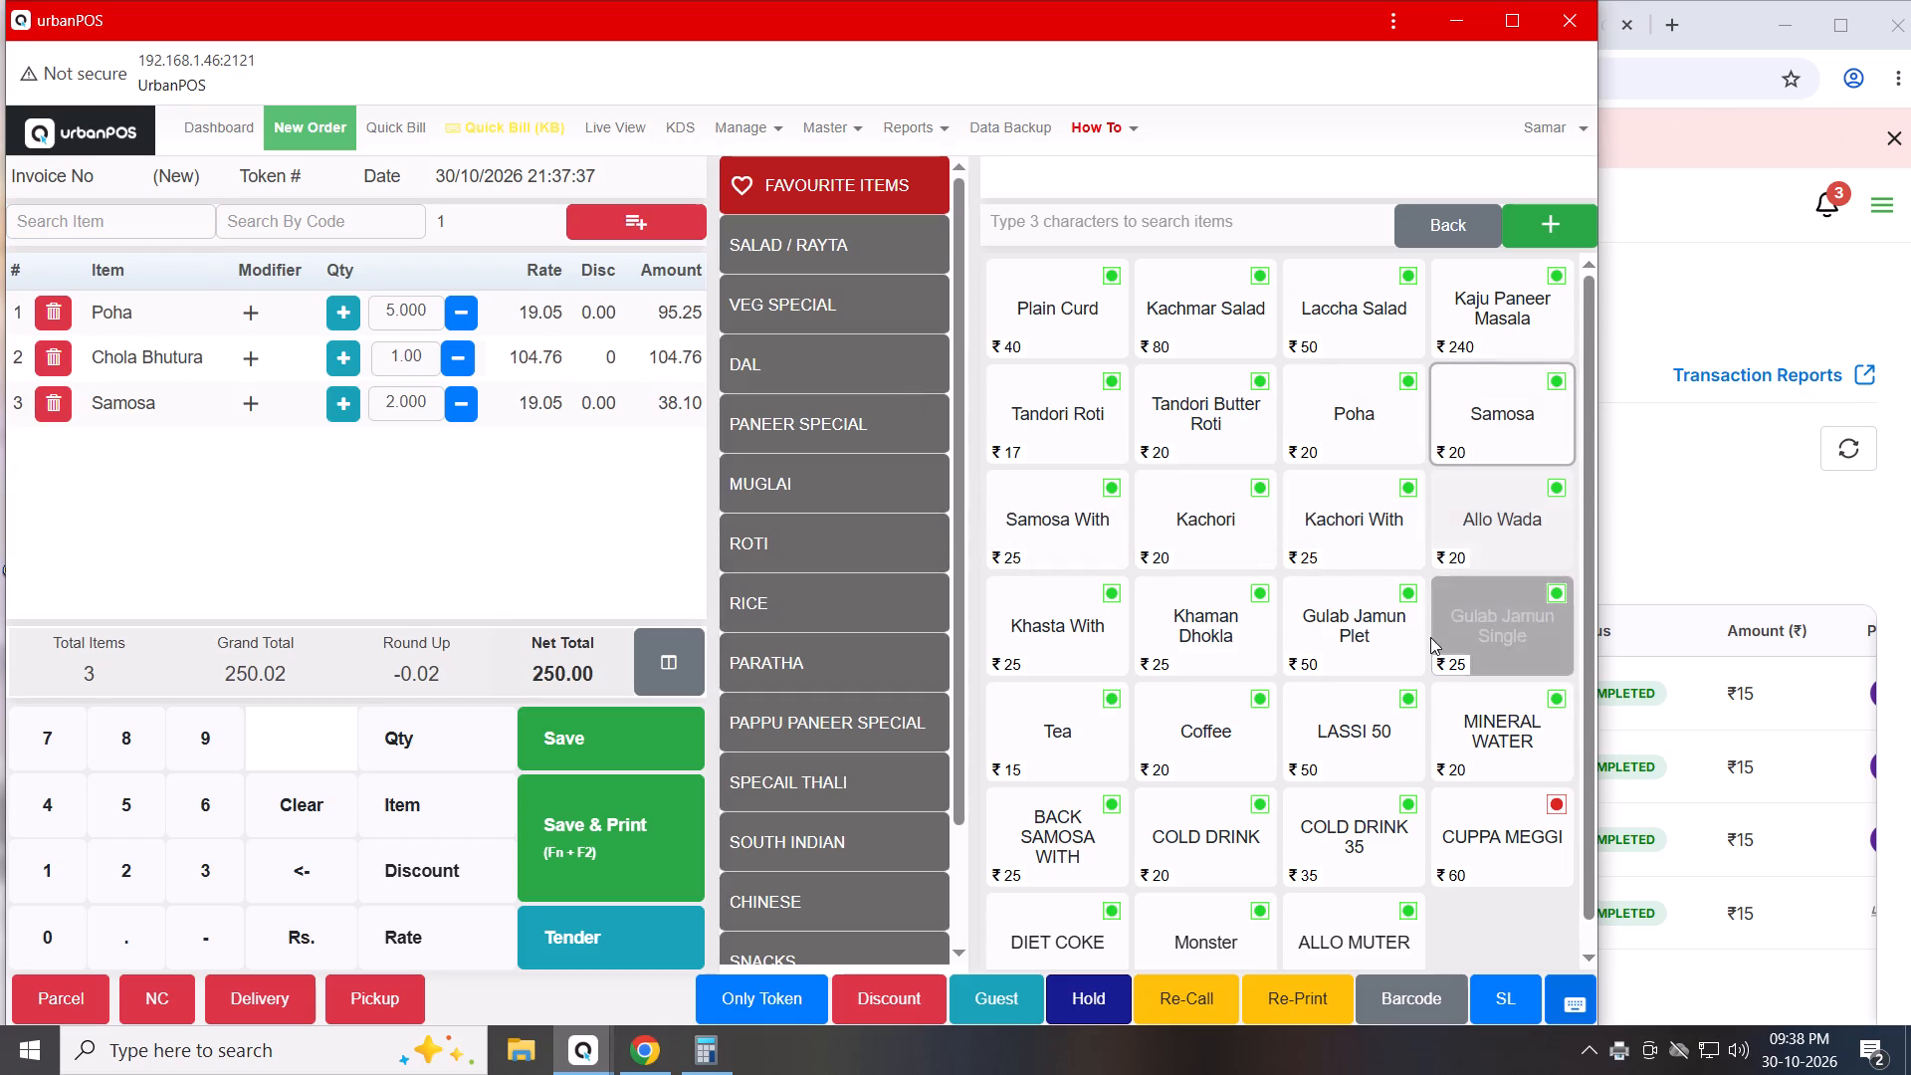
click(40, 394)
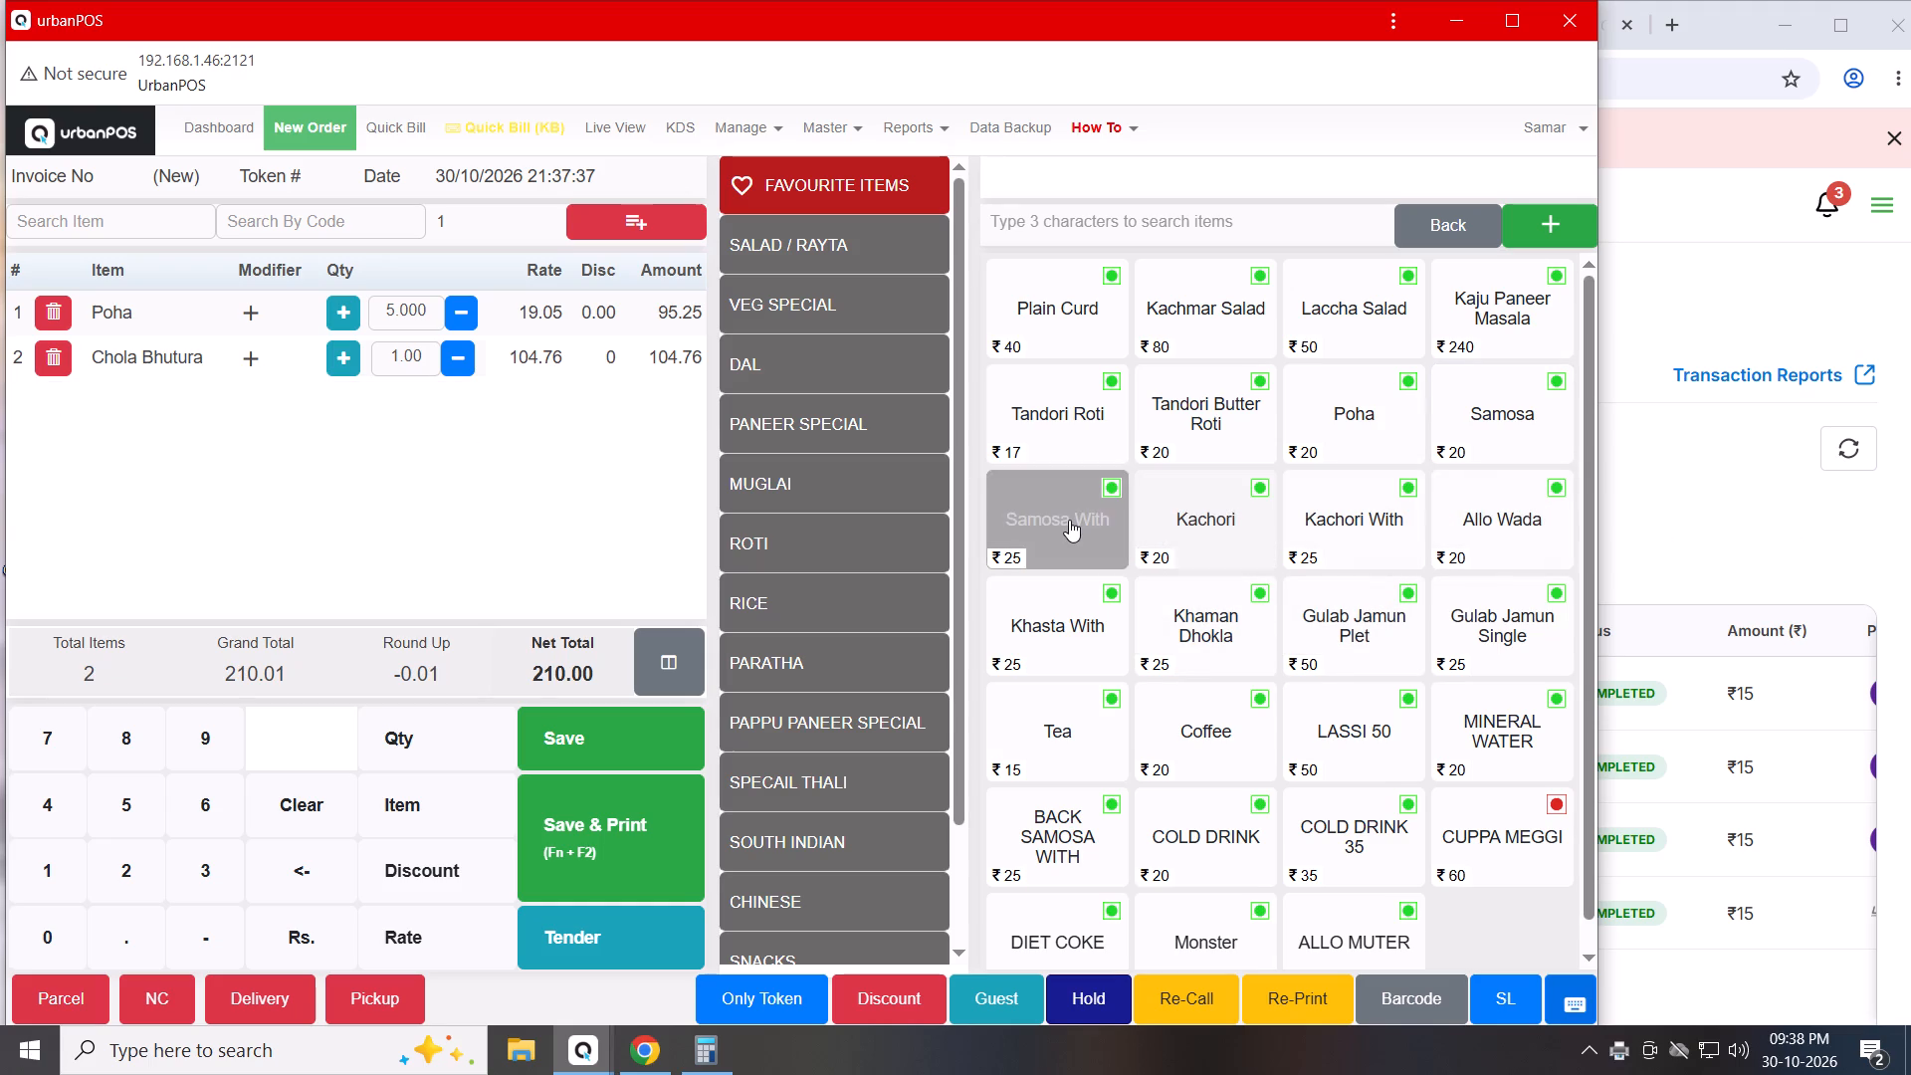
double_click(1069, 520)
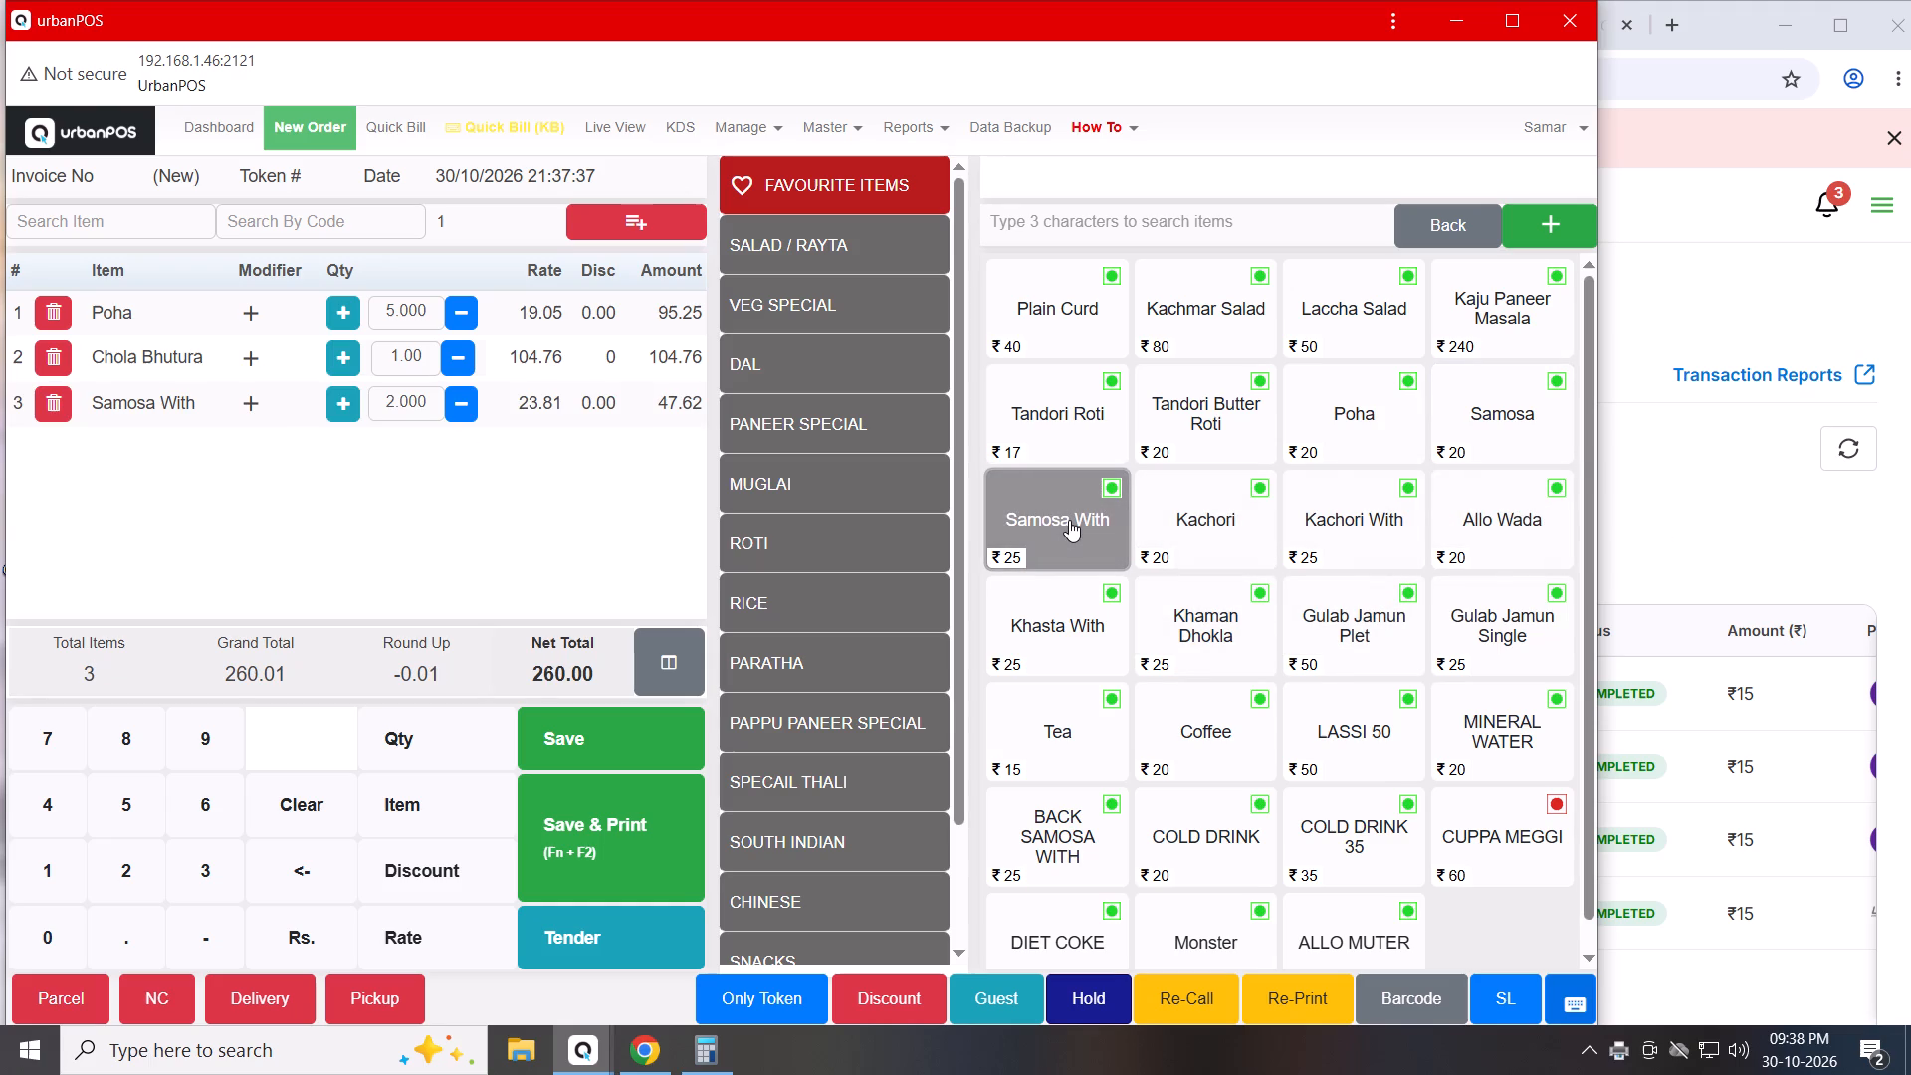
key(F2)
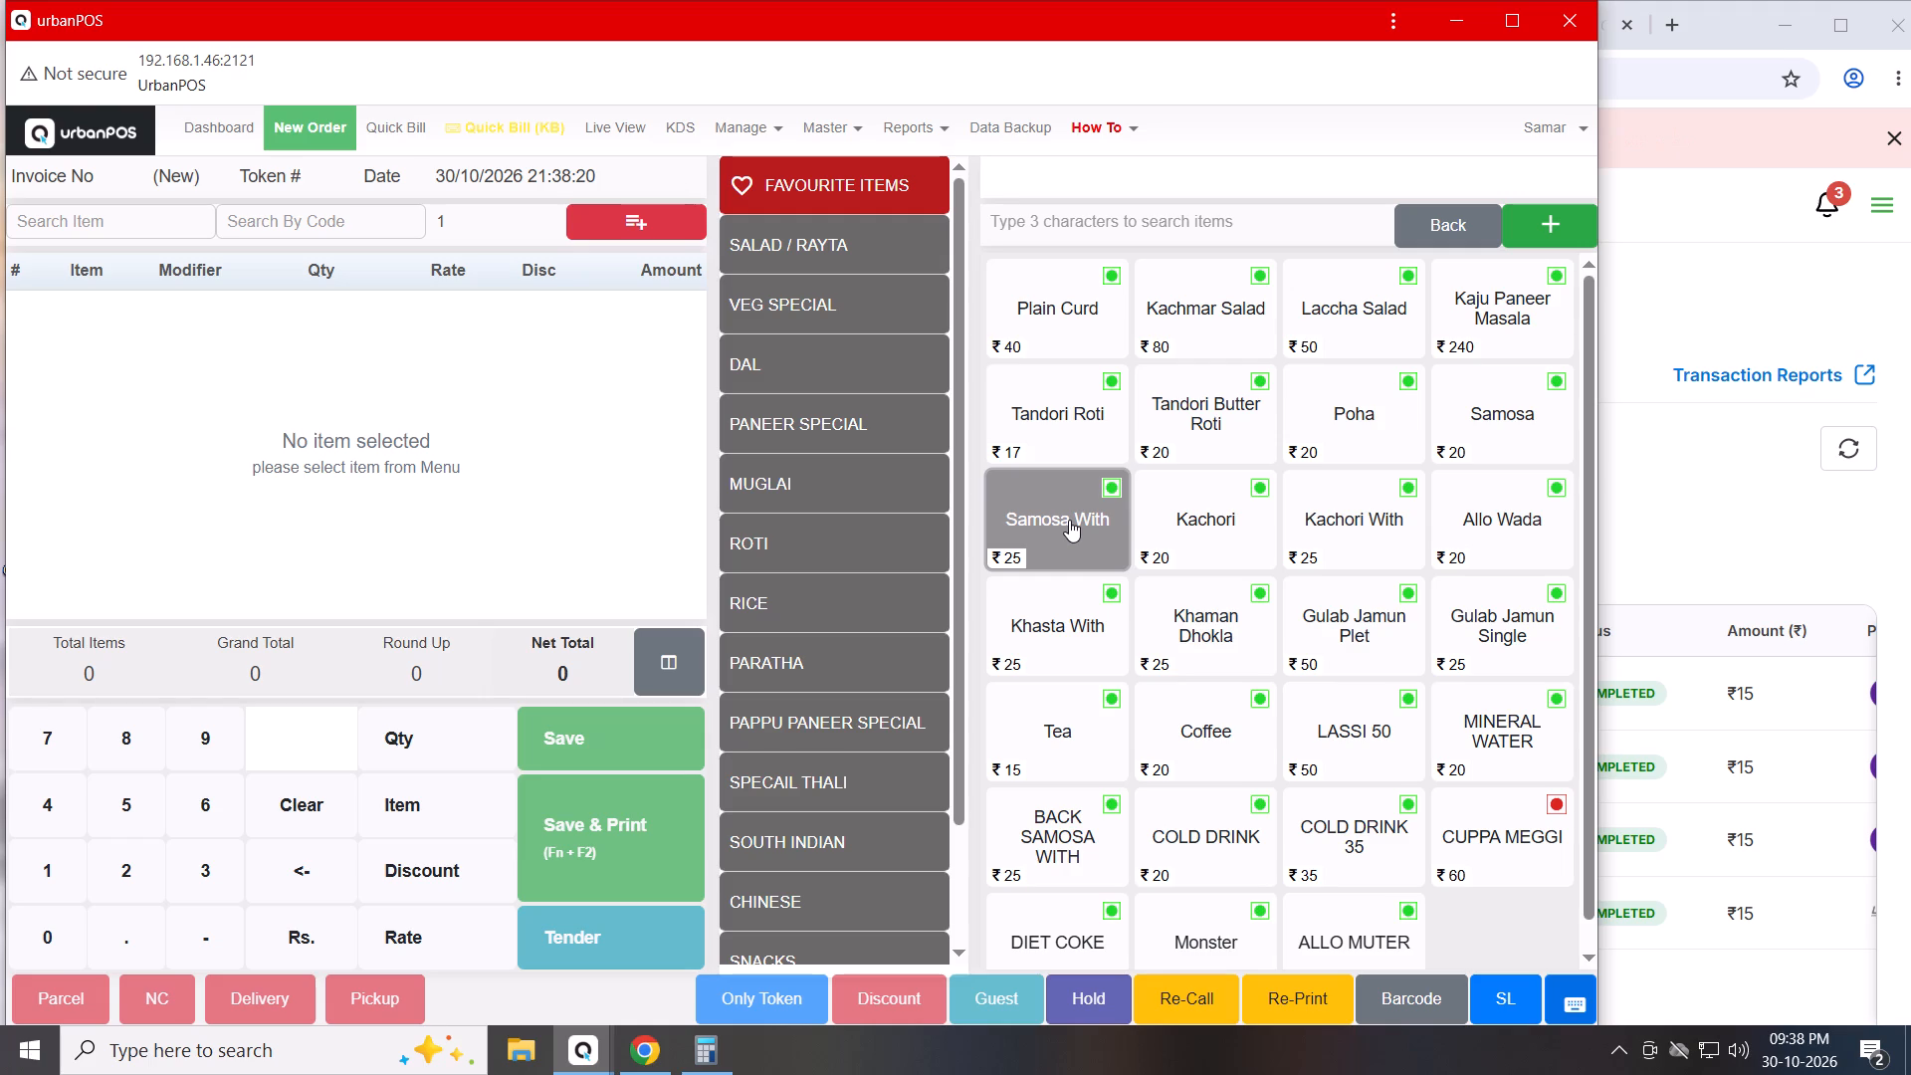
Enter a new order of one Dal Fry and six Tawa Roti Butter, found by item search, and save and print the bill.
text(rot)
click(146, 200)
click(145, 206)
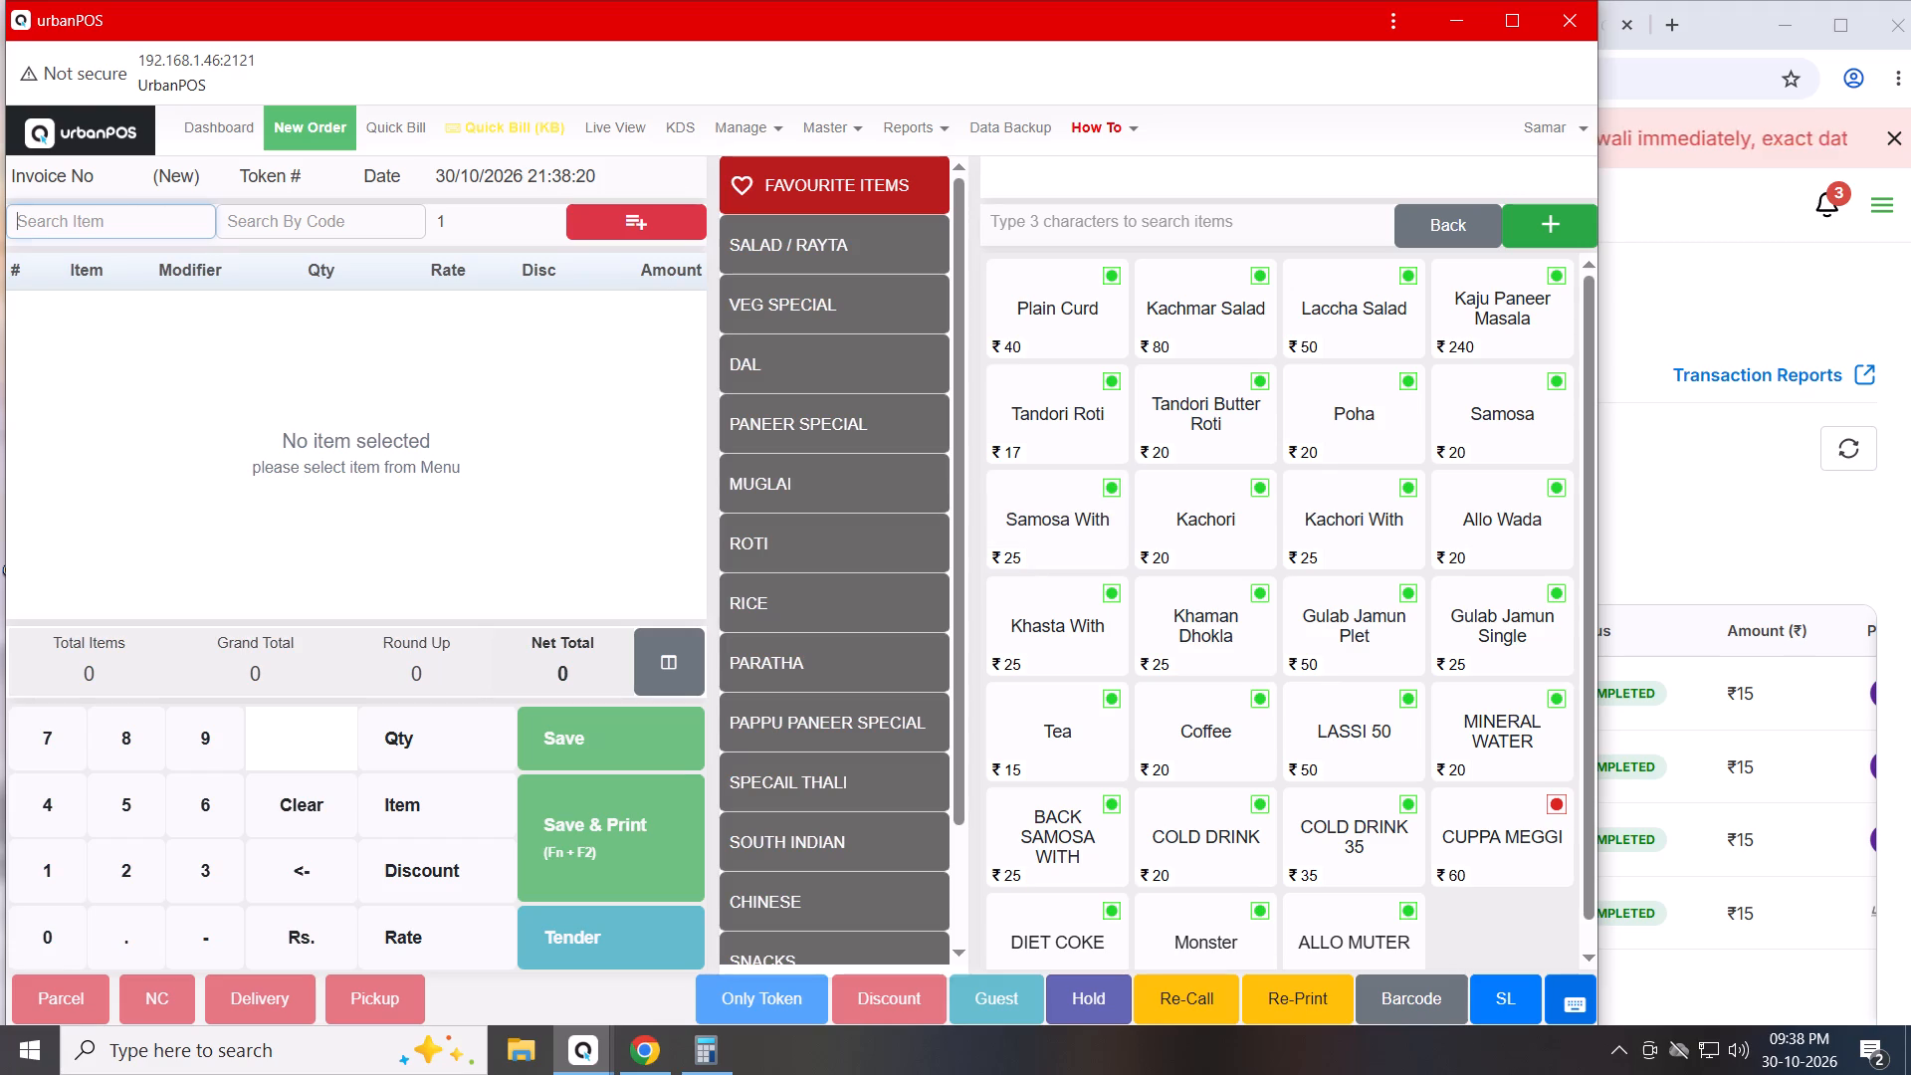
text(dal f)
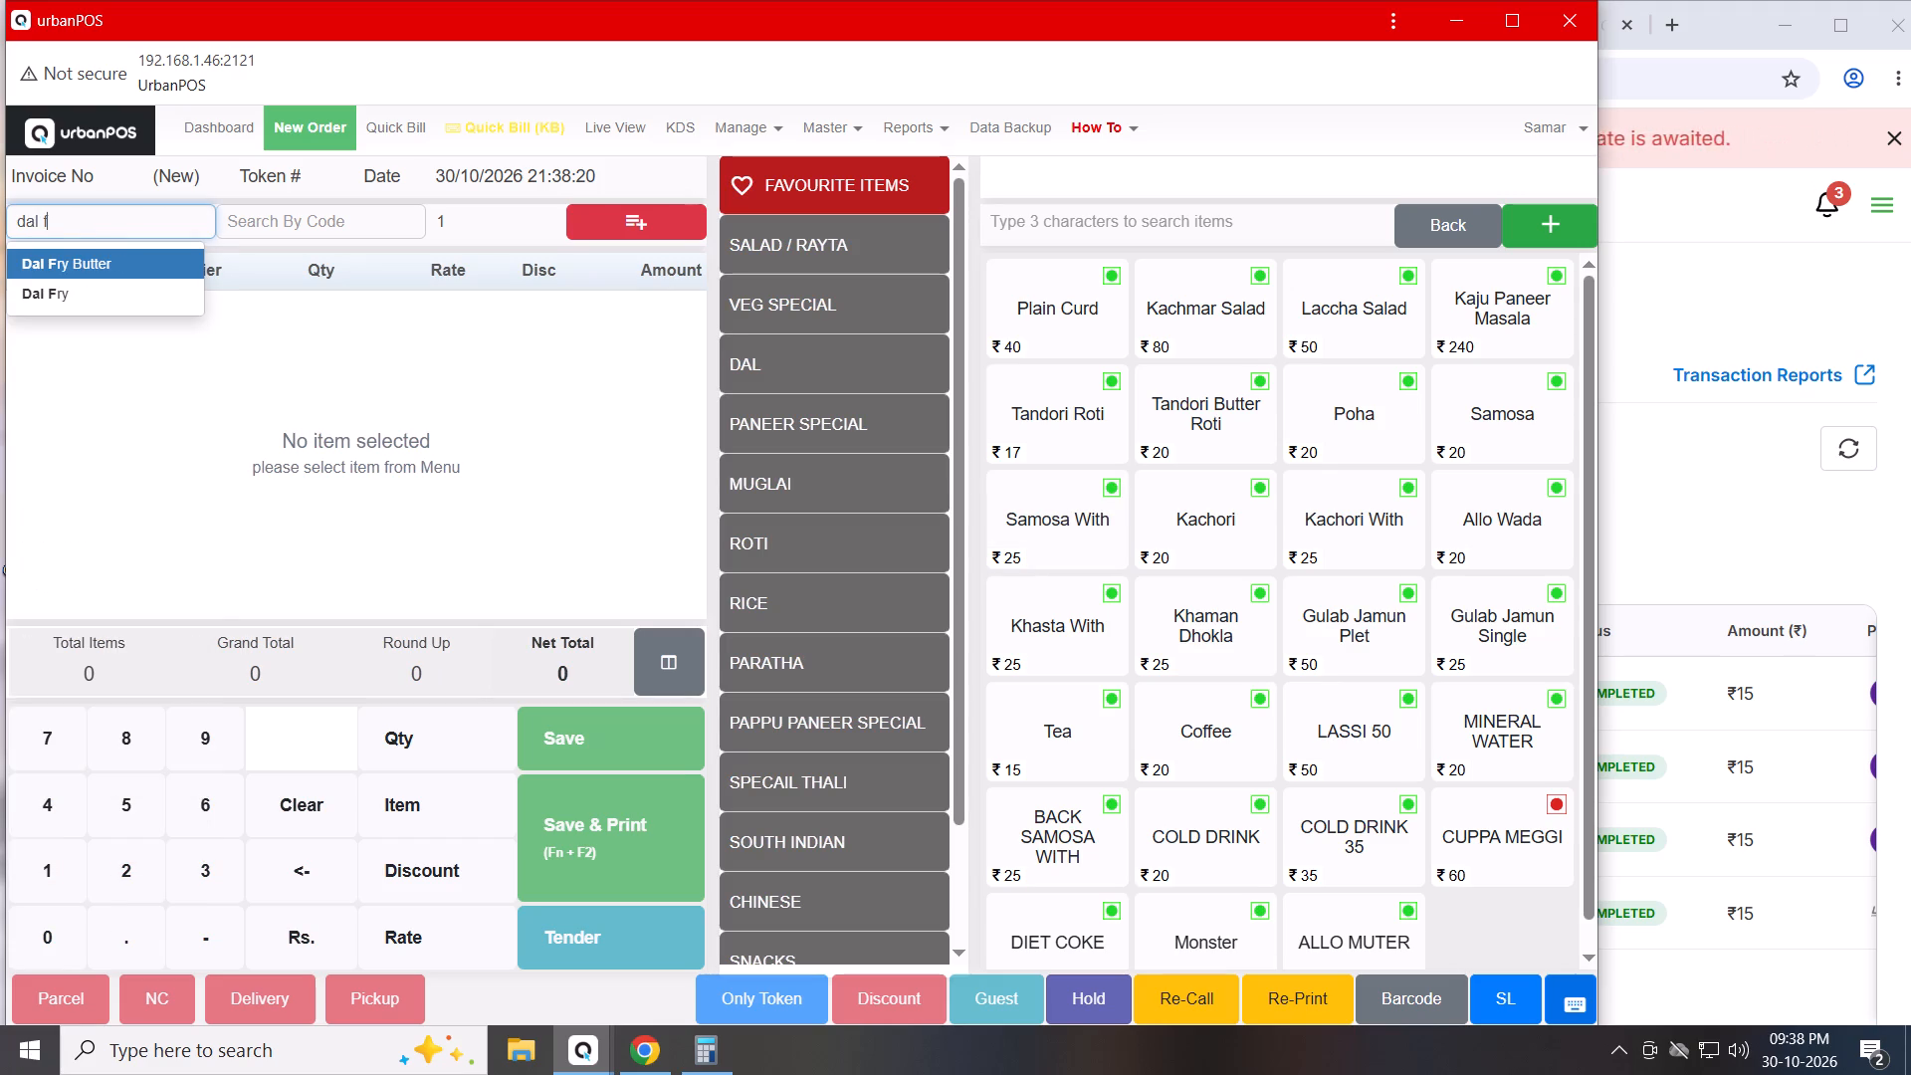
key(Down)
key(Return)
key(Return)
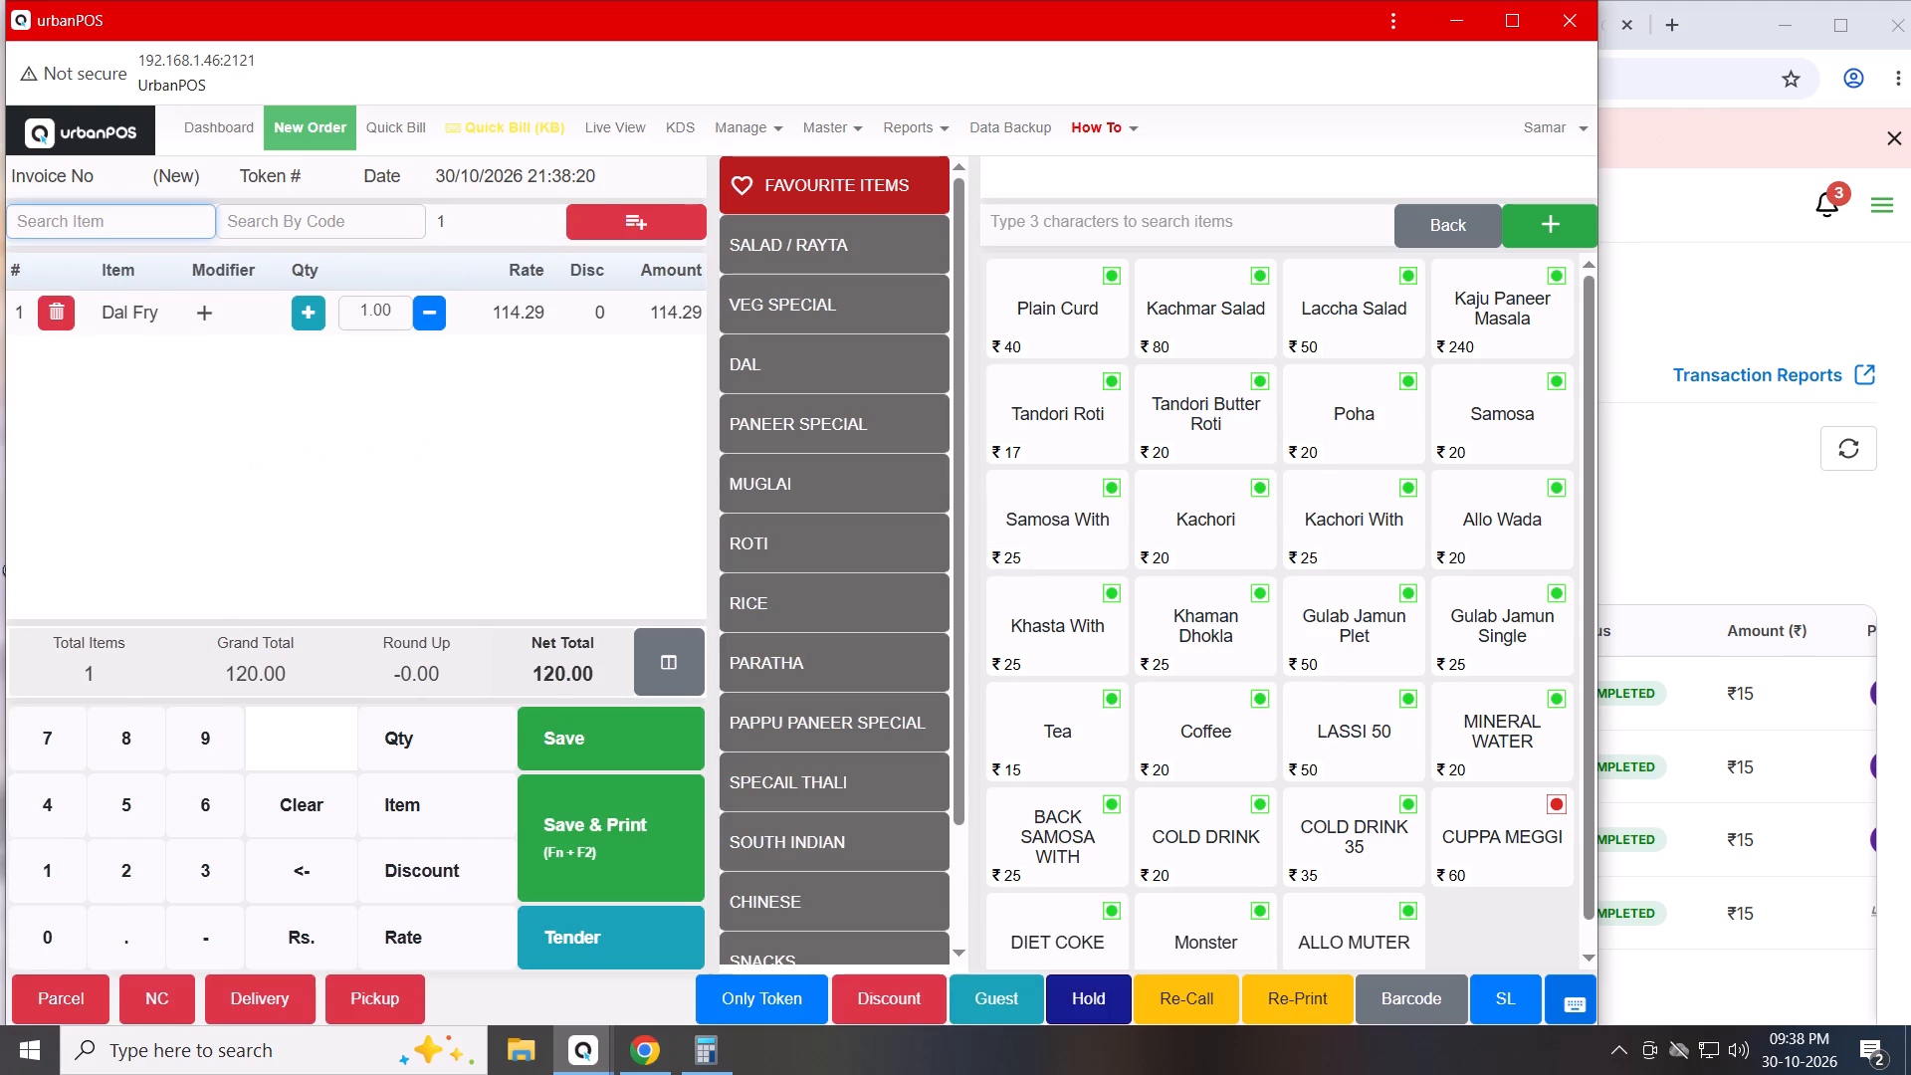
text(roti)
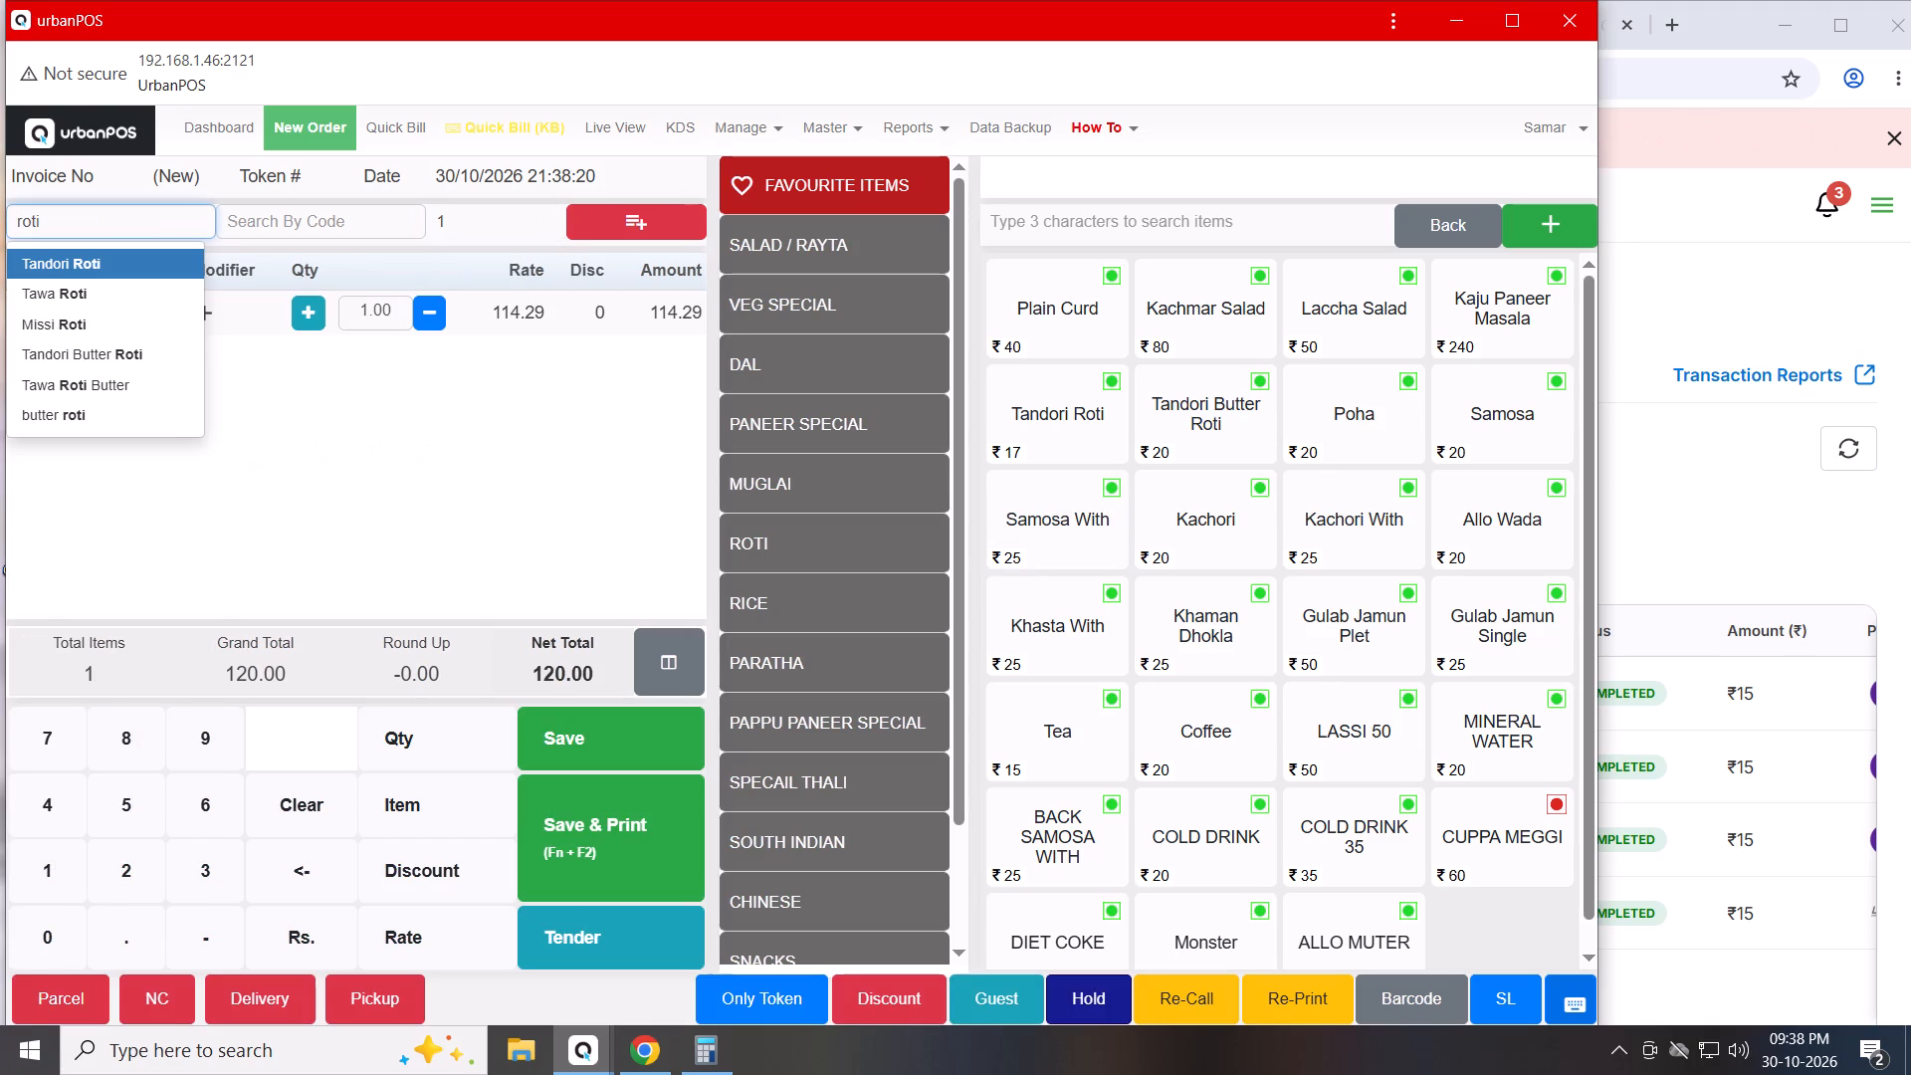
key(Up)
key(Up)
key(Return)
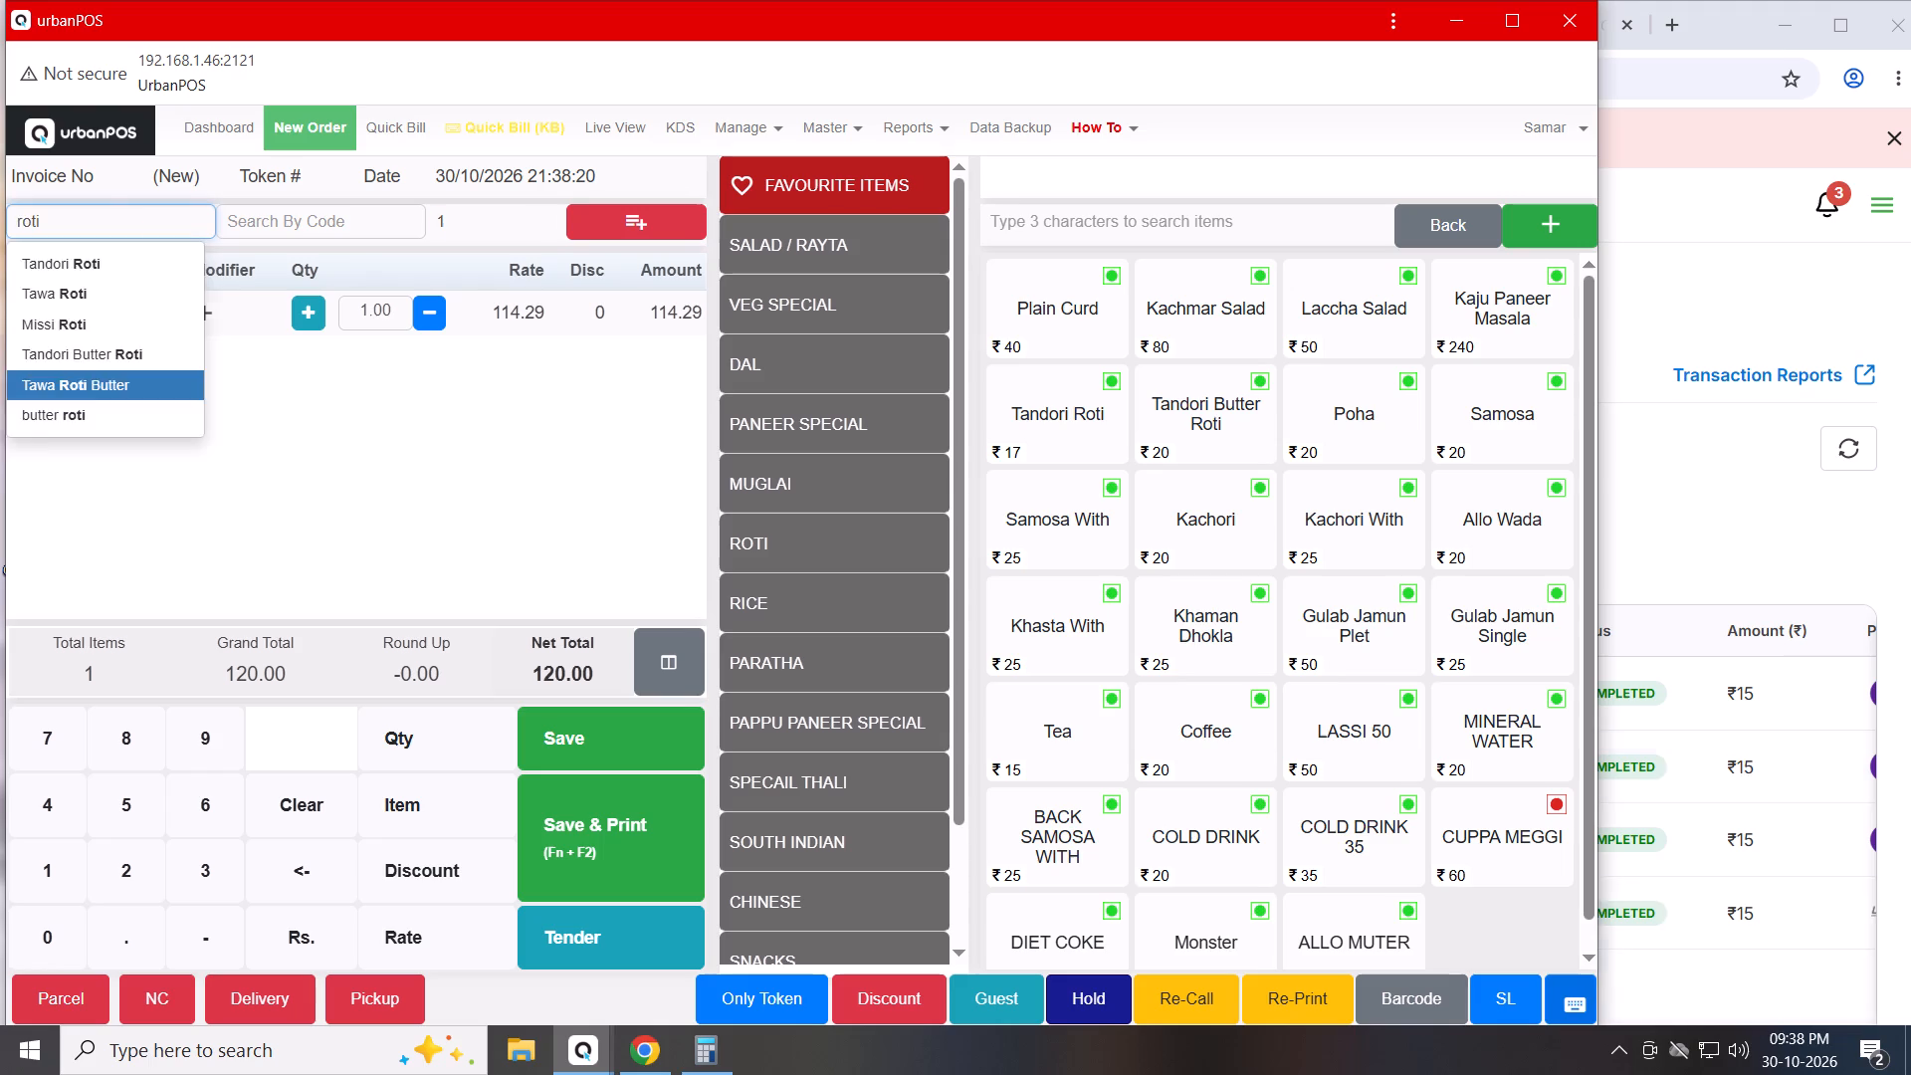
key(6)
key(Return)
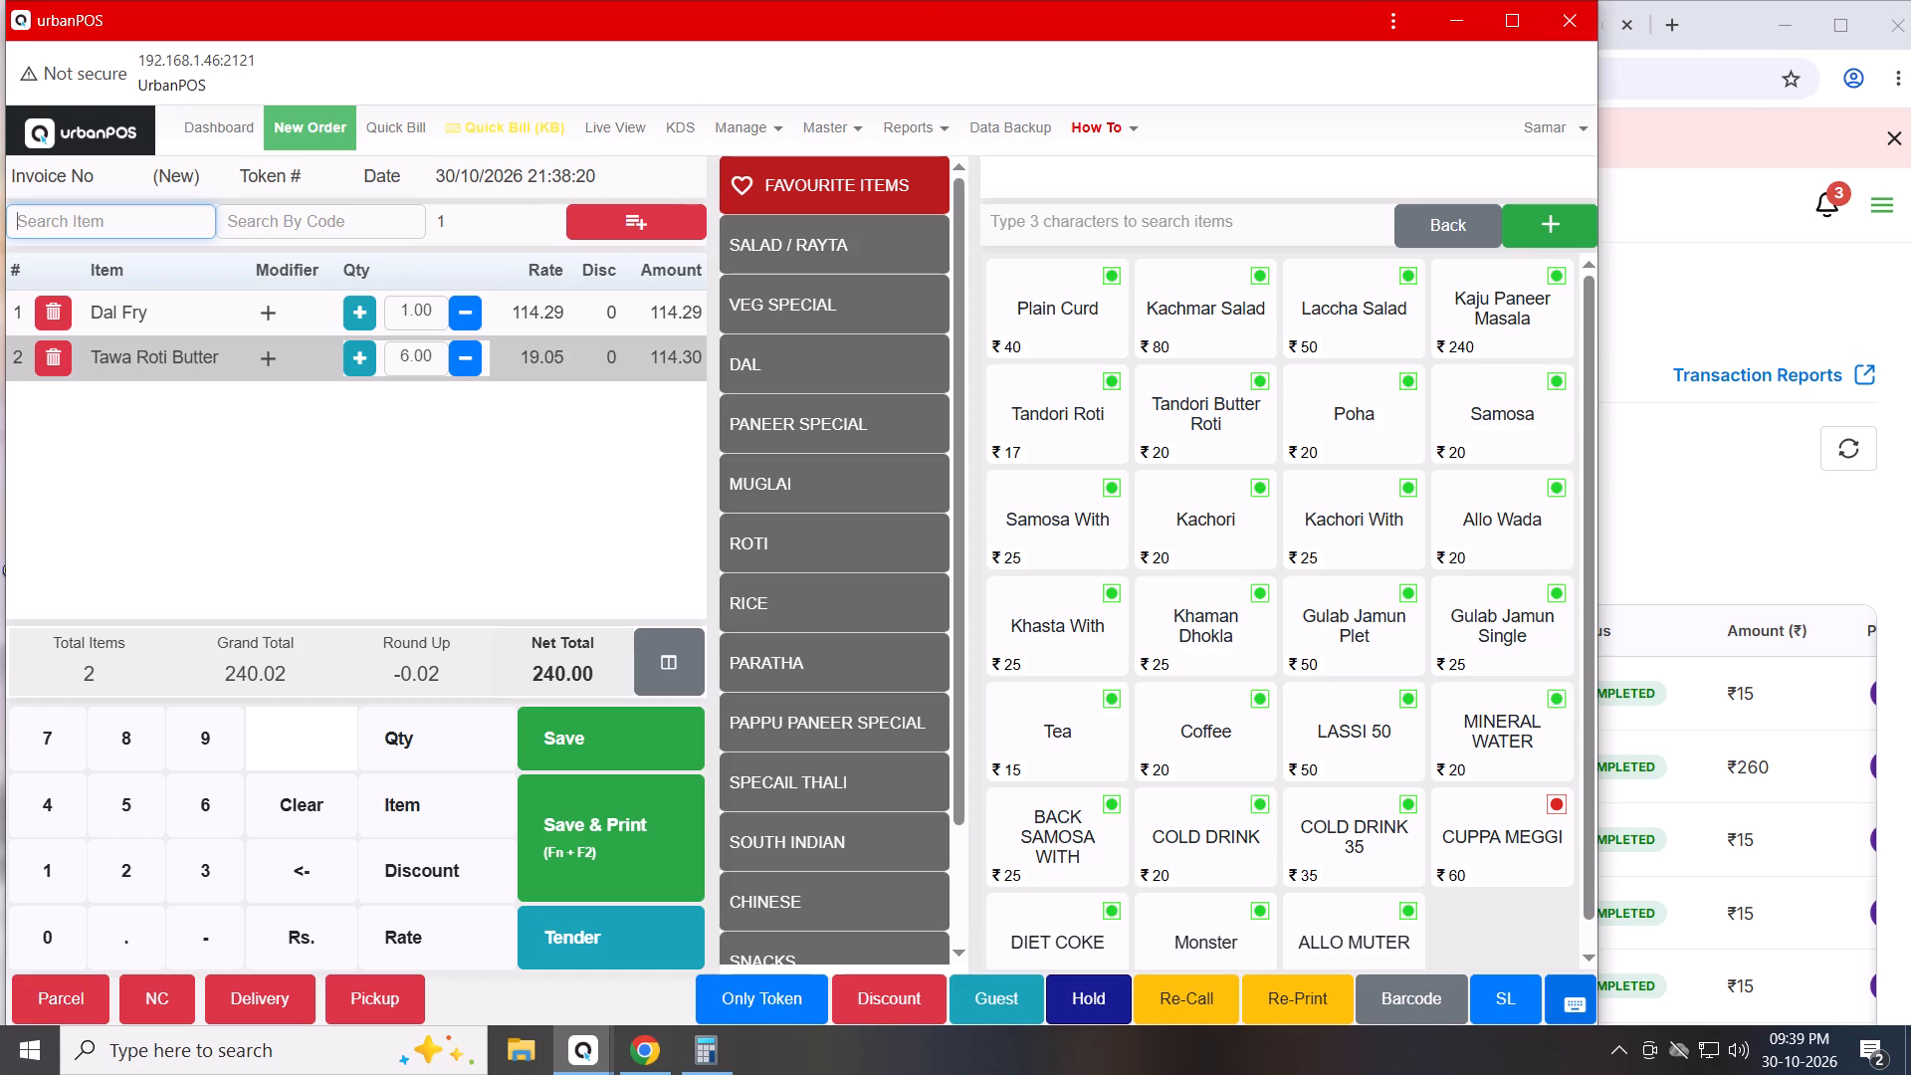
click(635, 879)
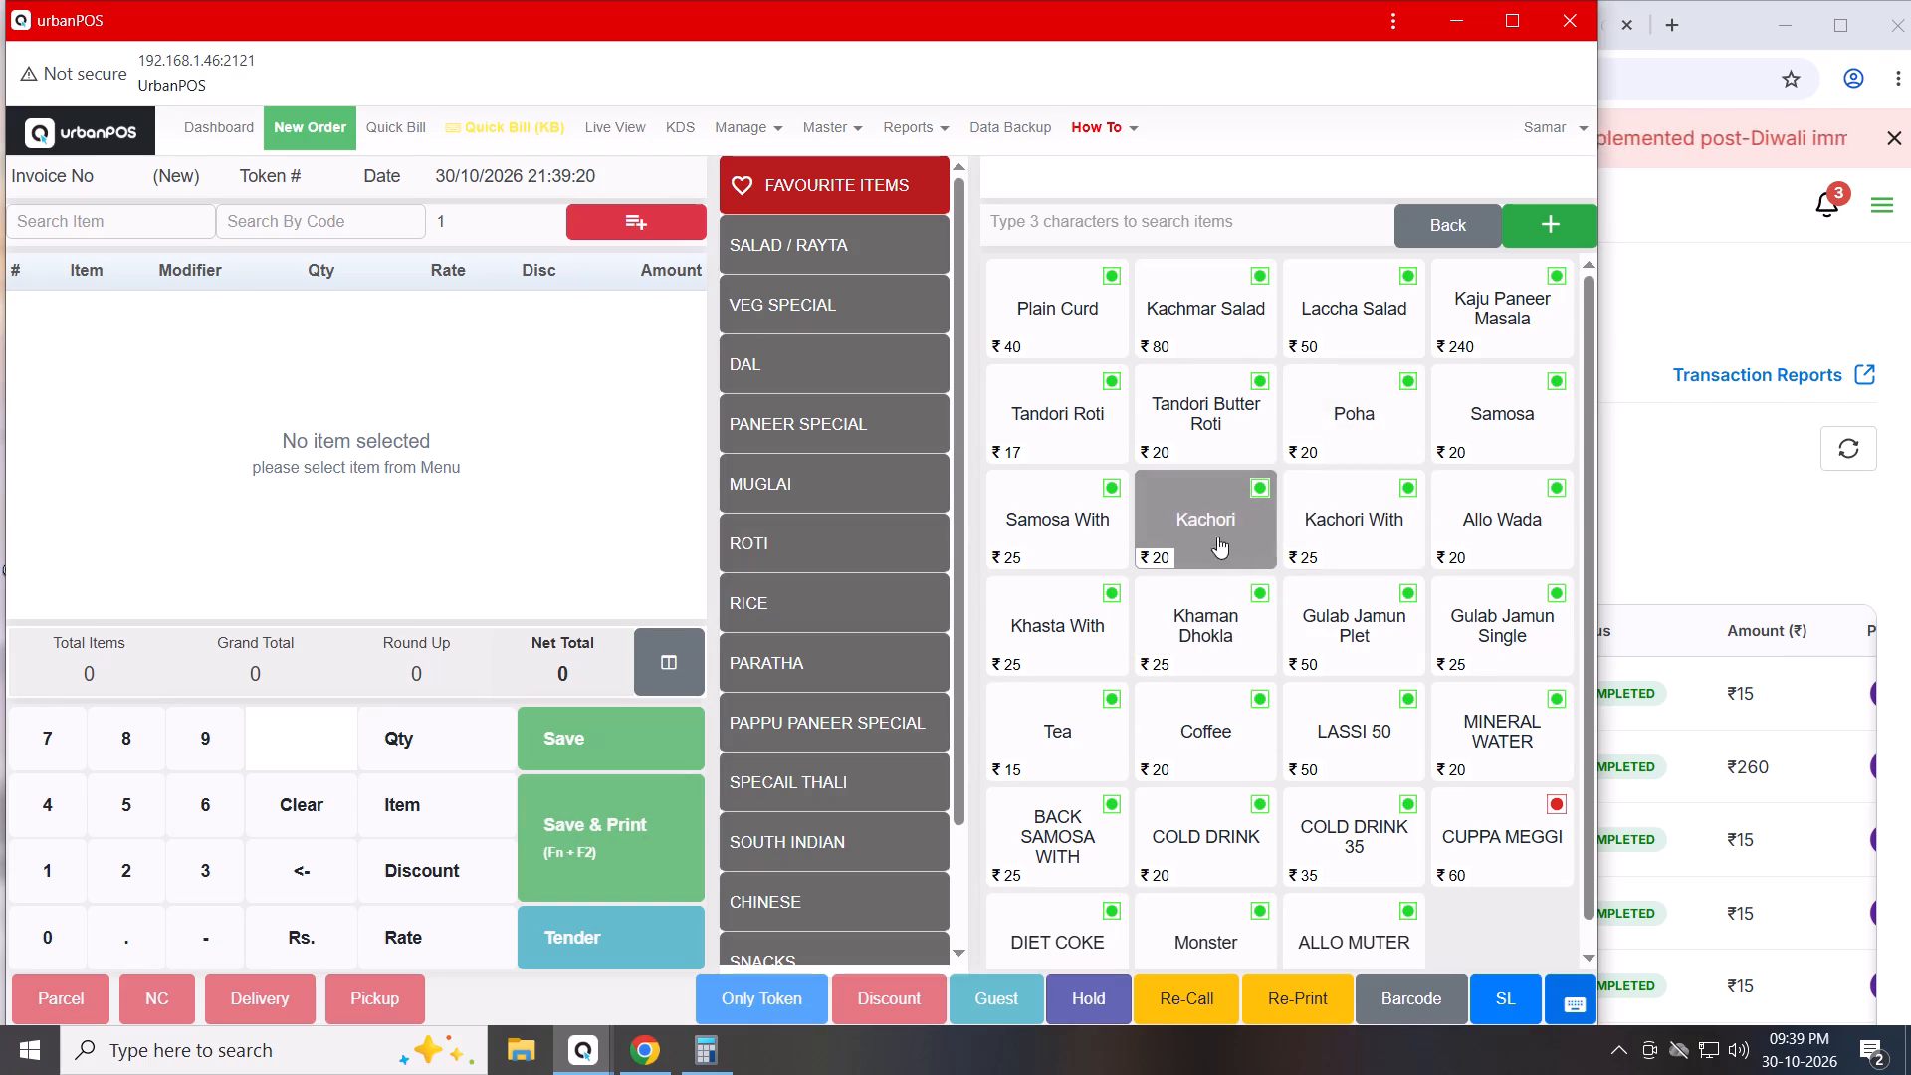
Enter a new order of one COLD DRINK 35, and save and print the bill.
click(1373, 832)
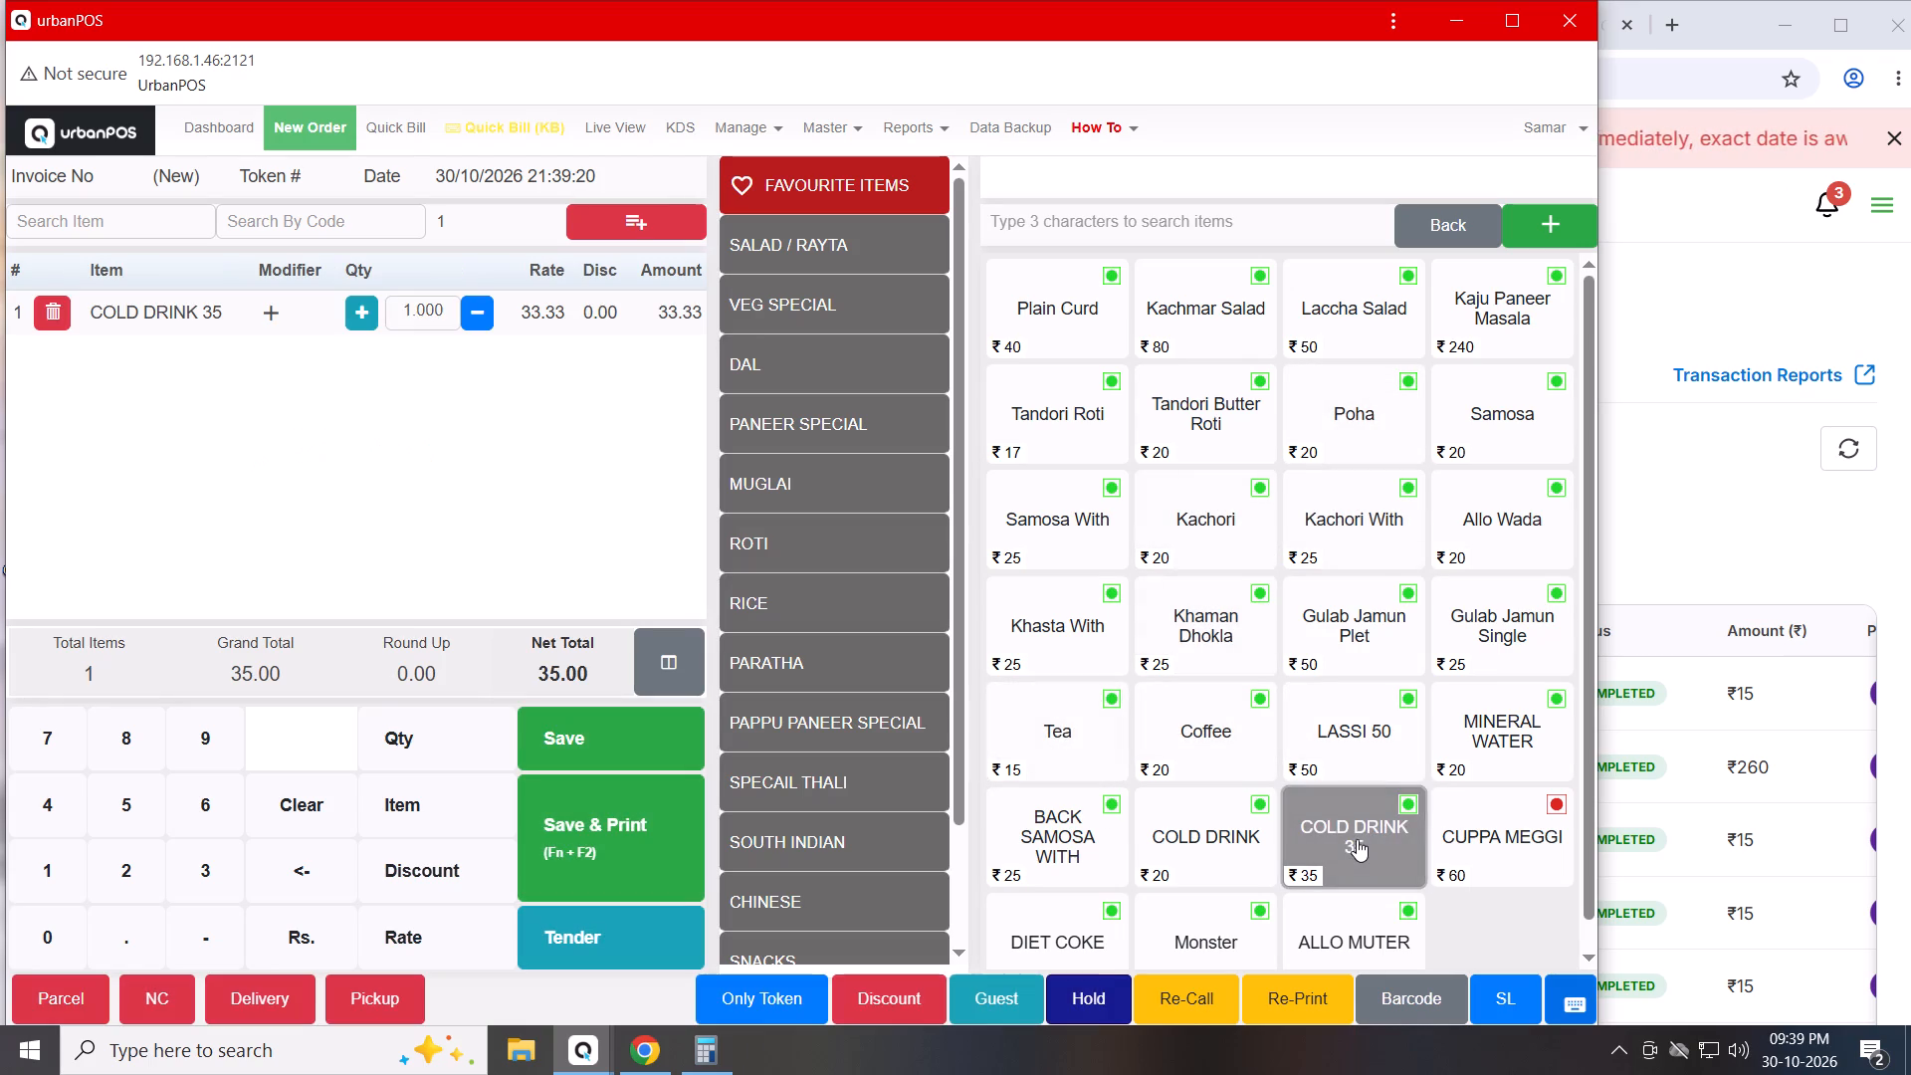
key(F2)
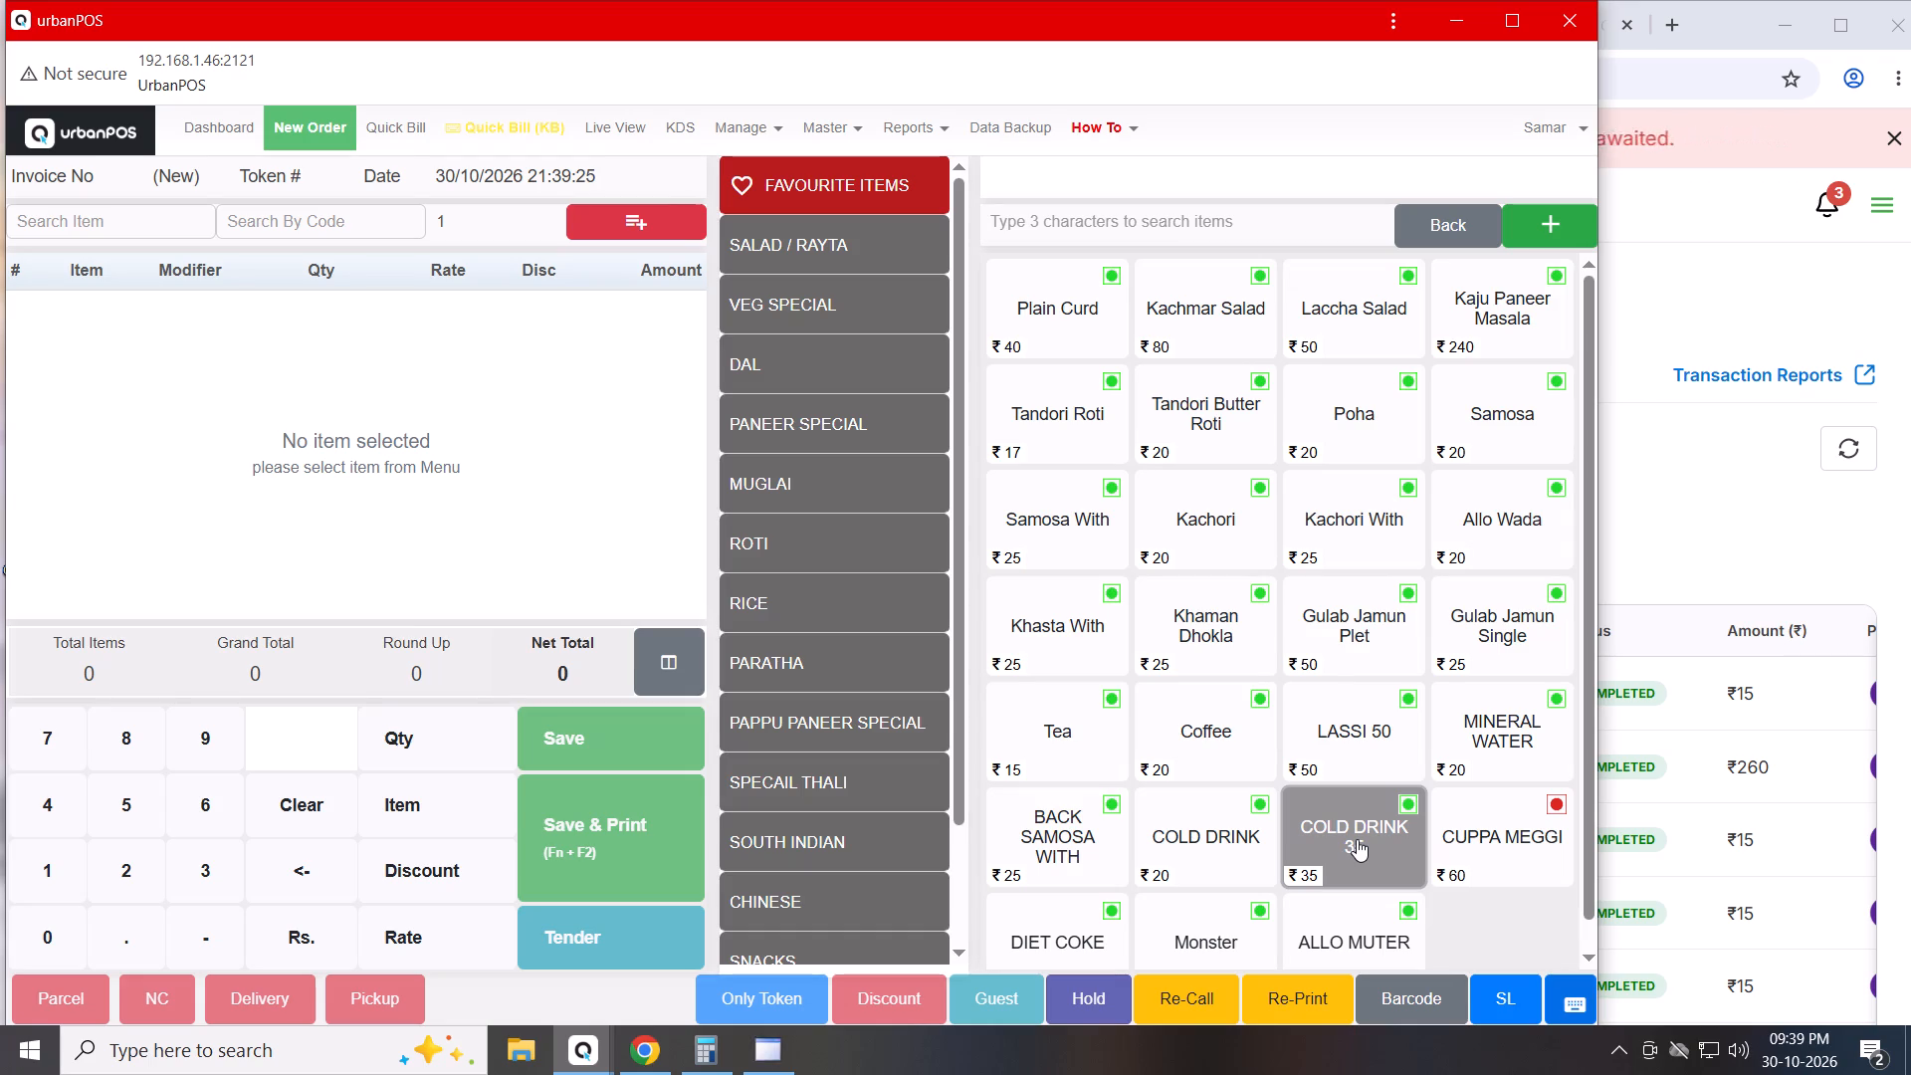
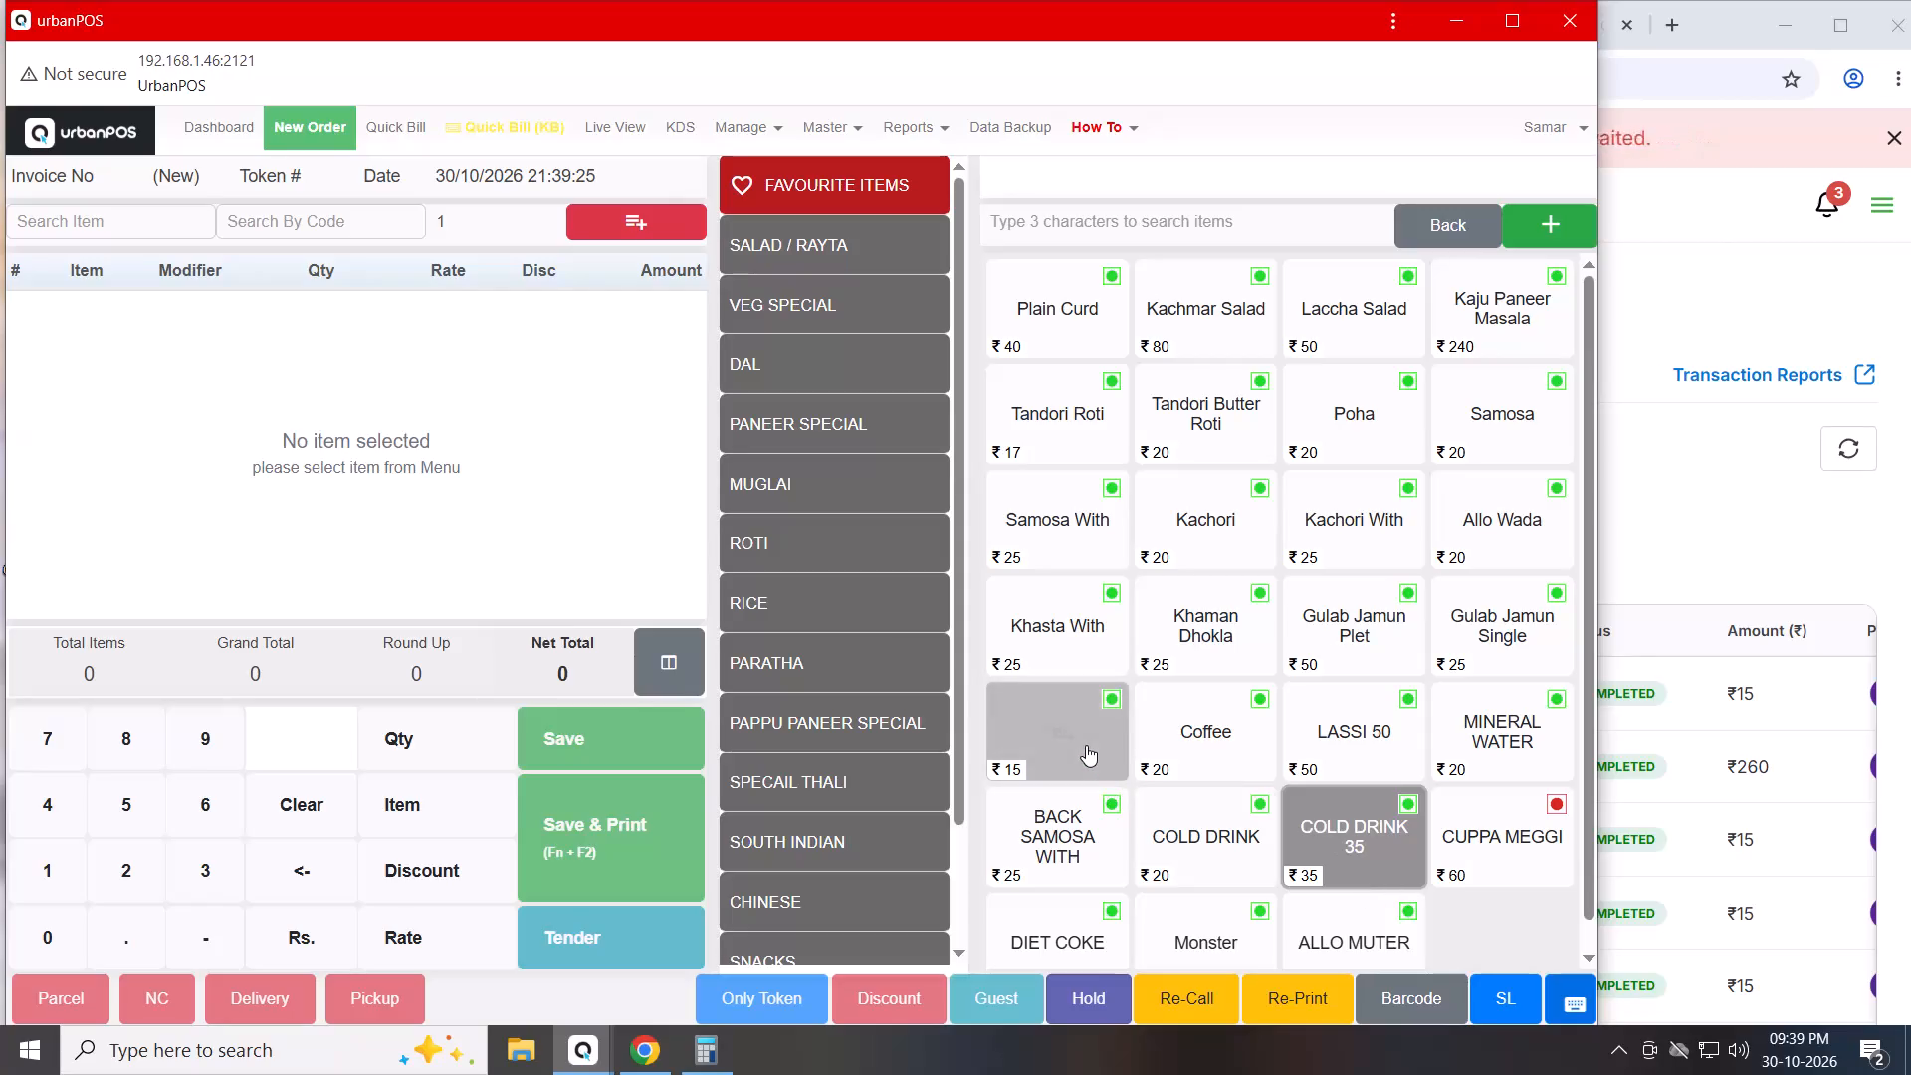
Start a new order with two Tea from the favourite items.
double_click(1086, 745)
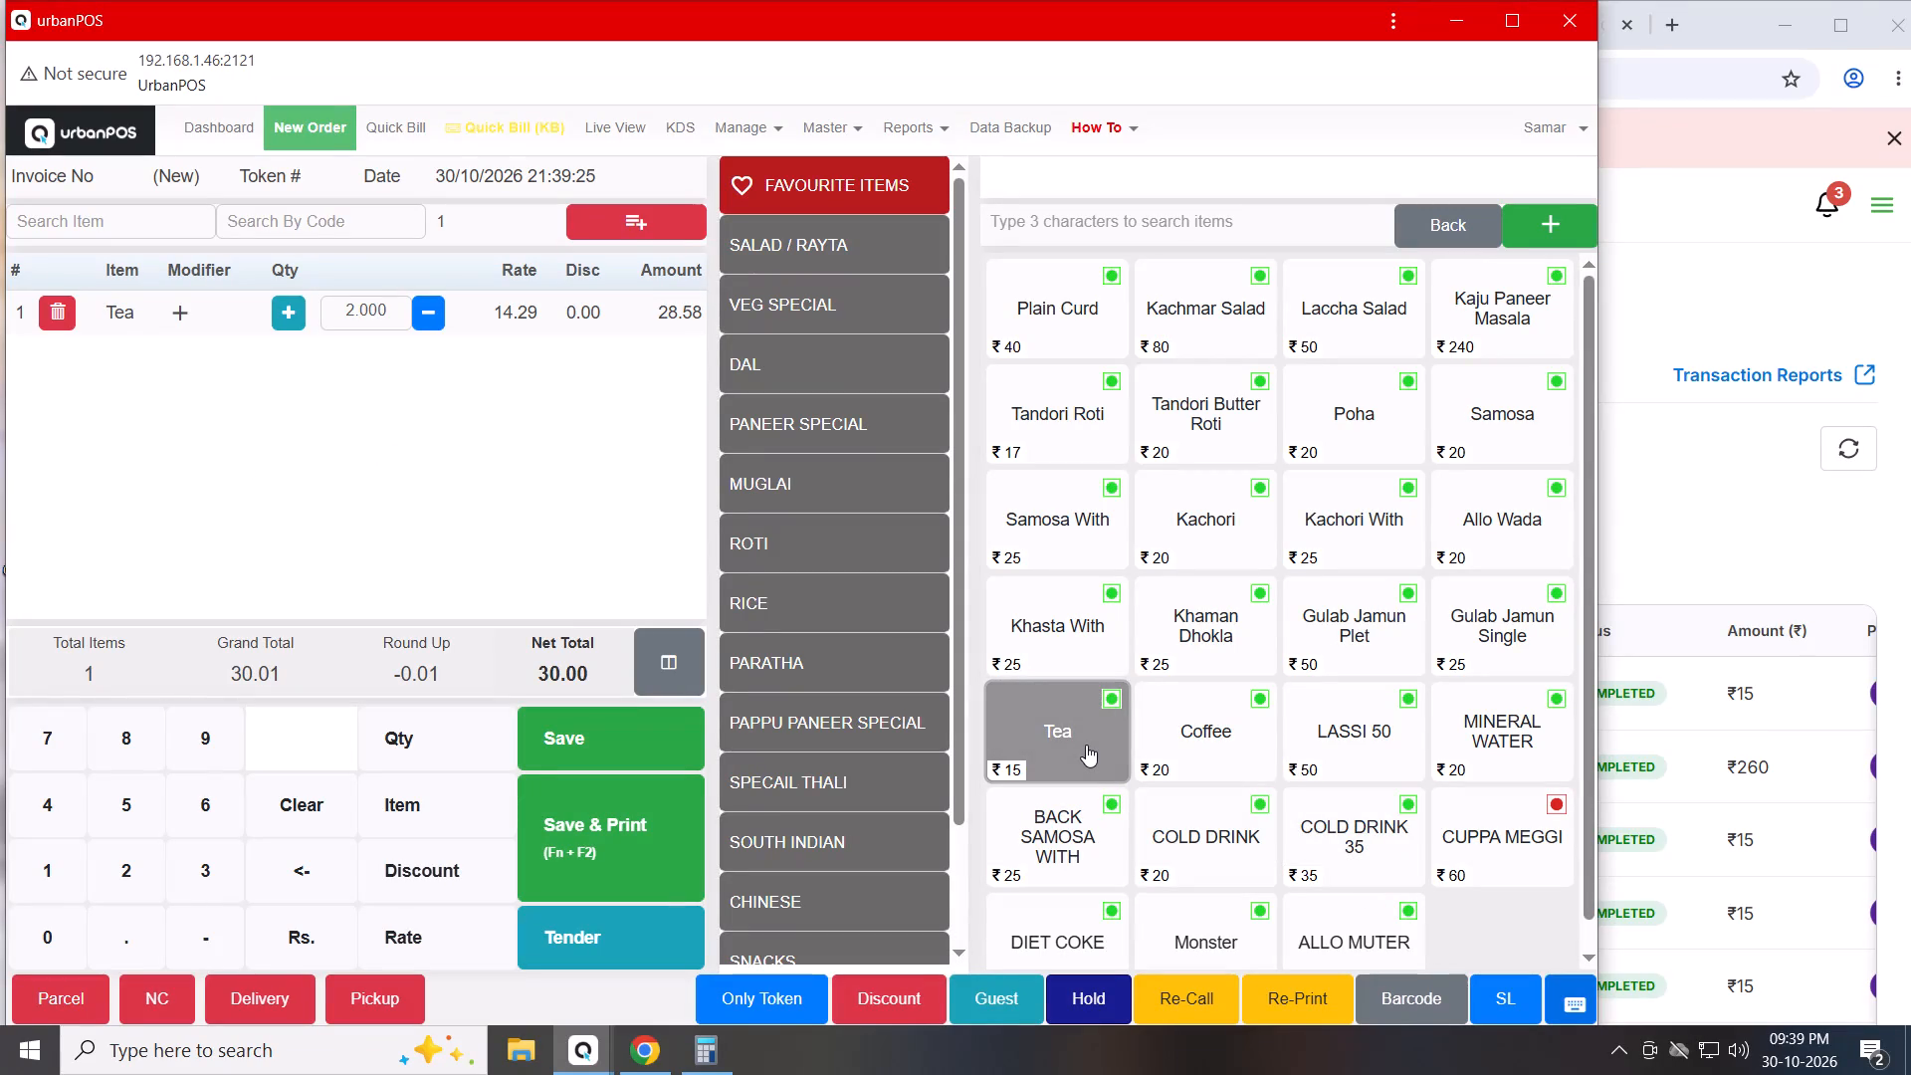
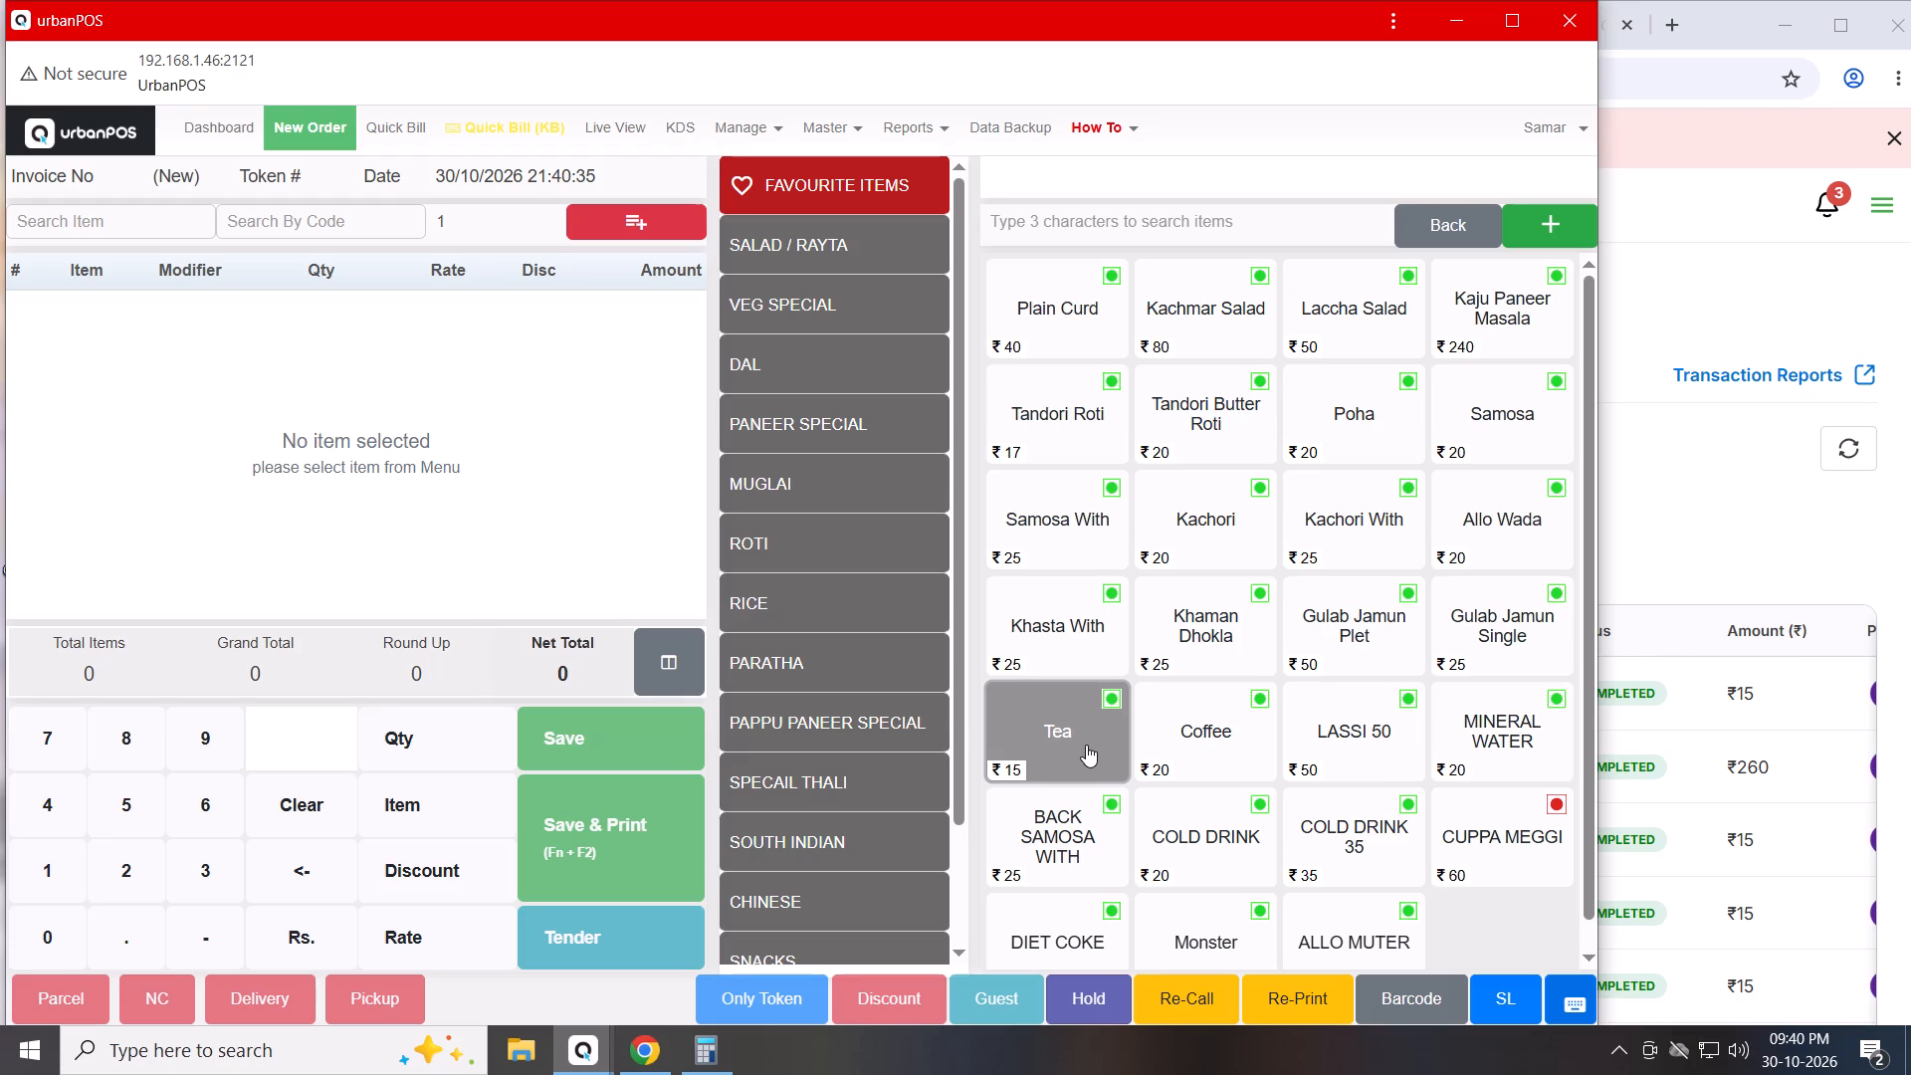
Enter an order for two Poha from the favourite items, then save and print the bill.
double_click(1365, 402)
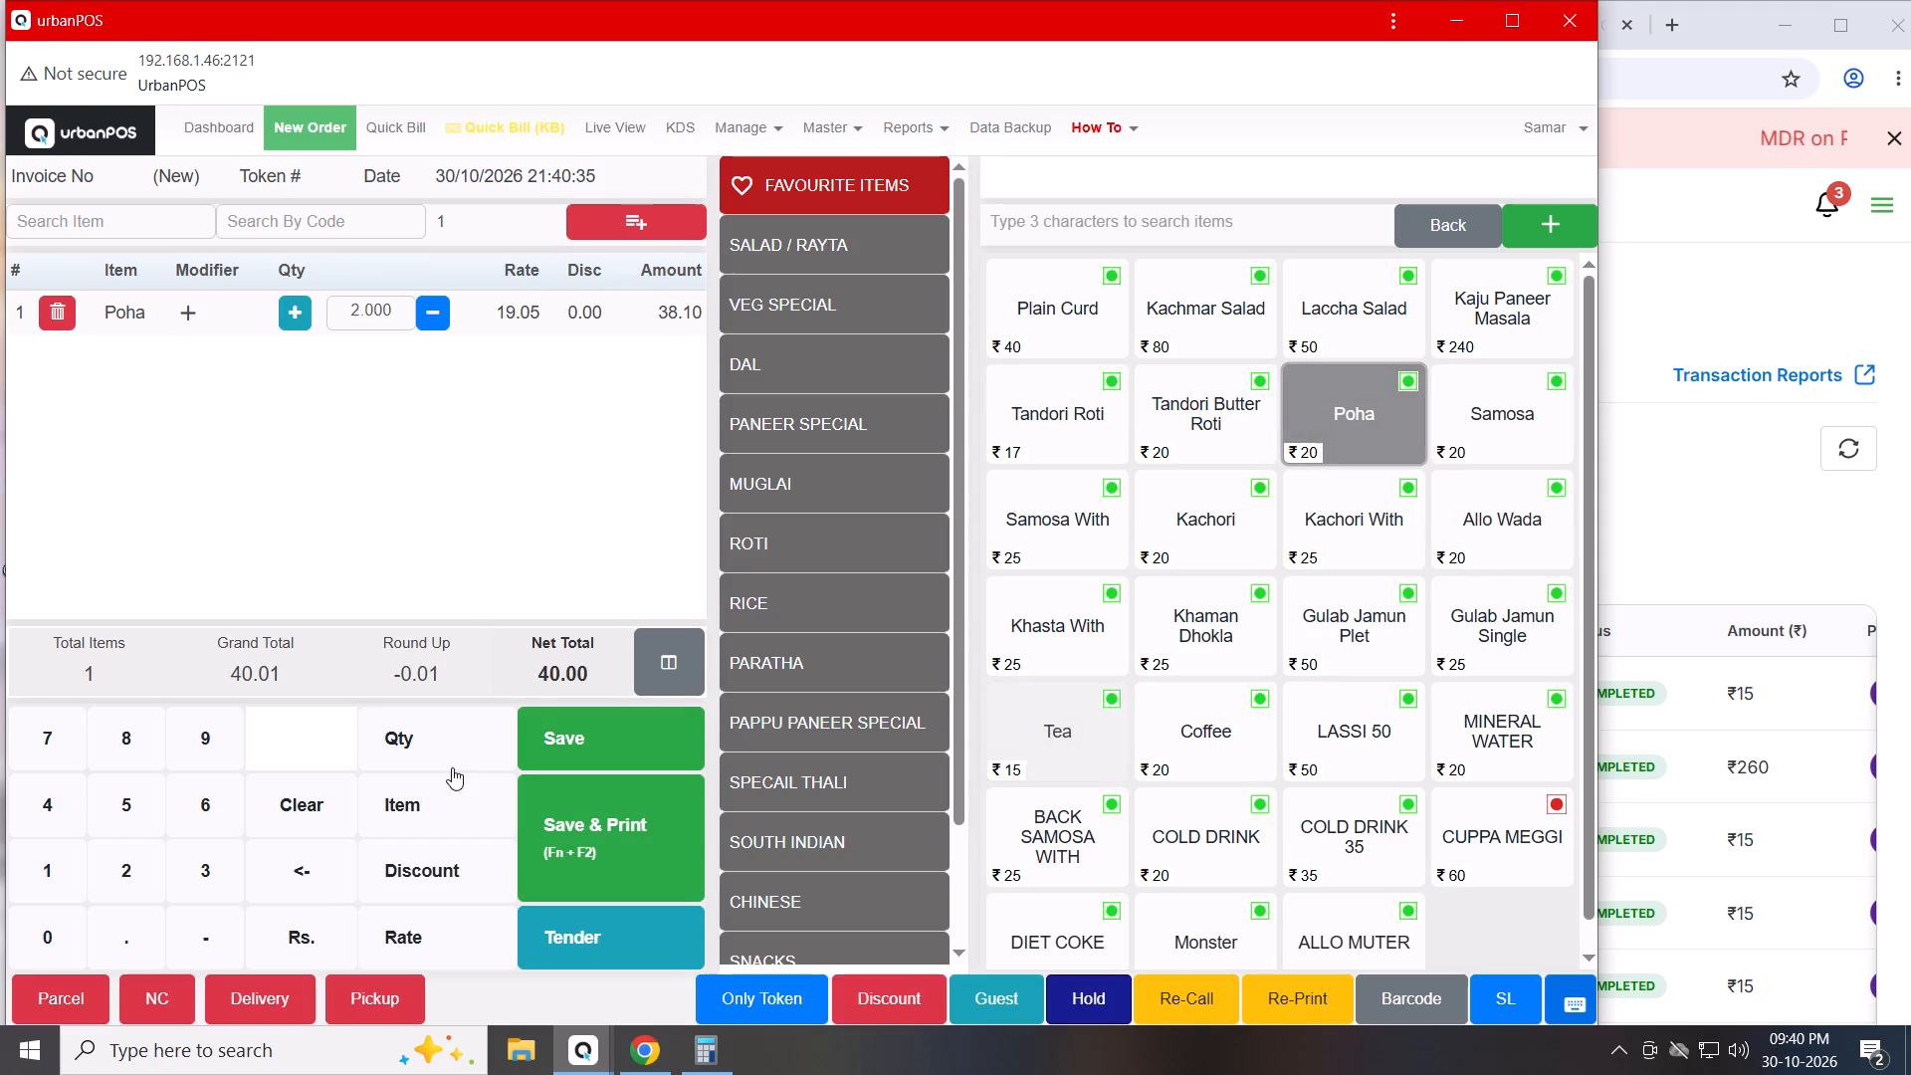
click(636, 833)
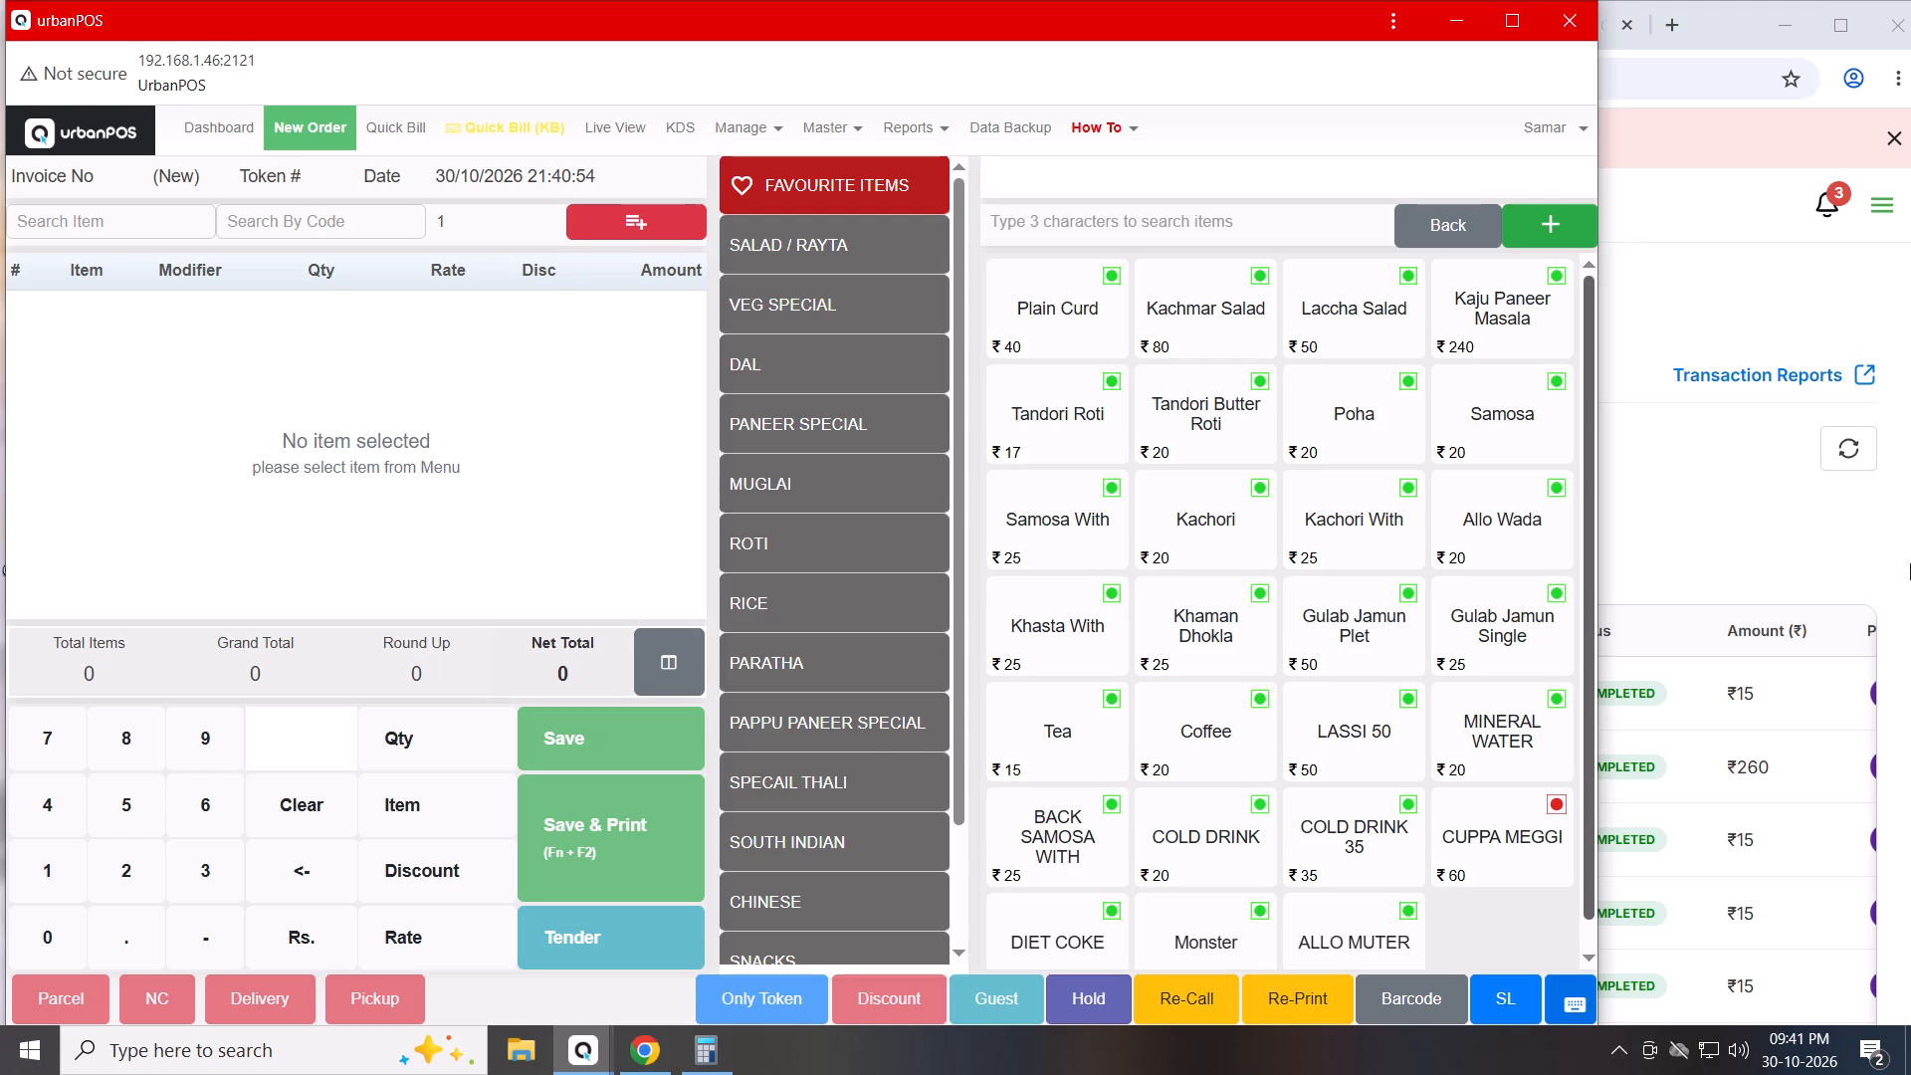
Enter an order for three Tea from the favourite items, then save and print the bill.
triple_click(1113, 721)
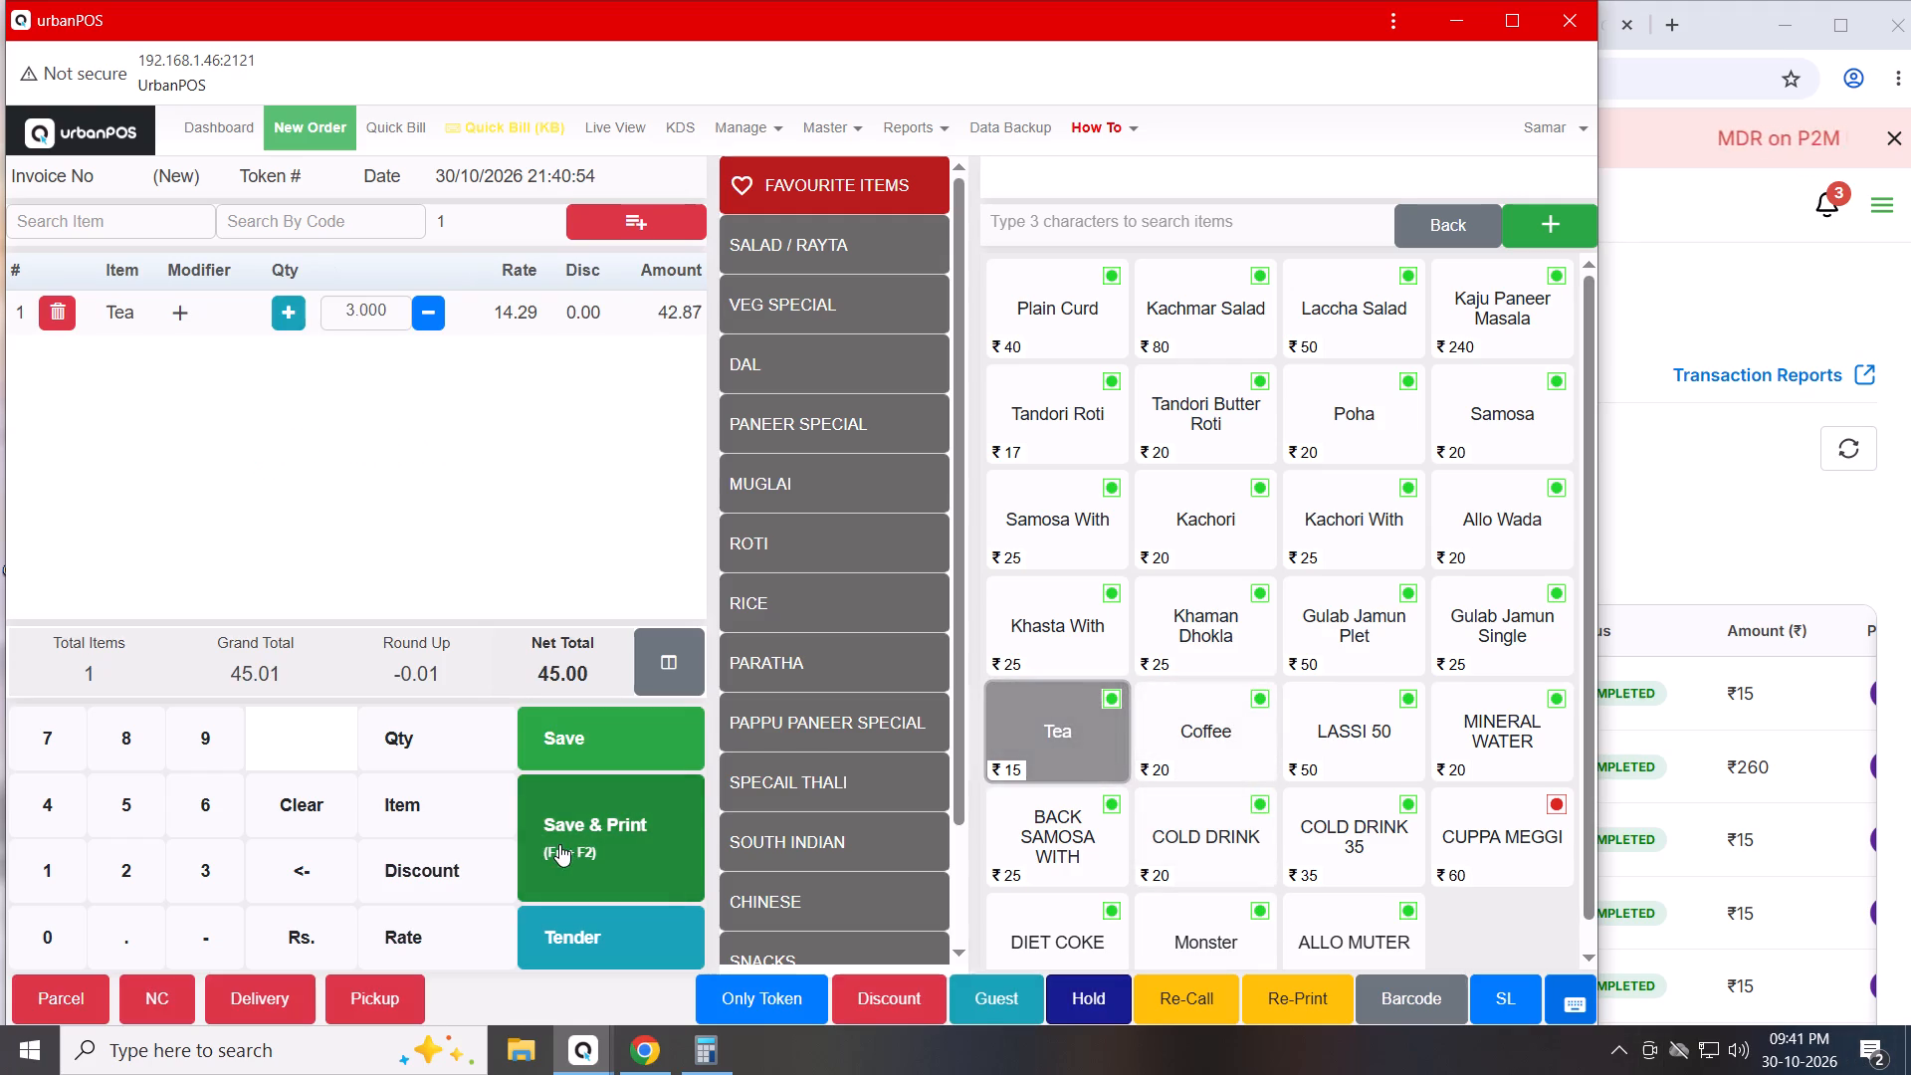
click(559, 844)
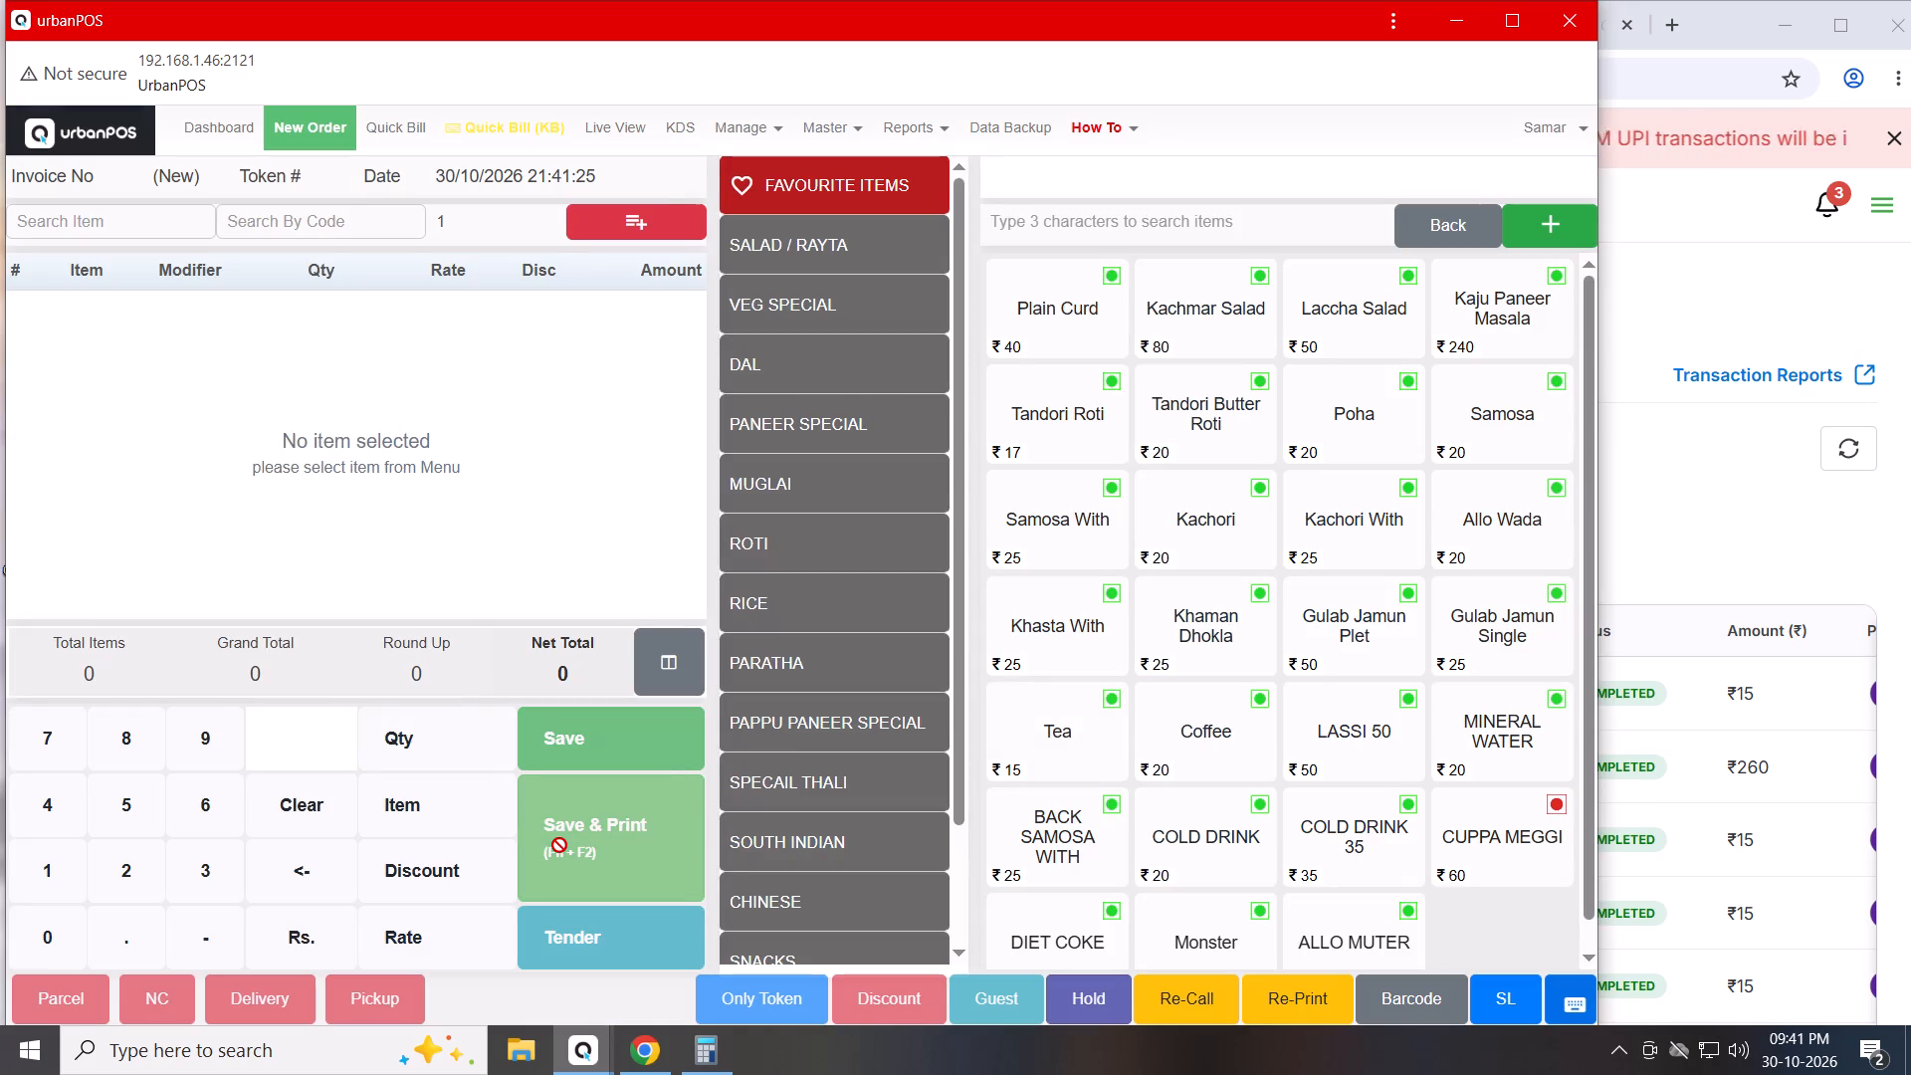
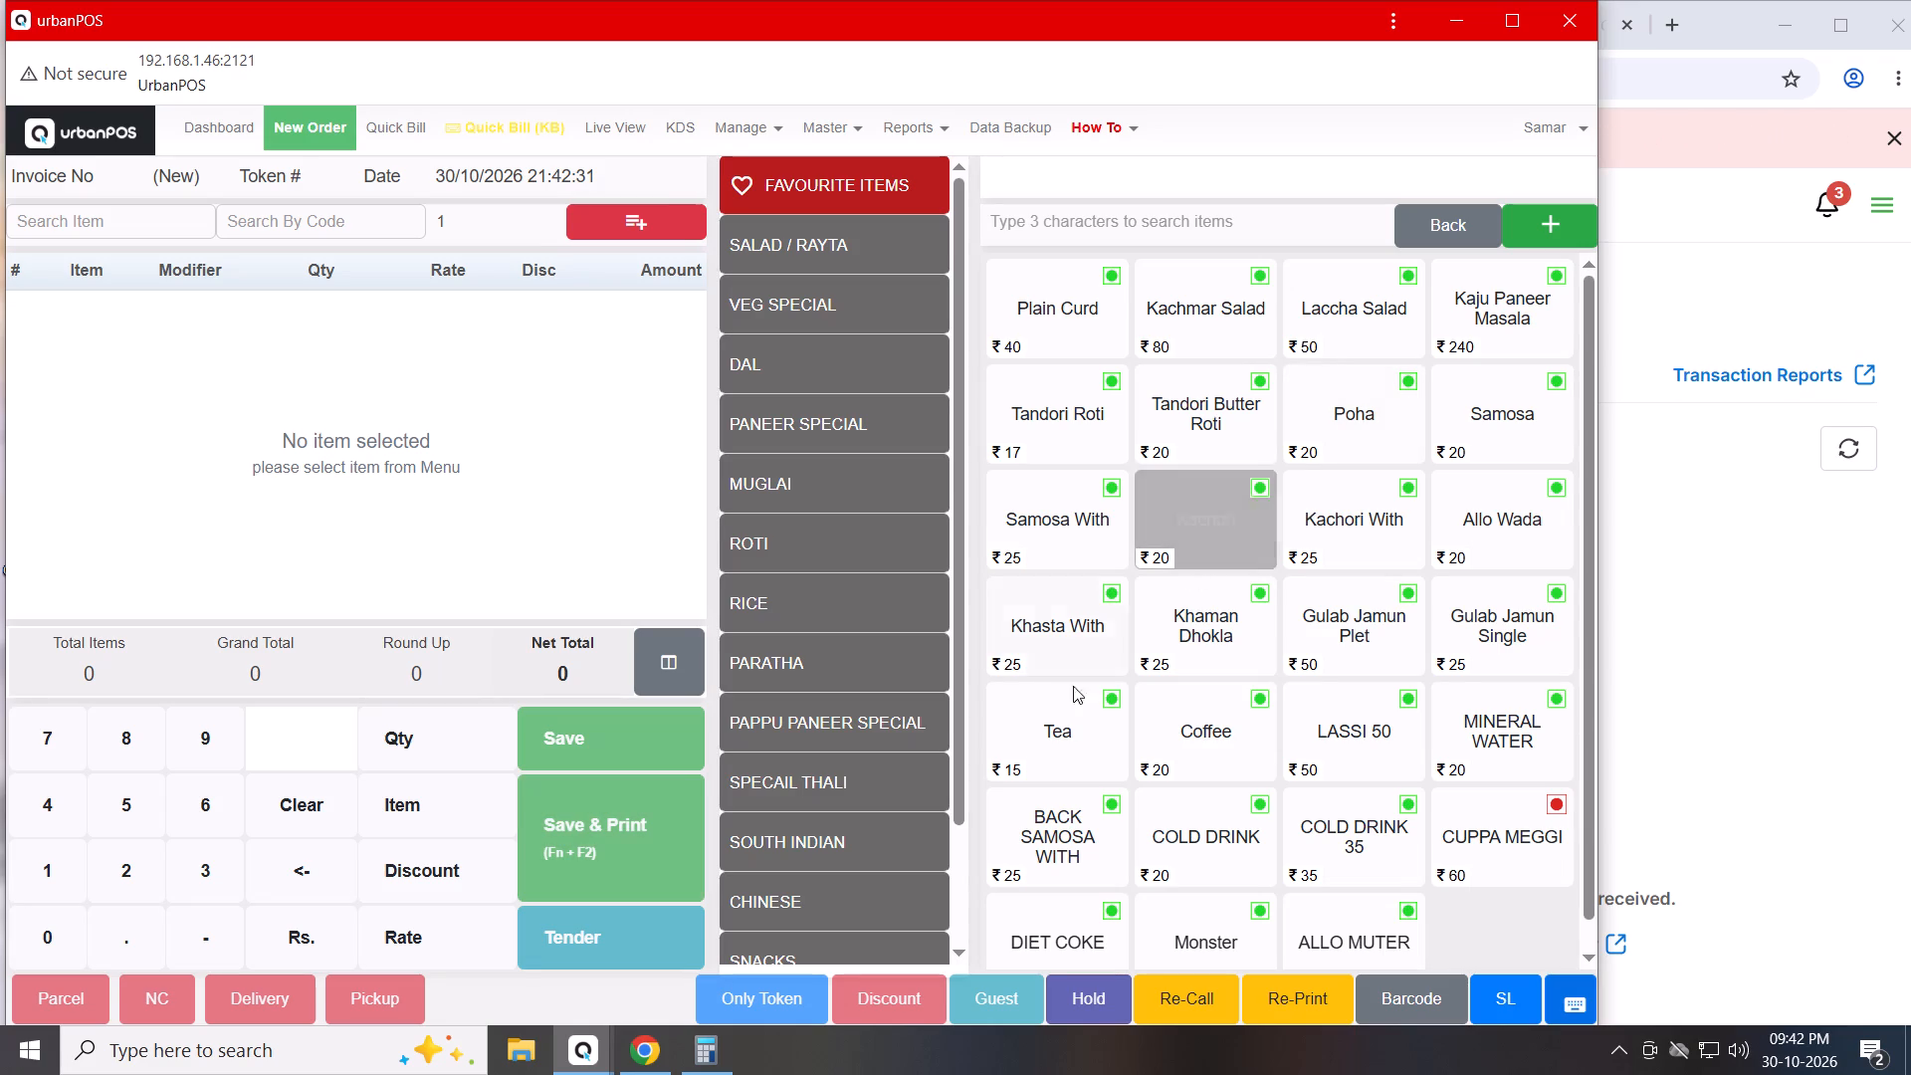
Enter an order for one Tea from the favourite items, then save and print the bill.
click(1068, 722)
click(682, 816)
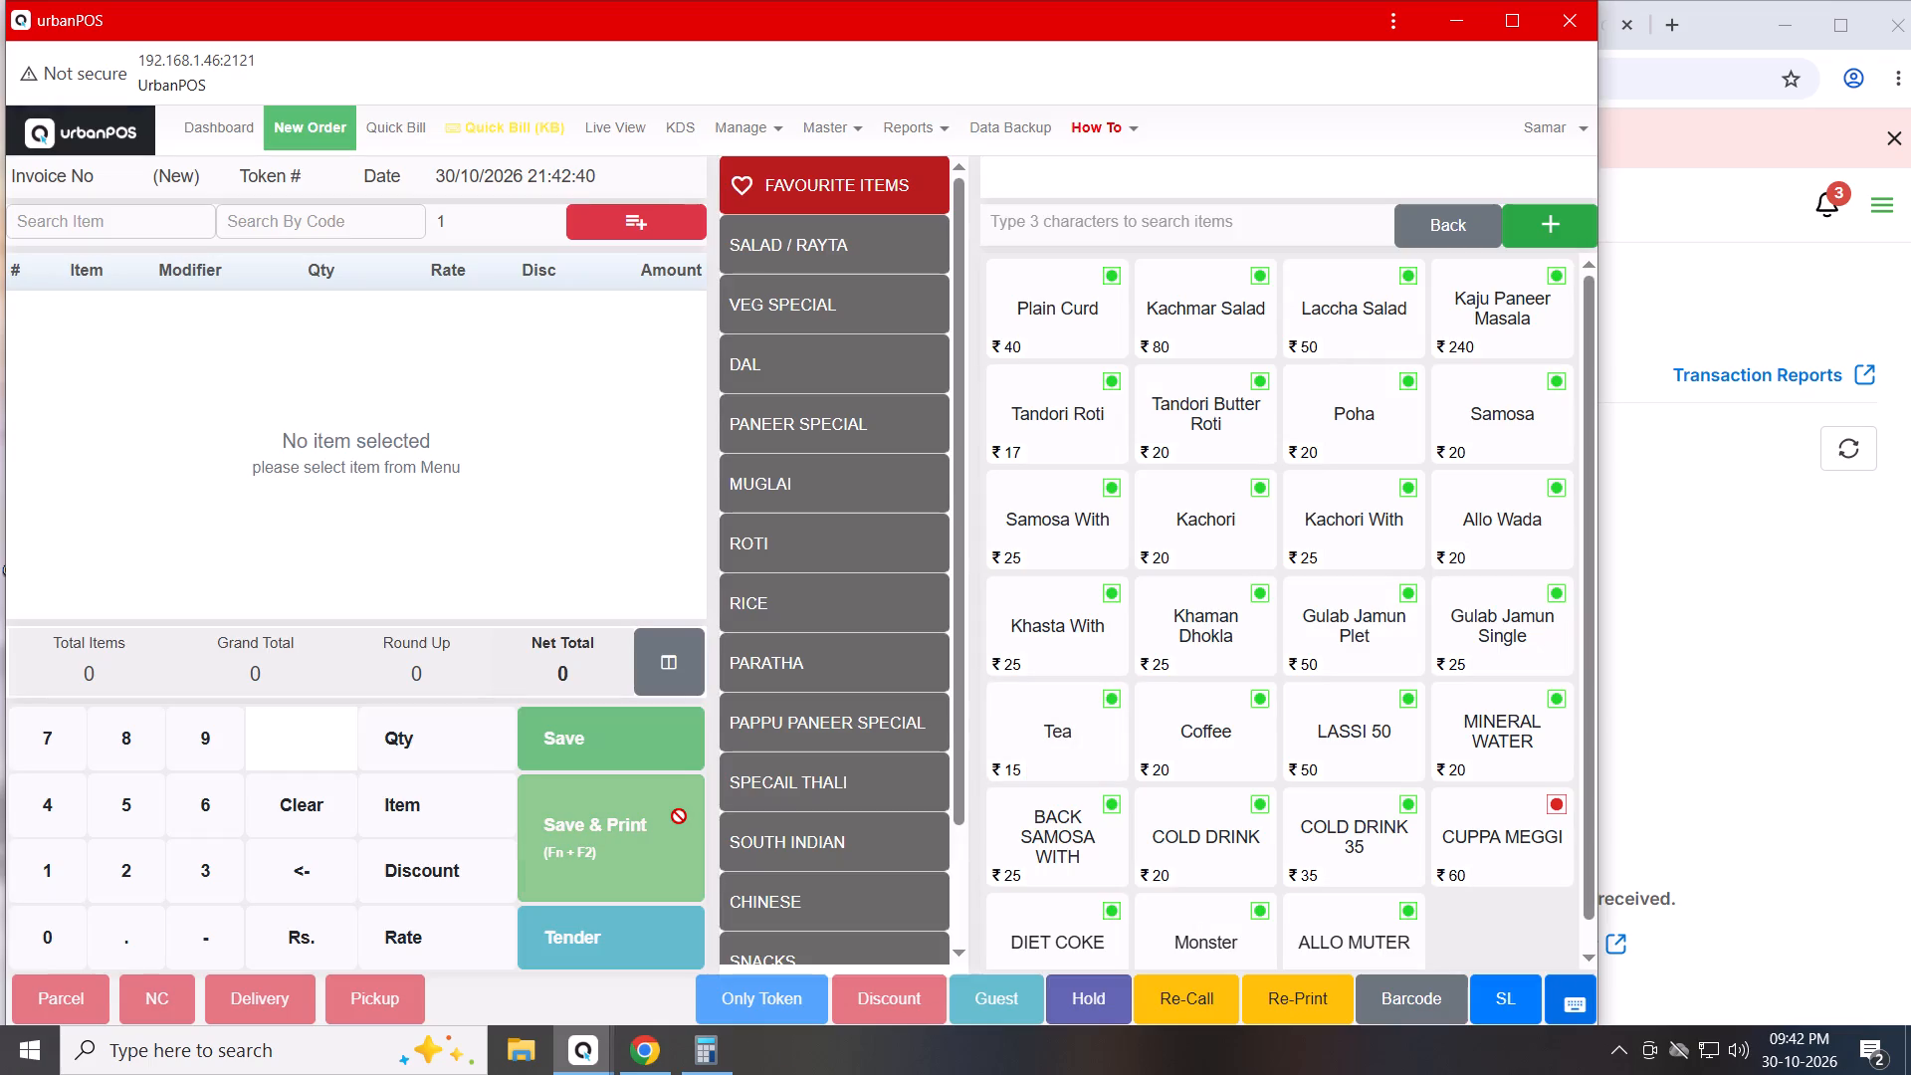
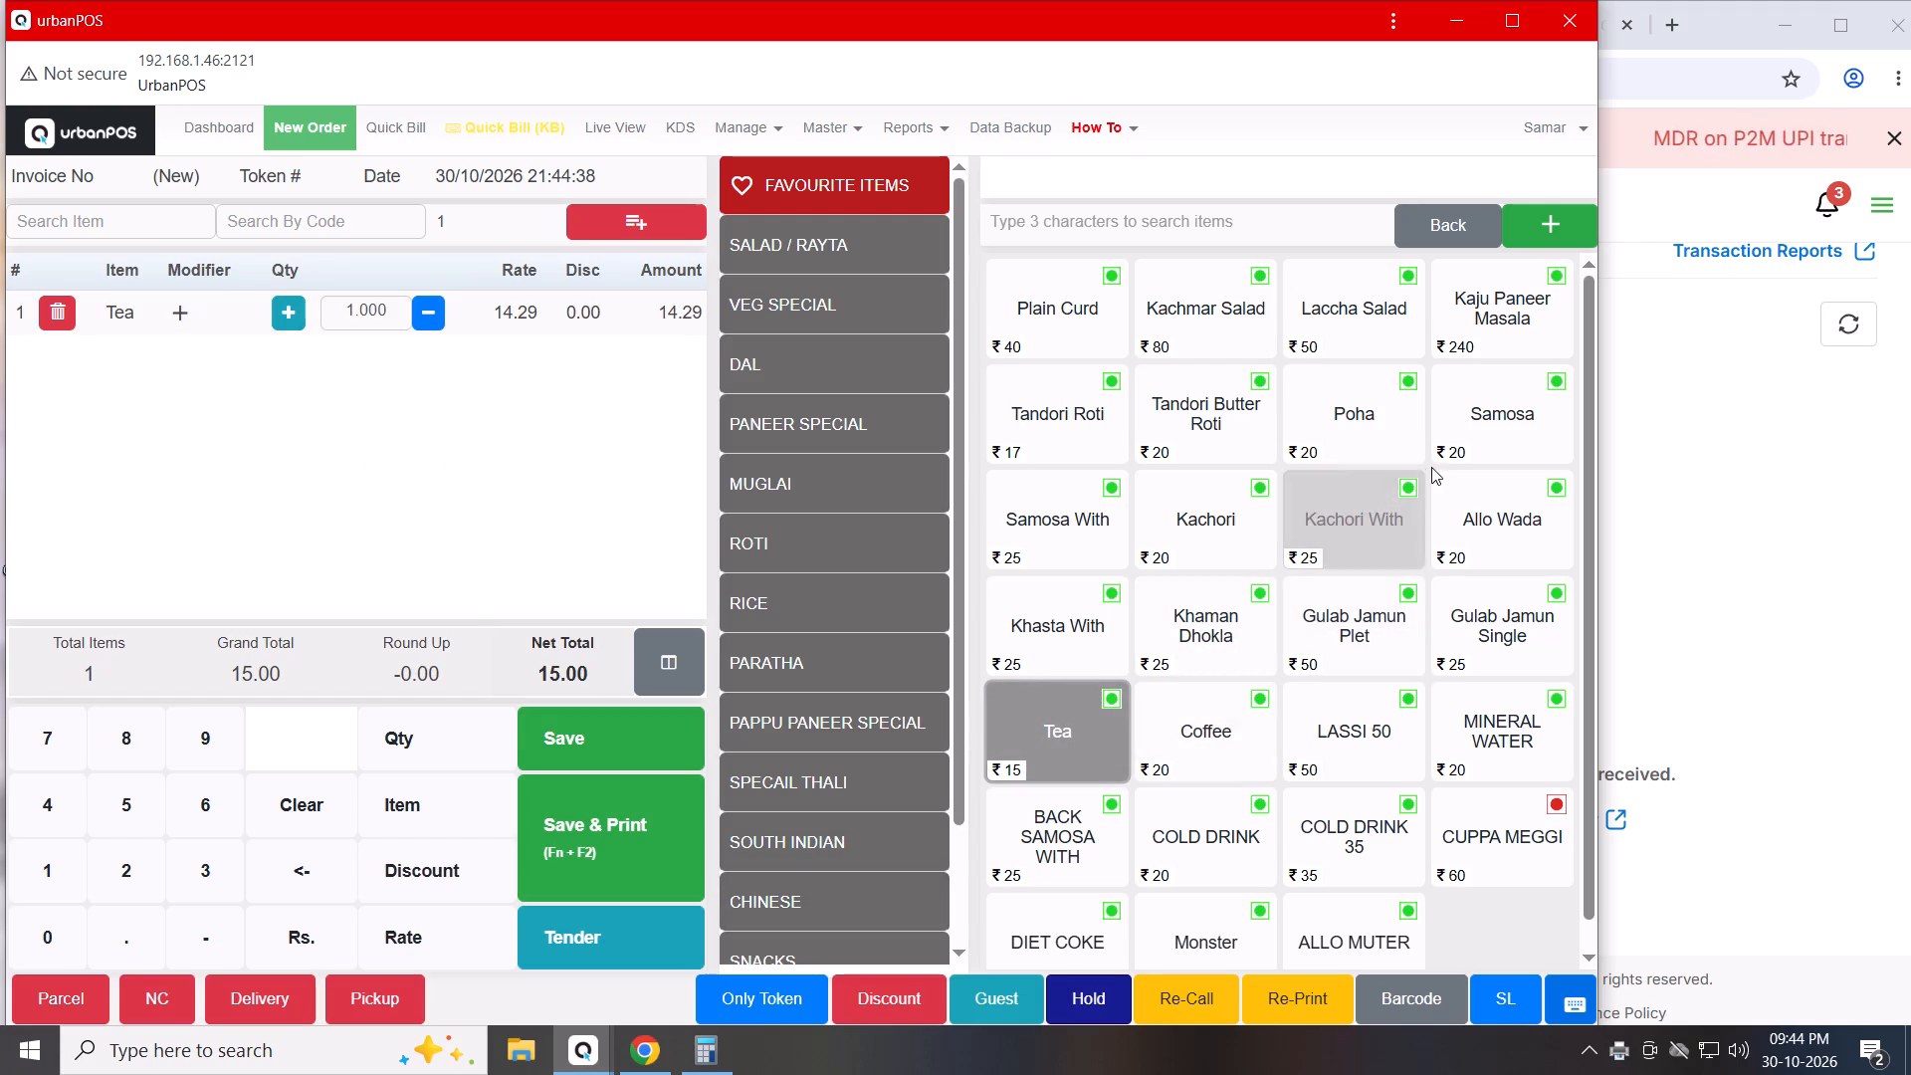
Add one Poha from the favourite items to the open Tea order, then save and print the bill.
click(1410, 452)
click(699, 830)
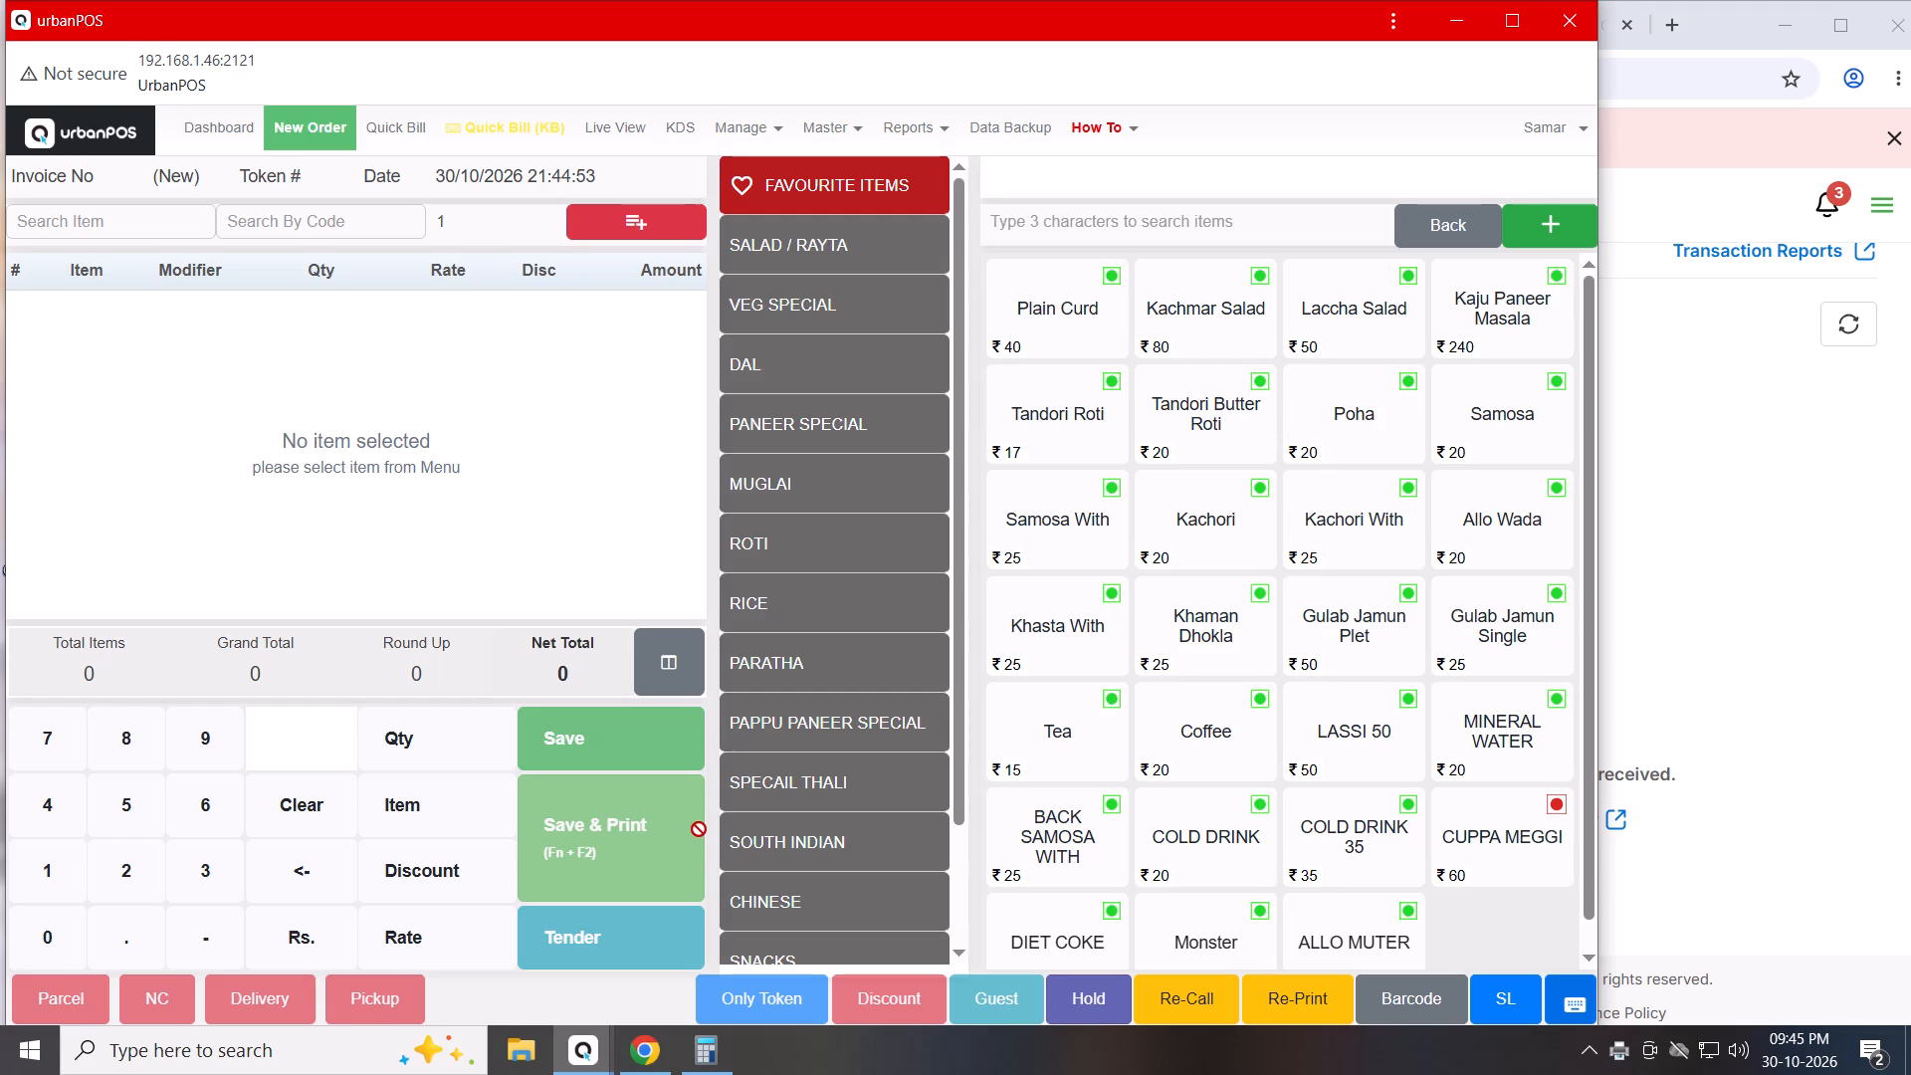
Enter a new order for one Poha from the favourite items, then save and print the bill.
click(1358, 399)
click(645, 868)
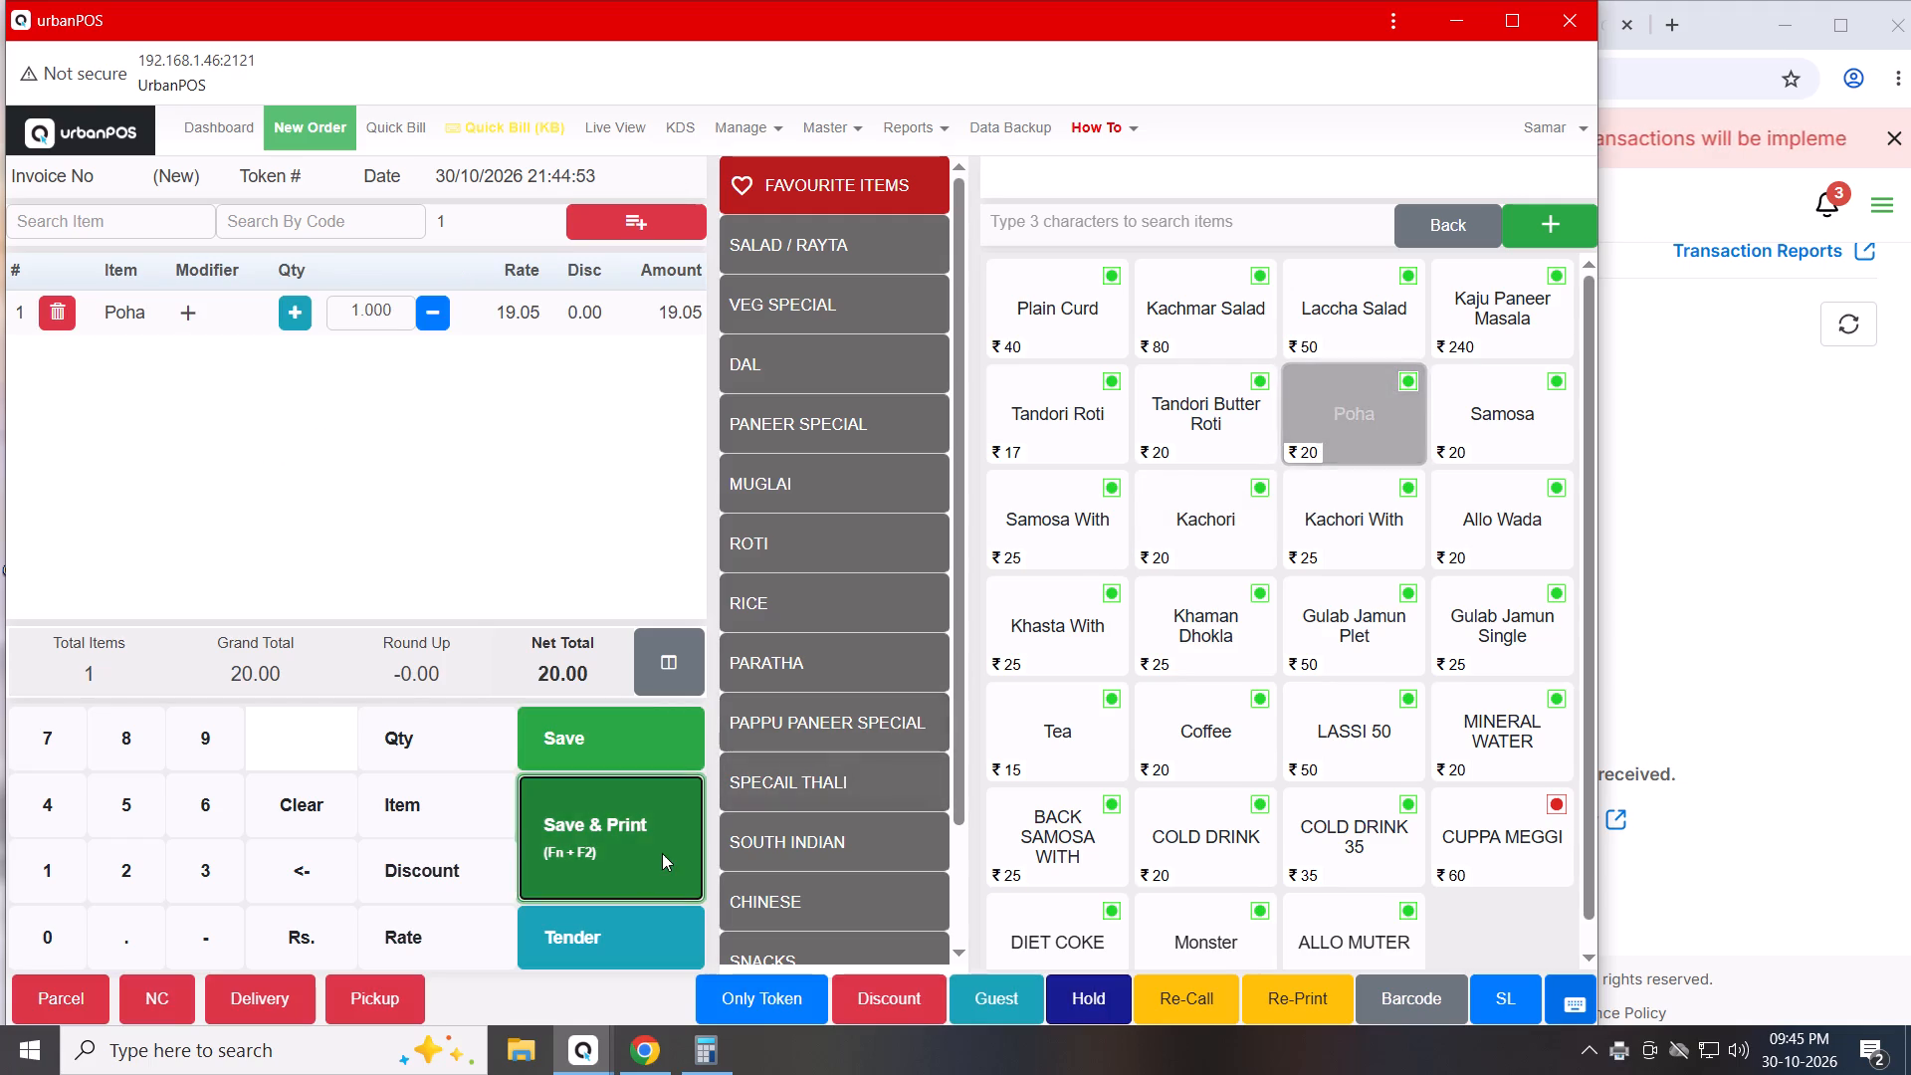
Enter another separate order for one Poha from the favourite items, then save and print the bill.
click(1334, 406)
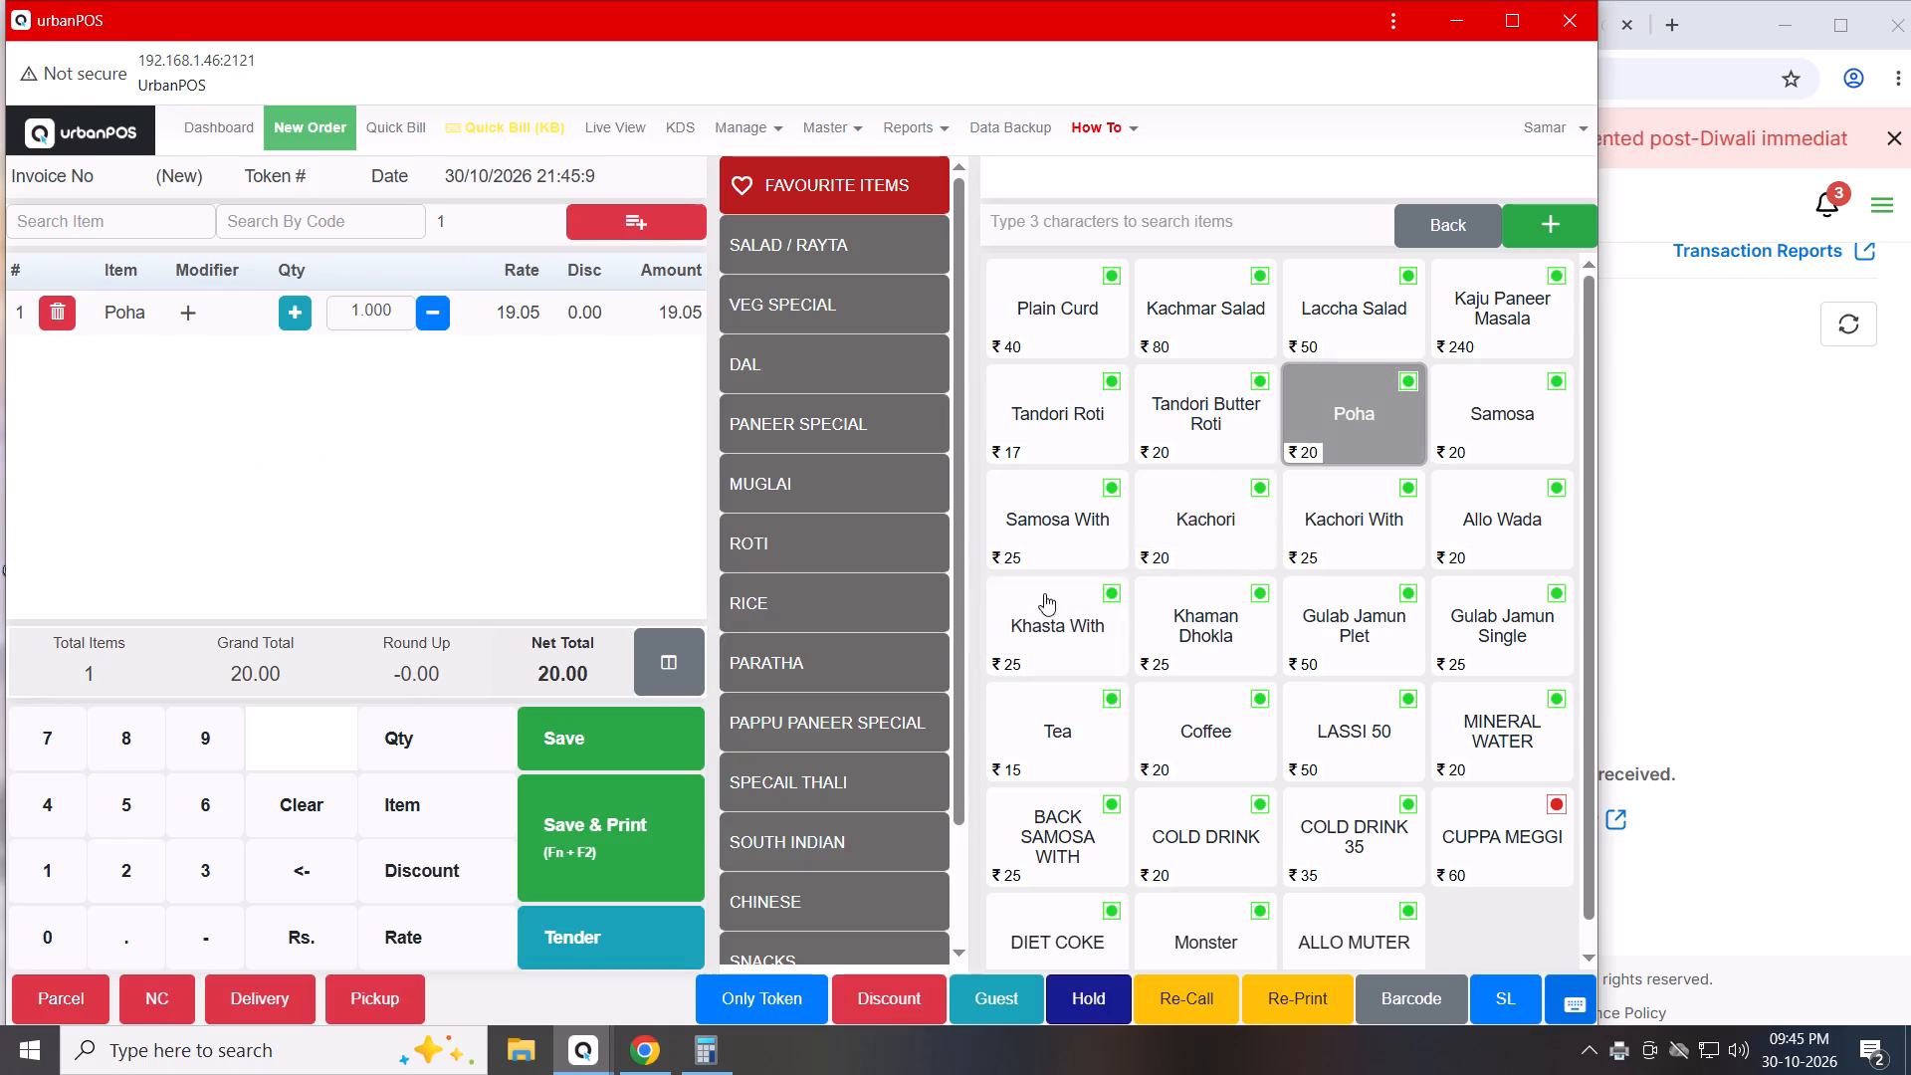
click(618, 815)
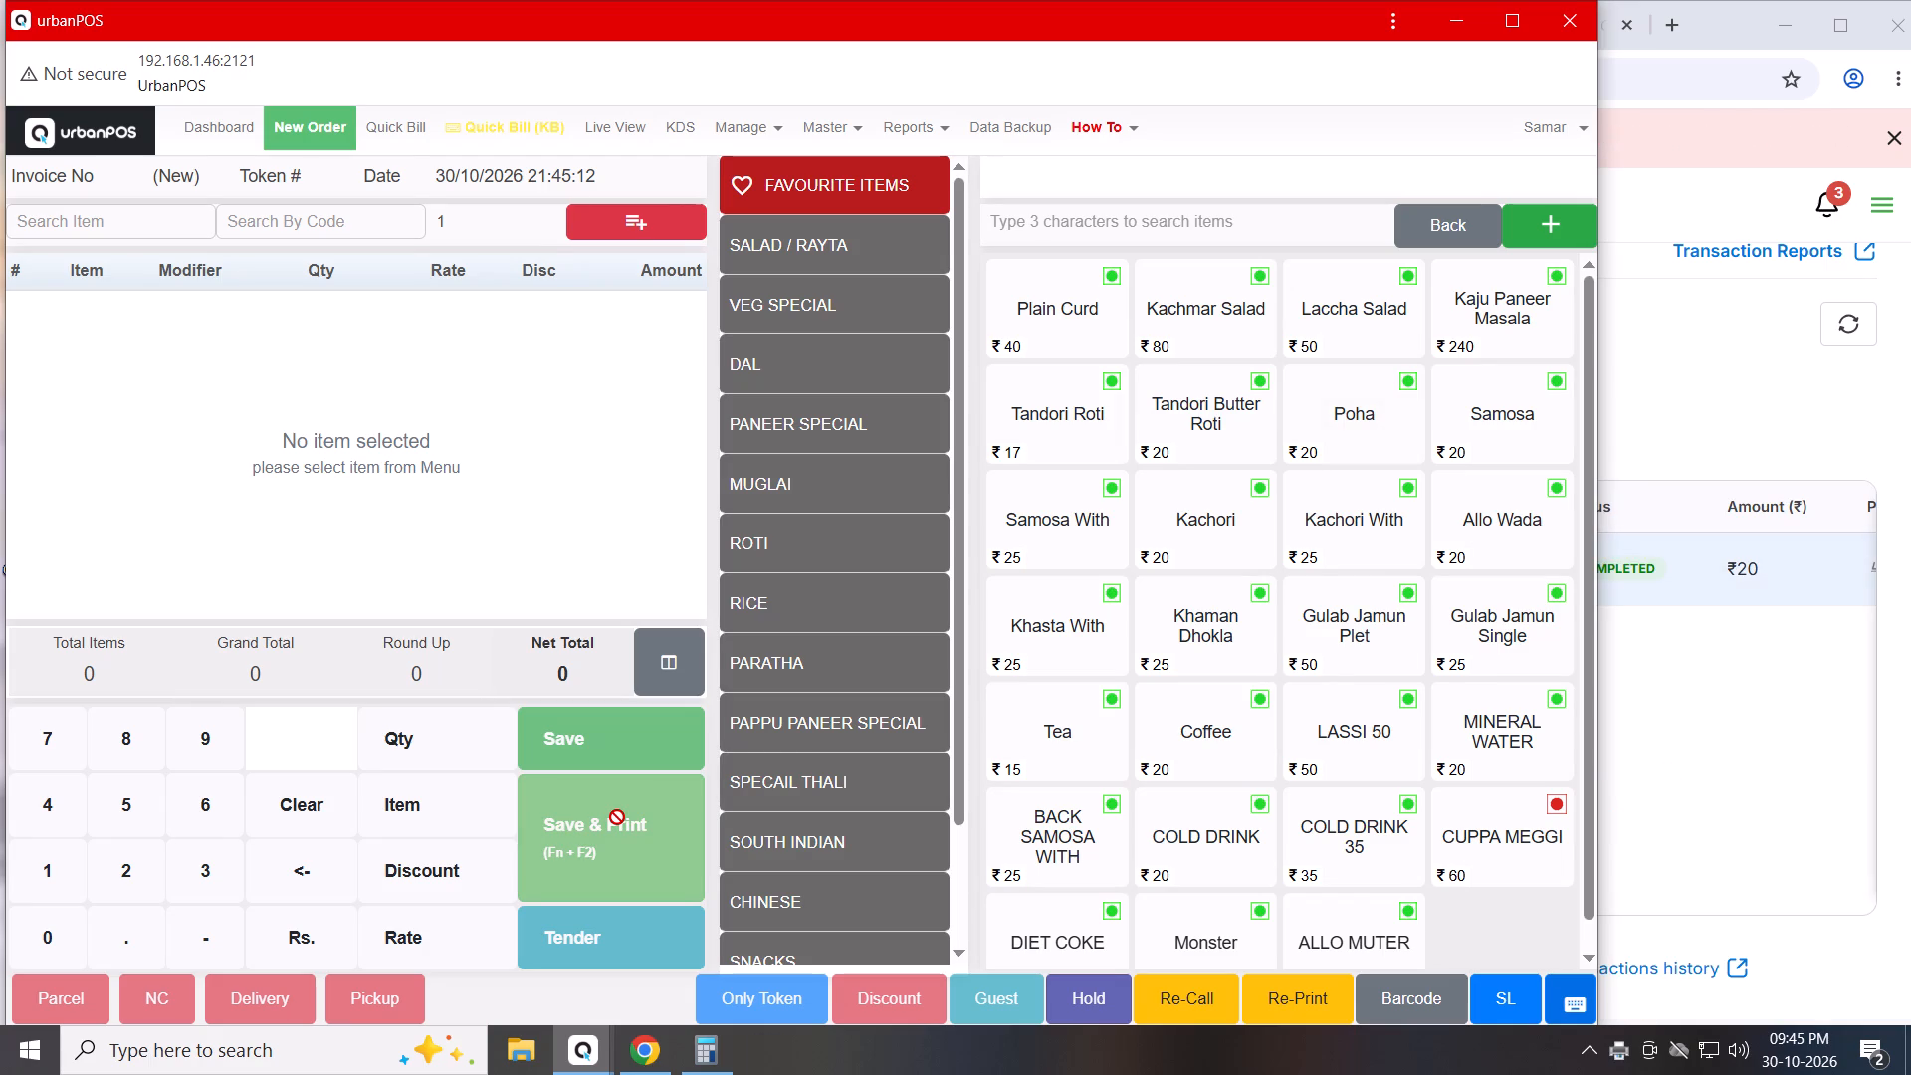
Enter an order for one Veg Chees Sandwich and one Poha by item search, then save and print the bill.
click(103, 206)
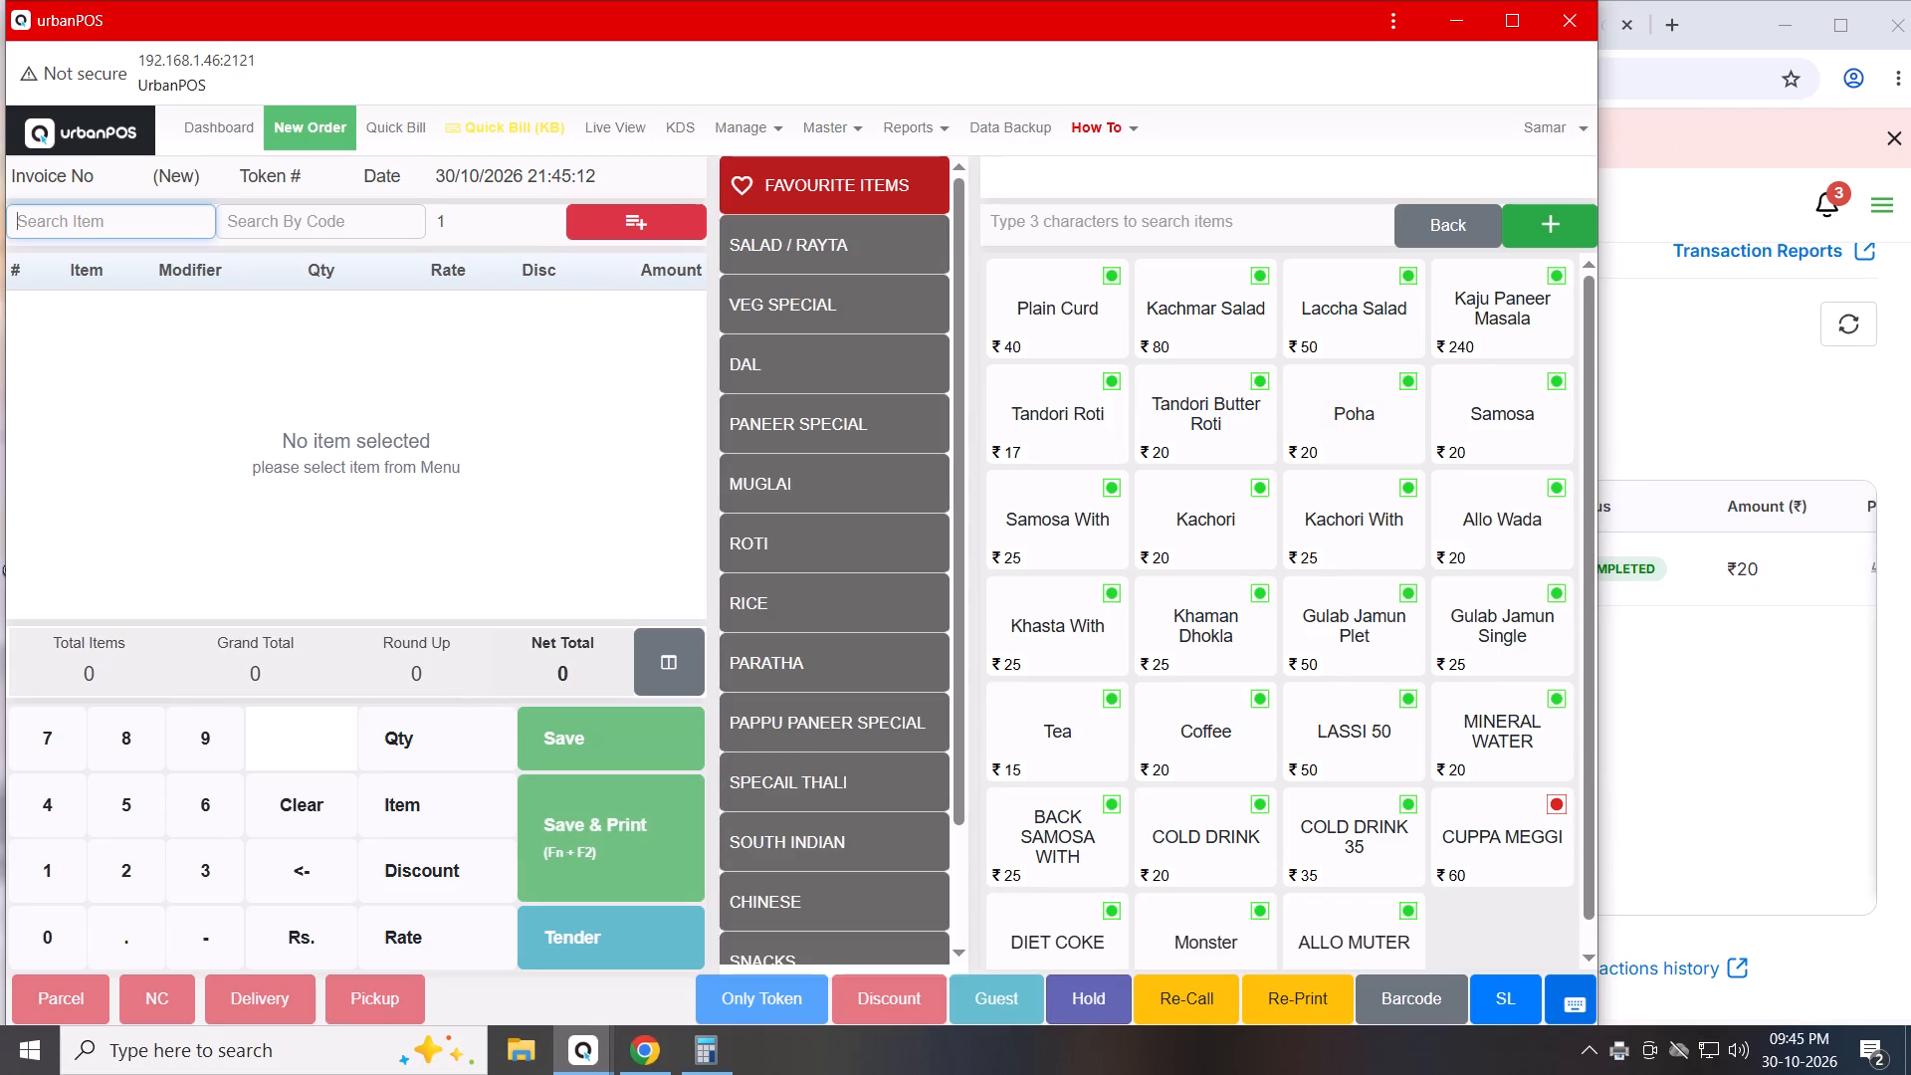
text(veg cg)
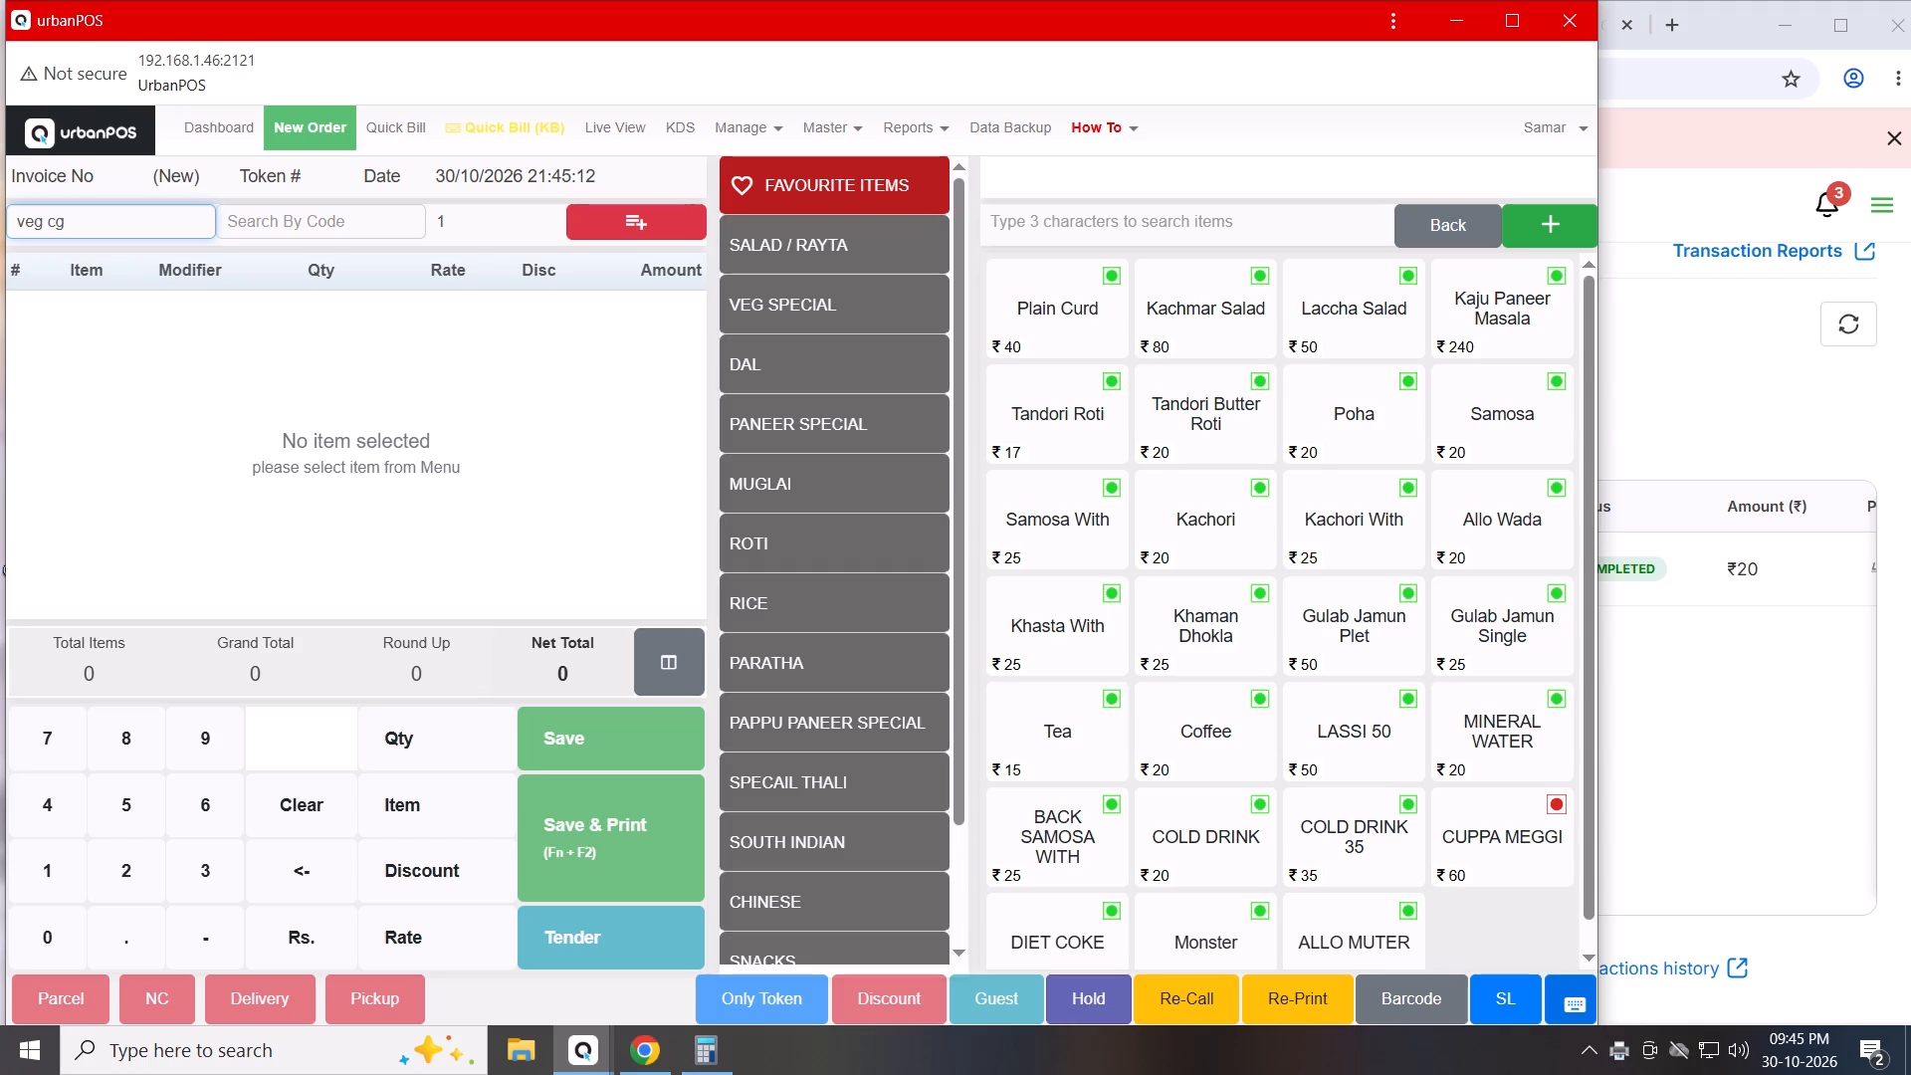
key(BackSpace)
key(Up)
key(Return)
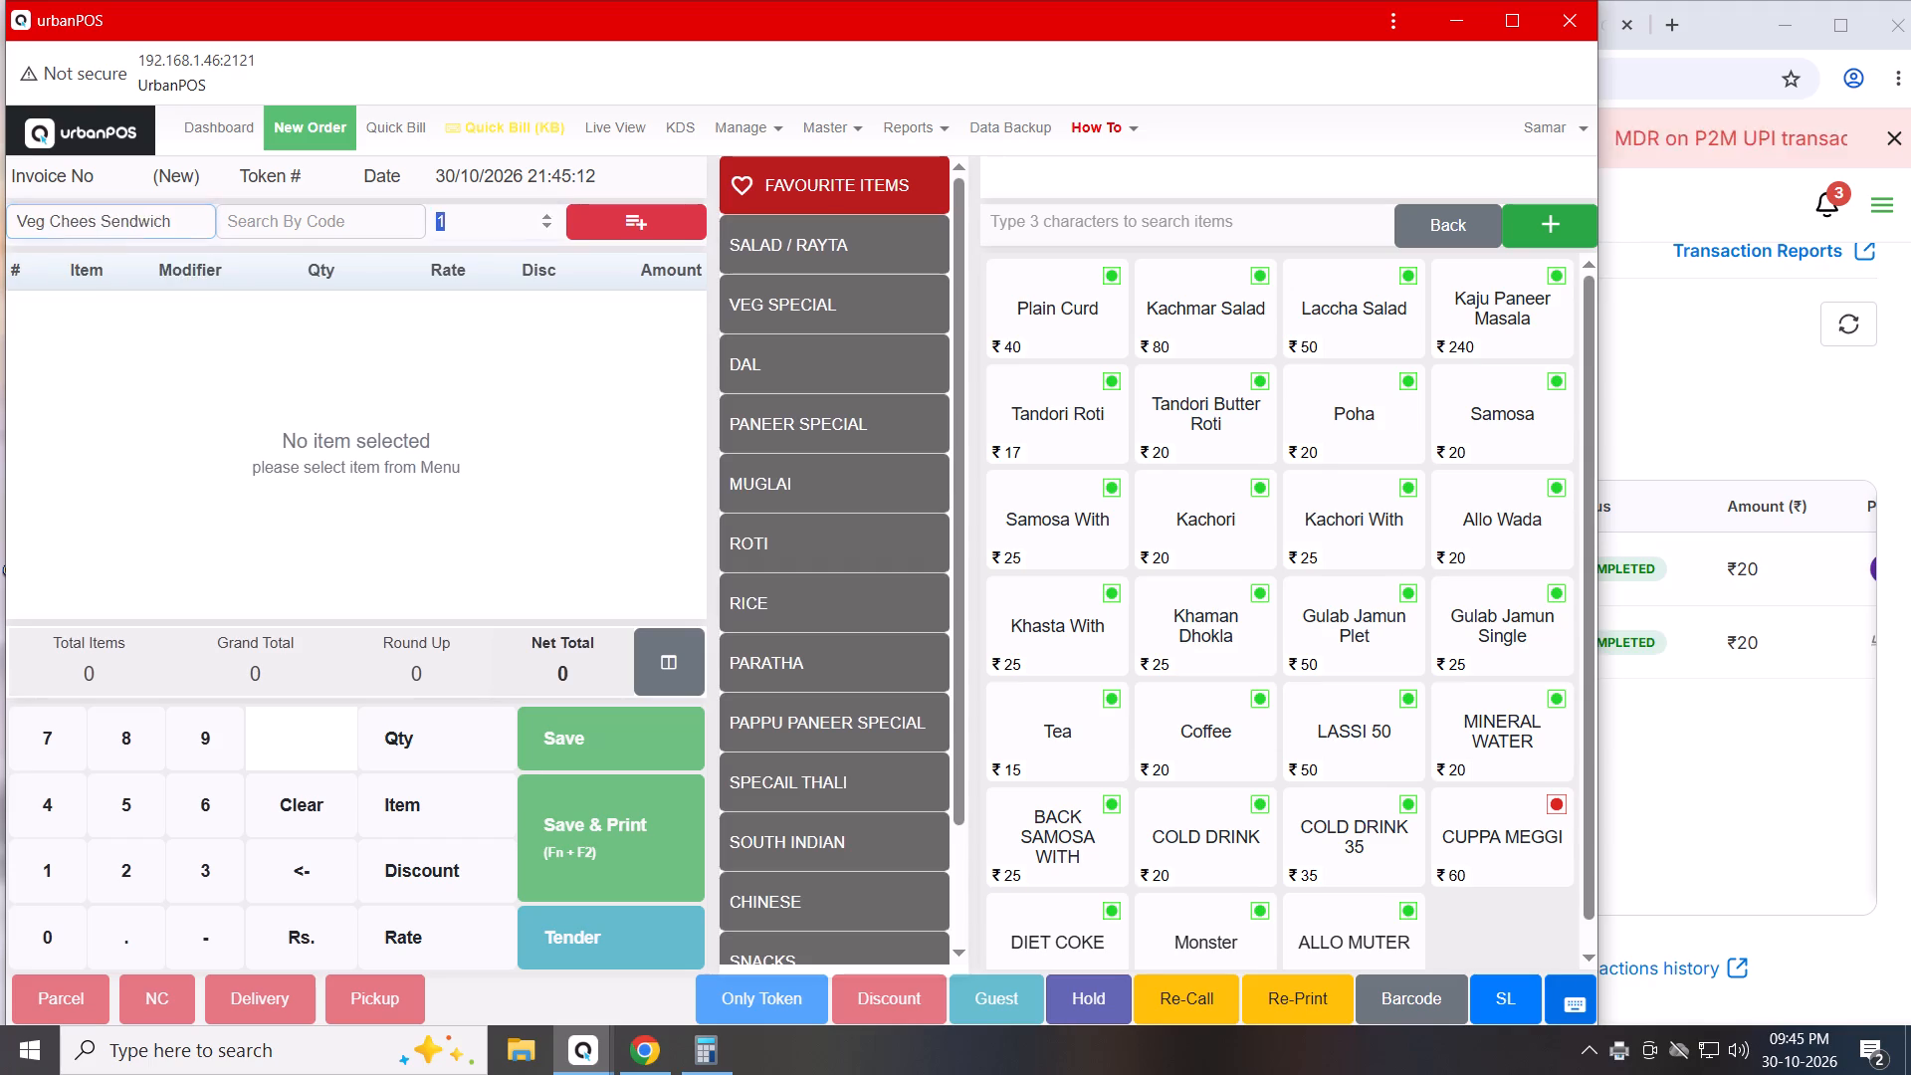
key(Return)
text(poh)
key(Return)
key(Return)
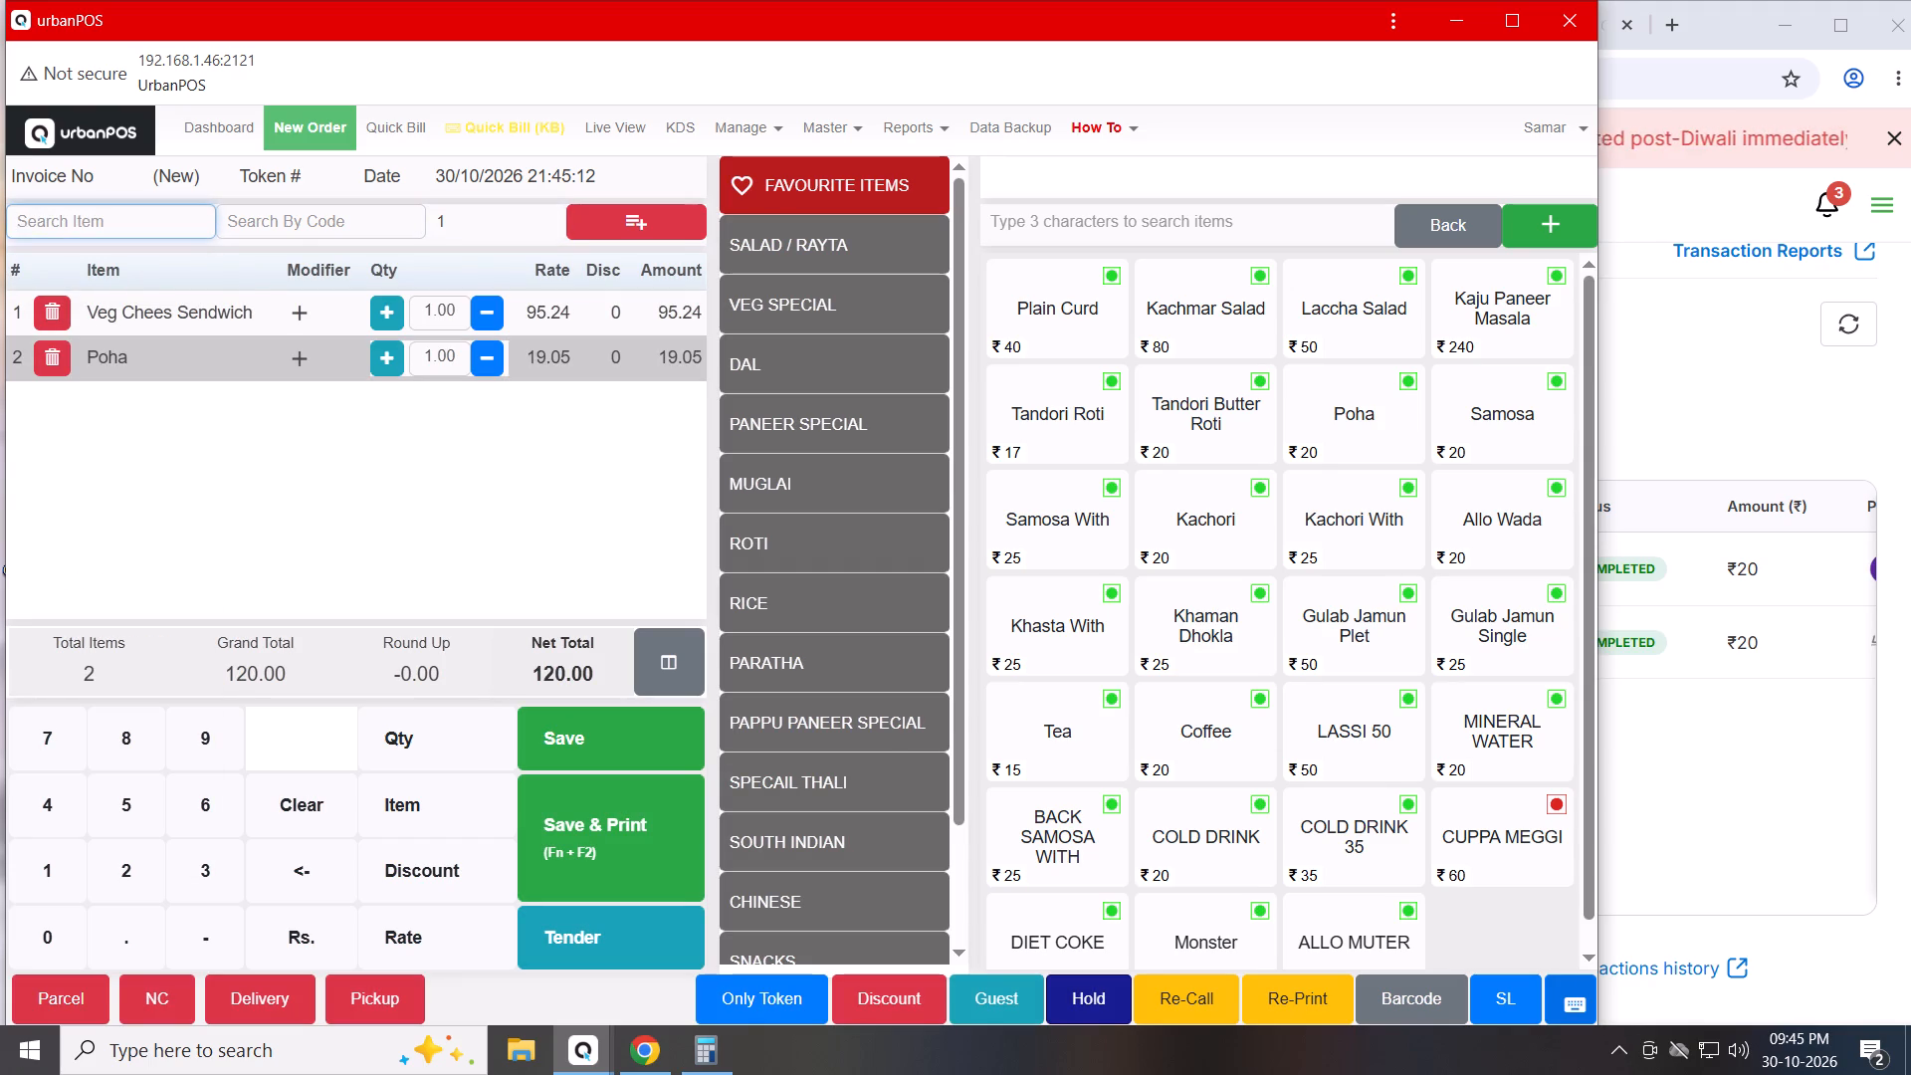
key(F2)
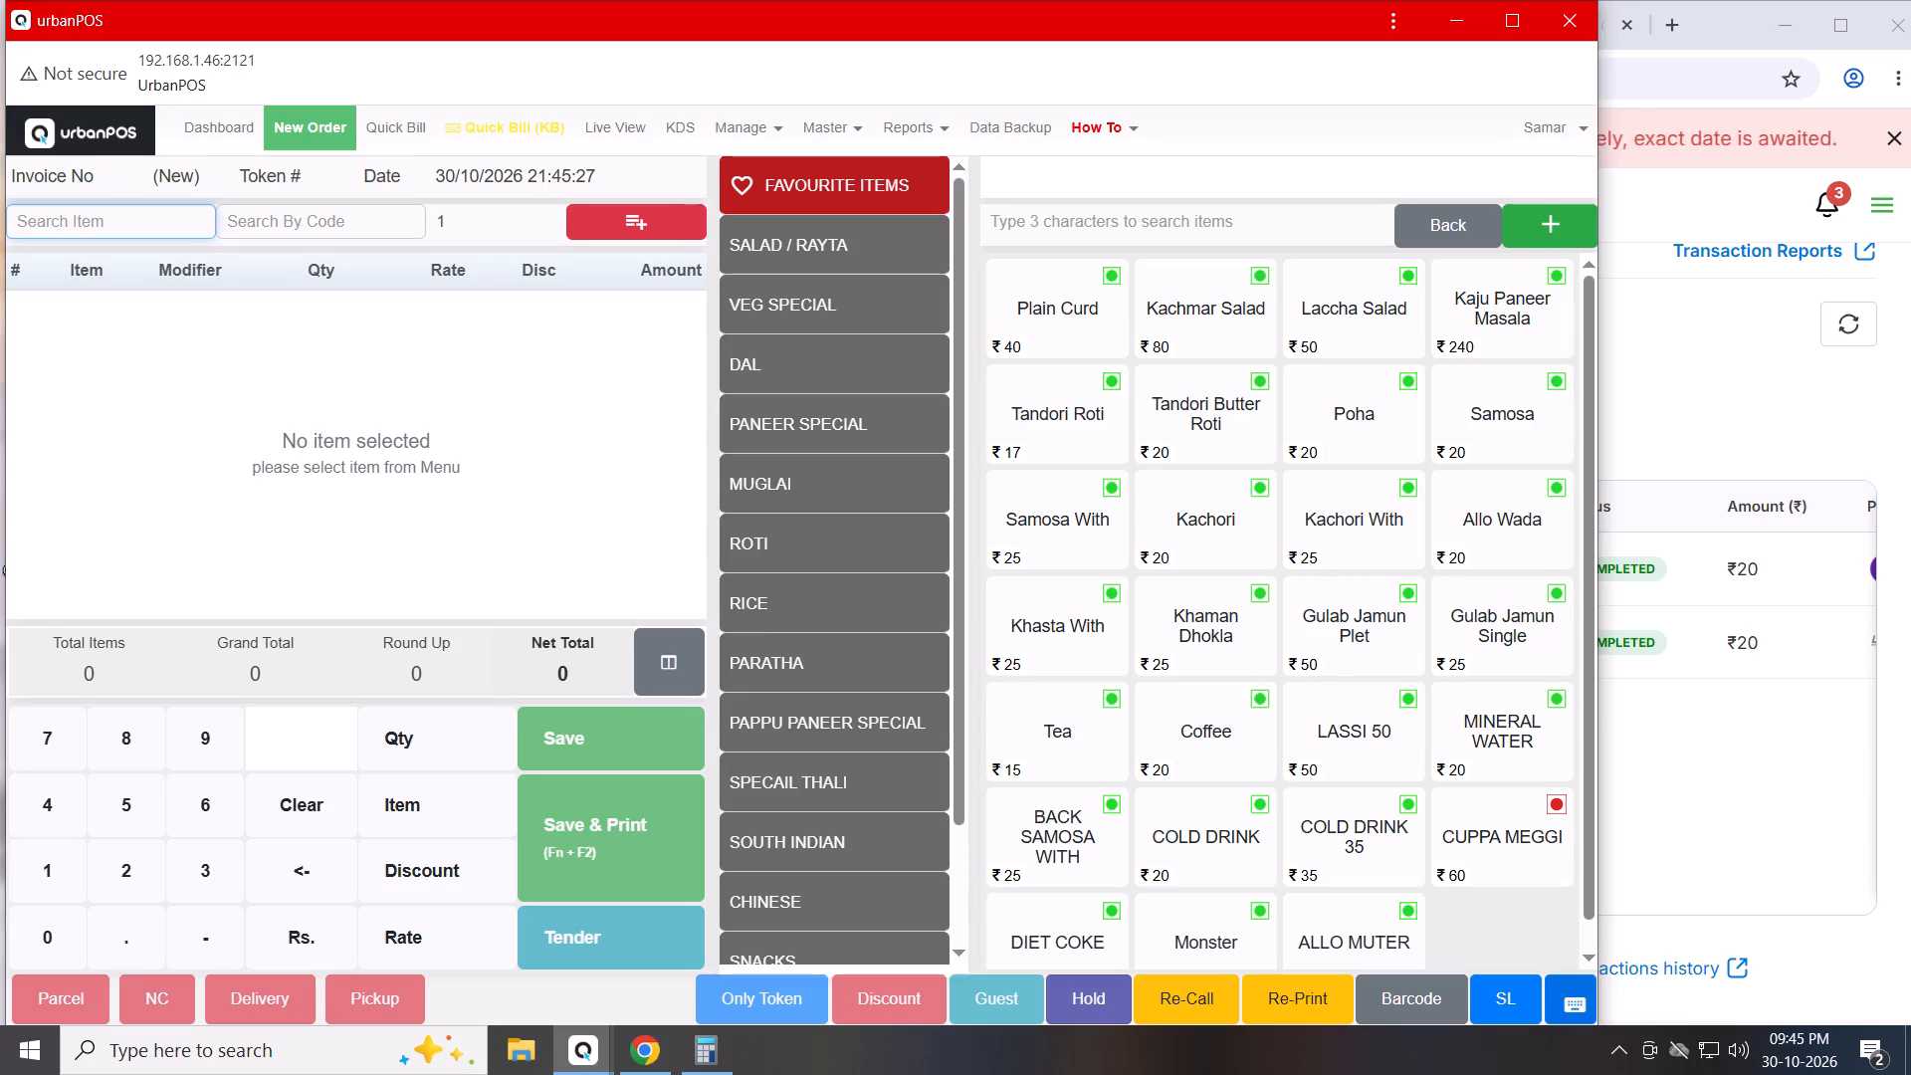
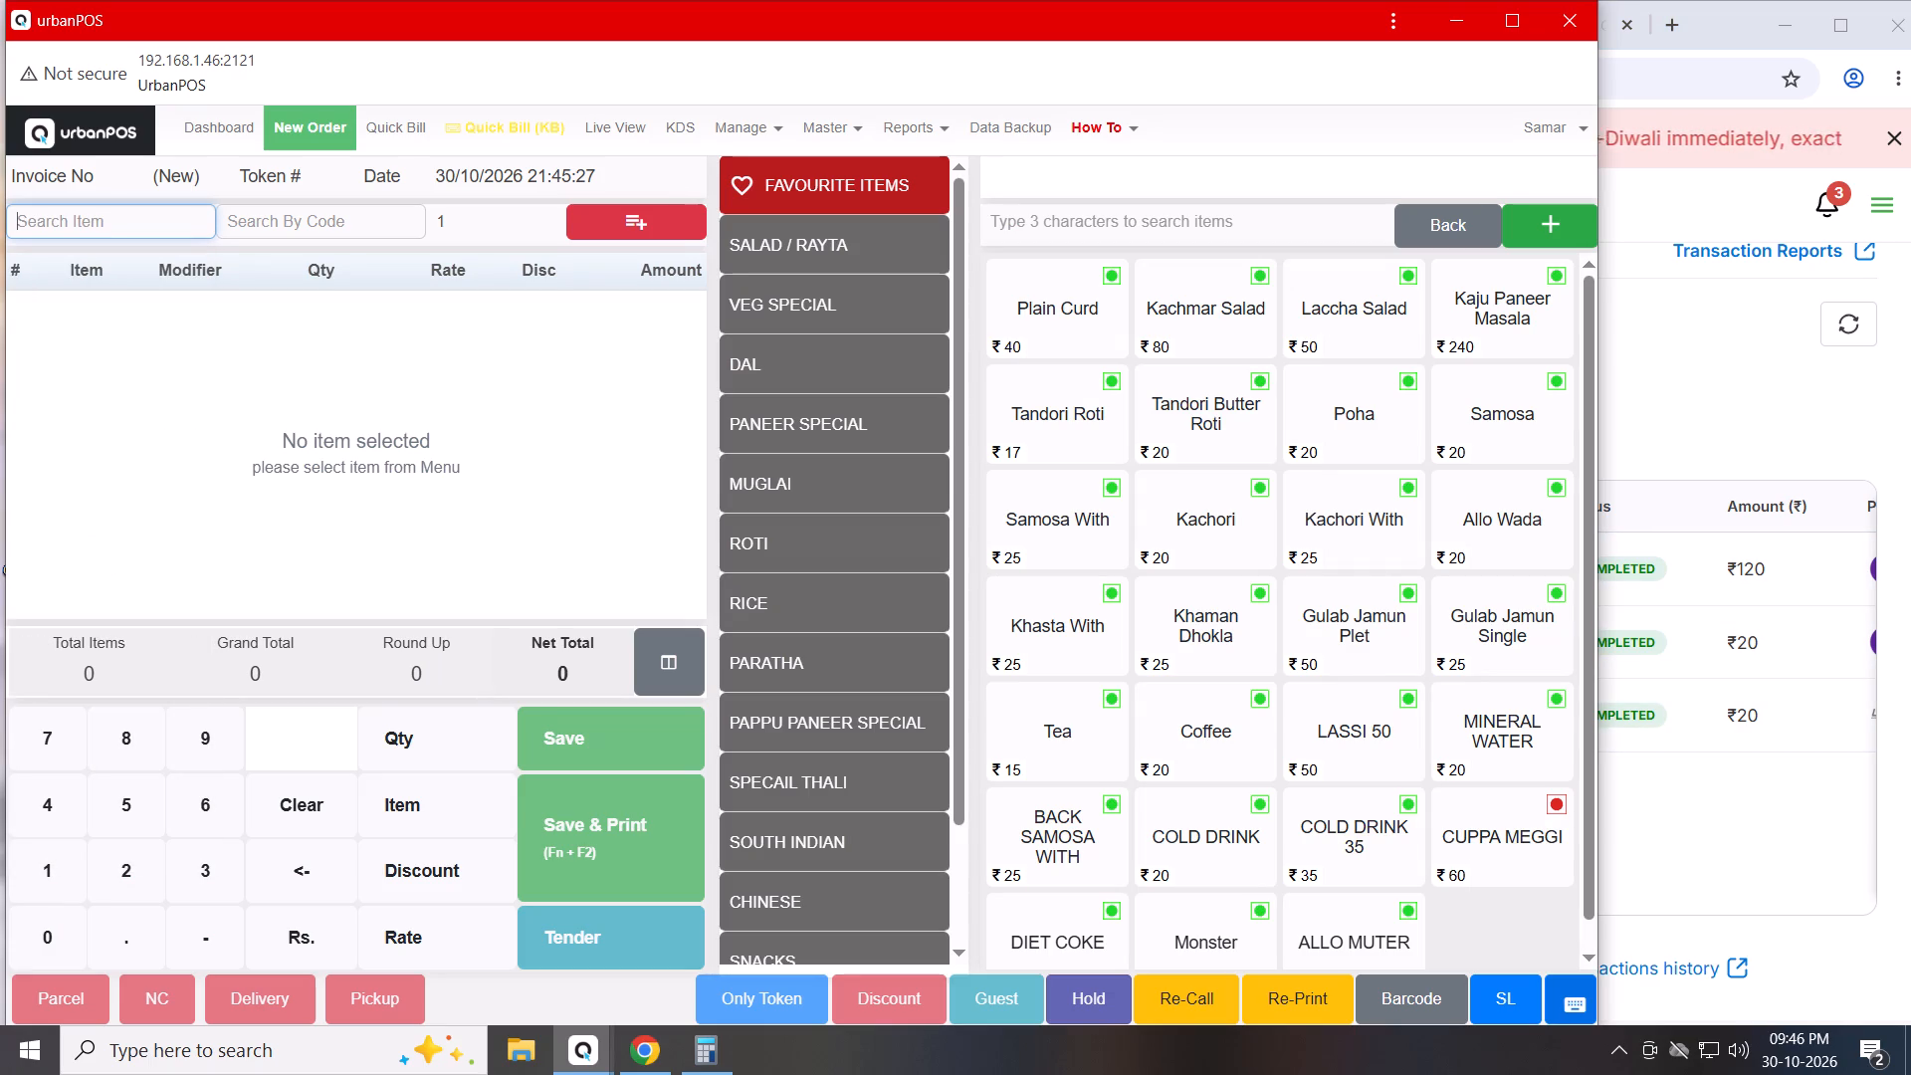
Enter an order for one Onion Masala Dosa and one MINERAL WATER by item search, then save and print the bill.
text(do)
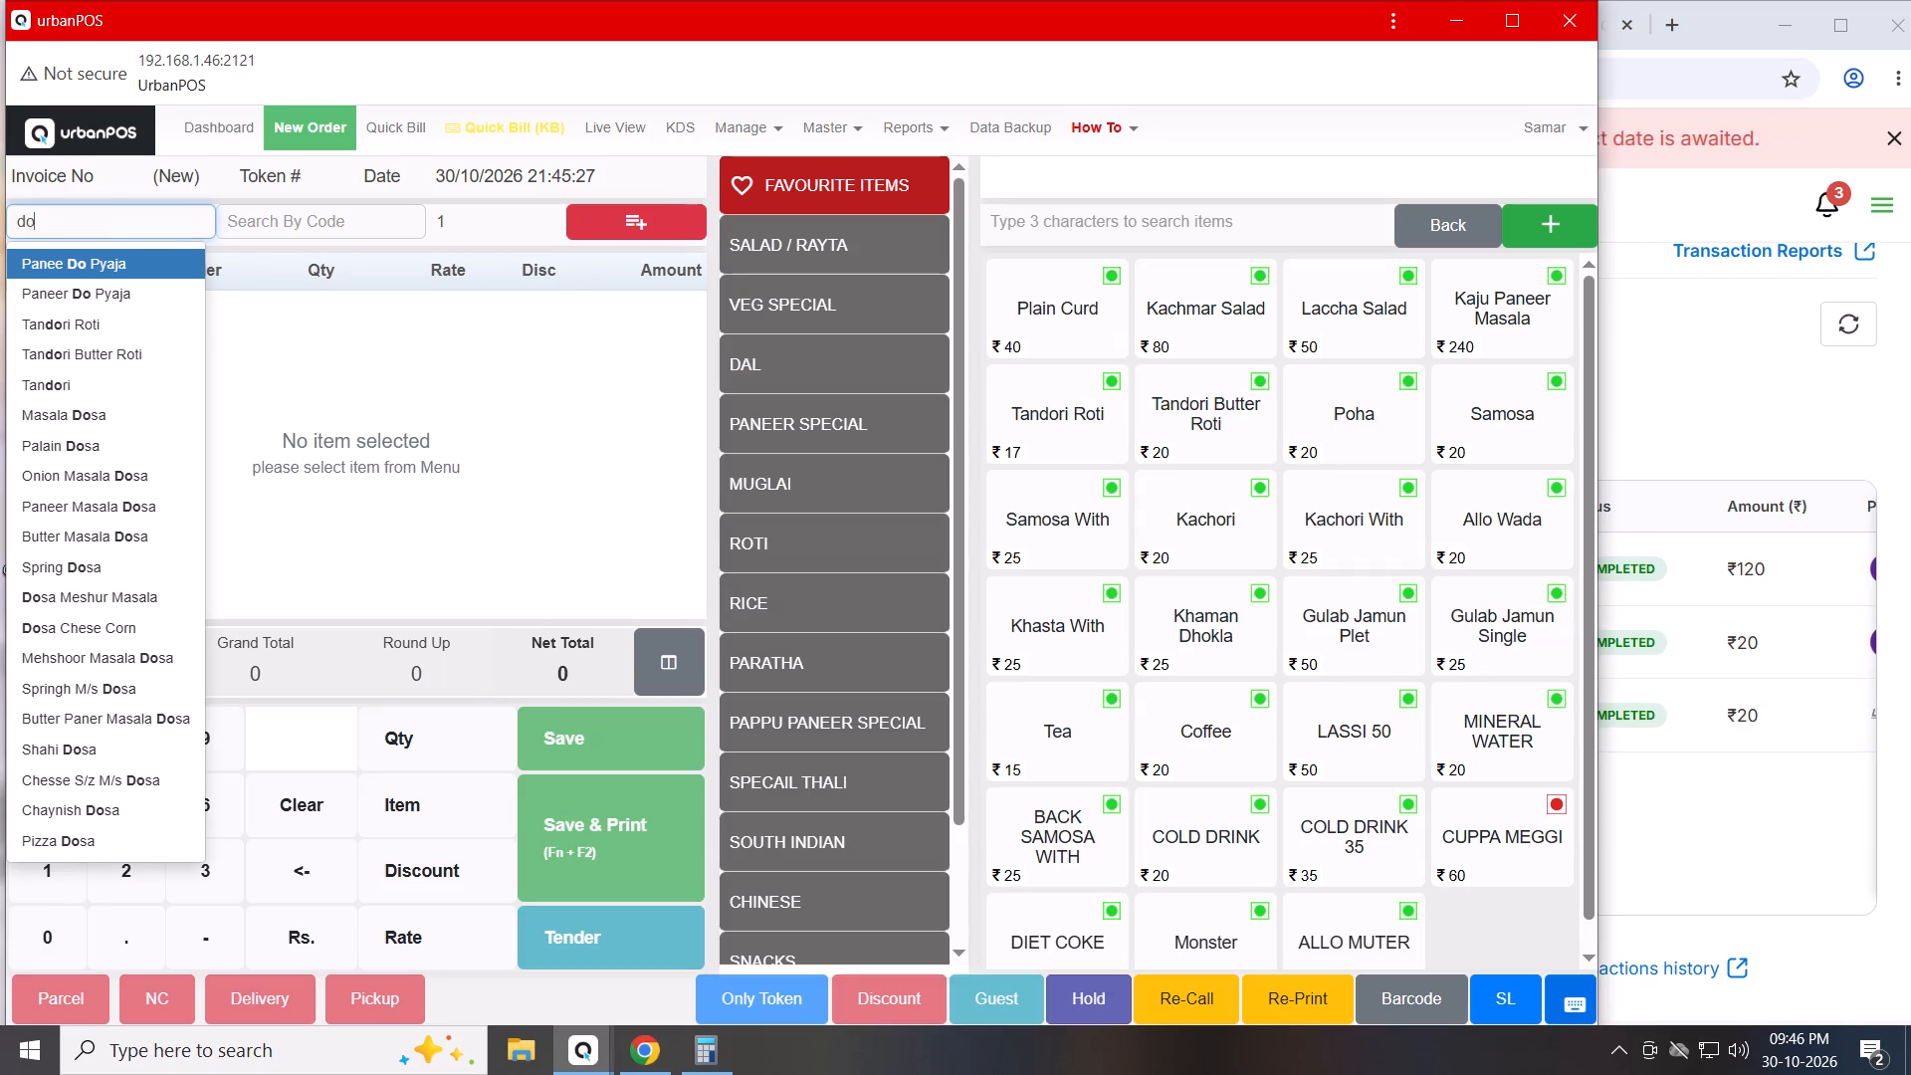
key(s)
key(a)
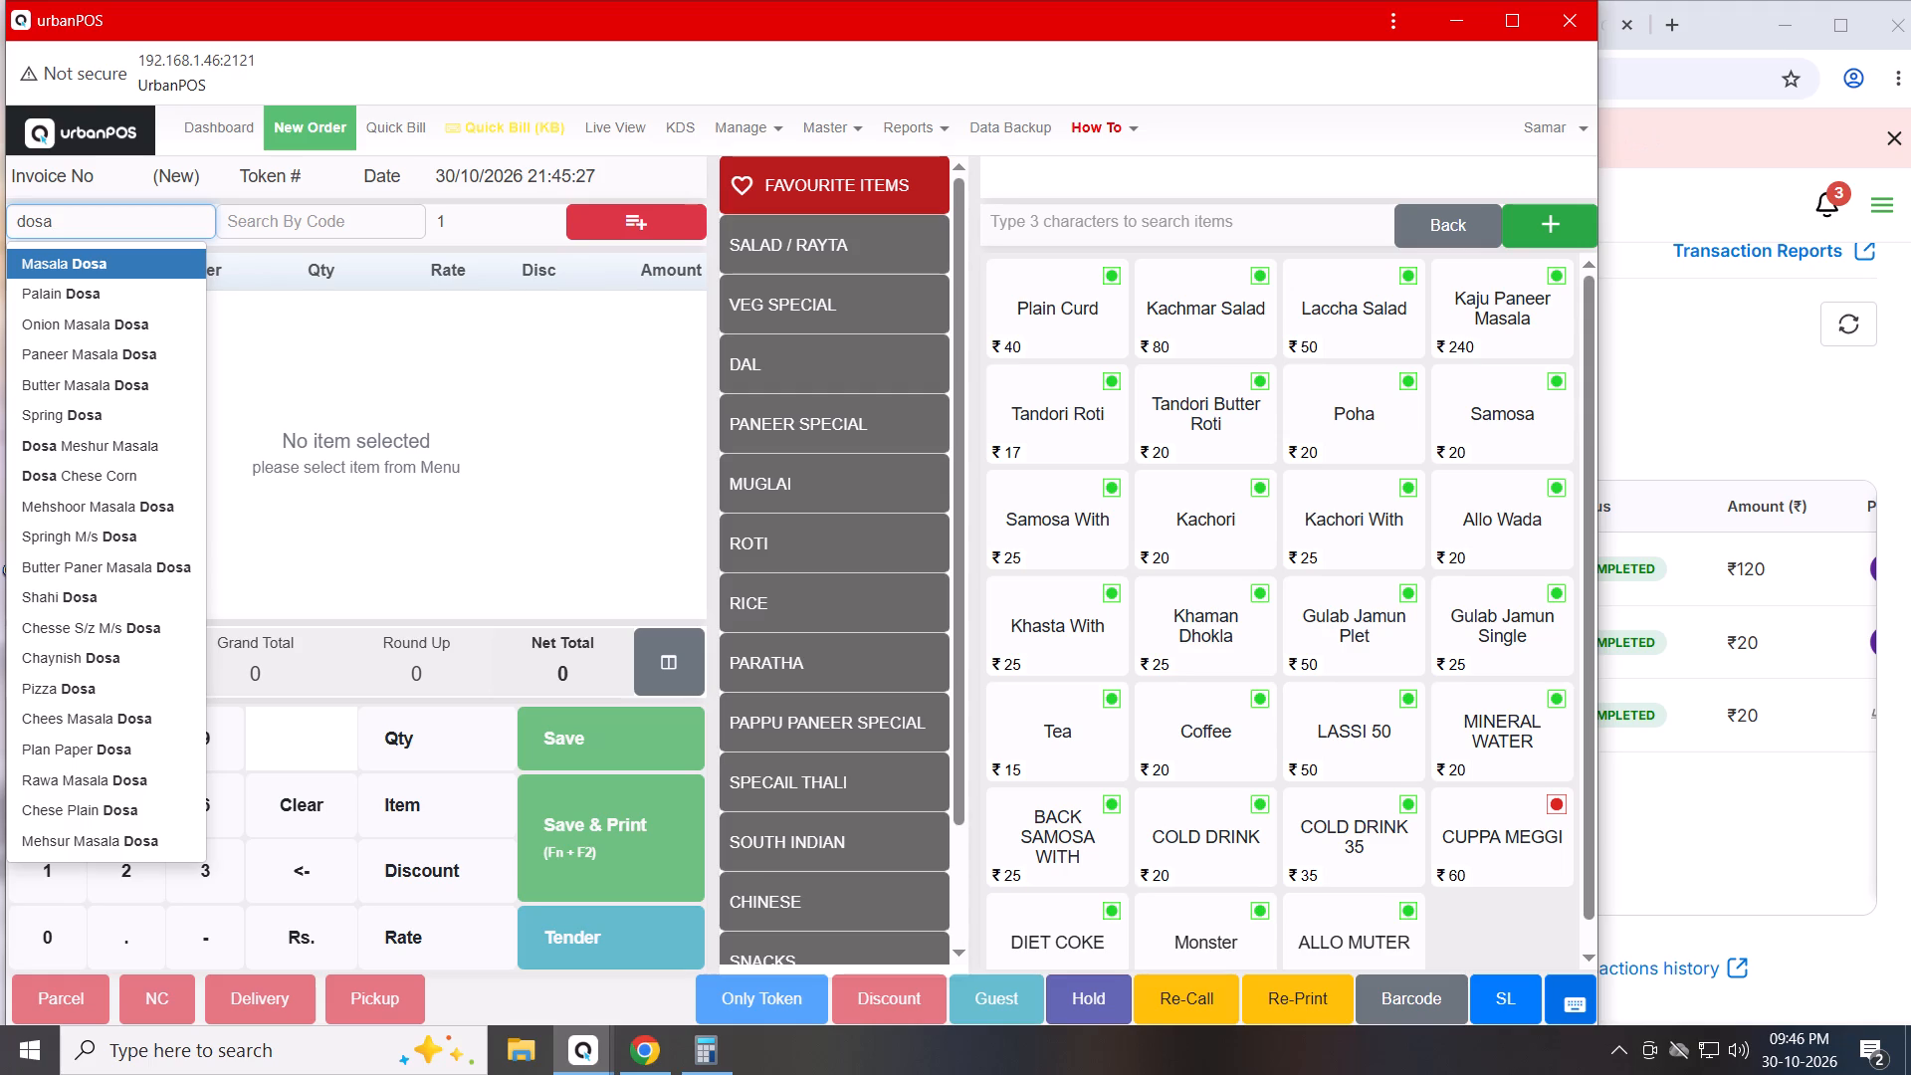
key(Down)
key(Down)
key(Return)
key(Return)
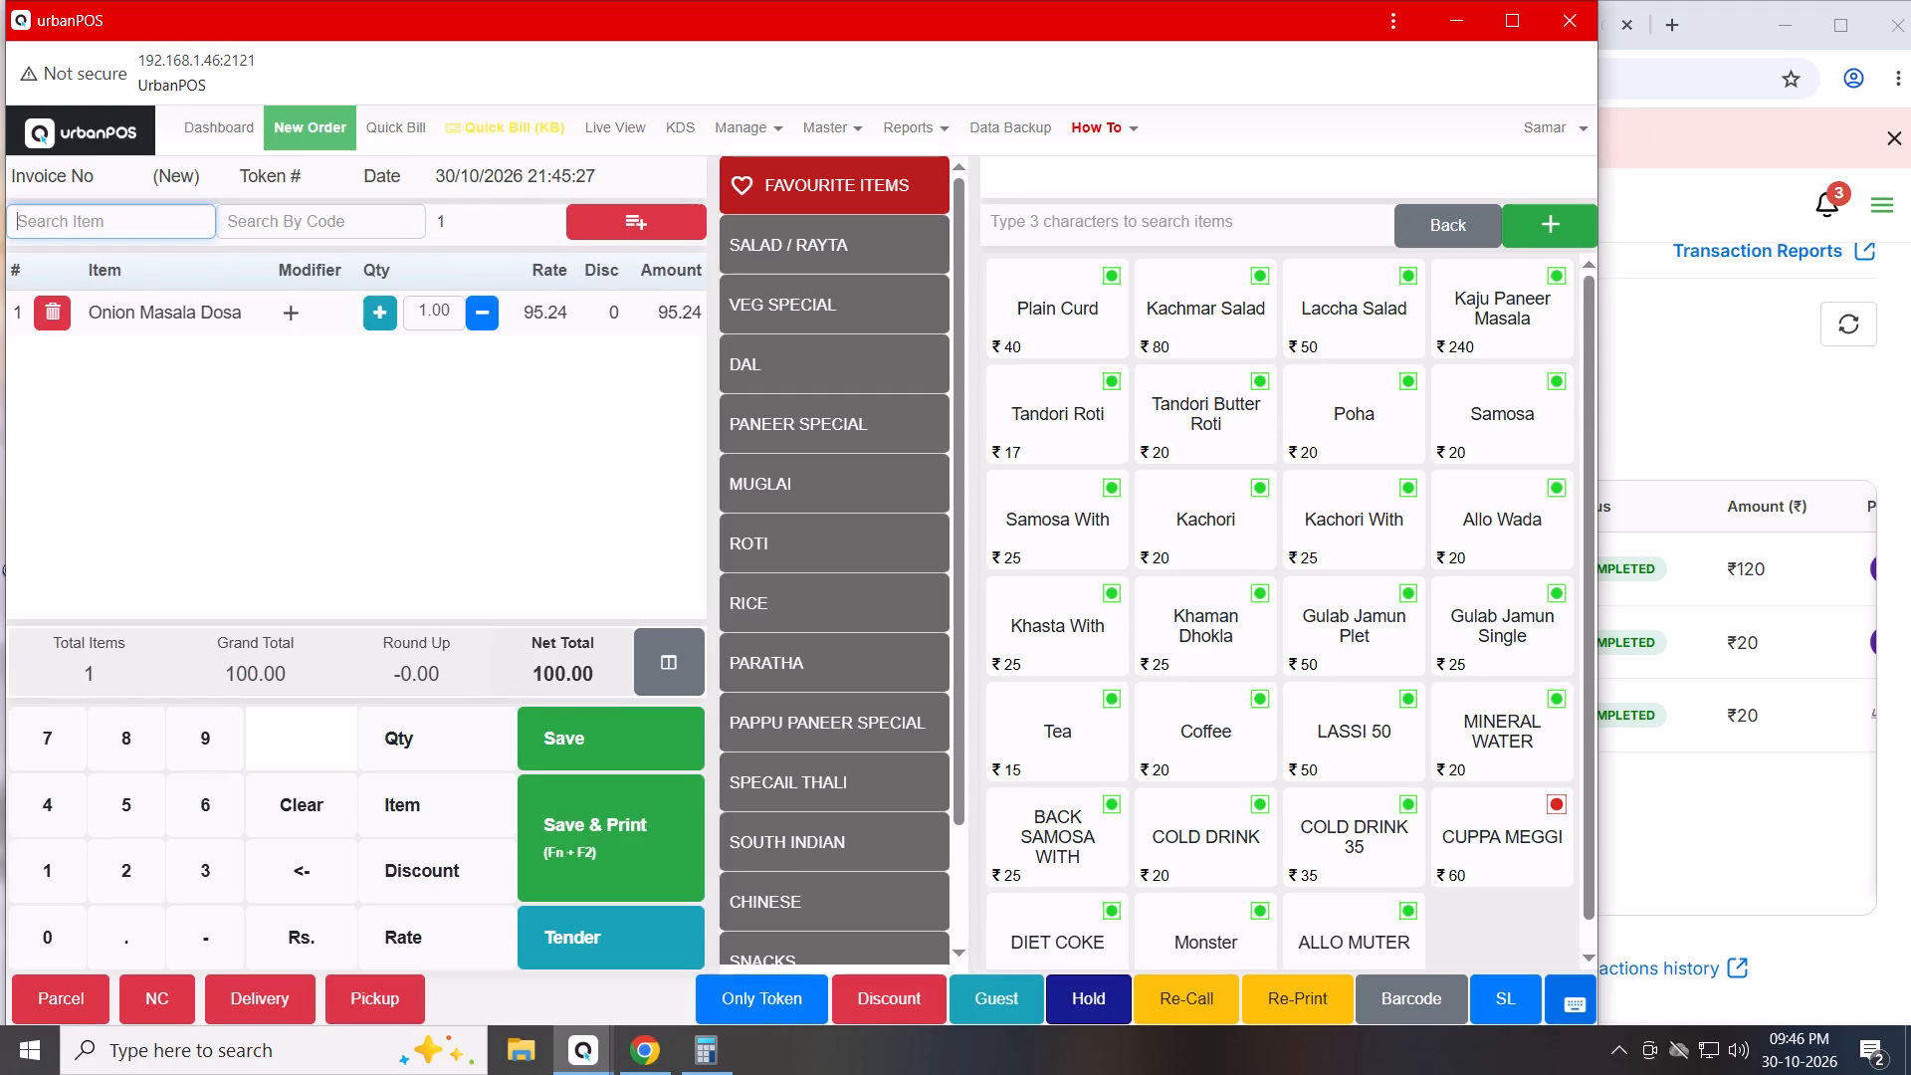
text(miner)
key(Return)
key(Return)
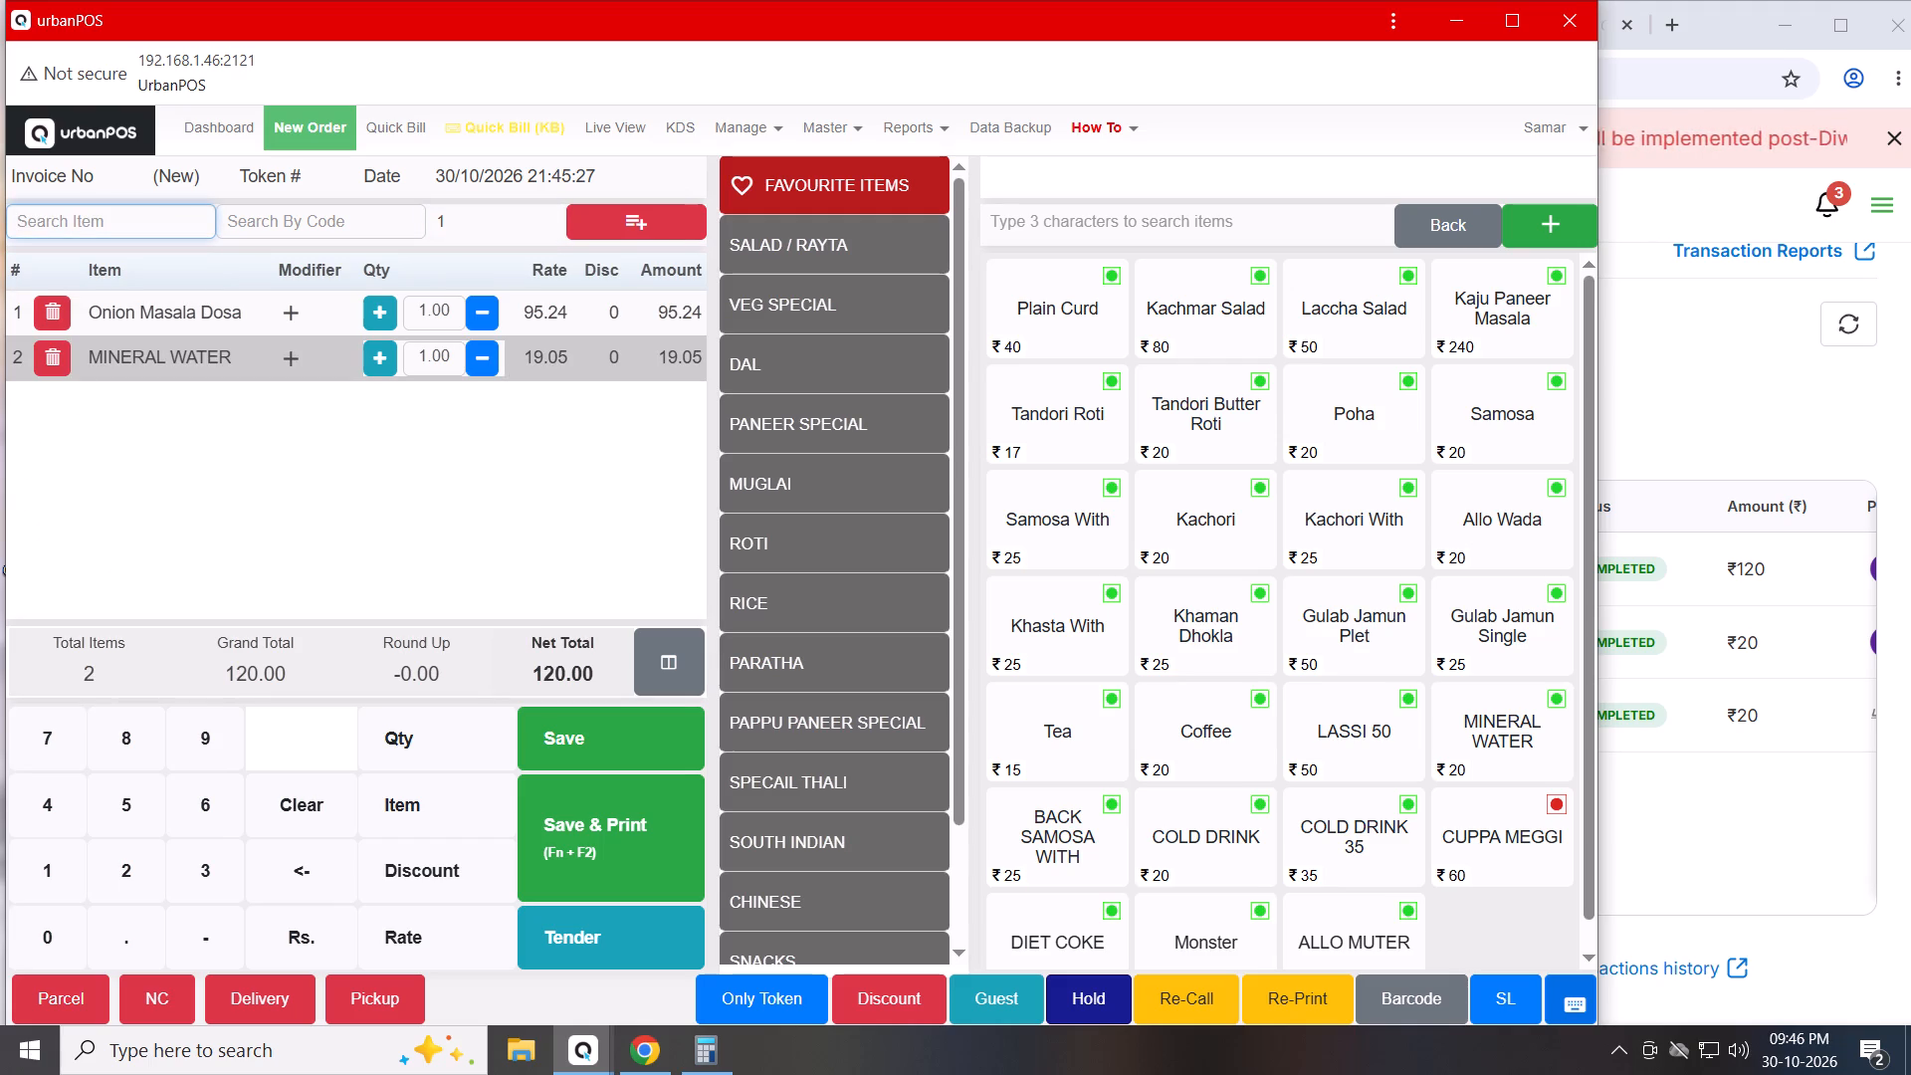
key(F2)
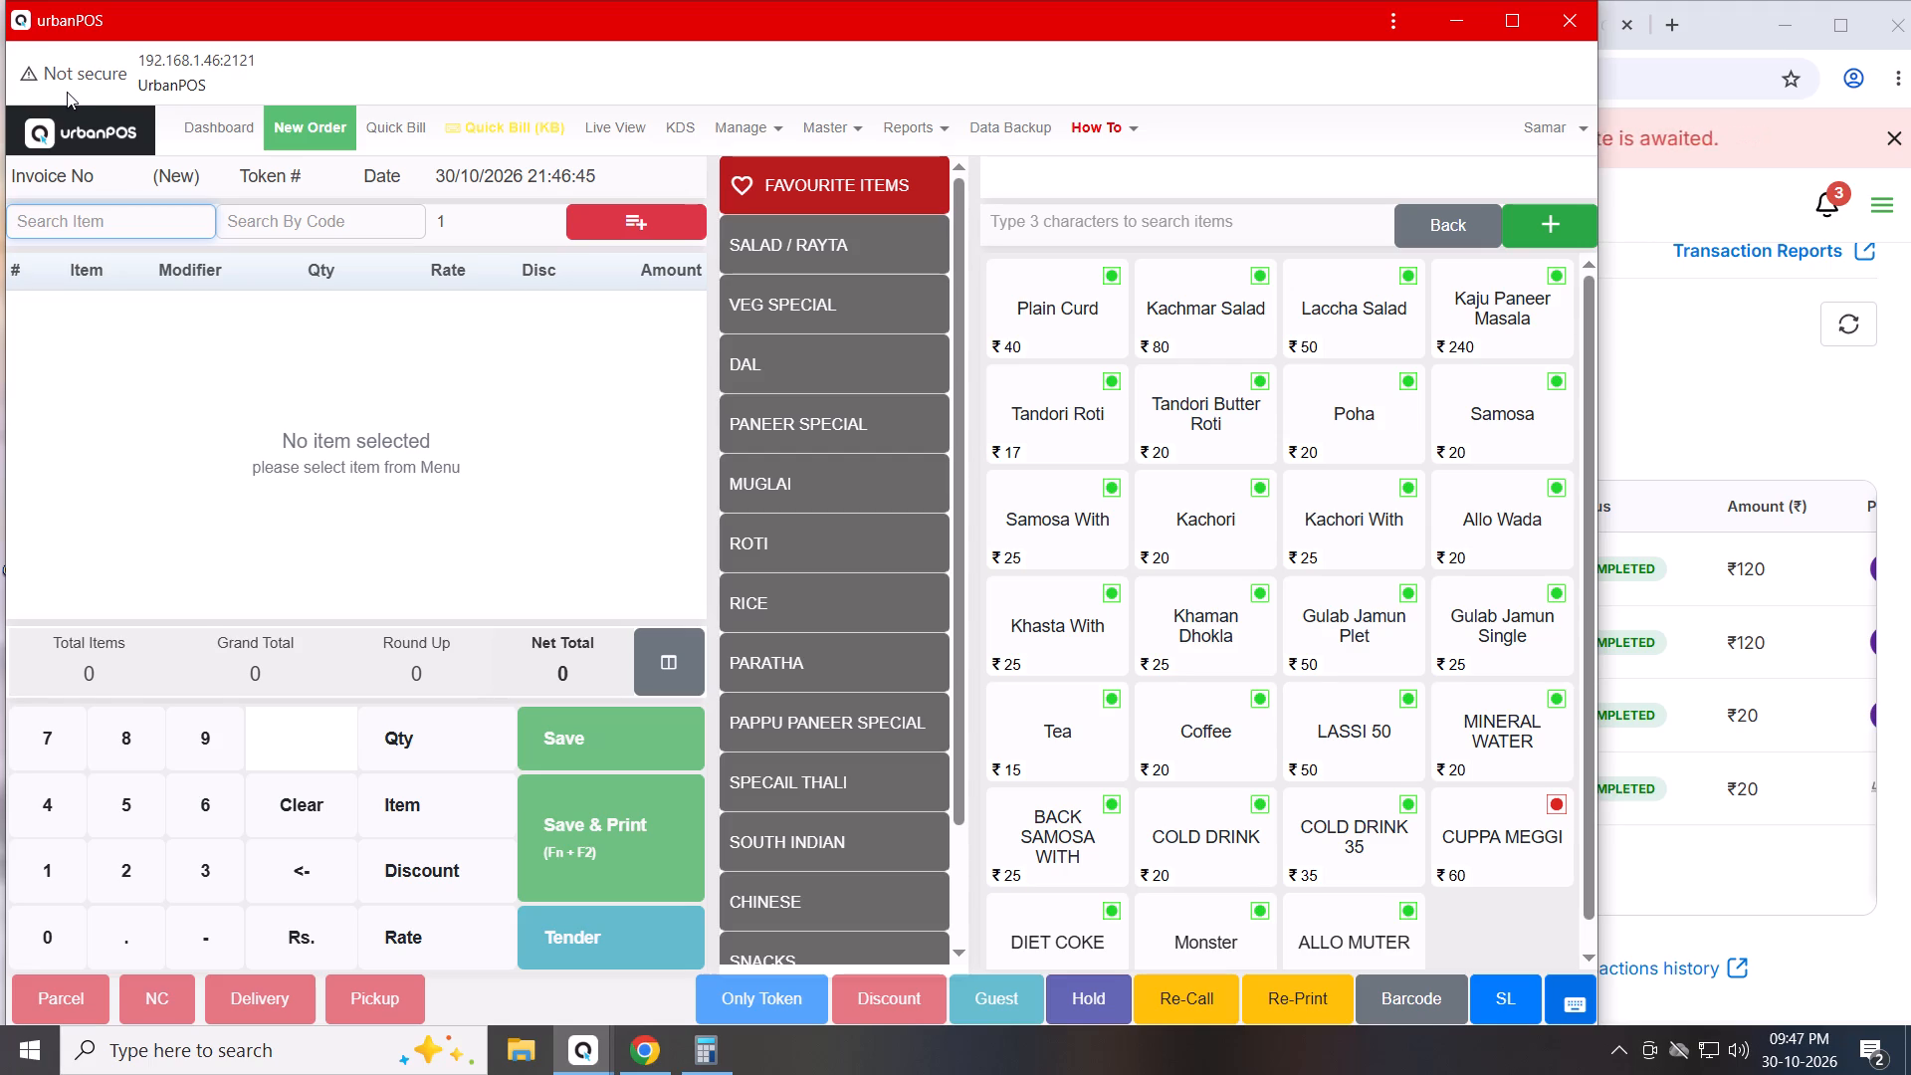
Enter a new order for one Chola Bhutura by item search, then save and print the bill.
text(cho)
key(Up)
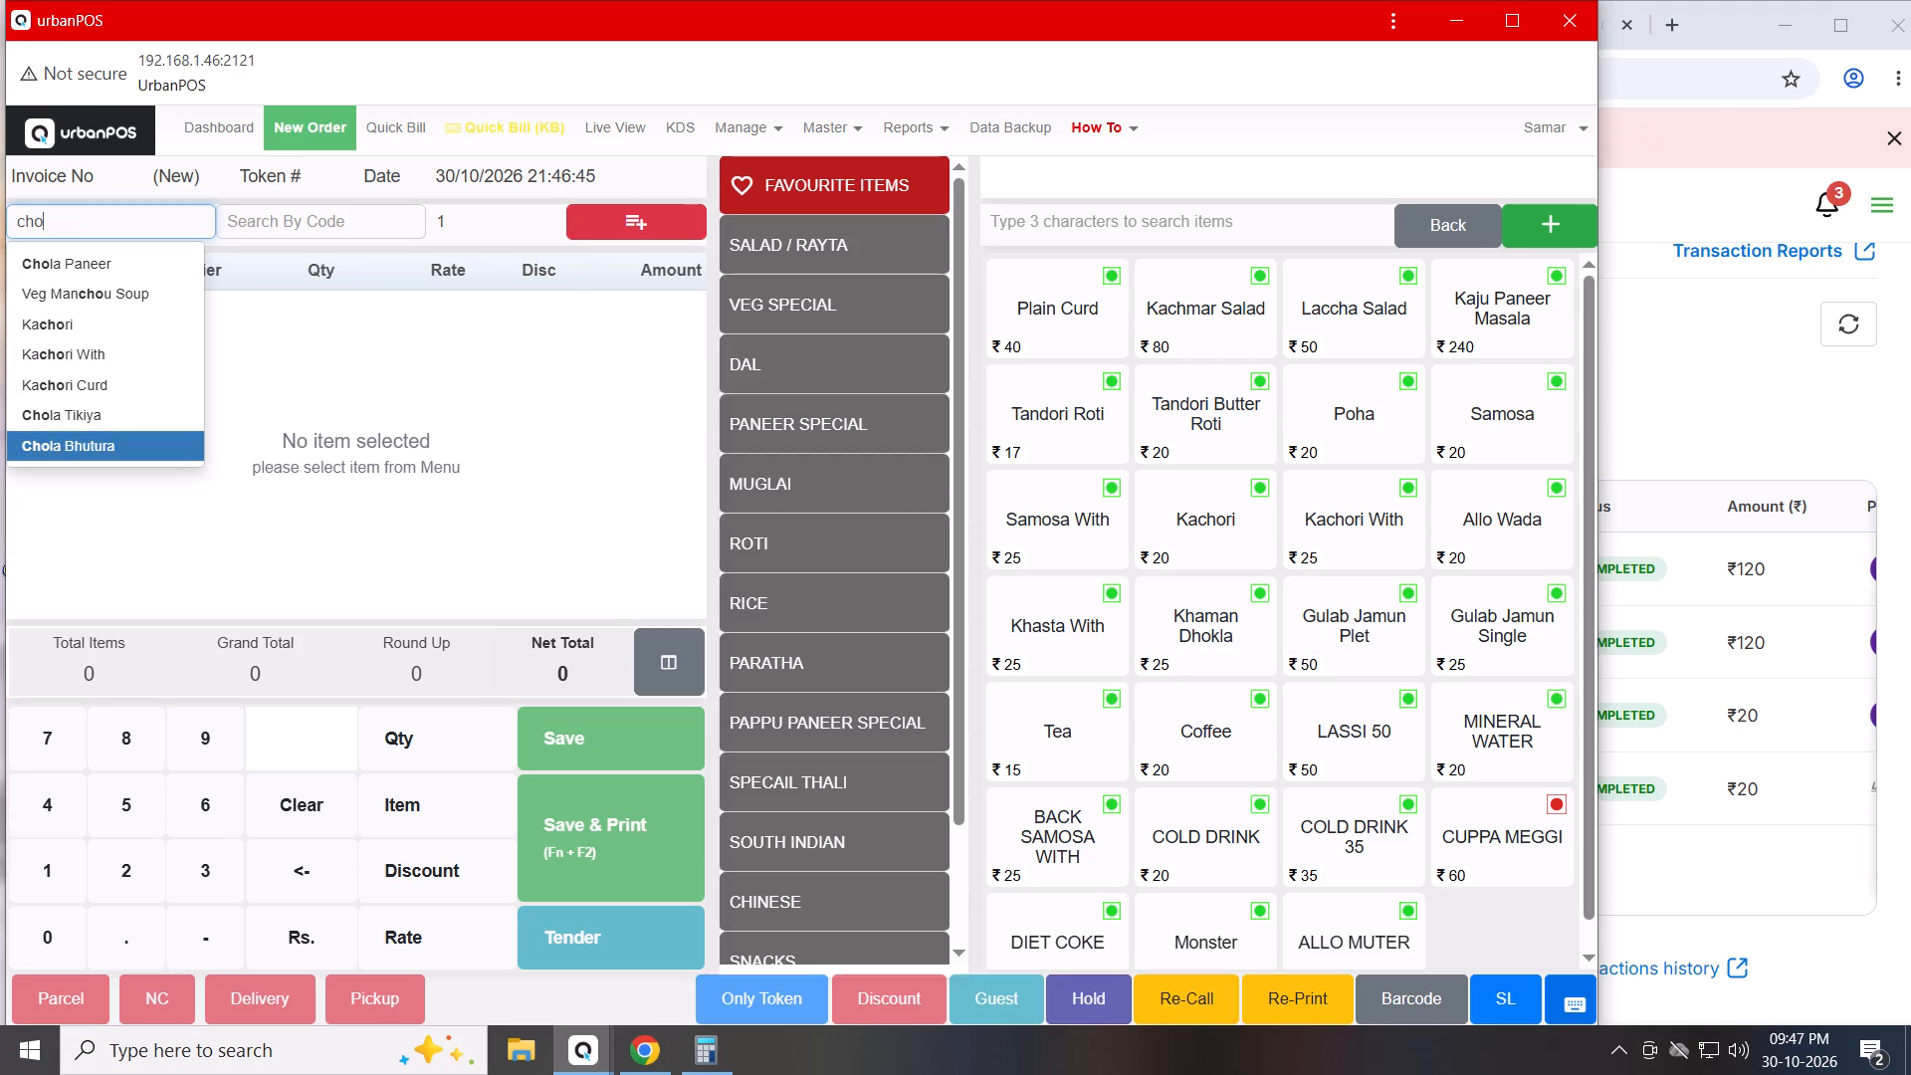
key(Return)
key(Return)
key(F2)
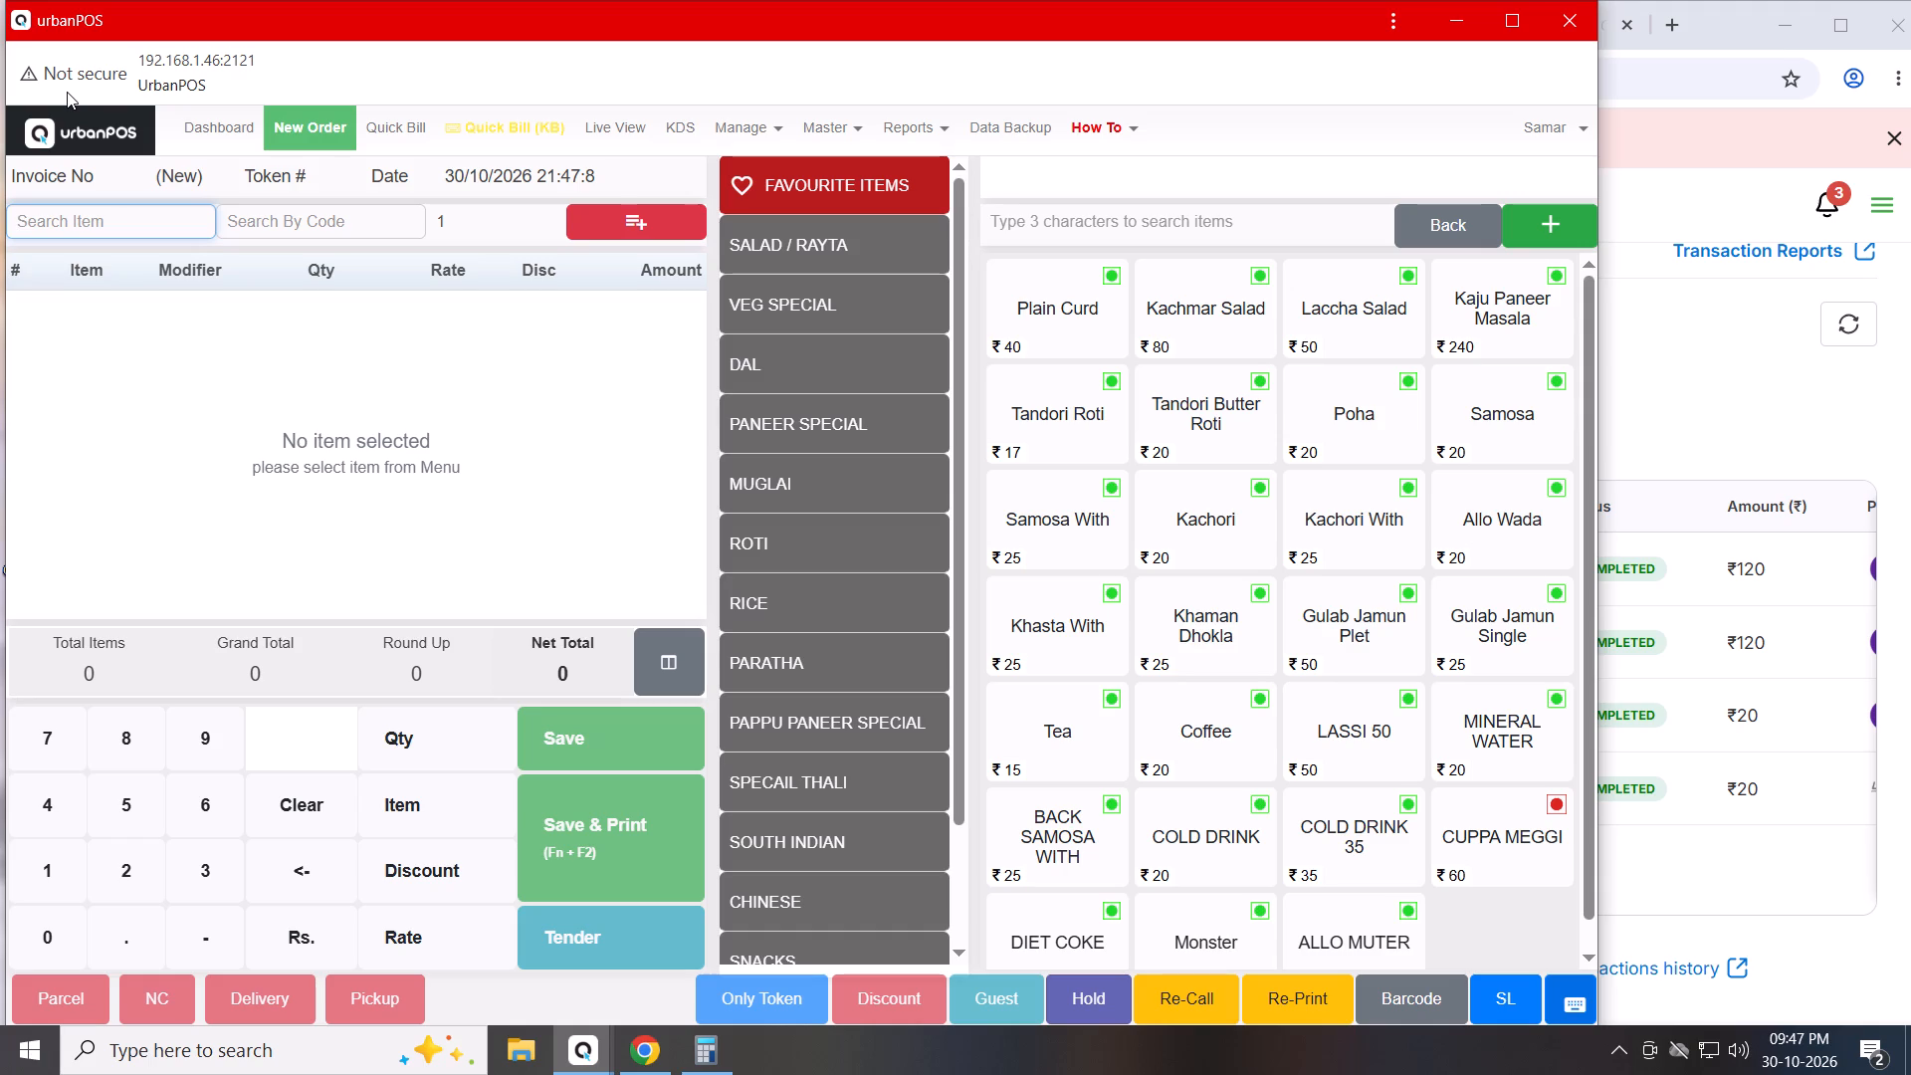
Enter a new order for Poha and Tea from the favourite items, then save and print the bill.
click(1376, 403)
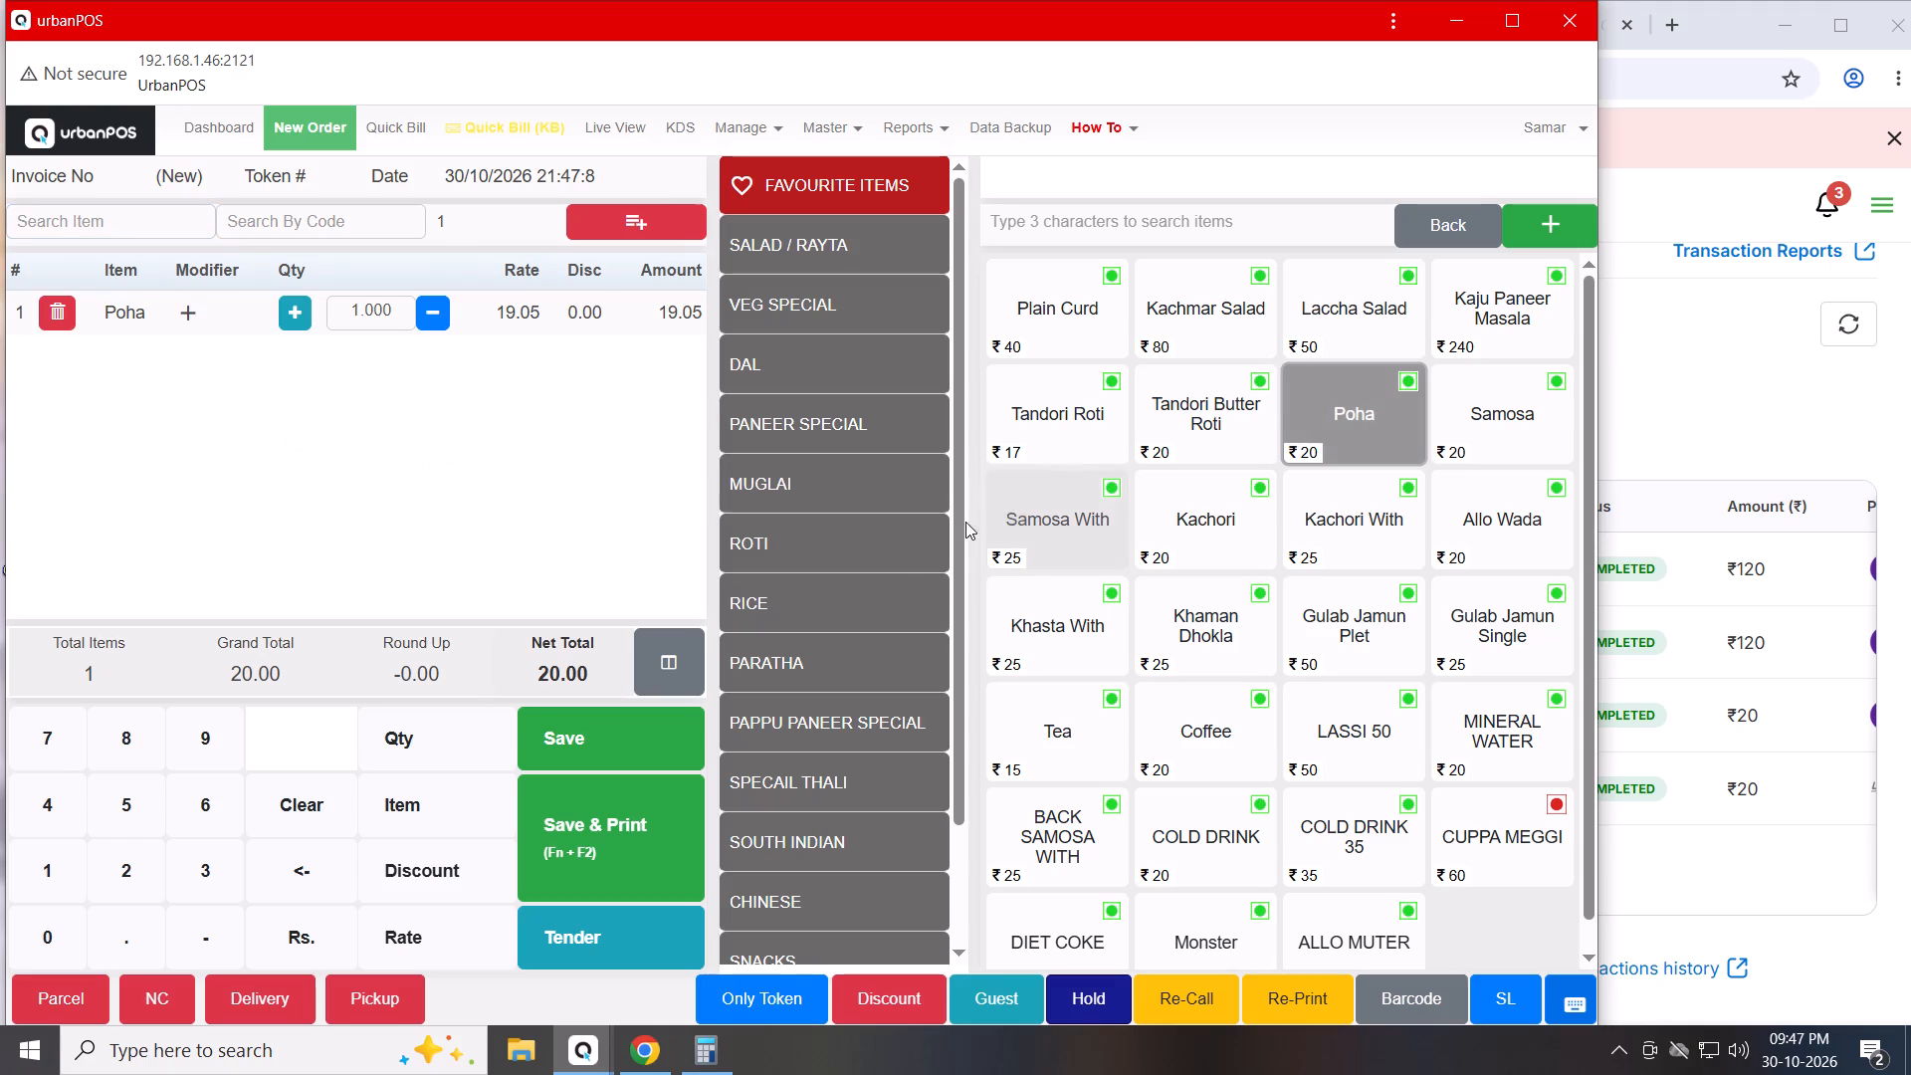
click(1113, 706)
click(1070, 712)
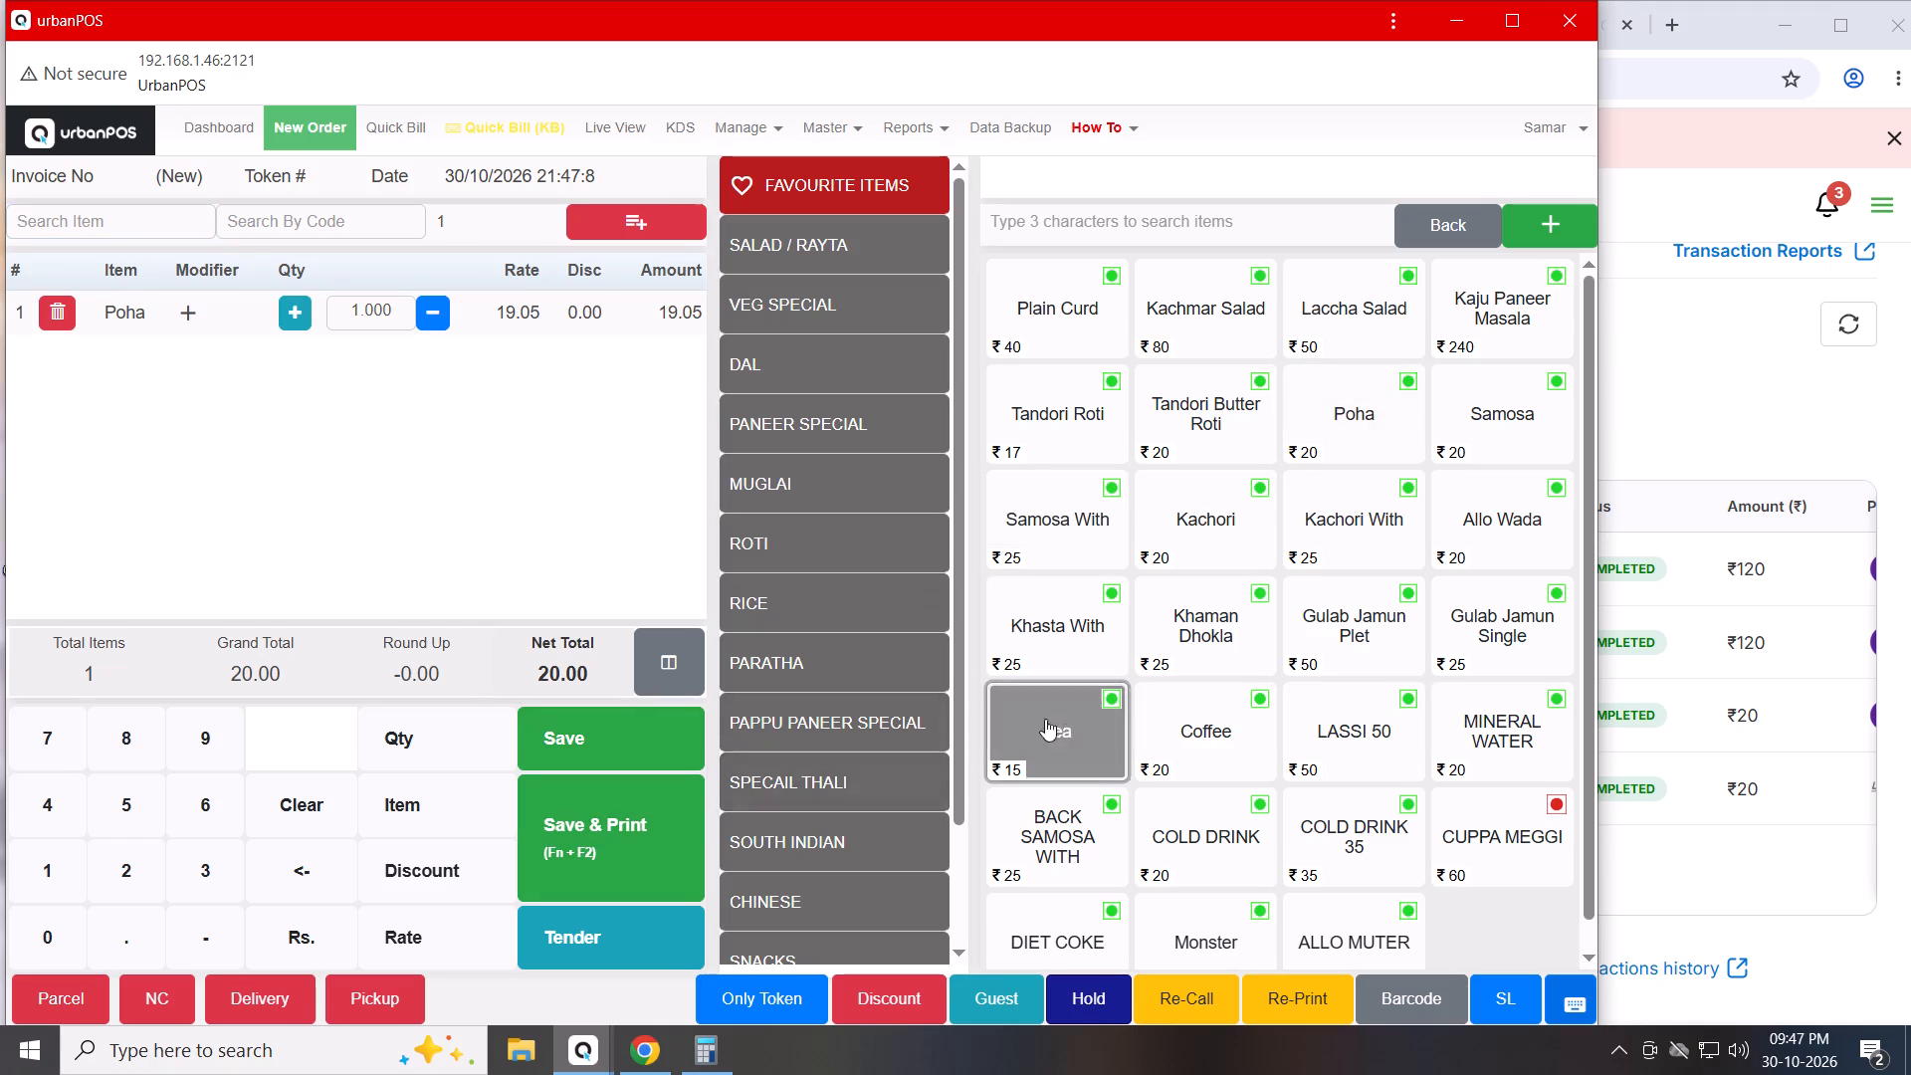
click(665, 819)
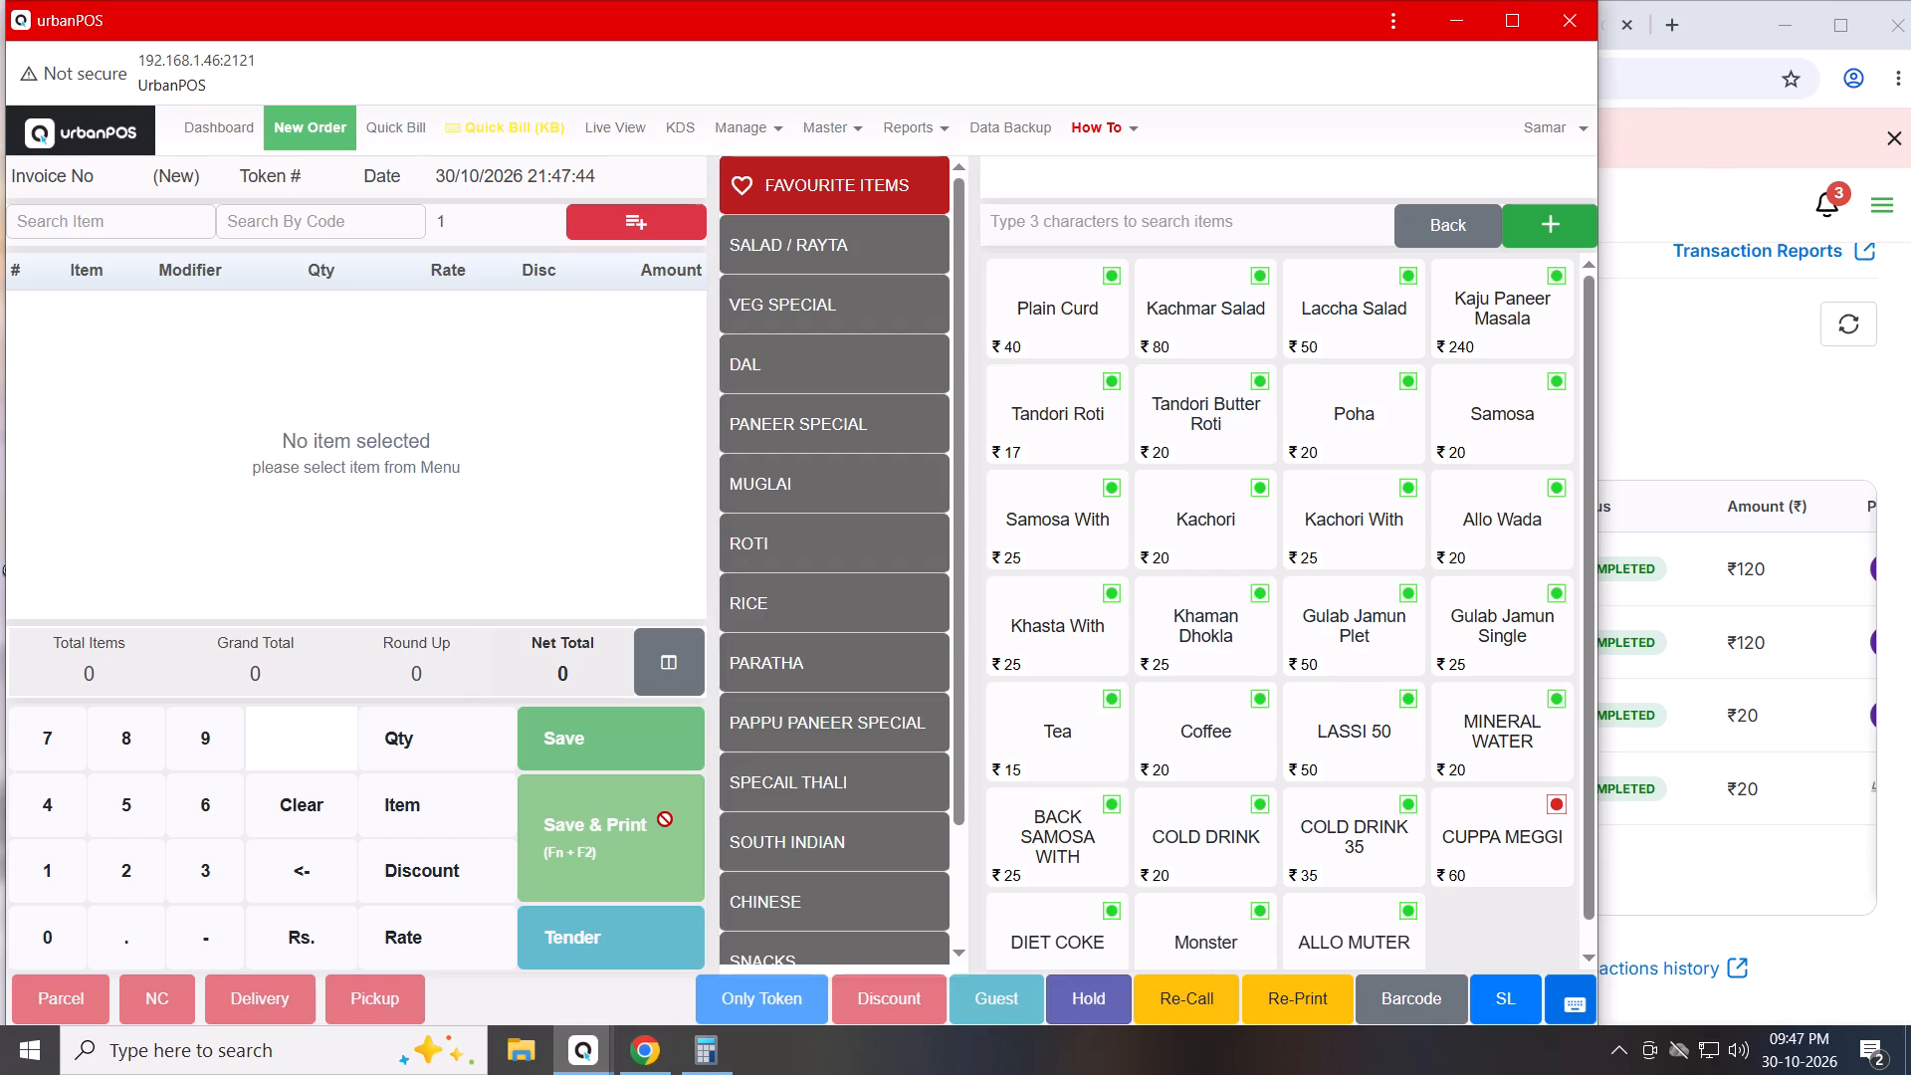
Start a new order with one Poha, replace it with one Samosa from the favourite items, then save and print the bill.
click(1323, 430)
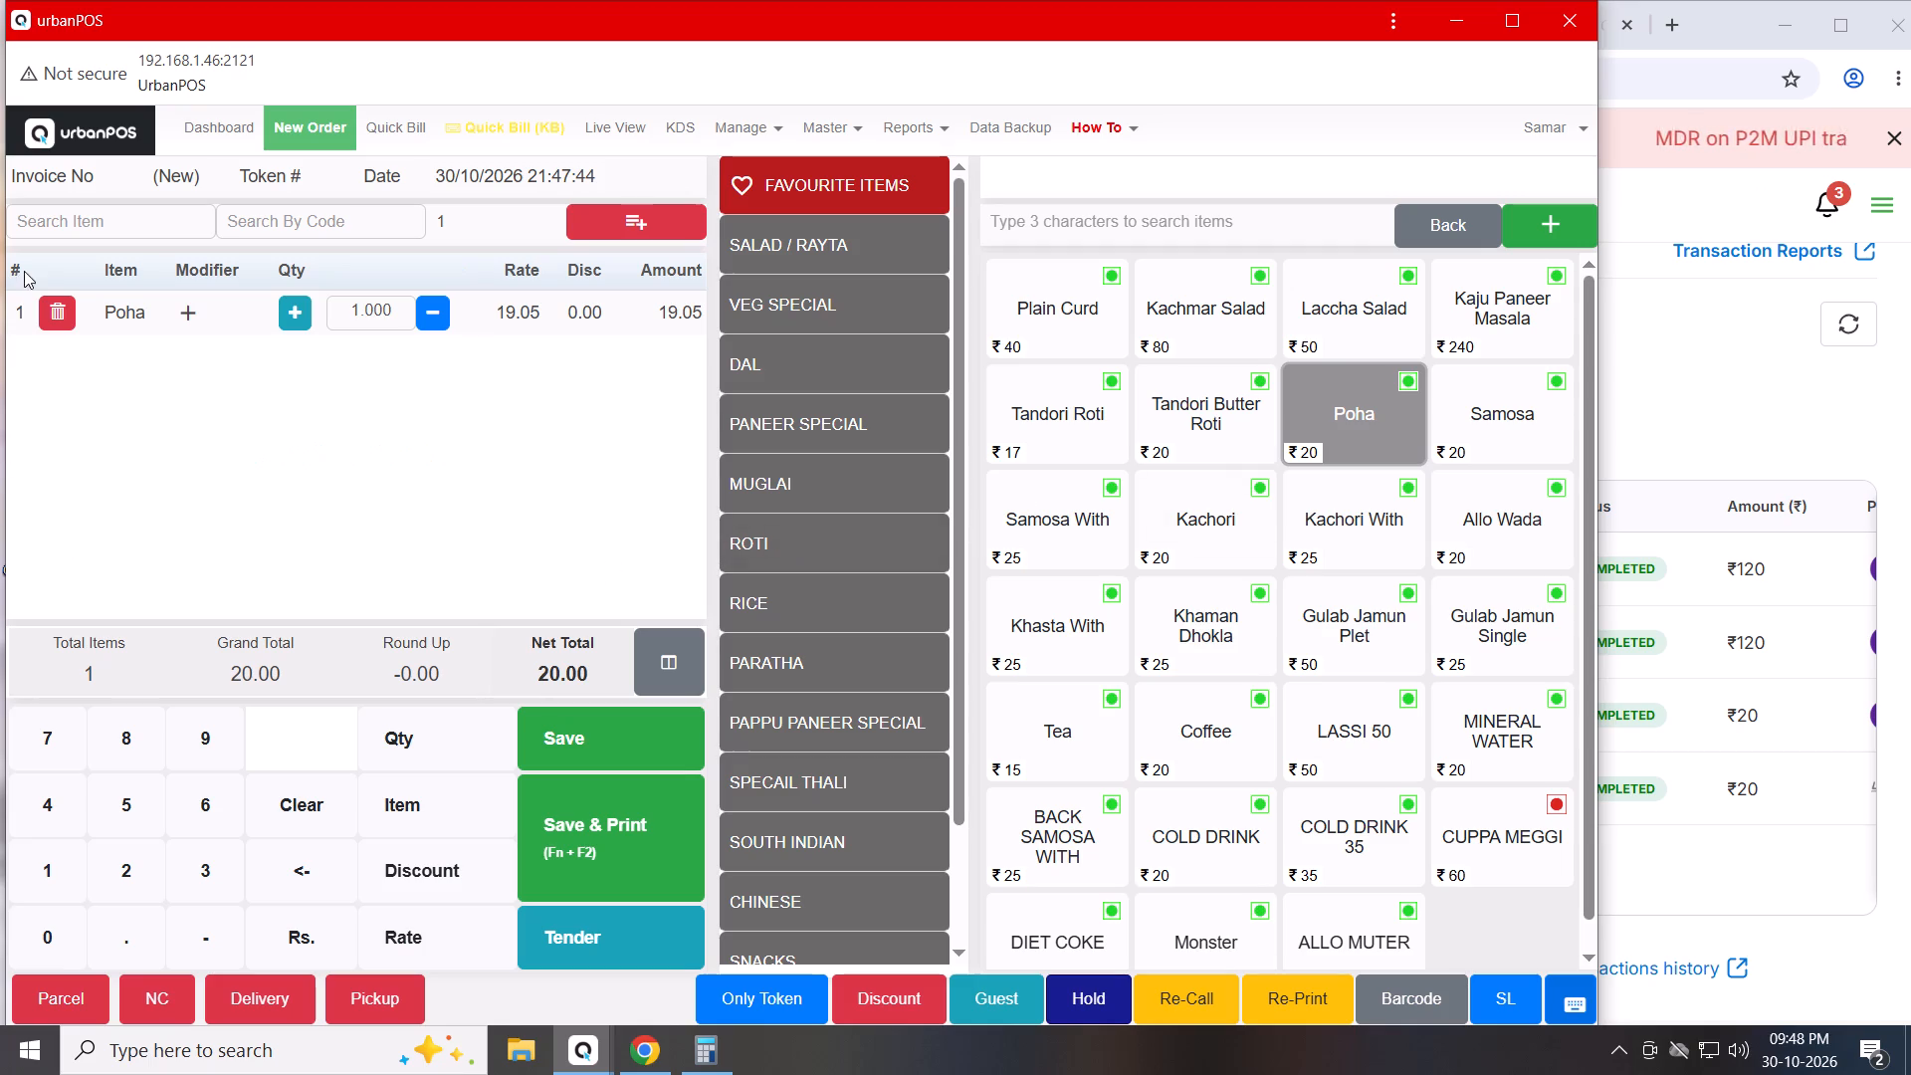
click(52, 316)
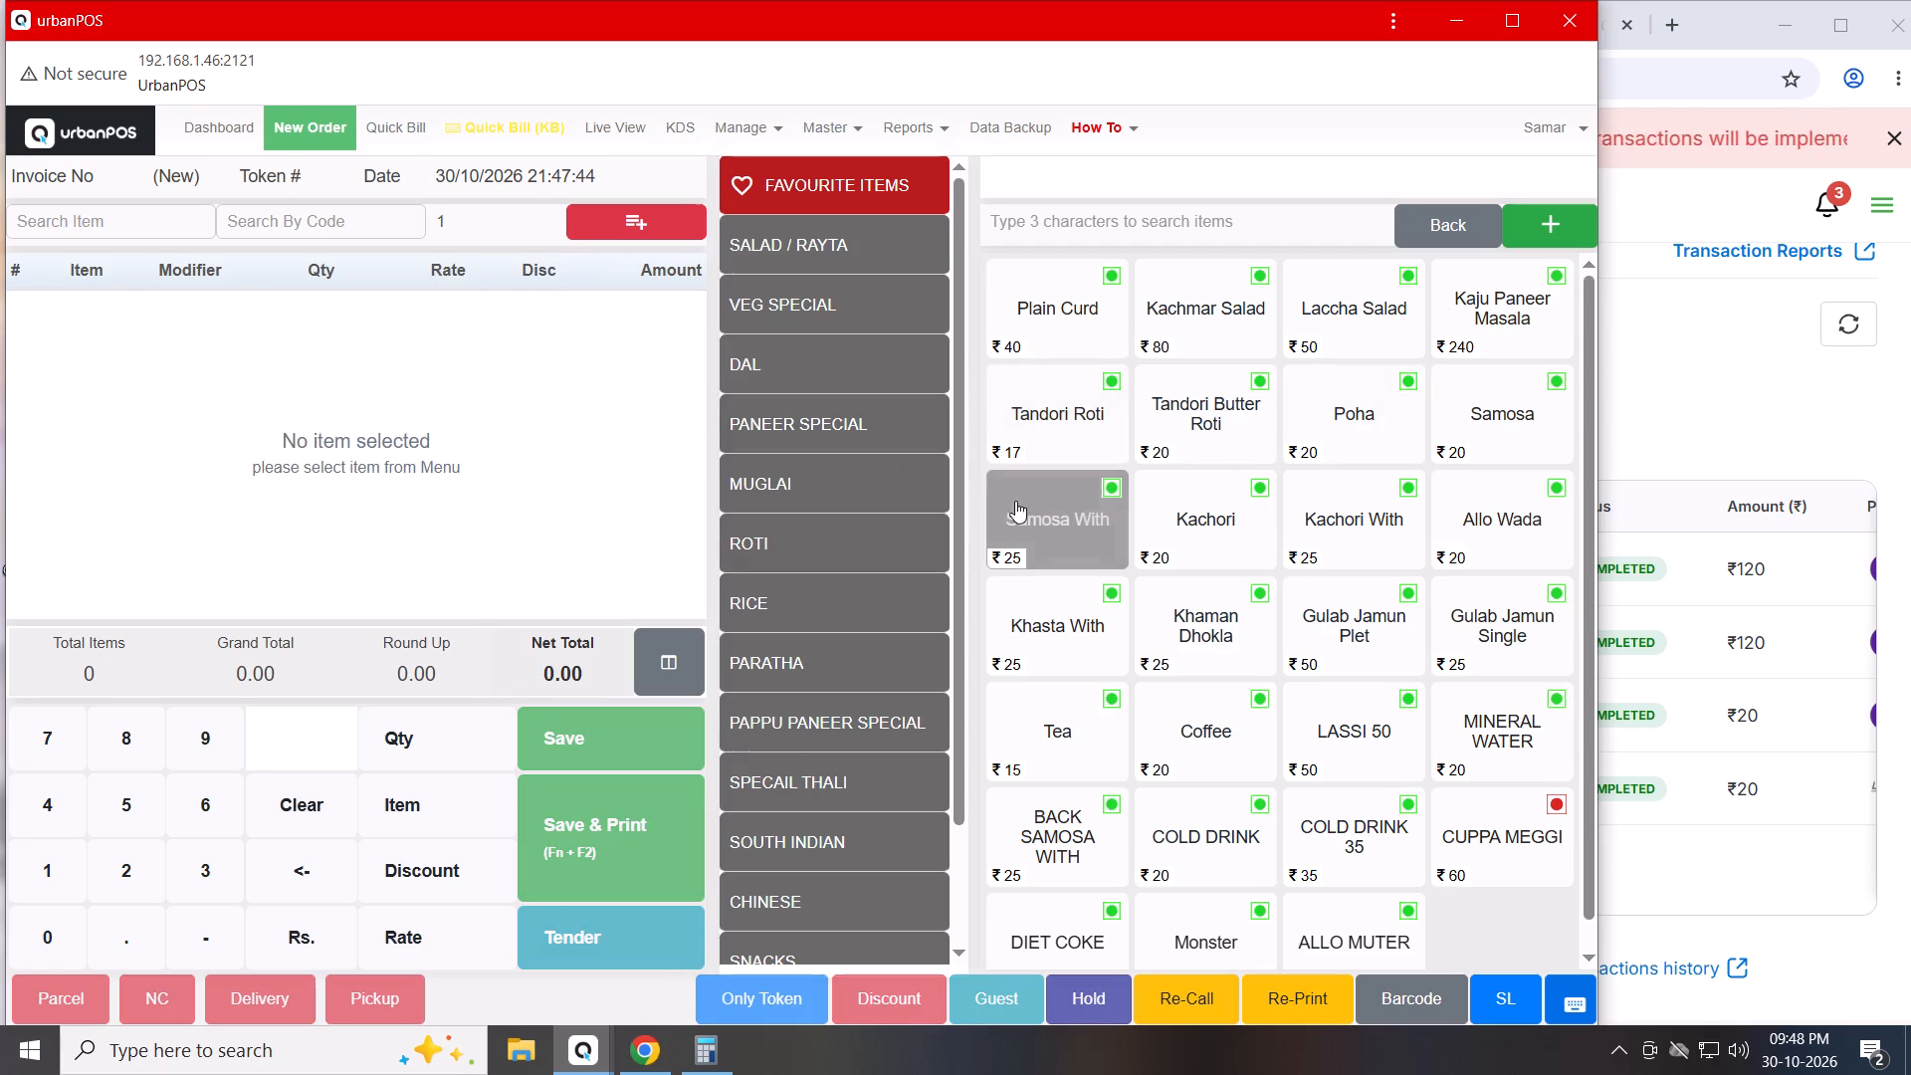
click(1468, 415)
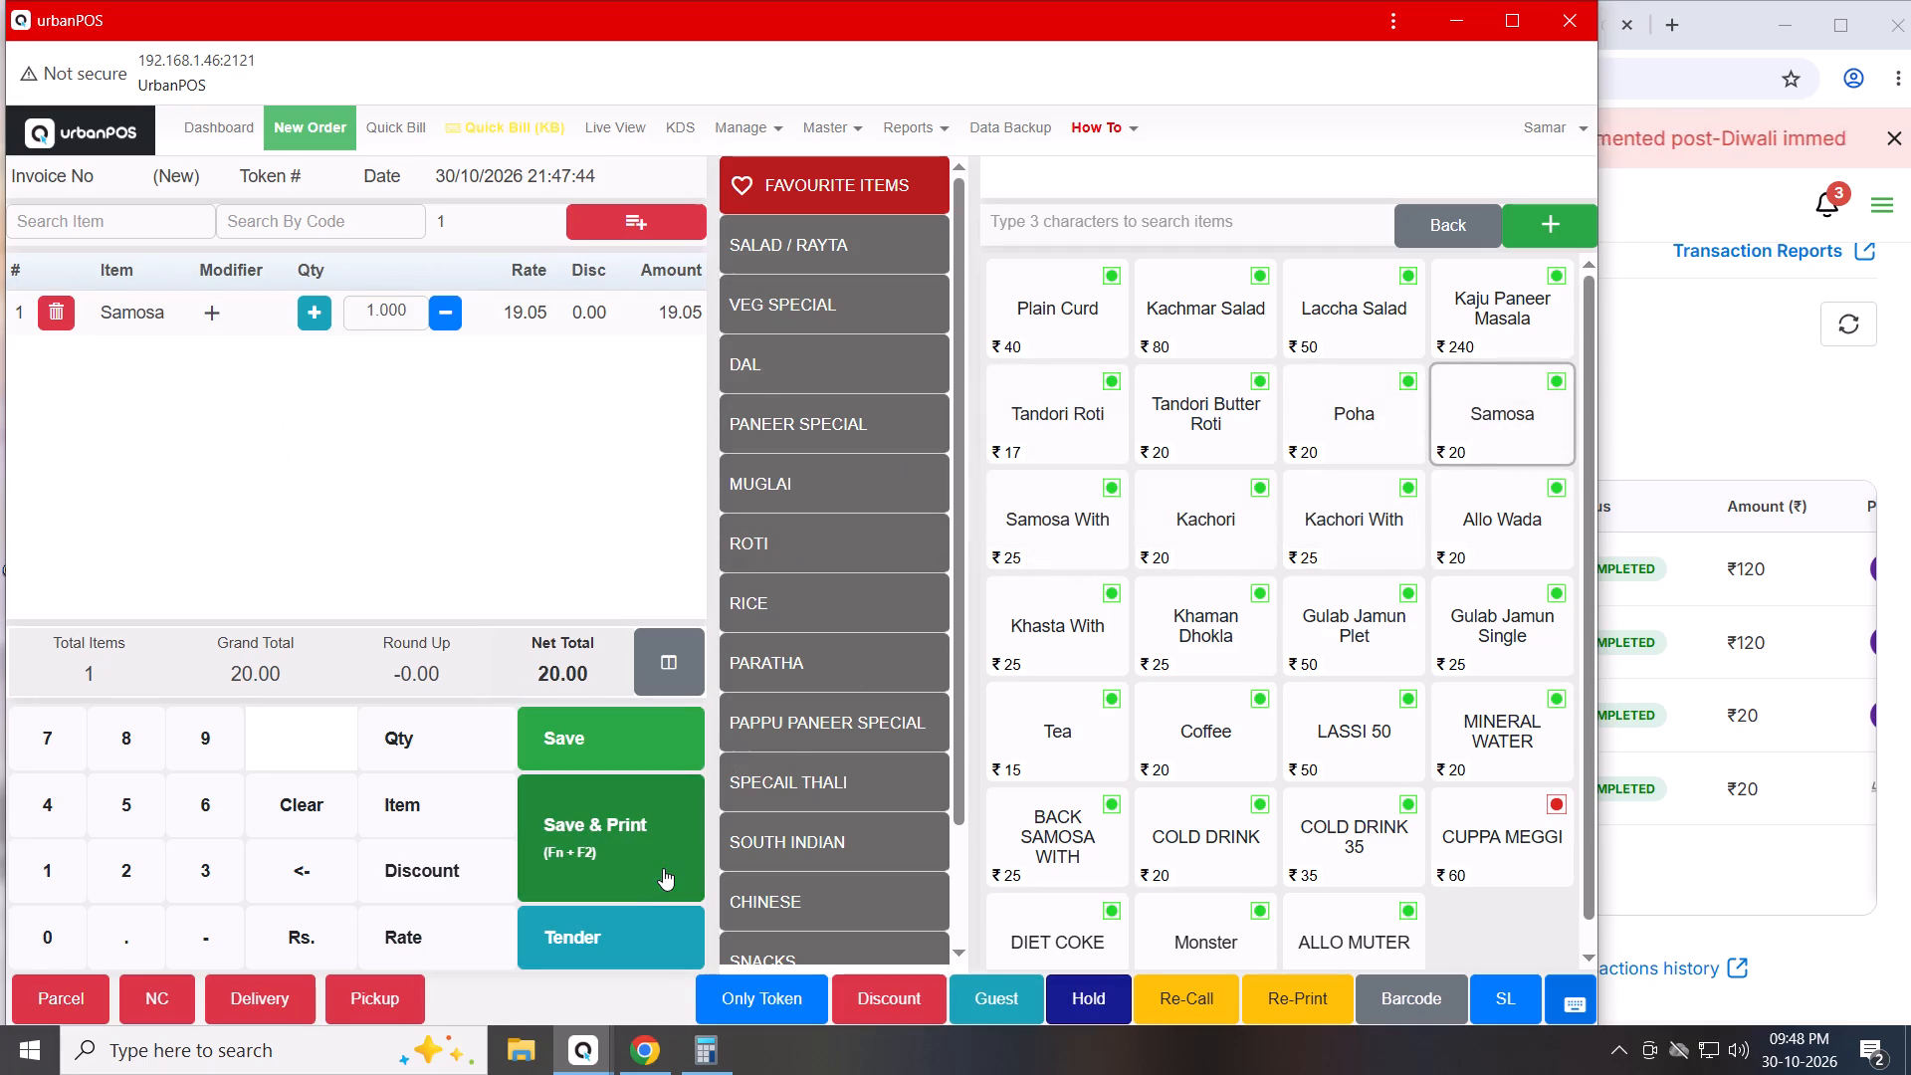
click(661, 840)
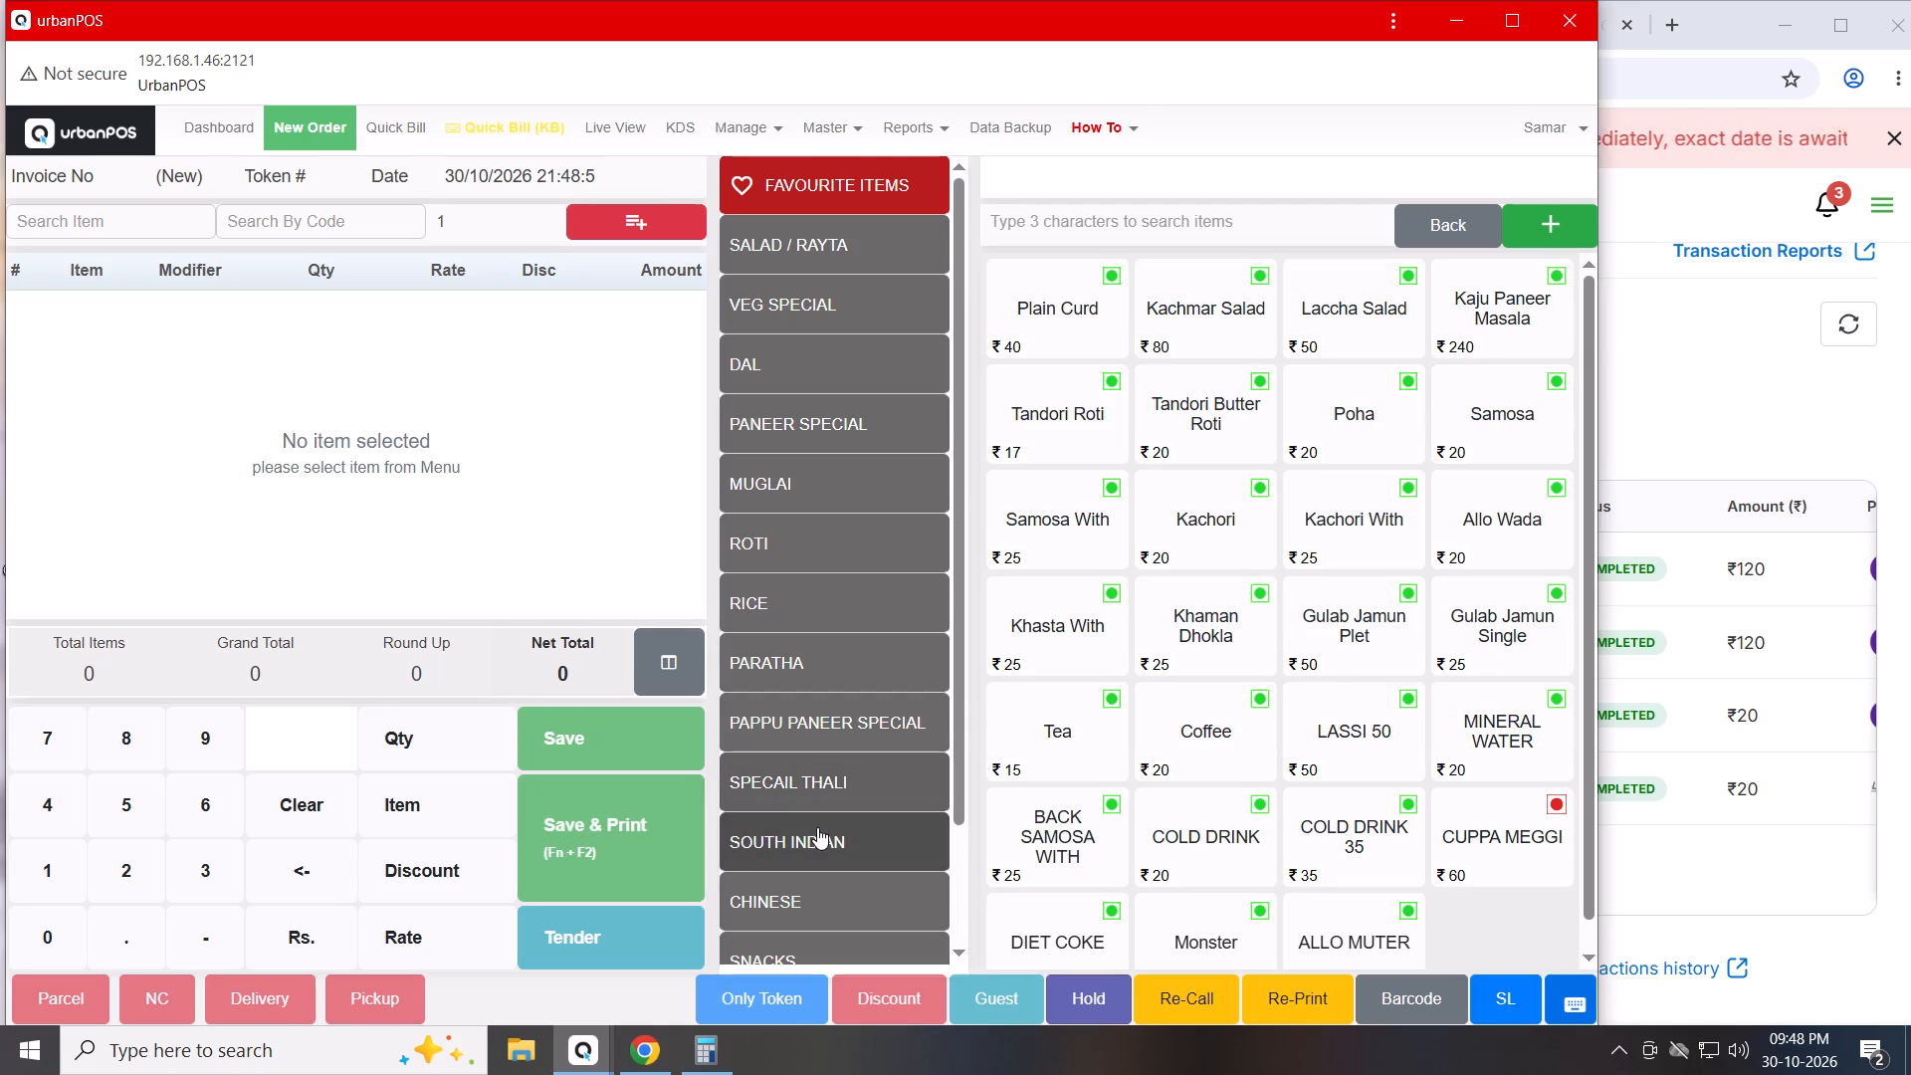
Start a new order with one Tea from the favourite items.
click(1053, 726)
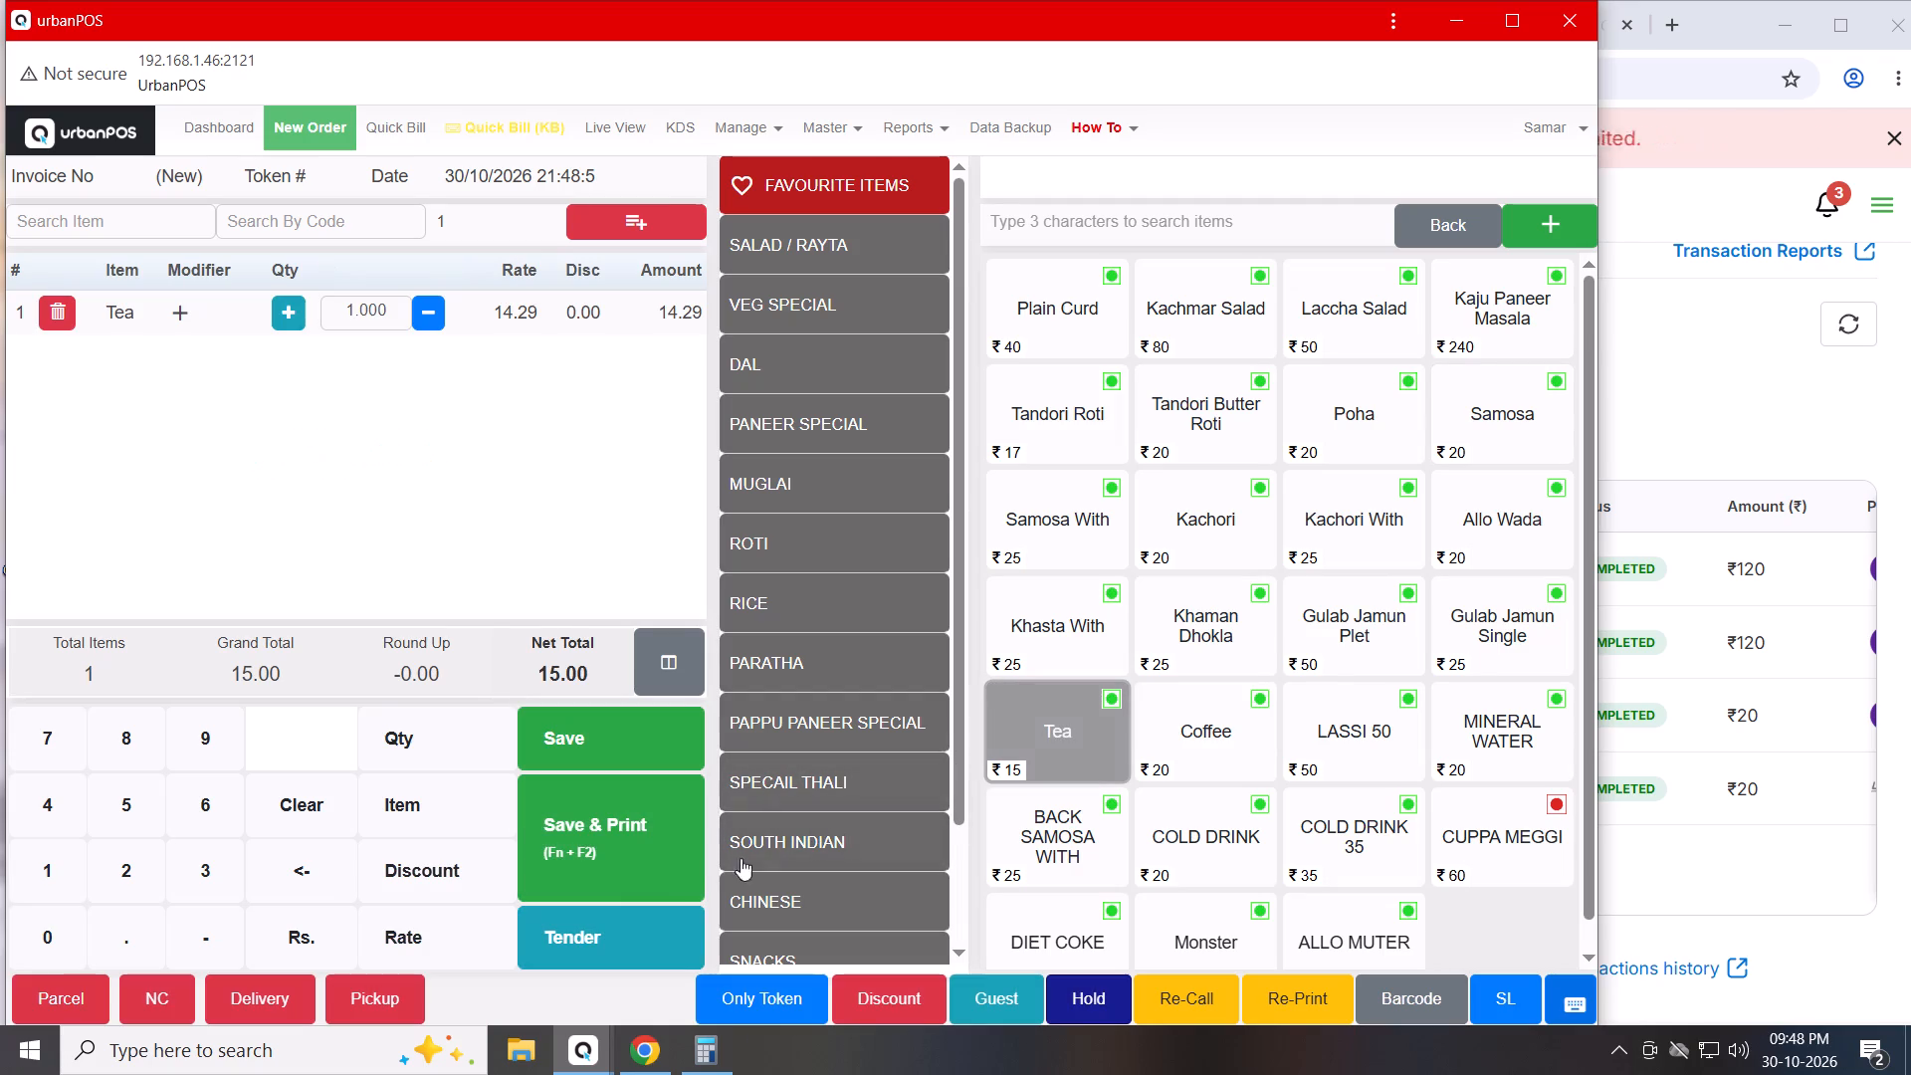
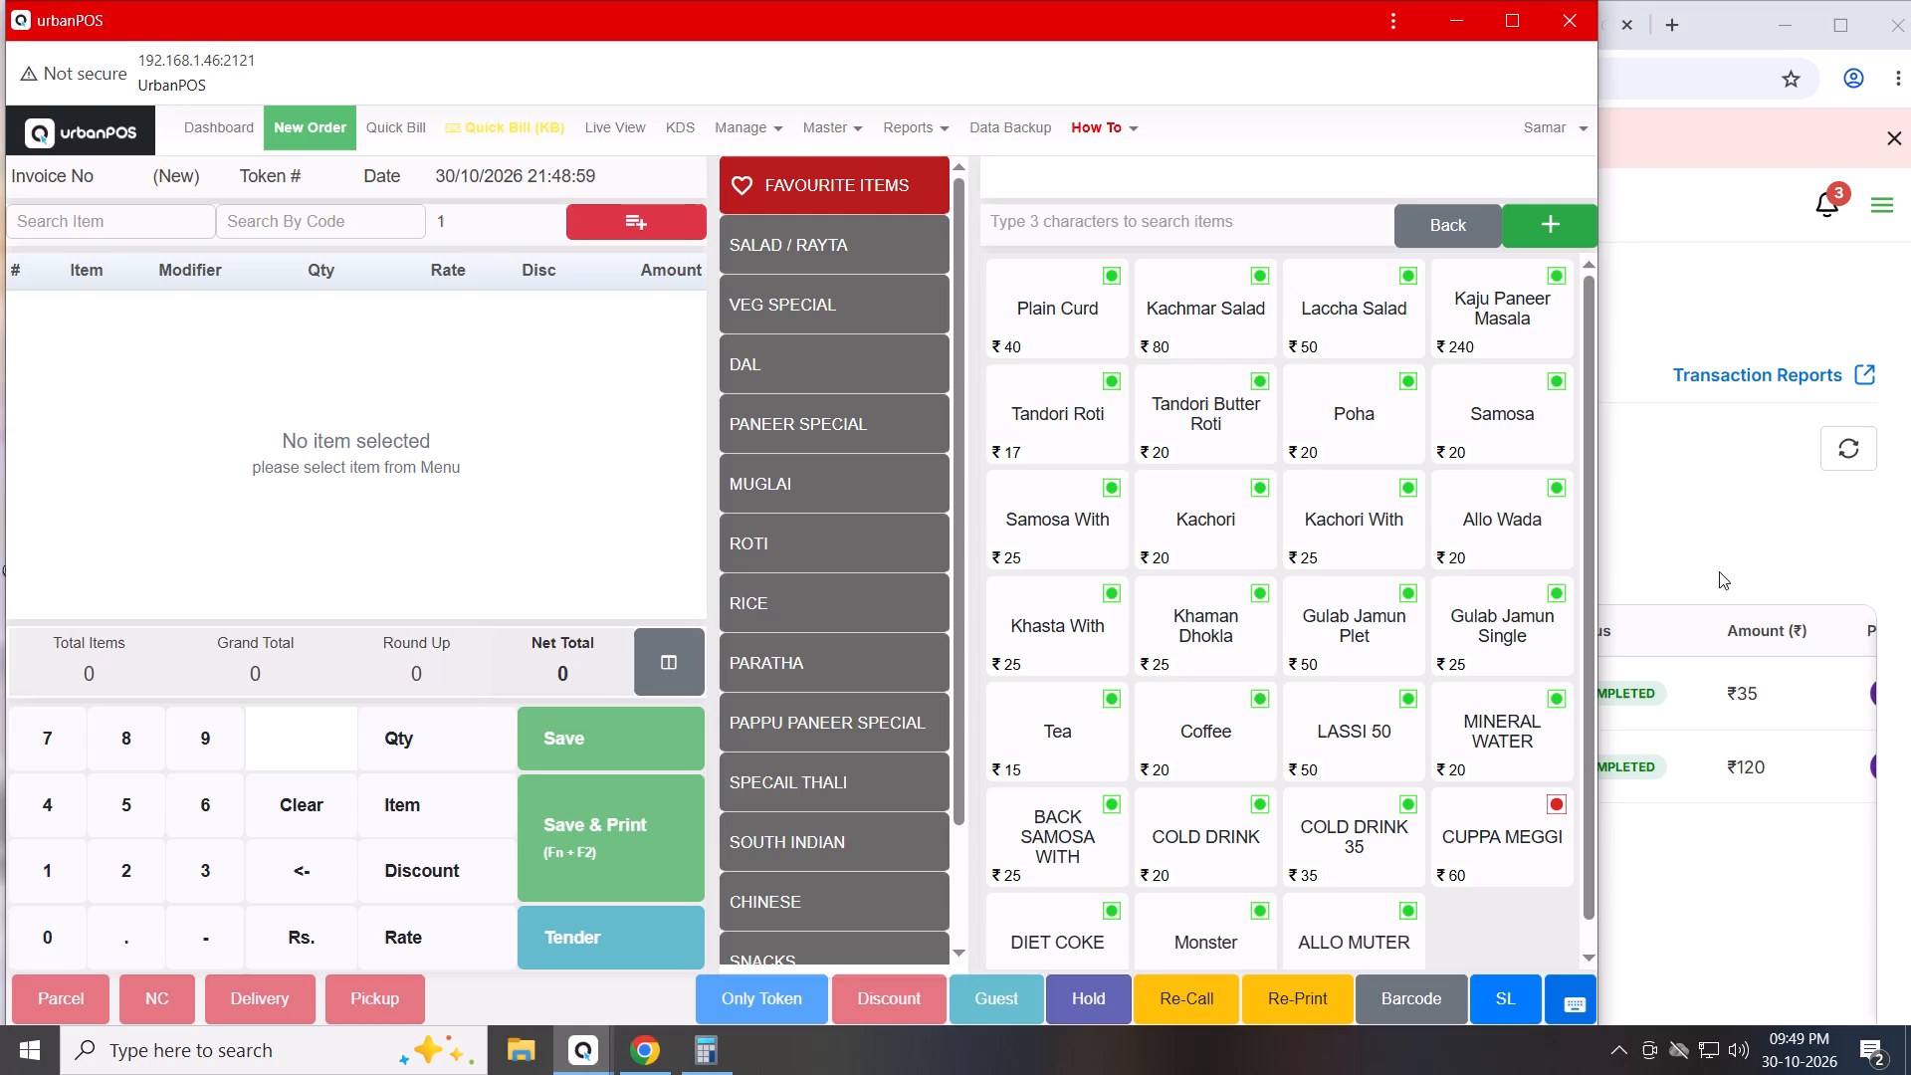
Enter a new order for one Poha from the favourite items, then save and print the bill.
click(1301, 416)
click(564, 831)
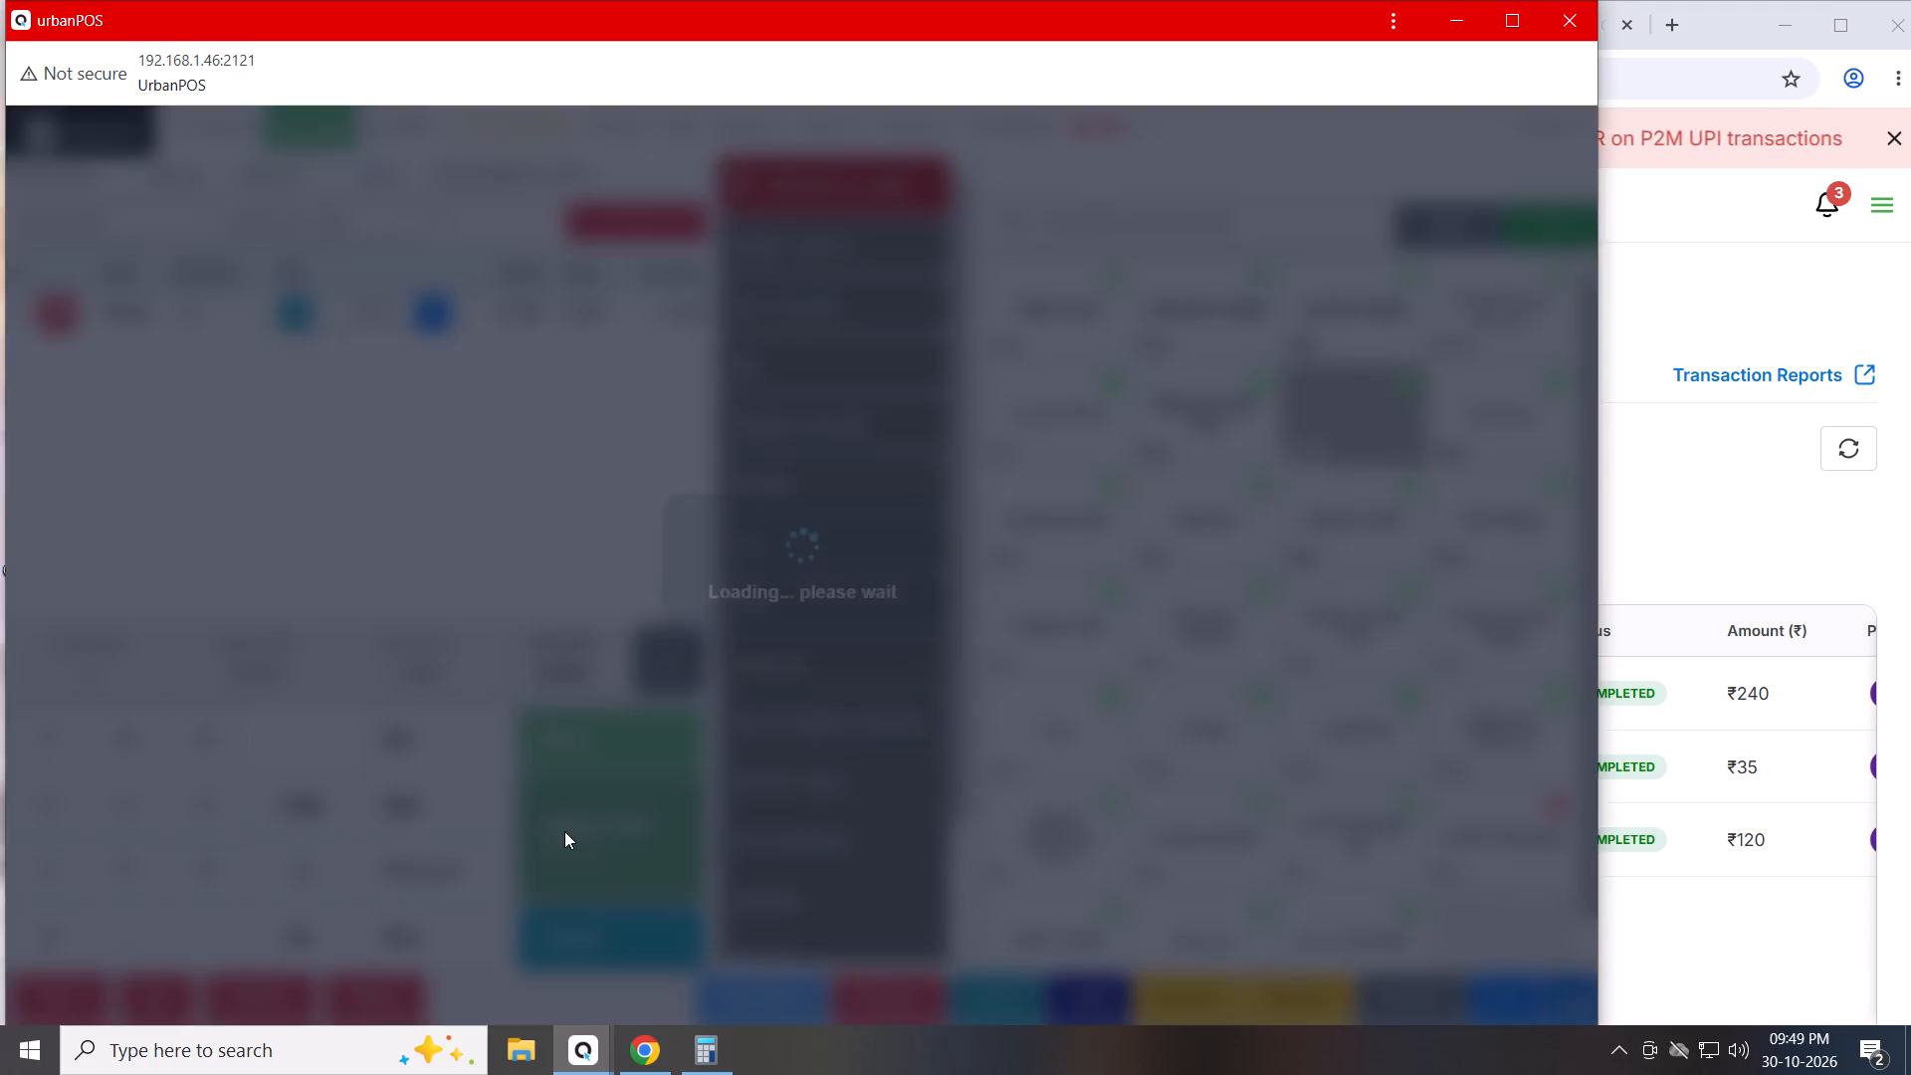
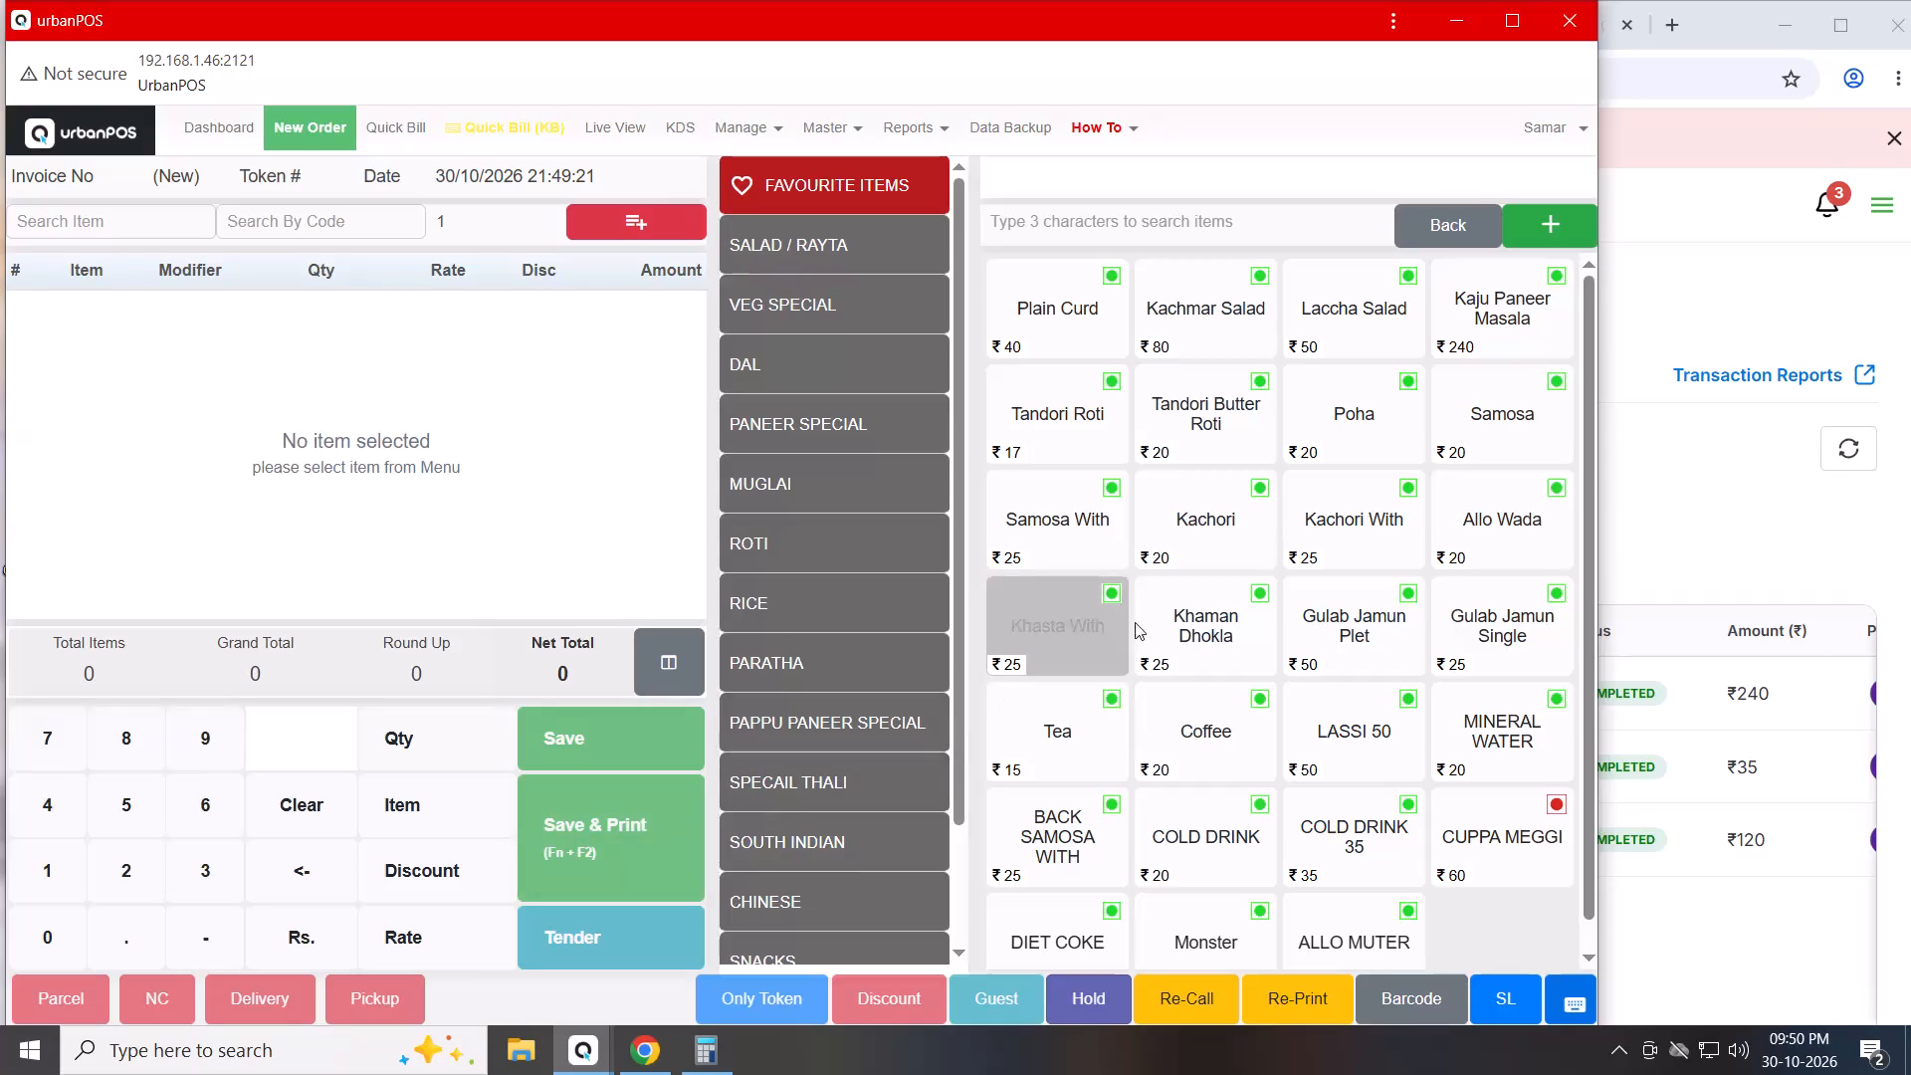
Enter a new order for one Back Samosa With from the favourite items, and save and print the bill.
click(1021, 838)
click(676, 851)
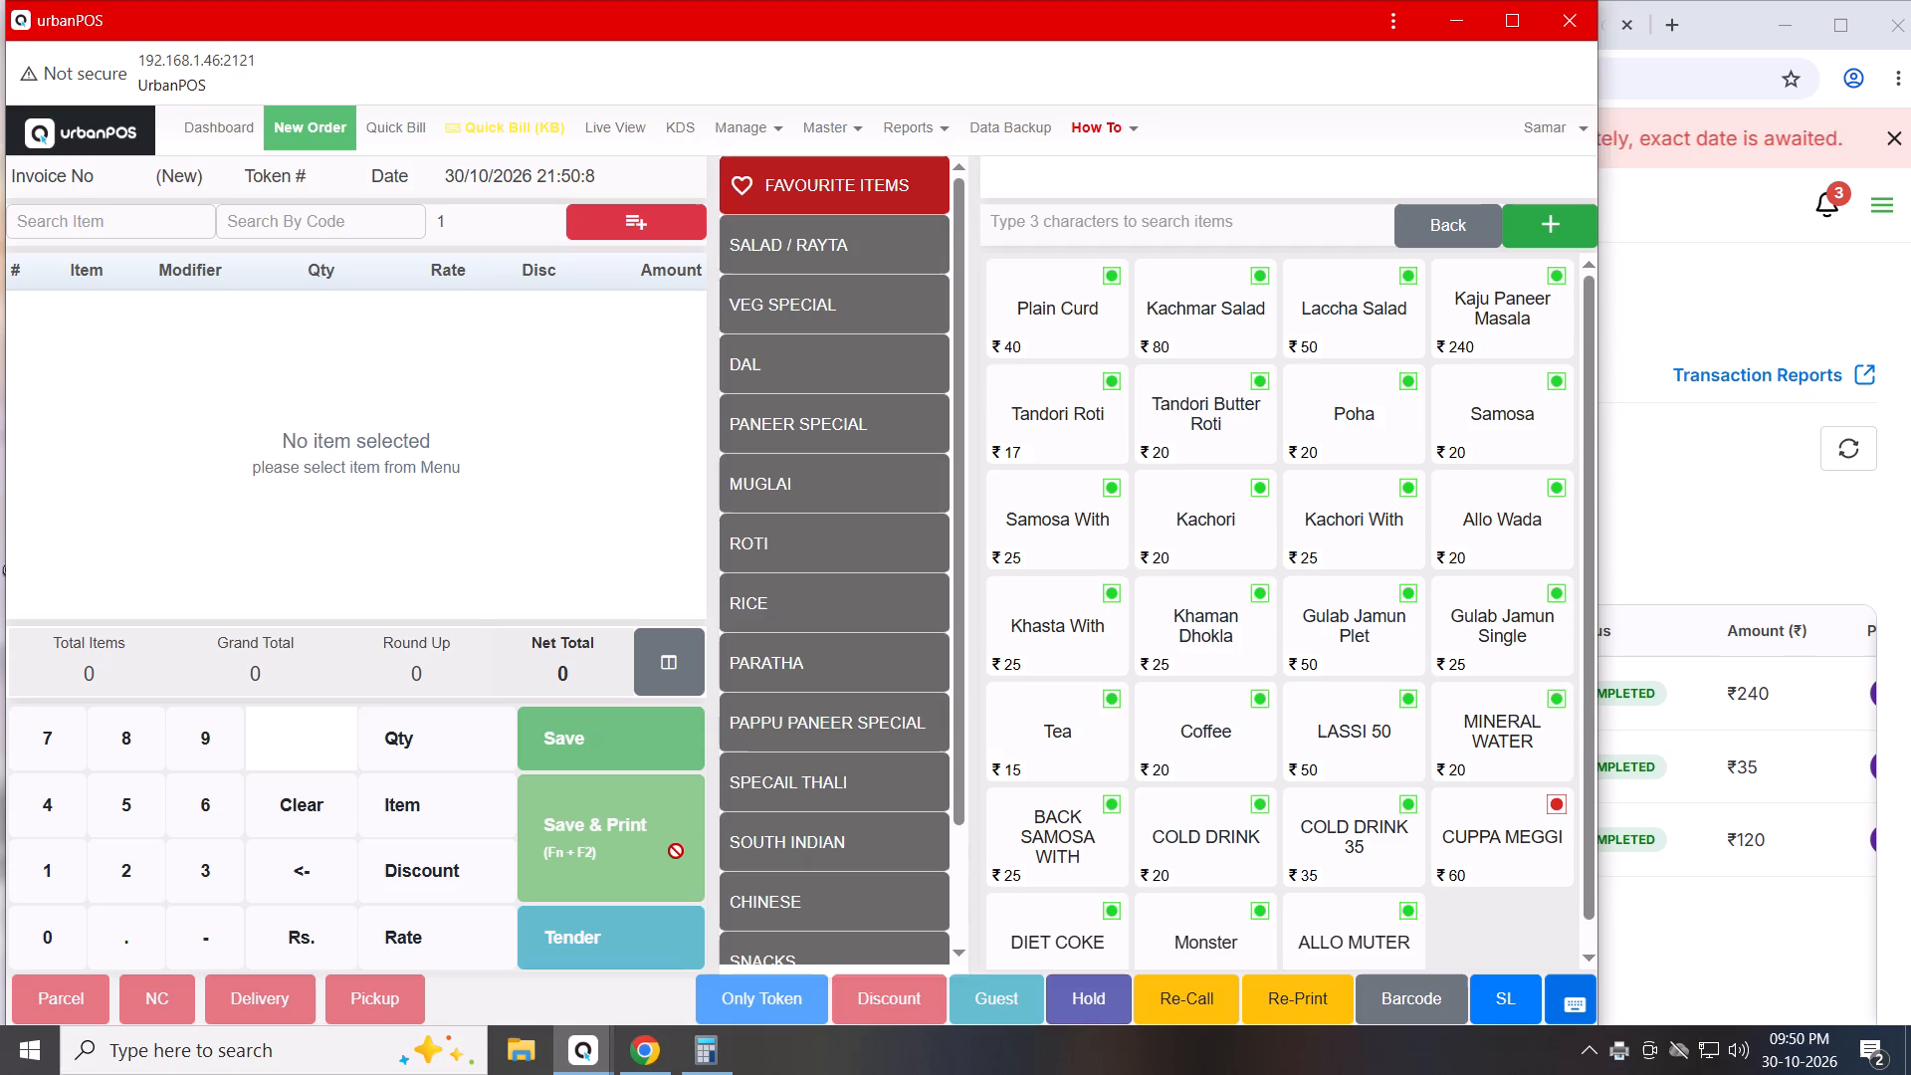
Enter a new order for one Poha from the favourite items, and save and print the bill.
click(1329, 405)
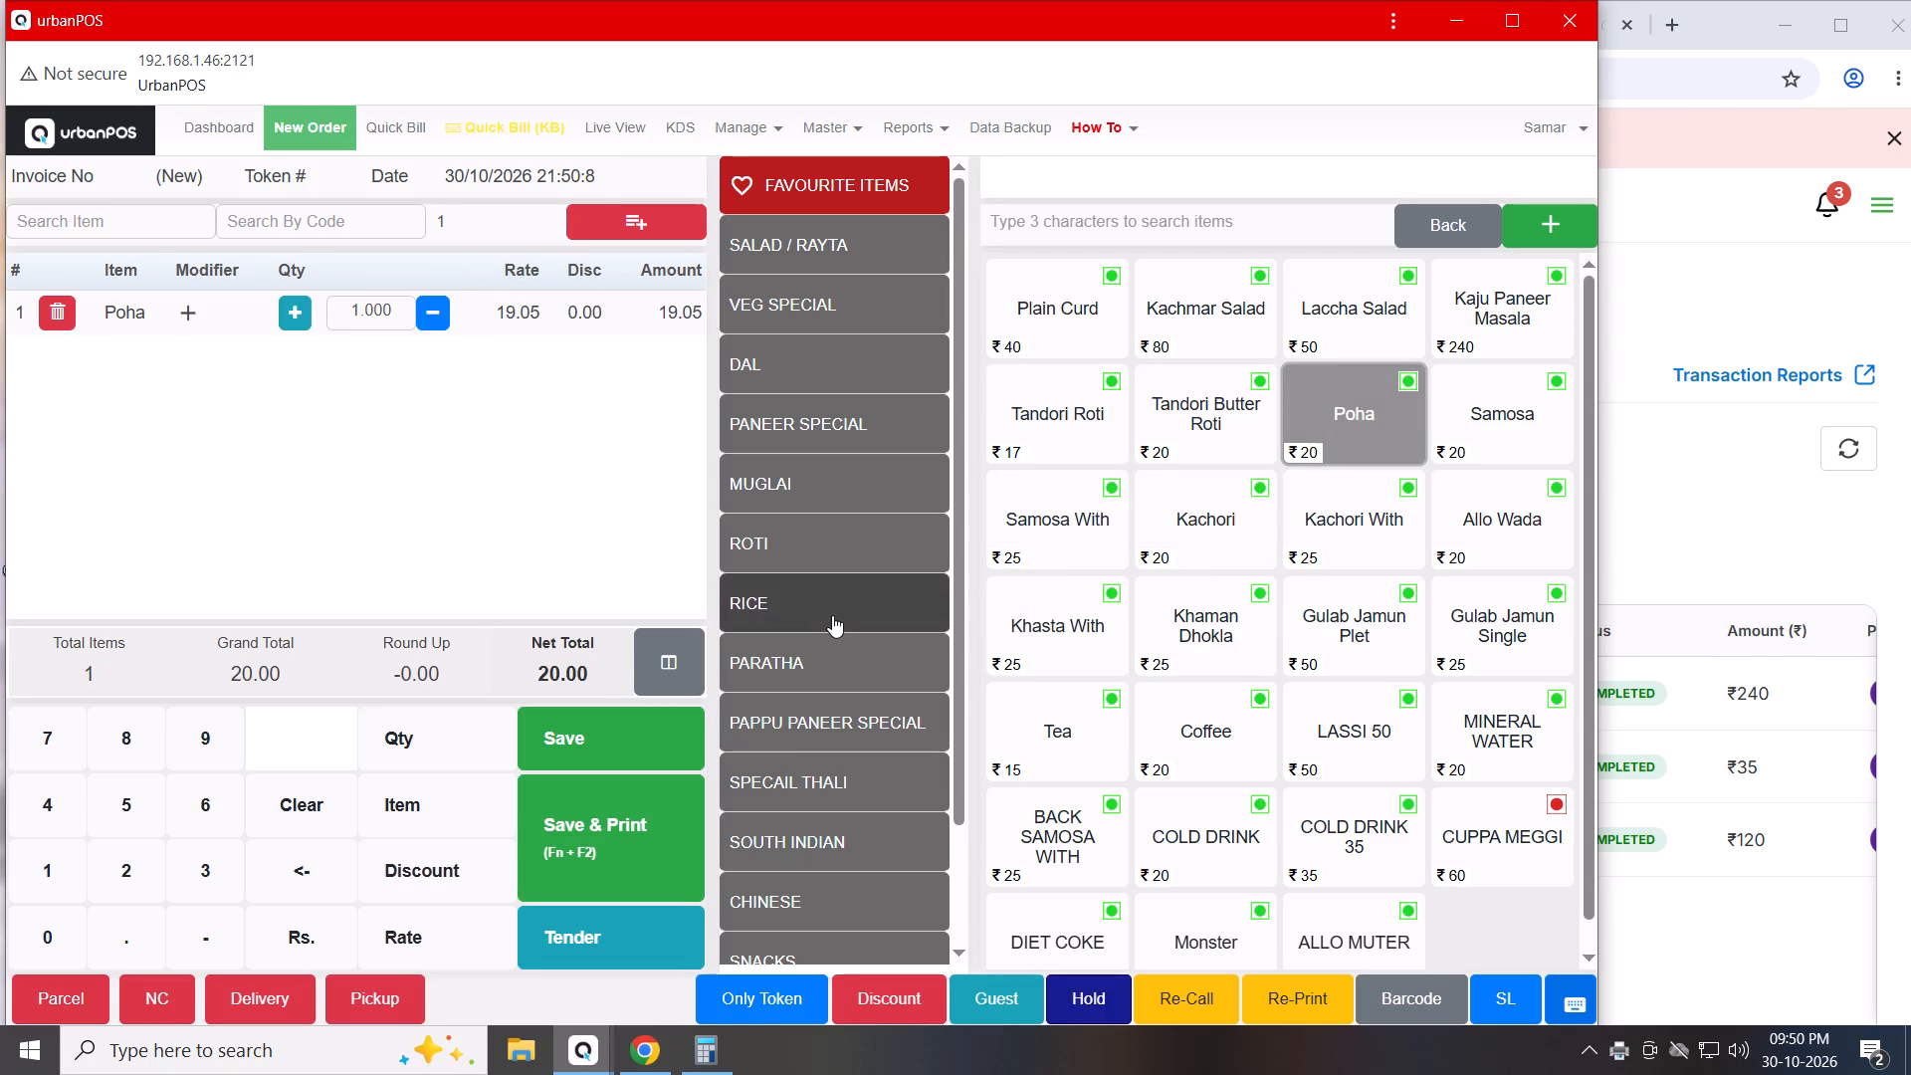
click(596, 884)
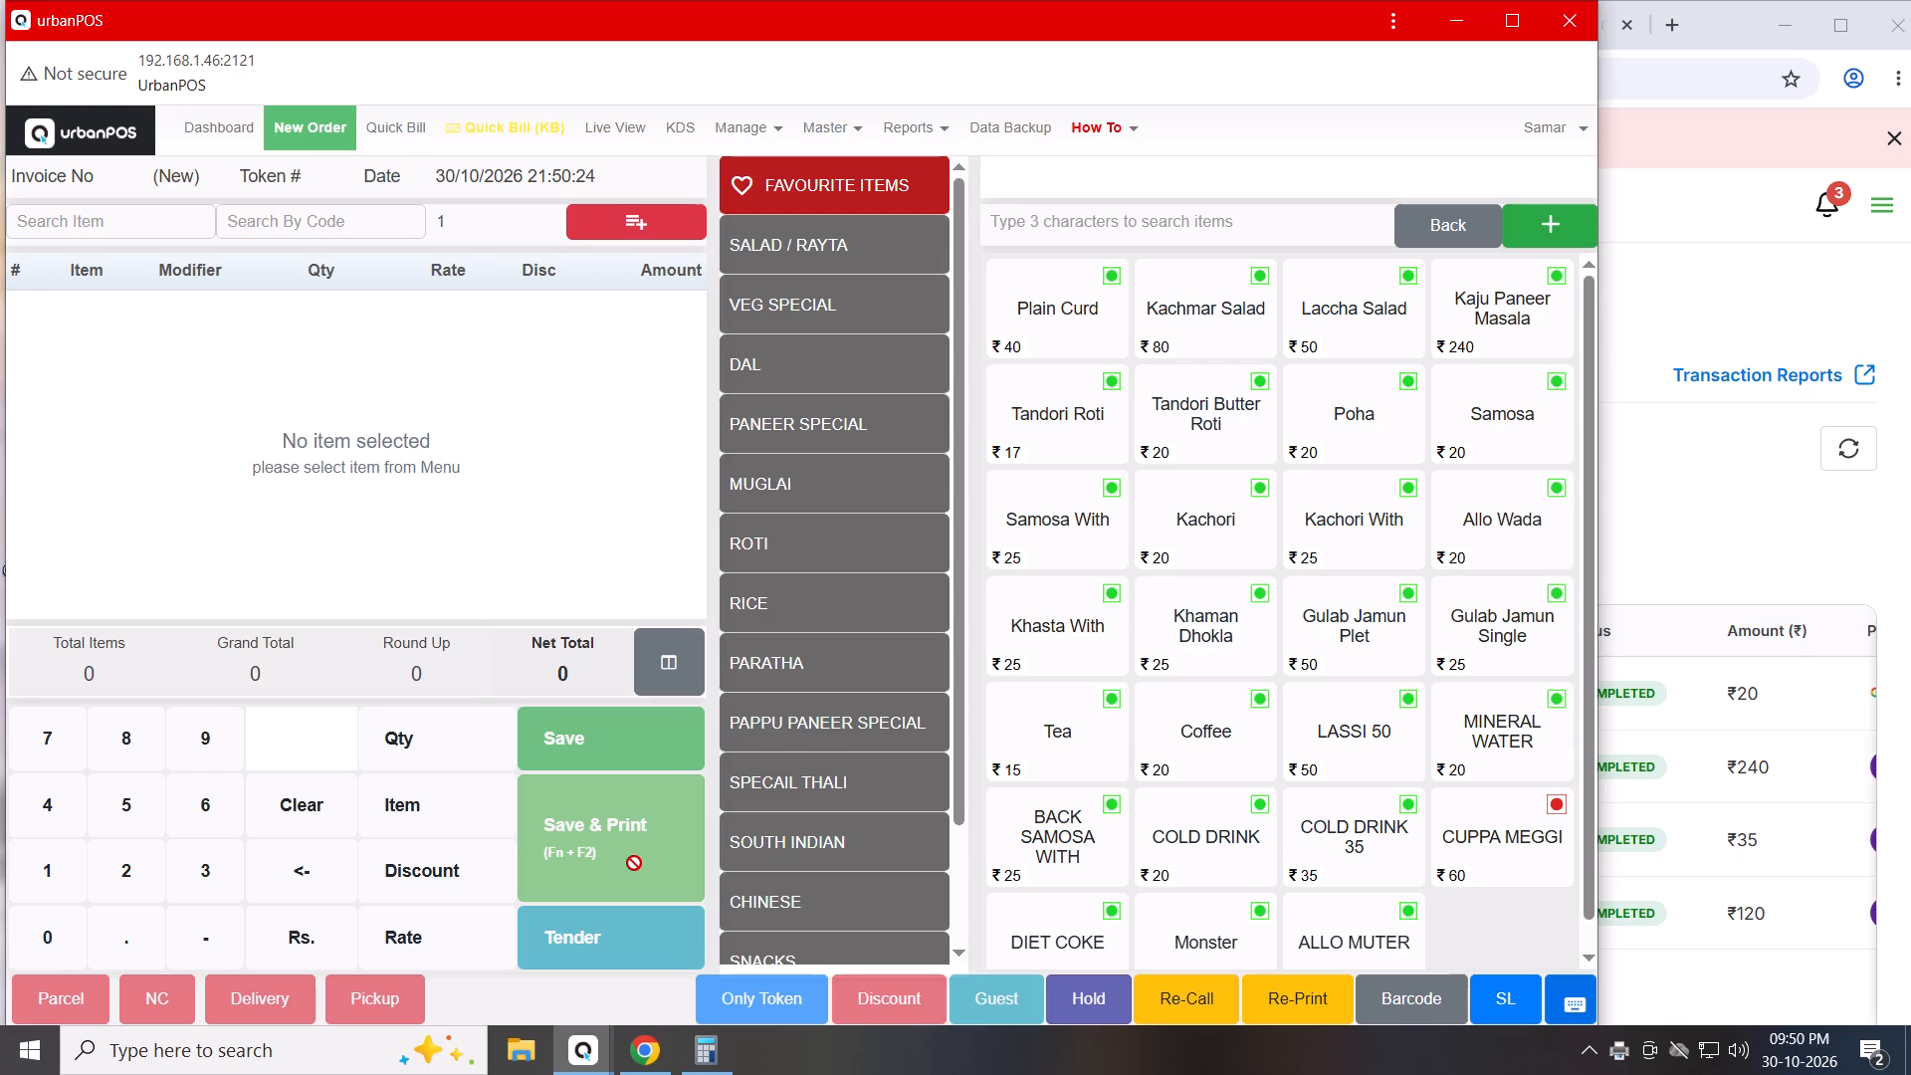
Enter a new order for two Teas from the favourite items, and save and print the bill.
double_click(1111, 737)
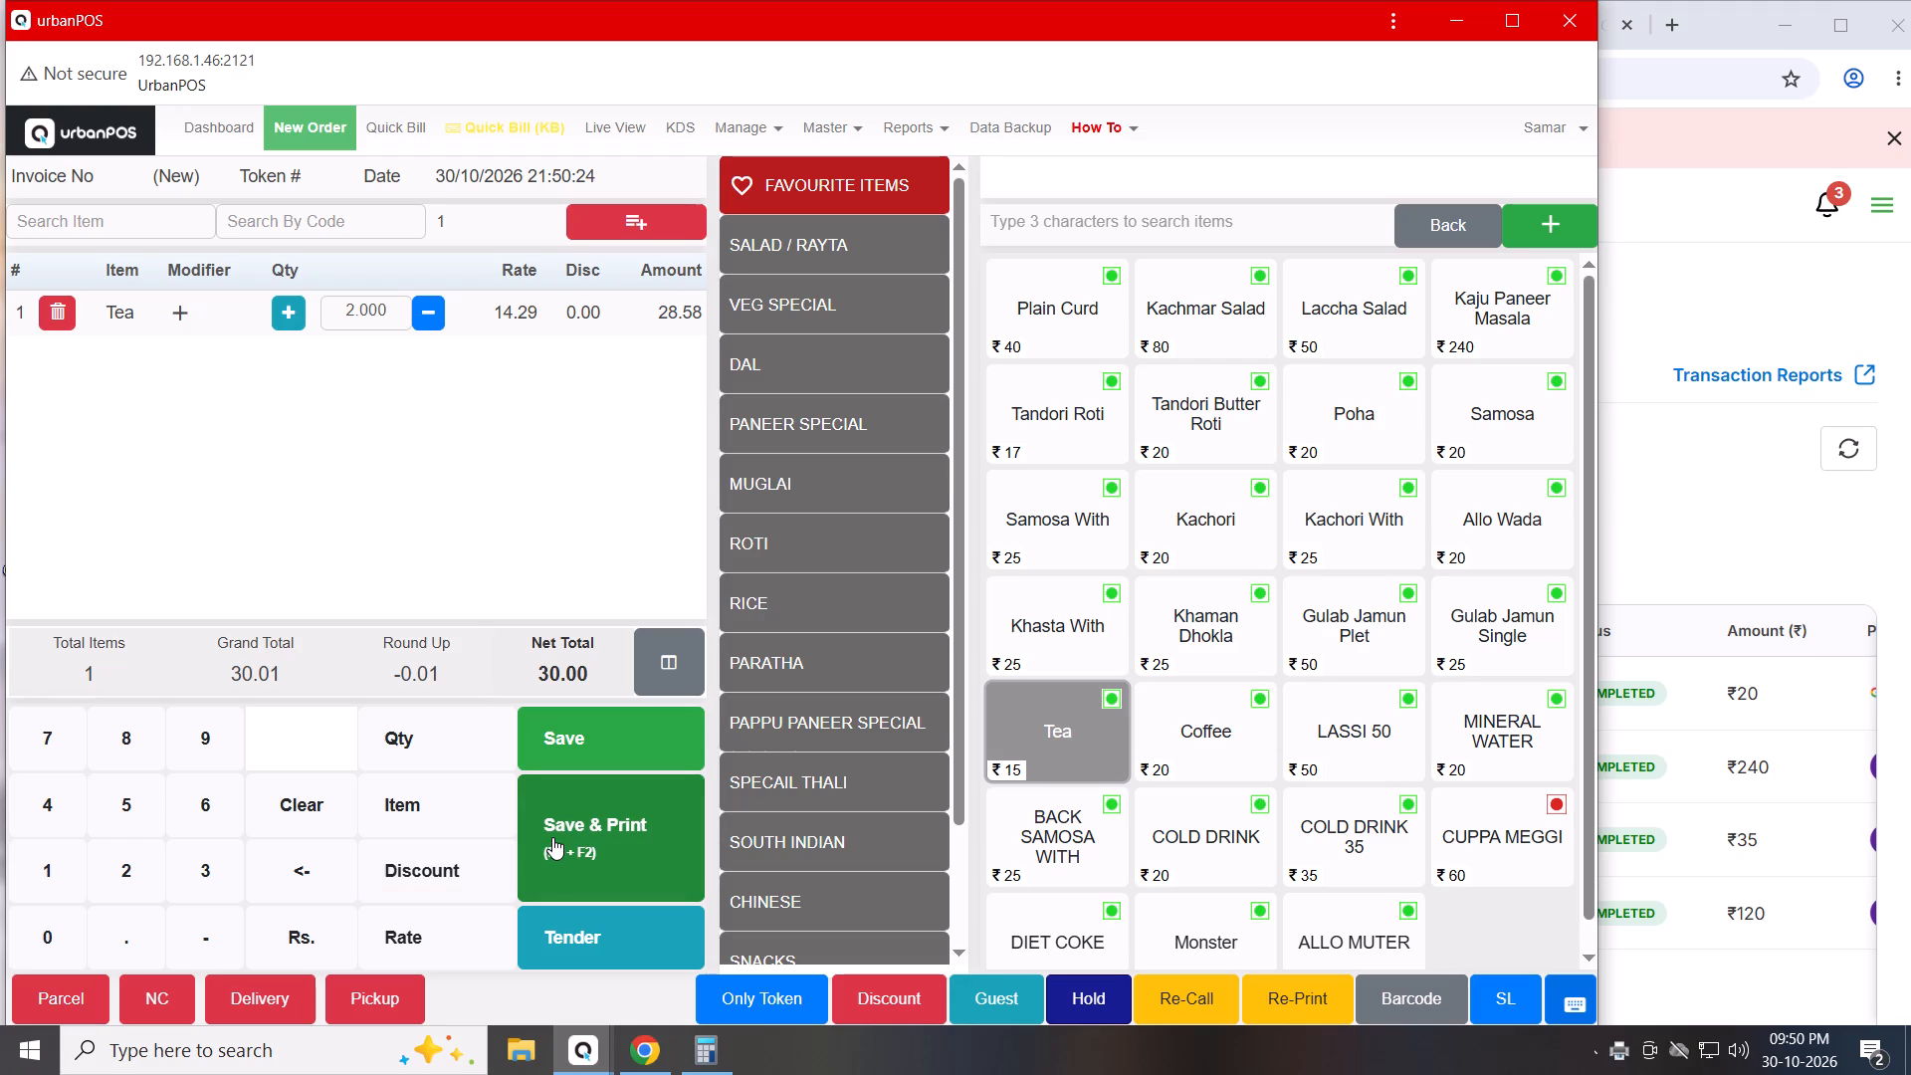
key(F2)
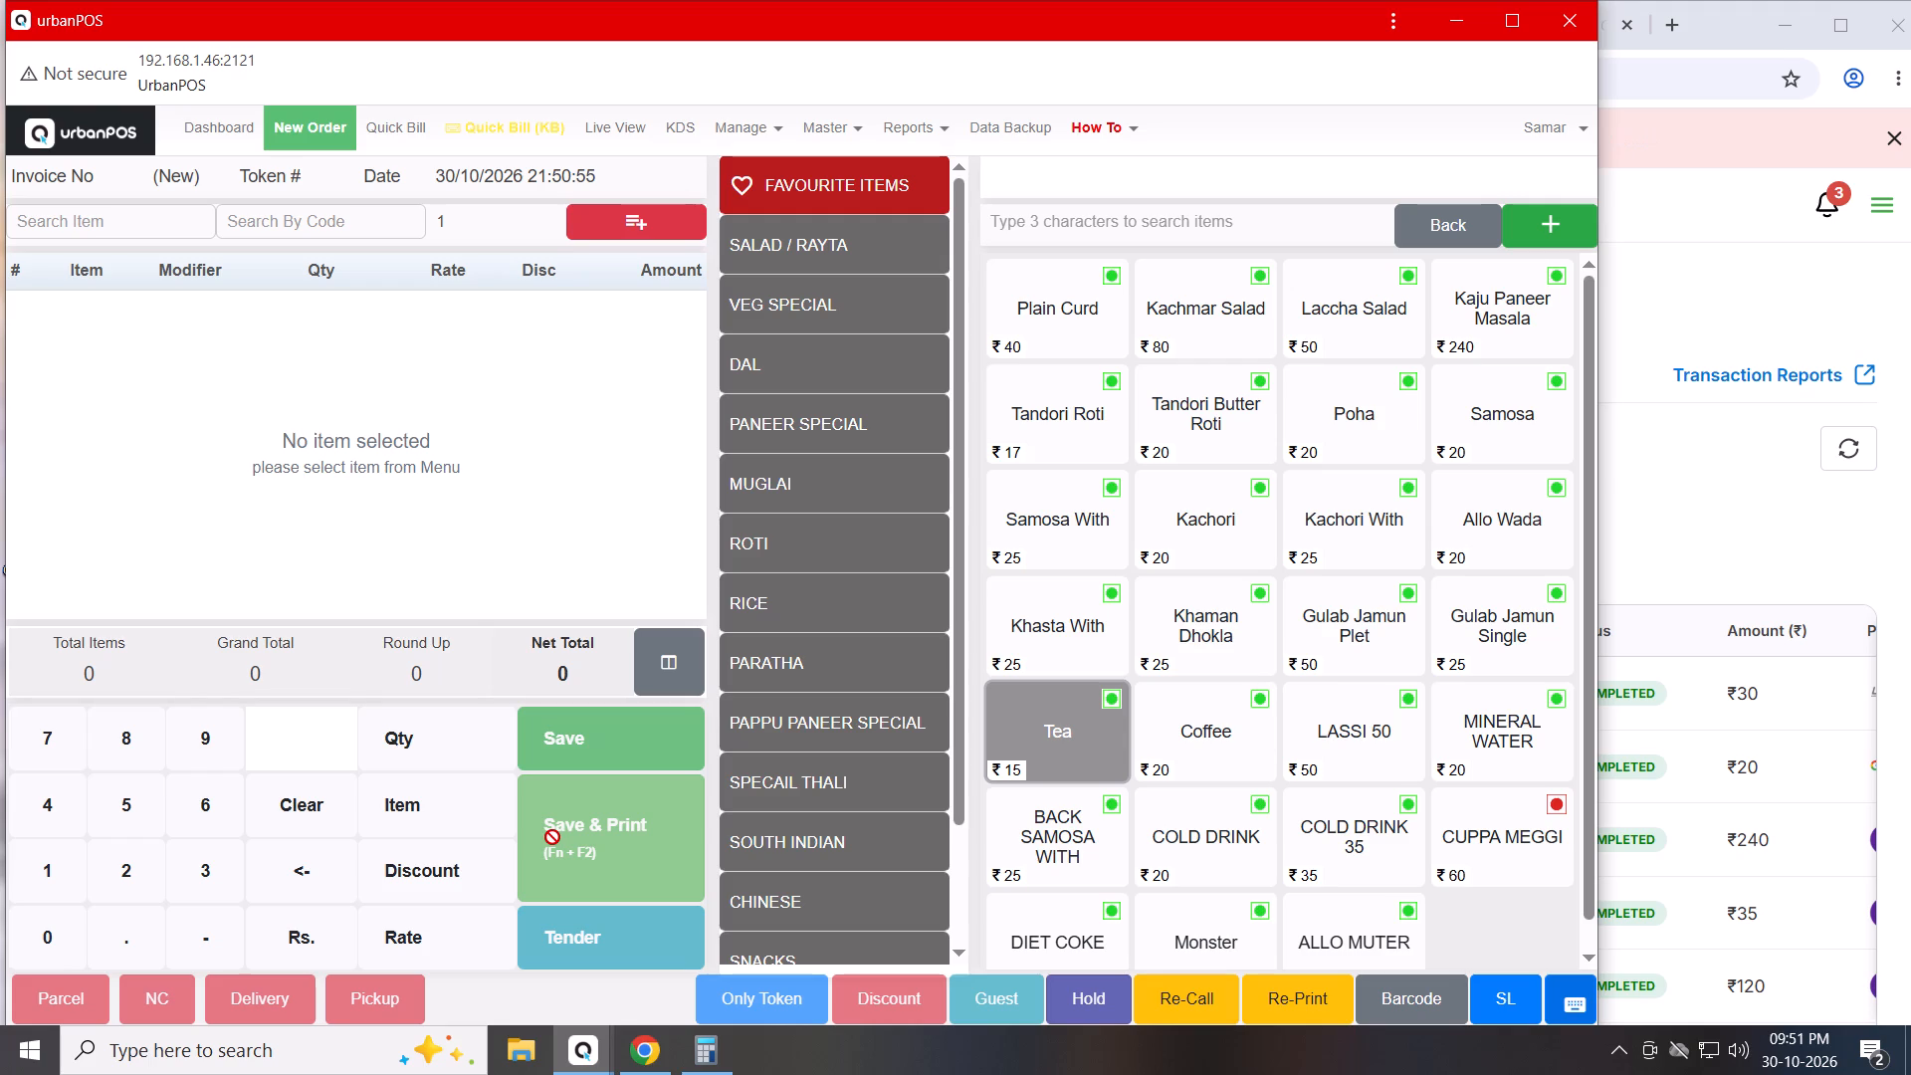
Enter a new order for one Tea from the favourite items, and save and print the bill.
click(1048, 721)
click(621, 849)
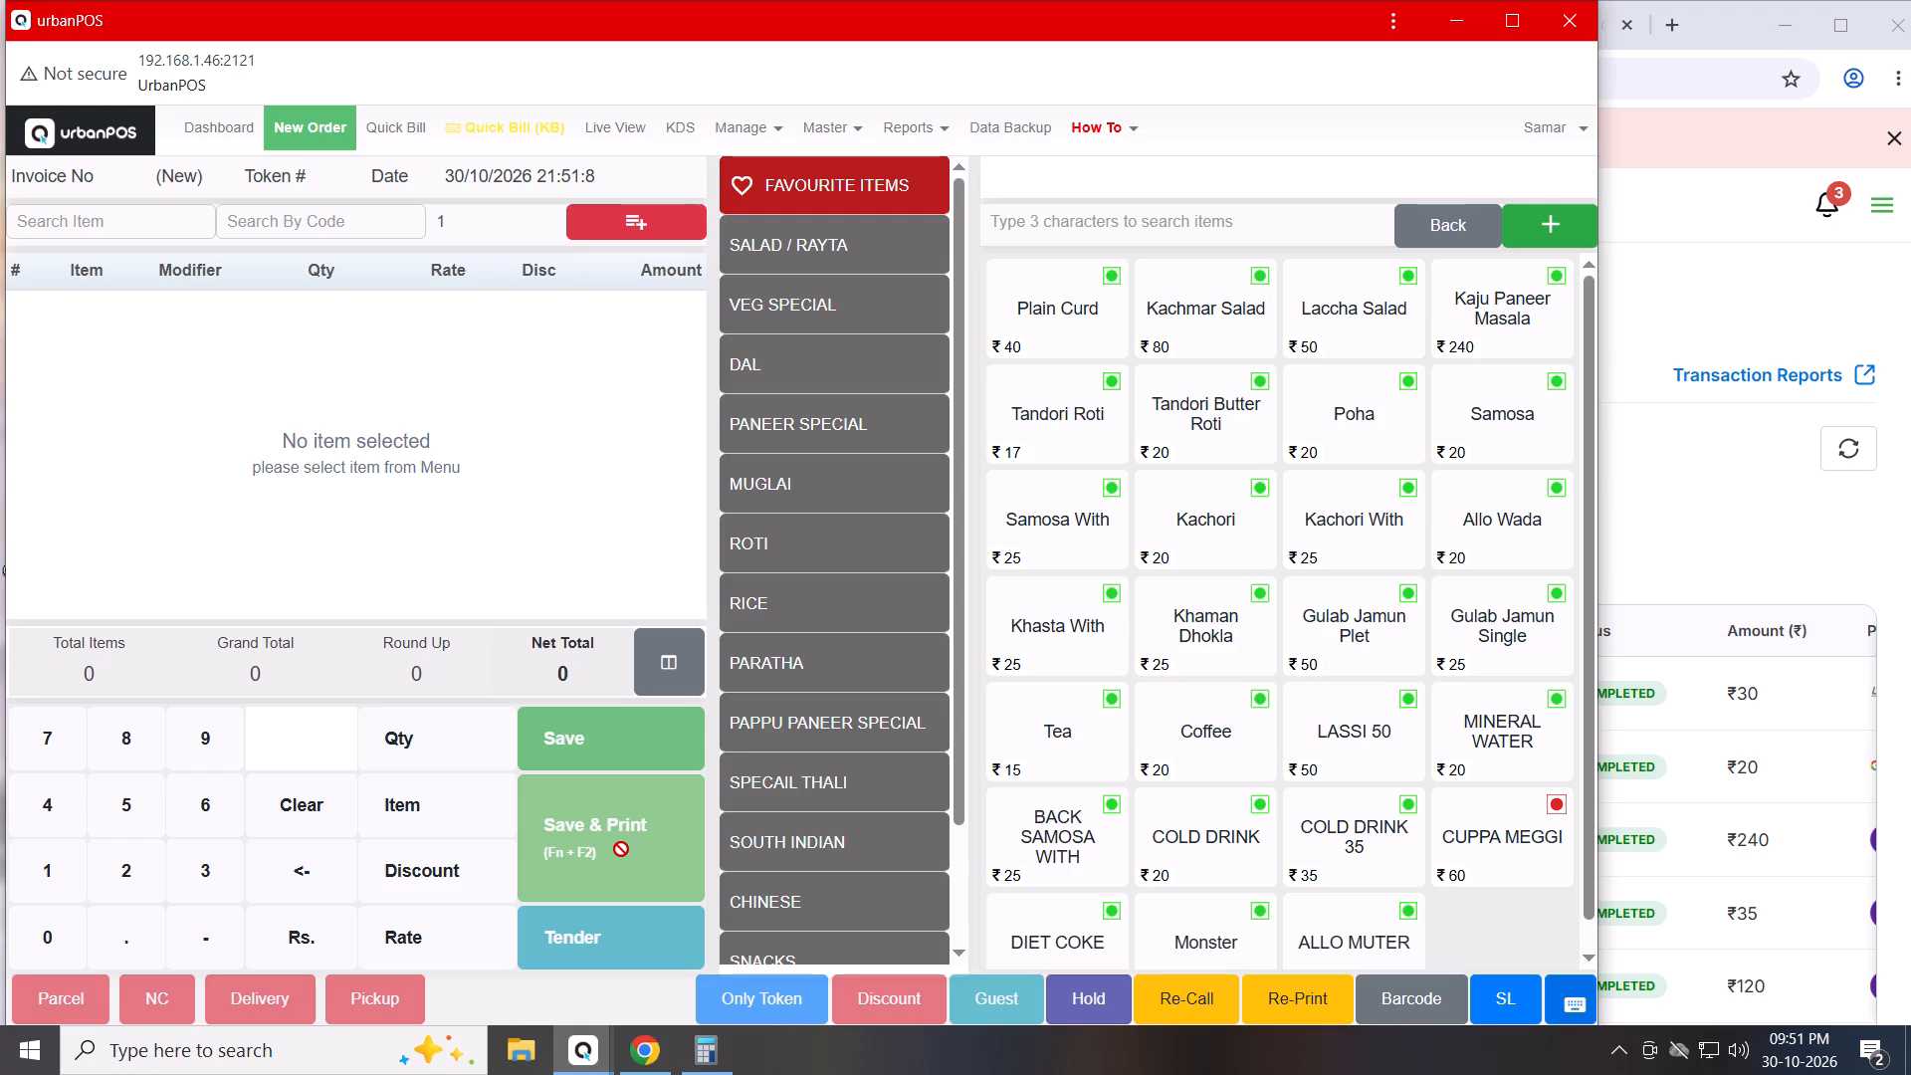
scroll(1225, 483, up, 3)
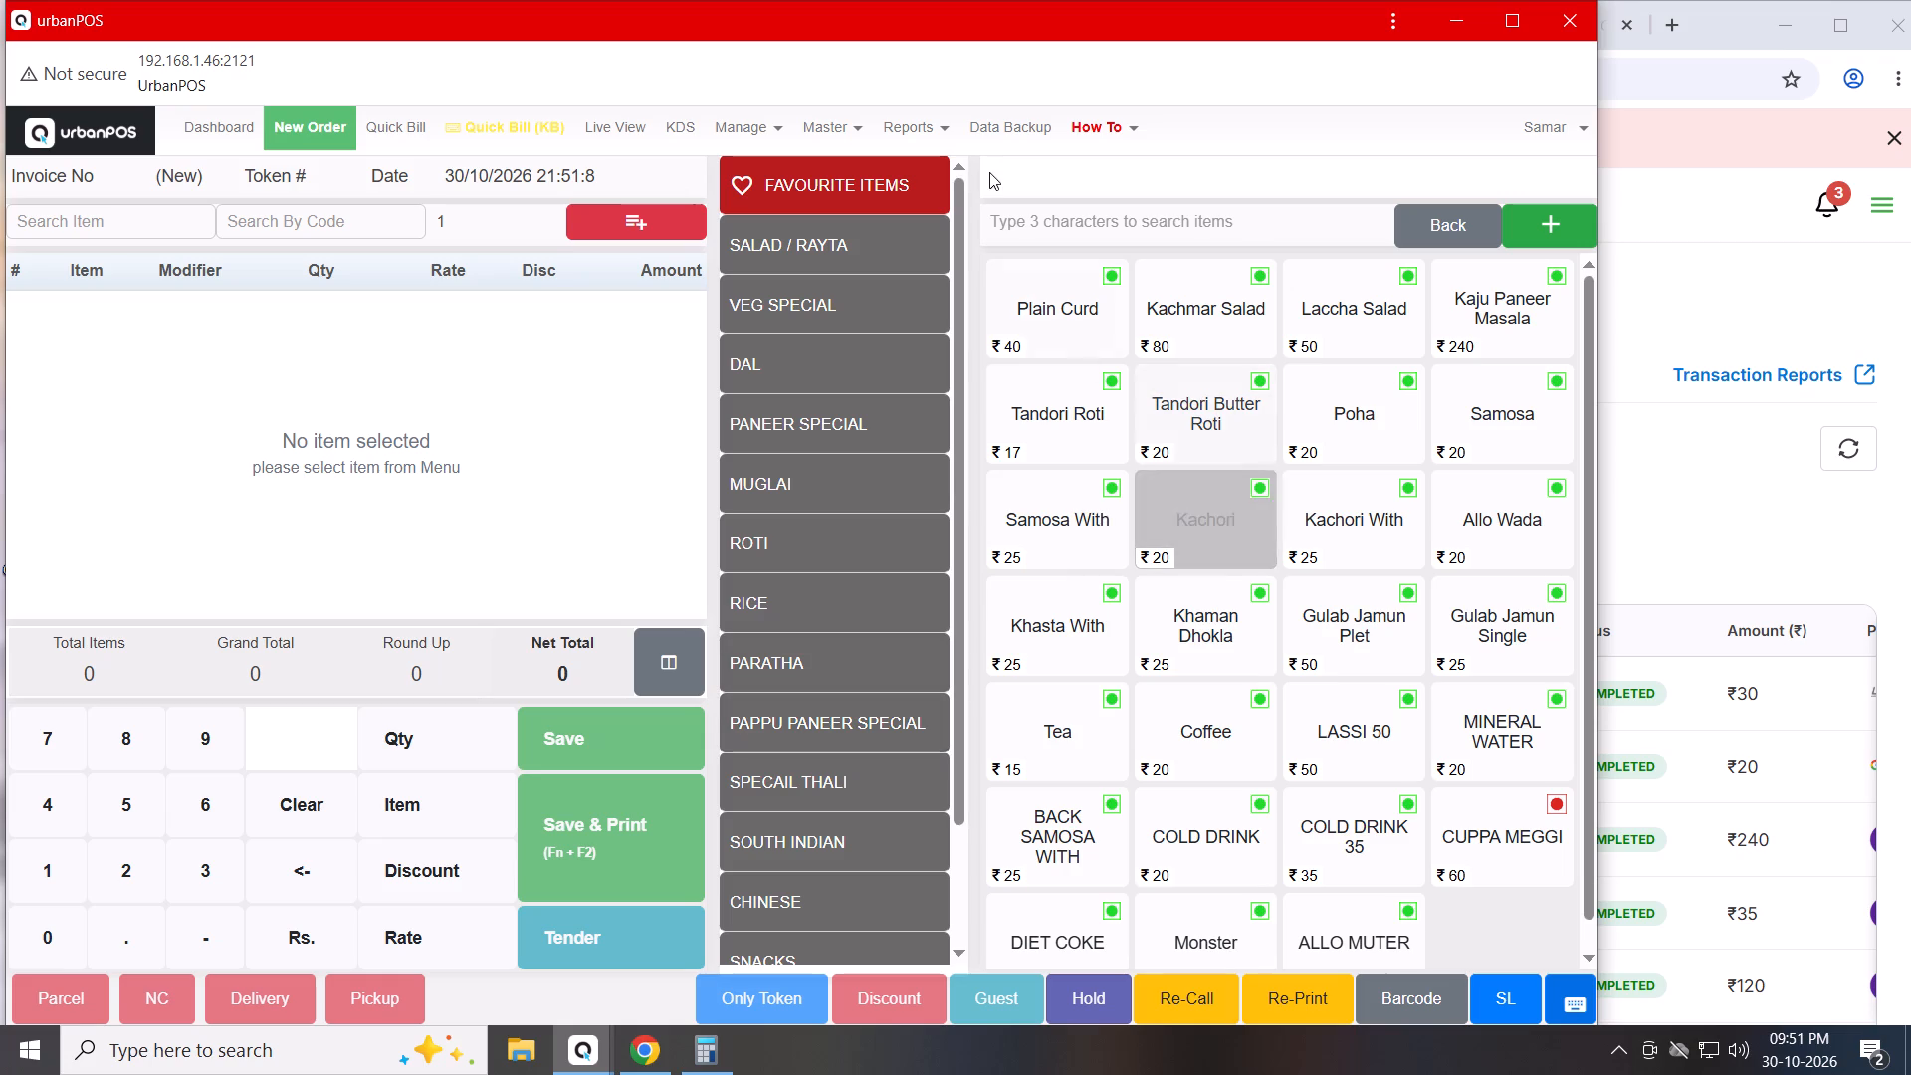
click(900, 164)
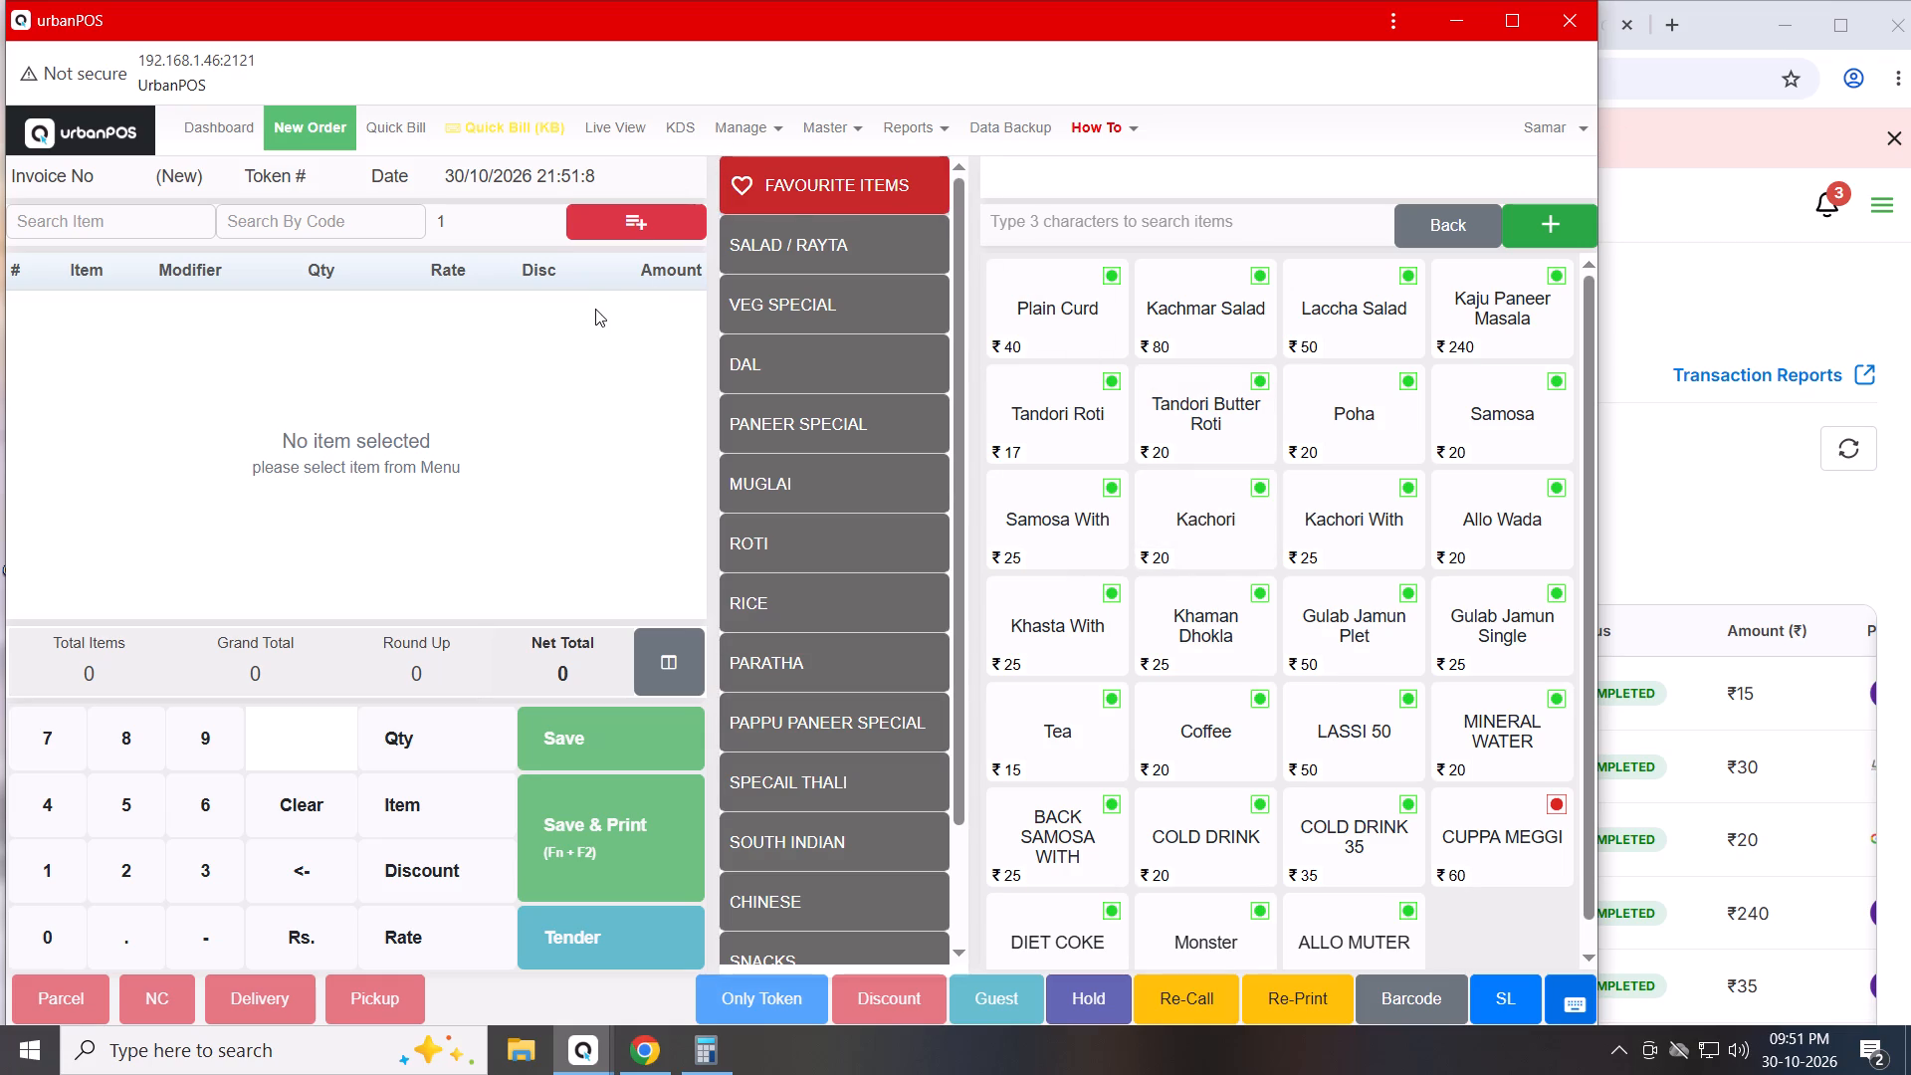
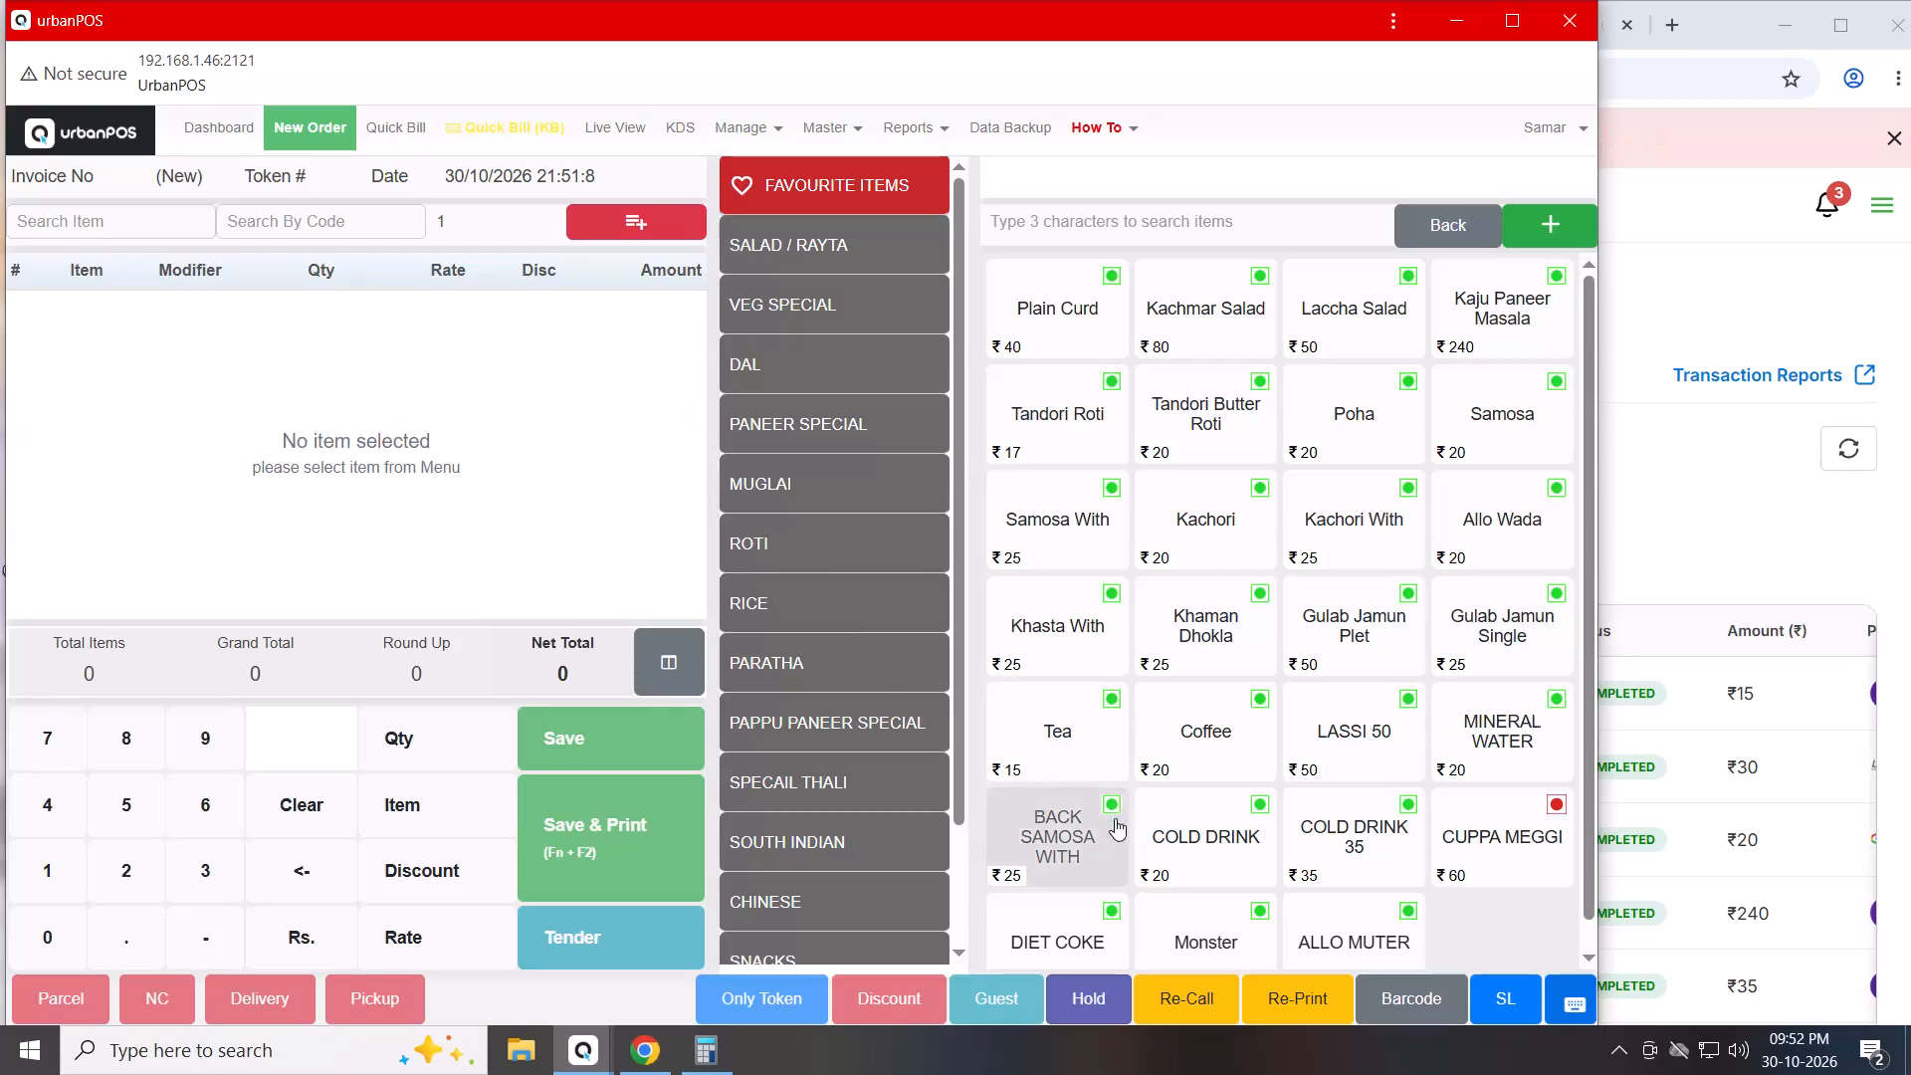
Enter a new order for one Back Samosa With from the favourite items, and save and print the bill.
click(1061, 837)
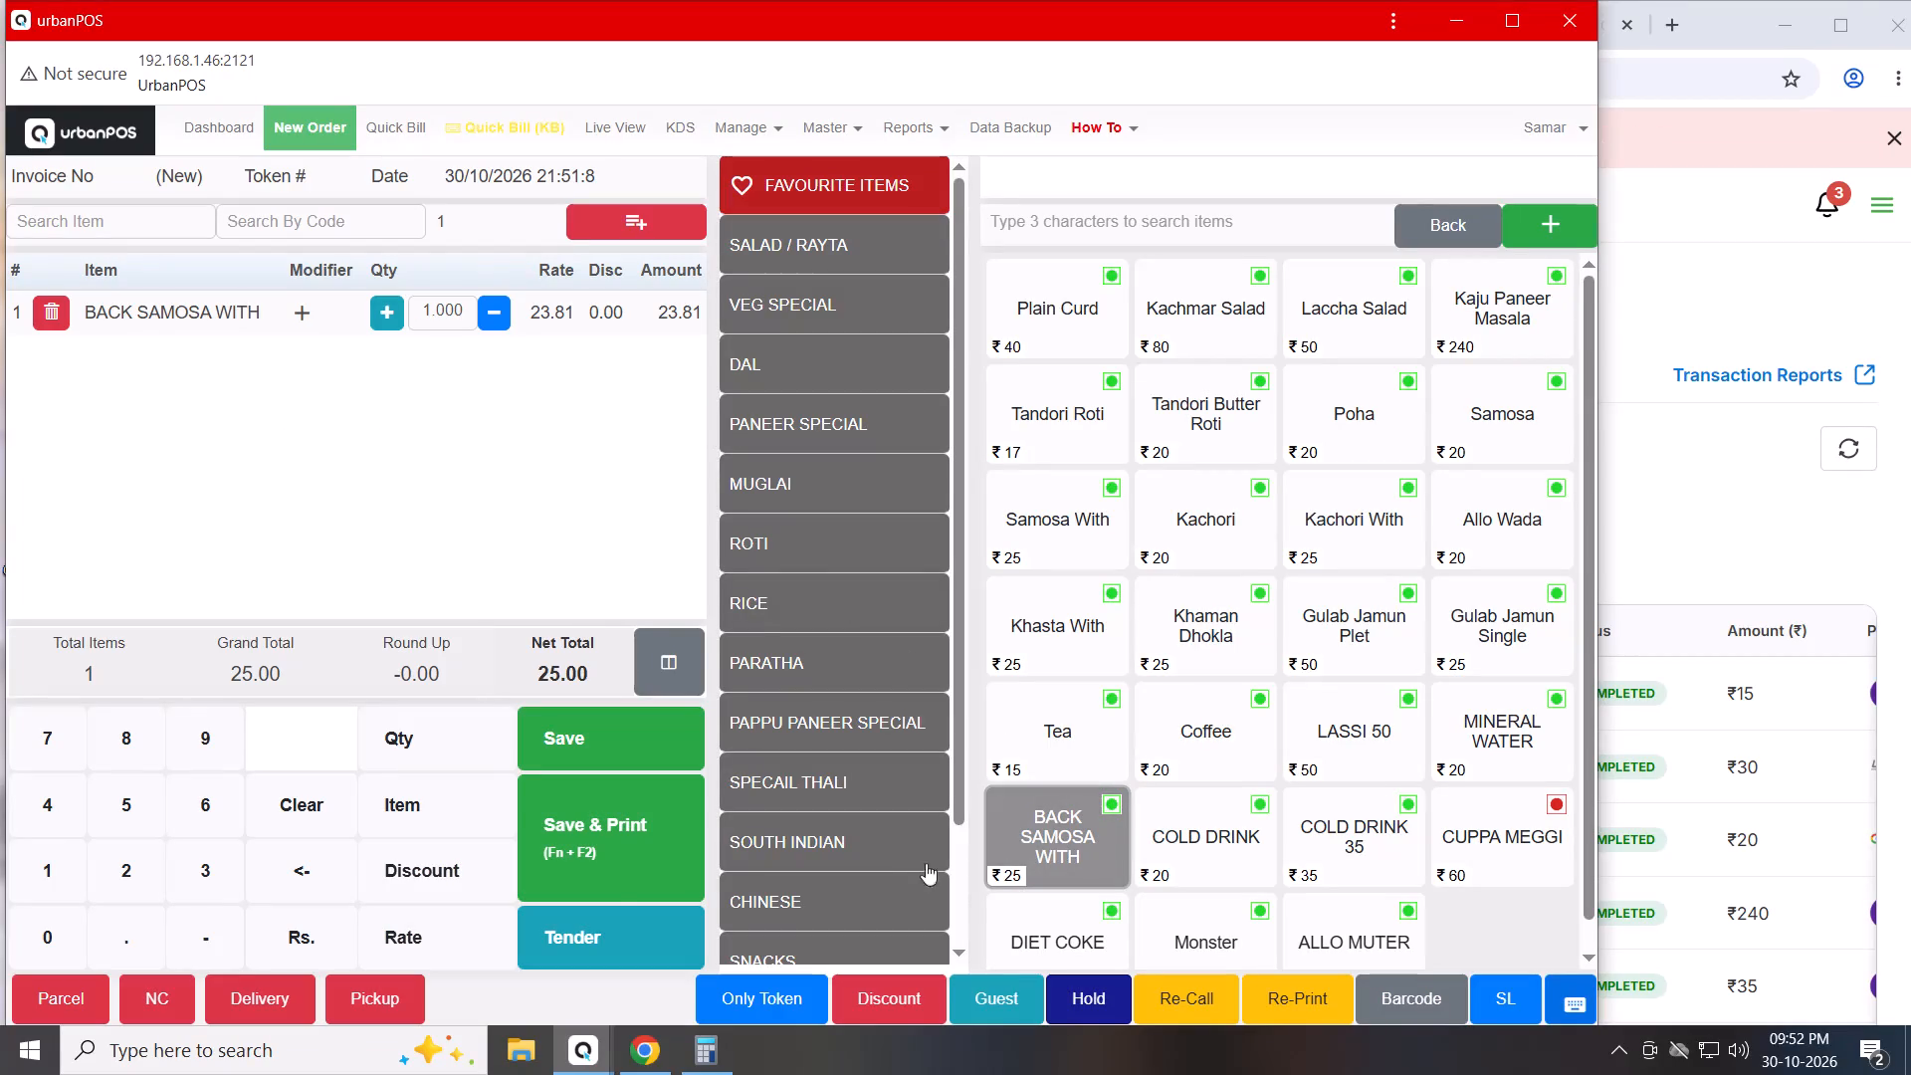
click(611, 875)
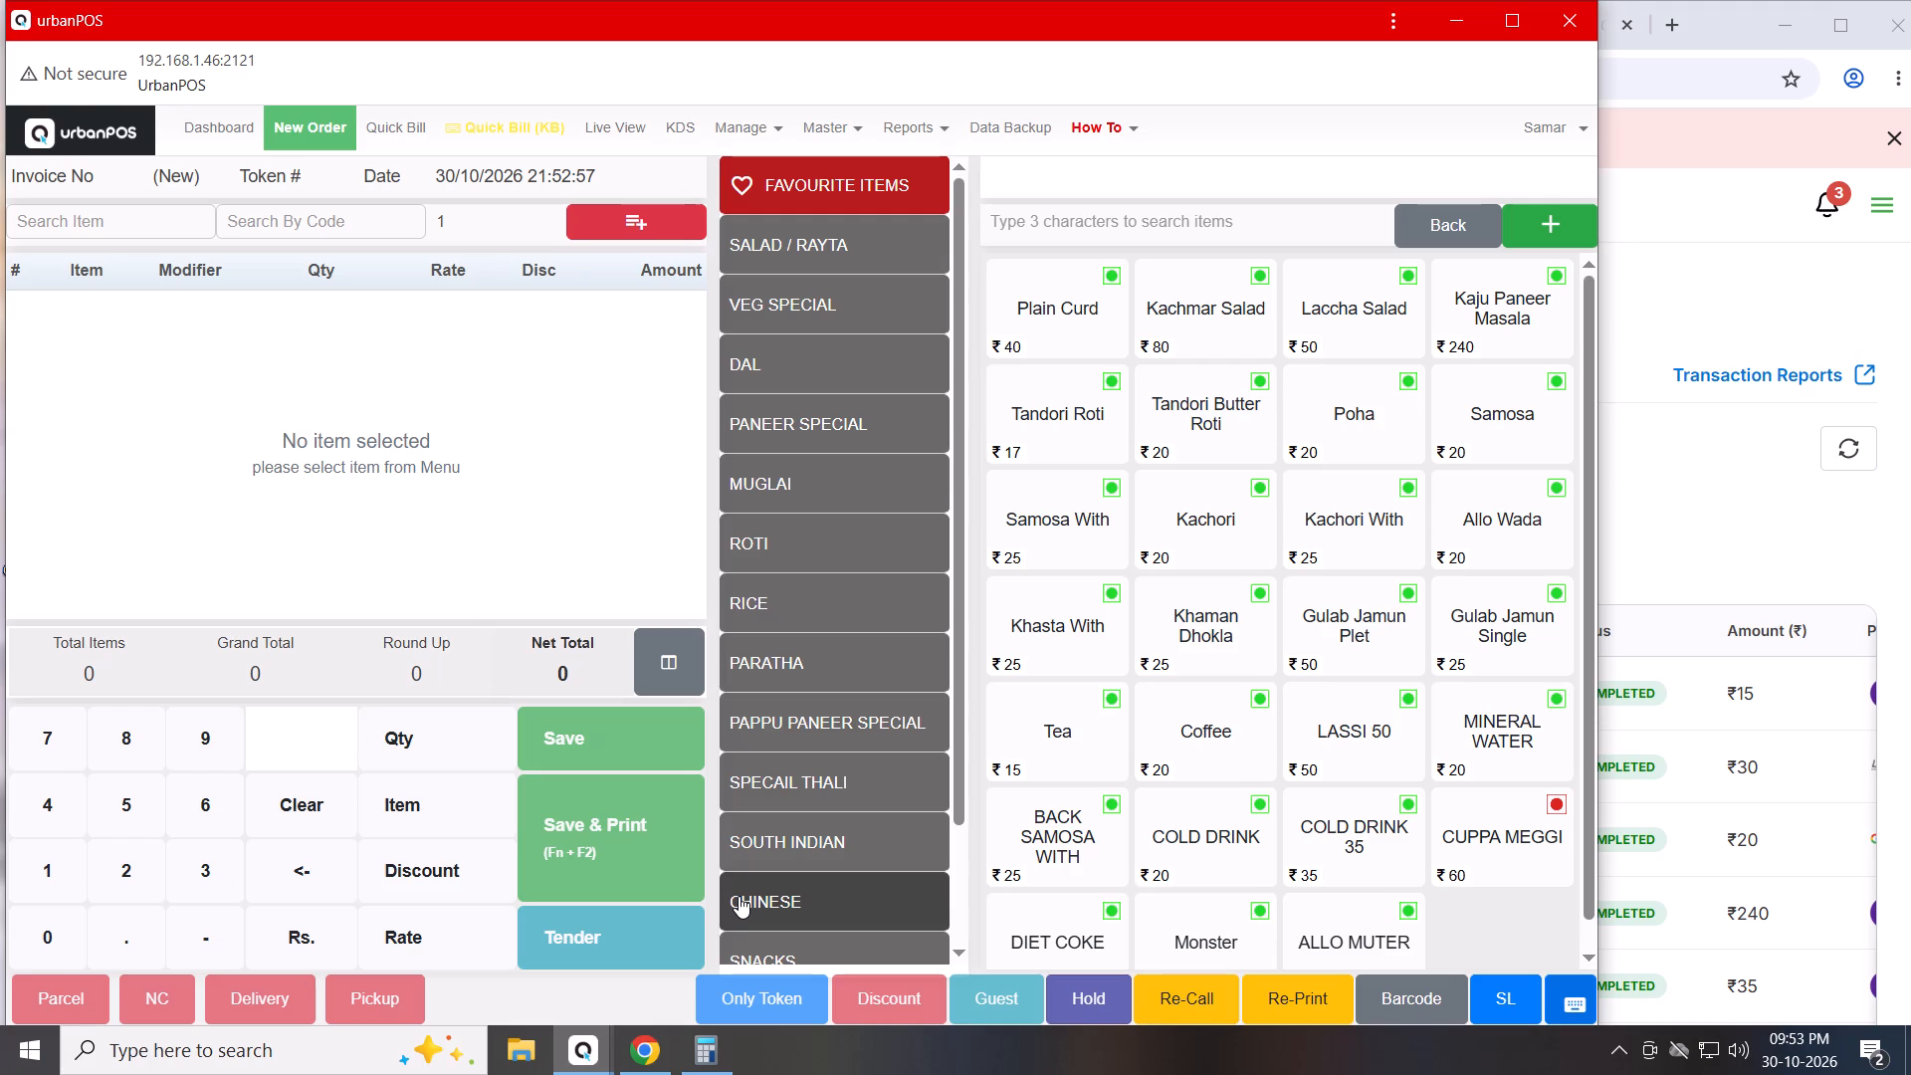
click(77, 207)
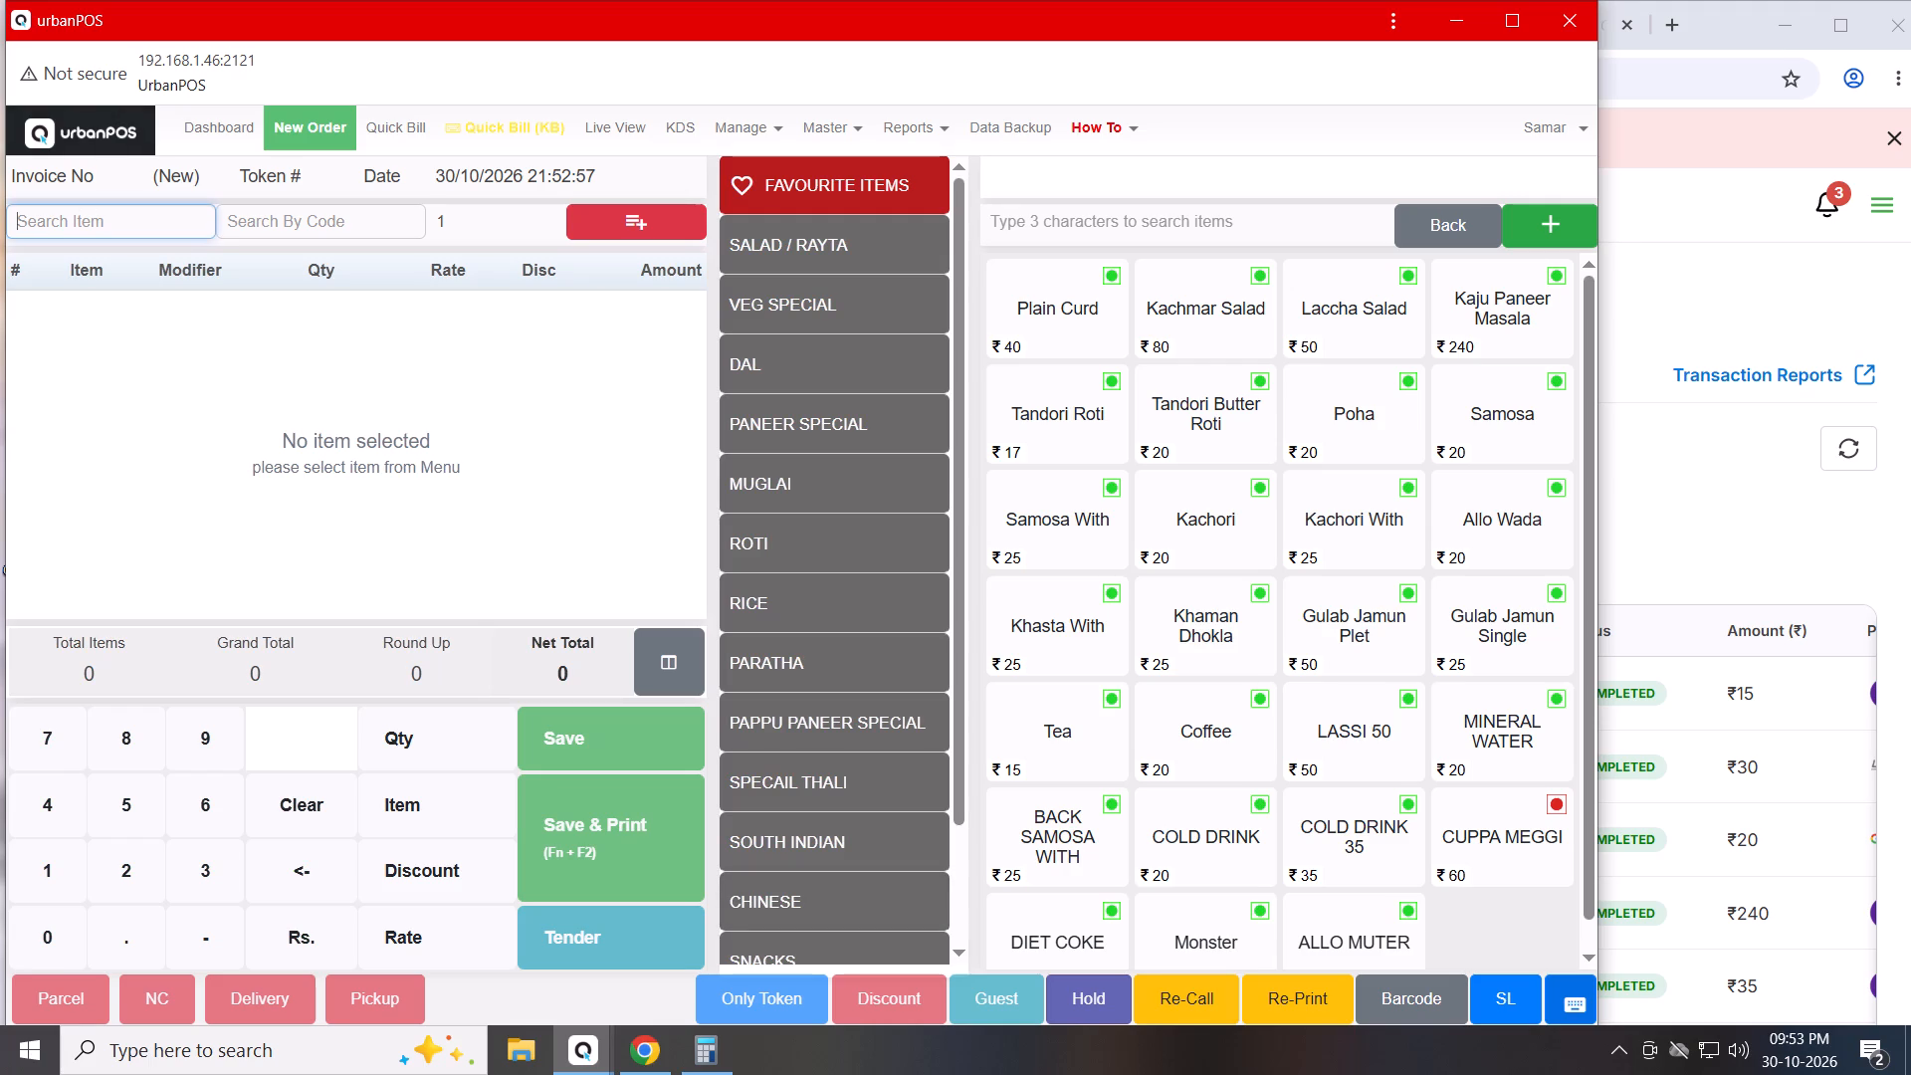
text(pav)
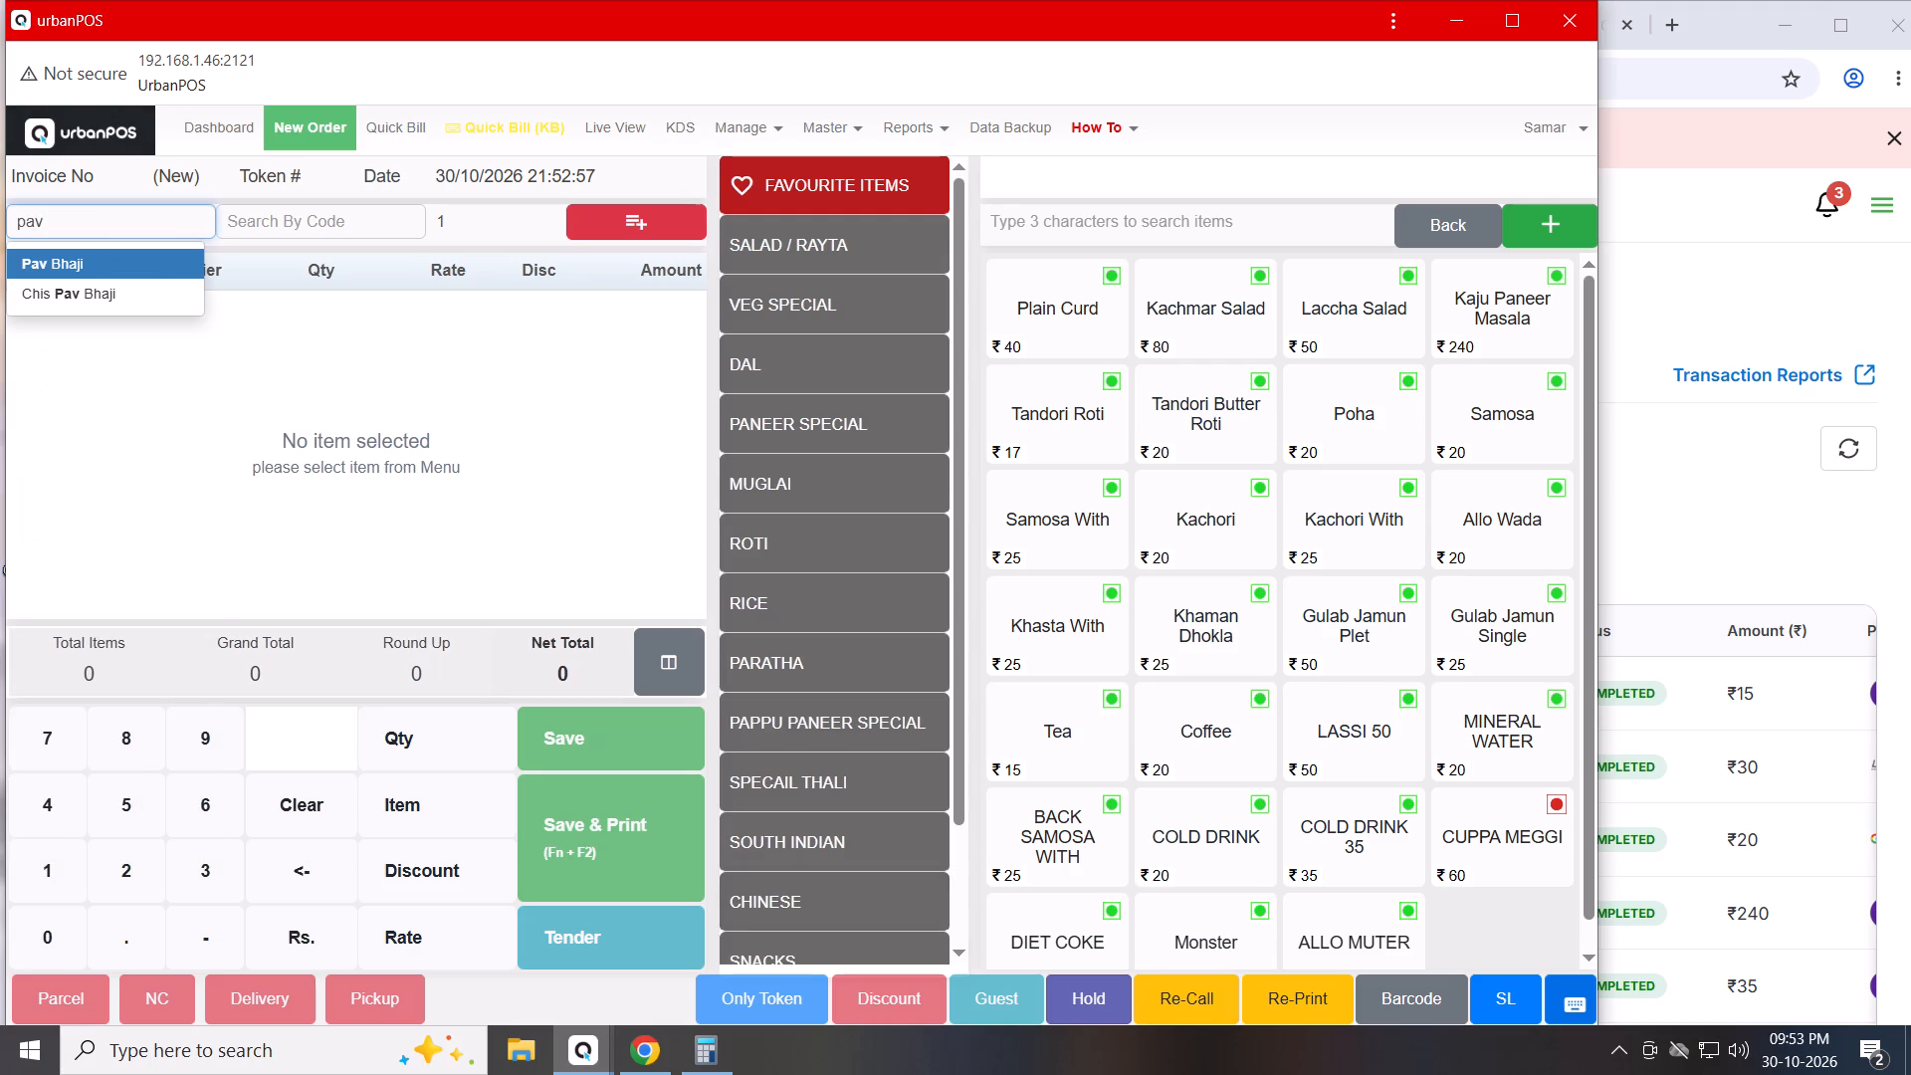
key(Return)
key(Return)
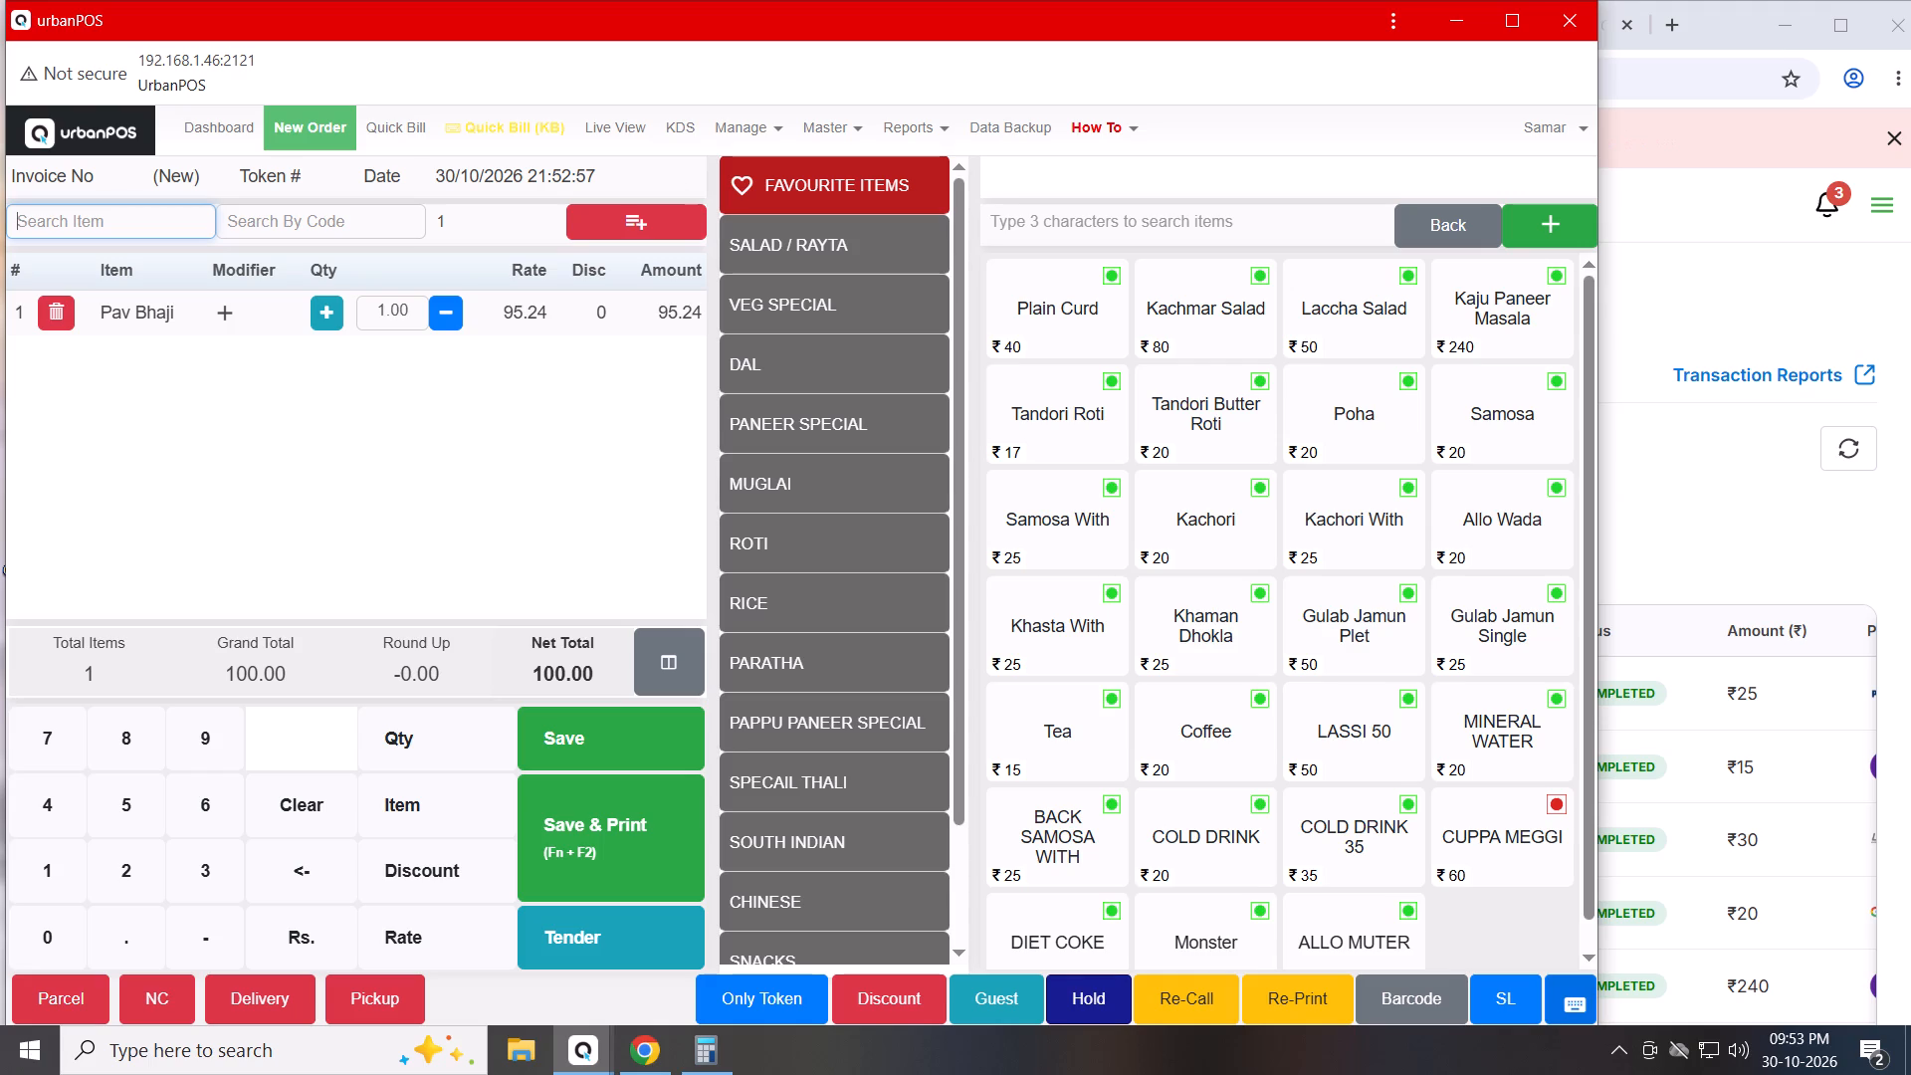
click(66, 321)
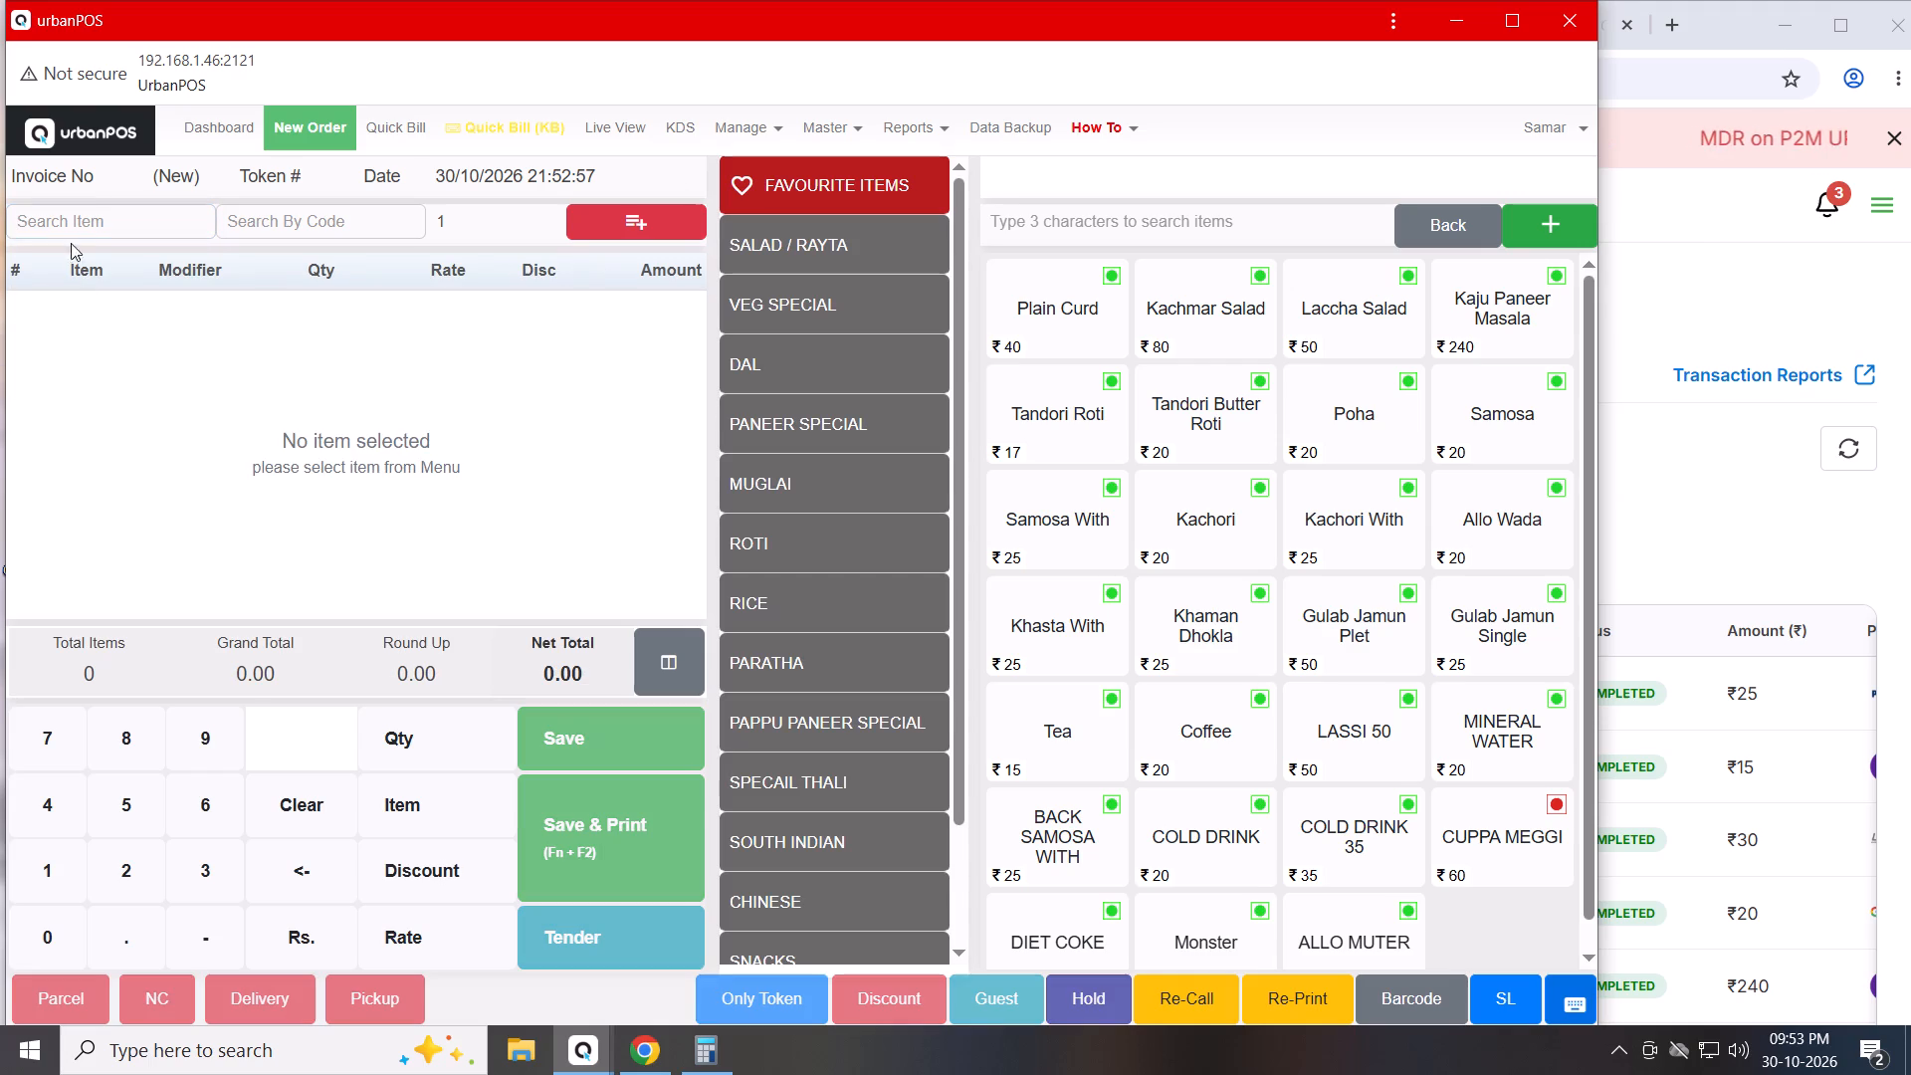
Search the items for "utta", add one Veg Uttampam to a new order, and save and print the bill.
click(71, 232)
text(utt)
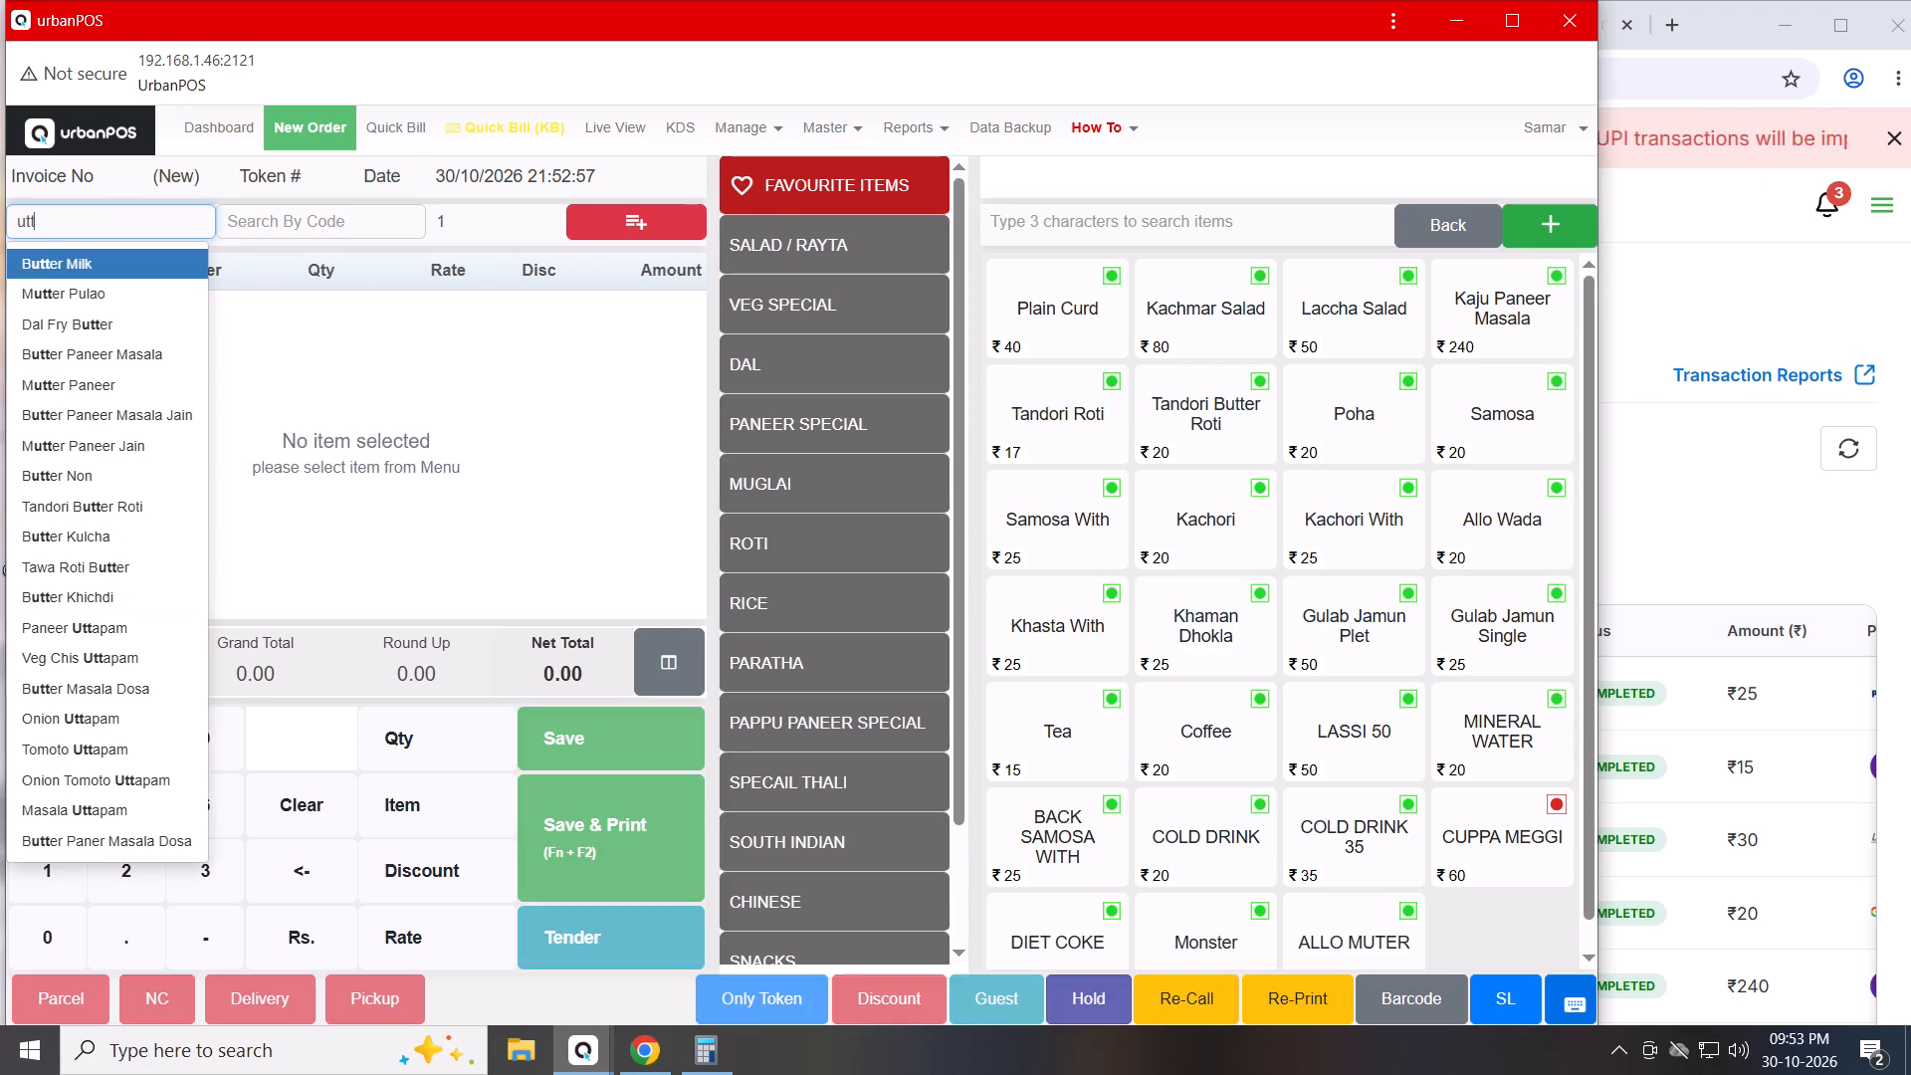
key(p)
key(BackSpace)
key(a)
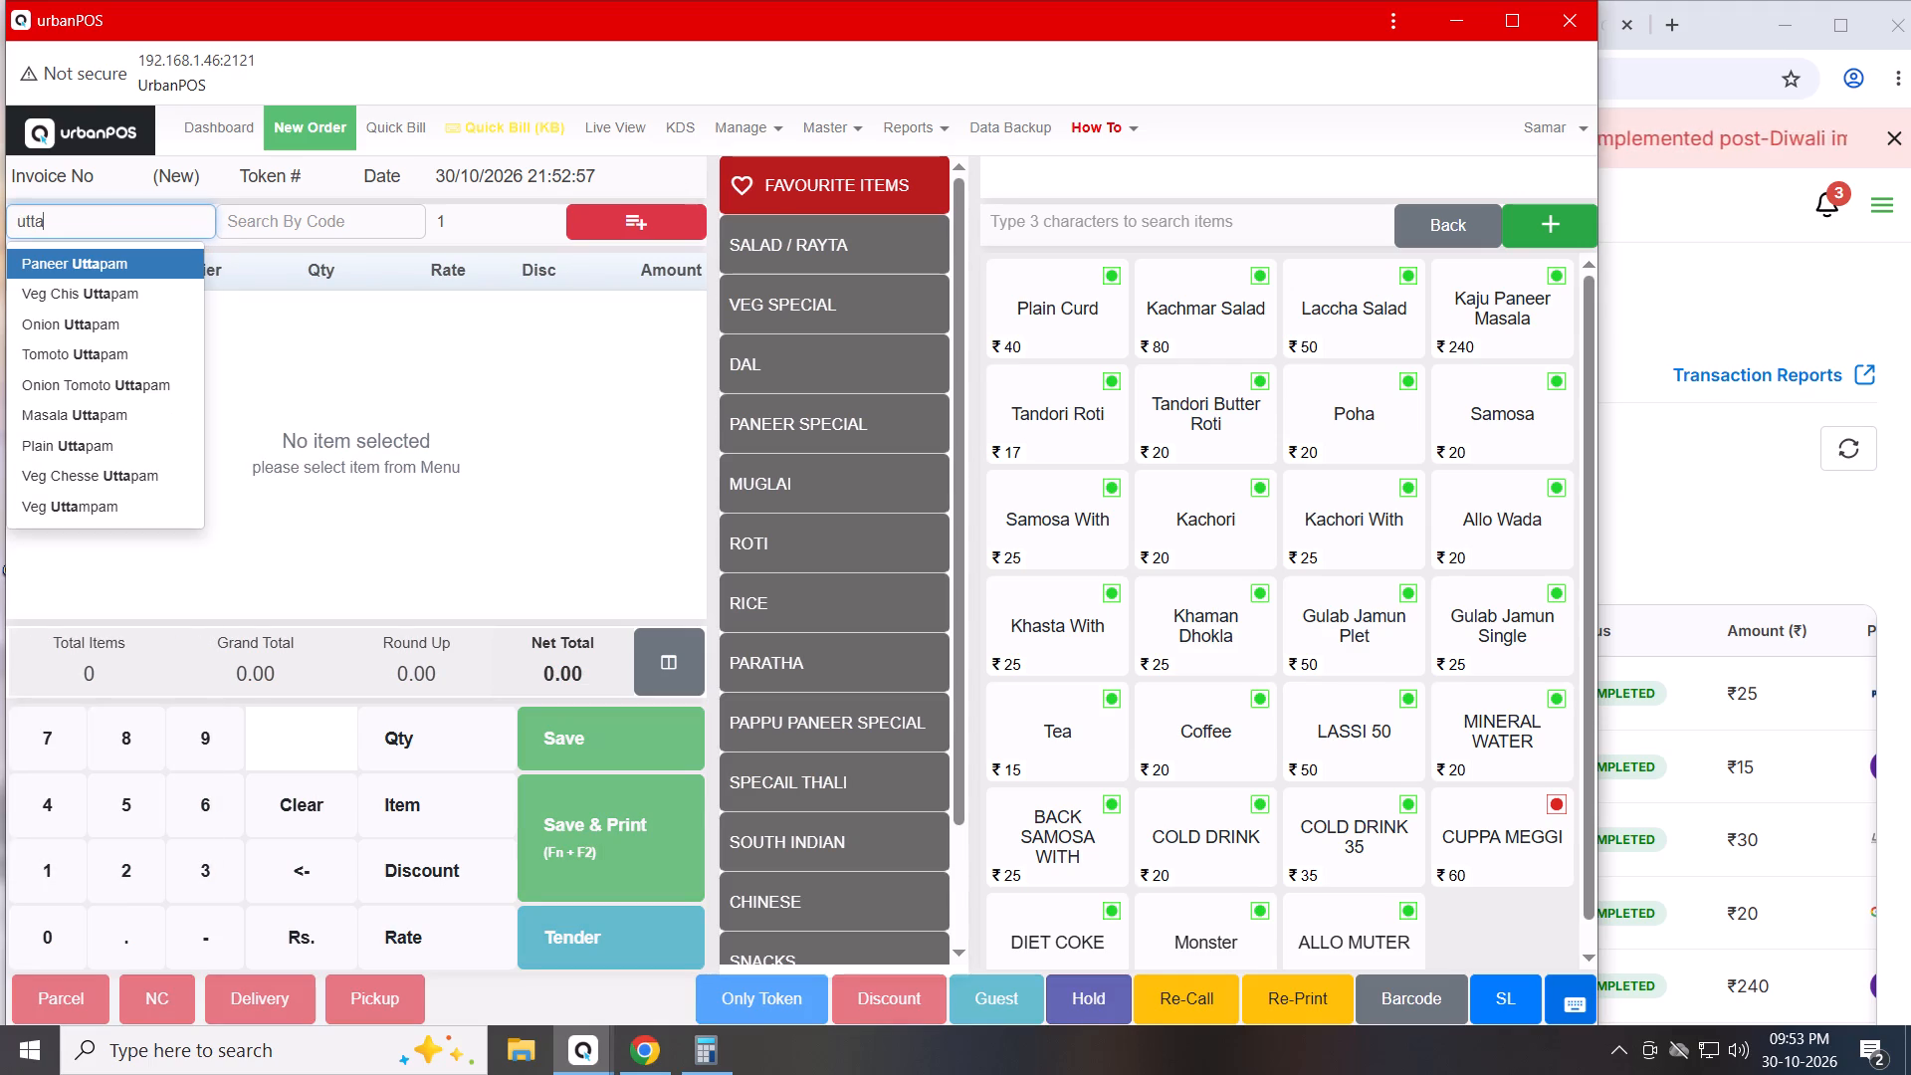
key(Down)
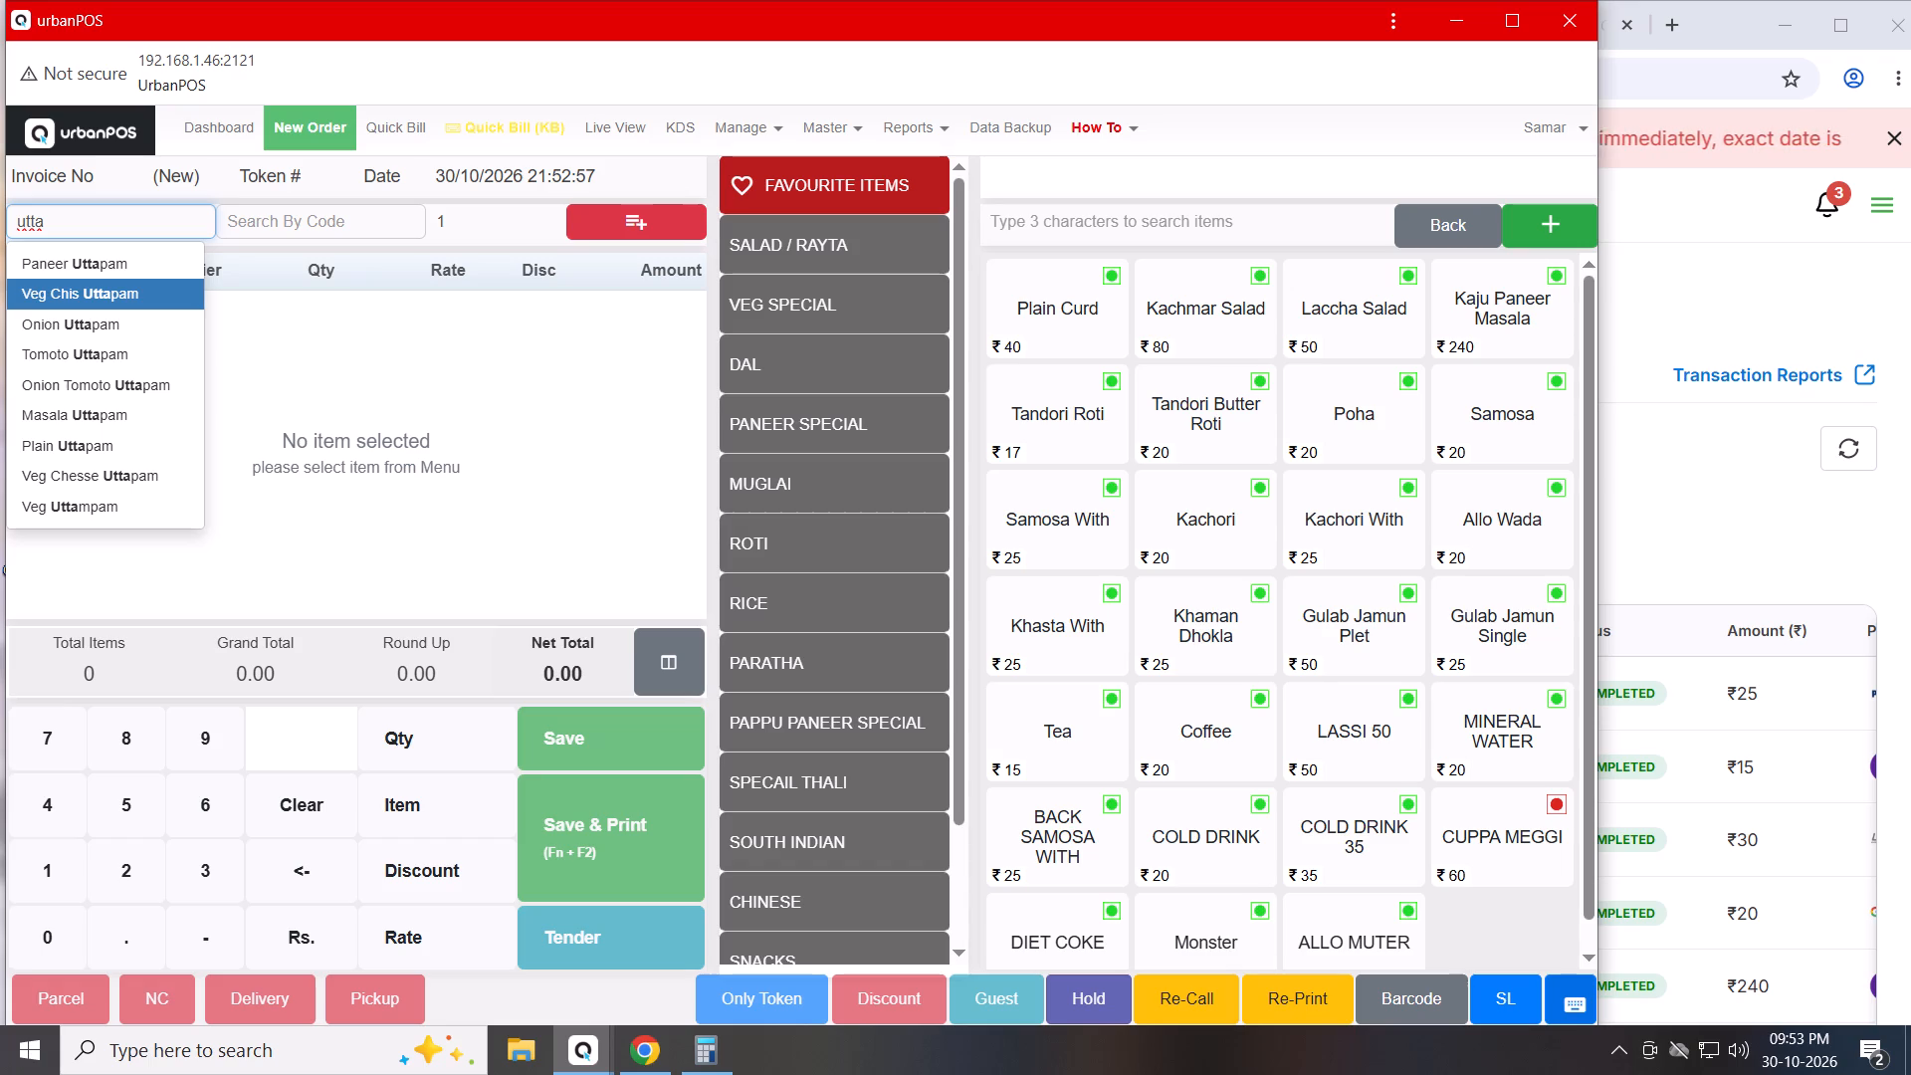
key(Down)
key(Up)
key(Up)
key(Up)
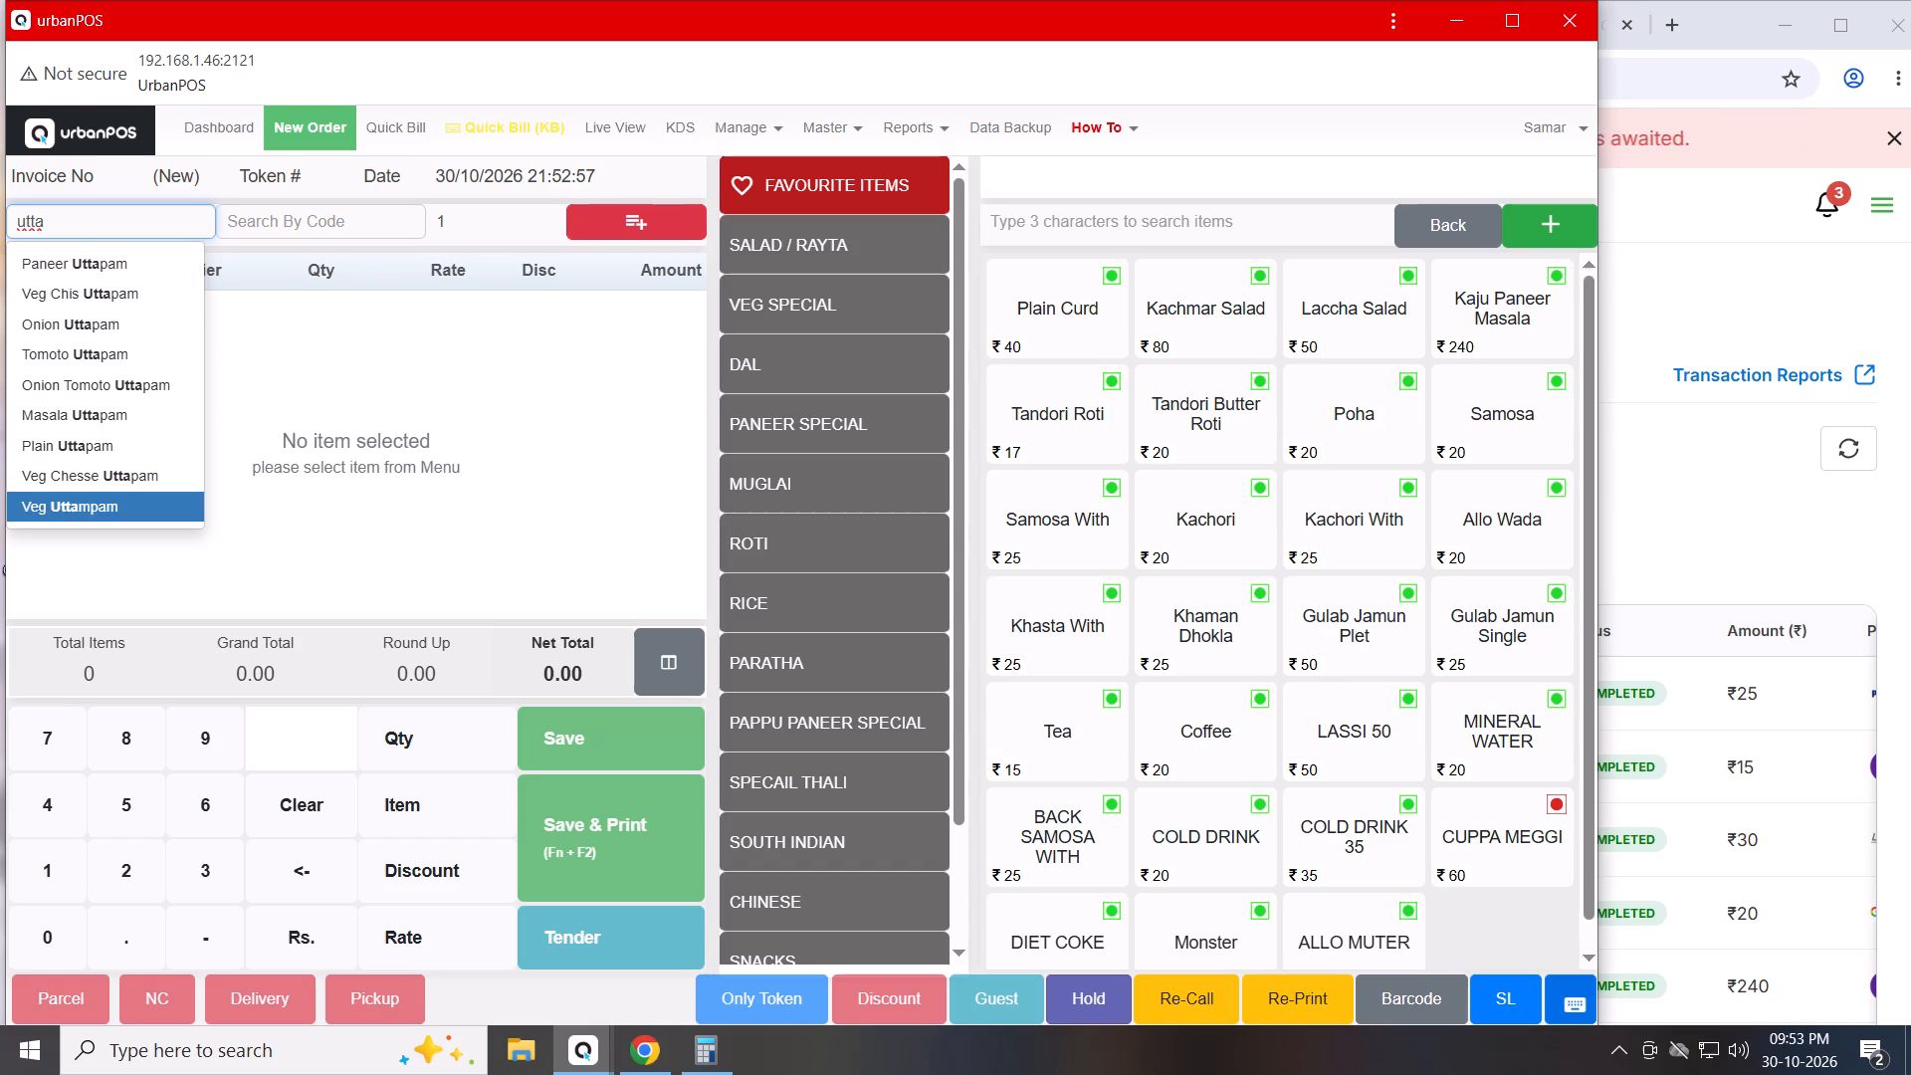
key(Return)
key(Return)
key(F2)
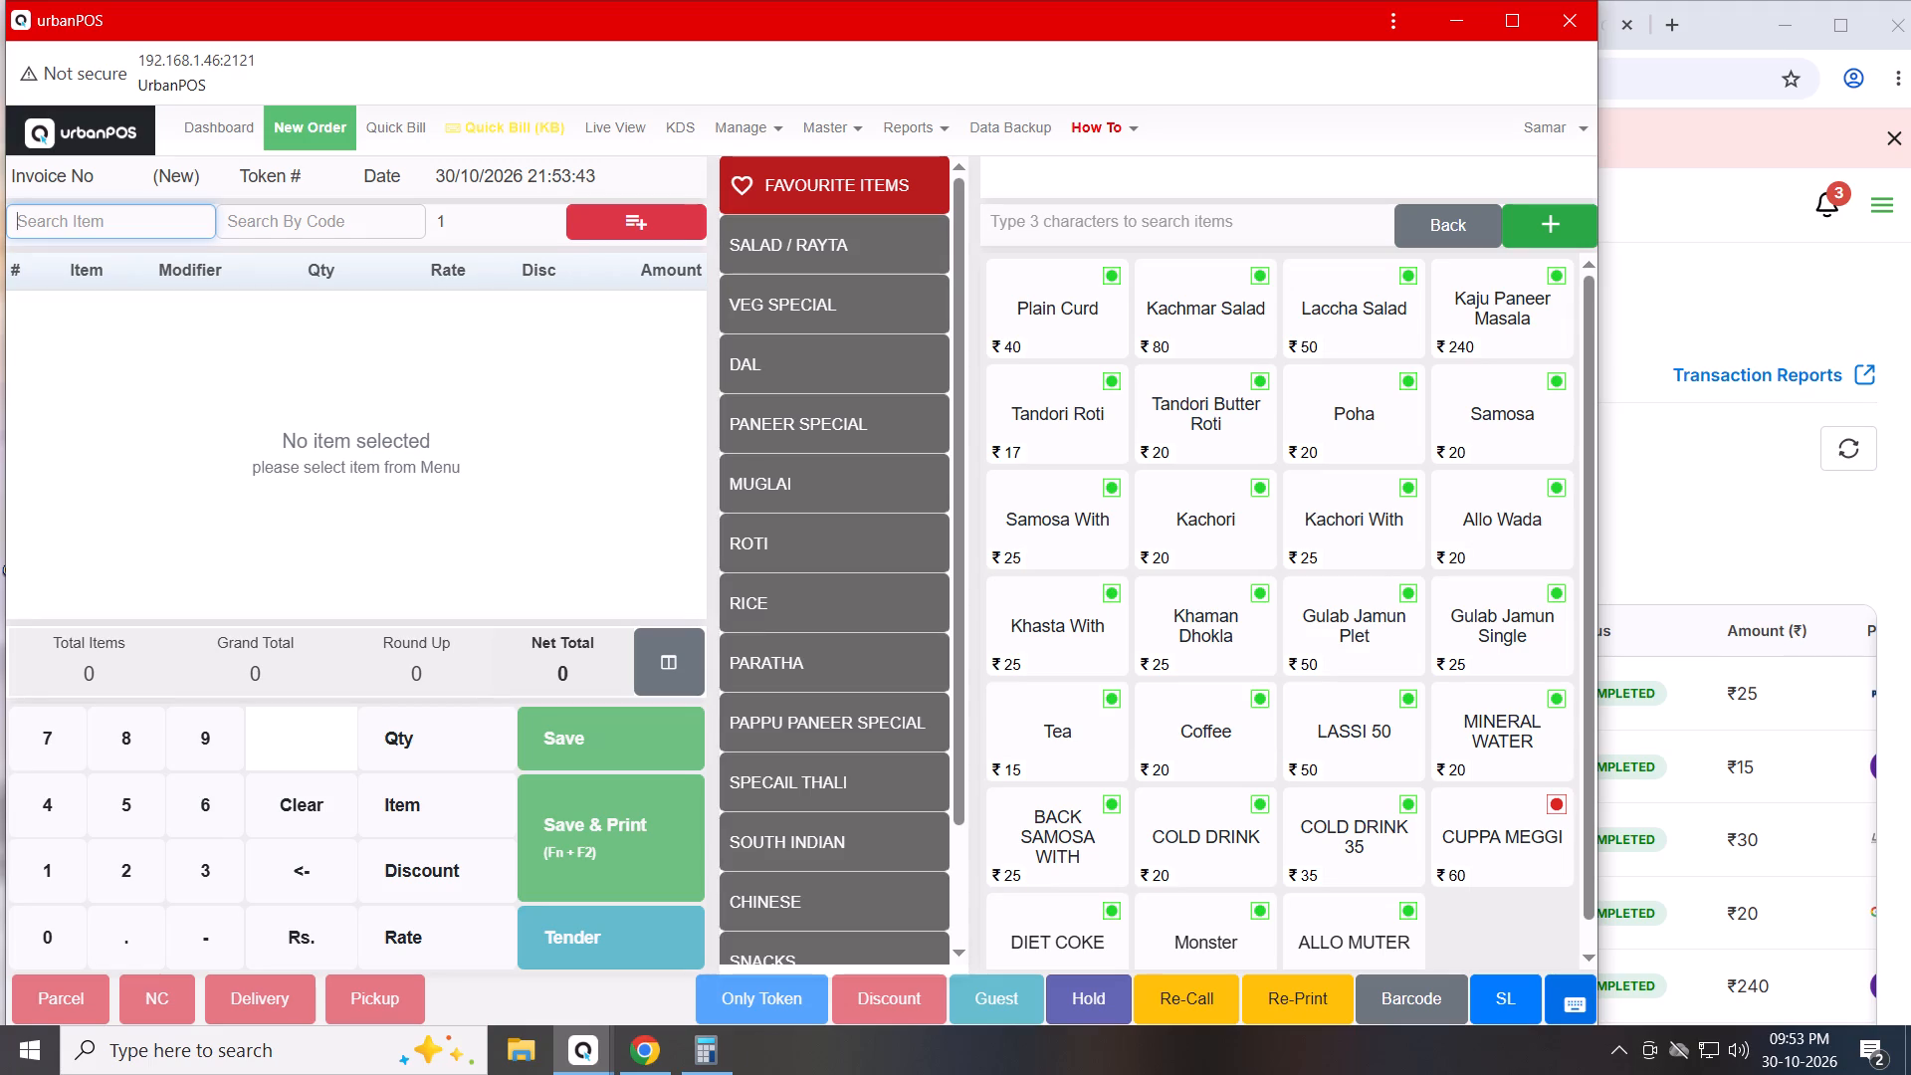
Enter a new order for one Pav Bhaji through the item search, and save and print the bill.
text(pav b)
key(Return)
key(Return)
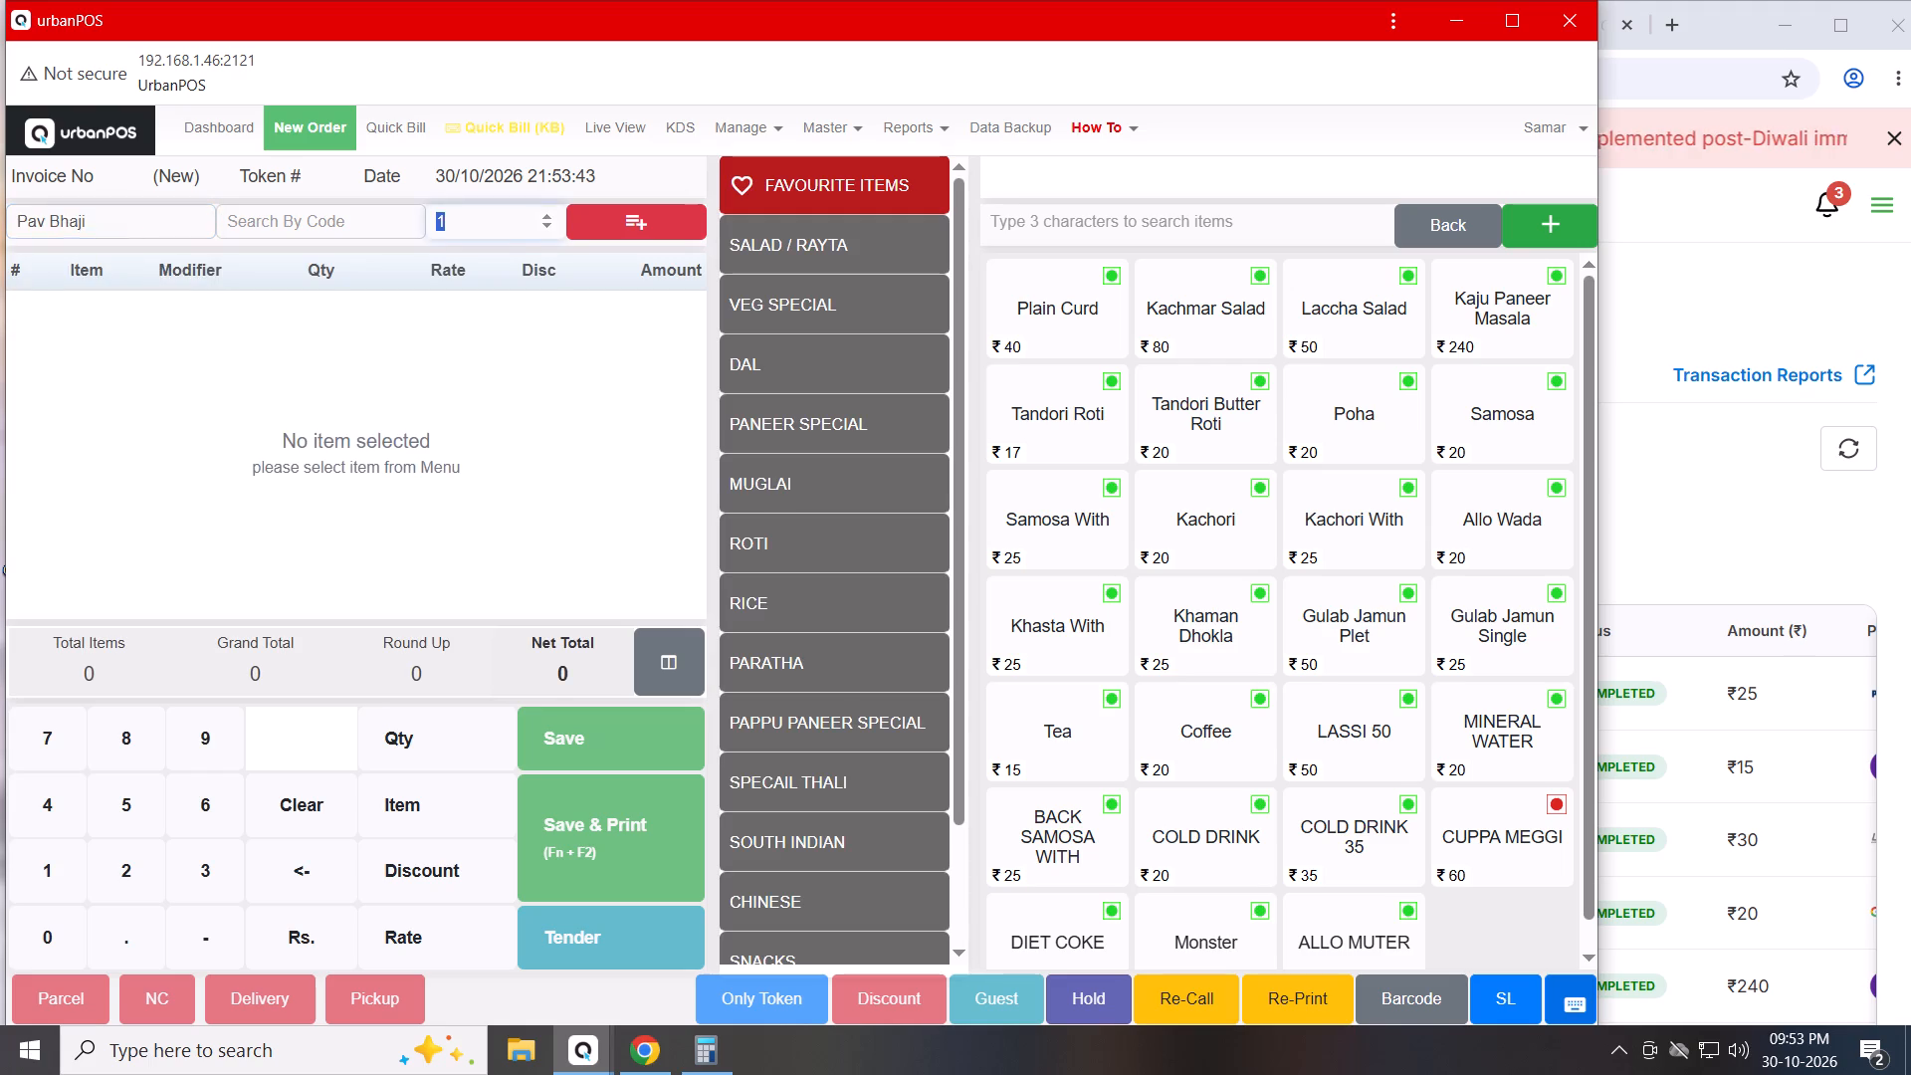
key(F2)
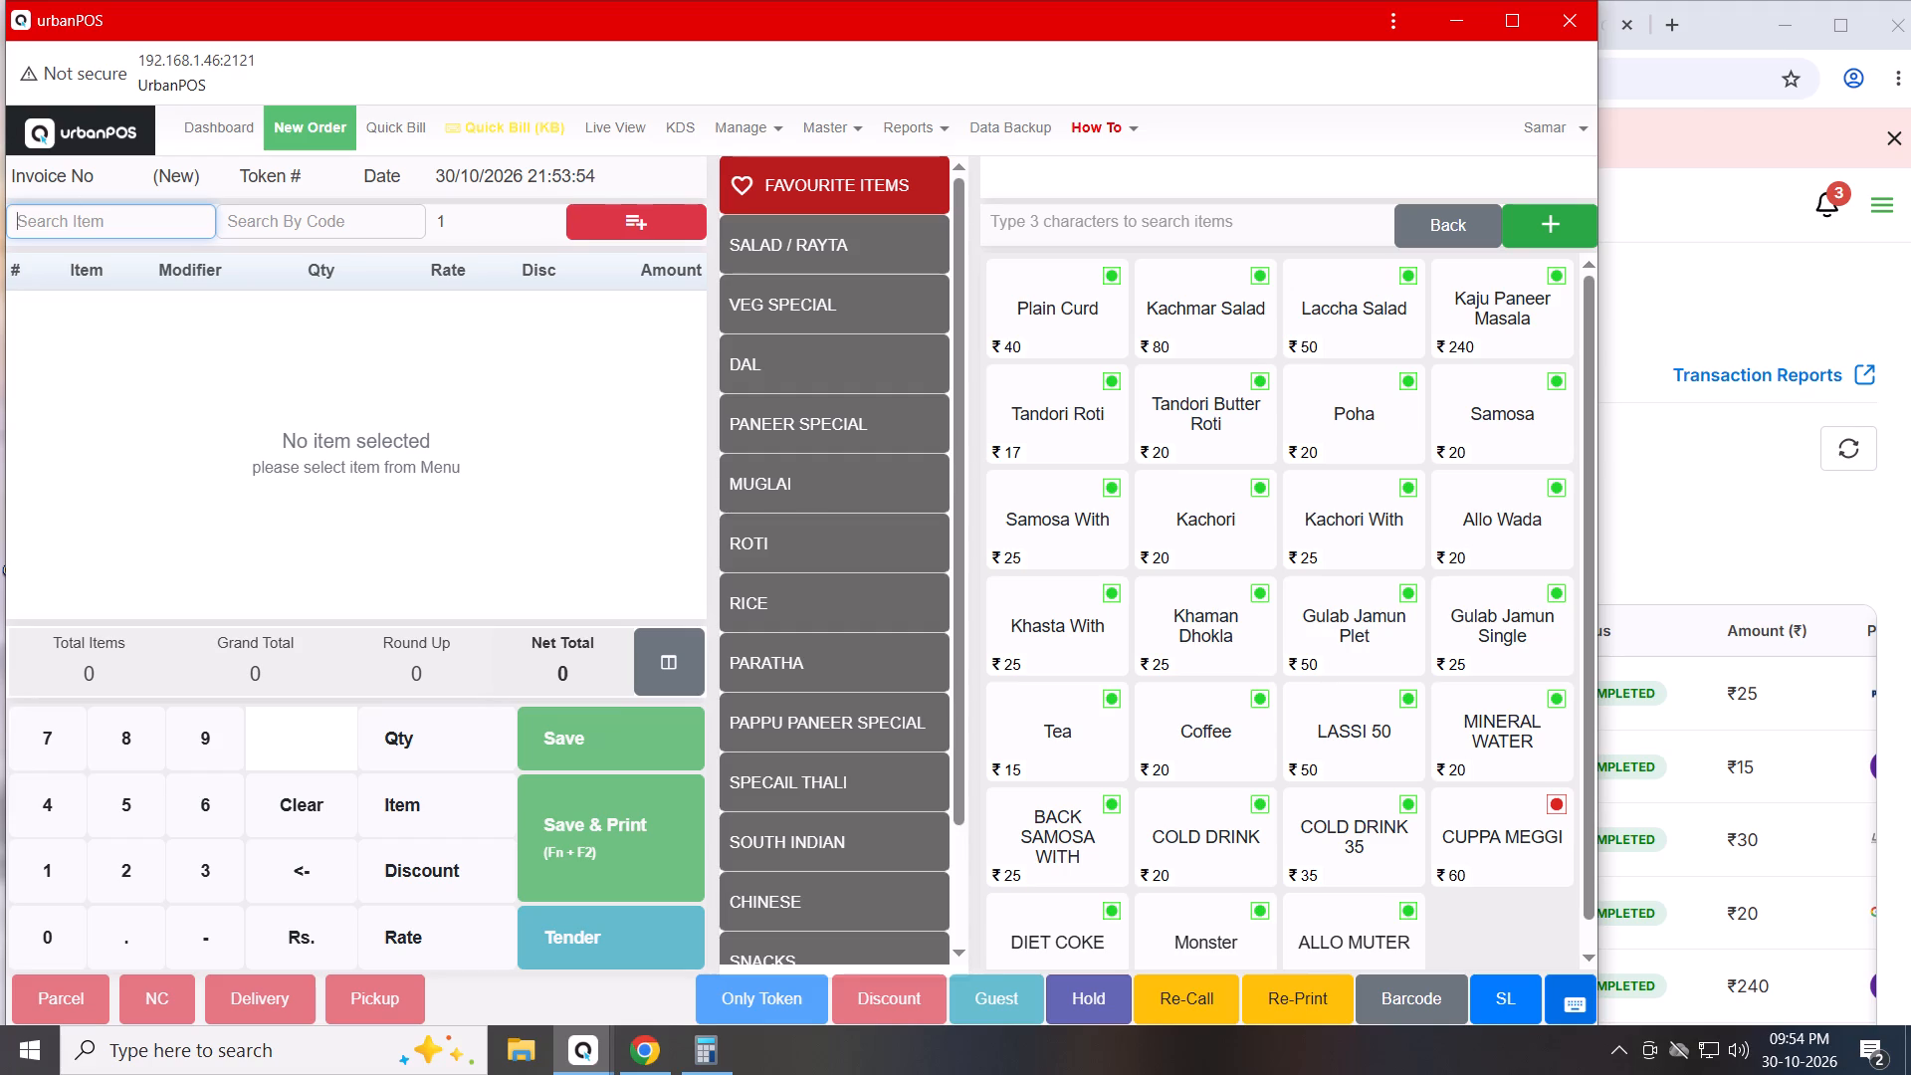
Enter another new order for one Pav Bhaji through the item search, and save and print the bill.
text(pav)
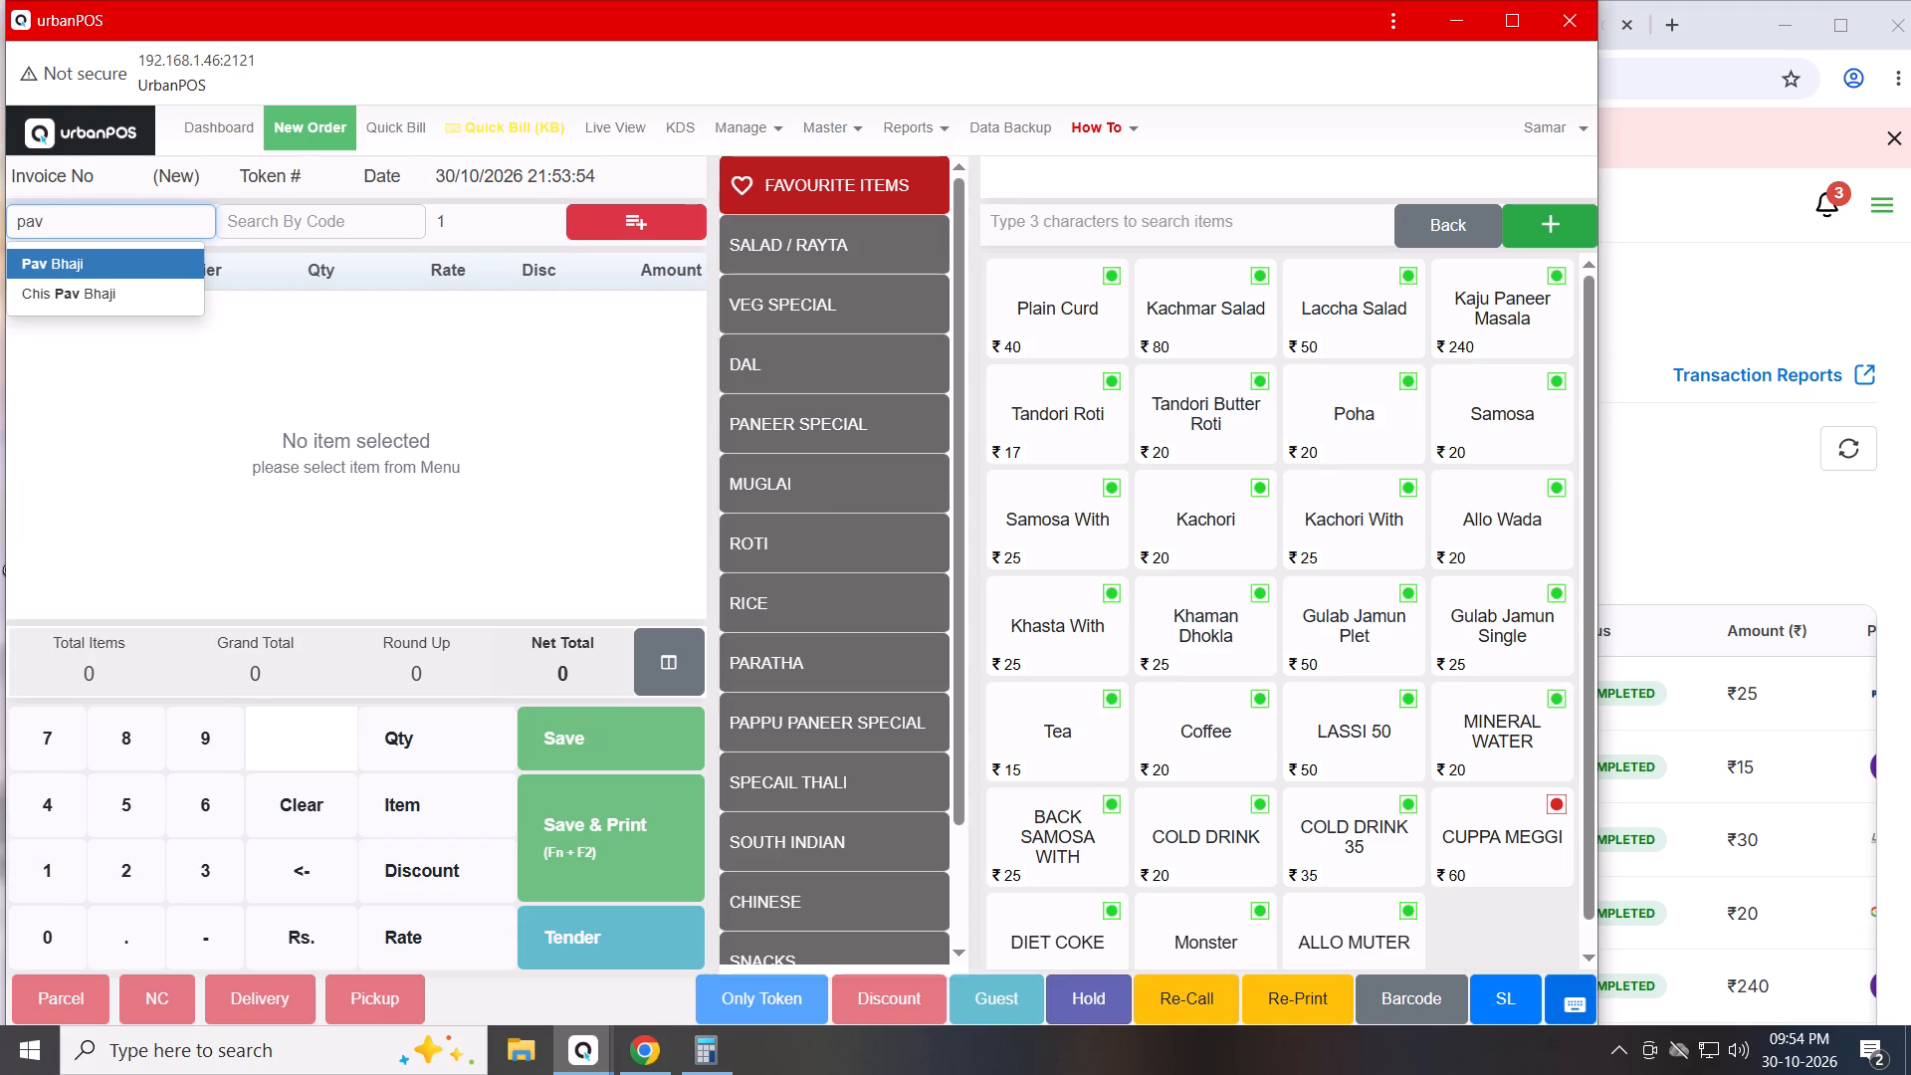
key(Return)
key(Return)
key(F2)
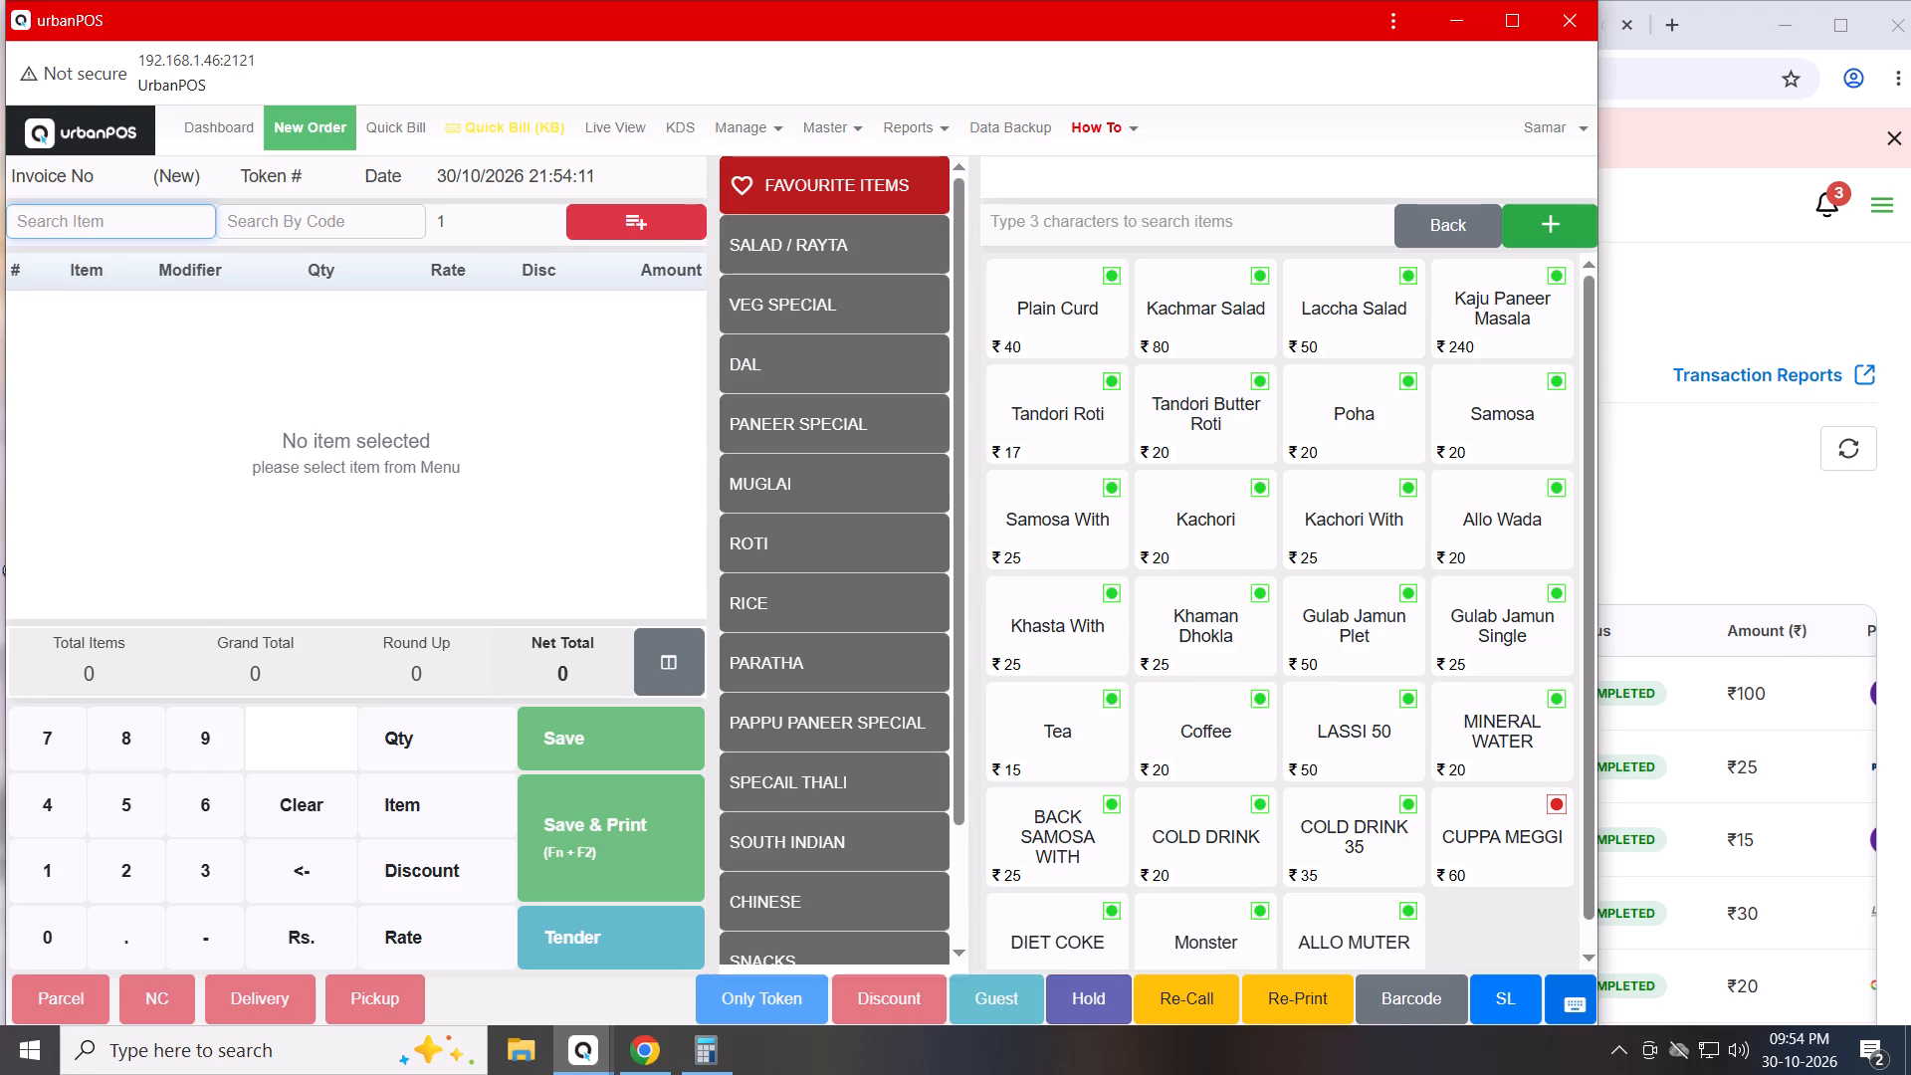
Enter a new order for one Red Bull through the item search, and save and print the bill.
text(red)
key(Down)
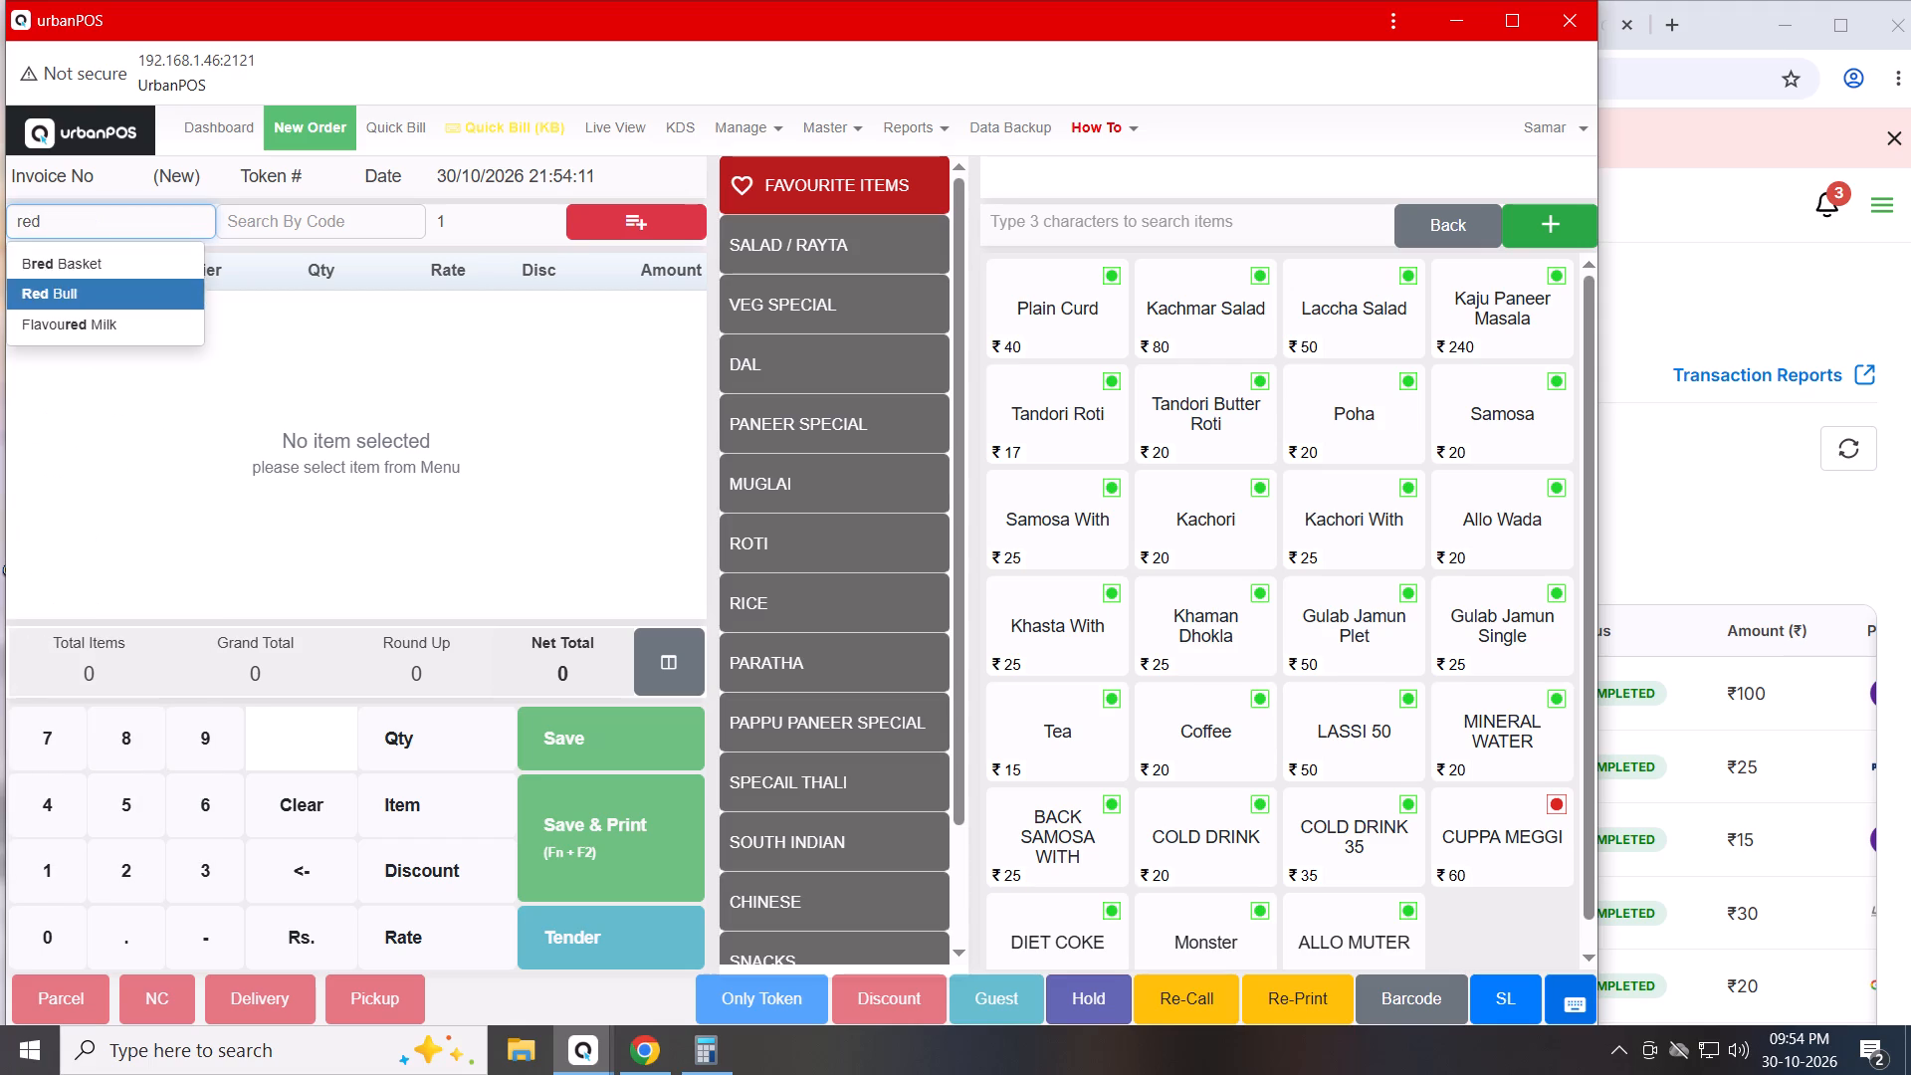
key(Return)
key(Return)
key(F2)
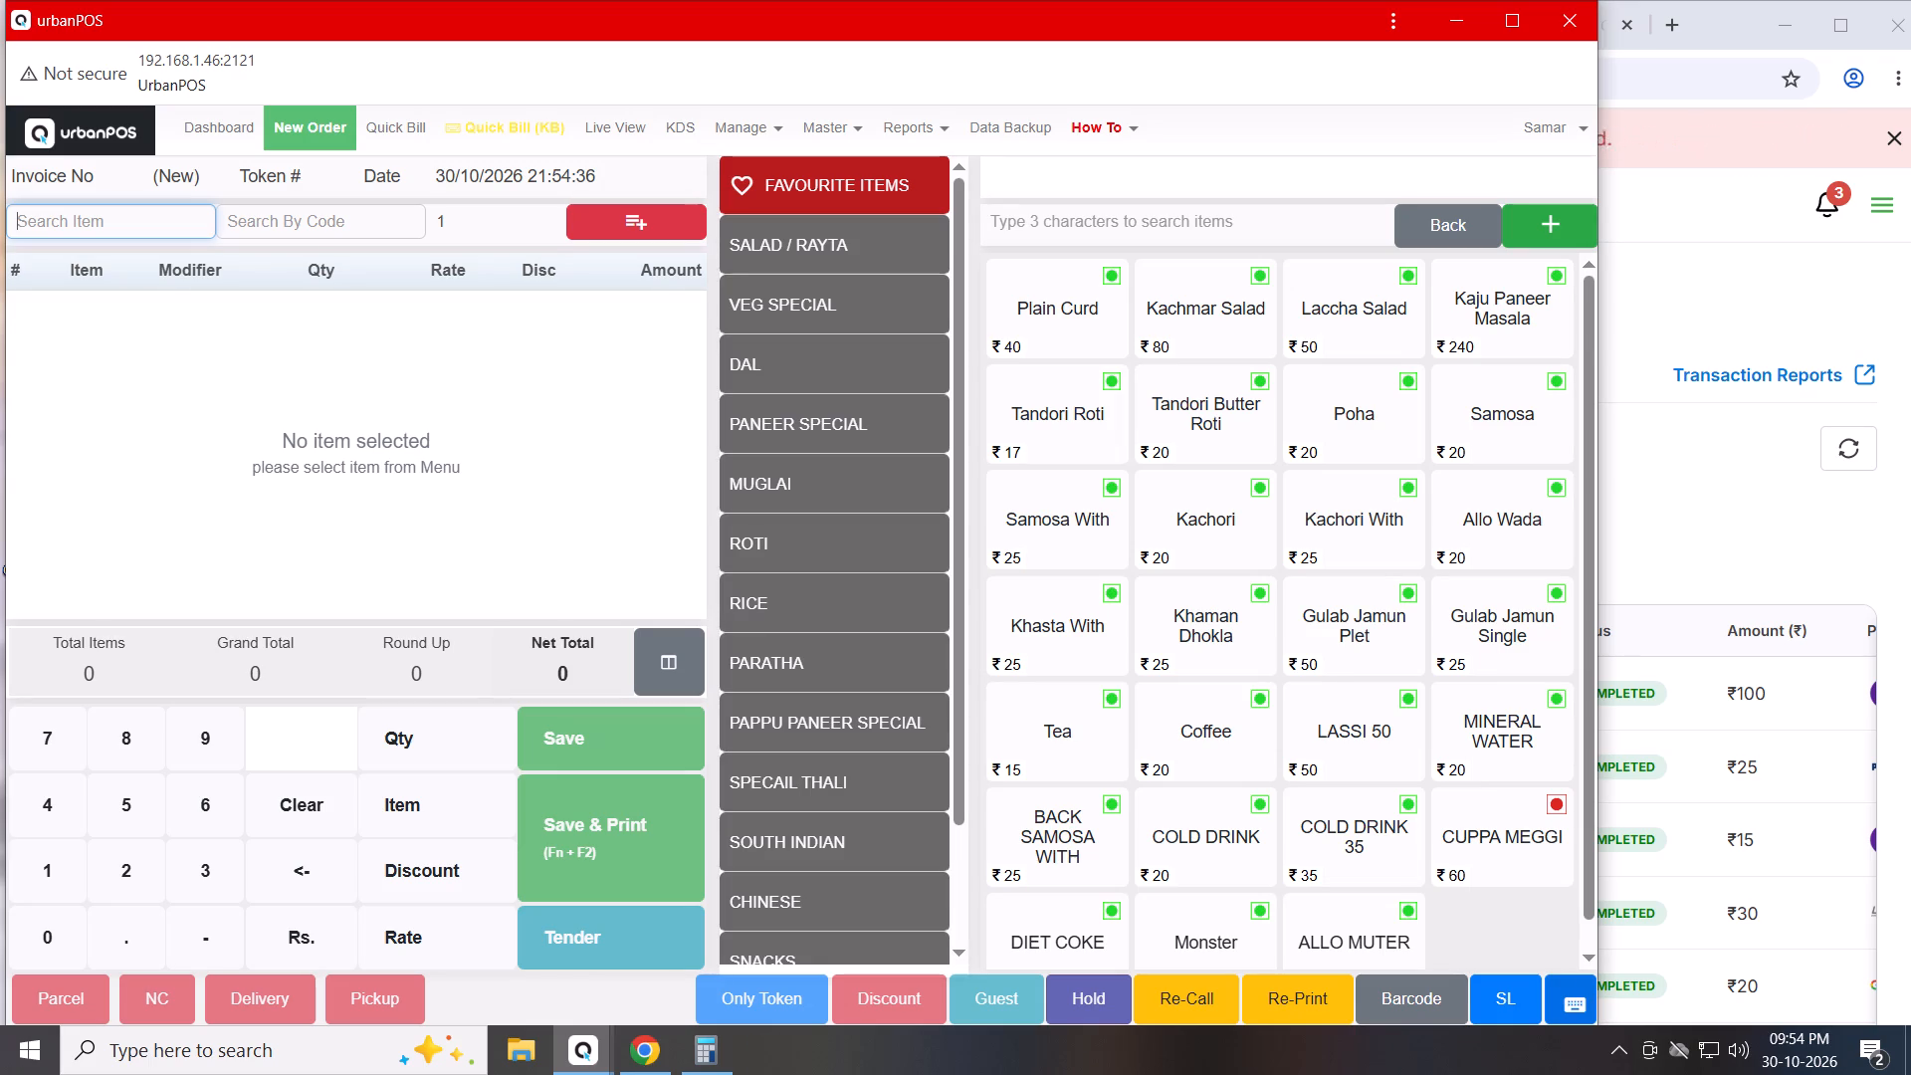
Enter a new order for one Paneer Pakoda through the item search, and save and print the bill.
text(pa)
text(neer)
key(space)
key(p)
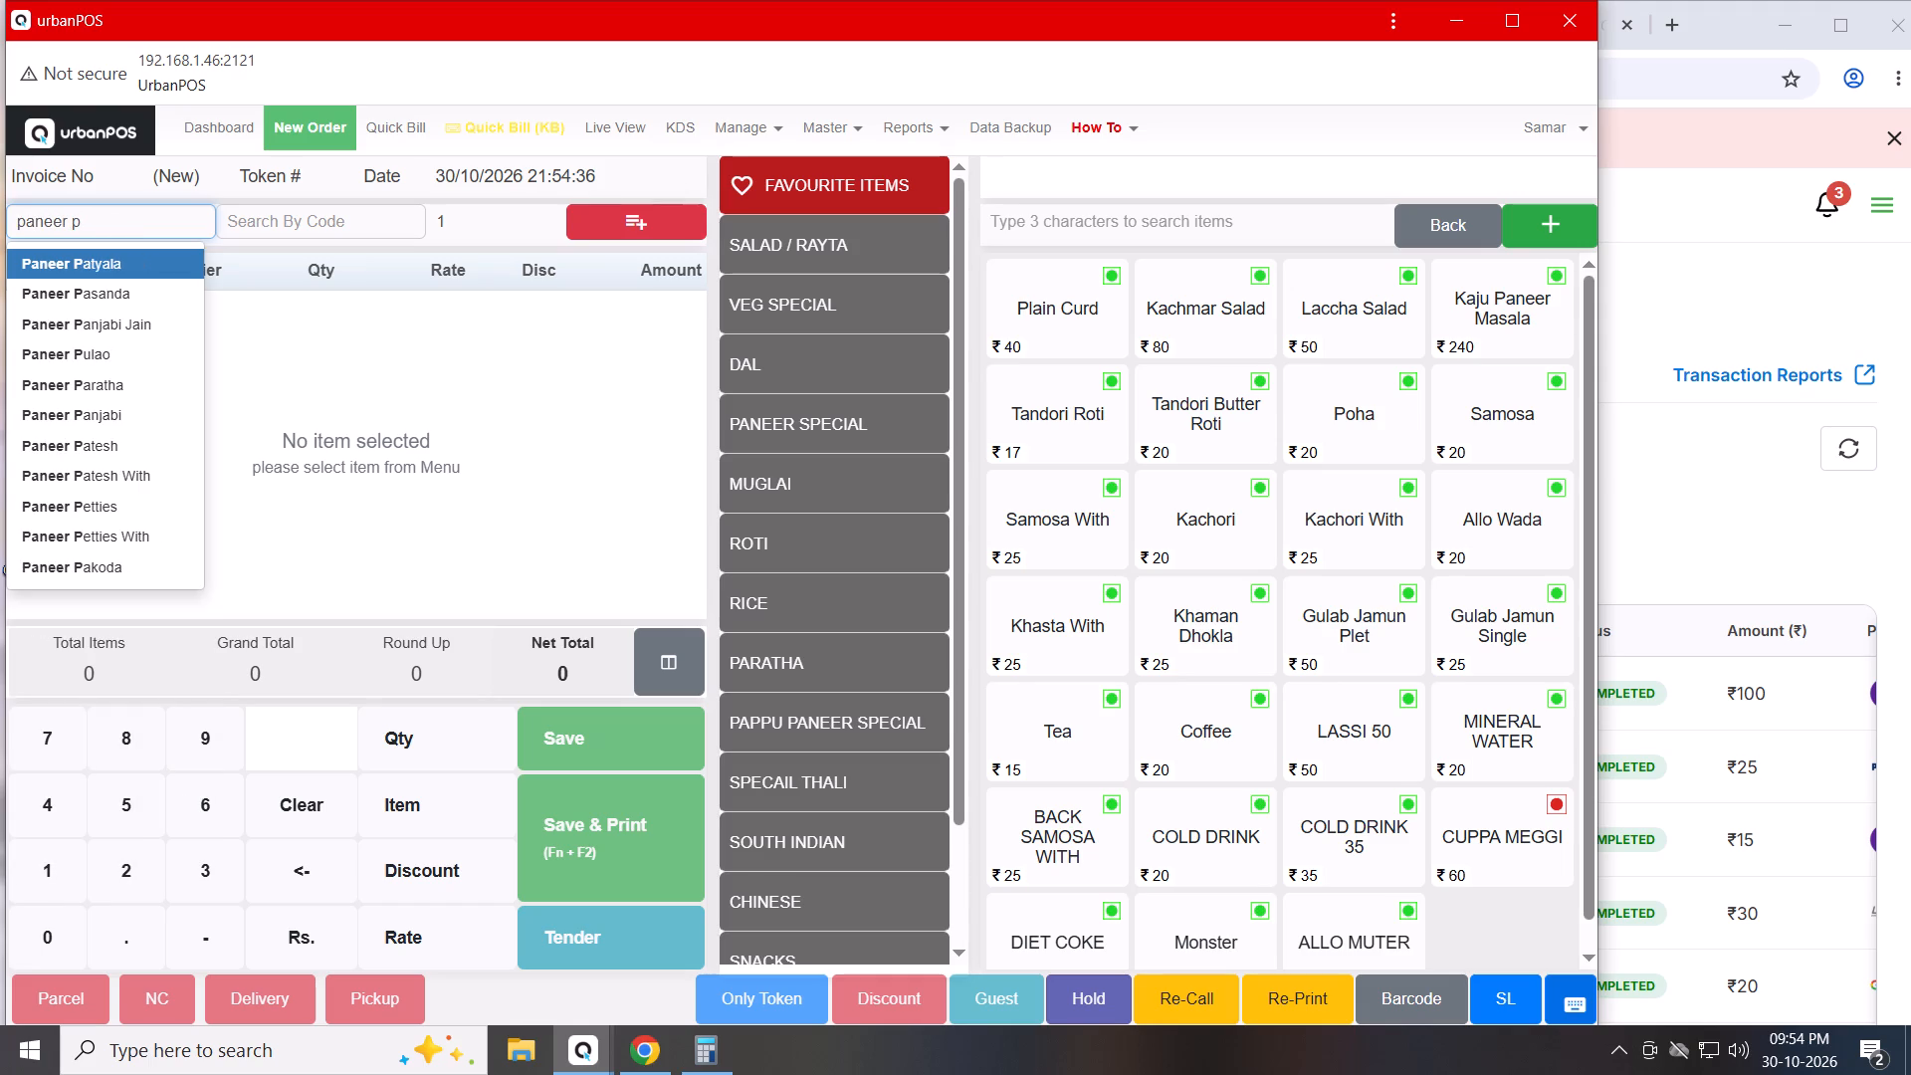
text(ak)
key(Return)
key(Return)
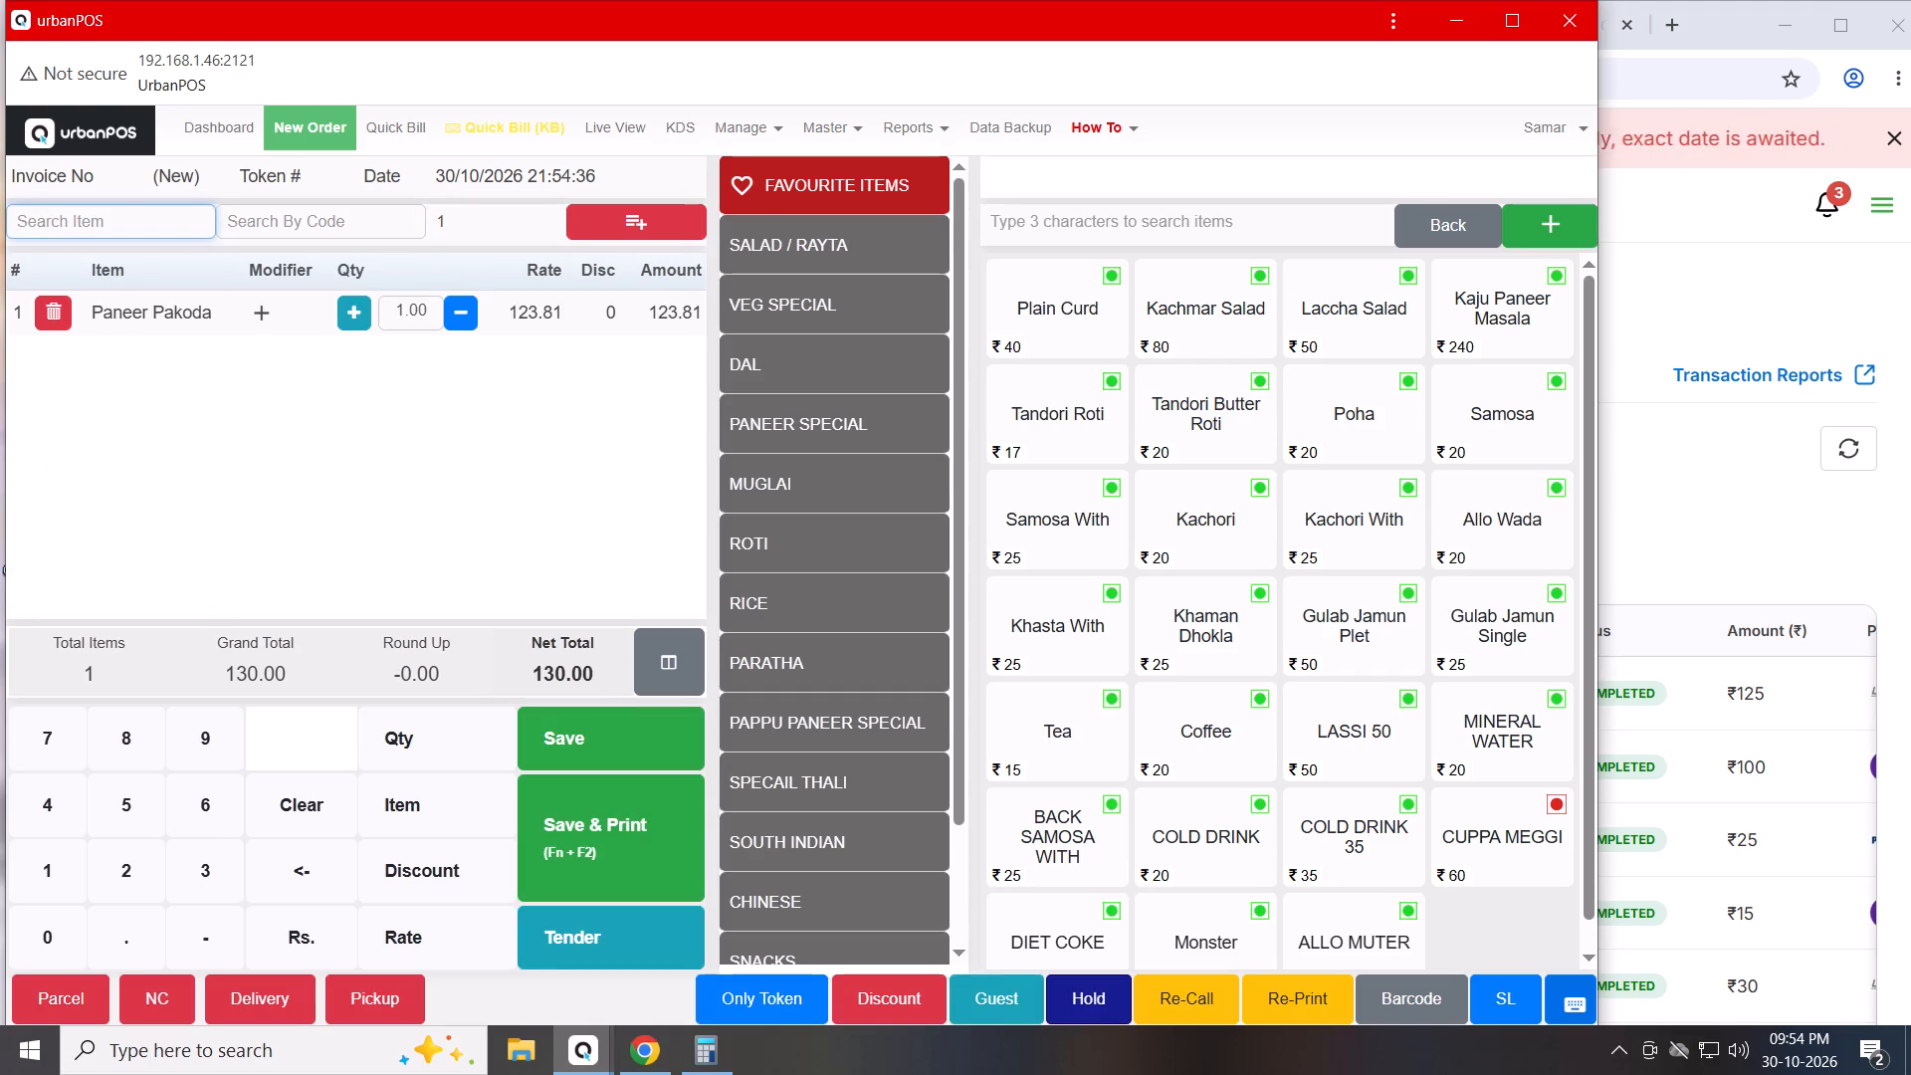
key(F2)
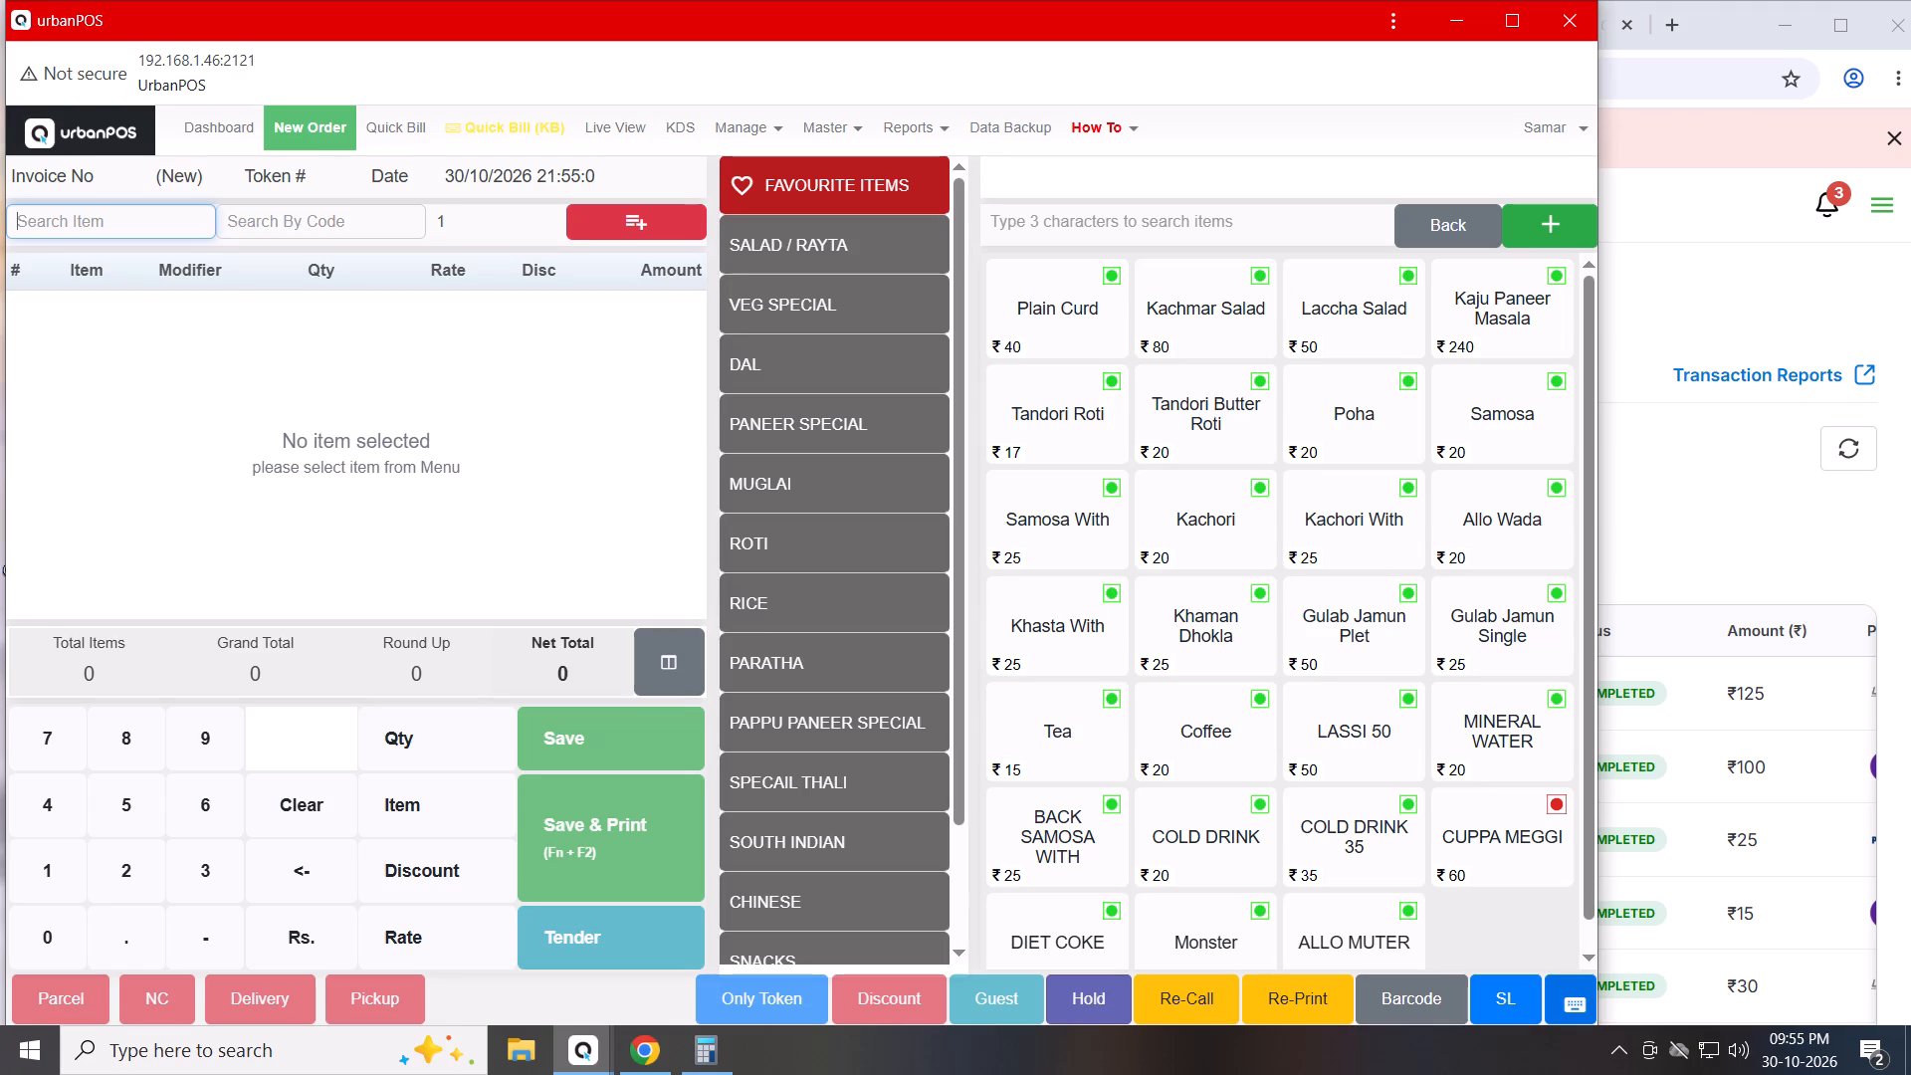
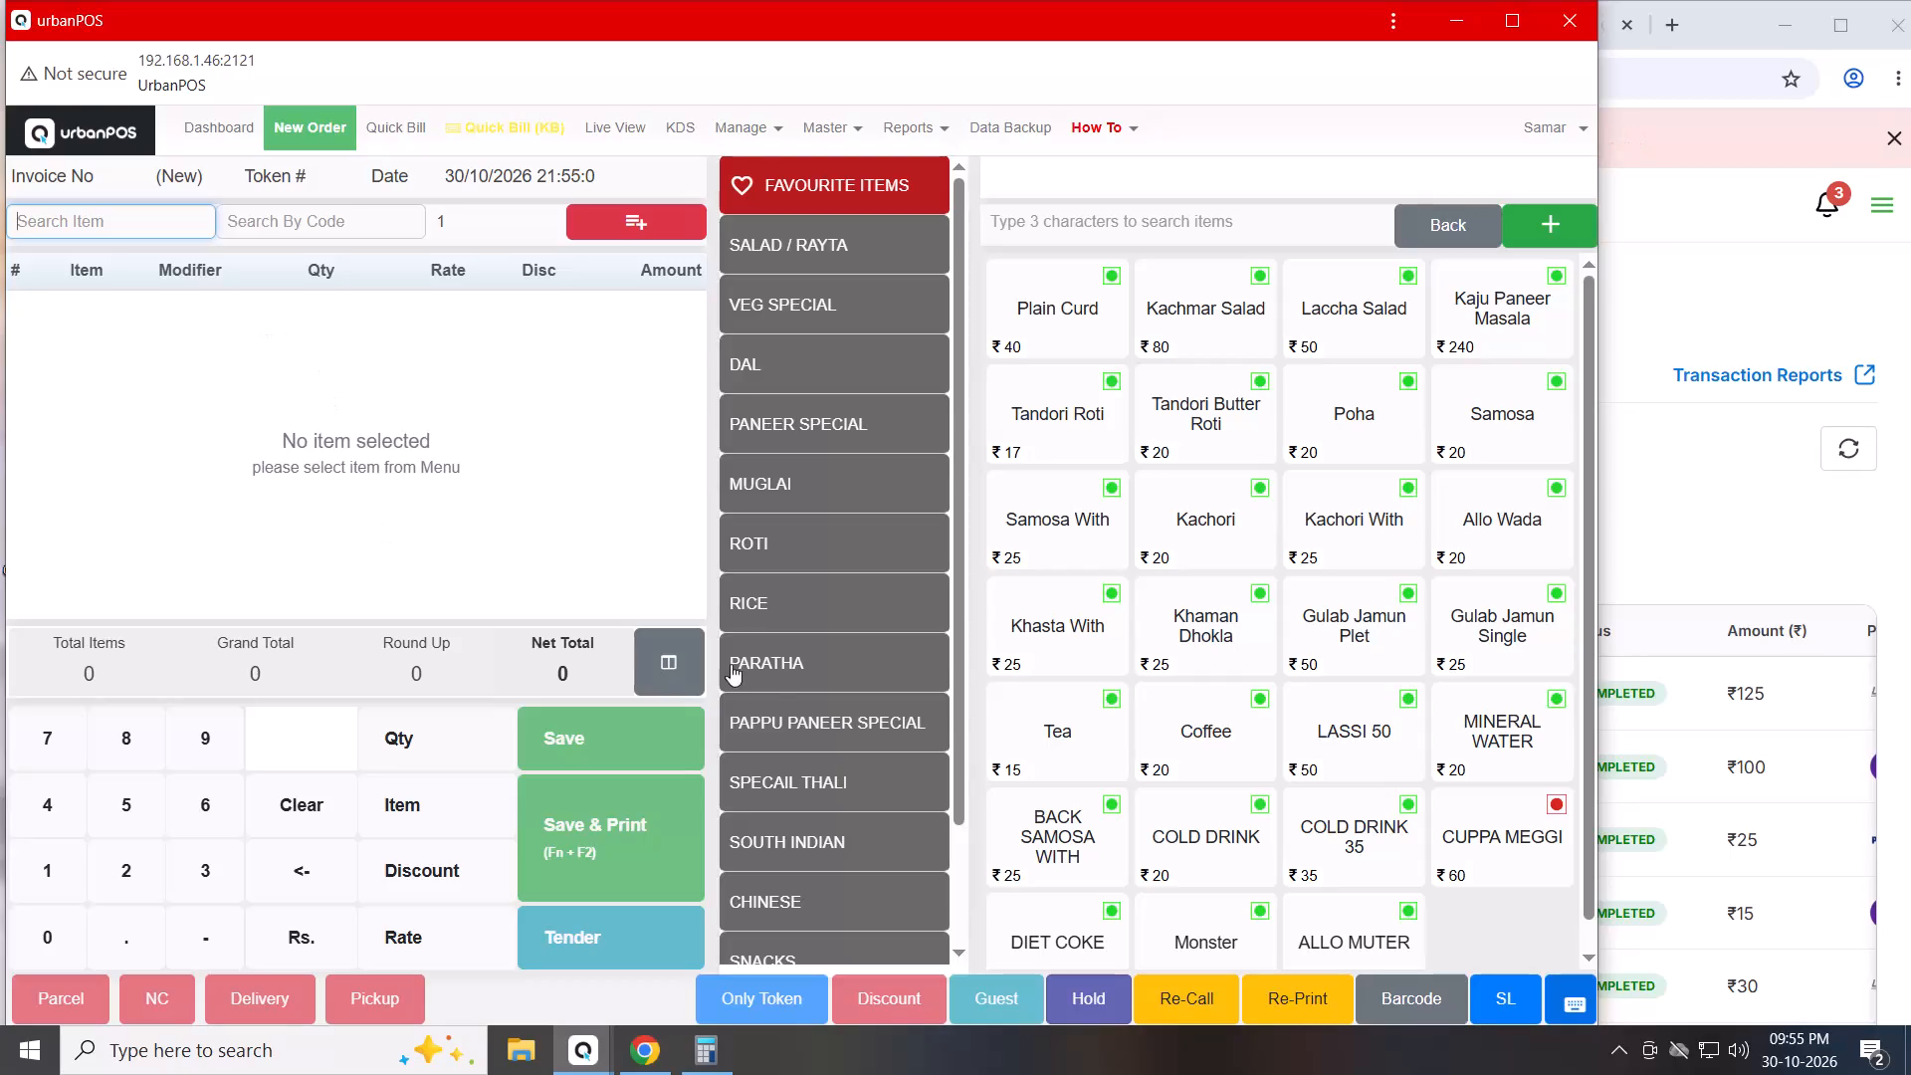
Add one BACK SAMOSA WITH from the favourite items to the new order.
click(988, 811)
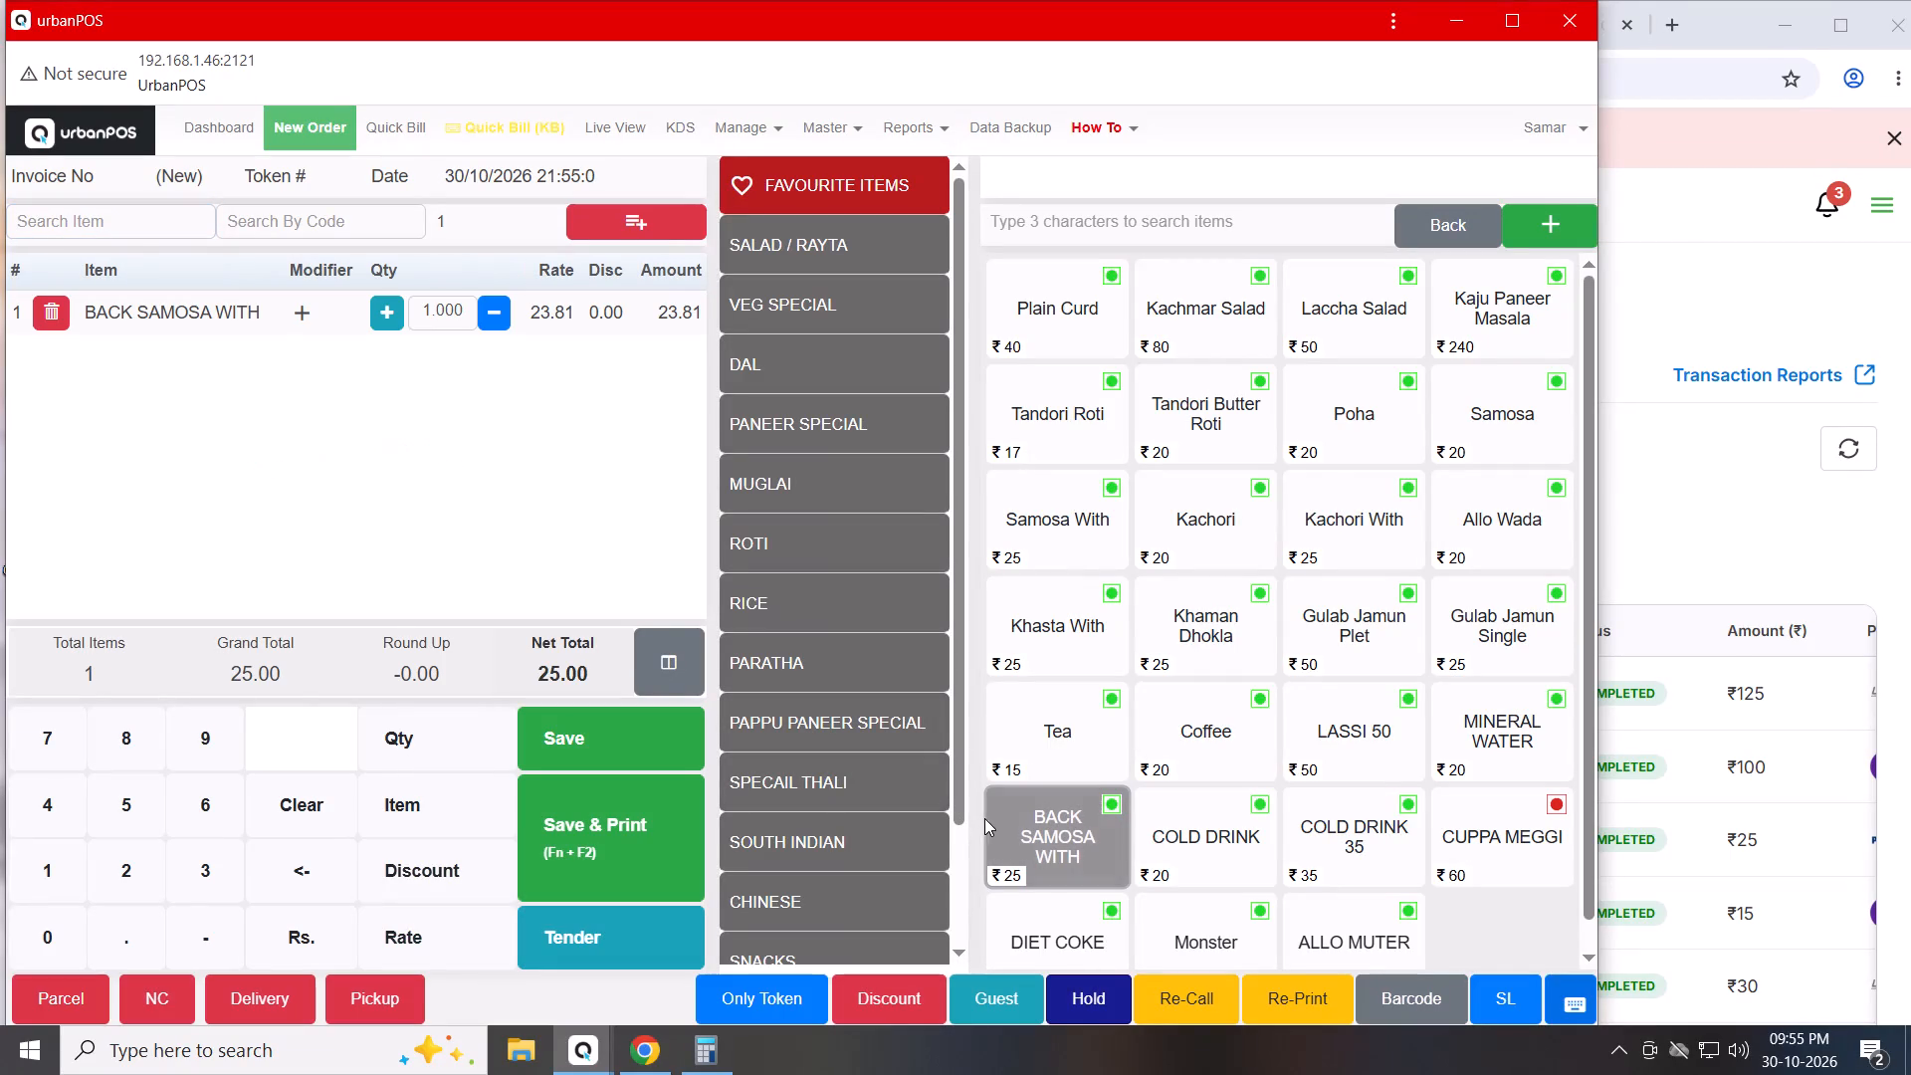
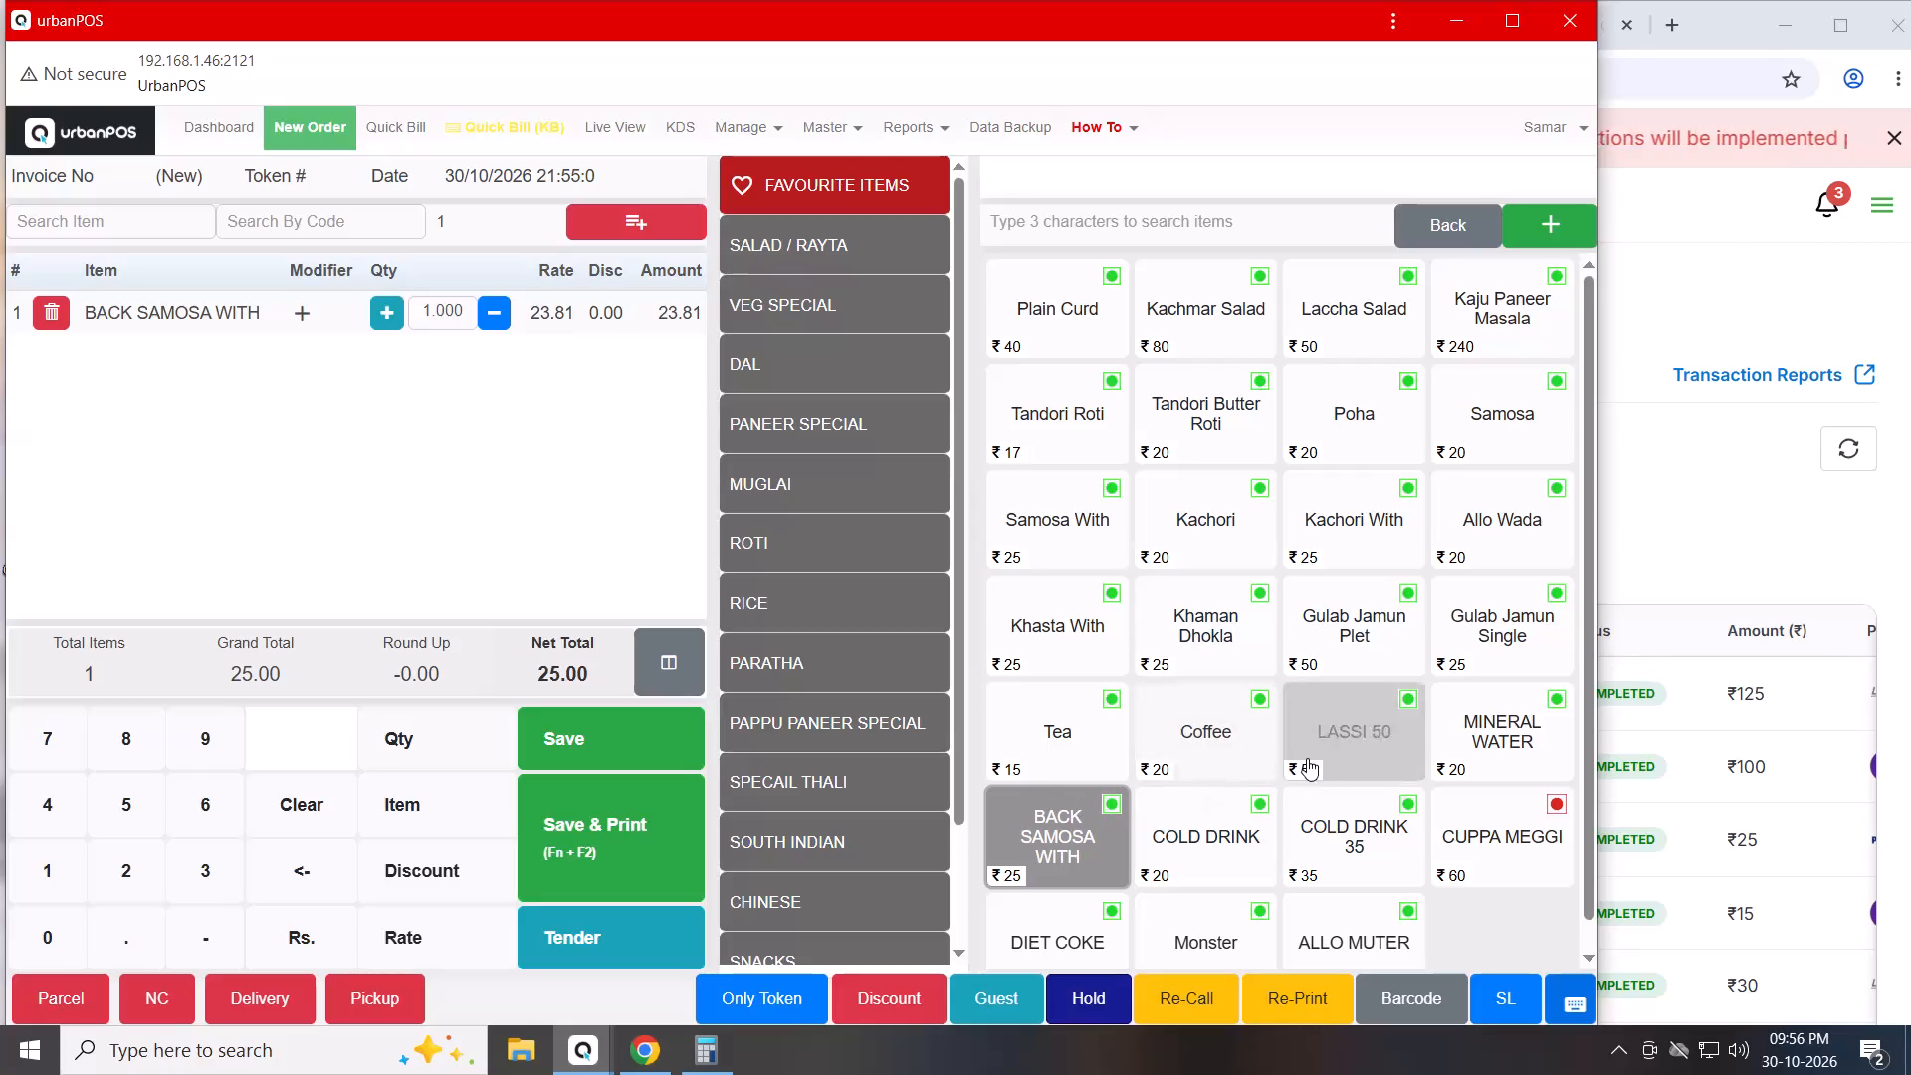
Add one ₹20 COLD DRINK from the favourite items to the order, and save and print the bill.
click(1277, 826)
click(1256, 836)
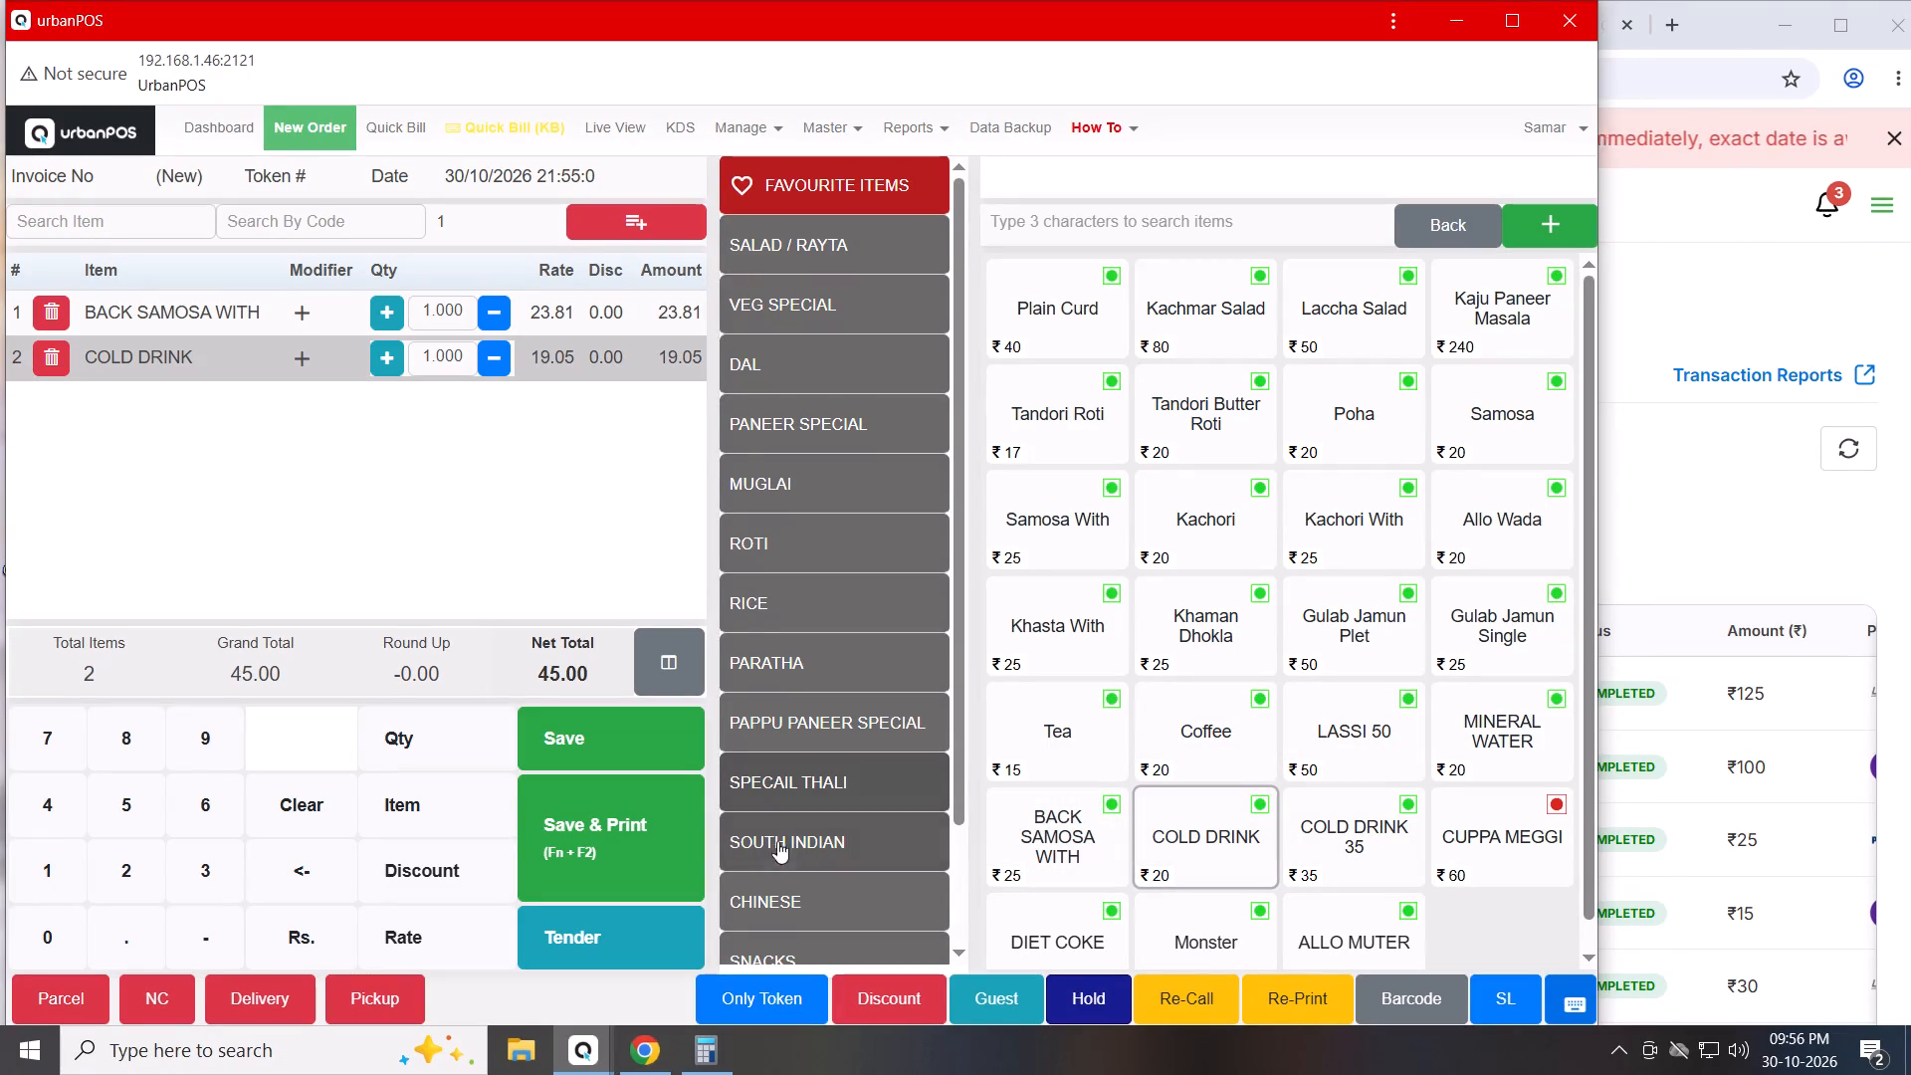
click(699, 875)
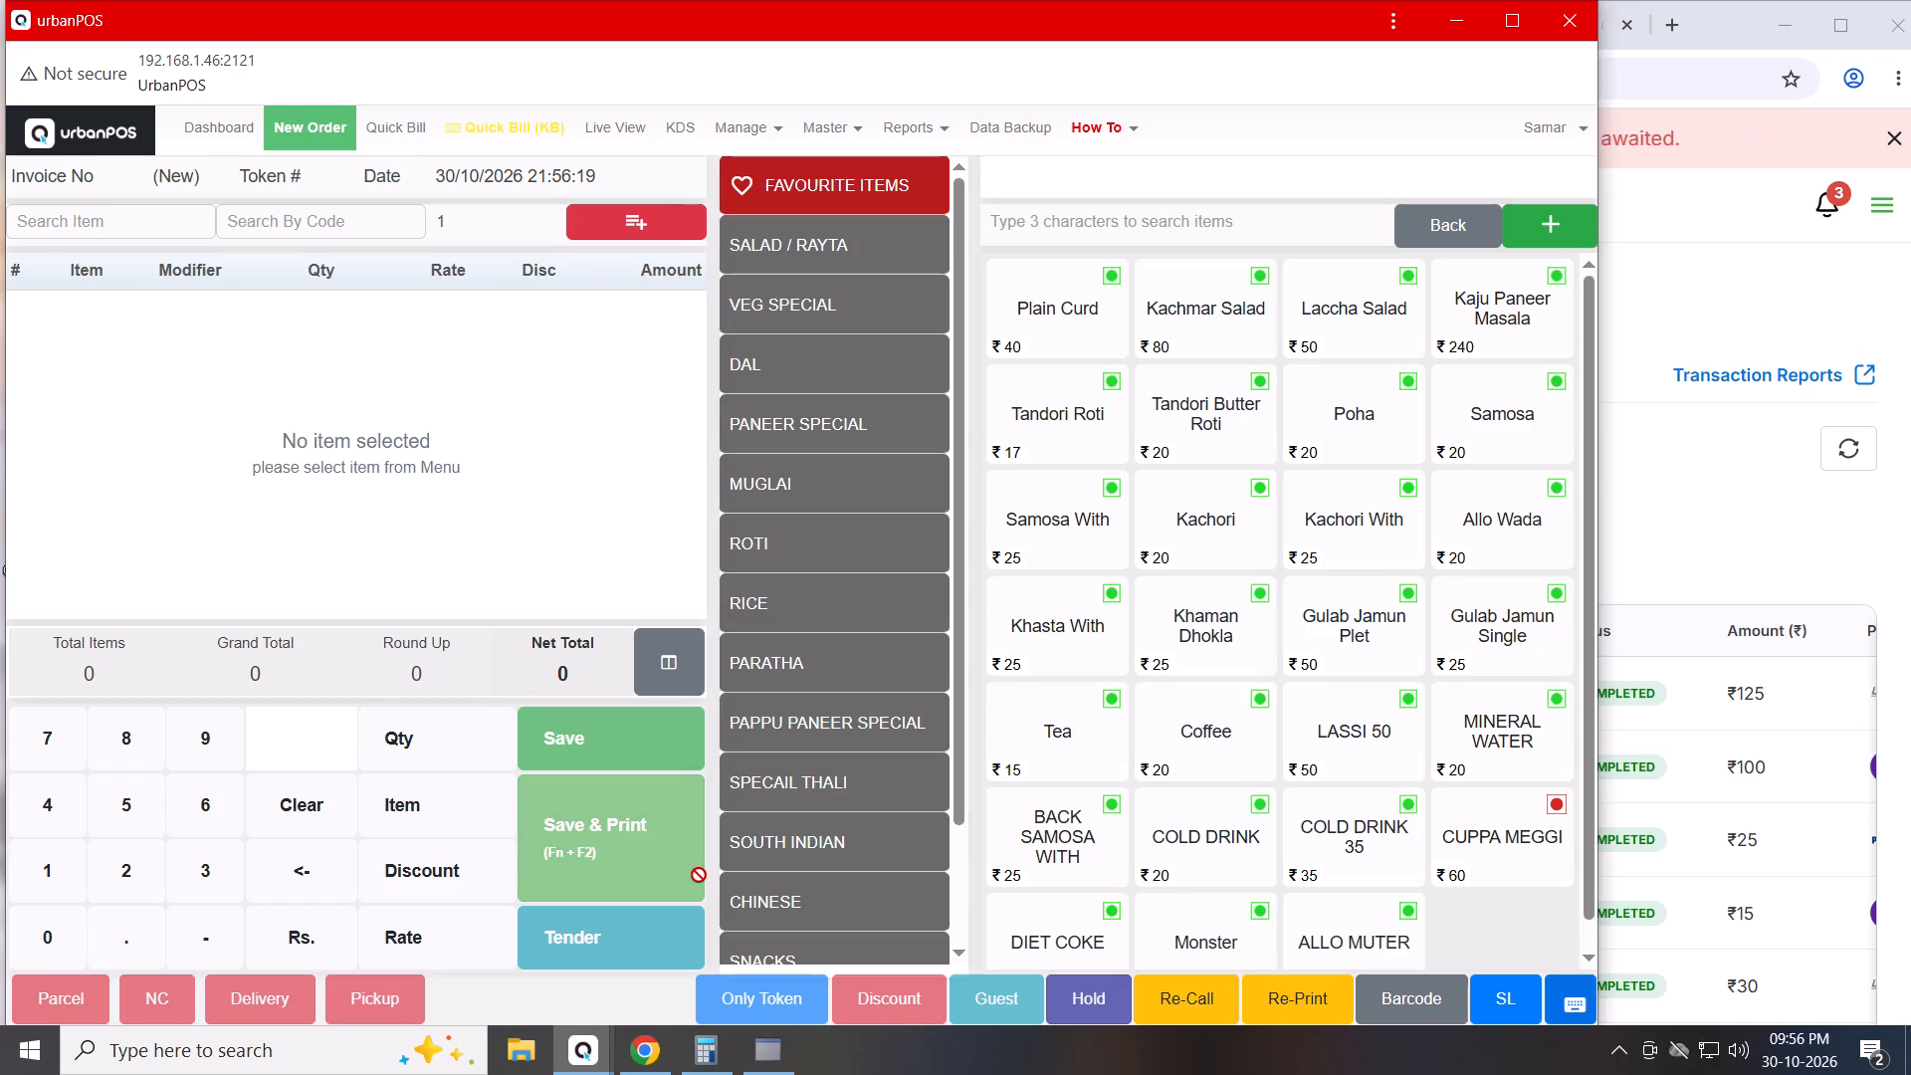
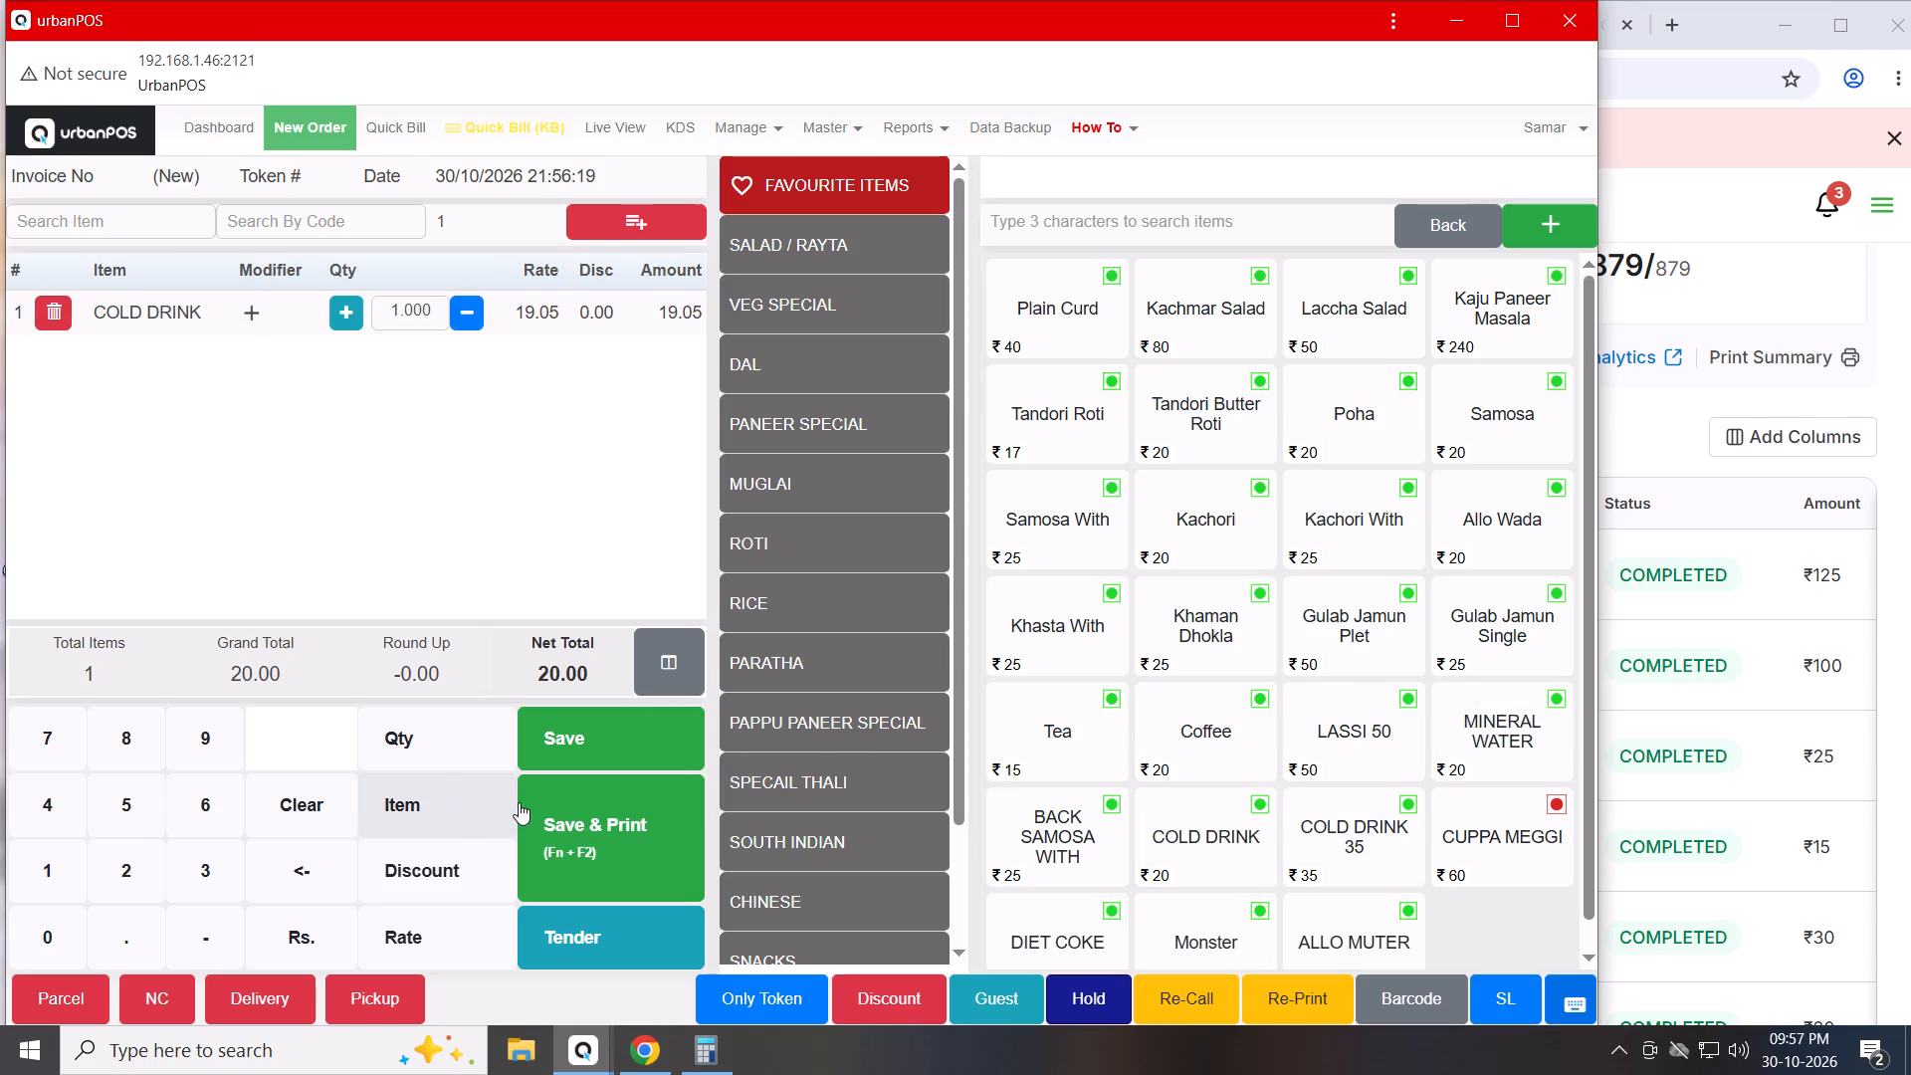
Save and print the bill for the ₹20 COLD DRINK order.
click(545, 809)
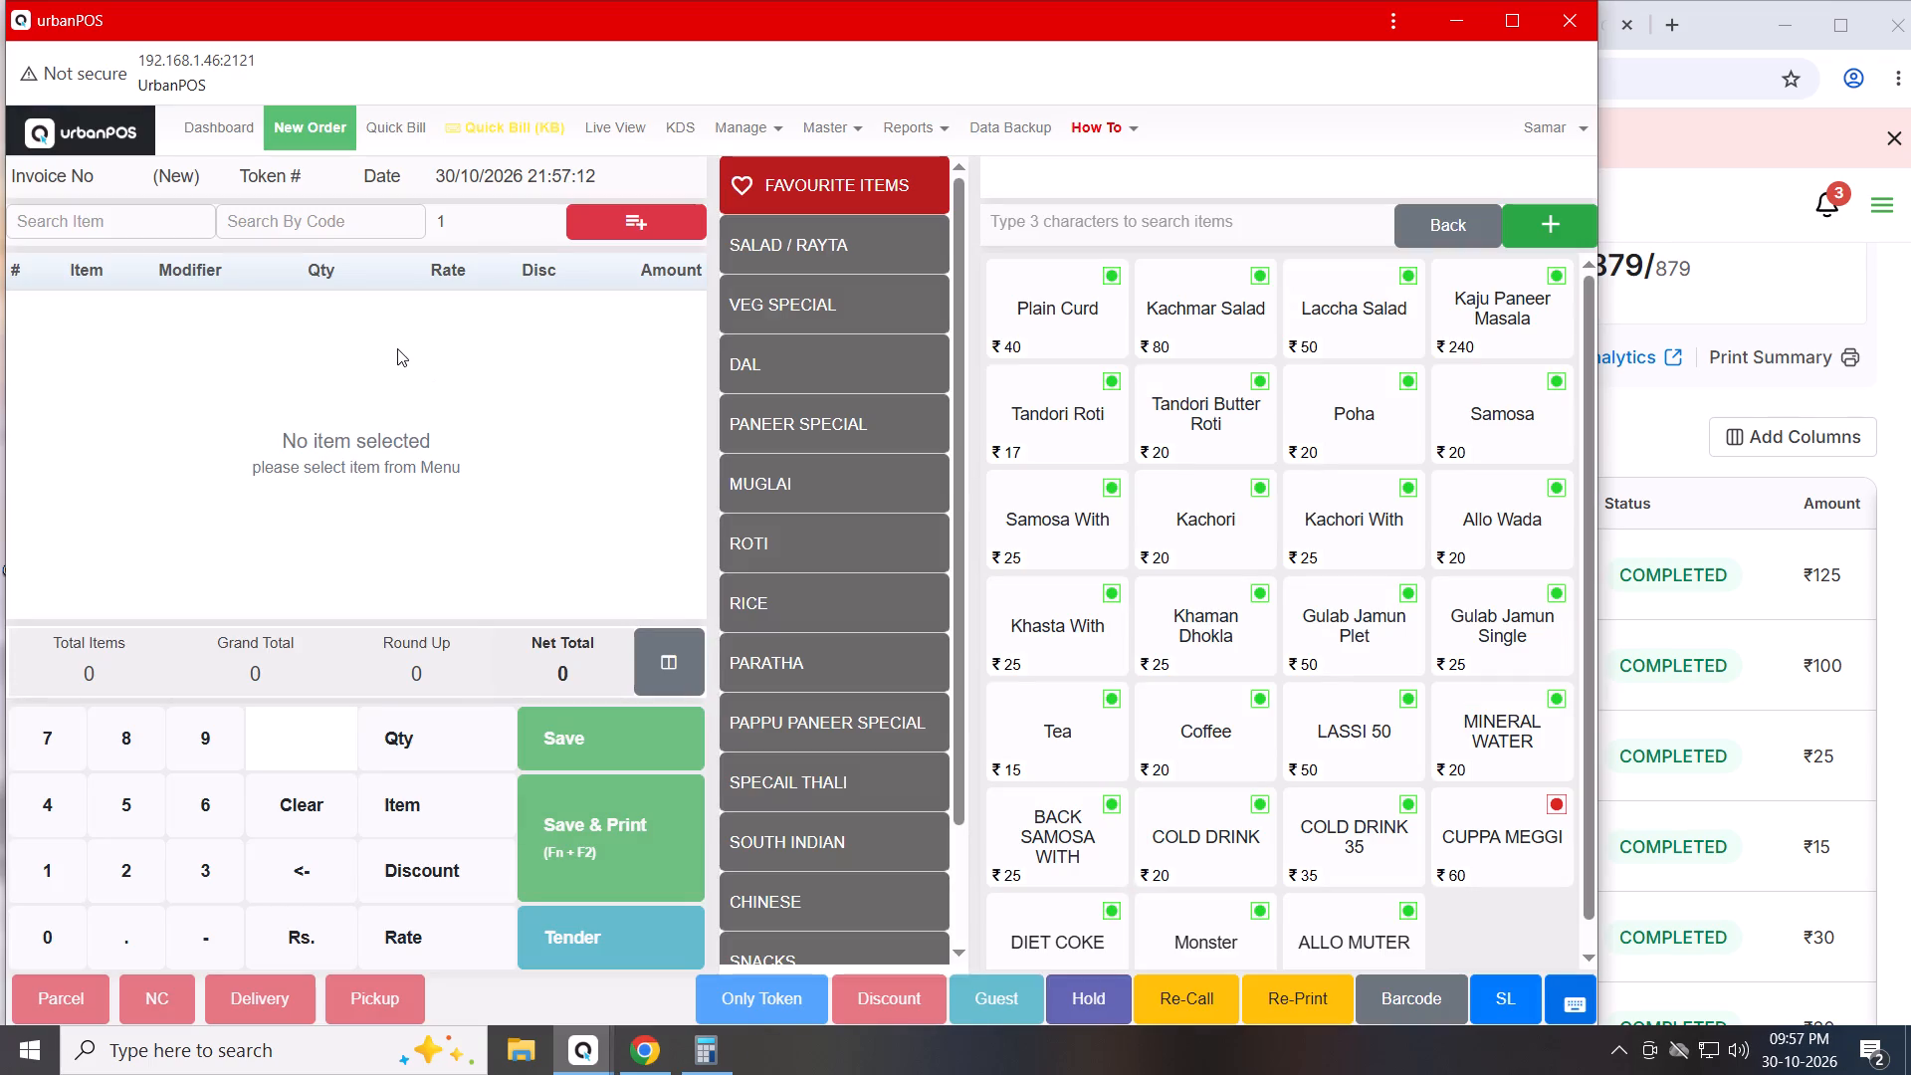
Add one ₹20 MINERAL WATER from the favourite items to the new order.
click(1489, 764)
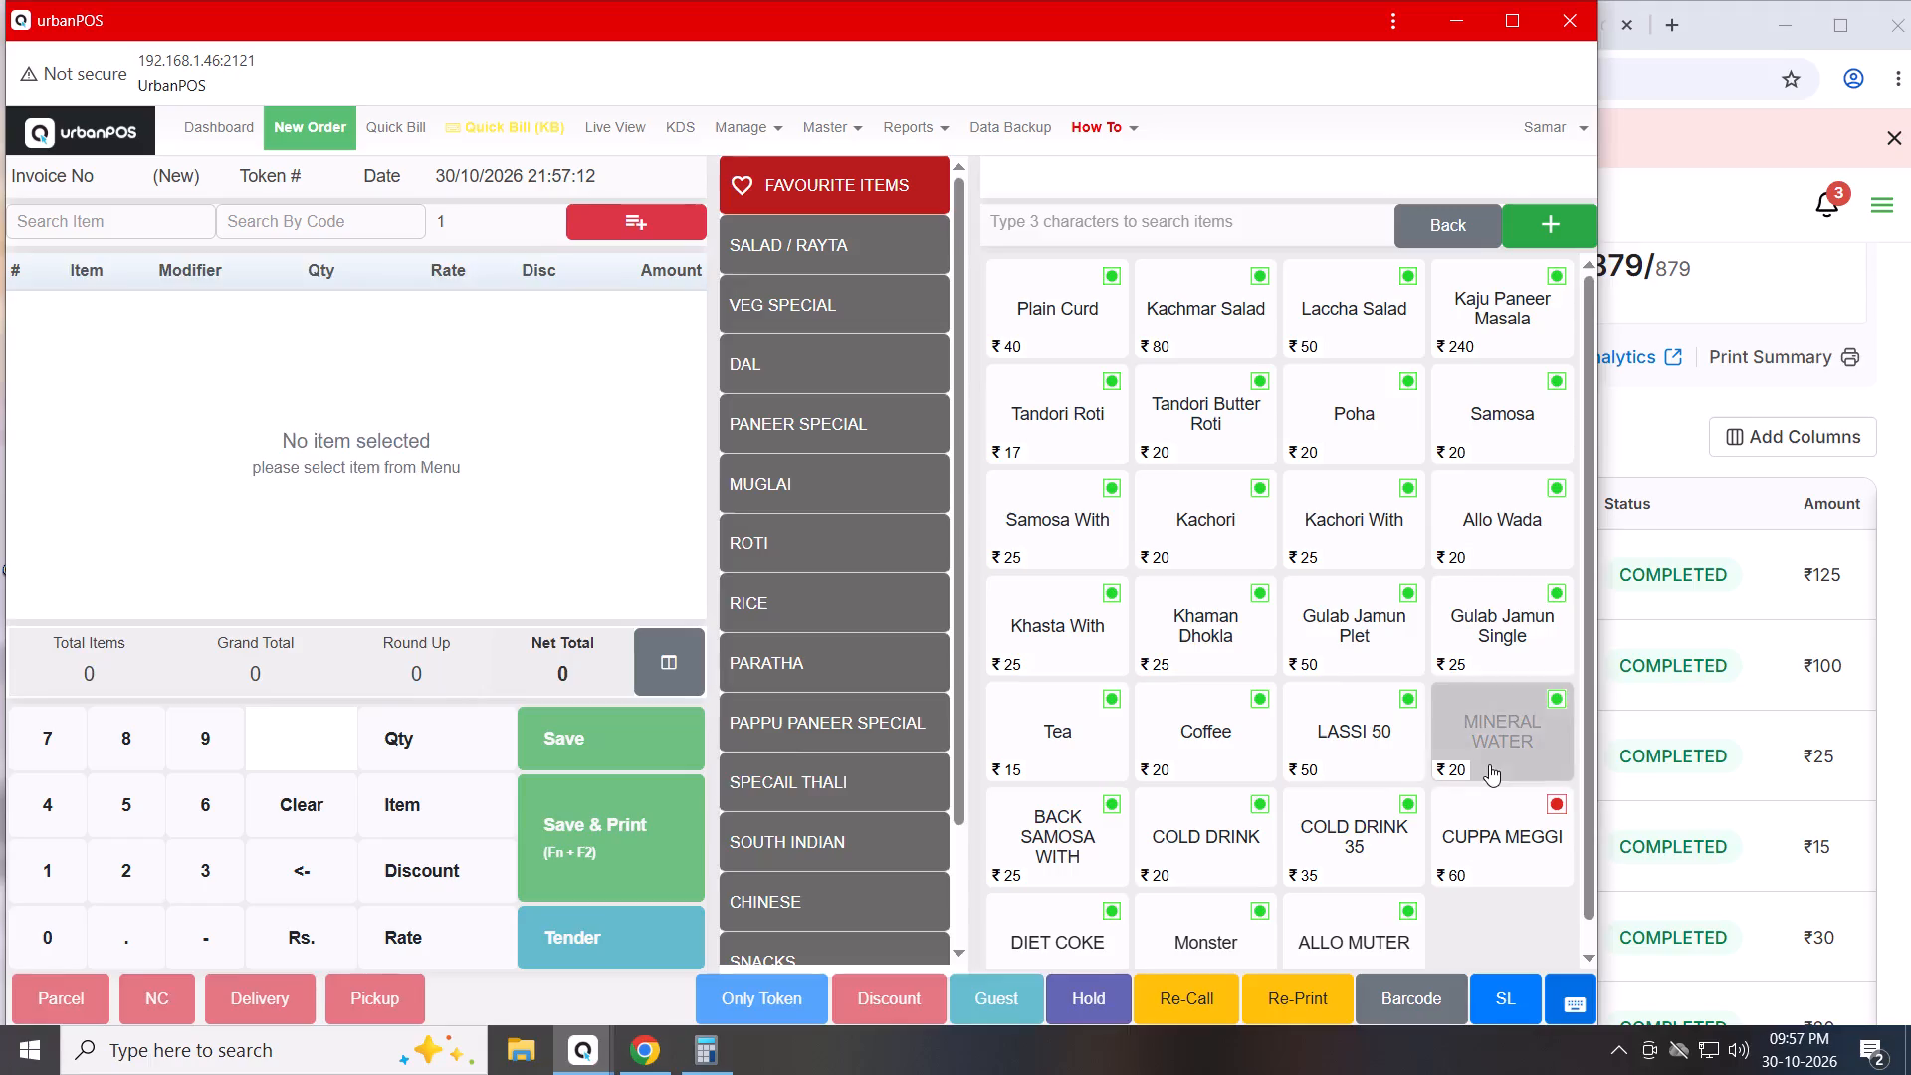
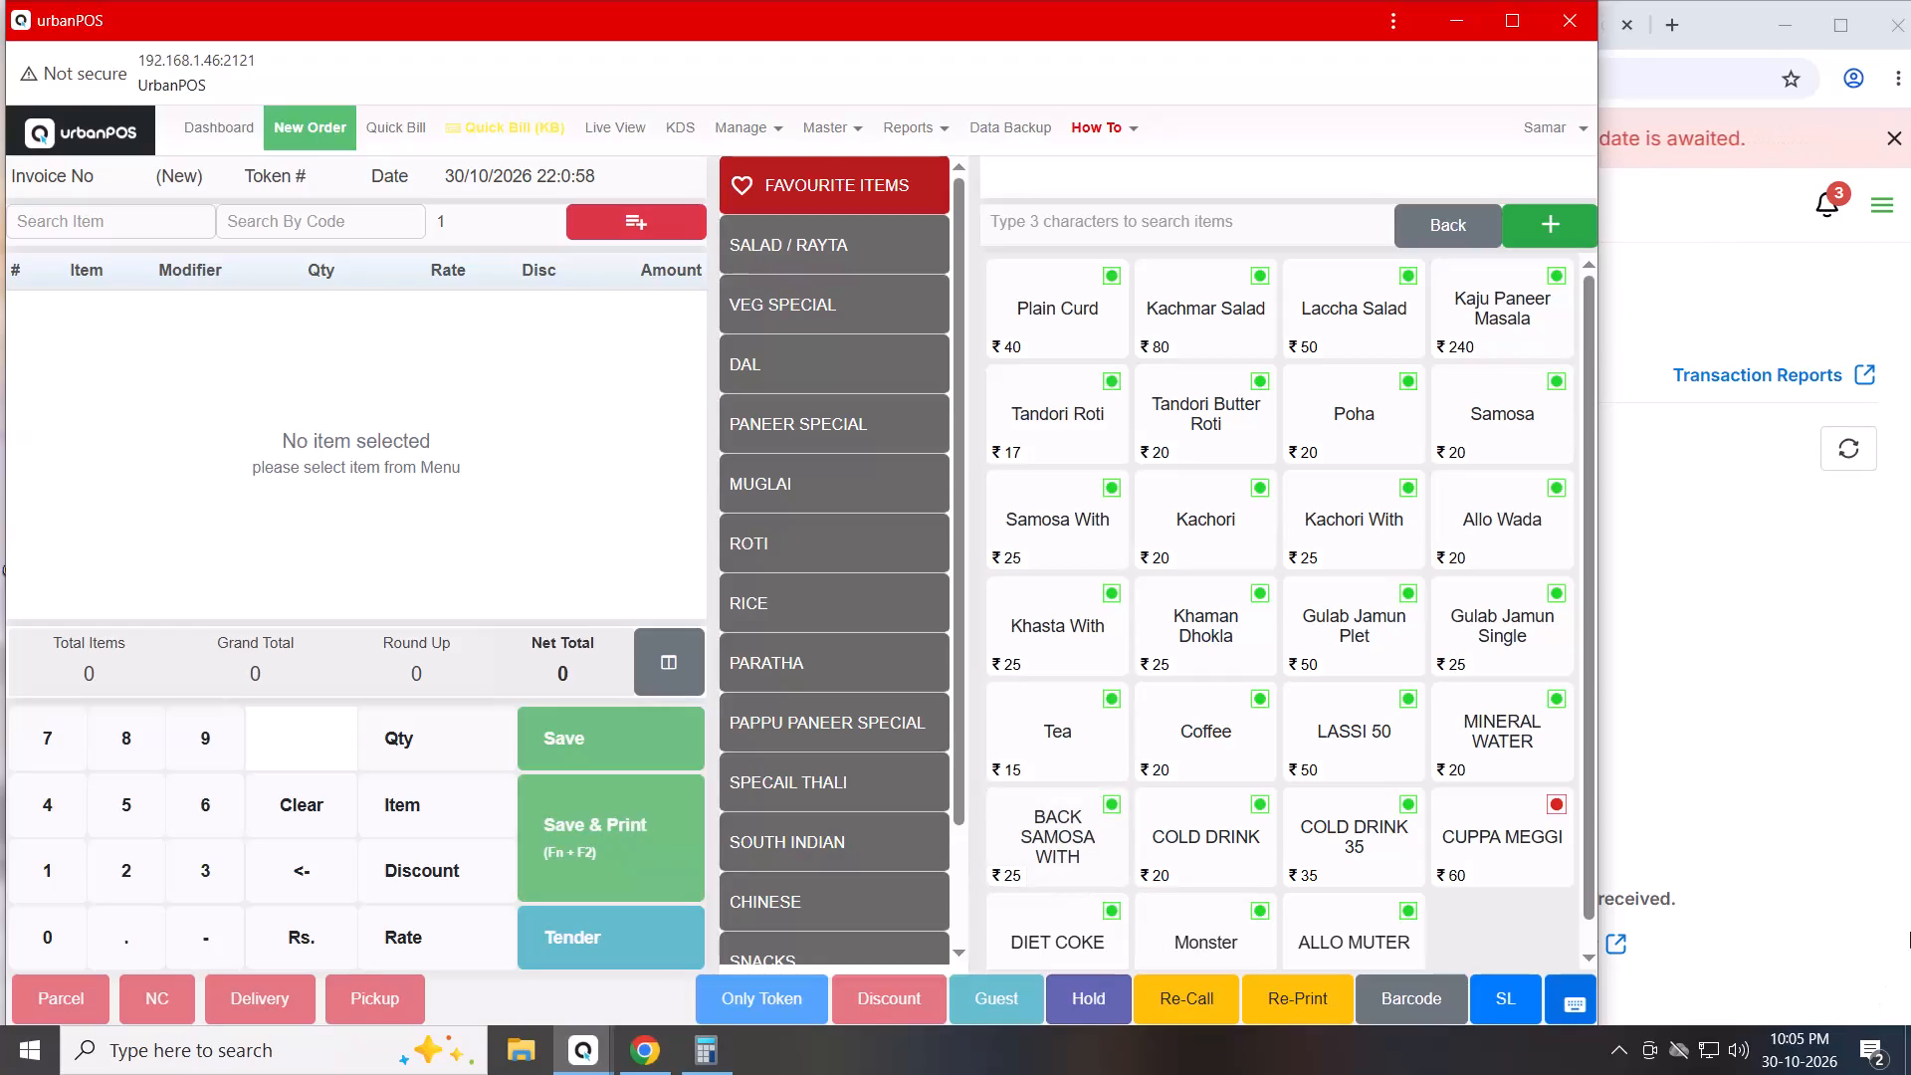
Add one ₹20 MINERAL WATER from the favourite items to the empty order, and save and print its bill.
click(1509, 758)
key(F2)
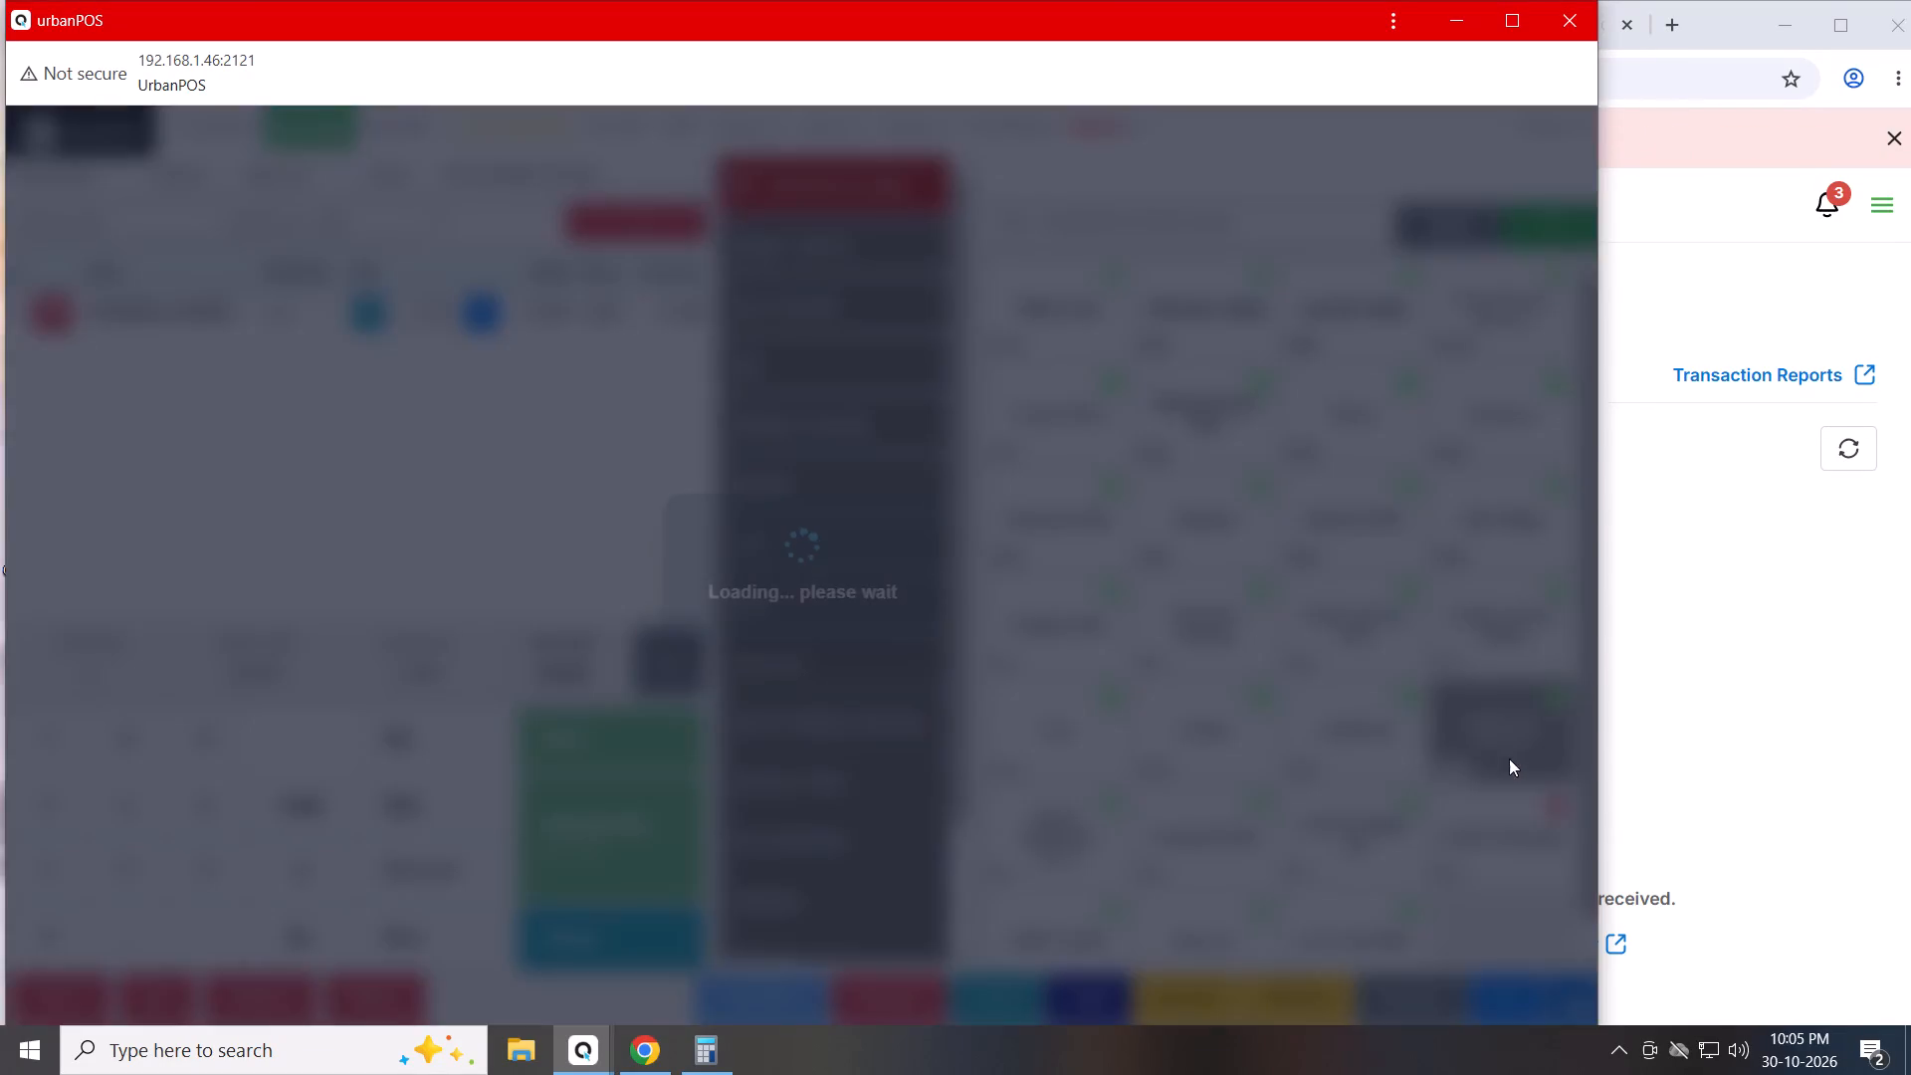
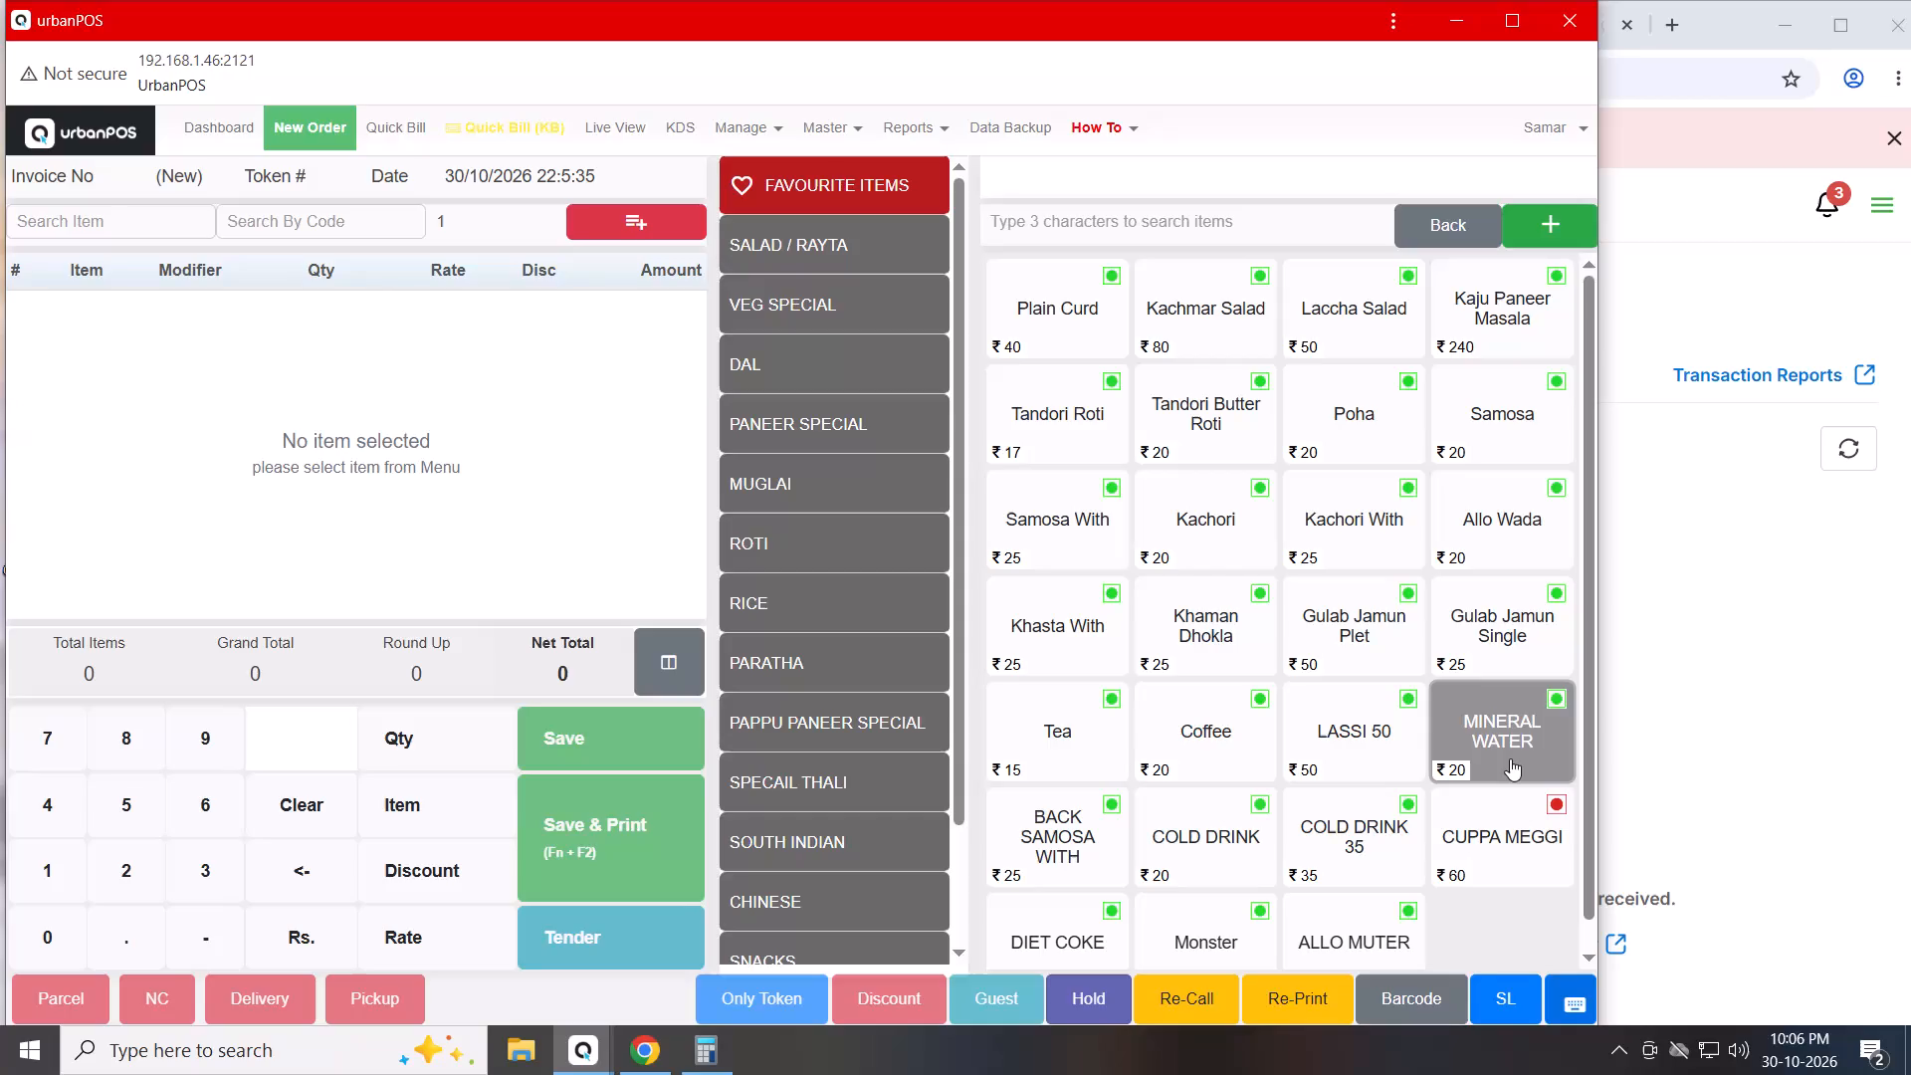
Add one ₹20 MINERAL WATER from the favourite items to the empty order, and save and print its bill.
click(1510, 758)
key(F2)
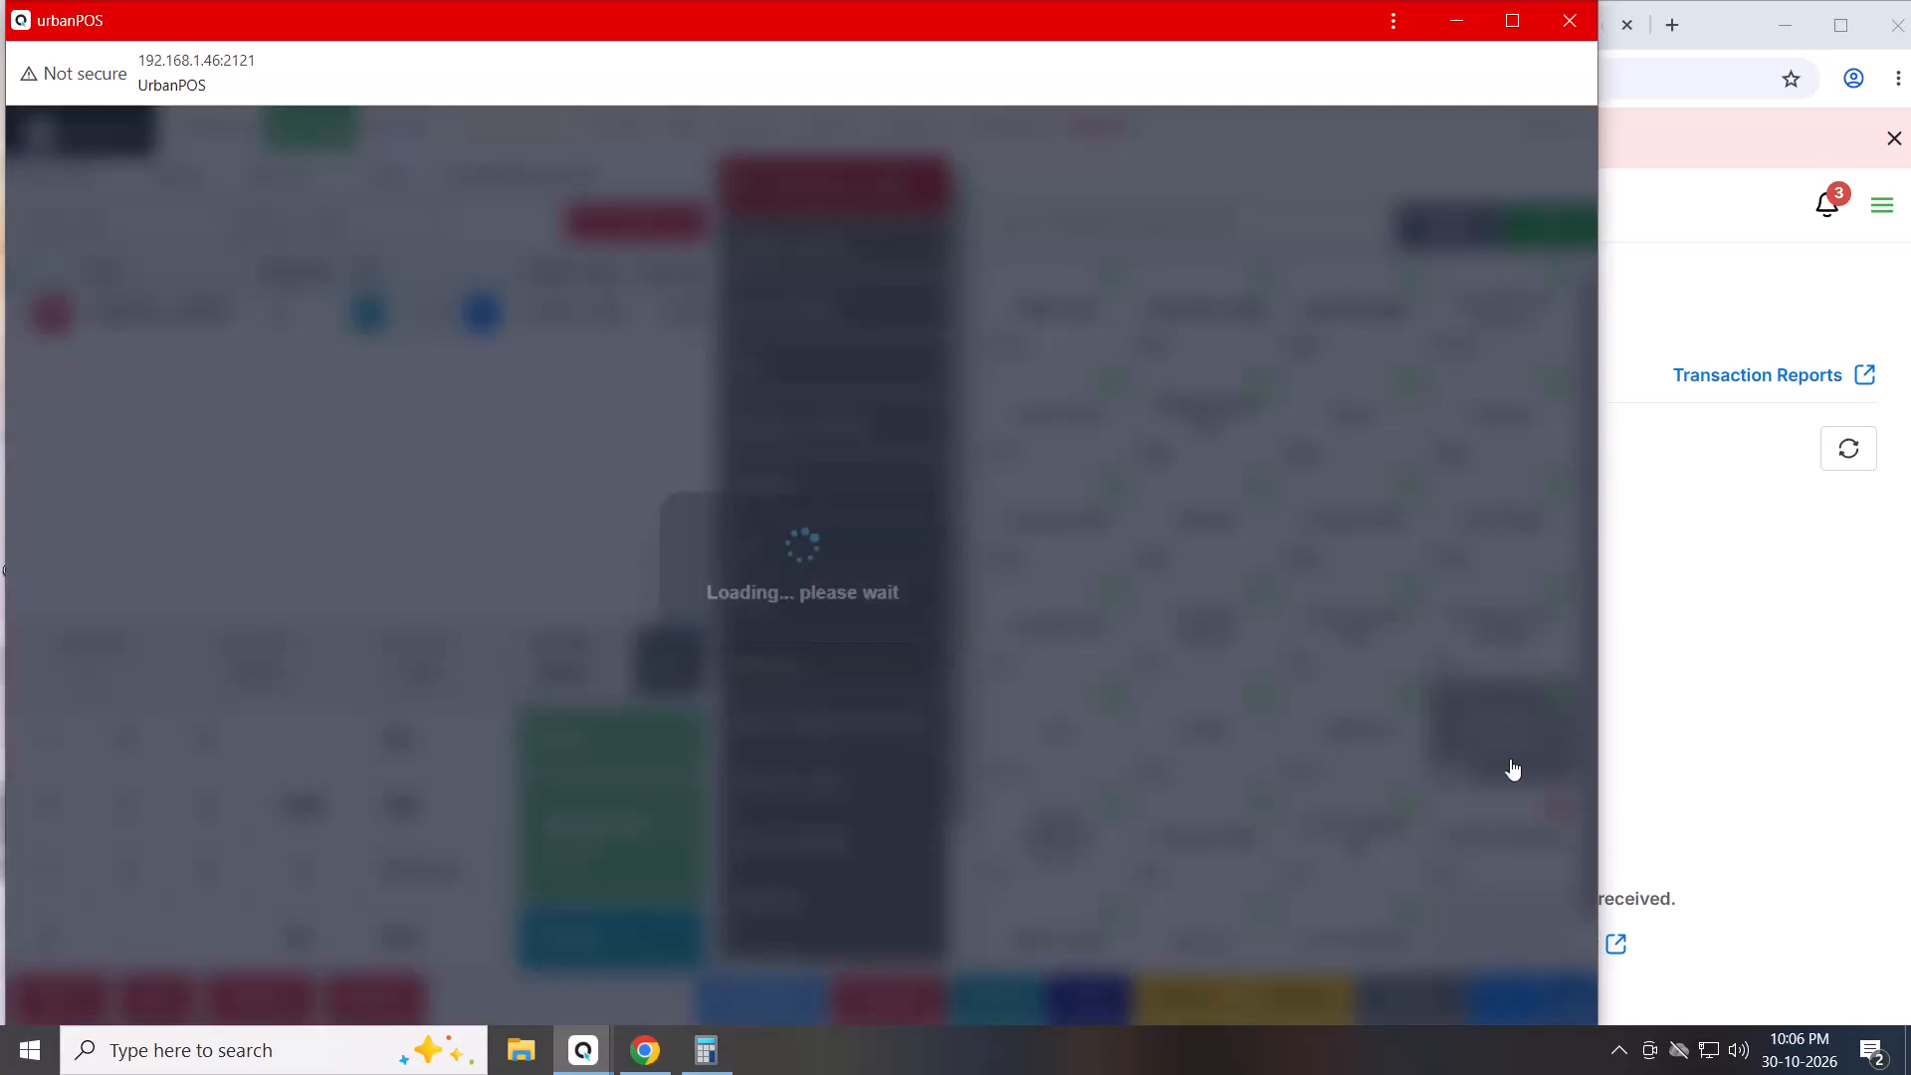
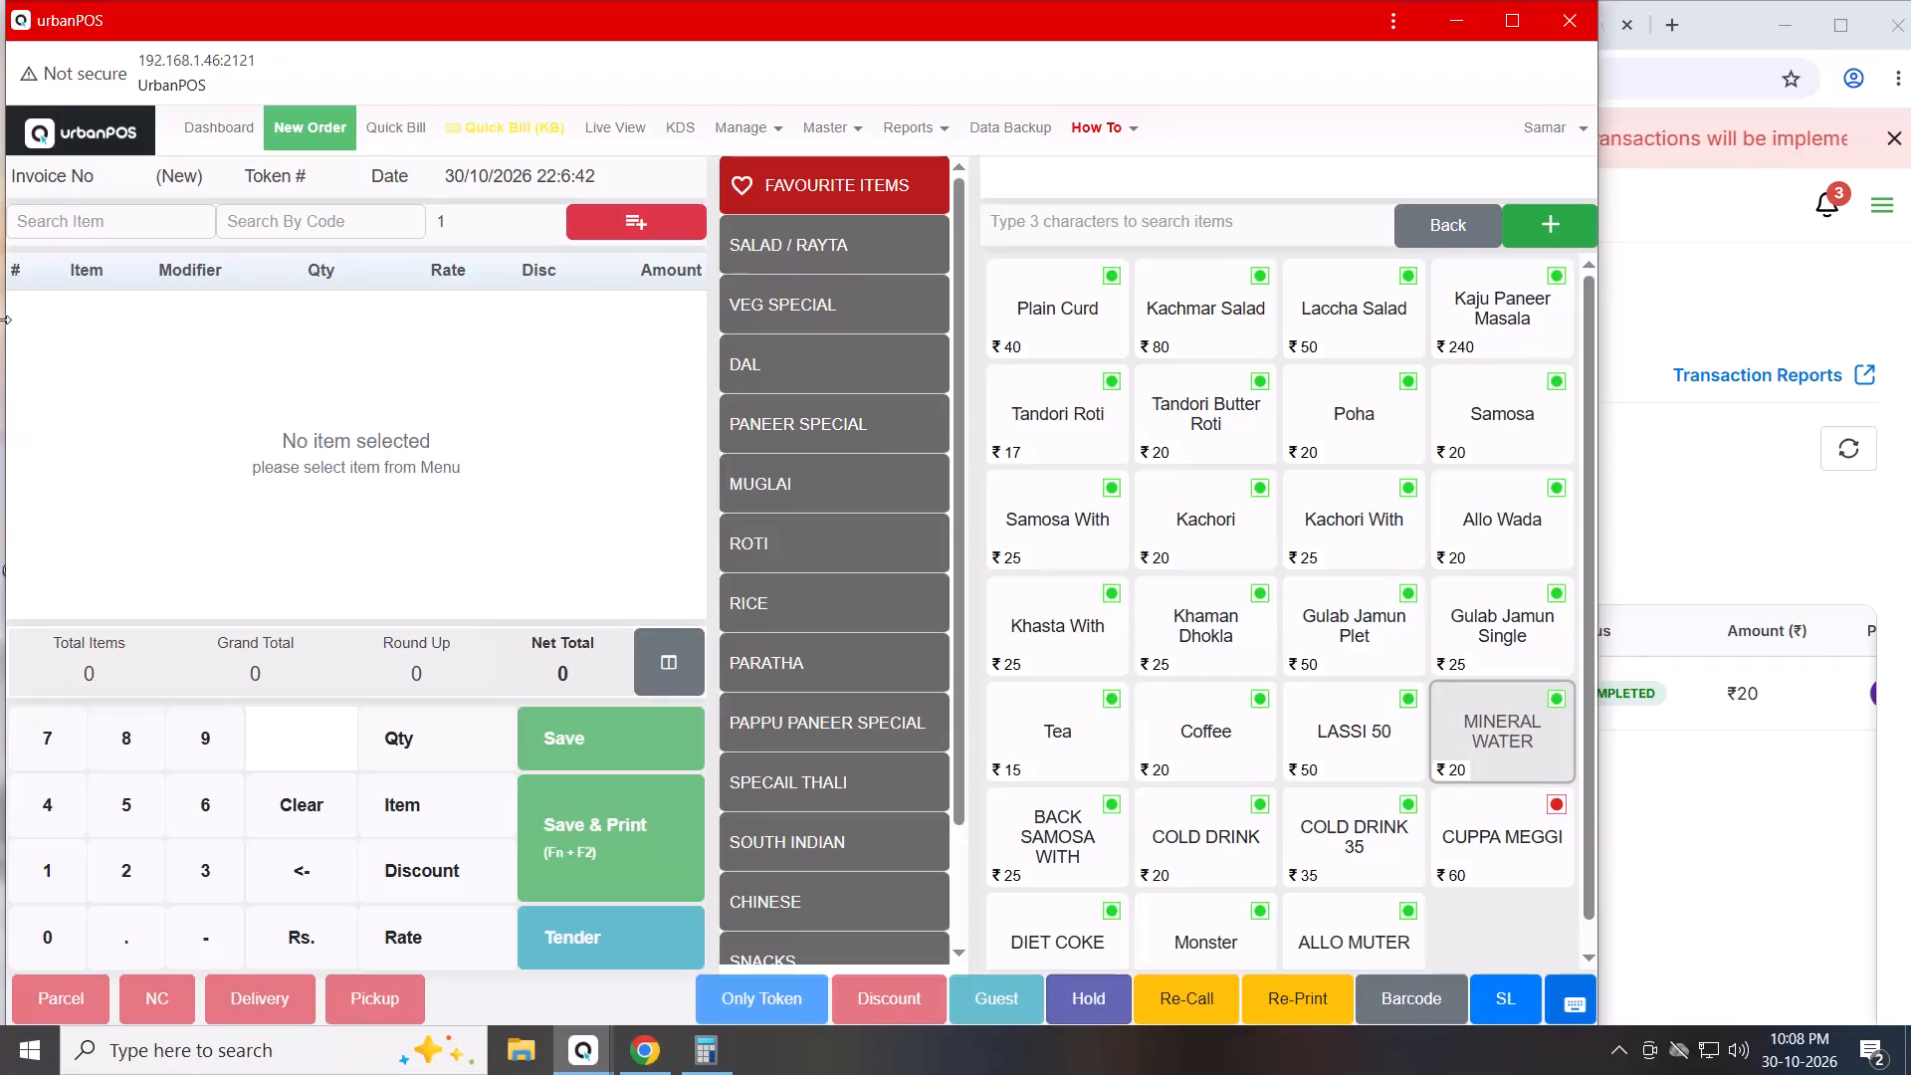
Find Allo Paratha by searching items for "allo p", add one to the empty order, and save and print its bill.
click(22, 224)
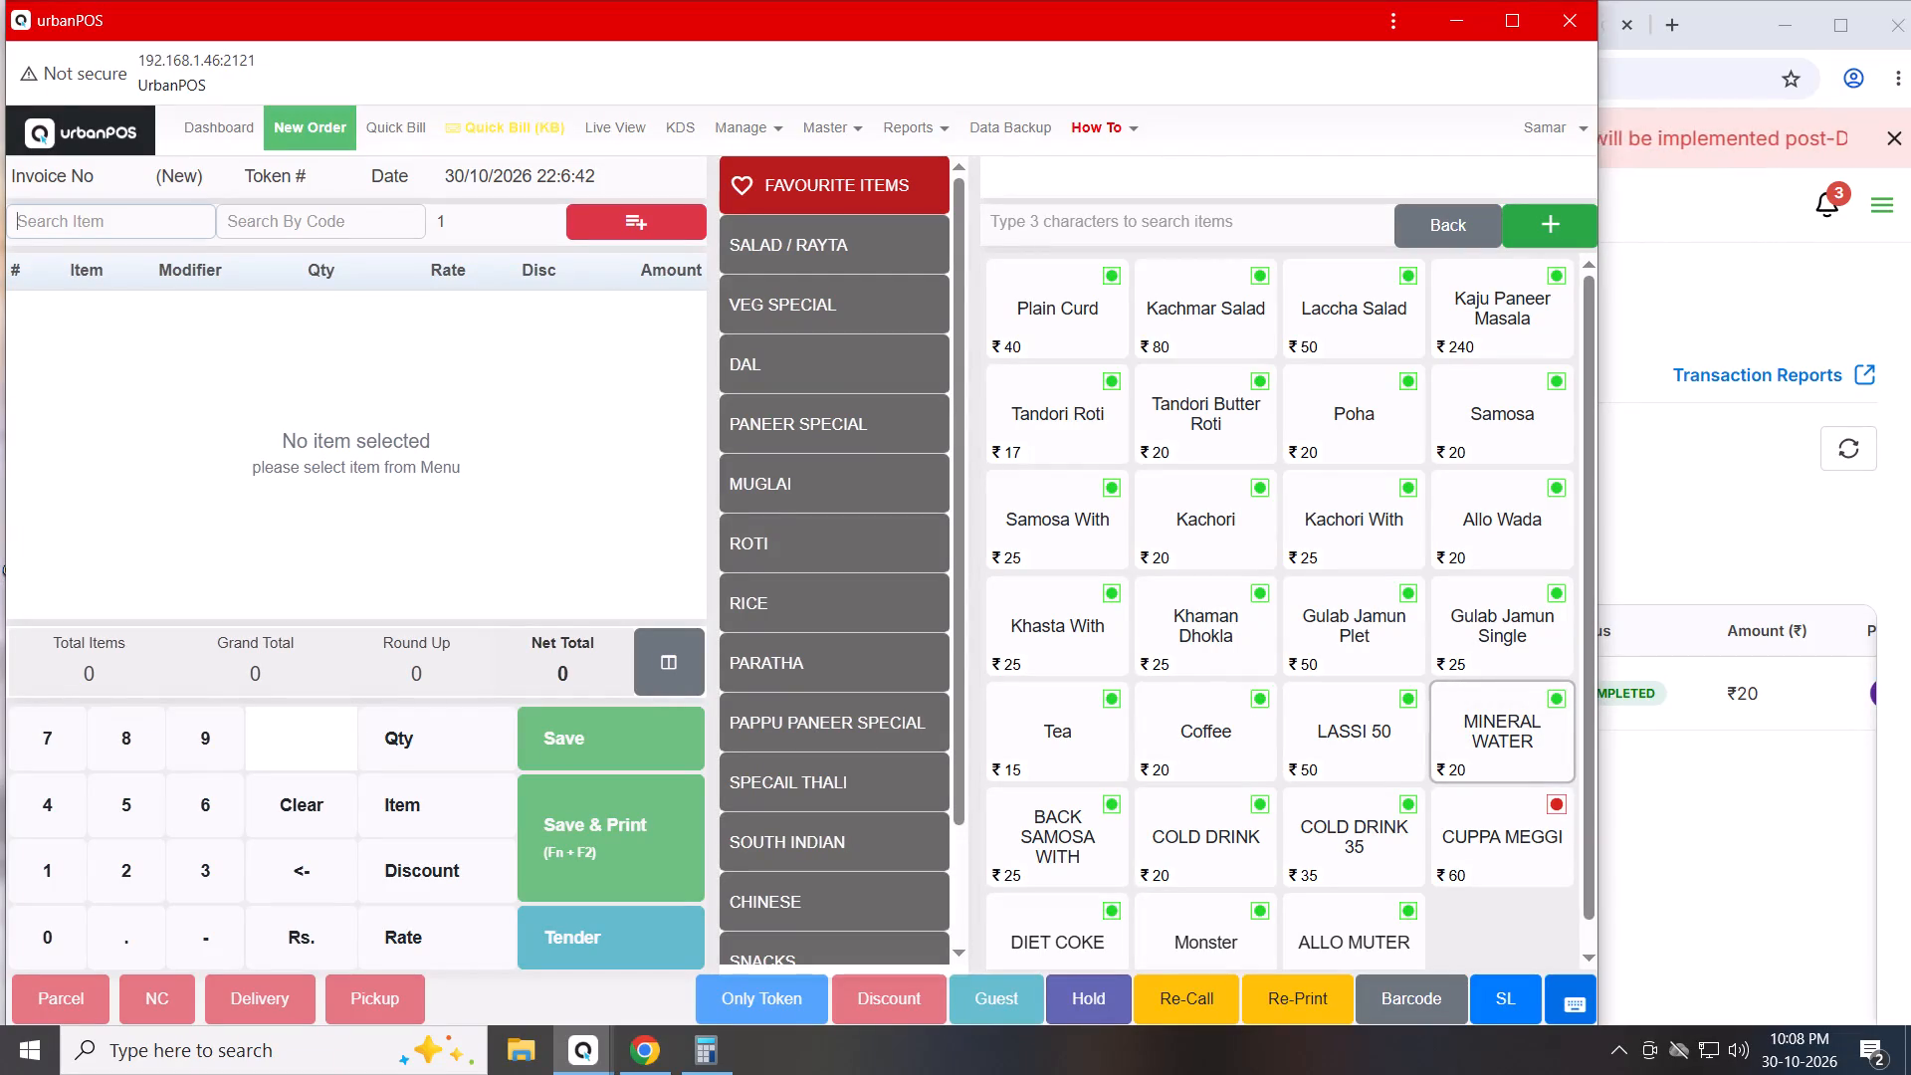
text(allo p)
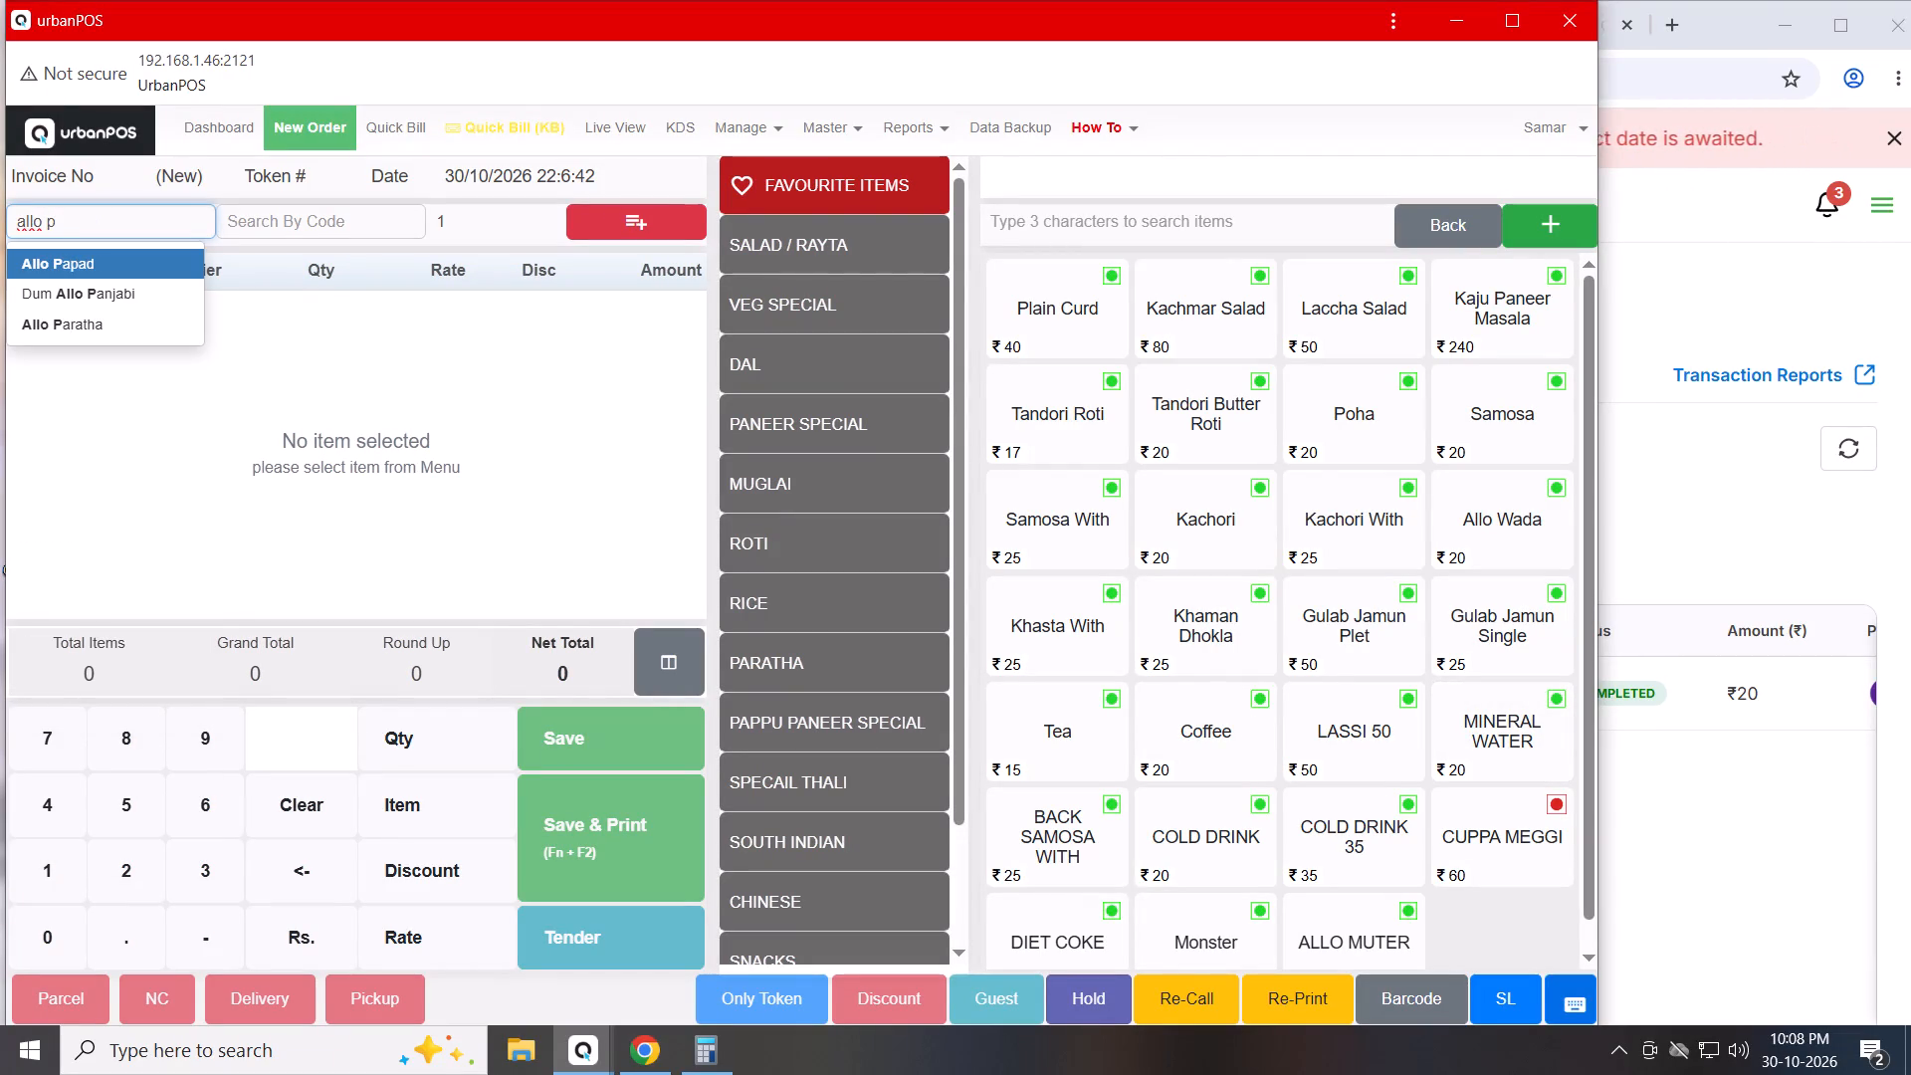
key(Up)
key(Return)
key(Return)
key(F2)
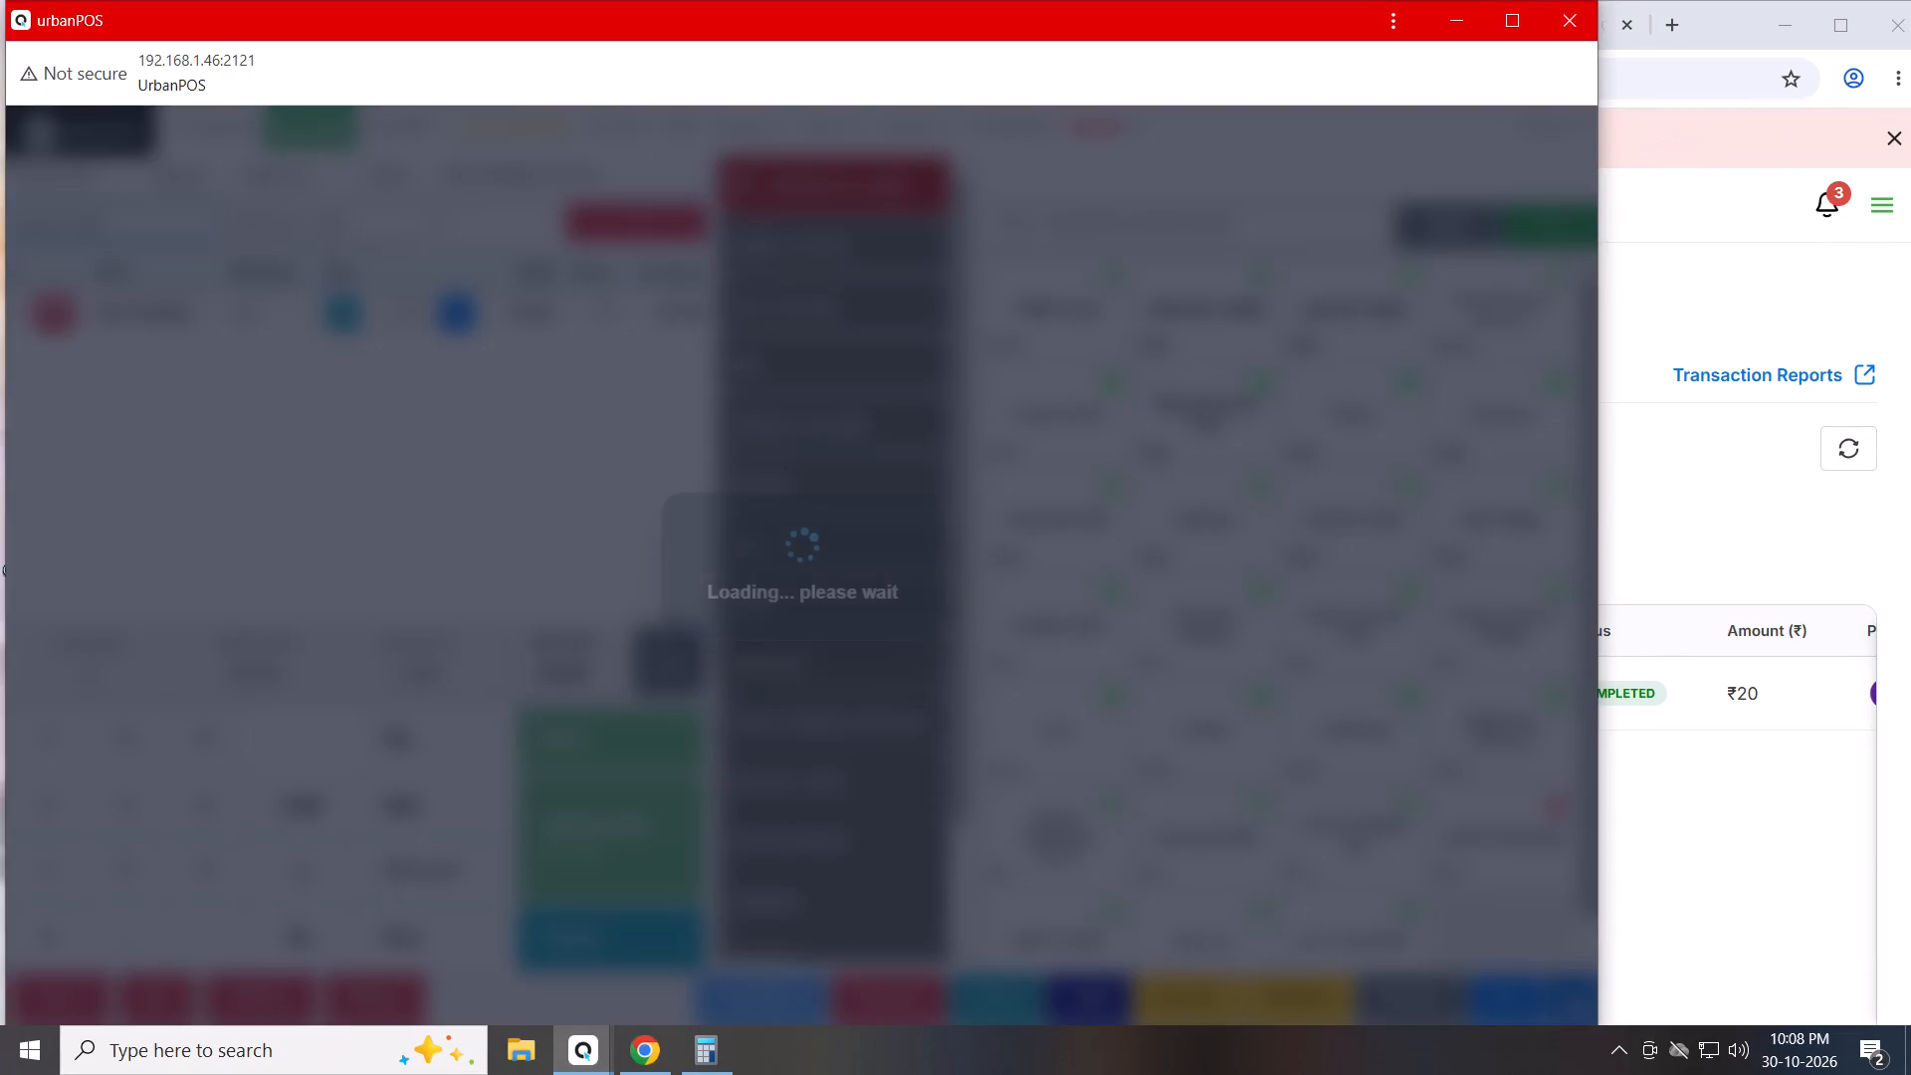
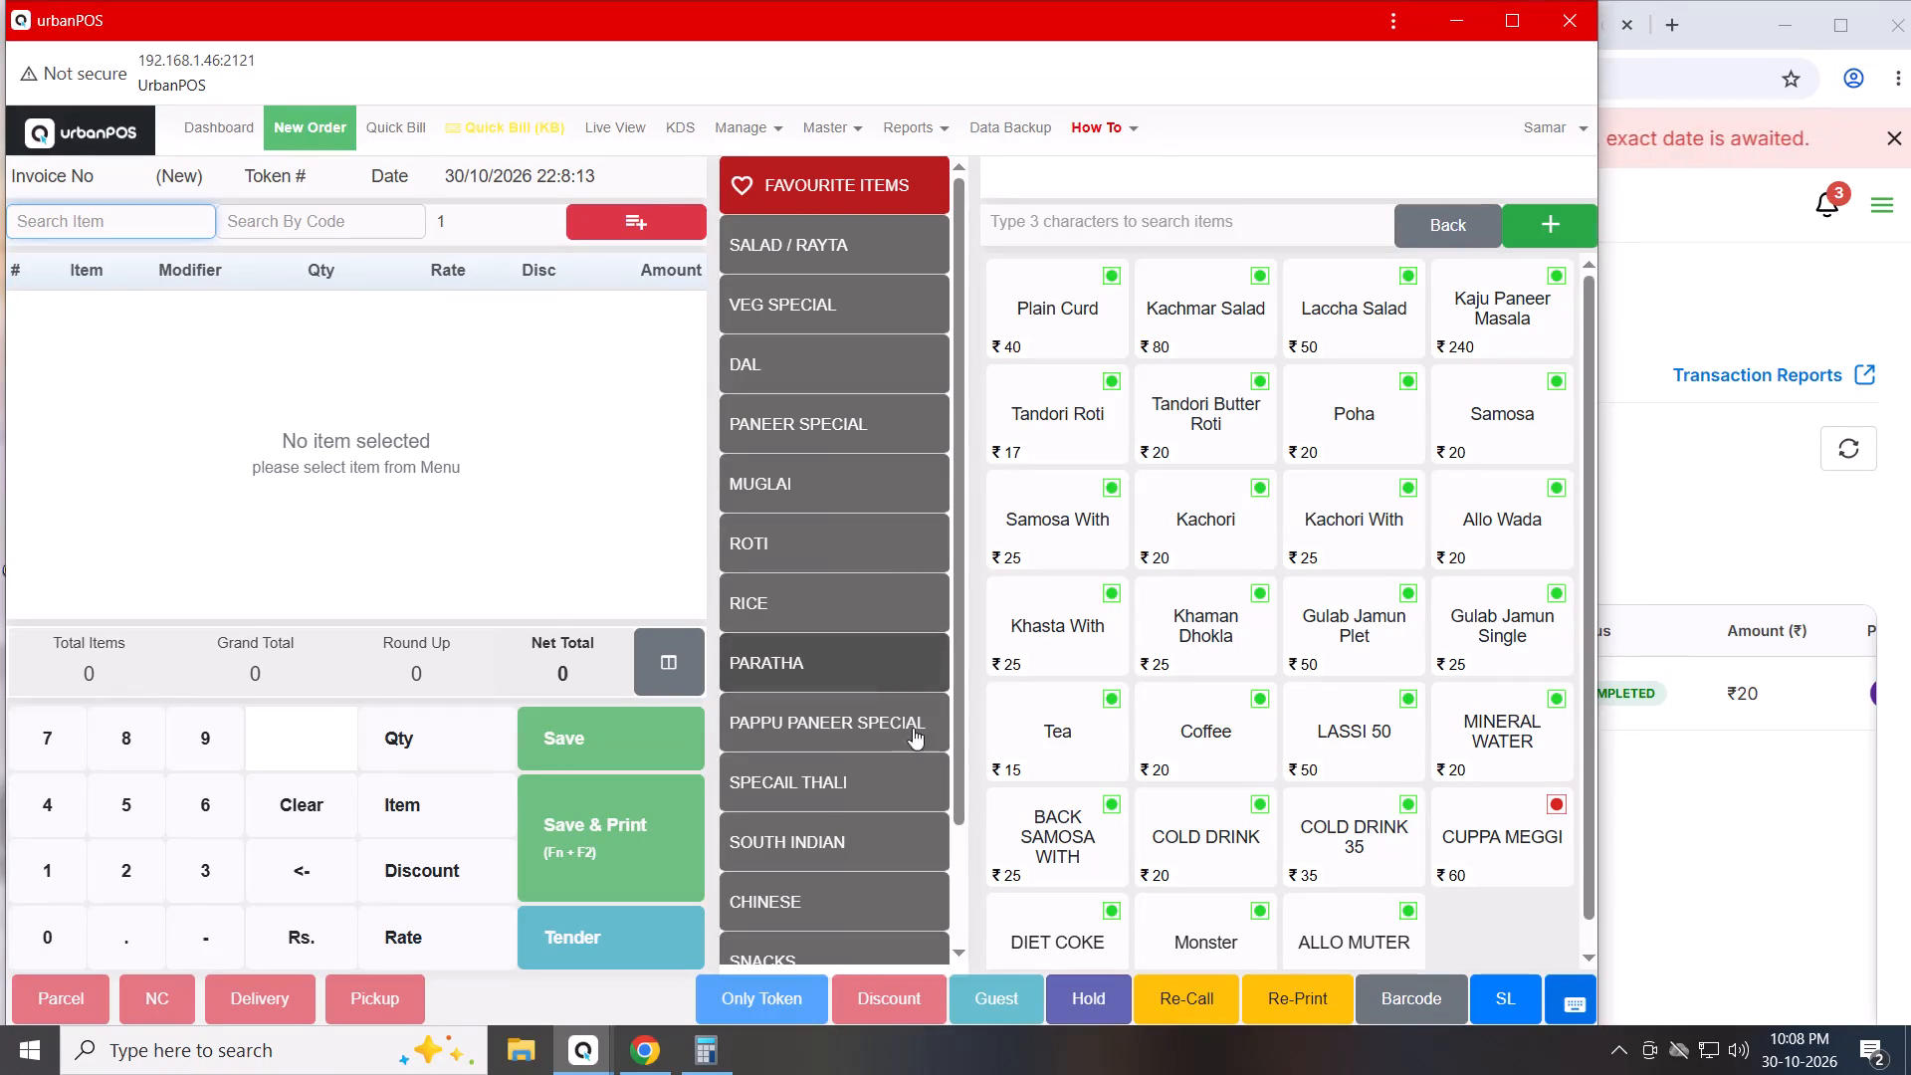
Add one Tea from the favourite items to the empty order, and save and print its bill.
click(1017, 741)
key(F2)
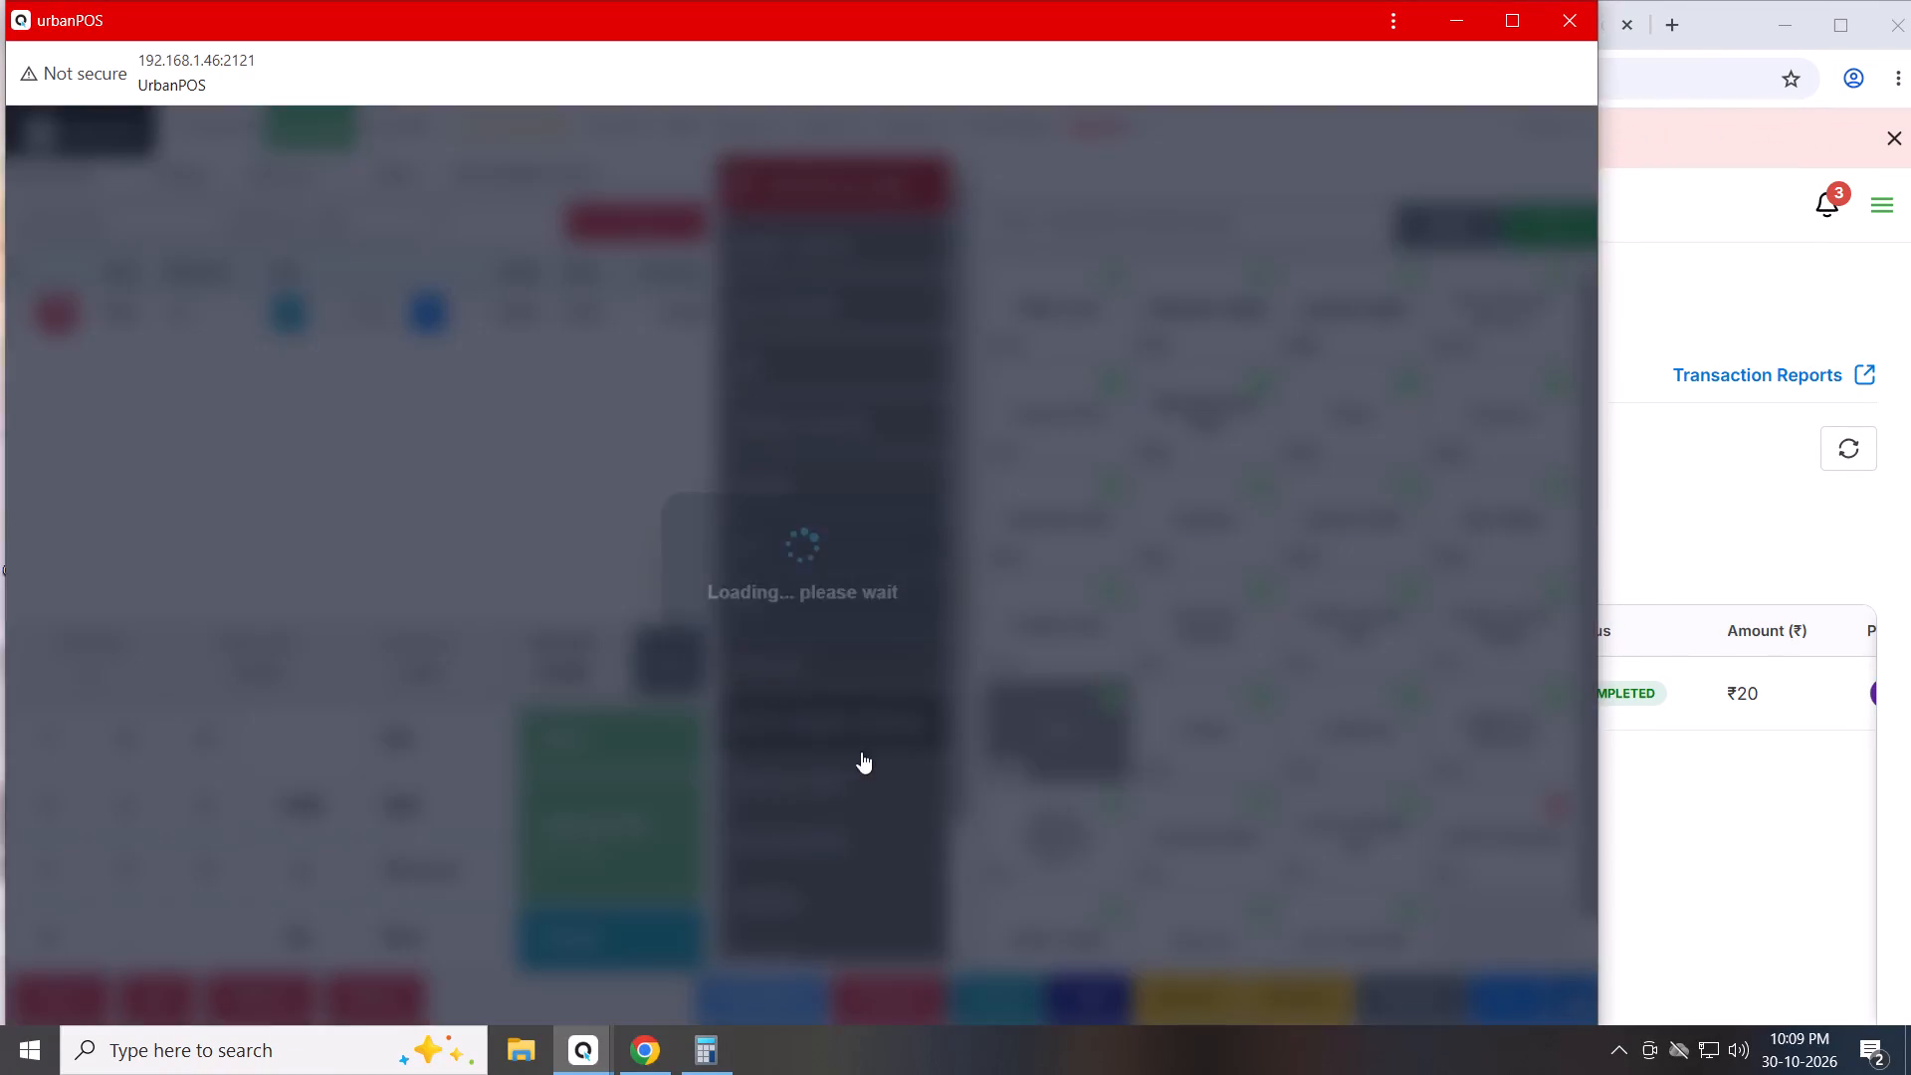
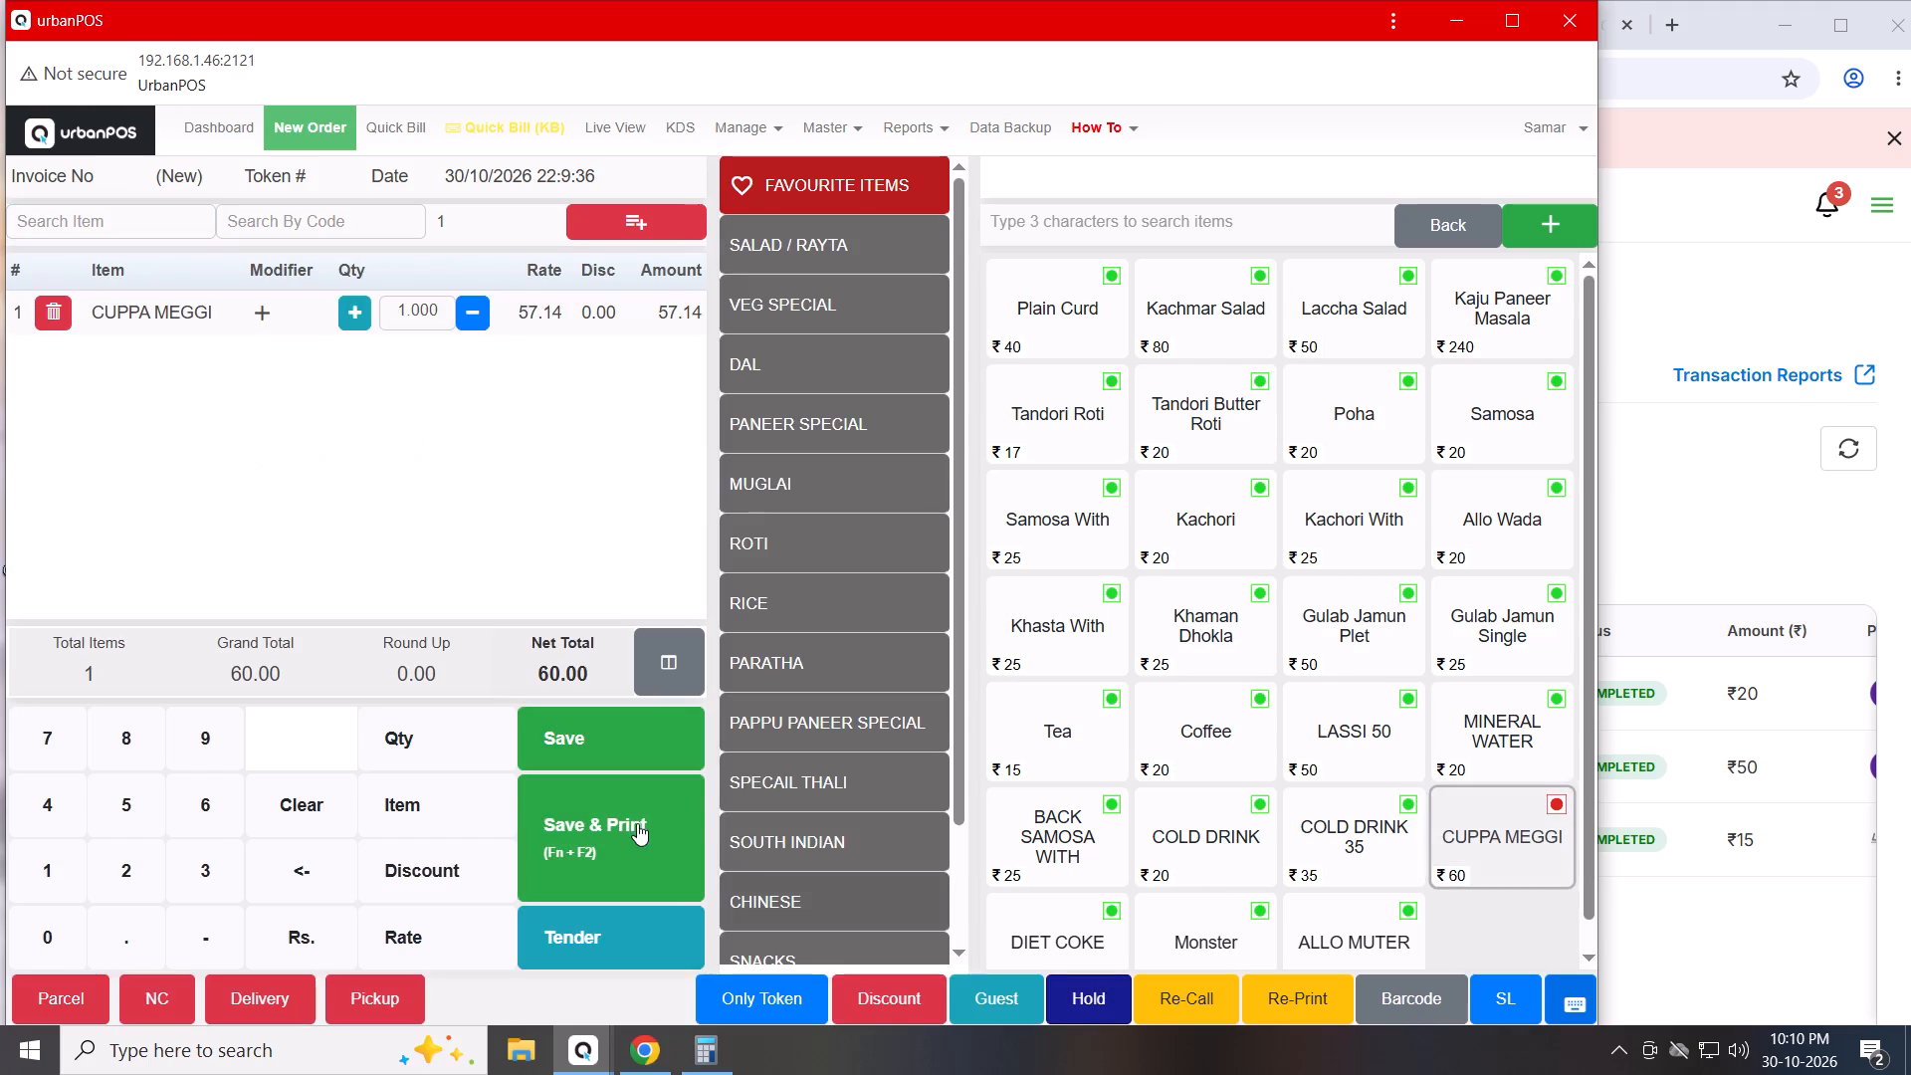
Save and print the bill for the order of one CUPPA MEGGI.
click(637, 823)
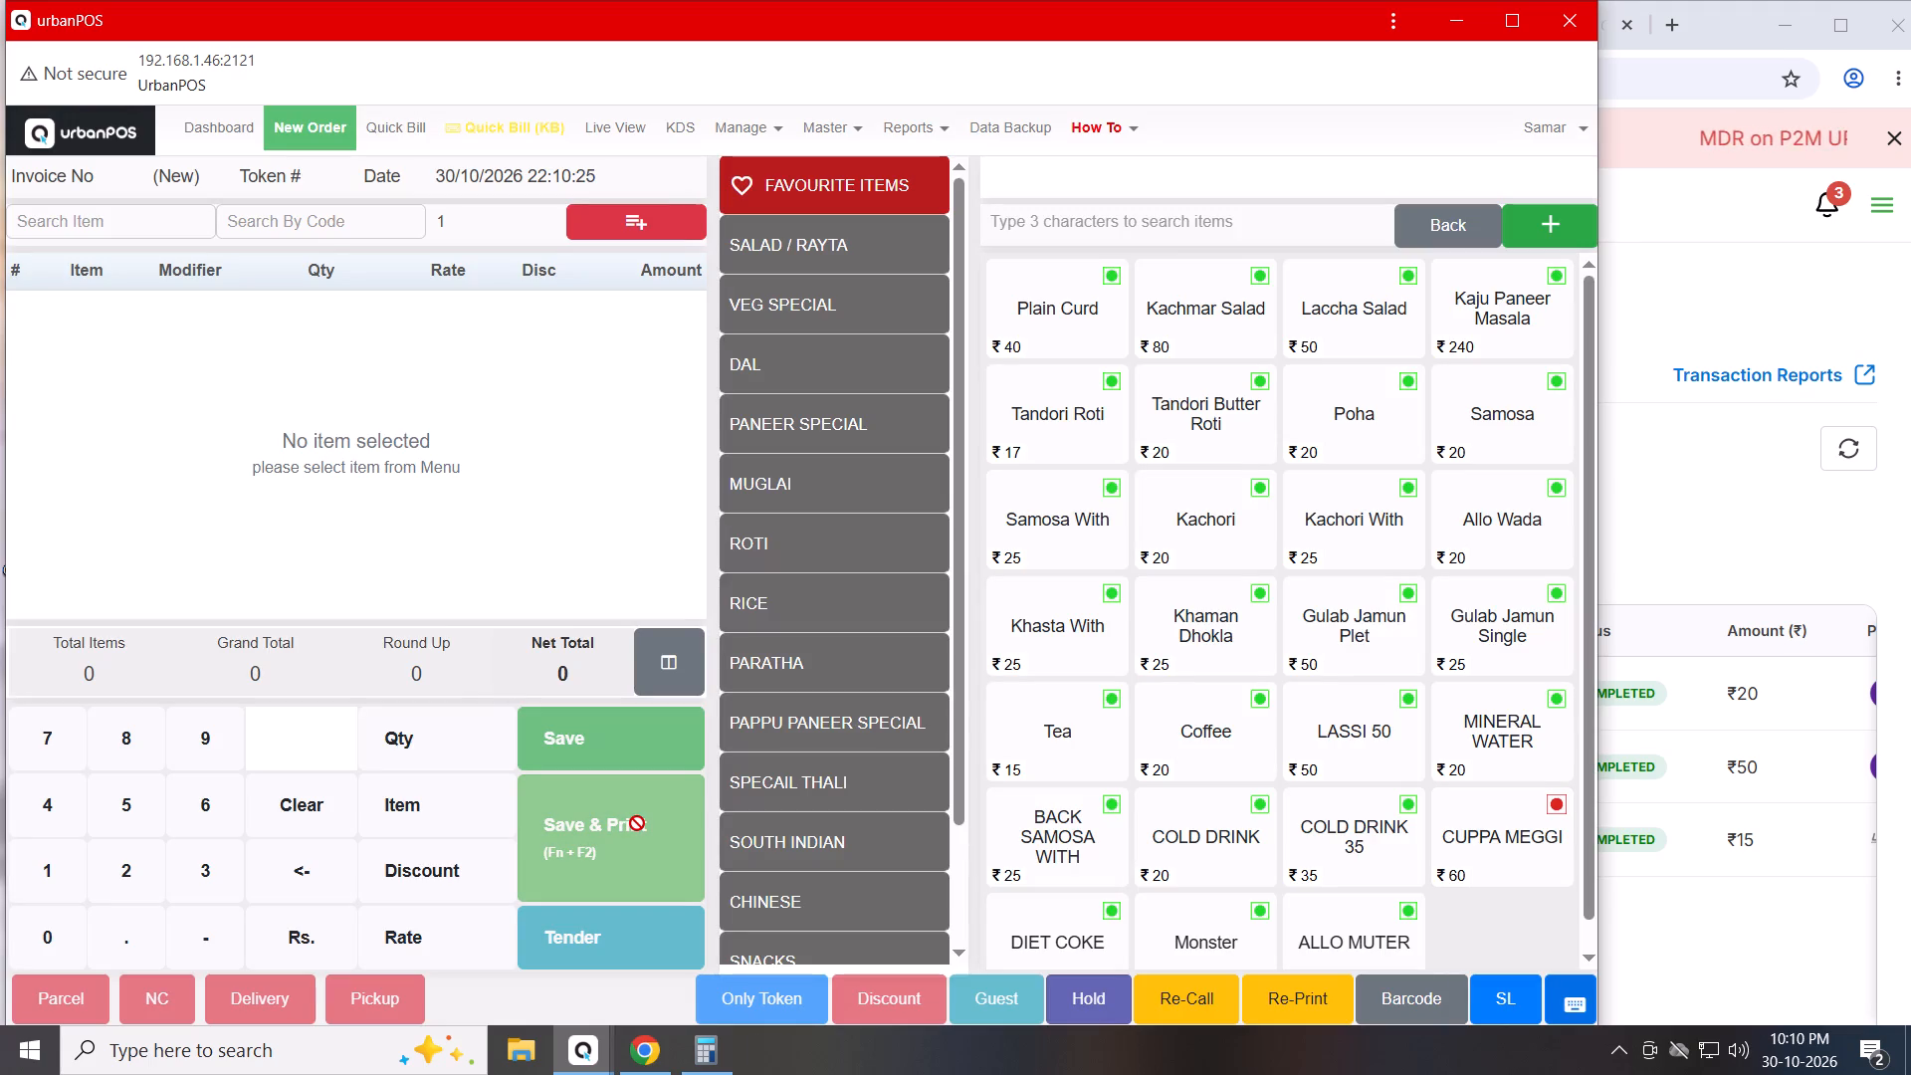
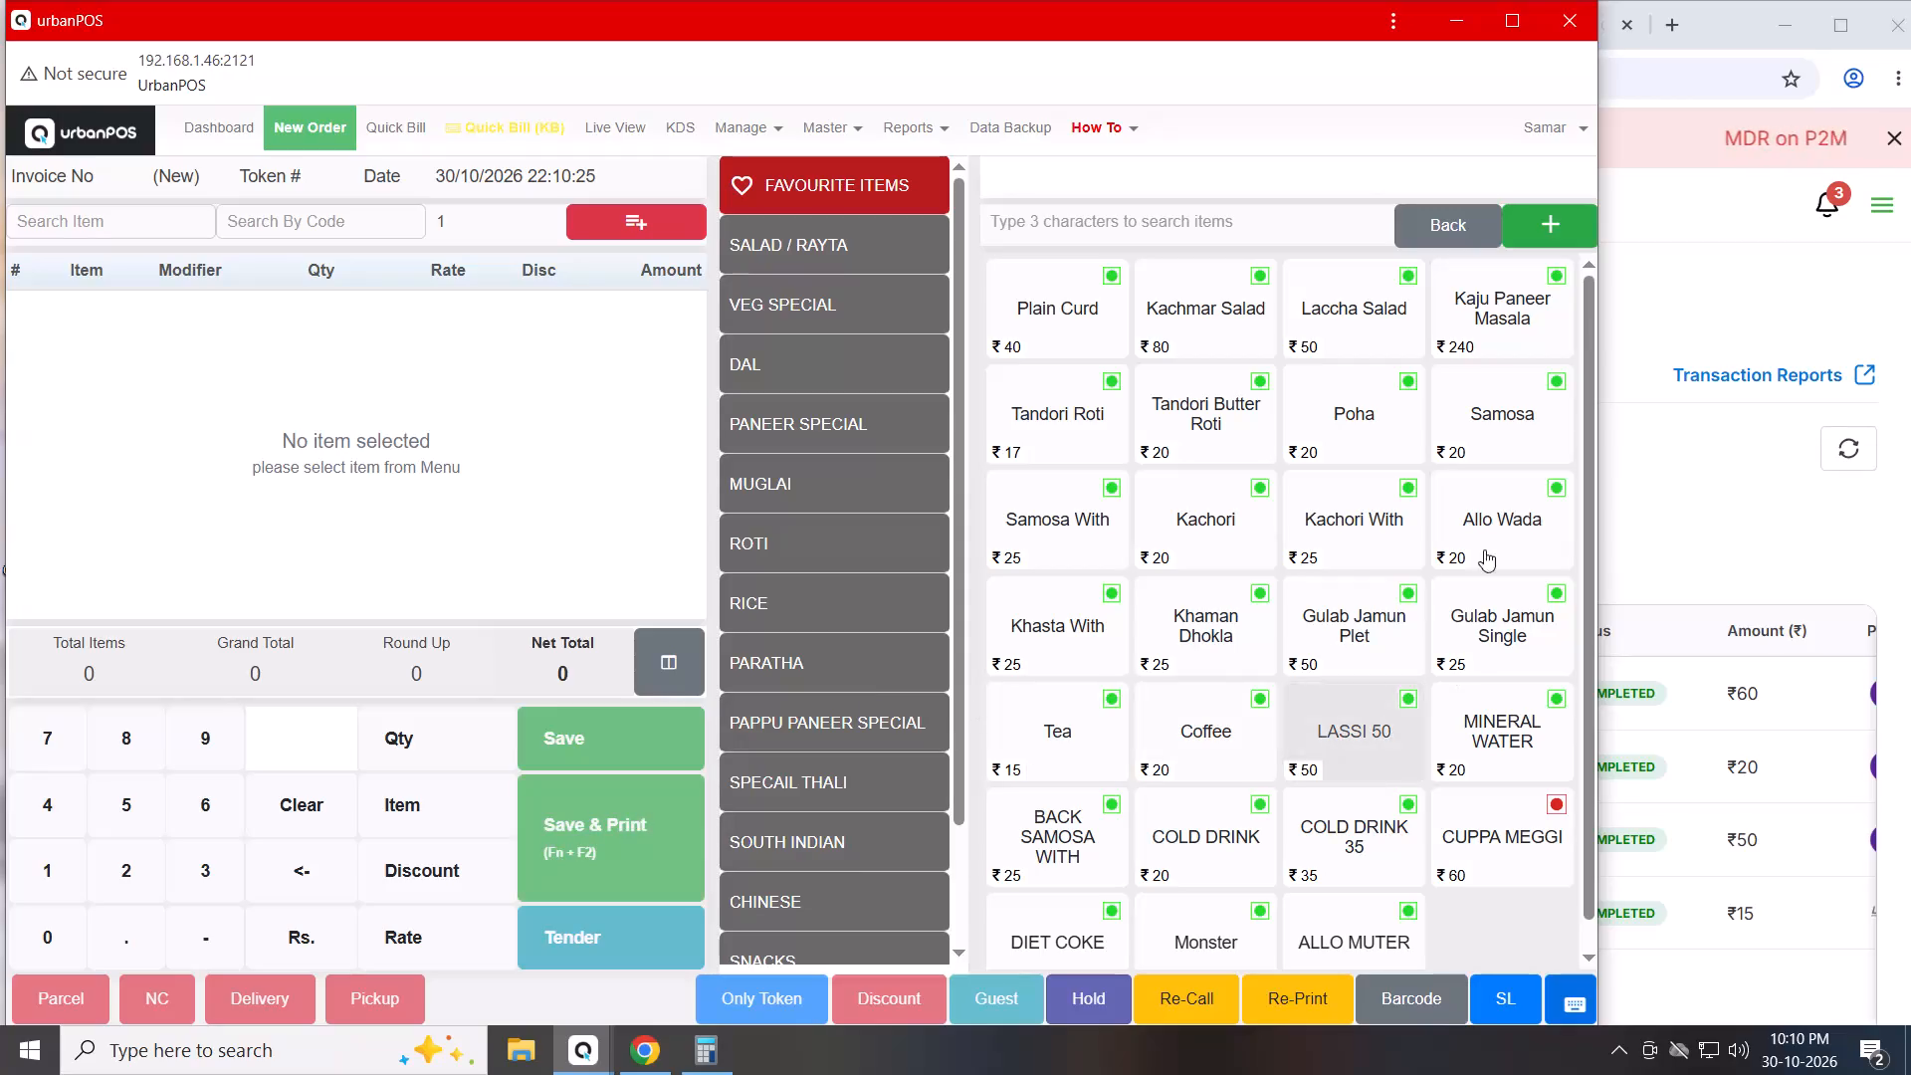
Enter an order of five Poha and two Samosa, and save and print its bill.
click(1383, 451)
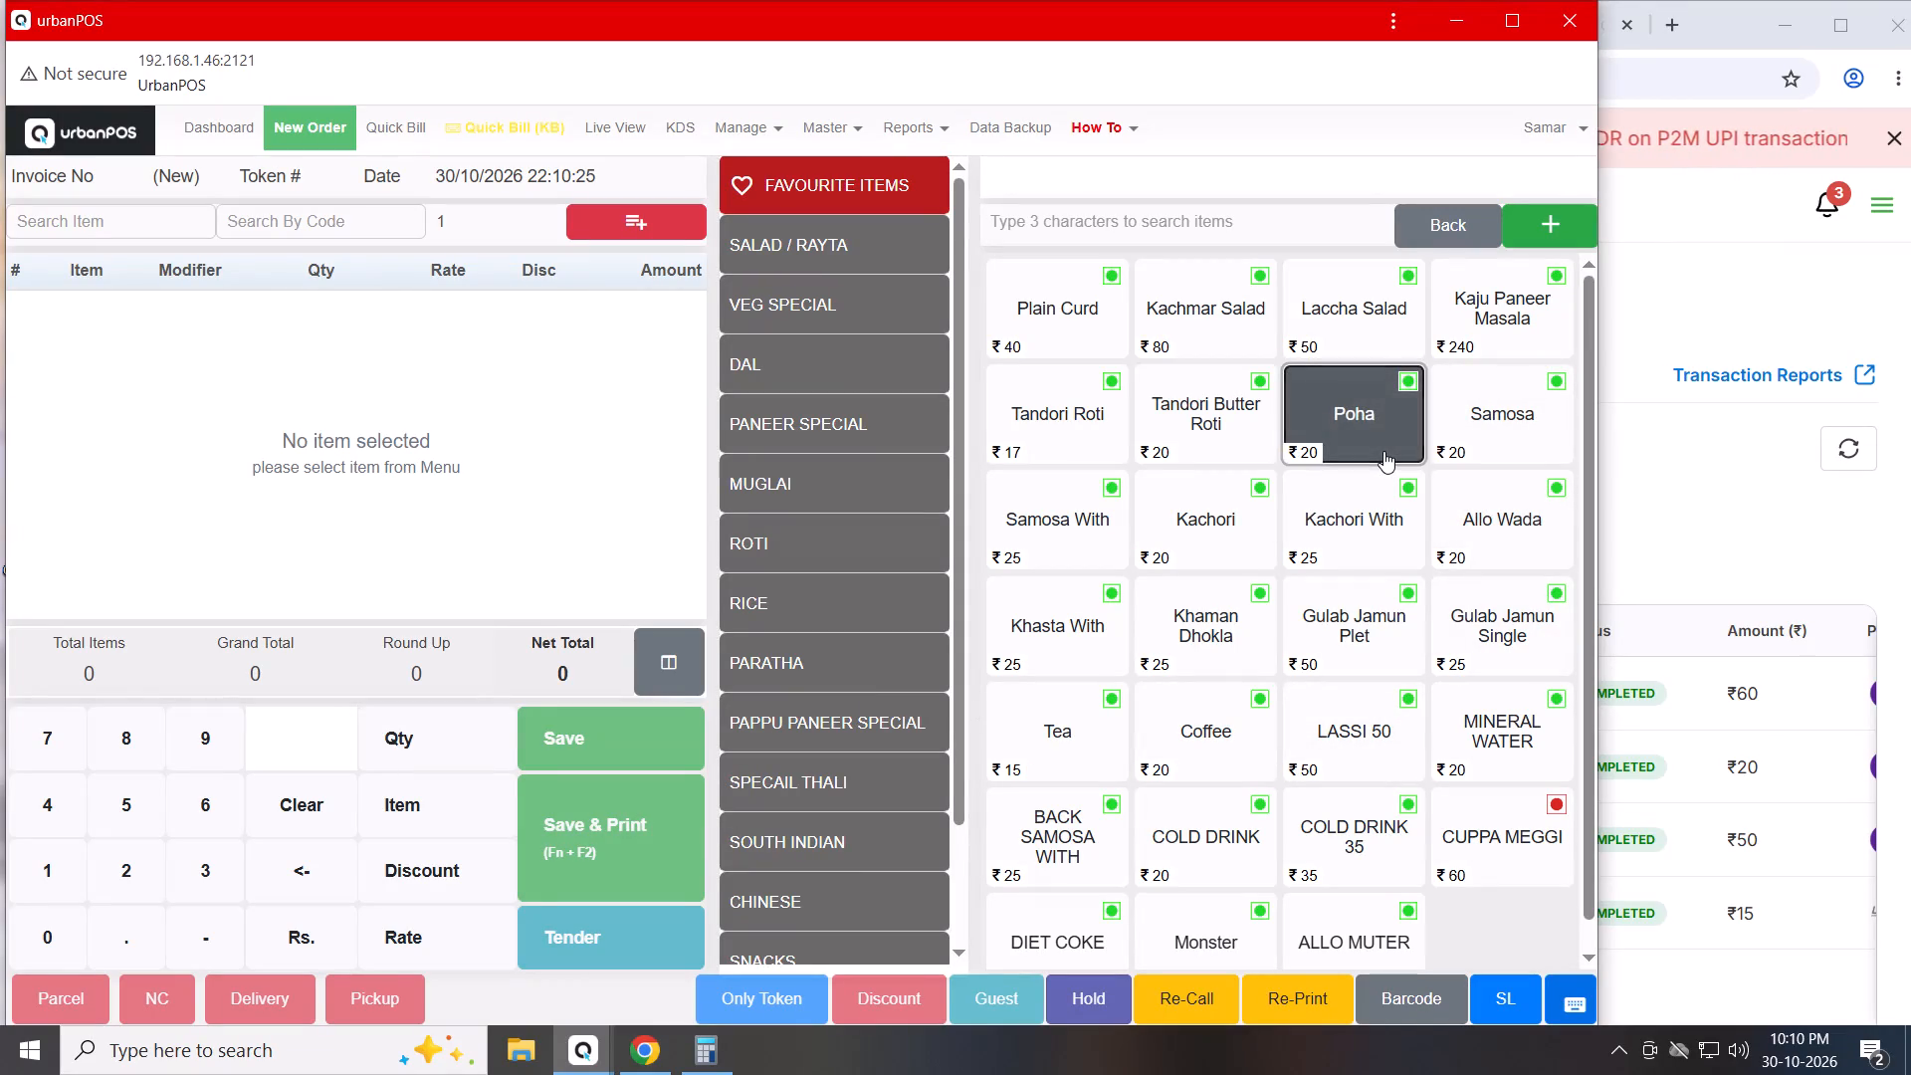
triple_click(1383, 451)
click(1383, 451)
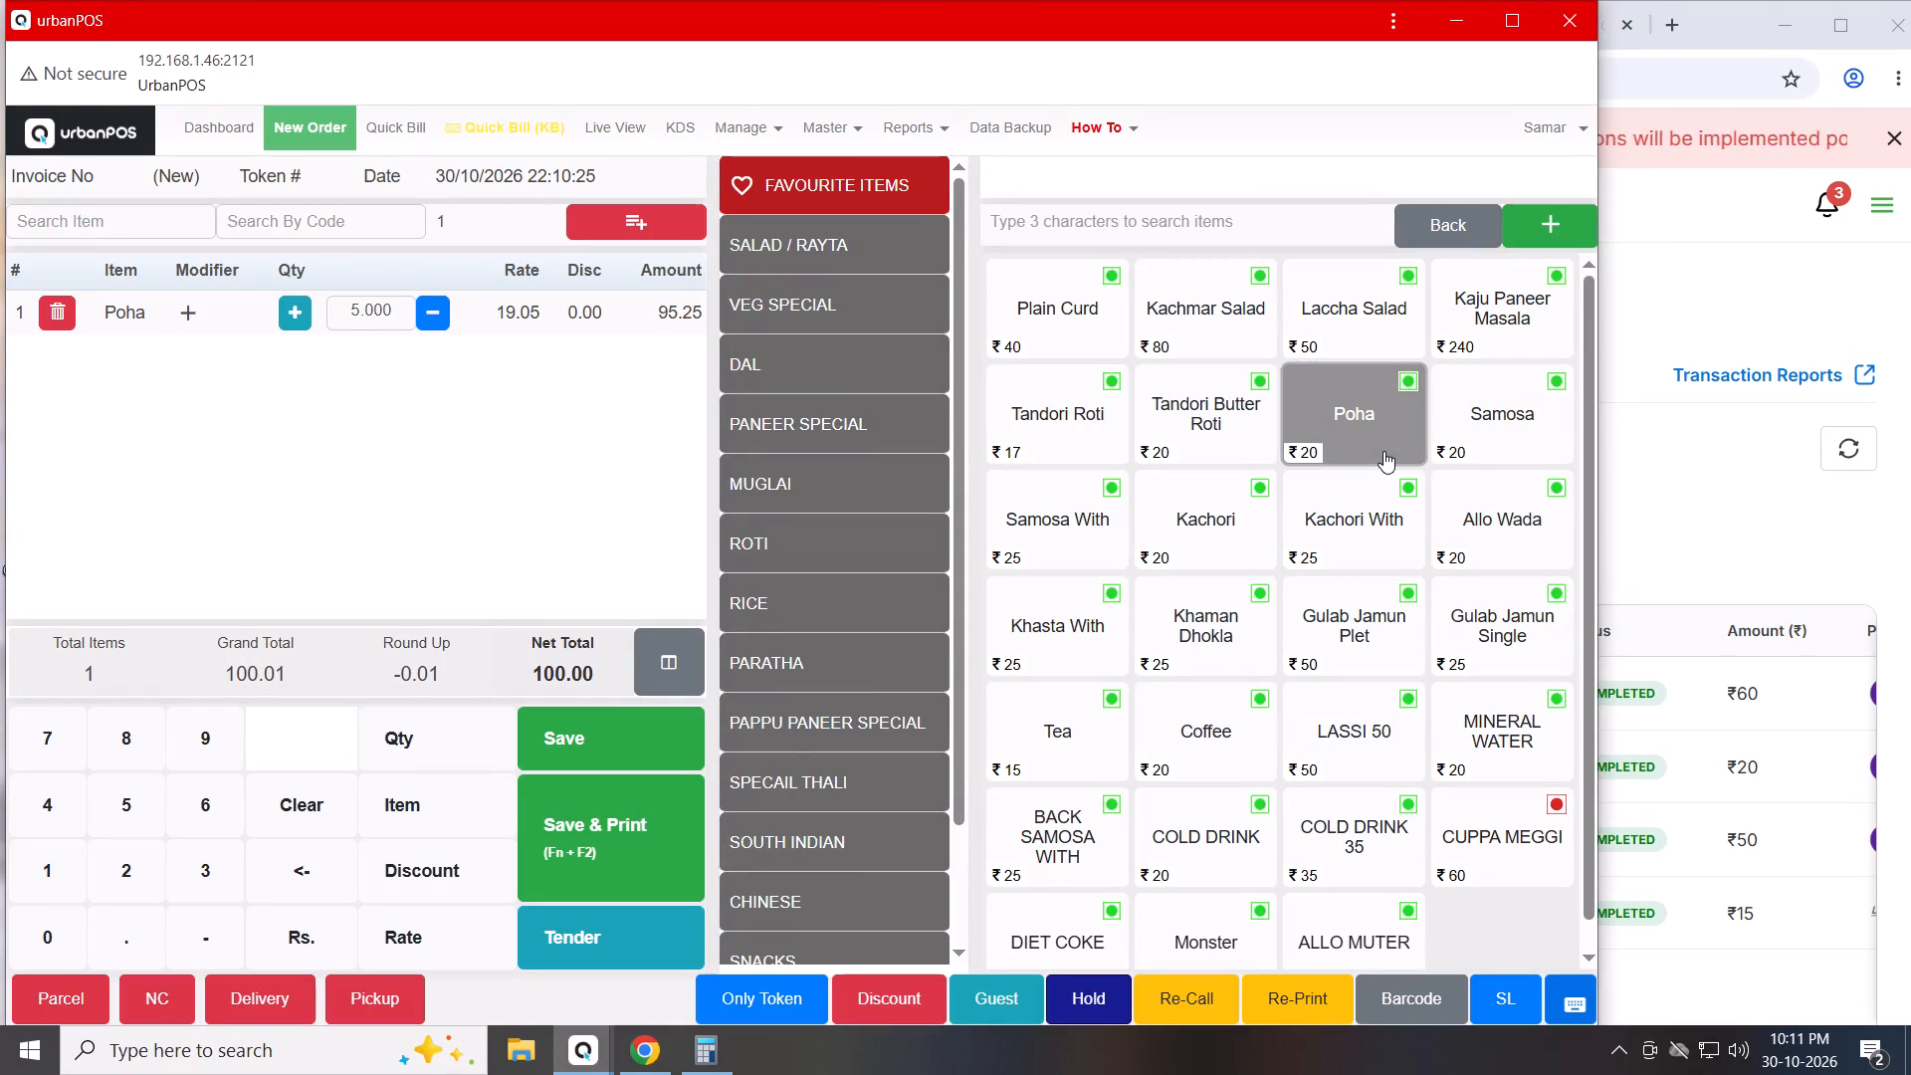
click(1383, 451)
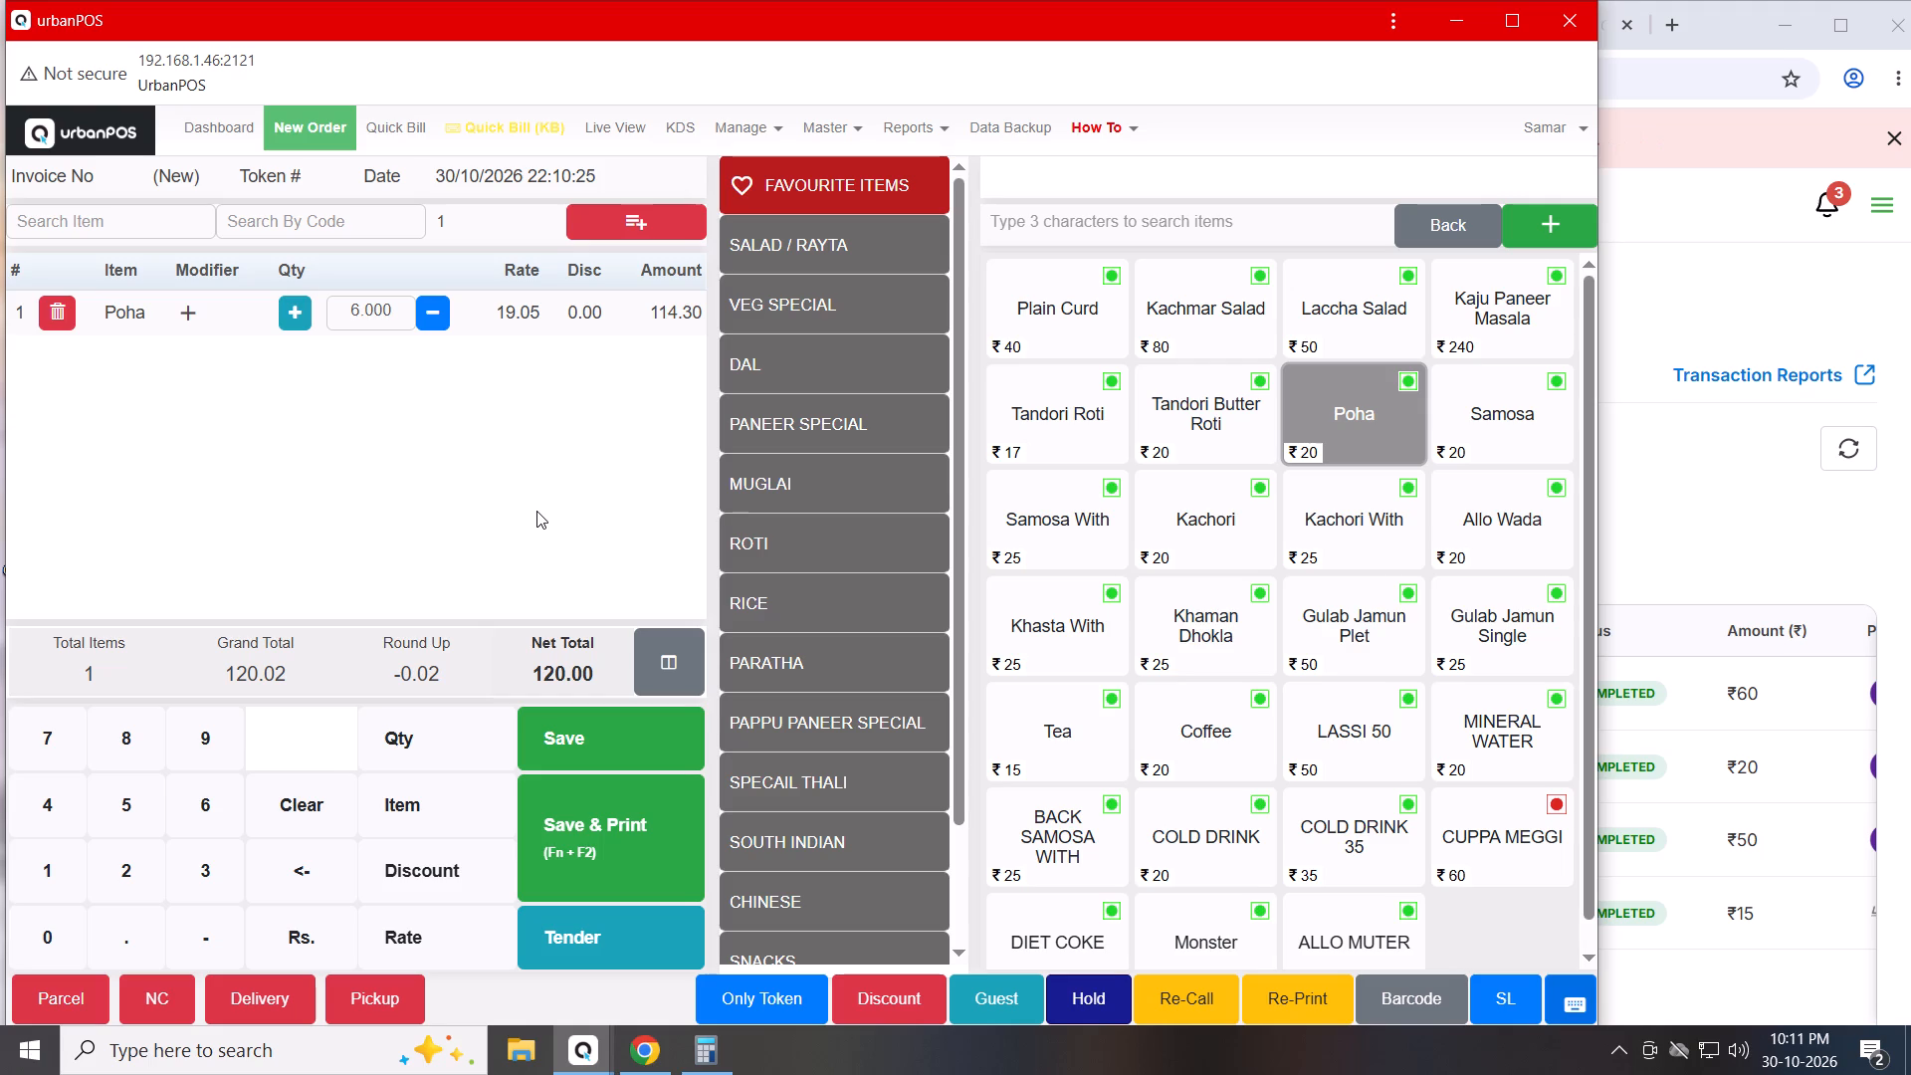
click(439, 317)
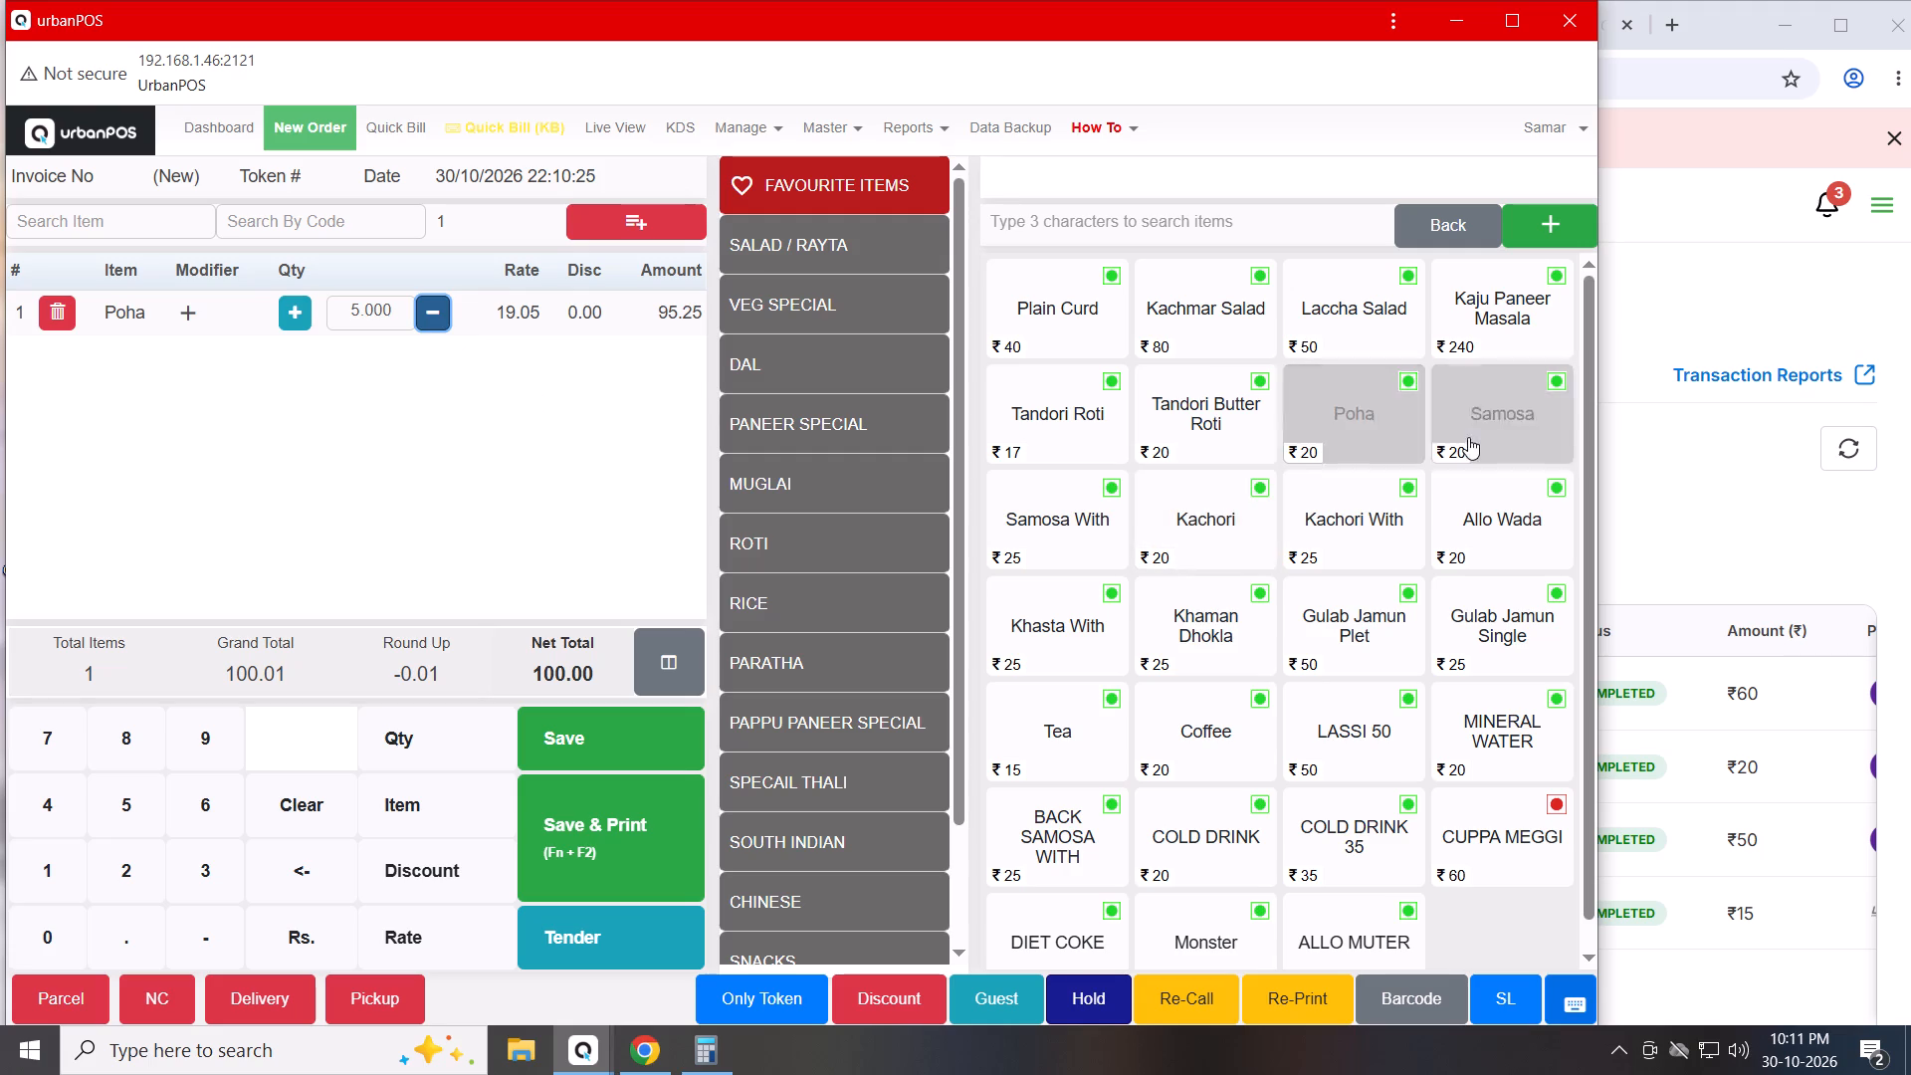
click(1468, 437)
click(1461, 436)
click(659, 820)
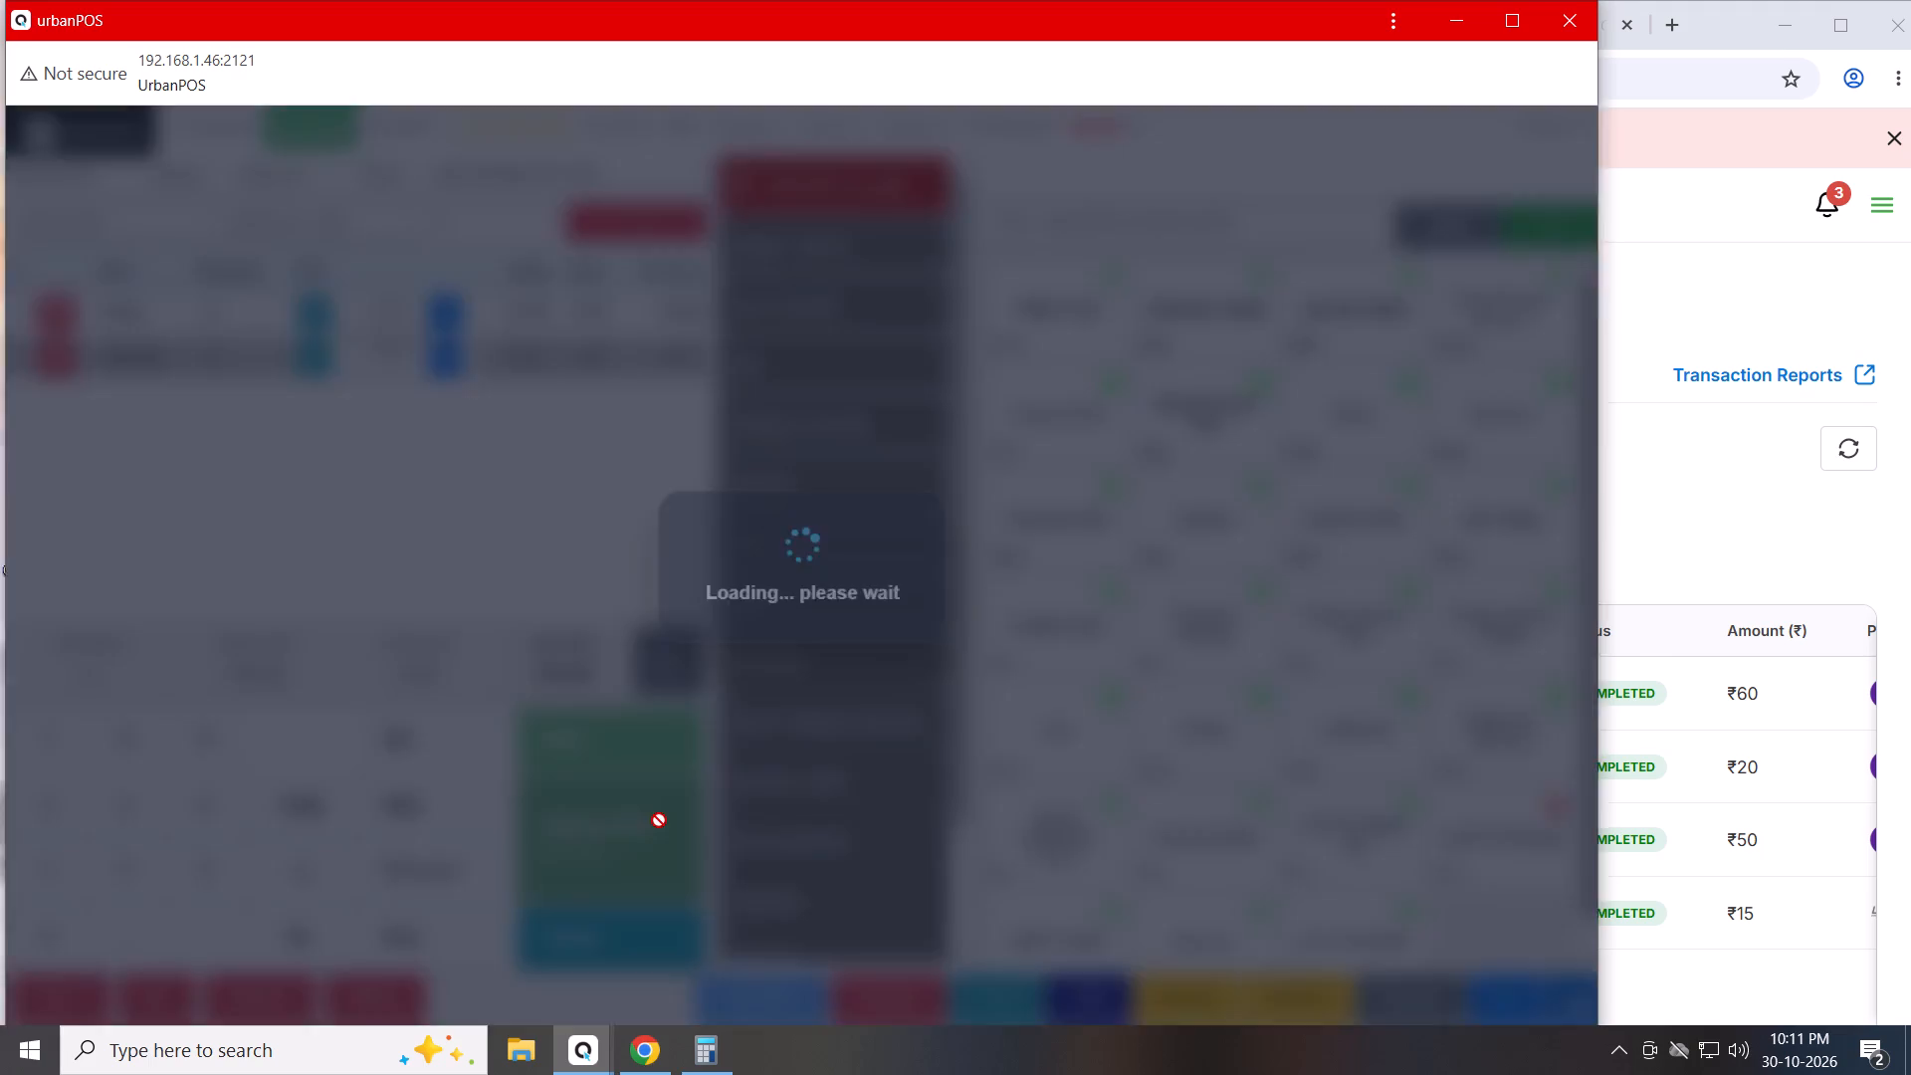
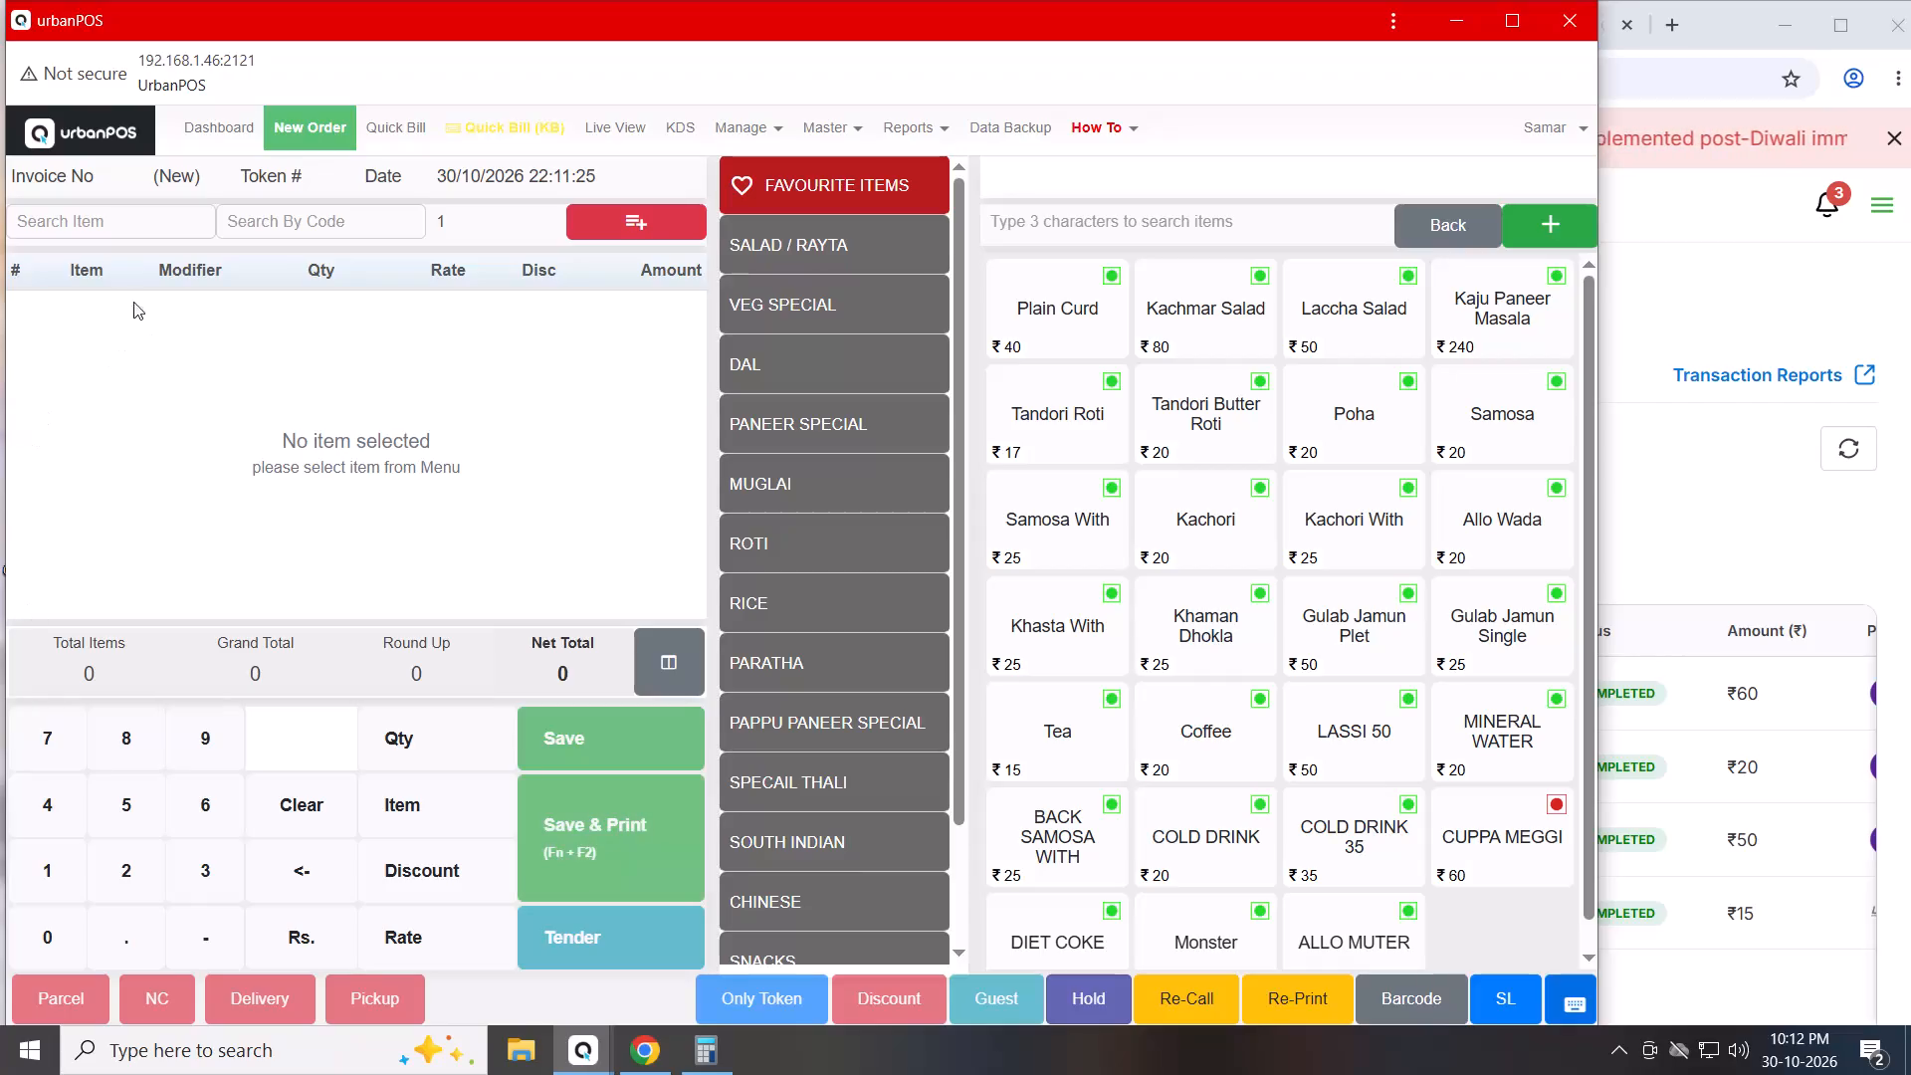
Enter an order of one Allo Paratha, and save and print its bill.
click(129, 222)
text(allo p)
key(Up)
key(Return)
key(Return)
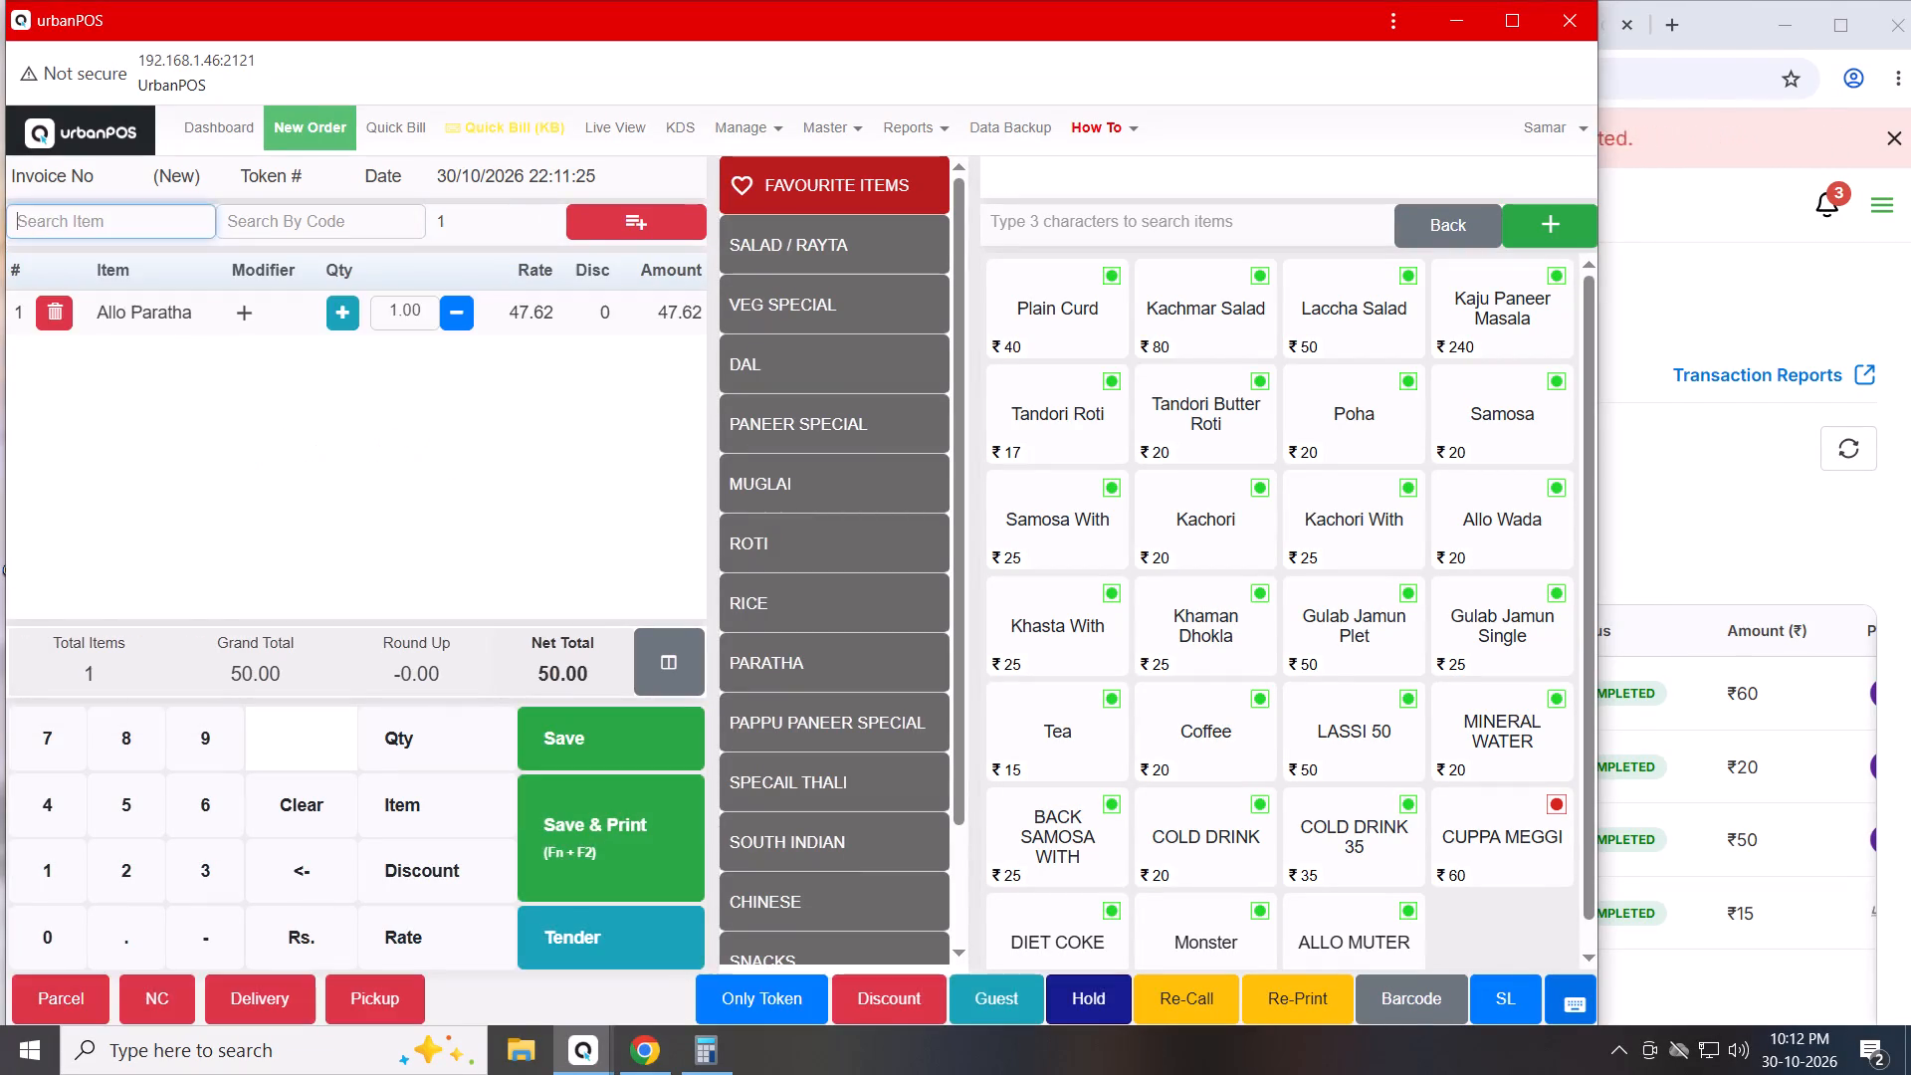
key(F2)
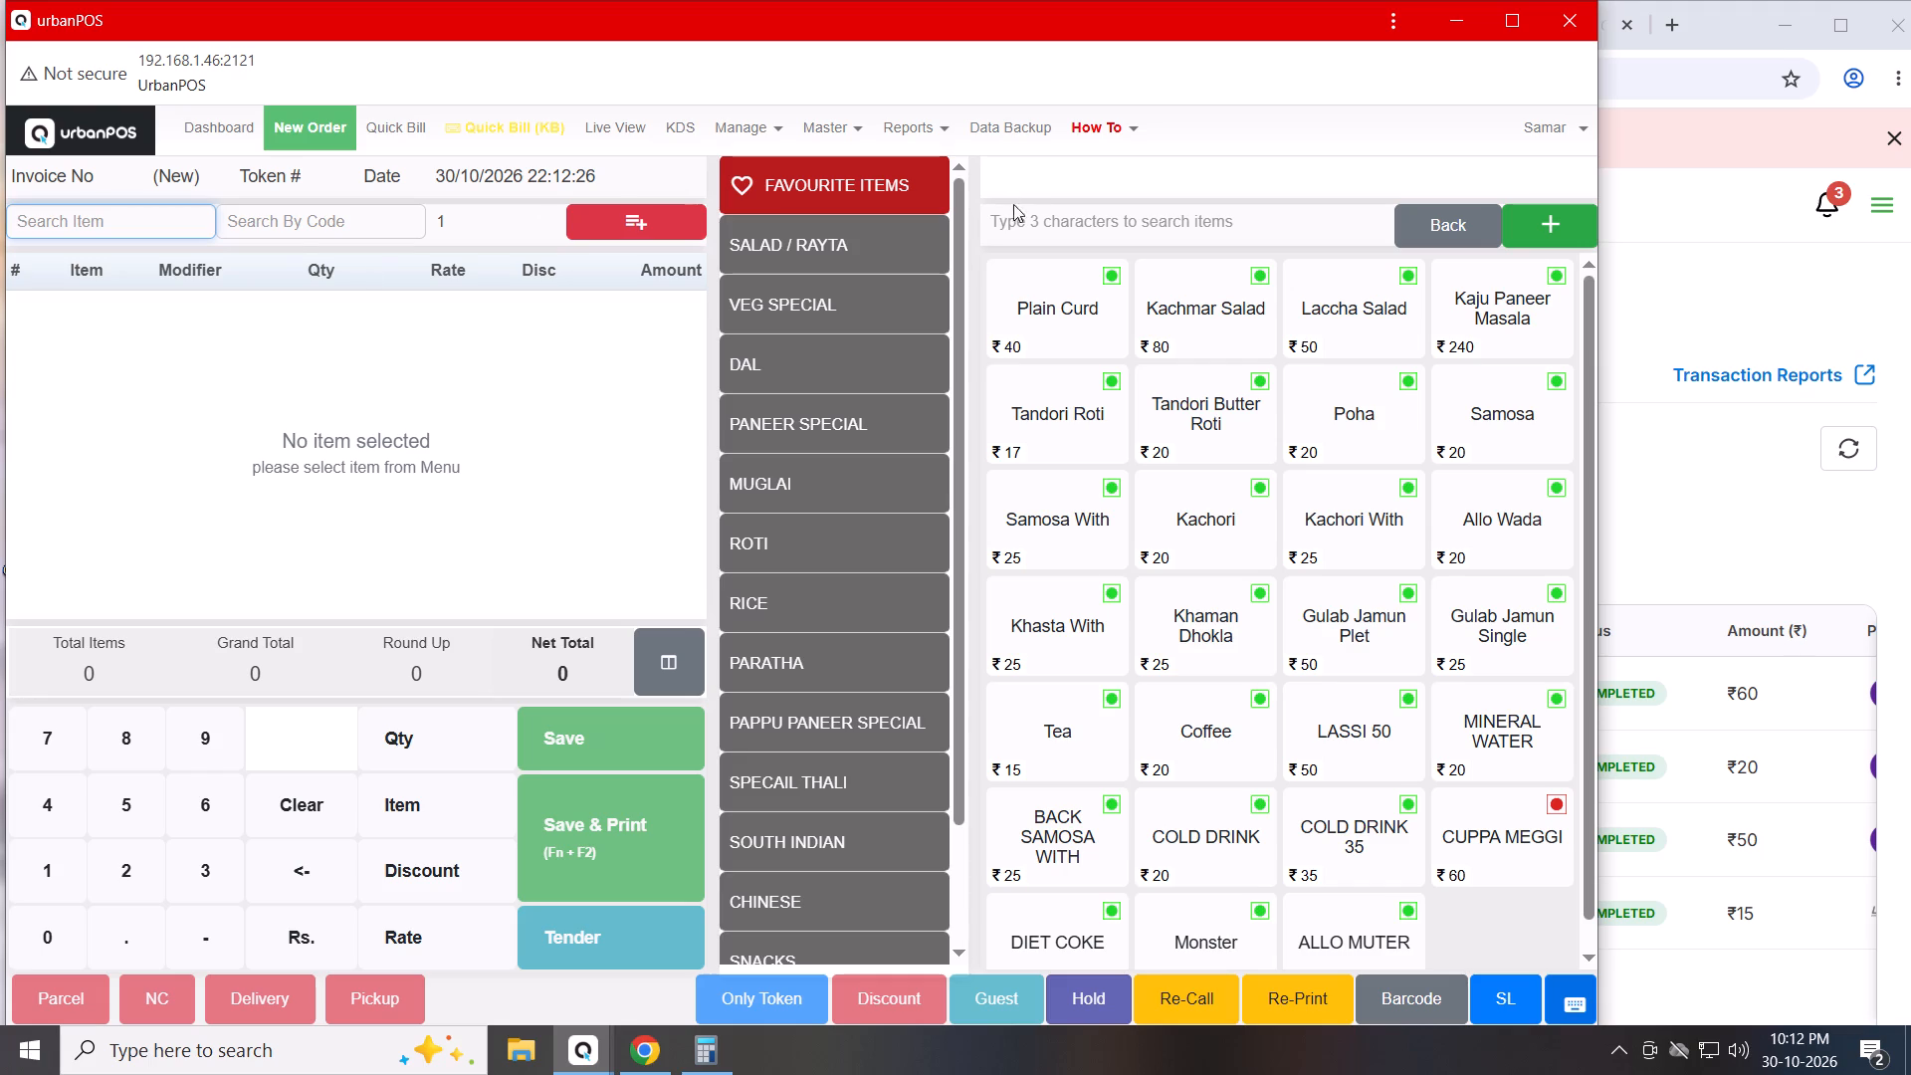
Enter an order of one Mineral Water, and save and print its bill.
click(1464, 703)
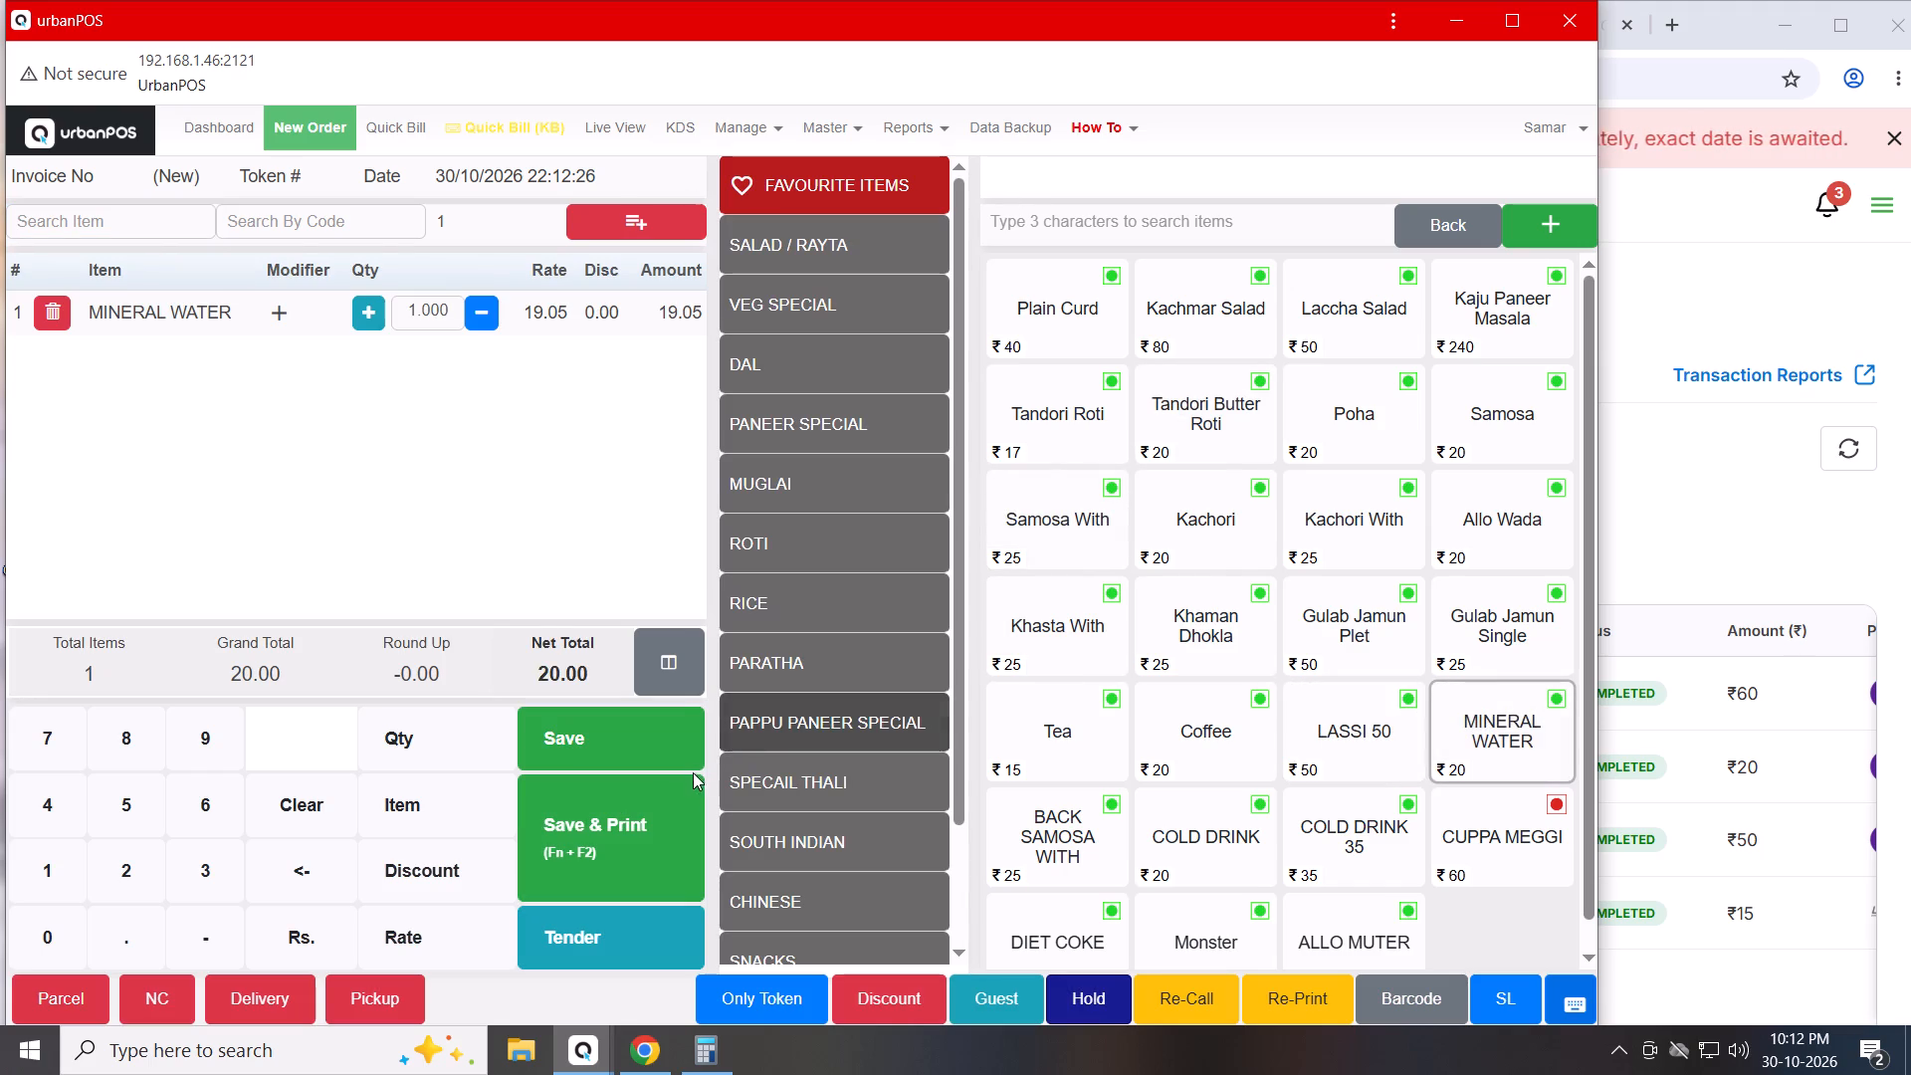
click(672, 795)
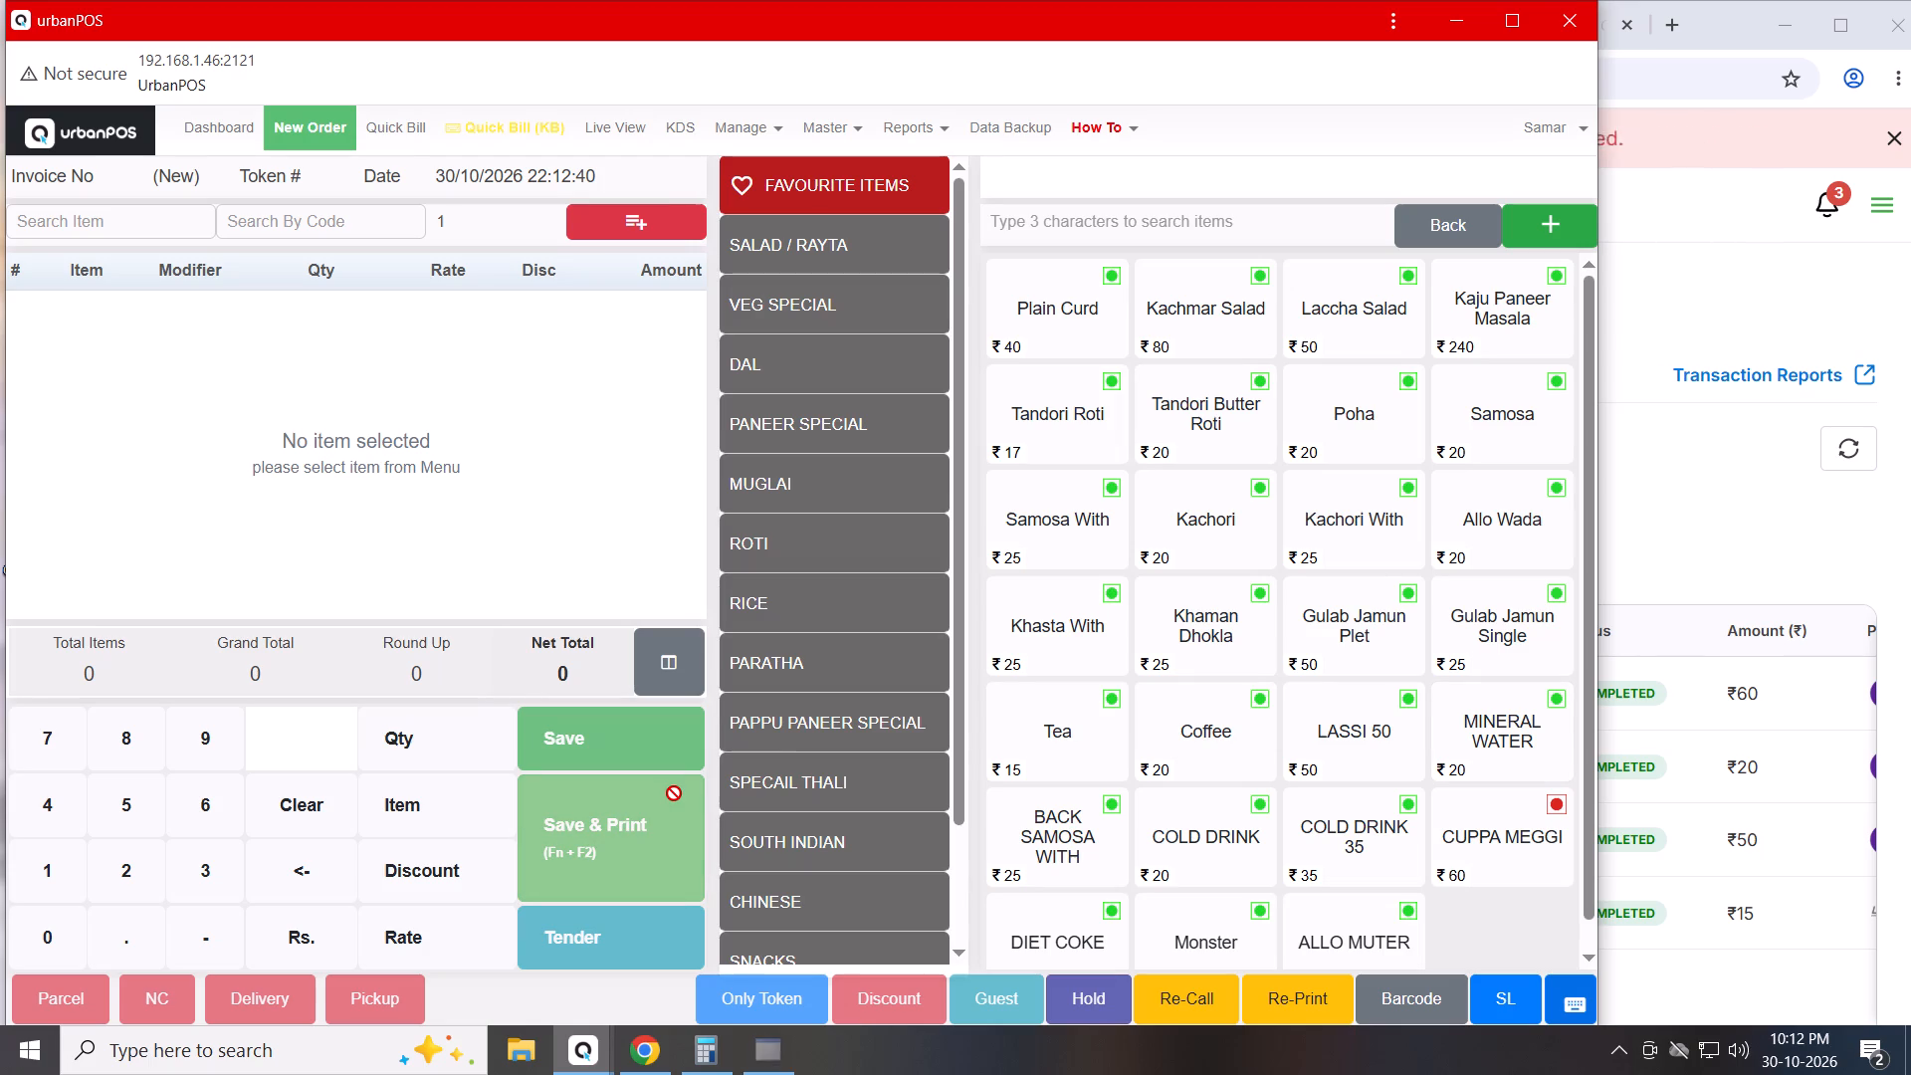
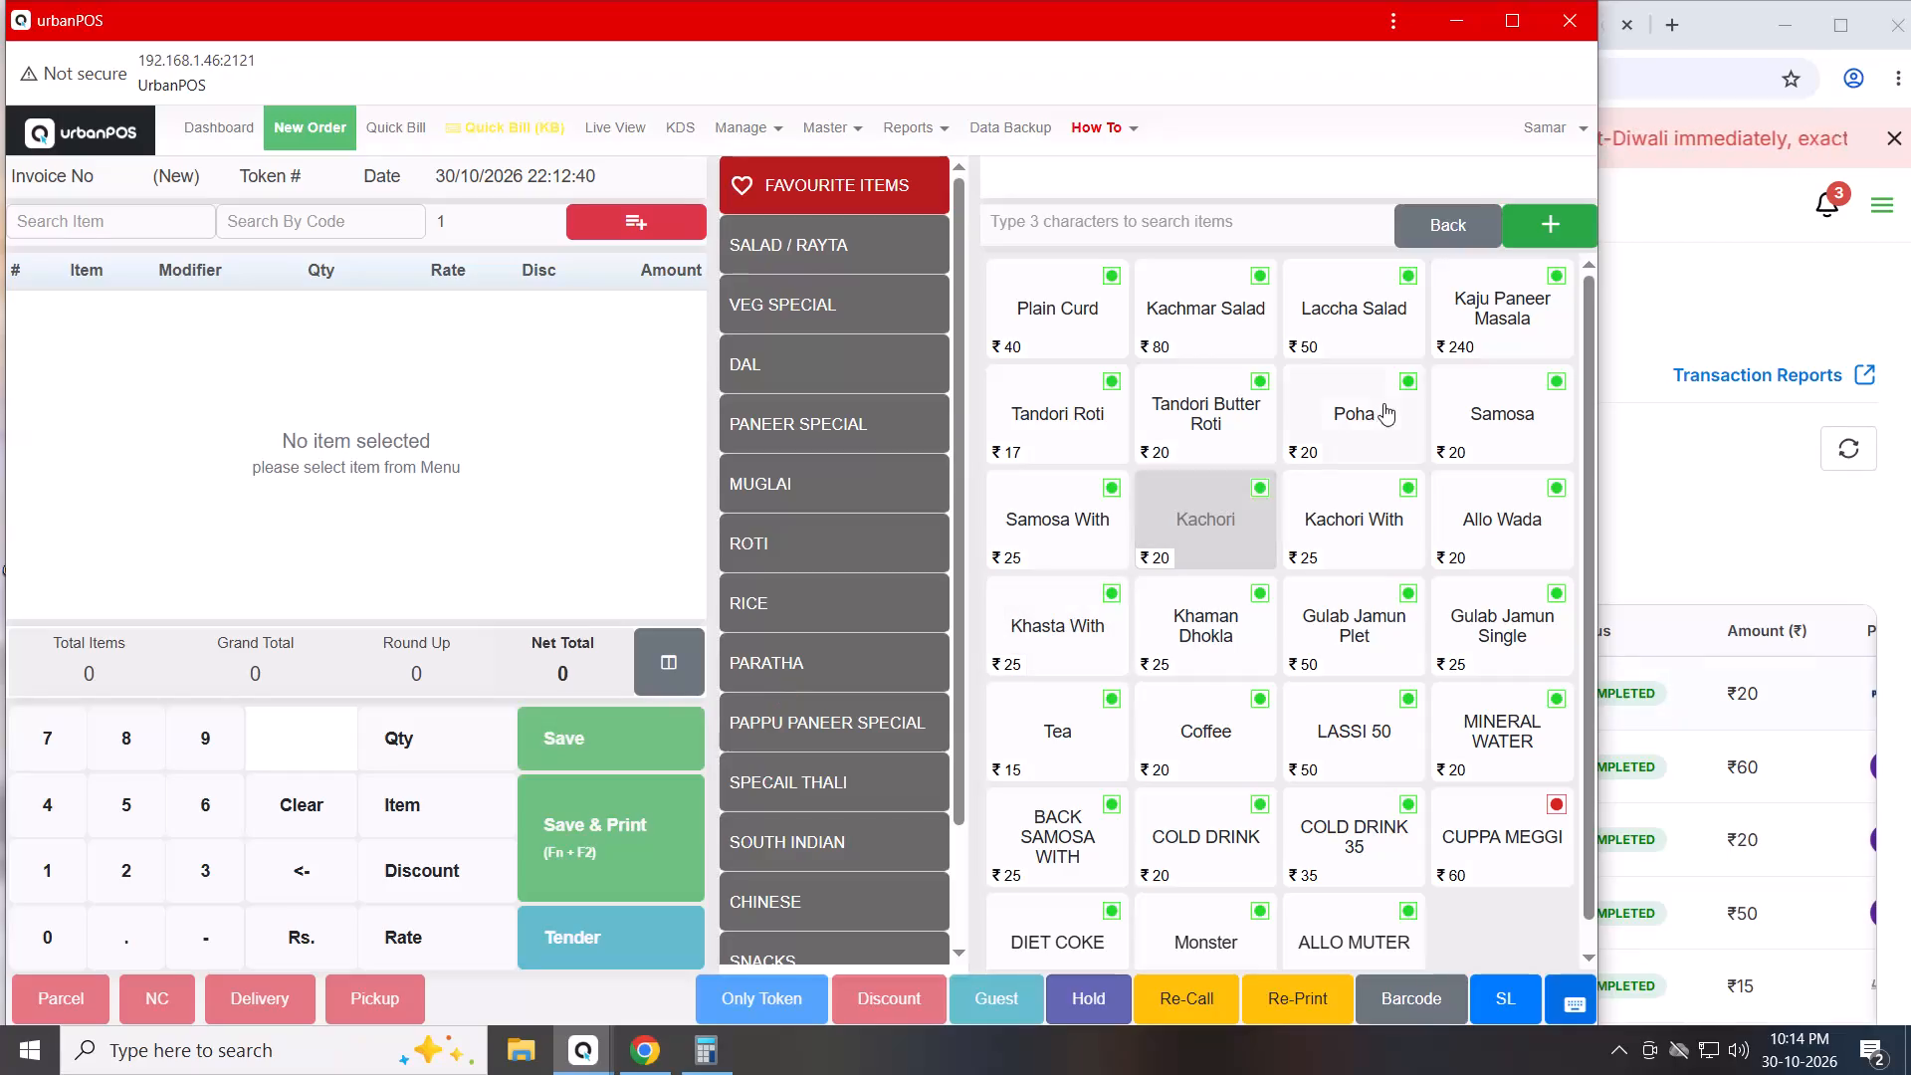
Enter an order of one Poha, and save and print its bill.
click(1385, 403)
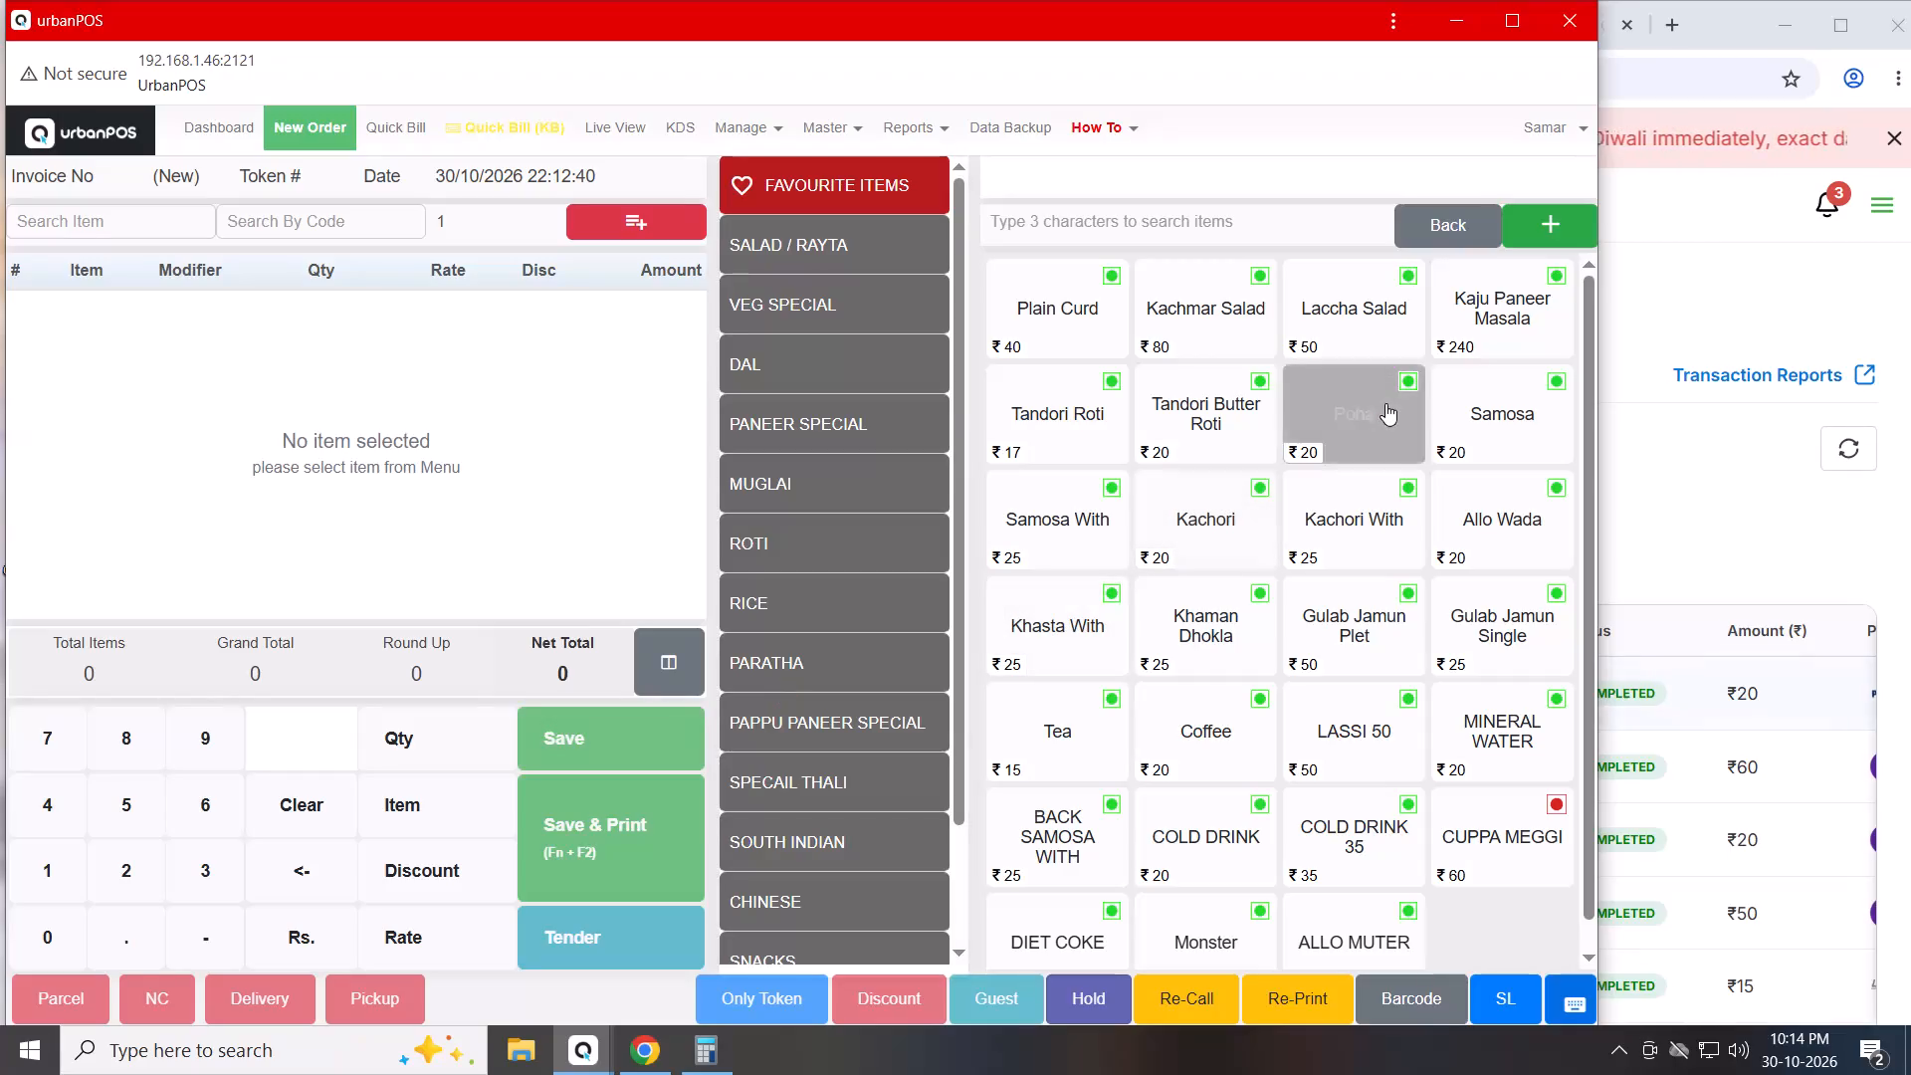
key(F2)
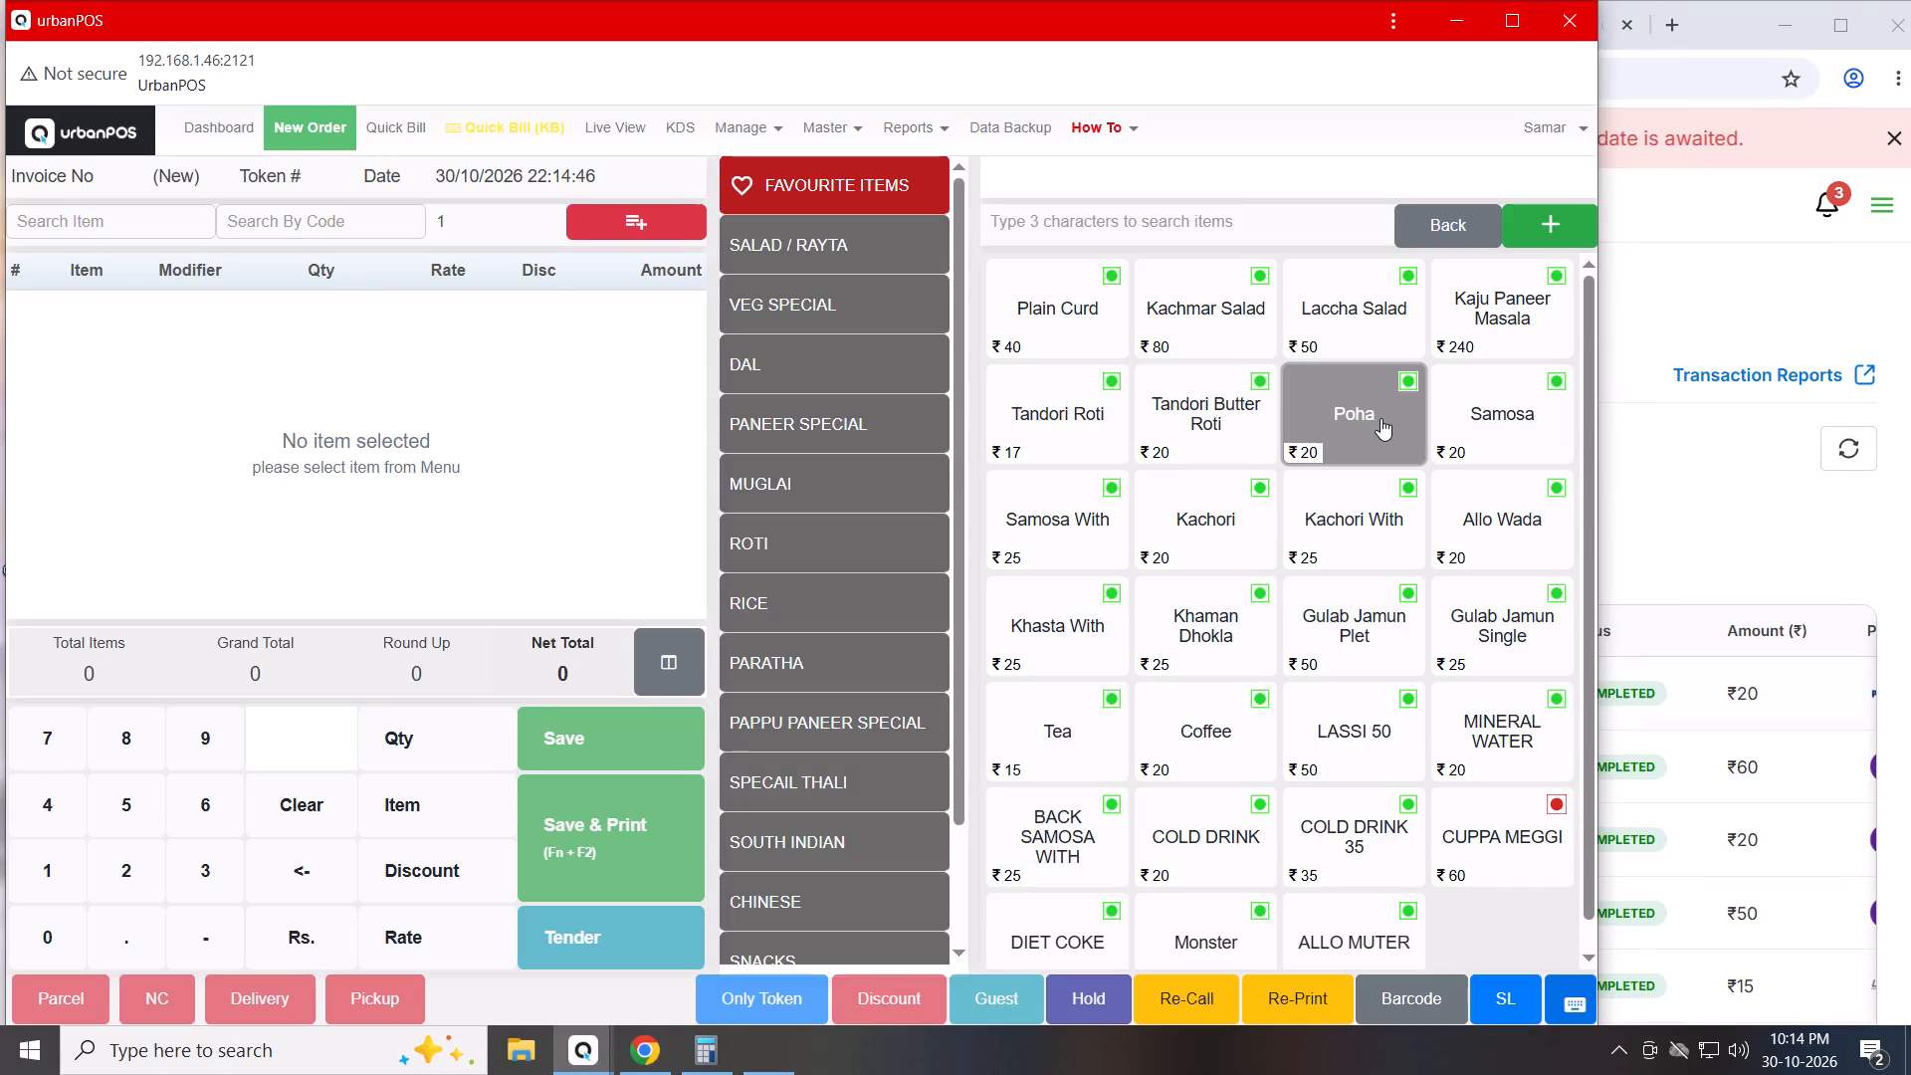
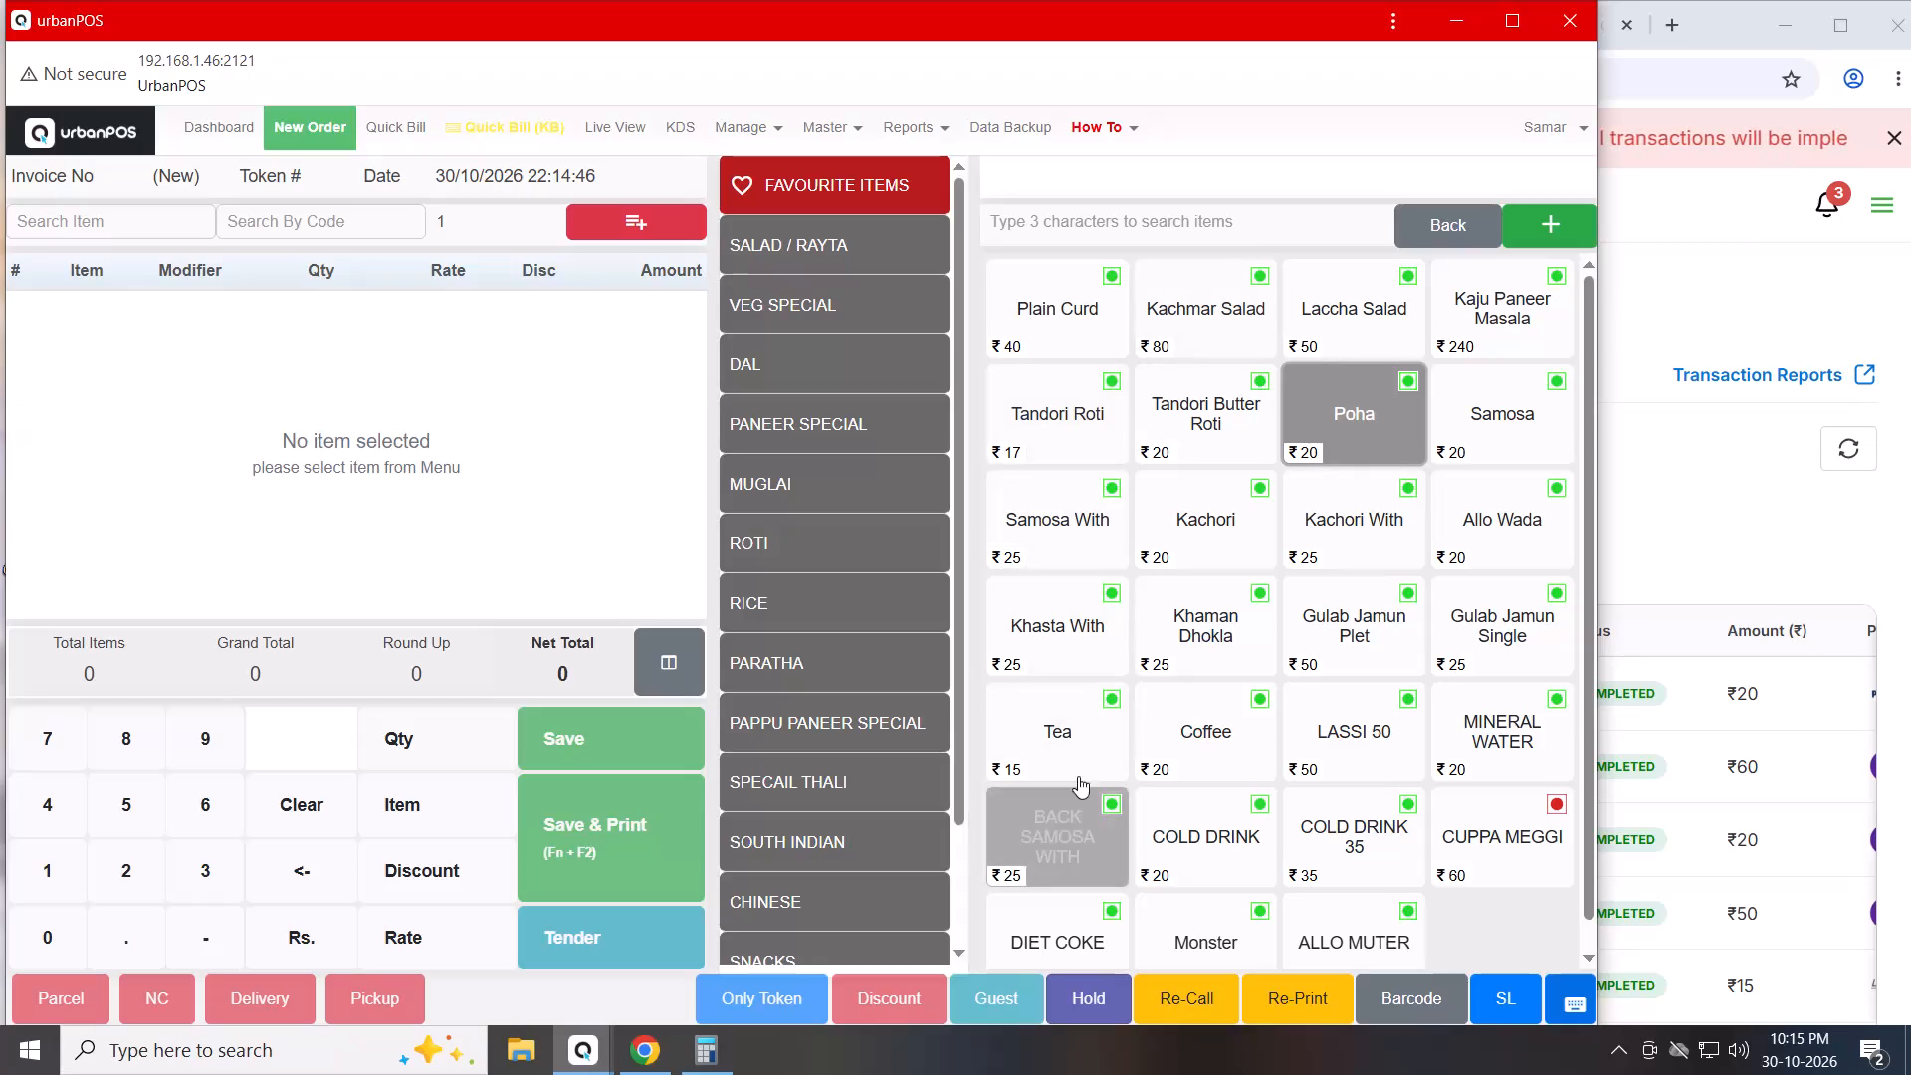
Enter an order of one Tea, and save and print its bill.
click(1066, 758)
click(664, 835)
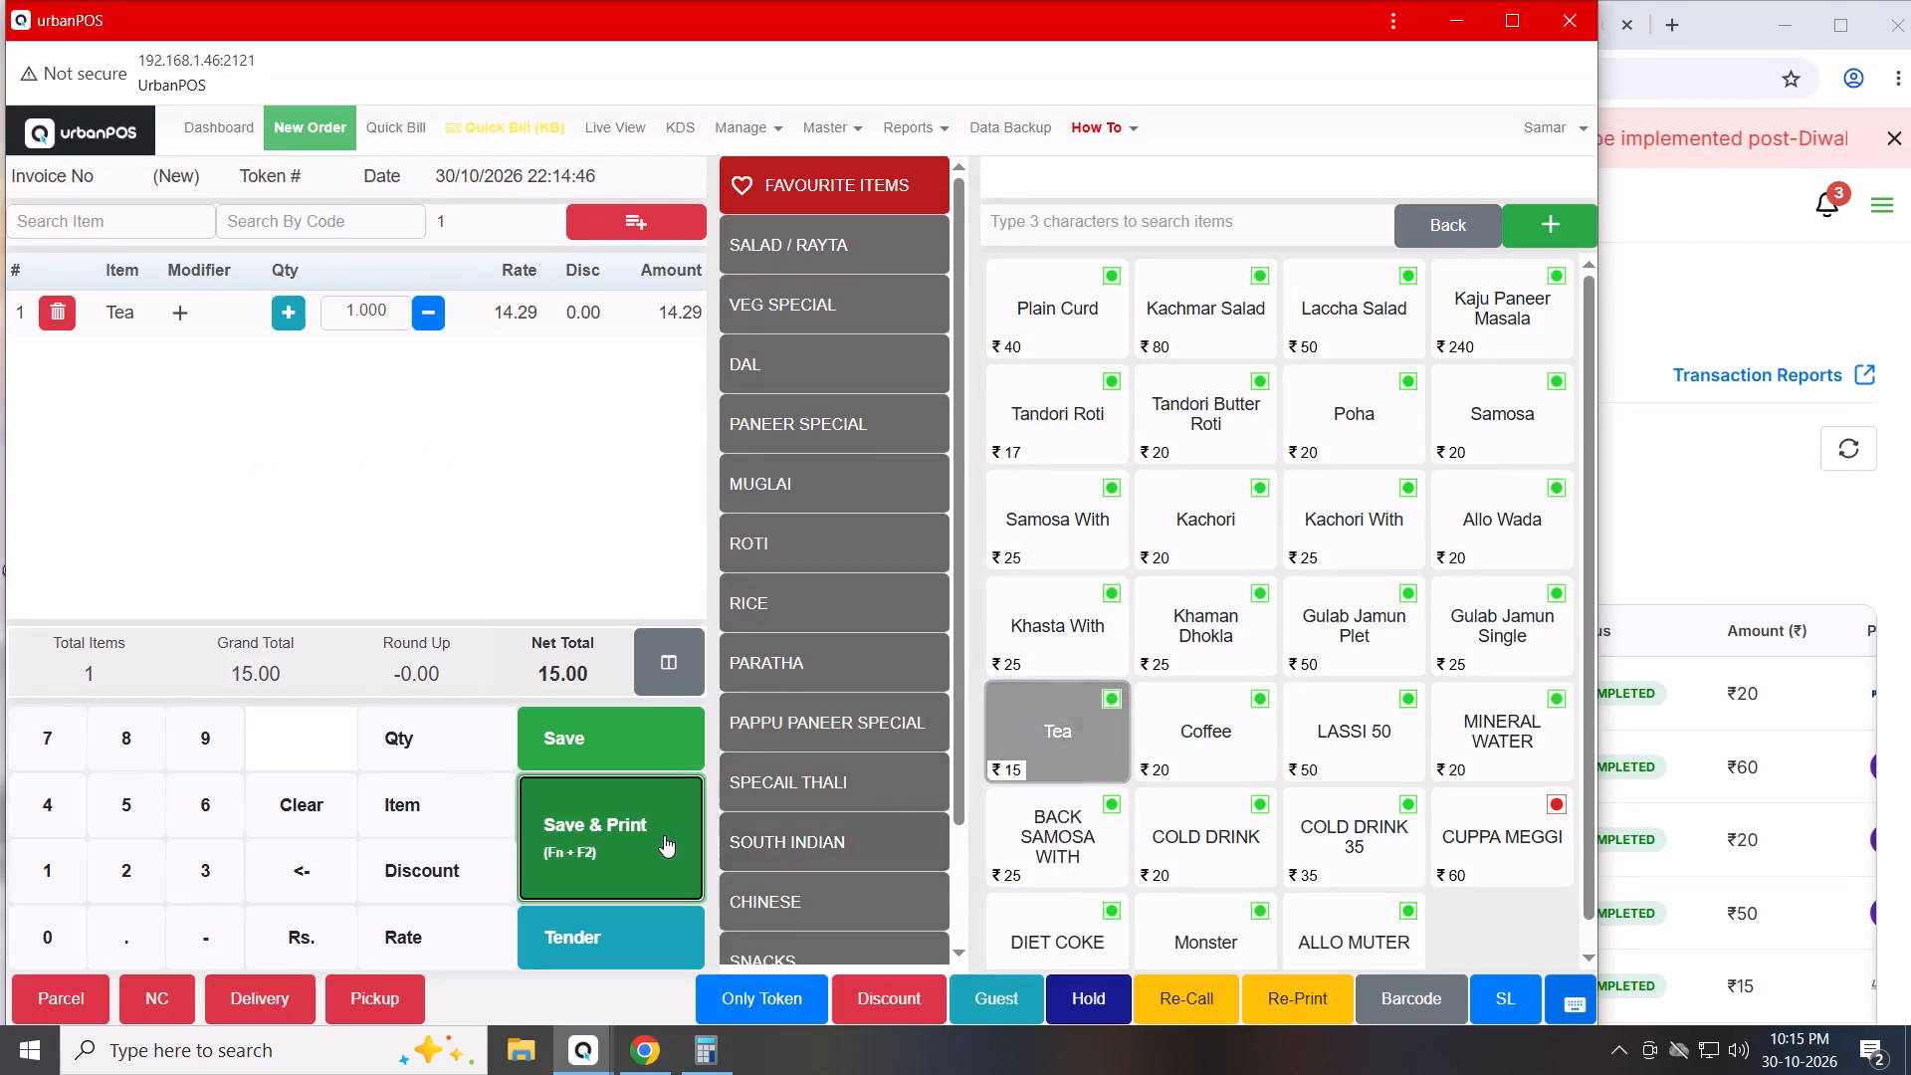
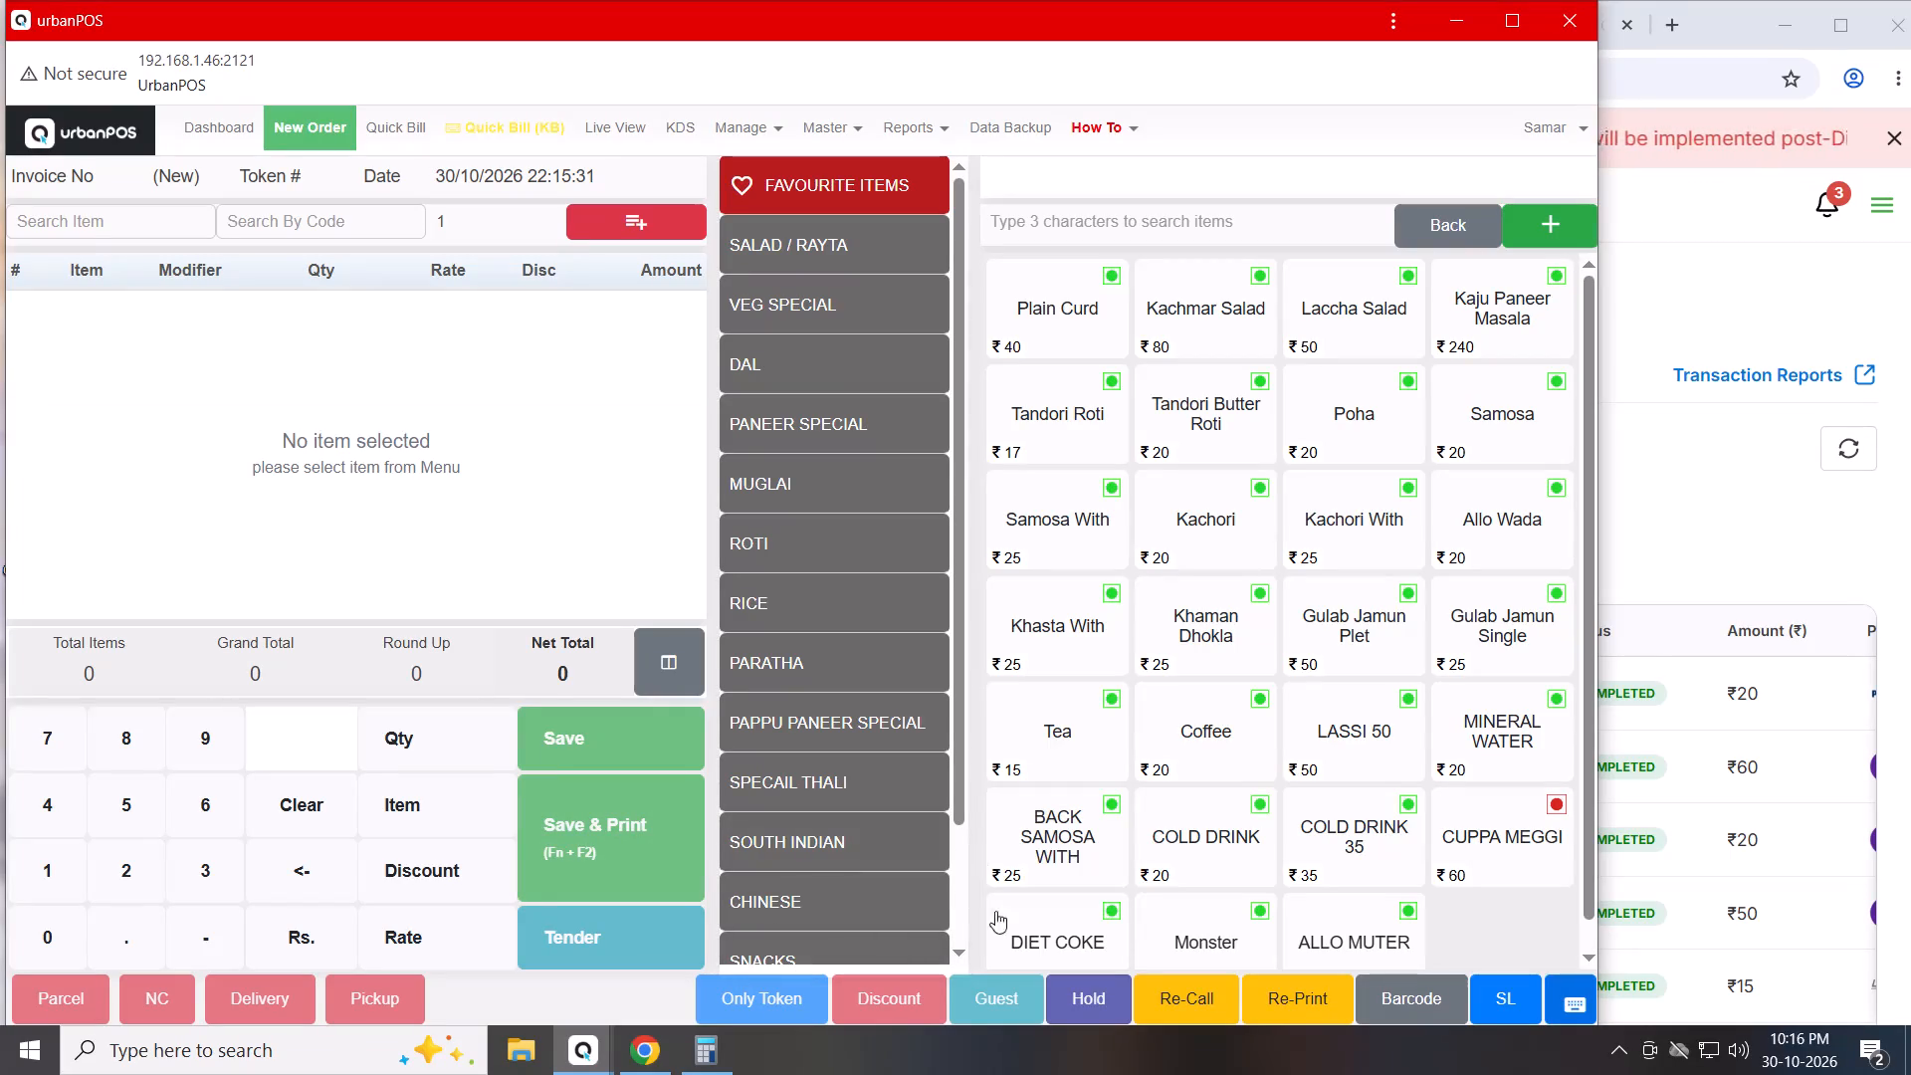
Enter an order of two Teas, and save and print its bill.
double_click(1089, 766)
key(F2)
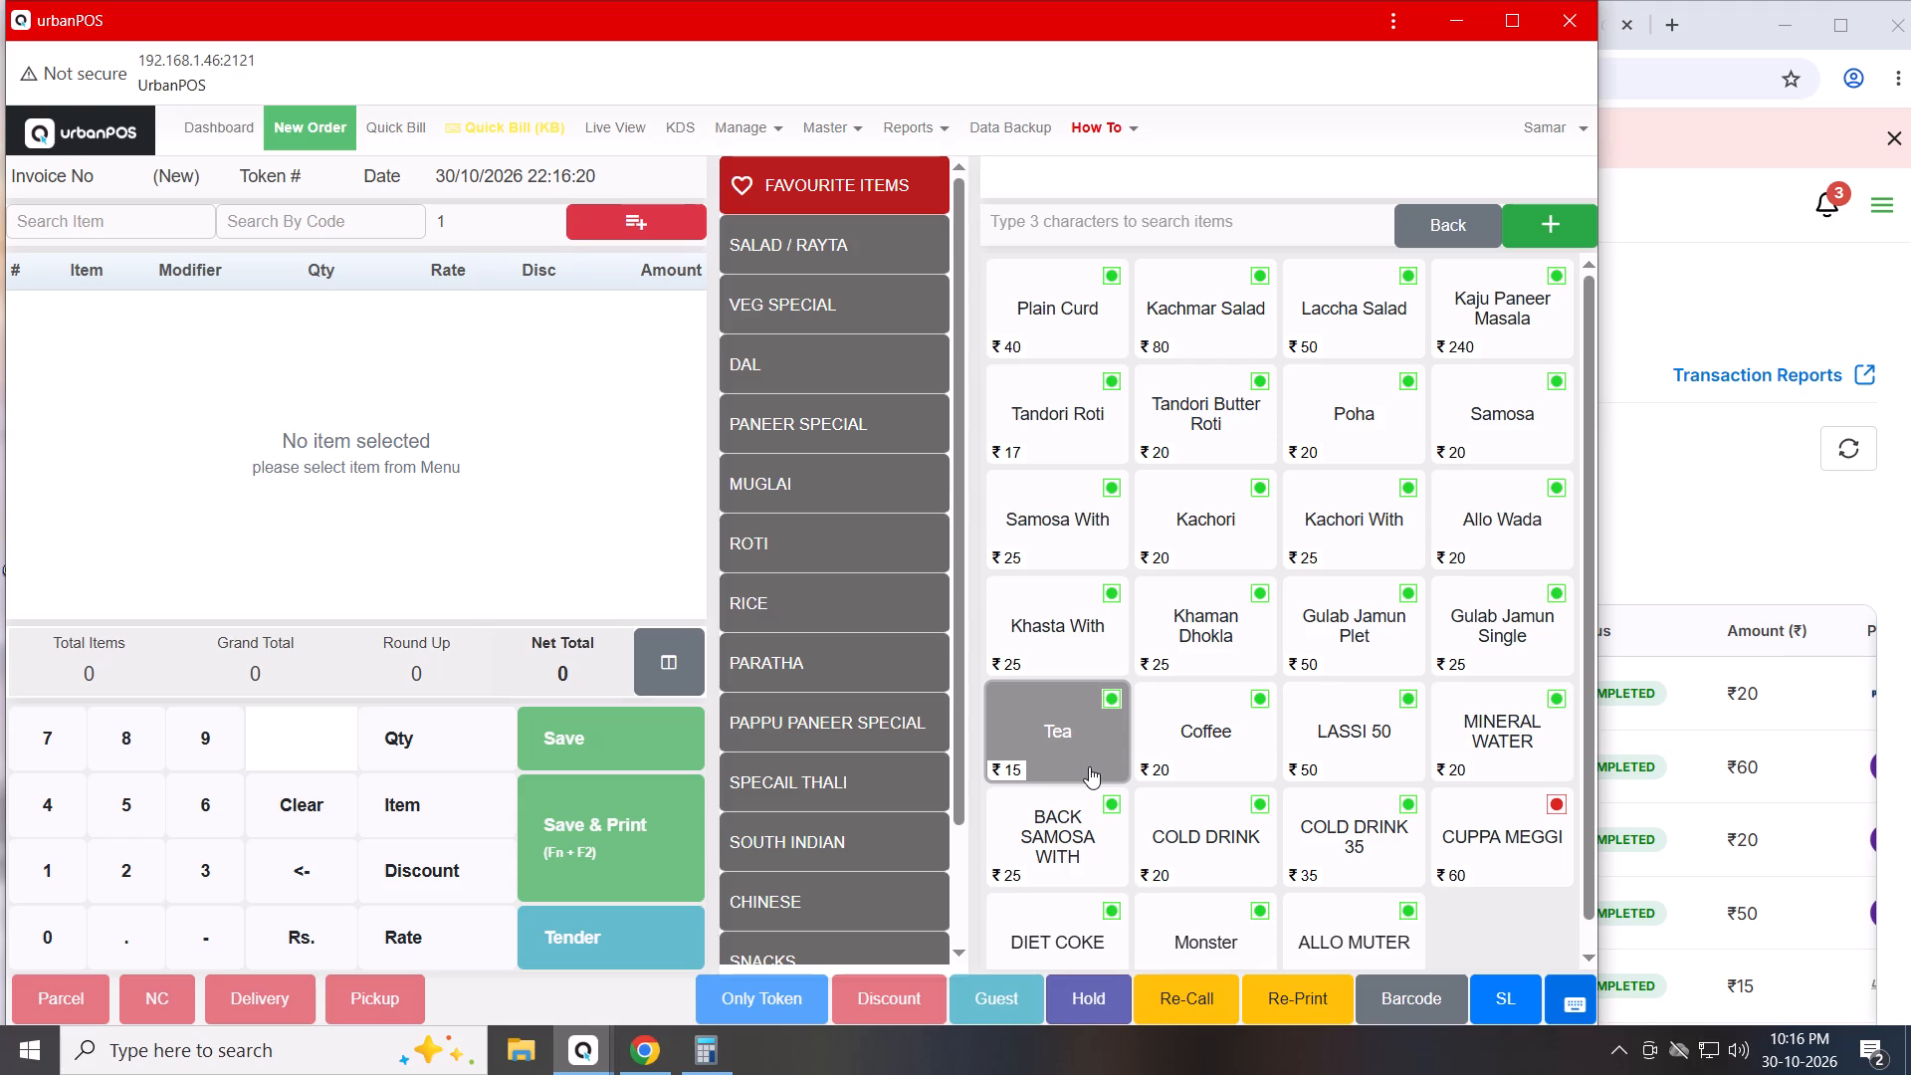
Enter an order of one Samosa, and save and print its bill.
click(1472, 416)
click(651, 810)
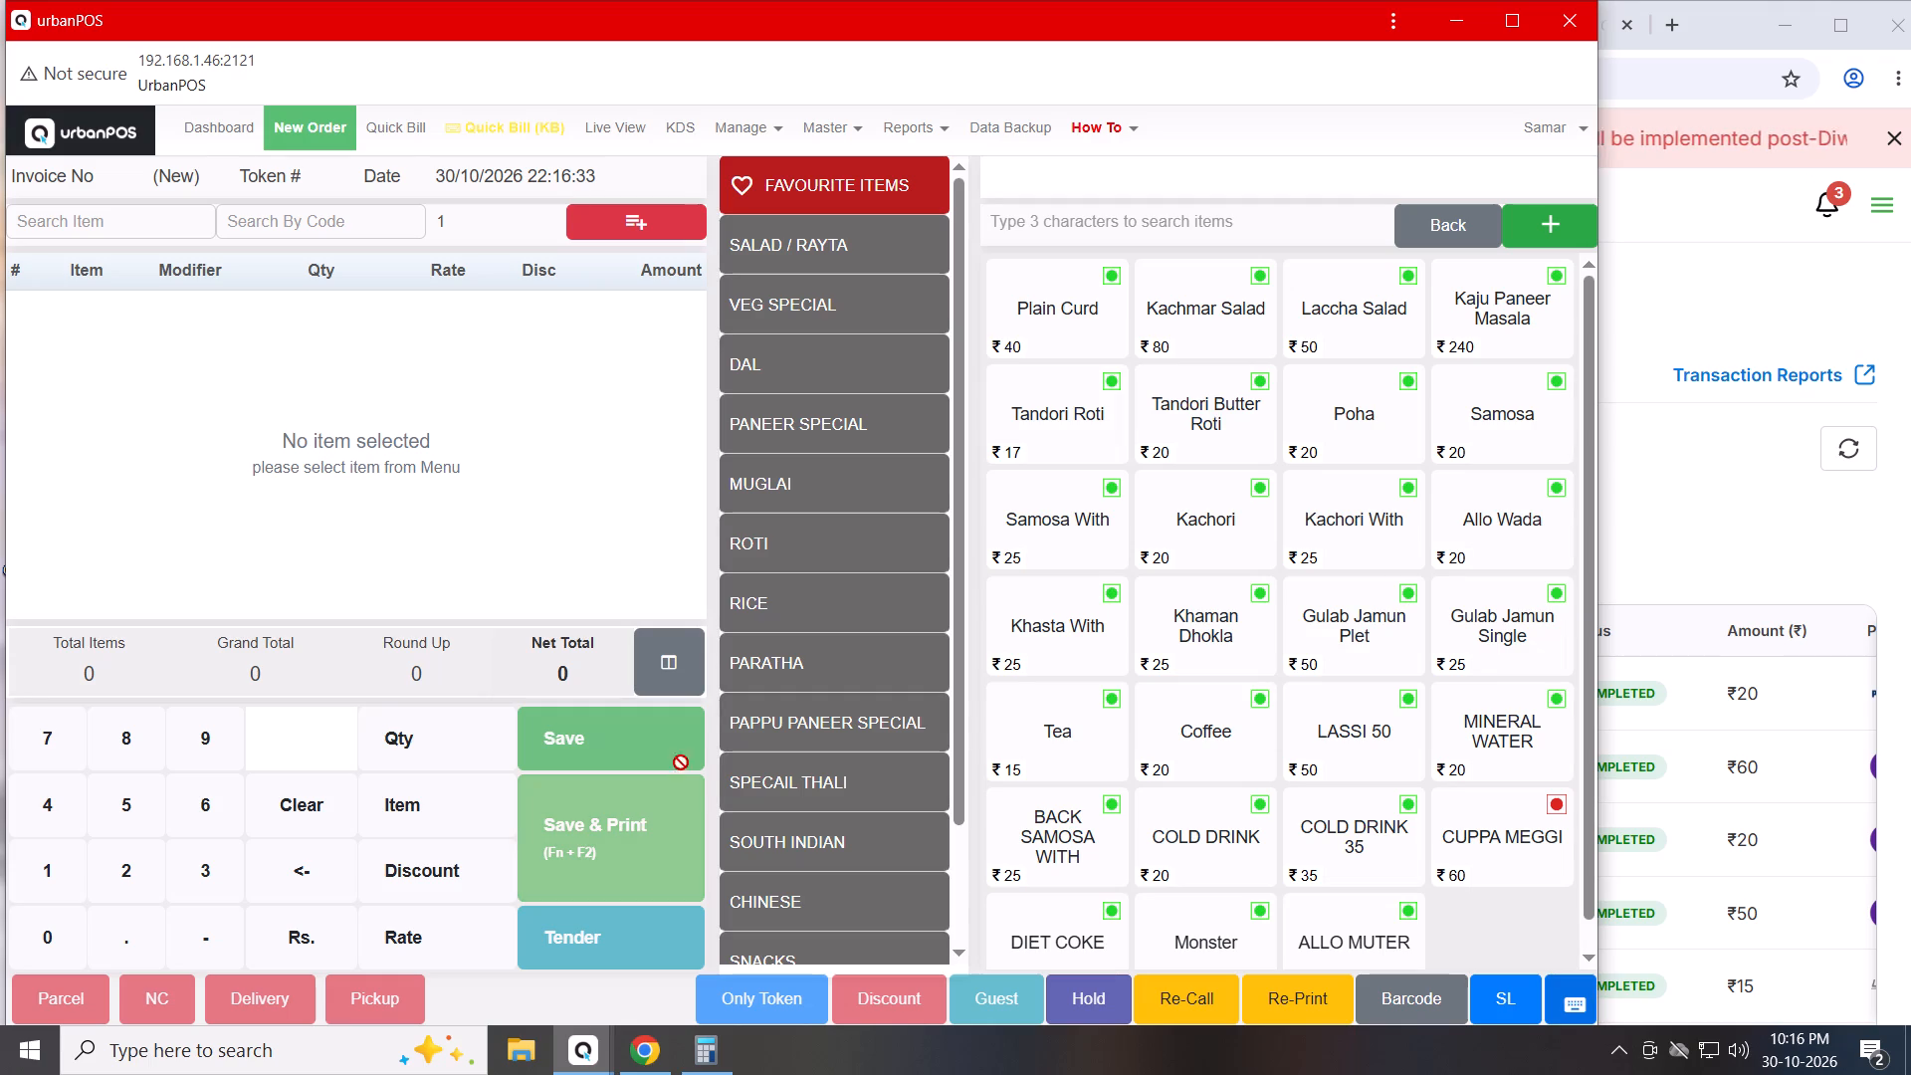